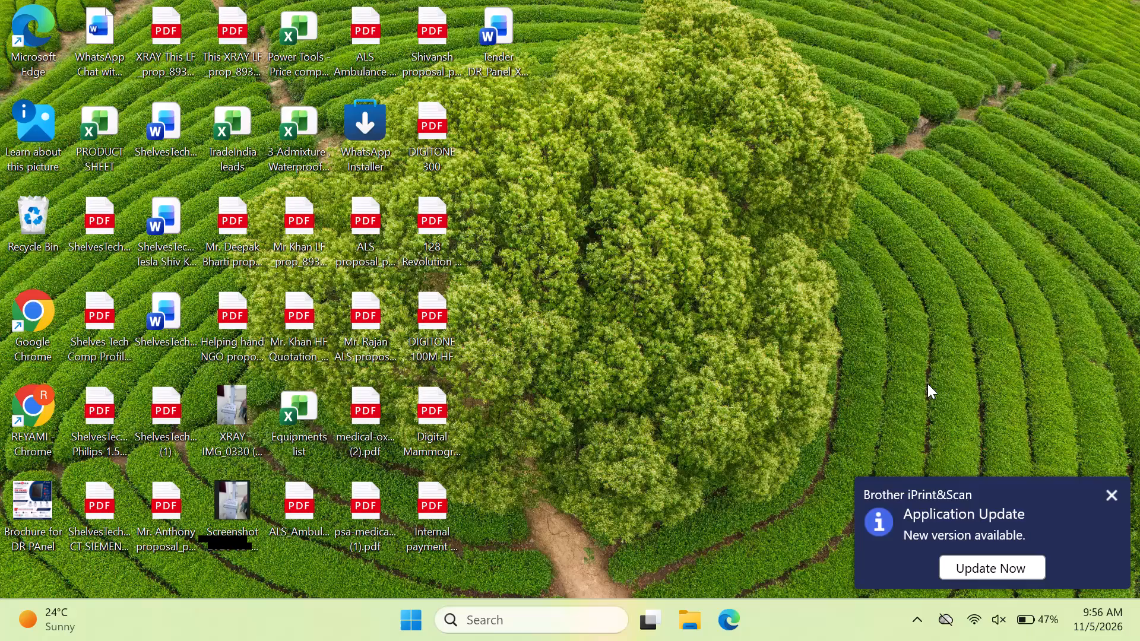
Launch Google Chrome with the shelvestech.com "inside sales" profile.
double_click(31, 309)
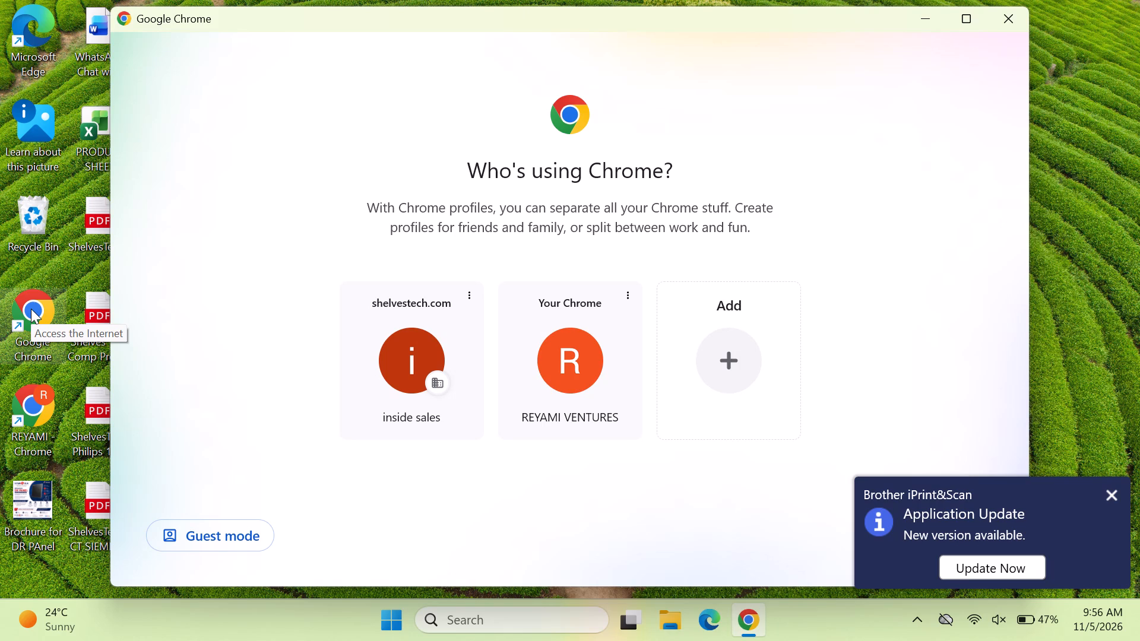
scroll(31, 309, "up", 3)
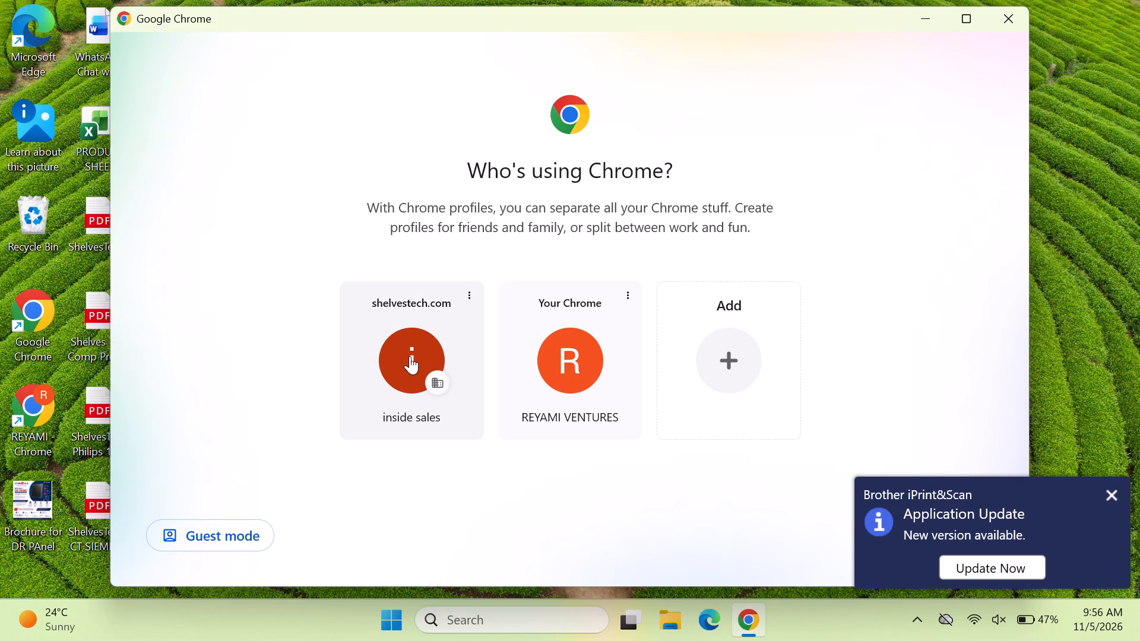
double_click(410, 356)
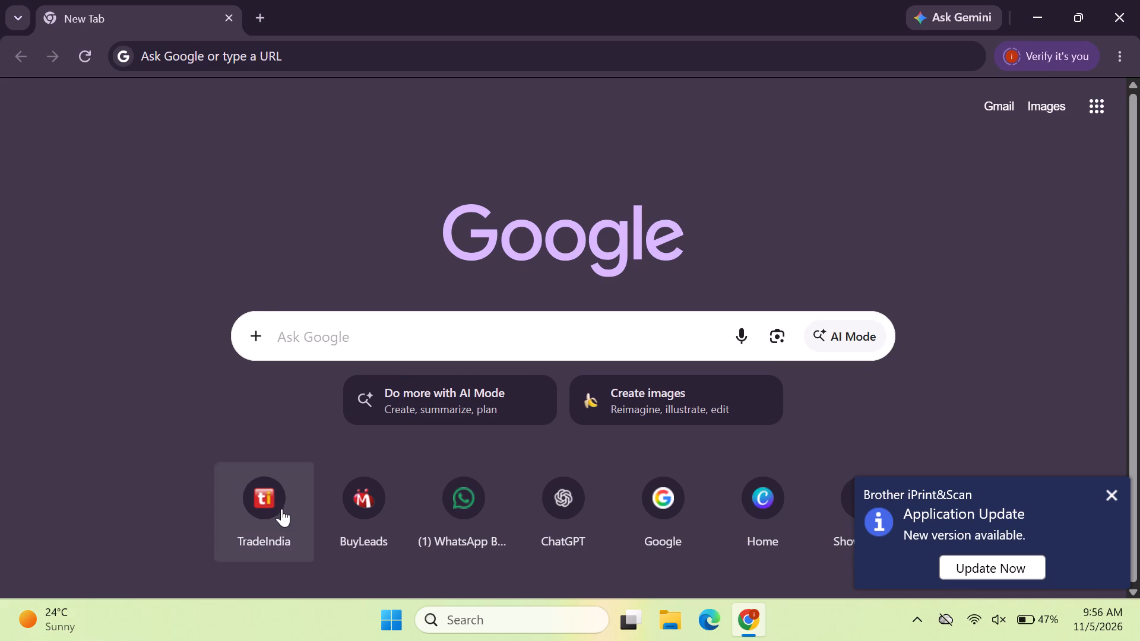
Open the TradeIndia website from the new tab page's shortcuts.
double_click(265, 505)
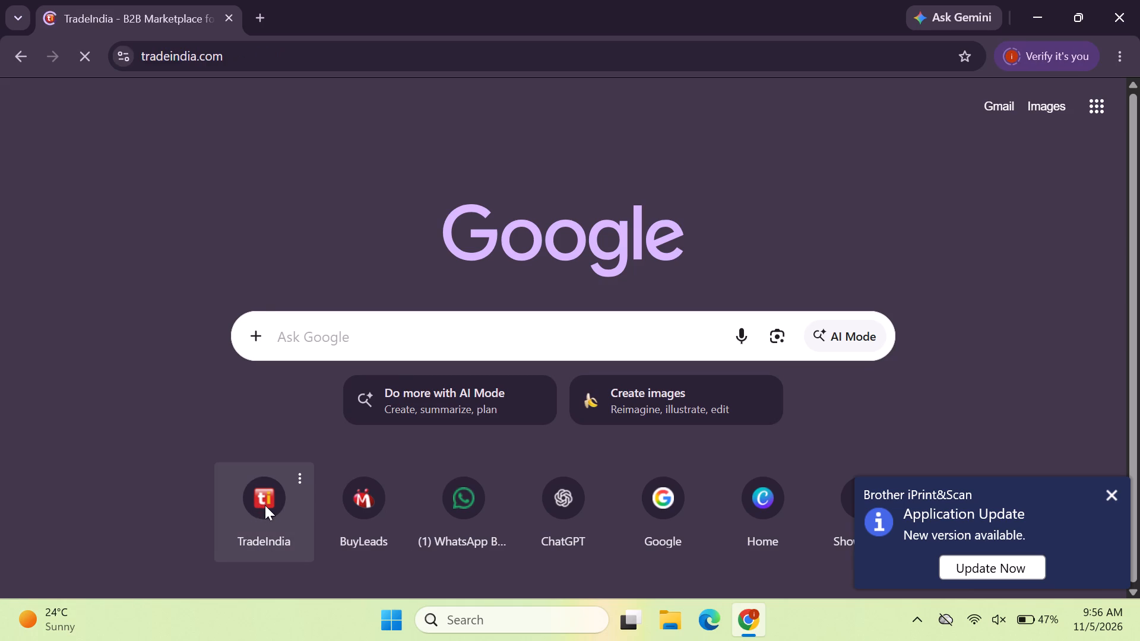
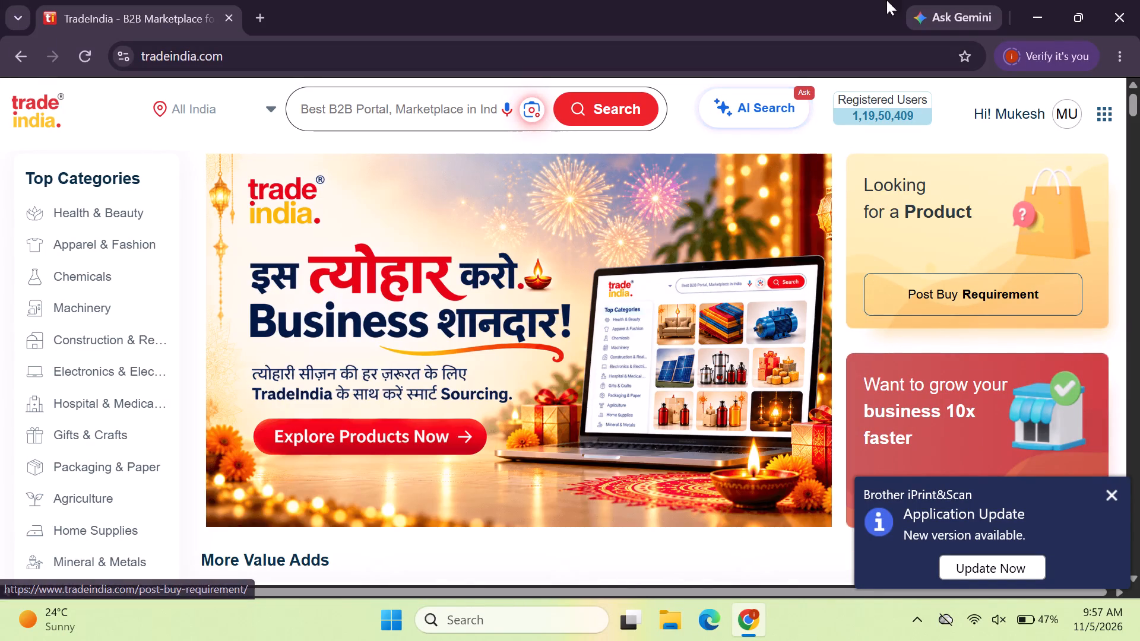
Open the seller account's dashboard from the TradeIndia home page, dismissing the Bharat SME Excellence Awards promotion.
left_click(1074, 109)
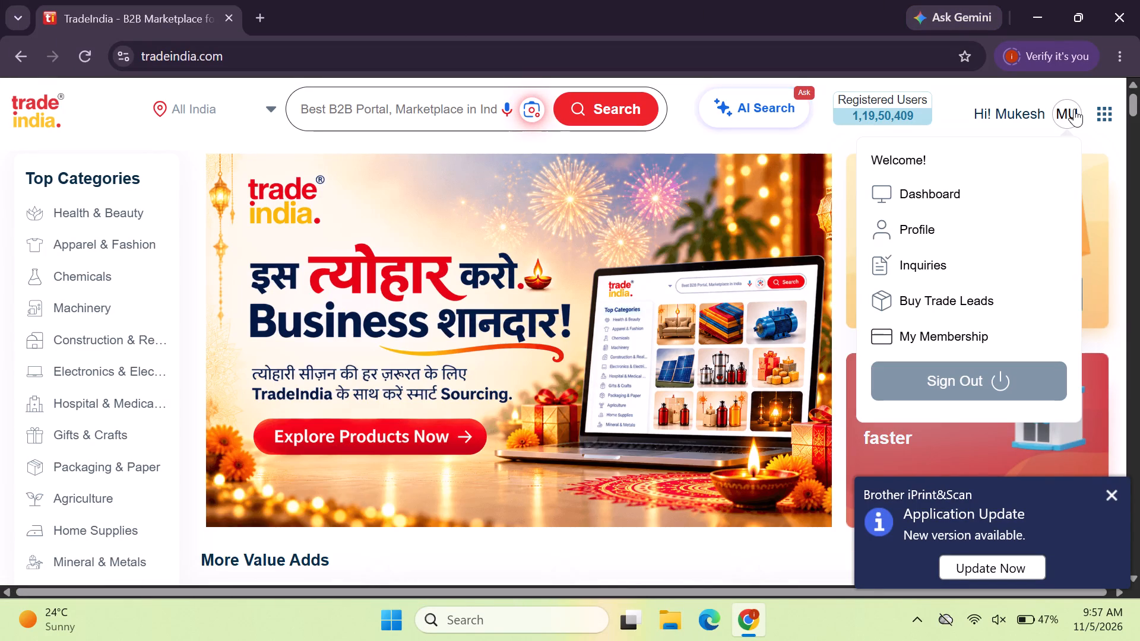
left_click(930, 199)
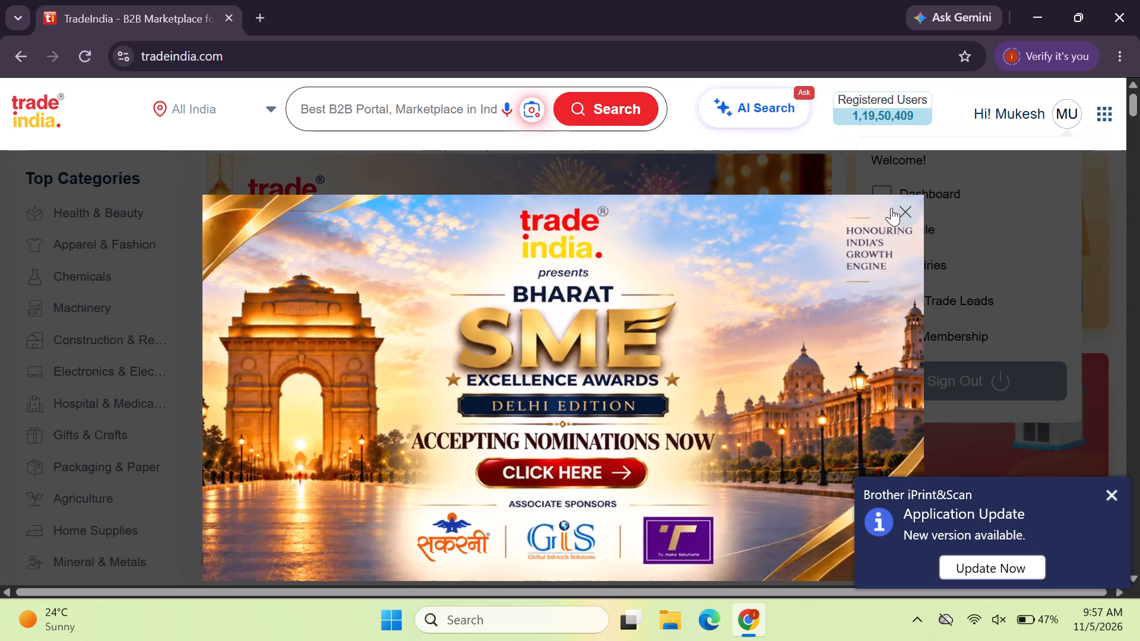
left_click(906, 213)
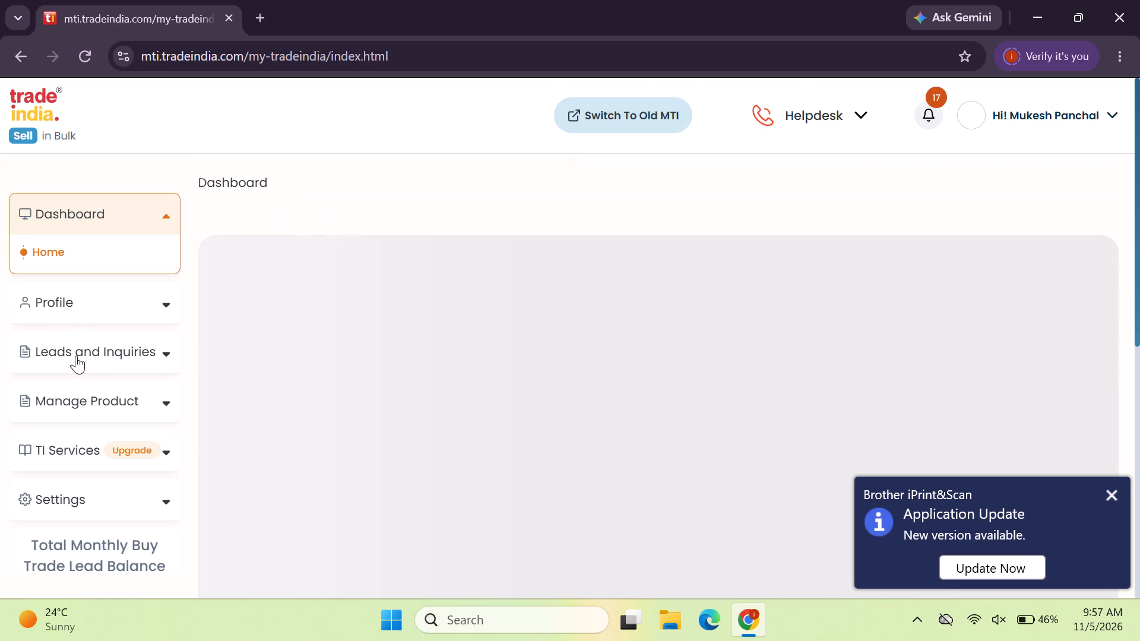
Dismiss the feedback survey and open the Latest Inquiries page under Leads and Inquiries.
left_click(76, 354)
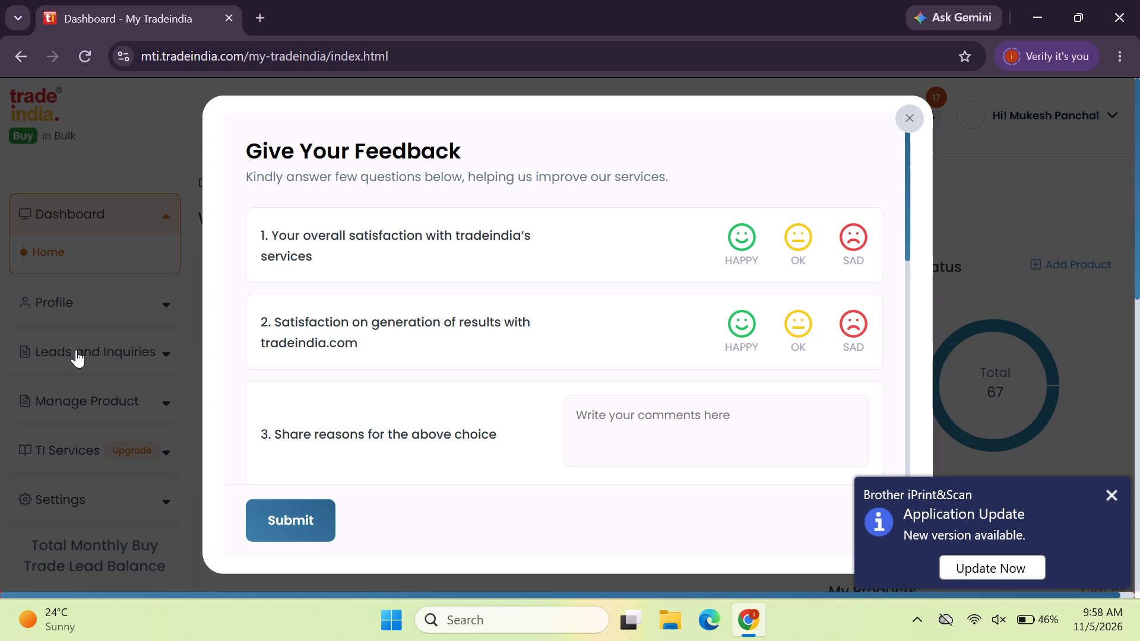
left_click(911, 124)
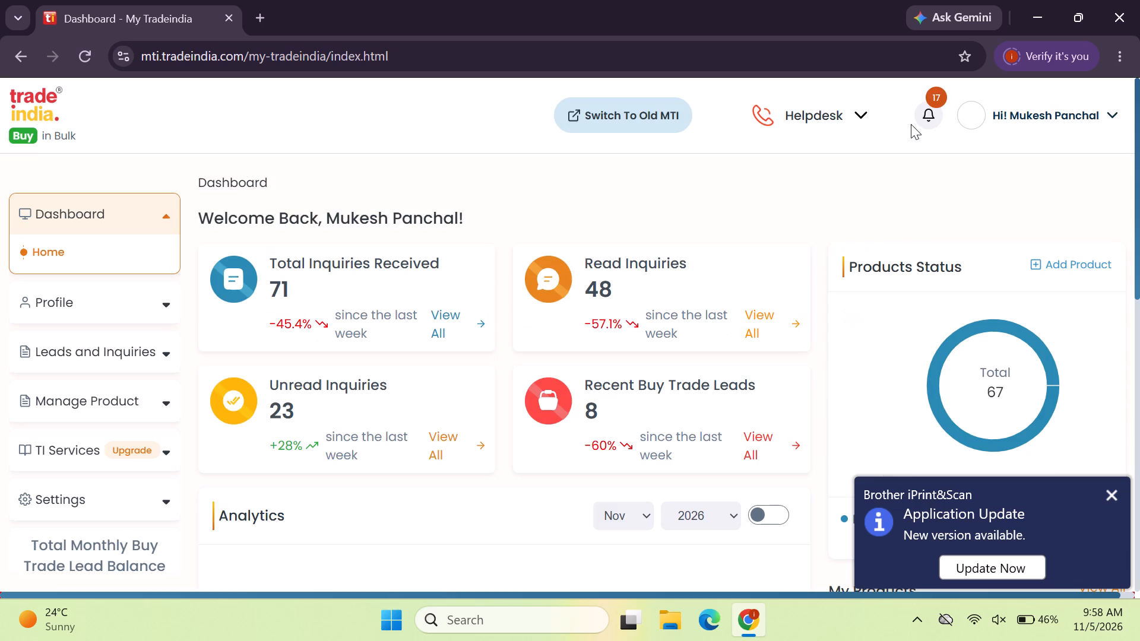
left_click(72, 350)
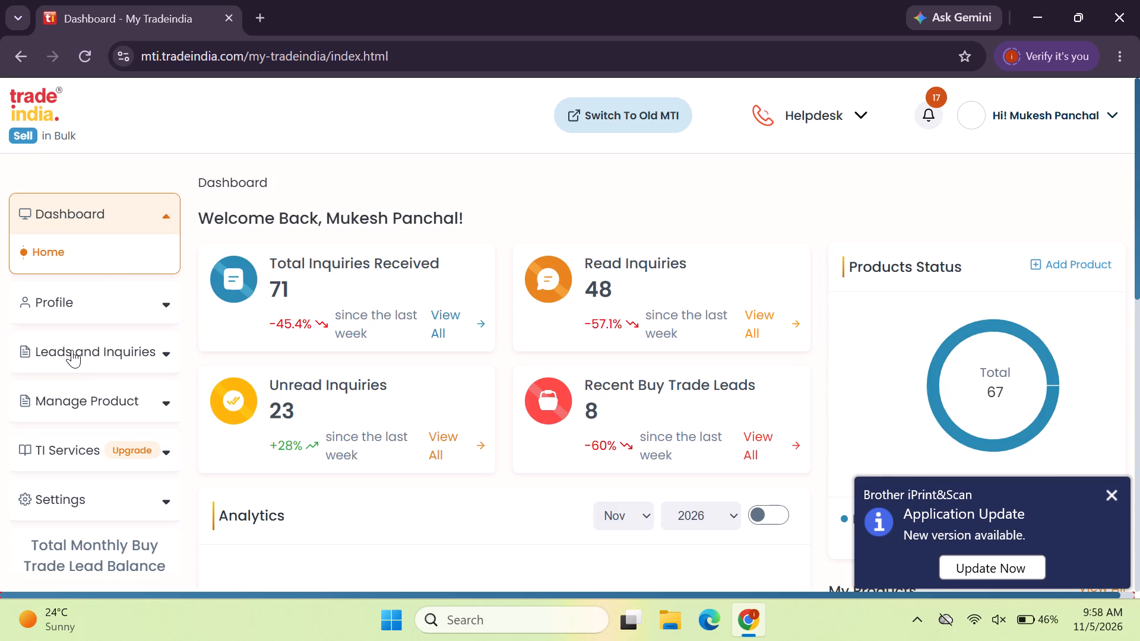
left_click(72, 350)
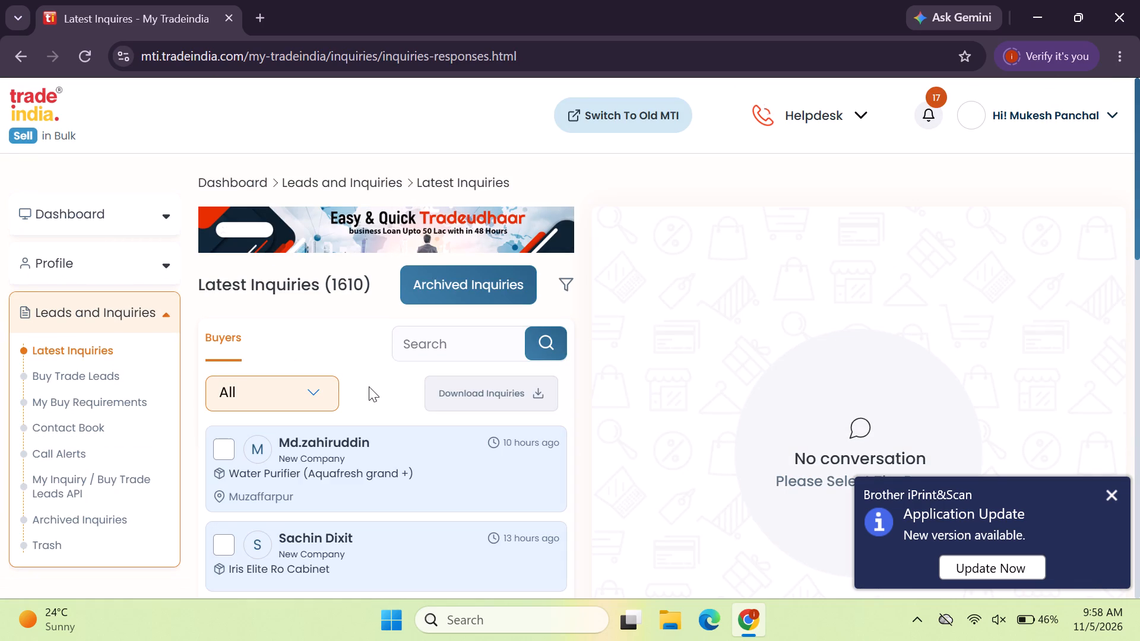
Look through the latest buyer inquiries, checking the requested products, locations and how recently each was received.
scroll(368, 386, "down", 2)
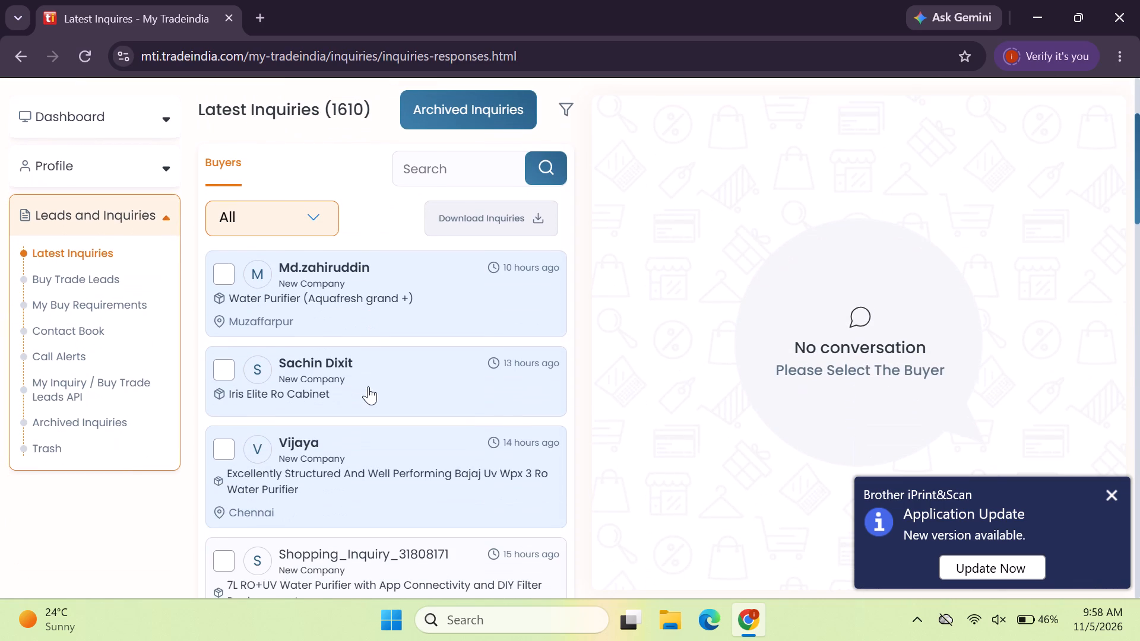
scroll(368, 386, "down", 1)
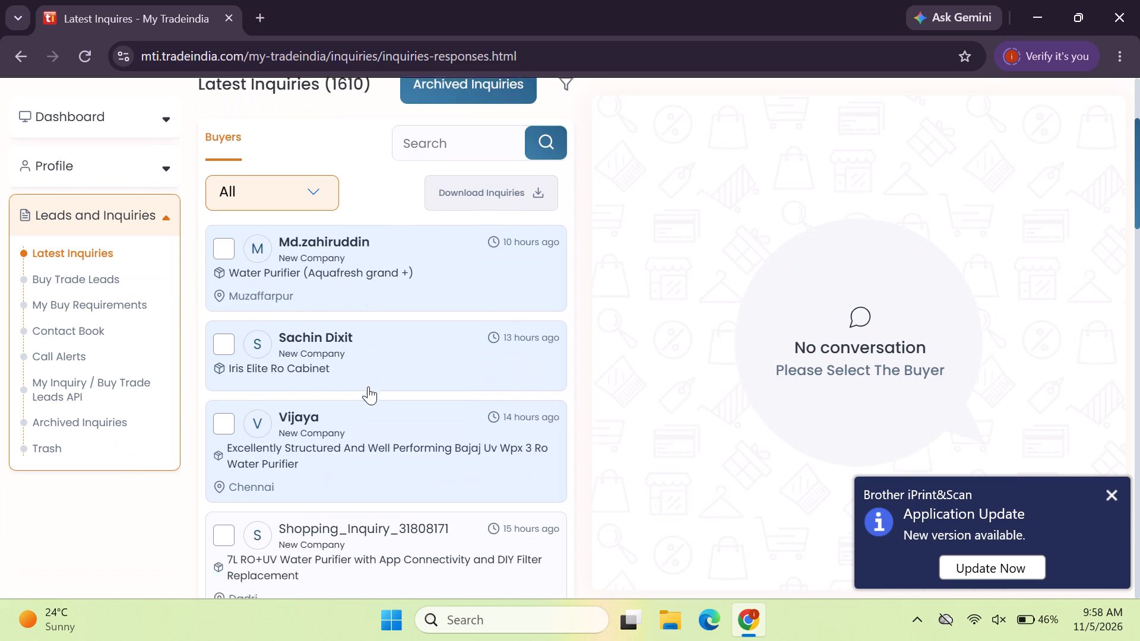
scroll(368, 386, "down", 2)
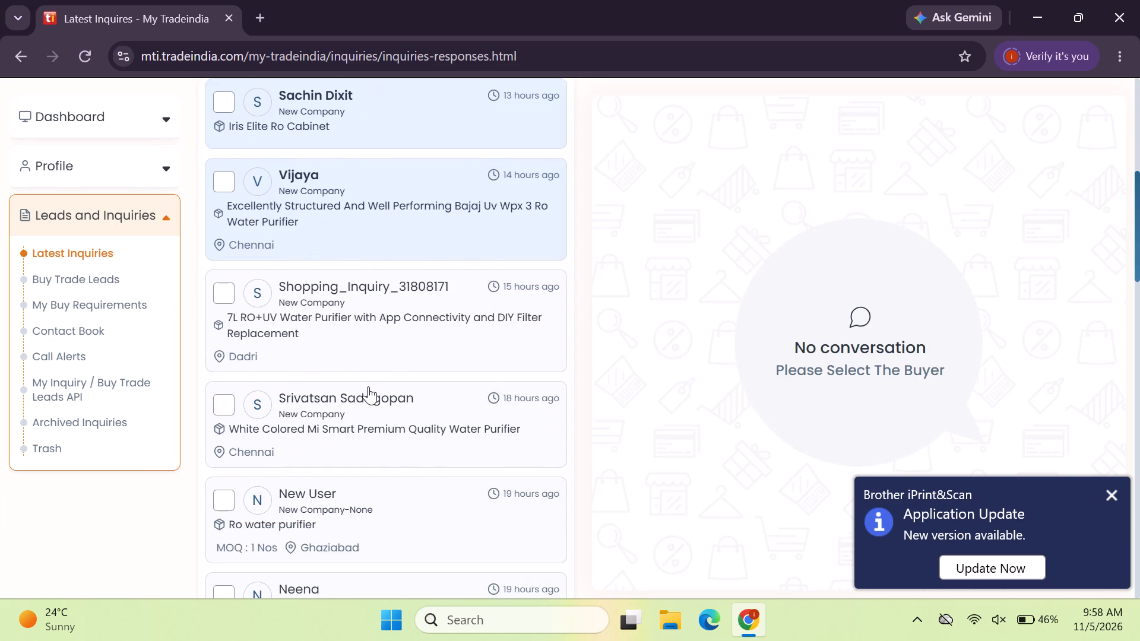
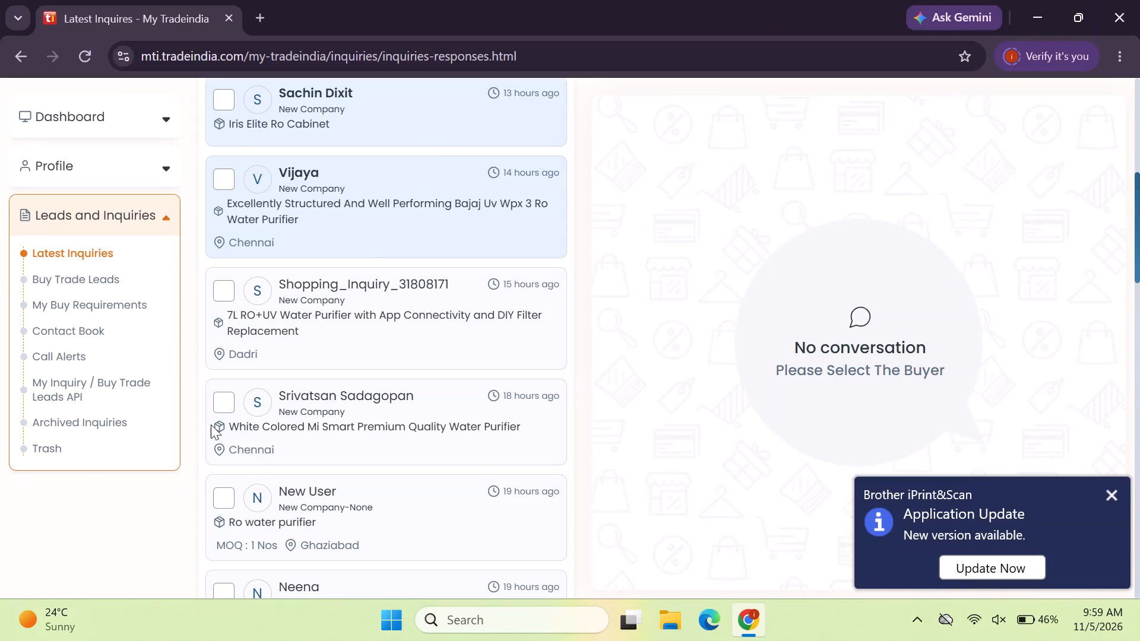
Open the Bengaluru inquiry for the 5.0 Lpm Flow Range Oxygen Concentrator to view its details, dismissing the Brother iPrint&Scan update notification.
scroll(354, 522, "down", 1)
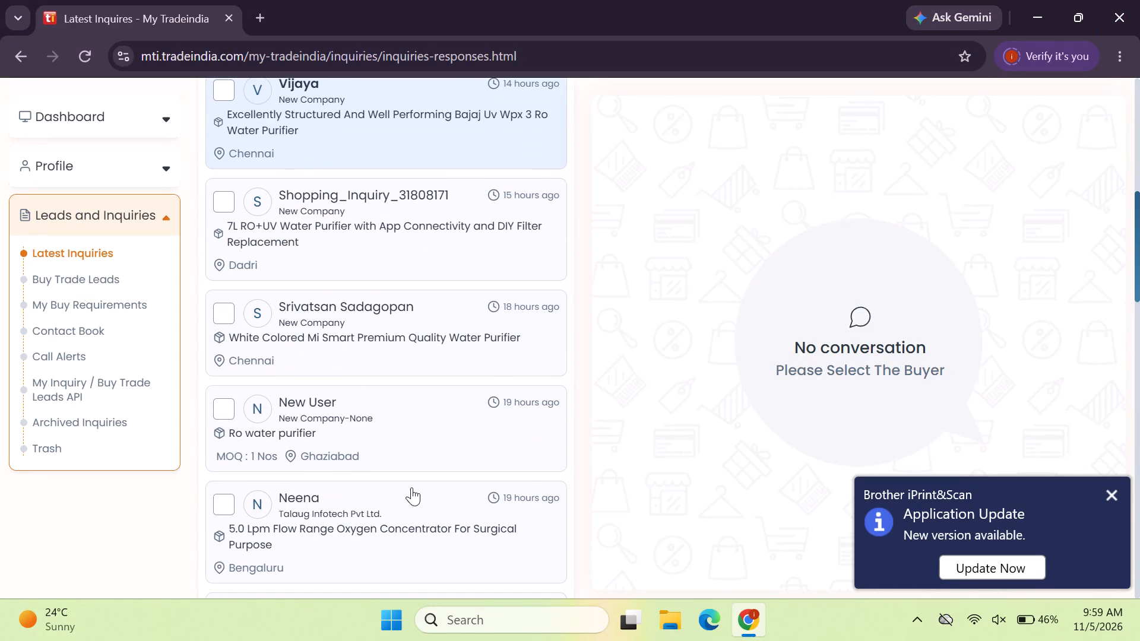
scroll(415, 471, "down", 1)
scroll(454, 418, "down", 1)
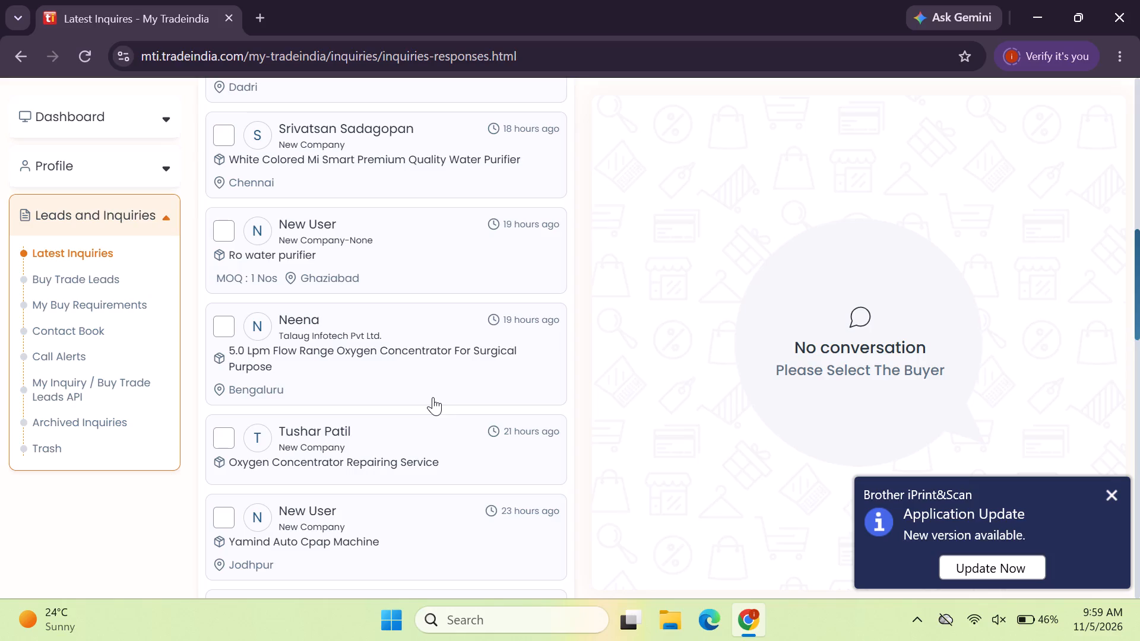
left_click(434, 374)
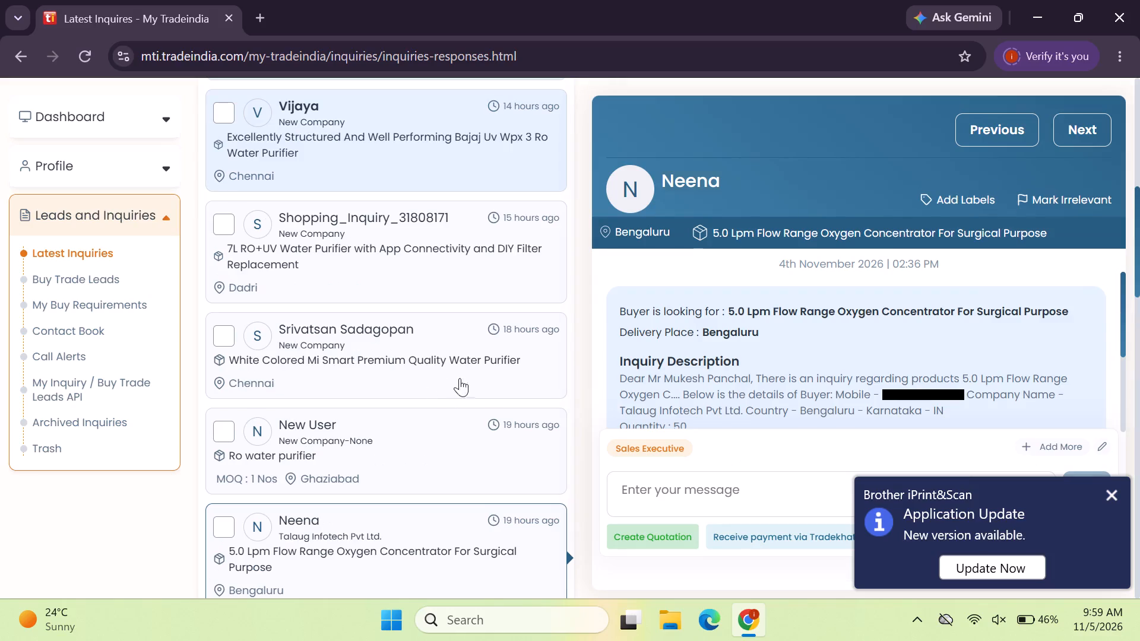
left_click(1111, 497)
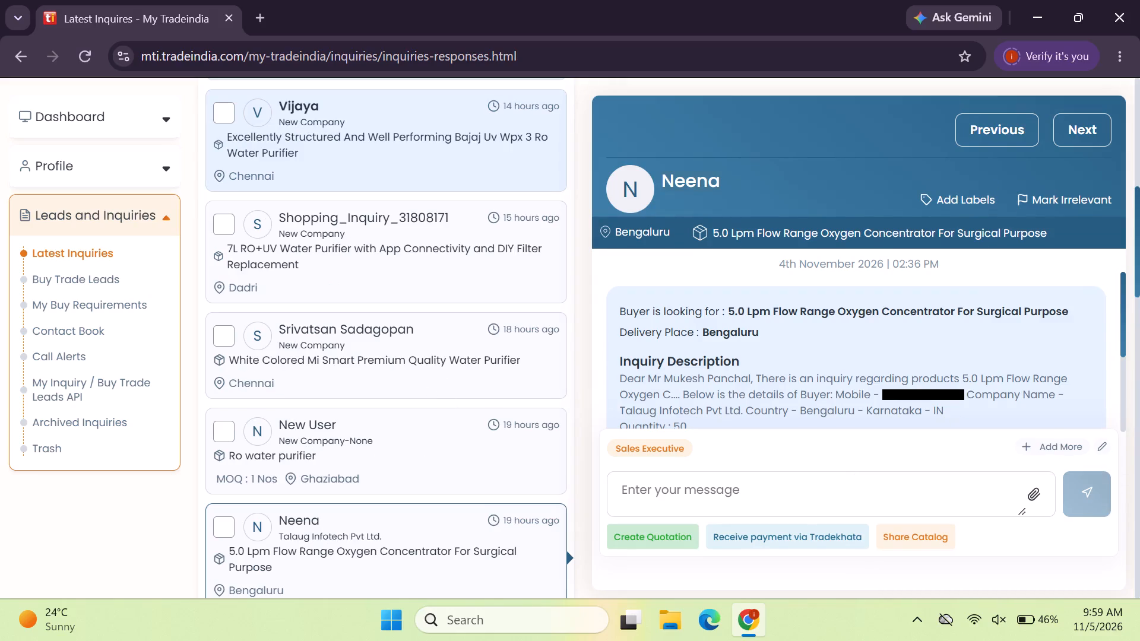
scroll(435, 271, "up", 3)
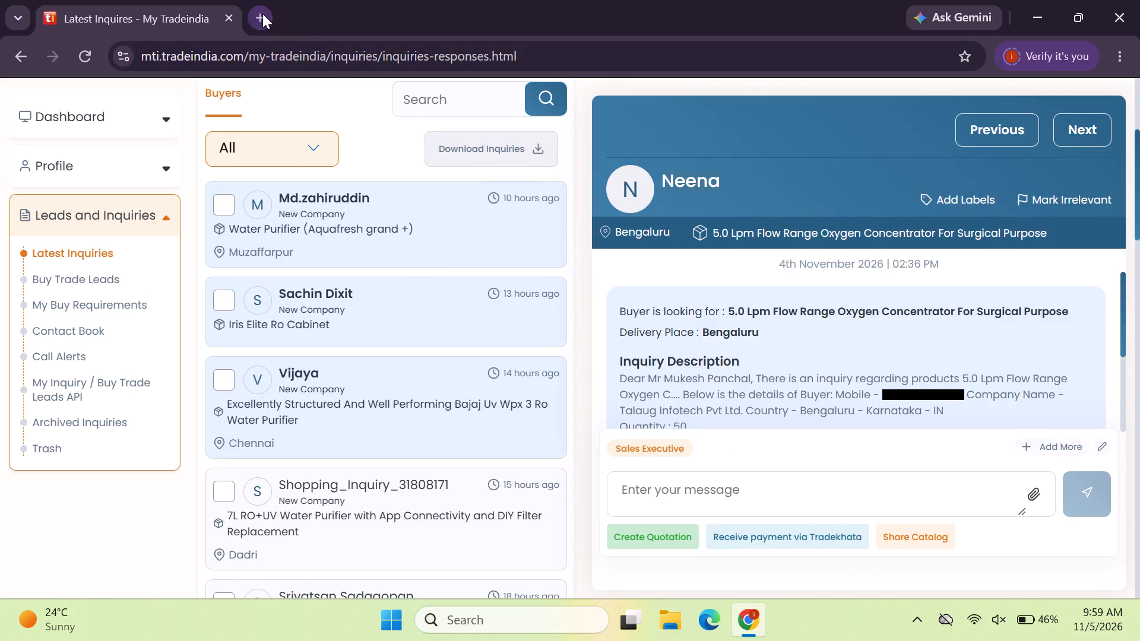
Open the IndiaMART BuyLeads page in a new tab from the new tab page's shortcuts.
left_click(262, 12)
left_click(357, 517)
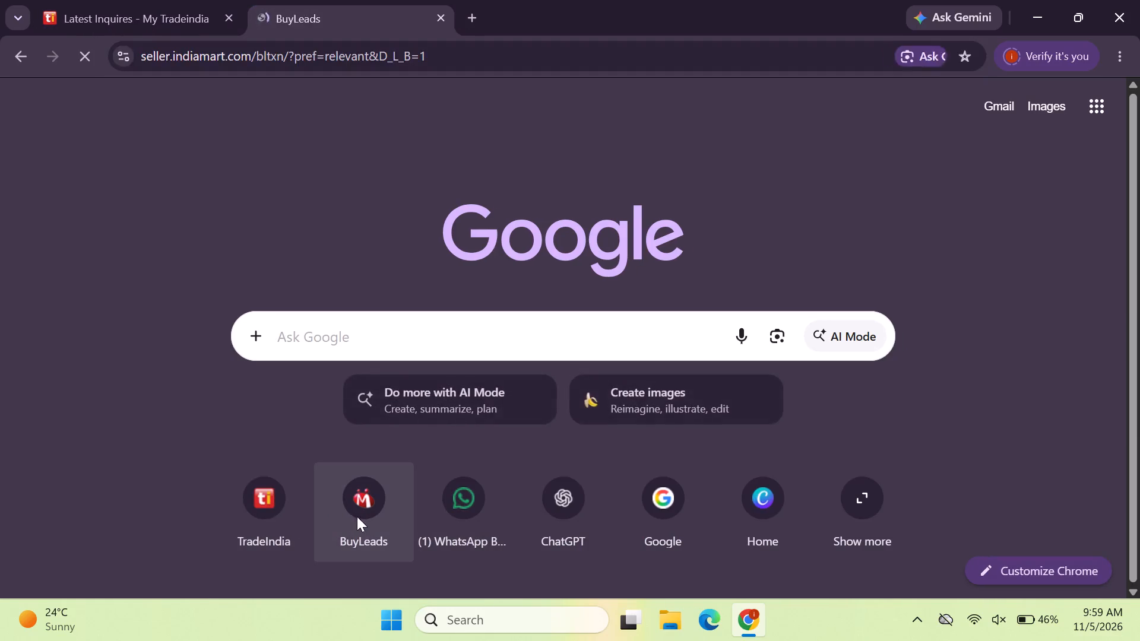
Open another new browser tab alongside the TradeIndia and BuyLeads tabs.
left_click(467, 24)
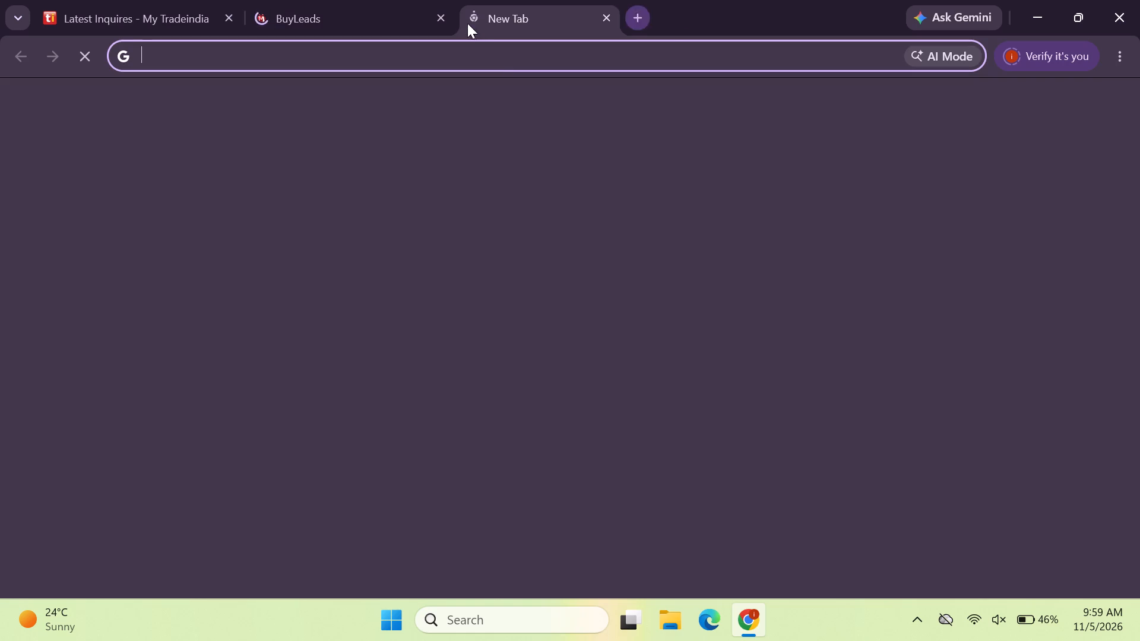
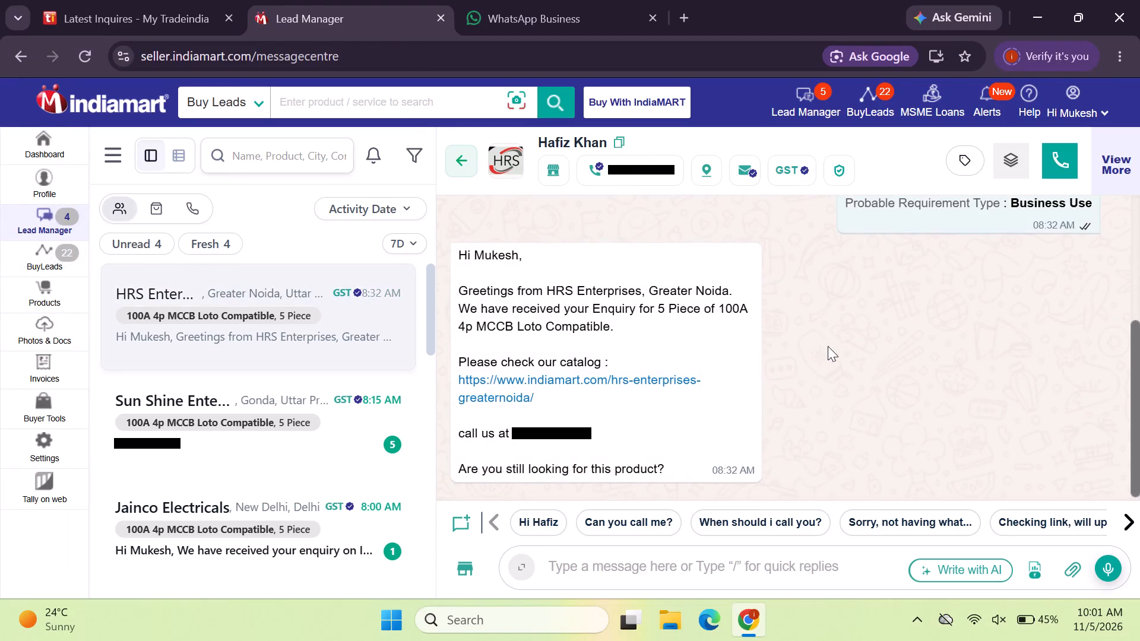
Review the HRS, Sun Shine and Jainco Electricals conversations in Lead Manager about the 100A 4p MCCB Loto Compatible enquiry.
scroll(828, 346, "down", 10)
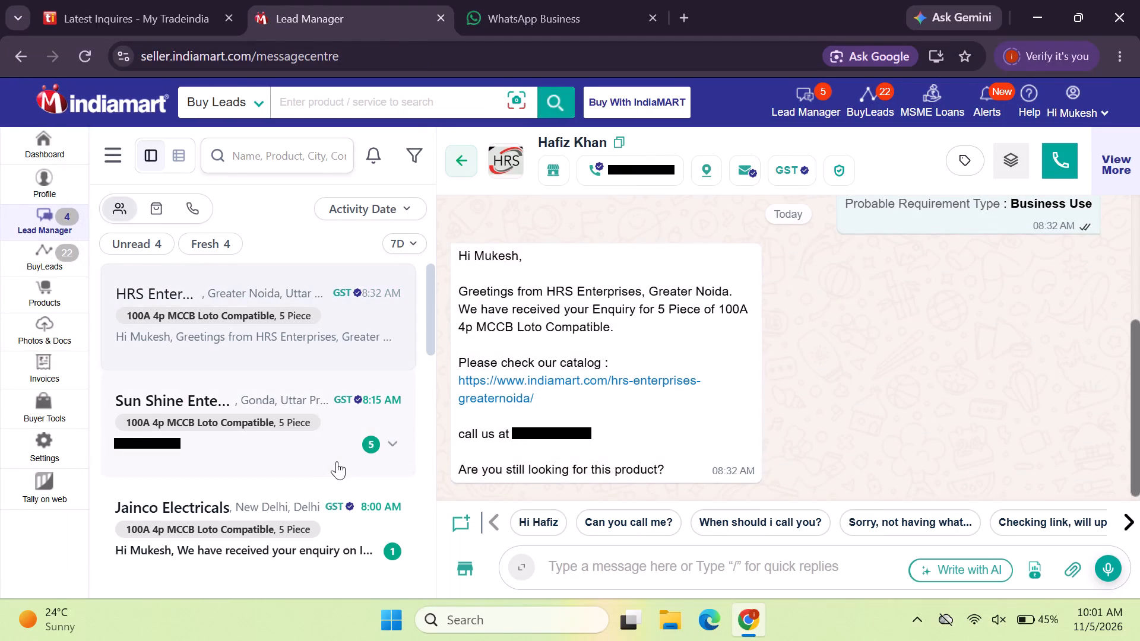
left_click(337, 461)
scroll(629, 410, "up", 5)
scroll(631, 408, "down", 1)
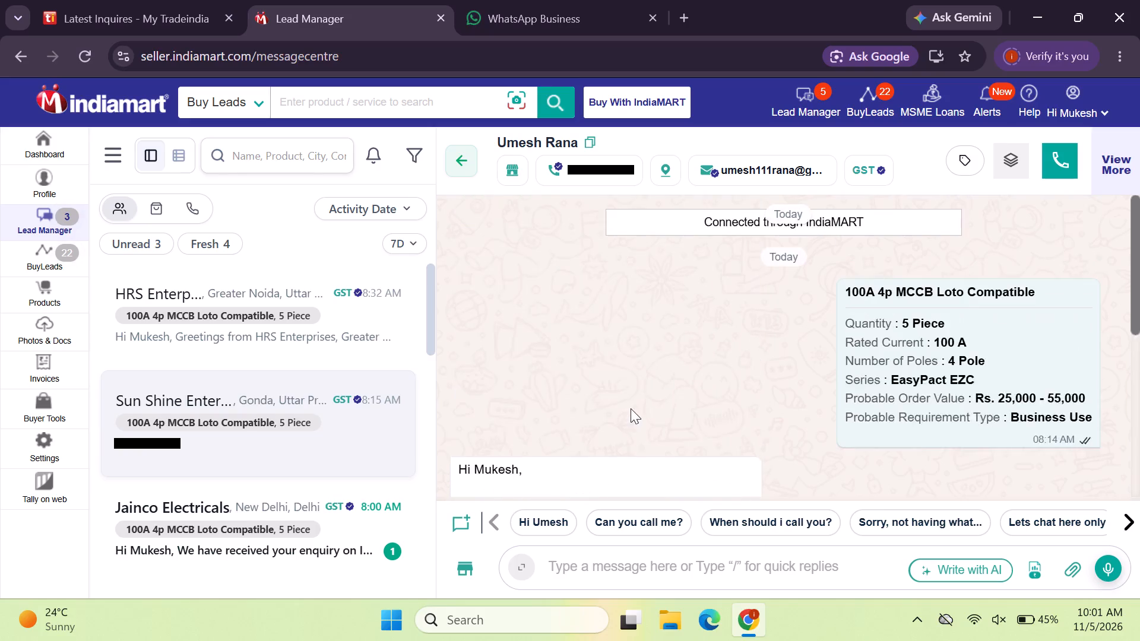
scroll(631, 408, "down", 8)
left_click(237, 542)
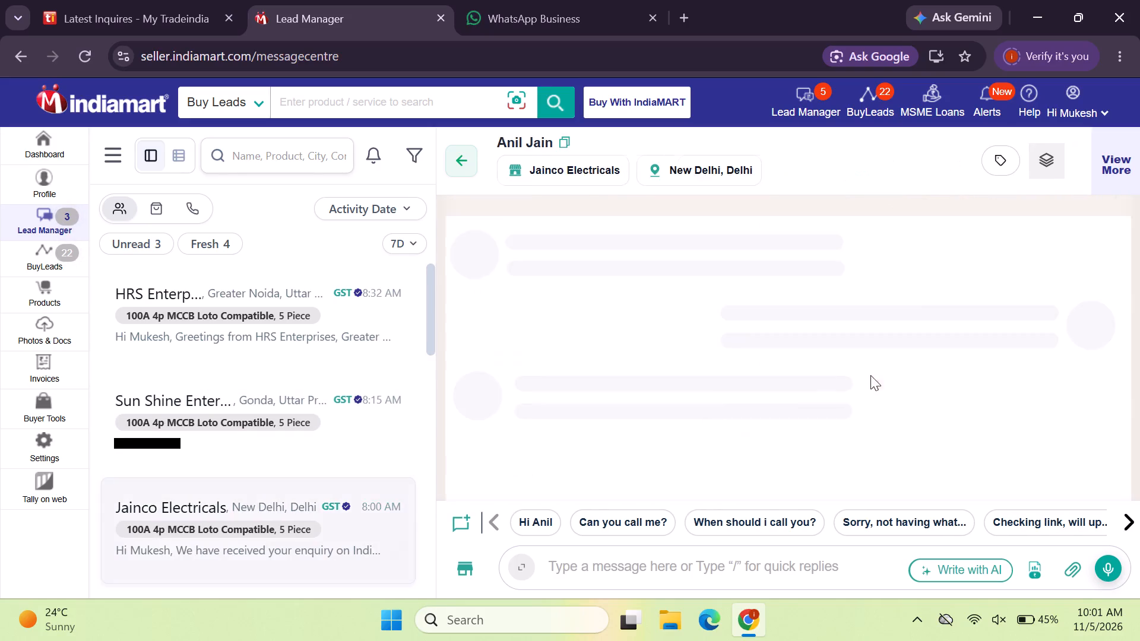
Read the Jainco Electricals and Electrosync Automation conversations about the 100A 4p MCCB Loto Compatible enquiry in IndiaMART's Lead Manager.
scroll(805, 373, "up", 5)
scroll(805, 373, "down", 5)
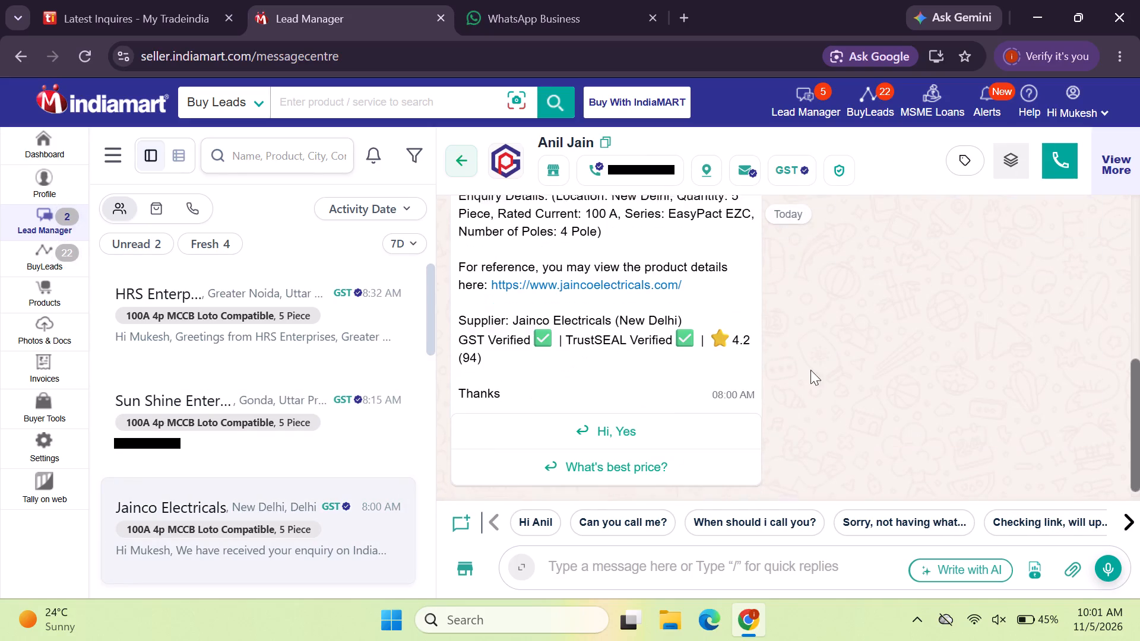
scroll(810, 370, "down", 5)
scroll(450, 394, "down", 3)
scroll(346, 399, "down", 2)
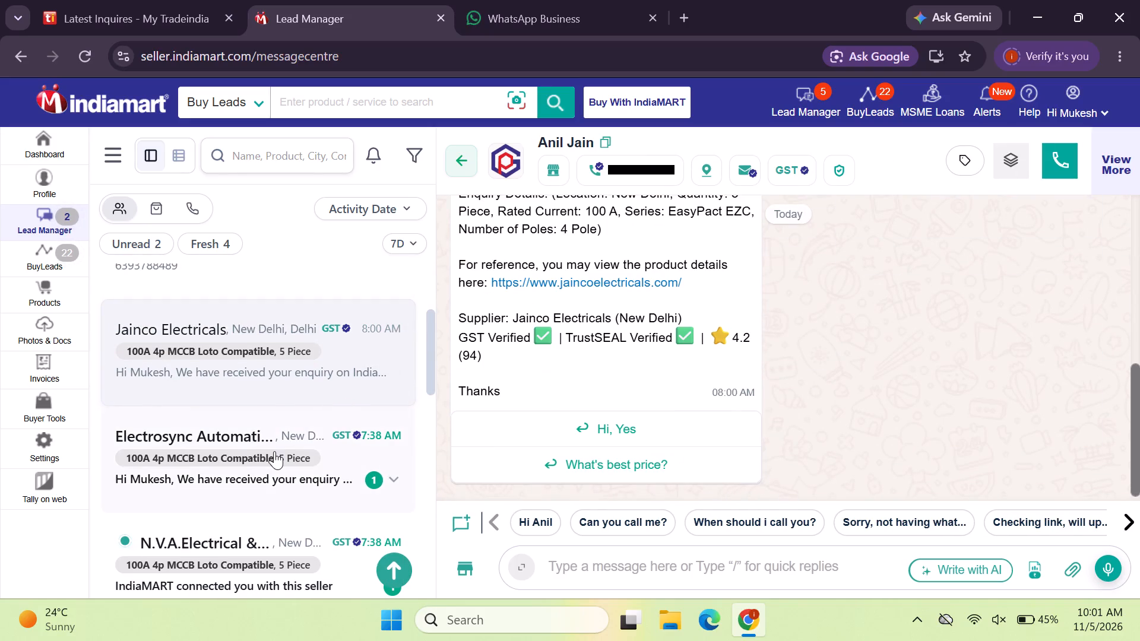
left_click(275, 450)
scroll(882, 343, "up", 5)
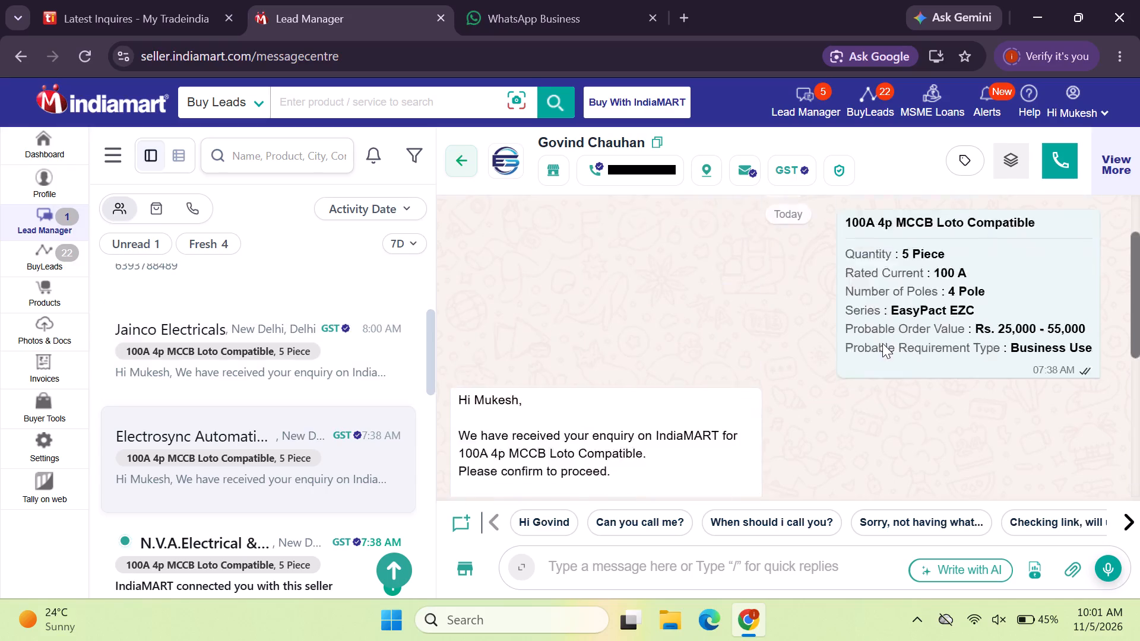
scroll(882, 343, "down", 10)
scroll(141, 395, "down", 3)
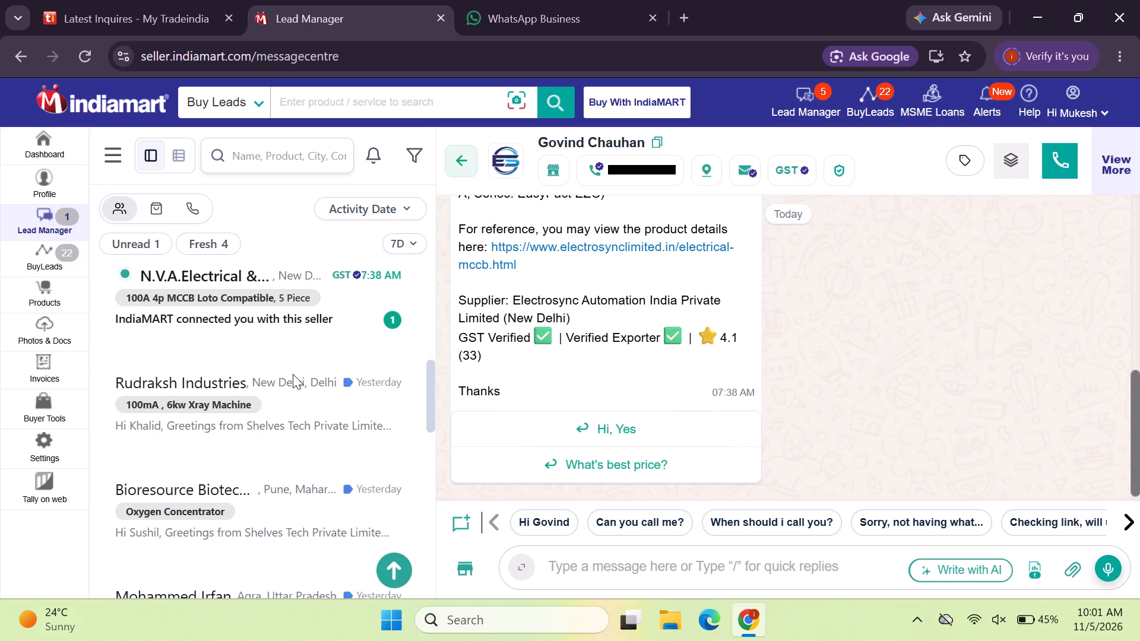
Check the N.V.A.Electrical conversation about the MCCB enquiry and the Rudraksh Industries conversation about the 100mA, 6kw Xray Machine.
left_click(318, 320)
scroll(802, 369, "down", 4)
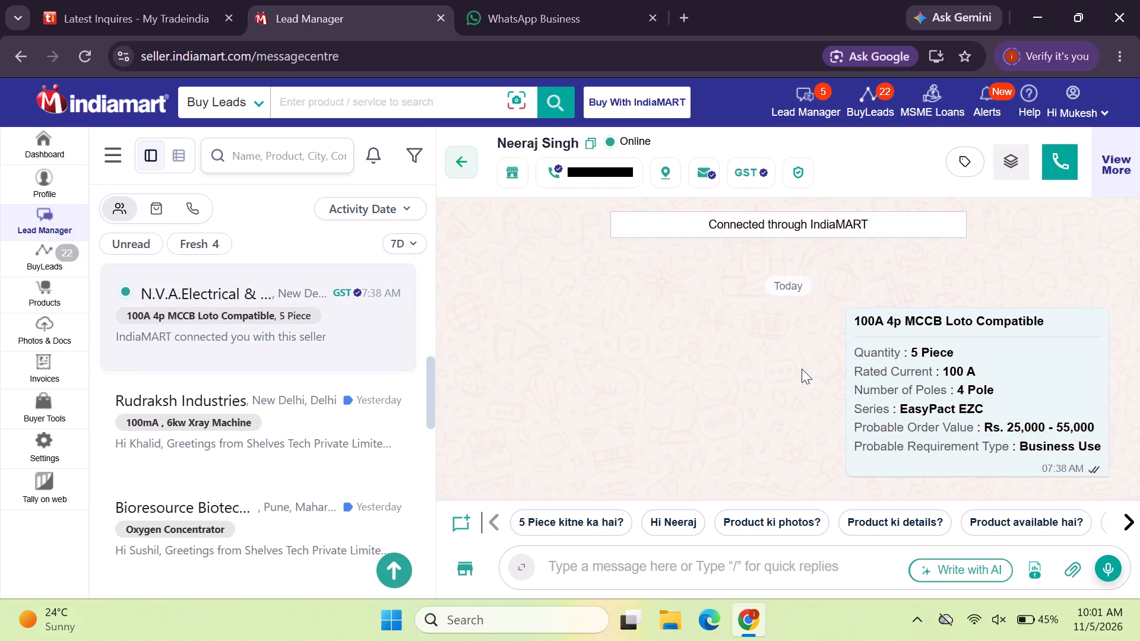
scroll(802, 369, "down", 4)
scroll(691, 375, "up", 5)
scroll(691, 375, "down", 5)
left_click(301, 402)
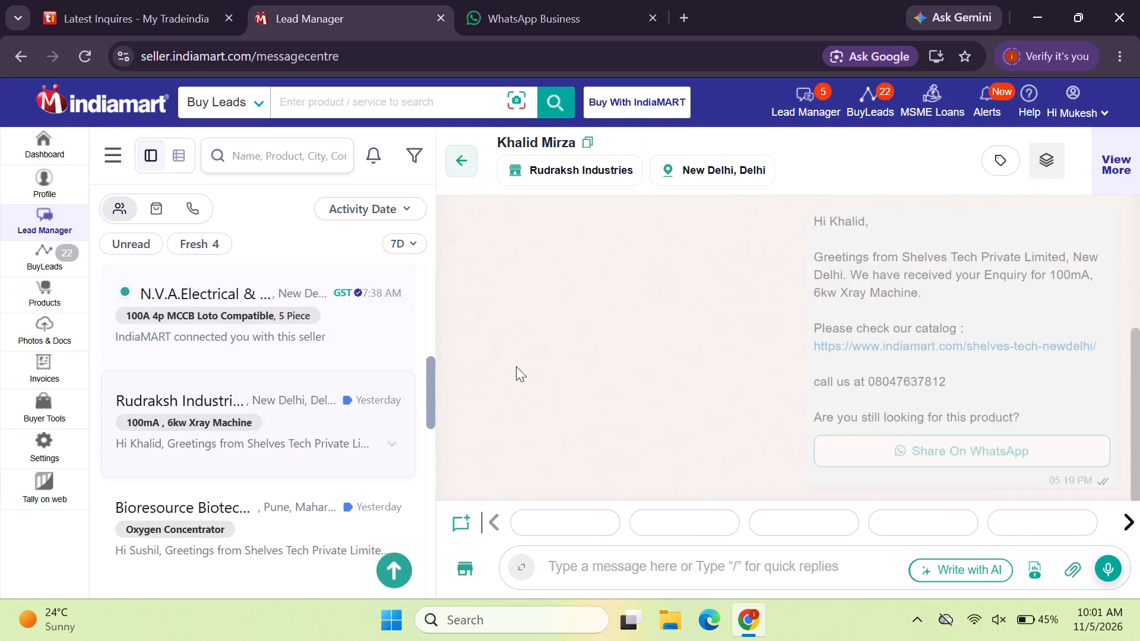
scroll(651, 351, "up", 5)
scroll(651, 350, "down", 10)
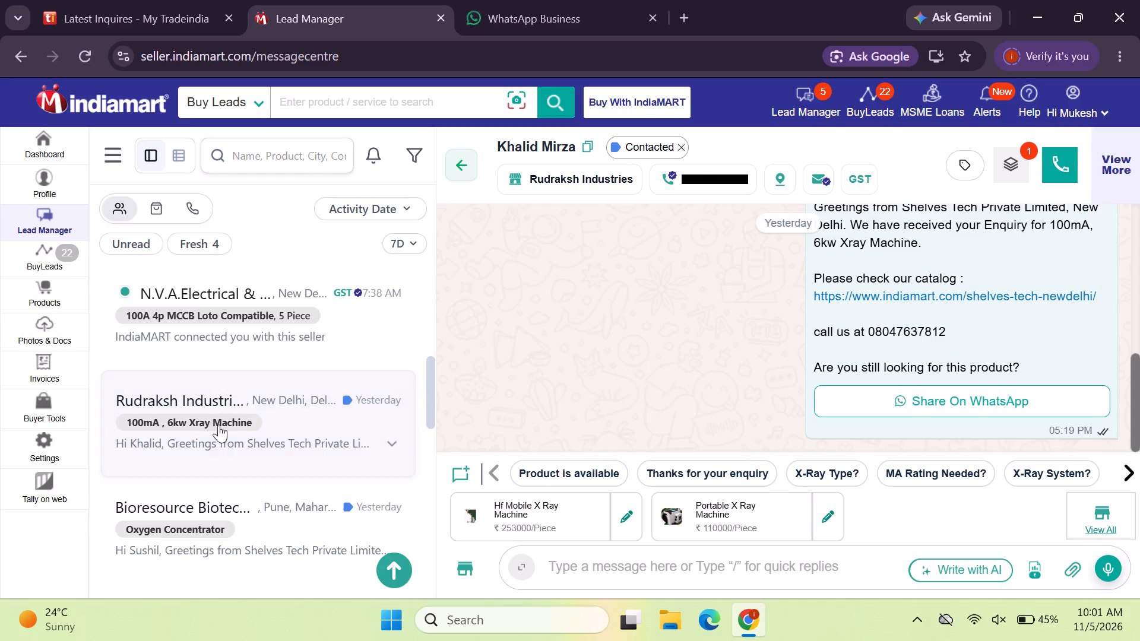
Reopen the Electrosync Automation conversation, review its enquiry details and send the suggested reply "What's best price?".
scroll(269, 395, "up", 1)
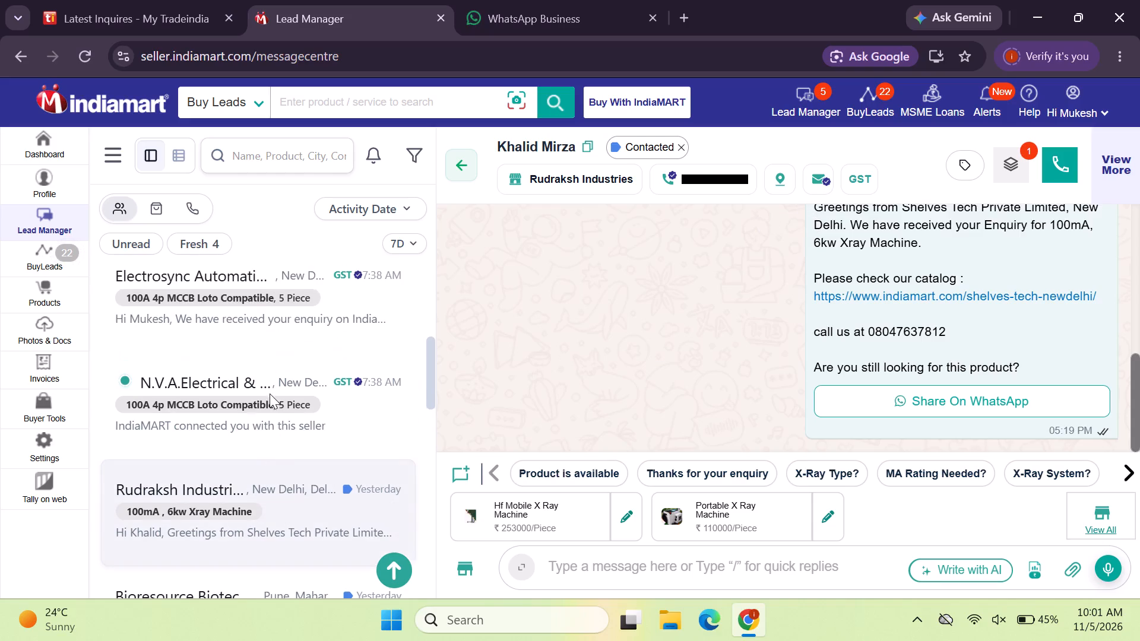
left_click(237, 287)
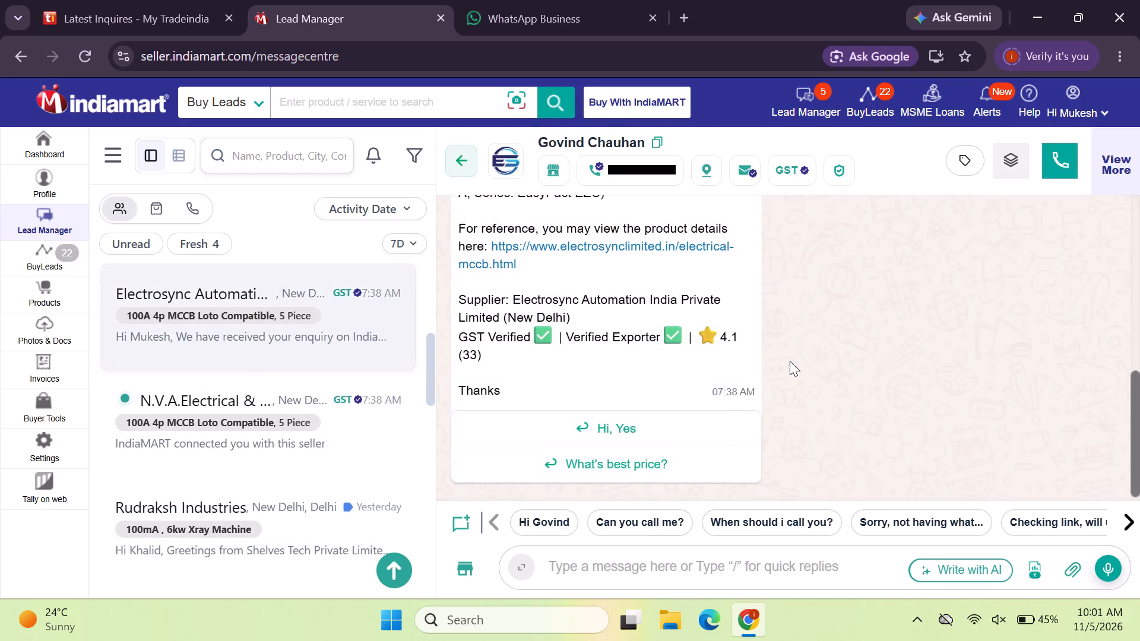
scroll(790, 364, "up", 9)
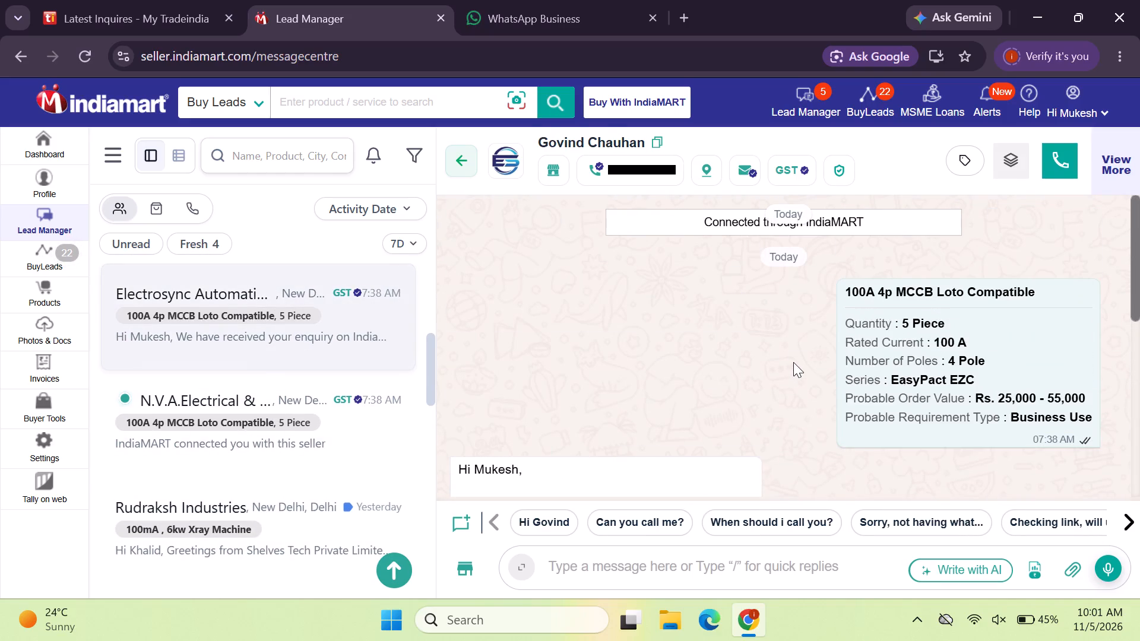
scroll(793, 362, "down", 11)
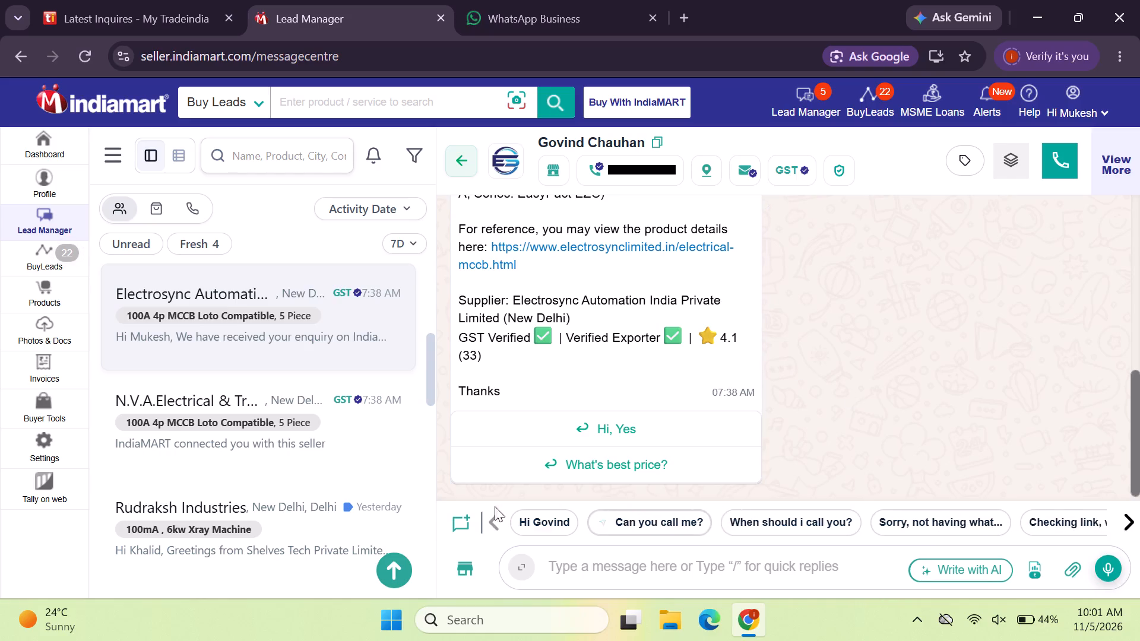
scroll(992, 415, "up", 3)
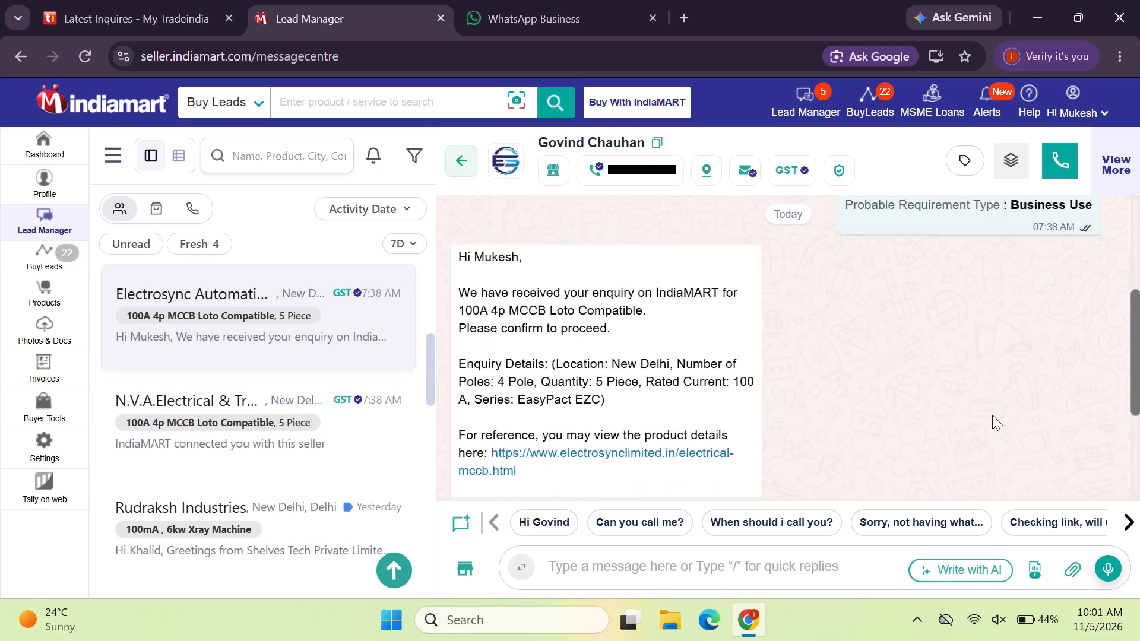
scroll(992, 415, "down", 8)
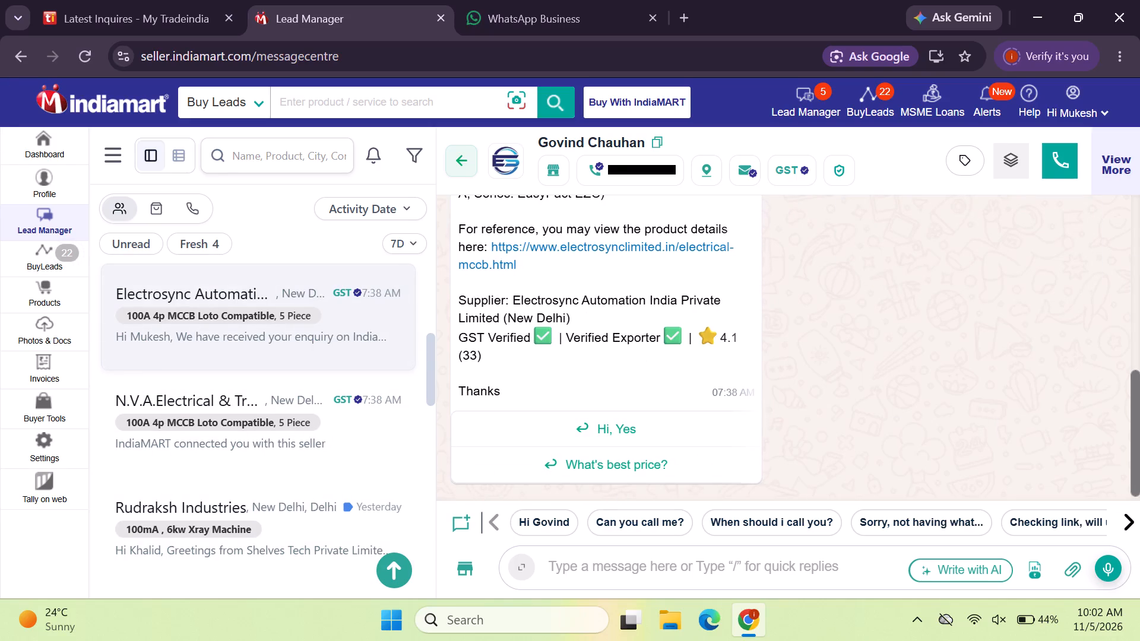
scroll(635, 342, "down", 2)
left_click(593, 468)
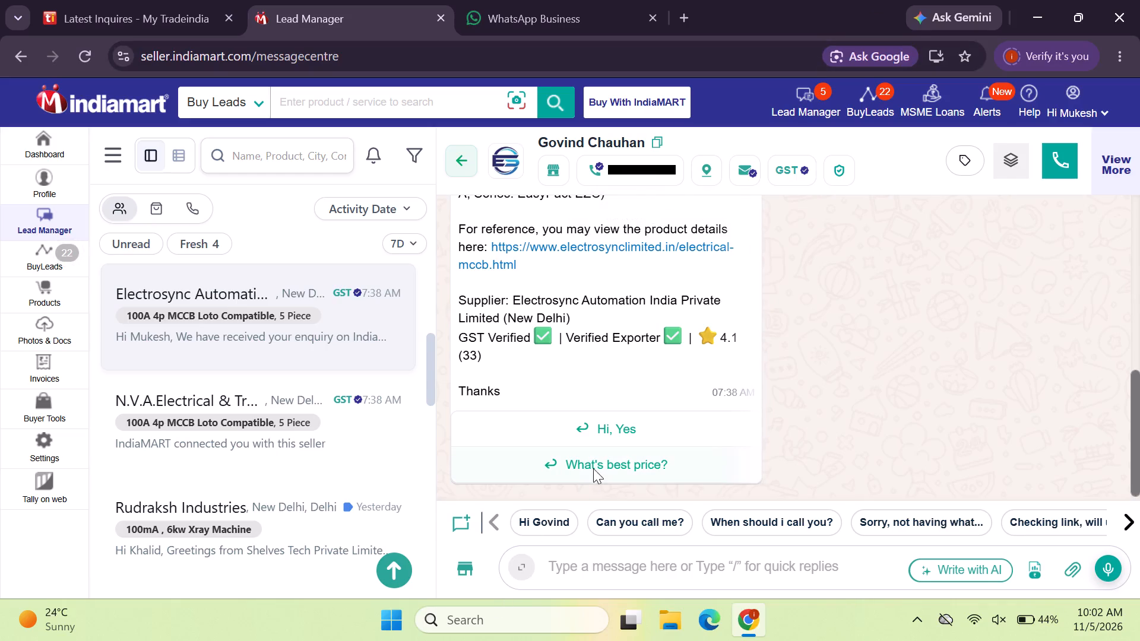
Look through the N.V.A.Electrical conversation and the Agra buyer's 5 Year 10 Lpm Home Oxygen Concentrator enquiry.
left_click(290, 413)
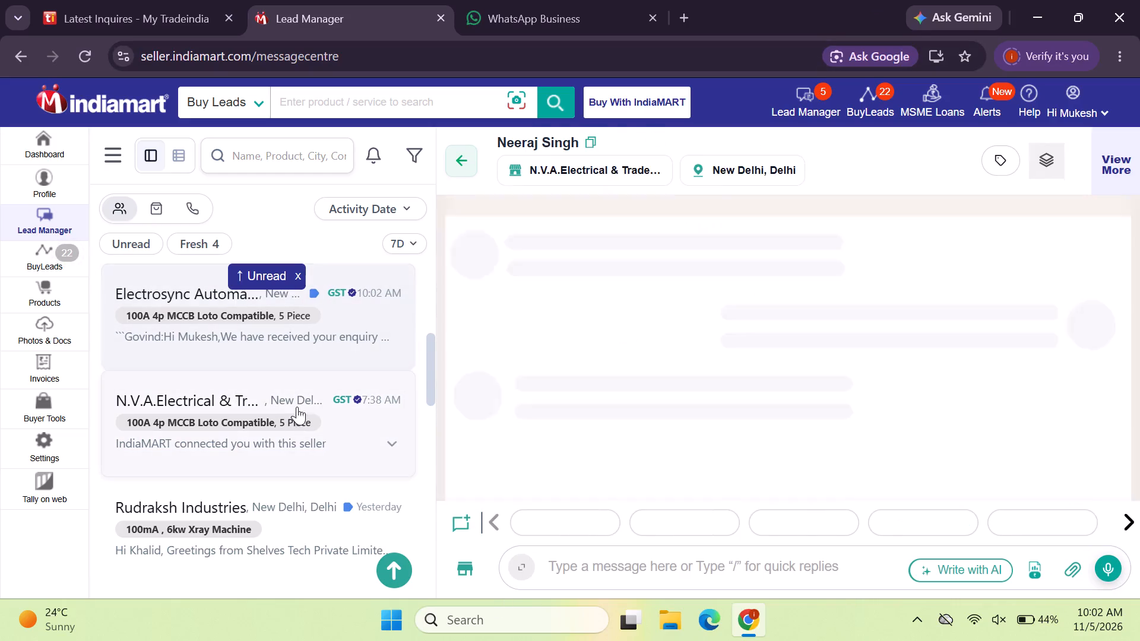
scroll(752, 395, "down", 4)
scroll(752, 395, "up", 4)
scroll(335, 399, "down", 4)
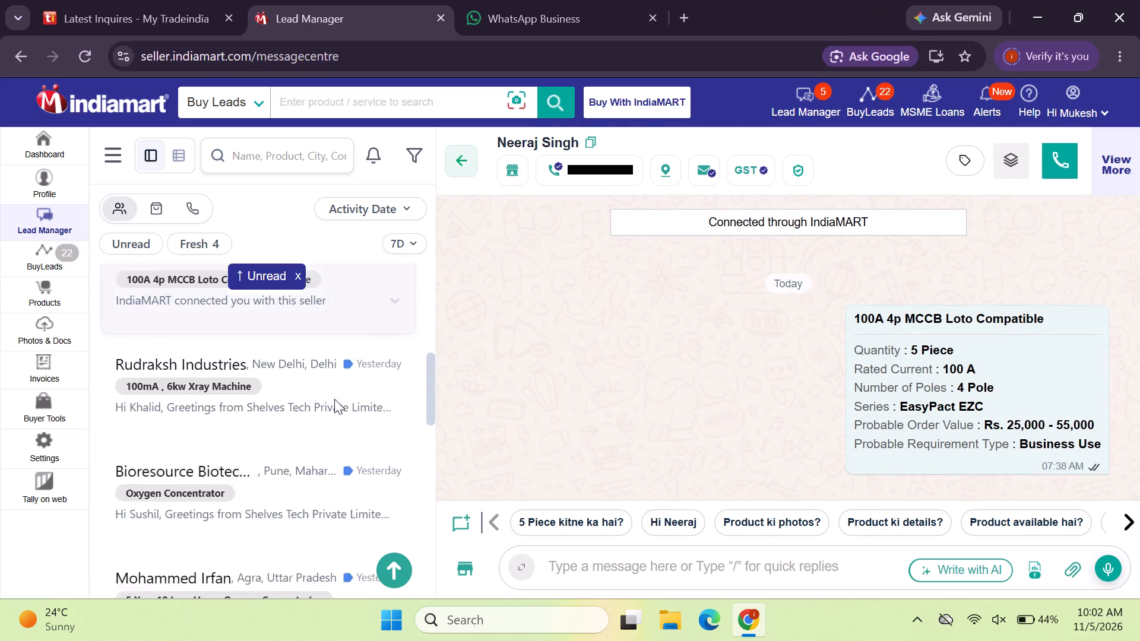
left_click(328, 394)
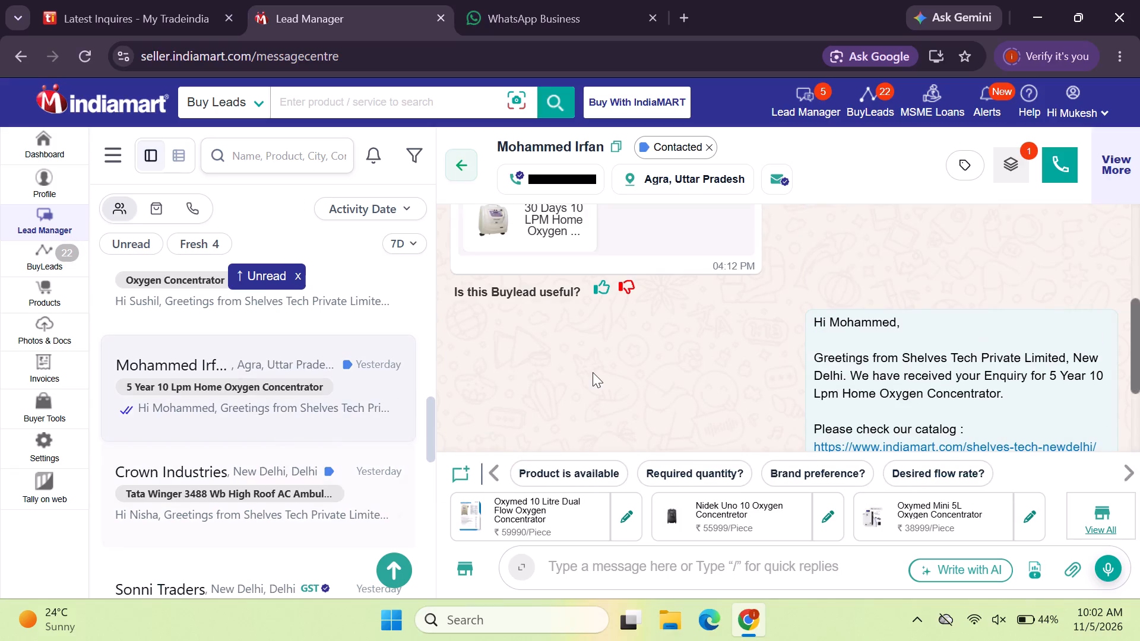
scroll(593, 372, "down", 7)
scroll(585, 374, "up", 18)
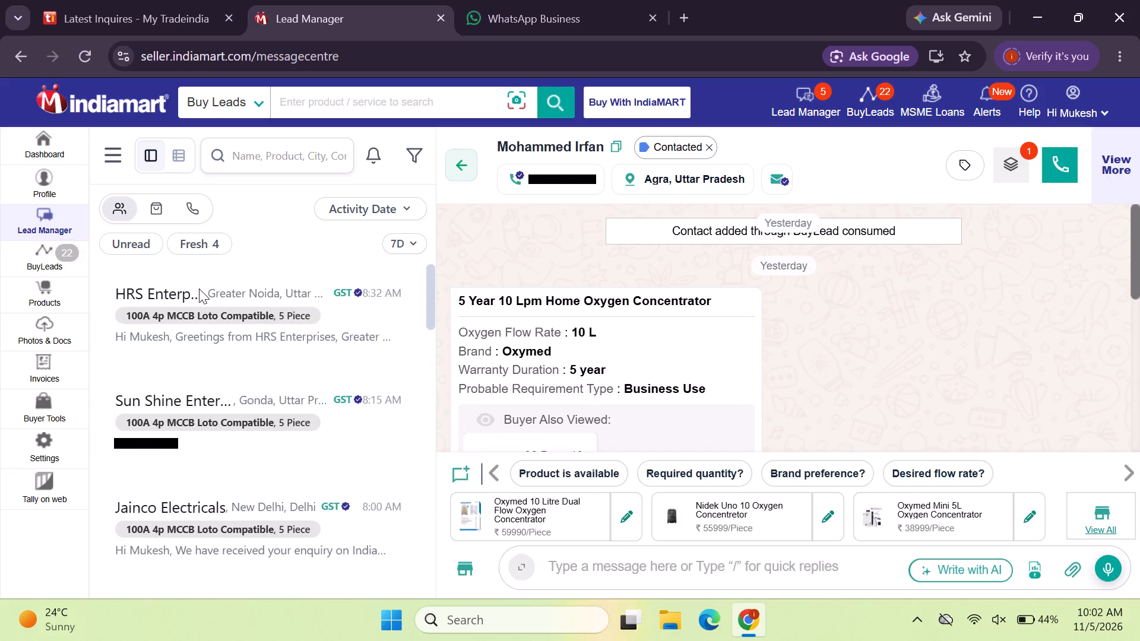
Read the HRS Enterprises and Sun Shine Enterprises conversations about the 100A 4p MCCB Loto Compatible enquiry.
scroll(199, 288, "up", 8)
left_click(210, 310)
scroll(651, 321, "down", 3)
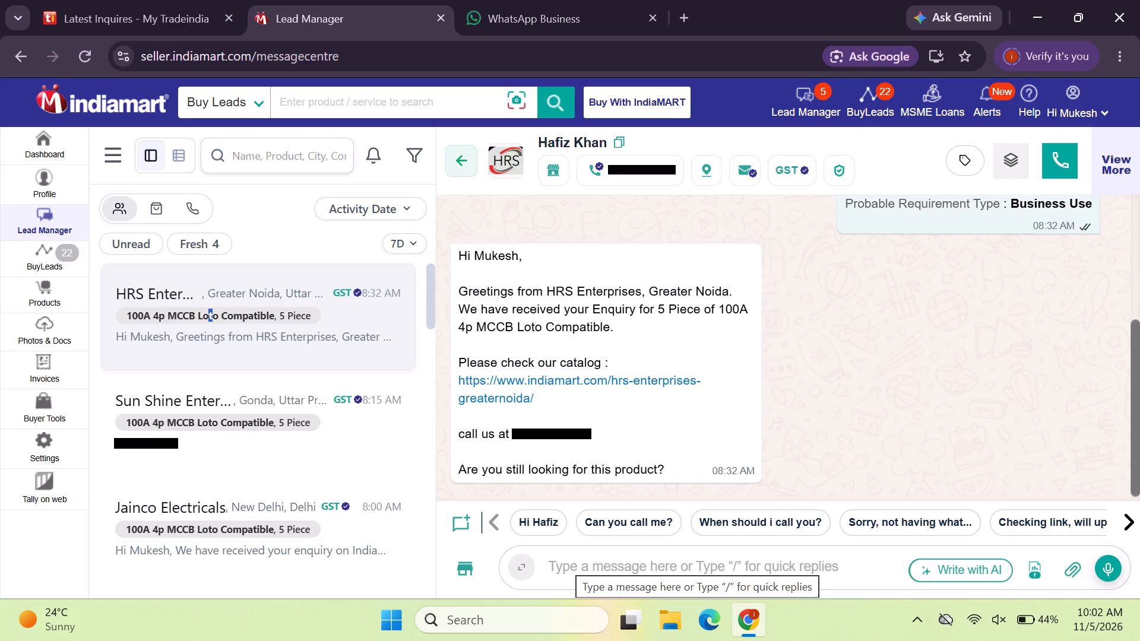
left_click(303, 440)
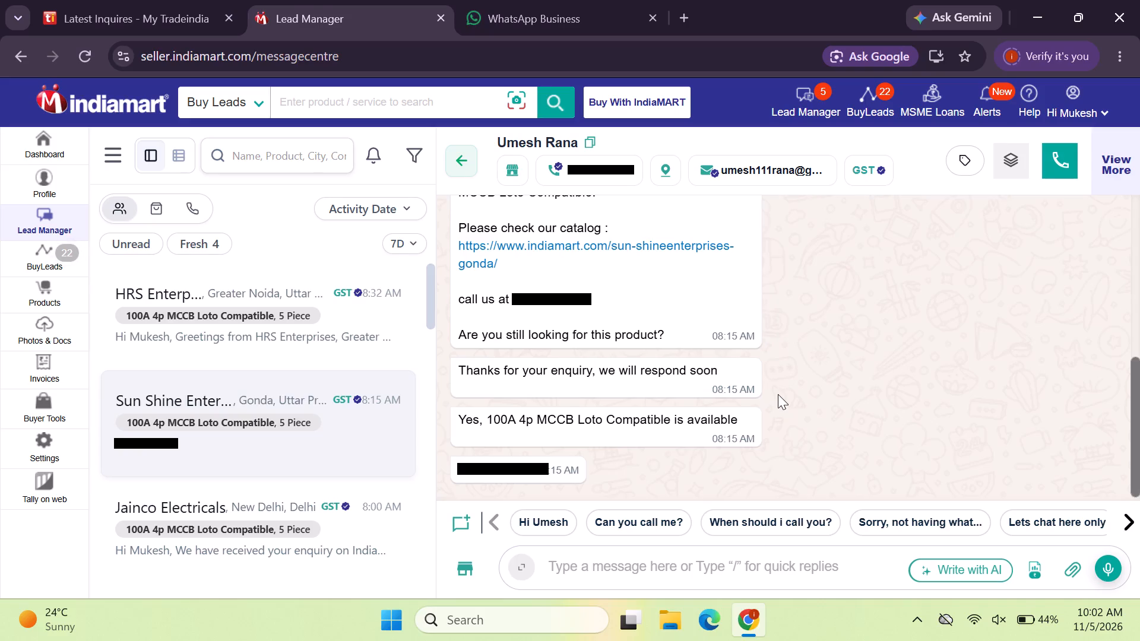
Search Google for "reyansh CRM" in a new browser tab and open the Reyansh CRM site from the results.
left_click(680, 23)
left_click(308, 59)
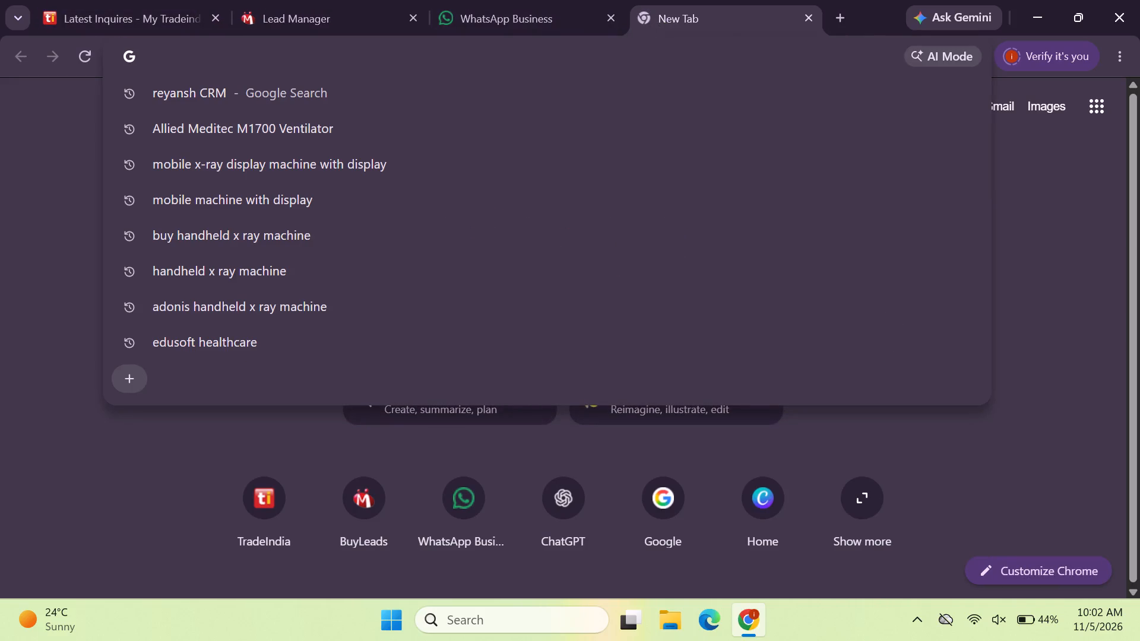
type("re")
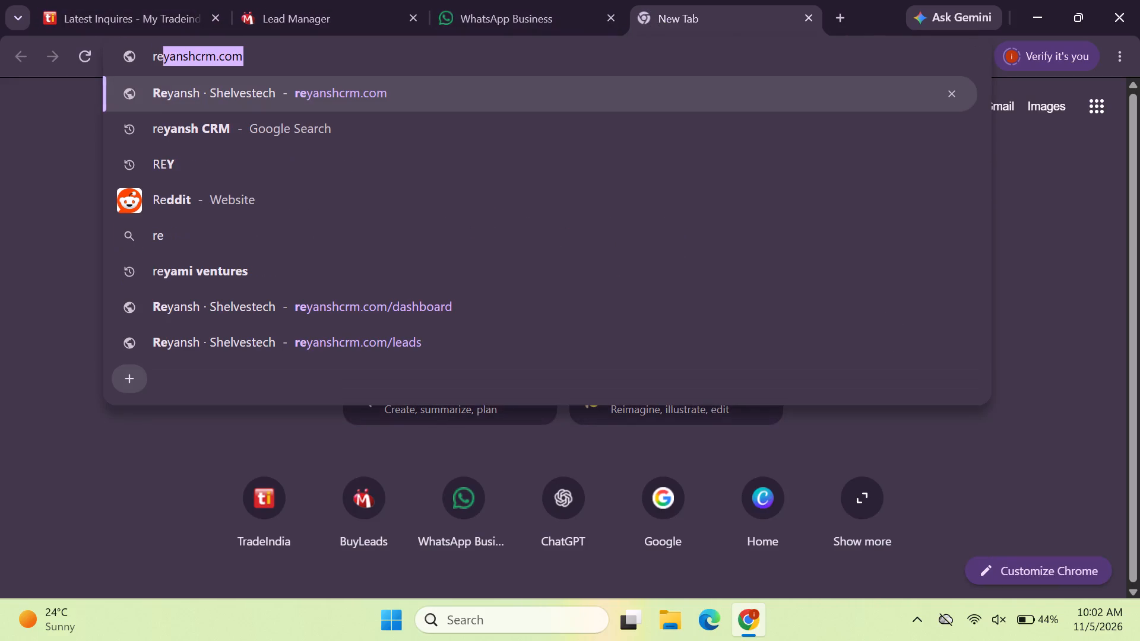
left_click(207, 134)
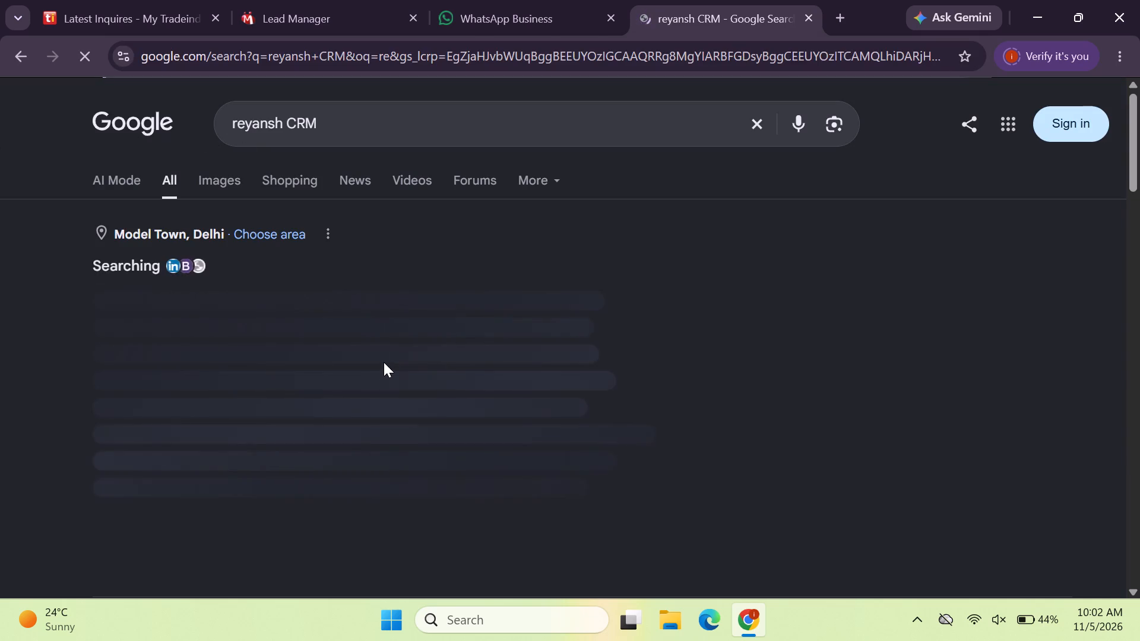
scroll(368, 365, "down", 2)
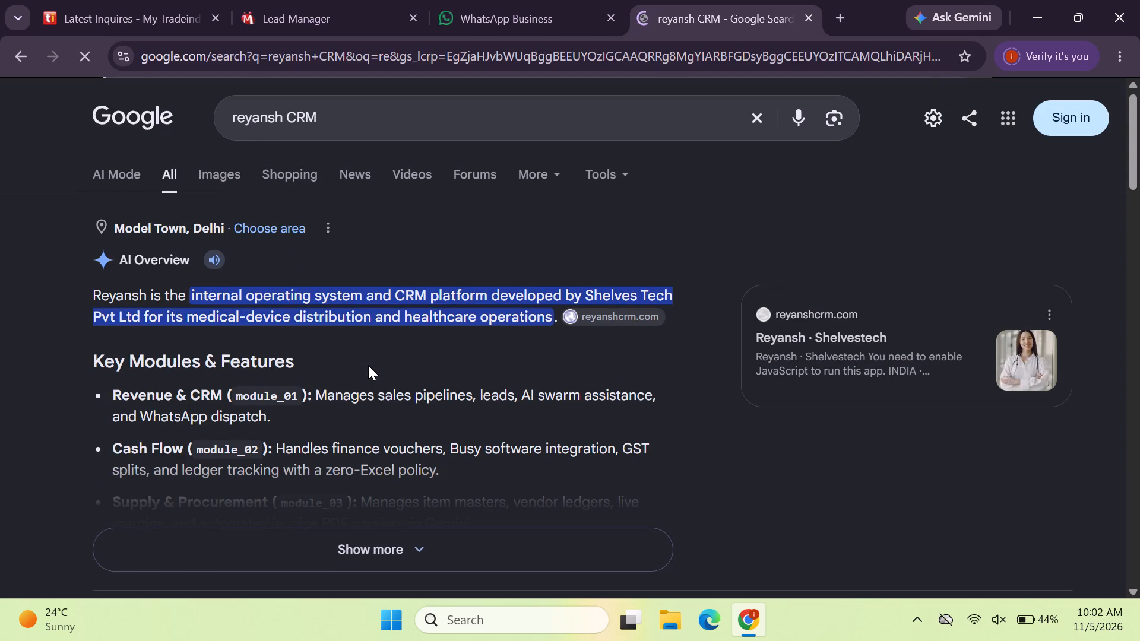
scroll(368, 365, "down", 2)
left_click(194, 325)
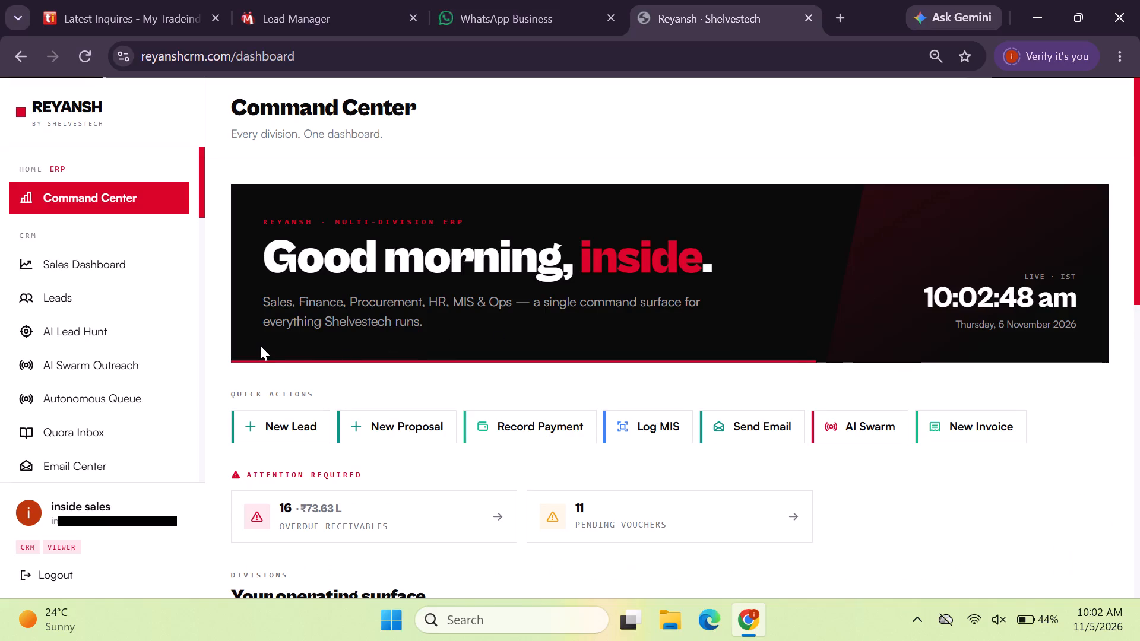
Look over the Command Center's quick actions, alerts and division cards, visiting the Voucher AI page and returning to the dashboard.
scroll(260, 345, "down", 5)
scroll(260, 344, "up", 4)
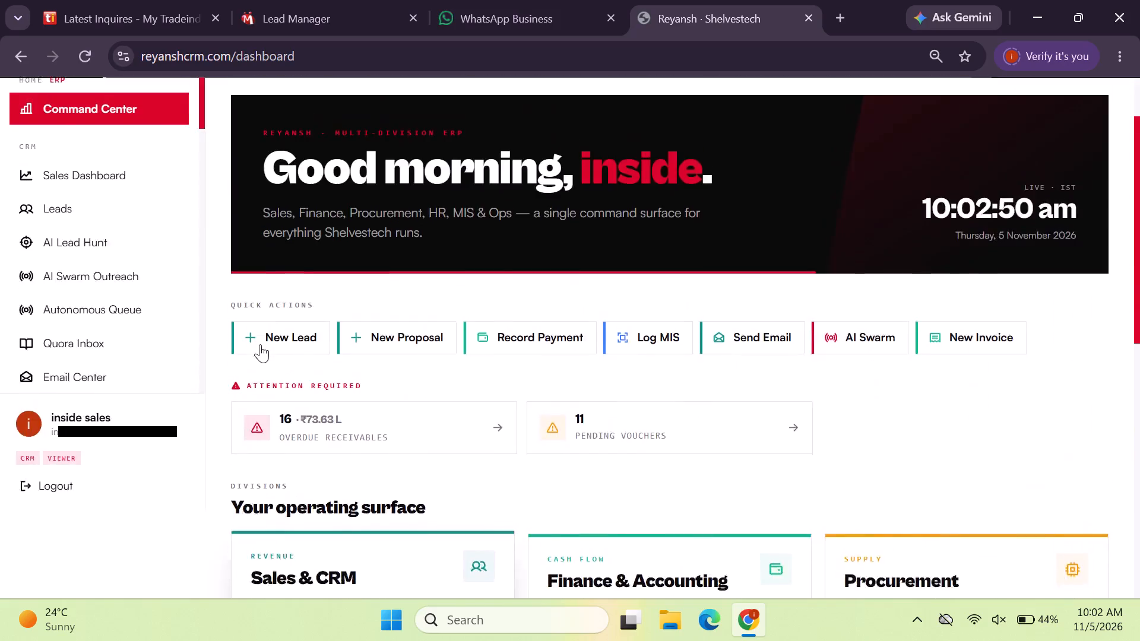
scroll(260, 344, "down", 3)
scroll(260, 344, "up", 4)
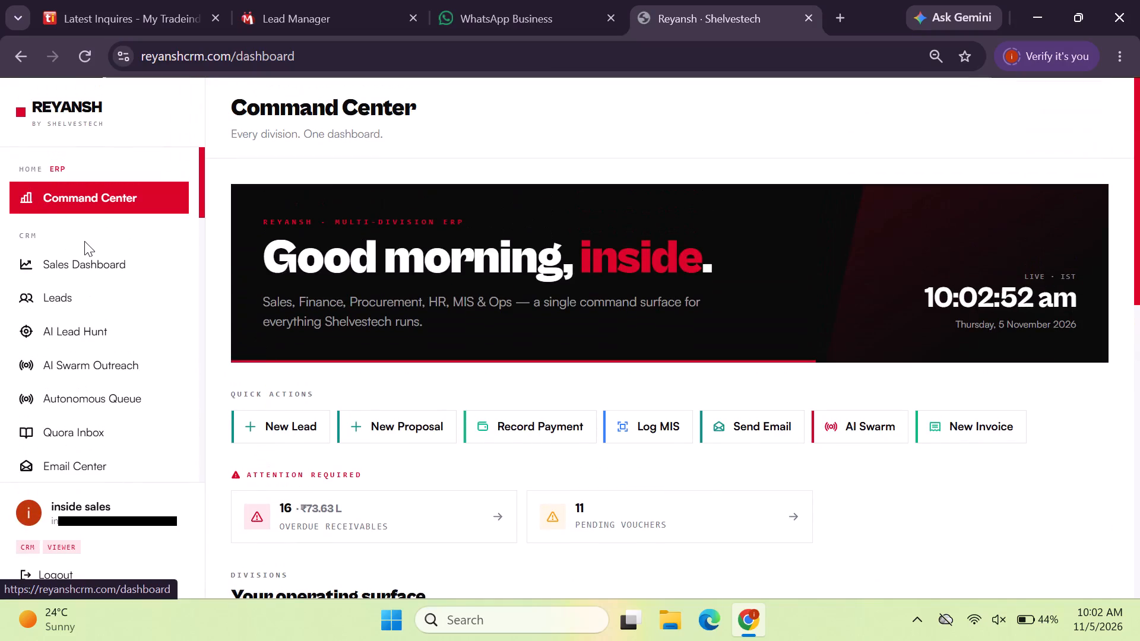
scroll(601, 335, "down", 3)
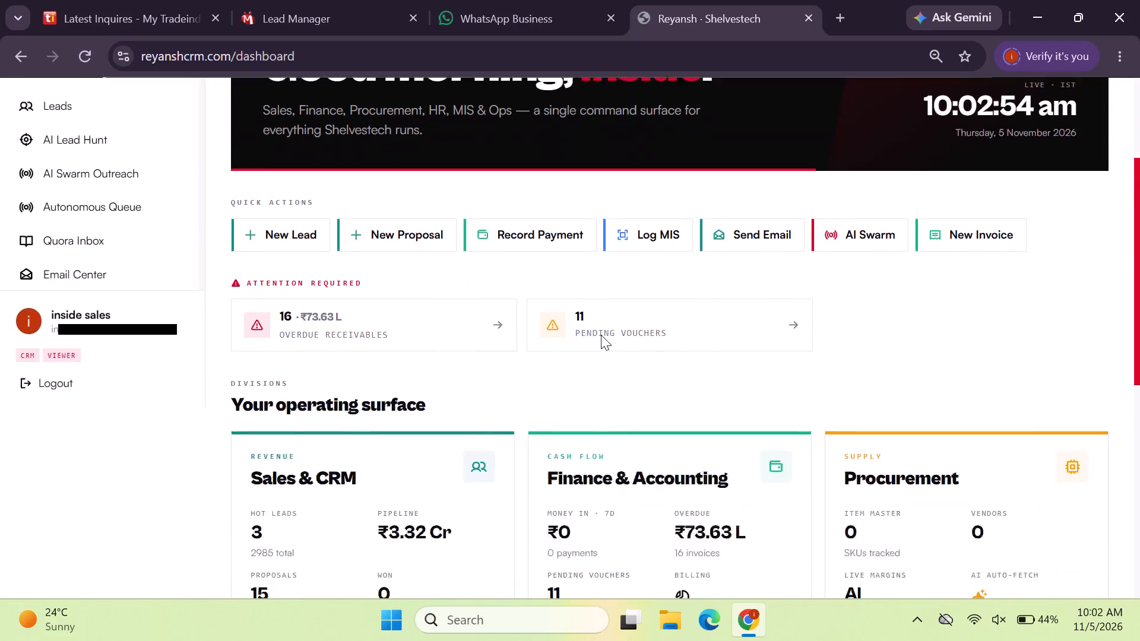
left_click(720, 263)
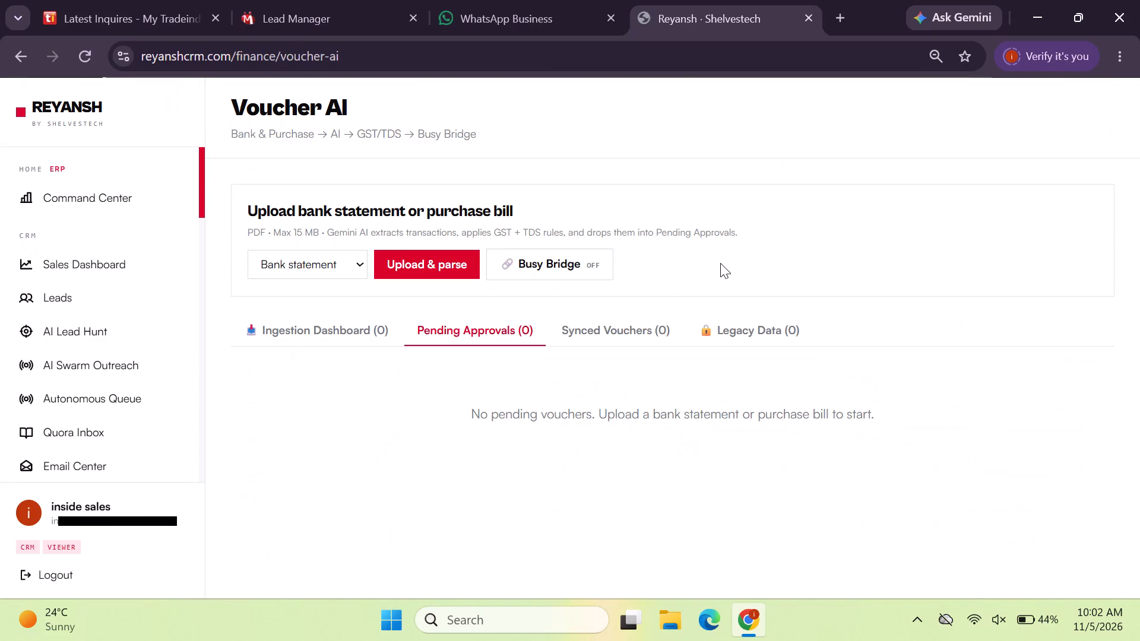
left_click(17, 52)
scroll(389, 348, "down", 3)
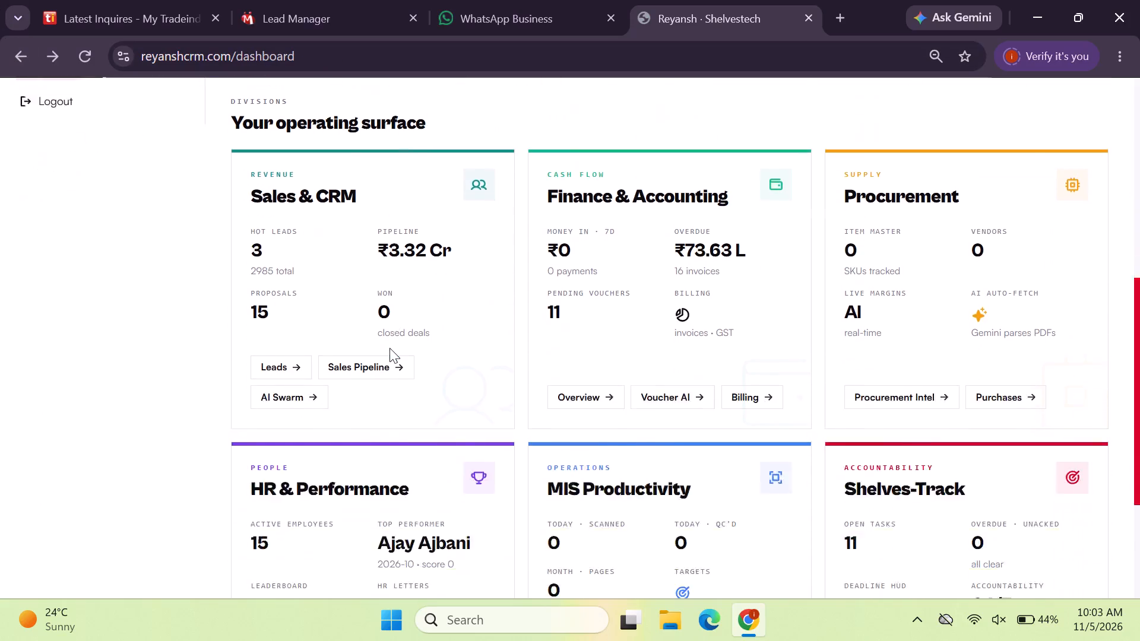
scroll(390, 347, "up", 9)
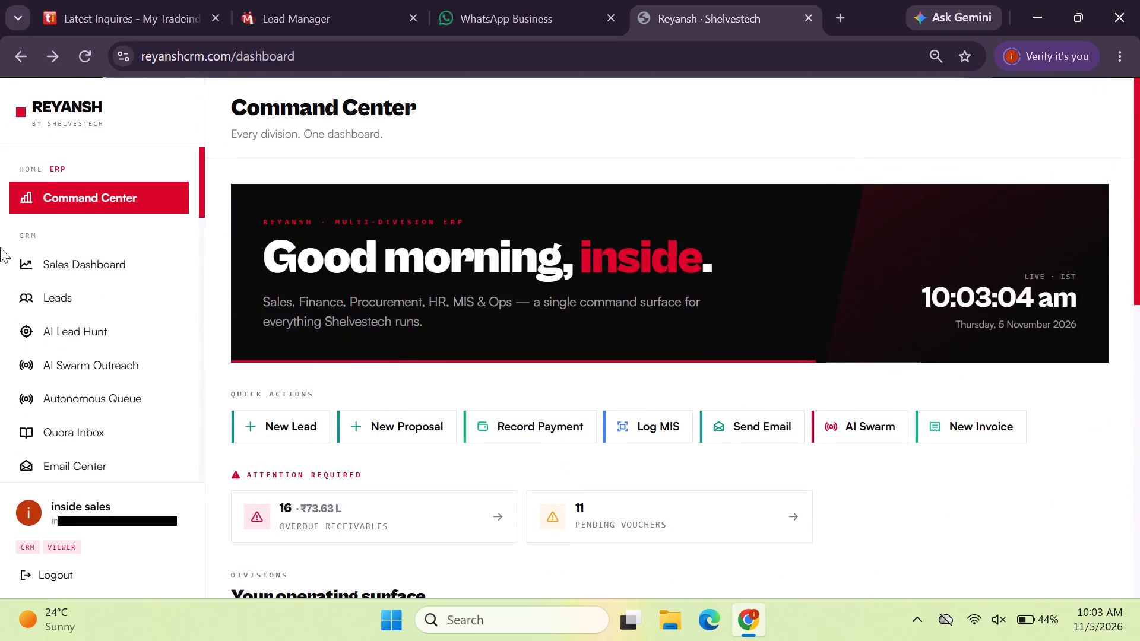
Open the CRM's Sales Dashboard.
scroll(101, 239, "up", 1)
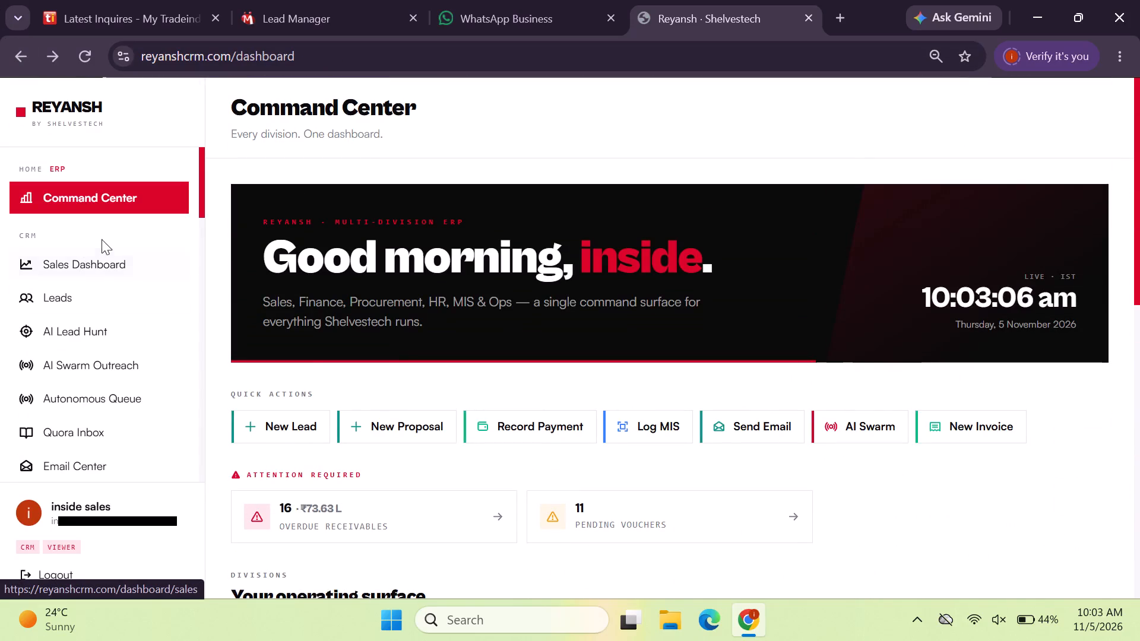
scroll(102, 239, "up", 2)
left_click(99, 264)
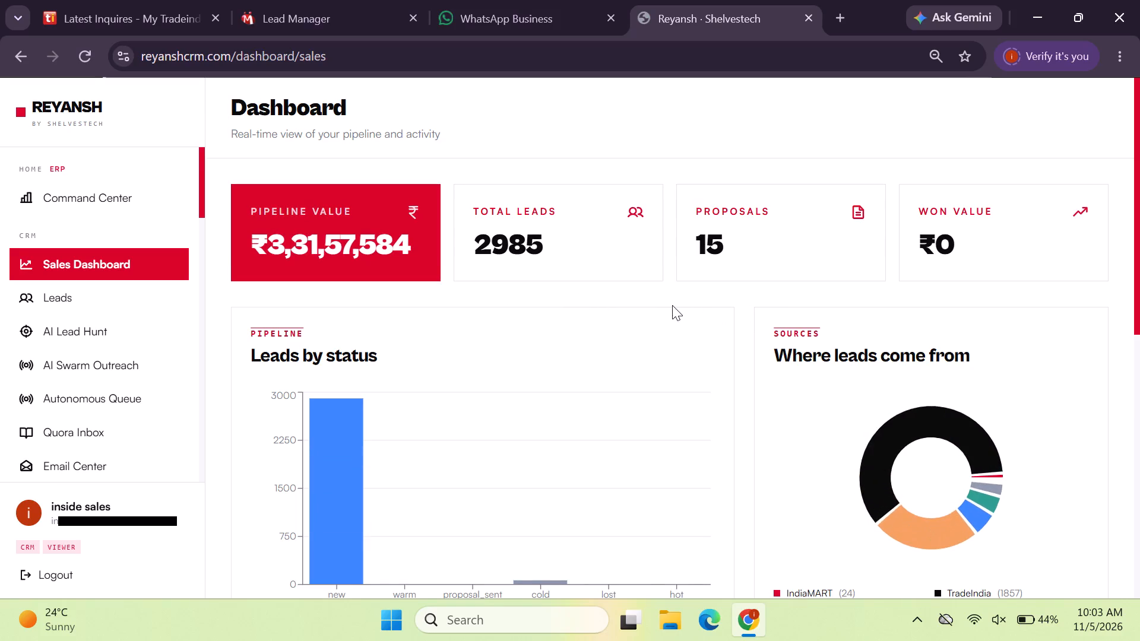
Look over the Sales Dashboard's pipeline figures, lead charts and the recent leads list.
scroll(673, 305, "down", 7)
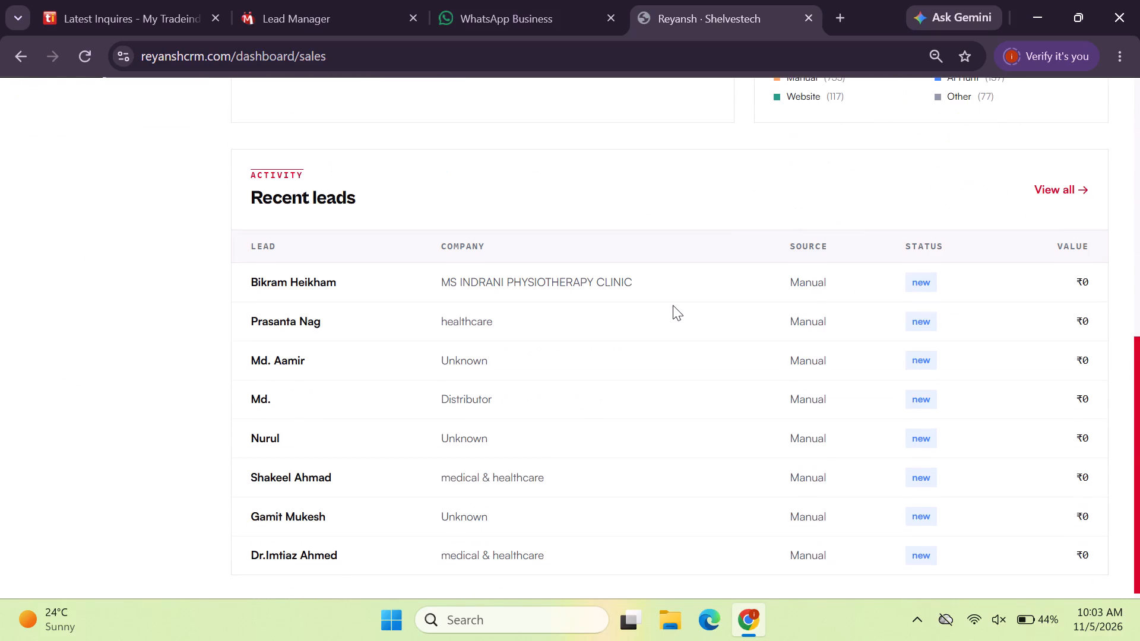
scroll(673, 305, "down", 5)
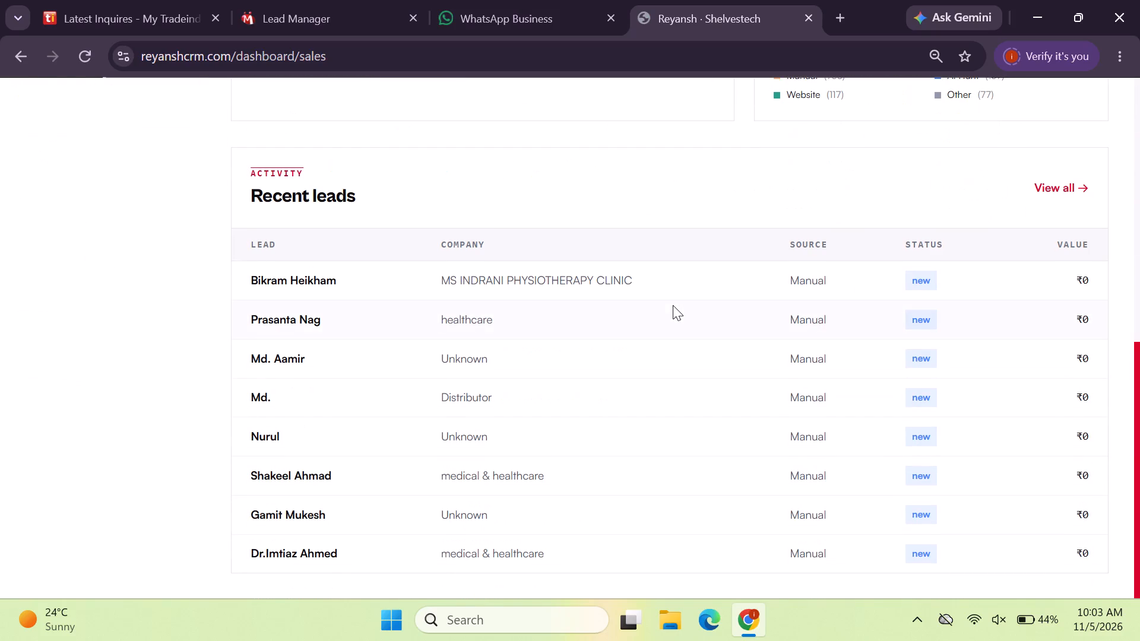
scroll(673, 305, "up", 13)
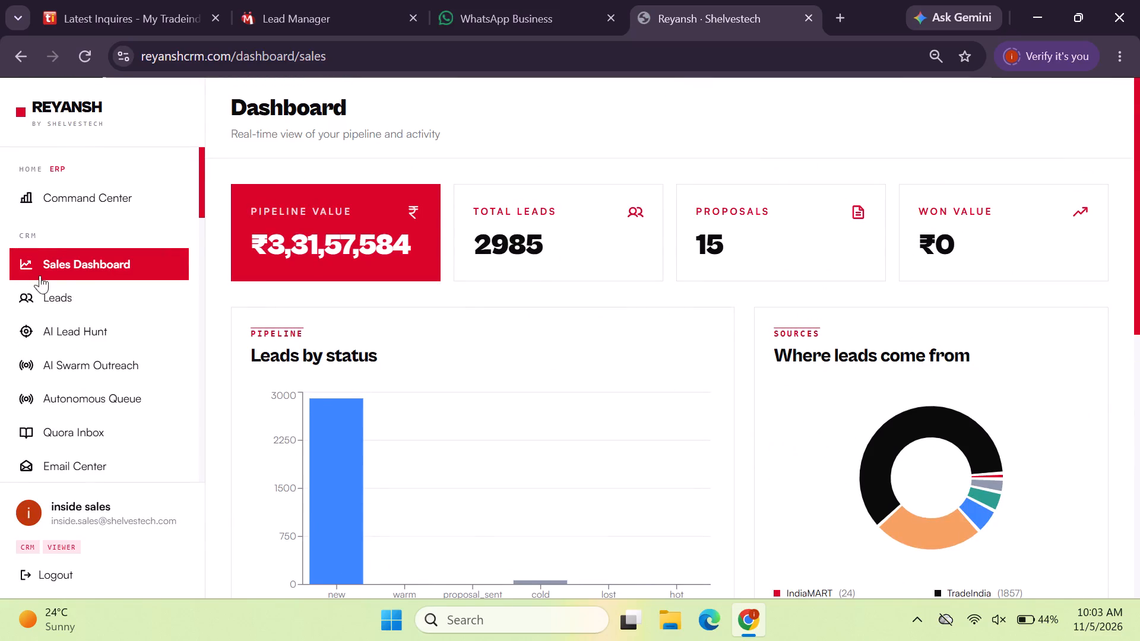
Browse the CRM's Leads, AI Lead Hunt, AI Swarm Outreach and Autonomous Queue pages in turn.
left_click(61, 295)
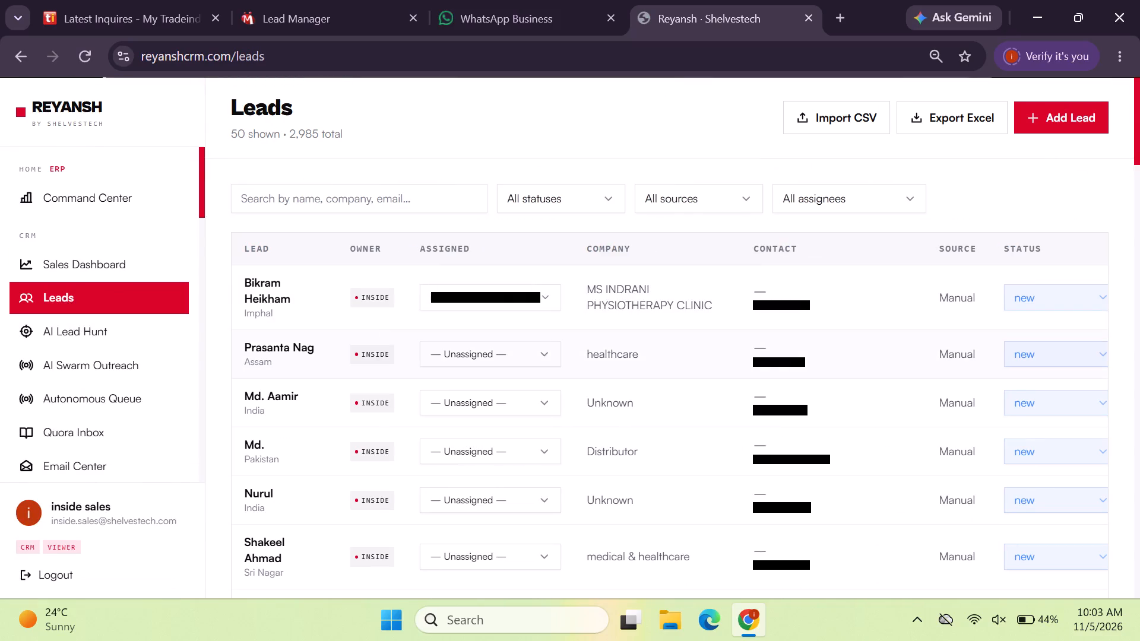
left_click(62, 335)
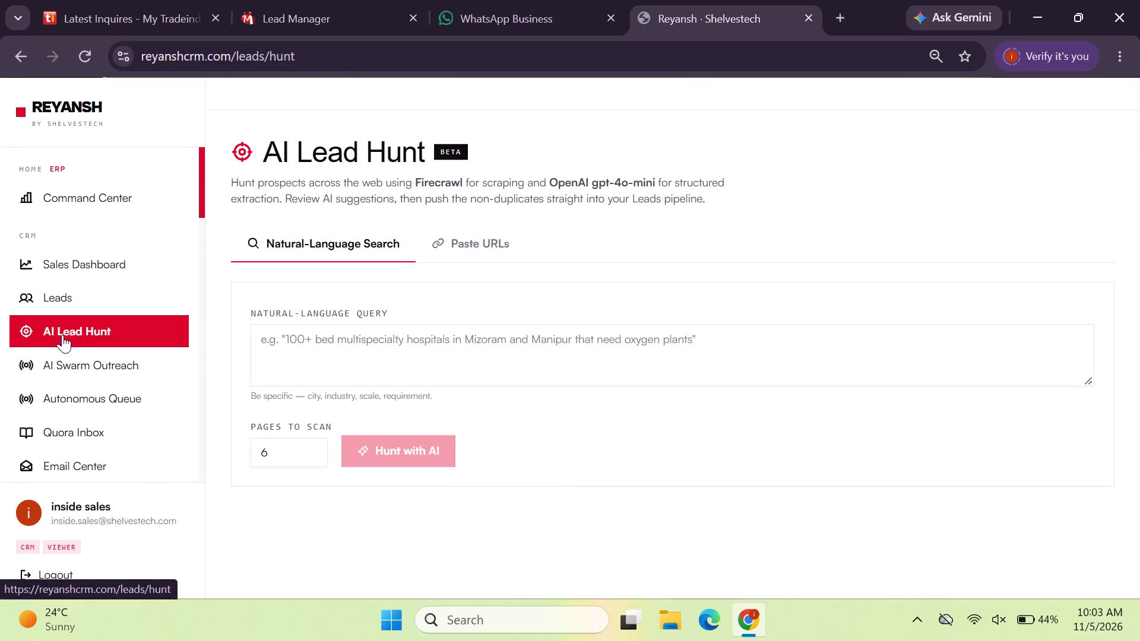
left_click(65, 359)
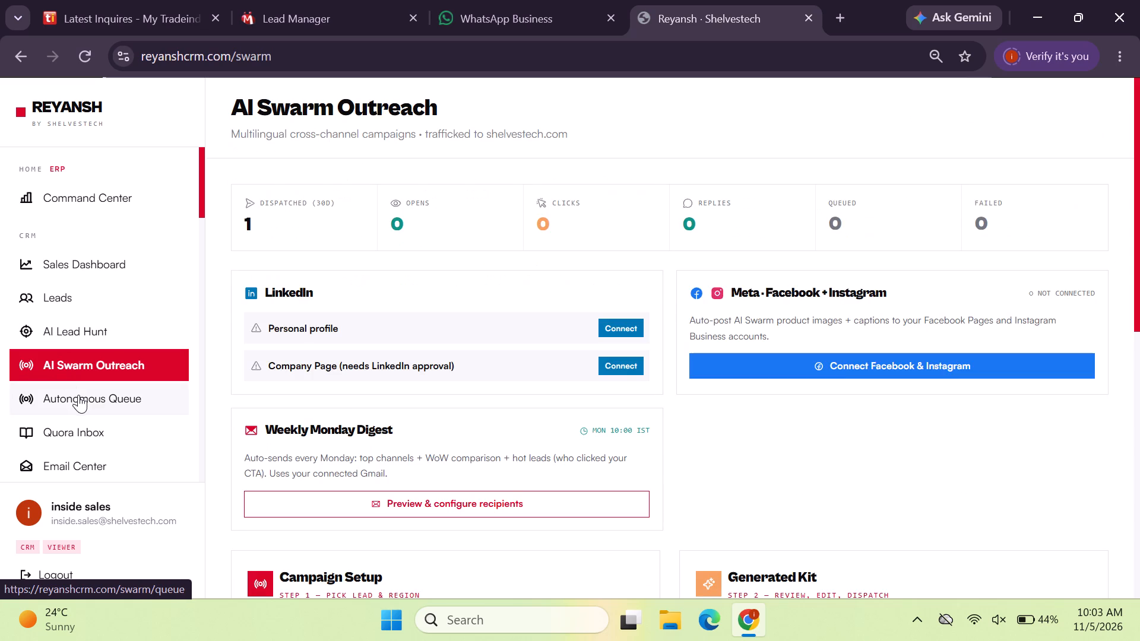
left_click(78, 395)
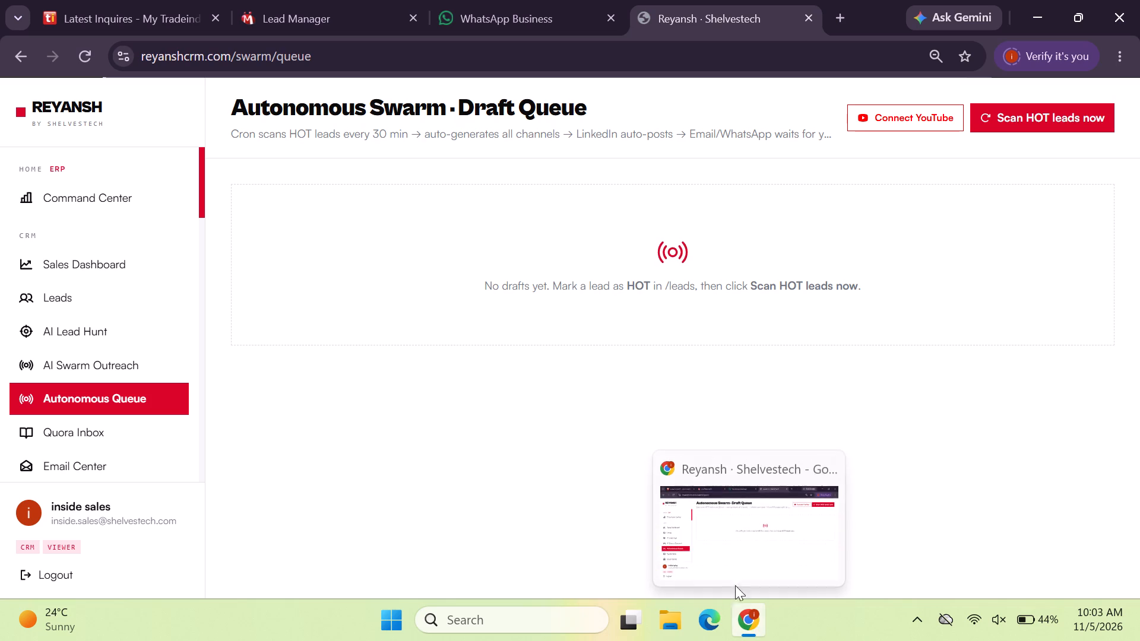
left_click(733, 570)
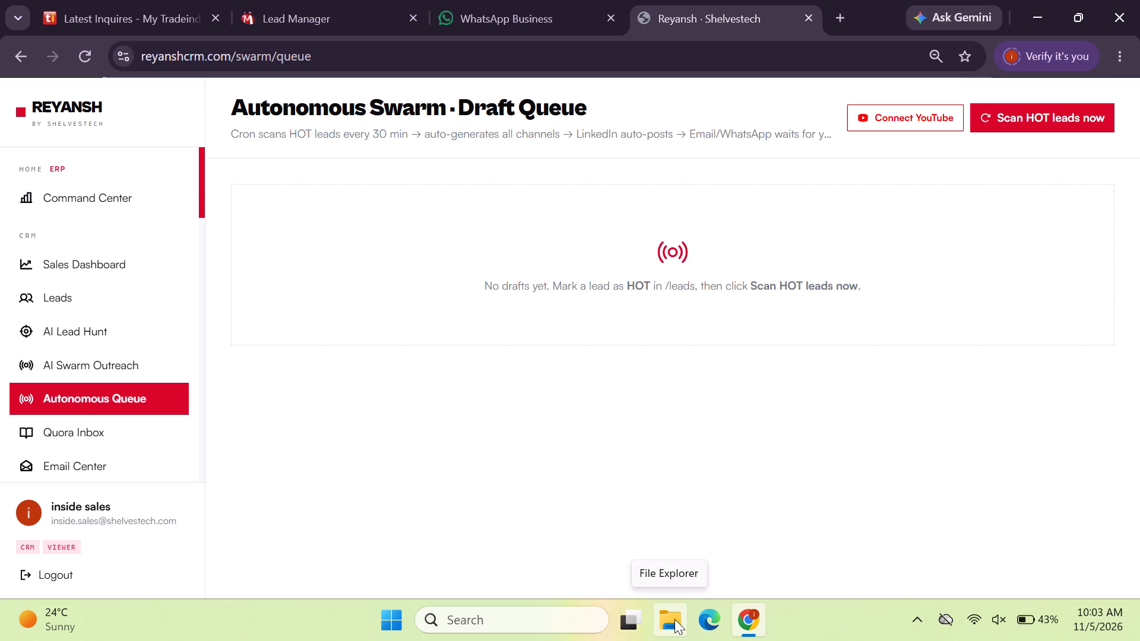
Switch to File Explorer and open the lead_contacts spreadsheet from yesterday's files in the Downloads folder.
double_click(672, 617)
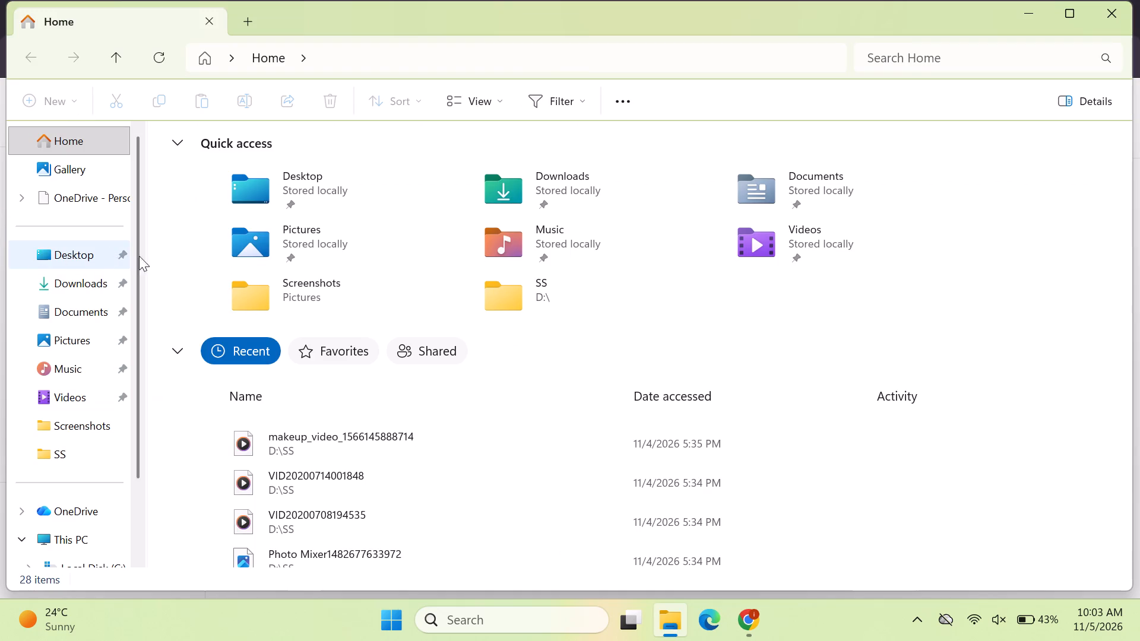
left_click(62, 253)
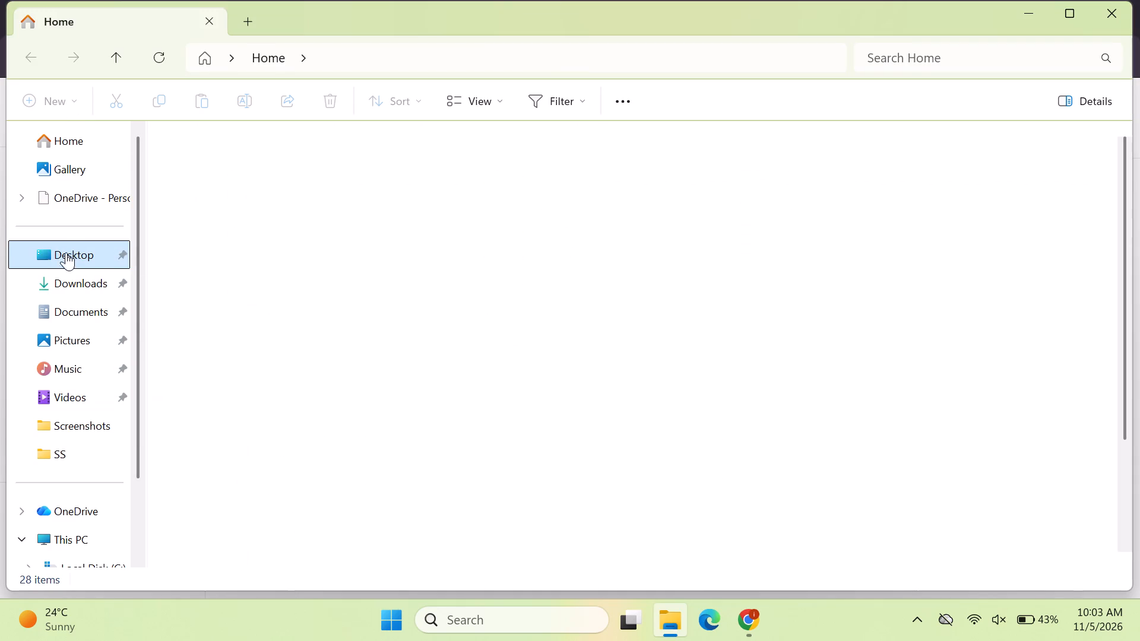
left_click(88, 283)
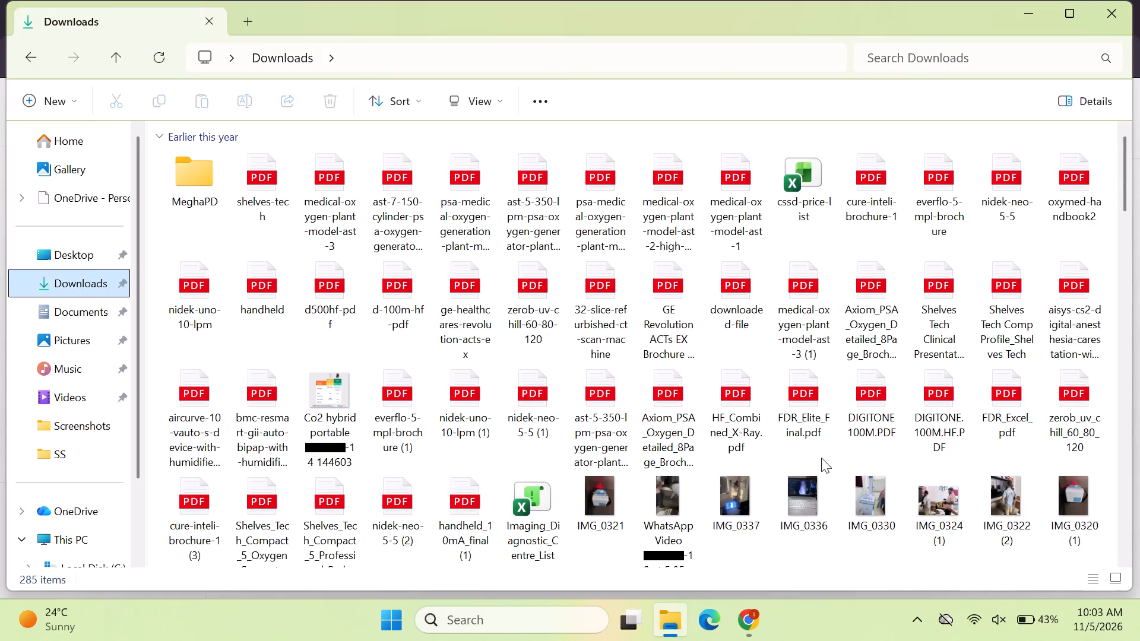
scroll(821, 458, "down", 6)
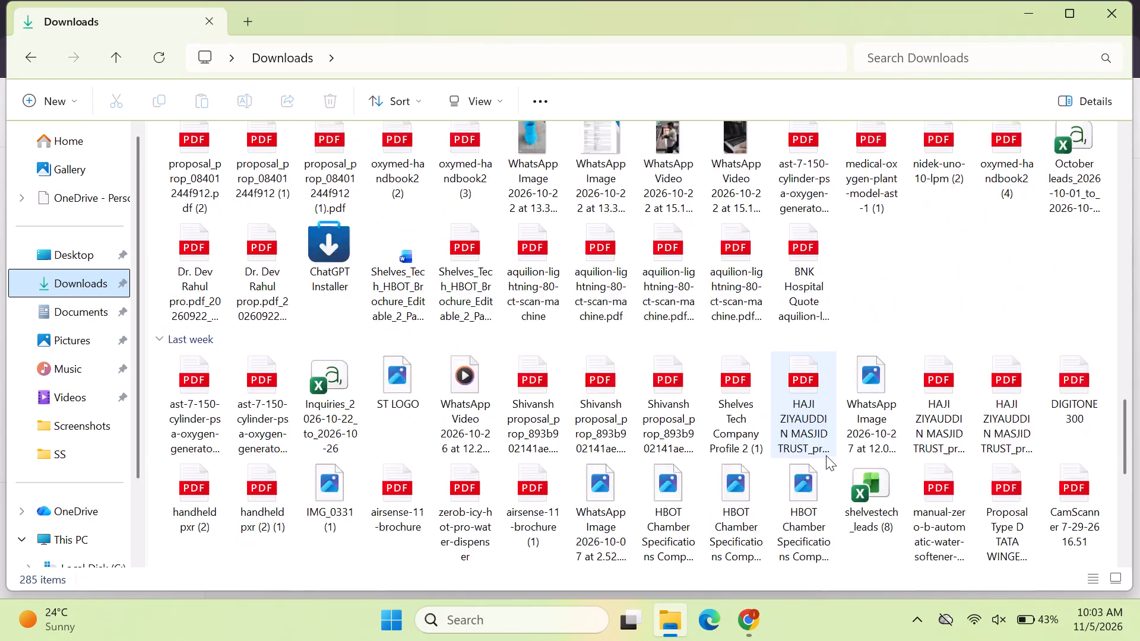
scroll(826, 455, "down", 7)
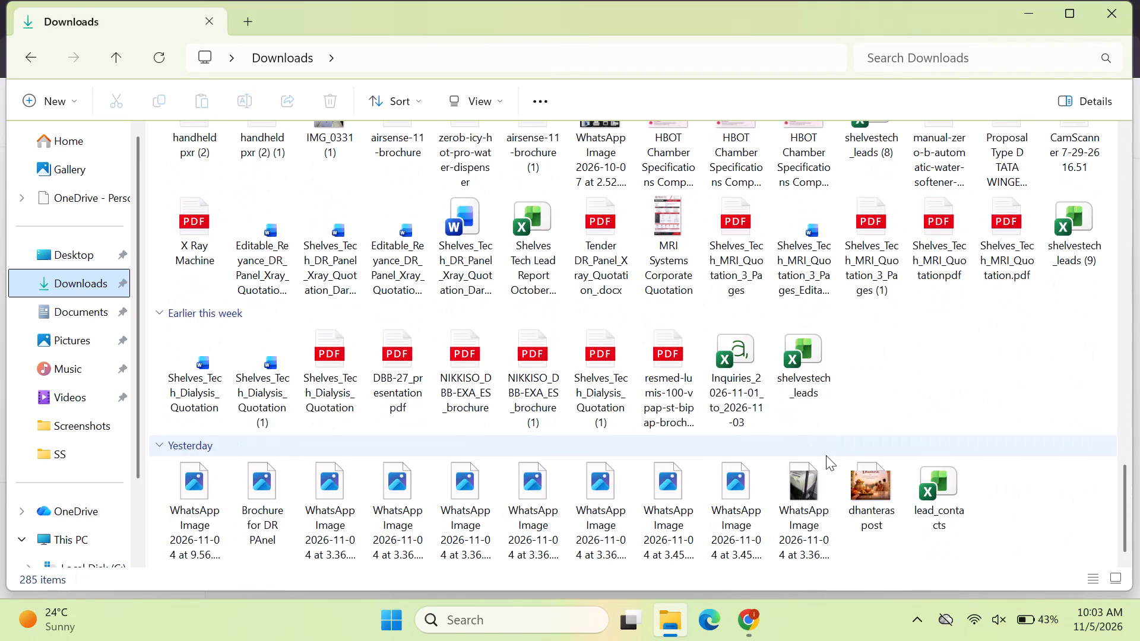
scroll(826, 455, "up", 8)
scroll(826, 455, "down", 9)
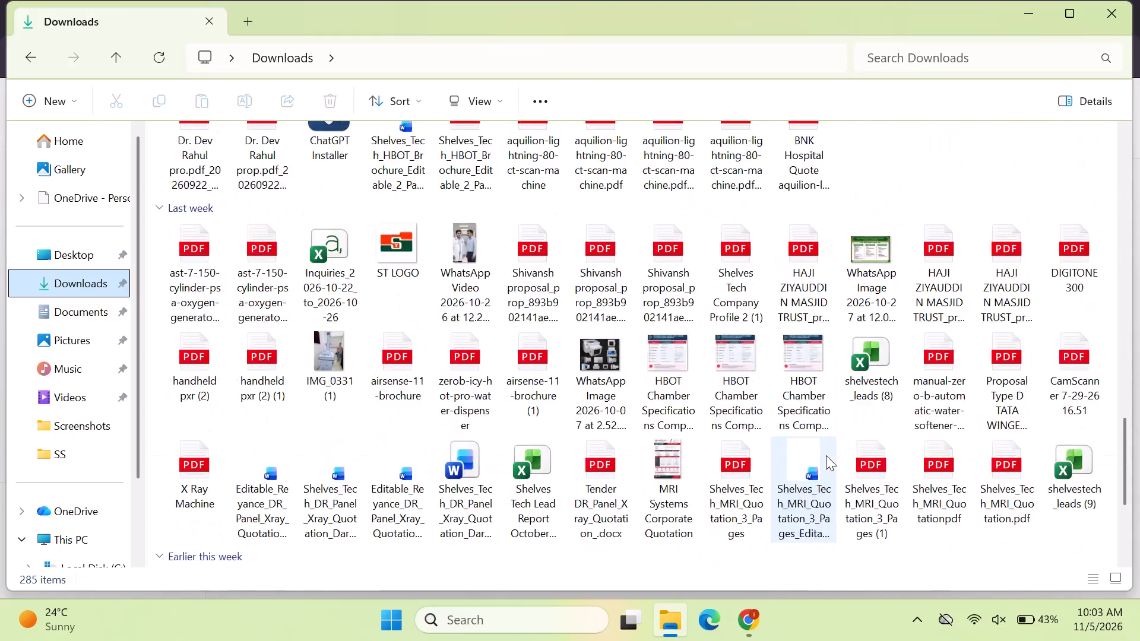
scroll(826, 455, "down", 9)
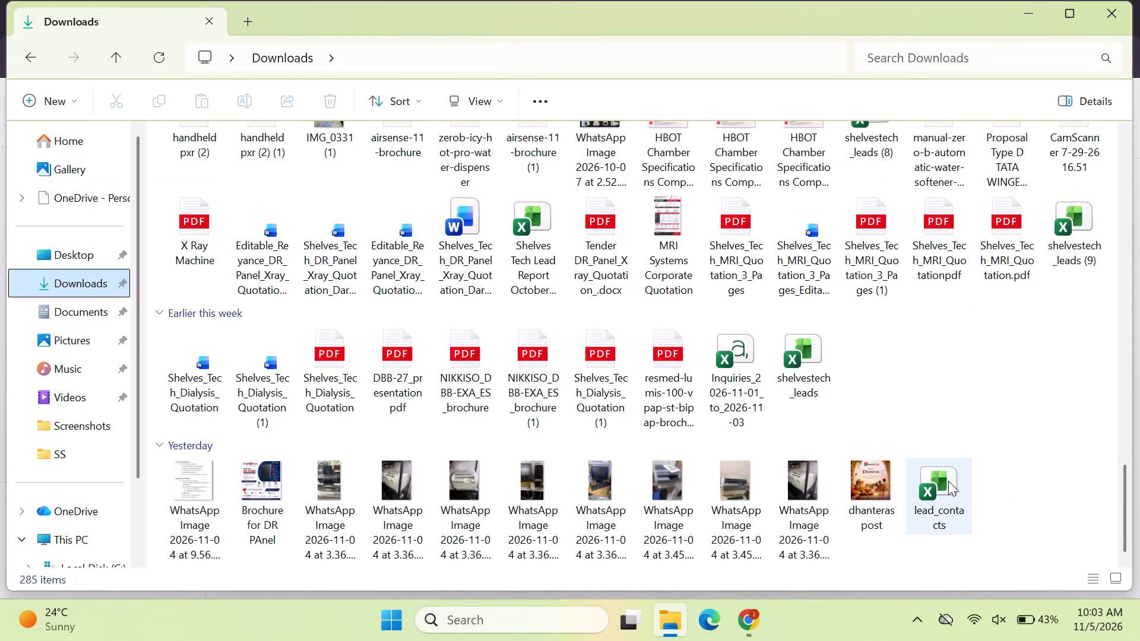
double_click(948, 481)
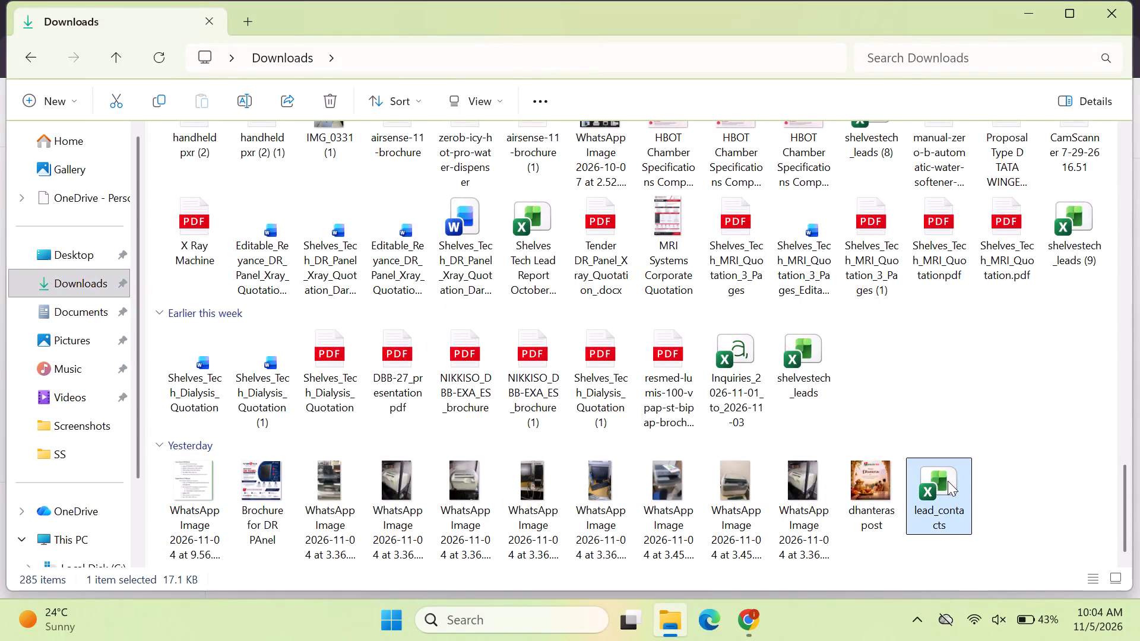
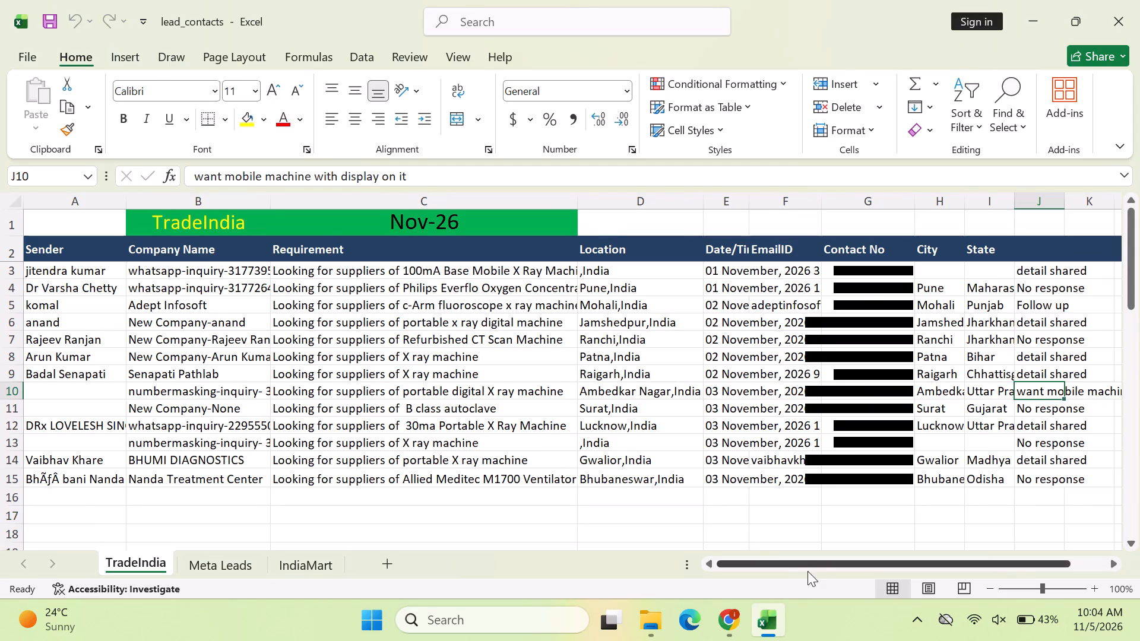
Look over the TradeIndia sheet's enquiry rows through to the location columns and the follow-up remarks.
left_click_drag(805, 565, 876, 561)
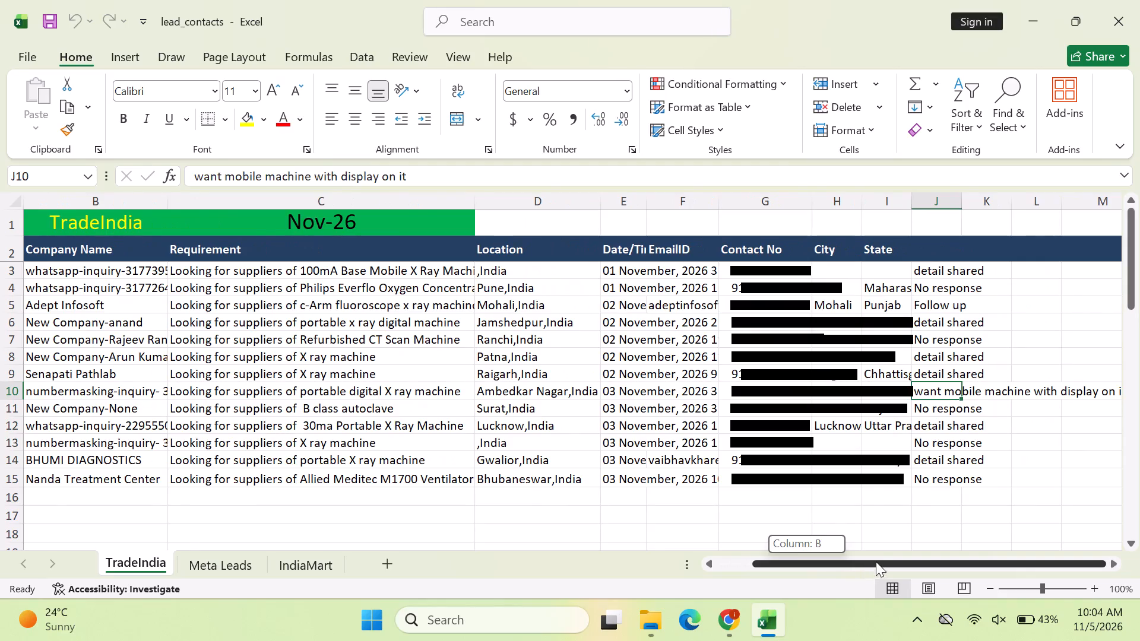
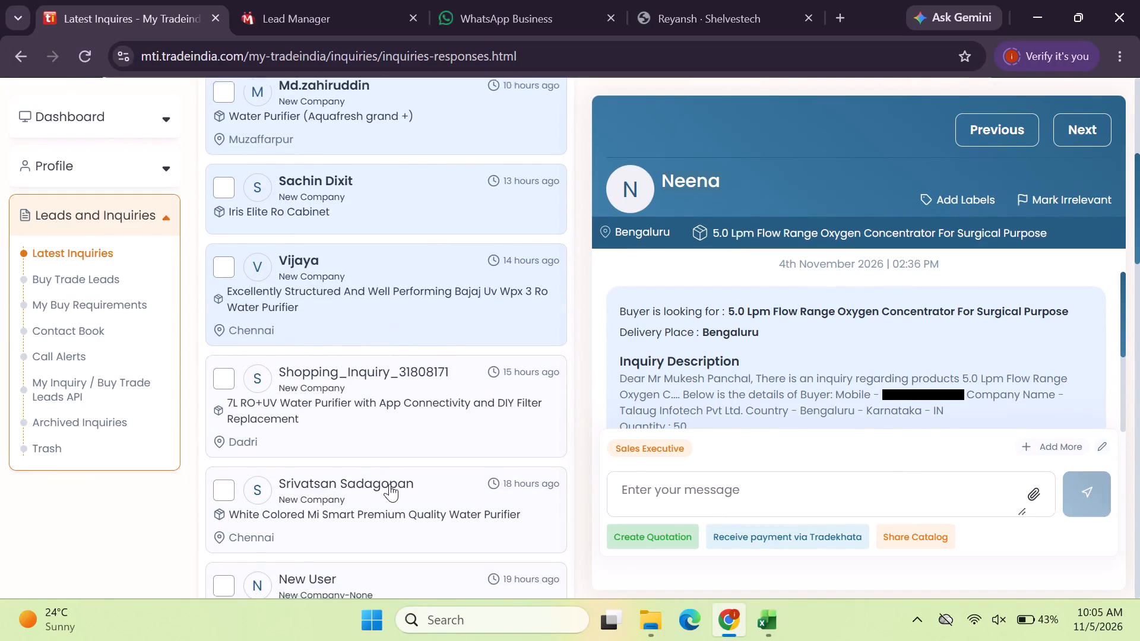
Look through the older entries in TradeIndia's latest inquiries, checking each buyer's requested product, location and inquiry age.
scroll(397, 426, "down", 2)
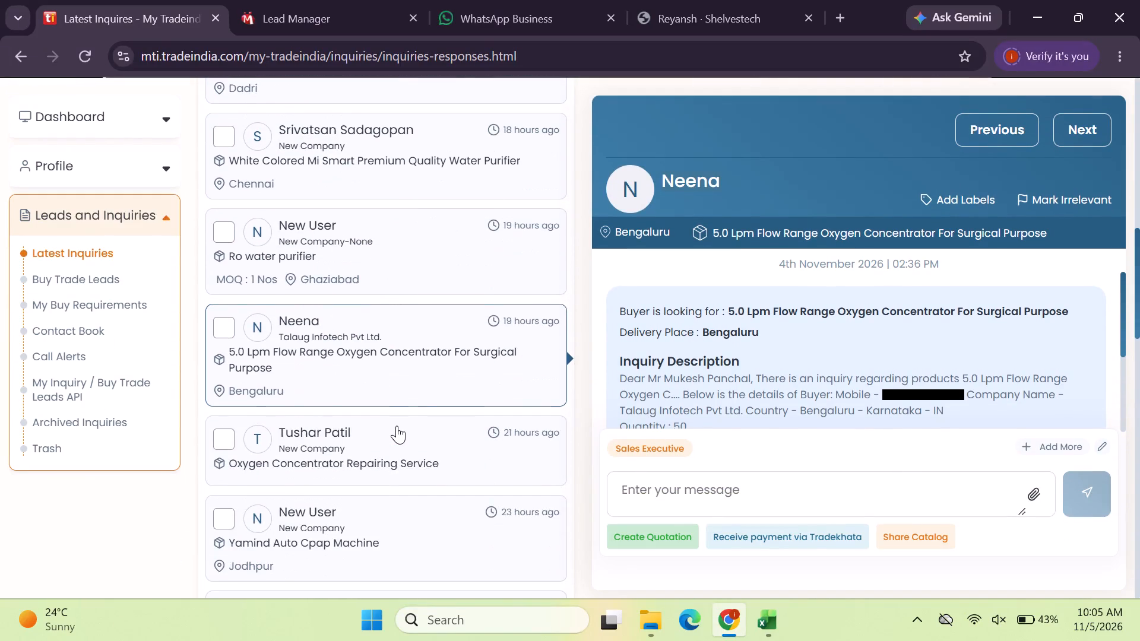
scroll(397, 426, "down", 3)
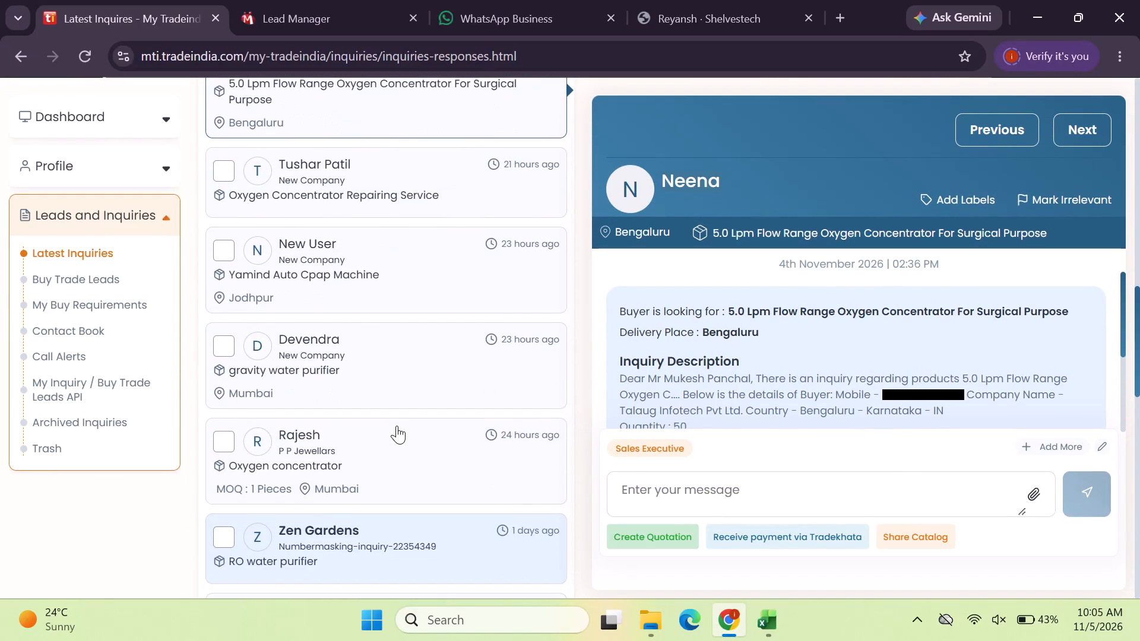
scroll(397, 426, "down", 3)
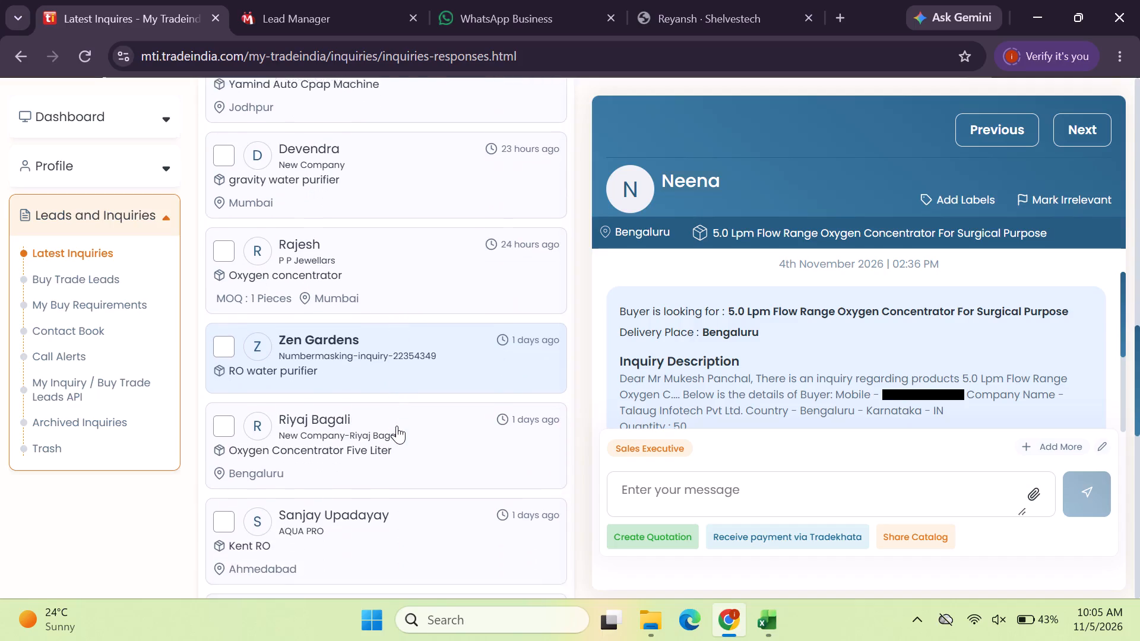
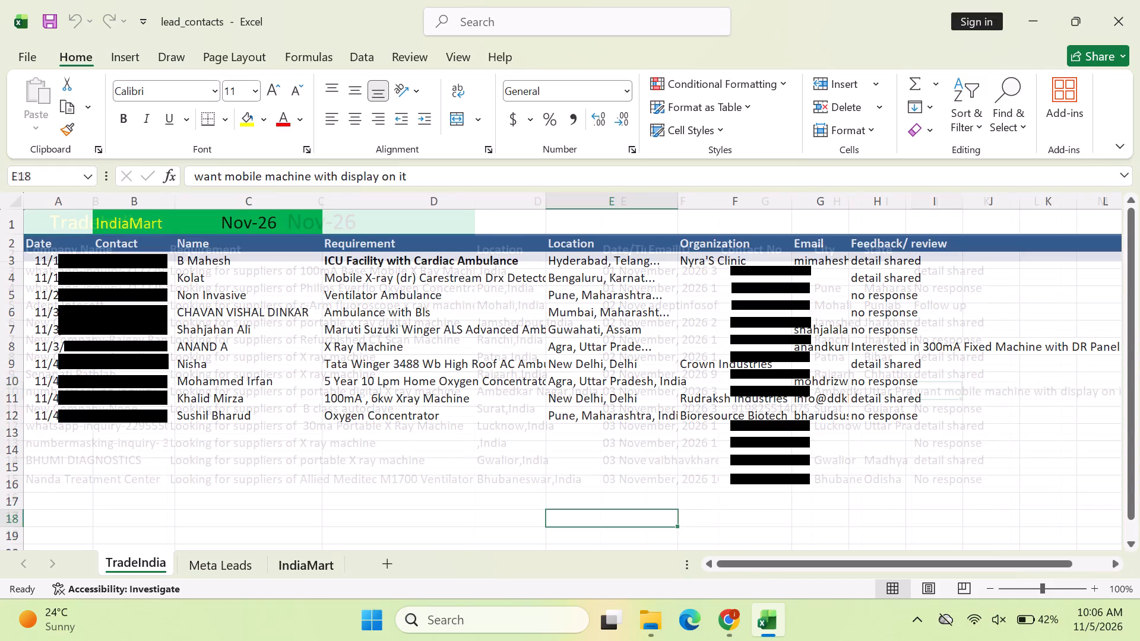
Check the recorded inquiries on the TradeIndia sheet of the lead_contacts workbook.
left_click(149, 567)
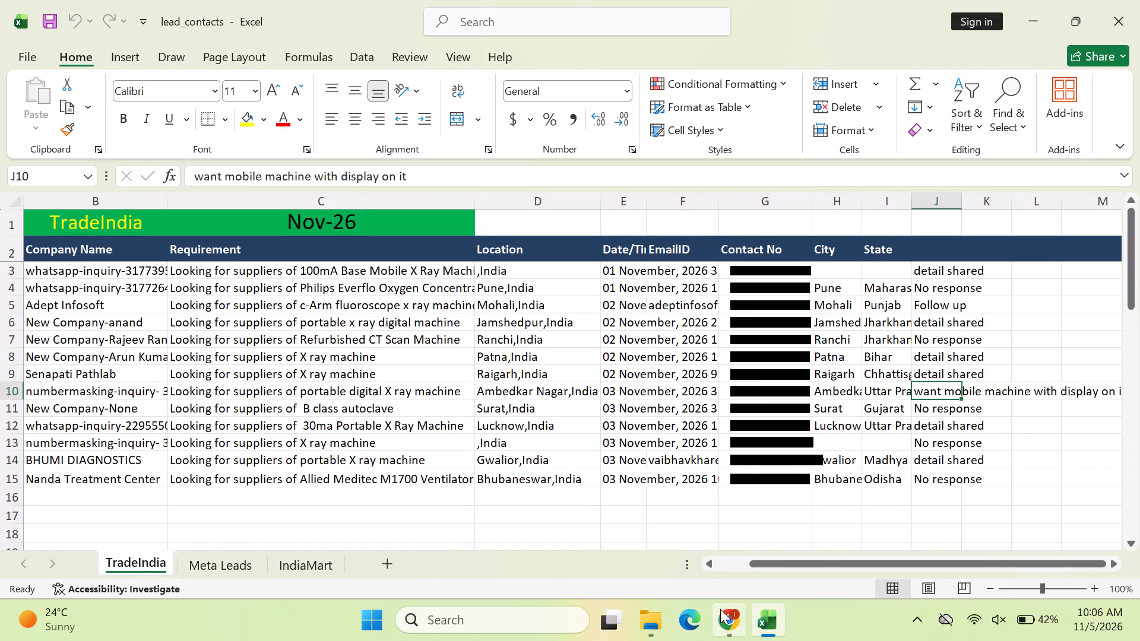
left_click(652, 527)
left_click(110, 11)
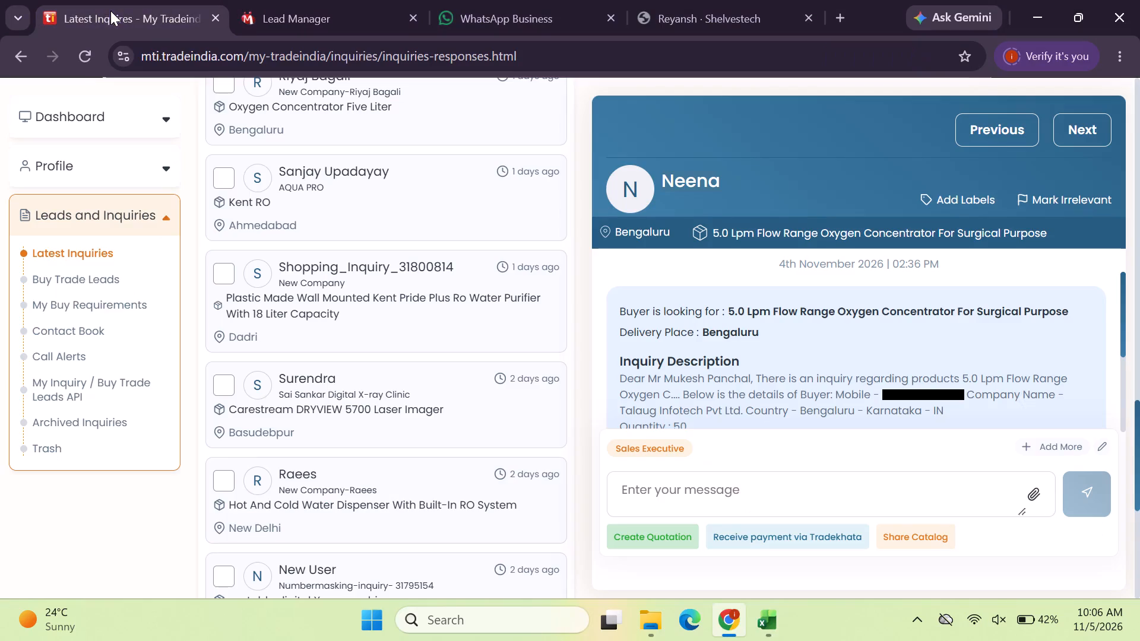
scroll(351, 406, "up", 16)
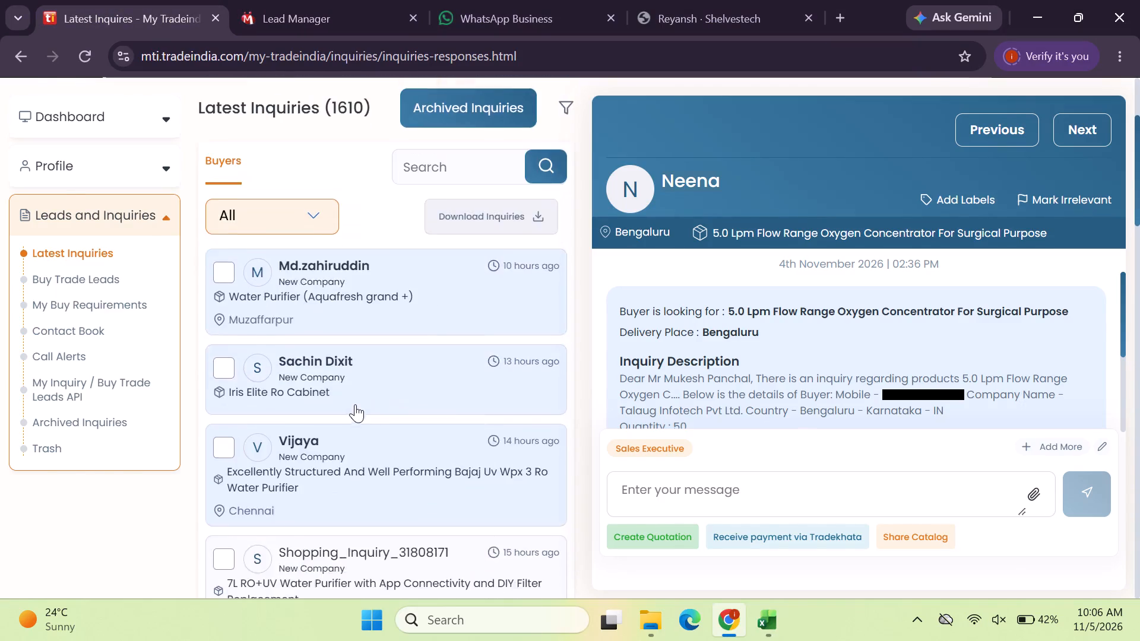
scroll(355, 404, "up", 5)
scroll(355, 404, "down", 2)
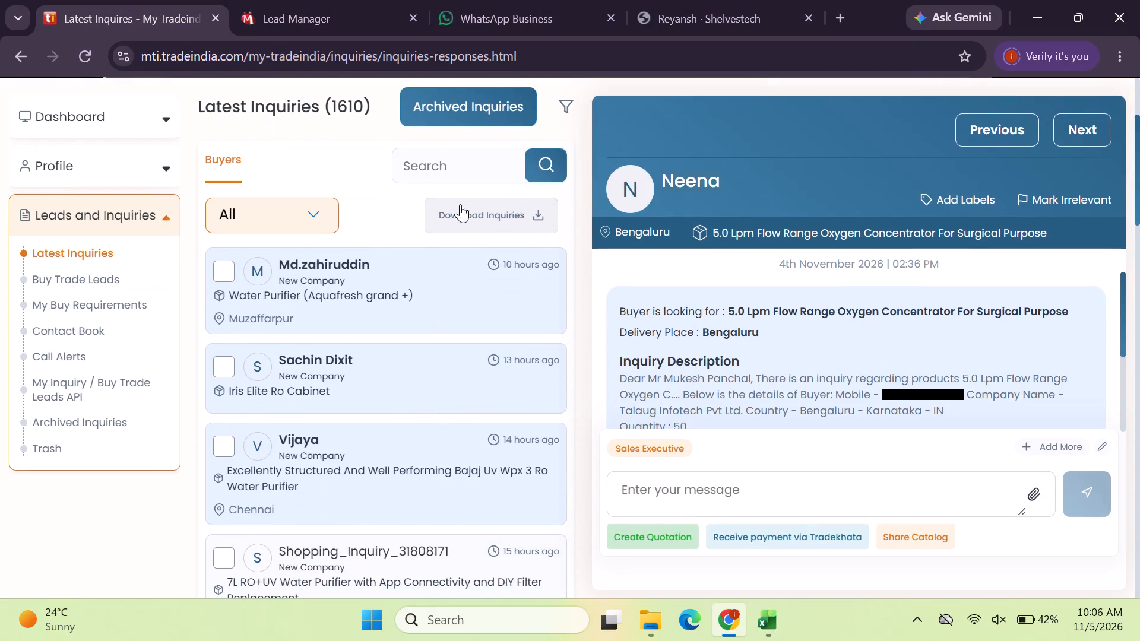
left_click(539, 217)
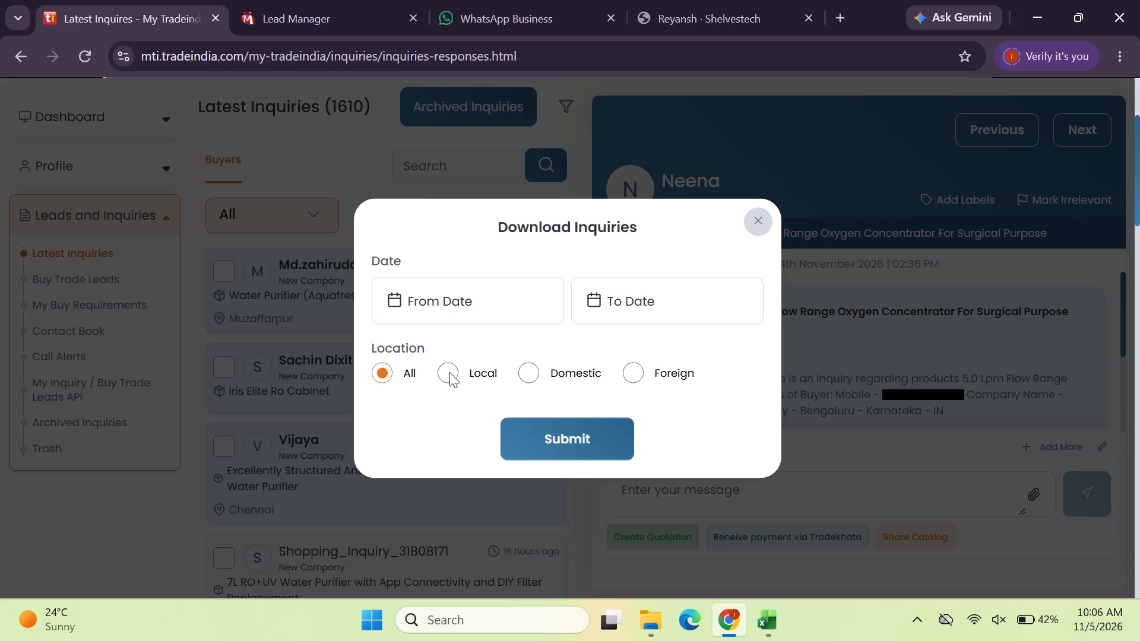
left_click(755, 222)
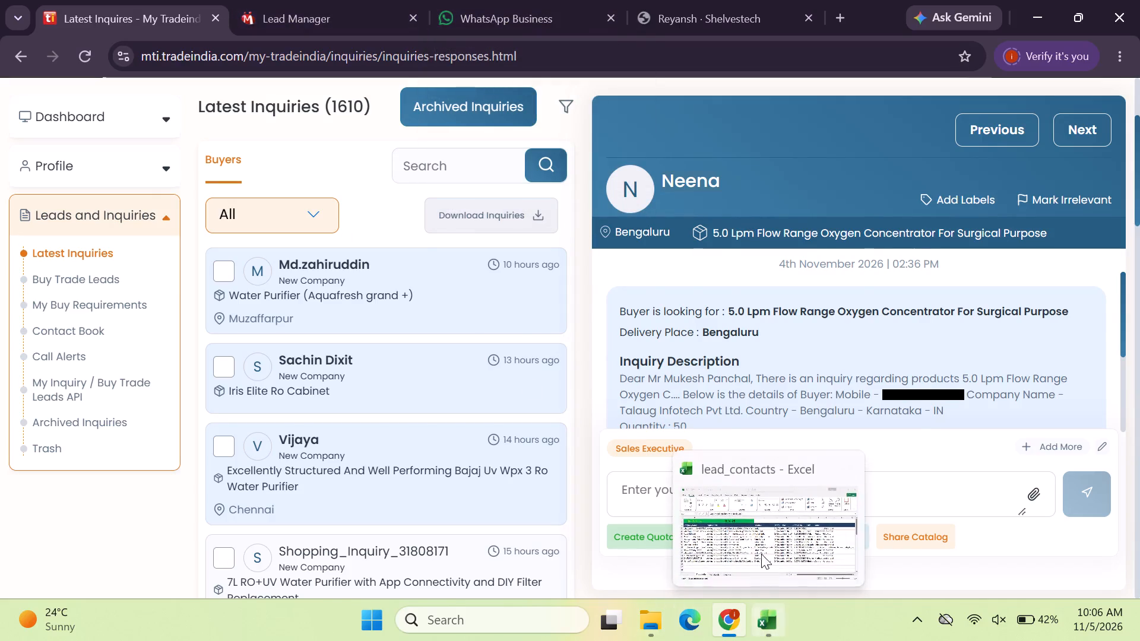
Recheck the TradeIndia sheet in lead_contacts for the date of its last recorded inquiry.
left_click(758, 541)
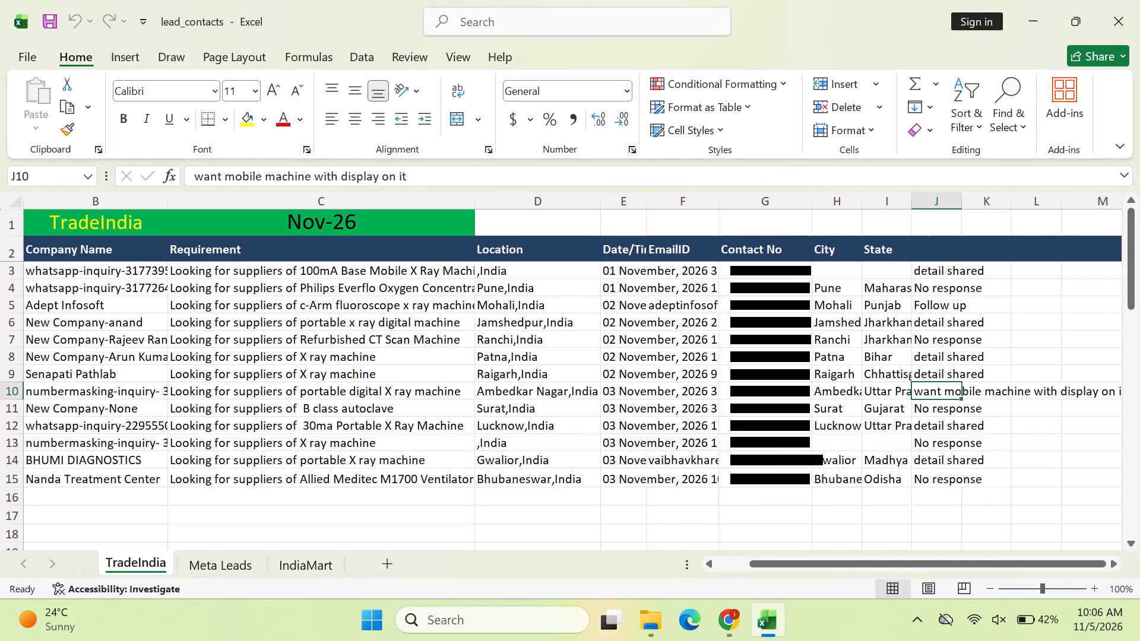
left_click(689, 501)
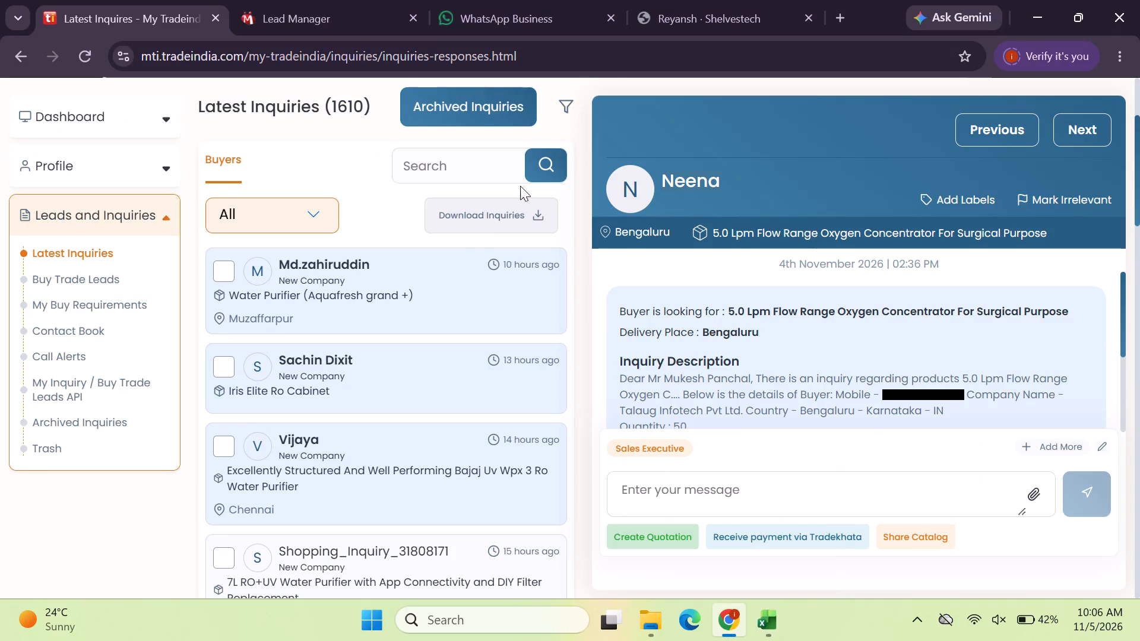
Download TradeIndia's latest inquiries from 11/04/2026 to 11/05/2026 for all locations.
scroll(470, 266, "up", 1)
left_click(530, 303)
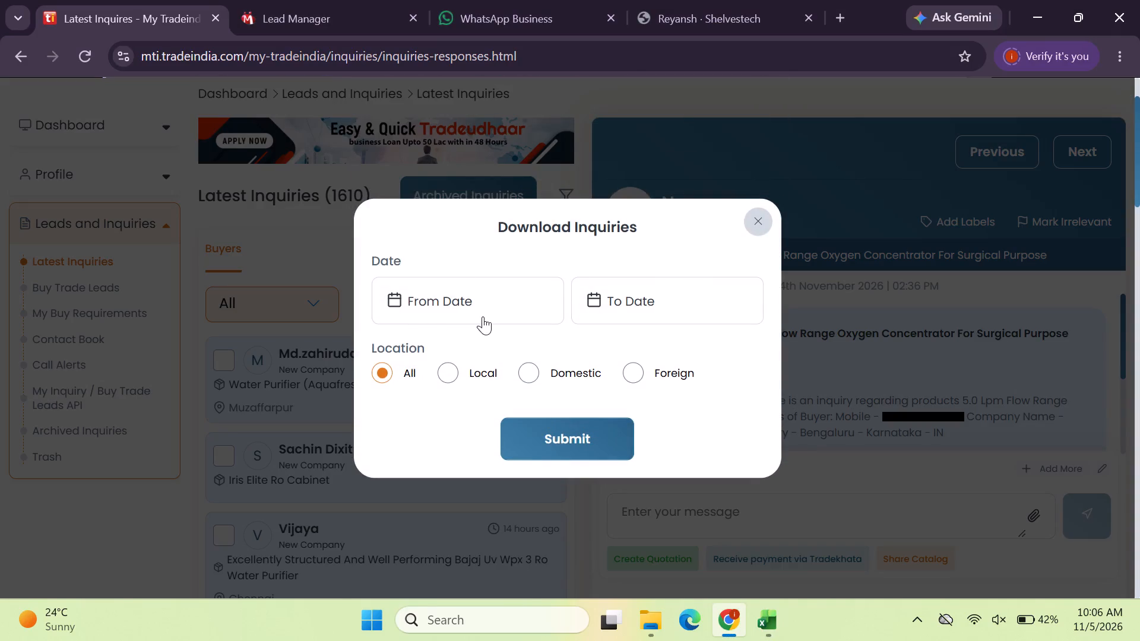
left_click(483, 316)
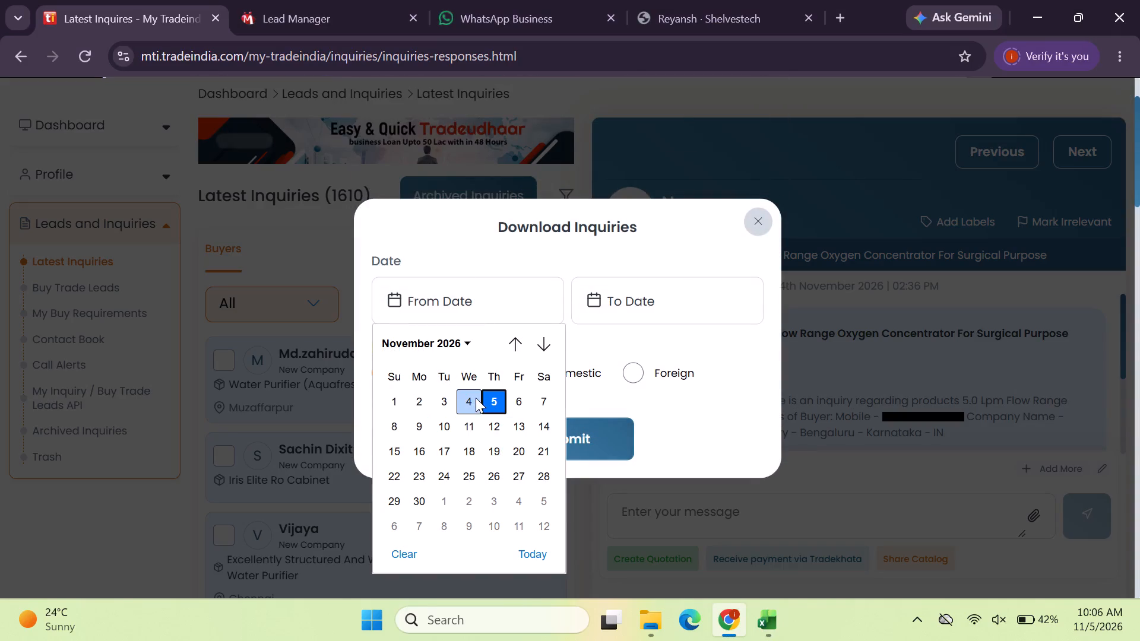
left_click(466, 396)
left_click(625, 305)
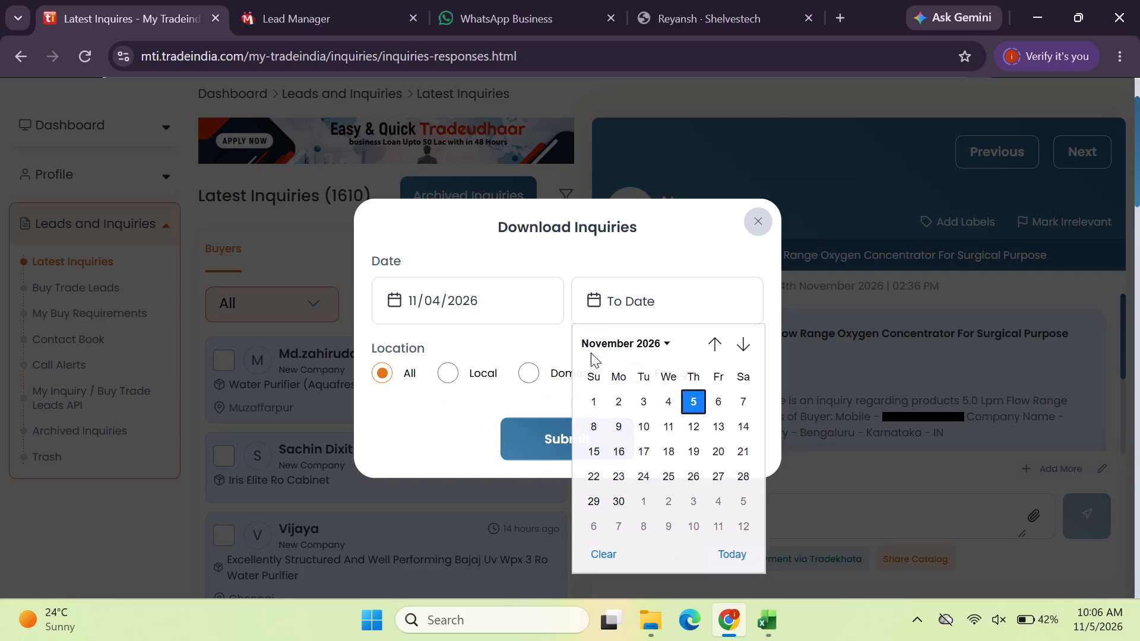
left_click(694, 397)
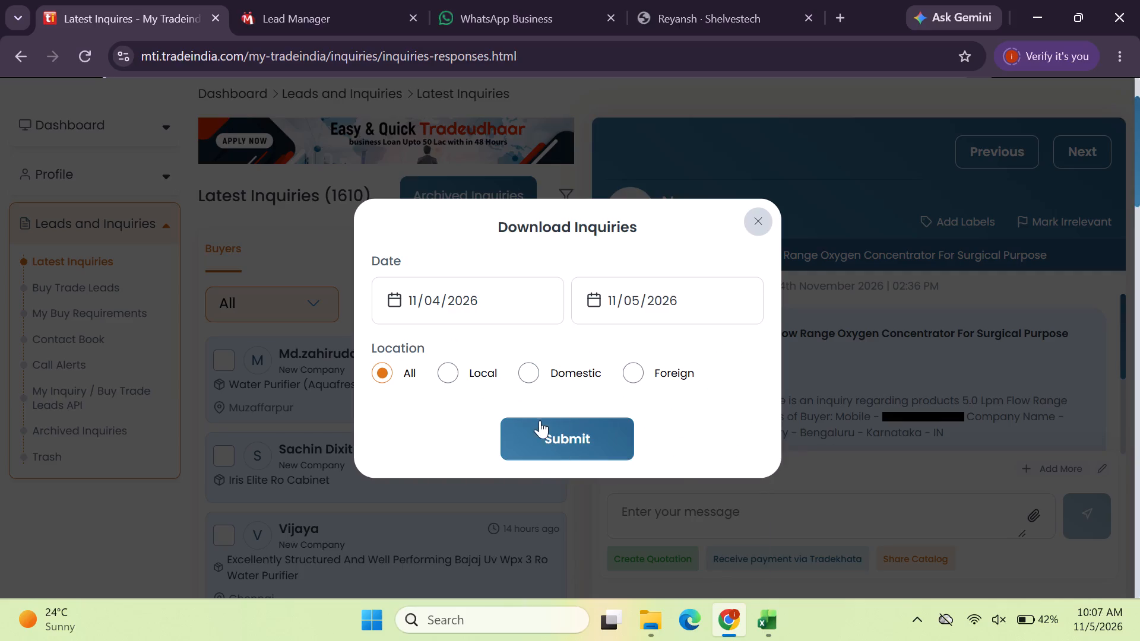
left_click(587, 434)
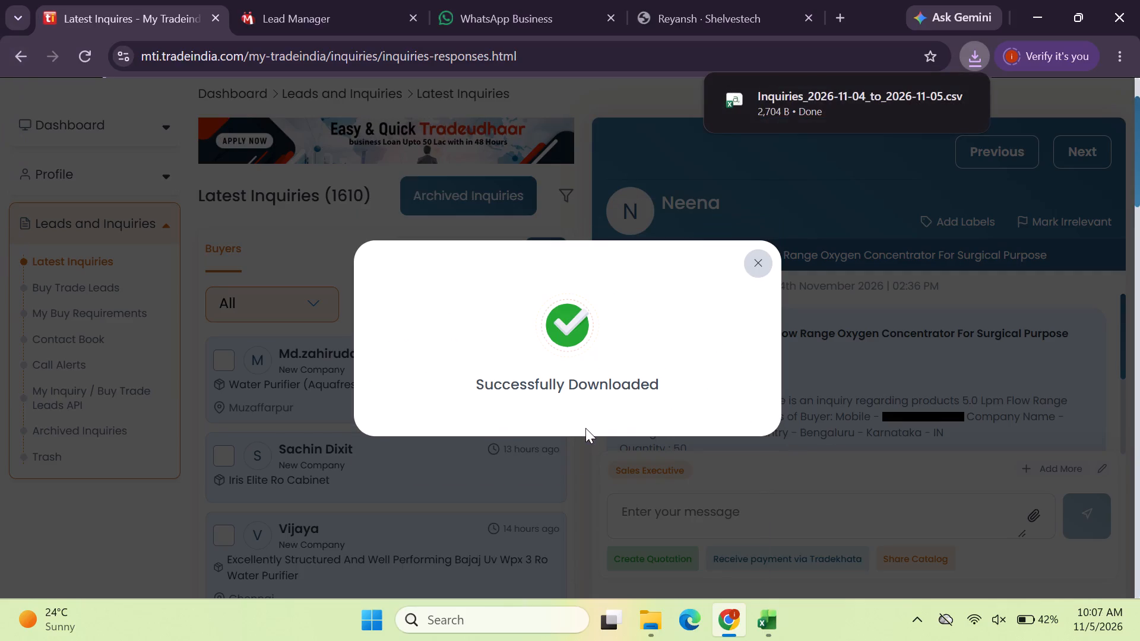
Open the downloaded file Inquiries_2026-11-04_to_2026-11-05.csv in Excel.
left_click(832, 90)
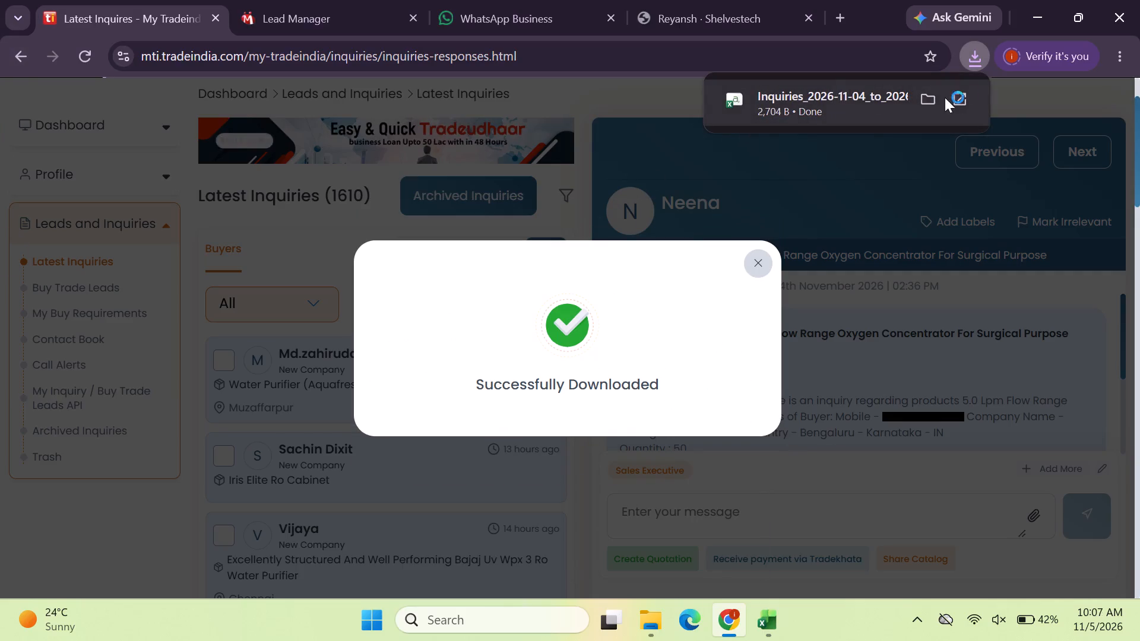
left_click(961, 95)
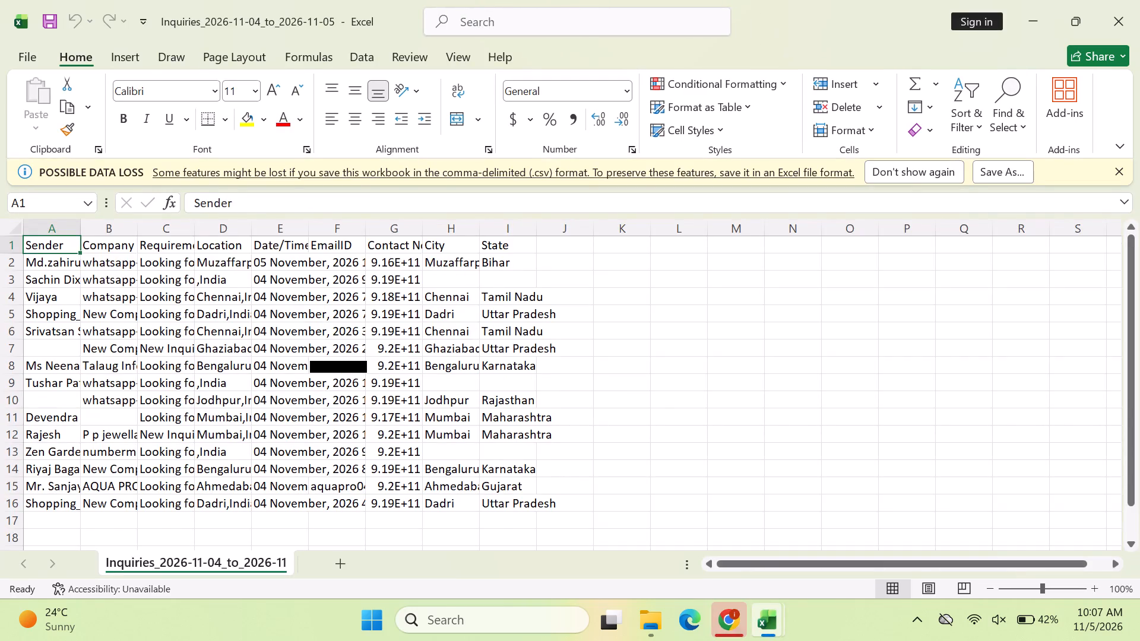
AutoFit the column widths across the whole inquiries sheet.
scroll(242, 398, "up", 3)
left_click(14, 224)
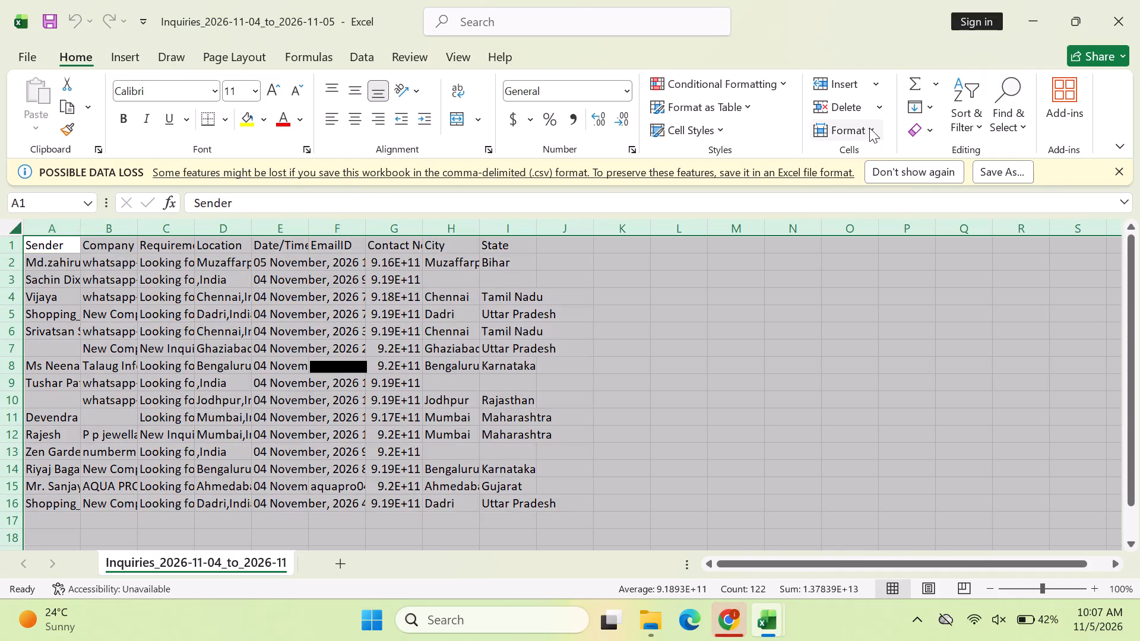
left_click(869, 128)
left_click(862, 292)
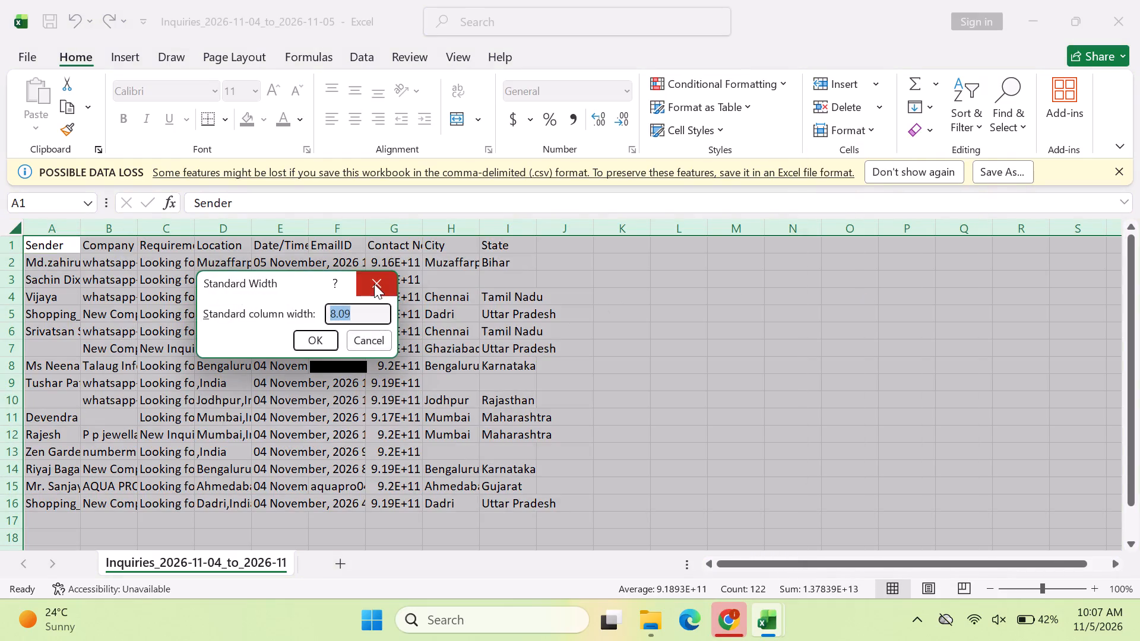
left_click(374, 284)
left_click(844, 123)
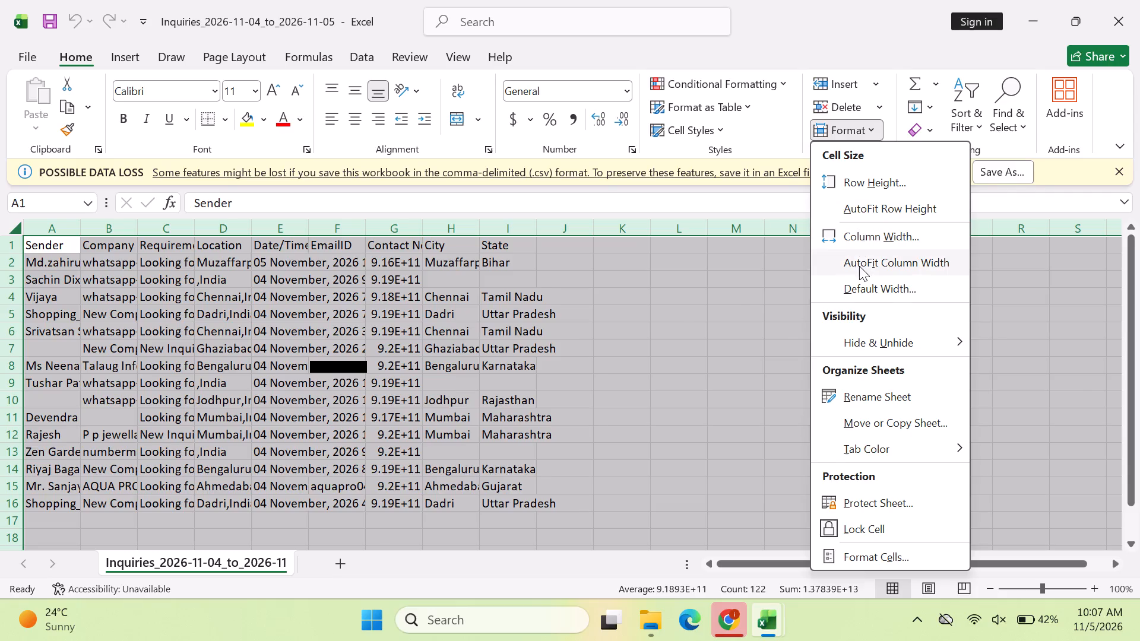
left_click(859, 250)
left_click(626, 369)
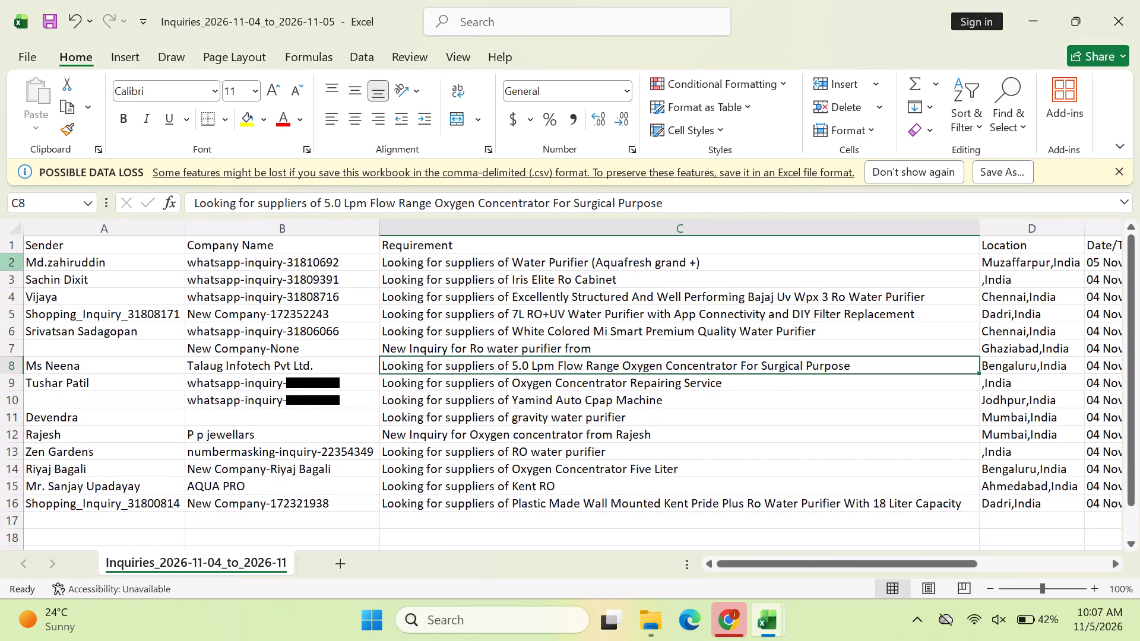
Delete the six water purifier and RO cabinet inquiries at the start of the list, down to the Ghaziabad RO inquiry.
left_click_drag(8, 263, 7, 274)
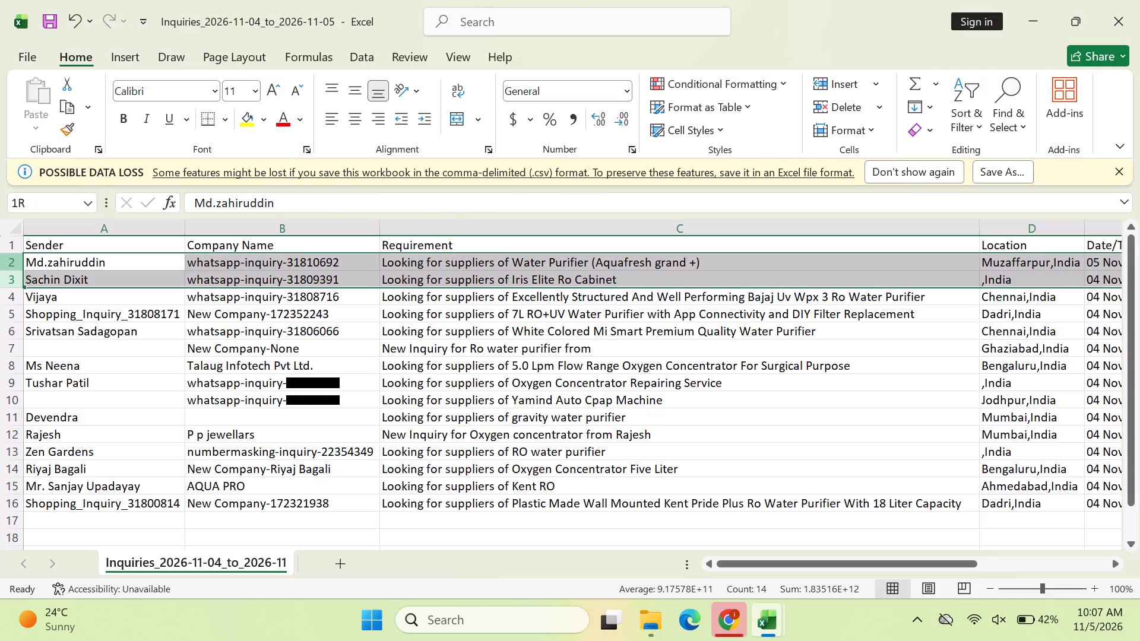
left_click_drag(7, 274, 4, 277)
left_click_drag(4, 277, 1, 280)
left_click_drag(1, 280, 0, 306)
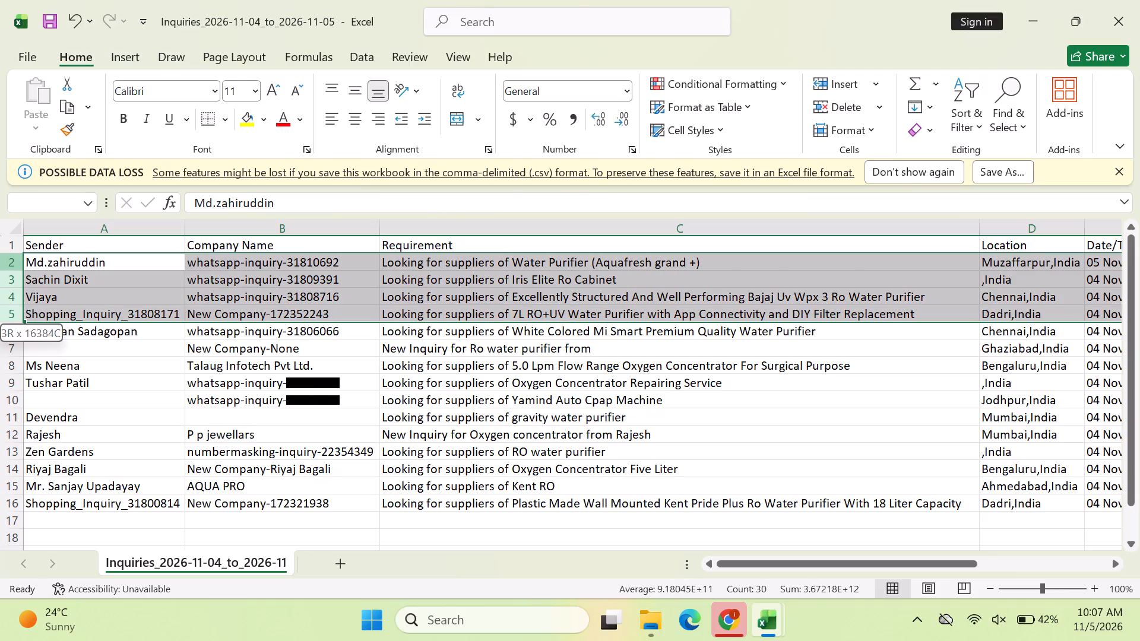
left_click_drag(0, 306, 0, 316)
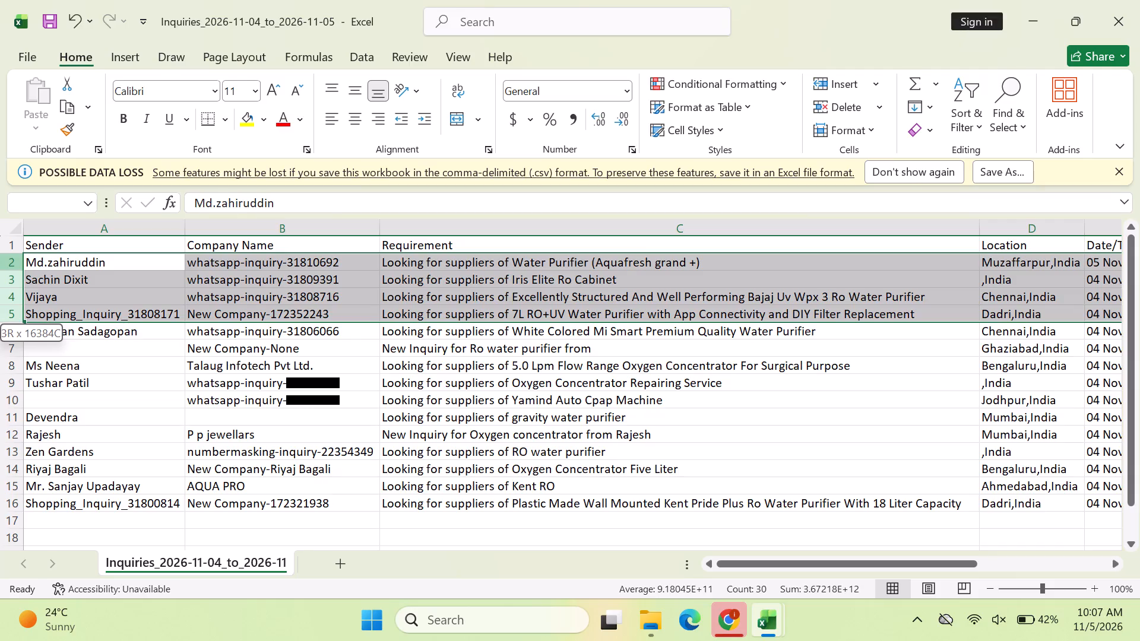
left_click_drag(0, 316, 0, 327)
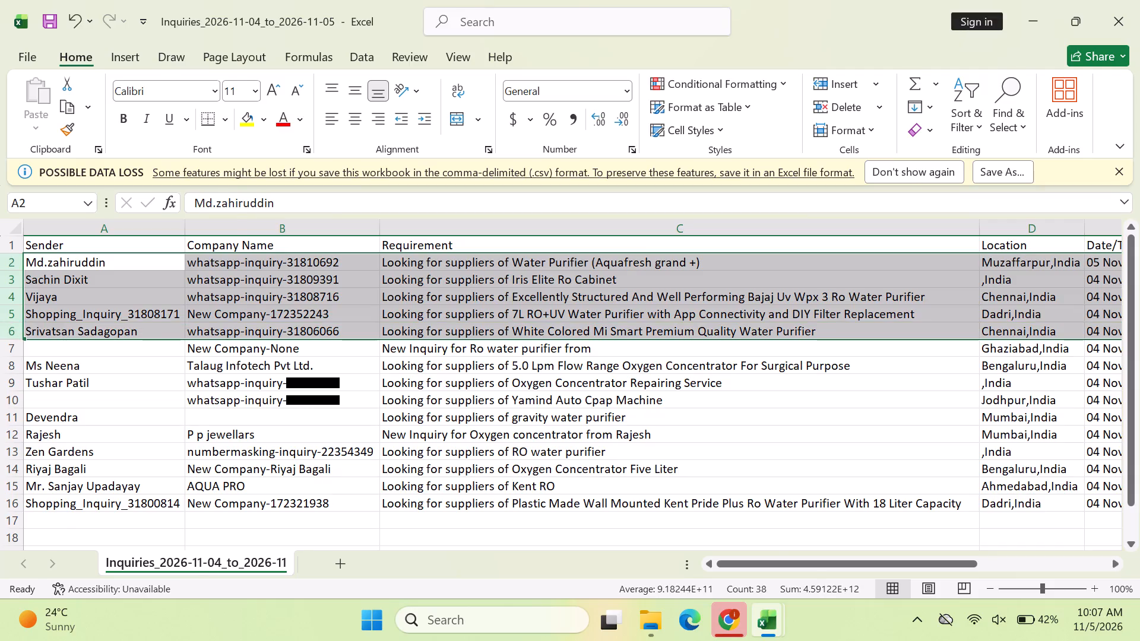
right_click(0, 326)
left_click(45, 447)
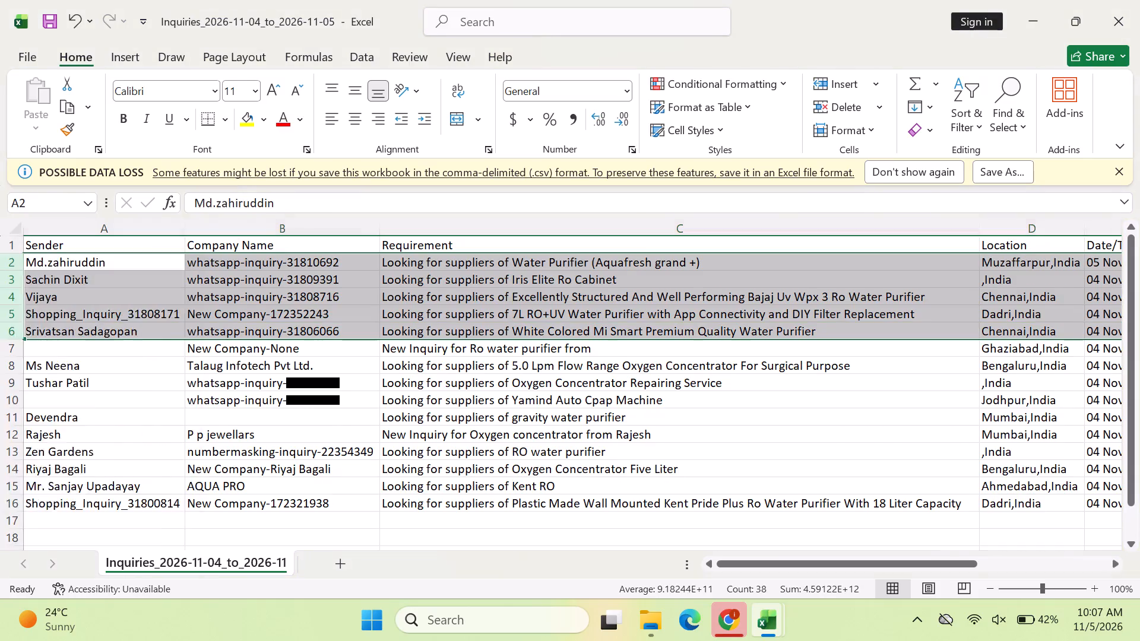
left_click(520, 458)
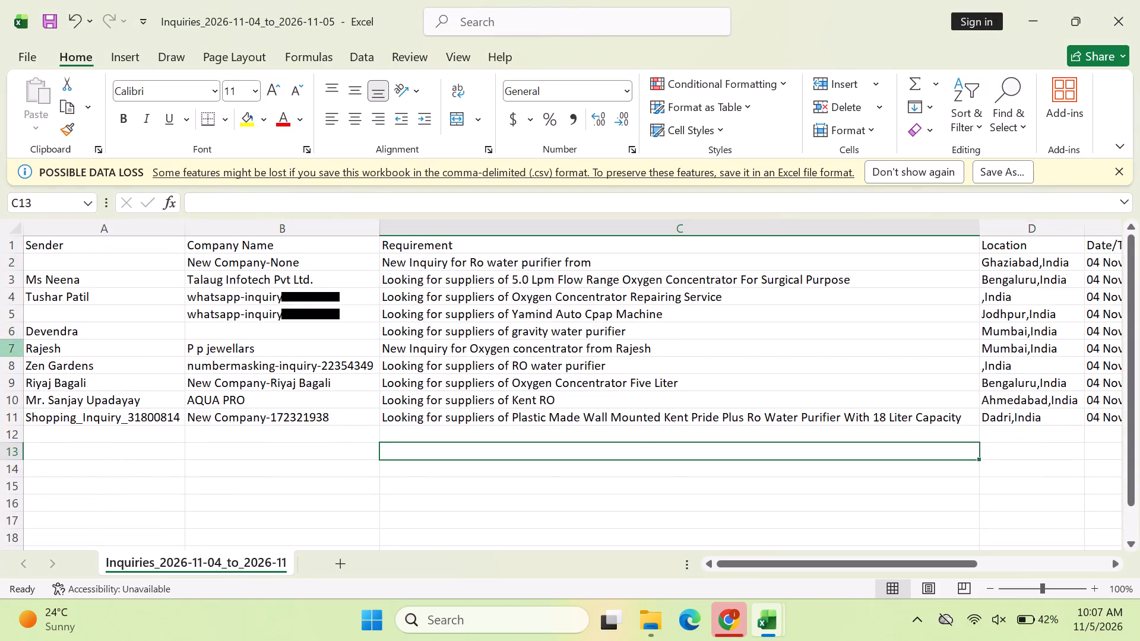
left_click(4, 262)
right_click(4, 262)
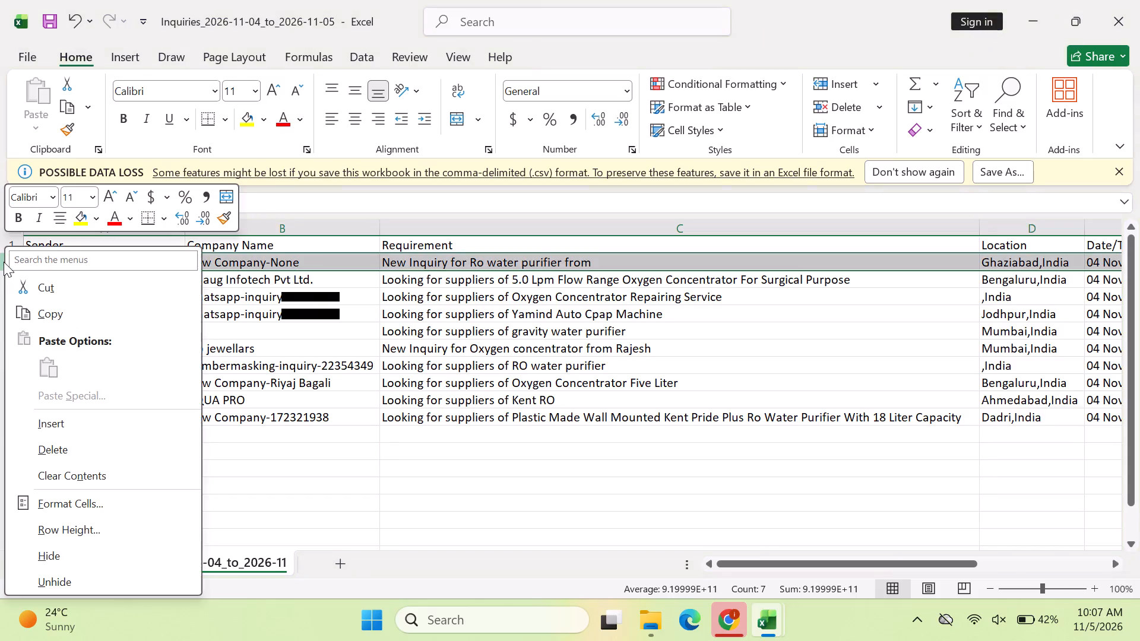
left_click(49, 449)
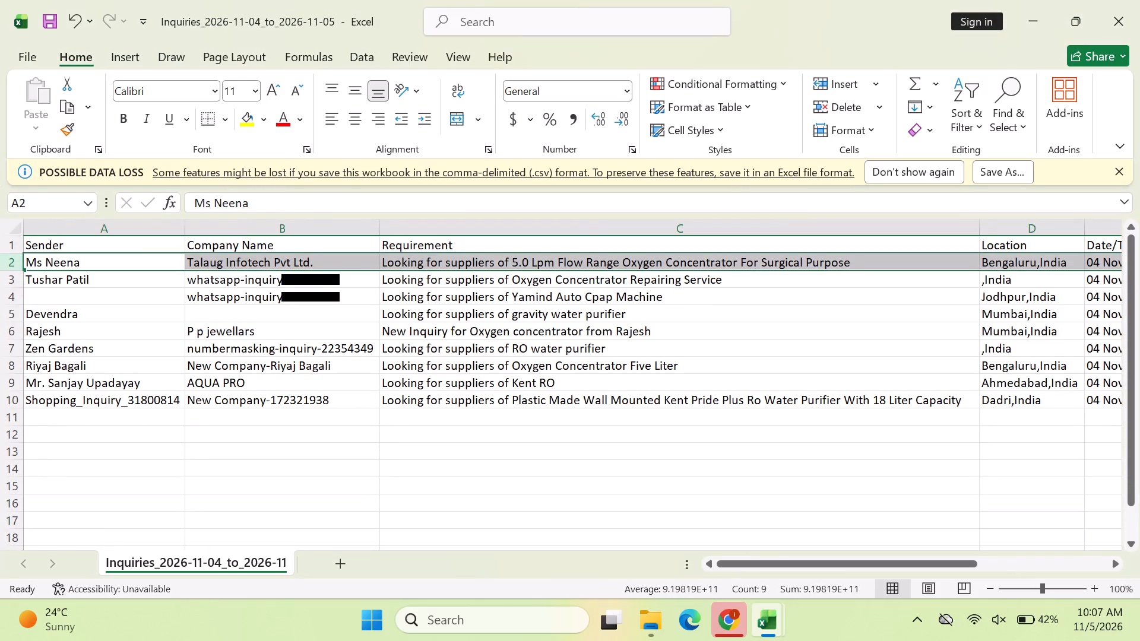
Delete the remaining purifier inquiries: the last two rows, the RO water purifier row and the Mumbai gravity water purifier row.
left_click_drag(11, 383, 10, 396)
right_click(10, 396)
left_click(51, 252)
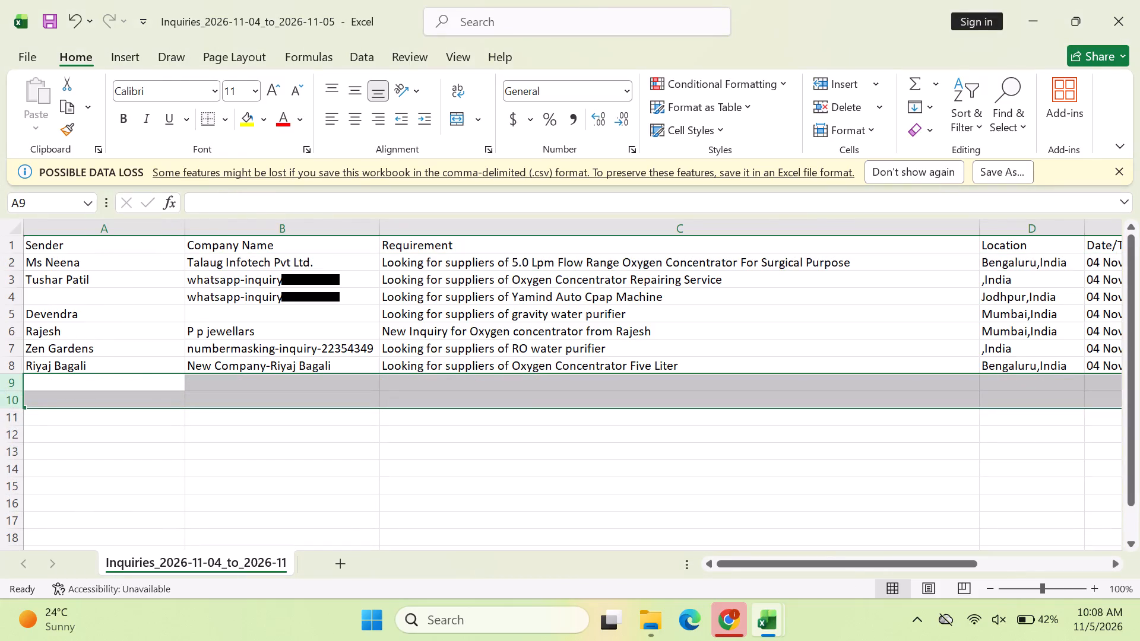
left_click(9, 348)
right_click(8, 348)
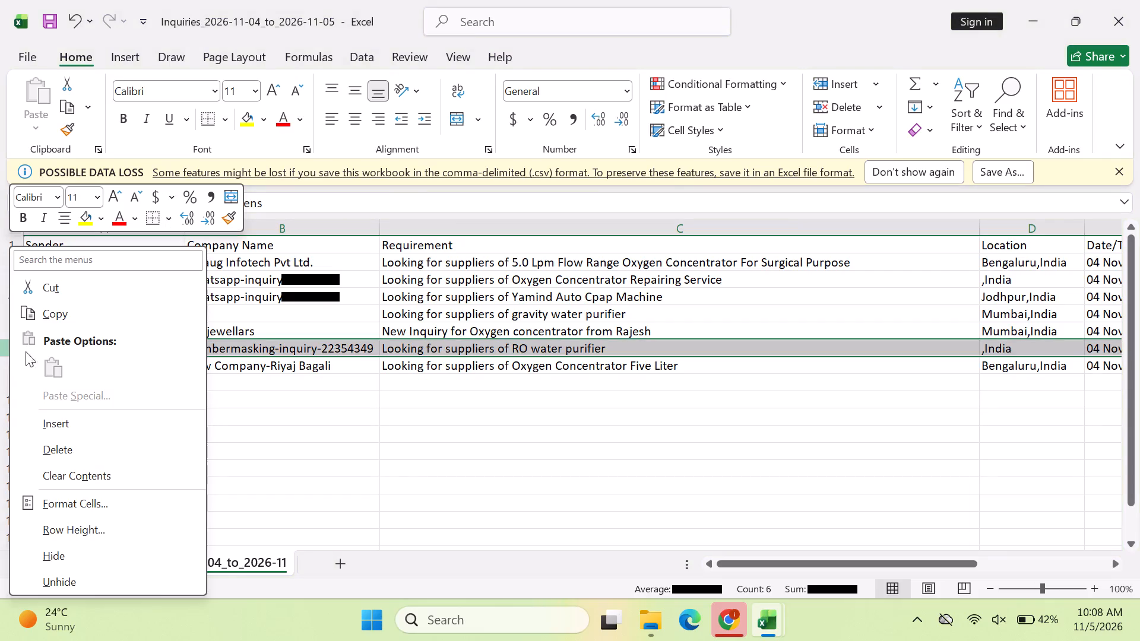
left_click(58, 453)
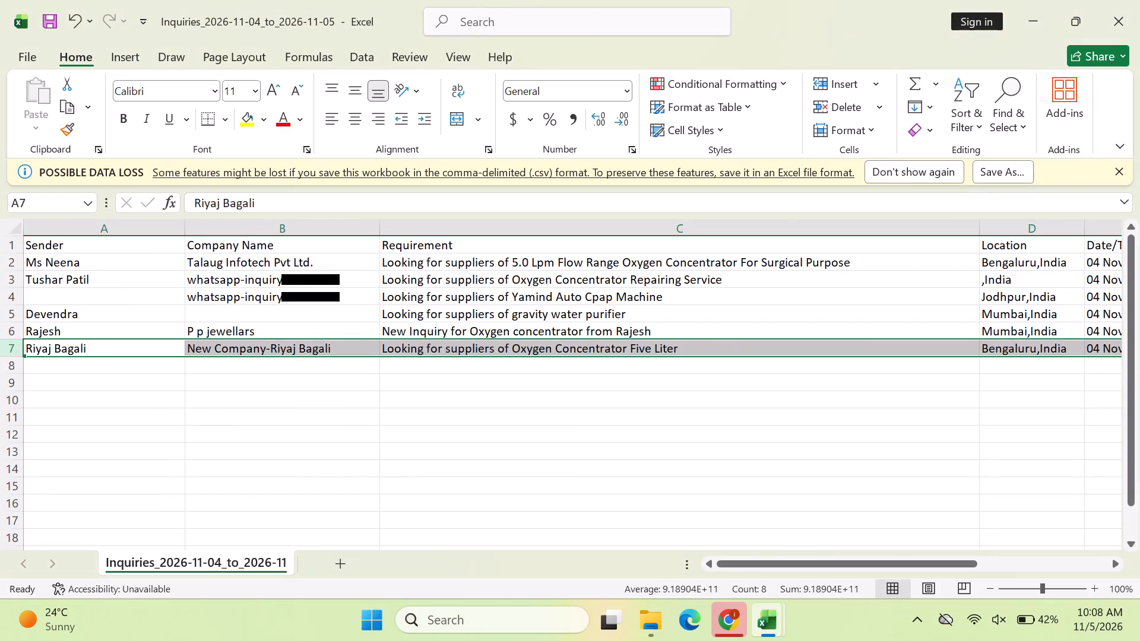
left_click(9, 314)
right_click(9, 314)
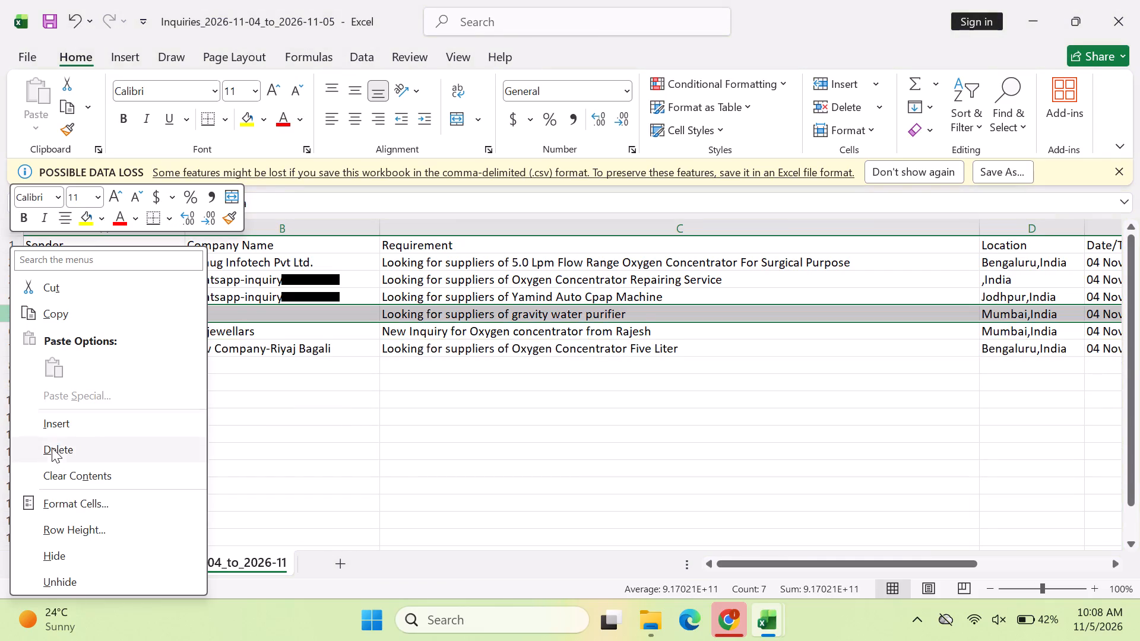
left_click(52, 448)
left_click(460, 414)
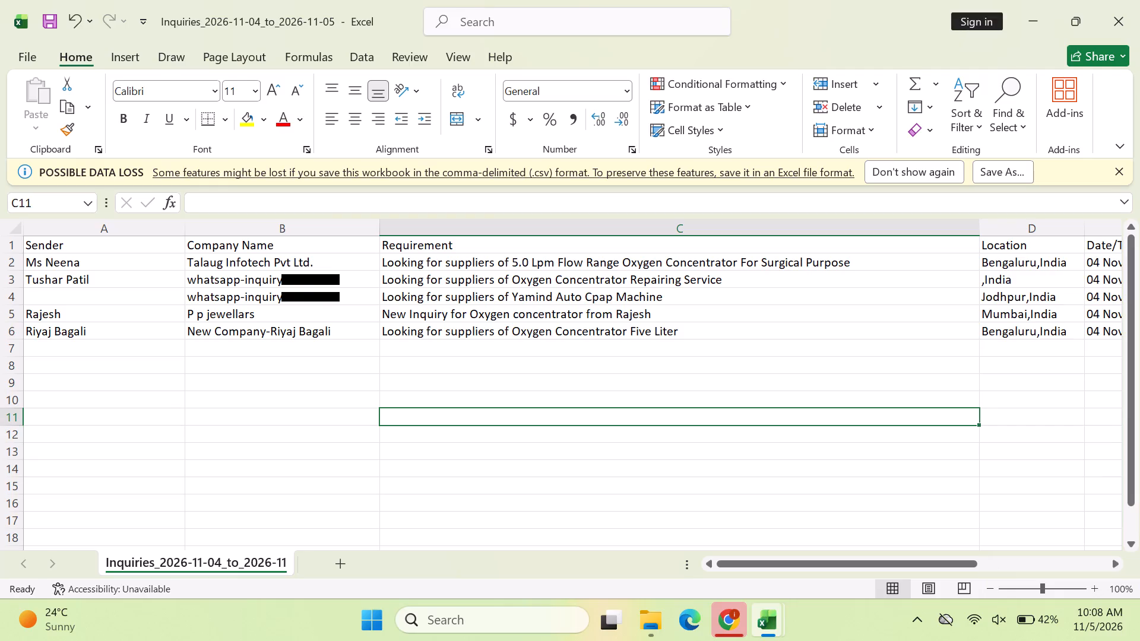
Copy the five remaining oxygen concentrator and CPAP inquiry rows, rows 2 to 6, without the header.
left_click_drag(7, 262, 5, 279)
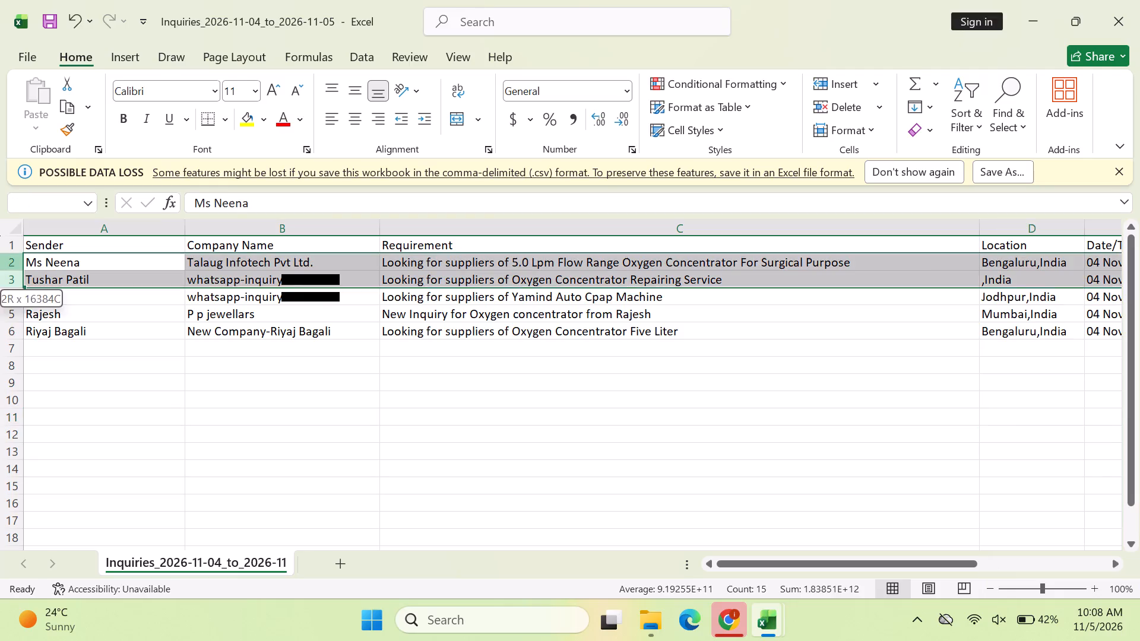
left_click_drag(5, 279, 6, 308)
left_click(112, 417)
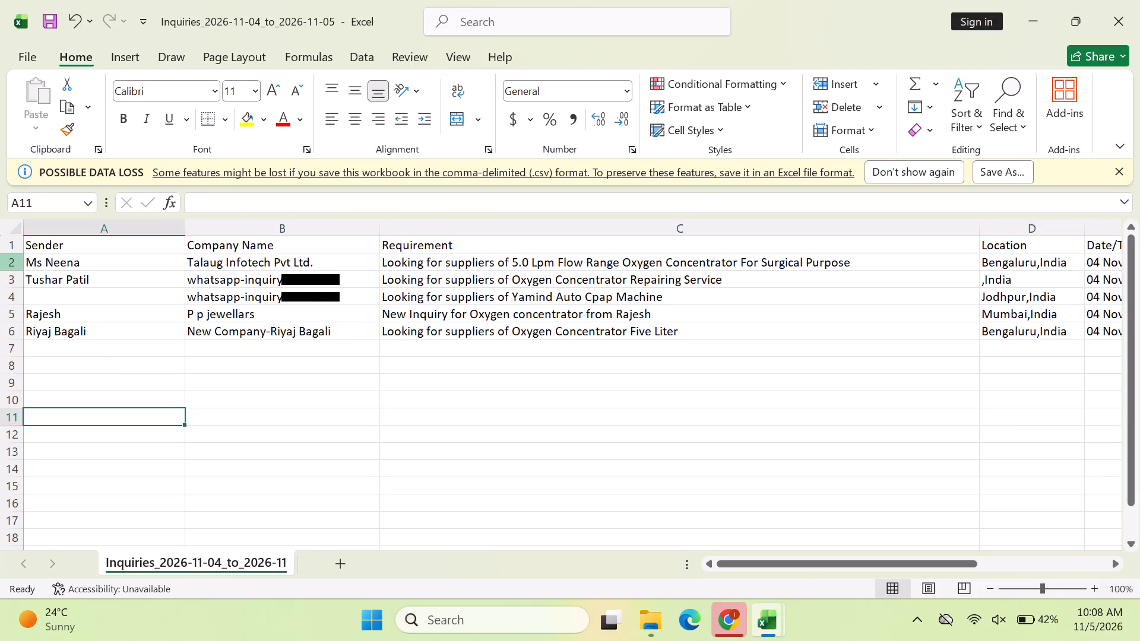
left_click_drag(11, 262, 11, 339)
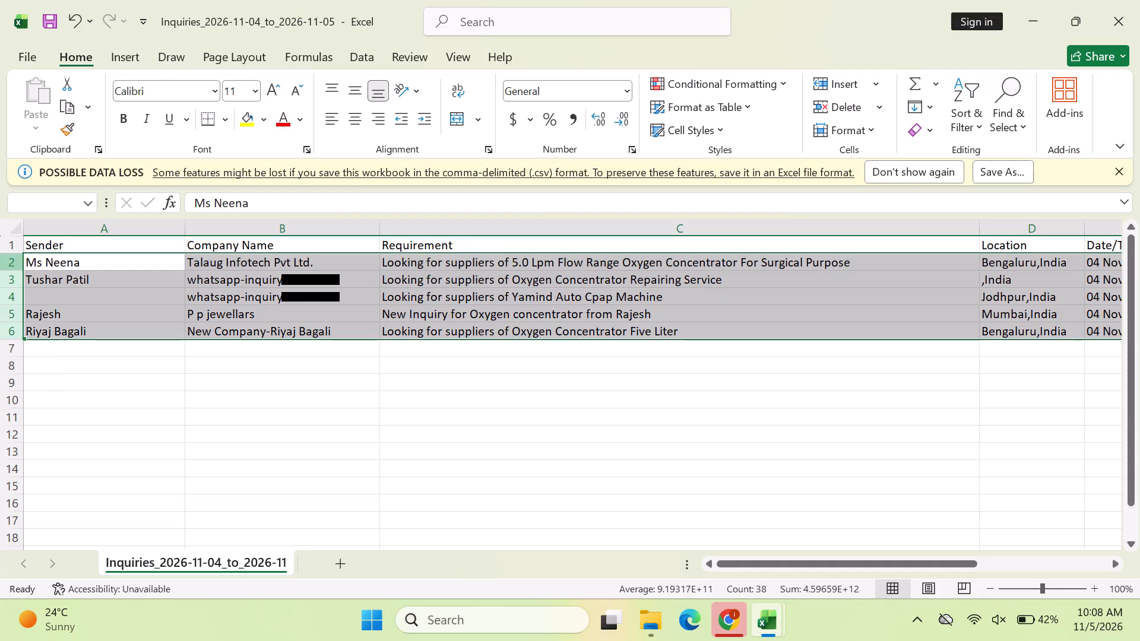
key("ctrl+c")
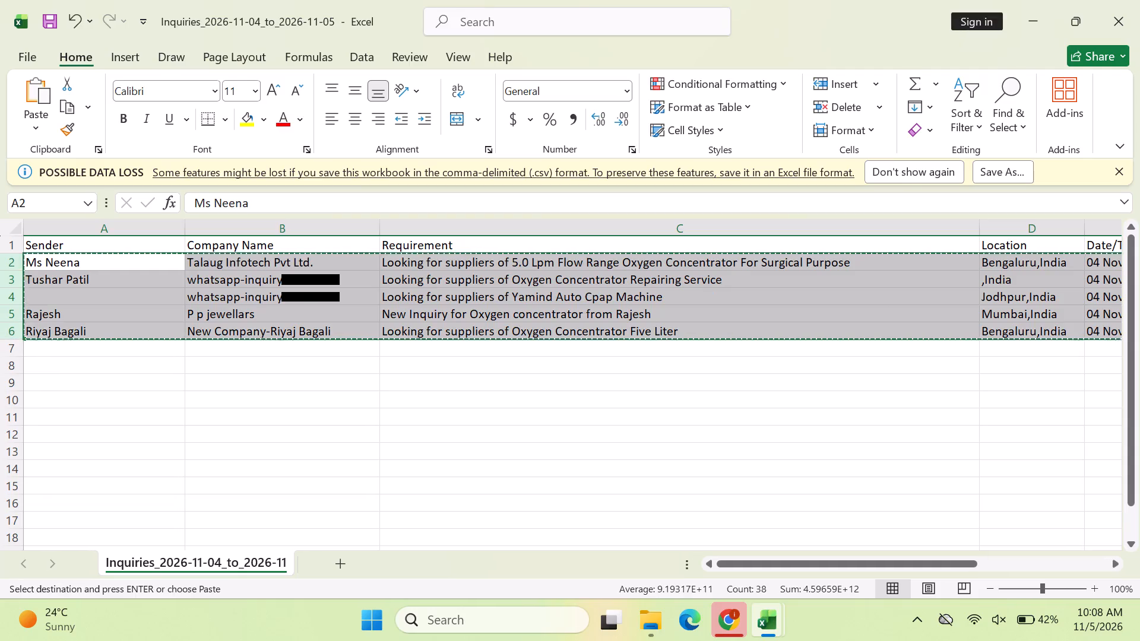
left_click(697, 563)
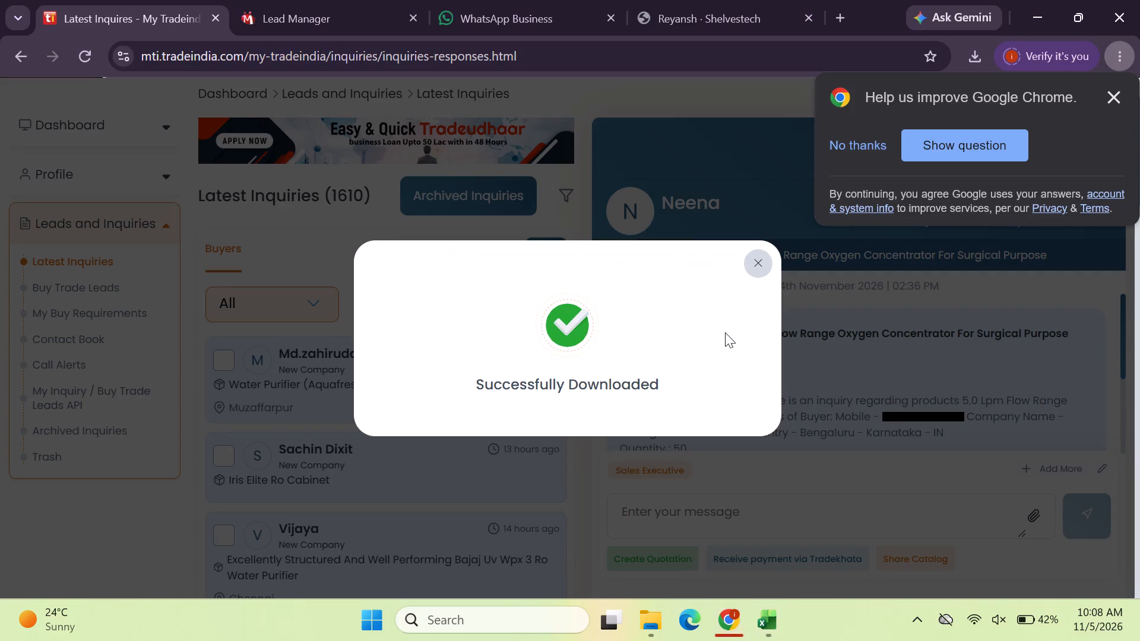
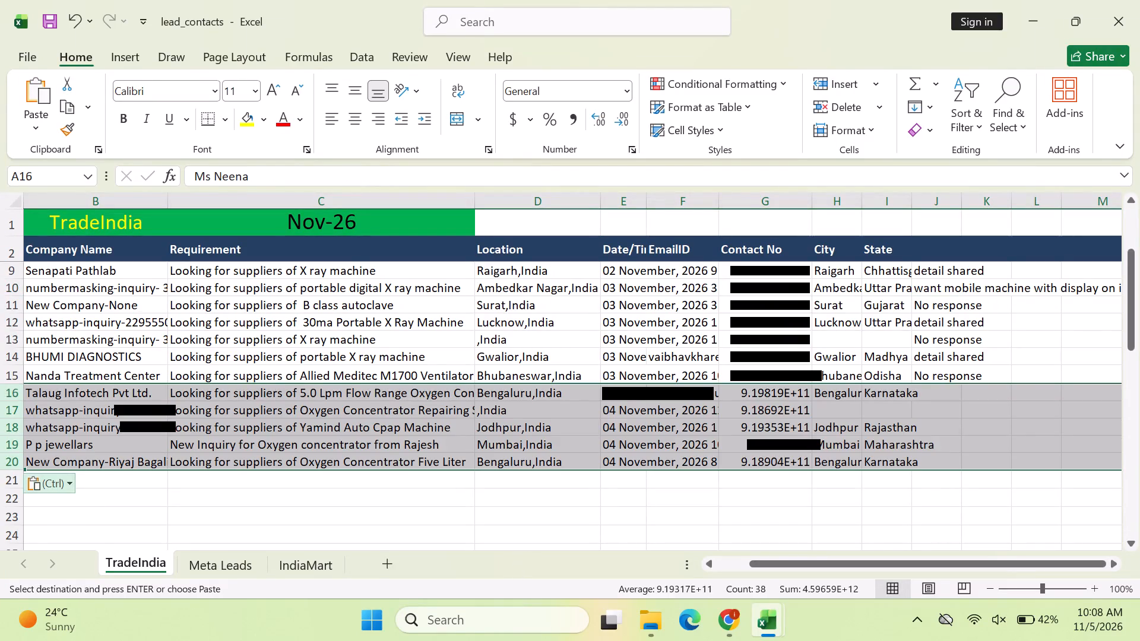
Format the contact numbers of the five newly pasted leads, G16 to G20, as Number with 0 decimal places.
left_click(882, 490)
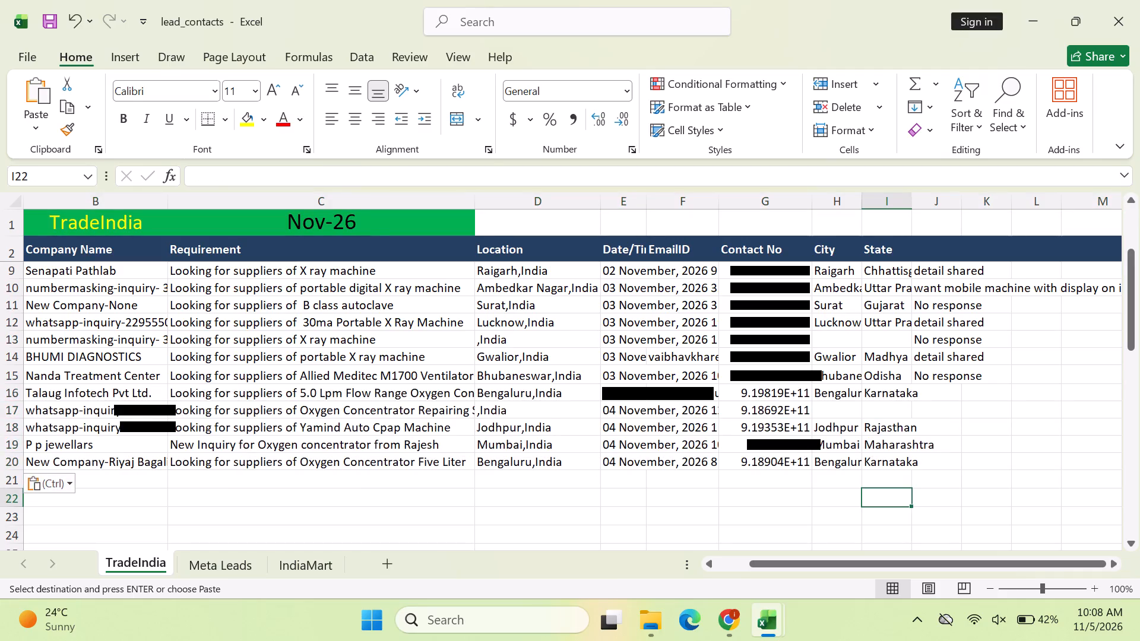
left_click_drag(733, 394, 729, 456)
right_click(729, 456)
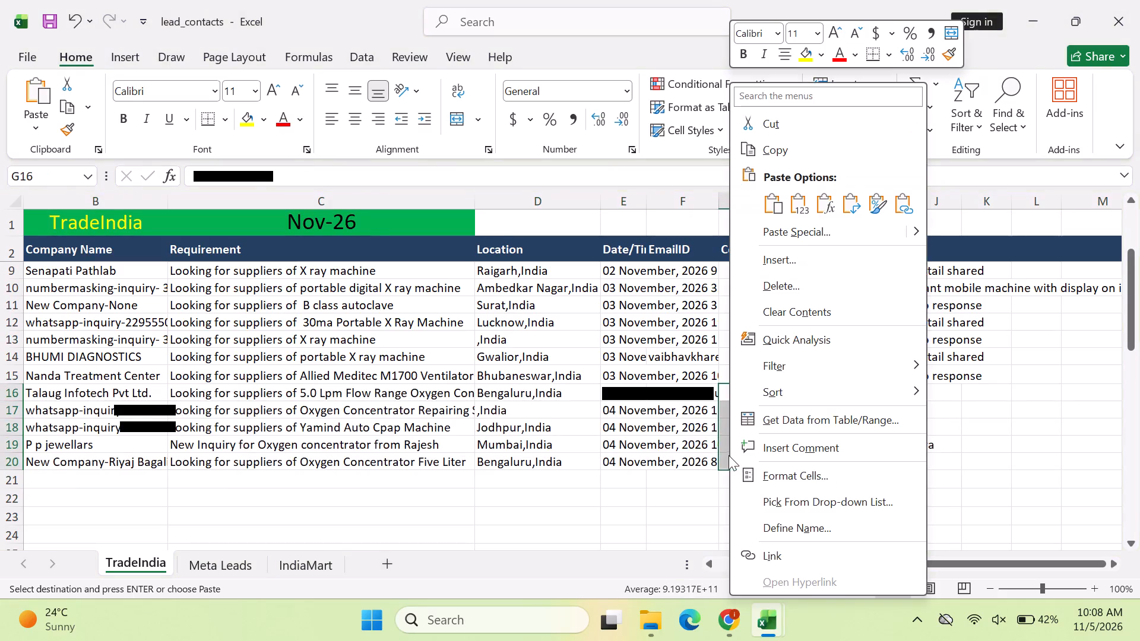
left_click(783, 477)
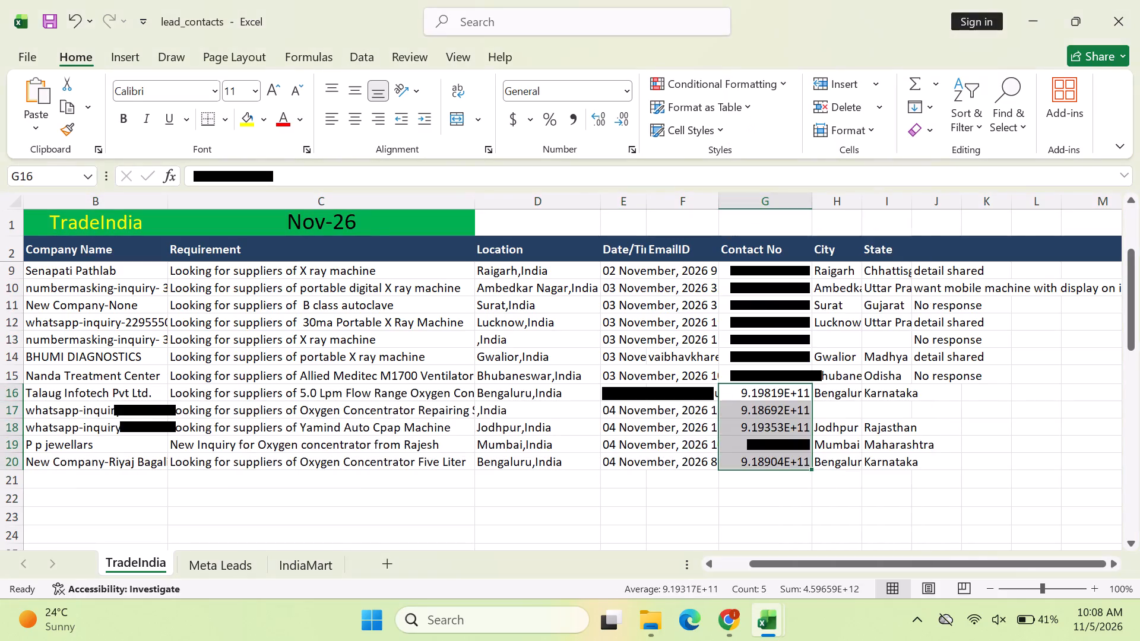
left_click(597, 234)
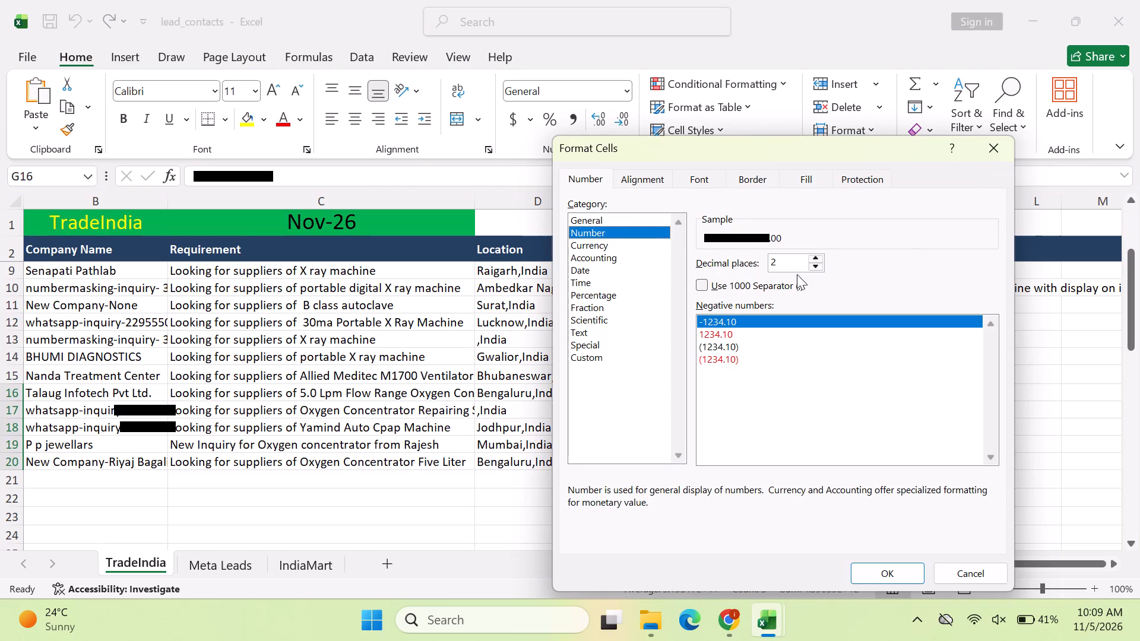
double_click(819, 266)
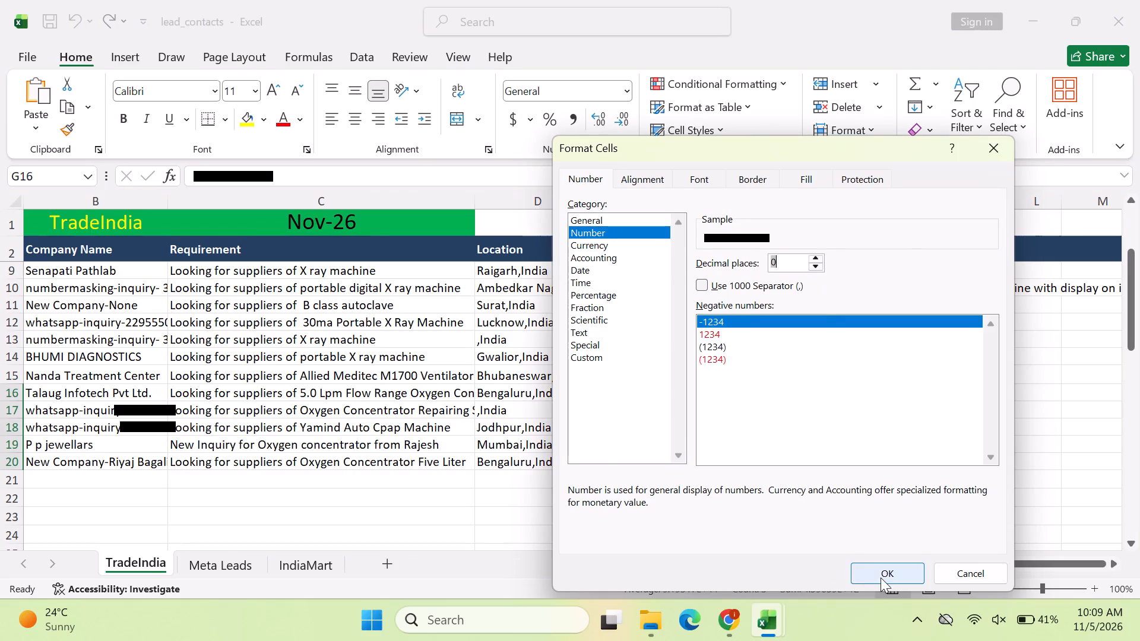
left_click(881, 577)
left_click(427, 545)
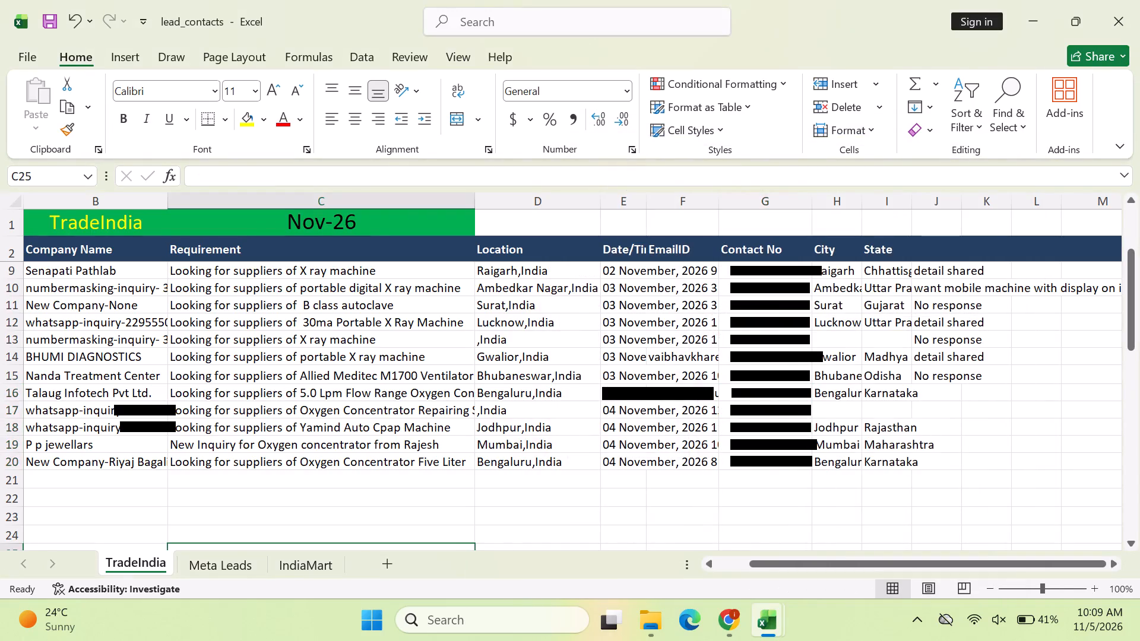
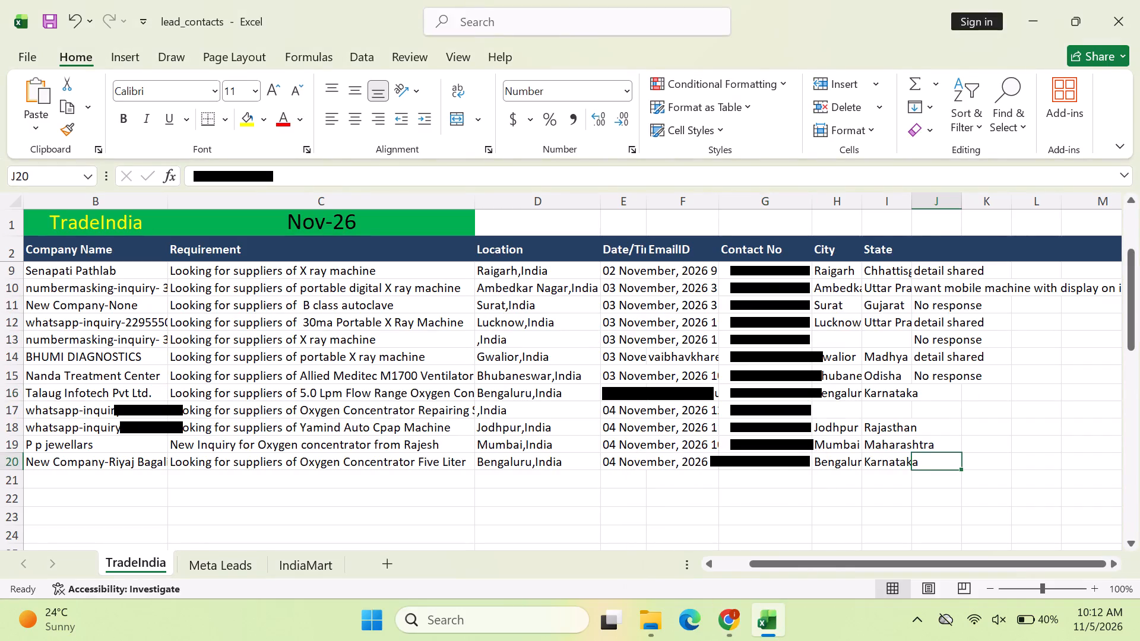
Open the contact number in G17 of the Oxygen Concentrator Repairing lead for editing and select its digits.
double_click(755, 415)
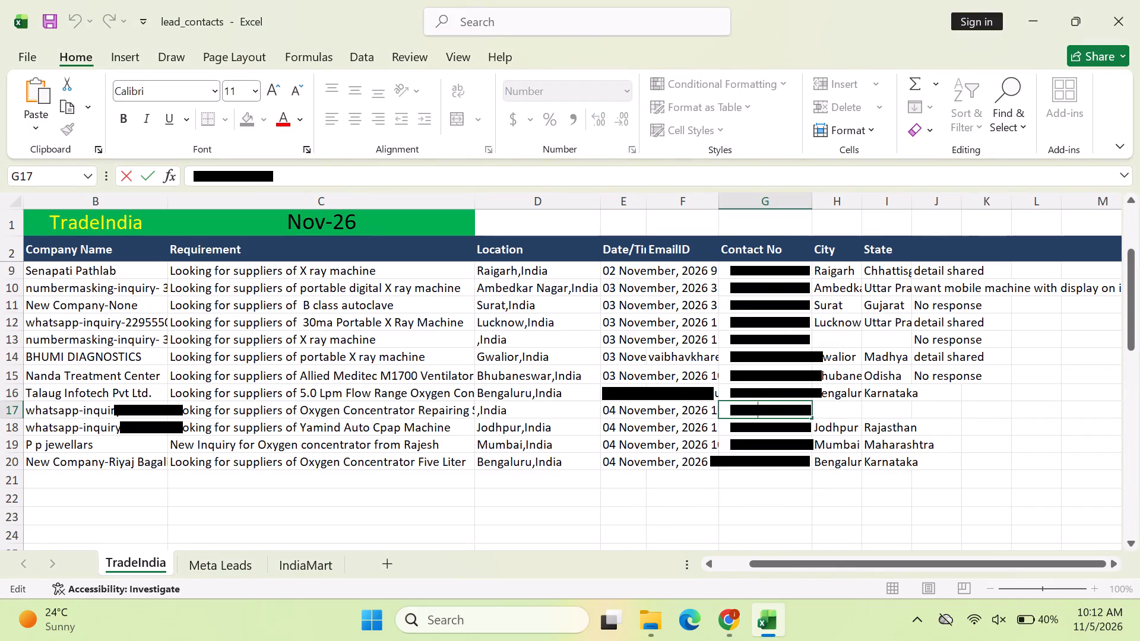
left_click_drag(744, 408, 804, 411)
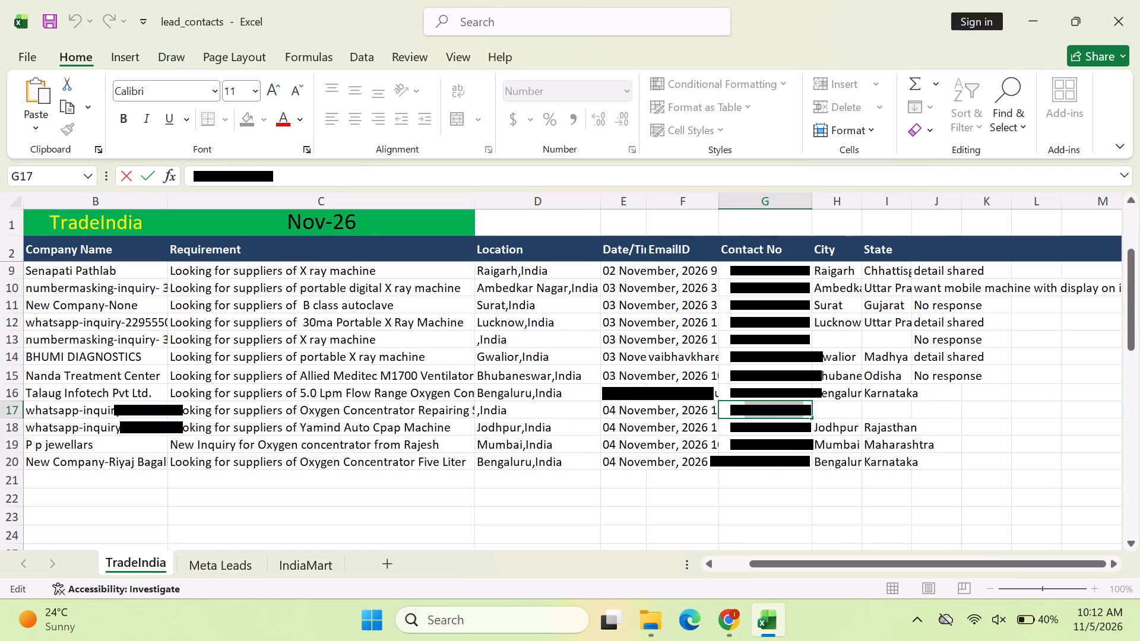
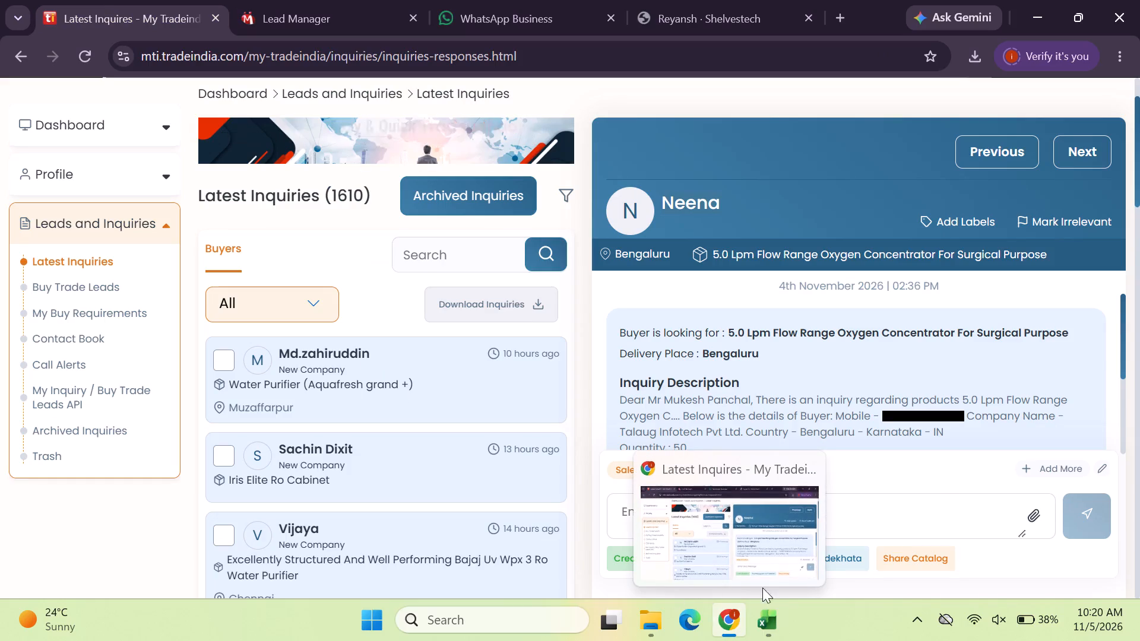
In Chrome, review the quantity and sender details of the Talaug Infotech oxygen concentrator enquiry on TradeIndia, then return to the lead_contacts spreadsheet in Excel.
left_click(768, 571)
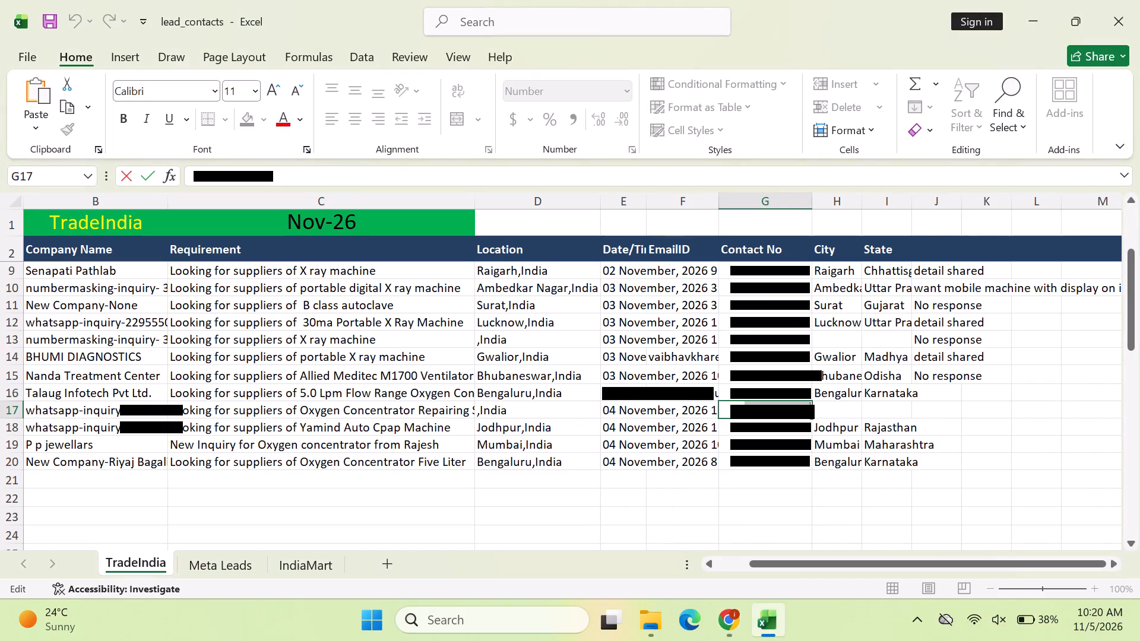
left_click(730, 618)
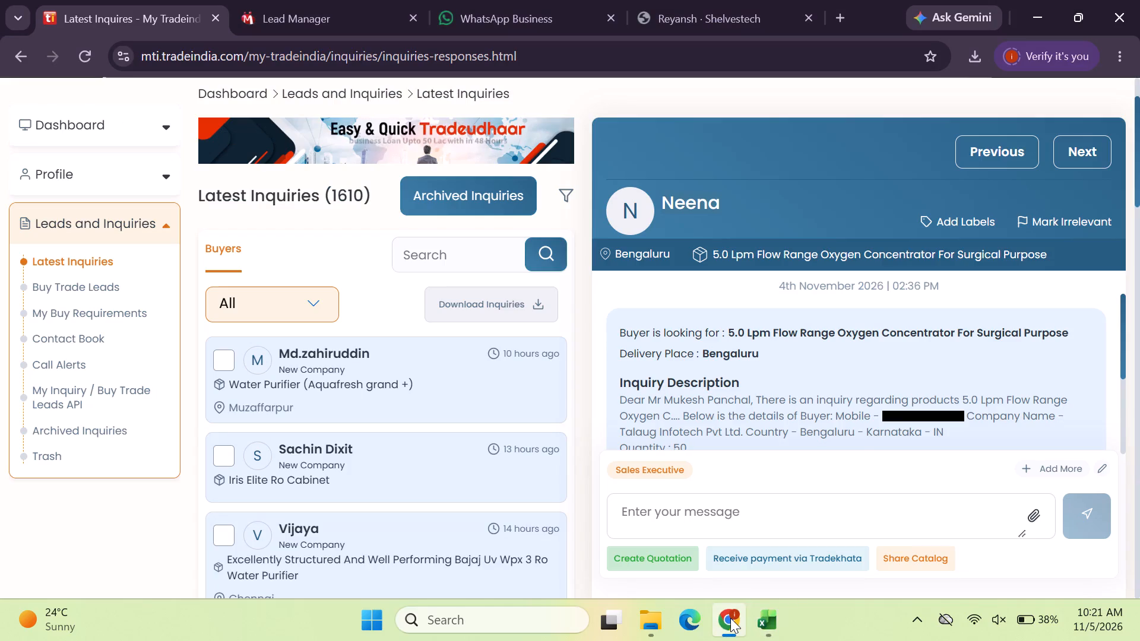
scroll(896, 377, "down", 5)
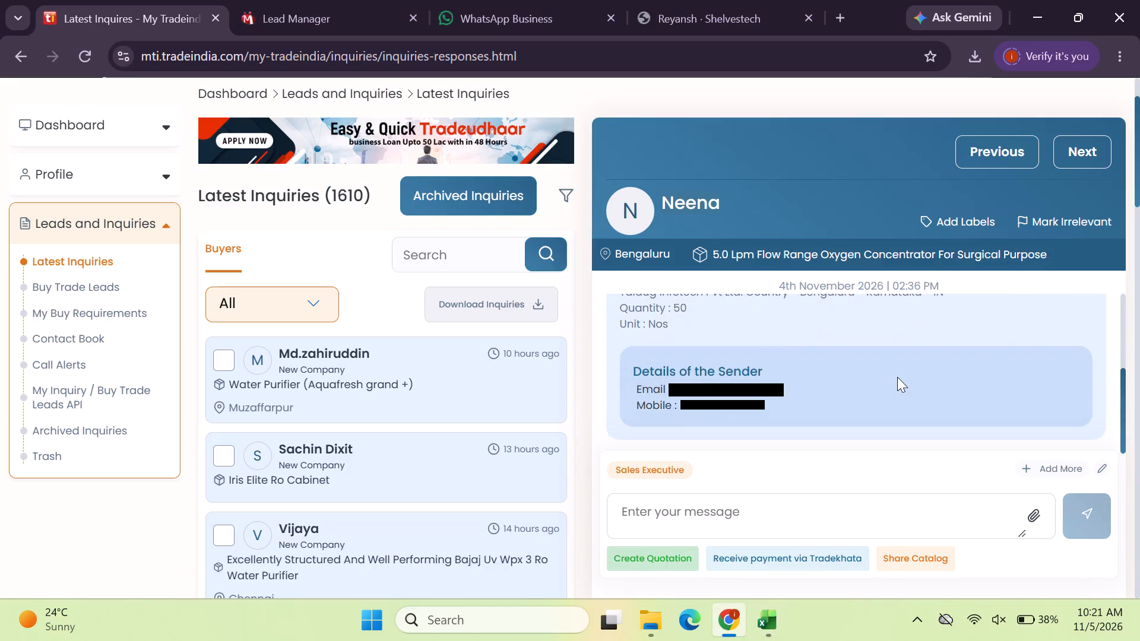
scroll(897, 377, "down", 3)
left_click(774, 561)
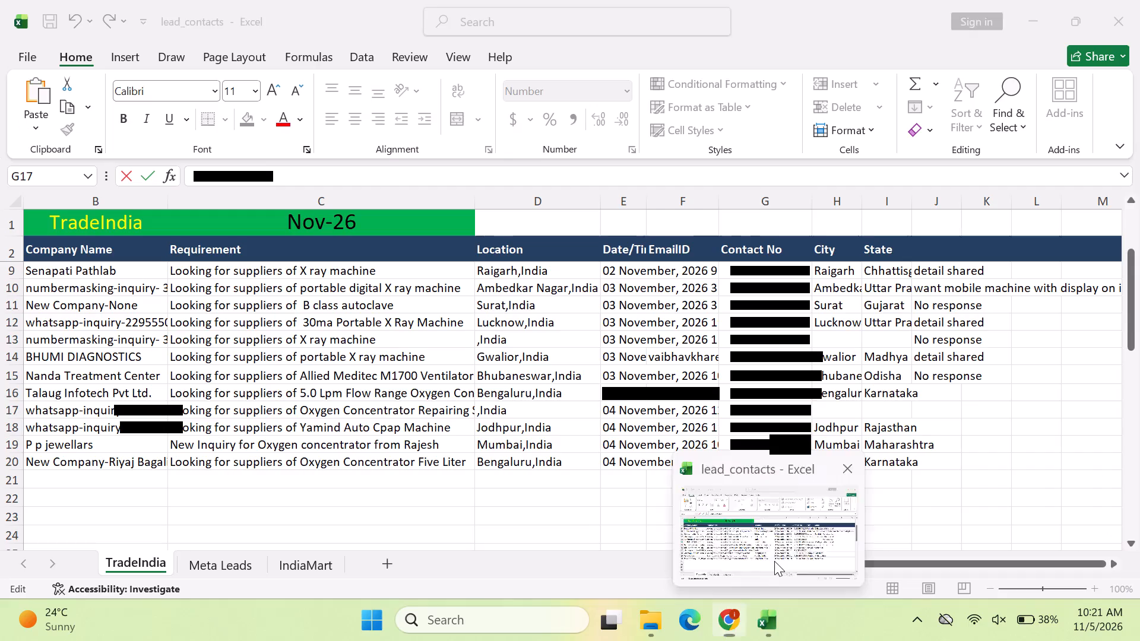
left_click(633, 499)
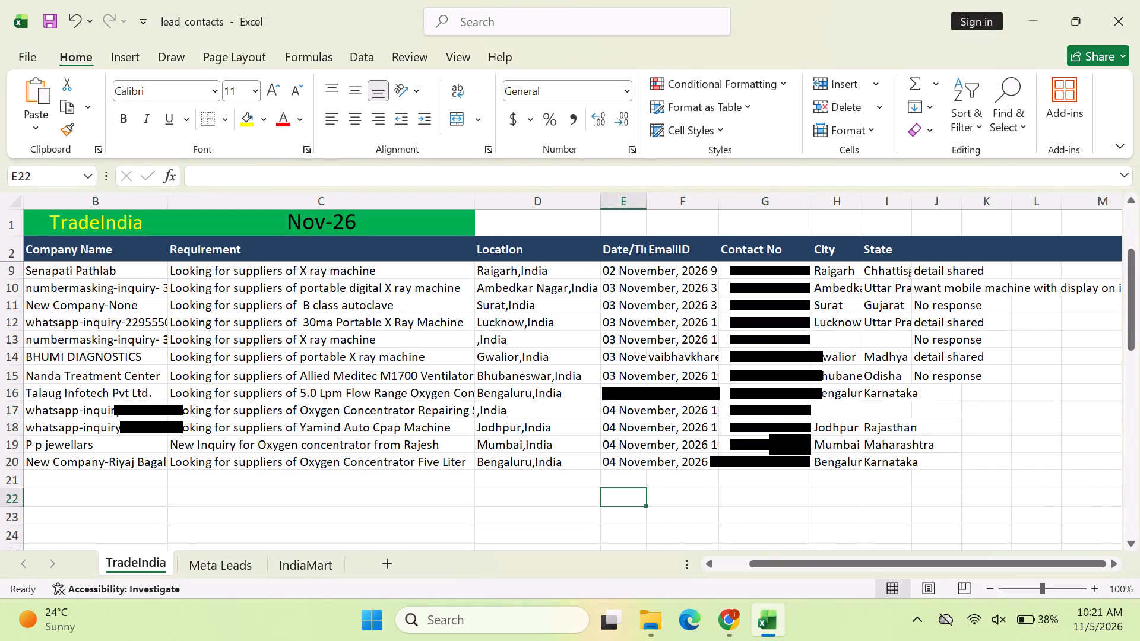
Enter the remark "Trade( want Covid stocks in bulk quantity)" in J16 for the Talaug Infotech lead.
left_click(938, 394)
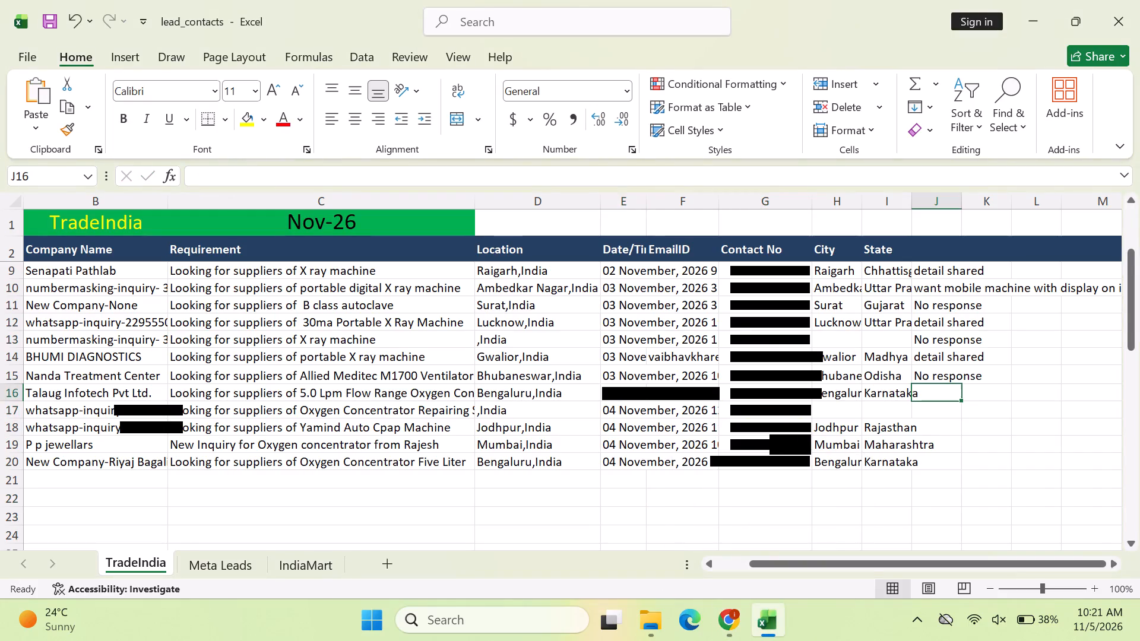
type("wa")
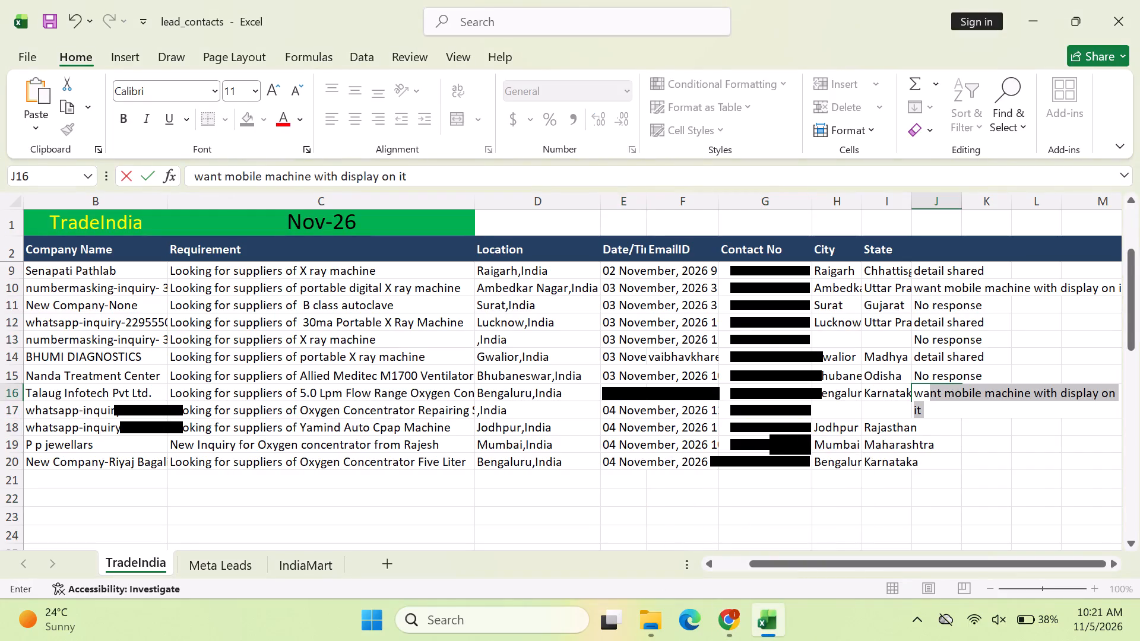
key("BackSpace")
key("BackSpace")
key("BackSpace")
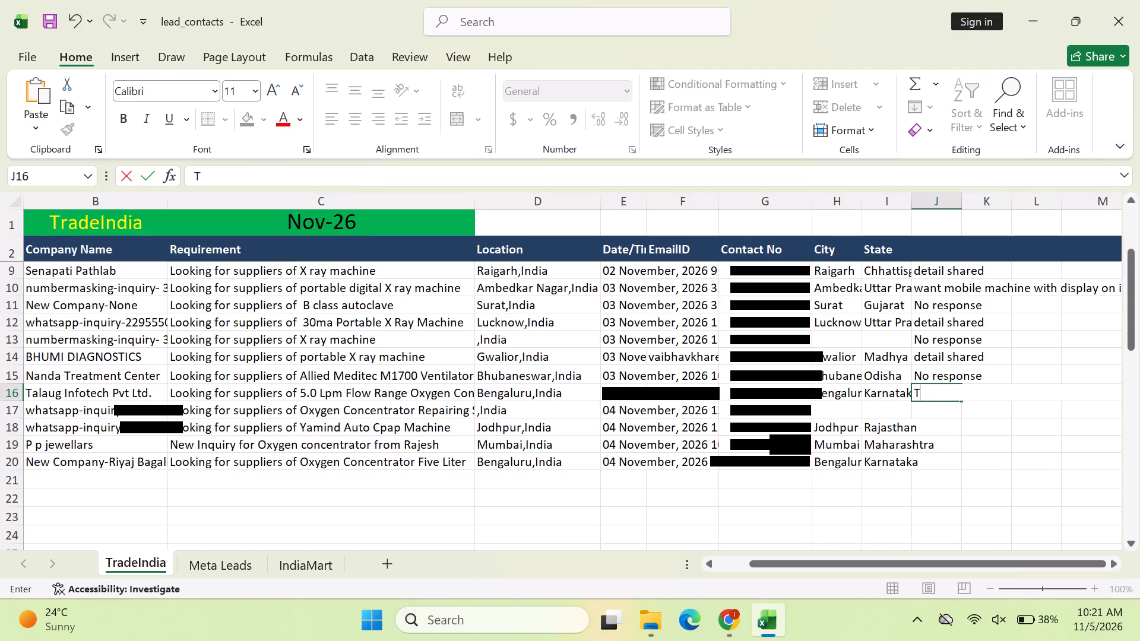
type("rade")
key("space")
type("want in")
key("space")
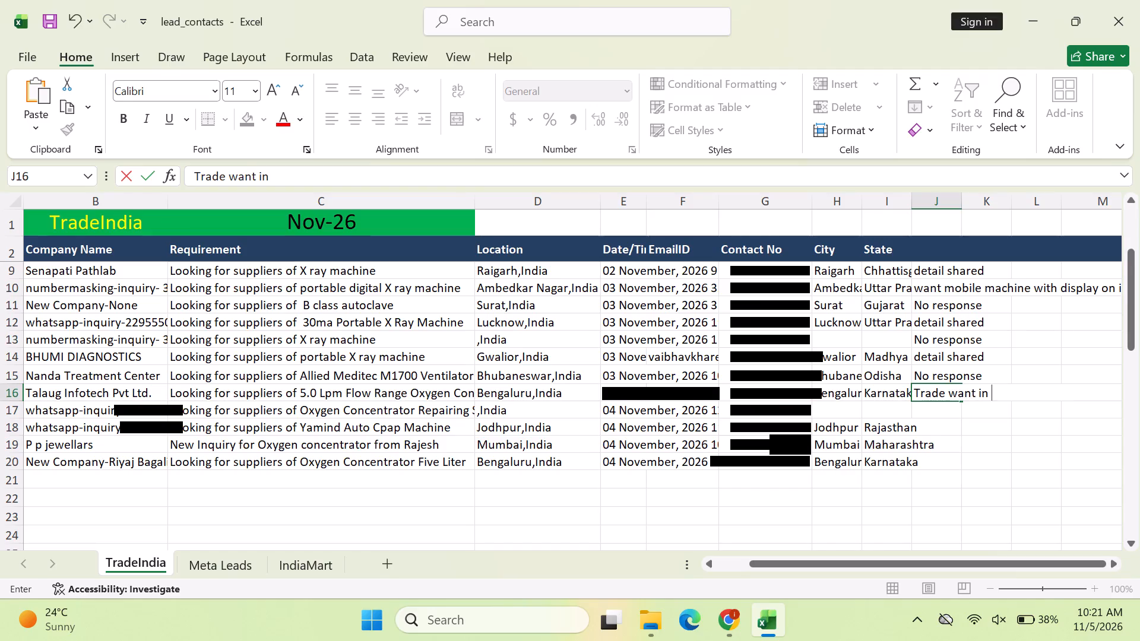
left_click(945, 394)
key("shift+parenleft")
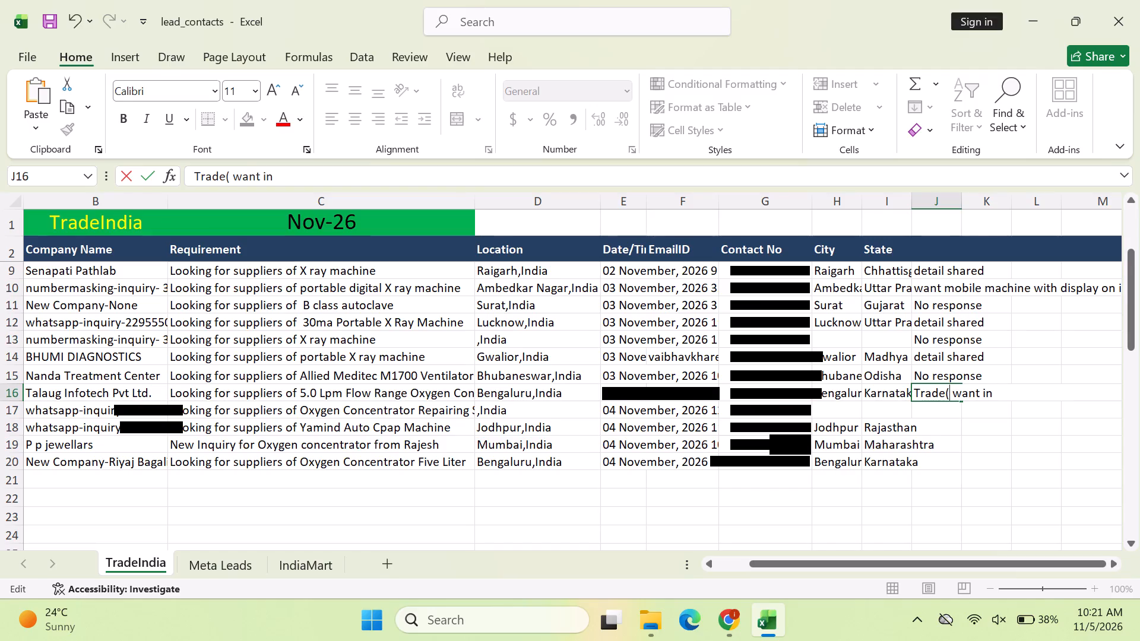
left_click(995, 395)
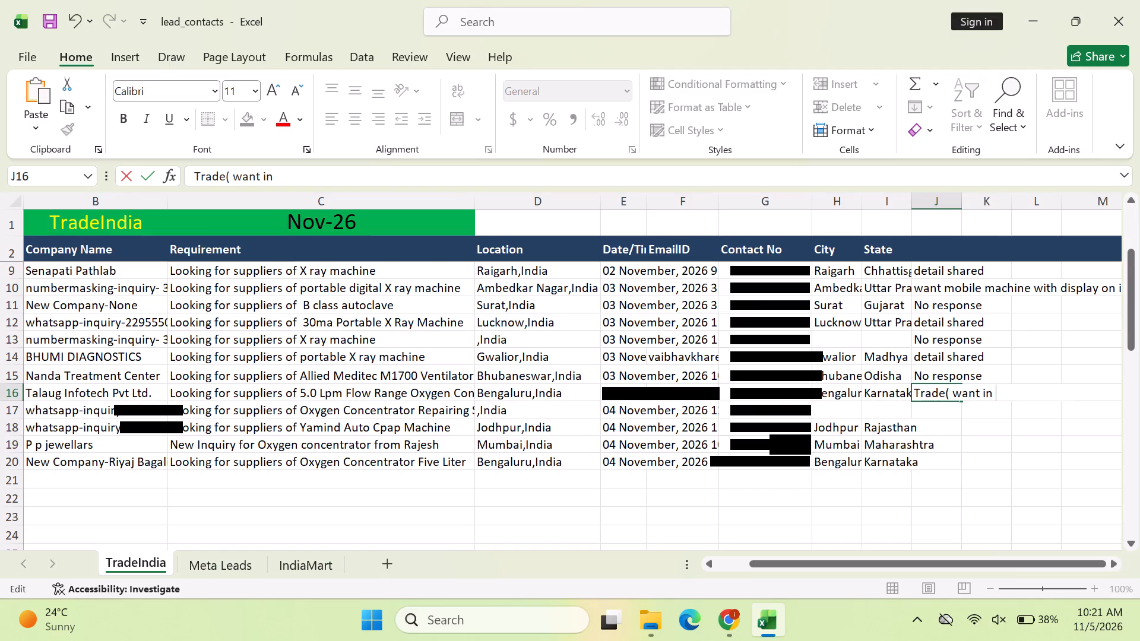
left_click(993, 395)
key("BackSpace")
key("BackSpace")
key("c")
type("ovid")
key("space")
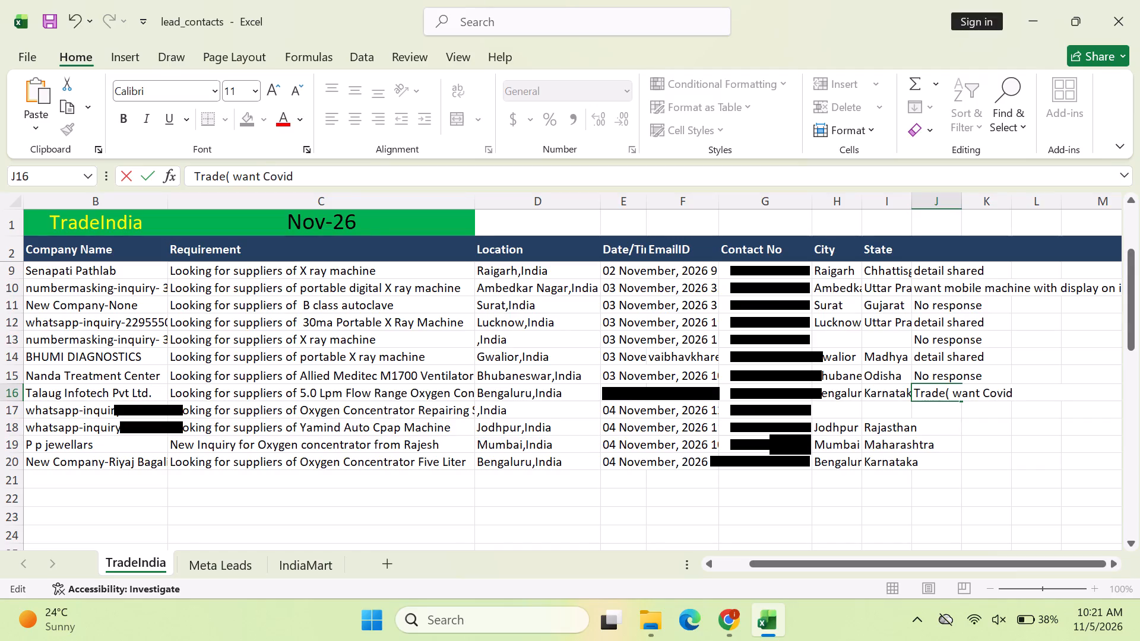
type("stocks in bul")
type("k")
key("space")
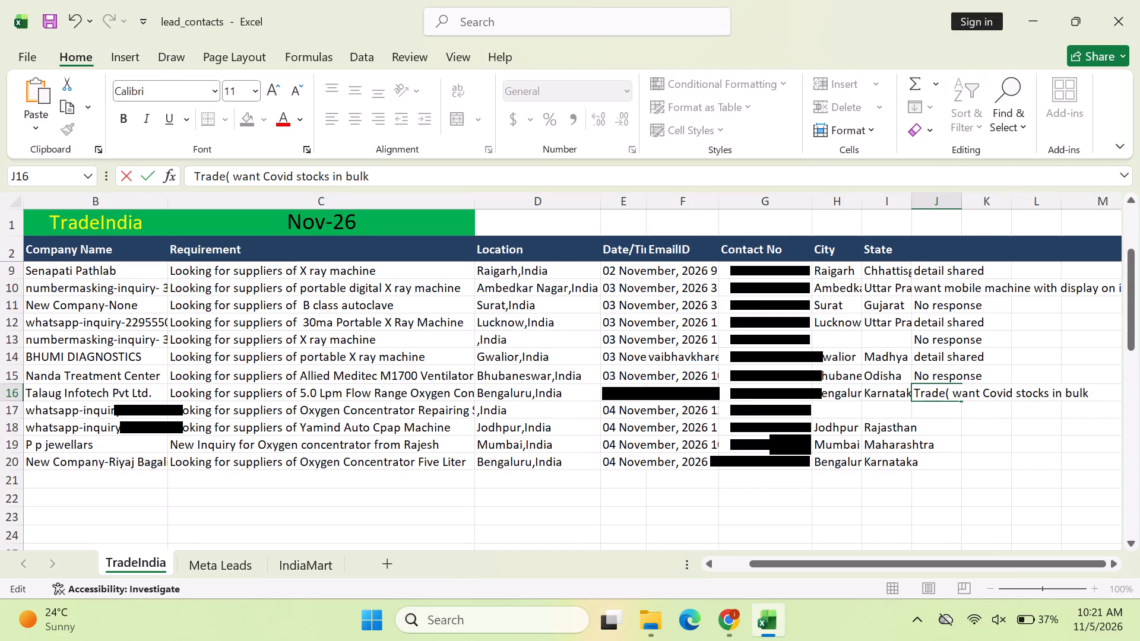
type("quantity")
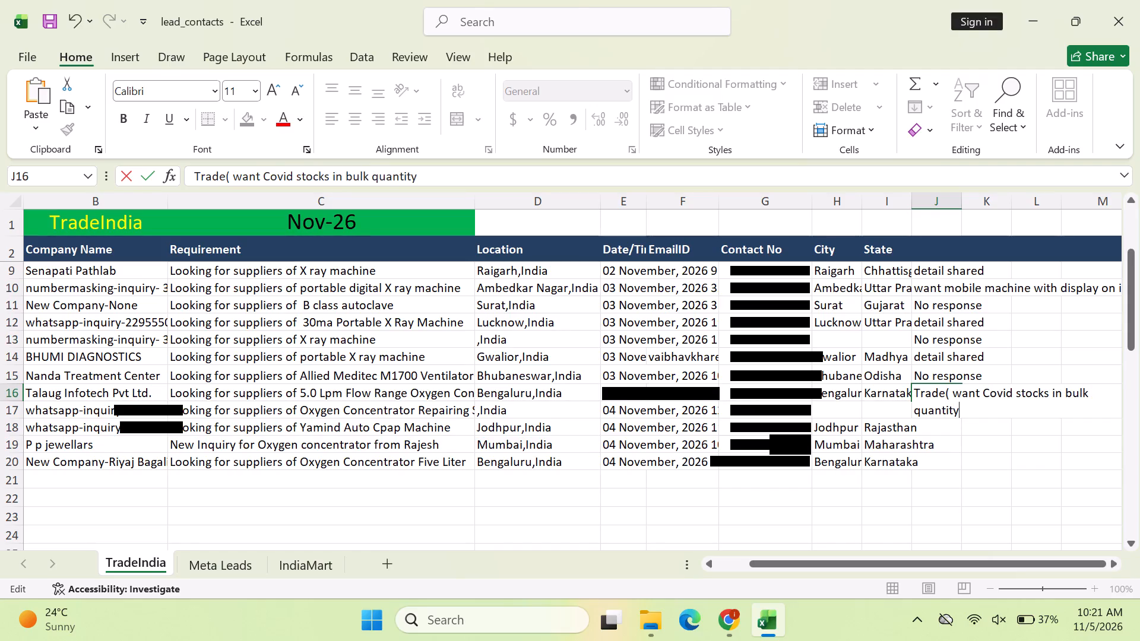
key("shift+parenright")
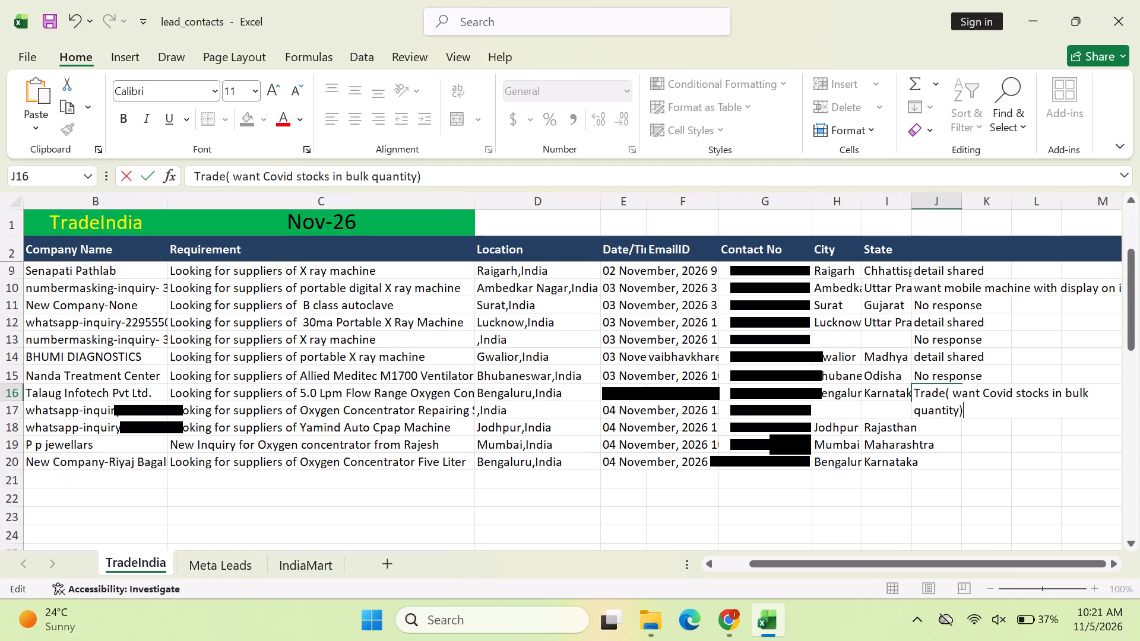
left_click(967, 456)
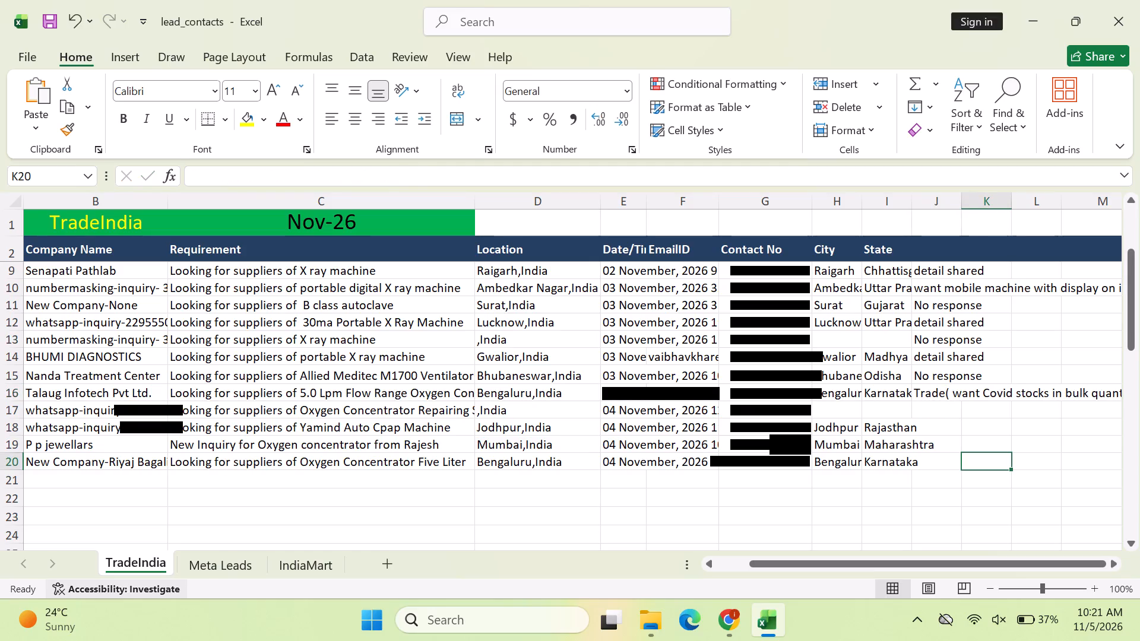
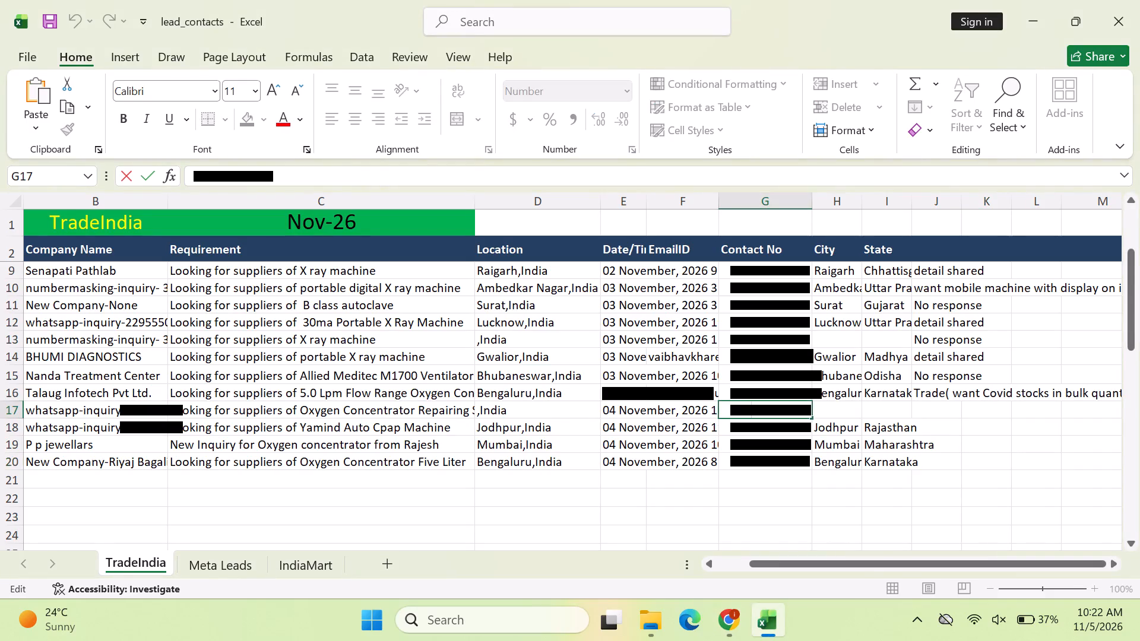
Copy the contact number in G17 for the oxygen concentrator repairing enquiry.
left_click_drag(746, 408, 810, 413)
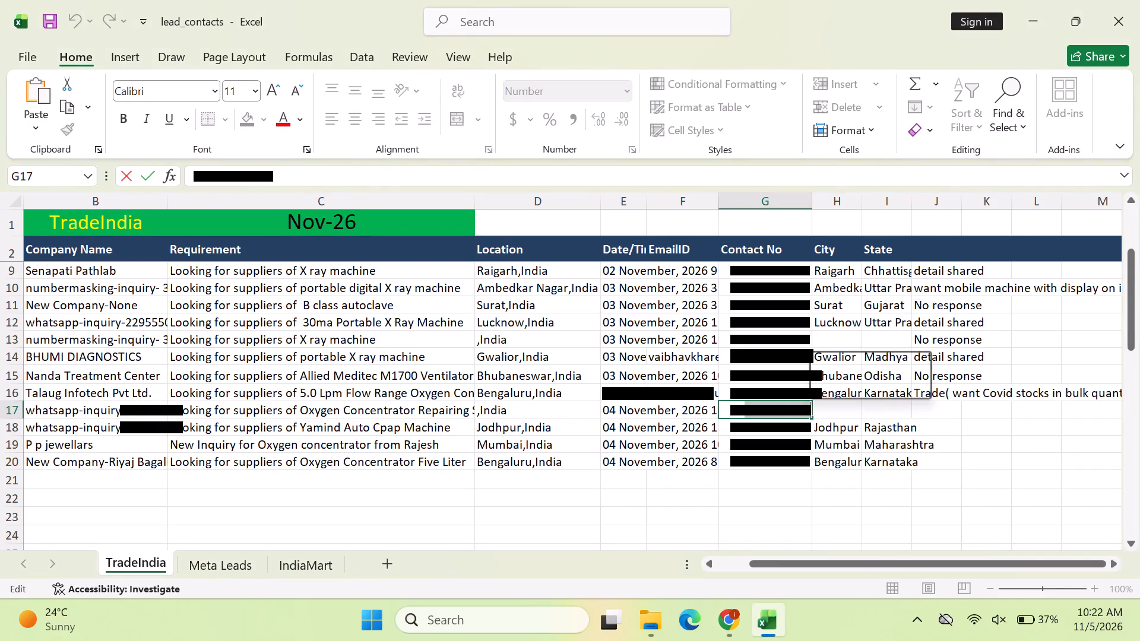
key("ctrl+c")
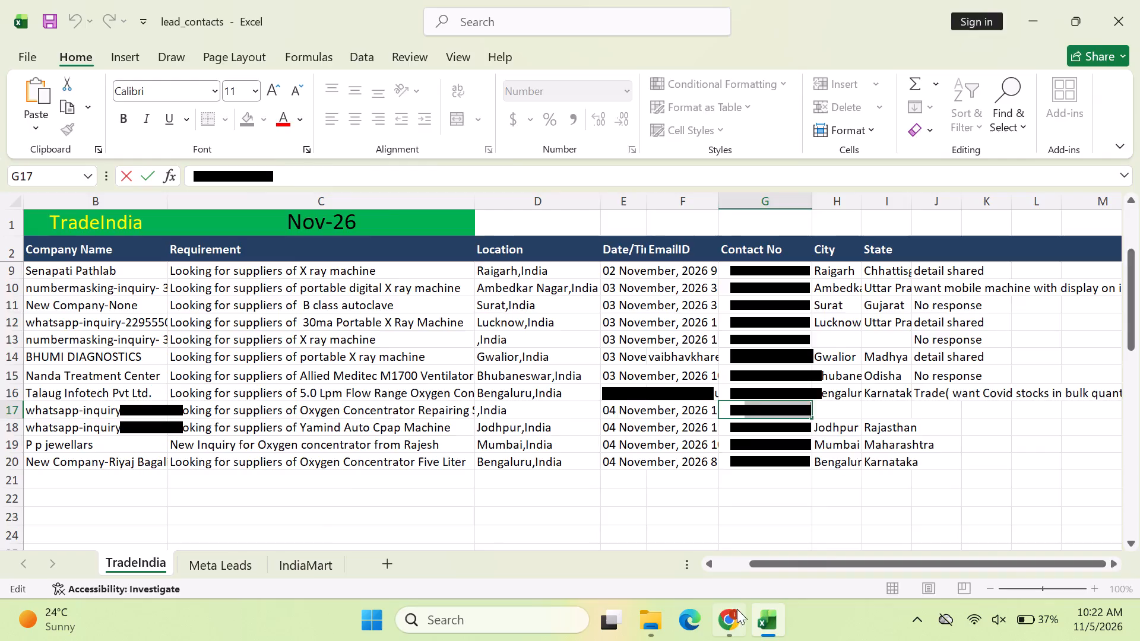
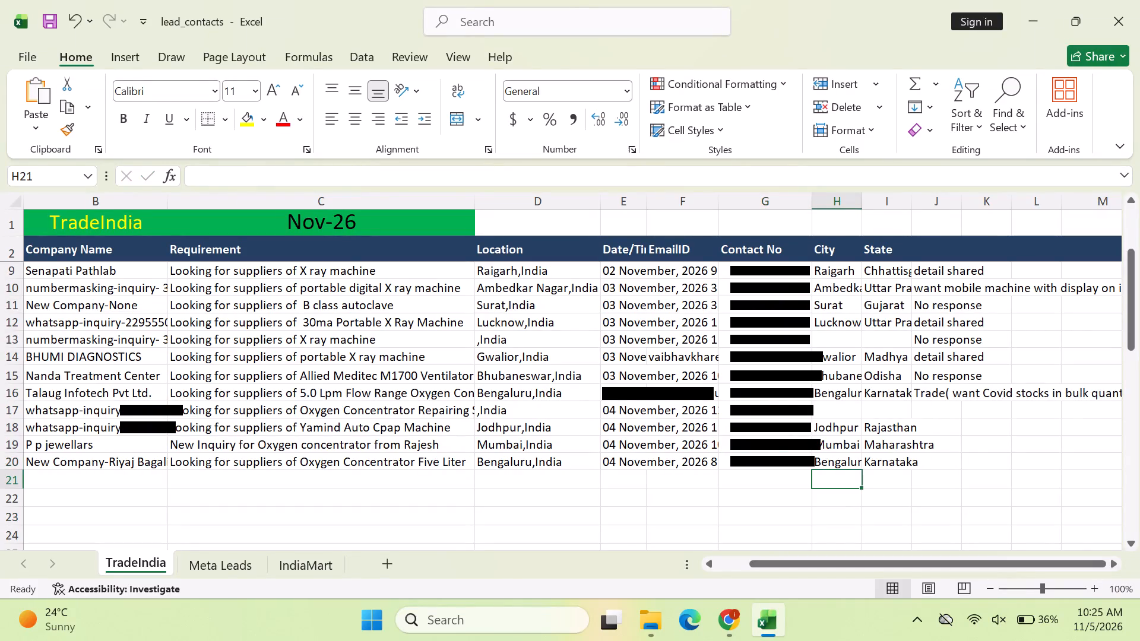
Select the contact number text inside G20 for the Oxygen Concentrator Five Liter enquiry.
double_click(751, 465)
left_click_drag(744, 463, 802, 460)
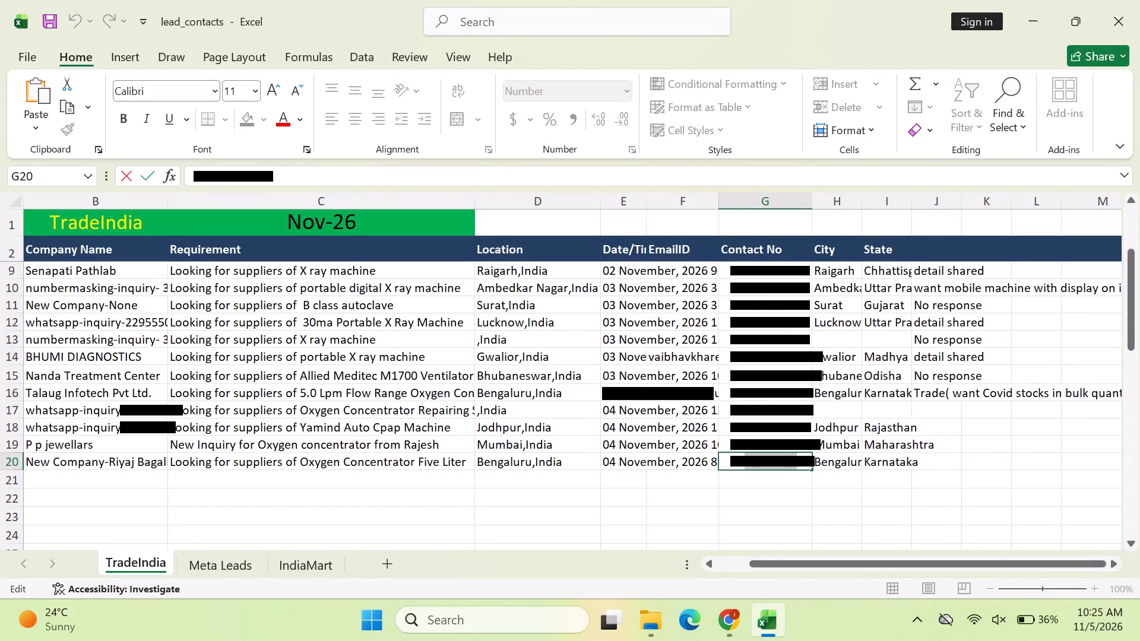
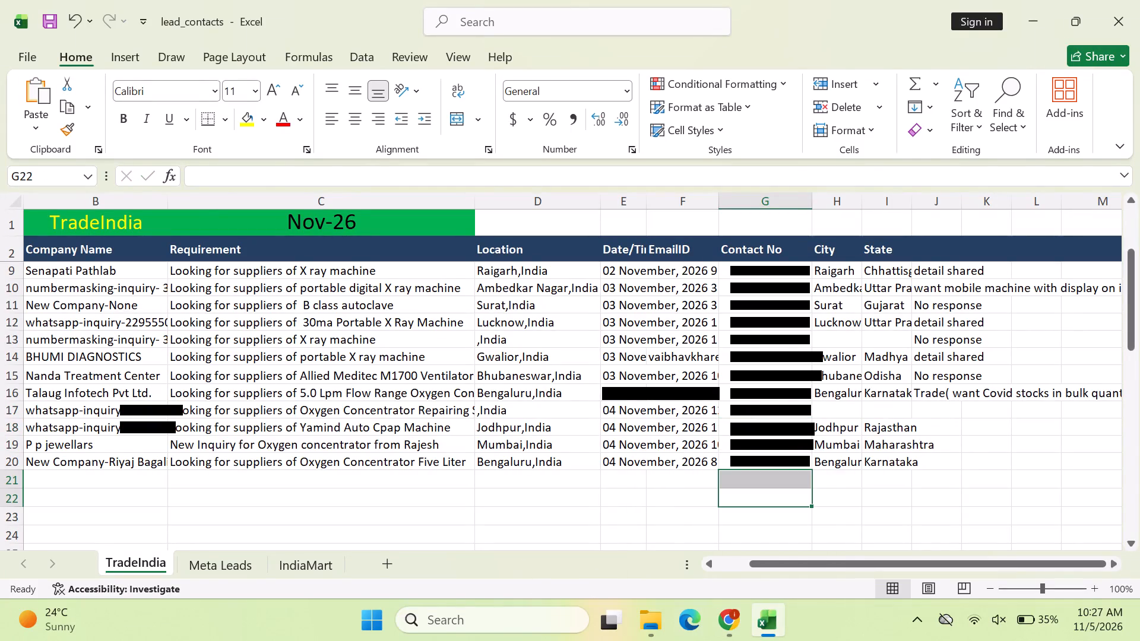
Switch to the Reyansh CRM in Chrome and open its Leads page.
left_click(730, 618)
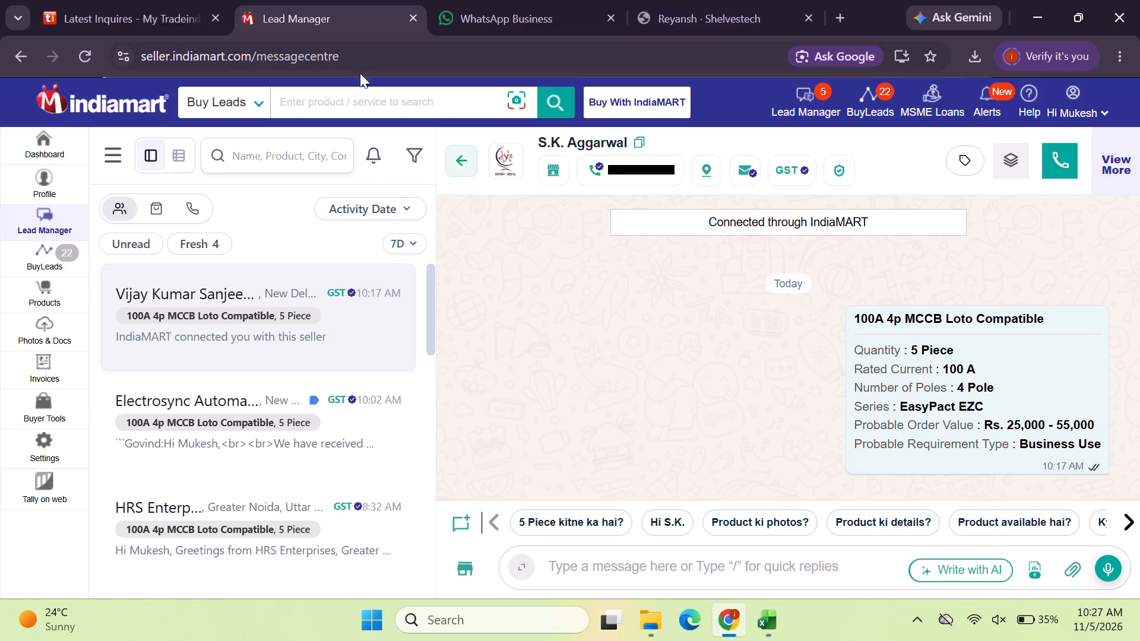
left_click(691, 20)
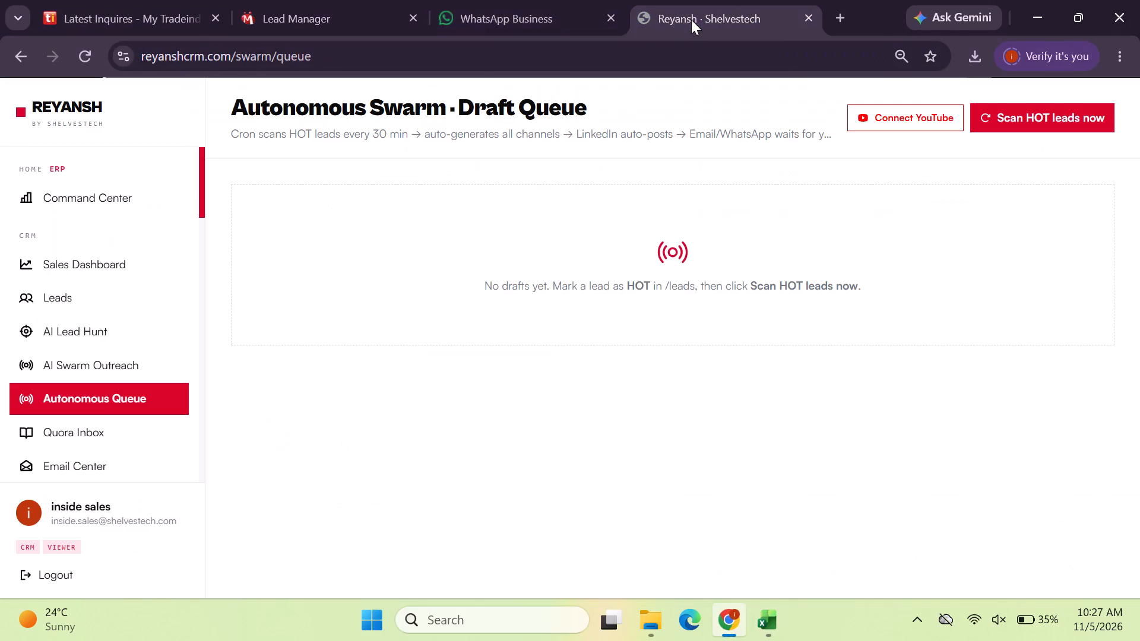
left_click(61, 307)
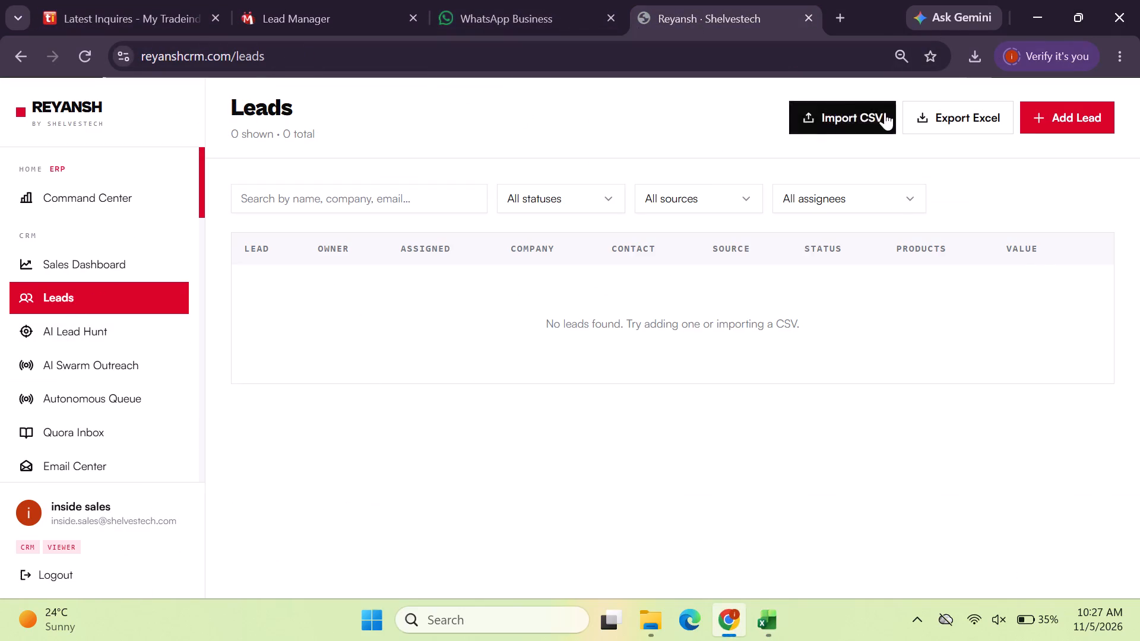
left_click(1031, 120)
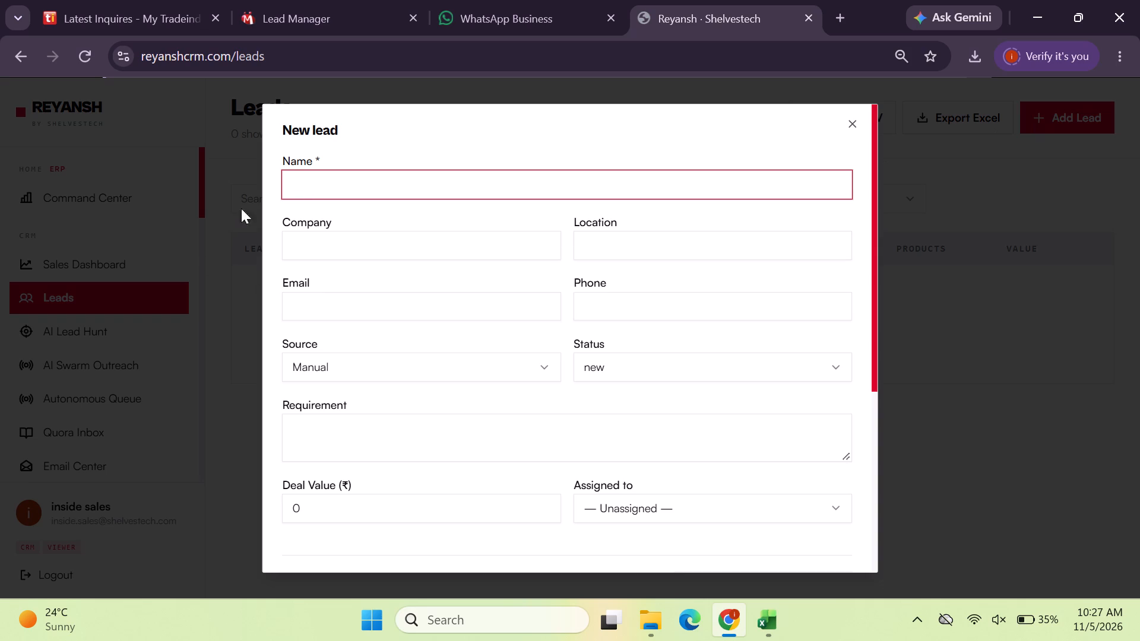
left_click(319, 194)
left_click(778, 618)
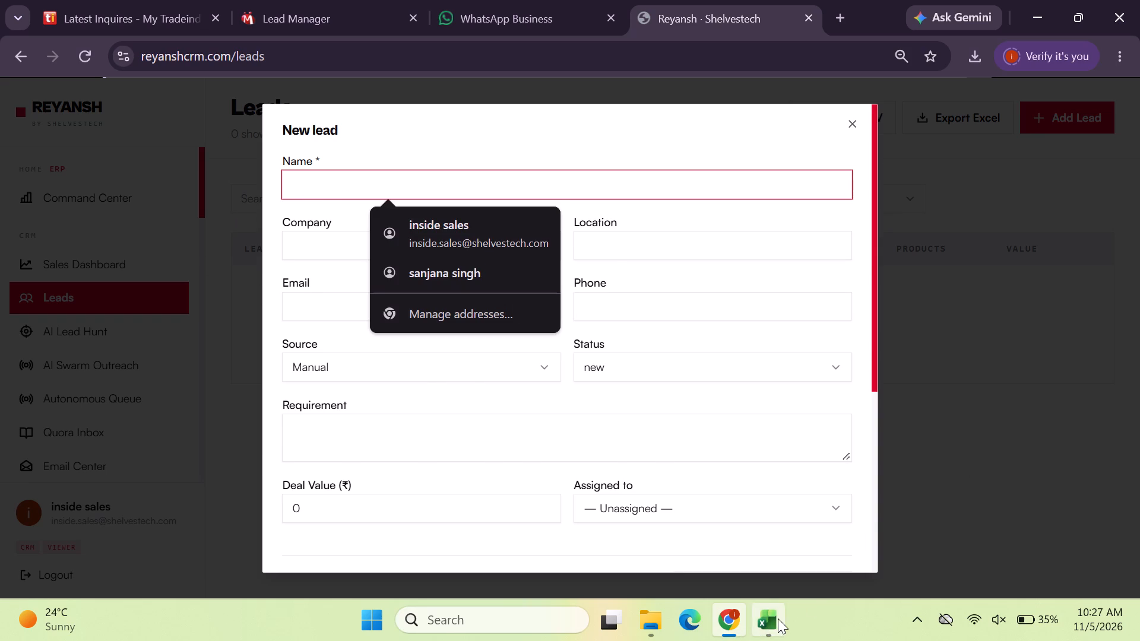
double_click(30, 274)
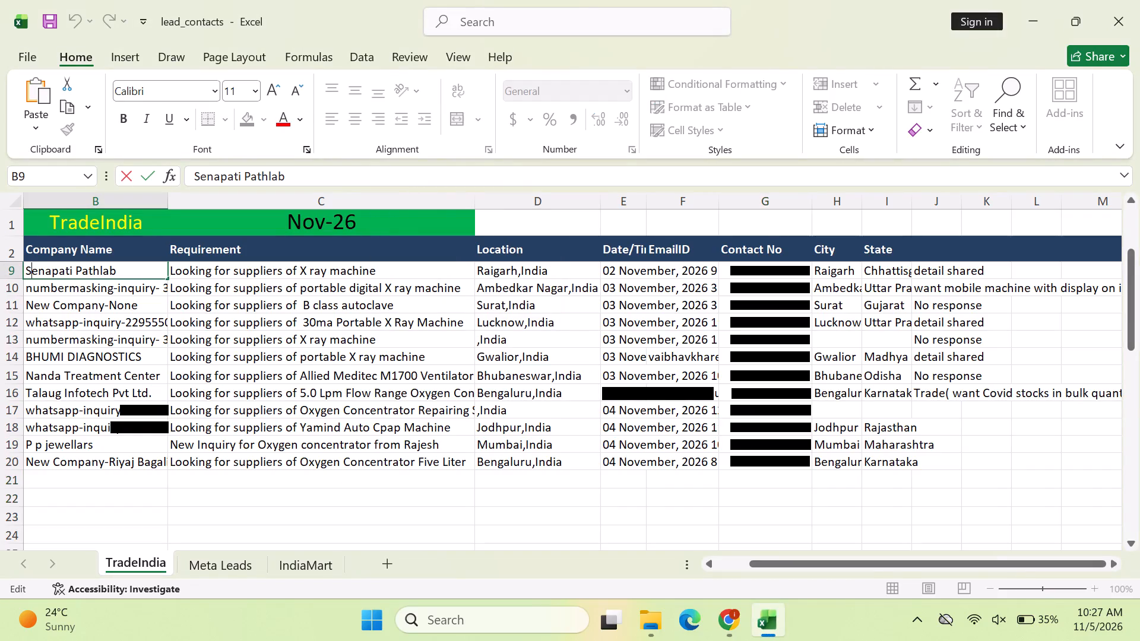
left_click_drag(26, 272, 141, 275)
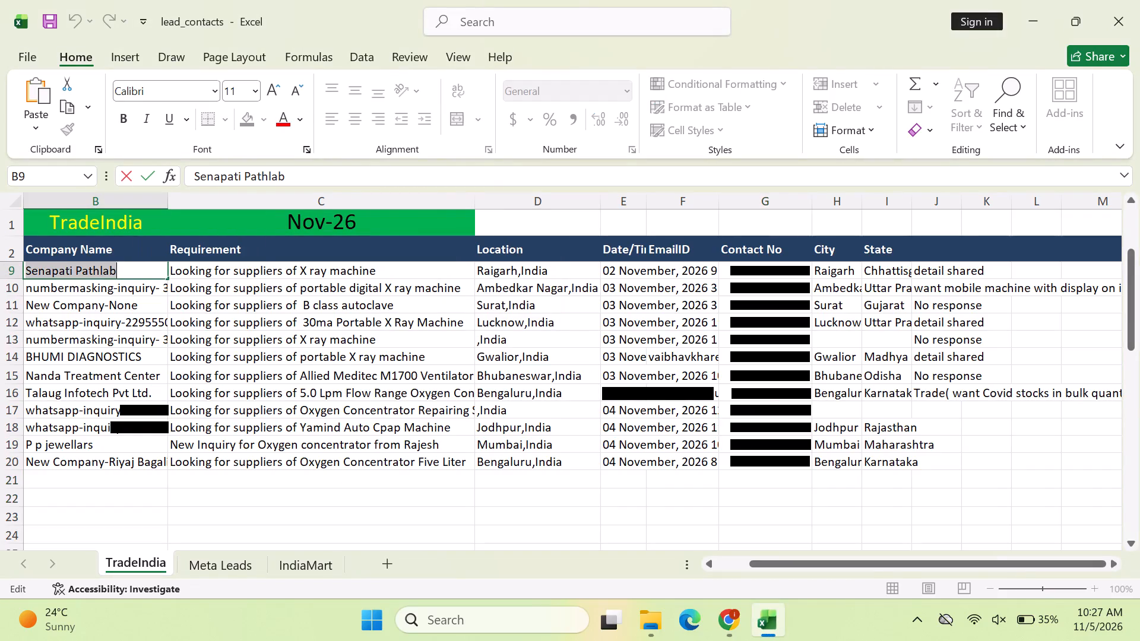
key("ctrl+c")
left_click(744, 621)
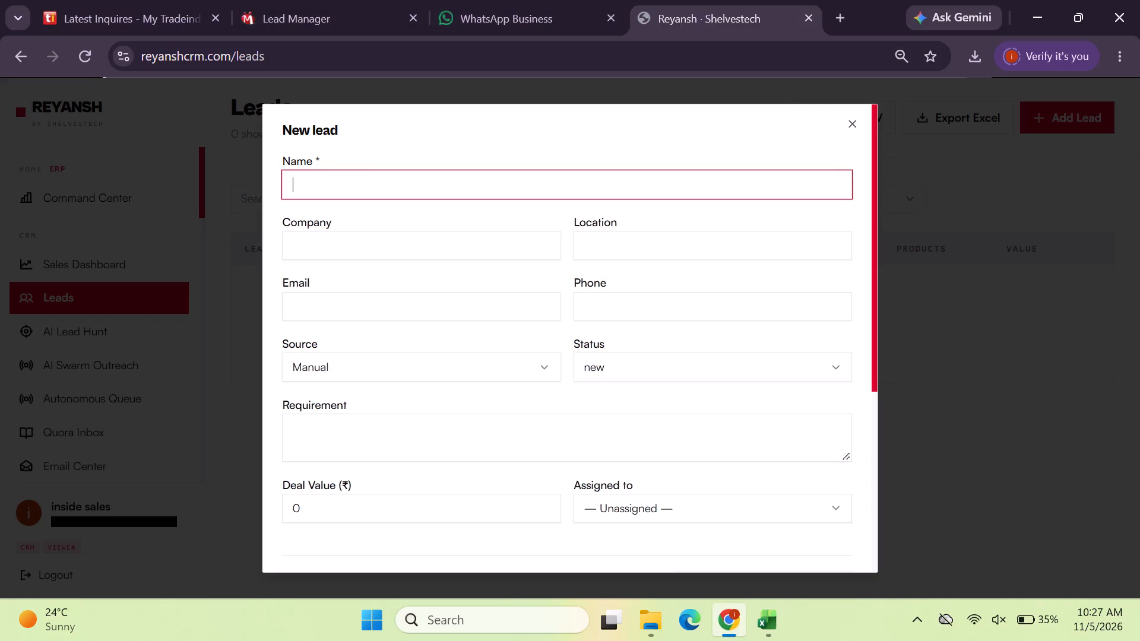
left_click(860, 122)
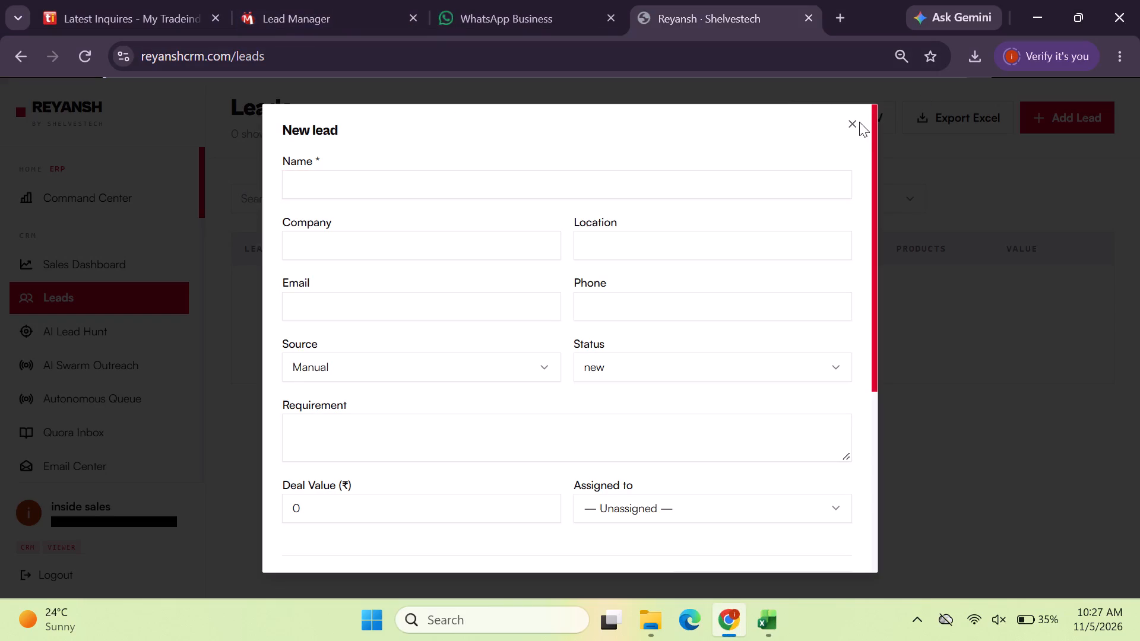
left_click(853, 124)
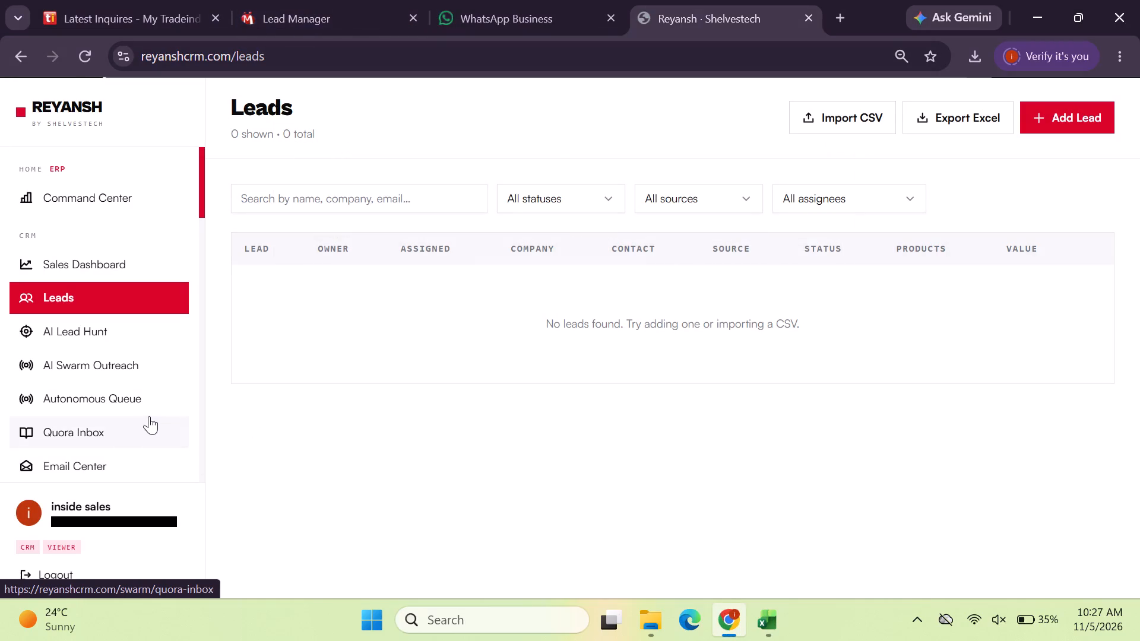
Look over the CRM modules and the AI Lead Hunt page, and return to the Leads page.
scroll(142, 395, "down", 2)
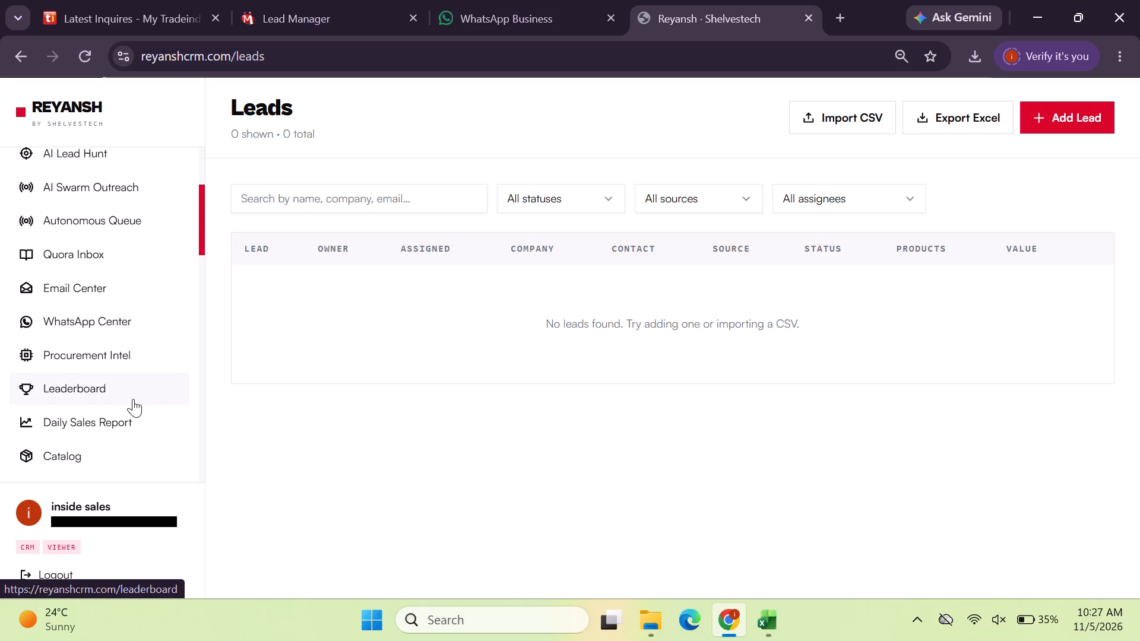
scroll(133, 399, "up", 4)
left_click(60, 299)
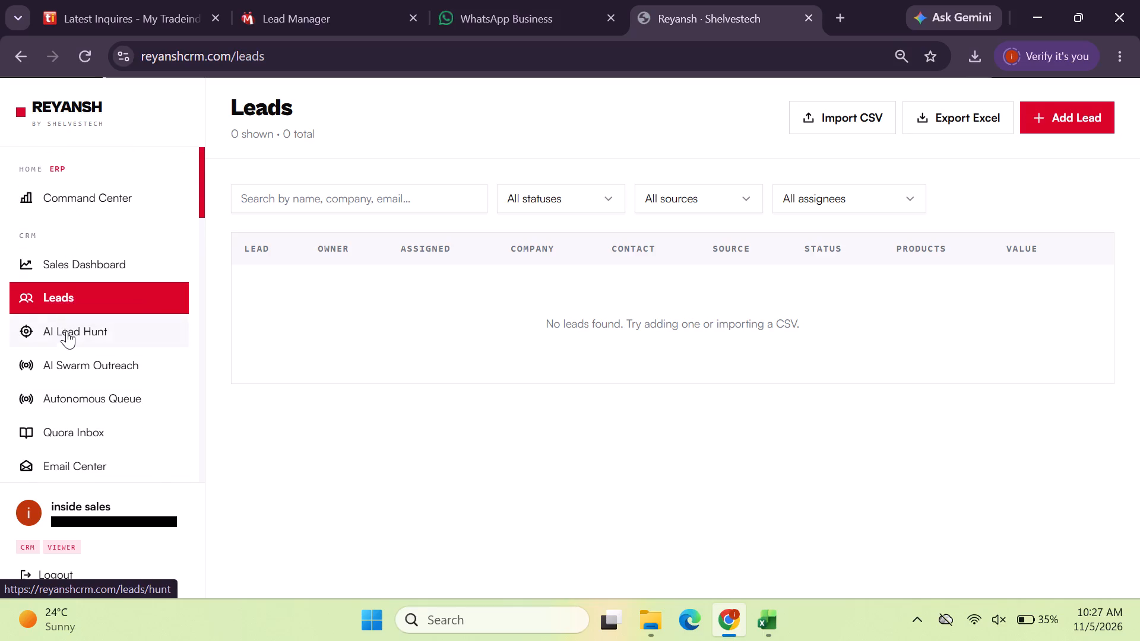
left_click(67, 335)
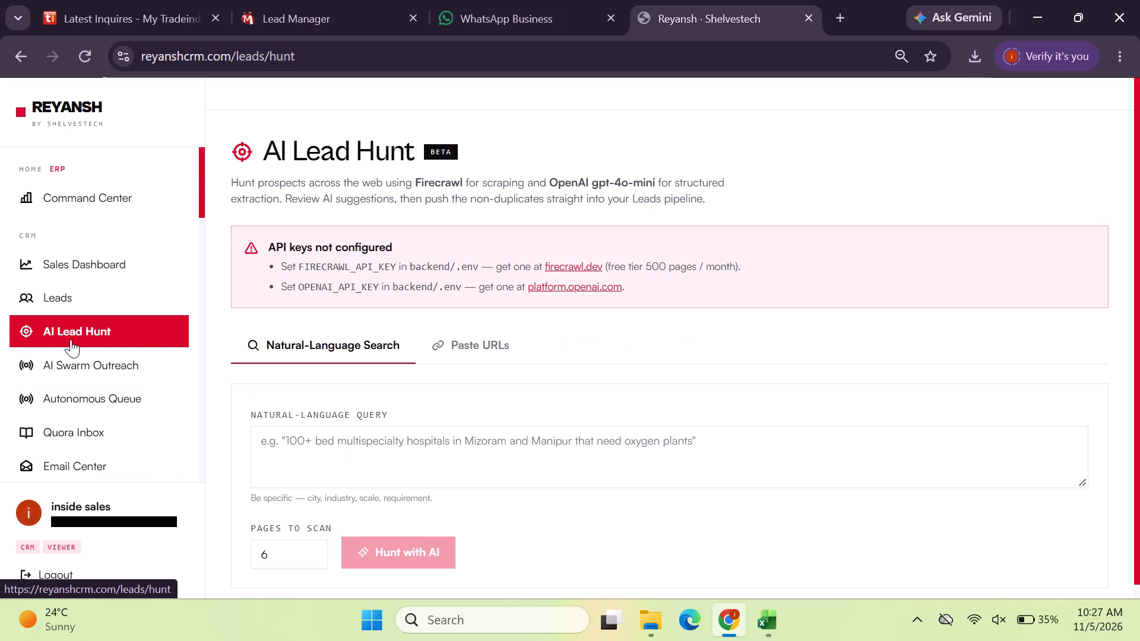
scroll(540, 405, "down", 4)
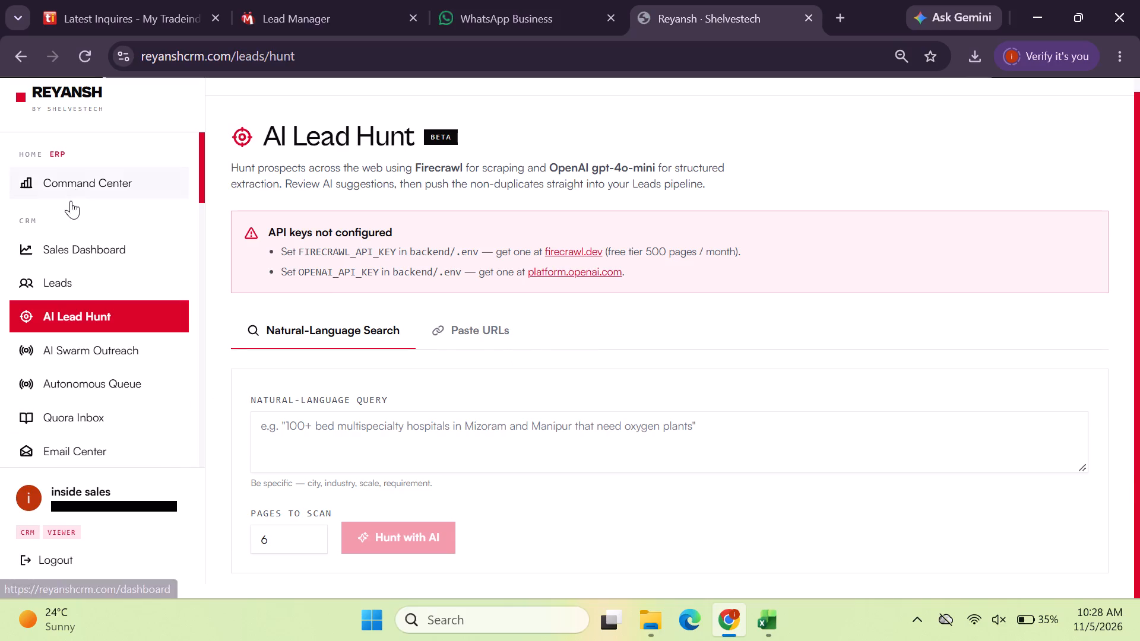
left_click(55, 286)
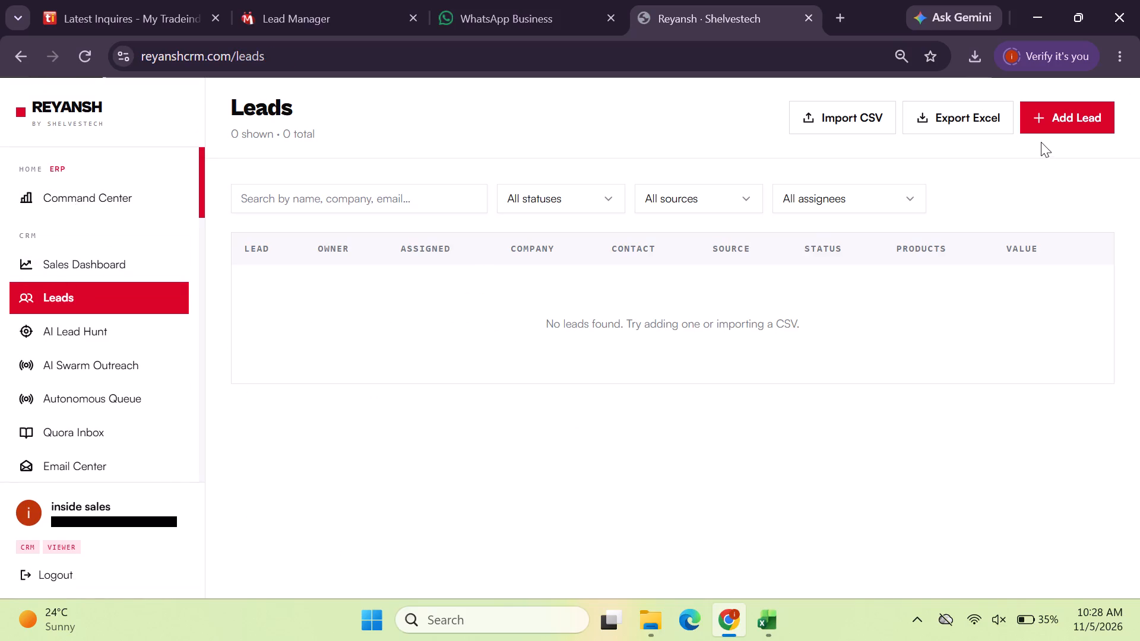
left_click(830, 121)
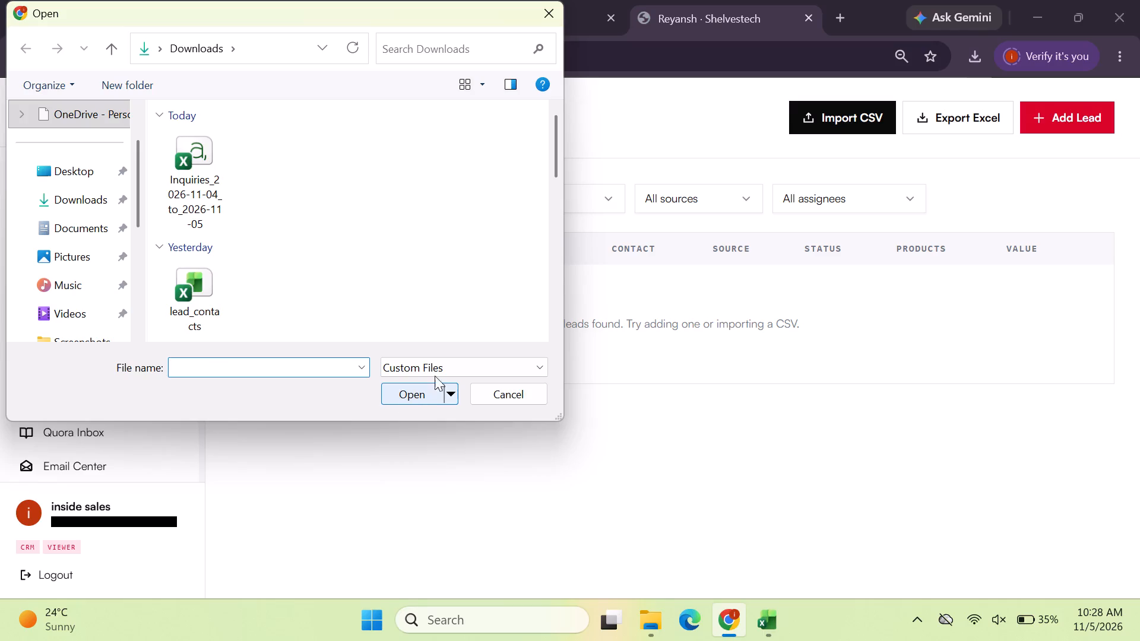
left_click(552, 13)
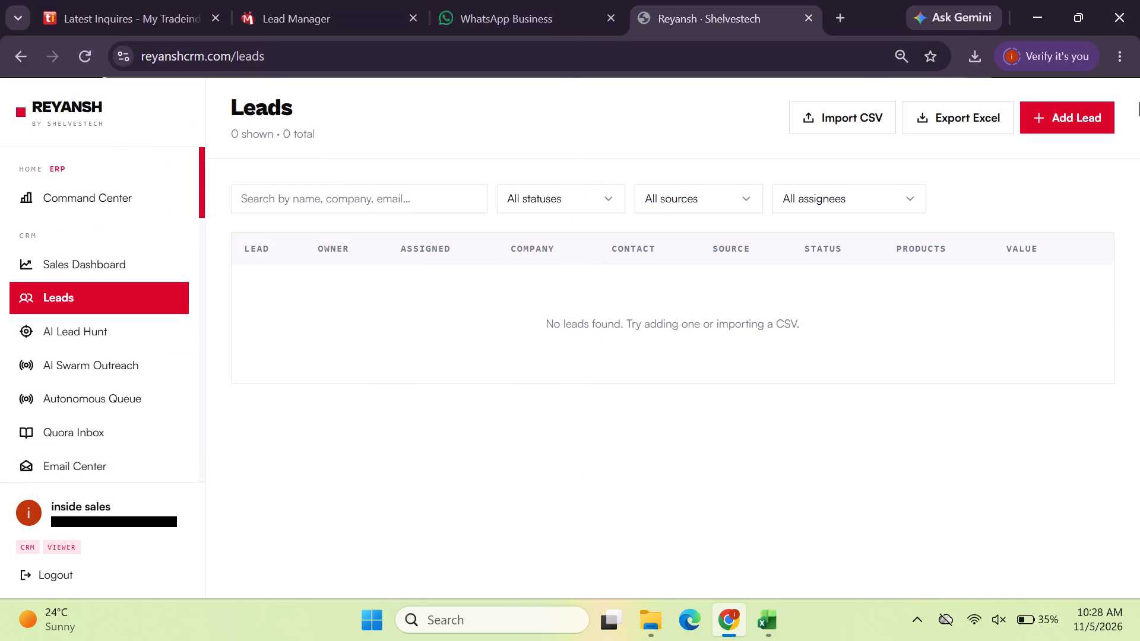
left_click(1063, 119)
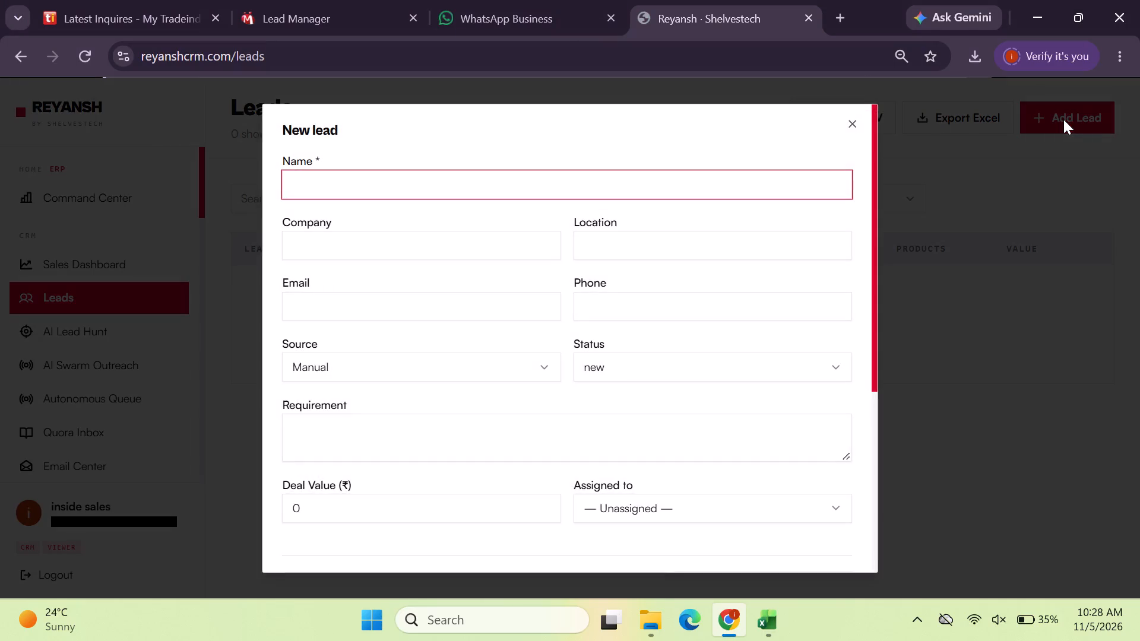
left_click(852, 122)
Open the Command Center and examine its quick actions and division cards.
scroll(620, 345, "down", 5)
scroll(403, 322, "up", 3)
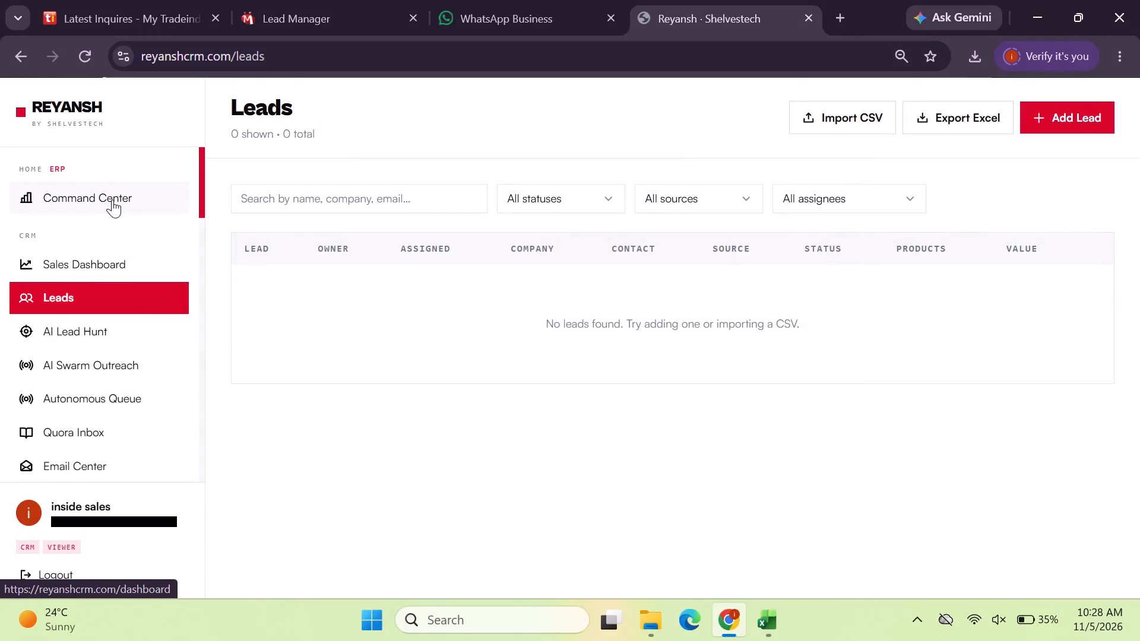
left_click(113, 199)
scroll(600, 338, "down", 8)
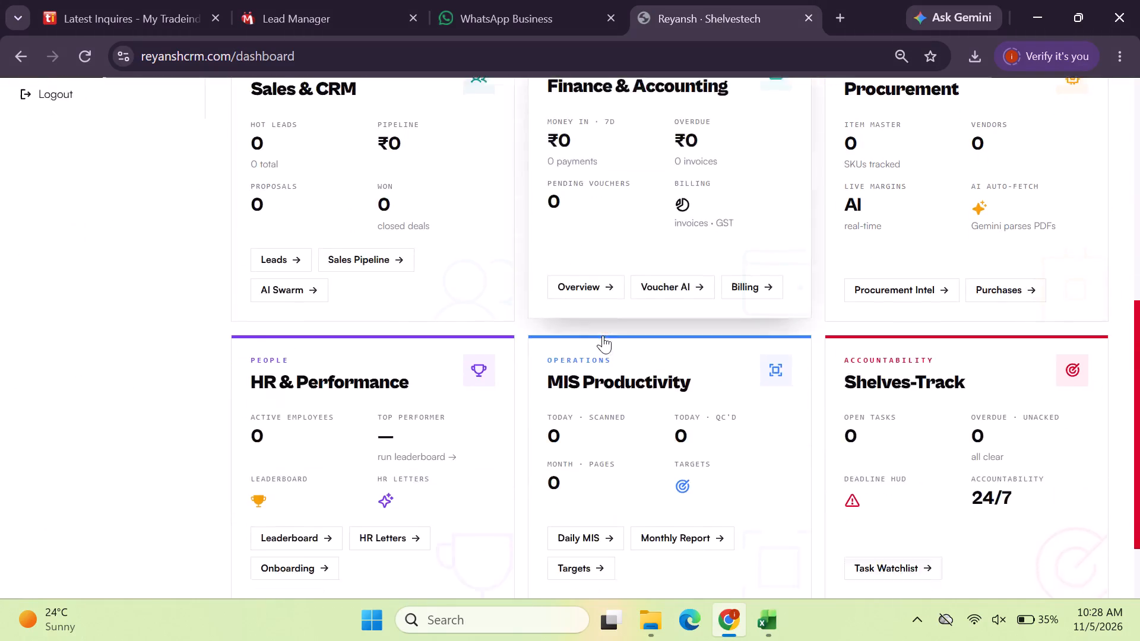
scroll(603, 330, "down", 5)
scroll(603, 330, "up", 9)
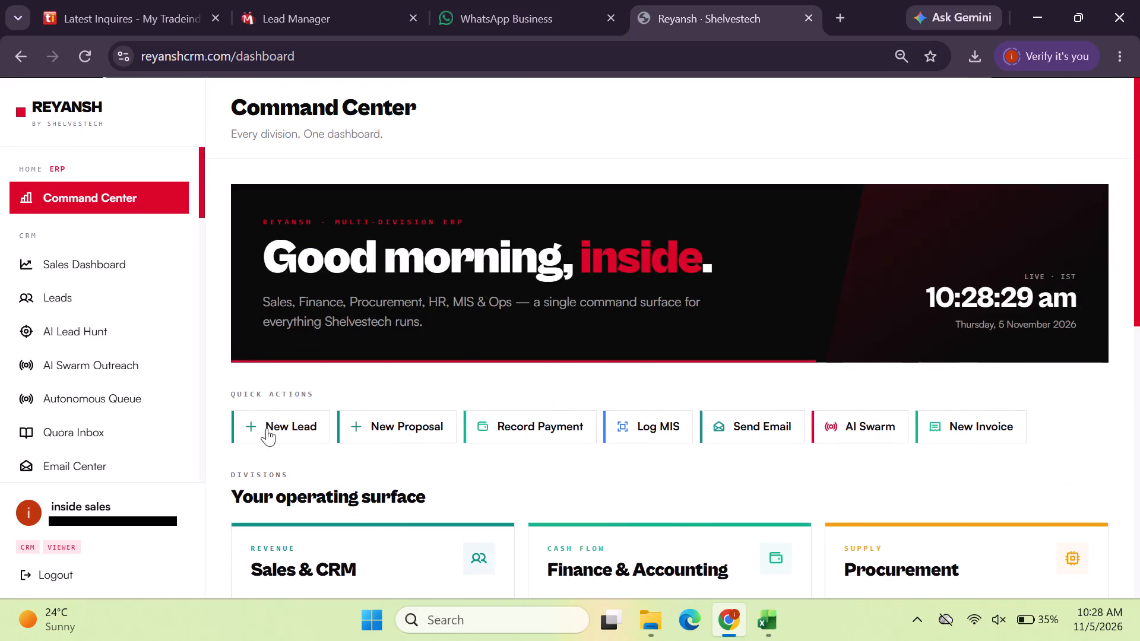
left_click(66, 509)
left_click(30, 513)
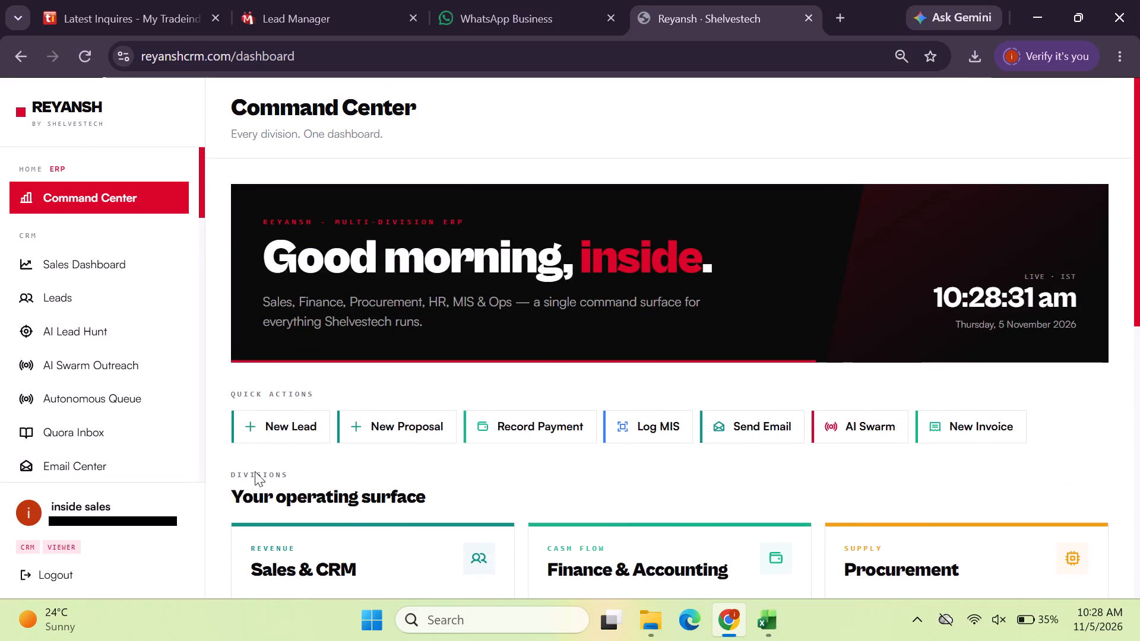
scroll(728, 278, "down", 2)
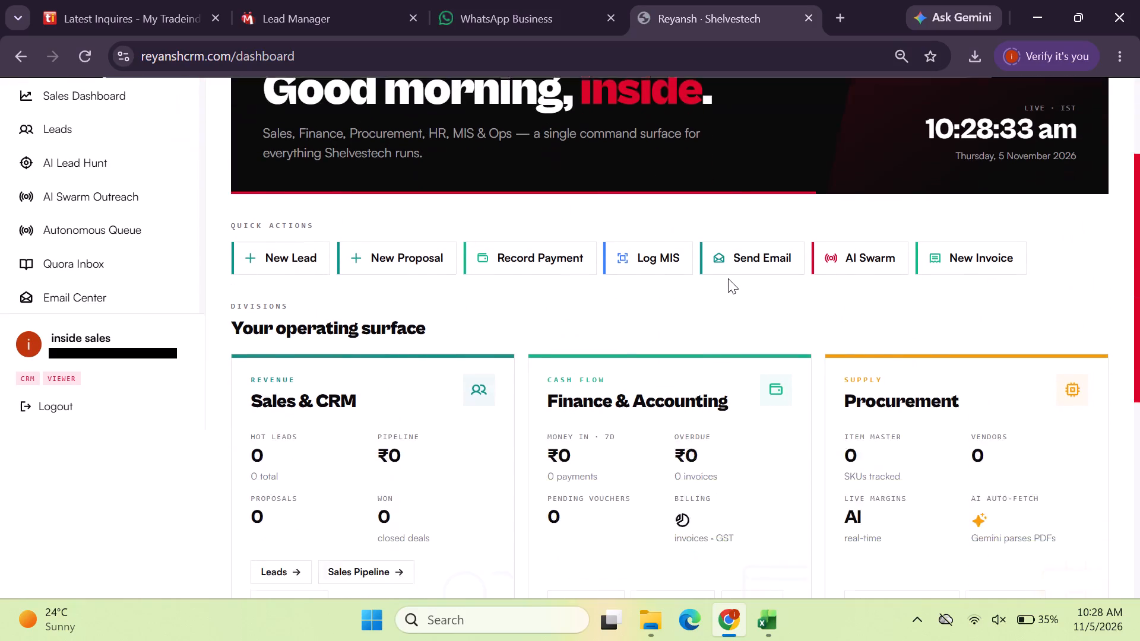
scroll(728, 278, "down", 3)
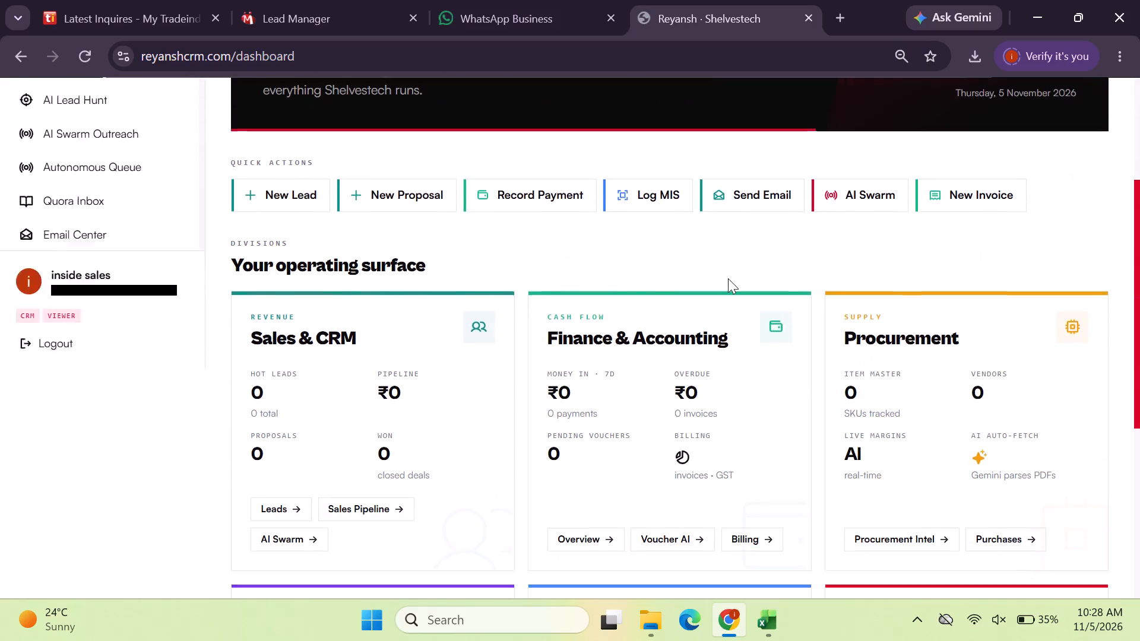
scroll(728, 278, "down", 9)
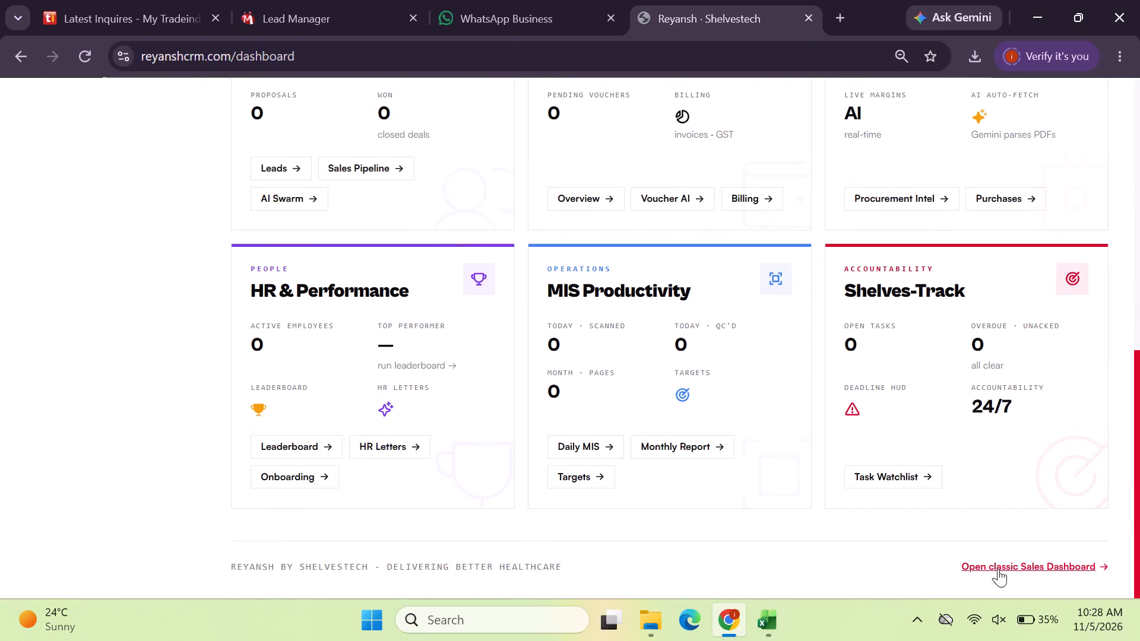
Open the classic Sales Dashboard and review its pipeline, lead sources and recent leads sections.
left_click(1036, 570)
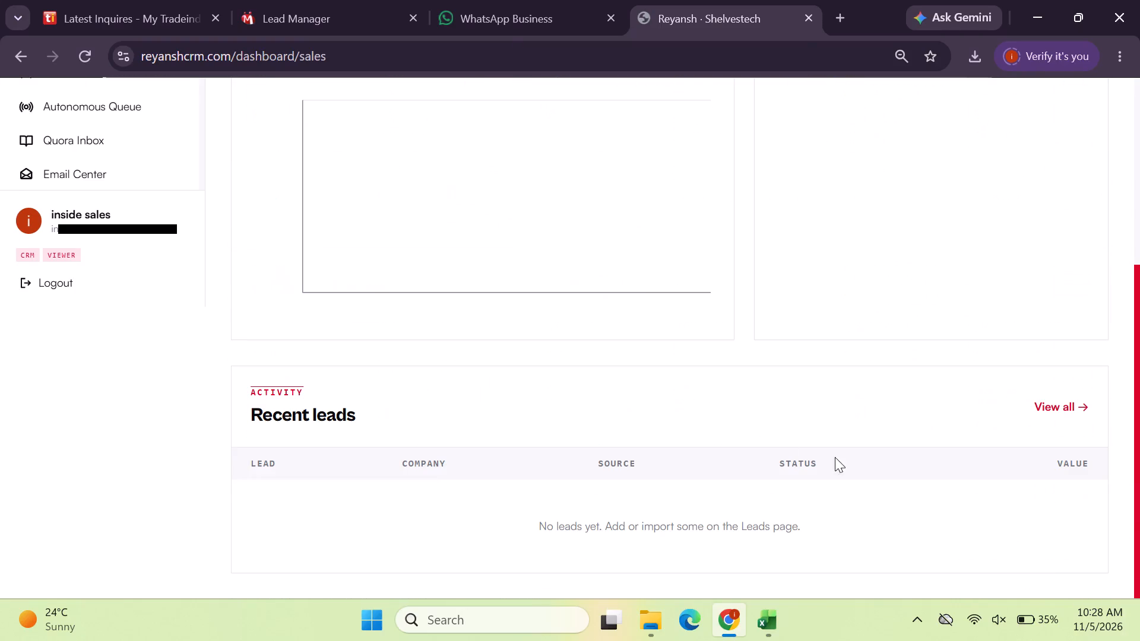
scroll(673, 383, "up", 7)
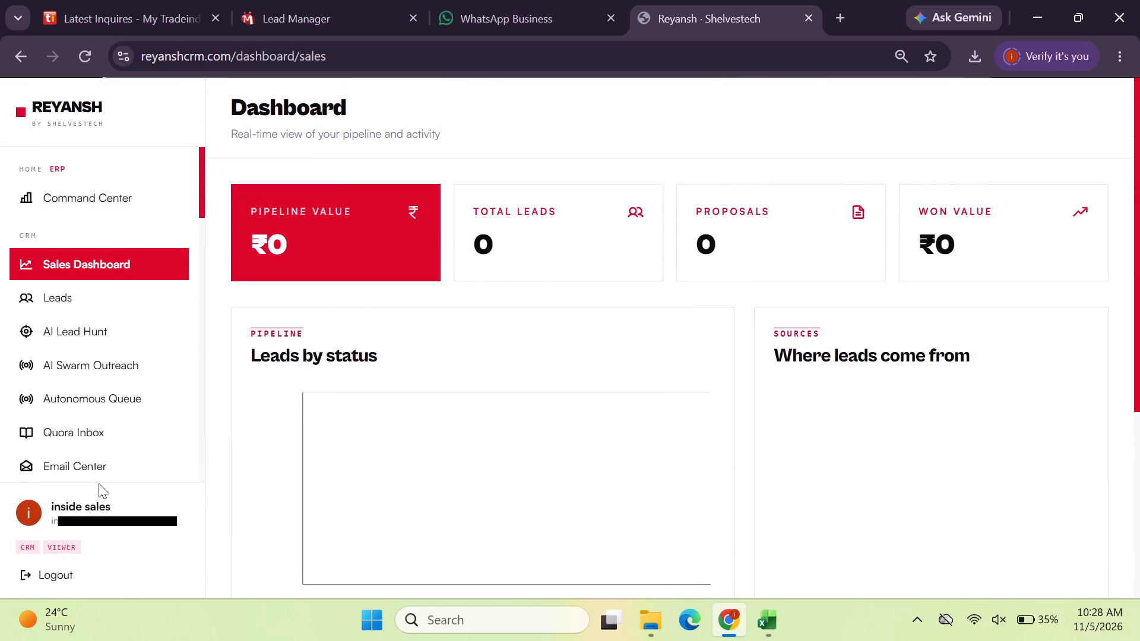
Look through the CRM's finance, MIS and HR modules and open the Daily MIS log.
scroll(118, 438, "down", 8)
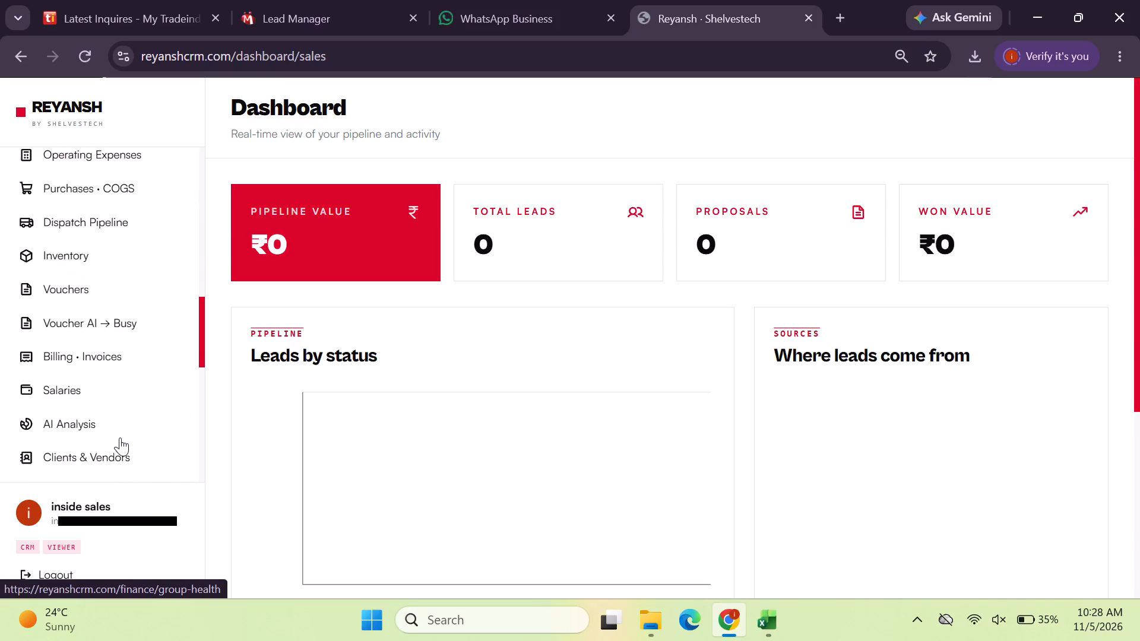
scroll(120, 437, "down", 5)
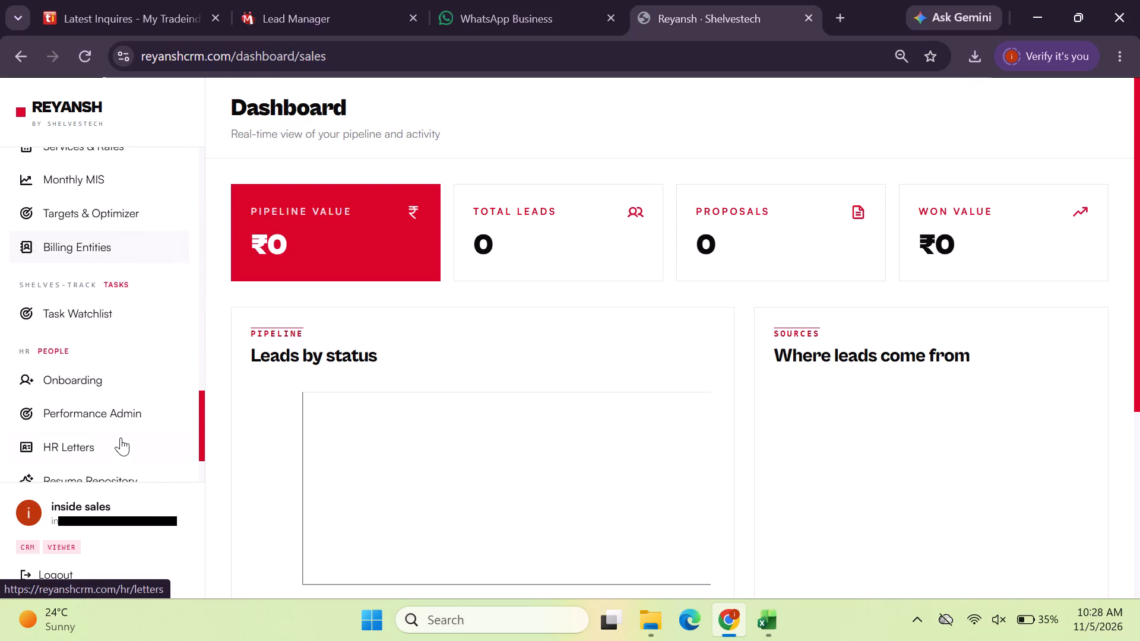
scroll(121, 437, "down", 8)
scroll(121, 437, "up", 1)
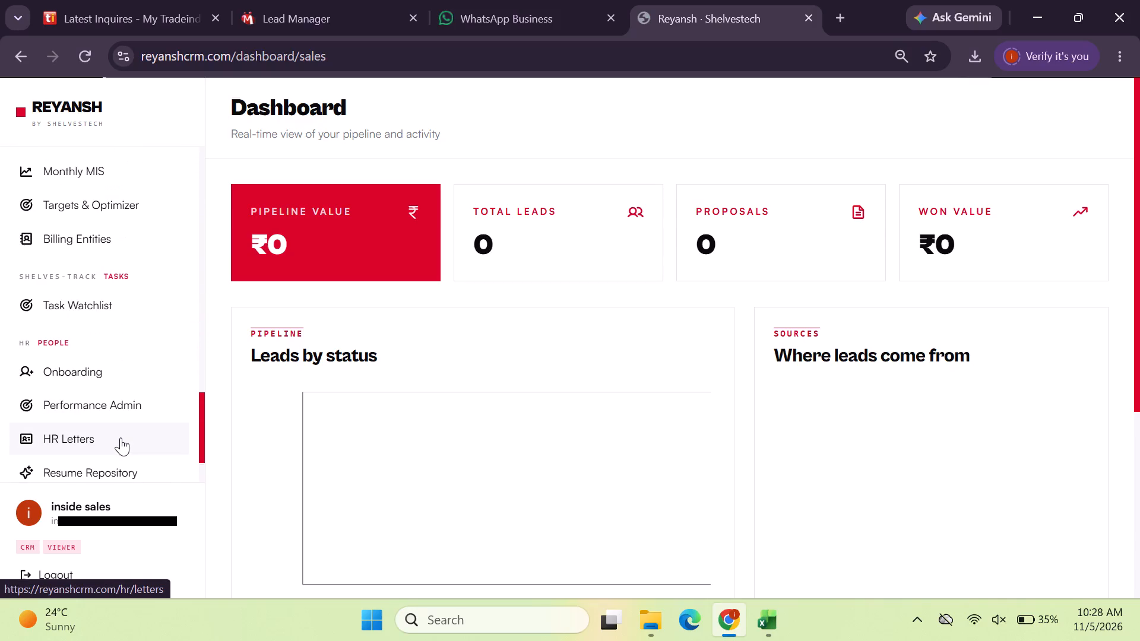
scroll(121, 437, "up", 1)
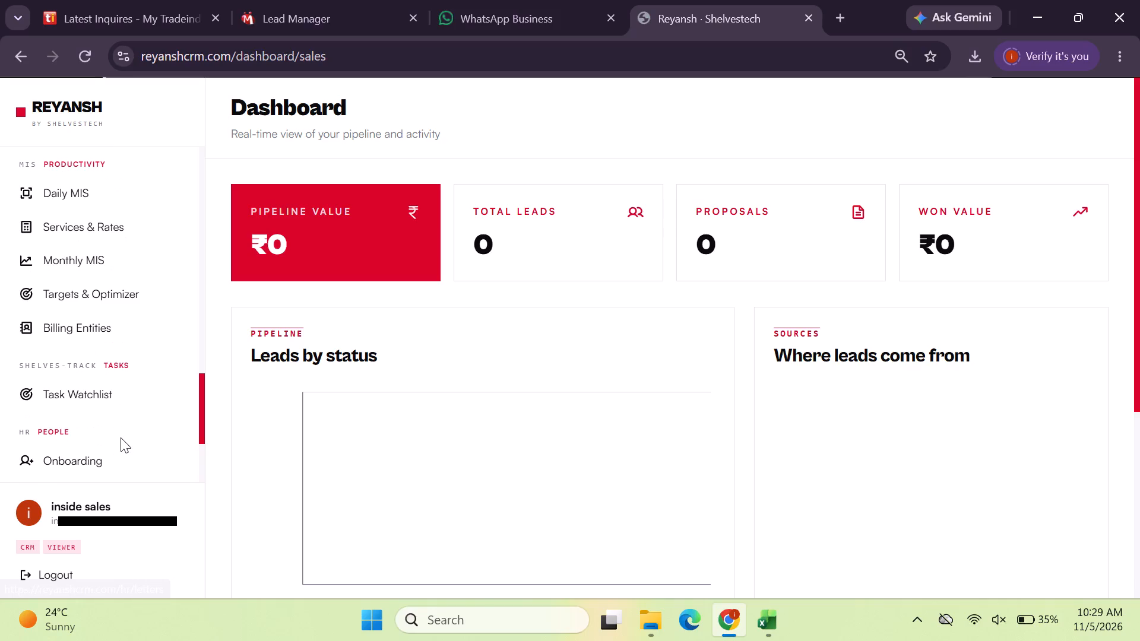
scroll(121, 437, "up", 2)
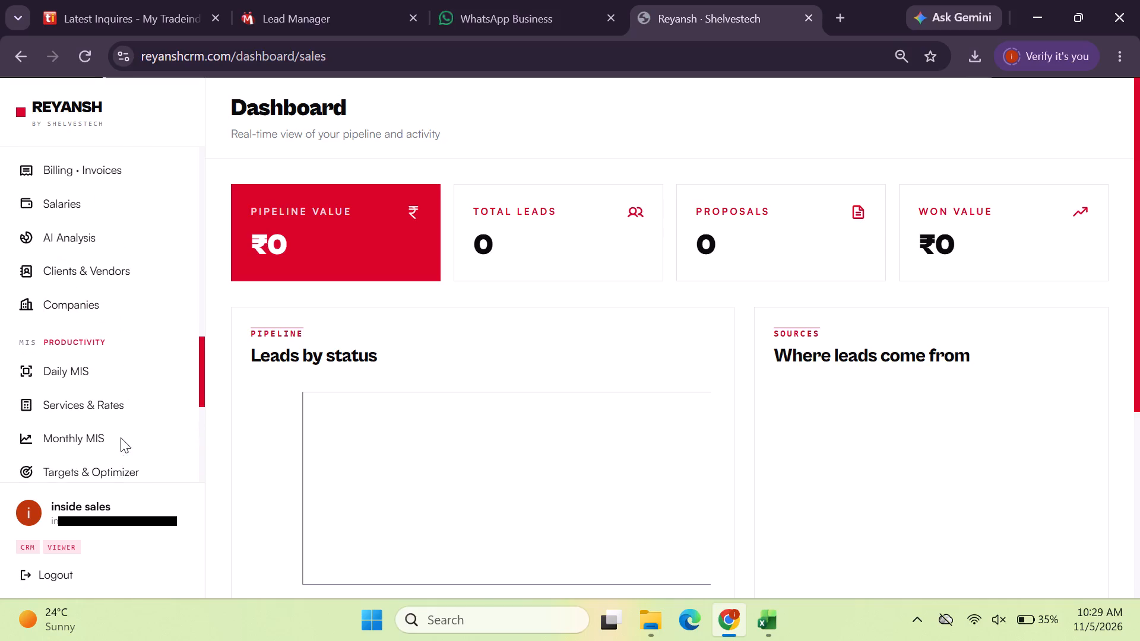
scroll(121, 437, "up", 1)
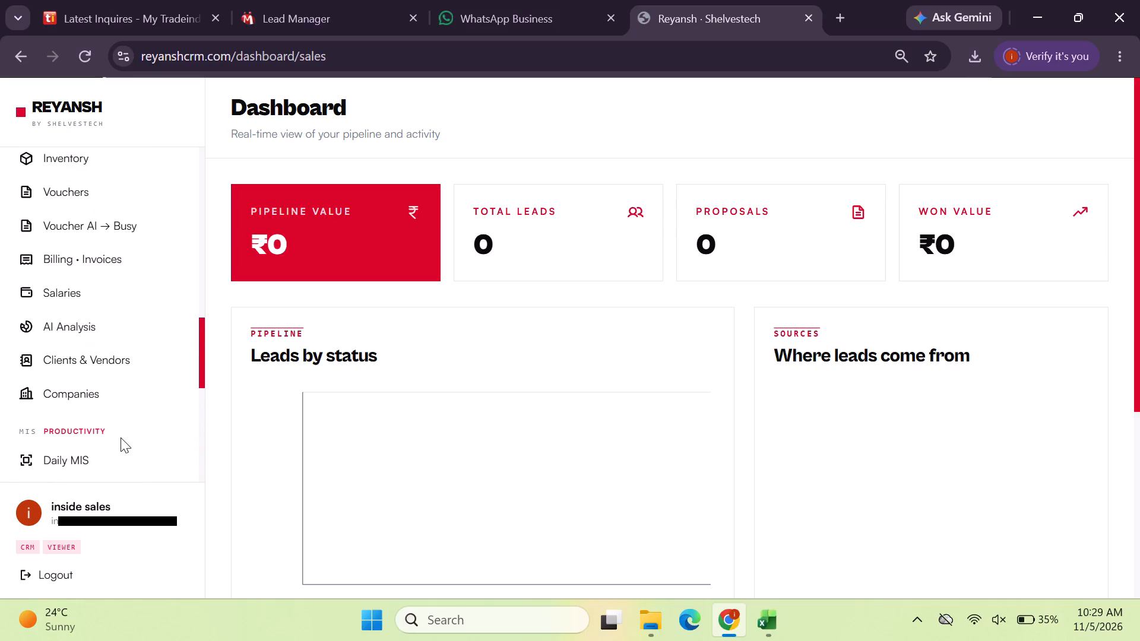
left_click(59, 459)
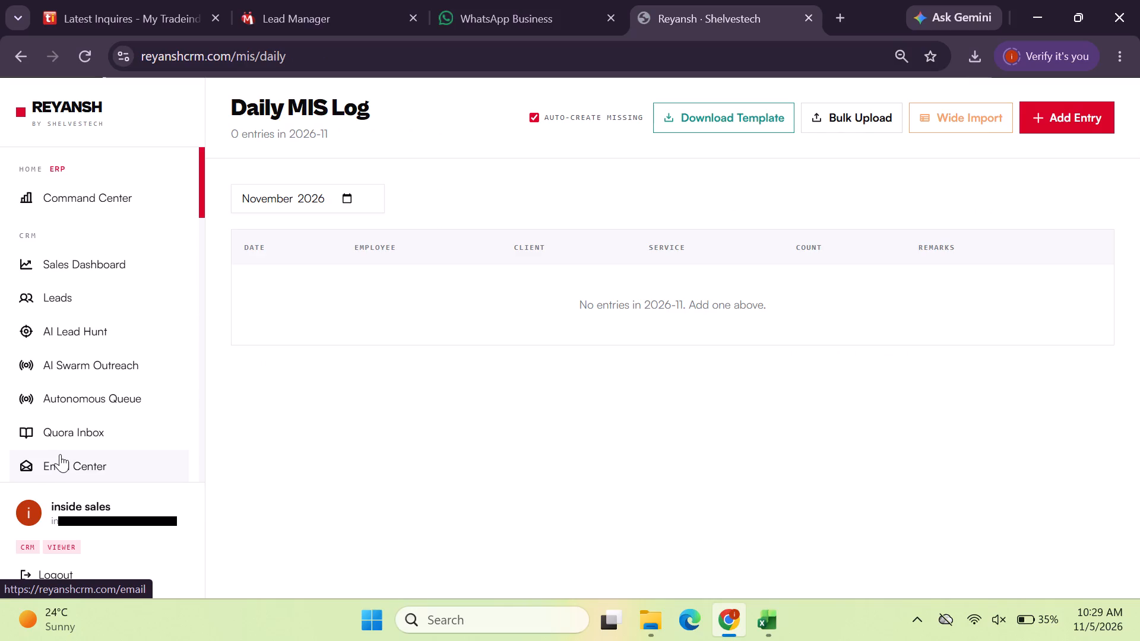
Open the CRM's Email Center.
left_click(70, 462)
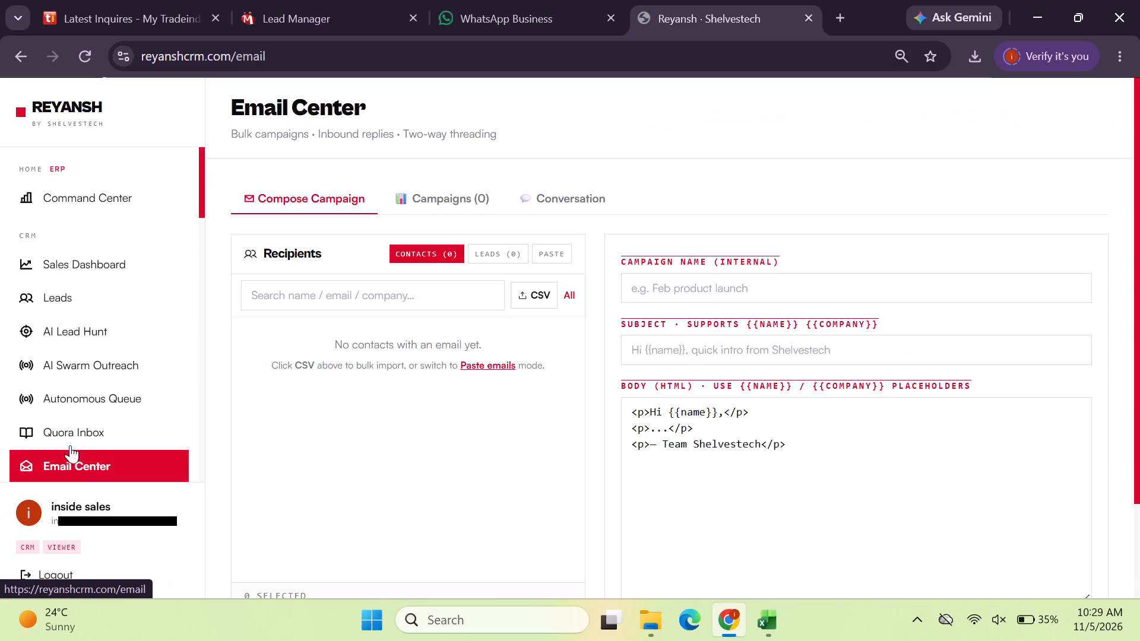
Look through the CRM's Quora Inbox, Autonomous Queue, AI Swarm Outreach and AI Lead Hunt pages.
left_click(80, 440)
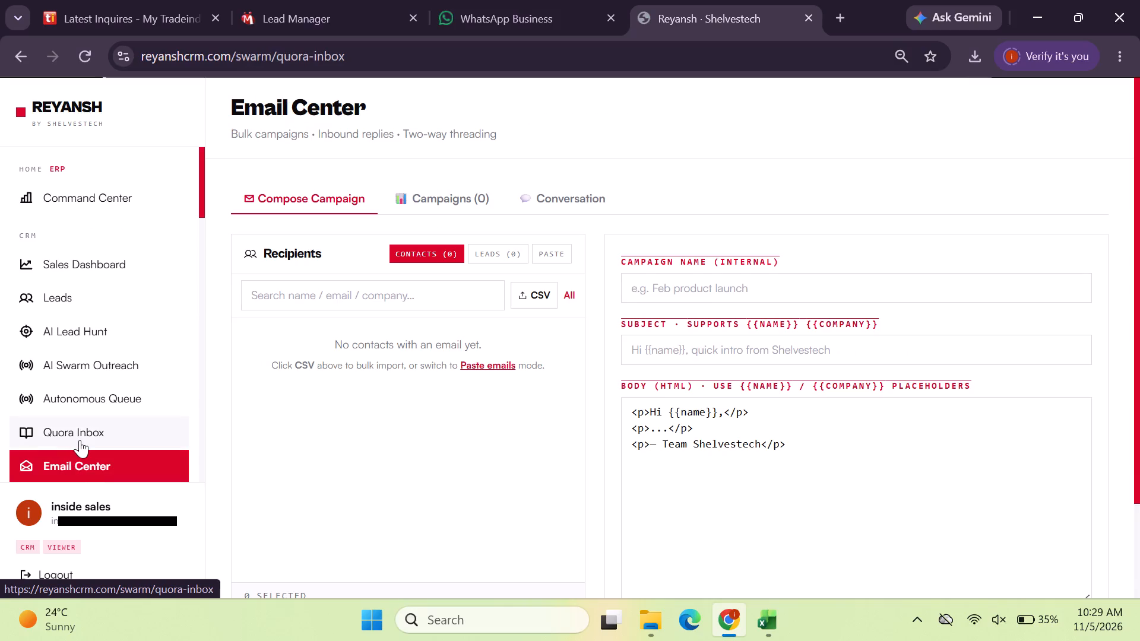
left_click(66, 399)
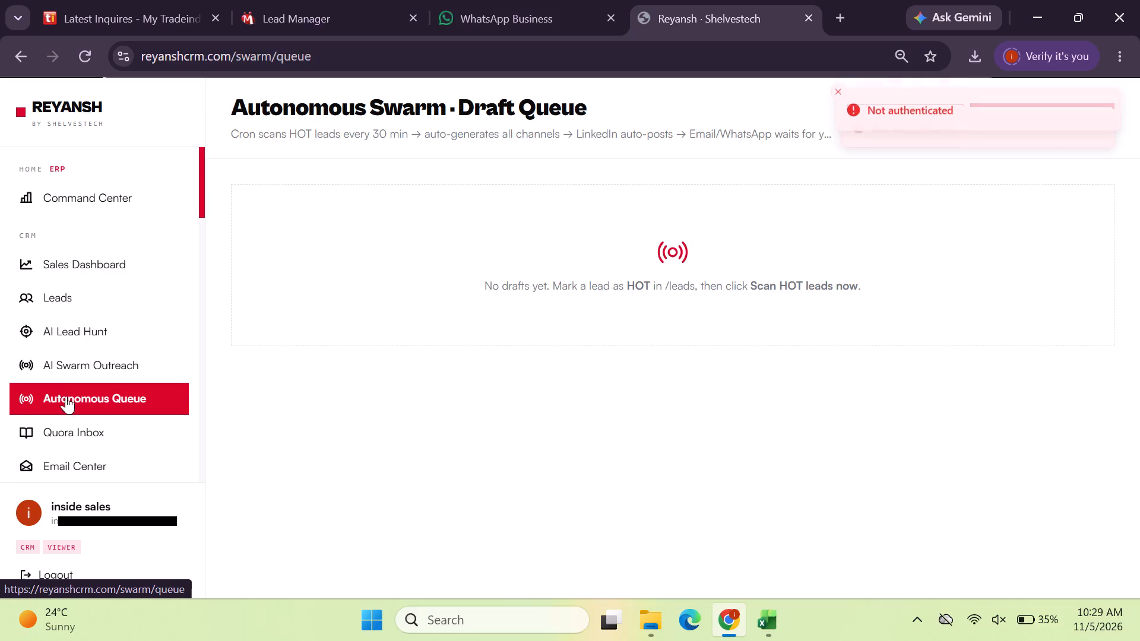
left_click(66, 377)
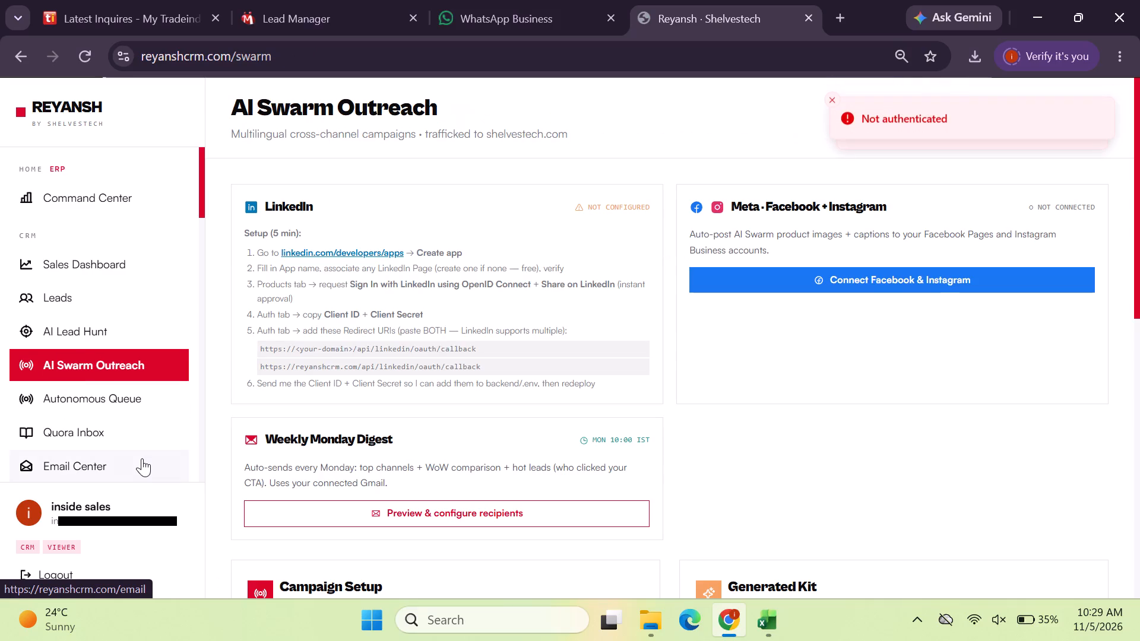
scroll(142, 458, "up", 1)
left_click(93, 334)
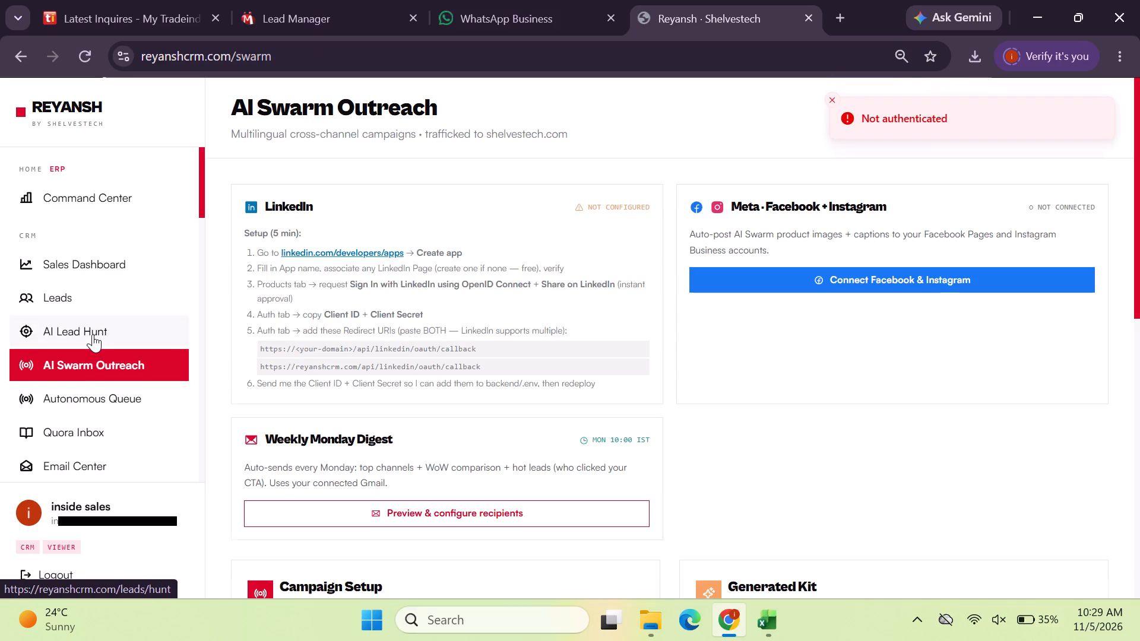
scroll(827, 394, "down", 10)
scroll(827, 393, "up", 5)
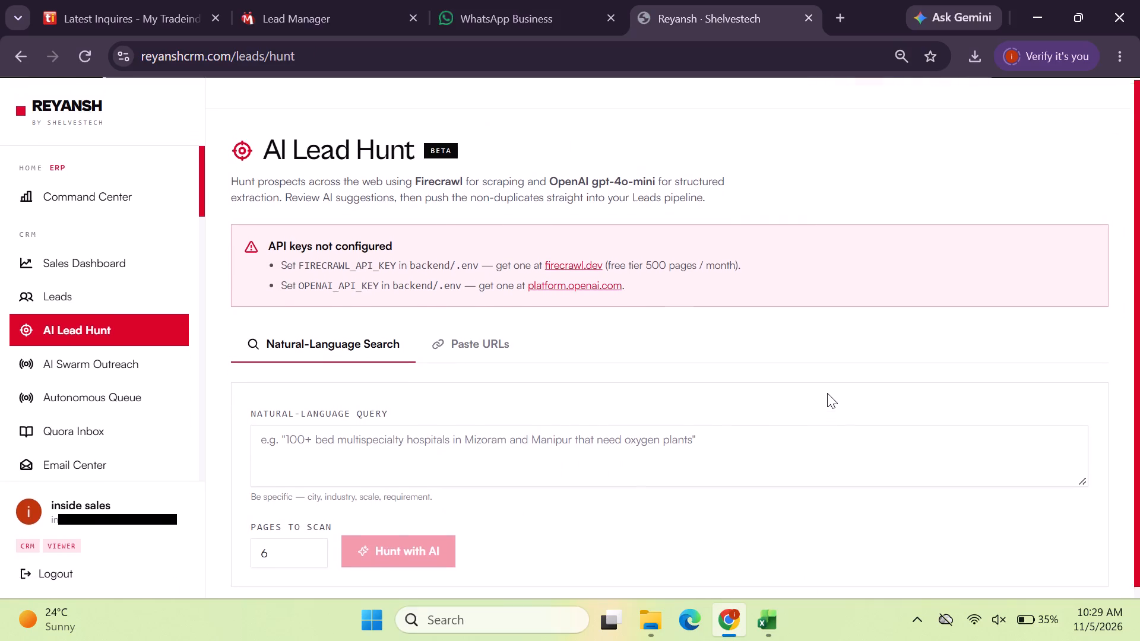
View the CRM's Leads page and review the Sales Dashboard down to its recent leads.
left_click(45, 296)
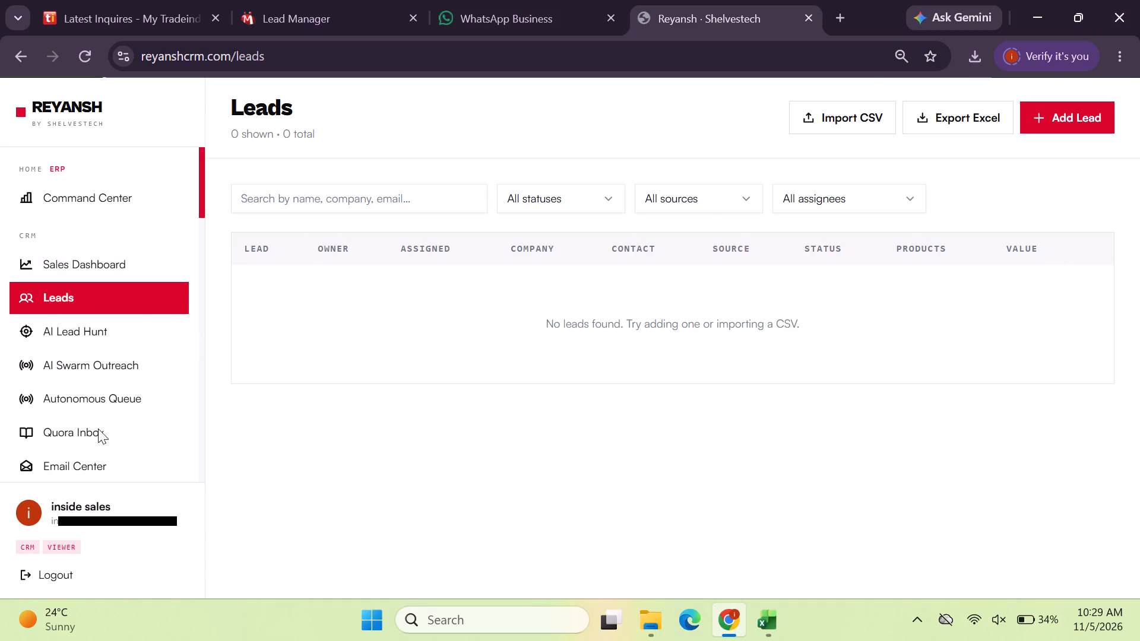
scroll(242, 500, "up", 3)
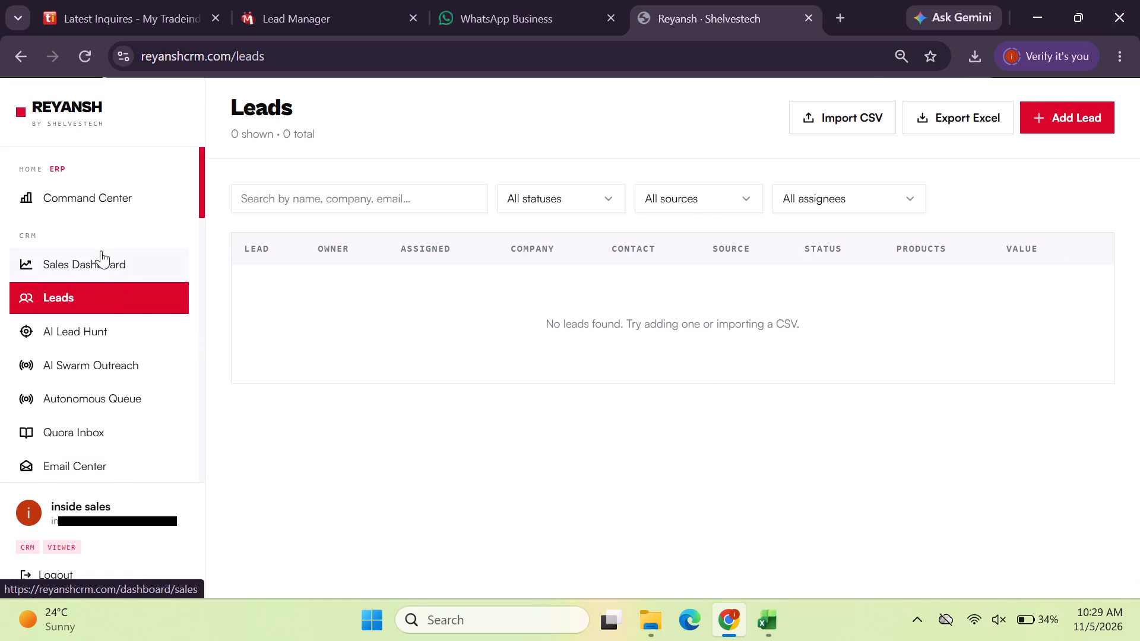
left_click(100, 258)
scroll(433, 414, "down", 9)
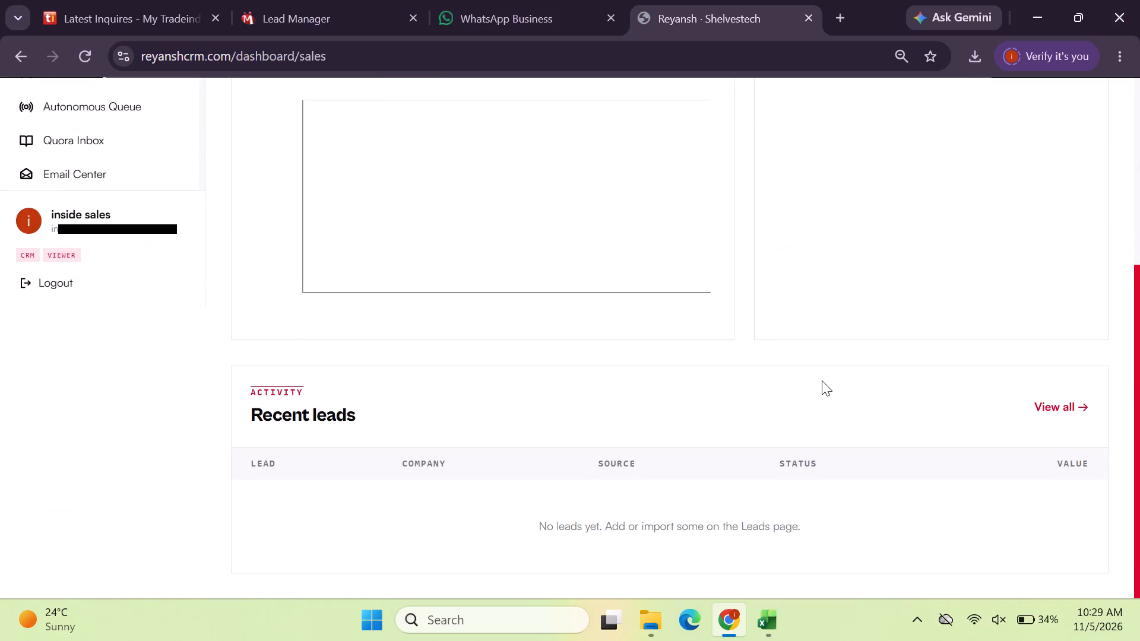
scroll(822, 380, "down", 6)
scroll(837, 358, "up", 14)
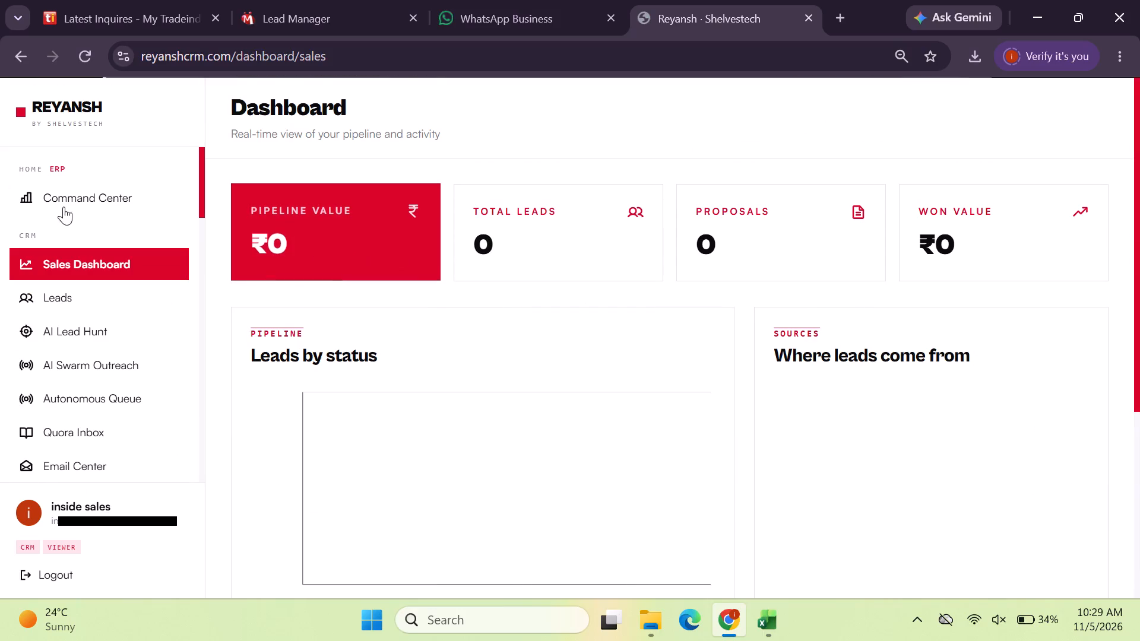
Review the Command Center's quick actions and division cards, from Sales & CRM through Shelves-Track.
left_click(68, 186)
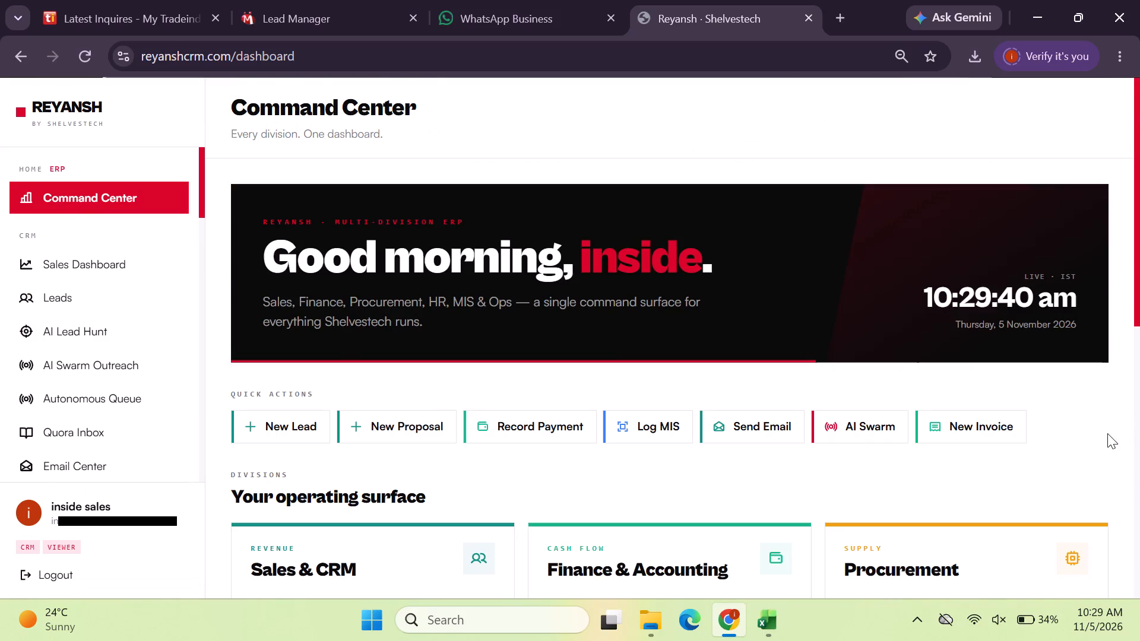
scroll(1041, 338, "down", 5)
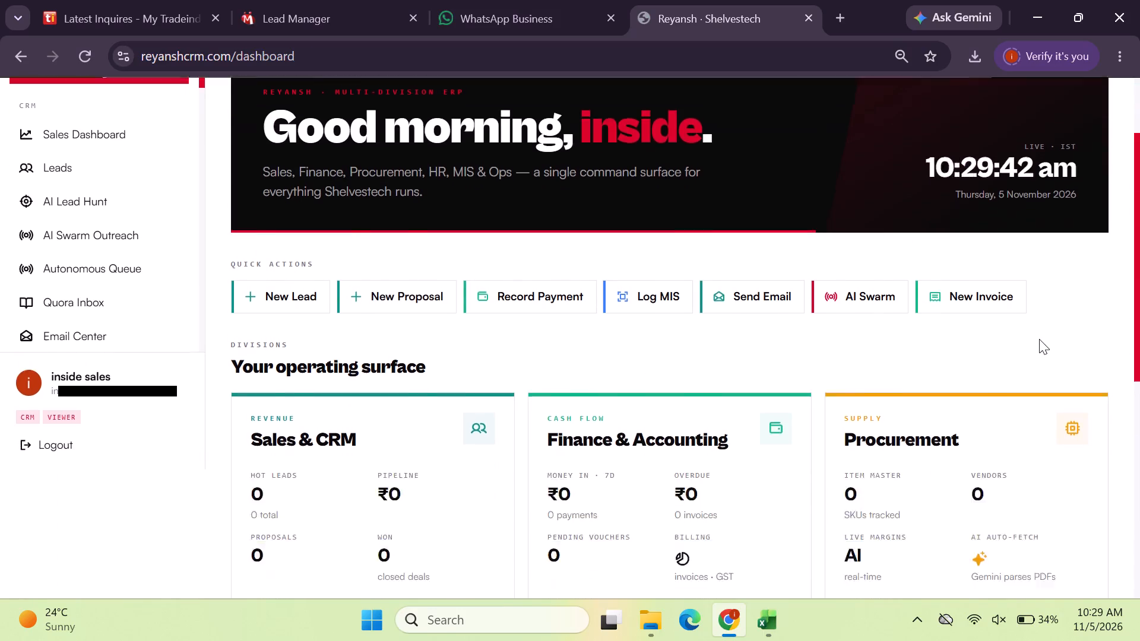
scroll(1039, 340, "down", 14)
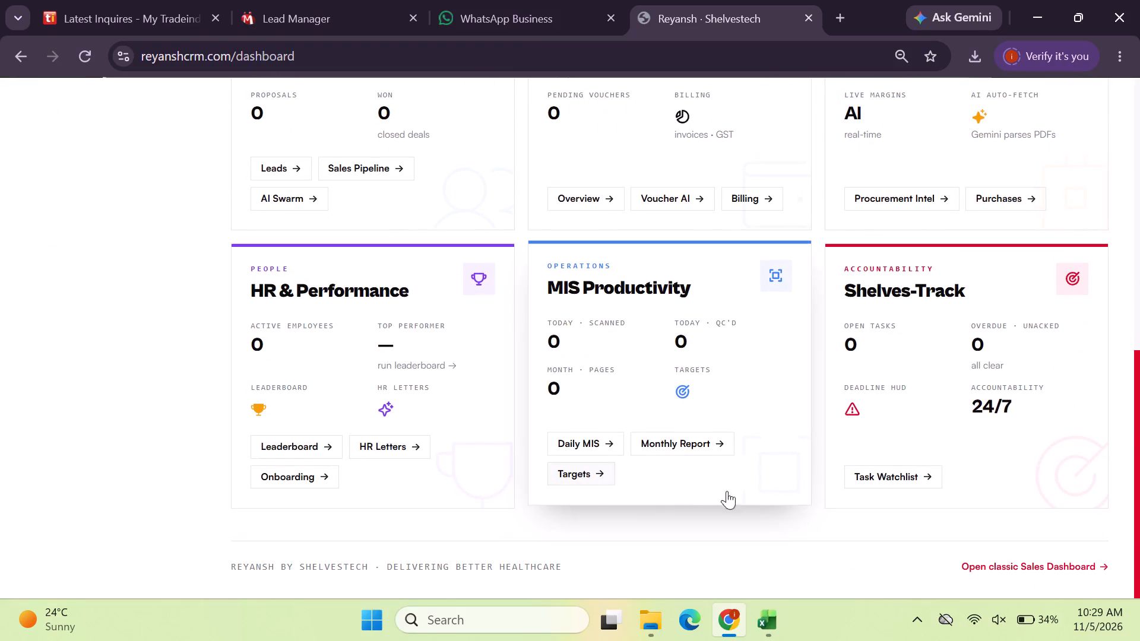
scroll(936, 500, "up", 6)
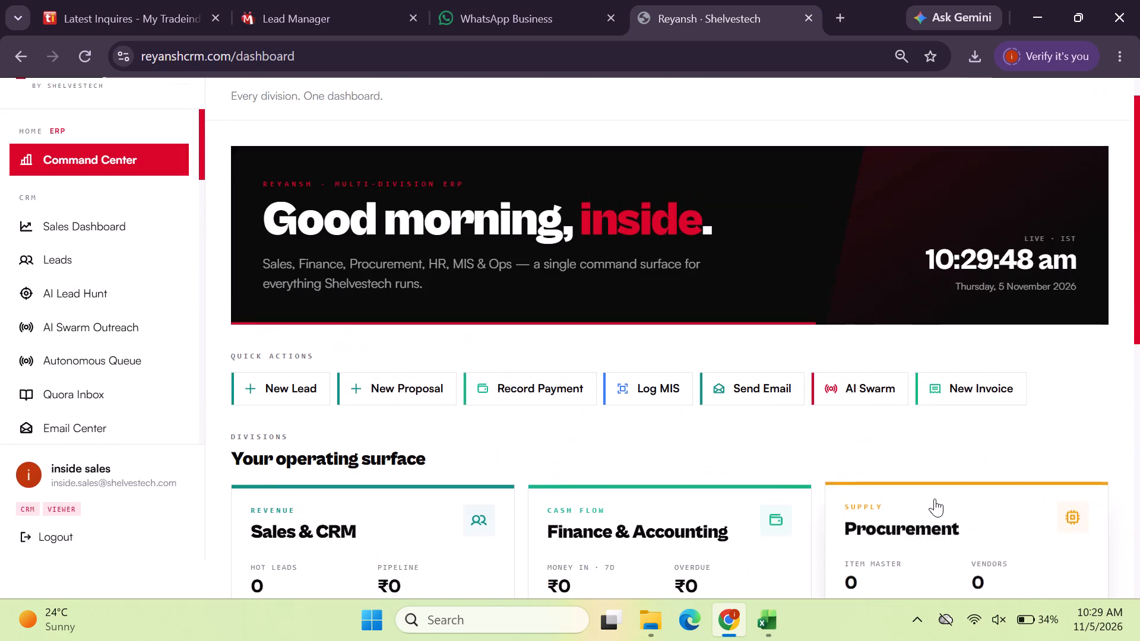
scroll(935, 499, "up", 3)
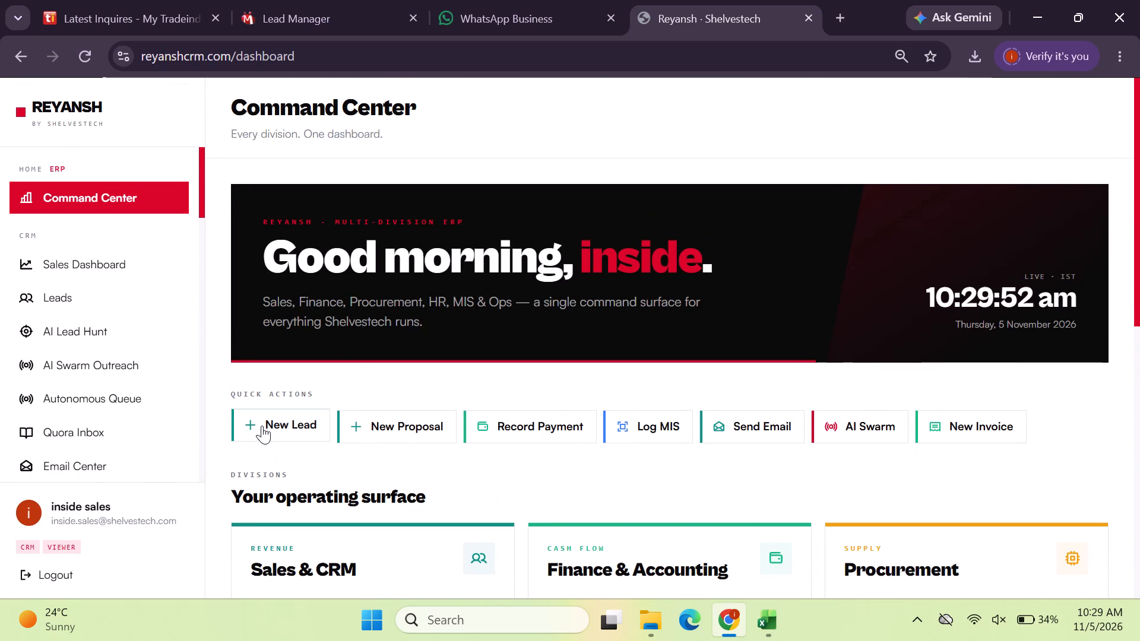
Go from the Command Center's New Lead quick action to the Leads page and open a blank New lead form.
left_click(262, 426)
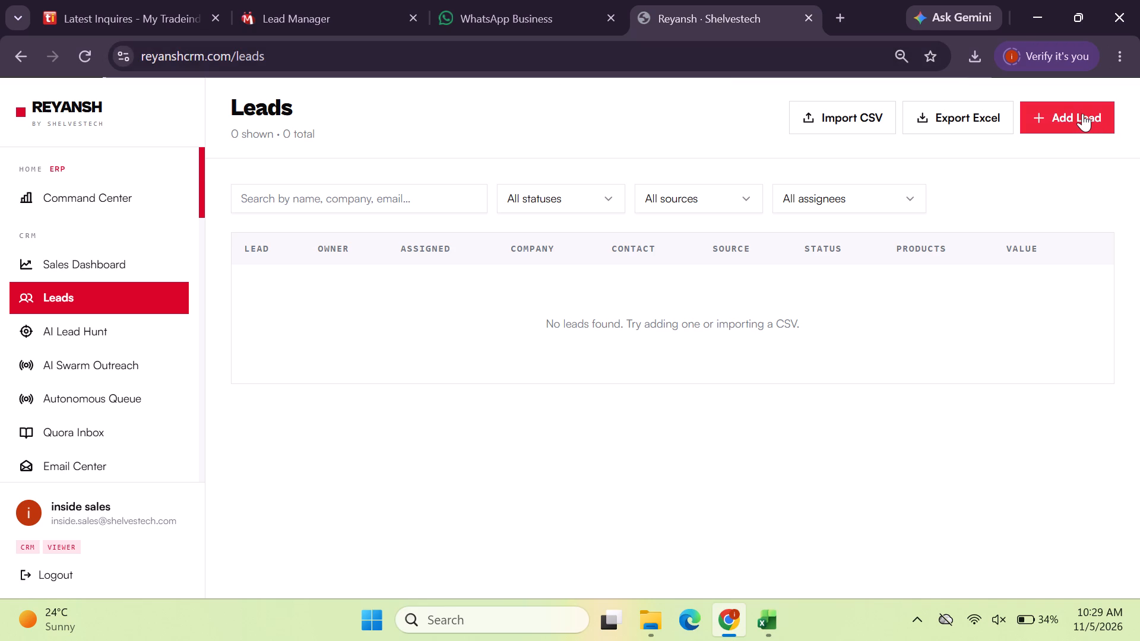
scroll(855, 289, "down", 4)
scroll(970, 284, "up", 4)
scroll(970, 284, "down", 4)
scroll(970, 284, "up", 4)
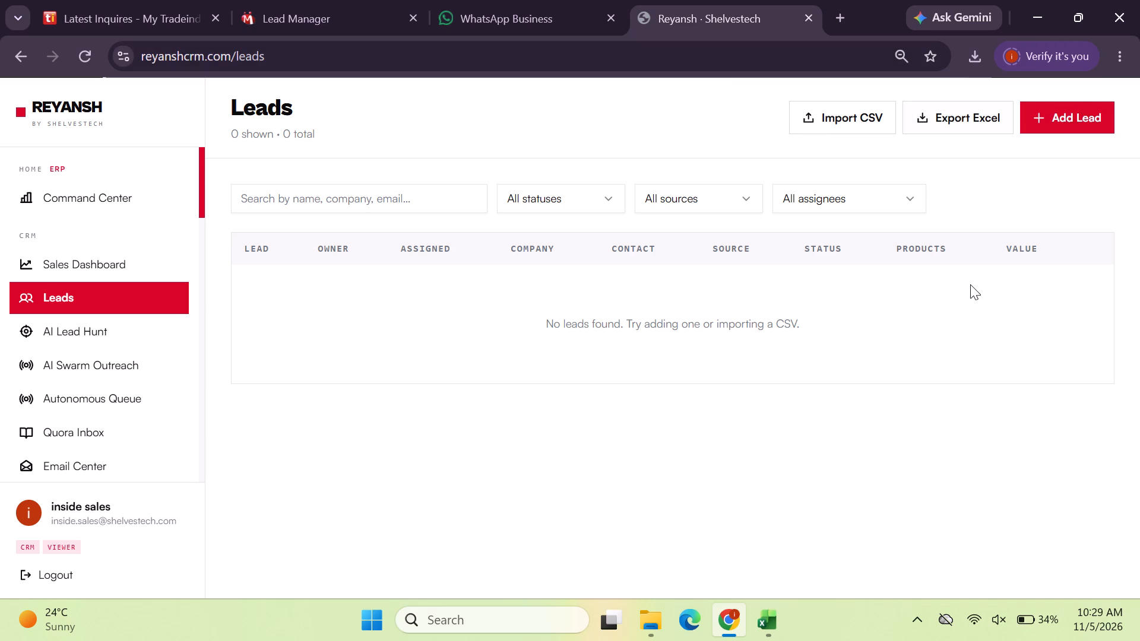
scroll(970, 284, "down", 4)
scroll(970, 284, "up", 3)
scroll(970, 284, "down", 4)
left_click(1037, 116)
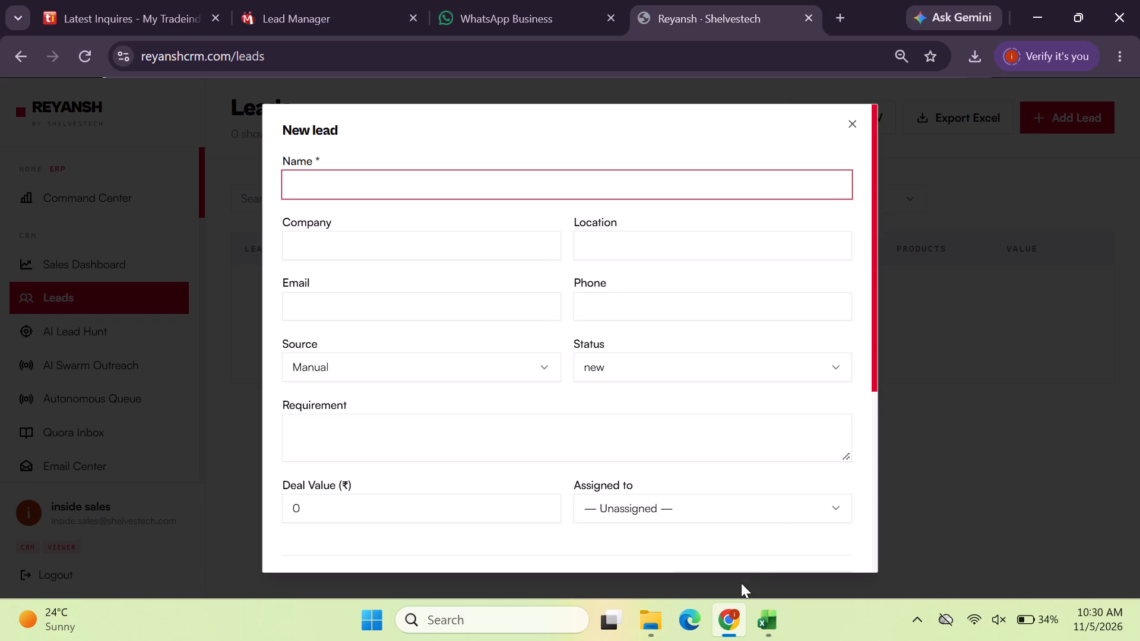
Copy the company name Senapati Pathlab from the TradeIndia sheet of lead_contacts in Excel into the new lead's Name in the CRM.
left_click(803, 553)
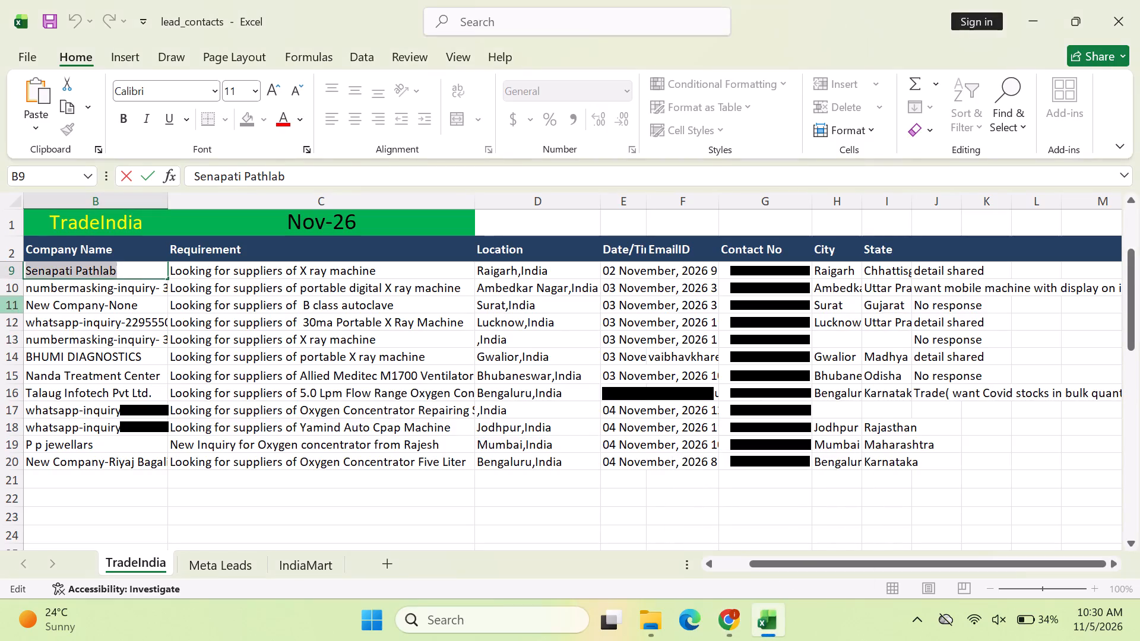
key("ctrl+c")
left_click(721, 625)
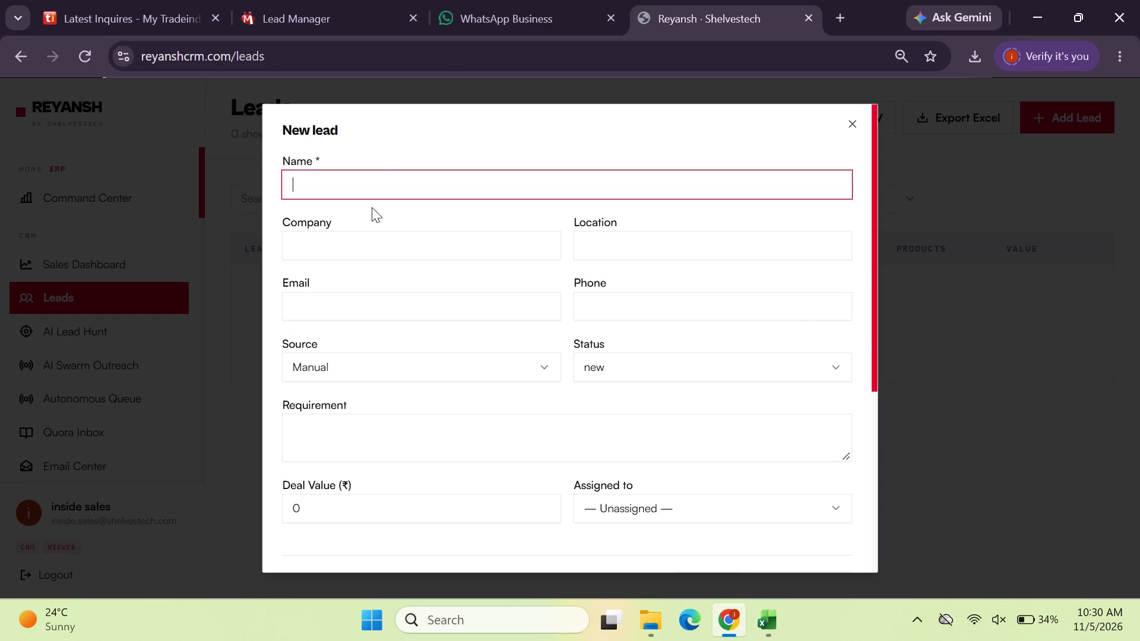
left_click(359, 191)
key("ctrl+v")
Copy the new lead's name, Senapati Pathlab, into its Company field.
left_click_drag(337, 184, 438, 186)
left_click(429, 188)
left_click_drag(292, 180, 514, 183)
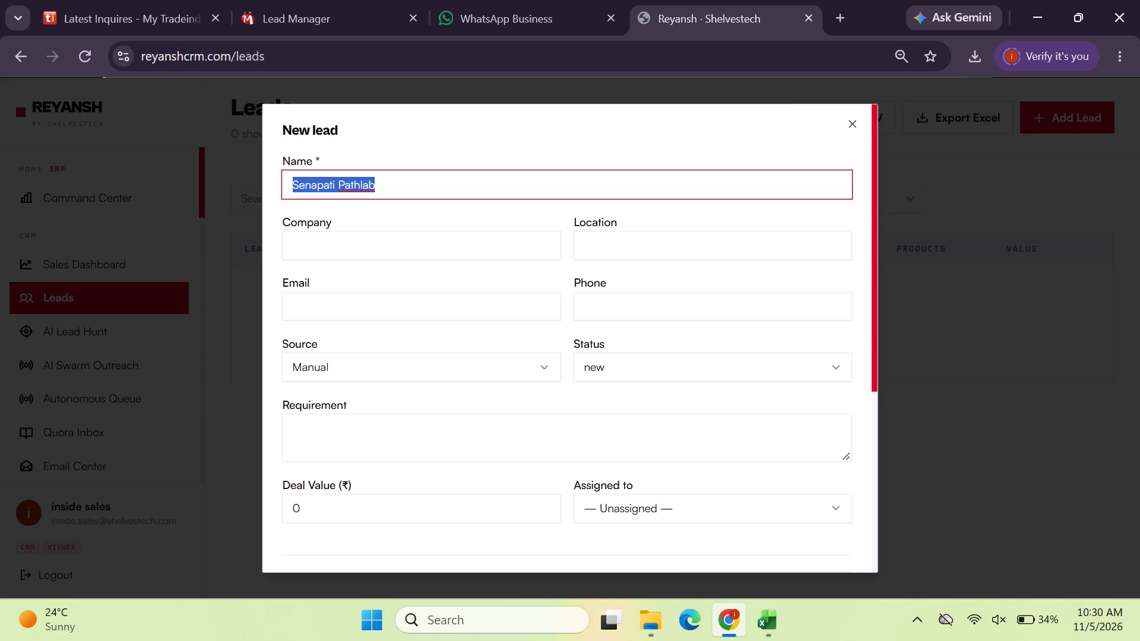
key("ctrl+c")
left_click(312, 247)
key("ctrl+v")
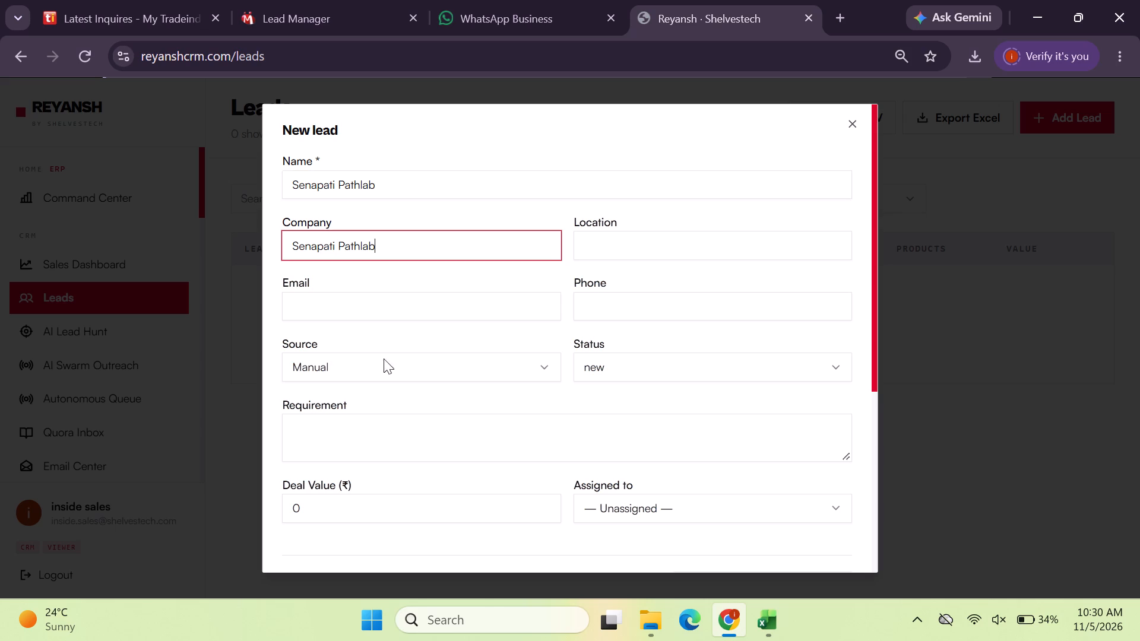
Copy Senapati Pathlab's requirement, "Looking for suppliers of X ray machine", from lead_contacts in Excel into the new lead's Requirement in the CRM.
left_click(762, 617)
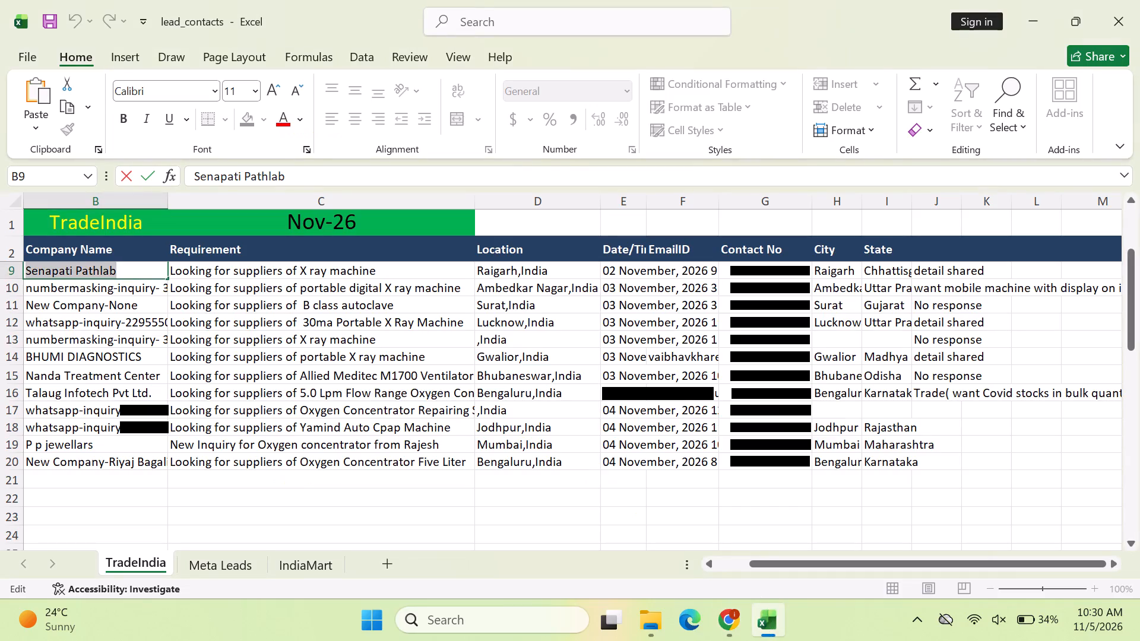
left_click(219, 372)
double_click(193, 271)
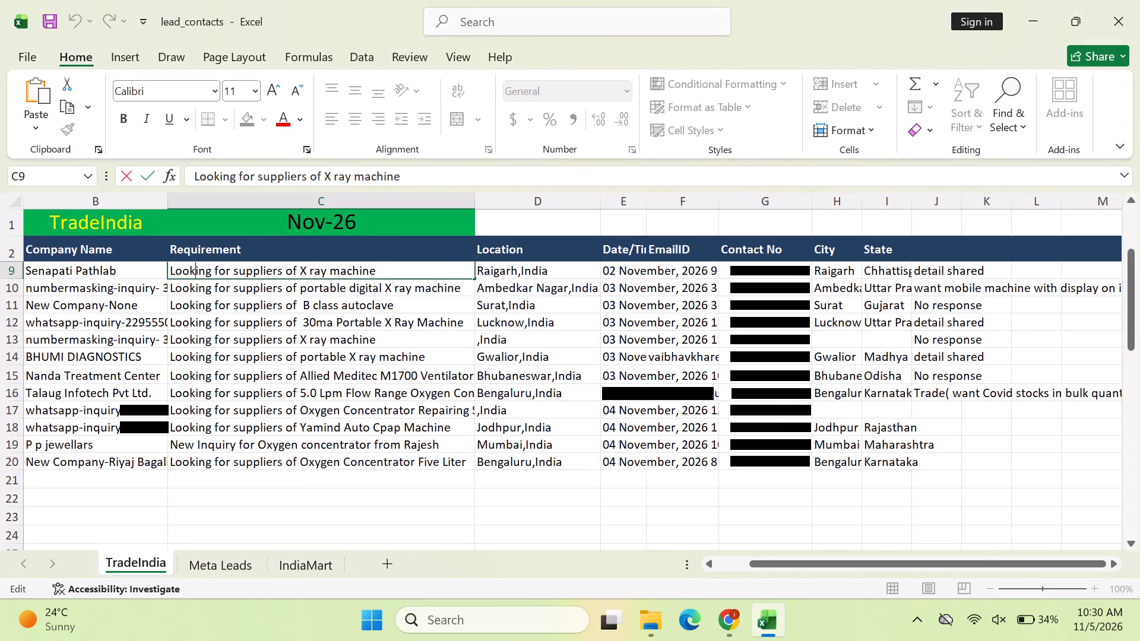
left_click_drag(170, 269, 408, 266)
key("ctrl+c")
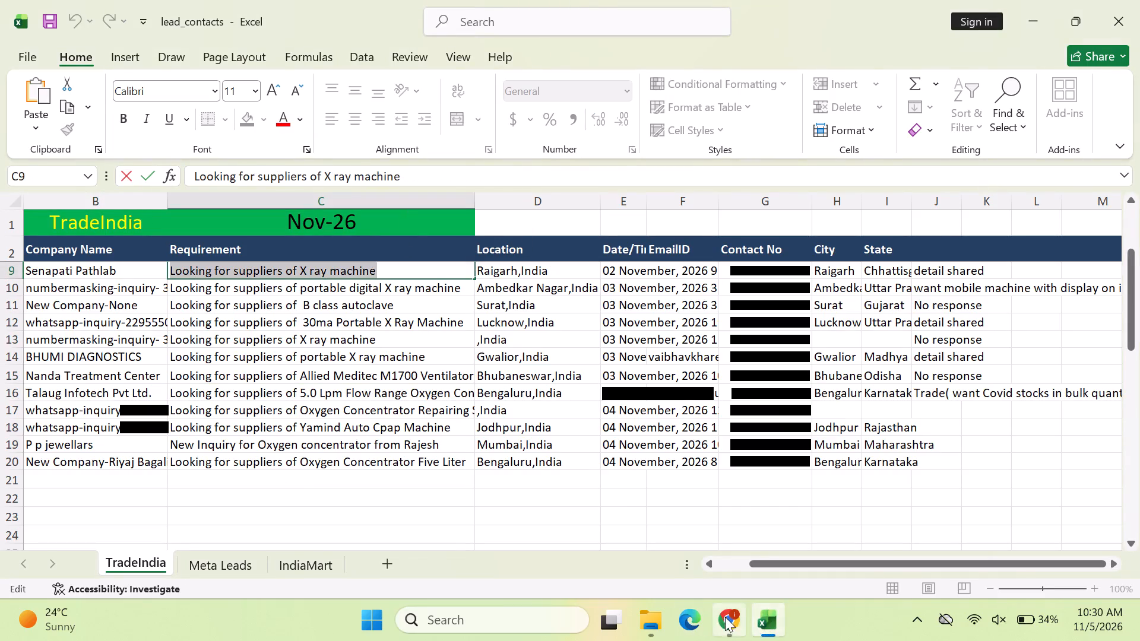
left_click(723, 615)
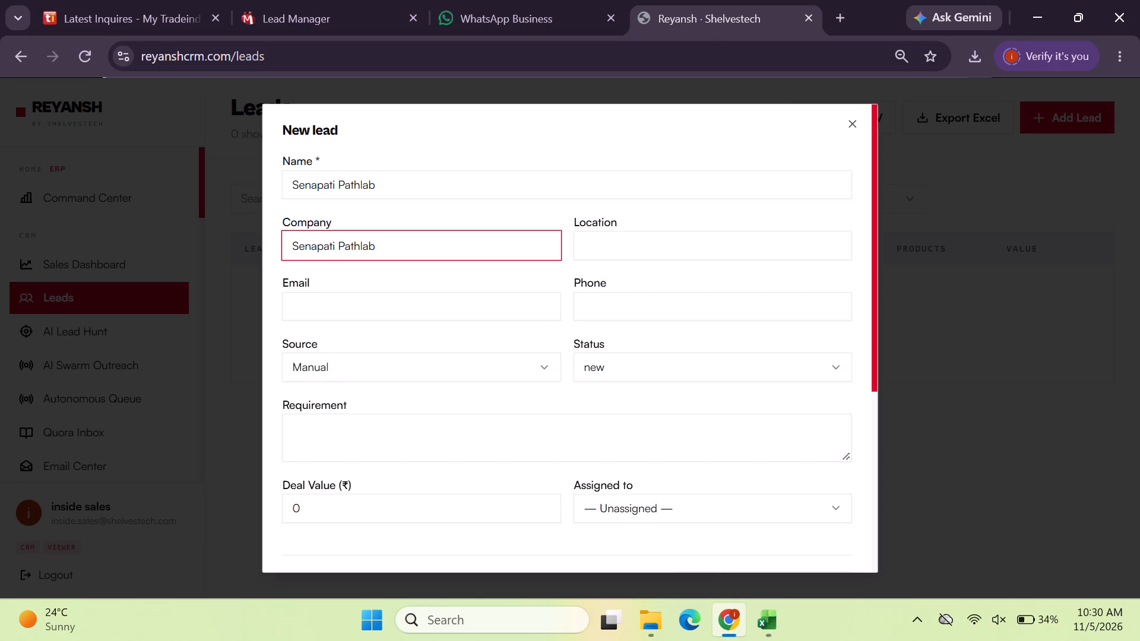
left_click(312, 435)
key("ctrl+v")
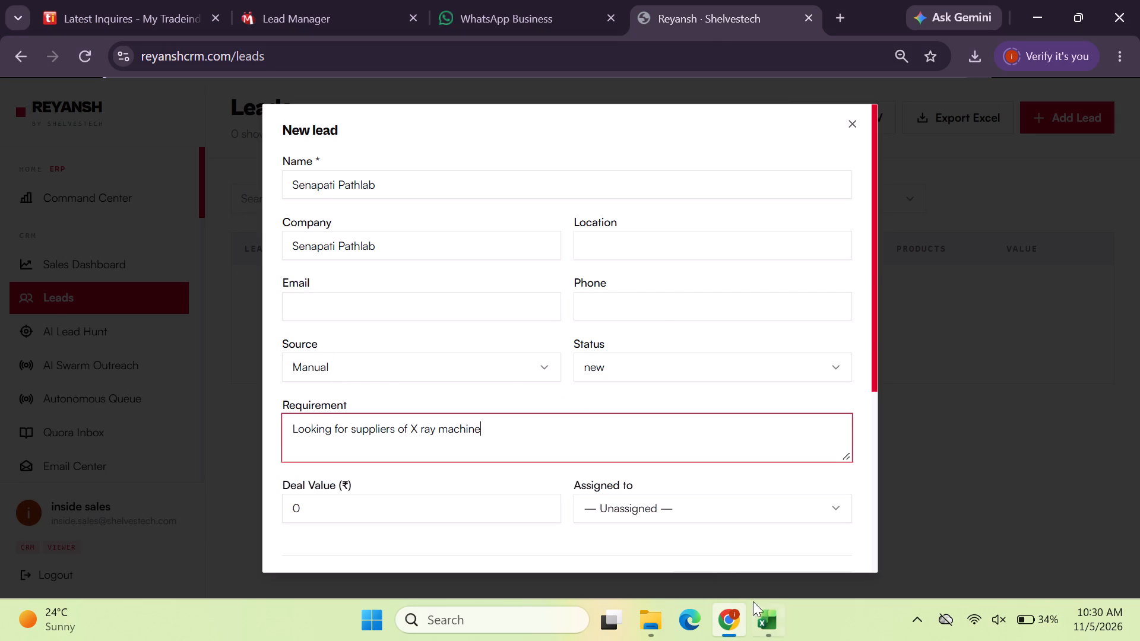
Copy Senapati Pathlab's location, "Raigarh,India", from lead_contacts in Excel into the new lead's Location in the CRM.
left_click(766, 615)
left_click(513, 273)
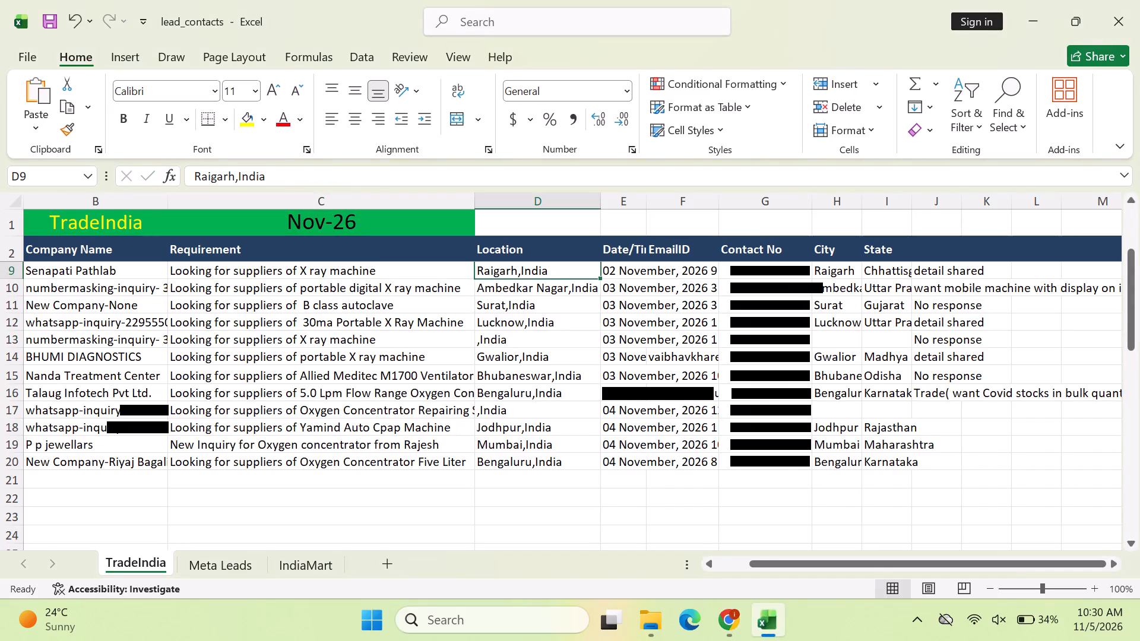
double_click(489, 277)
double_click(484, 270)
left_click_drag(478, 269, 593, 271)
key("ctrl+c")
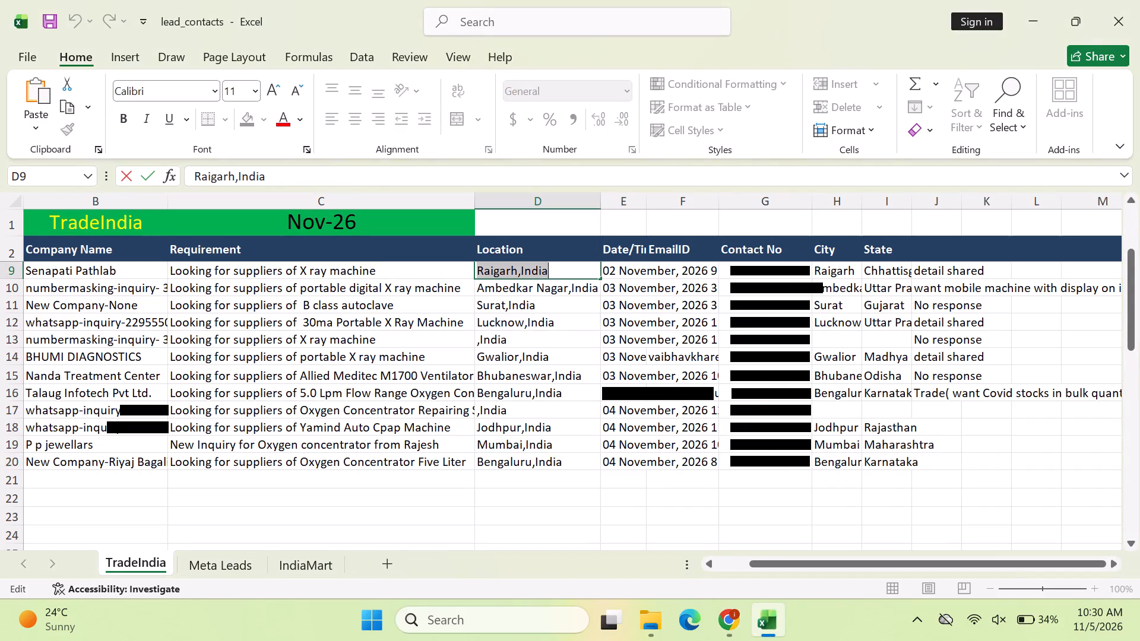
left_click(726, 618)
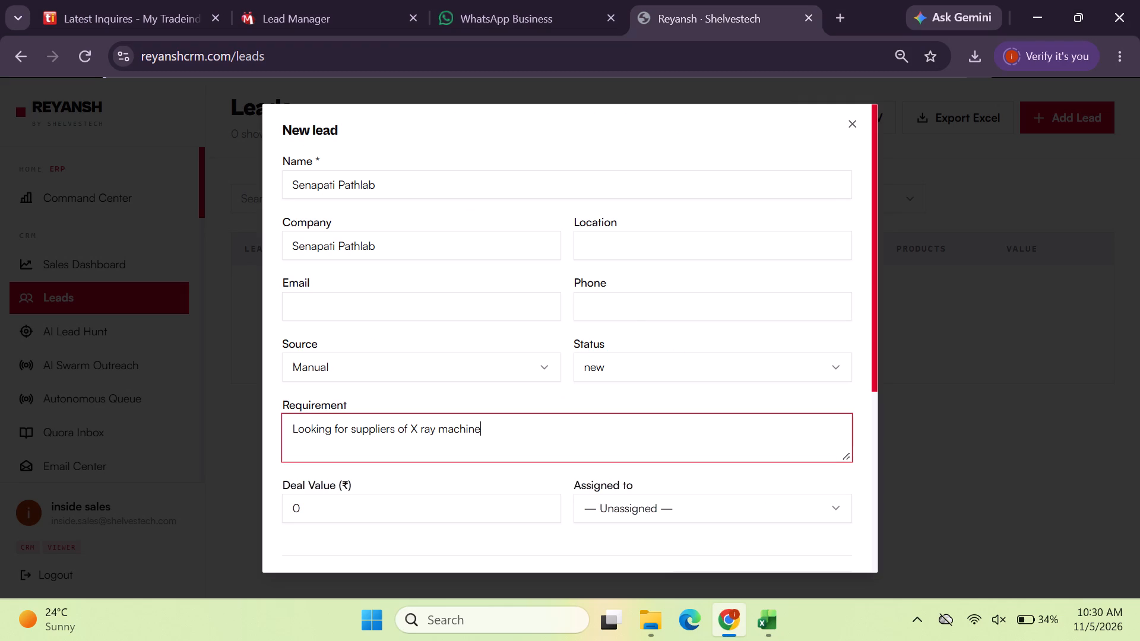
left_click(594, 246)
key("ctrl+v")
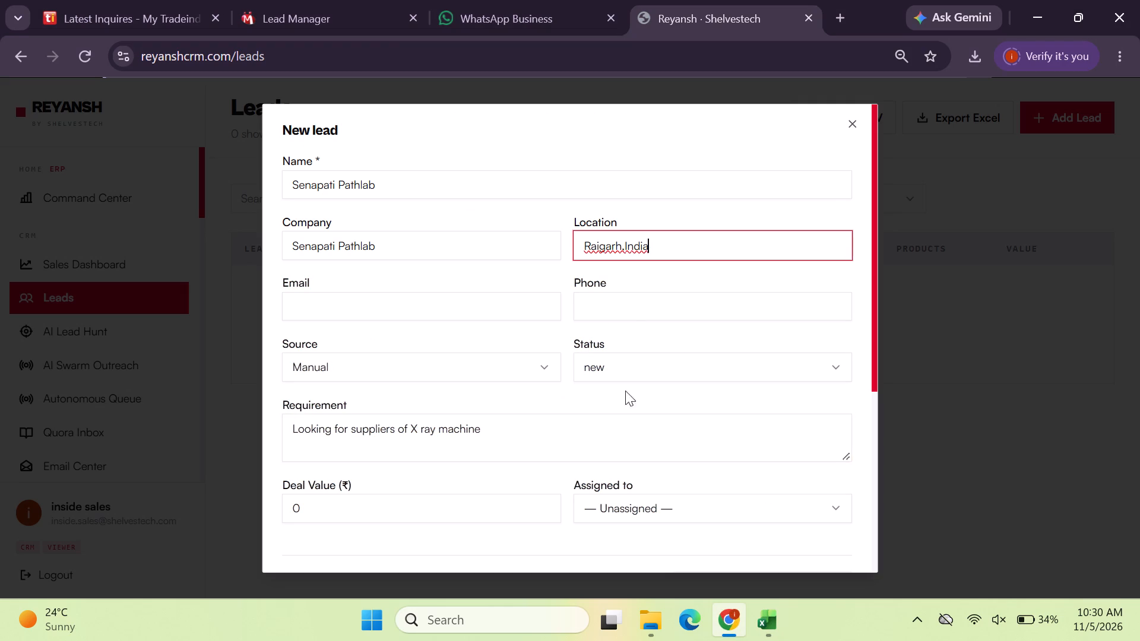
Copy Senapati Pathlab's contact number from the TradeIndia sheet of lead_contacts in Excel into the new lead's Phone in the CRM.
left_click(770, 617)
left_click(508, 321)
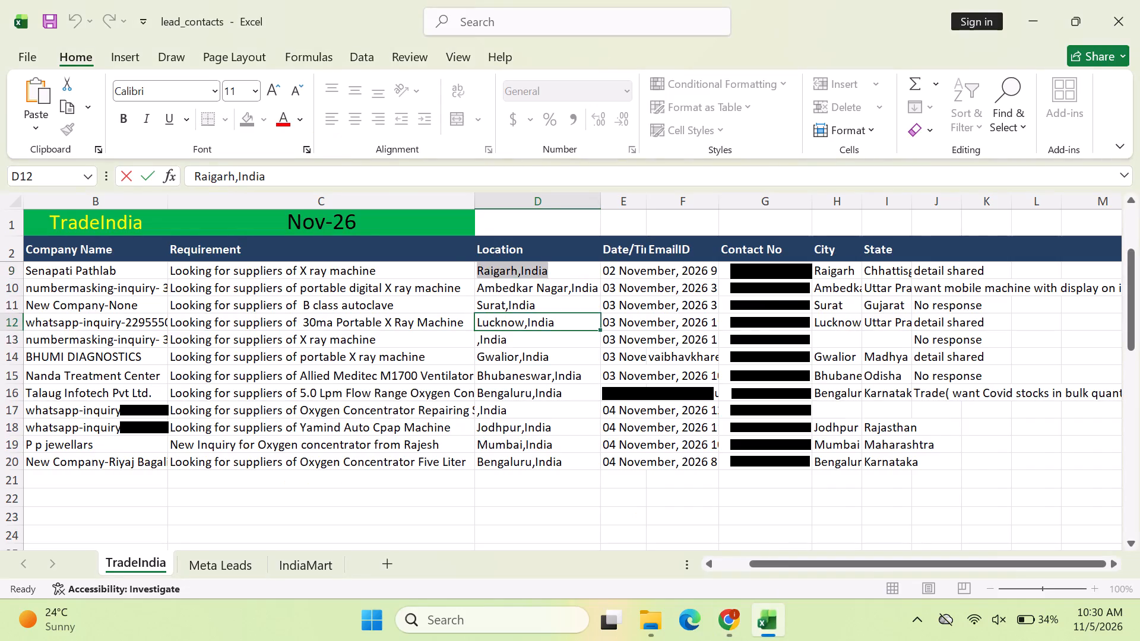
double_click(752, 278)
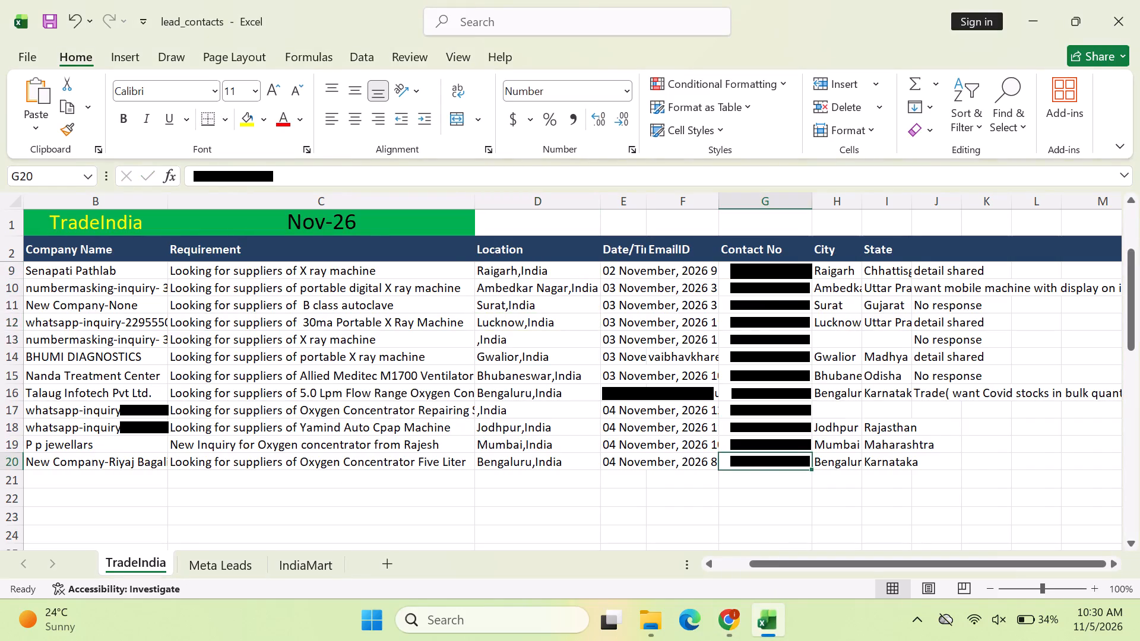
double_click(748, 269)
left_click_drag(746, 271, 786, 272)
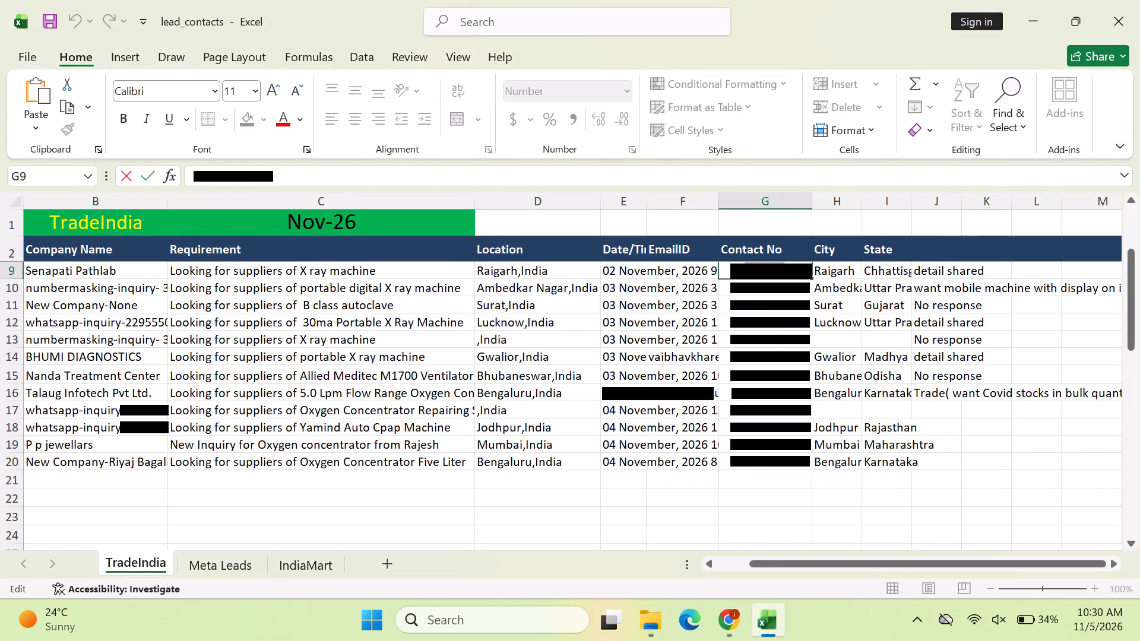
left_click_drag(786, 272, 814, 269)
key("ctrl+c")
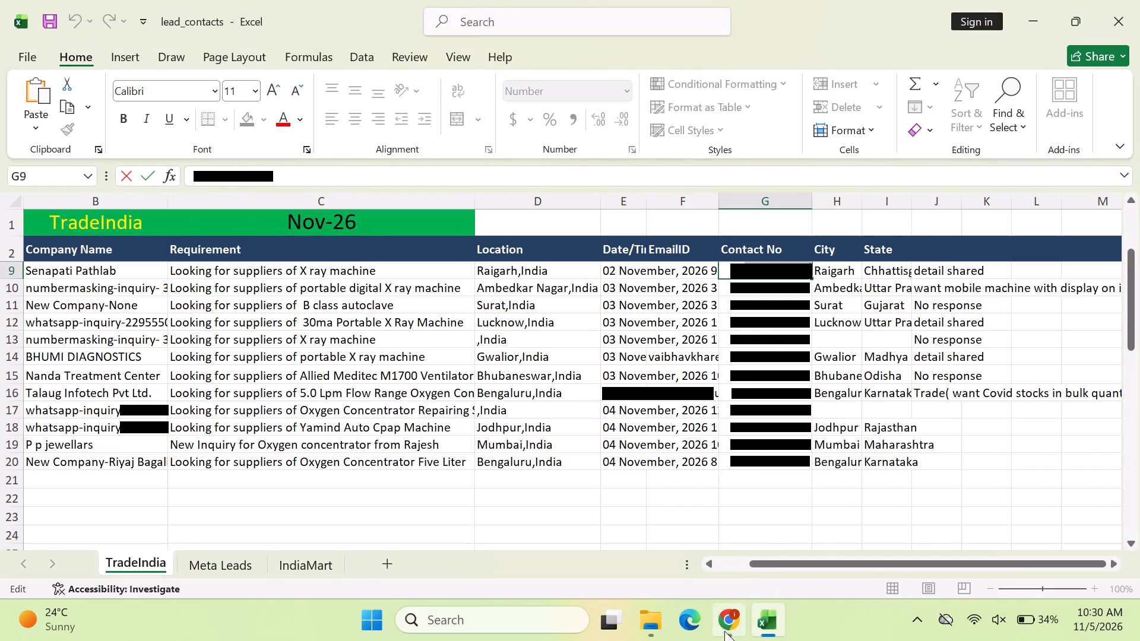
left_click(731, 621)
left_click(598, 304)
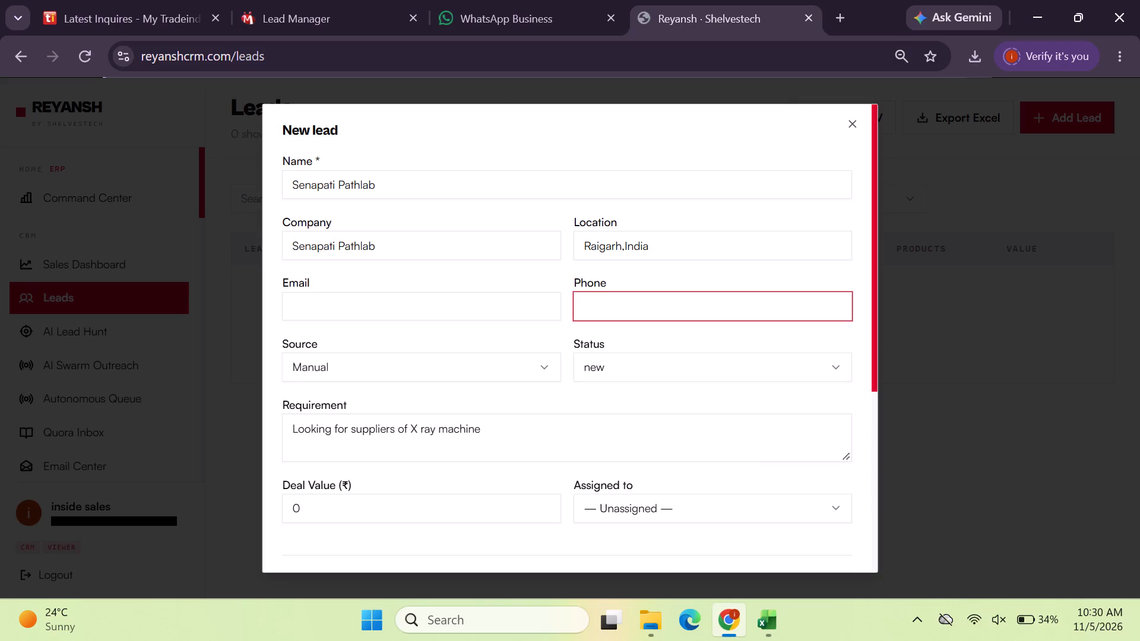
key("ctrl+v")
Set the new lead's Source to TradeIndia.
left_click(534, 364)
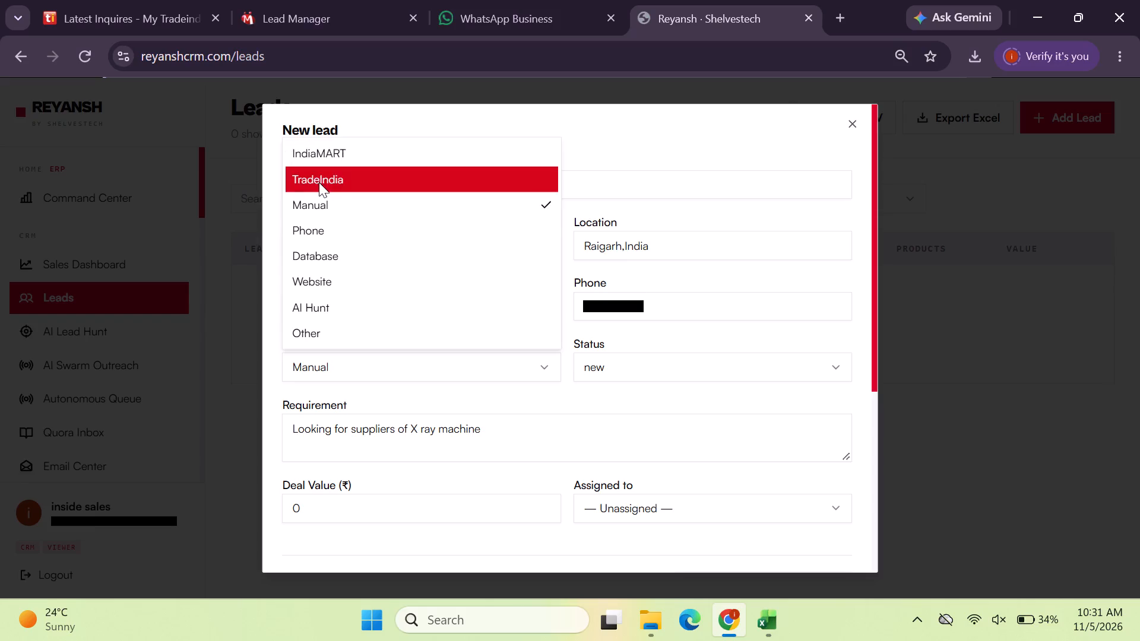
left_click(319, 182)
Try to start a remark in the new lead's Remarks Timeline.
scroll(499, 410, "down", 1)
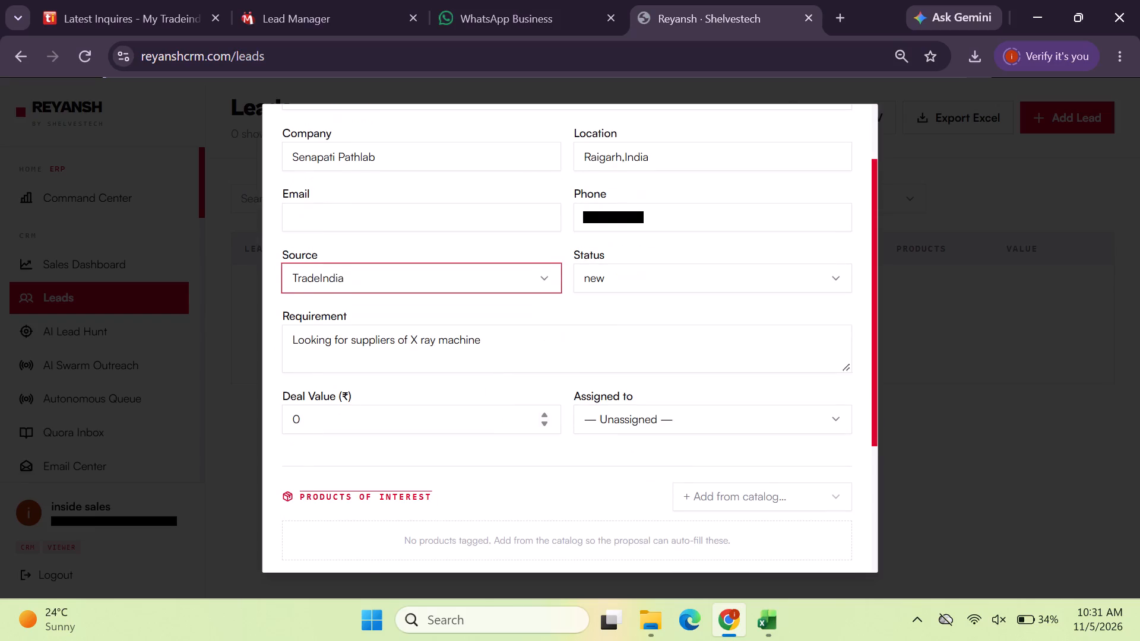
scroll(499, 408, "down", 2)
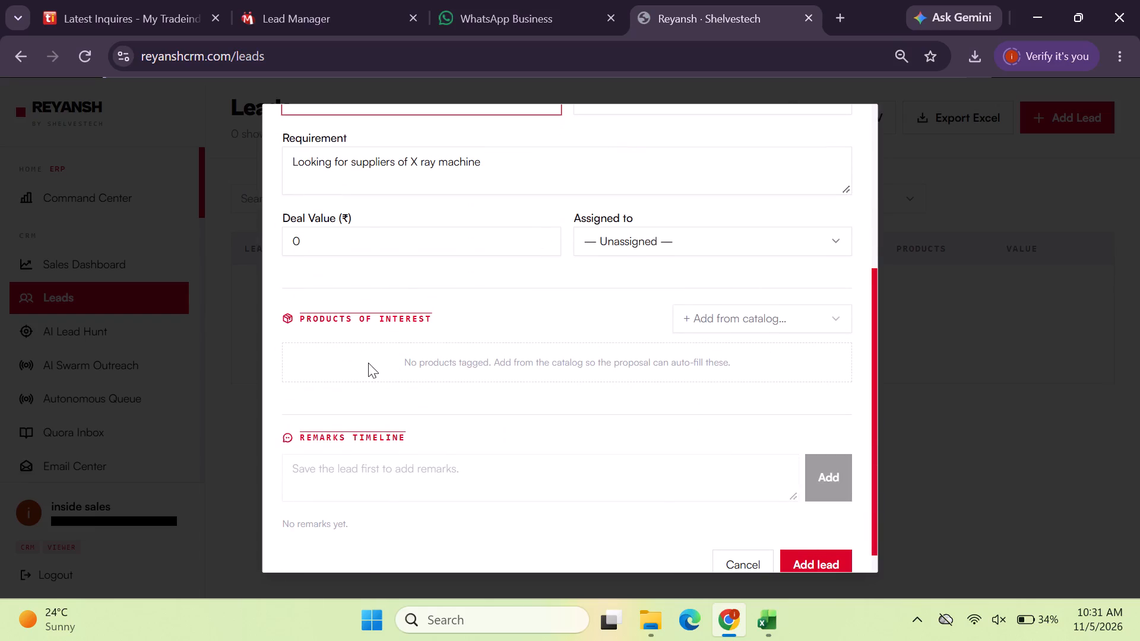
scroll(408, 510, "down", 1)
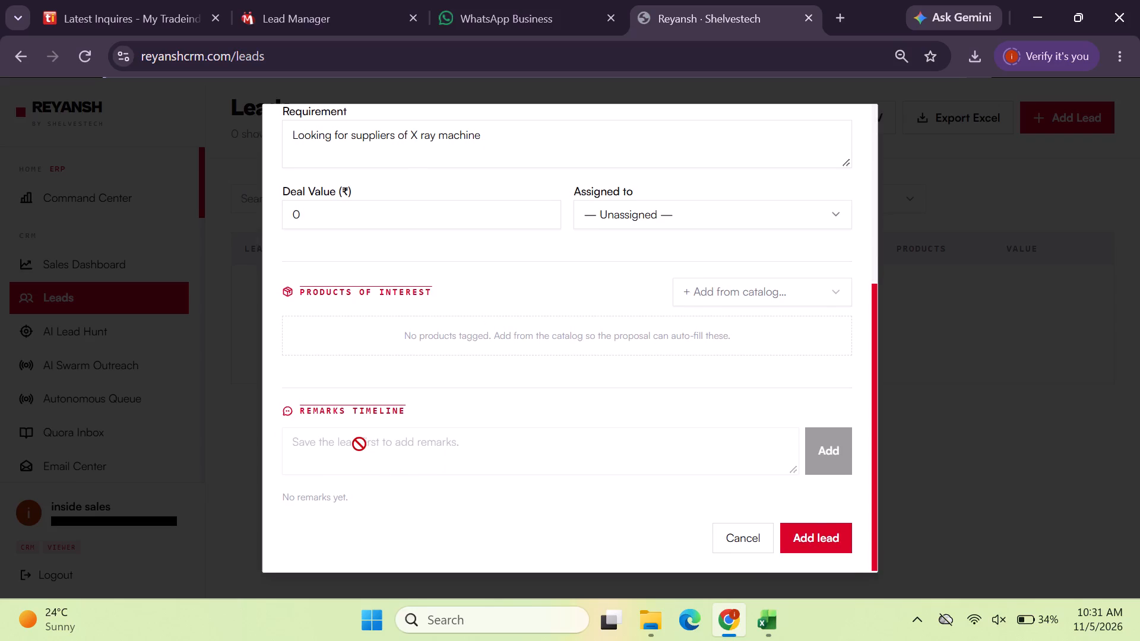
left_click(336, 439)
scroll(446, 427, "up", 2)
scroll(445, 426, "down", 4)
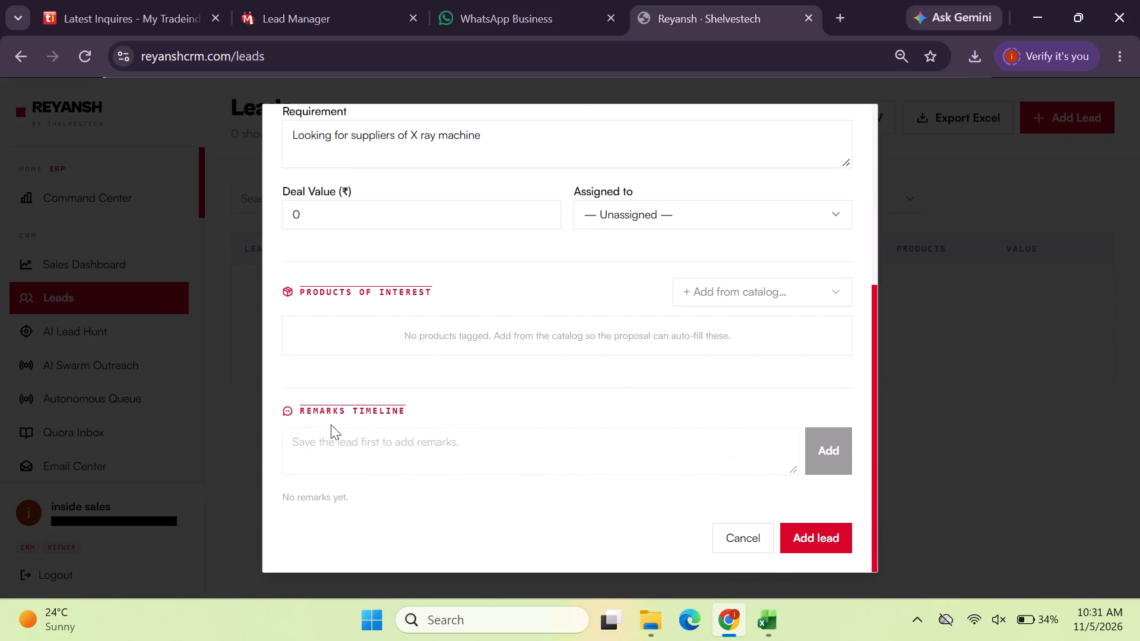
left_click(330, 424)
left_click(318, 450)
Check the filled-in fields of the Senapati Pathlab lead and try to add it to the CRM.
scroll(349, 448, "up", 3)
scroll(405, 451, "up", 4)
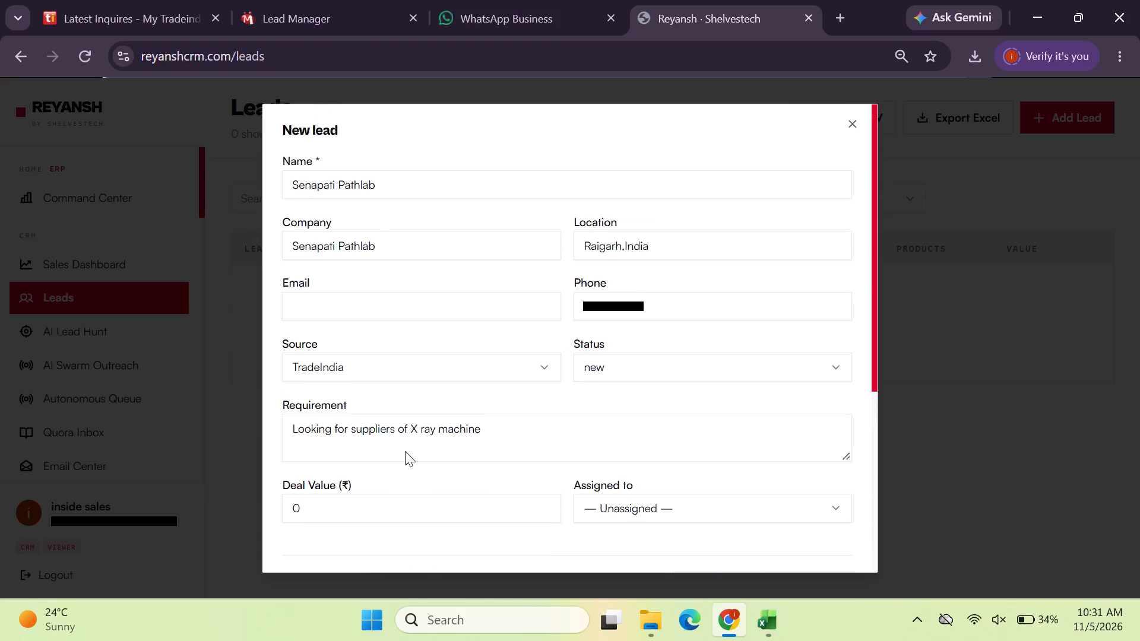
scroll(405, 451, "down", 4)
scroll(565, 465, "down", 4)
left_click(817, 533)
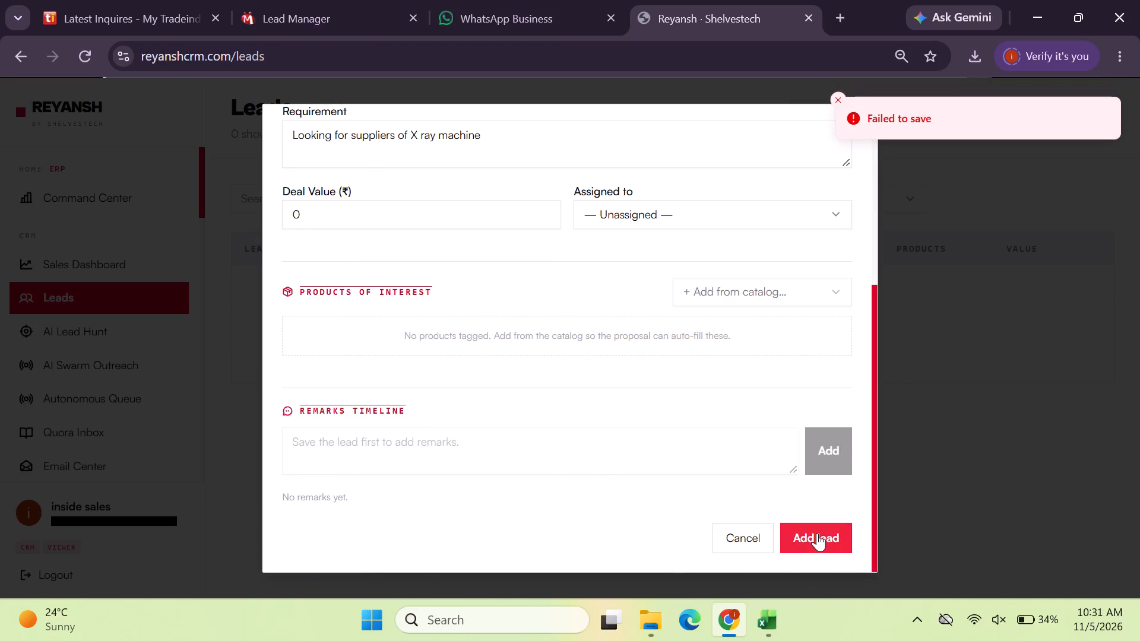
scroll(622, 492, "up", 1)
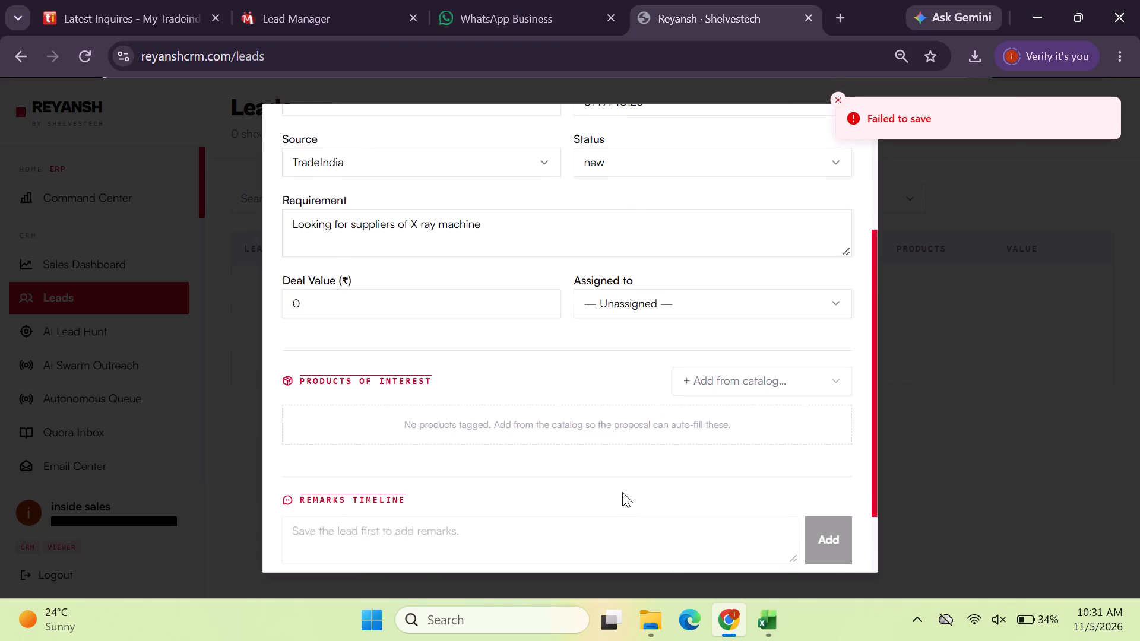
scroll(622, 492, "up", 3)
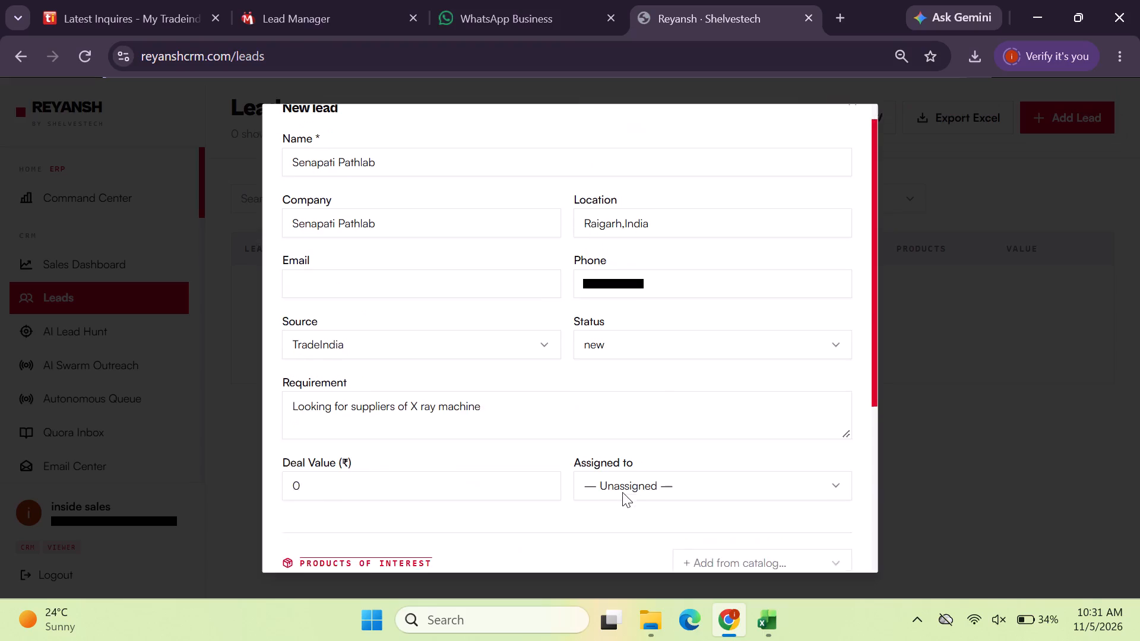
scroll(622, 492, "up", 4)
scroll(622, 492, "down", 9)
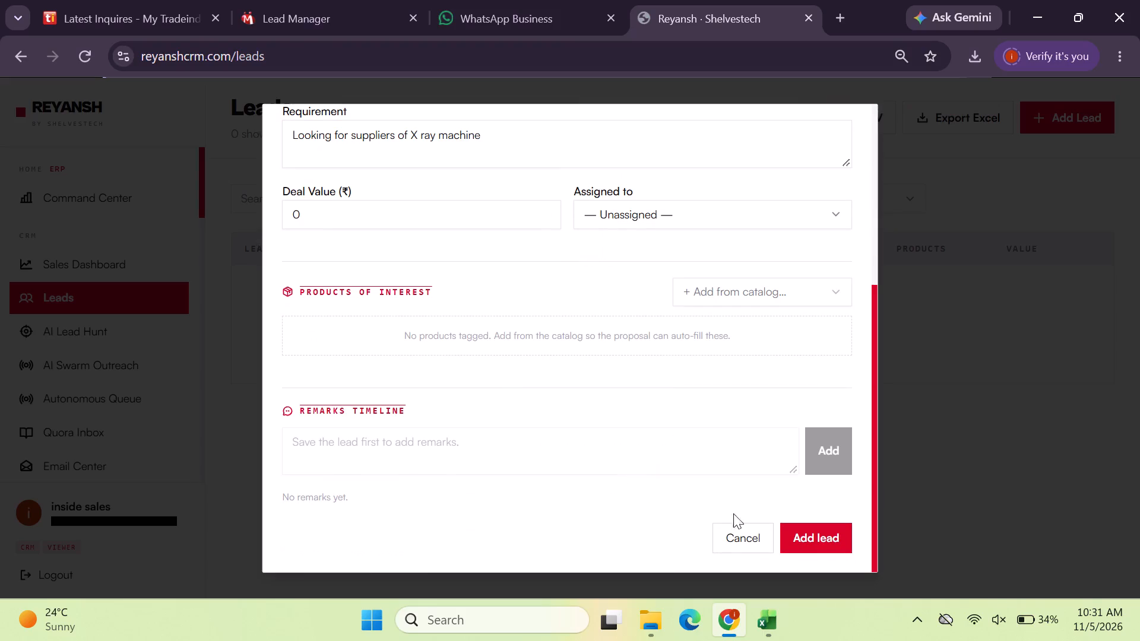
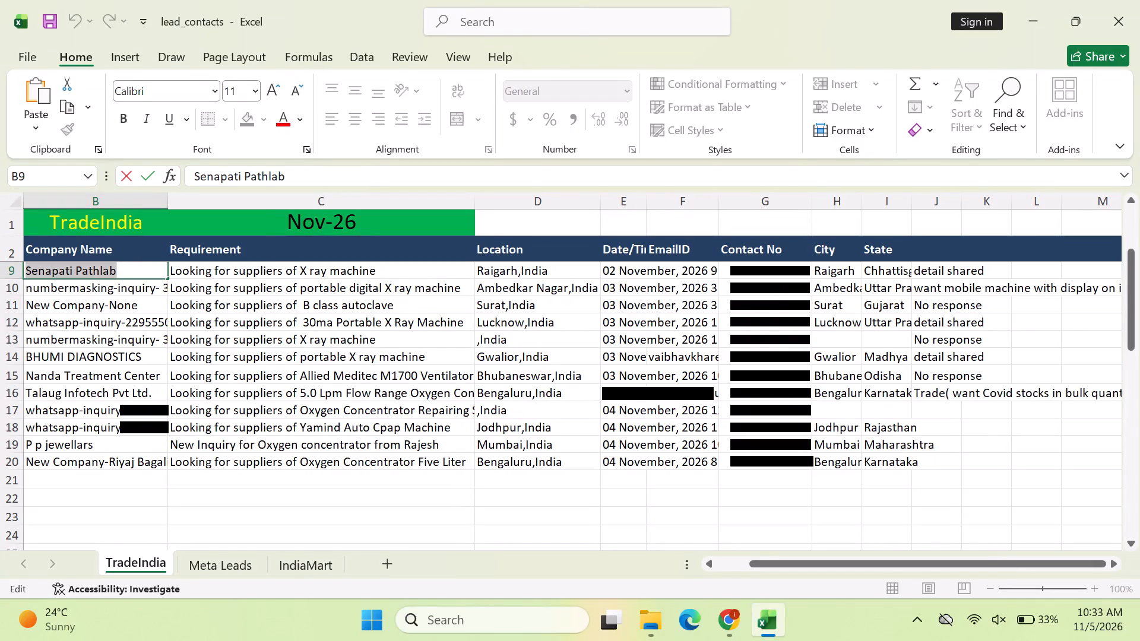
Switch to the Reyansh CRM in Chrome and enter the copied Senapati Pathlab as the new lead's name and company.
left_click(733, 615)
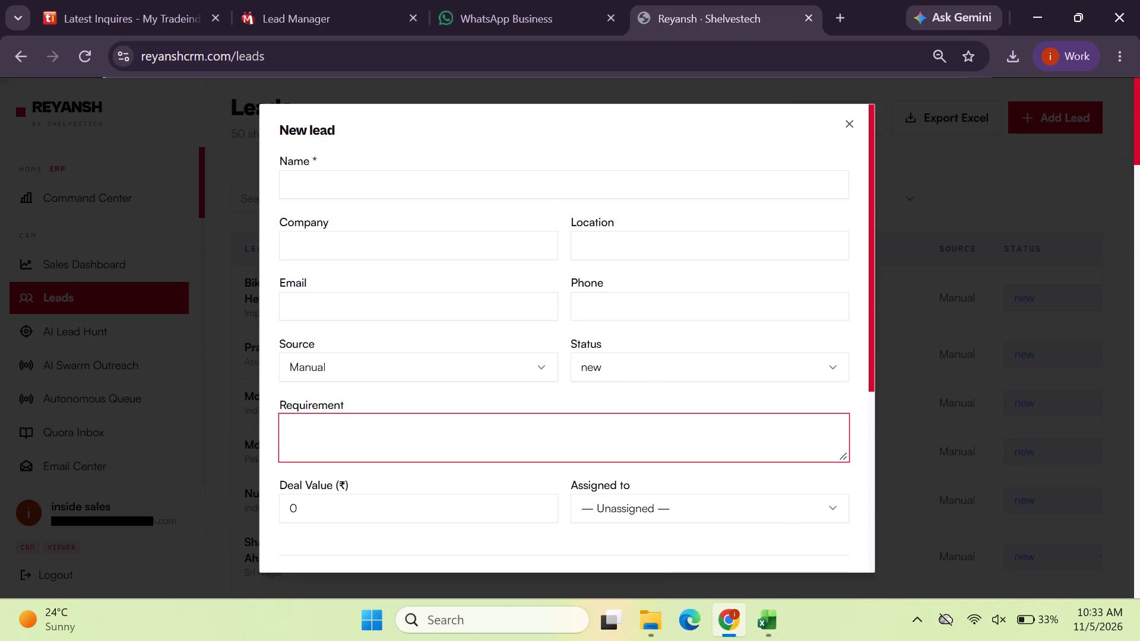
left_click(347, 184)
key("ctrl+v")
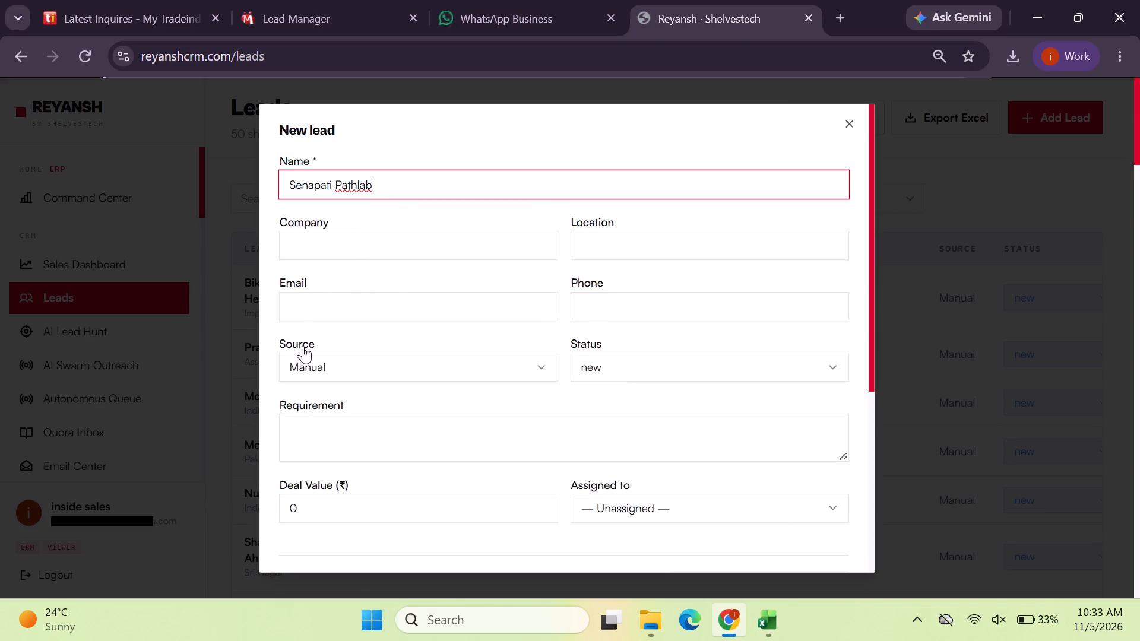
left_click(299, 250)
key("ctrl+v")
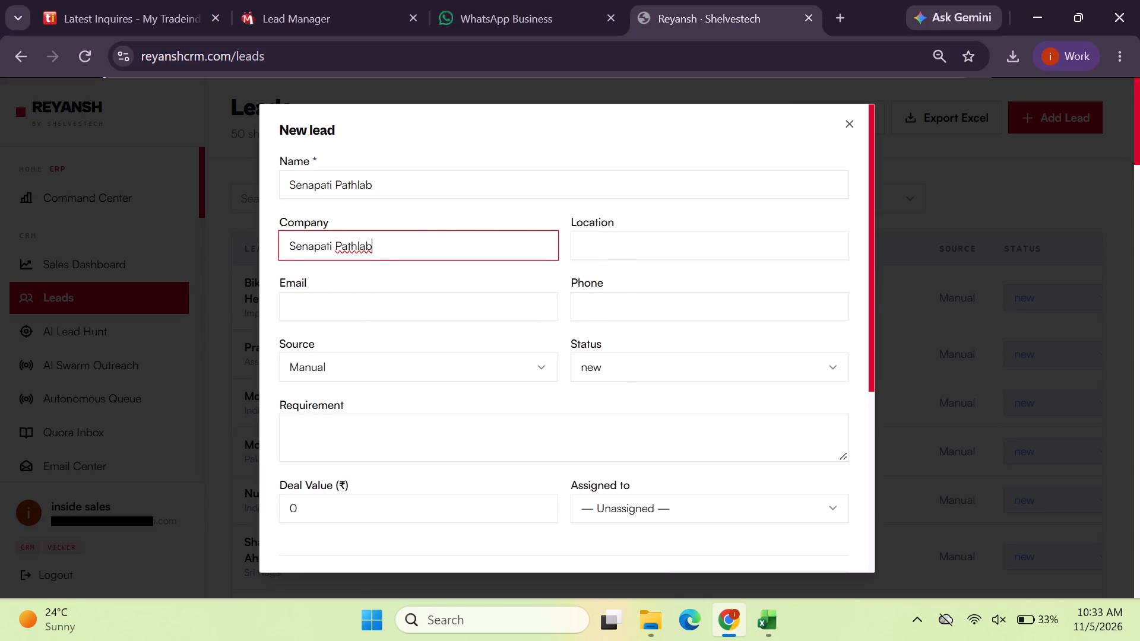
Copy Senapati Pathlab's requirement, "Looking for suppliers of X ray machine", from lead_contacts in Excel into the CRM lead's requirement.
left_click(764, 610)
left_click(410, 306)
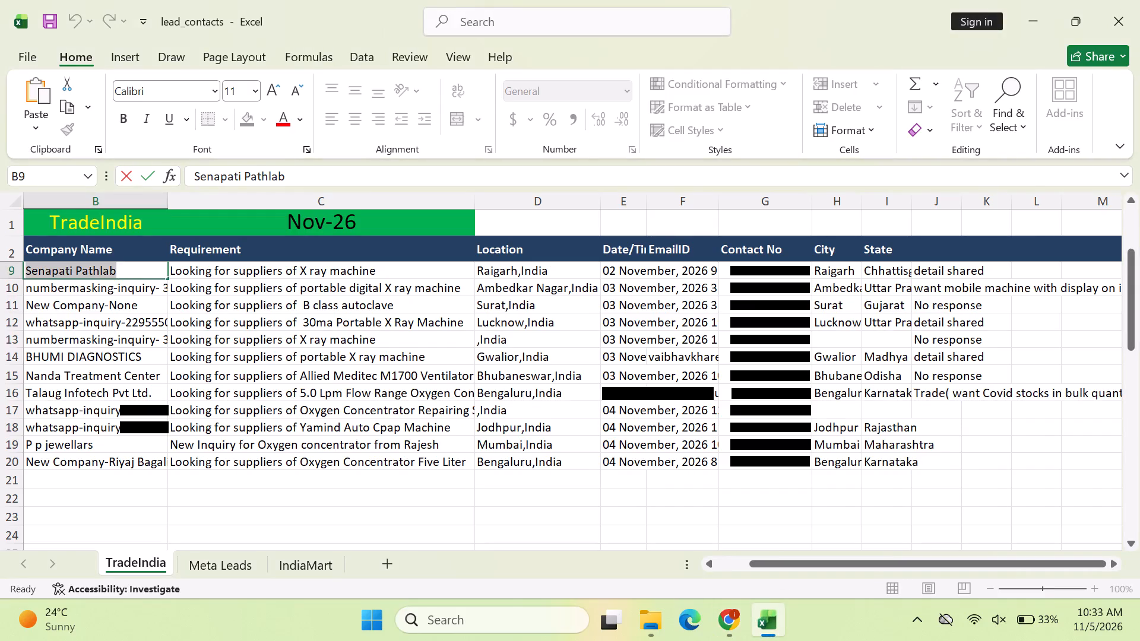
double_click(193, 269)
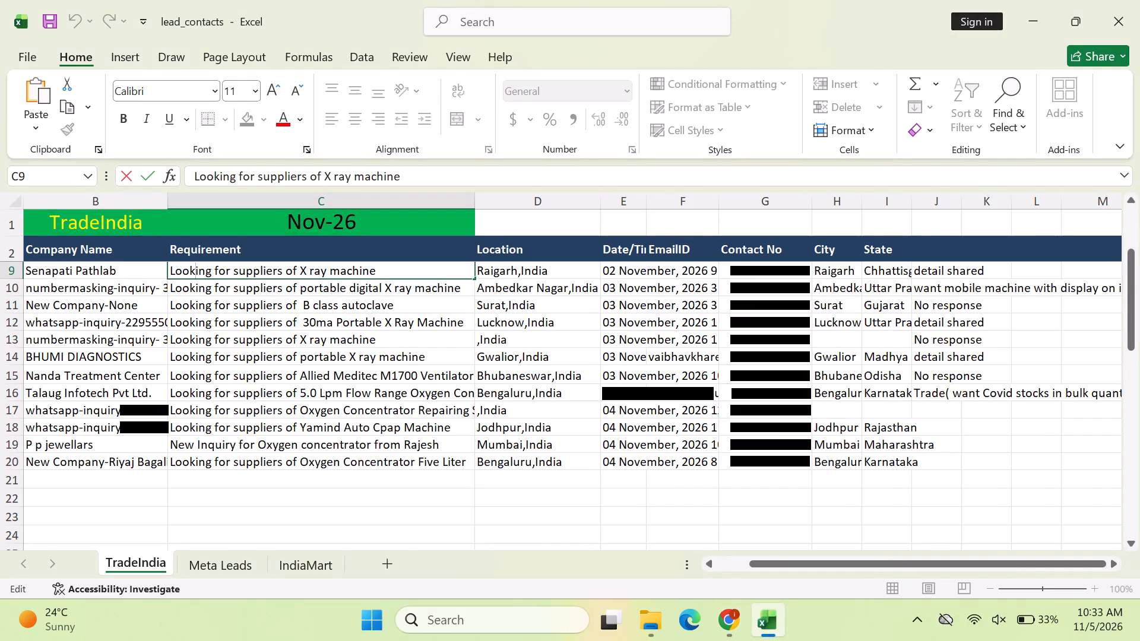
left_click_drag(170, 266, 438, 261)
key("ctrl+c")
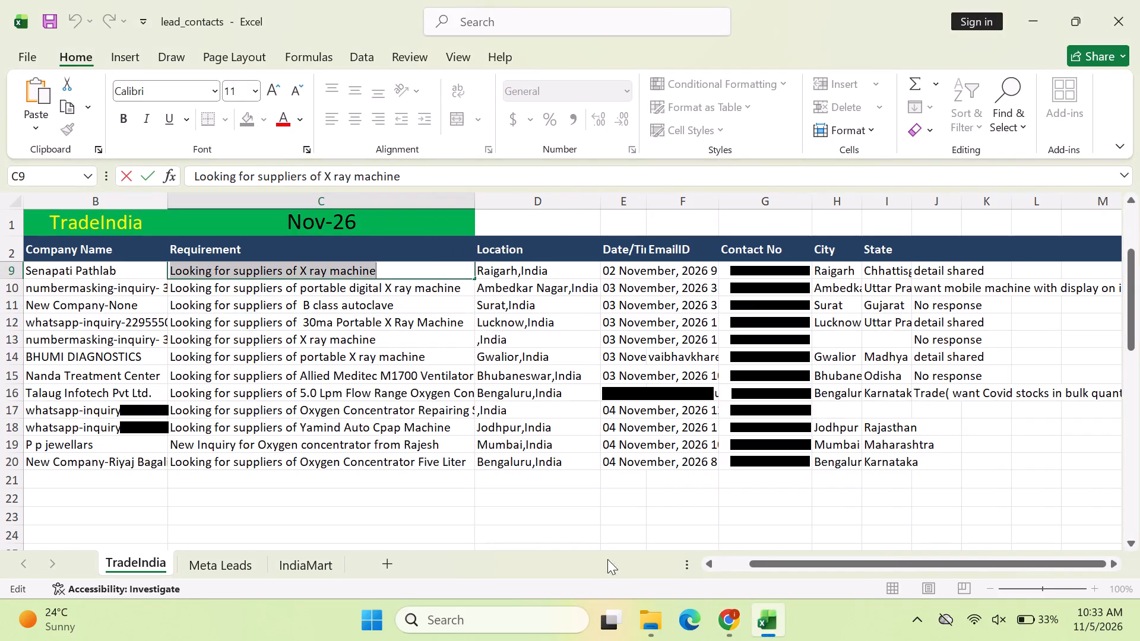
left_click(729, 613)
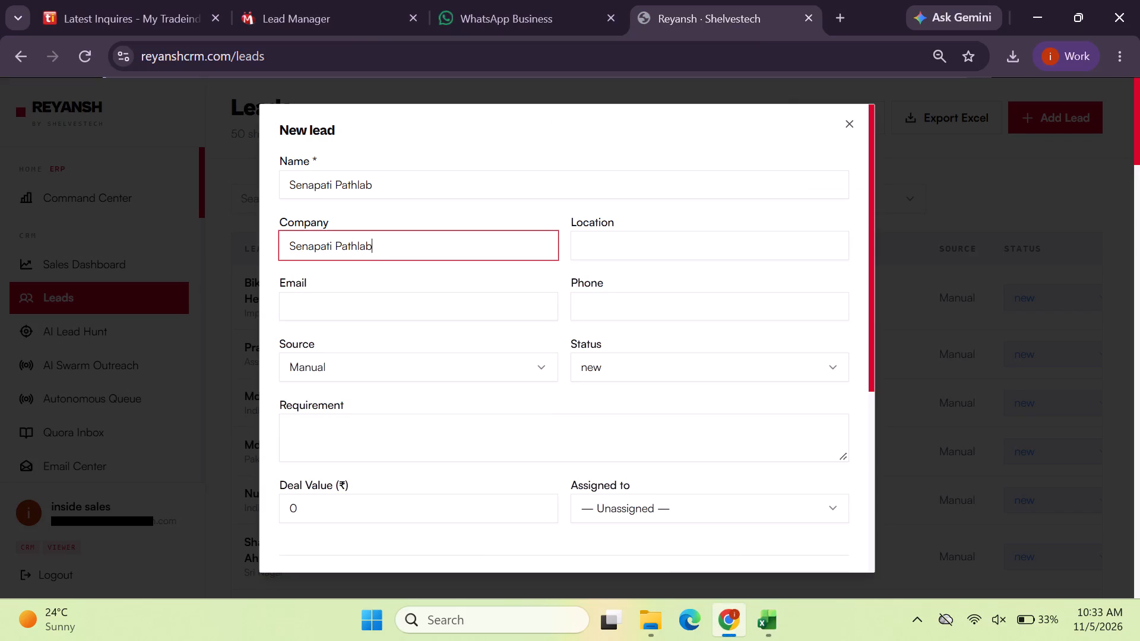
left_click(309, 424)
key("ctrl+v")
Copy Senapati Pathlab's location, "Raigarh,India", from lead_contacts in Excel into the new CRM lead's location.
left_click(777, 613)
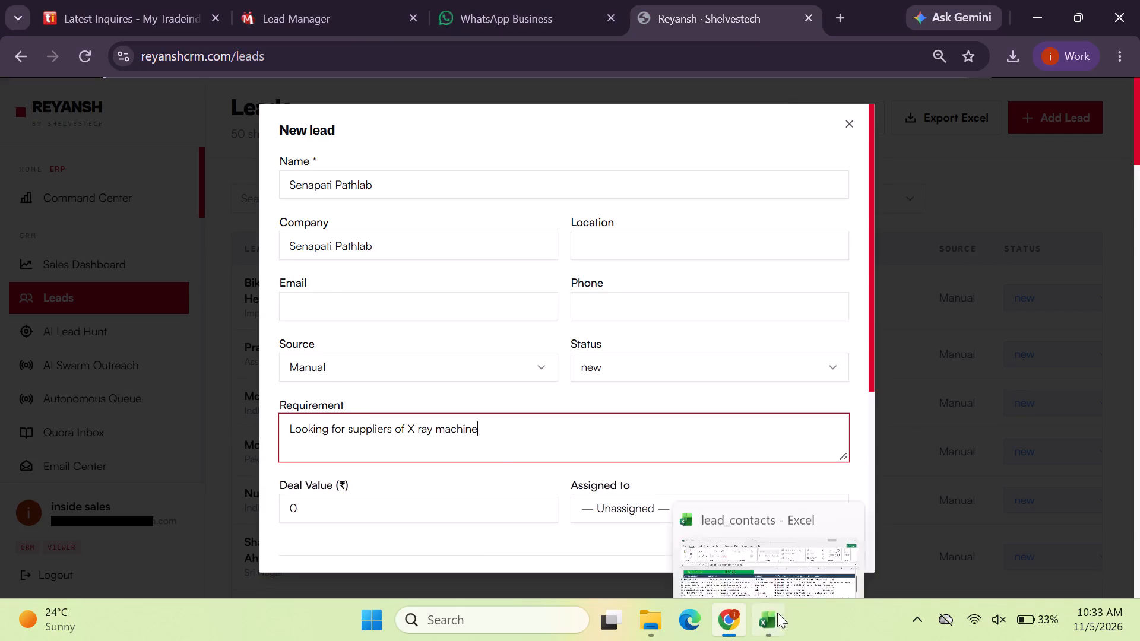
left_click(508, 269)
double_click(490, 269)
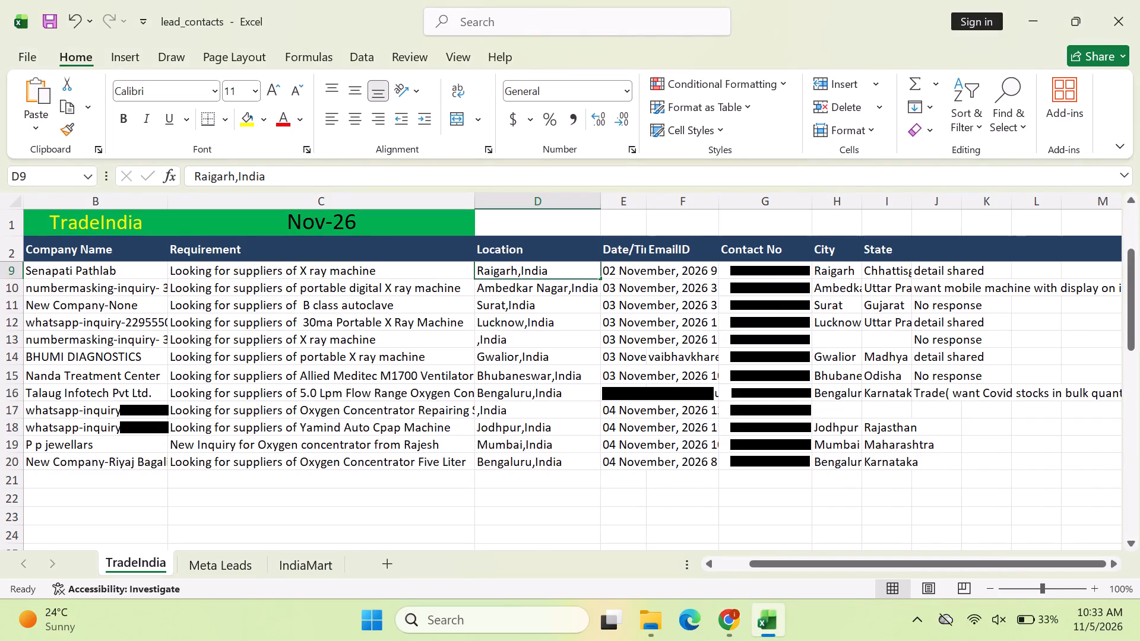
left_click_drag(477, 270, 565, 265)
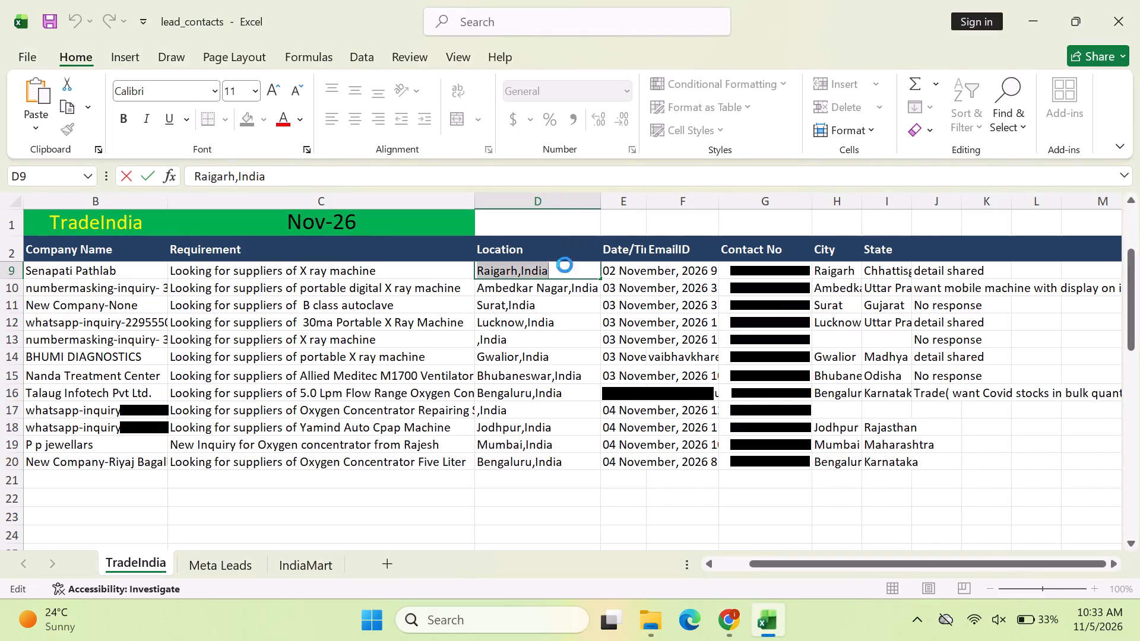
key("ctrl+c")
left_click(734, 618)
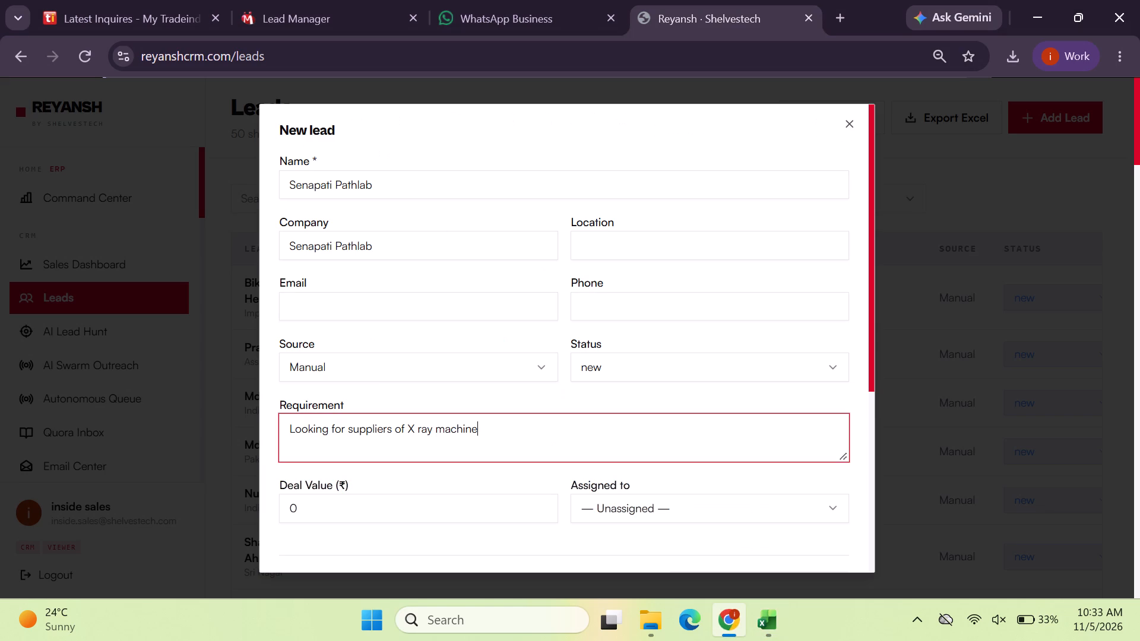
left_click(628, 246)
key("ctrl+v")
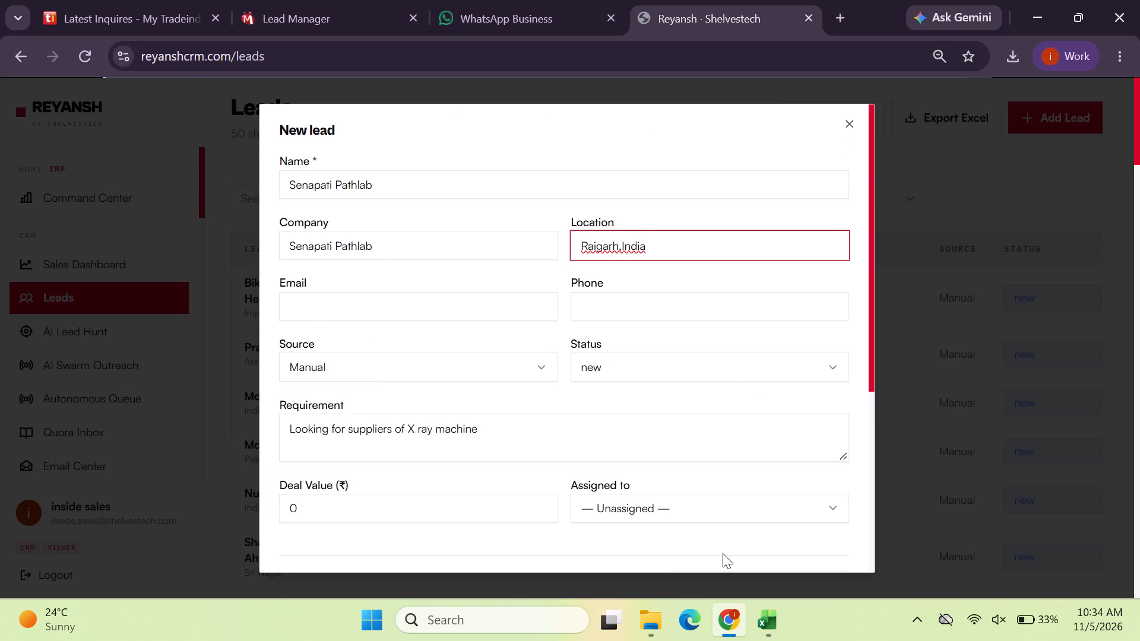
Copy Senapati Pathlab's contact number from lead_contacts in Excel into the new CRM lead's phone.
left_click(777, 617)
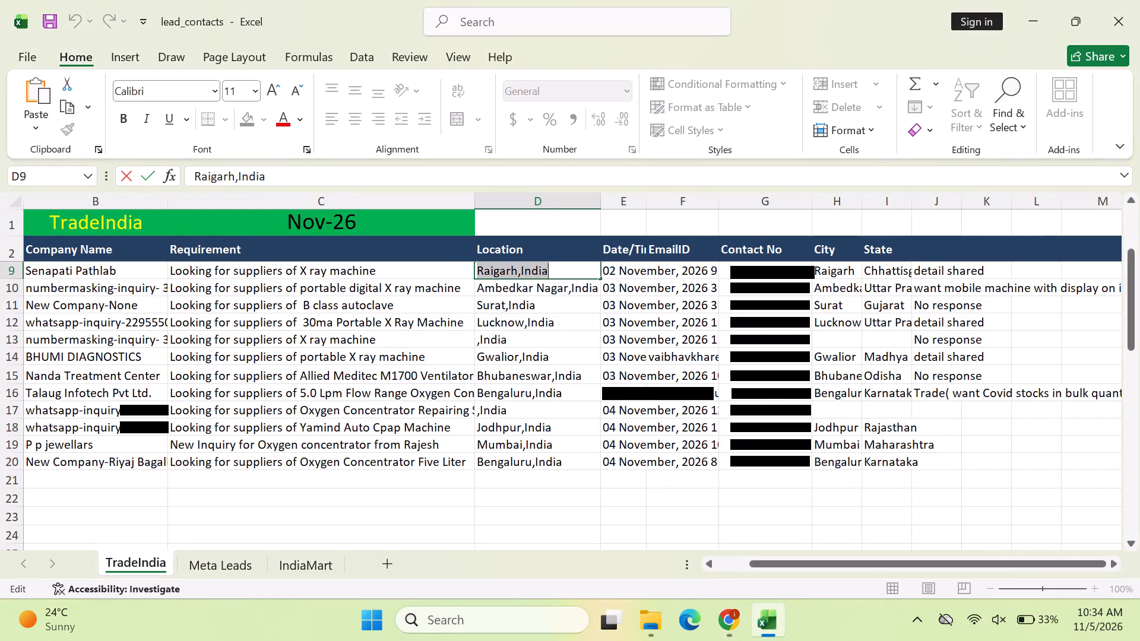
left_click(540, 326)
double_click(750, 272)
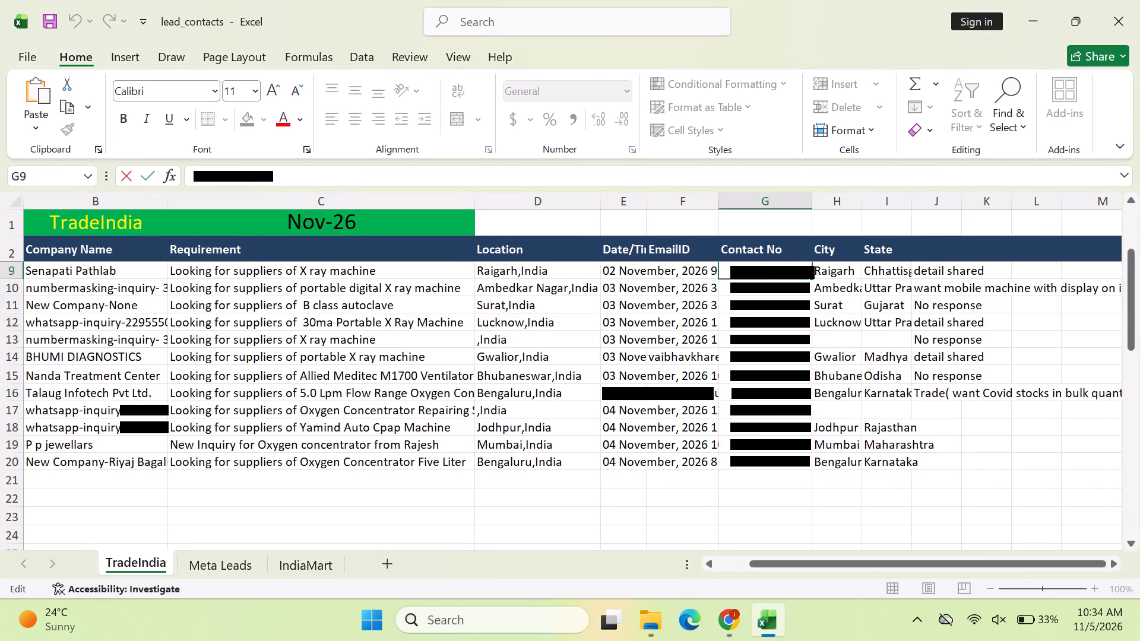
left_click_drag(743, 272, 808, 269)
key("ctrl+c")
left_click(731, 625)
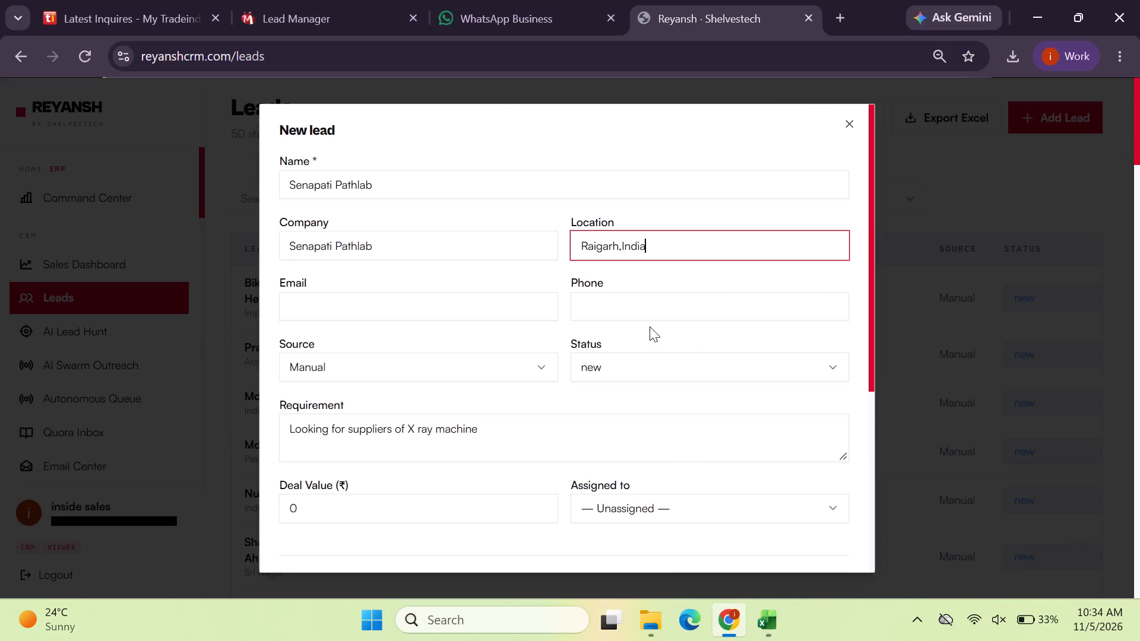
left_click(599, 299)
key("ctrl+v")
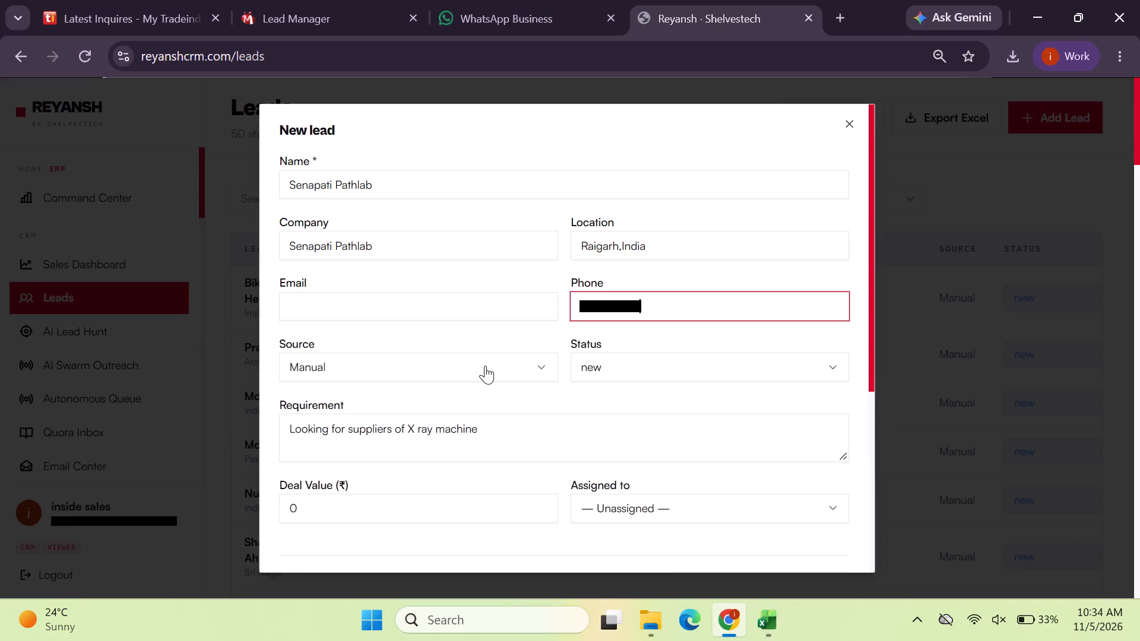
Add the completed Senapati Pathlab lead to the CRM.
scroll(485, 366, "down", 2)
scroll(425, 413, "down", 2)
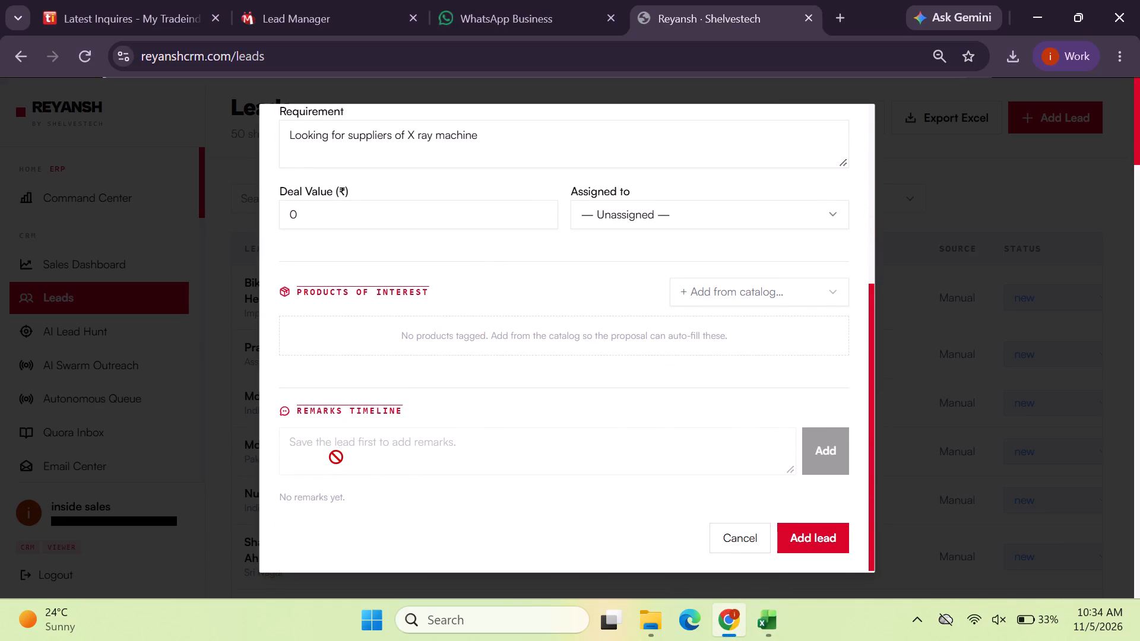
left_click(328, 450)
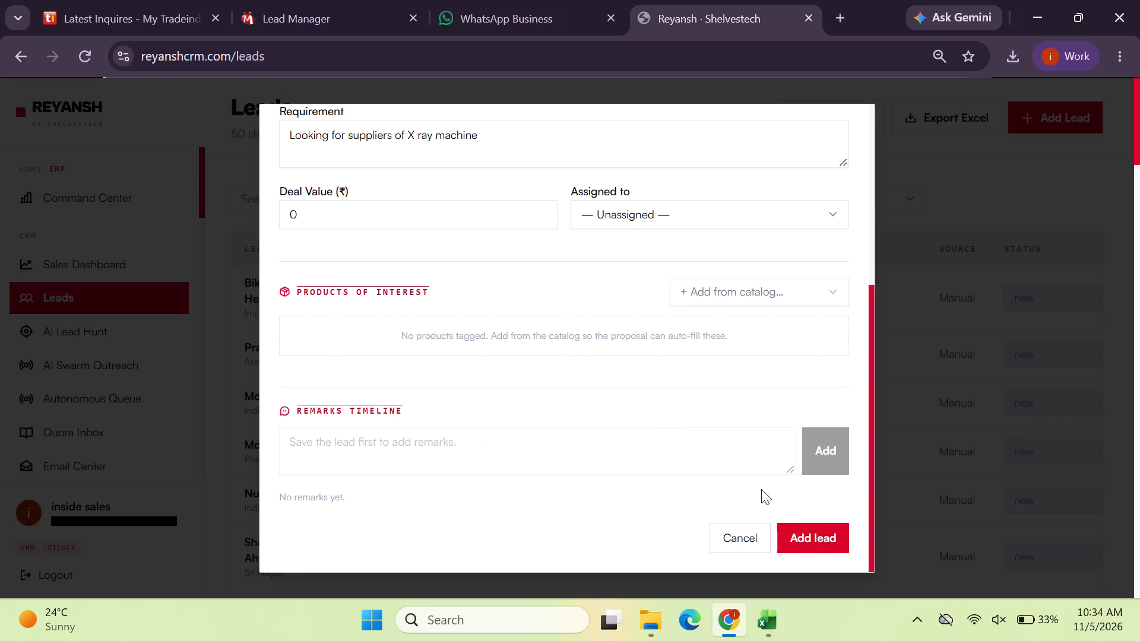
left_click(793, 537)
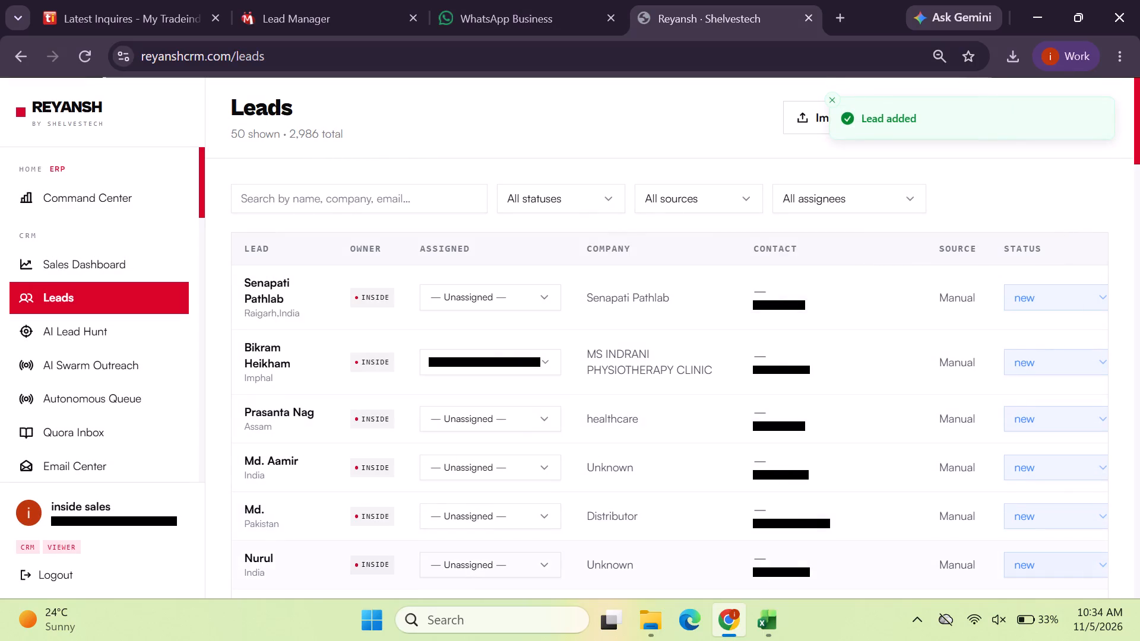
Open the Senapati Pathlab lead for editing from the Leads list and set its source to TradeIndia.
left_click(837, 293)
key("Right")
key("Right")
key("Right")
key("Right")
key("Right")
key("Right")
key("Right")
key("Right")
key("Right")
key("Right")
key("Right")
key("Right")
key("Right")
key("Right")
key("Right")
key("Right")
key("Right")
key("Right")
key("Right")
key("Right")
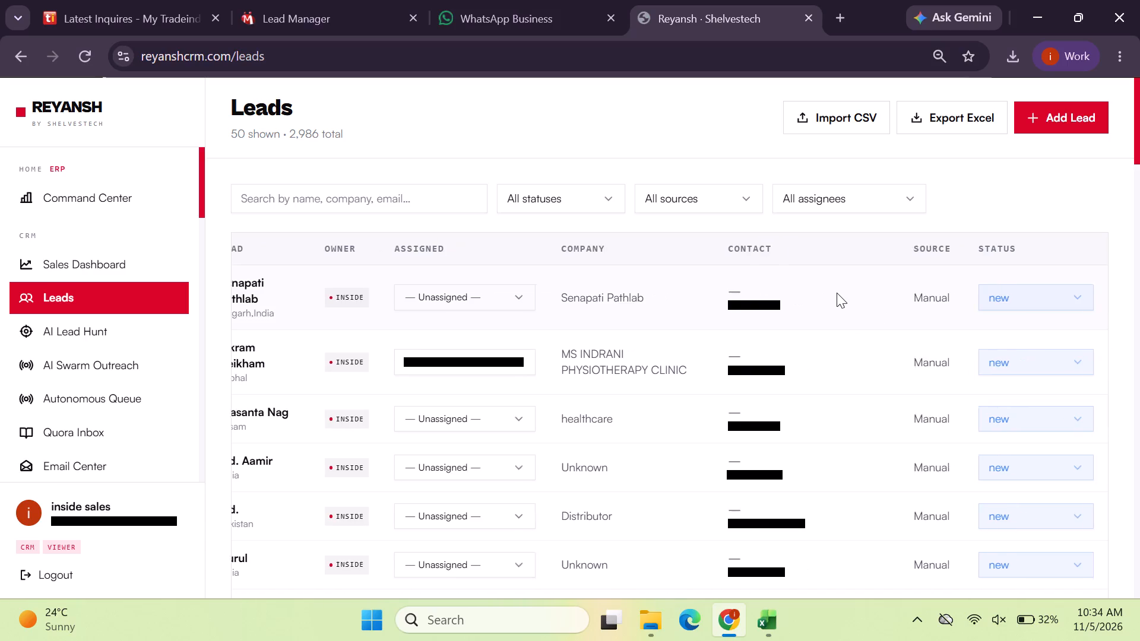
left_click(1063, 297)
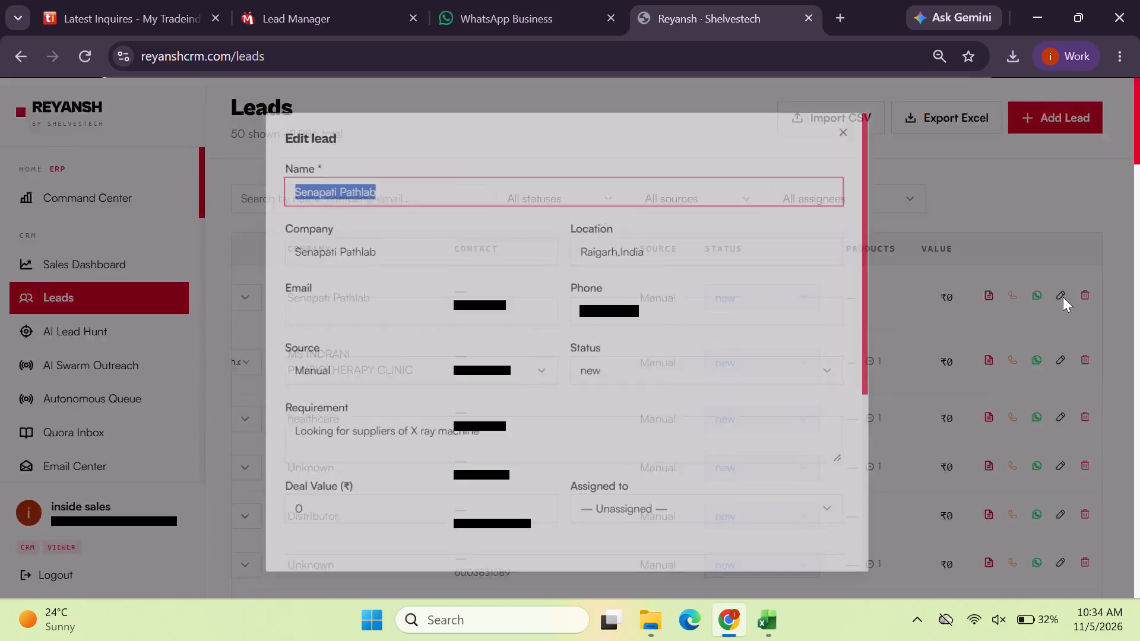
left_click(392, 364)
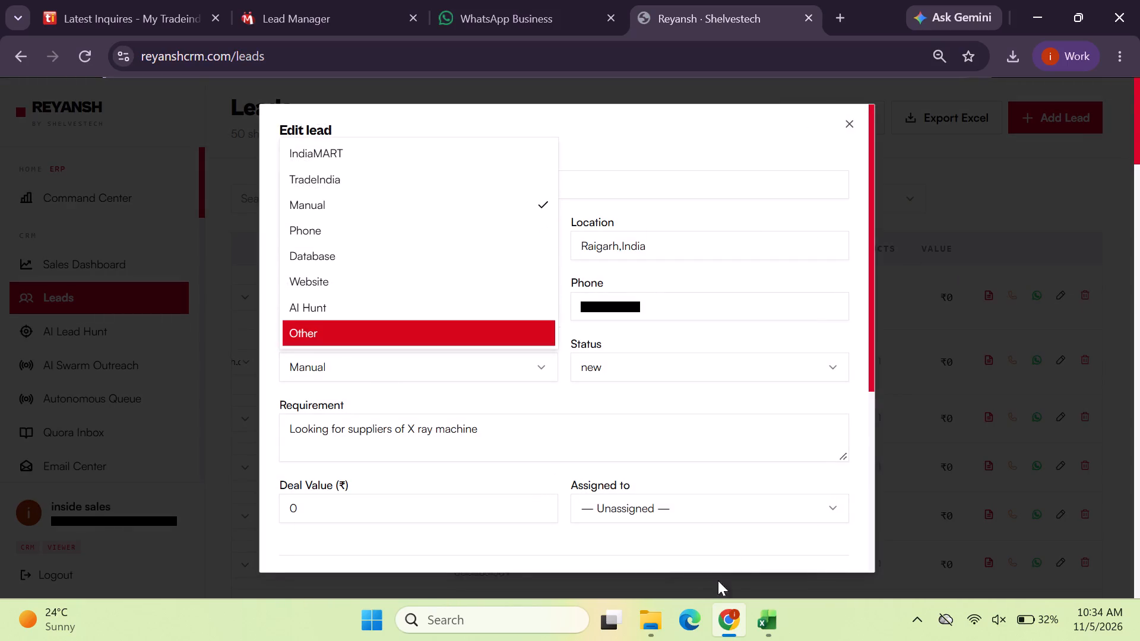
left_click(767, 615)
left_click(727, 610)
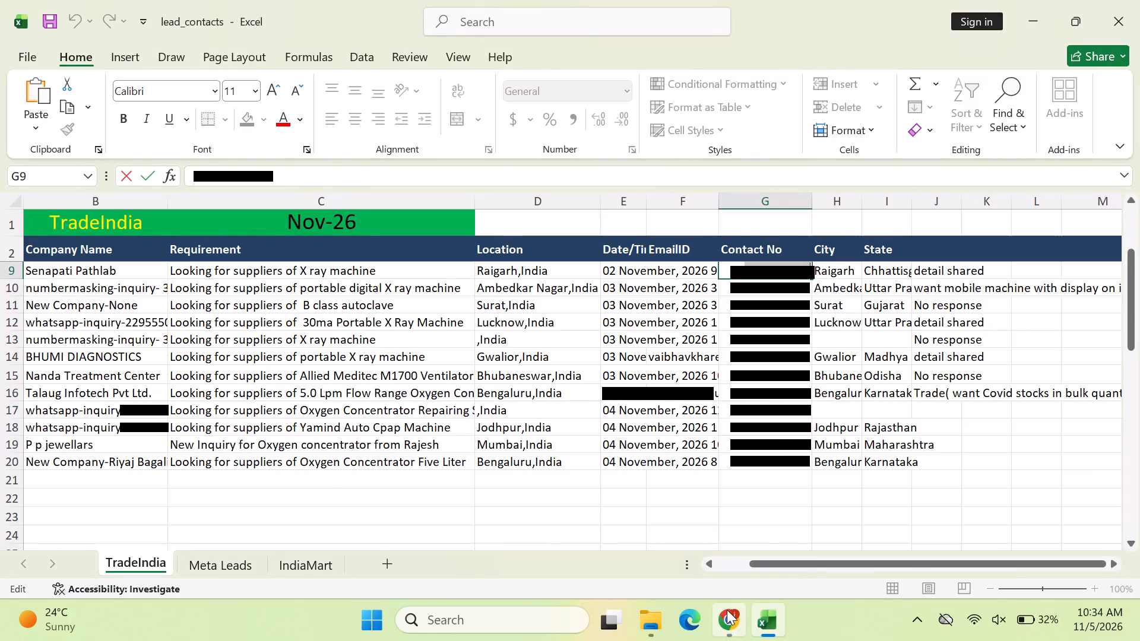
left_click(357, 366)
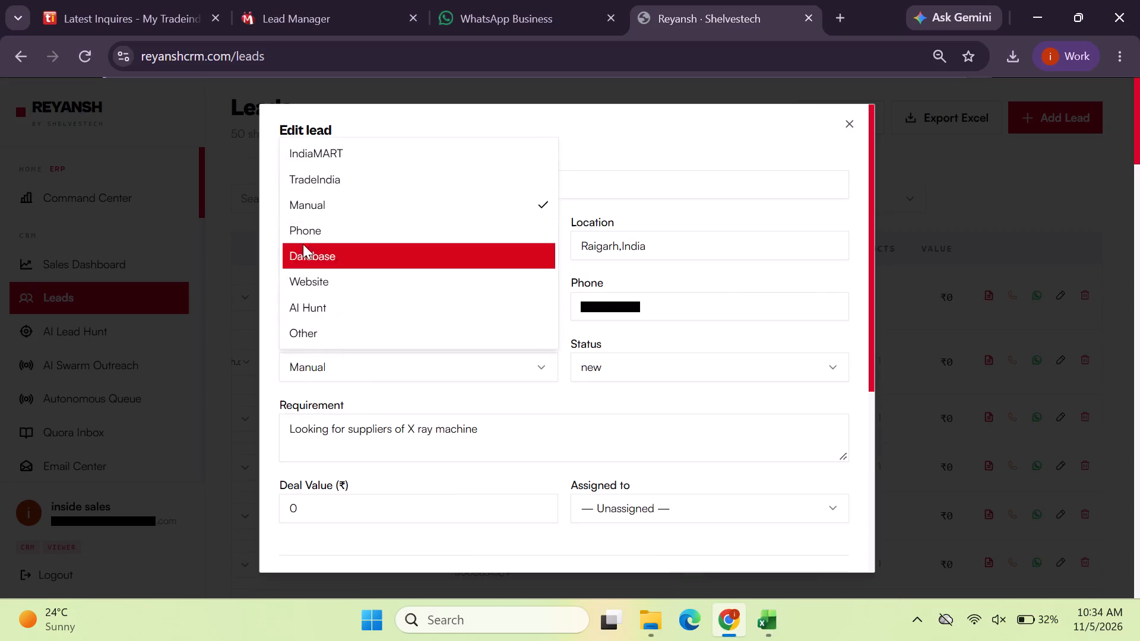
left_click(297, 182)
Add the remark "Detail shared" to the Senapati Pathlab lead's Remarks Timeline and save the lead changes.
scroll(672, 443, "down", 3)
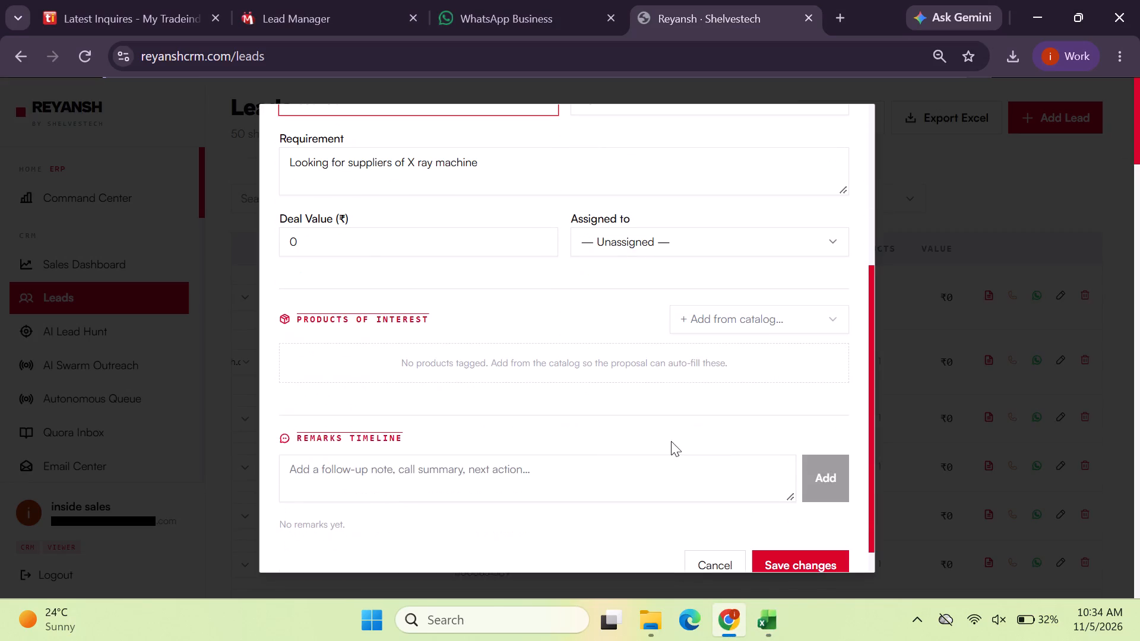
left_click(384, 468)
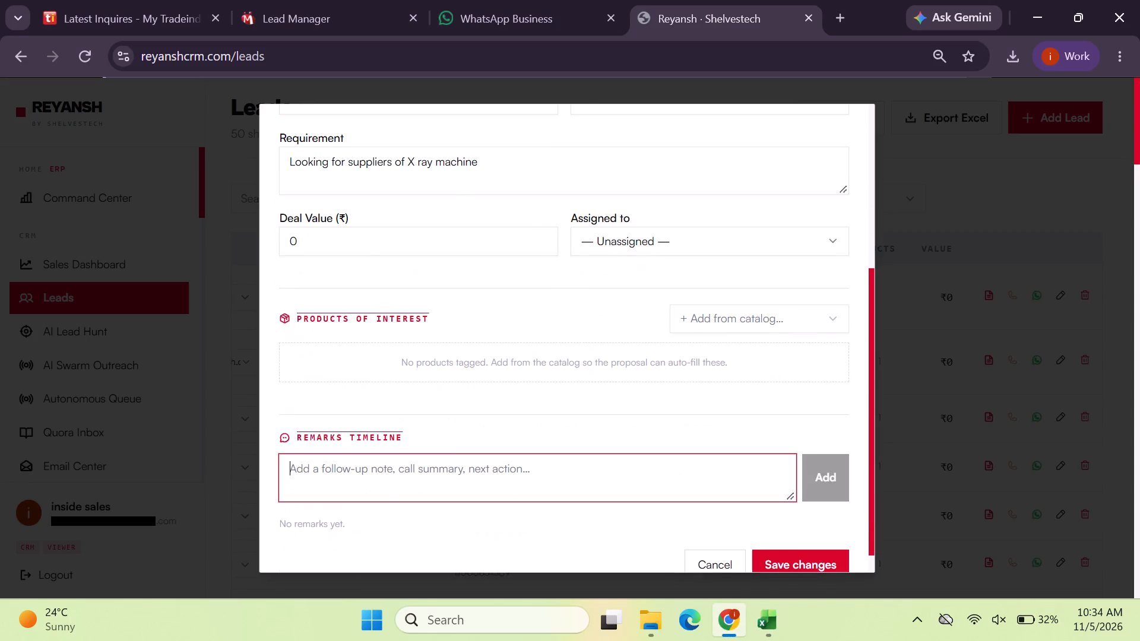
key("d")
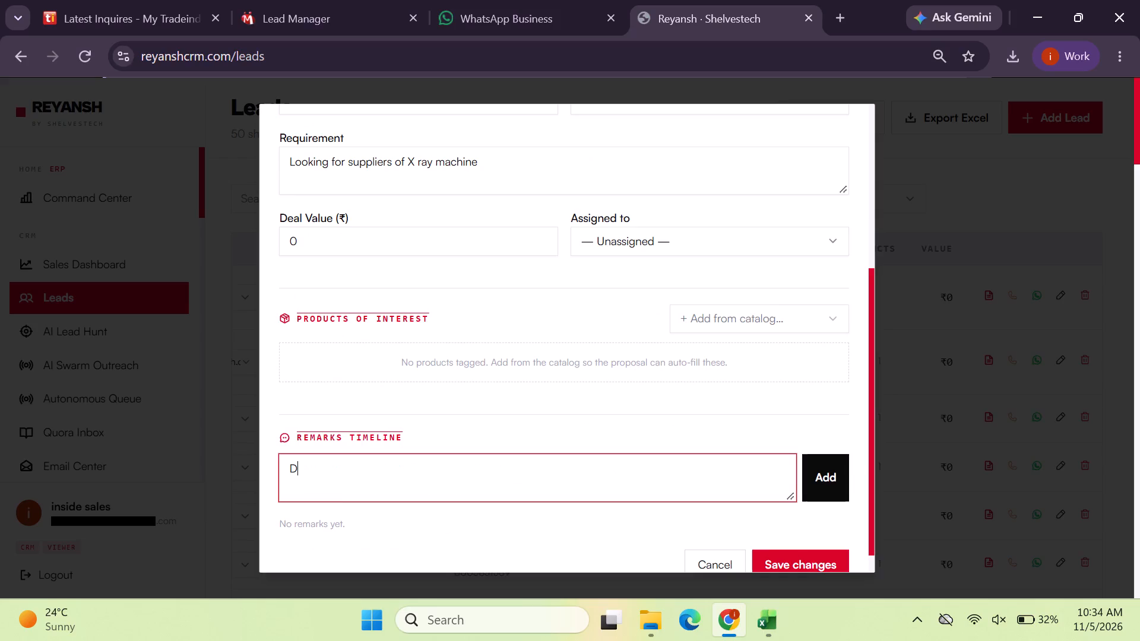
key("e")
type("tail shared")
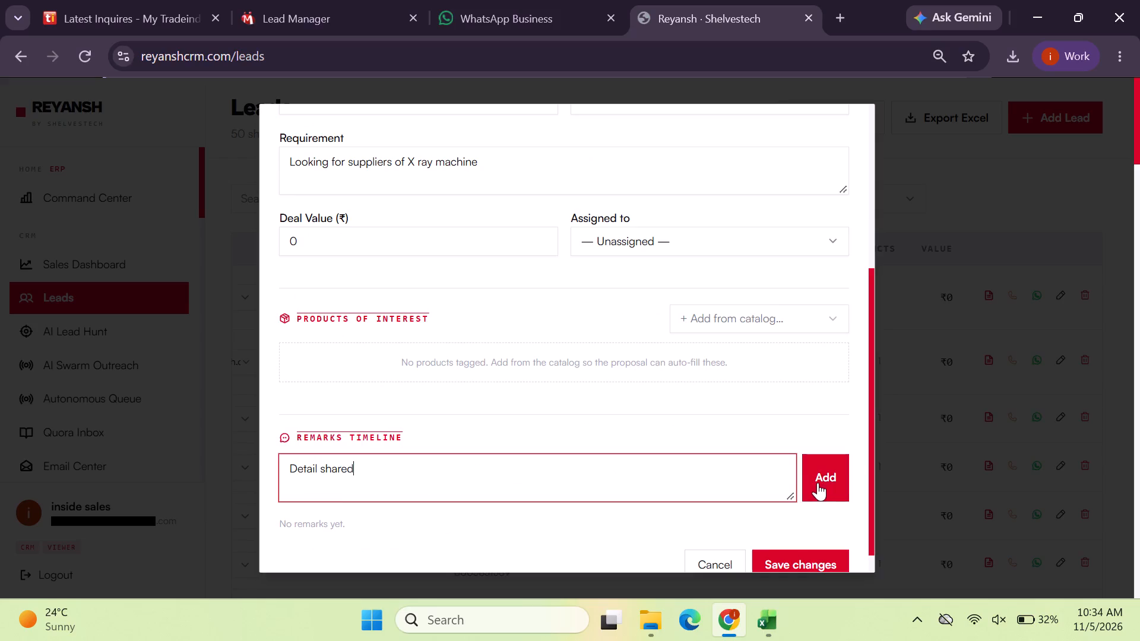
left_click(818, 483)
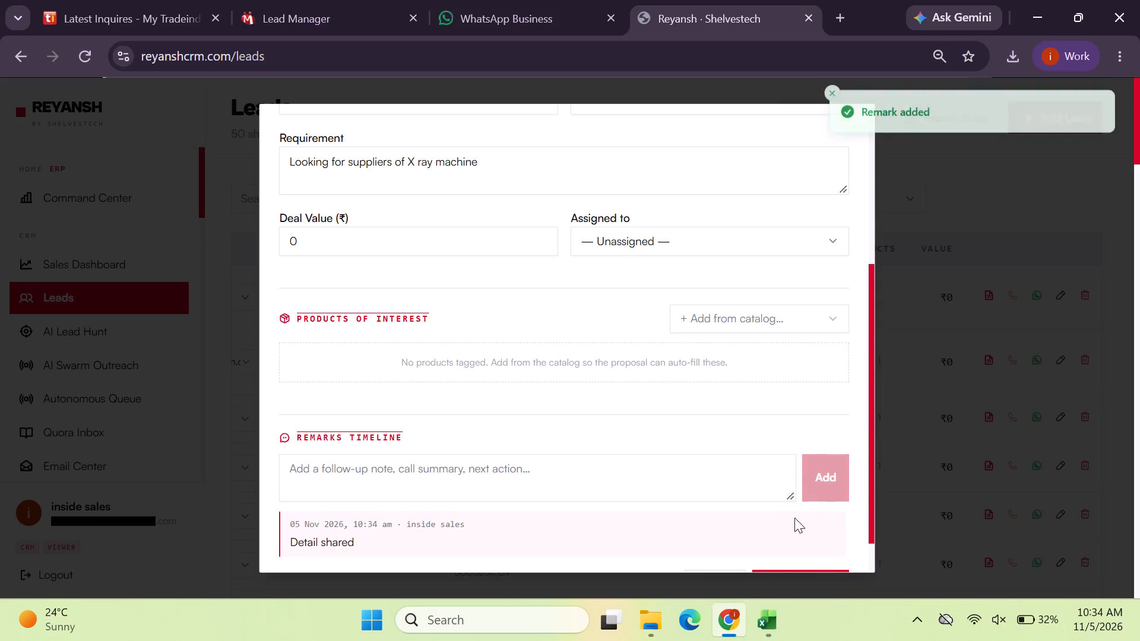
scroll(830, 545, "down", 3)
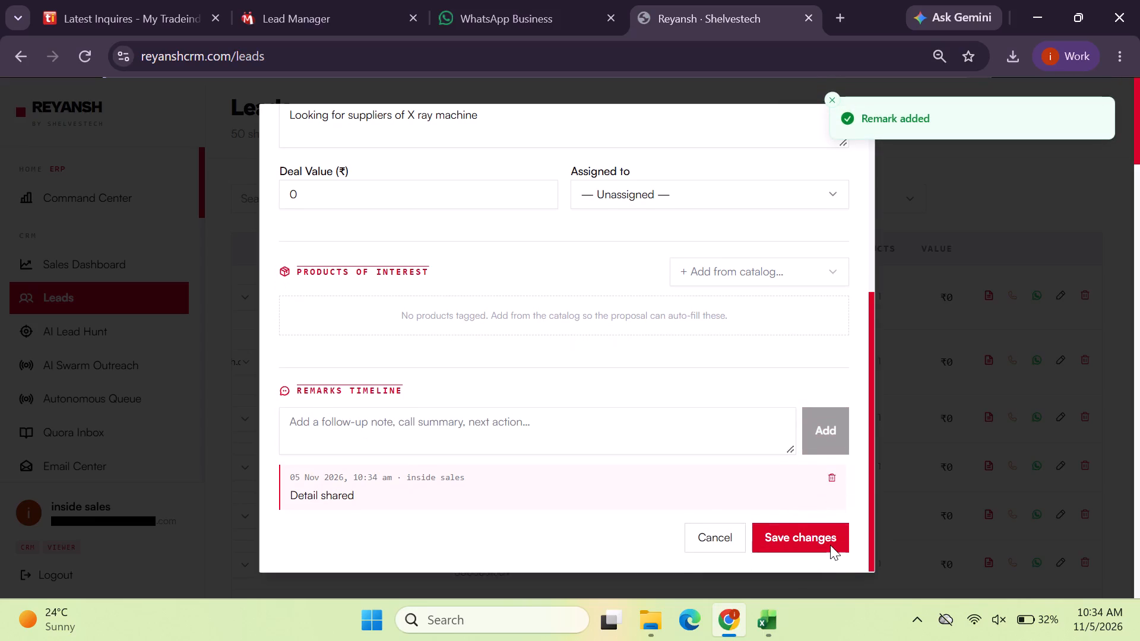
left_click(798, 534)
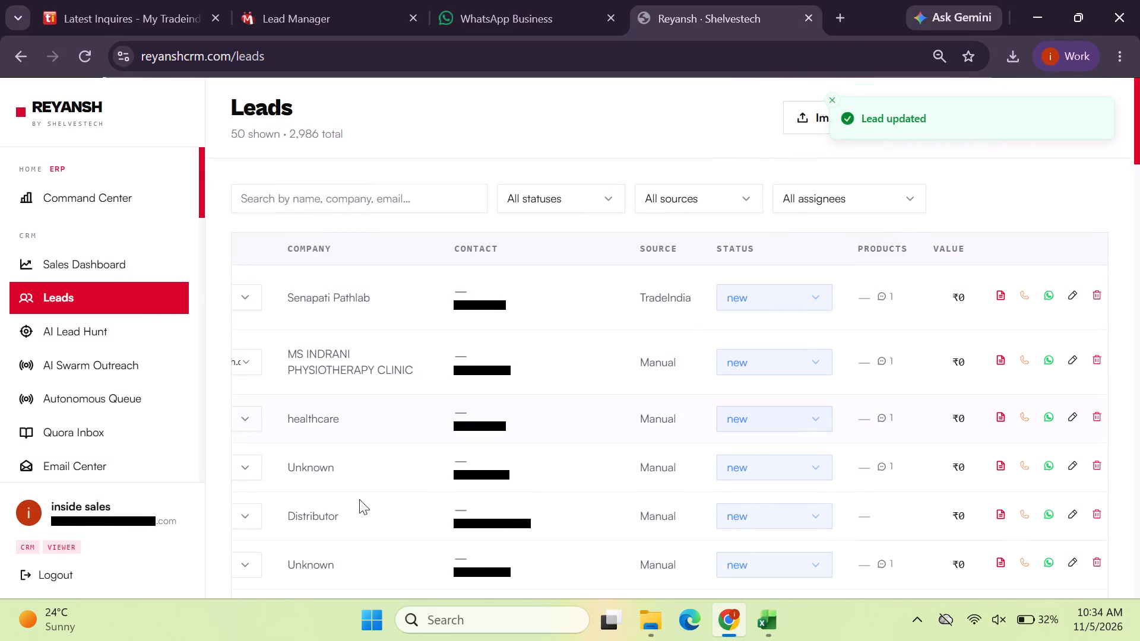
Switch back to the TradeIndia sheet of the lead_contacts workbook in Excel.
left_click(783, 563)
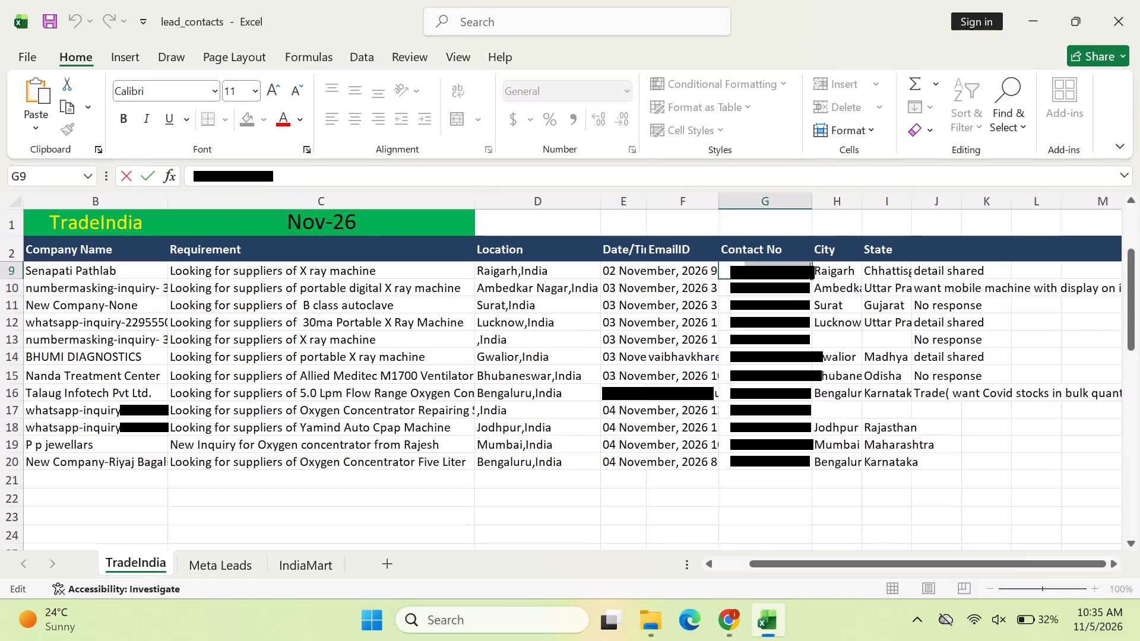
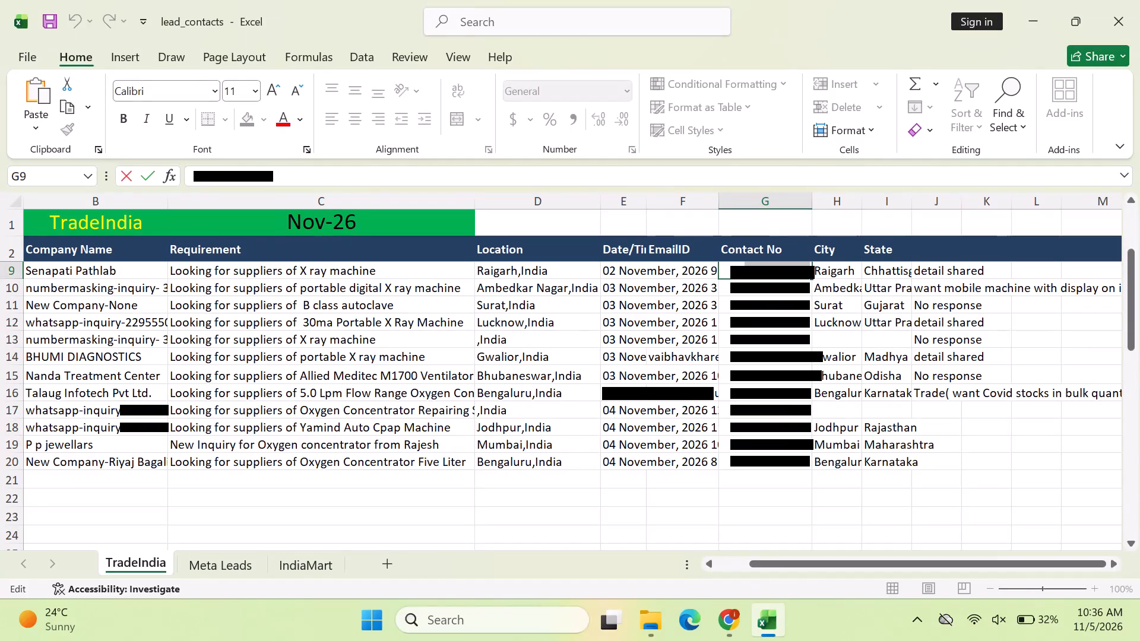
Switch to the Reyansh CRM in Chrome, start a new lead, and enter the enquirer's full name.
left_click(722, 618)
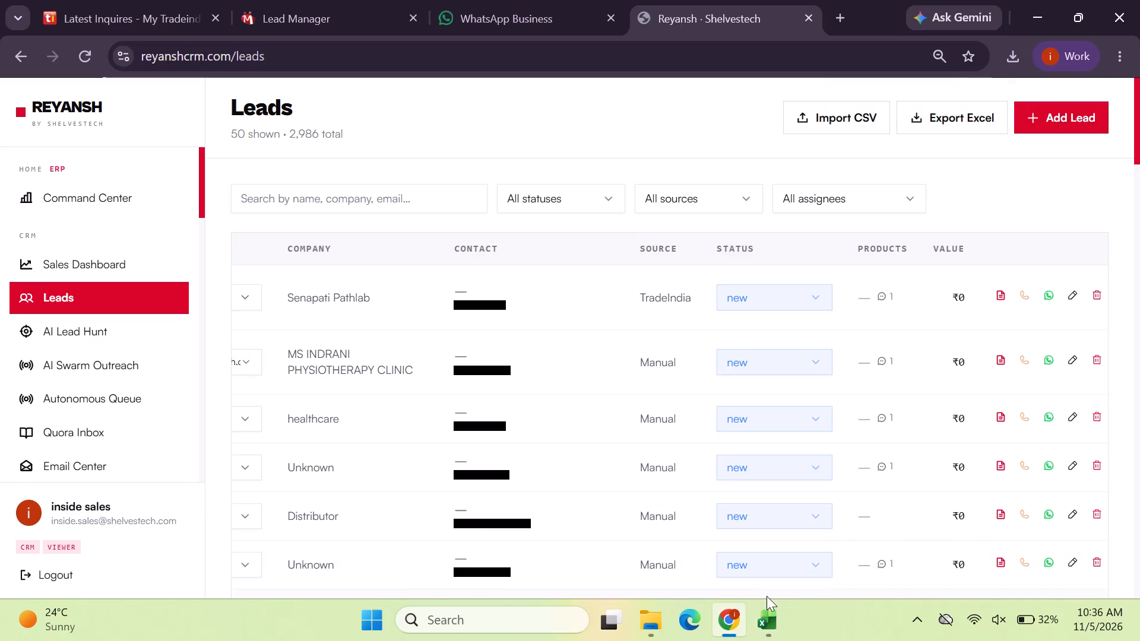
left_click(1031, 123)
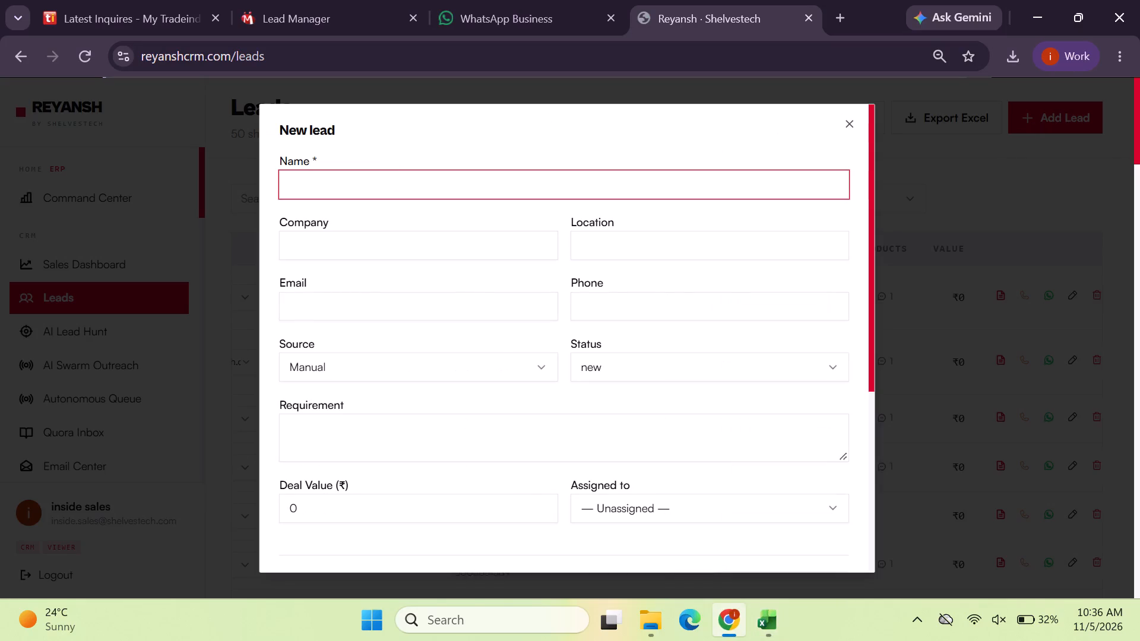
left_click(366, 182)
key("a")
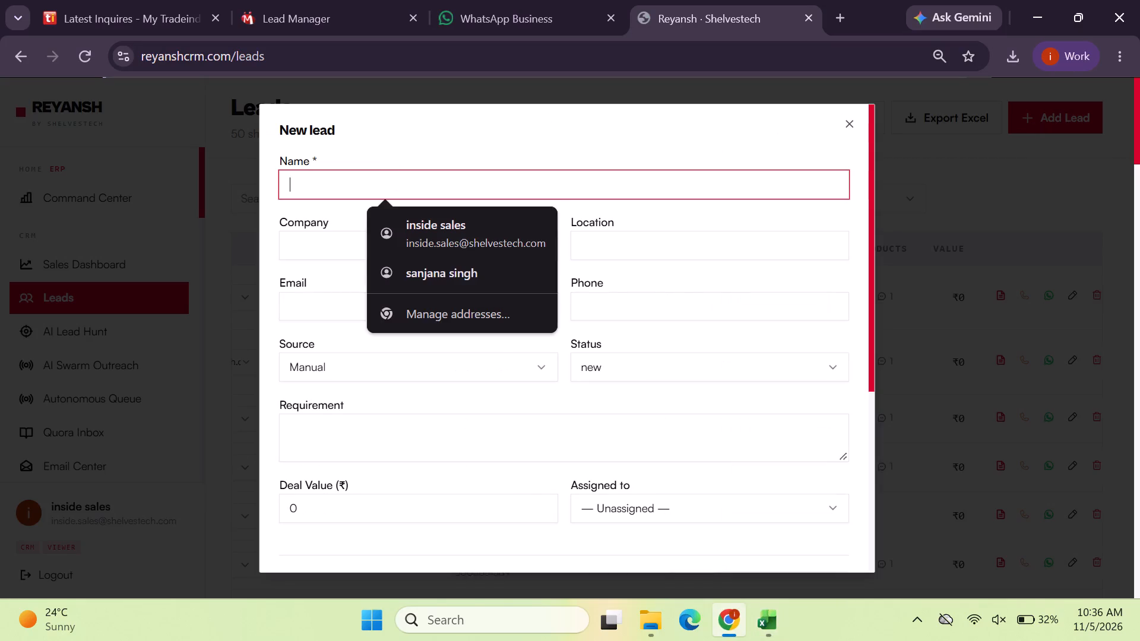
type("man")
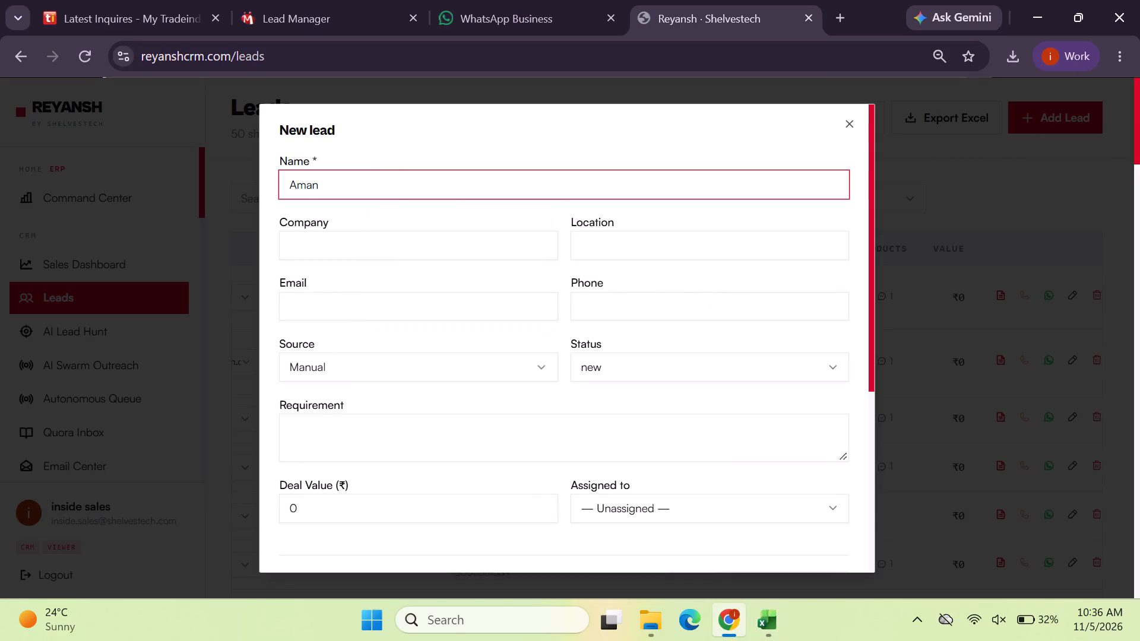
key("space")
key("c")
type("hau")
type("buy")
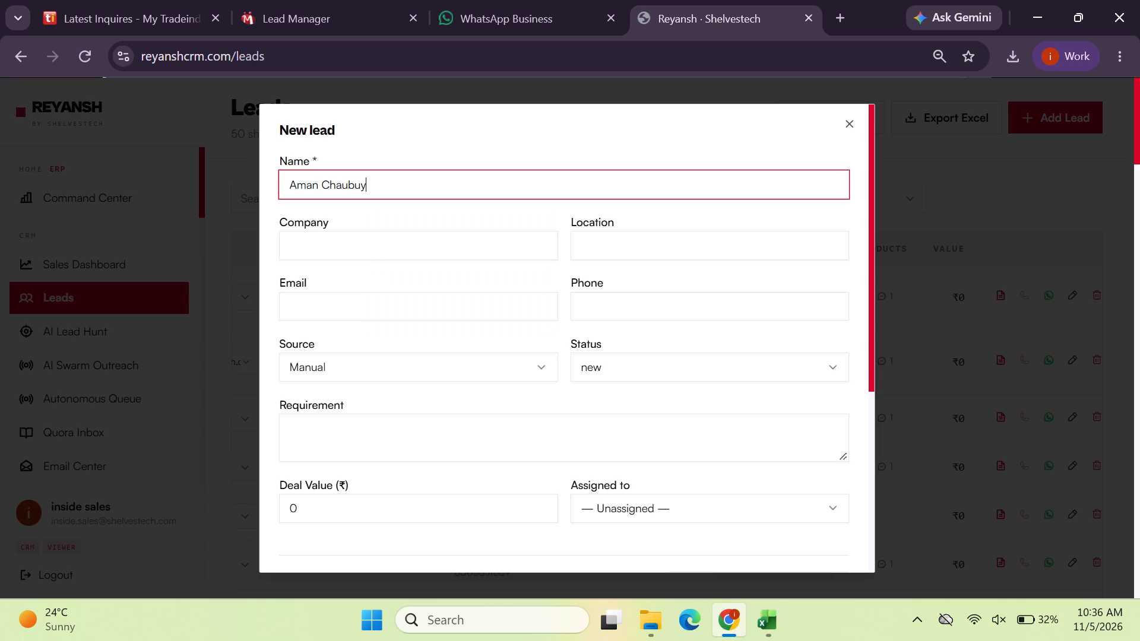
left_click(362, 193)
key("BackSpace")
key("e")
Copy the row 10 requirement from the TradeIndia sheet, "Looking for suppliers of portable digital X ray machine", into the new lead's Requirement.
left_click(759, 553)
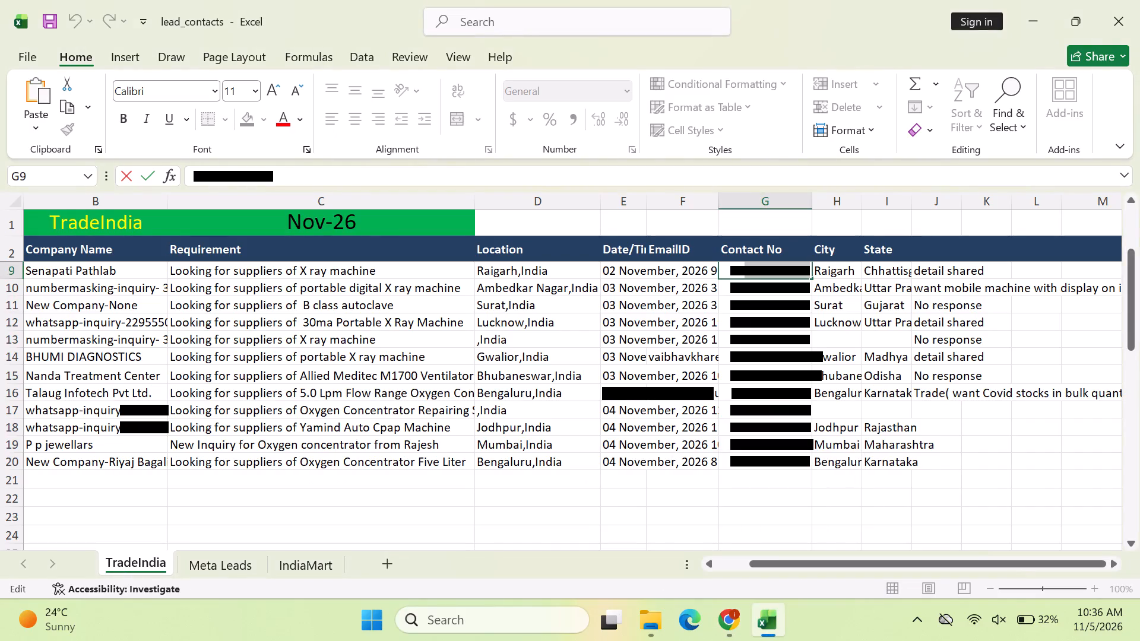
left_click(620, 319)
double_click(210, 287)
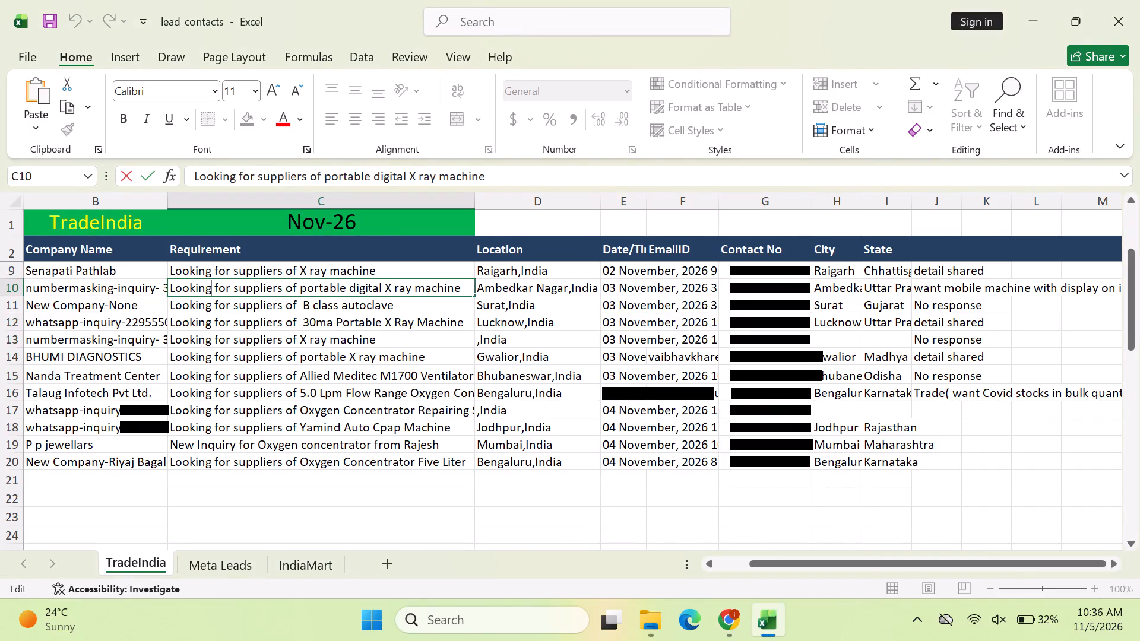
left_click_drag(174, 290, 490, 291)
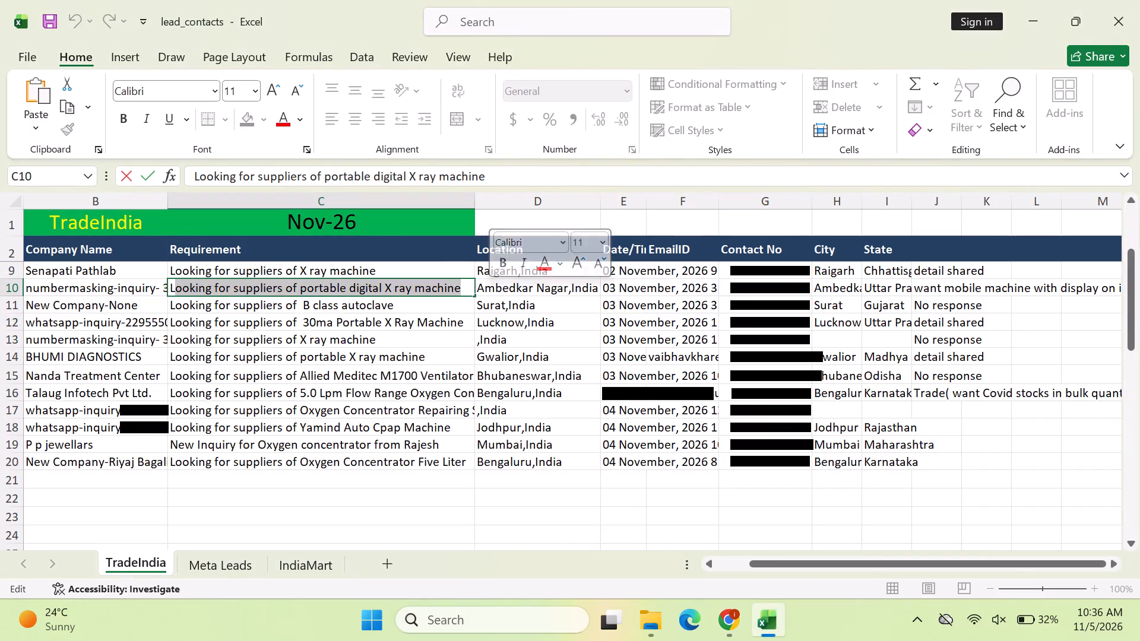
left_click(474, 320)
double_click(174, 287)
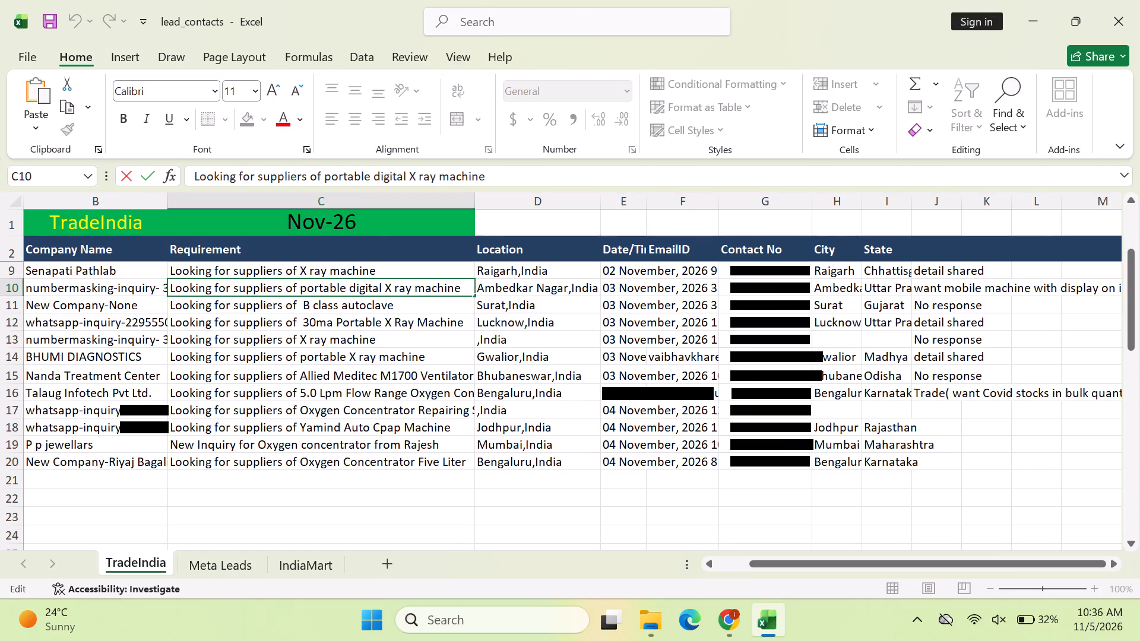
left_click_drag(168, 288, 461, 288)
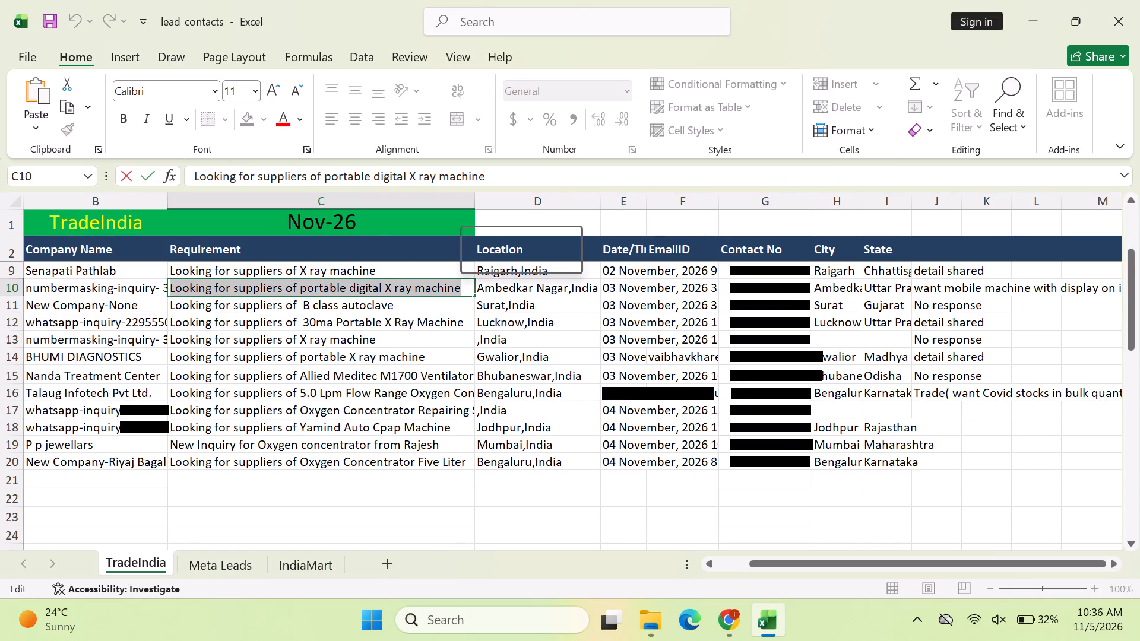
key("ctrl+c")
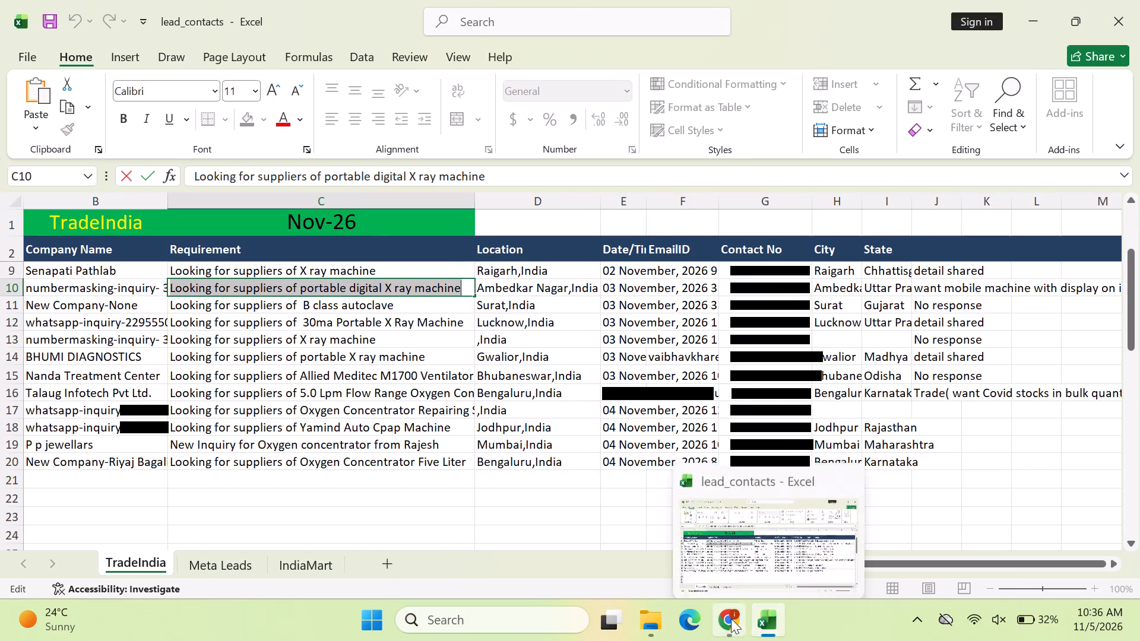
left_click(730, 618)
left_click(312, 435)
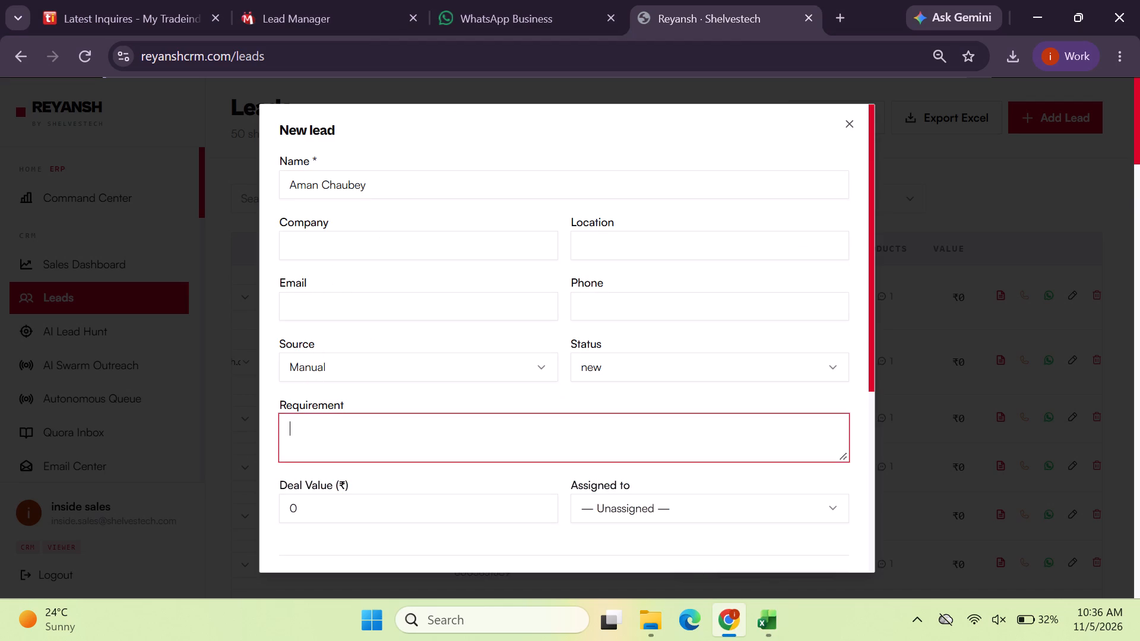
key("ctrl+v")
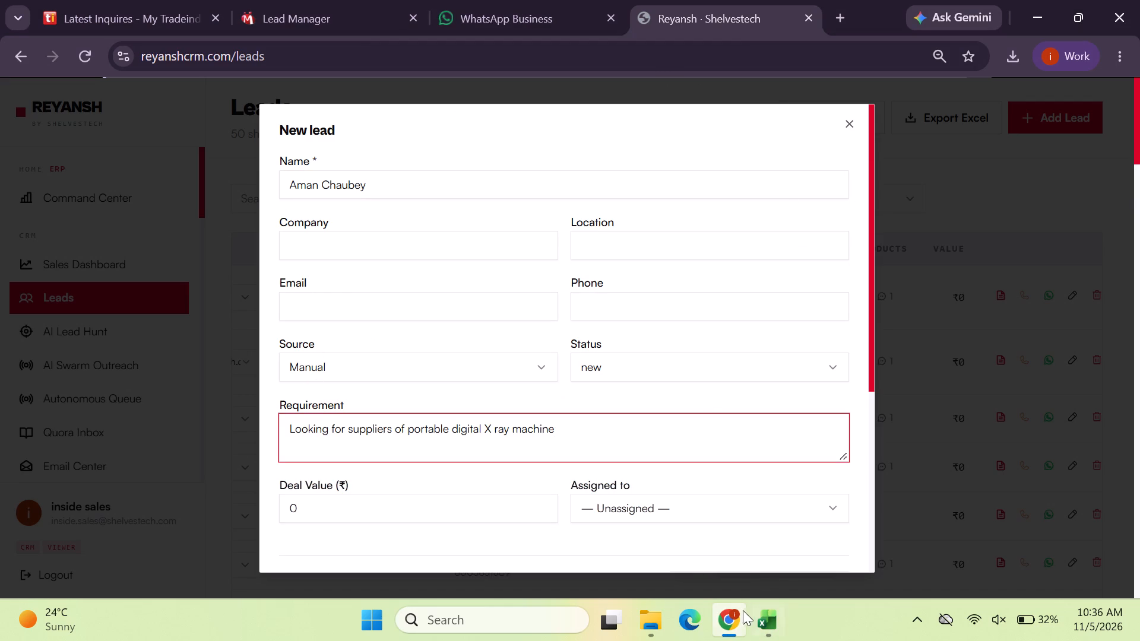
Copy the row 10 location "Ambedkar Nagar,India" from the Excel sheet into the new CRM lead's Location.
left_click(746, 560)
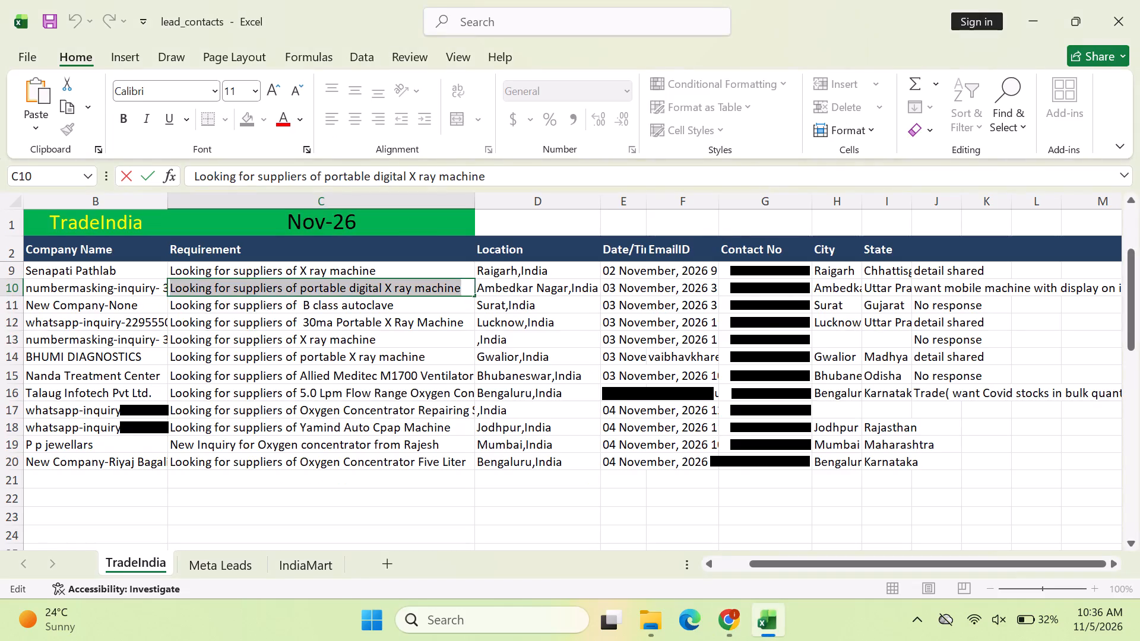
left_click(509, 286)
double_click(487, 290)
left_click_drag(477, 288, 490, 288)
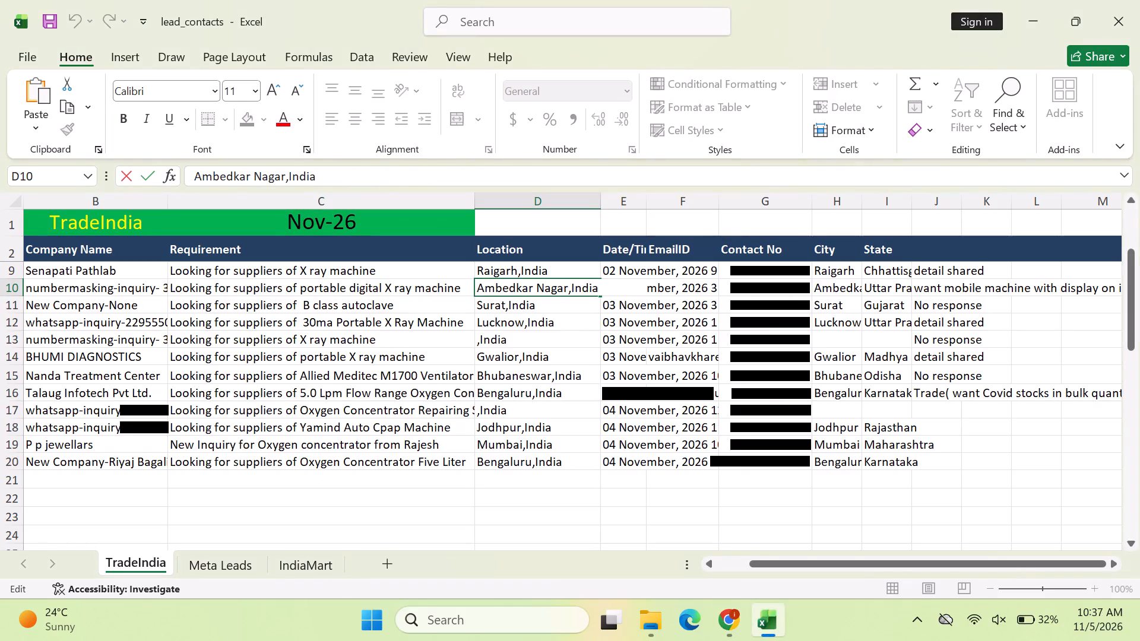
left_click_drag(490, 288, 603, 296)
key("ctrl+c")
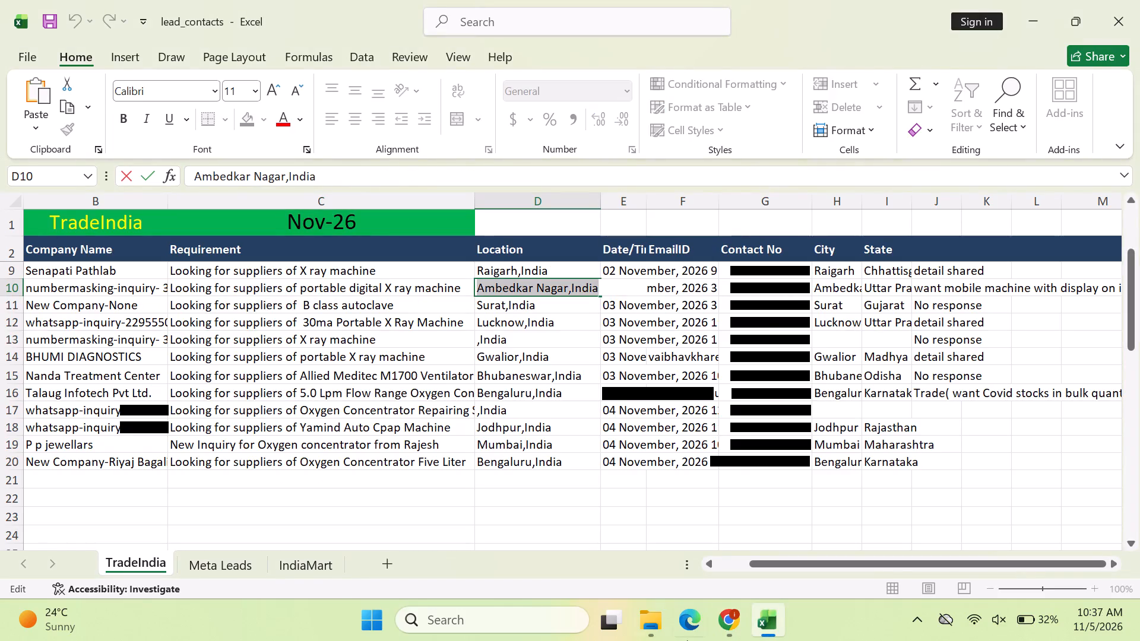
left_click(727, 614)
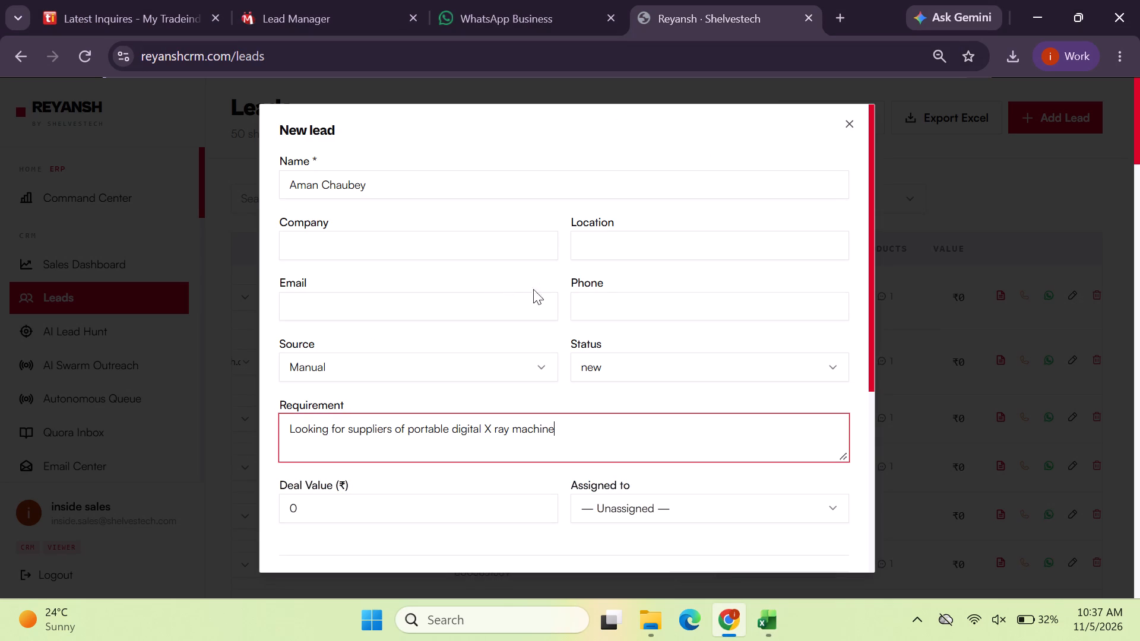
left_click(598, 242)
key("ctrl+v")
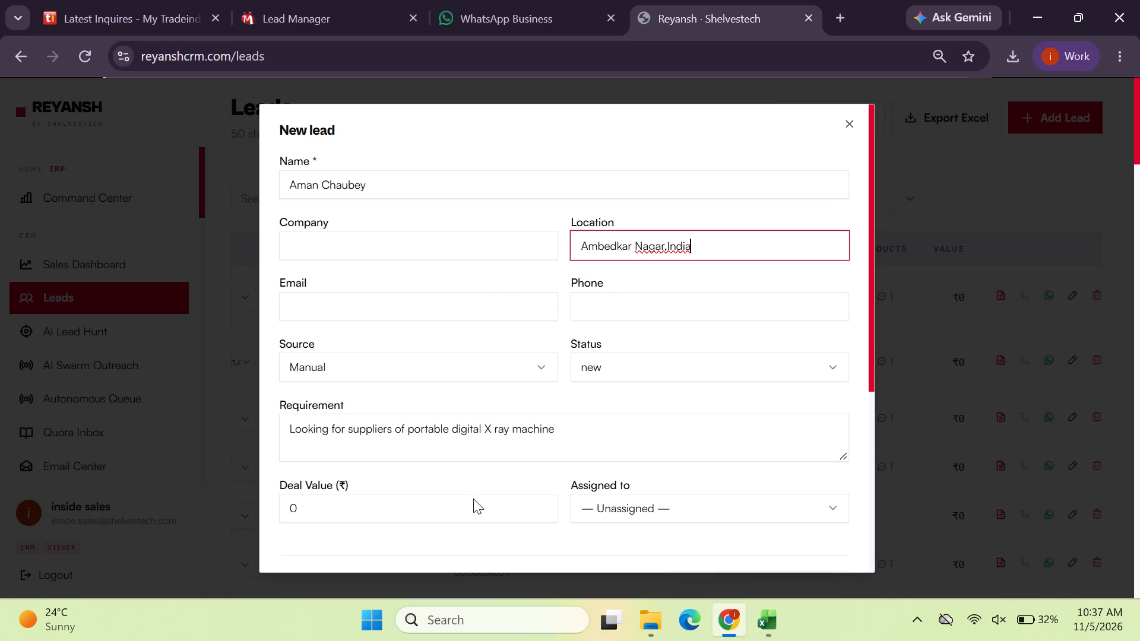
Copy the row 10 contact number from the Excel sheet into the new CRM lead's Phone.
left_click(772, 623)
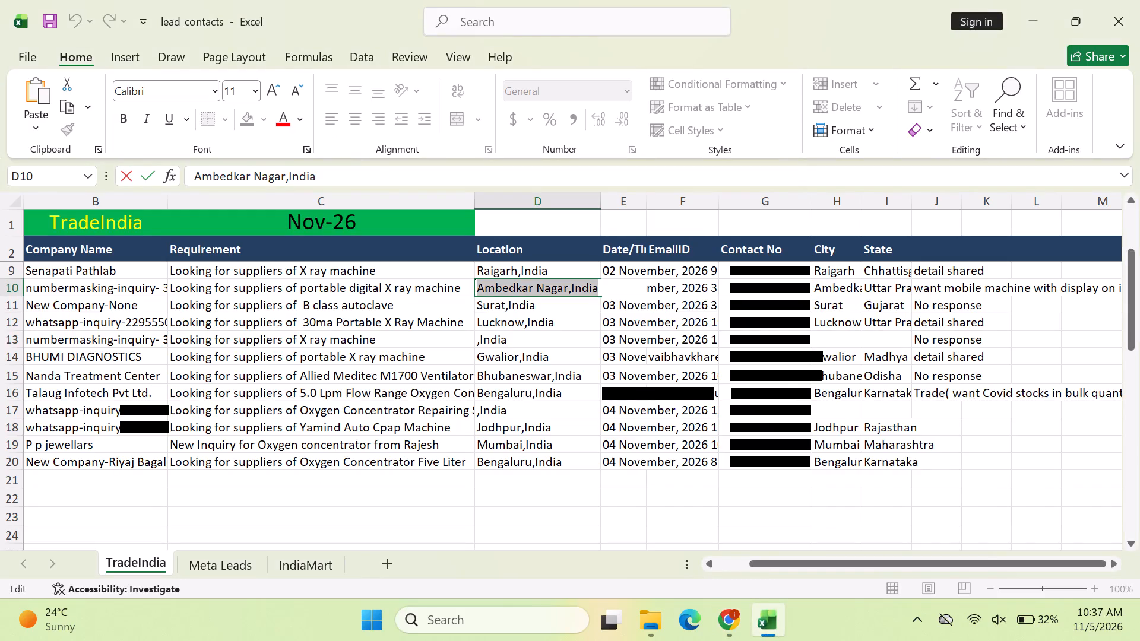
left_click(692, 285)
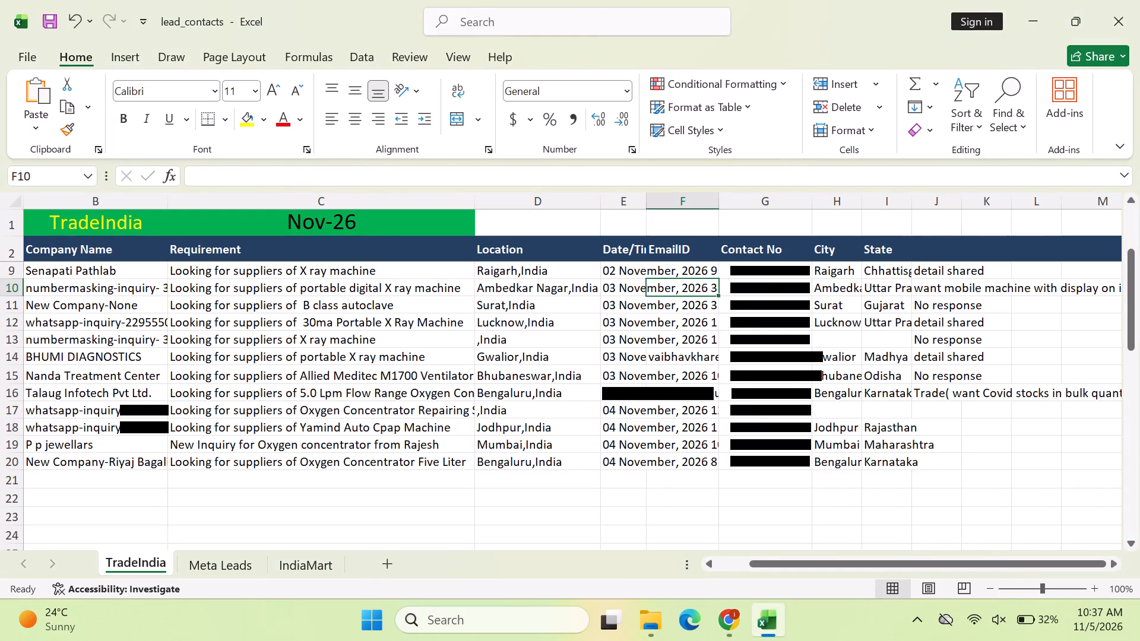
double_click(758, 288)
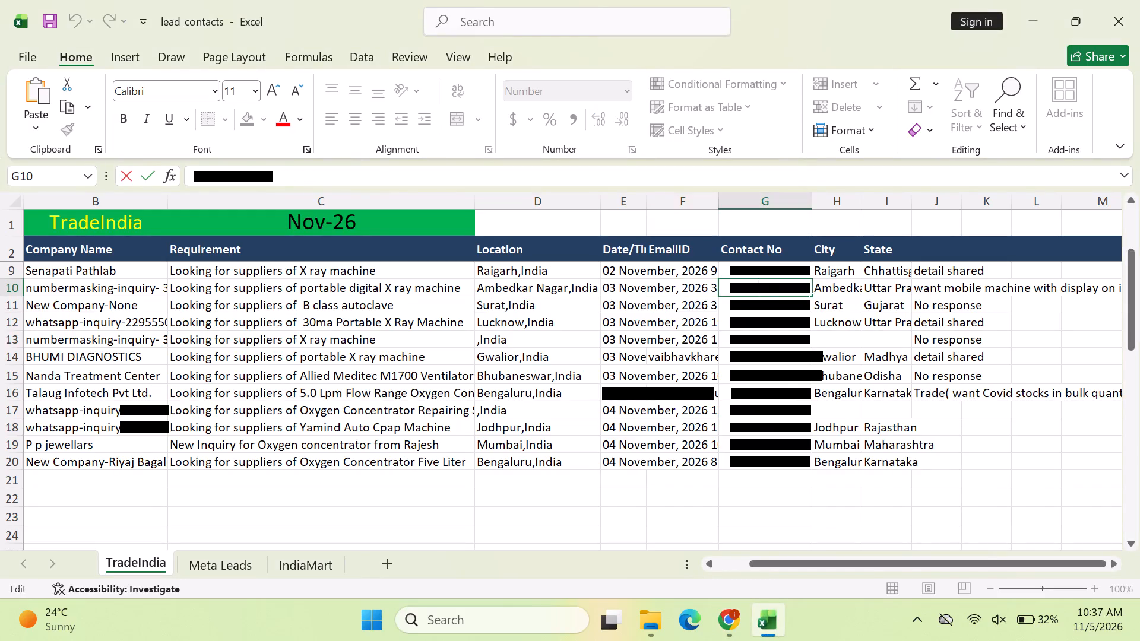
left_click_drag(745, 284, 808, 287)
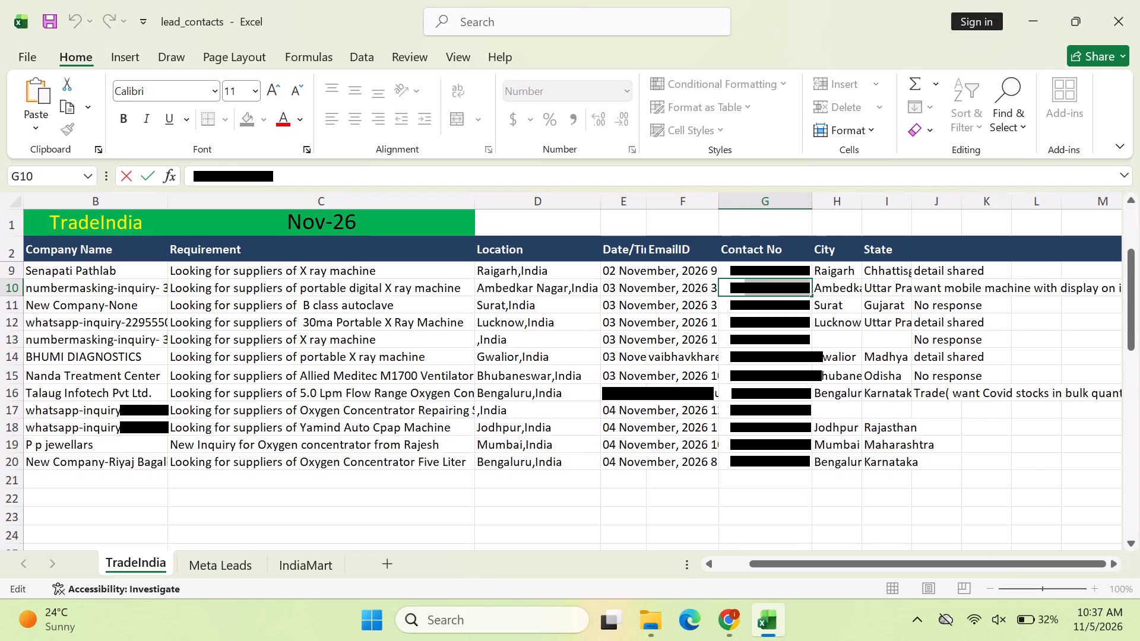
left_click_drag(808, 287, 812, 287)
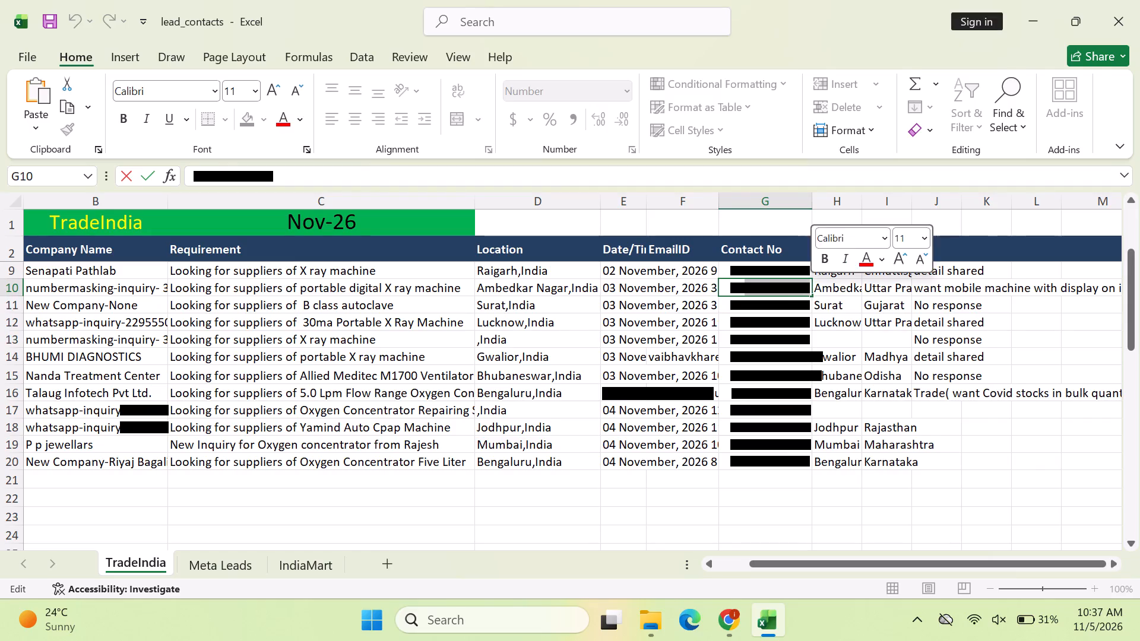
key("ctrl+c")
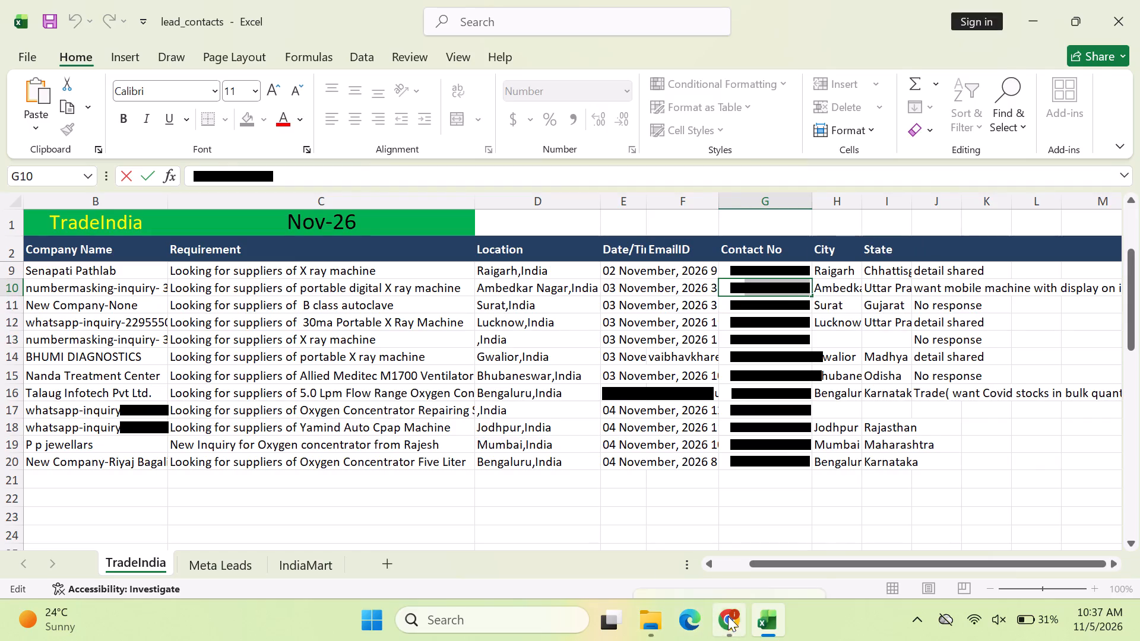
left_click(728, 616)
left_click(598, 313)
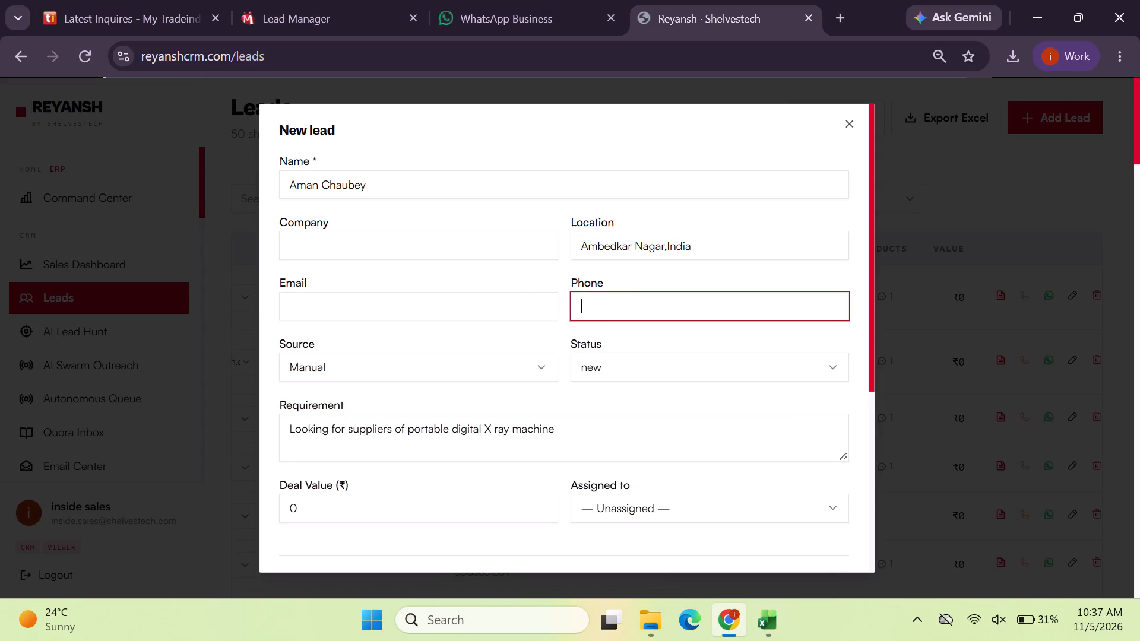
key("ctrl+v")
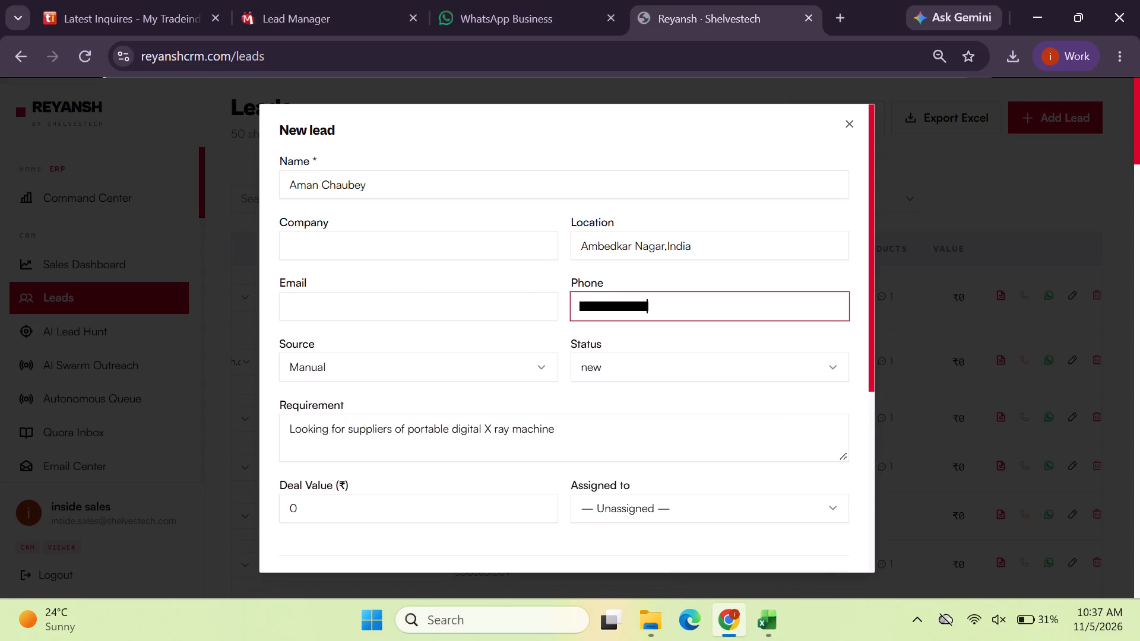
Enter "Unknown" as the new lead's company.
left_click(370, 244)
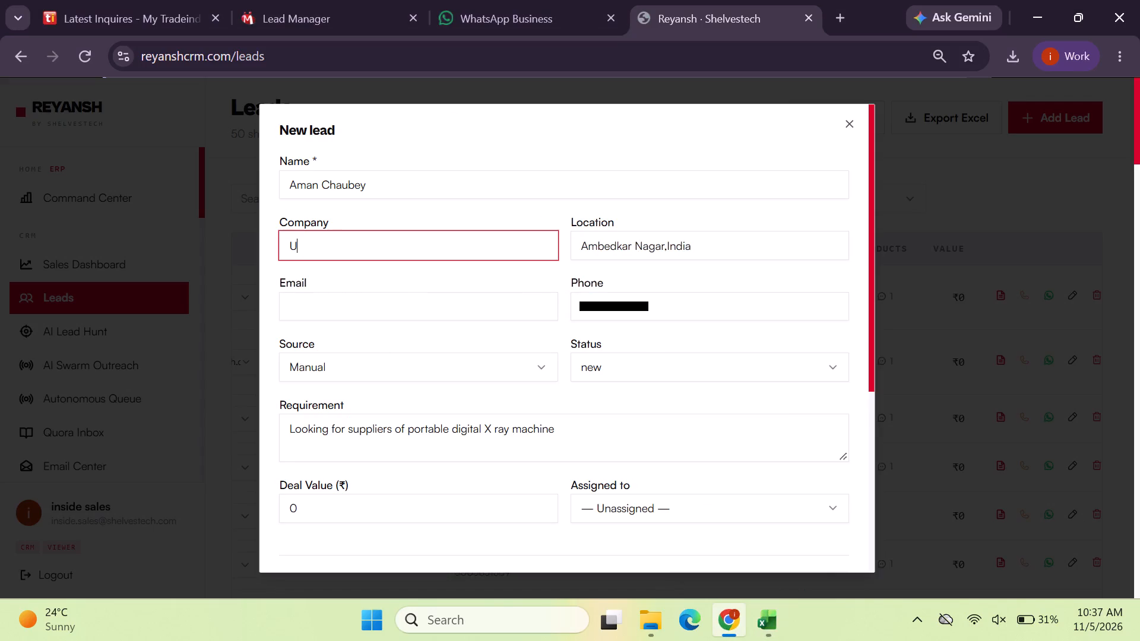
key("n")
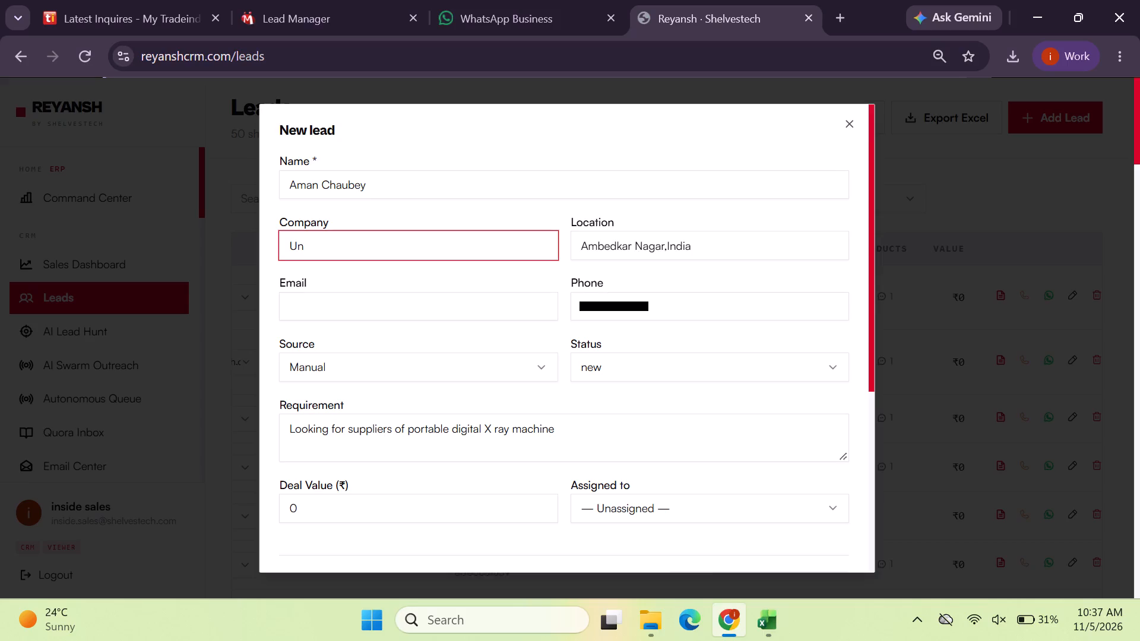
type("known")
Set the new lead's source to TradeIndia and add the lead to the CRM.
scroll(530, 334, "down", 3)
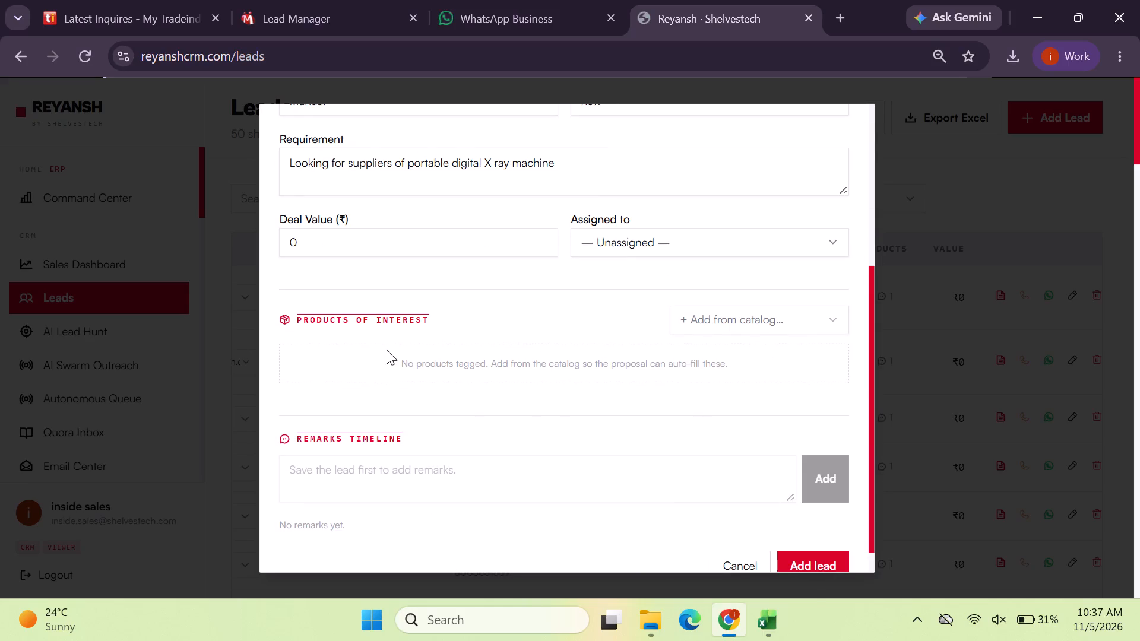
scroll(451, 375, "down", 4)
left_click(383, 446)
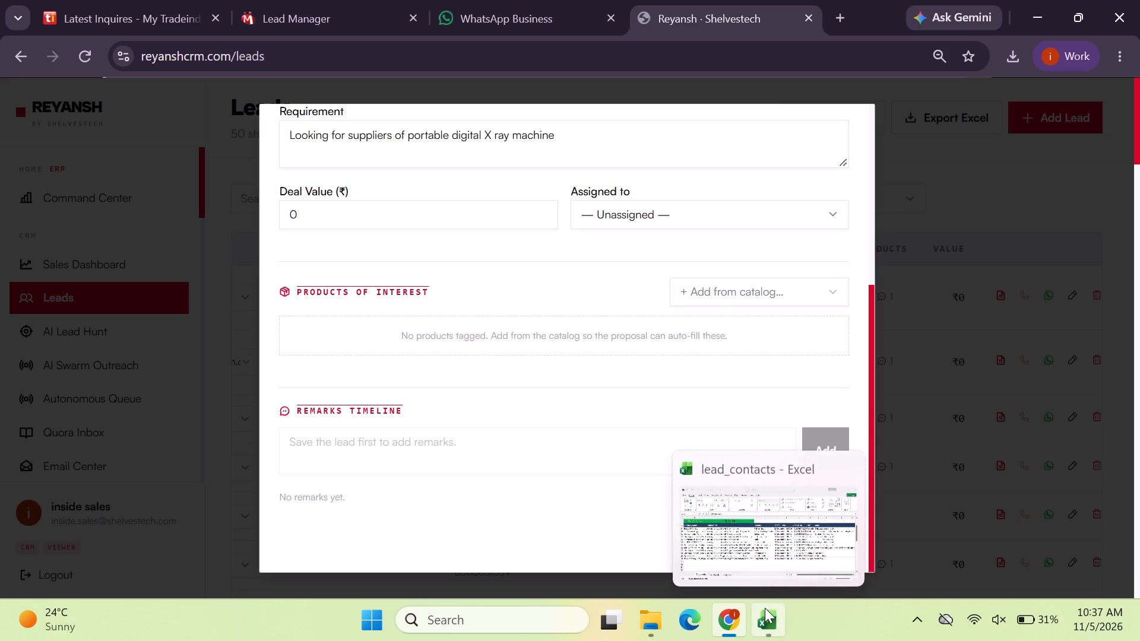
left_click(765, 564)
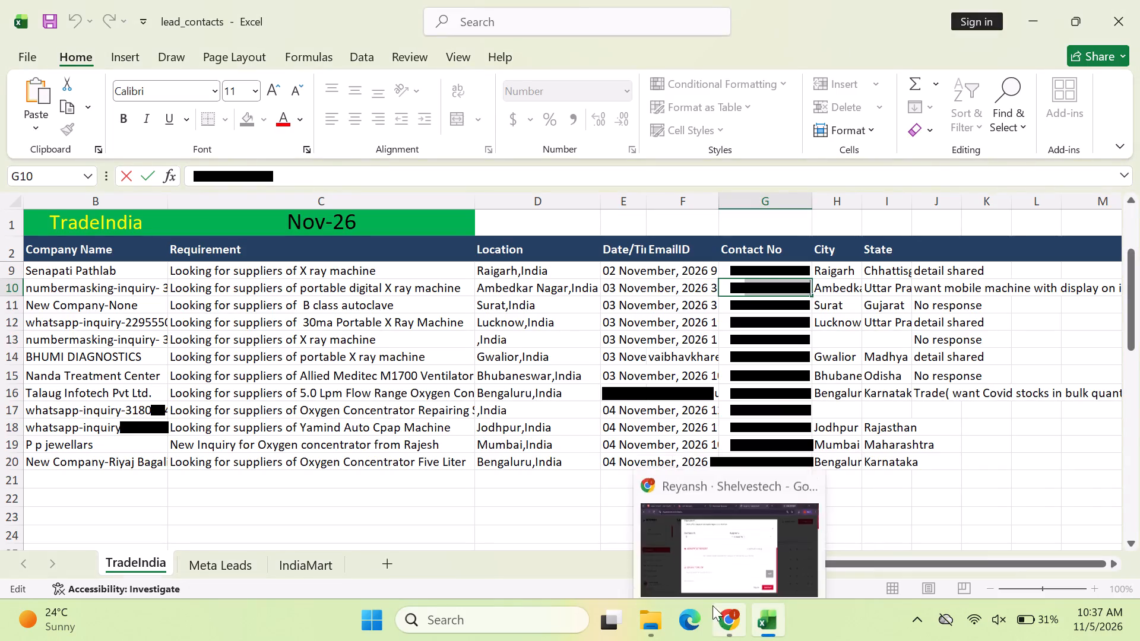
left_click(688, 570)
scroll(543, 286, "up", 3)
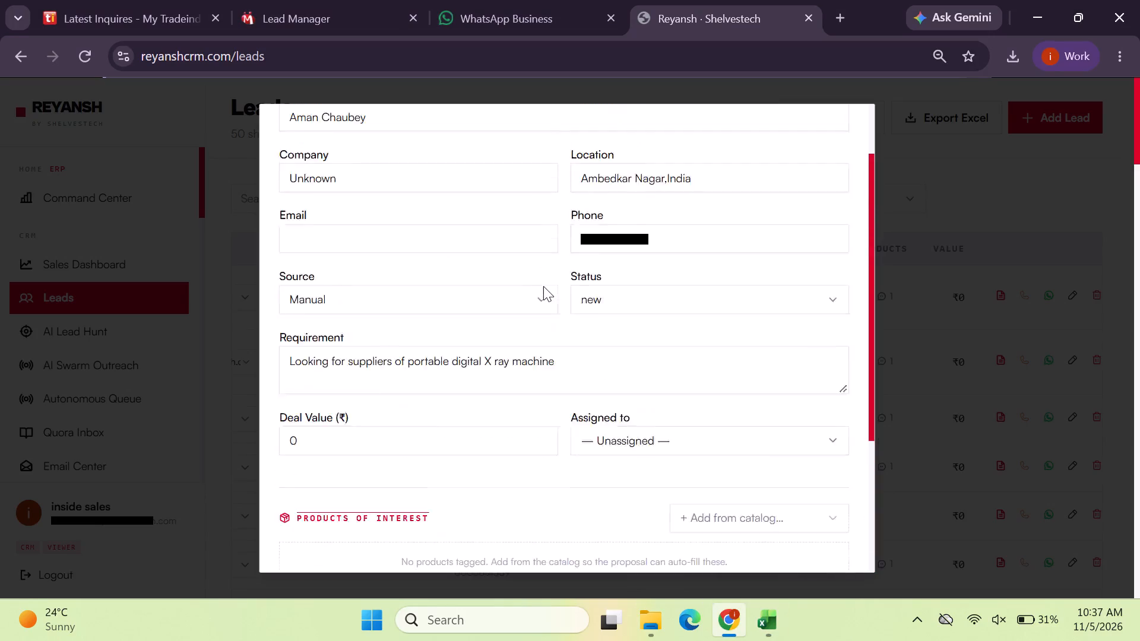
left_click(532, 345)
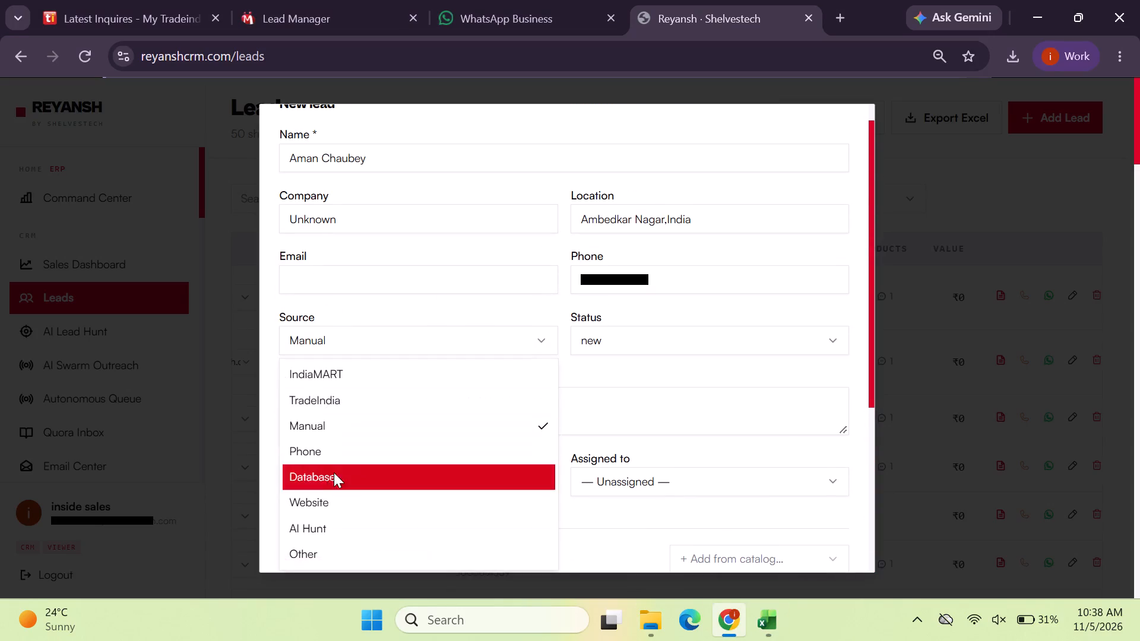
left_click(305, 406)
scroll(495, 412, "down", 4)
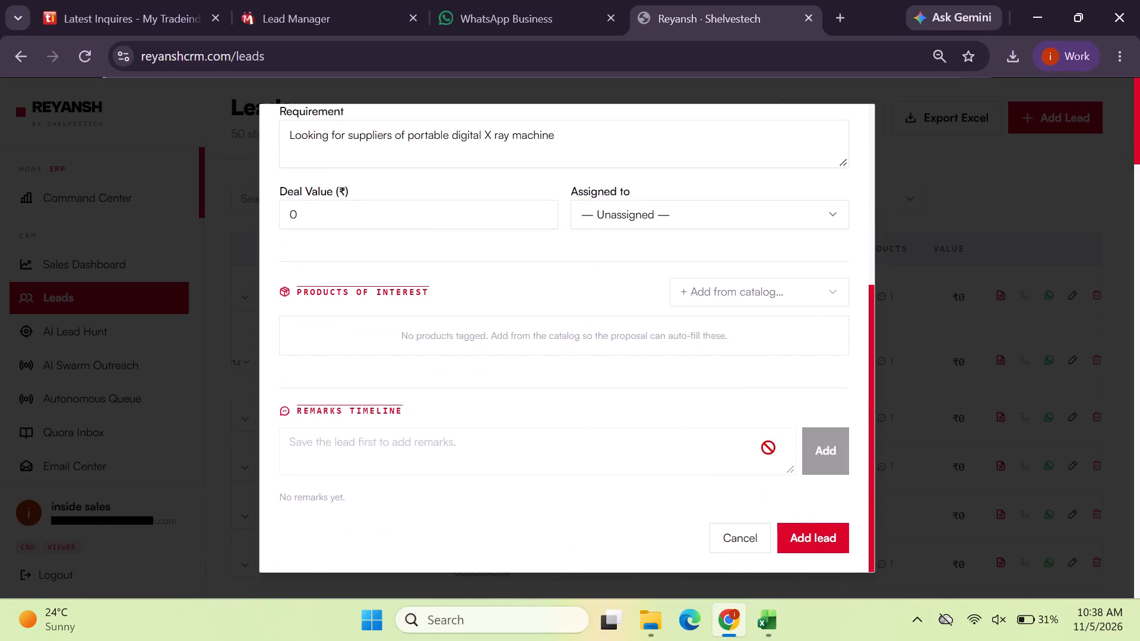
left_click(816, 534)
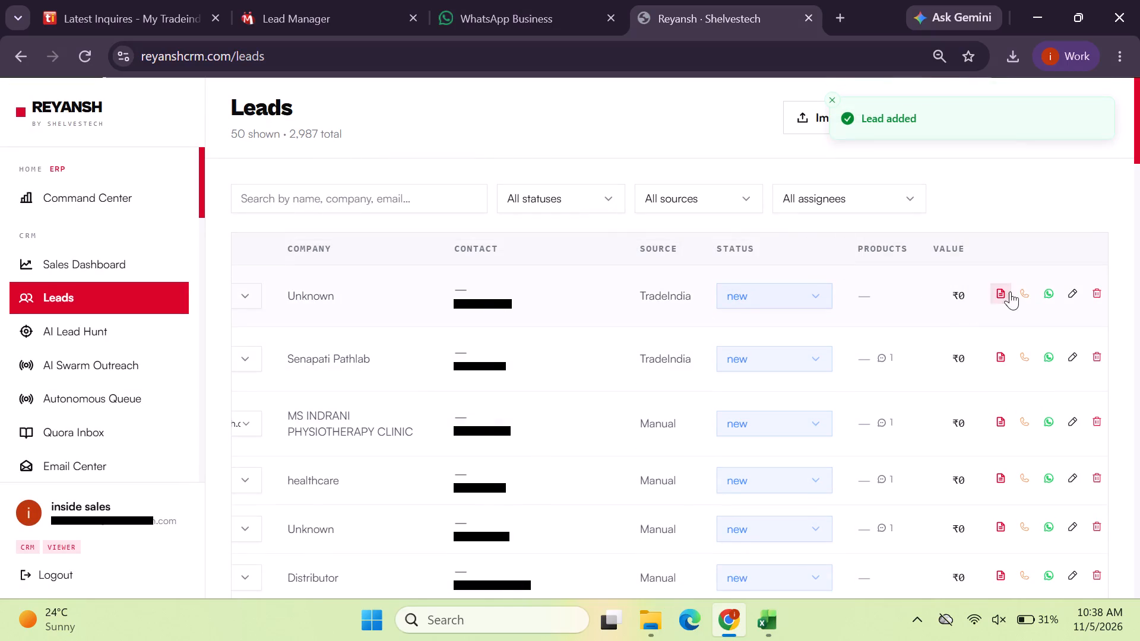
Reopen the newly added Unknown-company lead and fill its remark with the row 10 note from Excel, "want mobile machine with display on it".
left_click(1075, 289)
scroll(376, 481, "down", 4)
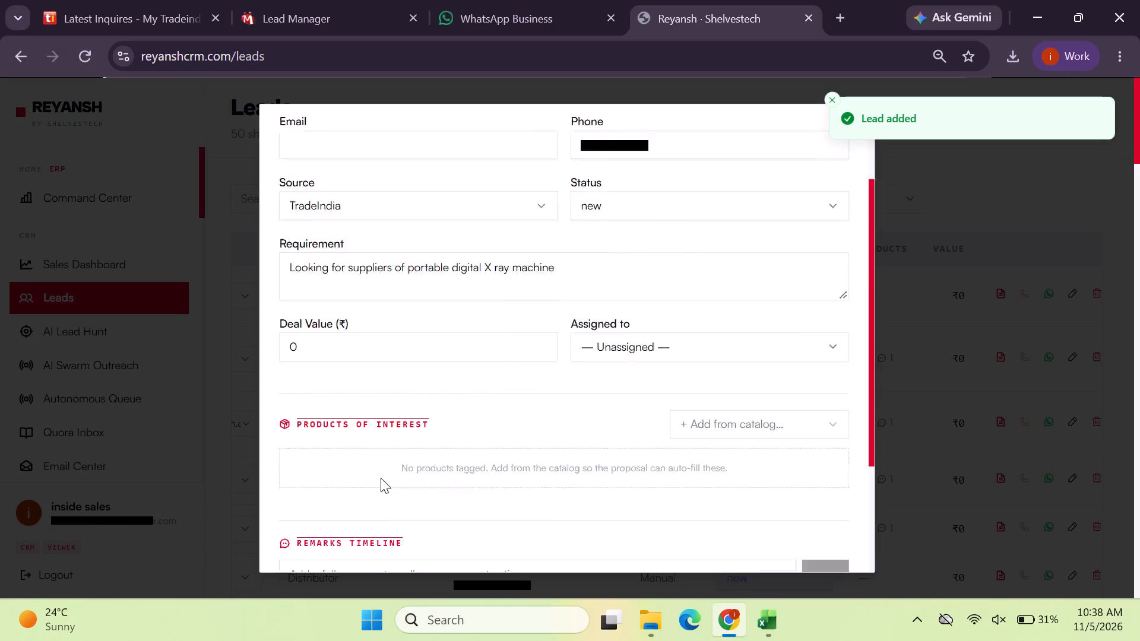
left_click(349, 442)
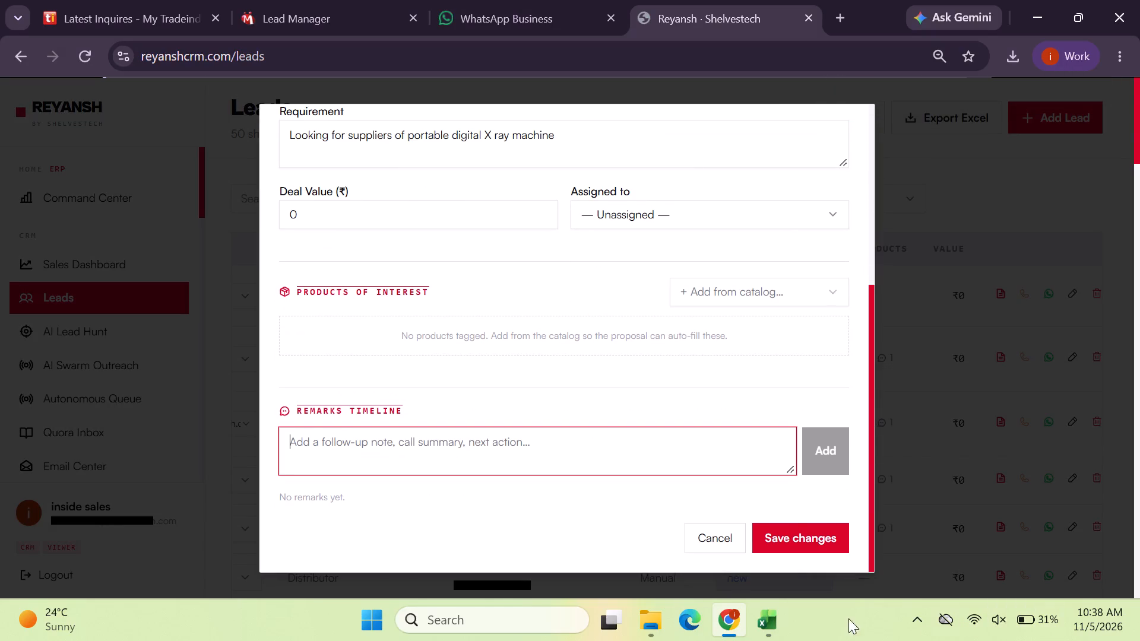
left_click(761, 620)
left_click(909, 284)
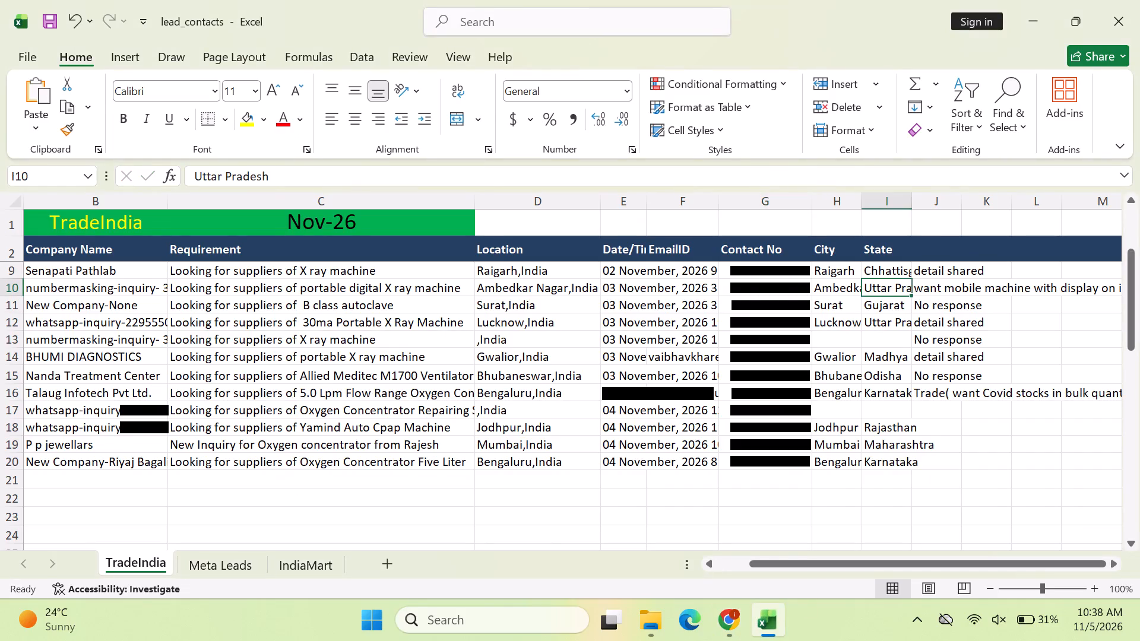
double_click(924, 287)
left_click_drag(913, 287, 1136, 284)
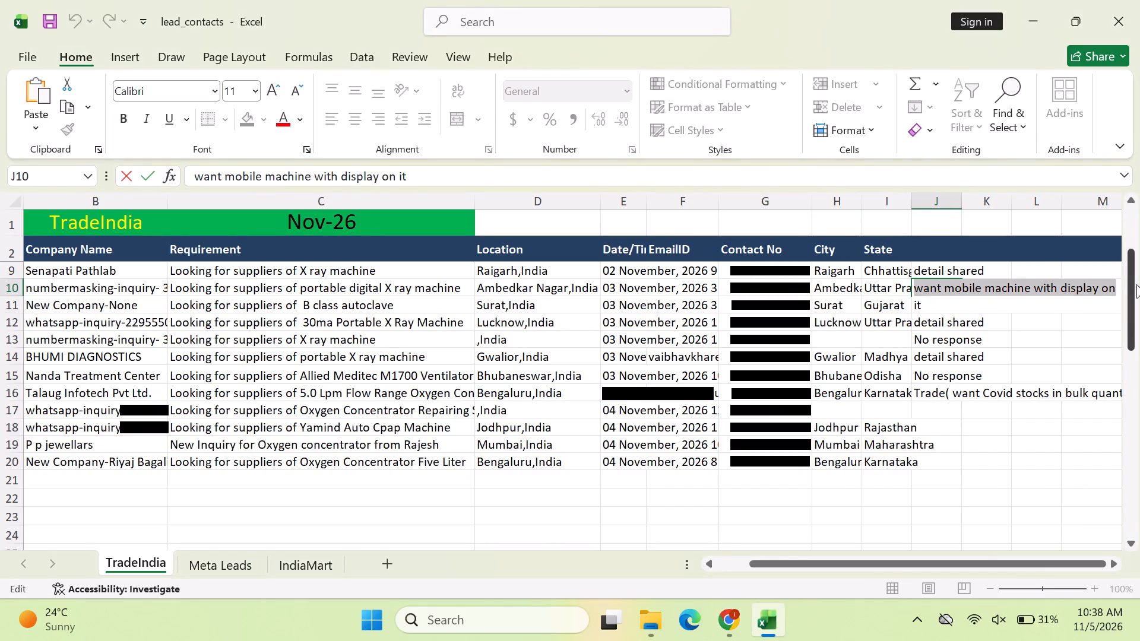
key("ctrl+c")
left_click(718, 623)
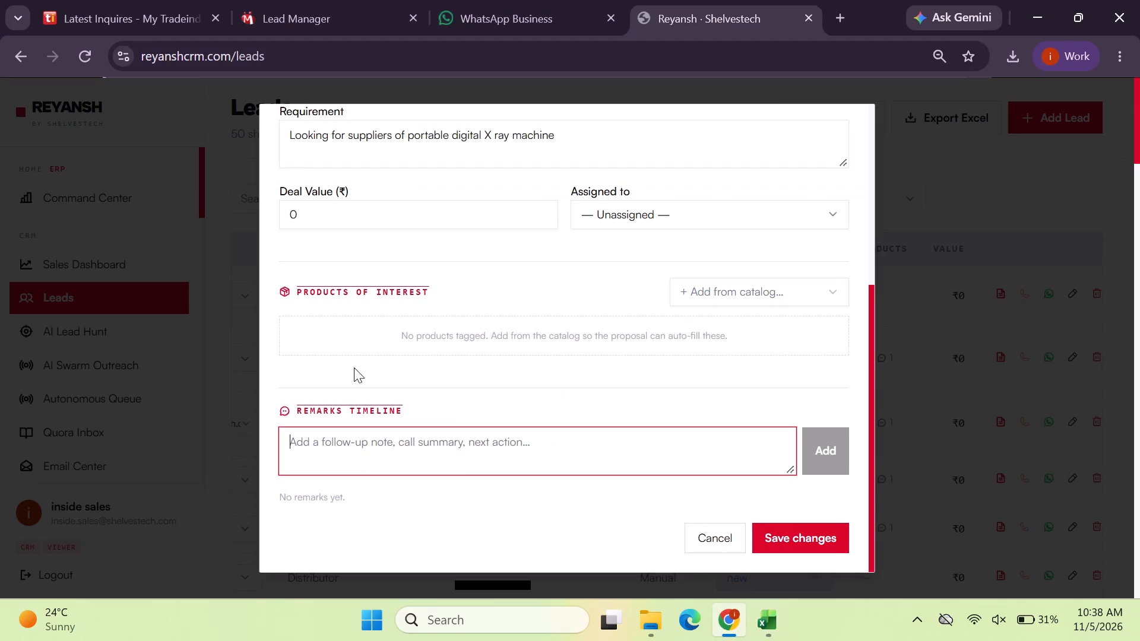
left_click(324, 448)
key("ctrl+v")
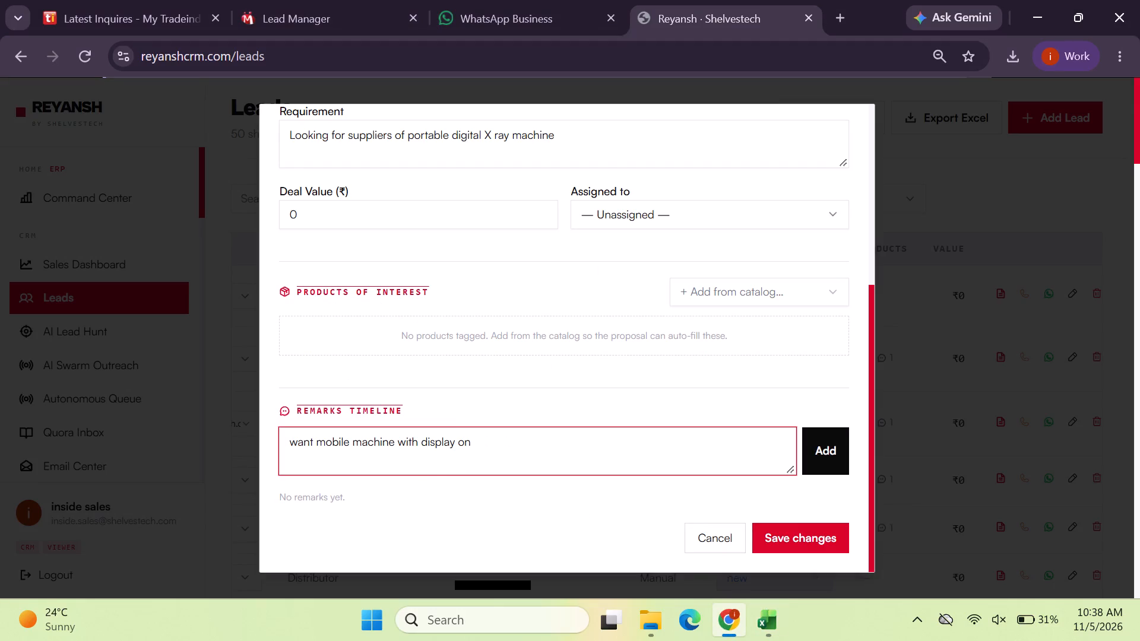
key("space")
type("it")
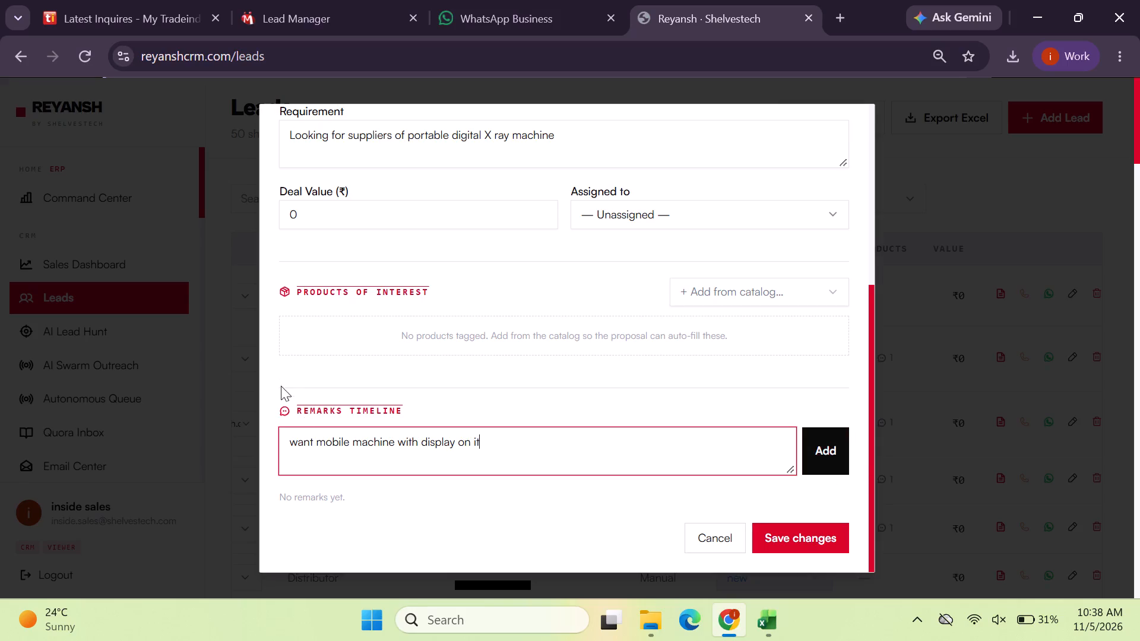
Insert "X-ray" before "machine" in the remark, add it to the remarks timeline, and save the lead's changes.
left_click(353, 447)
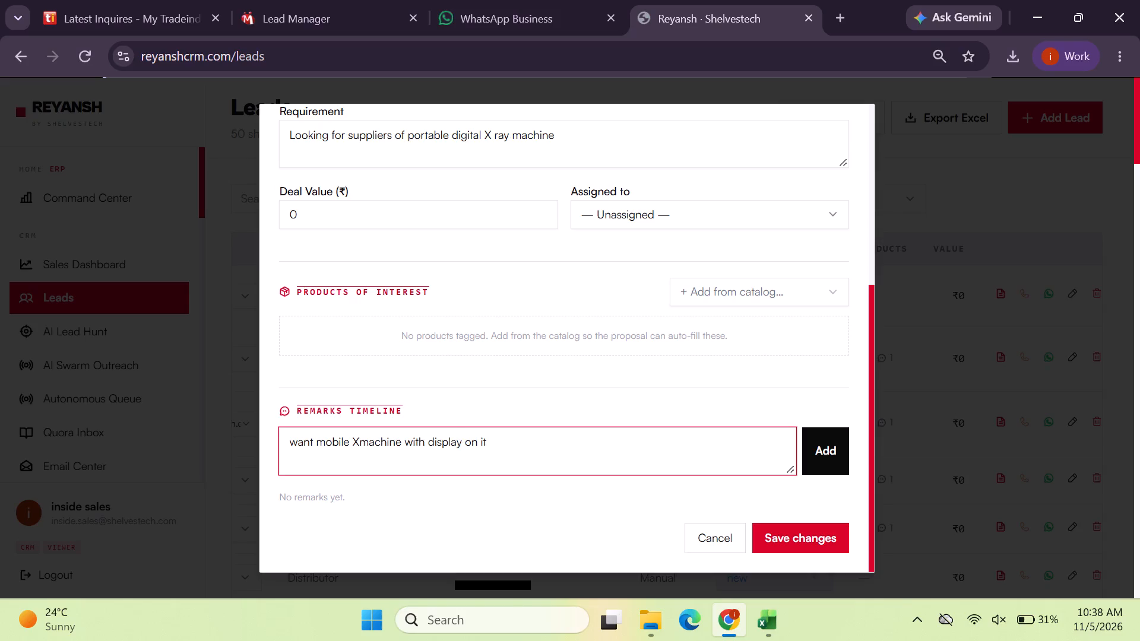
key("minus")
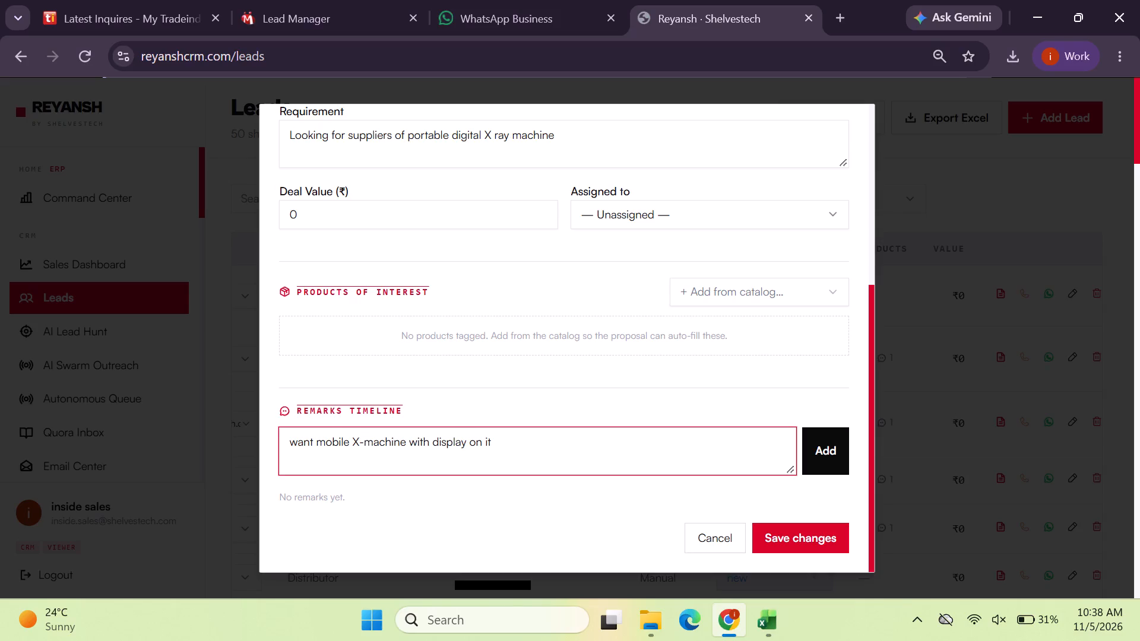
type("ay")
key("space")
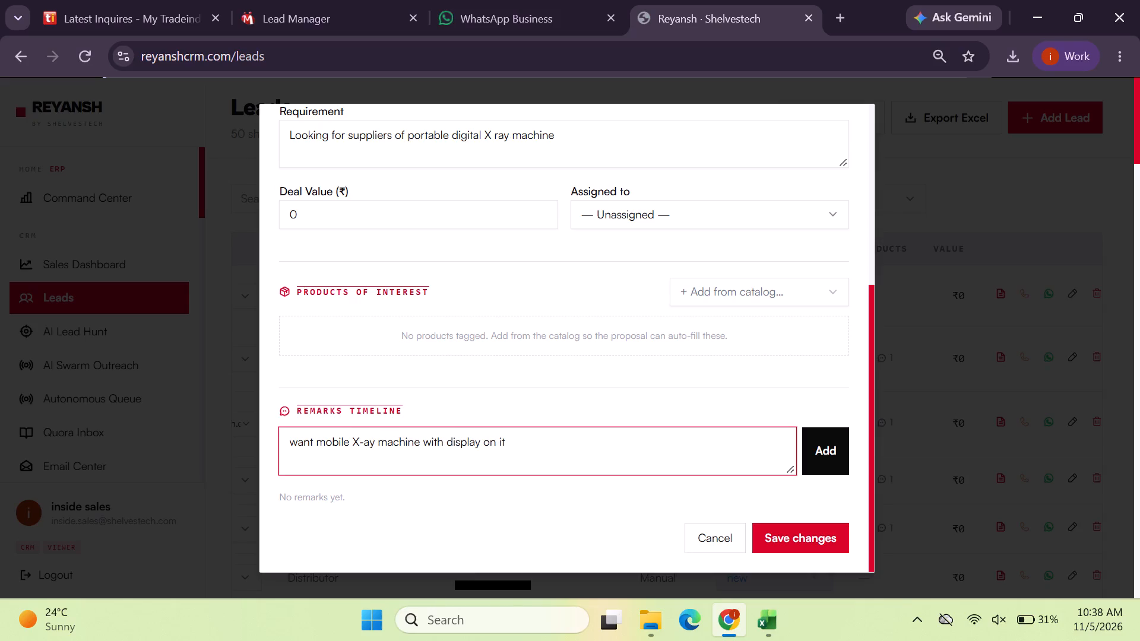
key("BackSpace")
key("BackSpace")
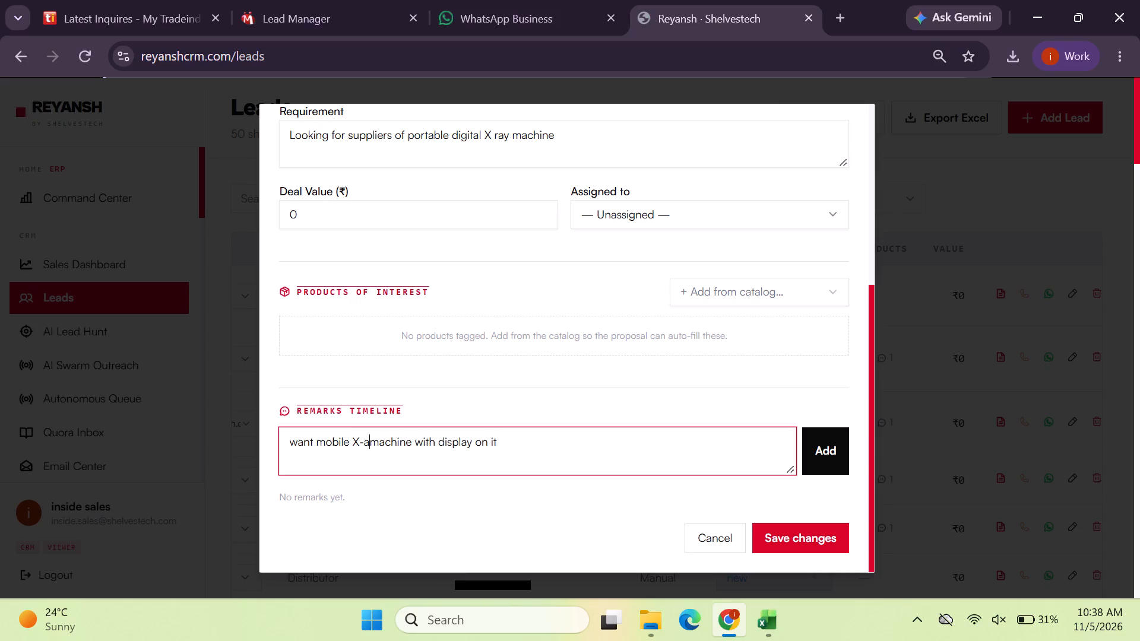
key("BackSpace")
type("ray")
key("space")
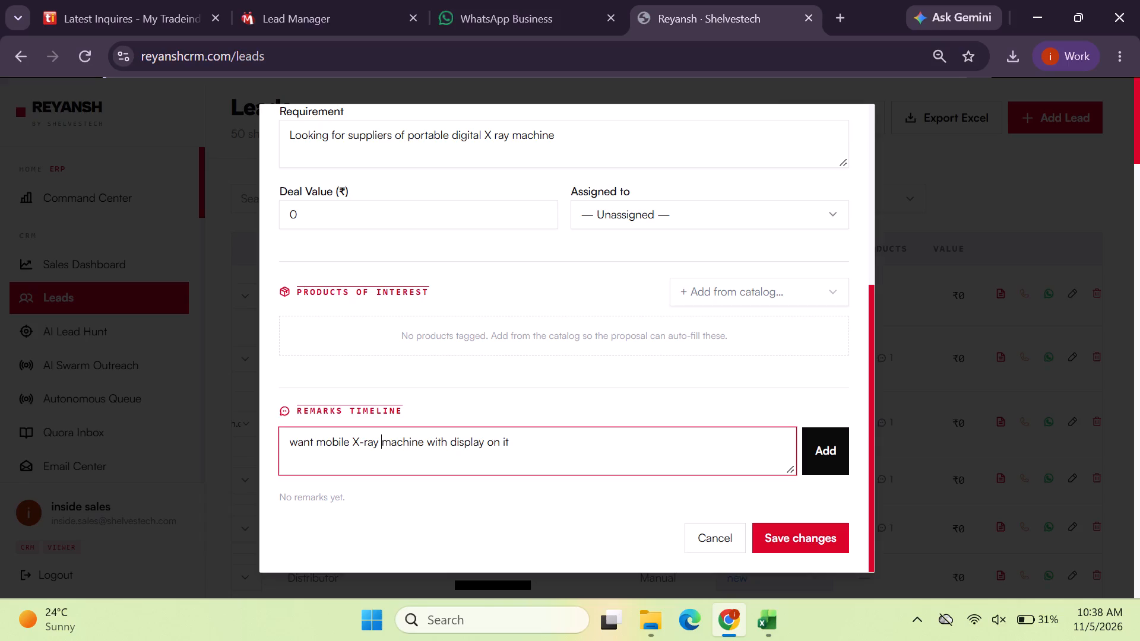
left_click(820, 456)
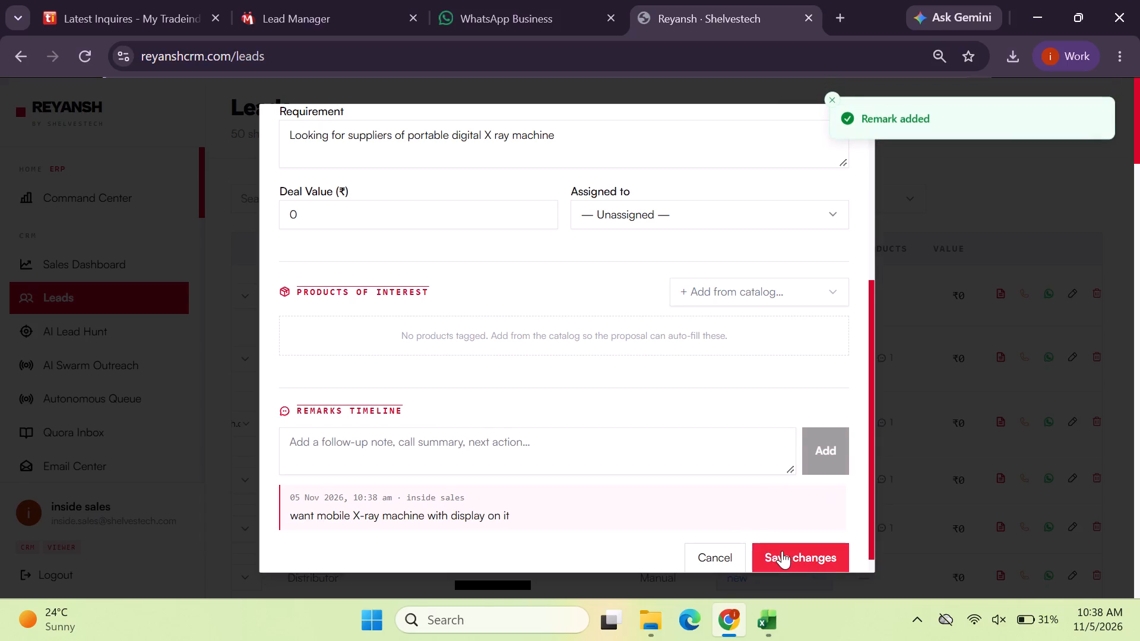
left_click(783, 552)
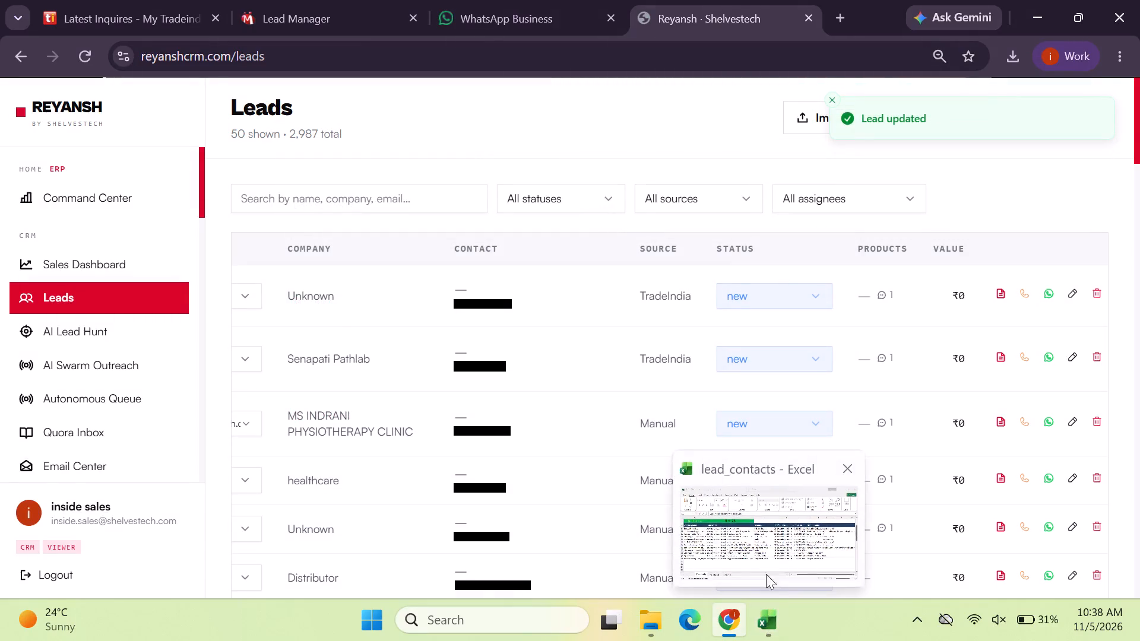
Copy the row 11 contact number from the TradeIndia sheet in Excel into the Phone of another new CRM lead.
left_click(768, 562)
left_click(691, 342)
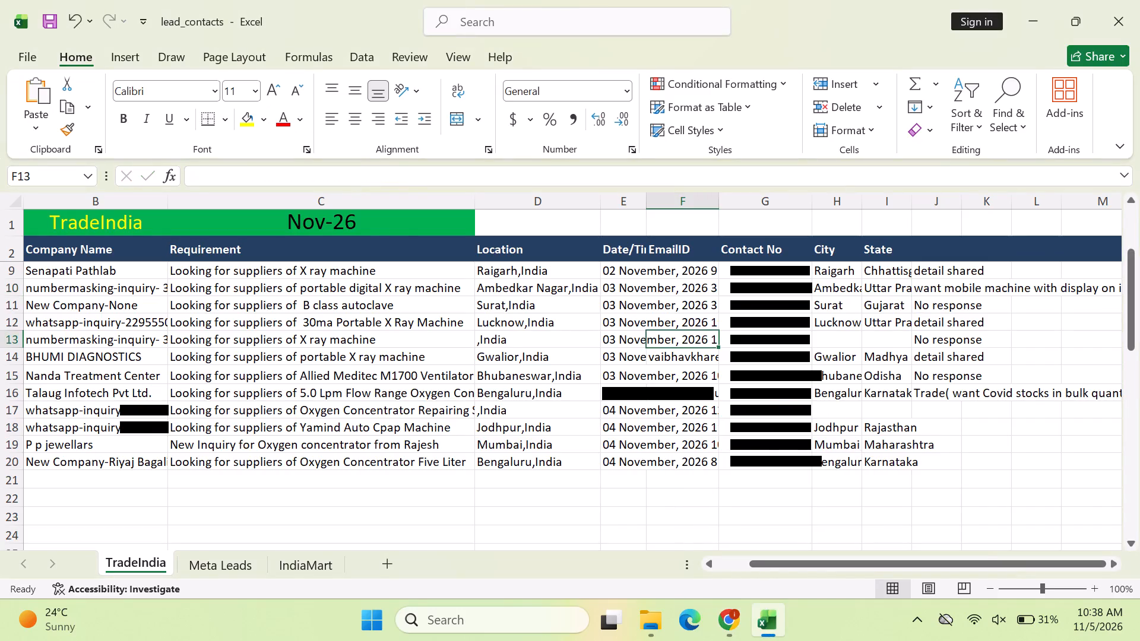
double_click(752, 308)
left_click_drag(745, 306, 808, 299)
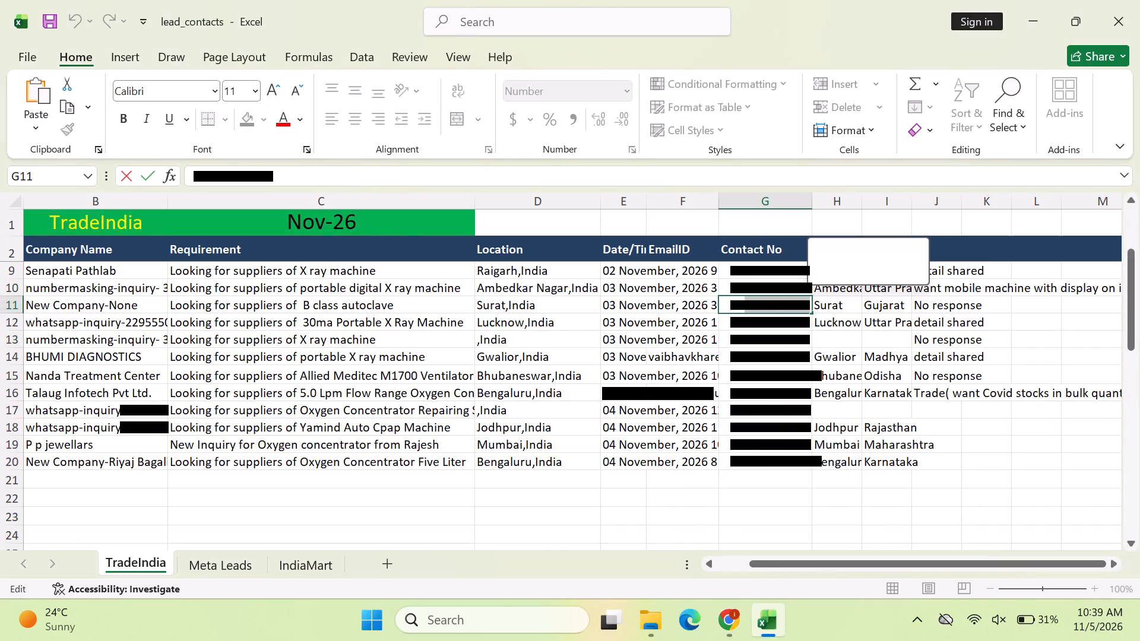
key("ctrl+c")
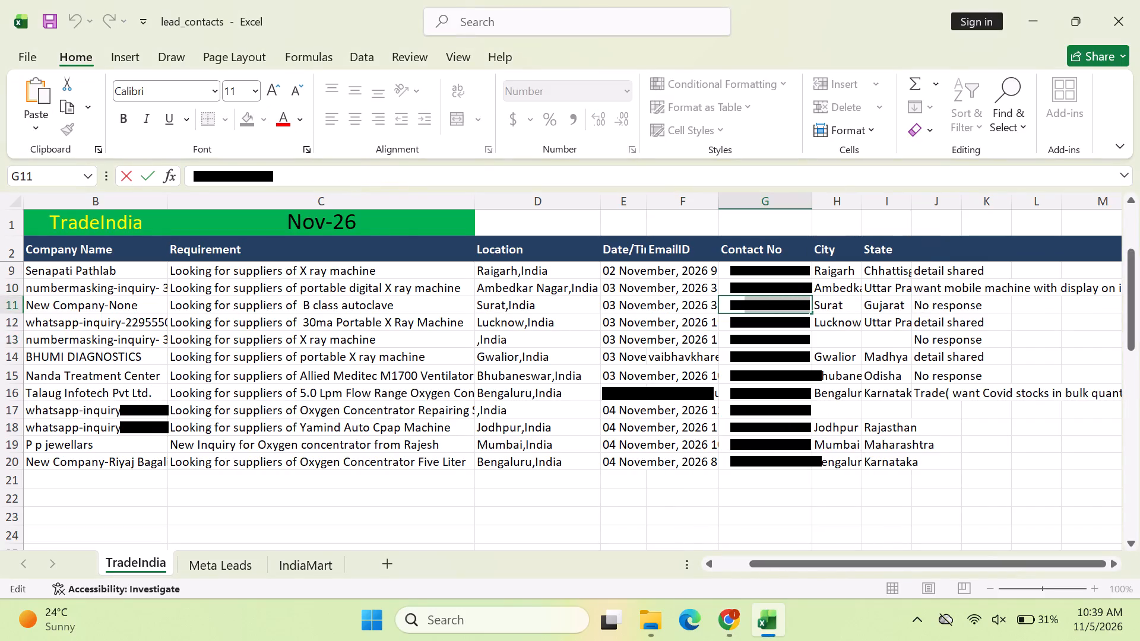
left_click(733, 611)
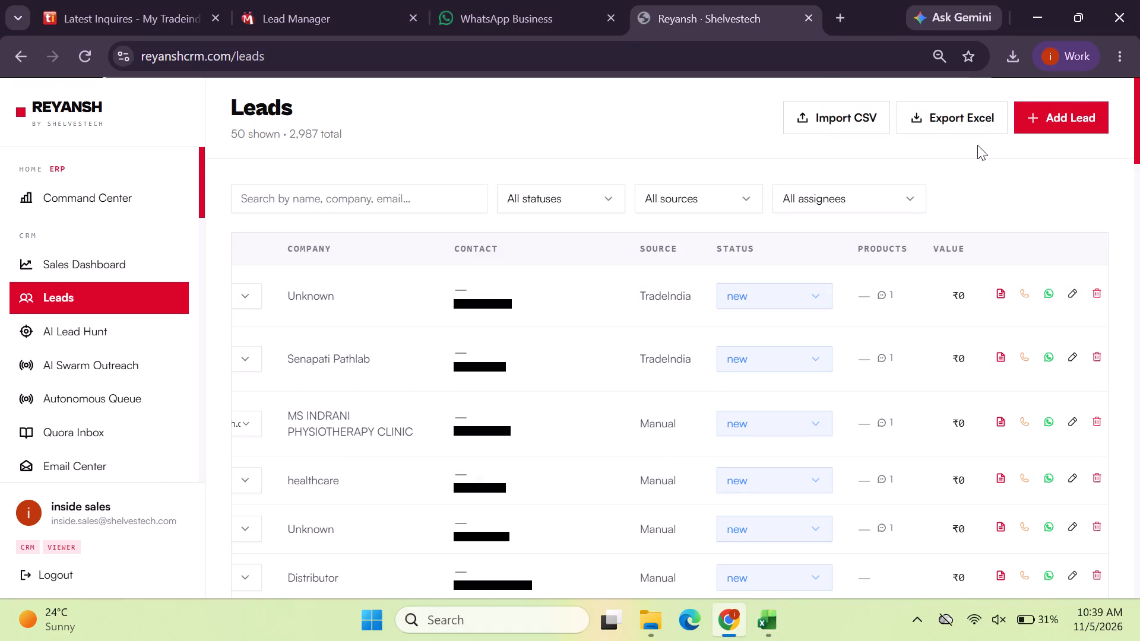
left_click(1042, 116)
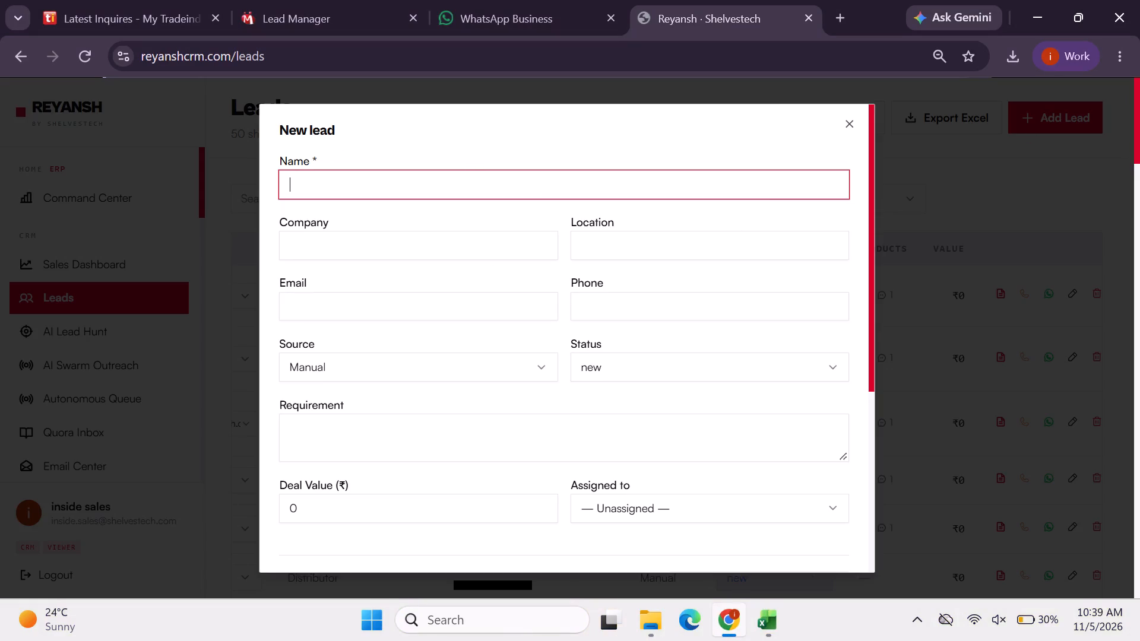
left_click(601, 307)
key("ctrl+v")
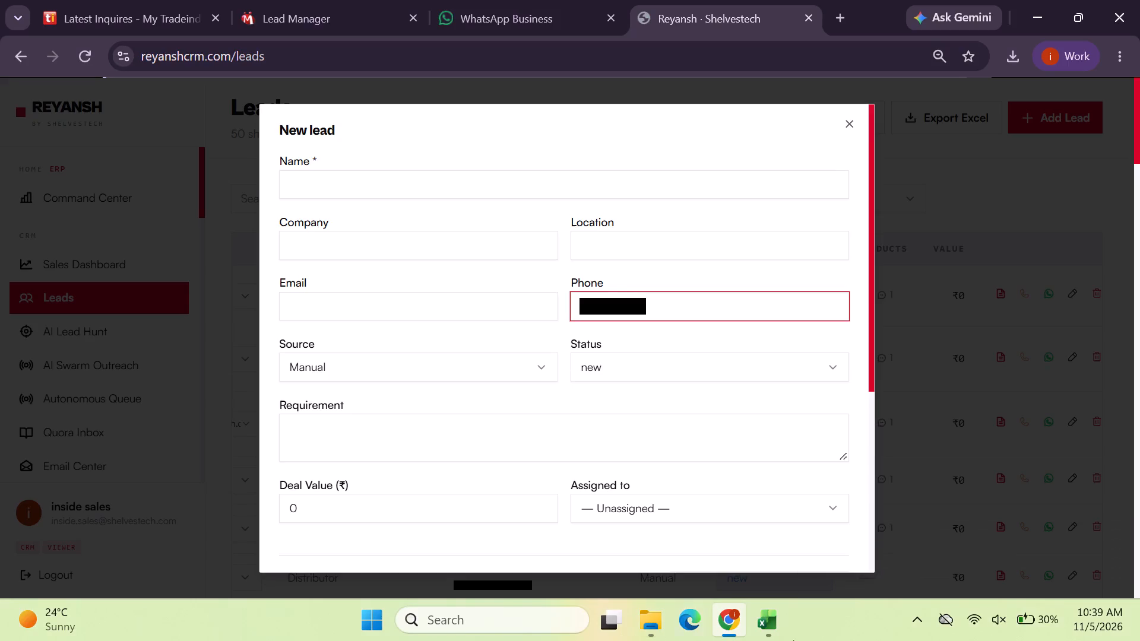
Copy "B class autoclave" from the row 11 requirement in Excel into the new CRM lead's Requirement.
left_click(761, 566)
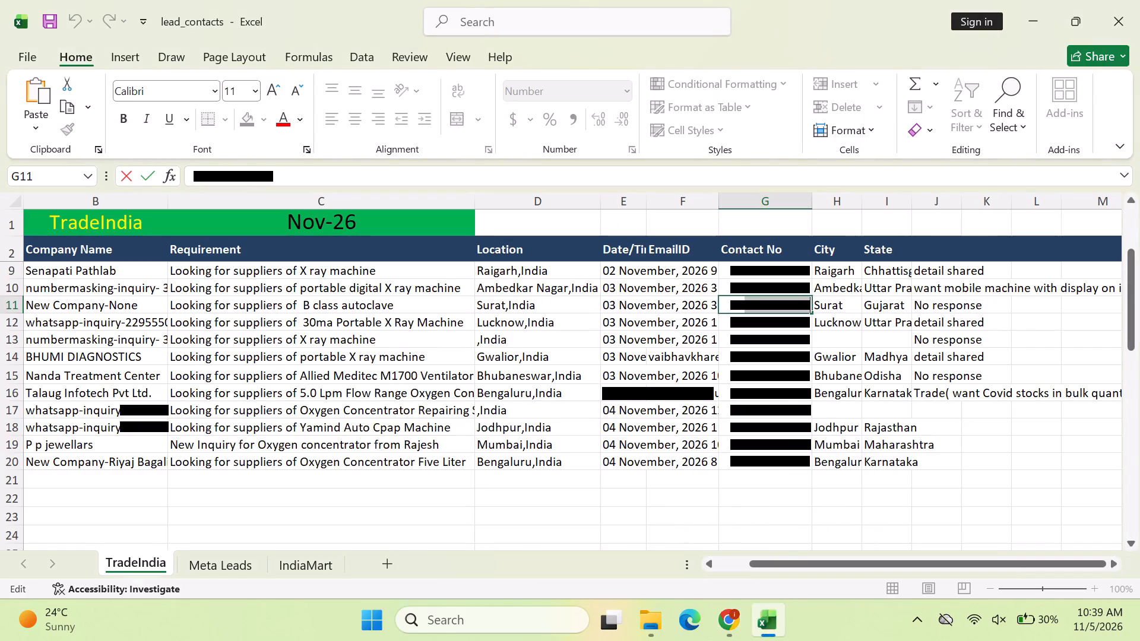
double_click(322, 307)
left_click_drag(300, 308, 394, 305)
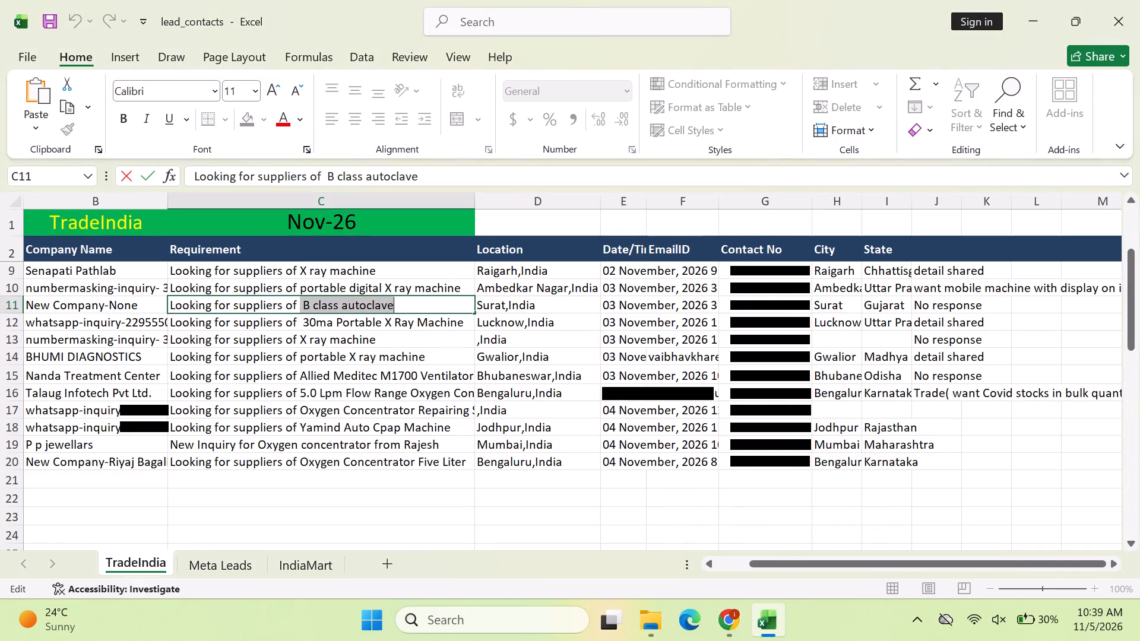
left_click_drag(394, 305, 395, 304)
key("ctrl+c")
left_click(726, 617)
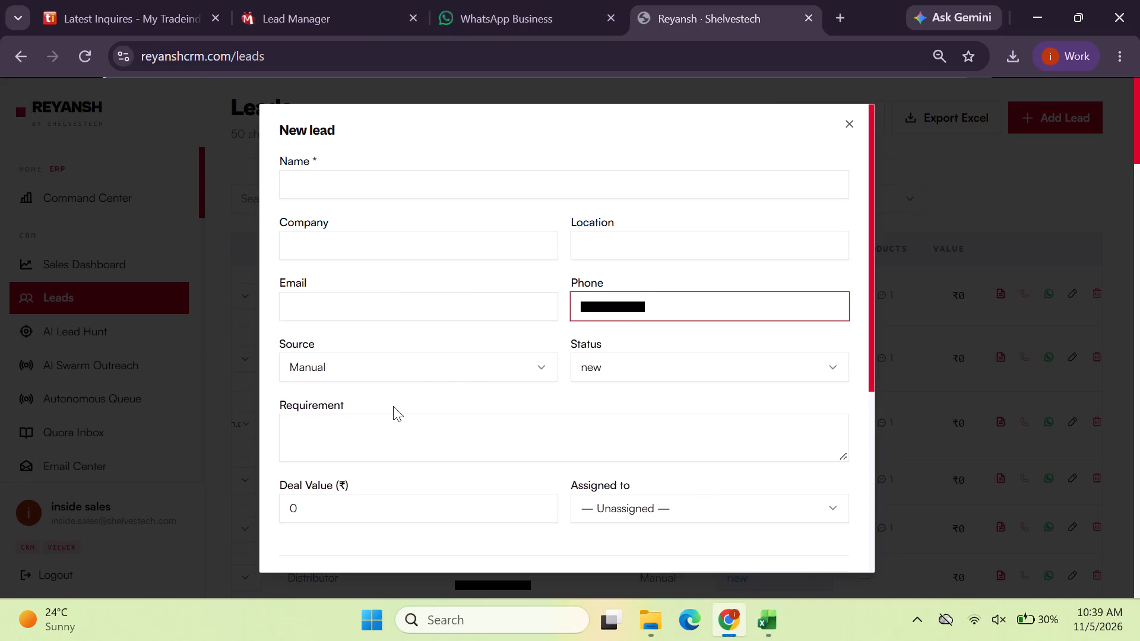
left_click(321, 440)
key("ctrl+v")
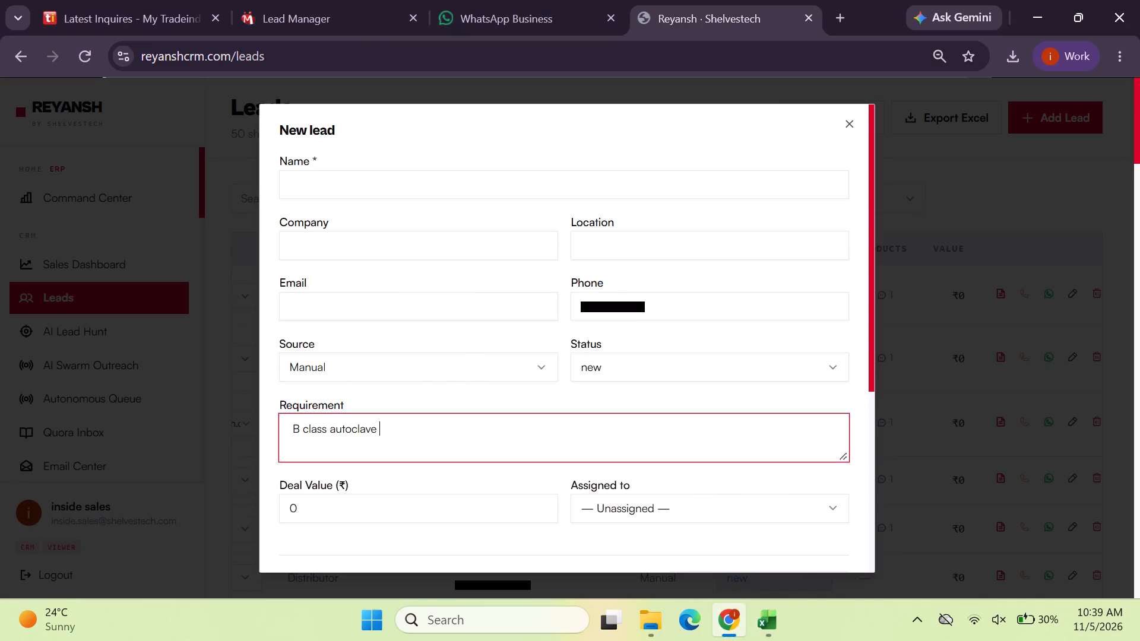
Copy "New Company" from the row 11 company name in Excel into the new CRM lead's Company.
left_click(772, 608)
left_click(534, 386)
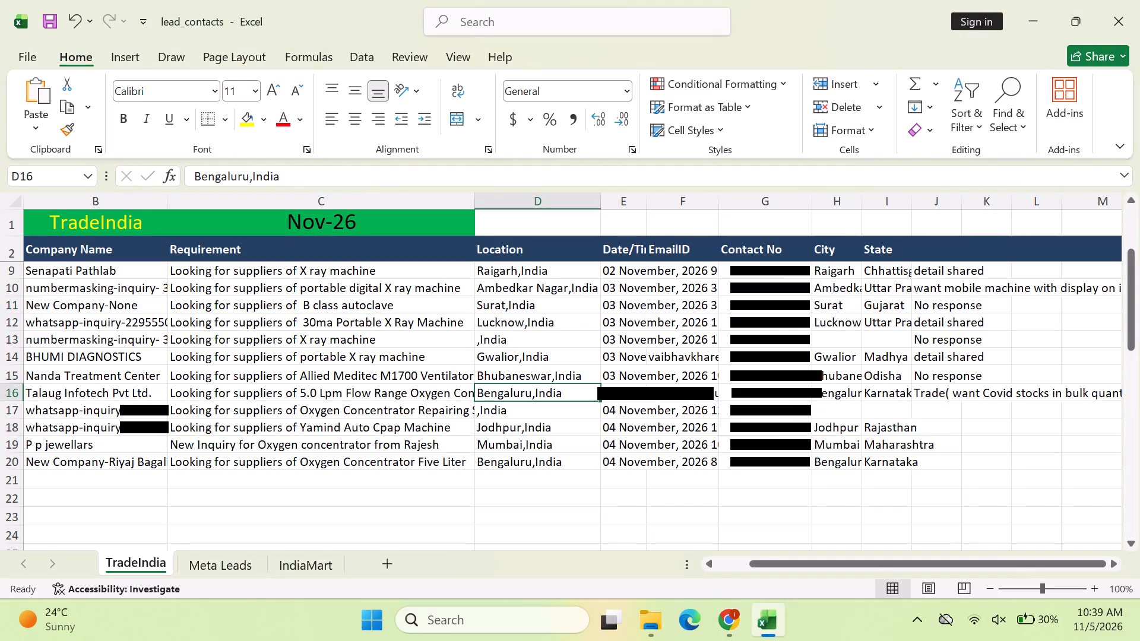
double_click(32, 306)
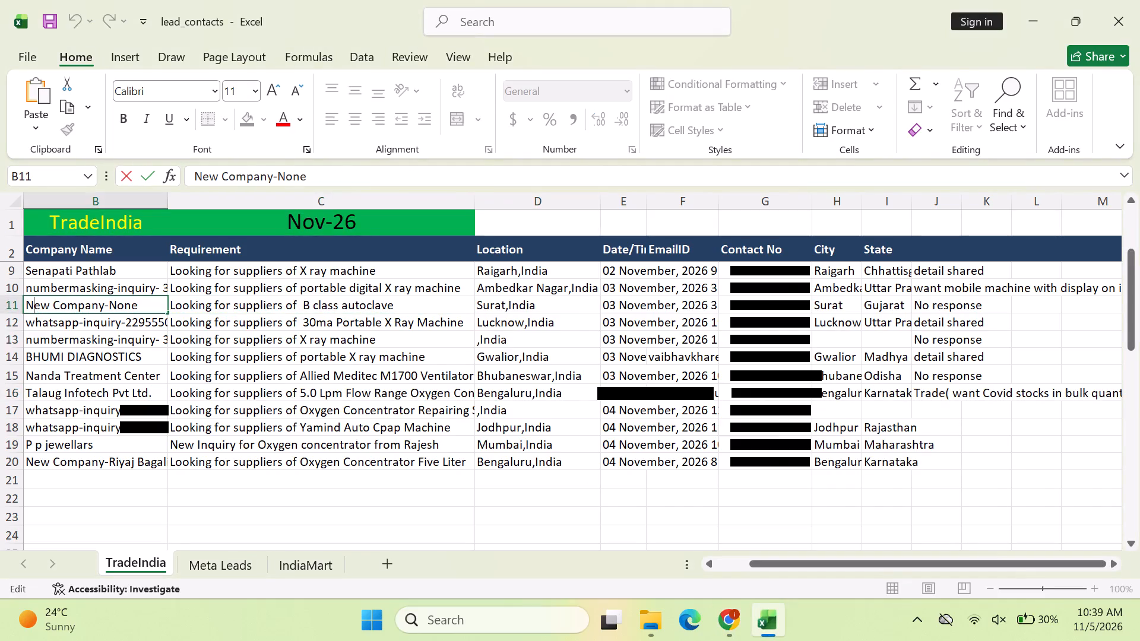
left_click_drag(26, 303, 62, 308)
left_click_drag(62, 308, 103, 306)
key("ctrl+c")
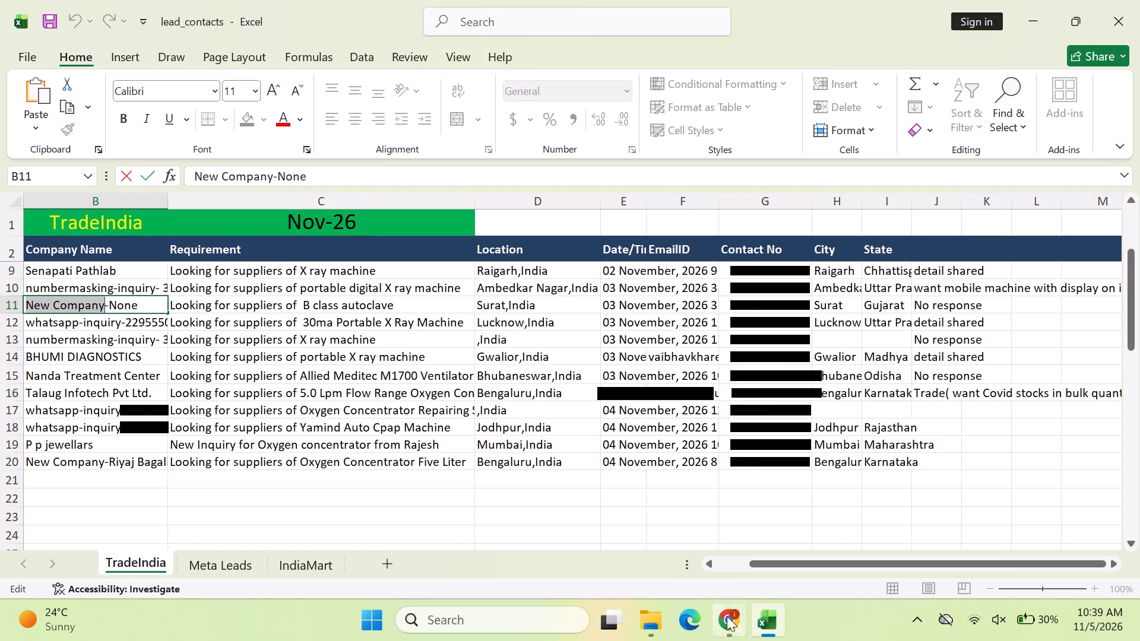
left_click(731, 619)
left_click(311, 246)
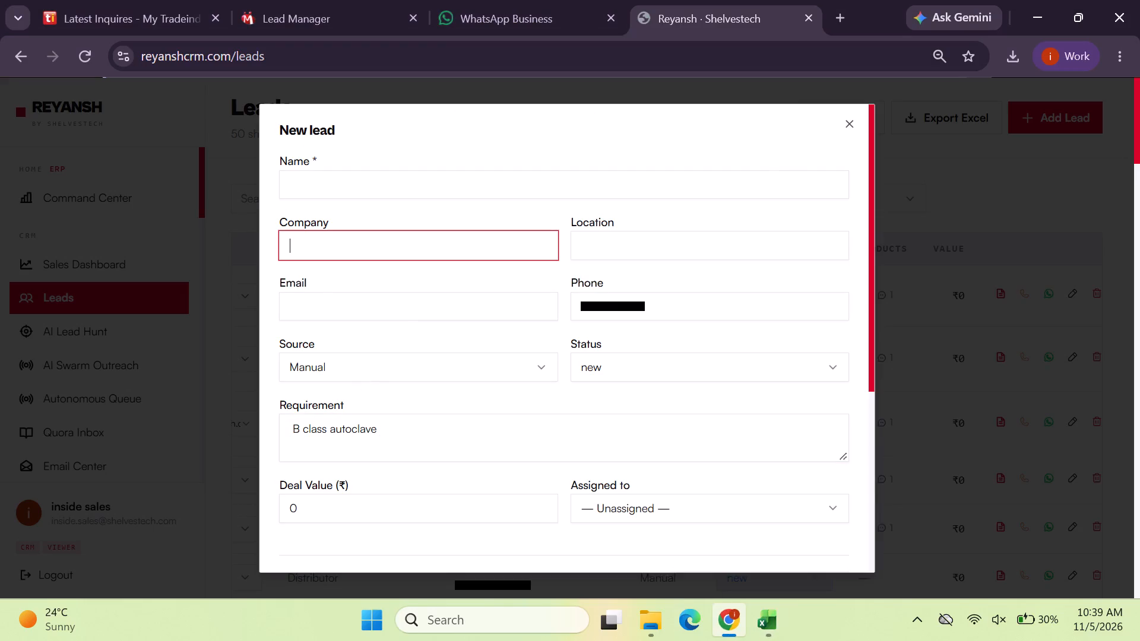
key("ctrl+v")
Begin filling in the new lead's Location.
left_click(604, 248)
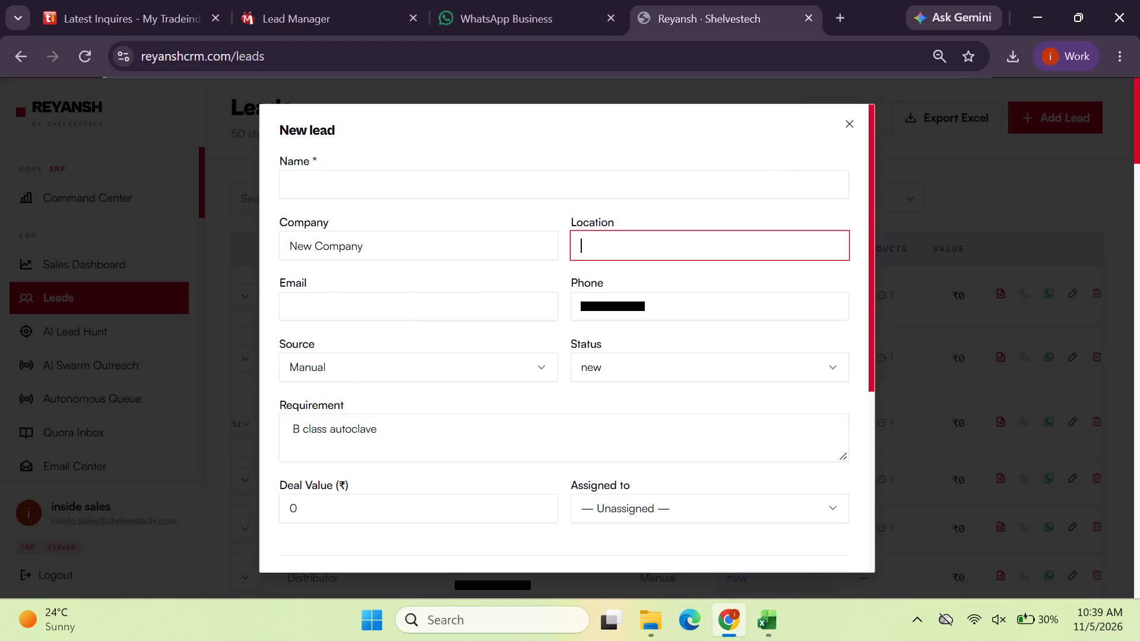
Copy "Surat,India" from the row 11 location in Excel into the new CRM lead's Location.
left_click(767, 618)
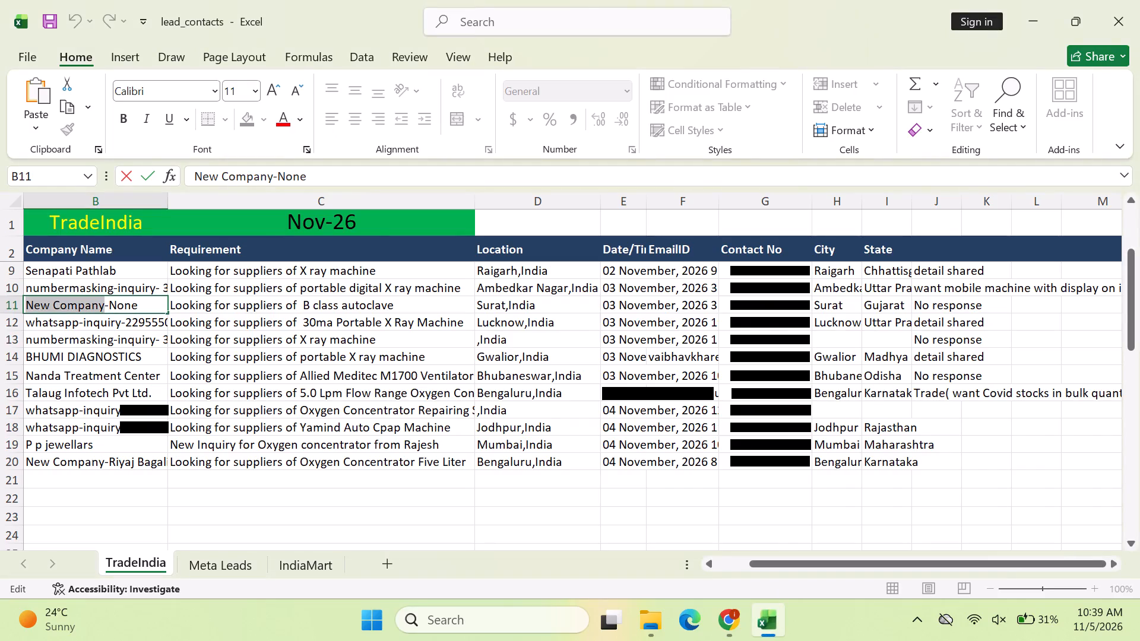
double_click(489, 305)
left_click_drag(477, 305, 536, 307)
key("ctrl+c")
left_click(724, 621)
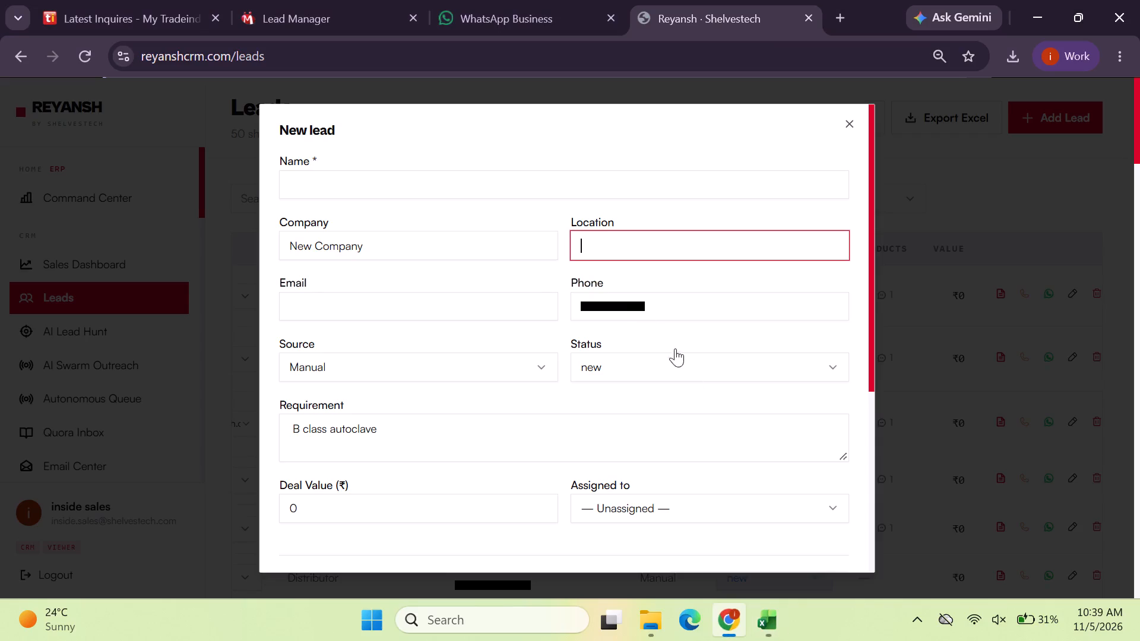
left_click(585, 243)
key("ctrl+v")
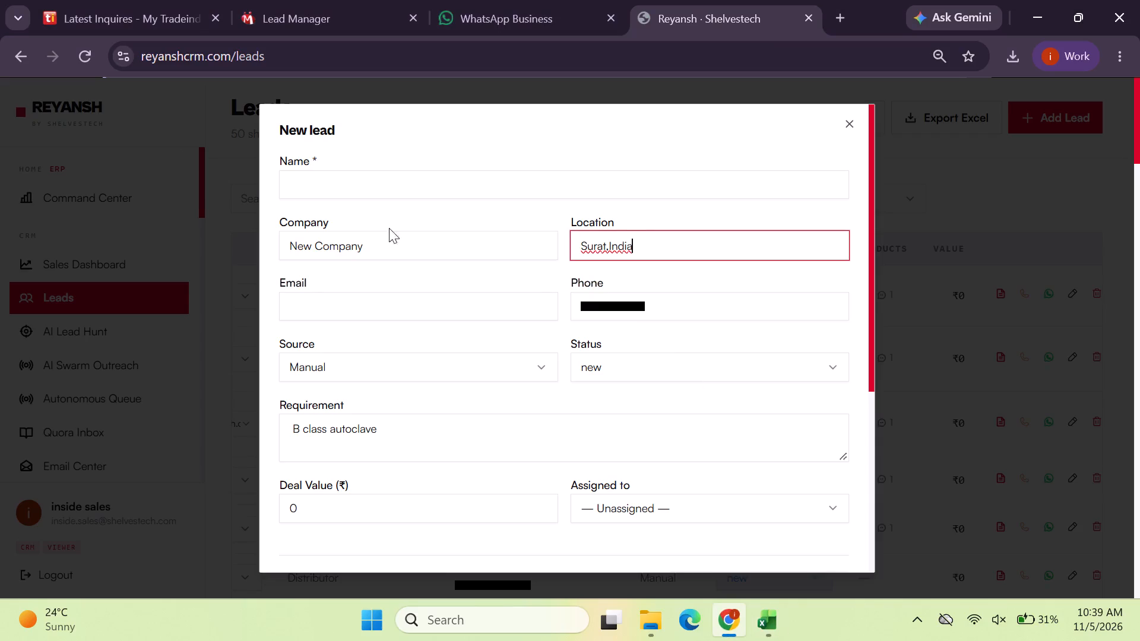
With the new CRM lead's Name left blank, select the contact number in its Phone.
left_click(315, 185)
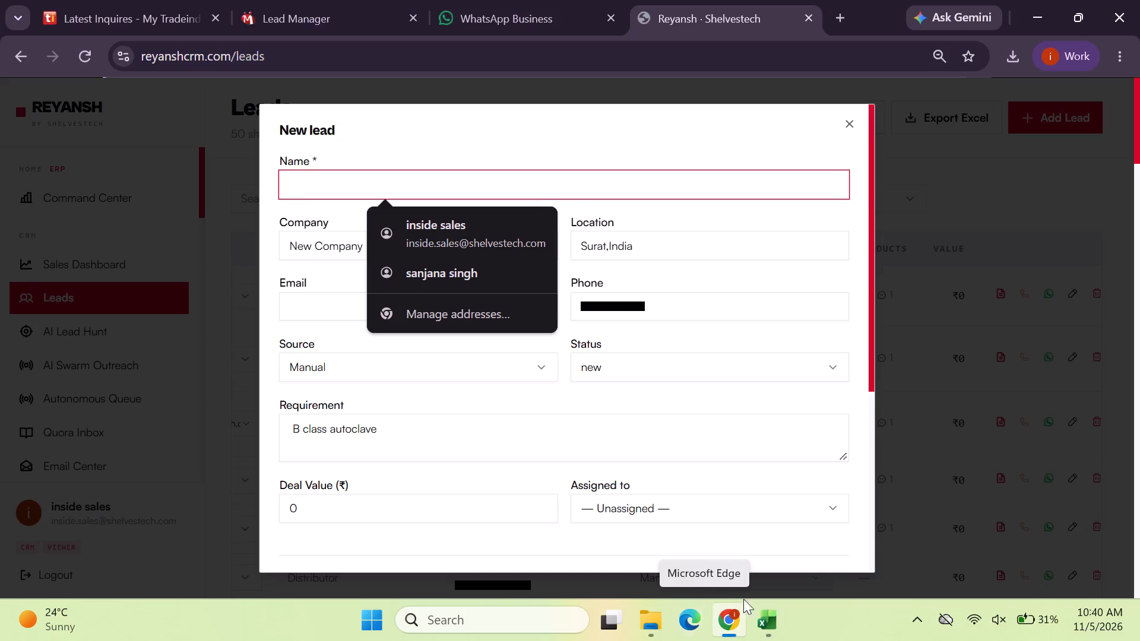
left_click_drag(583, 309, 634, 308)
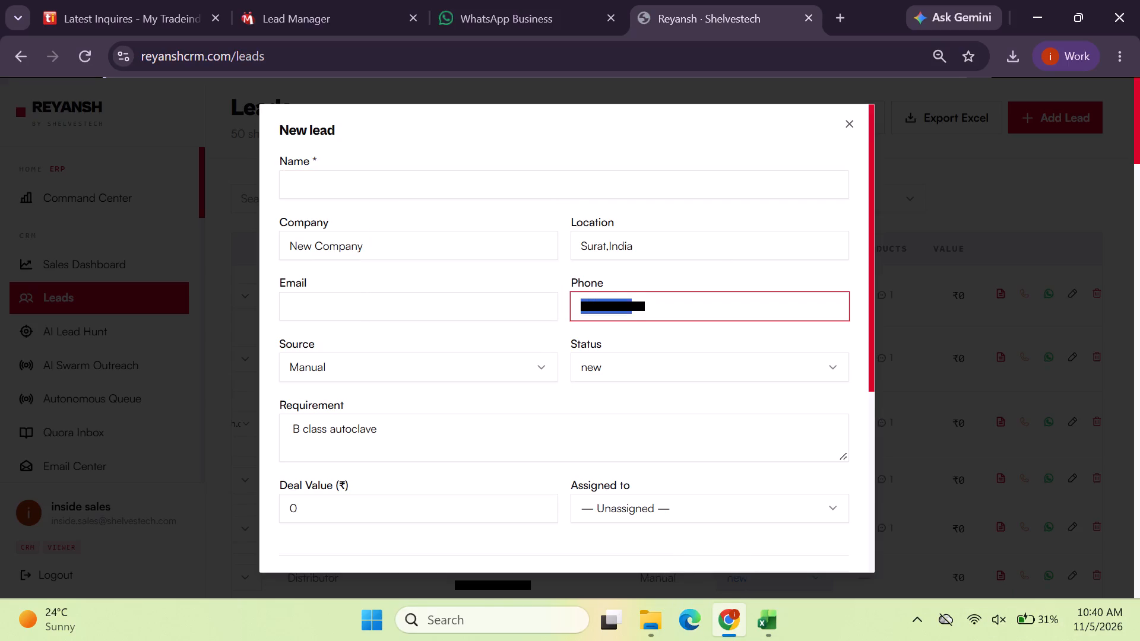
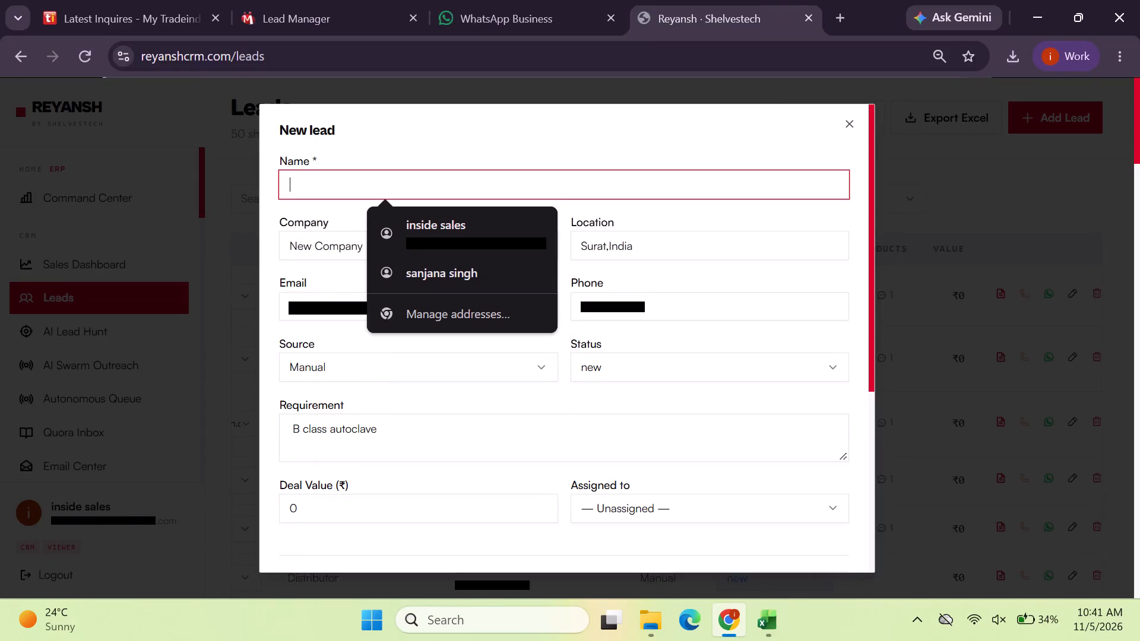
Set the Source of the new Surat lead to TradeIndia.
scroll(451, 455, "down", 2)
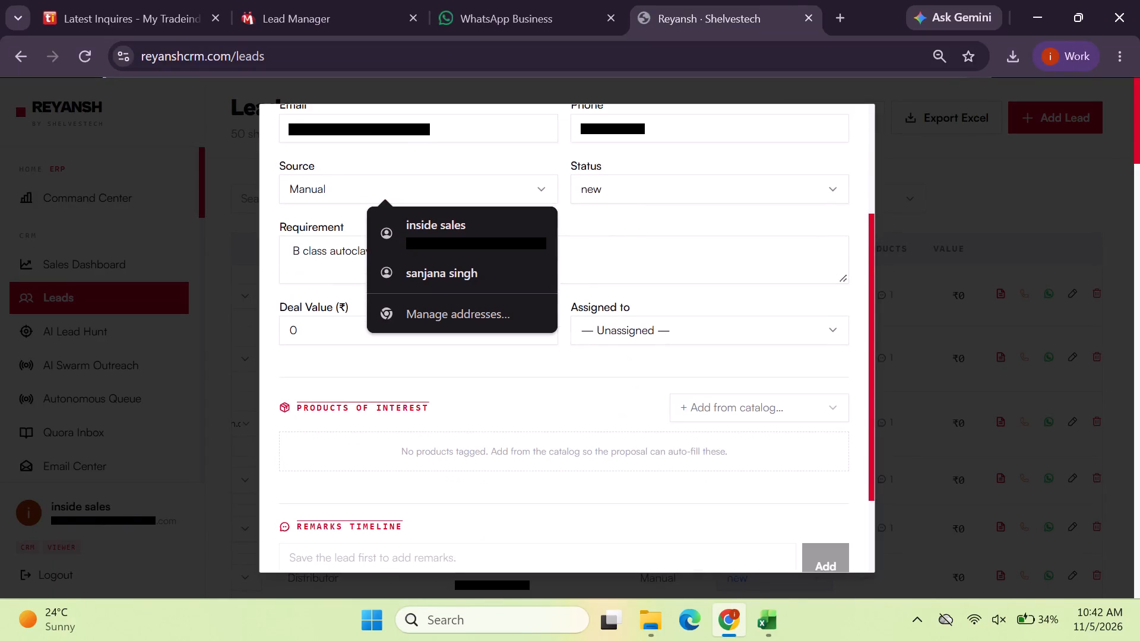
scroll(451, 455, "down", 1)
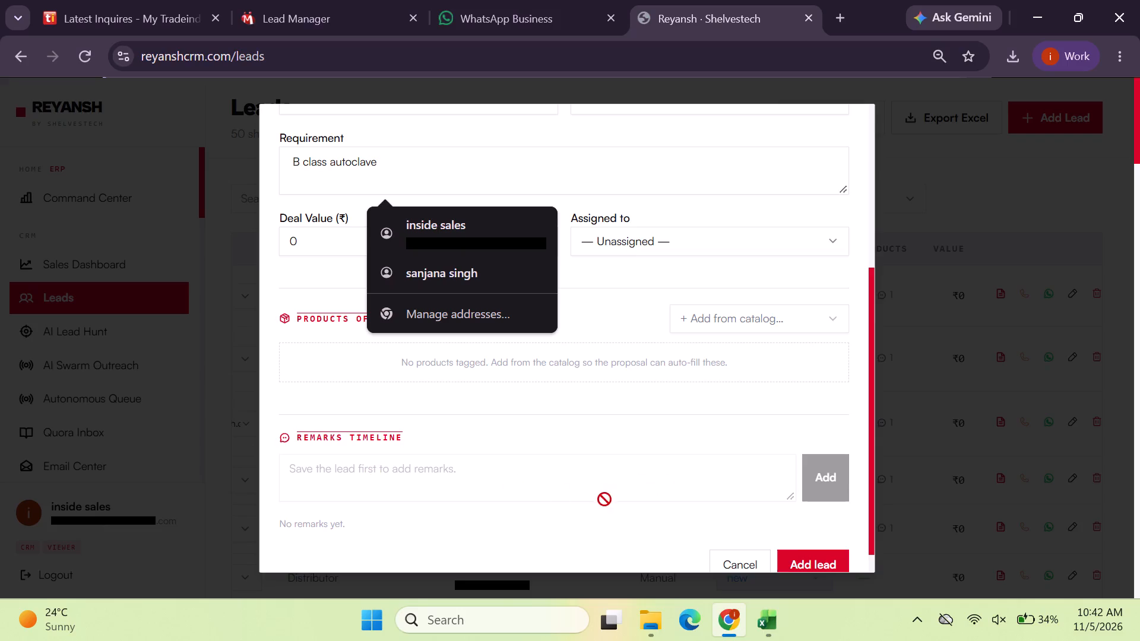
left_click(328, 467)
scroll(371, 361, "up", 2)
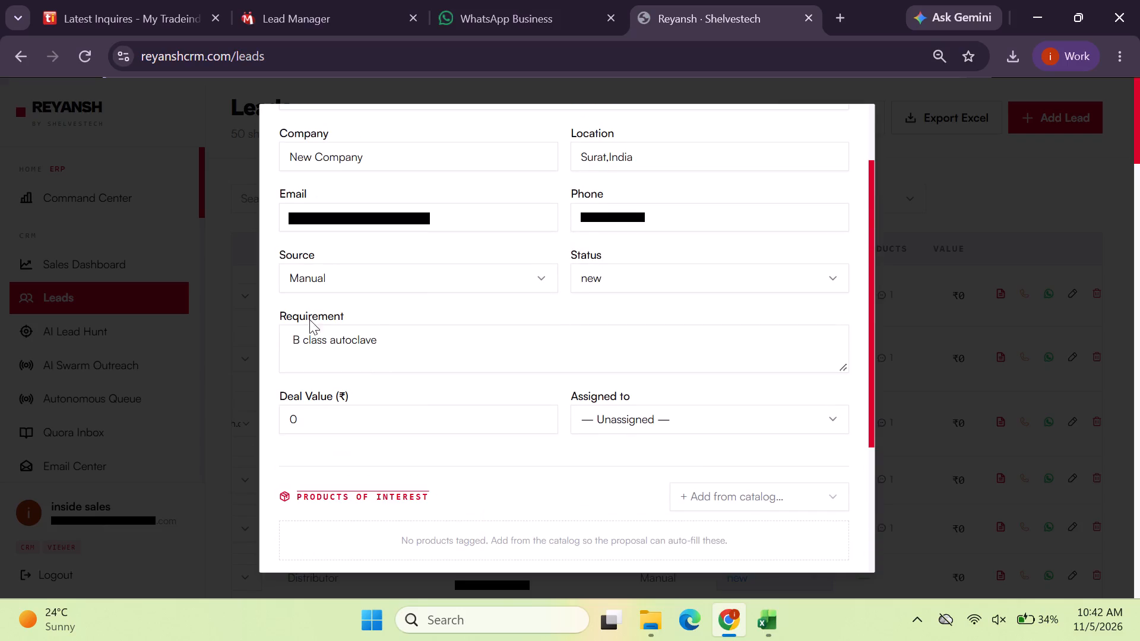
left_click(493, 279)
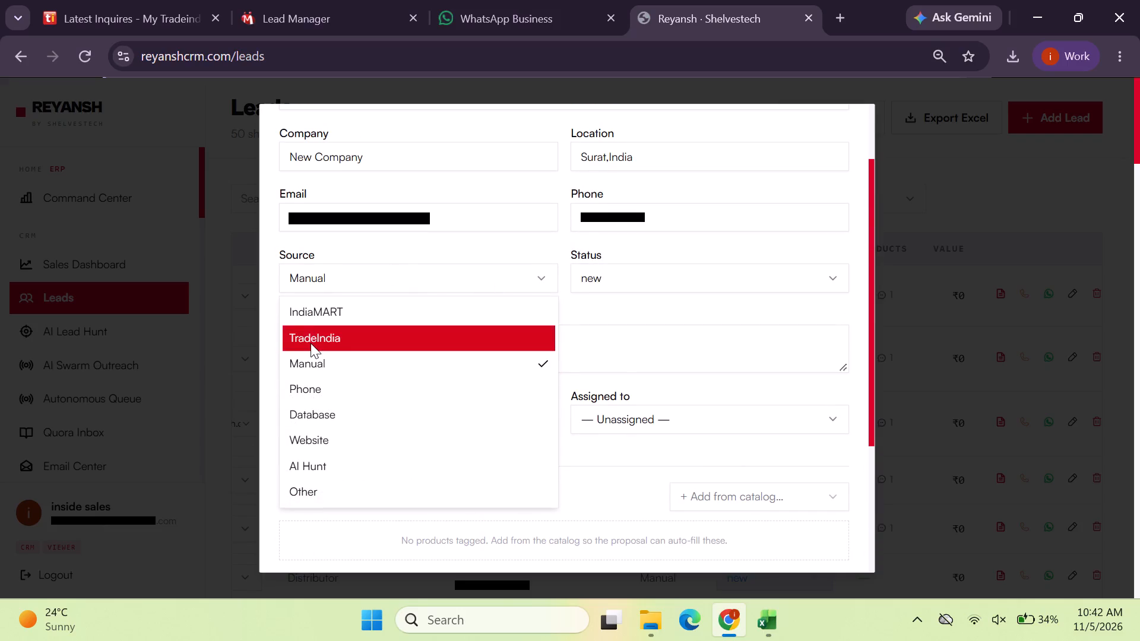
left_click(311, 342)
scroll(451, 380, "up", 2)
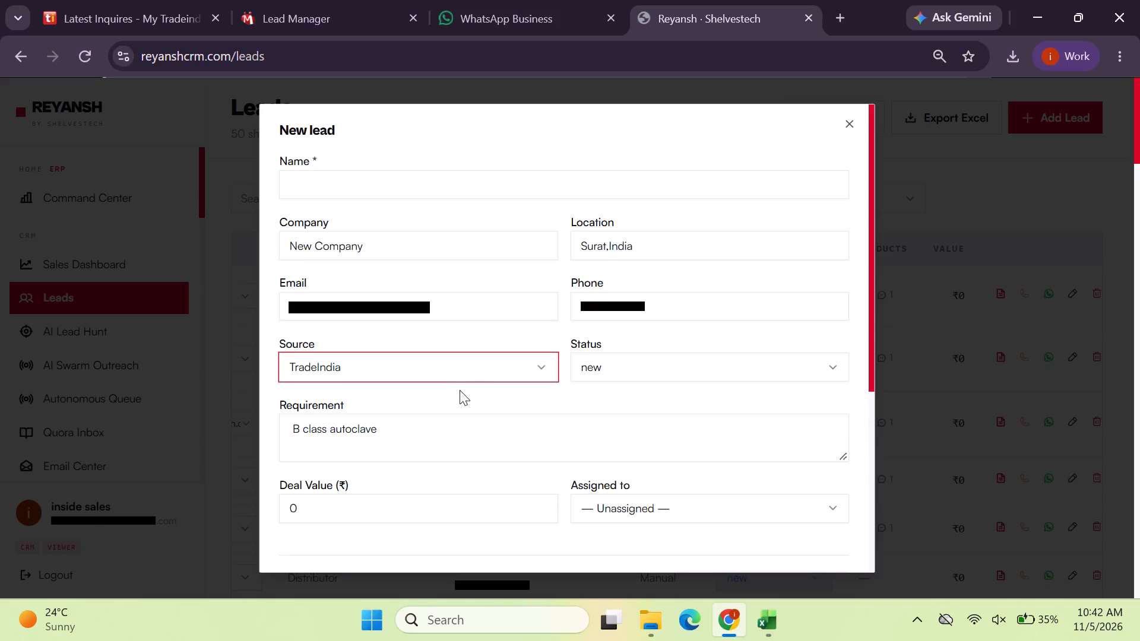
Go over the rest of the Surat lead form and begin filling in the lead's Name.
scroll(461, 391, "down", 6)
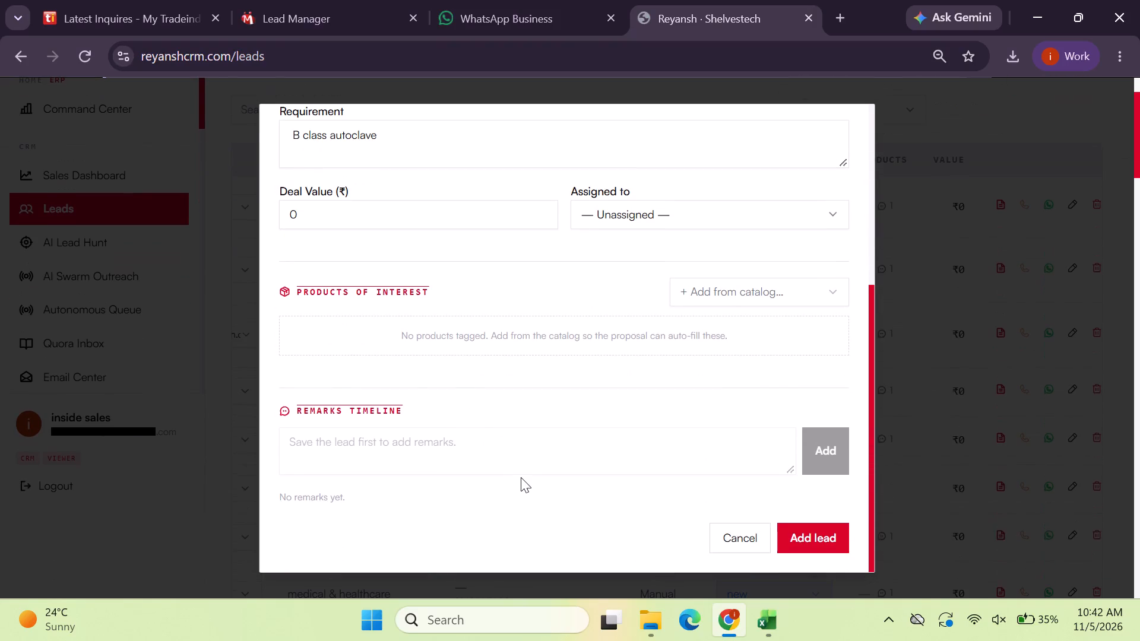
scroll(525, 464, "up", 4)
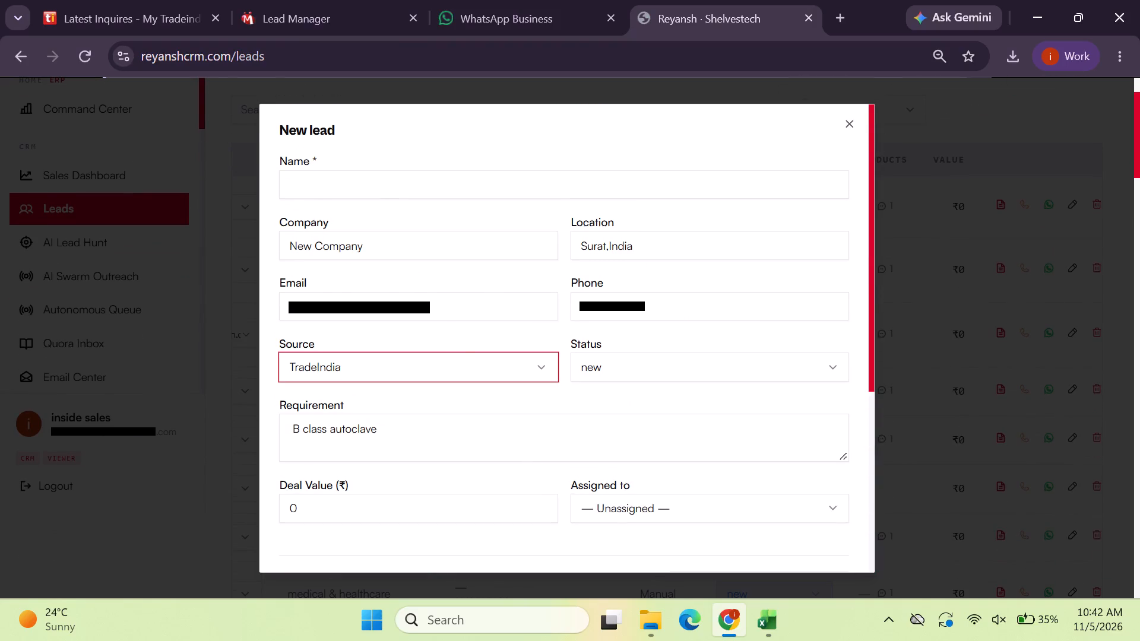
left_click(384, 187)
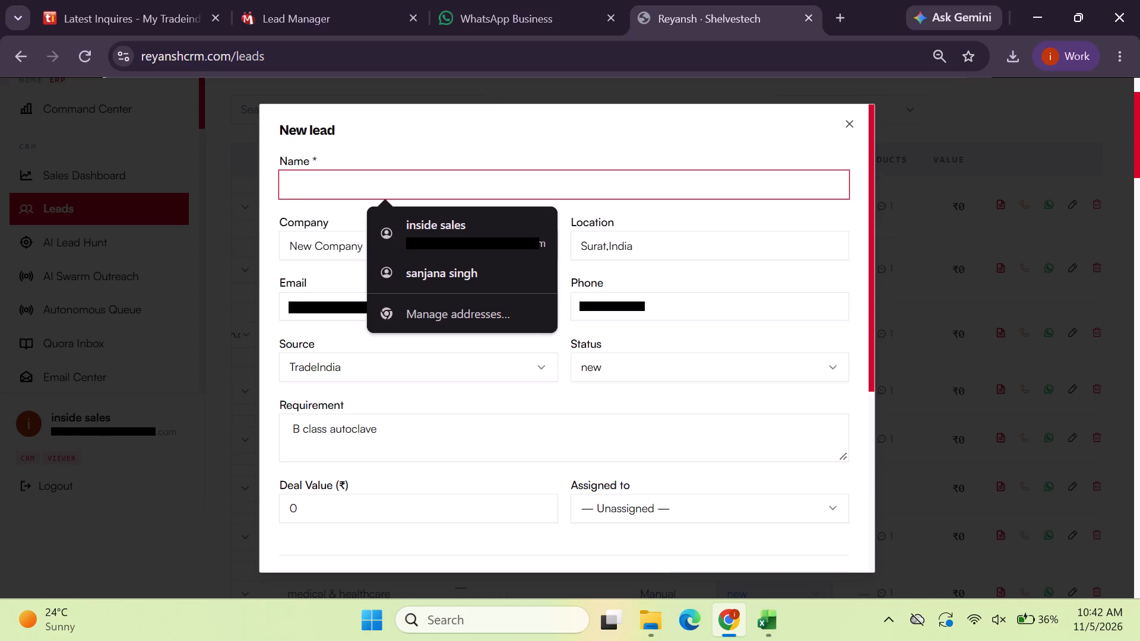
left_click(337, 188)
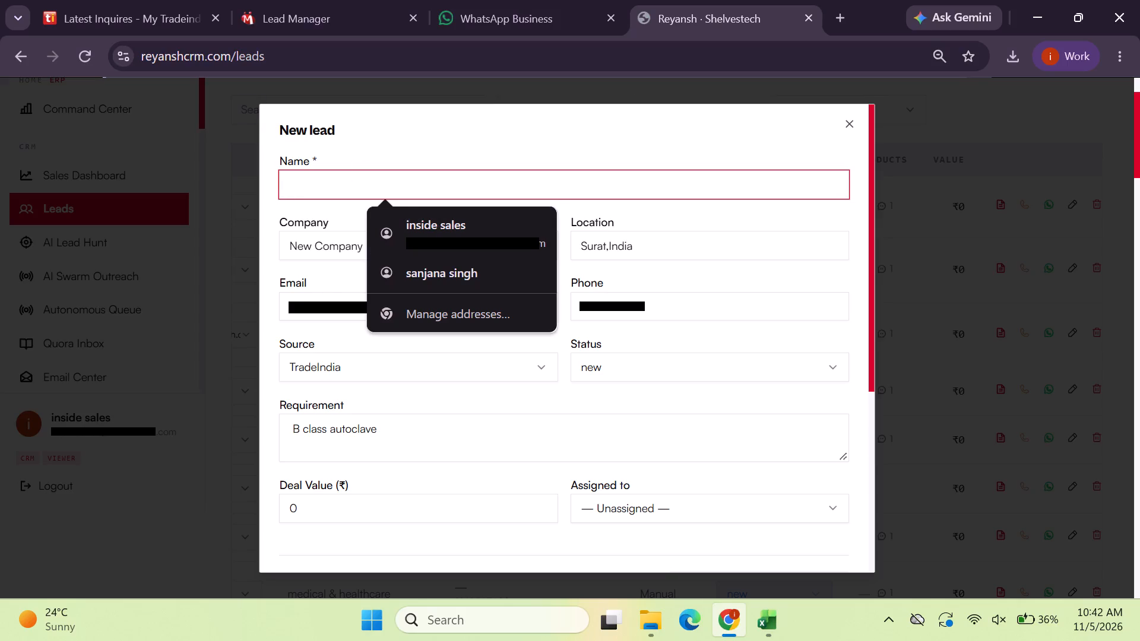
Enter the contact's name with the title "Dr." as the Surat lead's Name.
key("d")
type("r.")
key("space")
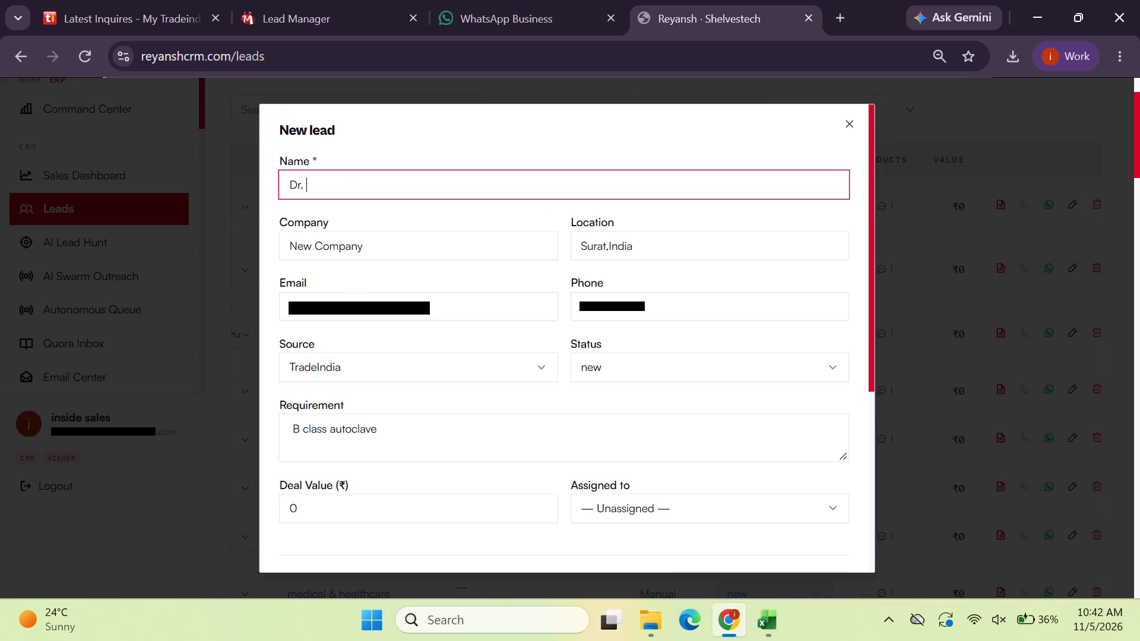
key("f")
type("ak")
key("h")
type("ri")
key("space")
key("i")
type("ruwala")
Check over the rest of the Surat lead form and add the lead.
scroll(602, 380, "down", 2)
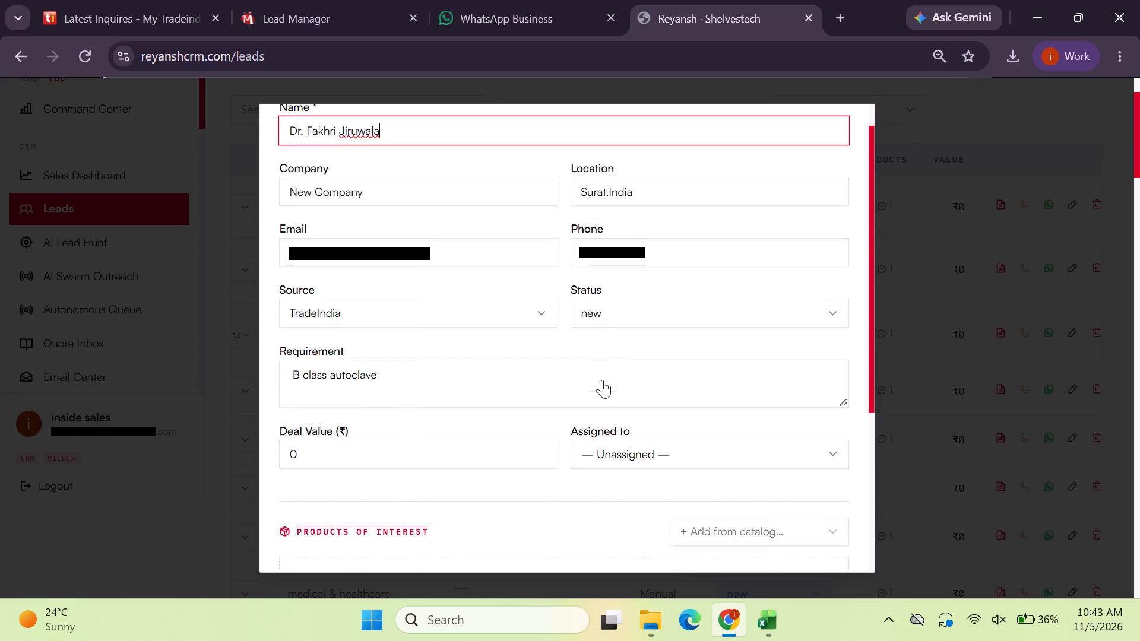
scroll(602, 380, "down", 1)
scroll(609, 373, "up", 2)
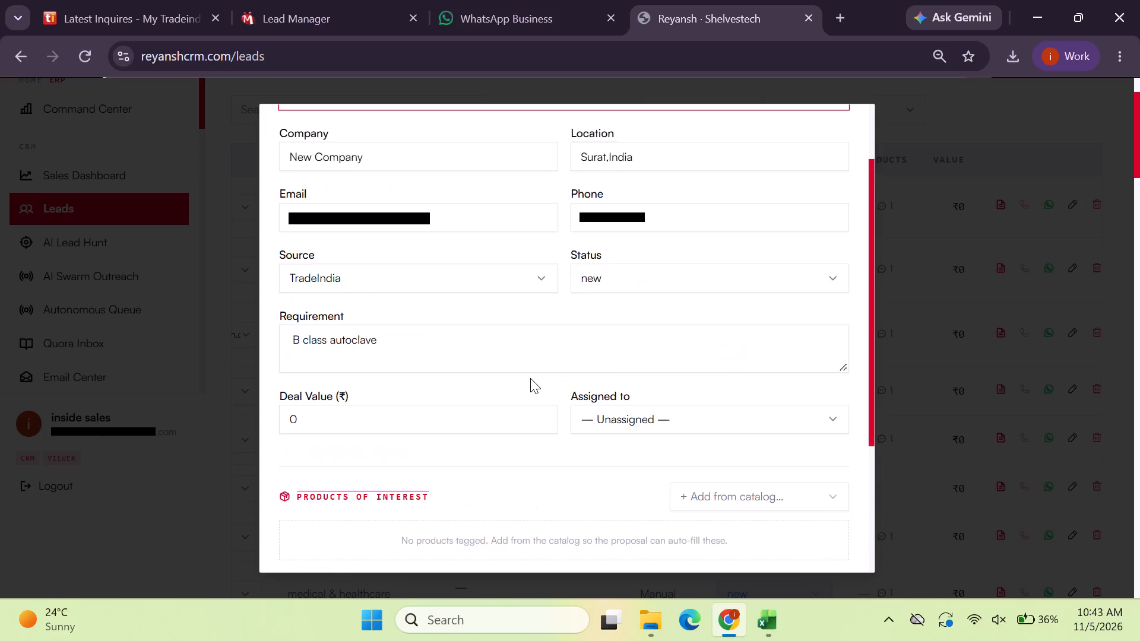
scroll(530, 378, "down", 4)
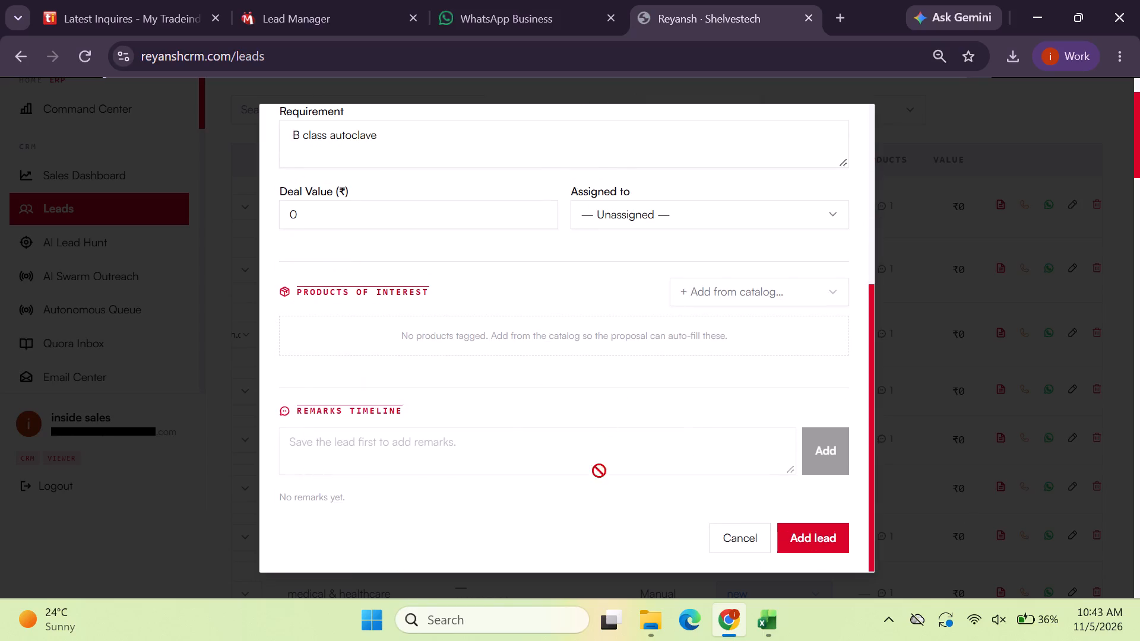
left_click(813, 538)
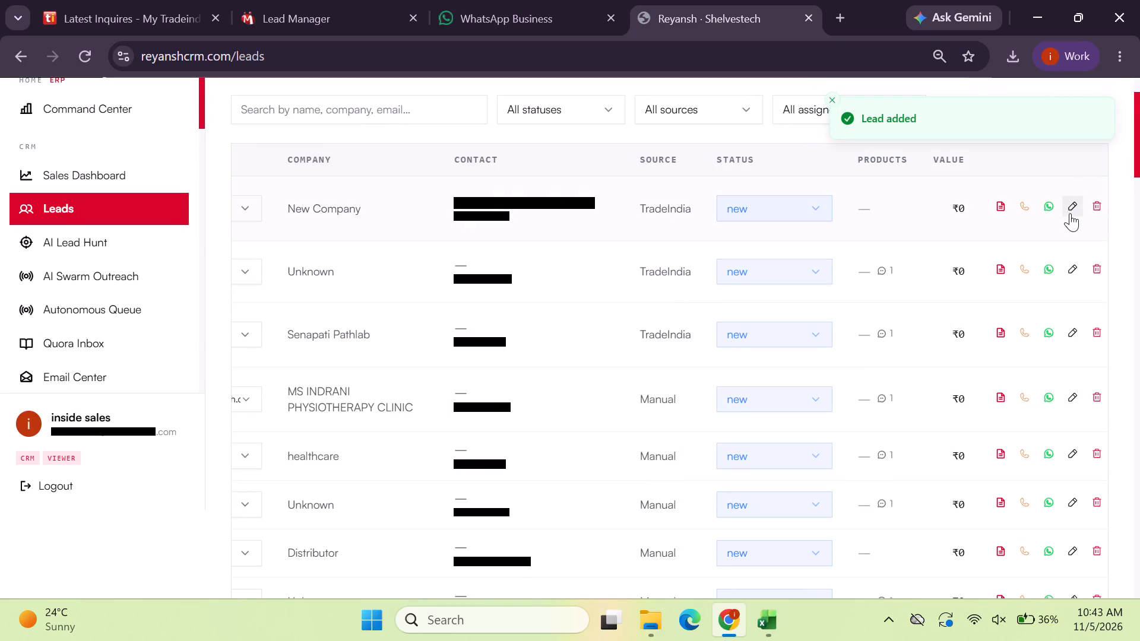
Add the remark "no response" to the new Surat lead's remarks timeline and save the changes.
left_click(1070, 212)
scroll(391, 462, "down", 4)
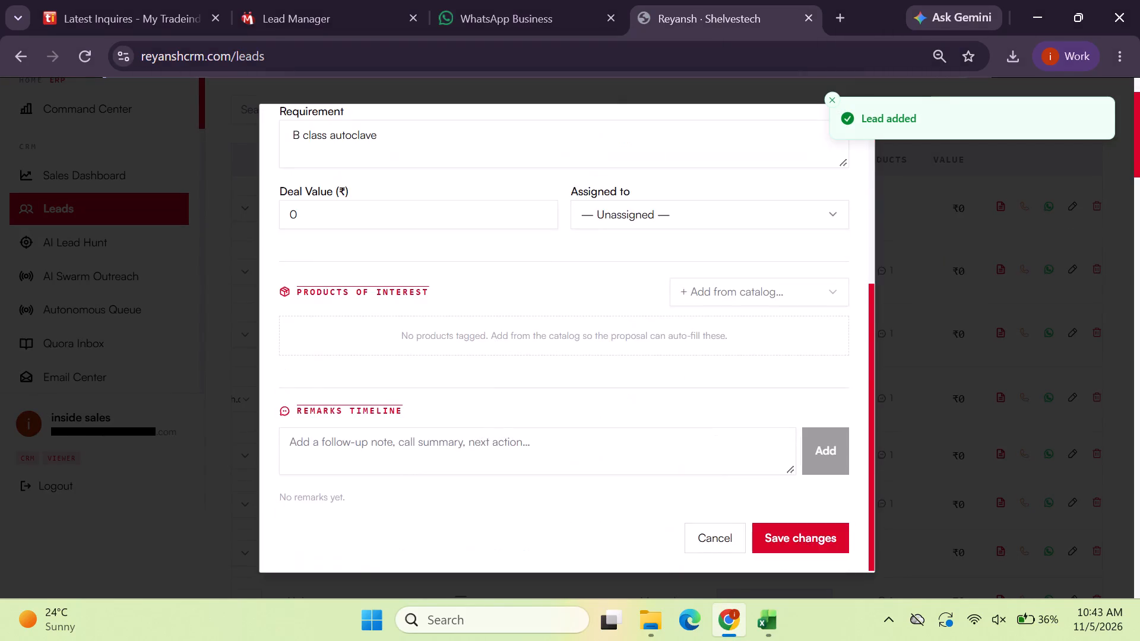
left_click(359, 445)
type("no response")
left_click(851, 452)
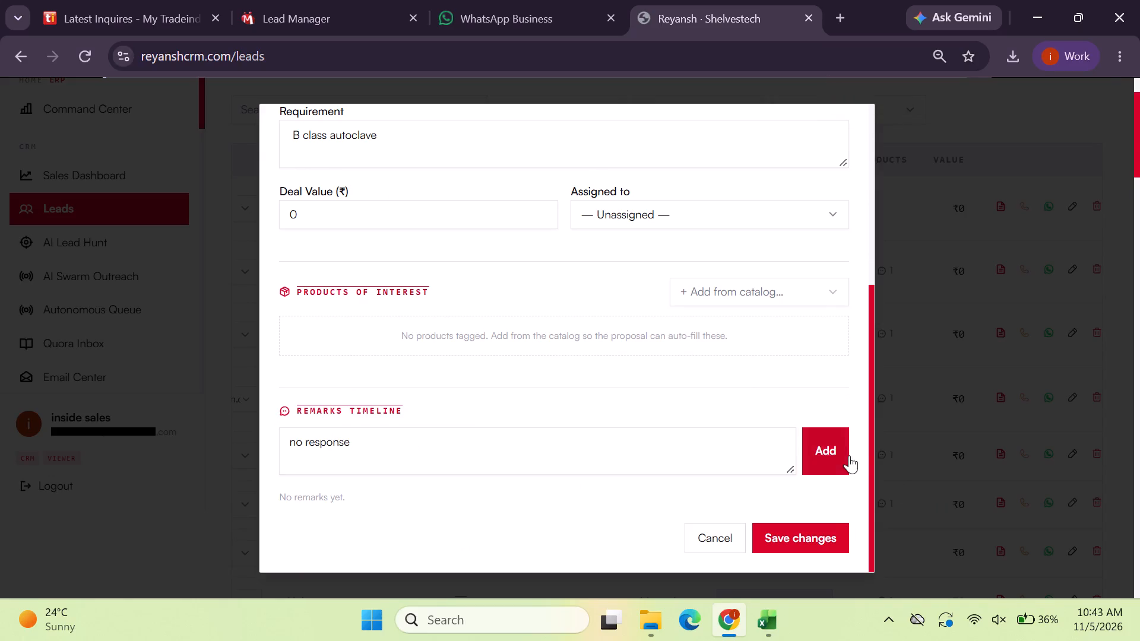
left_click(823, 455)
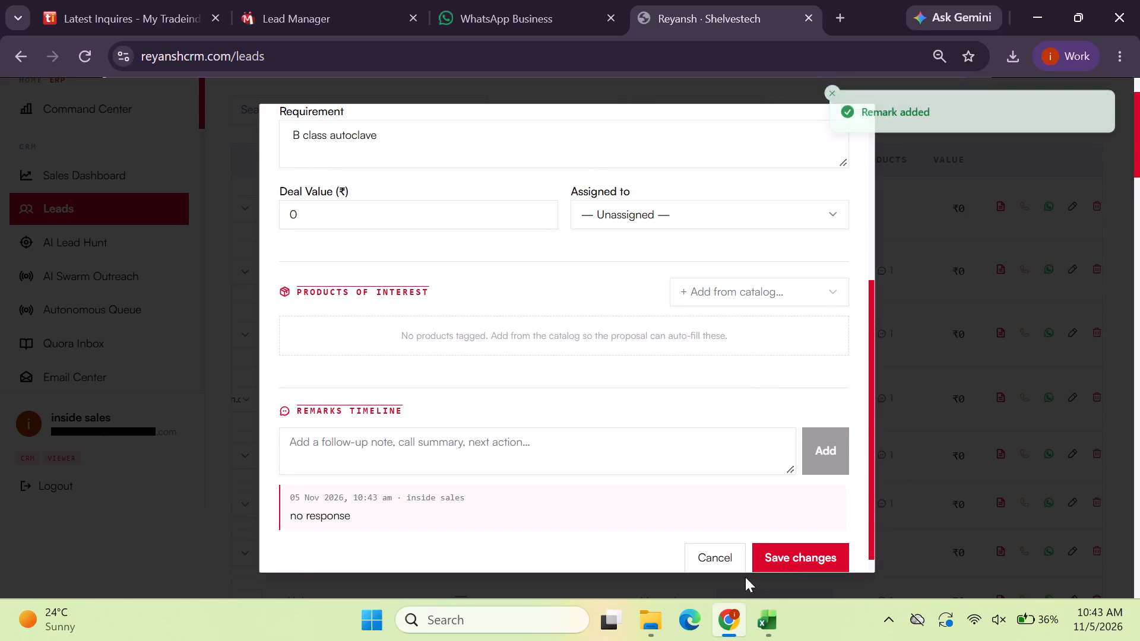
left_click(780, 564)
Copy "Looking for suppliers of 30ma Portable X Ray Machine" from Excel row 12 into the Requirement of a new CRM lead.
scroll(696, 370, "up", 4)
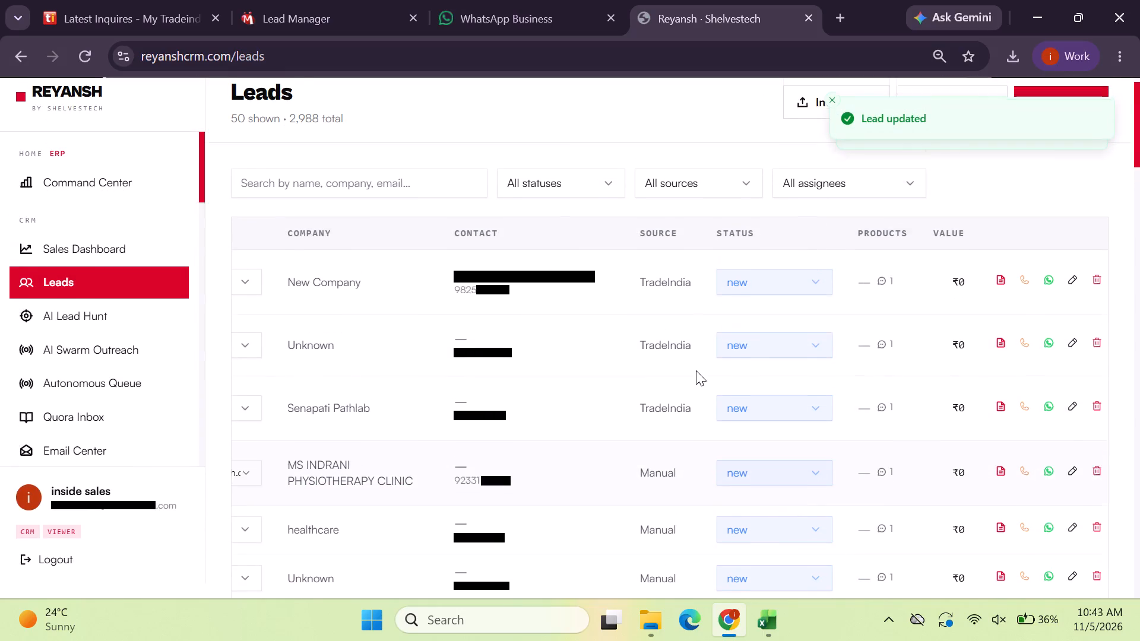
scroll(696, 370, "up", 4)
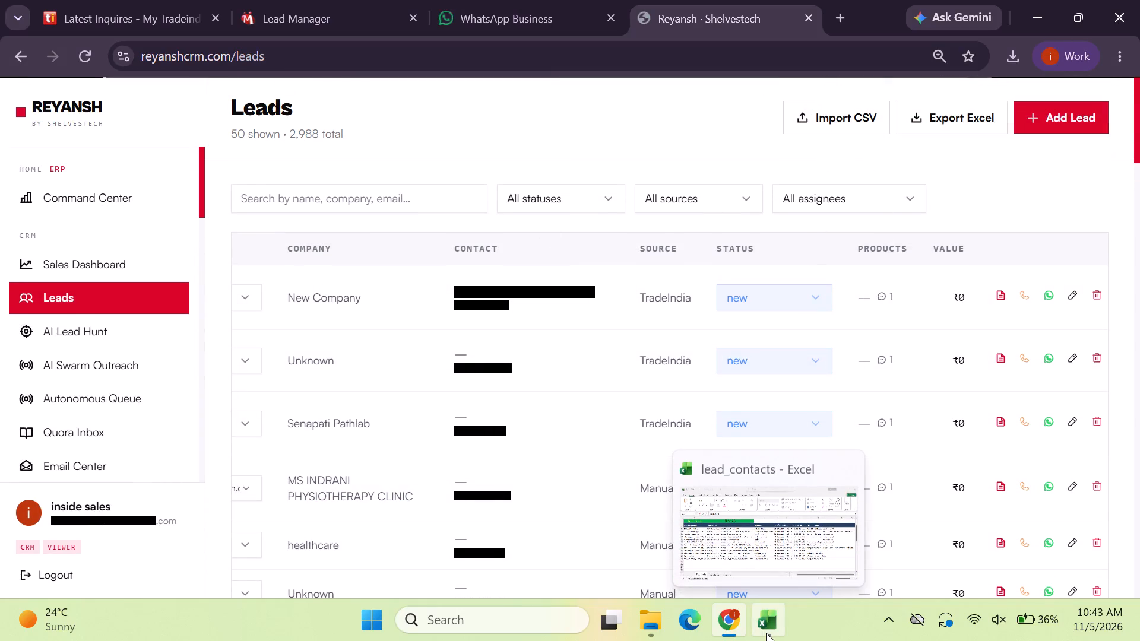
left_click(809, 561)
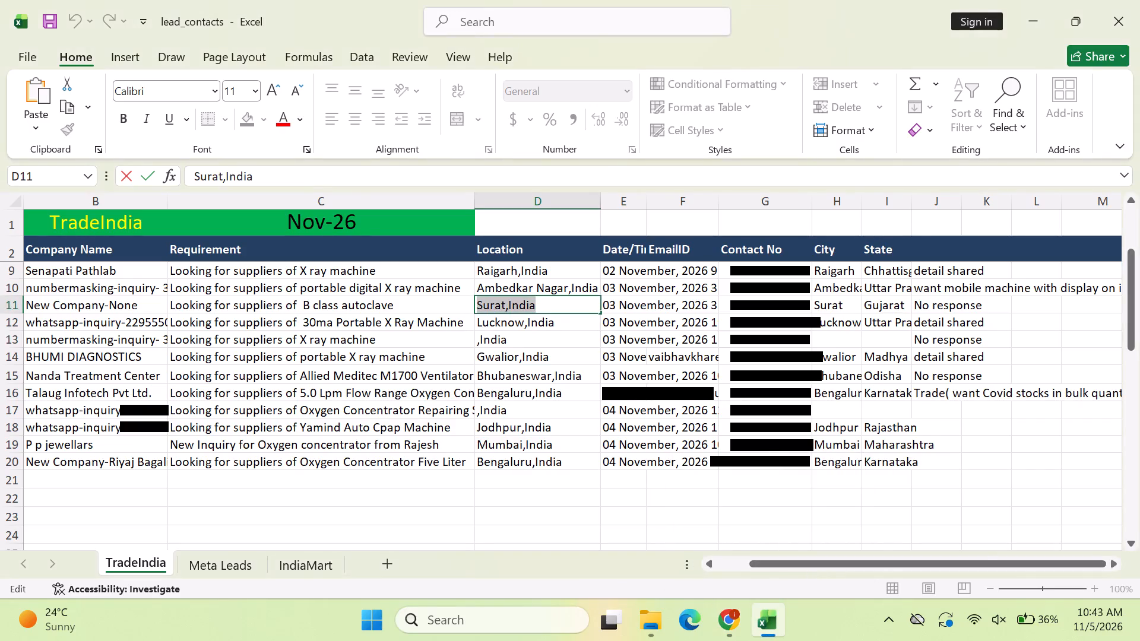
left_click(630, 528)
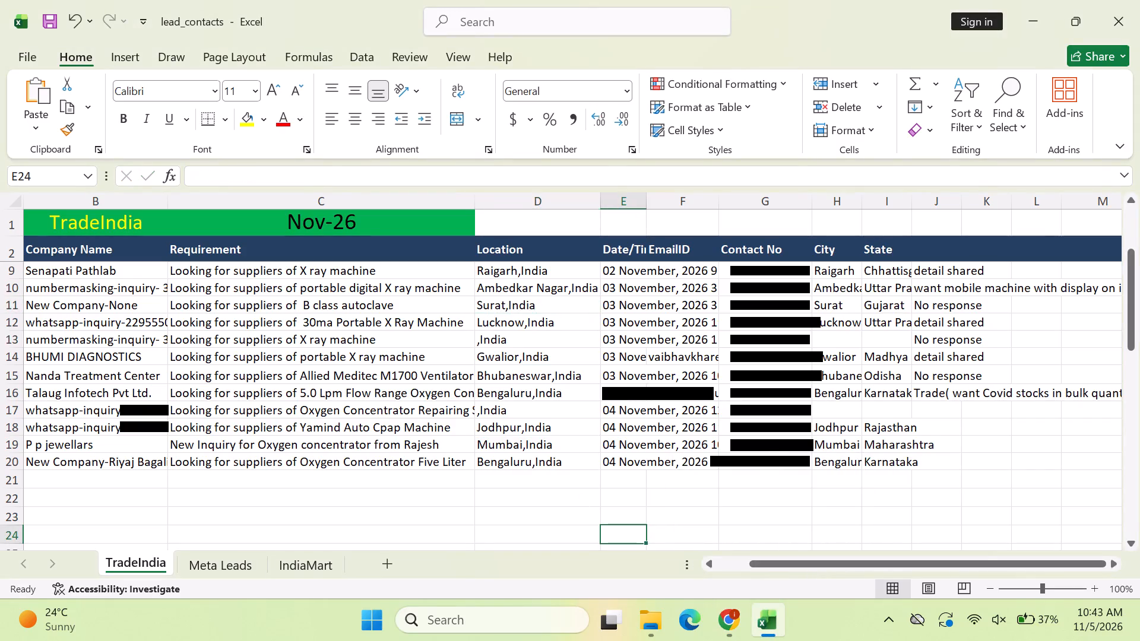
double_click(484, 322)
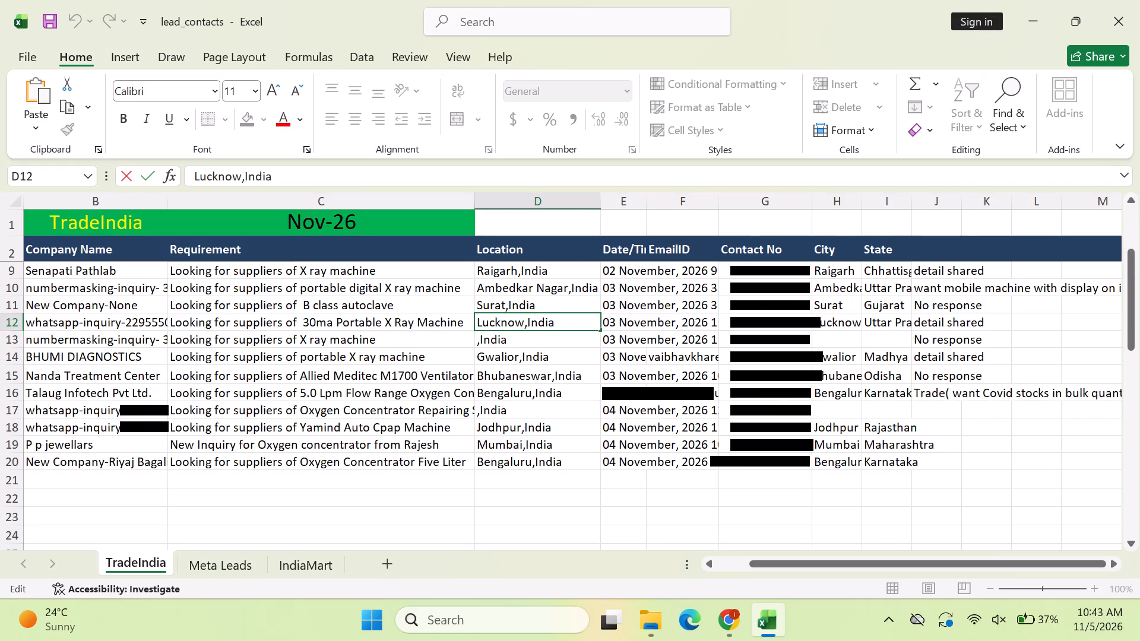
left_click(12, 325)
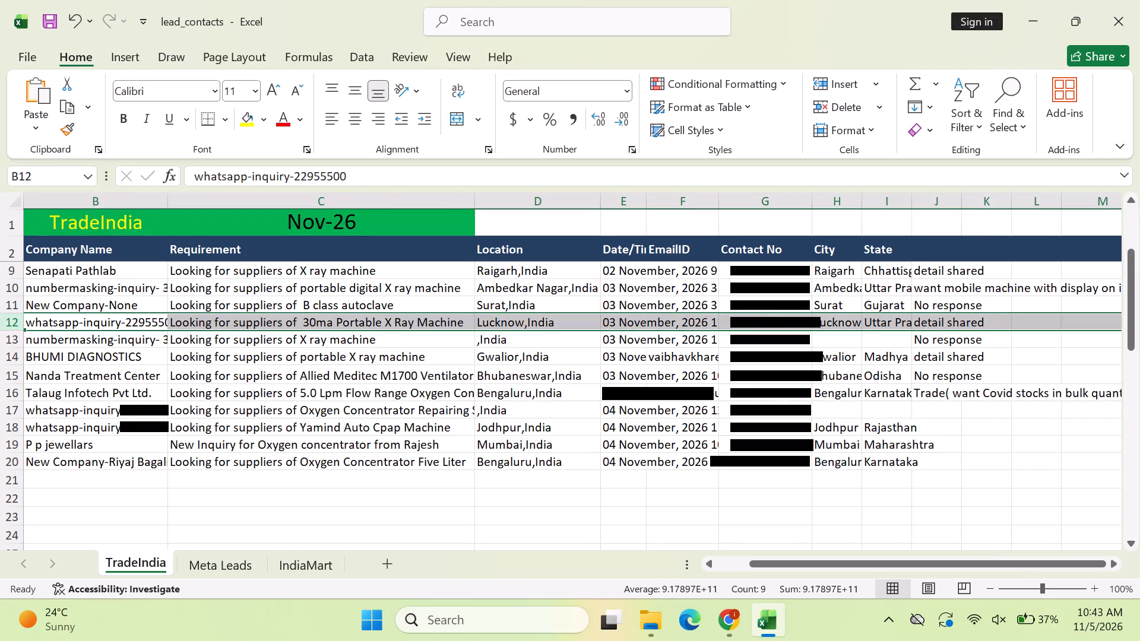
double_click(350, 324)
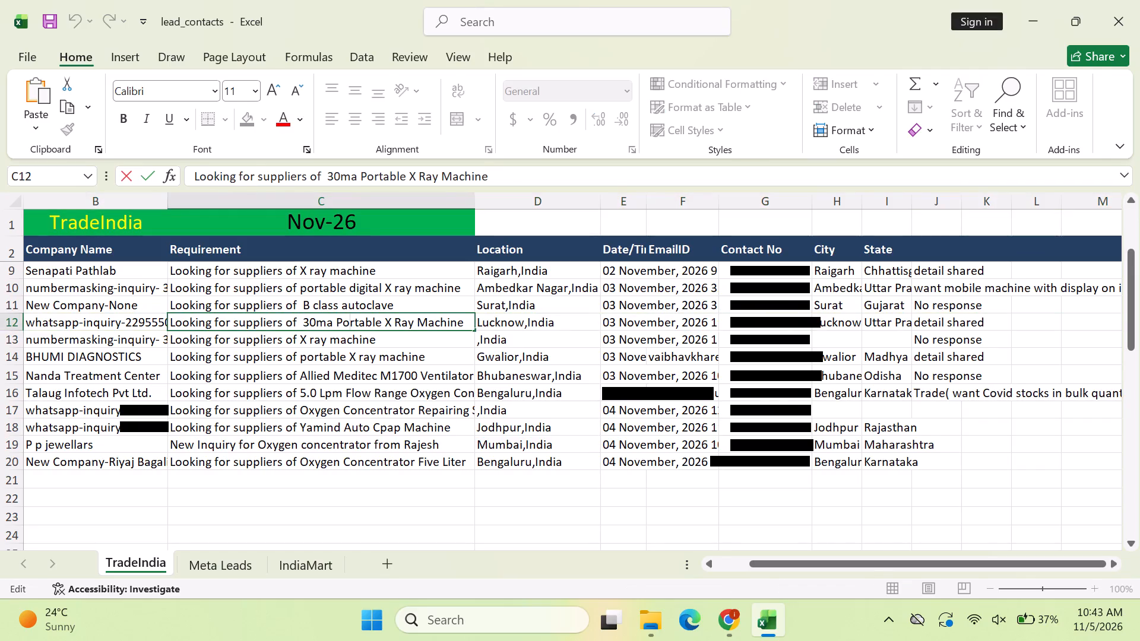
left_click_drag(171, 320, 476, 315)
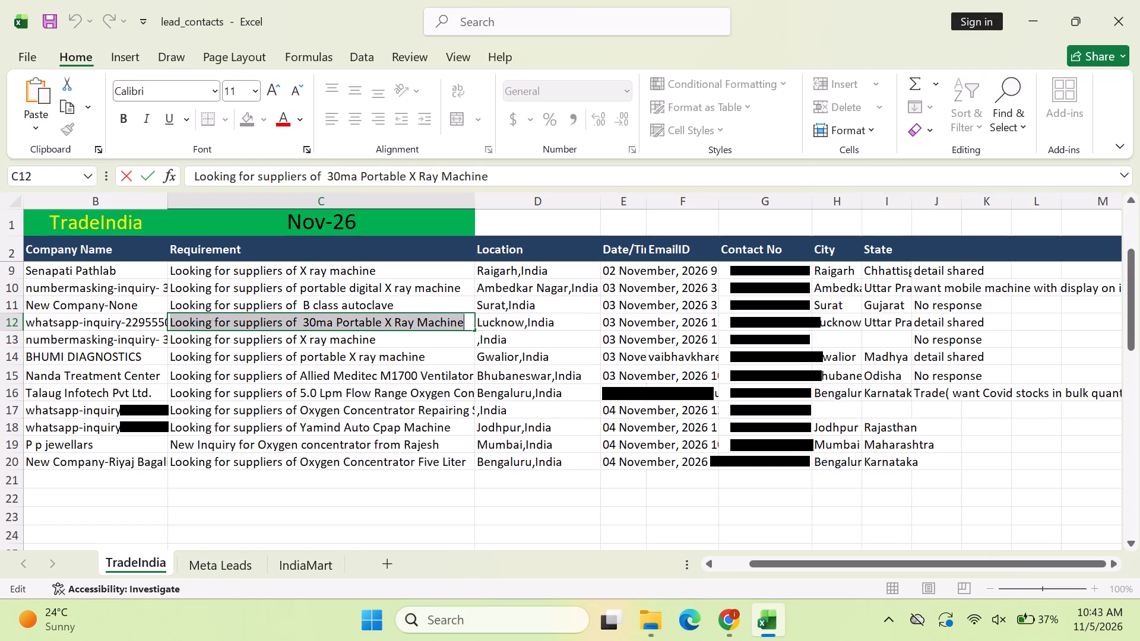
key("ctrl+c")
left_click(721, 619)
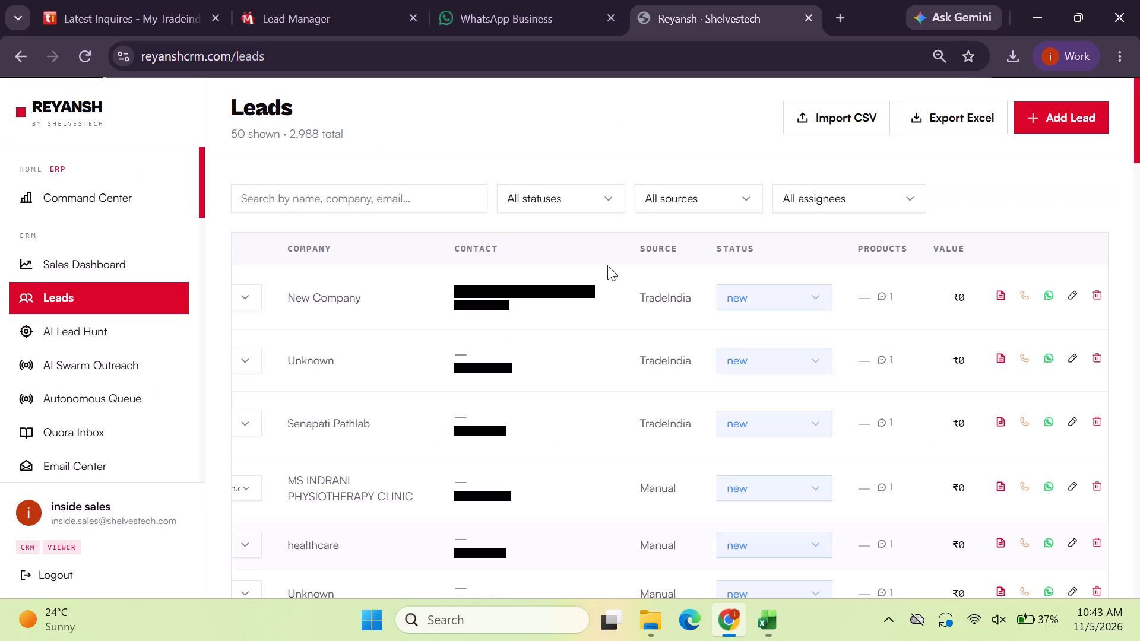
left_click(1029, 120)
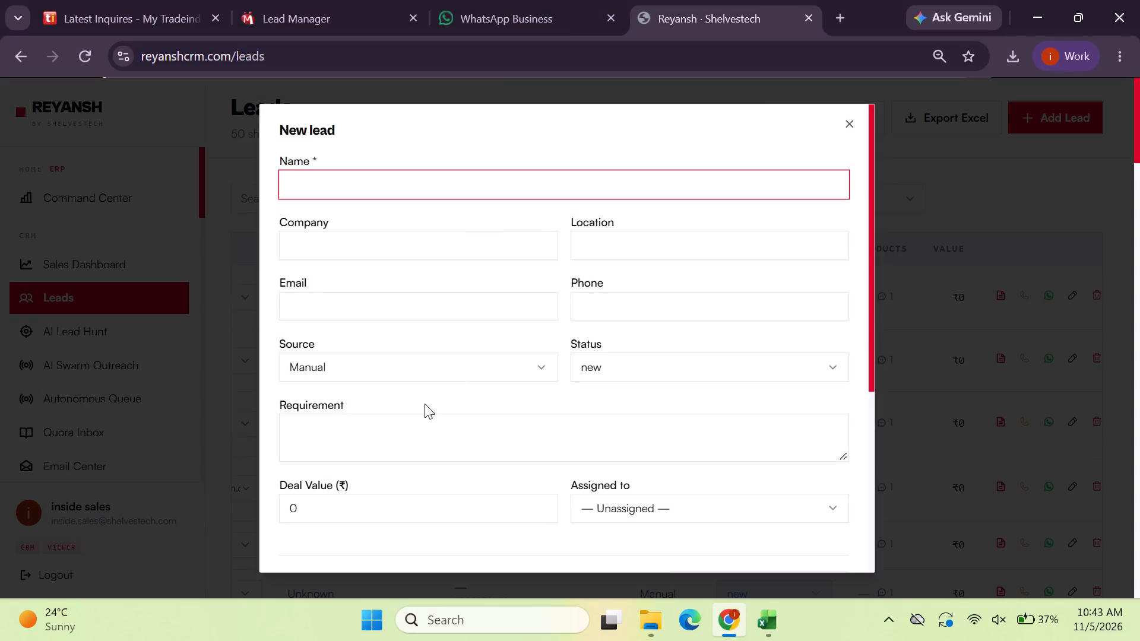
left_click(306, 432)
key("ctrl+v")
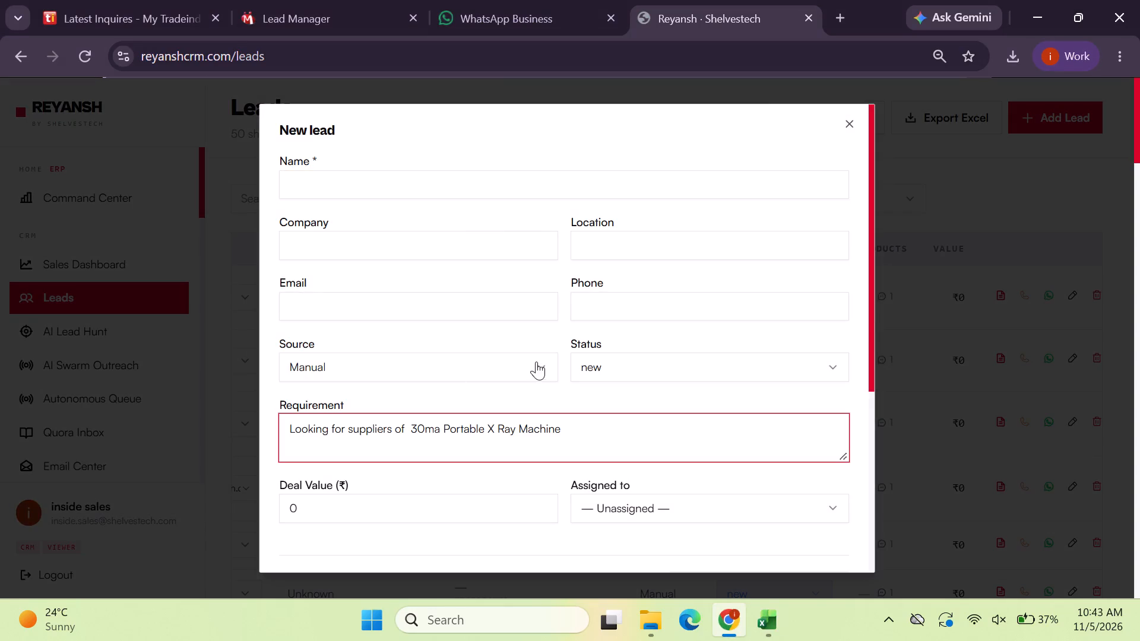
Set the Source of the new portable X-ray lead to TradeIndia.
left_click(536, 361)
left_click(314, 177)
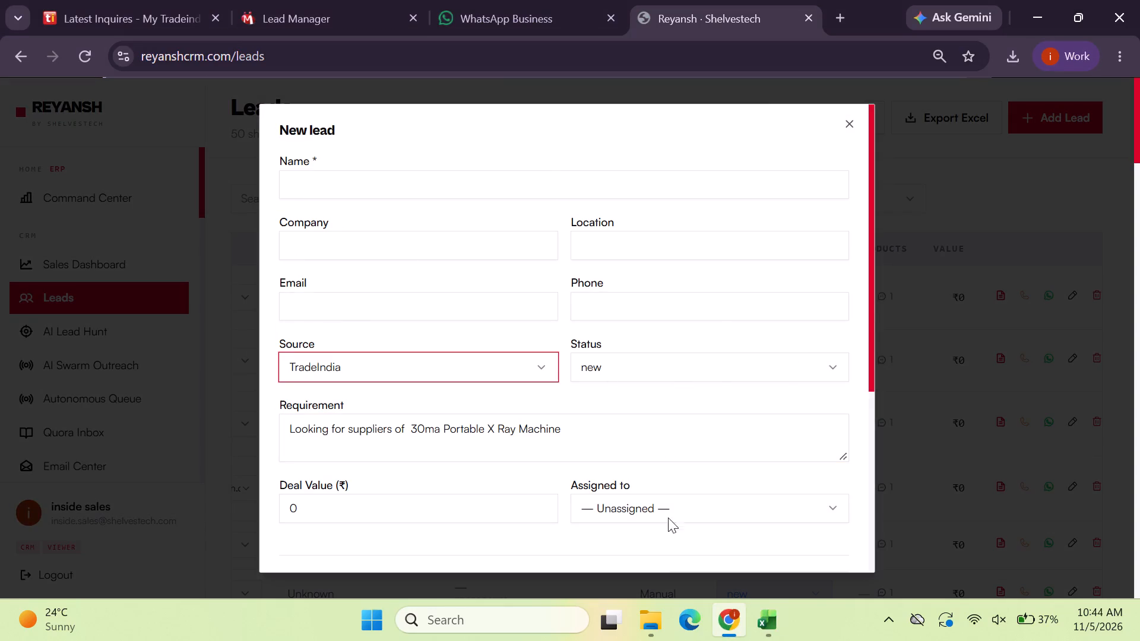
Copy "Lucknow,India" from row 12 of the Excel sheet into the new CRM lead's Location.
left_click(736, 535)
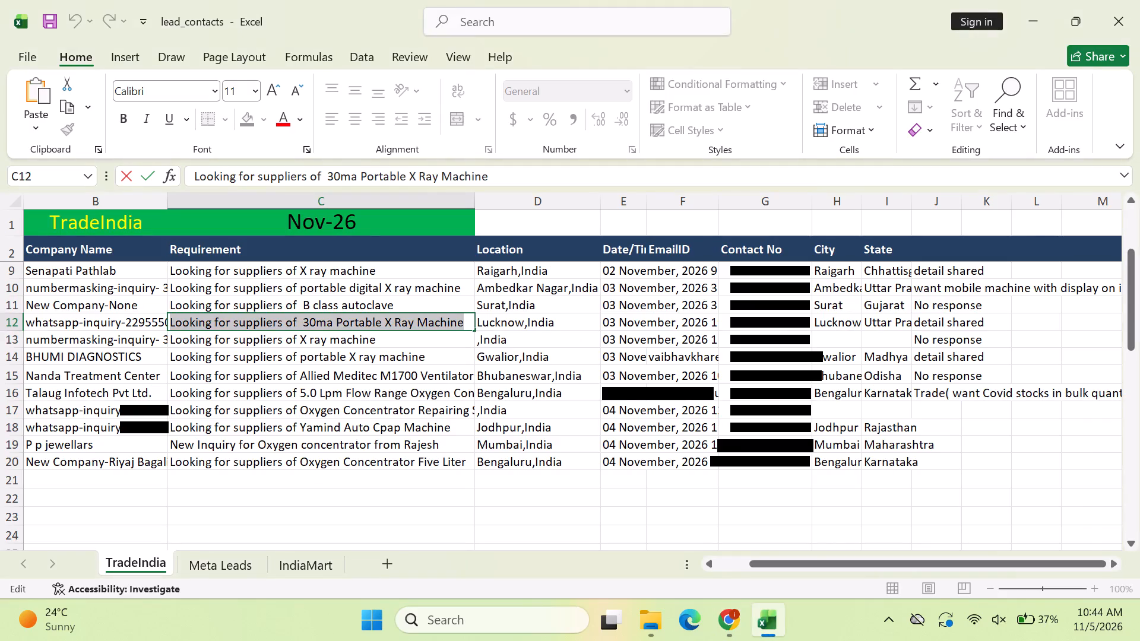
left_click(502, 326)
left_click(501, 326)
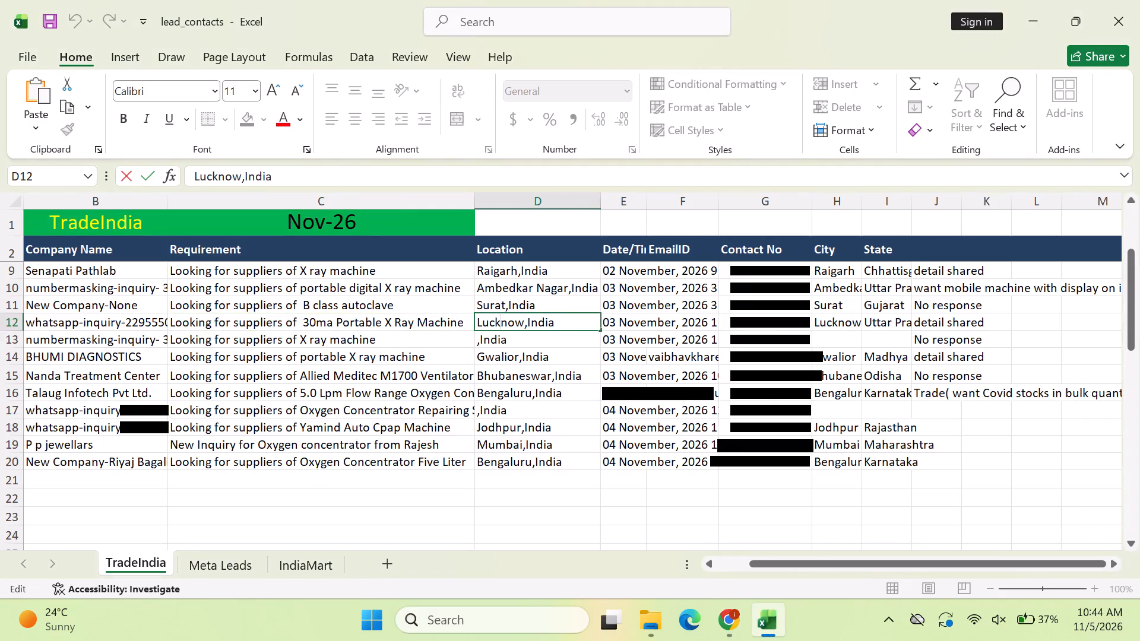
left_click_drag(477, 322, 577, 328)
key("ctrl+c")
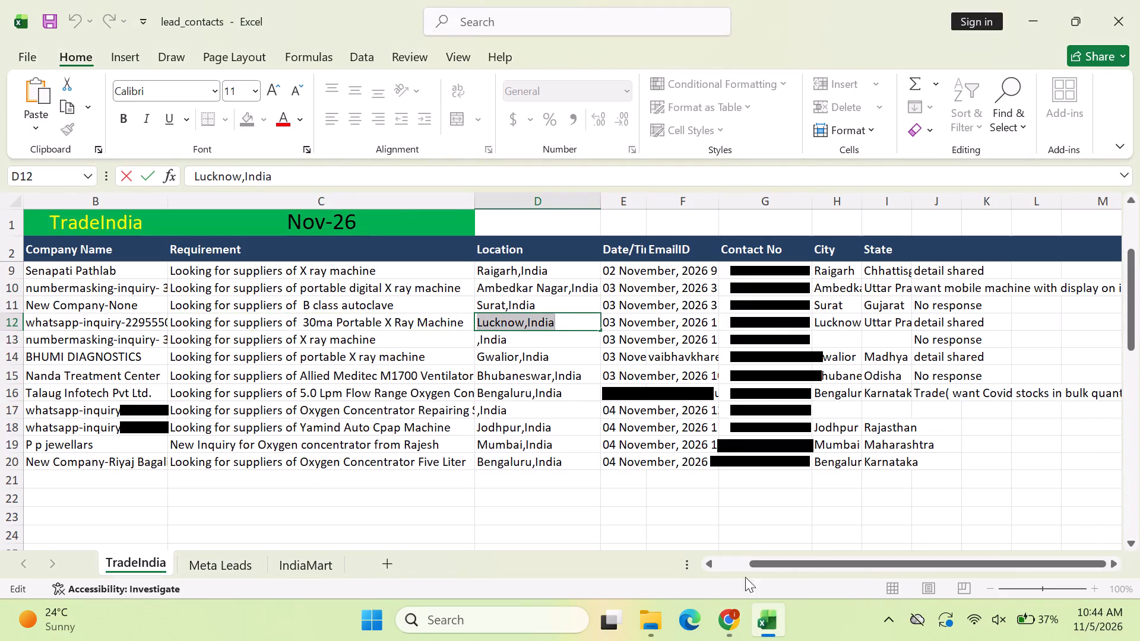
left_click(733, 630)
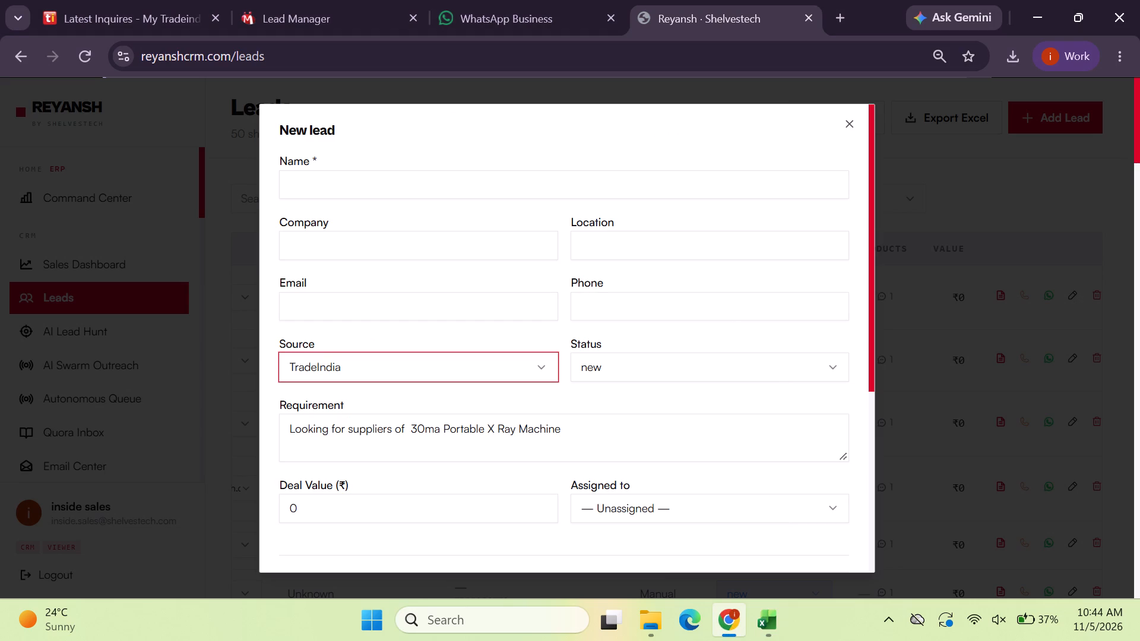
left_click(584, 234)
key("ctrl+v")
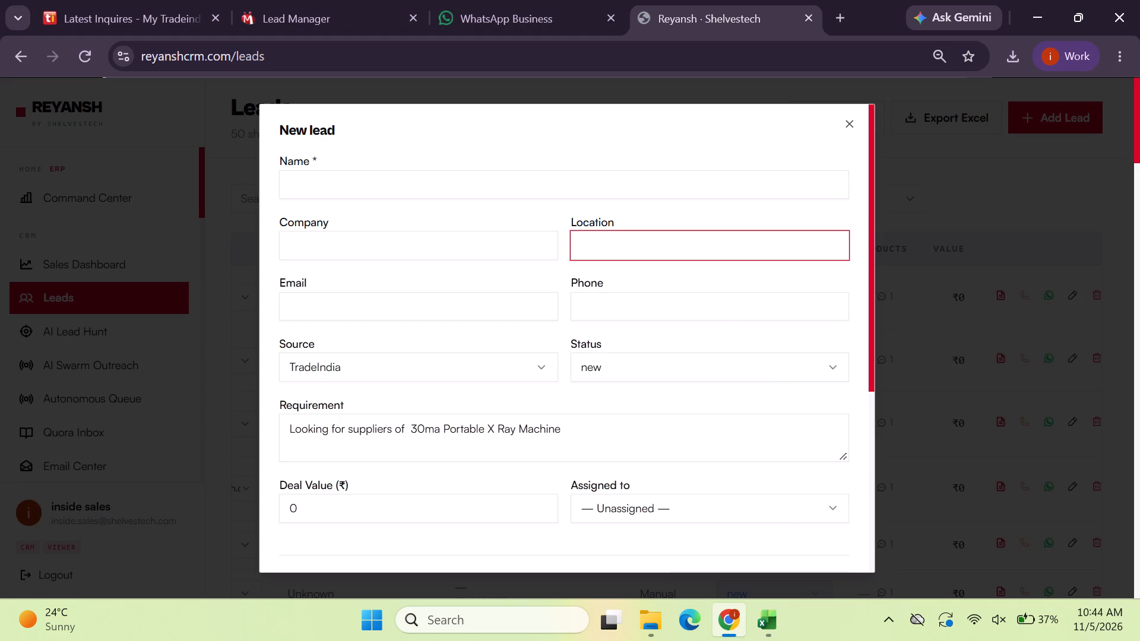
Switch back to the lead_contacts workbook in Excel for the remaining row 12 lead details.
left_click(765, 619)
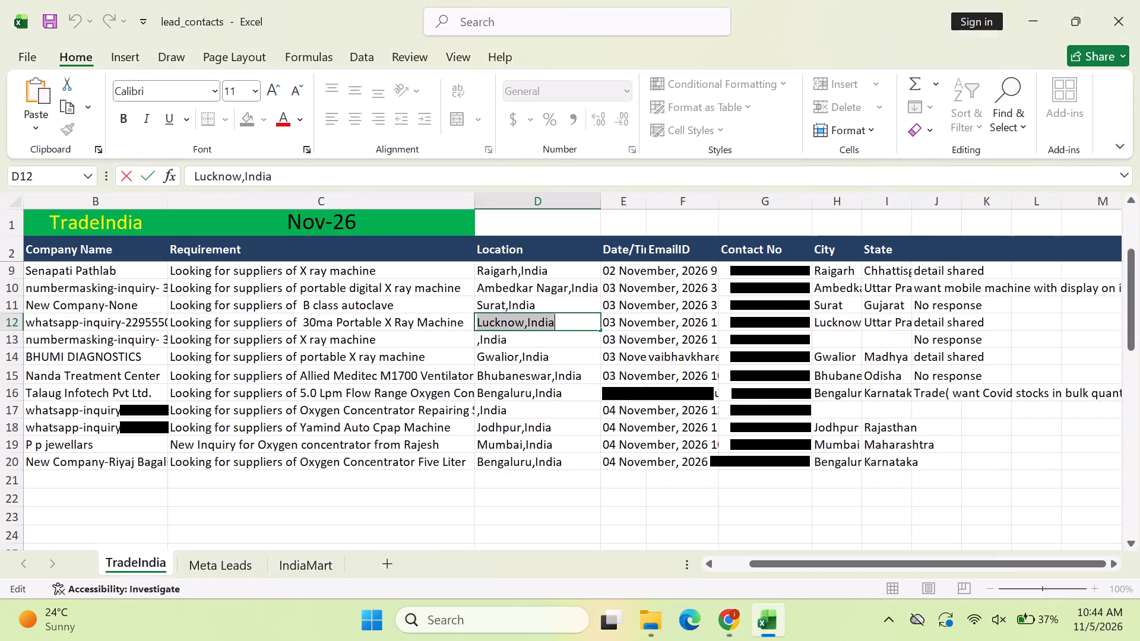
Copy the row 12 contact number from the TradeIndia sheet in Excel into the new Lucknow lead's Phone in the CRM.
double_click(749, 320)
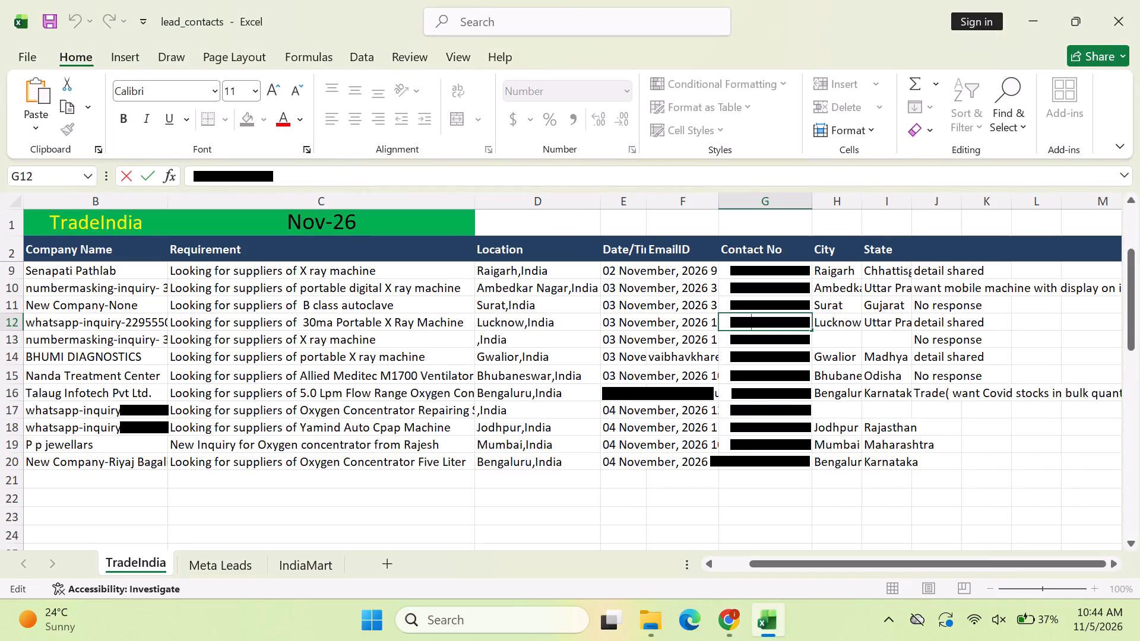
left_click_drag(746, 320, 838, 318)
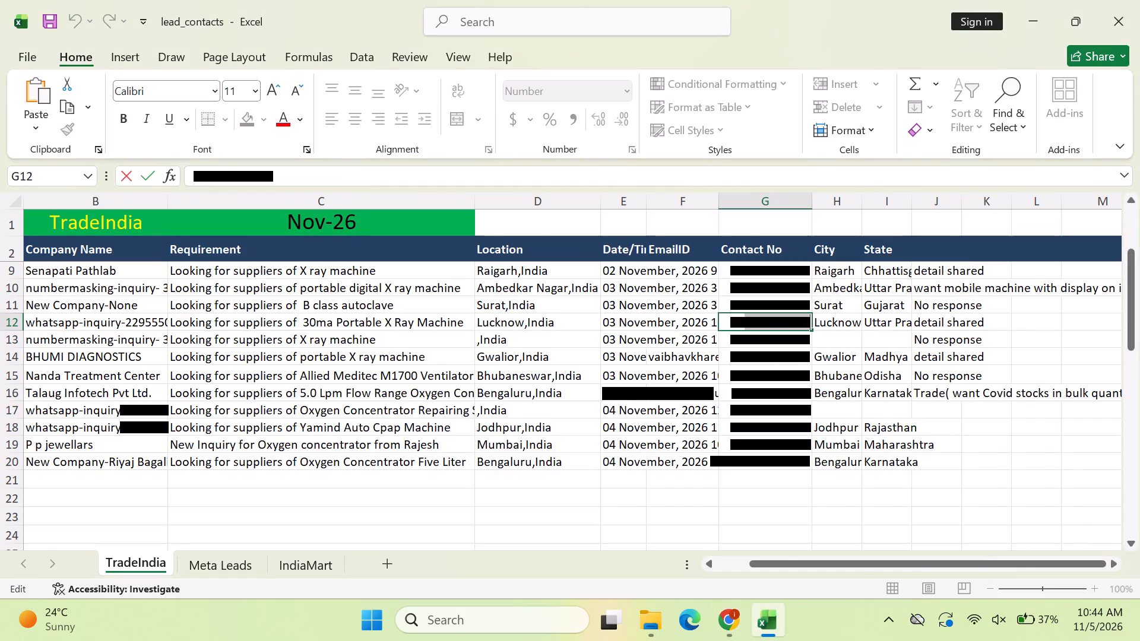
key("ctrl+c")
left_click(723, 621)
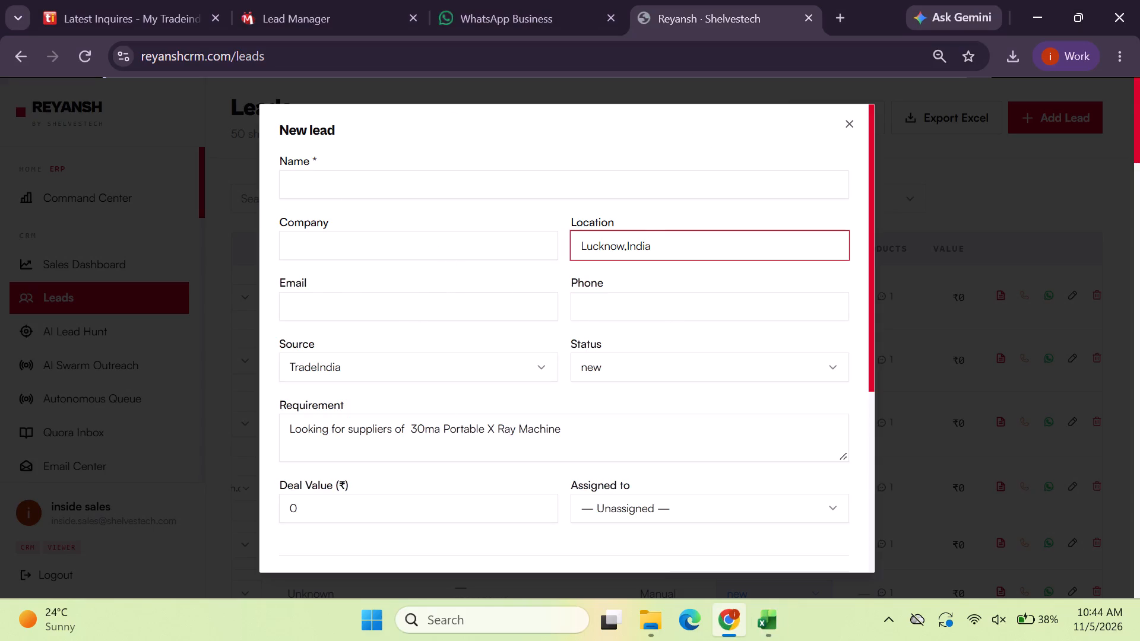
Paste the copied row 12 contact number into the Phone of the new Lucknow lead.
left_click(600, 307)
key("ctrl+v")
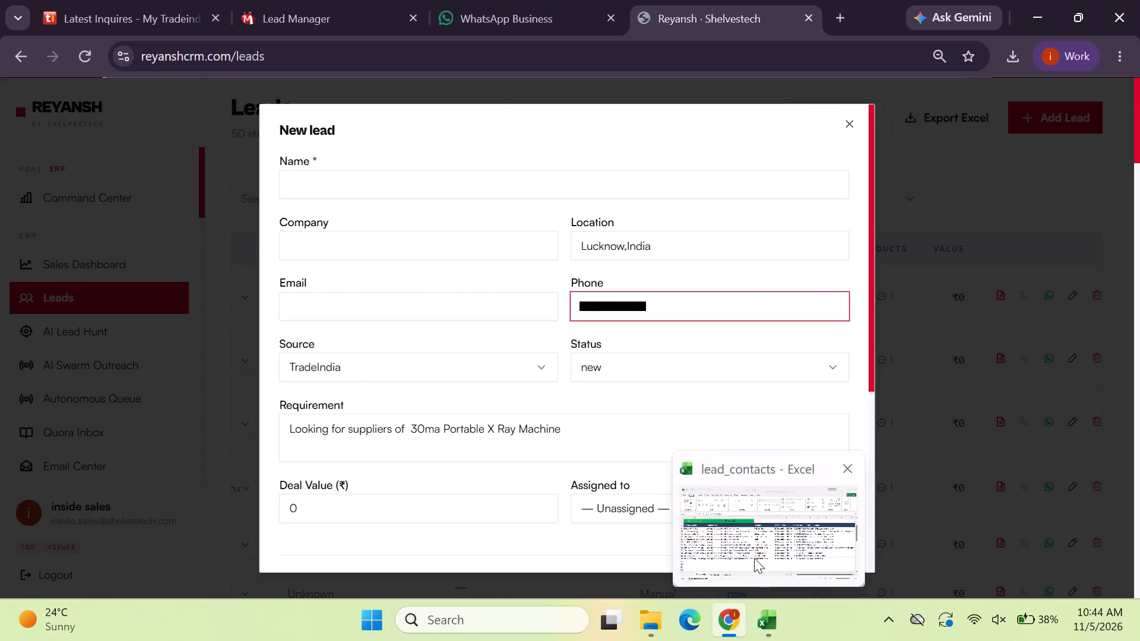
Switch to the lead_contacts workbook in Excel and widen the TradeIndia sheet's Company Name column to about 38.73.
left_click(754, 558)
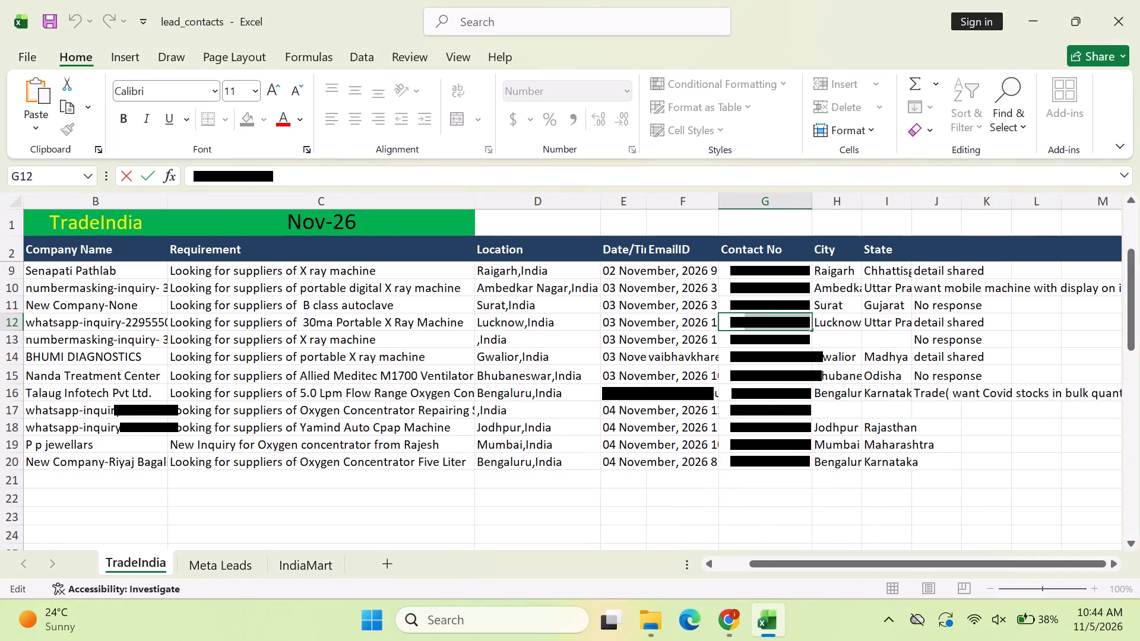
double_click(49, 320)
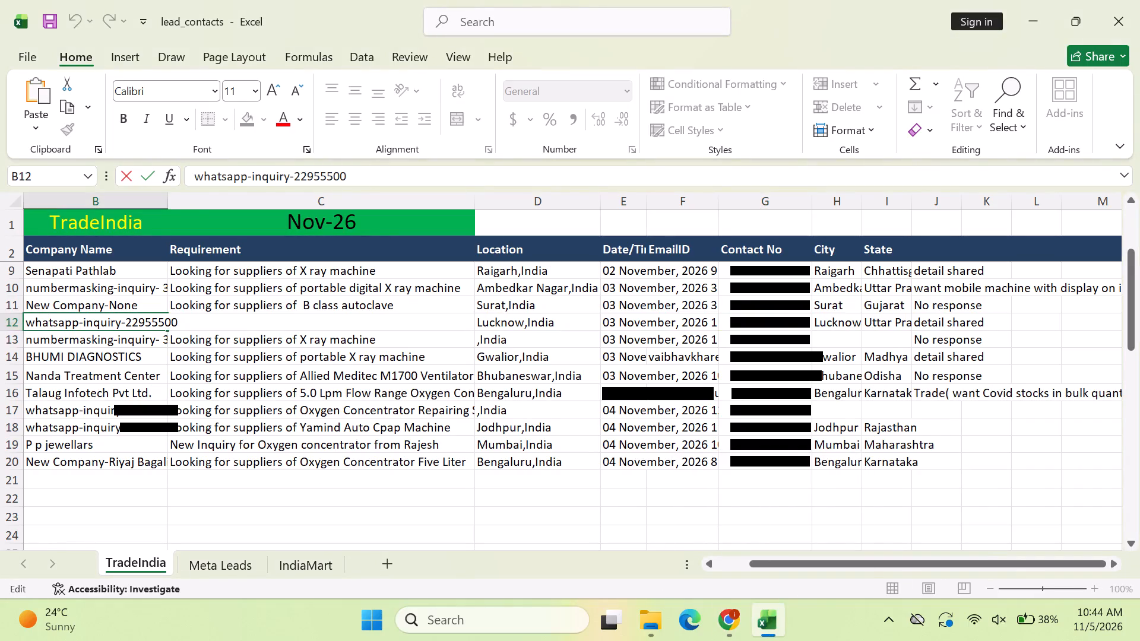
left_click_drag(27, 320, 124, 326)
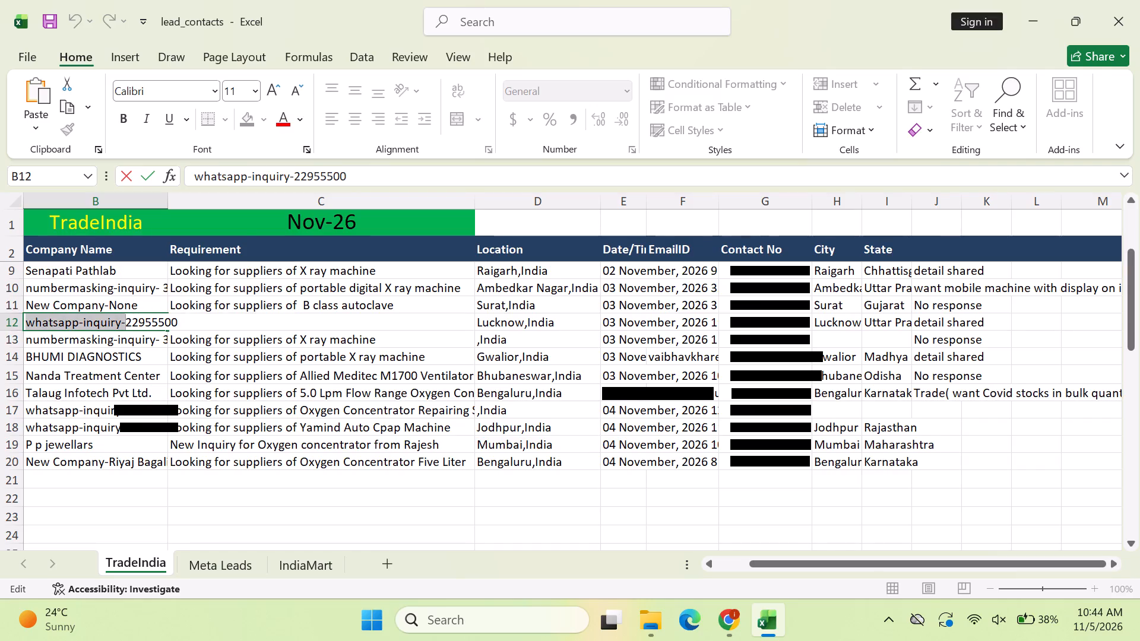
left_click(151, 190)
left_click(151, 199)
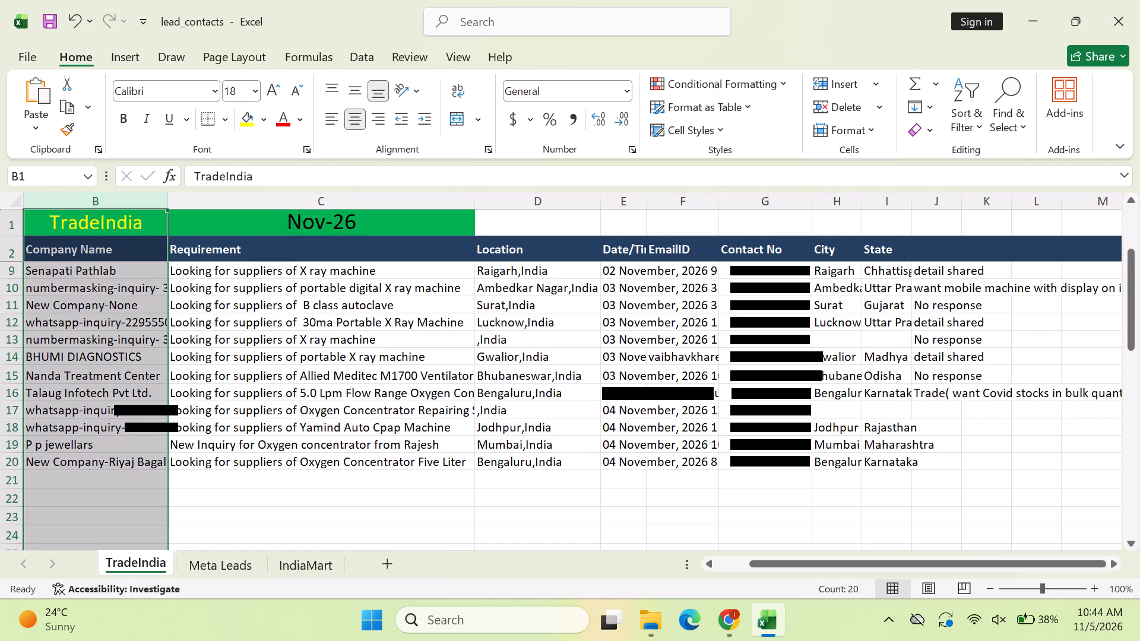
left_click_drag(166, 199, 279, 211)
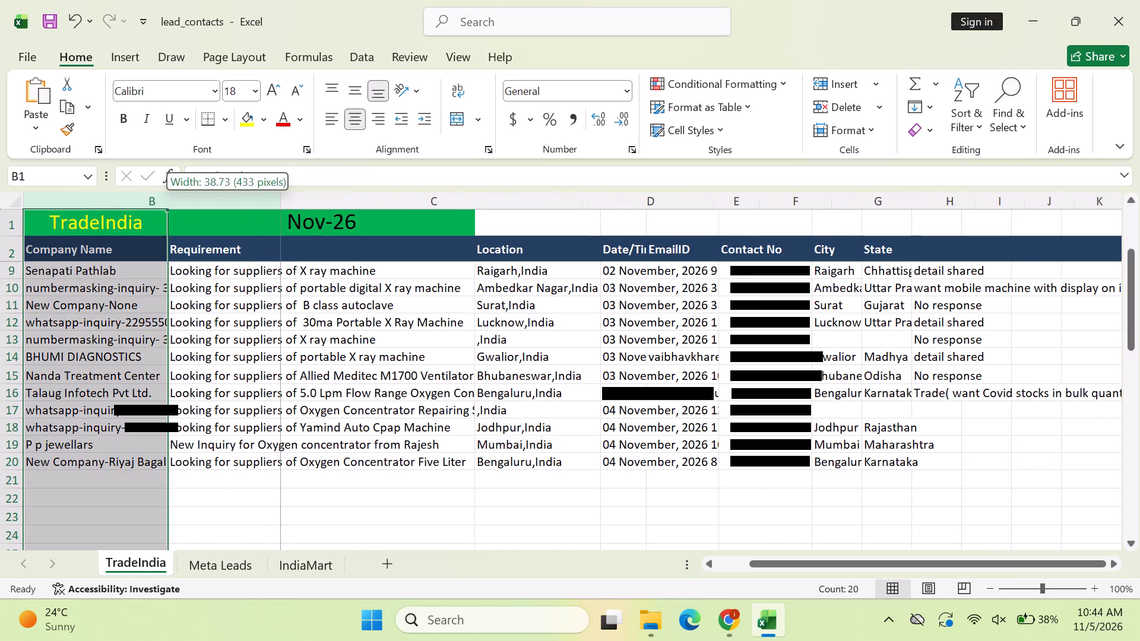
left_click_drag(279, 211, 280, 211)
Select the "whatsapp-inquiry" part of the row 12 company name and return to the new Lucknow lead in the CRM.
double_click(64, 320)
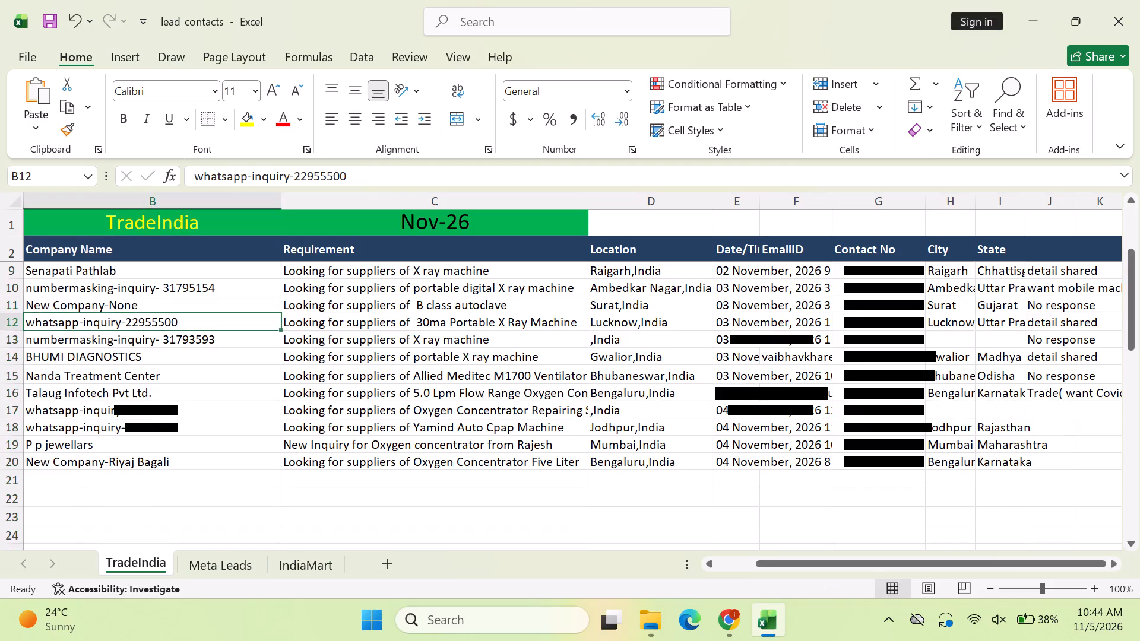
left_click_drag(26, 320, 119, 325)
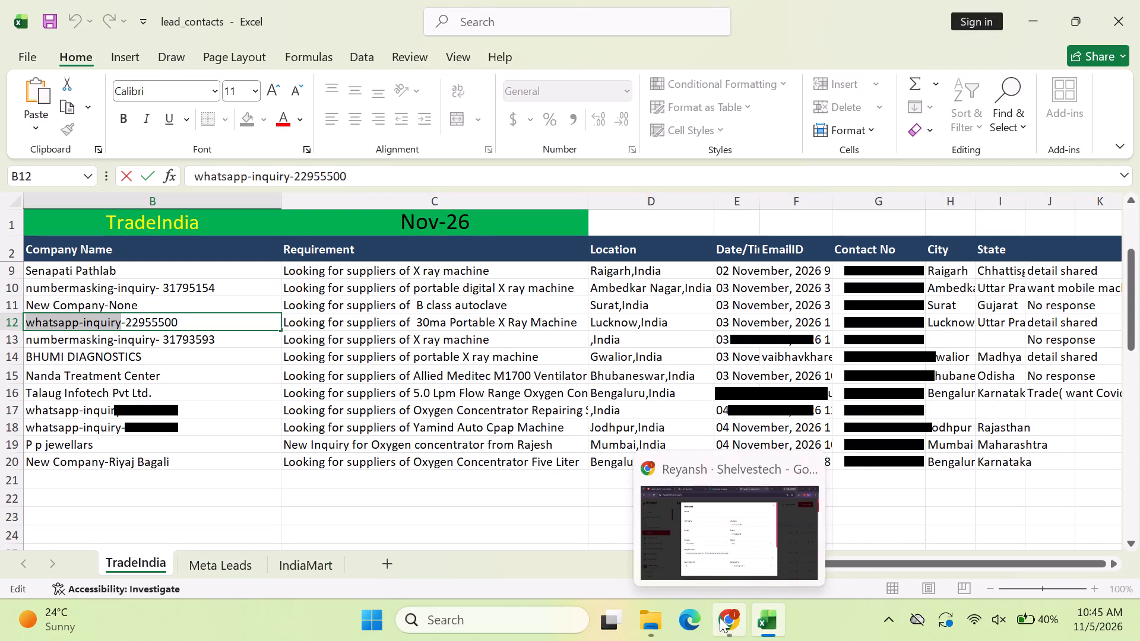
left_click(705, 559)
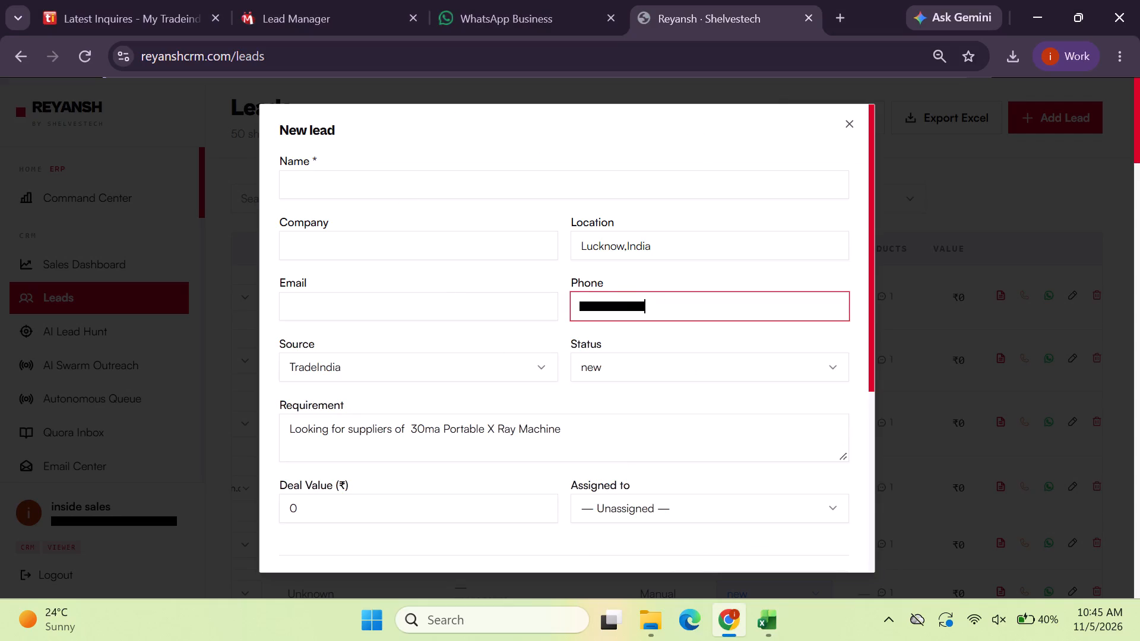
Enter the contact person's full name as the Name of the new Lucknow lead.
left_click(393, 190)
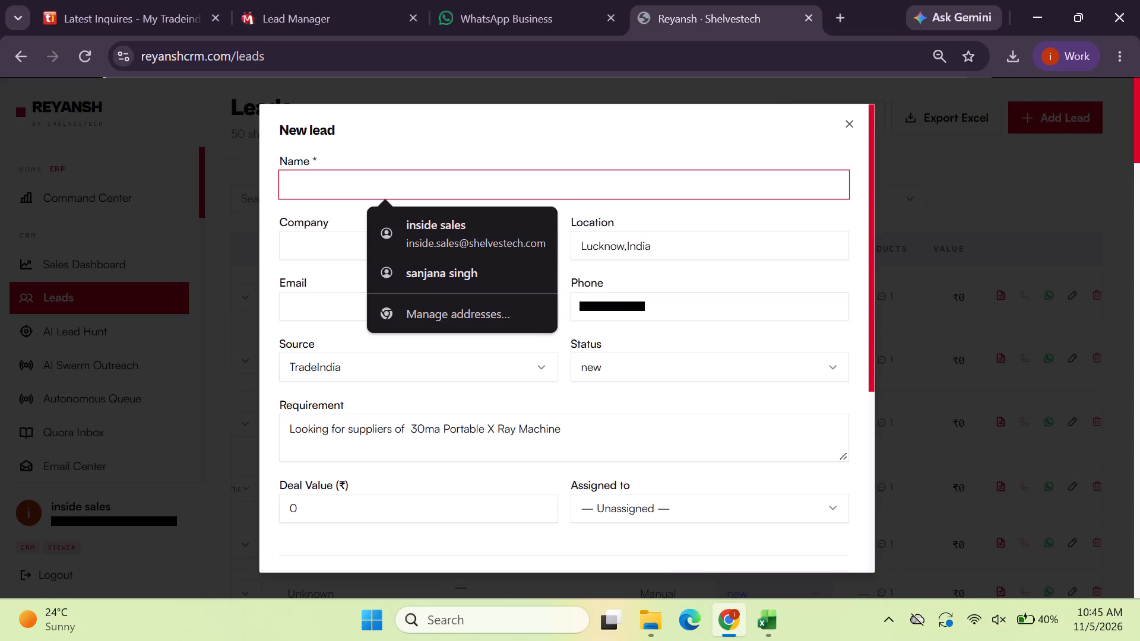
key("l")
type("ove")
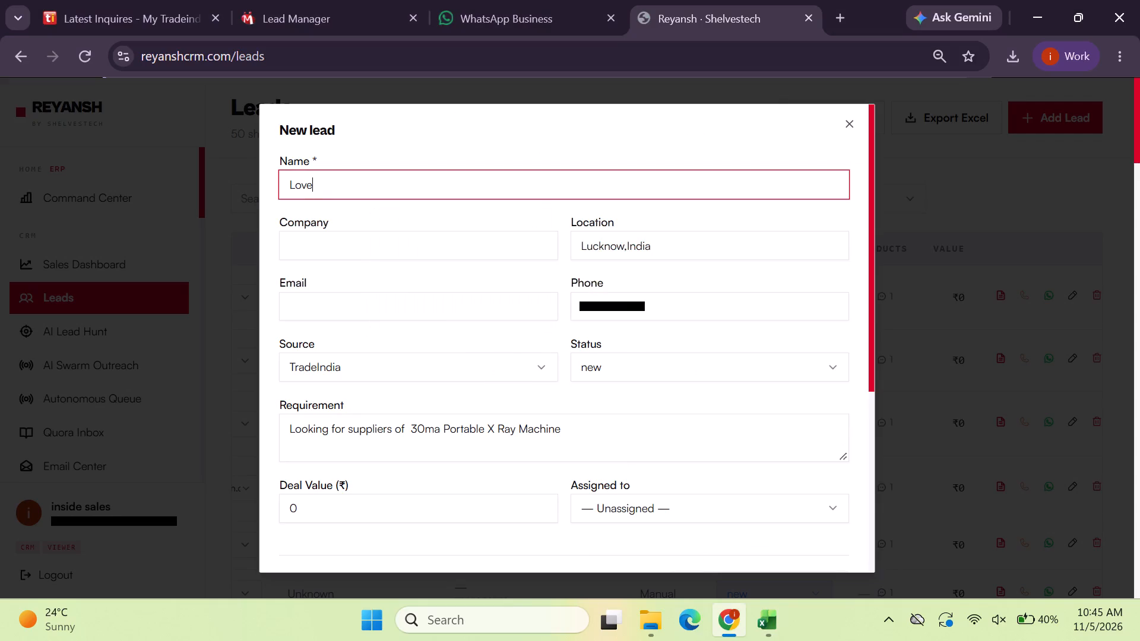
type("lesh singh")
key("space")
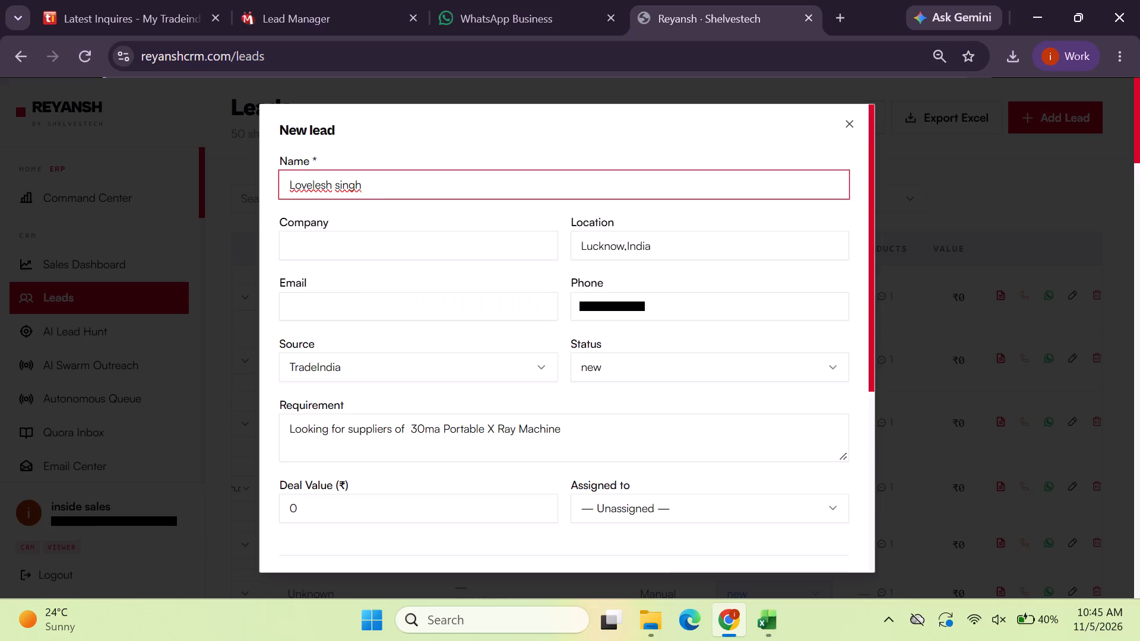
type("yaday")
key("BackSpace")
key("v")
Set the Lucknow lead's Company to "unknown".
left_click(348, 249)
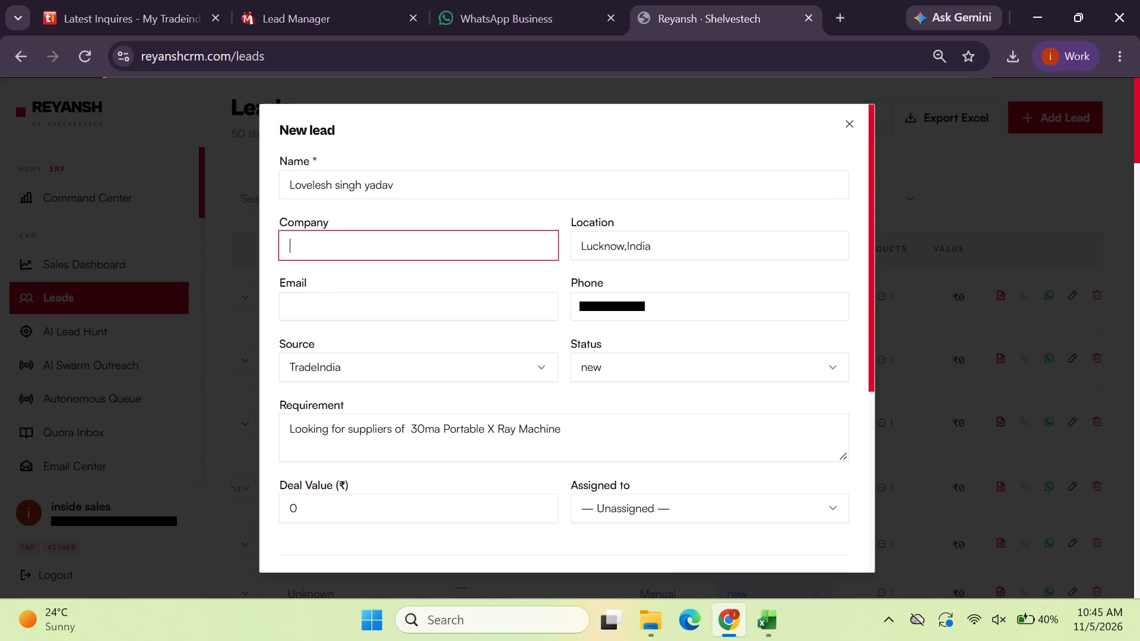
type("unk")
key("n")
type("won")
left_click(315, 247)
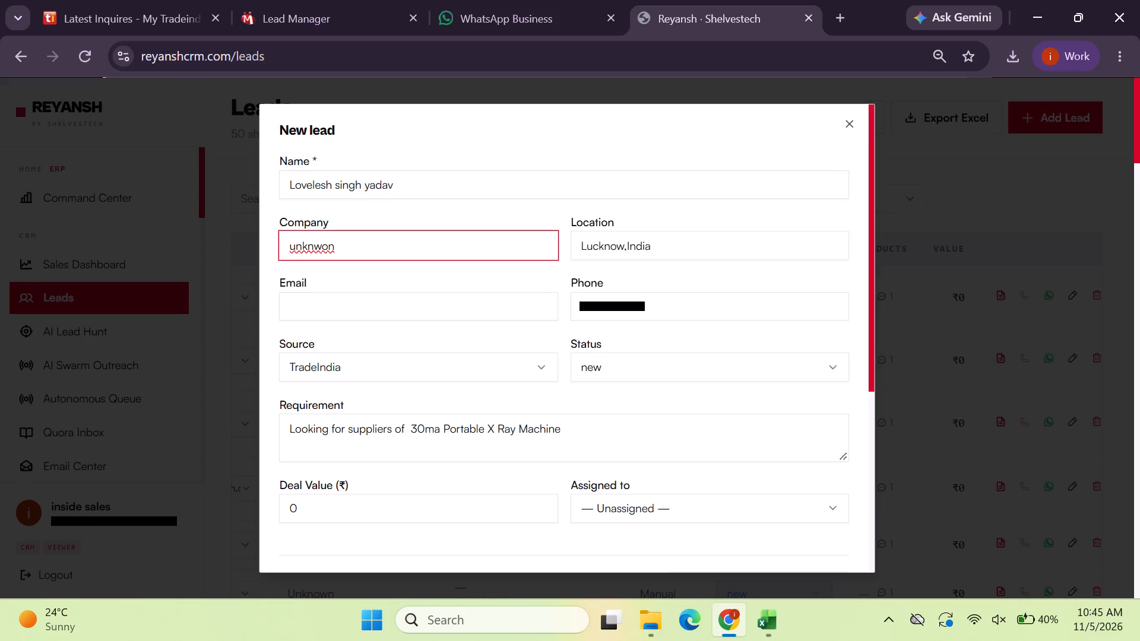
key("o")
left_click(333, 253)
key("BackSpace")
Check the remaining fields of the Lucknow lead form and add the lead to the CRM.
scroll(457, 334, "down", 4)
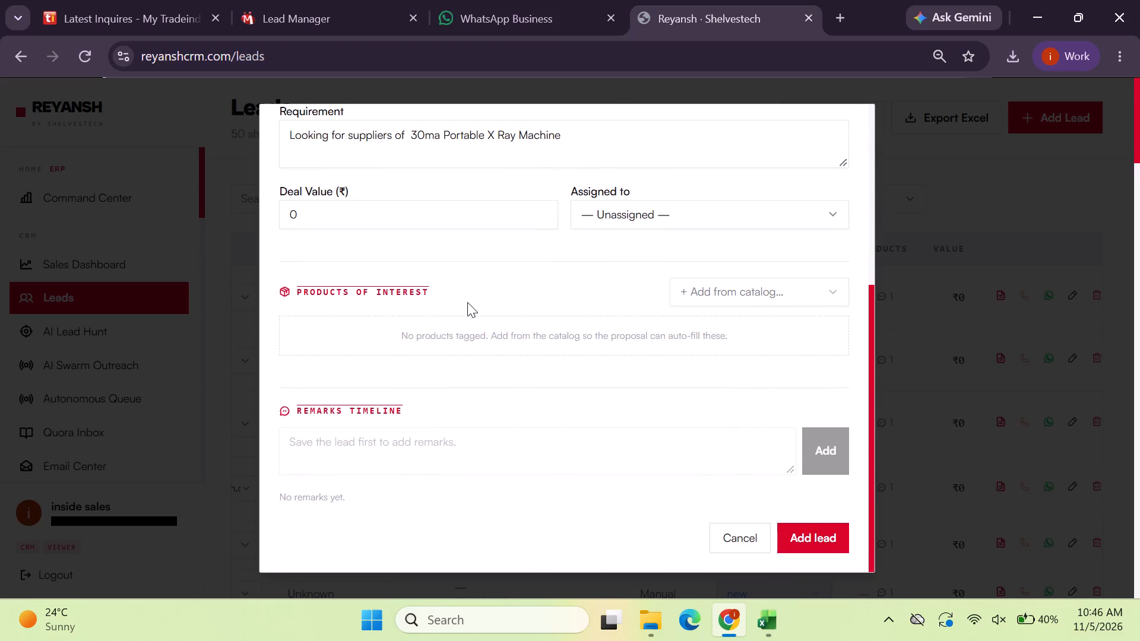
scroll(467, 302, "up", 2)
scroll(568, 376, "down", 9)
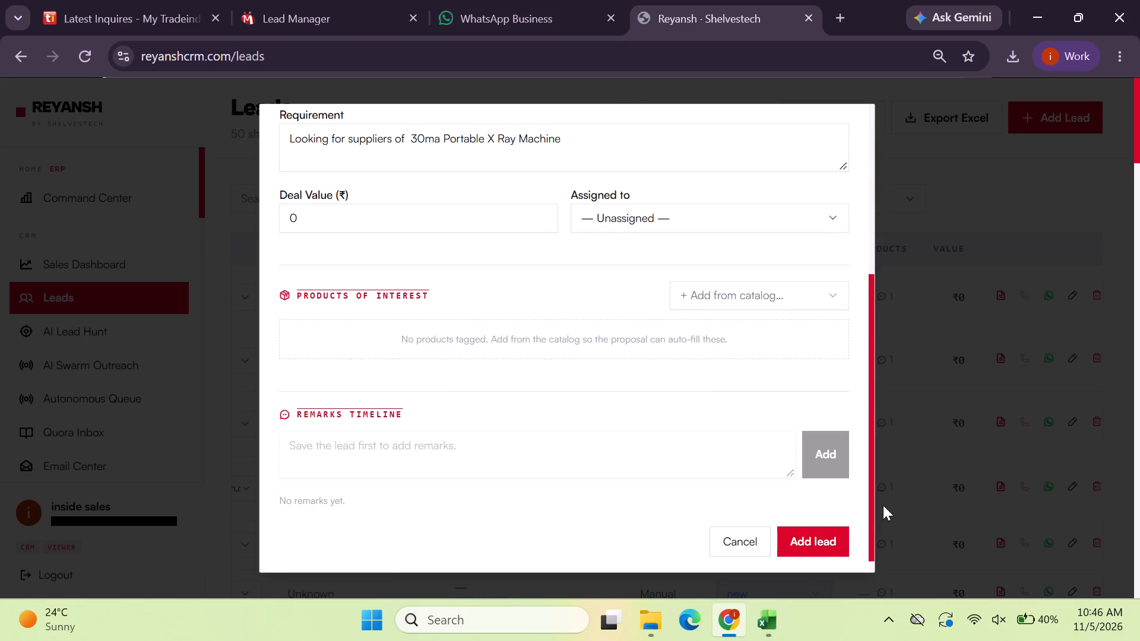
left_click(814, 530)
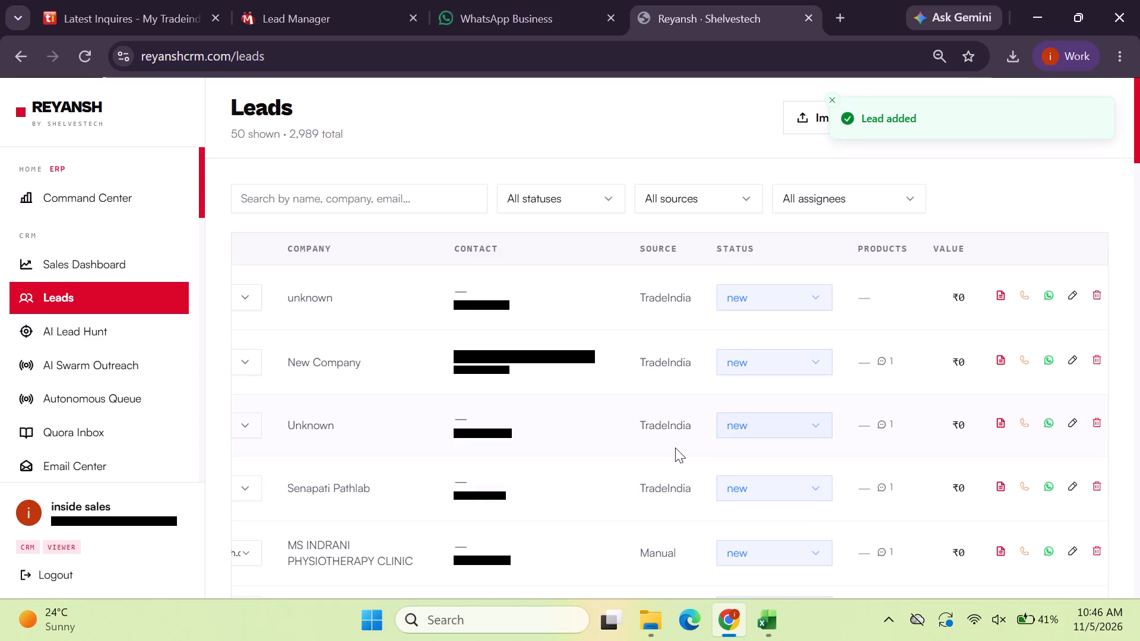
Examine the name, owner and assignment columns of the newly added lead in the leads list.
left_click(470, 303)
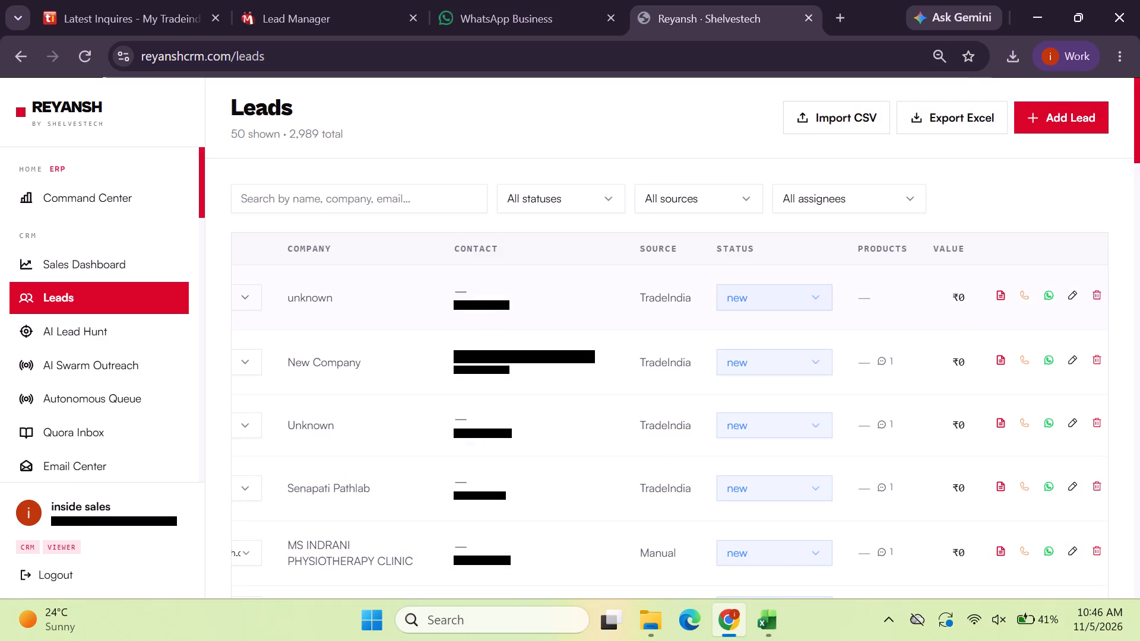
key("Left")
key("Left")
key("Left")
key("Left")
key("Left")
key("Left")
key("Left")
key("Left")
key("Left")
key("Left")
key("Left")
key("Left")
key("Left")
key("Left")
key("Left")
key("Left")
key("Left")
key("Left")
key("Left")
key("Left")
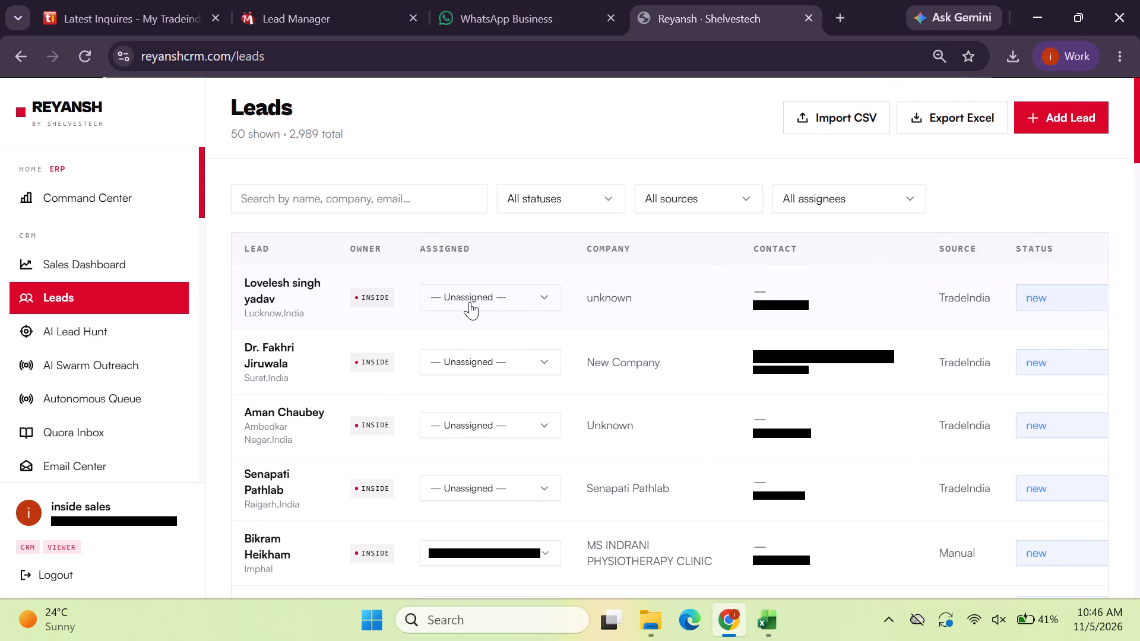
Add the remark "no response" to the Lucknow lead's remarks timeline and save the lead.
key("Right")
key("Right")
key("Right")
key("Right")
key("Right")
key("Right")
key("Right")
key("Right")
key("Right")
key("Right")
key("Right")
key("Right")
key("Right")
key("Right")
key("Right")
key("Right")
key("Right")
key("Right")
key("Right")
key("Right")
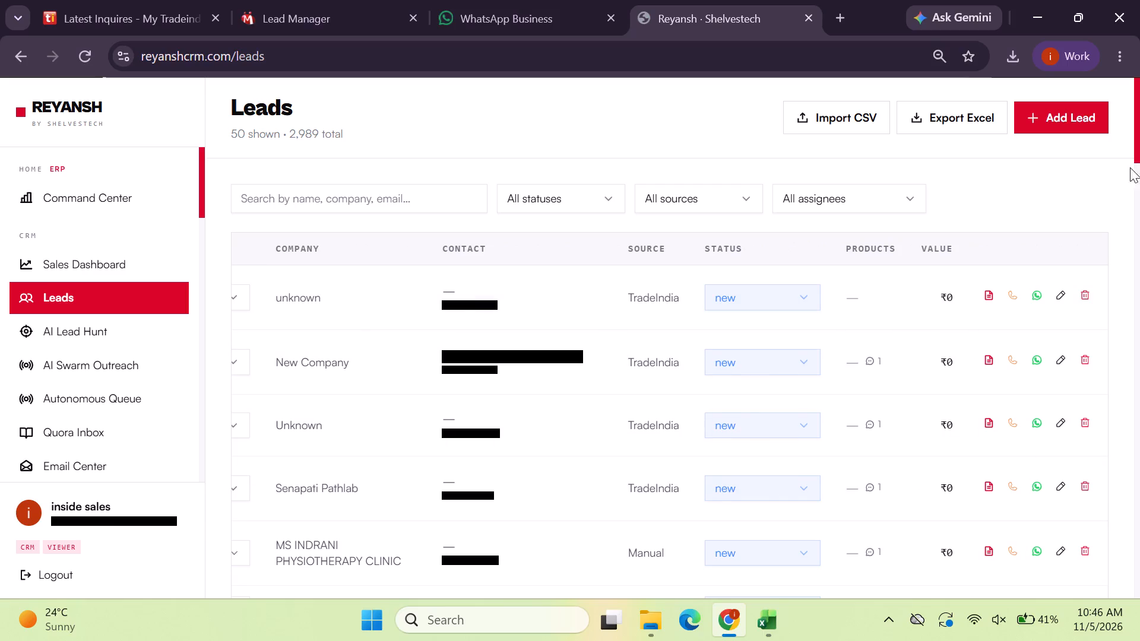
left_click(1055, 302)
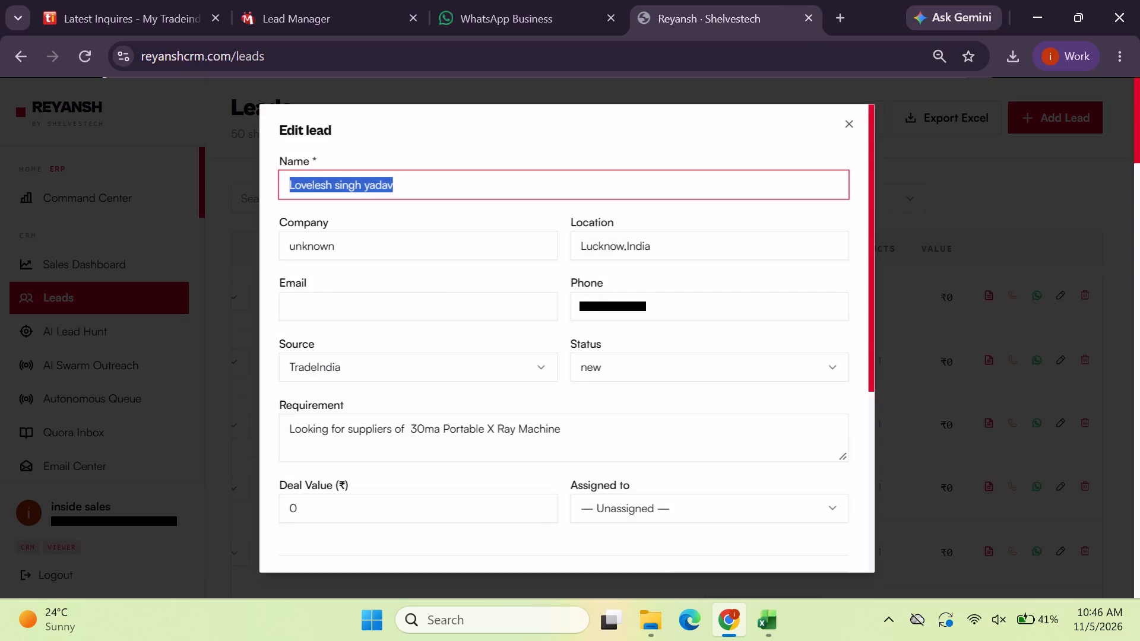
scroll(524, 407, "down", 4)
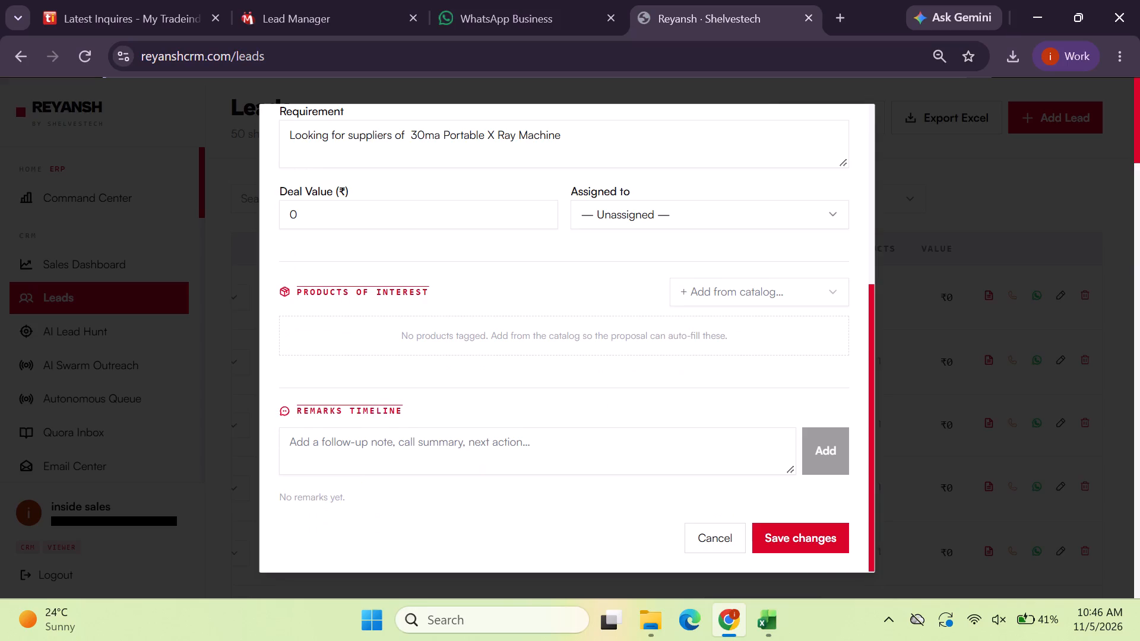
scroll(356, 426, "up", 5)
scroll(360, 426, "down", 4)
left_click(355, 443)
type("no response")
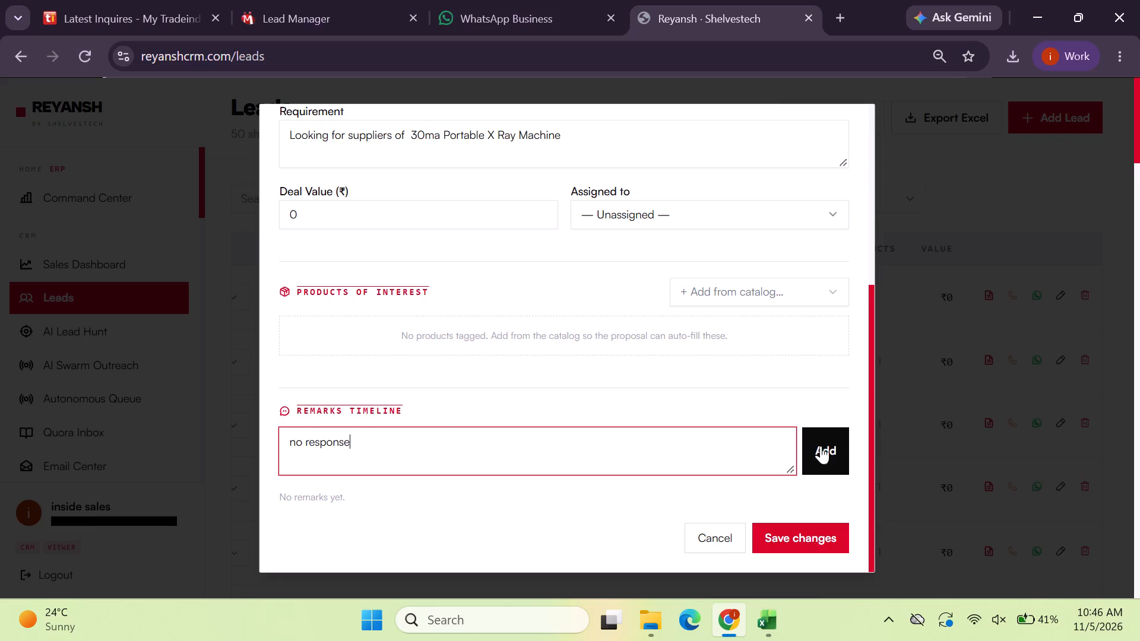
left_click(832, 447)
left_click(800, 557)
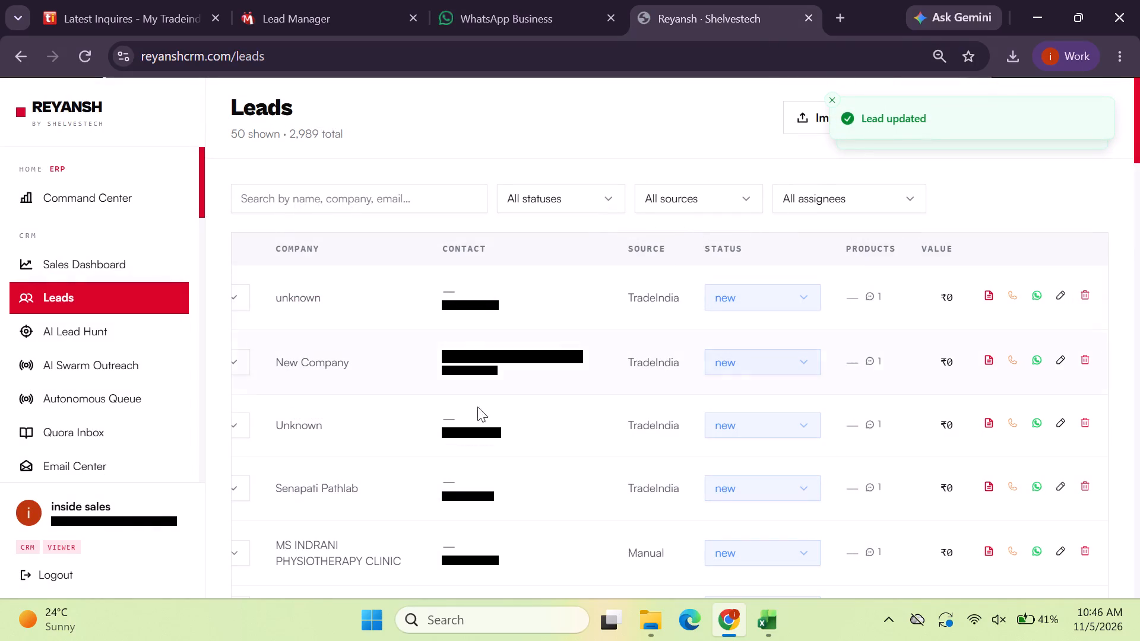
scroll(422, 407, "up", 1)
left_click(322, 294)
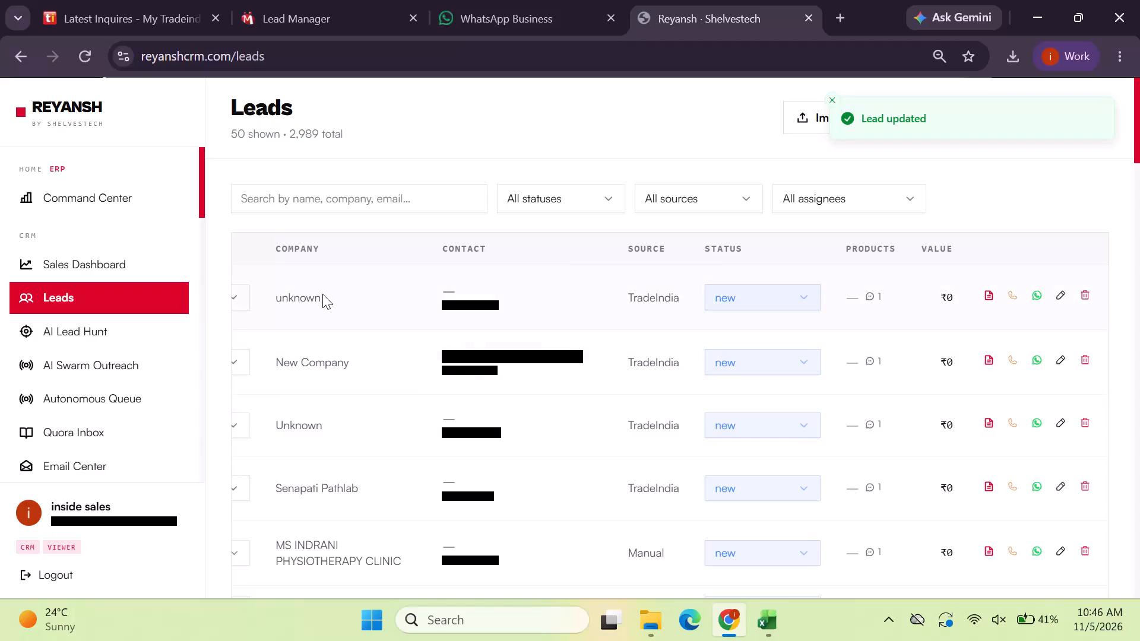
Examine the name, owner and assignment columns of the updated Lucknow lead in the leads list.
key("Left")
key("Left")
key("Left")
key("Left")
key("Left")
key("Left")
key("Left")
key("Left")
key("Left")
key("Left")
key("Left")
key("Left")
key("Left")
key("Left")
key("Left")
key("Left")
key("Left")
key("Left")
key("Left")
key("Left")
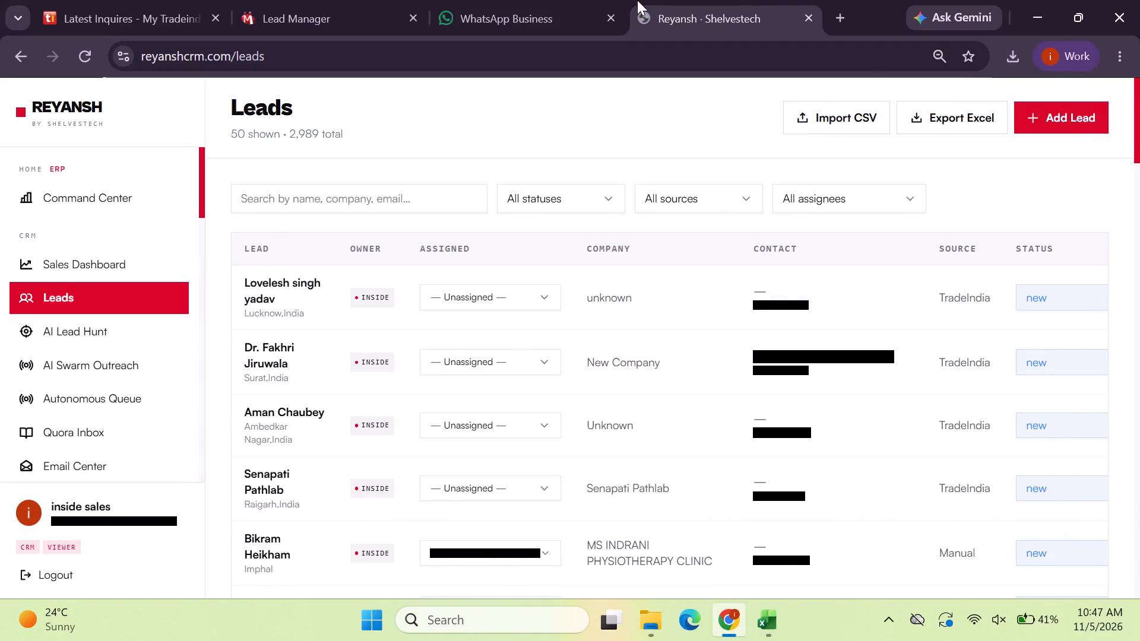
Start a new CRM lead and transfer the contact number from row 13 of the lead_contacts TradeIndia sheet to its Phone field.
left_click(1041, 129)
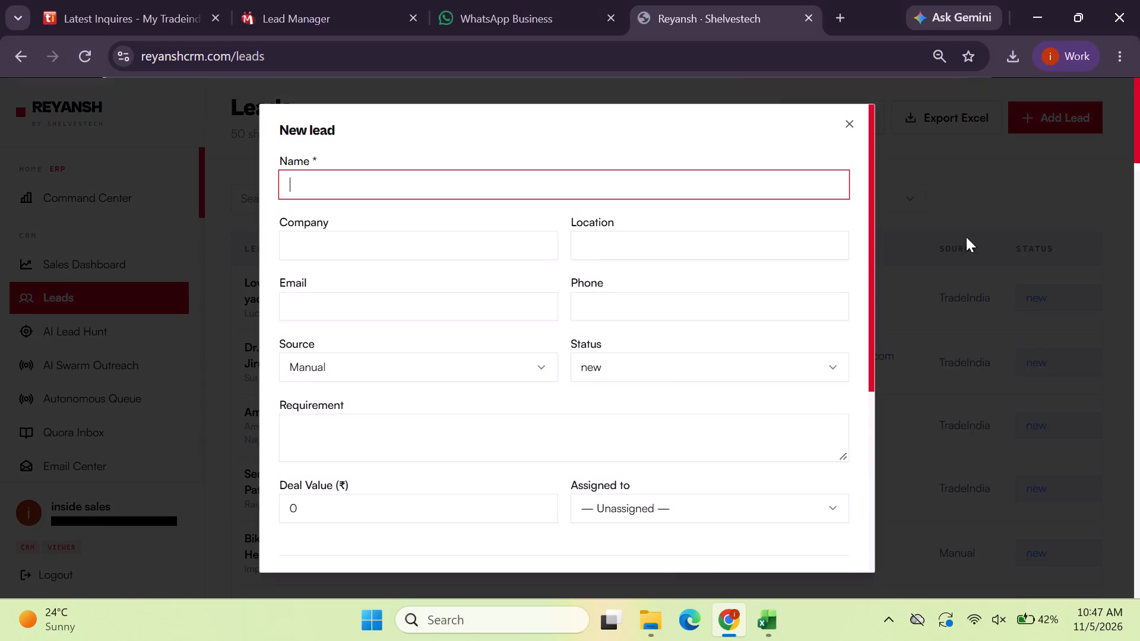
left_click(773, 618)
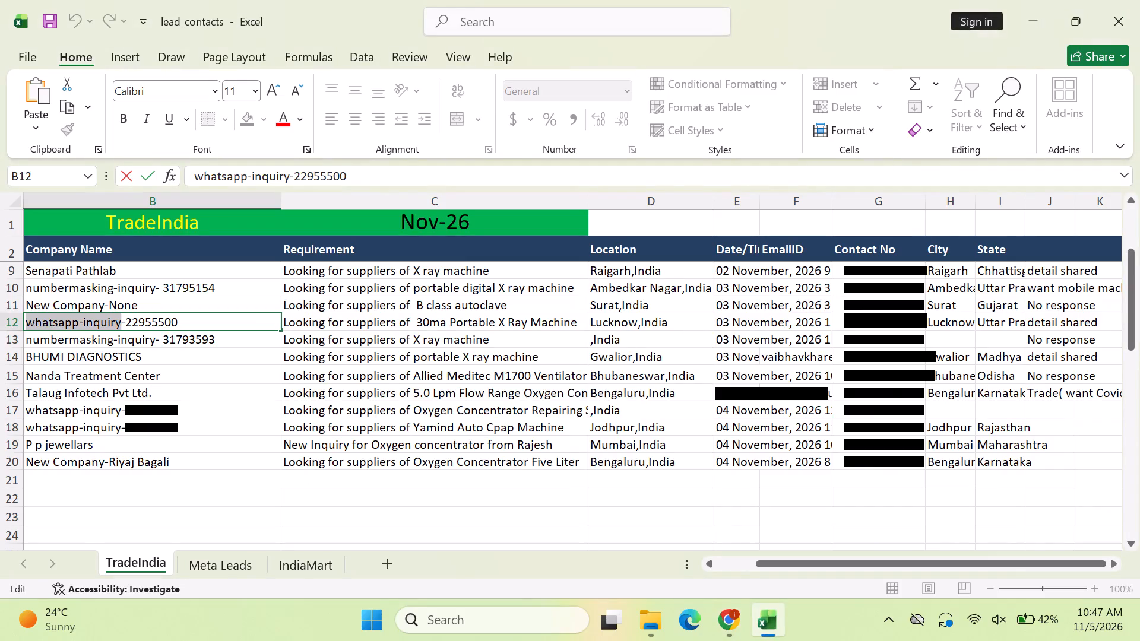
left_click(5, 339)
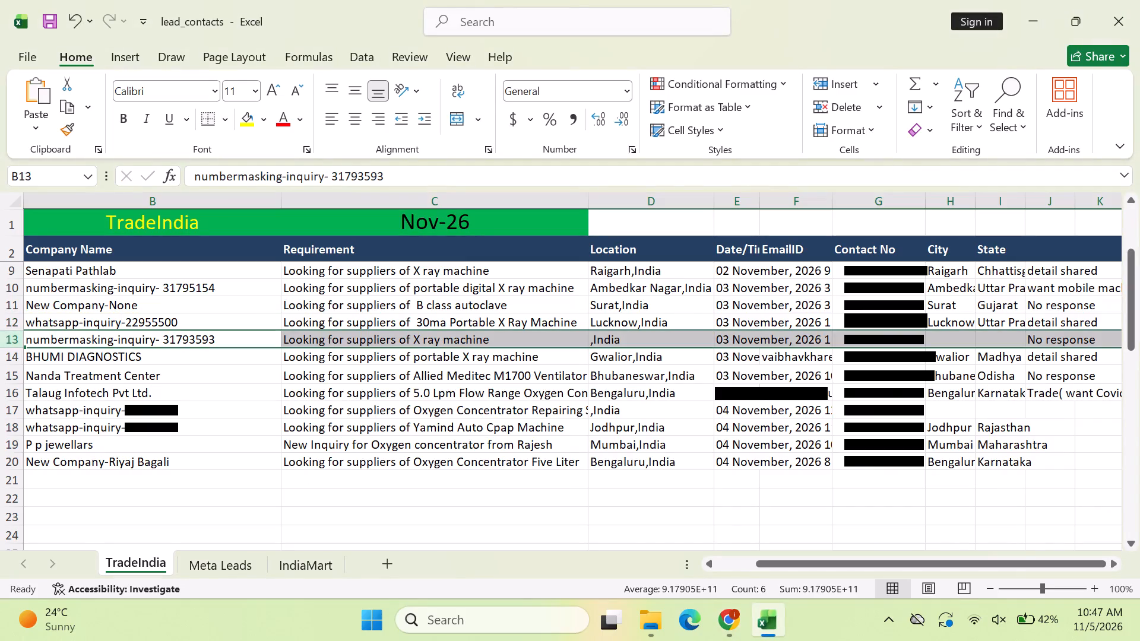
double_click(866, 342)
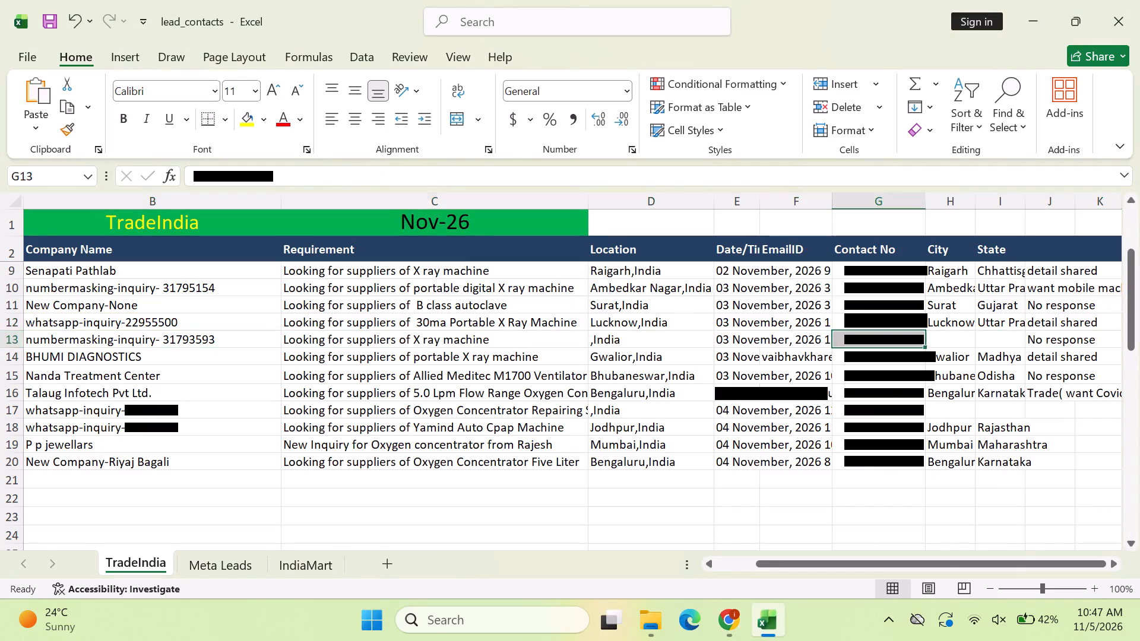
left_click_drag(859, 337, 923, 332)
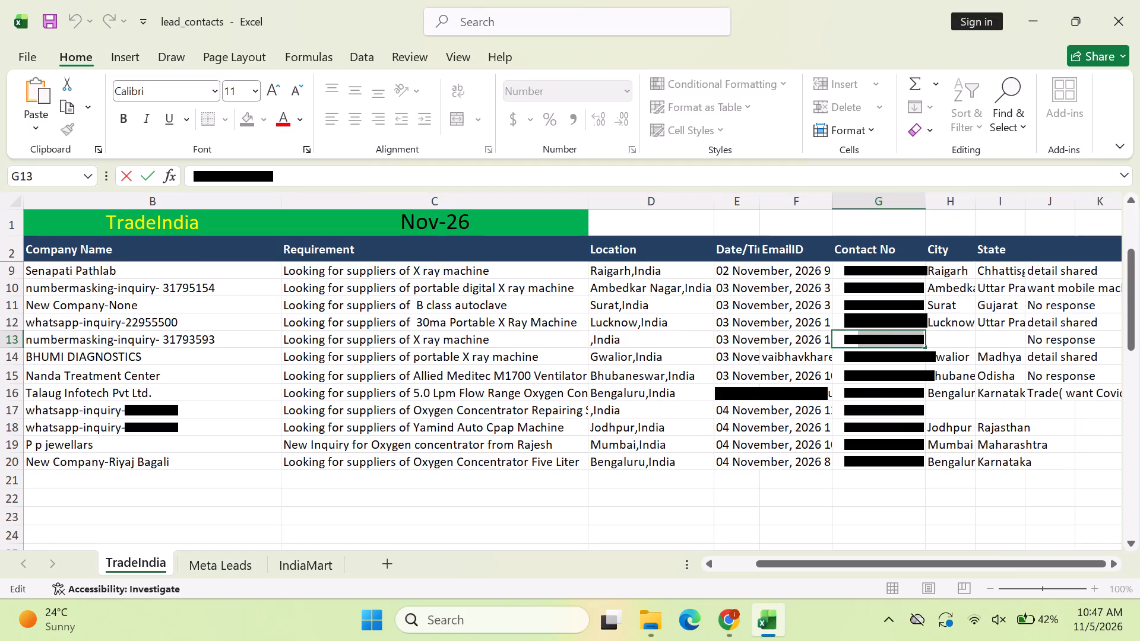
key("ctrl+c")
left_click(726, 617)
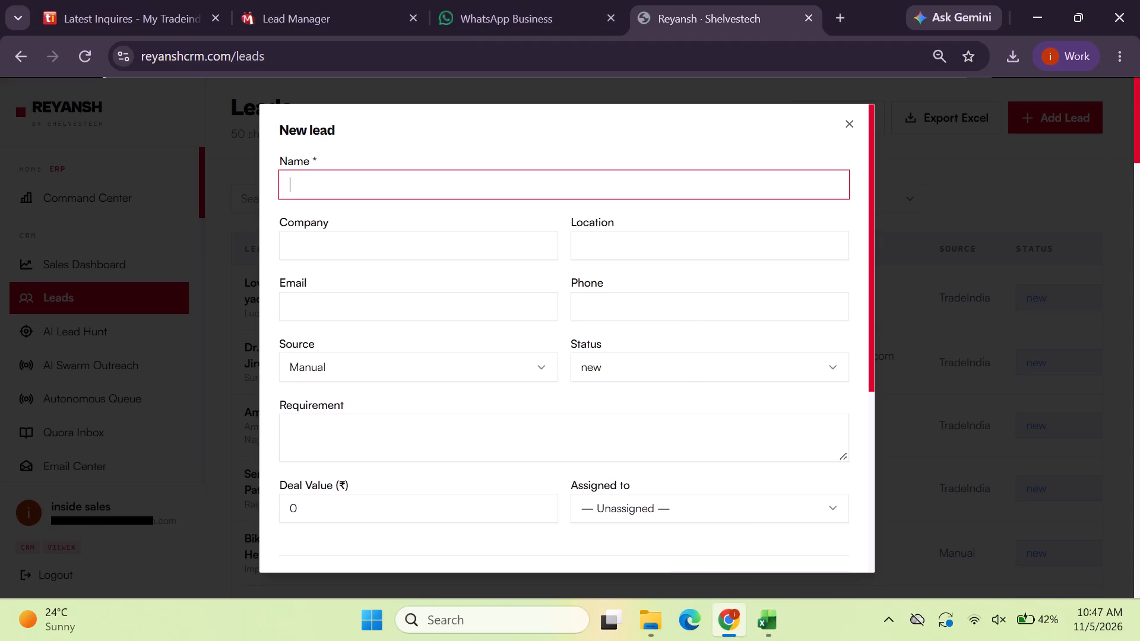
left_click(619, 297)
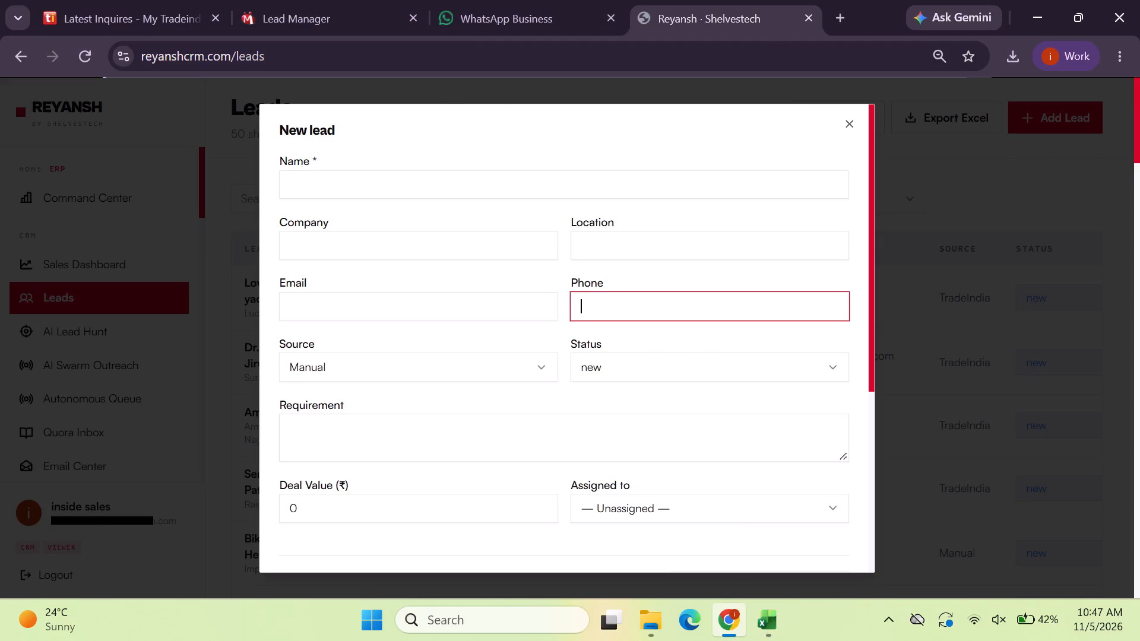
Fill the new lead's Phone with the copied contact number and its Requirement with "Looking for suppliers of X ray machine" from row 13 of the TradeIndia sheet.
key("ctrl+v")
left_click(762, 557)
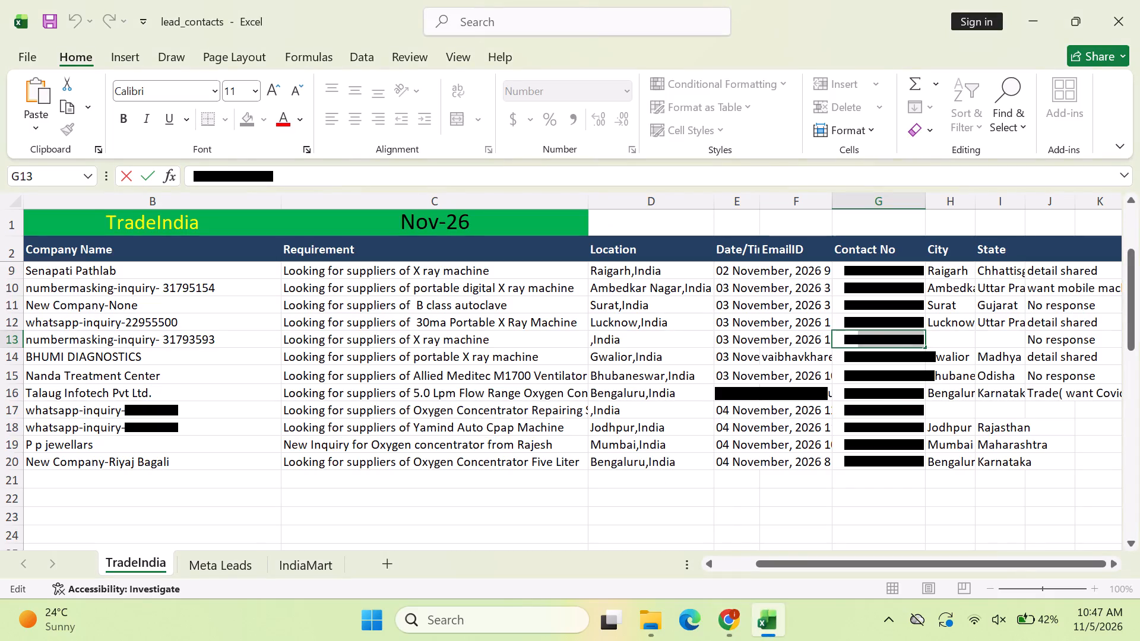
double_click(590, 341)
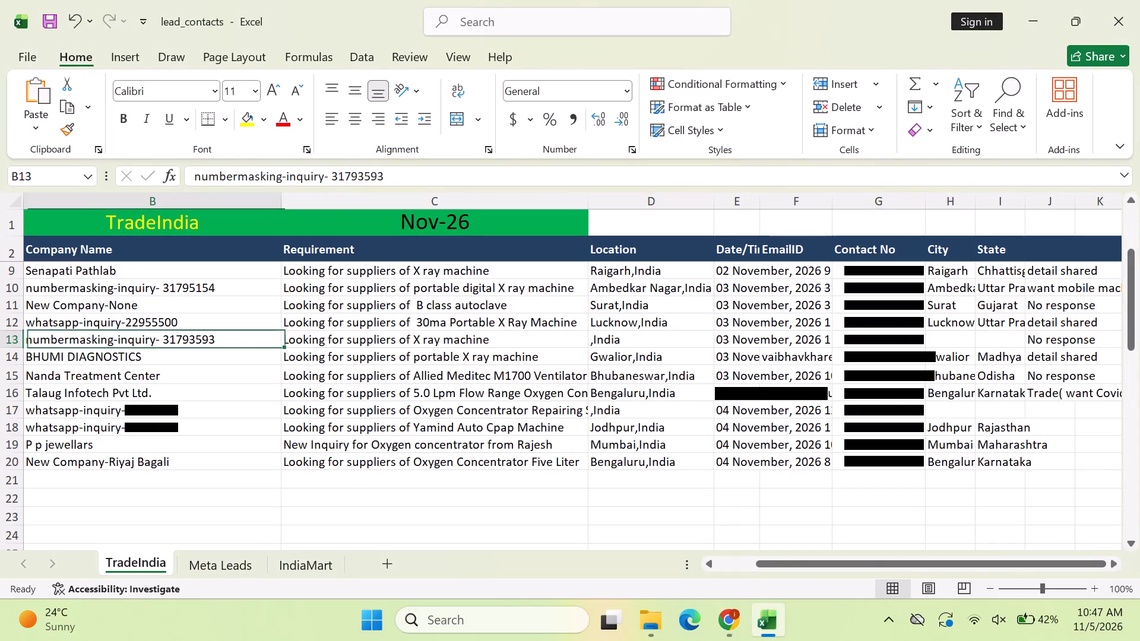
double_click(354, 339)
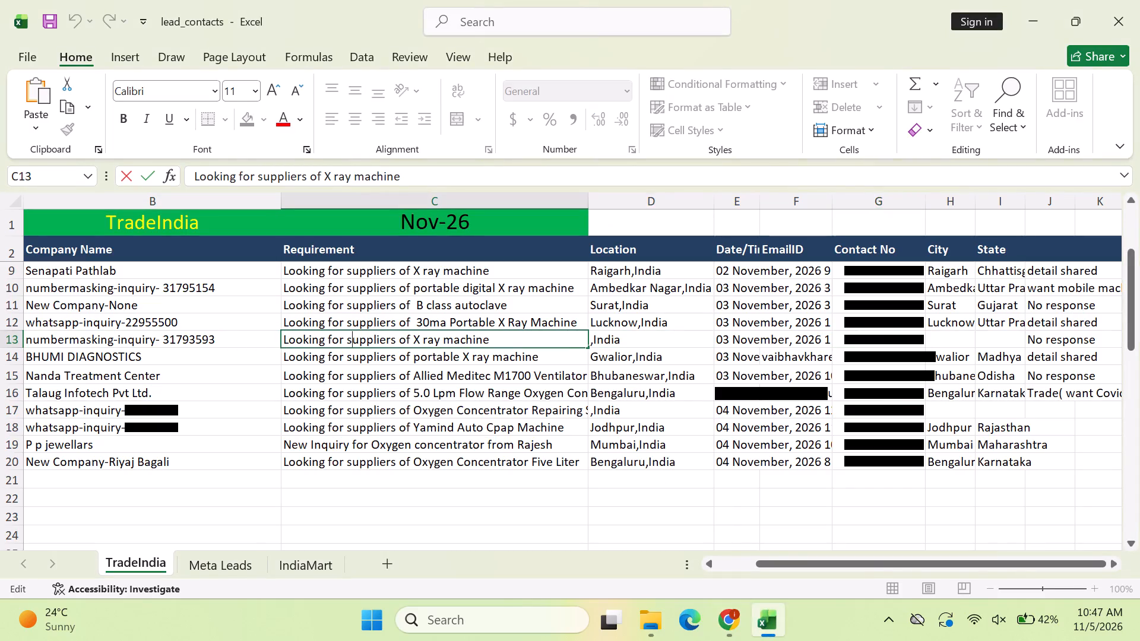
left_click_drag(282, 336, 501, 346)
key("ctrl+c")
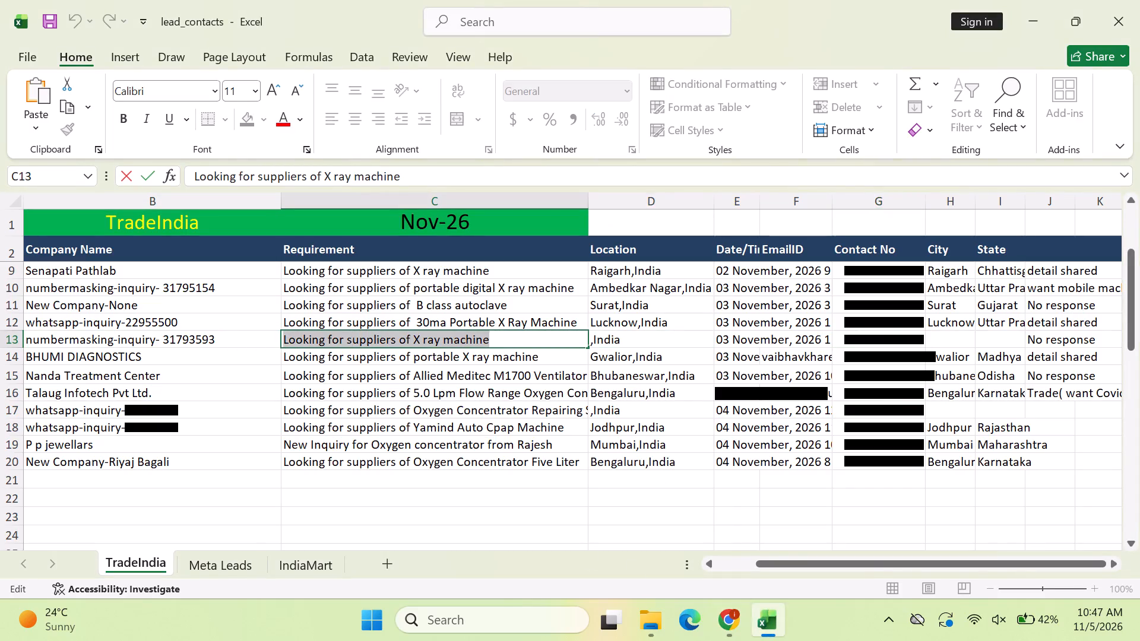
left_click(724, 622)
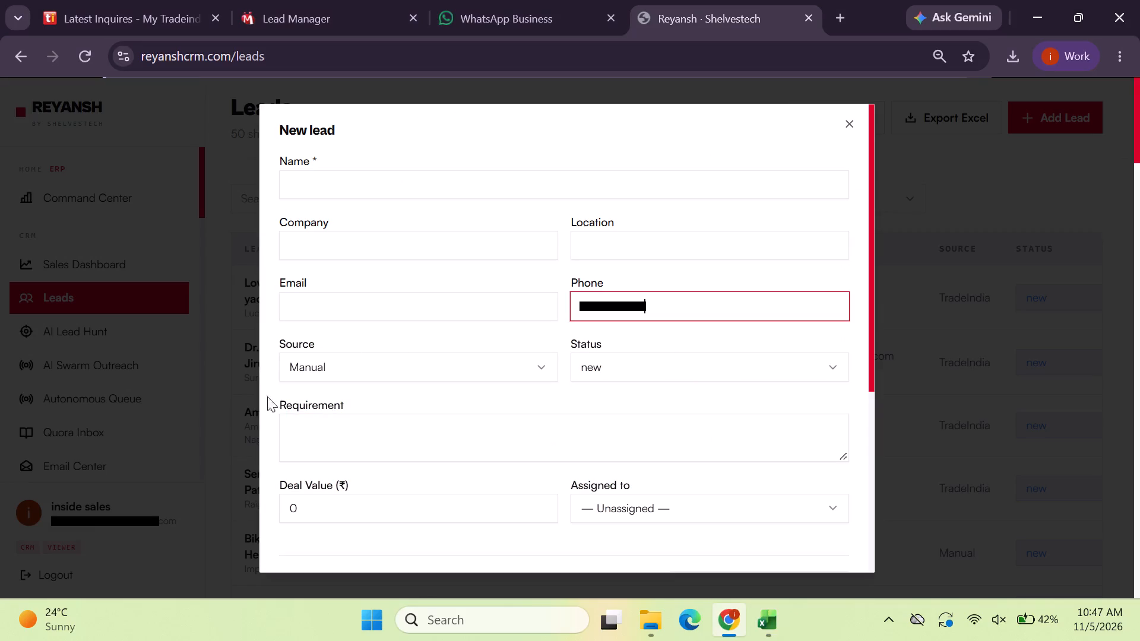
left_click(300, 430)
key("ctrl+v")
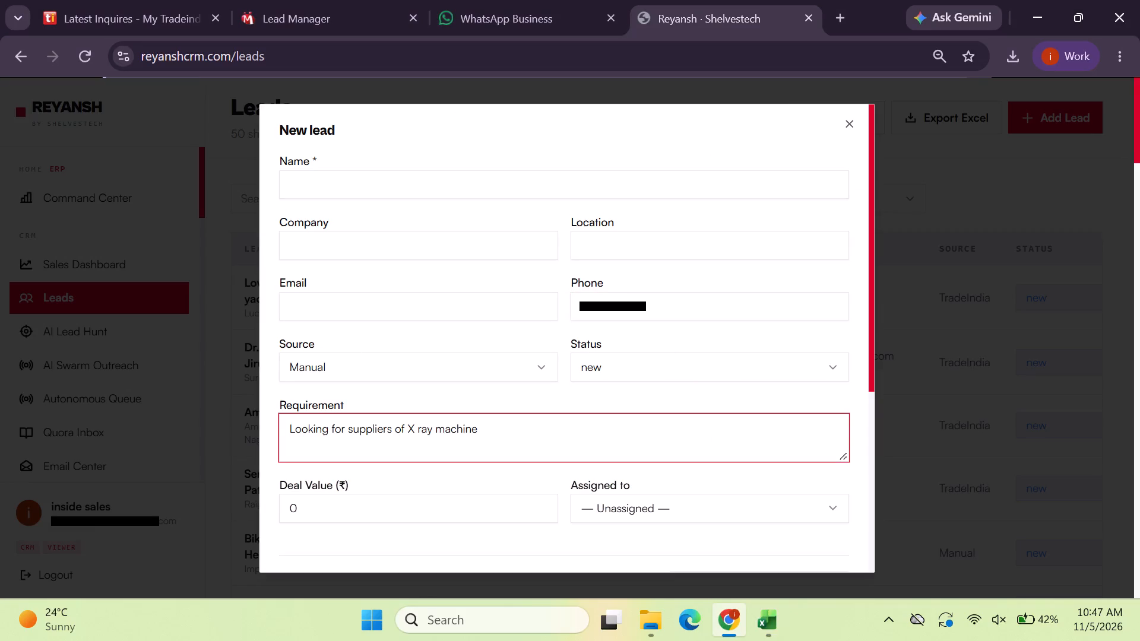
Set the new lead's Source to TradeIndia and its Location to India.
left_click(381, 364)
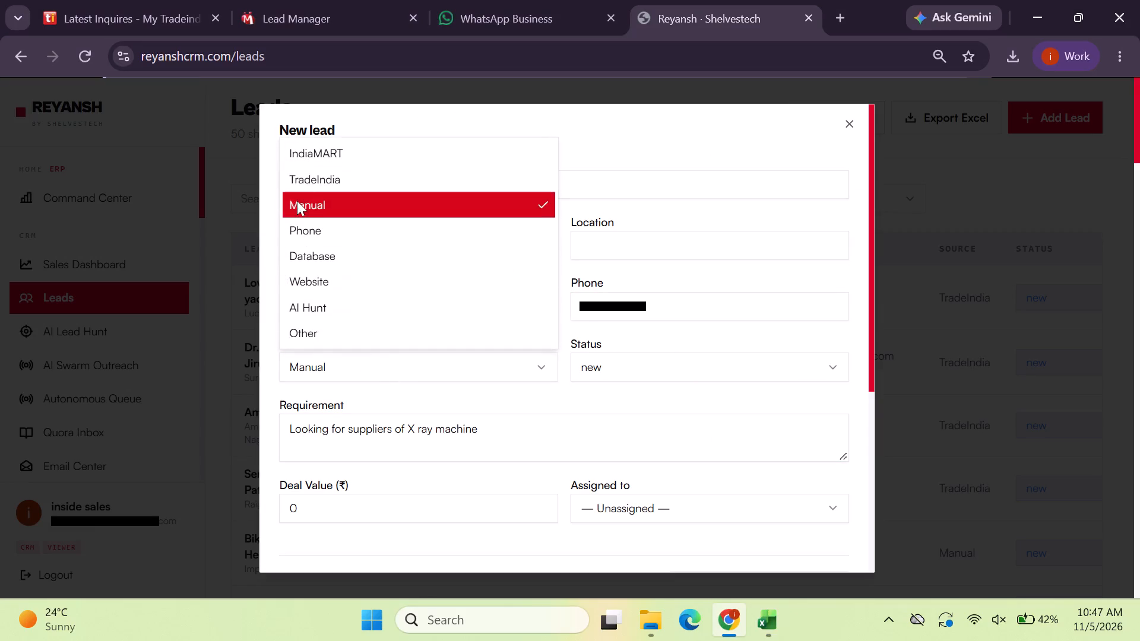
left_click(302, 177)
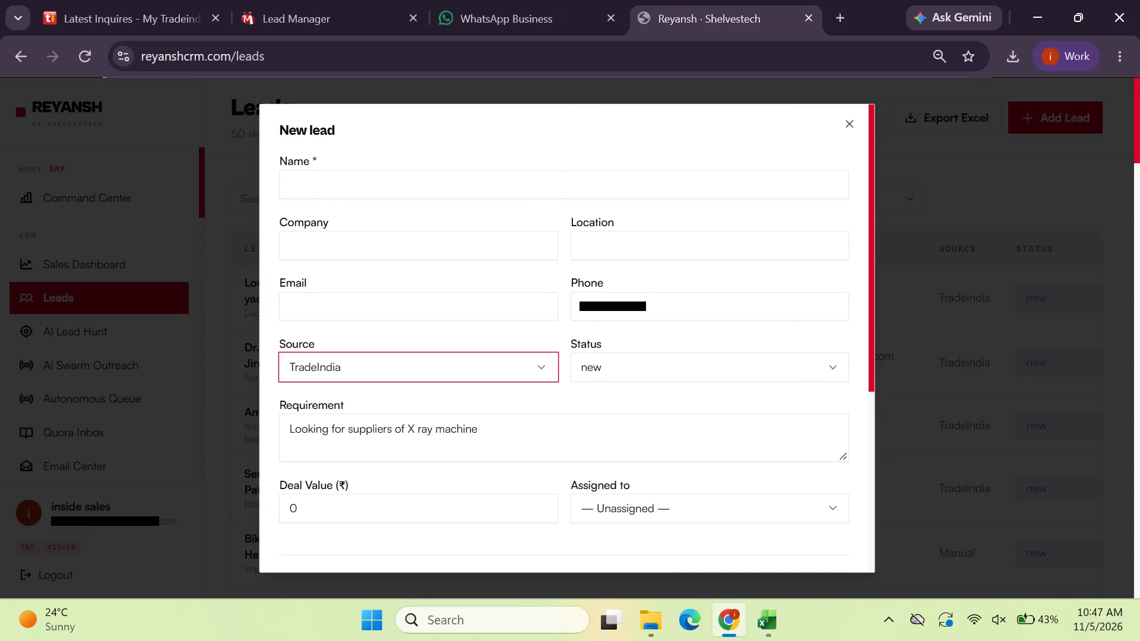
left_click(598, 250)
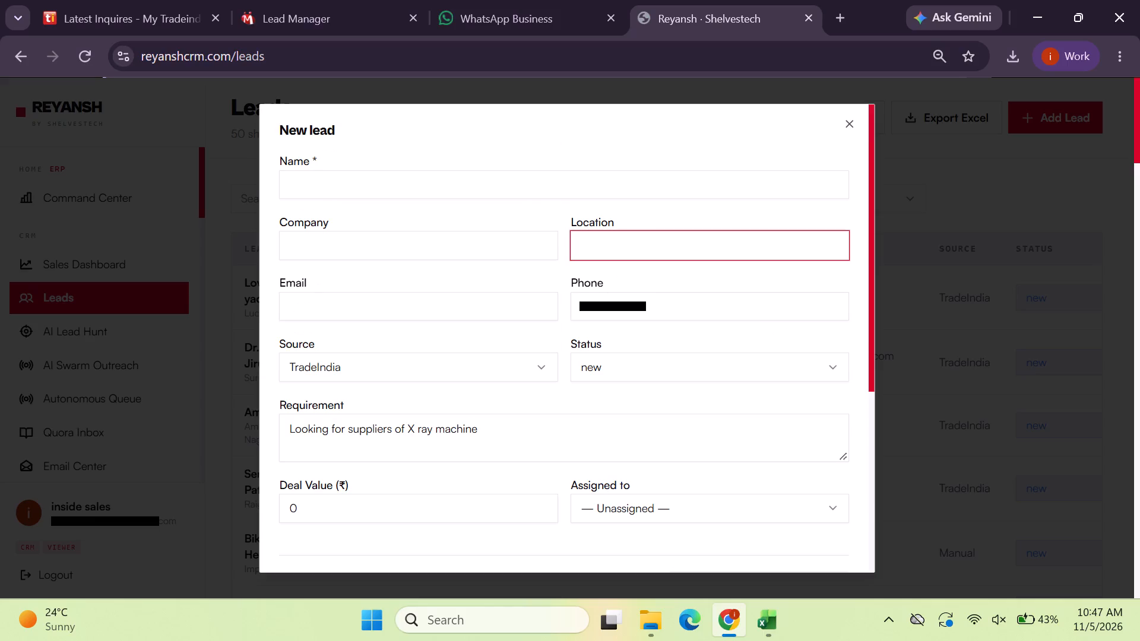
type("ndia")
Begin filling in the Name field of the new lead.
left_click(424, 183)
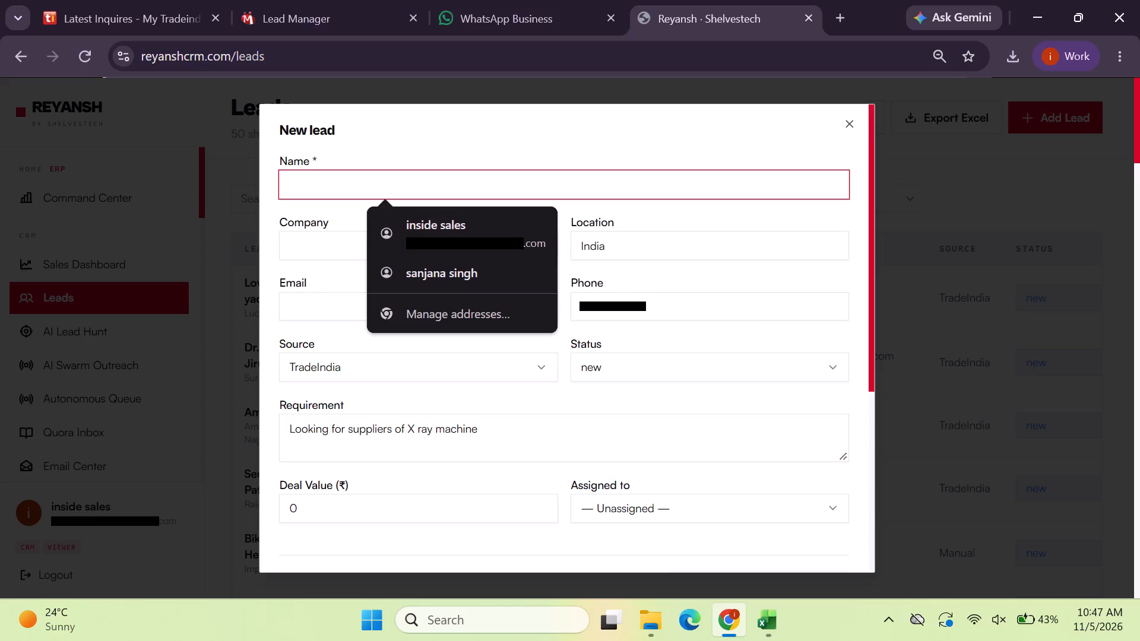
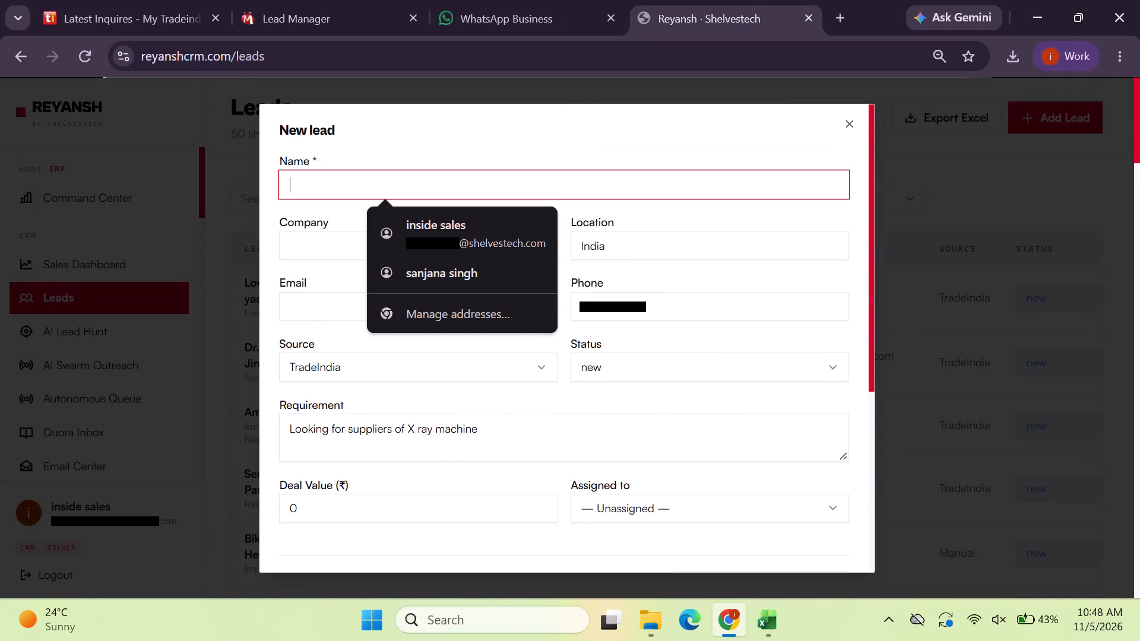
Enter "Unknown" as the name and "Uknown" as the company of the new X ray machine lead, and add the lead.
key("u")
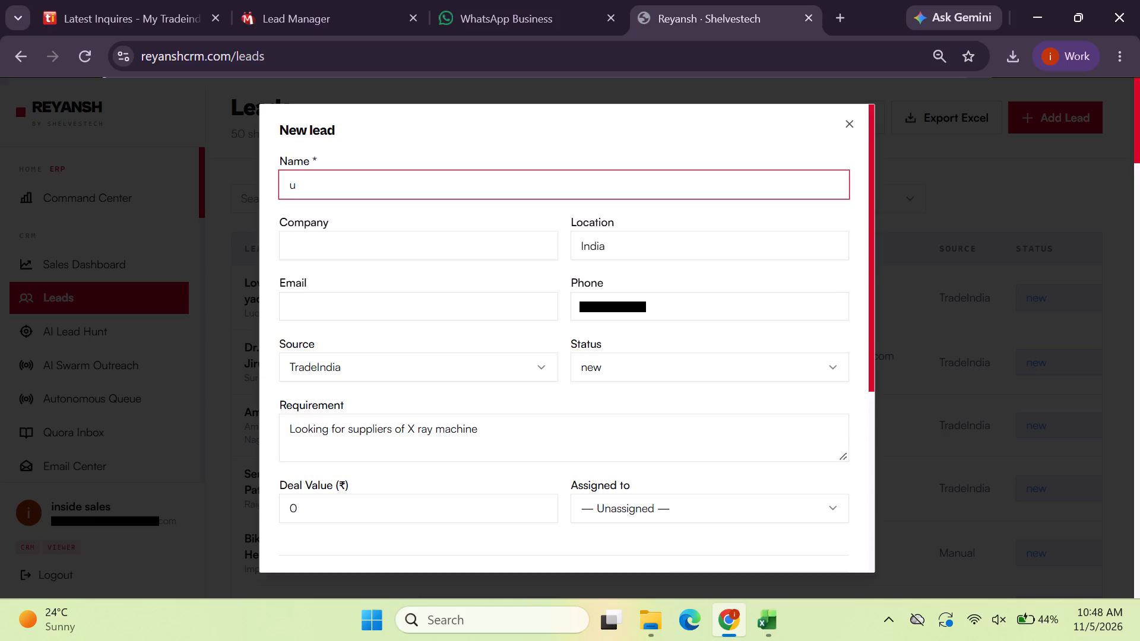
key("BackSpace")
key("u")
type("known")
left_click(292, 249)
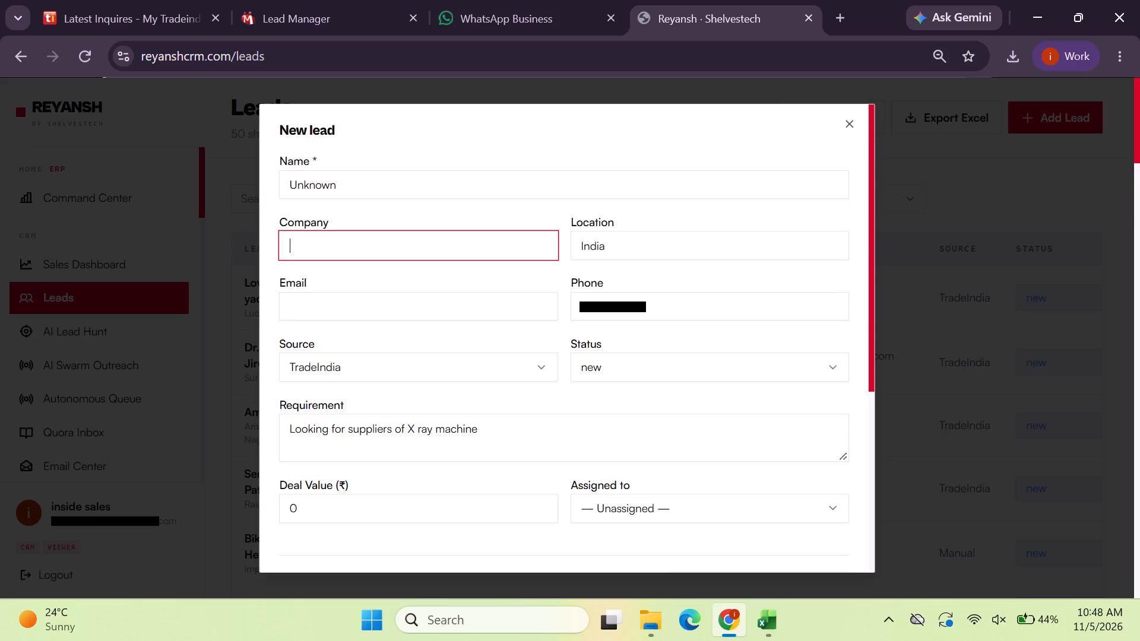
type("known")
scroll(392, 320, "down", 3)
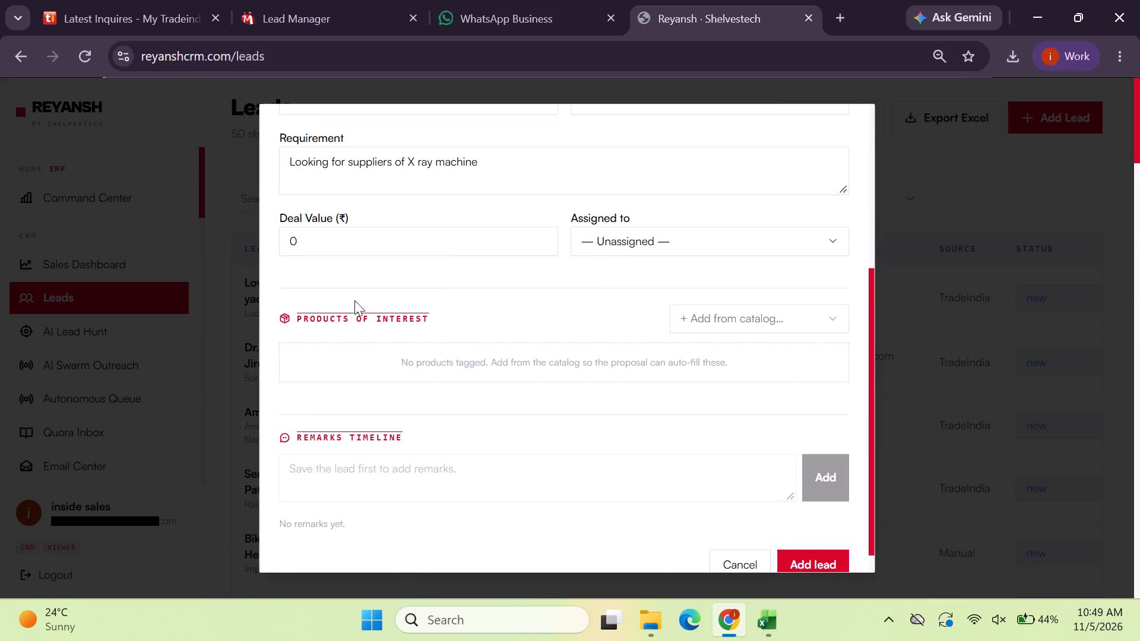
scroll(354, 293, "down", 1)
scroll(413, 292, "up", 4)
scroll(534, 346, "down", 5)
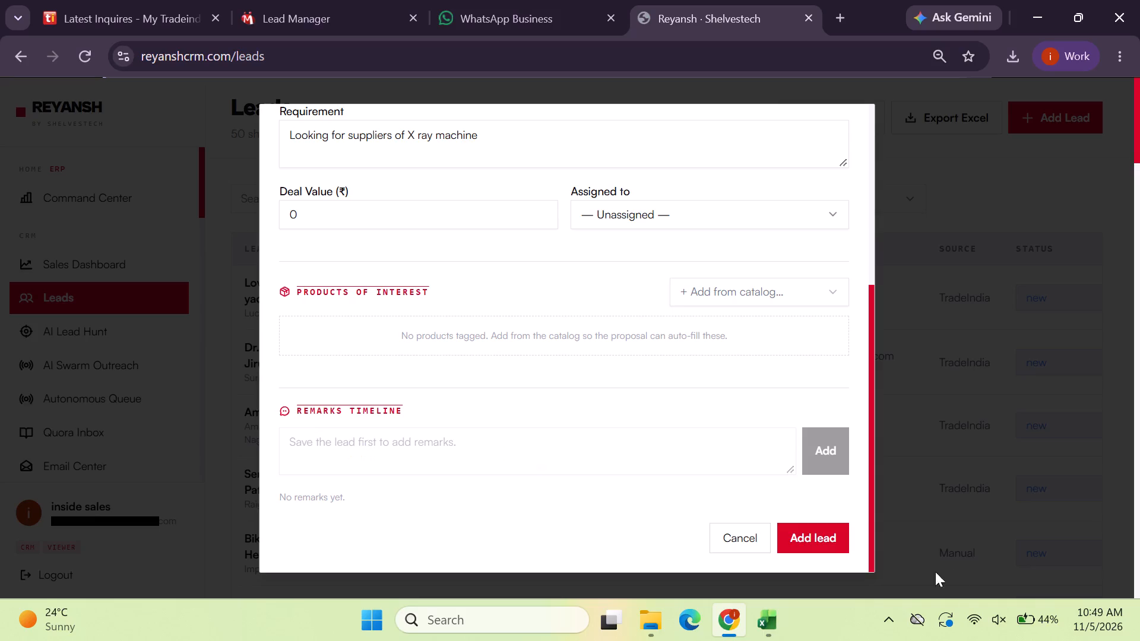
left_click(813, 538)
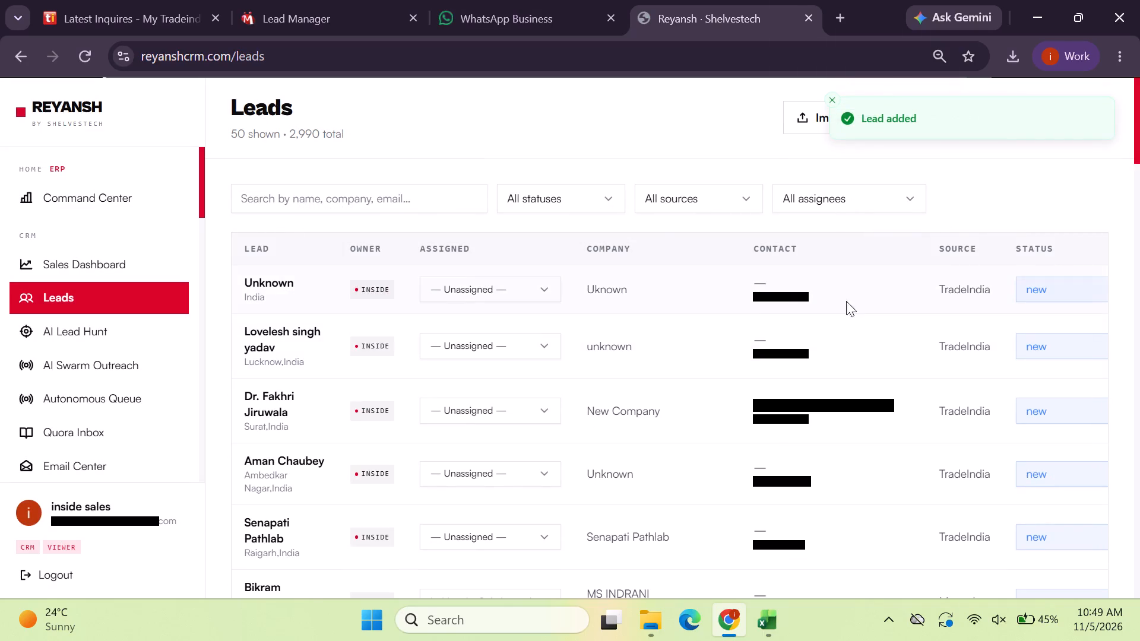
Open the newly added Unknown lead for editing and enter the remark "no response in can" in its remarks timeline.
left_click(711, 292)
key("Right")
key("Right")
key("Right")
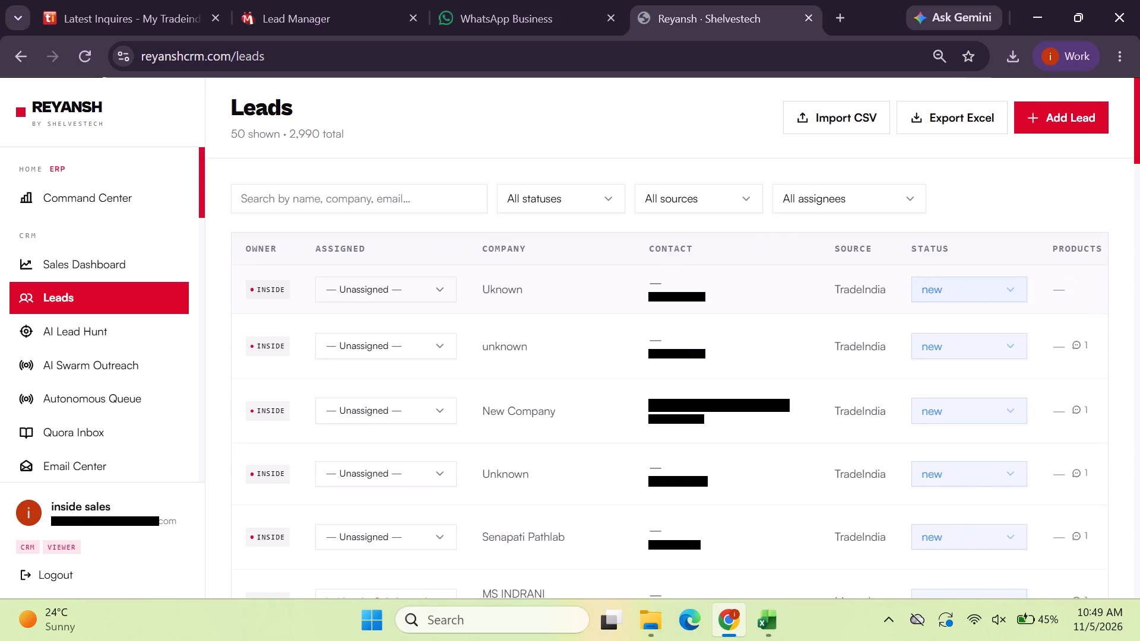
key("Right")
key("Right")
key("Right")
key("Right")
key("Right")
key("Right")
key("Right")
key("Right")
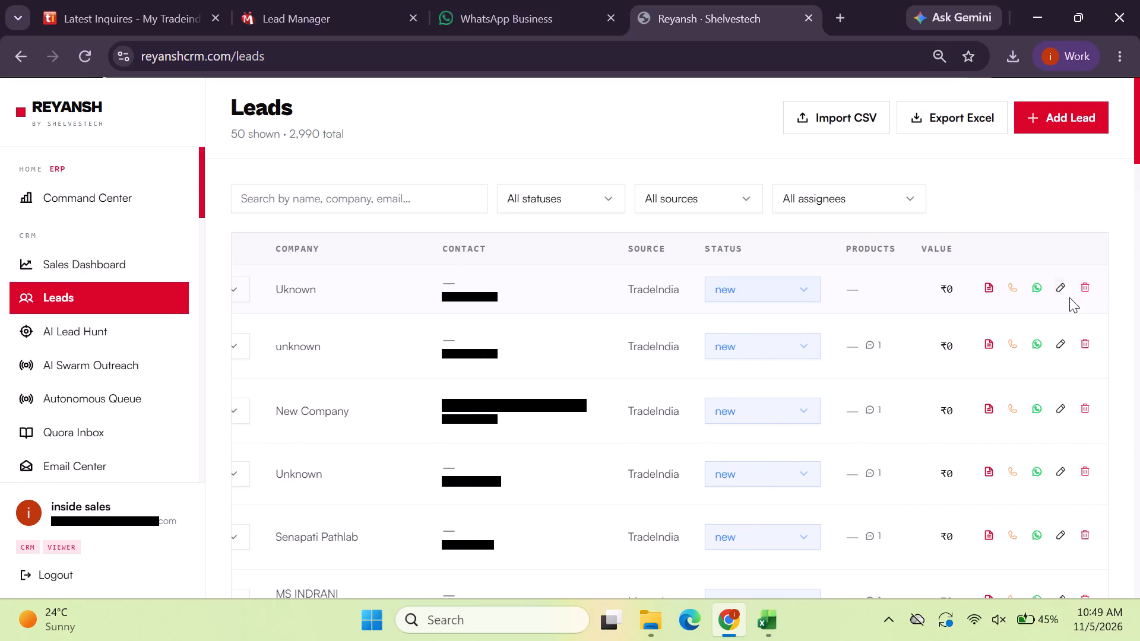
left_click(1063, 290)
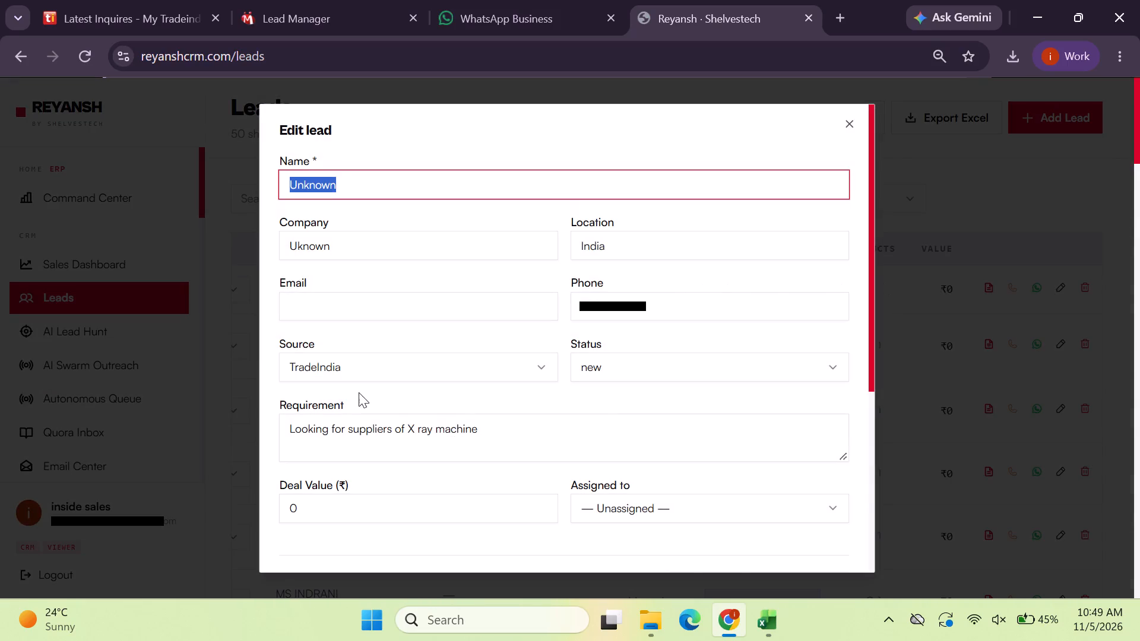
scroll(359, 392, "down", 3)
scroll(359, 392, "up", 2)
scroll(359, 392, "down", 3)
left_click(326, 449)
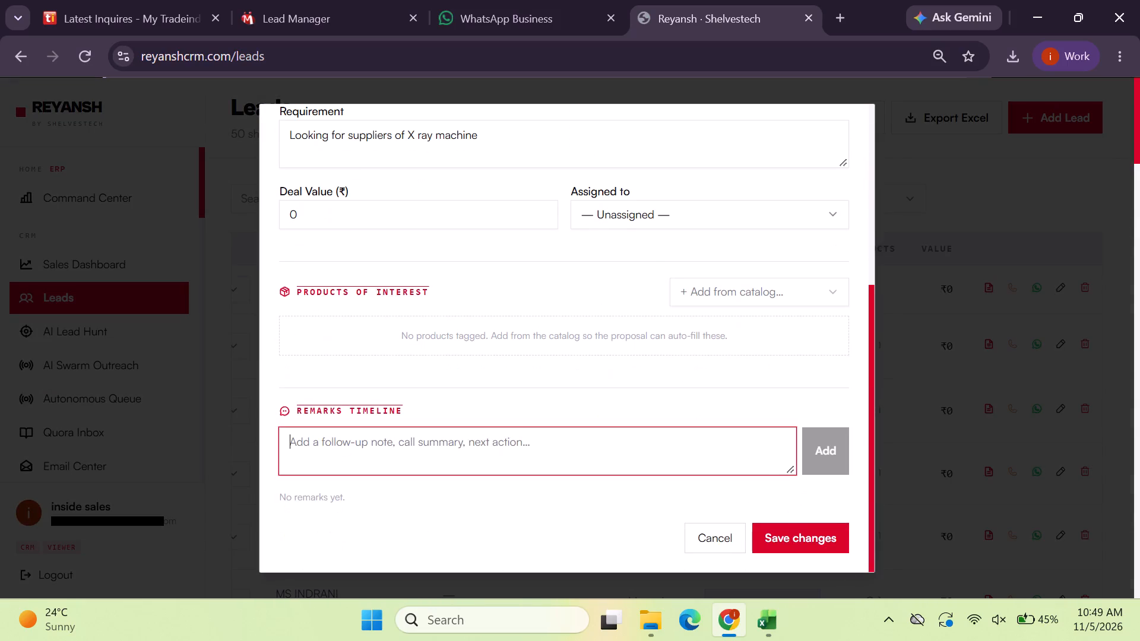
type("no res")
type("pon")
type("se in can")
key("space")
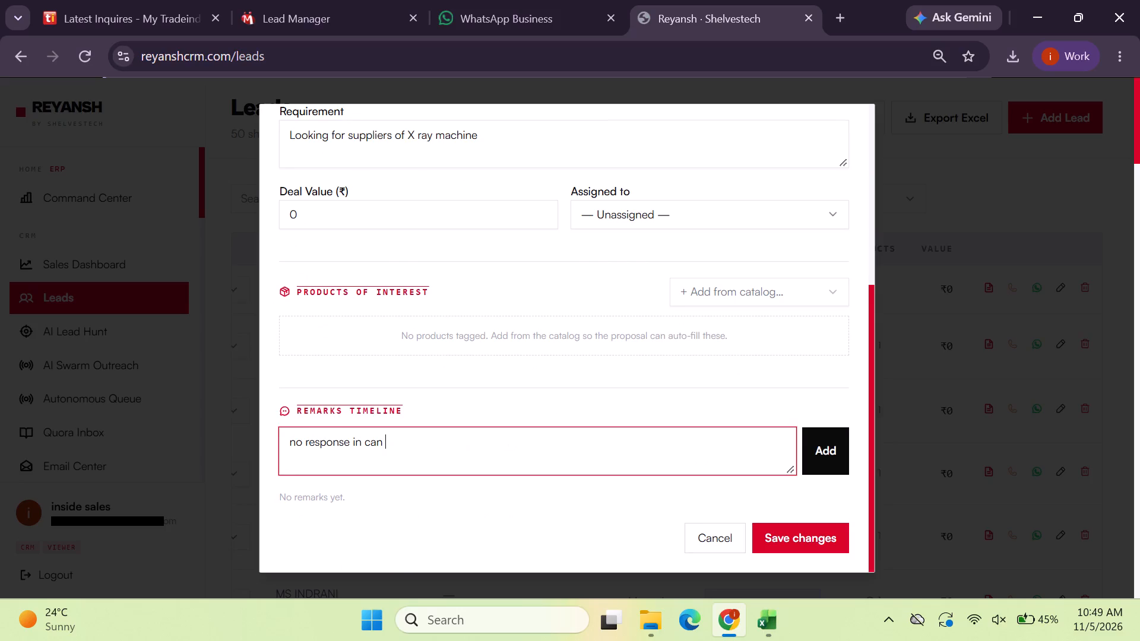
Complete the remark as "no response in call , not in WhatsApp", add it to the X ray machine lead's timeline, and save the lead.
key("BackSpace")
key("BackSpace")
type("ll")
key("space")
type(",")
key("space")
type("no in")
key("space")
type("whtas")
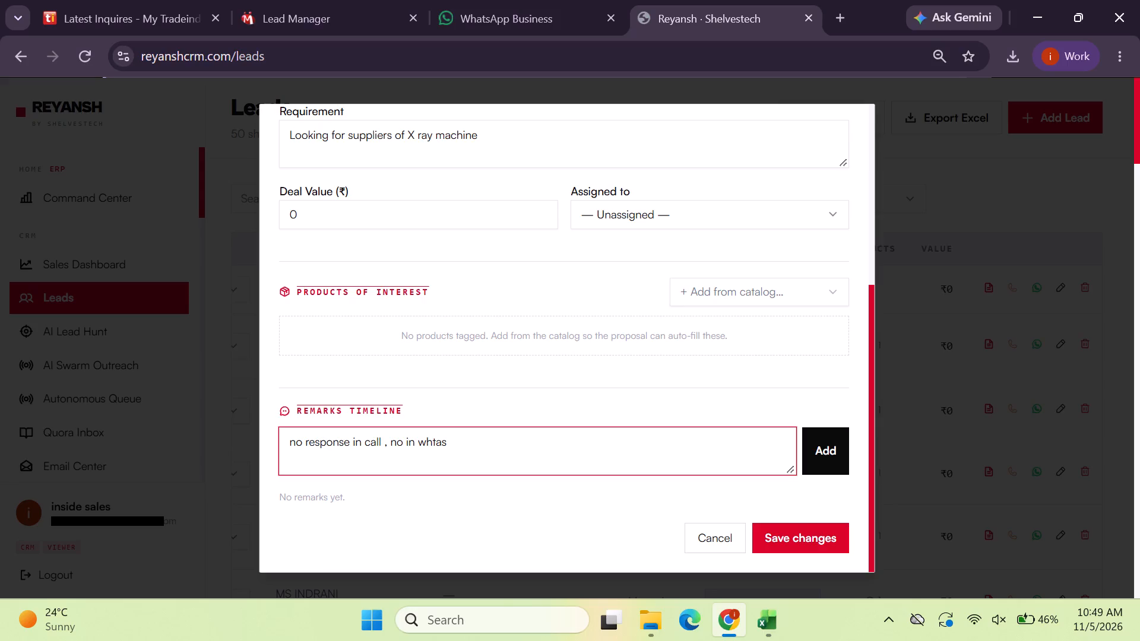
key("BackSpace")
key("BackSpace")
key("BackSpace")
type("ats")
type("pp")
left_click(425, 442)
key("BackSpace")
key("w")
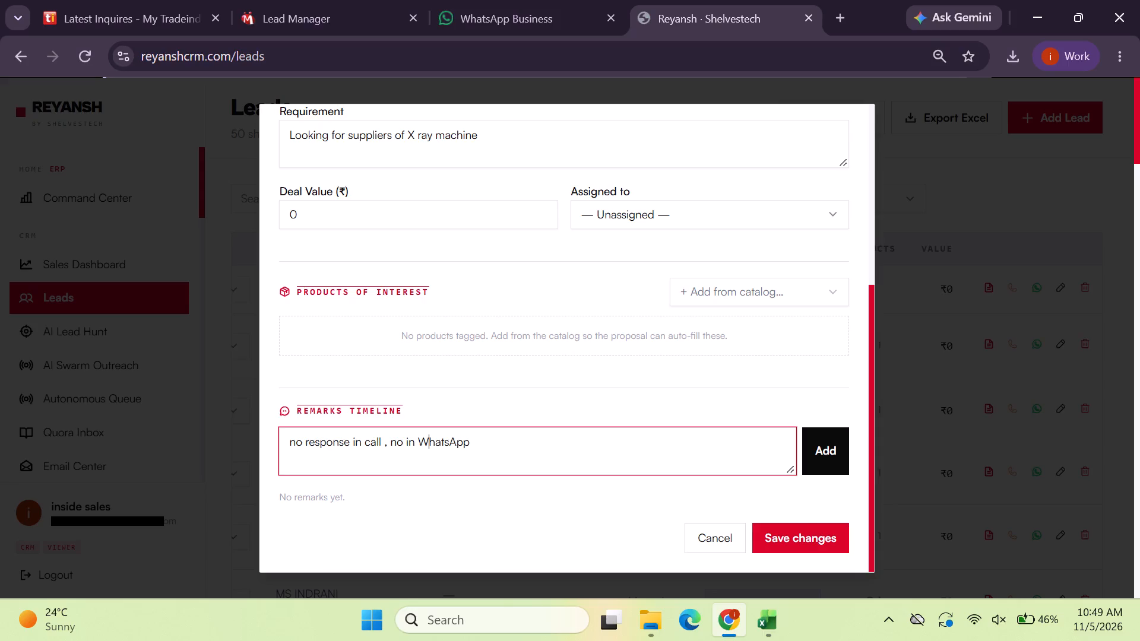
left_click(402, 443)
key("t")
left_click(826, 453)
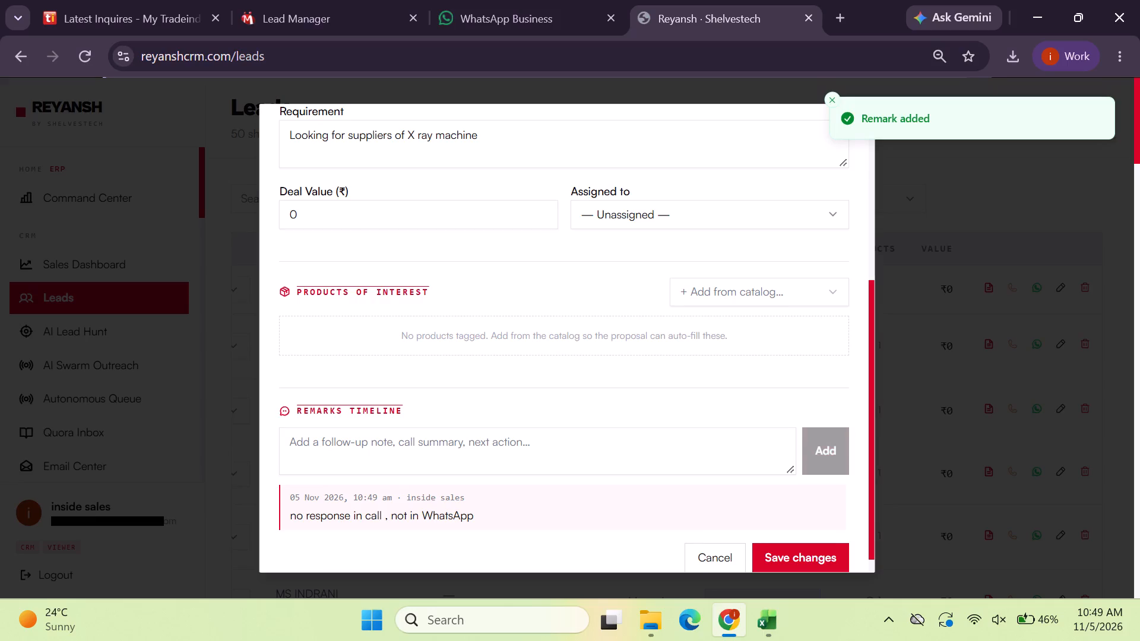
scroll(781, 433, "down", 3)
left_click(777, 539)
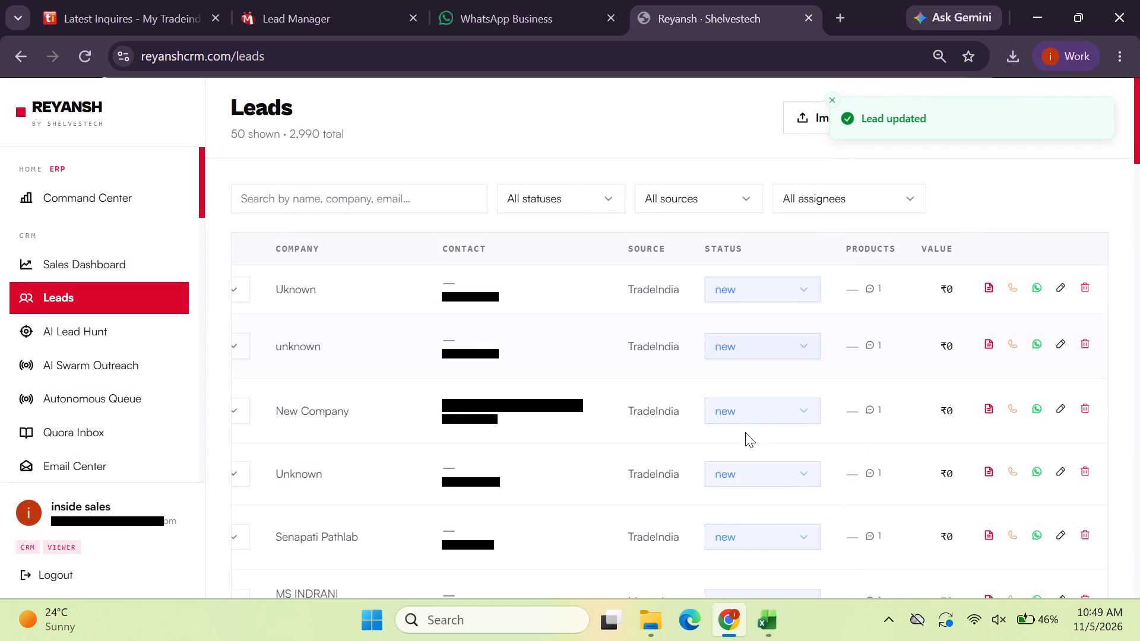
Examine the name, owner and assignment columns of the updated X ray machine lead in the leads list.
left_click(286, 288)
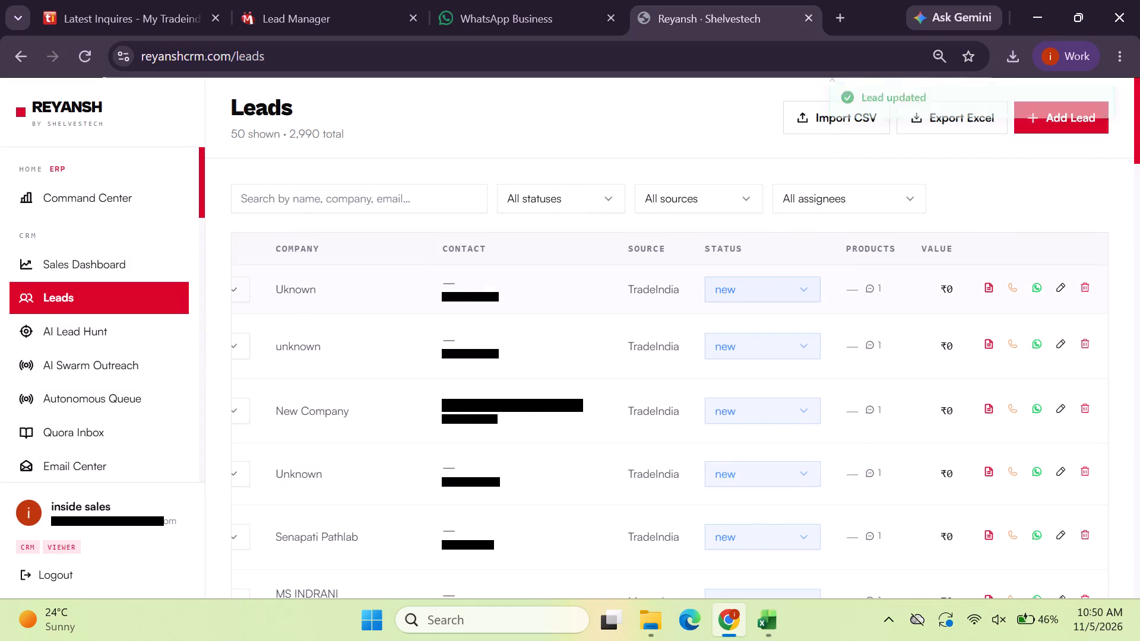
key("Left")
key("Left")
key("Left")
key("Left")
key("Left")
key("Left")
key("Left")
key("Left")
key("Left")
key("Left")
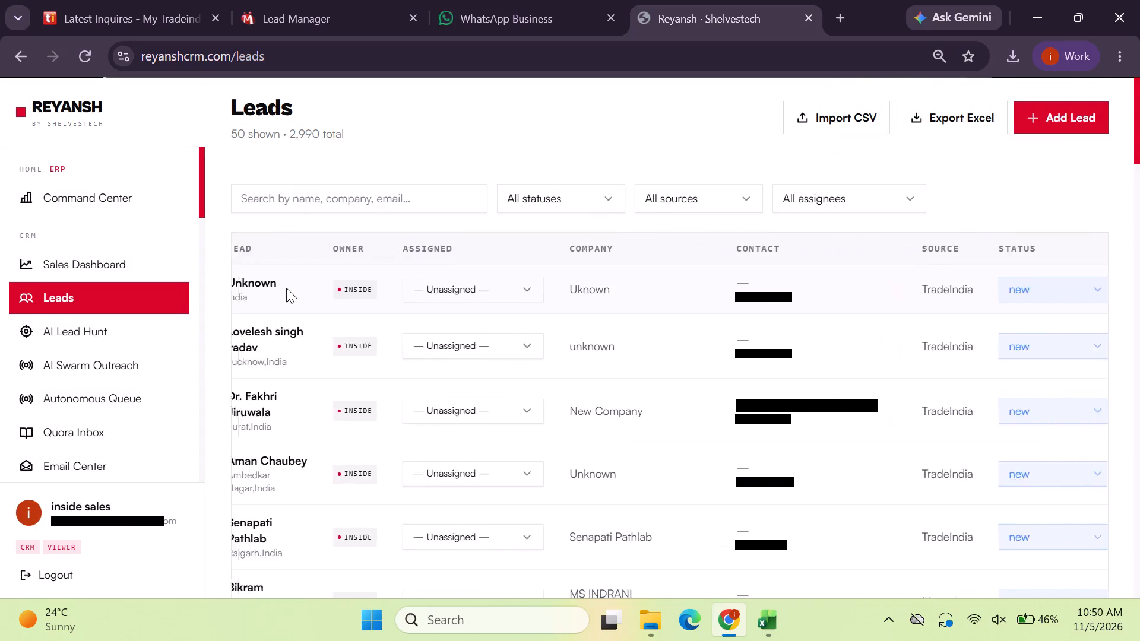
key("Left")
key("Left")
Start a new CRM lead and switch to the TradeIndia sheet of the lead_contacts workbook in Excel for its details.
left_click(1043, 118)
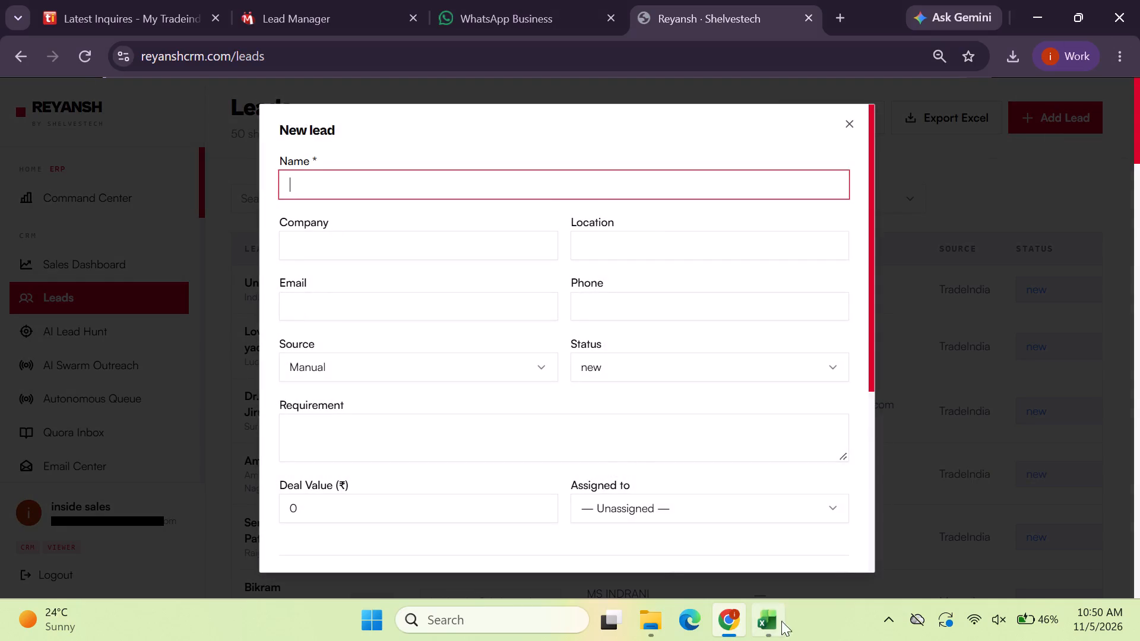
left_click(770, 564)
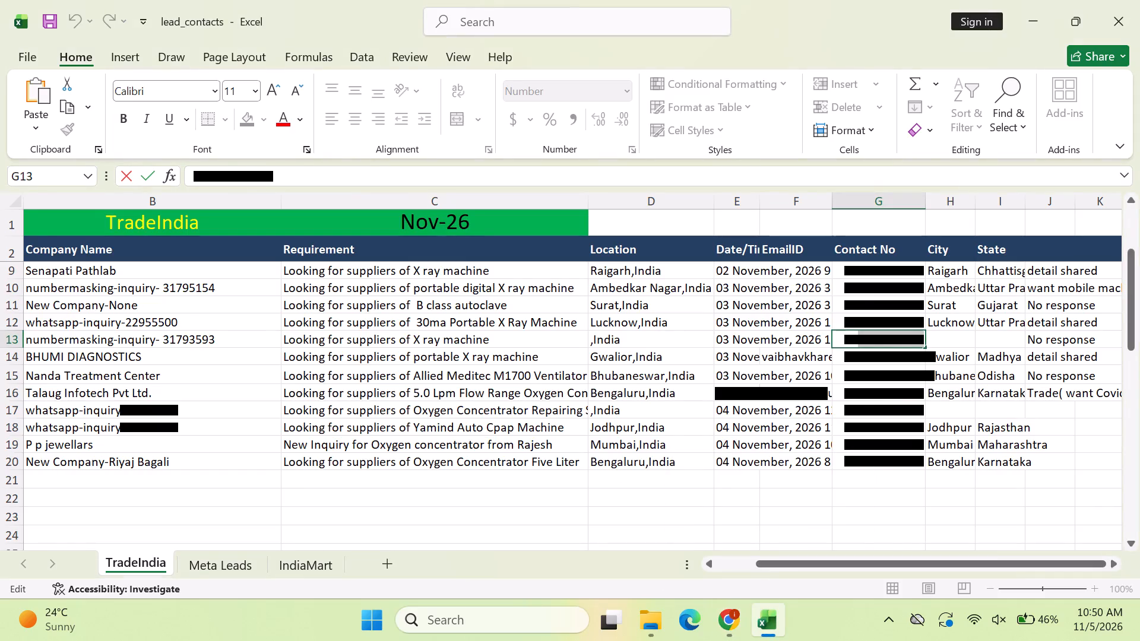
Copy the requirement "Looking for suppliers of portable X ray machine" from row 14 of the TradeIndia sheet into the new lead's Requirement field.
left_click(451, 357)
double_click(350, 361)
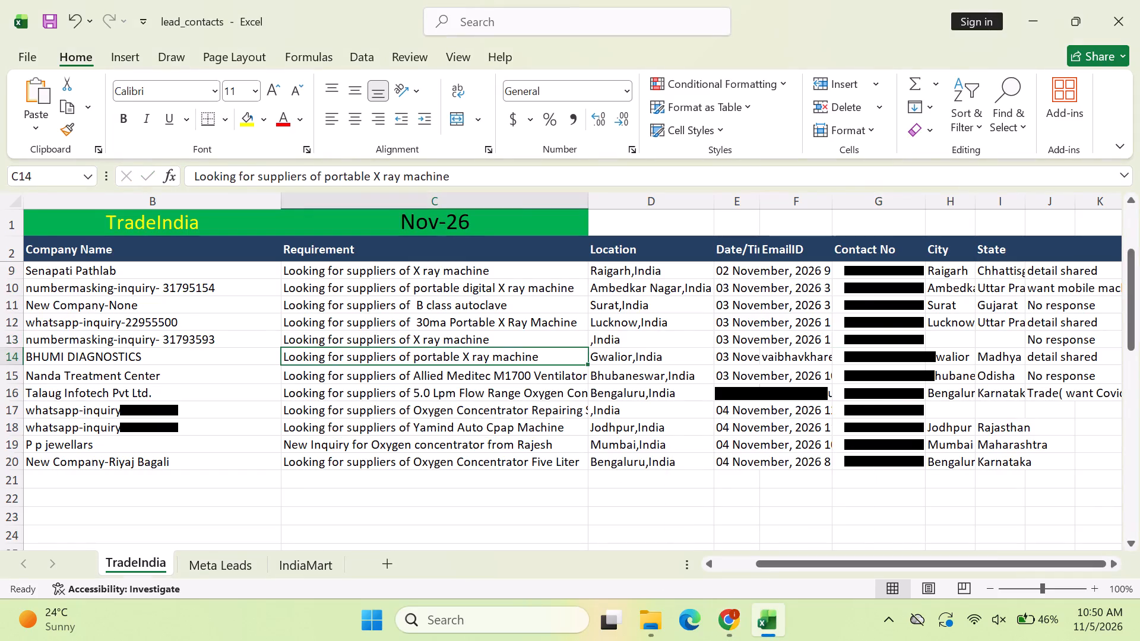
left_click(314, 351)
double_click(311, 357)
left_click_drag(285, 355, 538, 351)
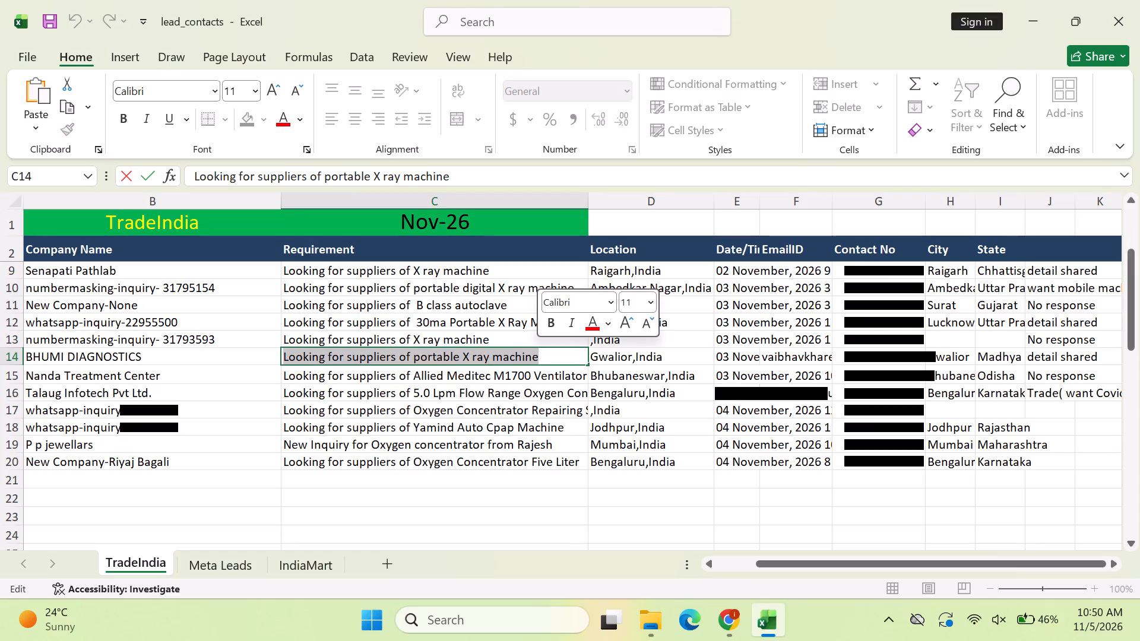
key("ctrl+c")
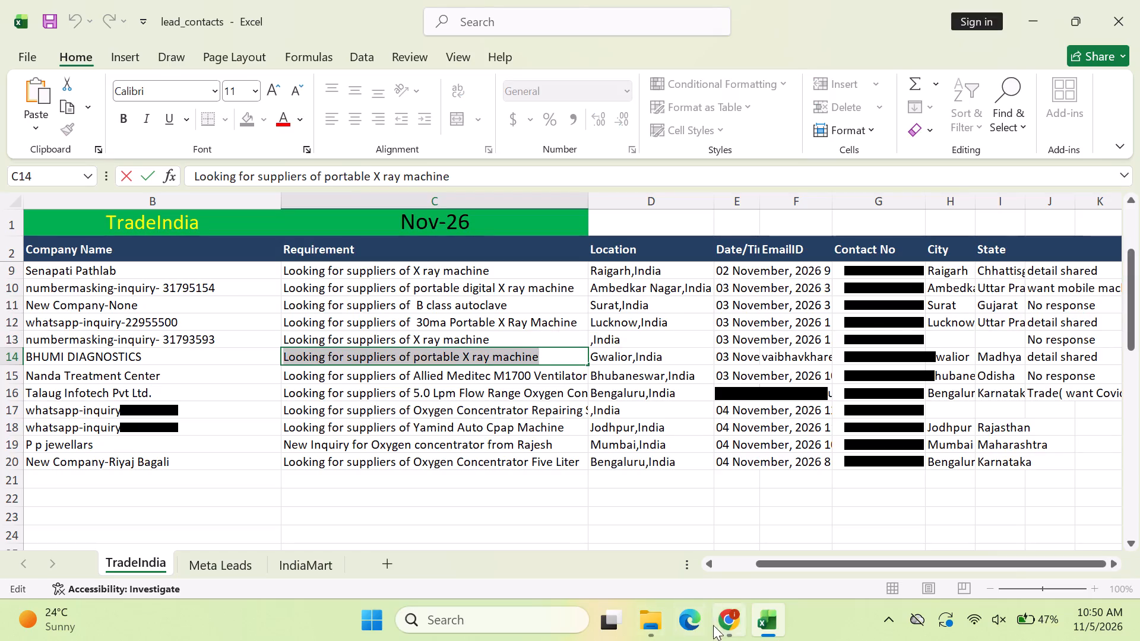
left_click(731, 623)
left_click(322, 435)
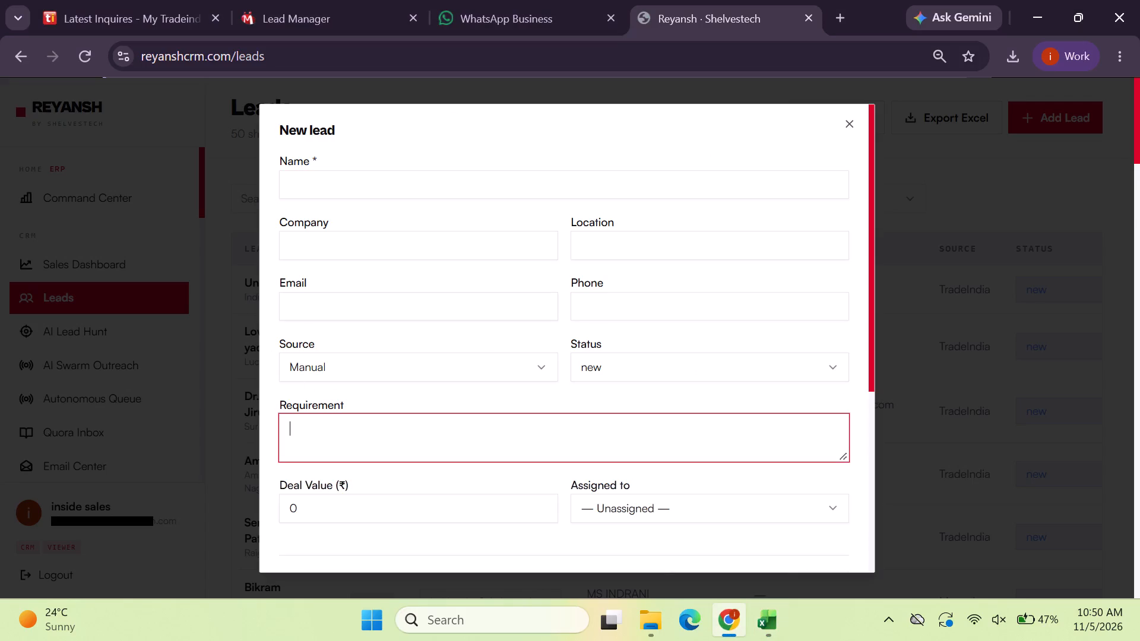
key("ctrl+v")
Copy the location "Gwalior,India" from row 14 of the TradeIndia sheet into the new lead's Location field.
left_click(773, 616)
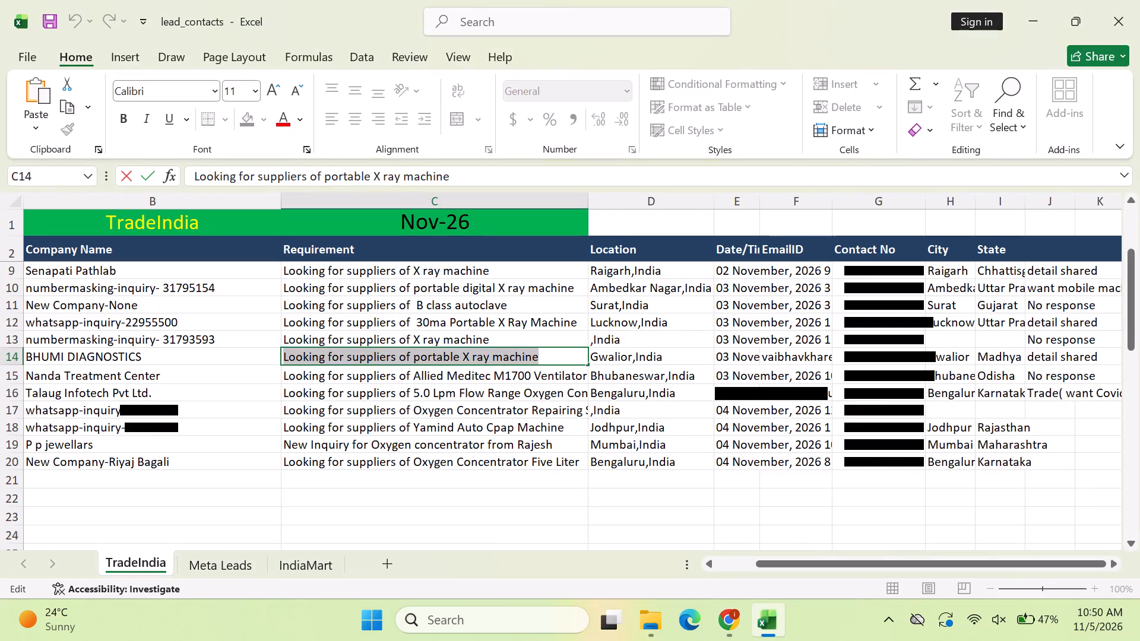
double_click(601, 357)
left_click_drag(593, 356, 680, 360)
key("ctrl+c")
left_click(721, 628)
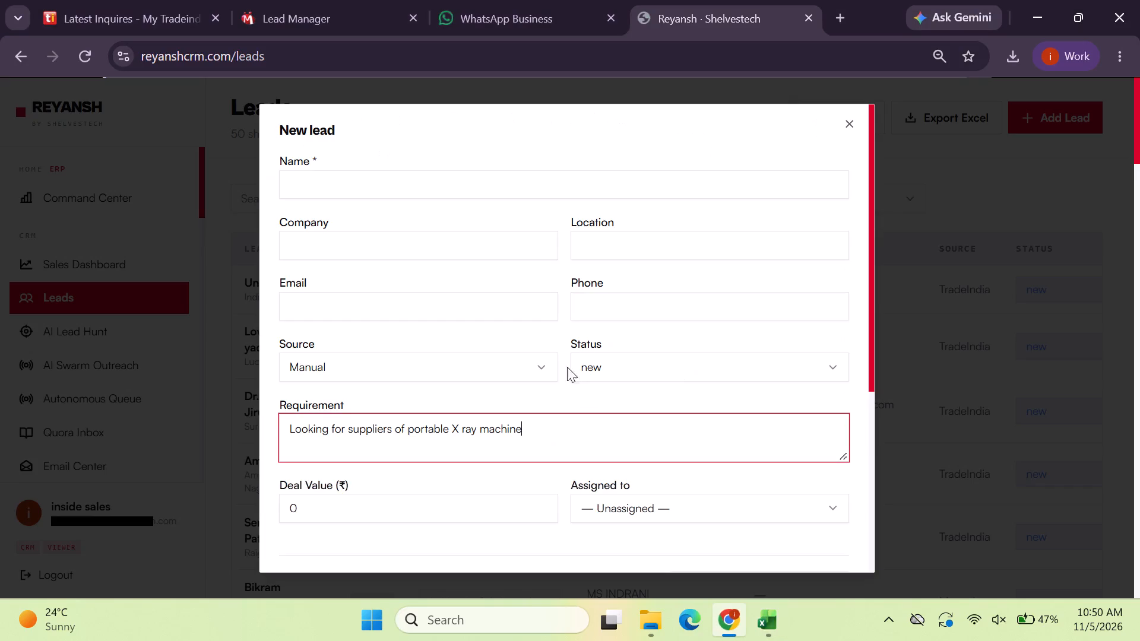
left_click(601, 245)
key("ctrl+v")
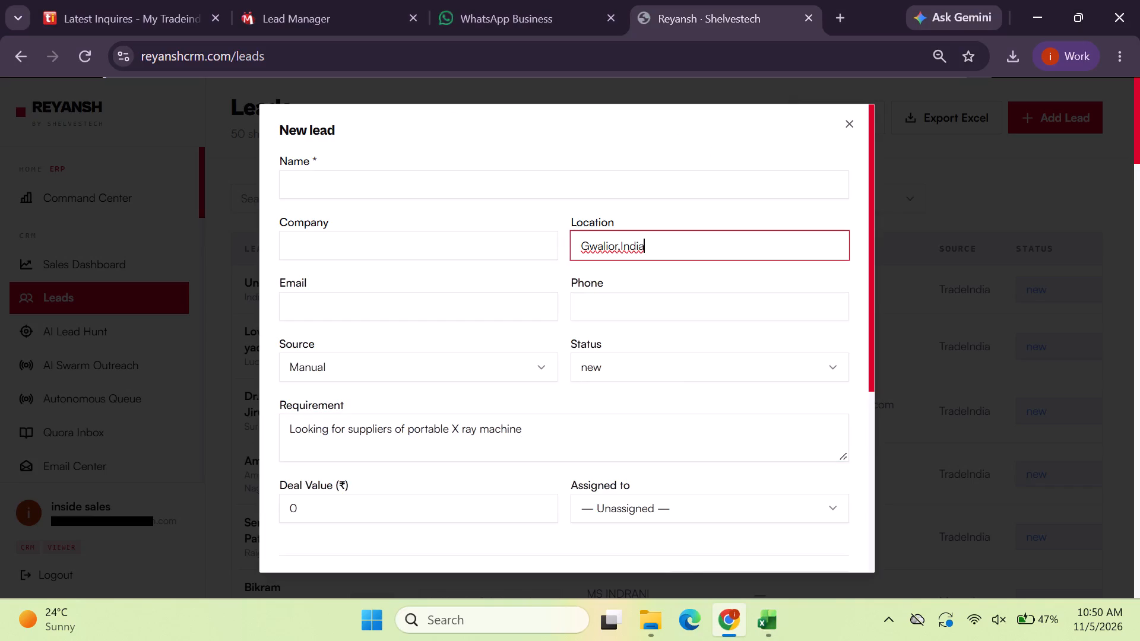
Copy the company name "BHUMI DIAGNOSTICS" from row 14 of the TradeIndia sheet into the new lead's Company field.
left_click(721, 614)
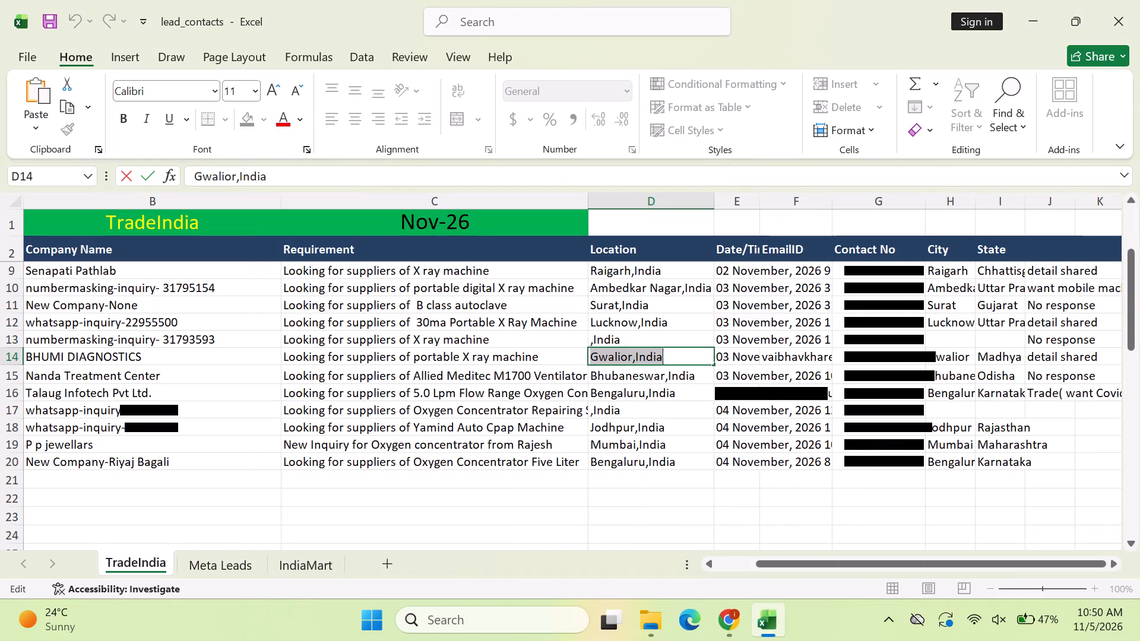
double_click(69, 354)
left_click_drag(26, 353, 147, 367)
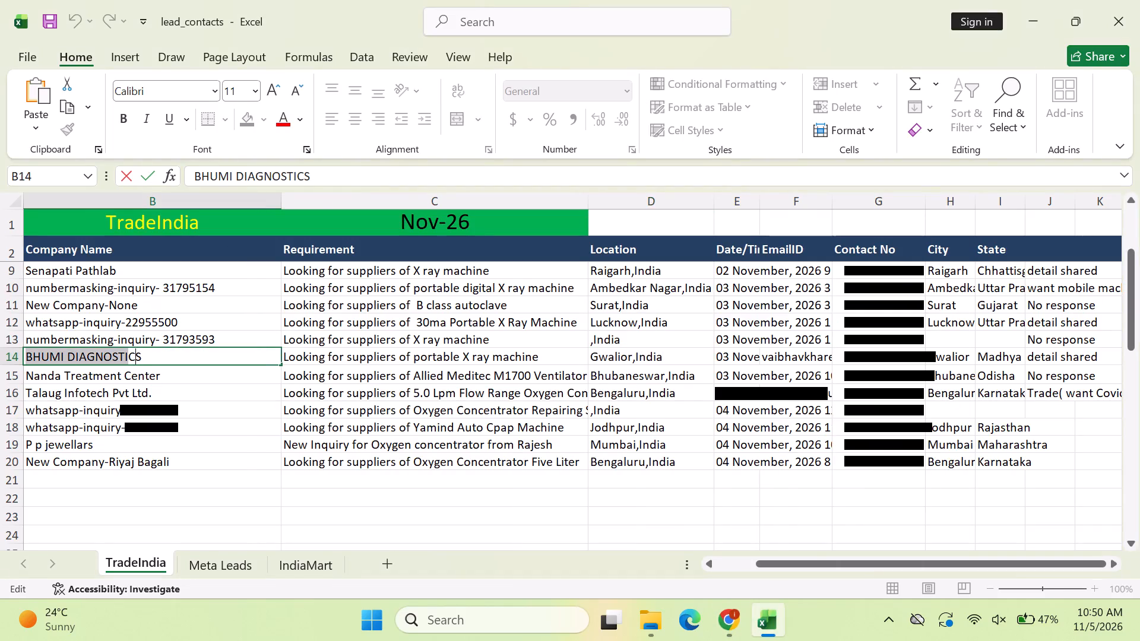
left_click_drag(147, 367, 152, 368)
key("ctrl+c")
left_click(718, 633)
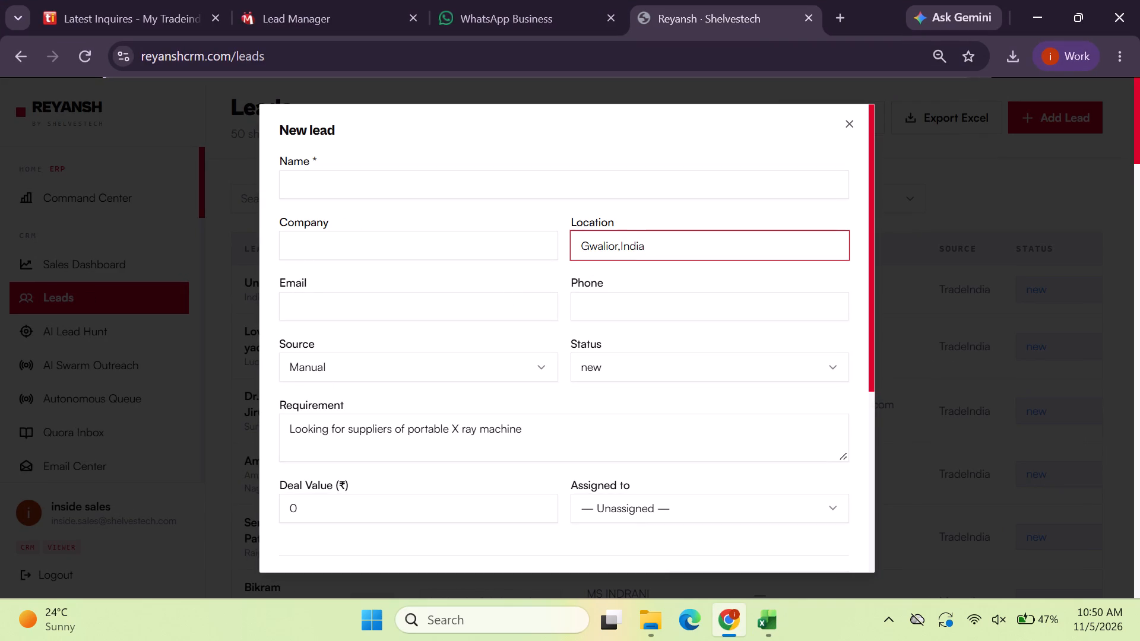
left_click(307, 246)
key("ctrl+v")
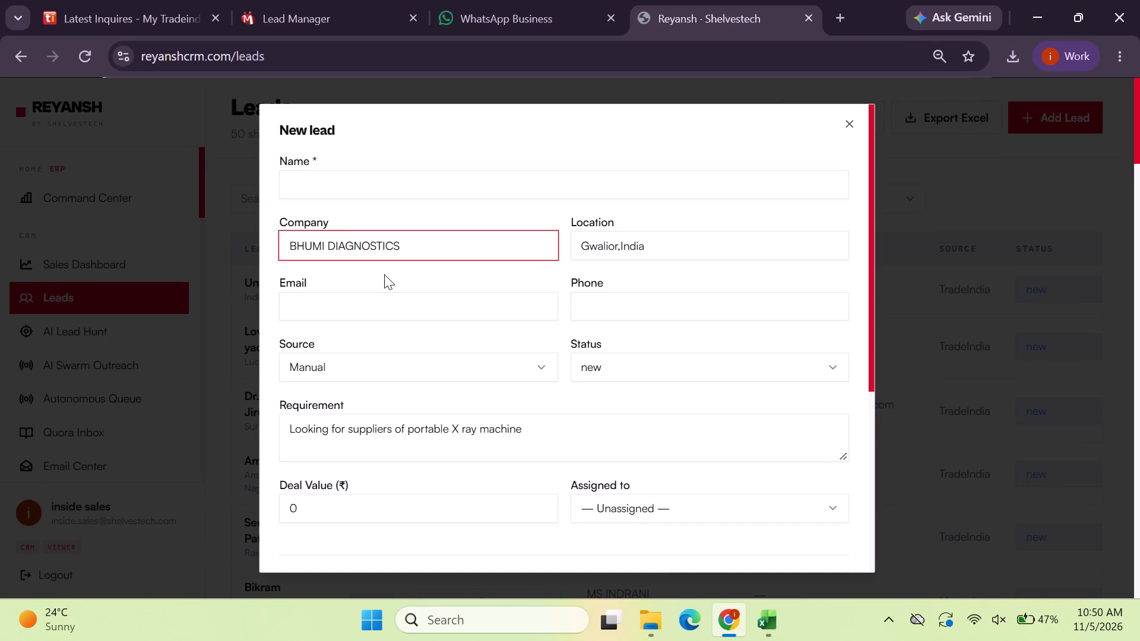
Switch to the lead_contacts workbook in Excel and widen the TradeIndia sheet's EmailID column to show the full addresses.
left_click(766, 608)
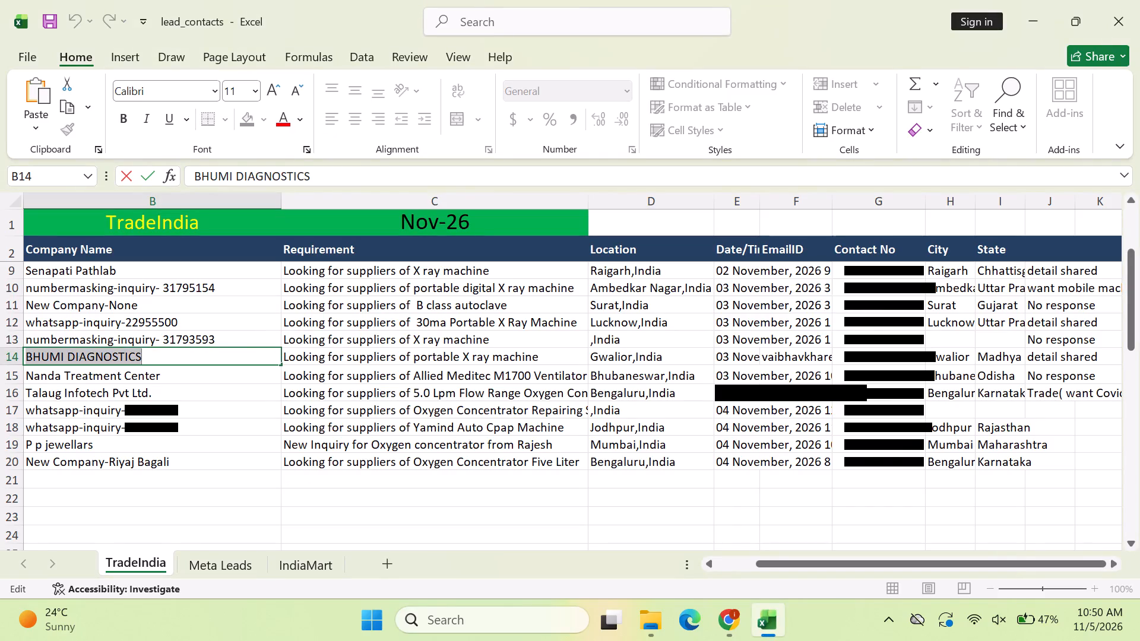
left_click(807, 200)
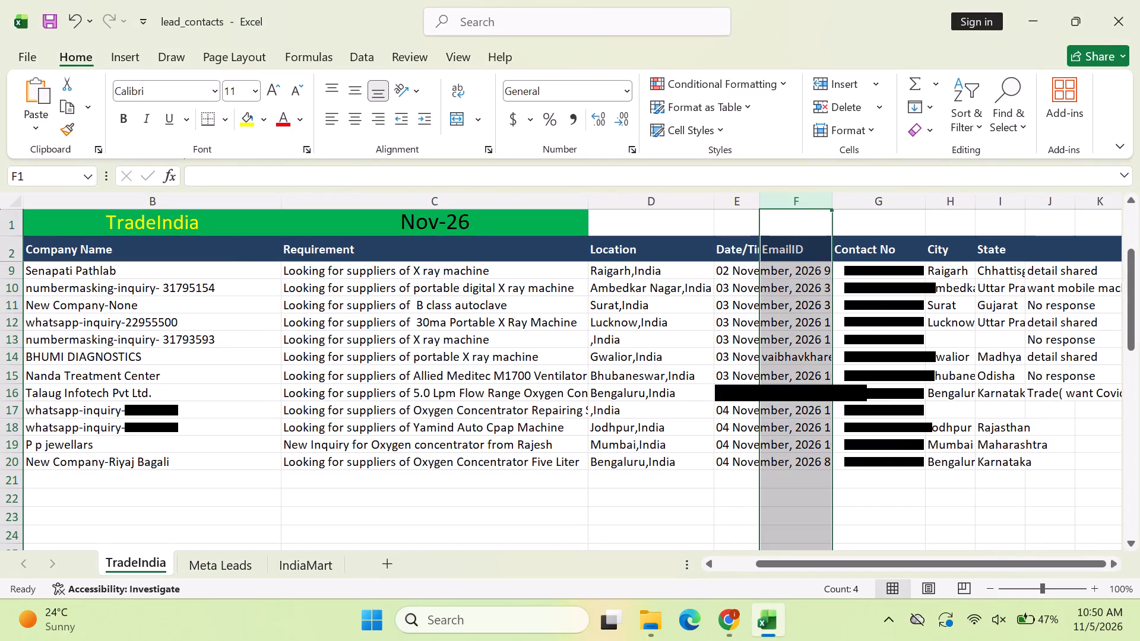
left_click_drag(831, 199, 933, 192)
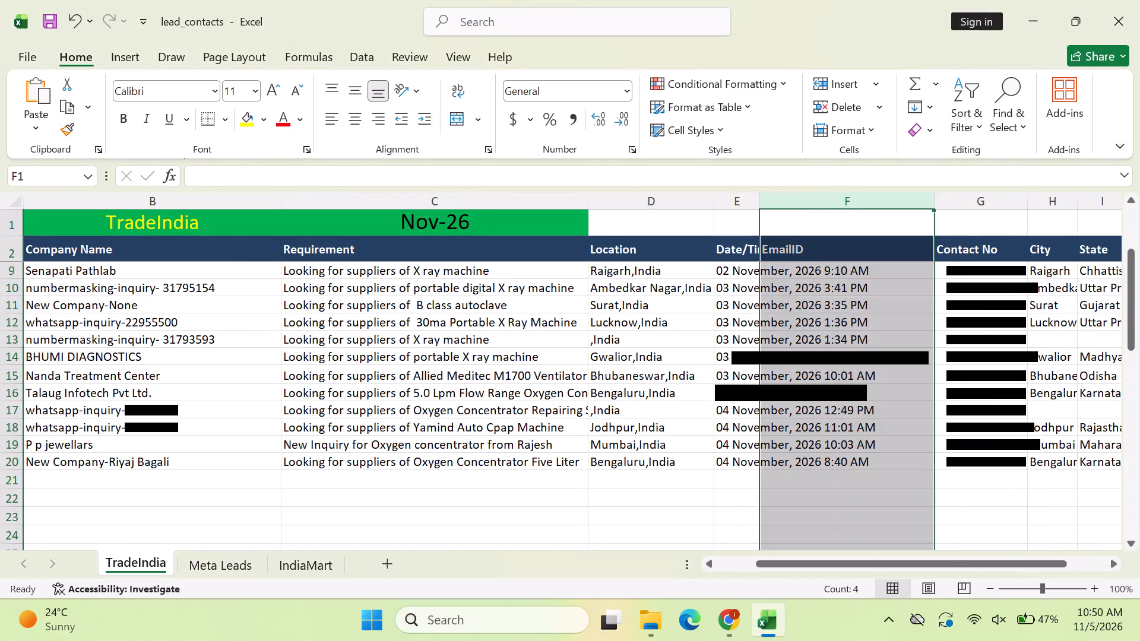
left_click(899, 443)
double_click(816, 357)
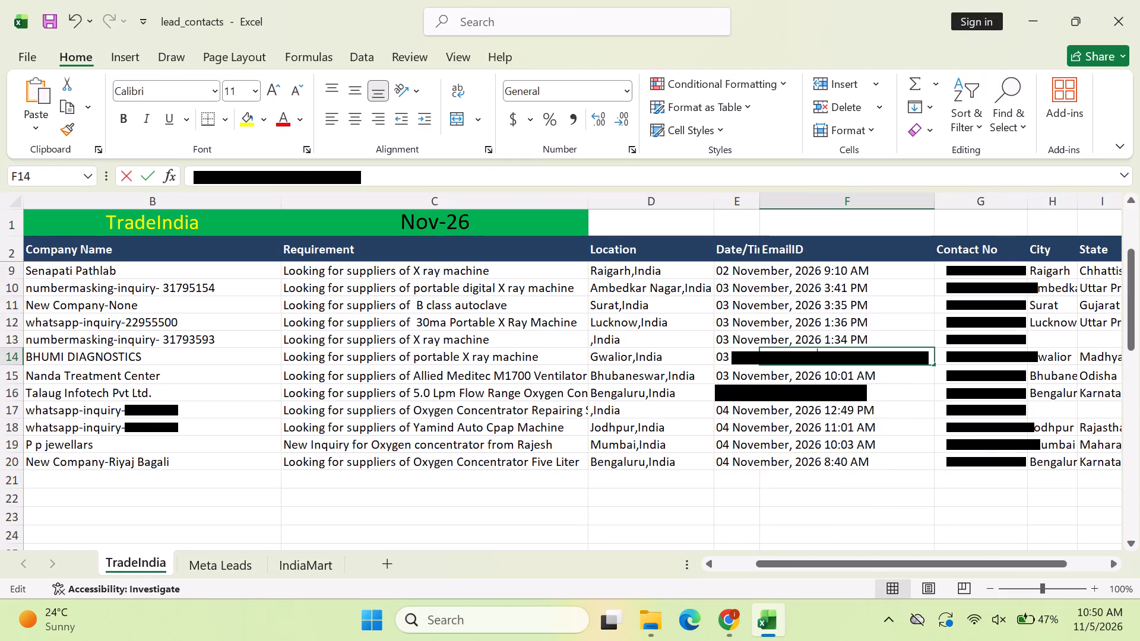
left_click_drag(930, 202, 969, 199)
left_click(939, 474)
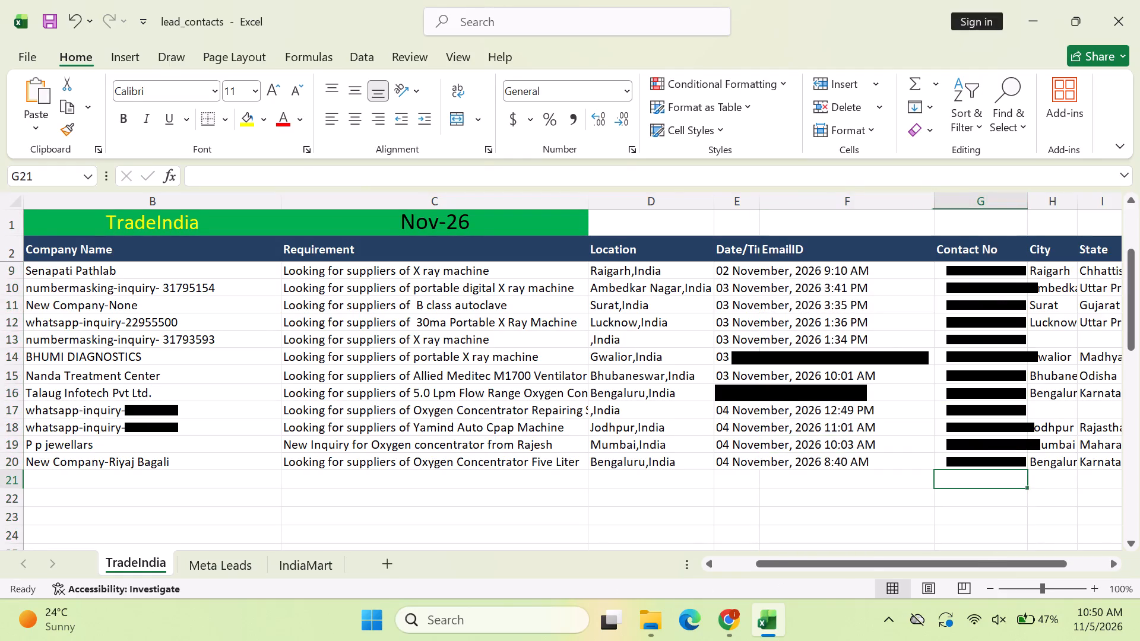
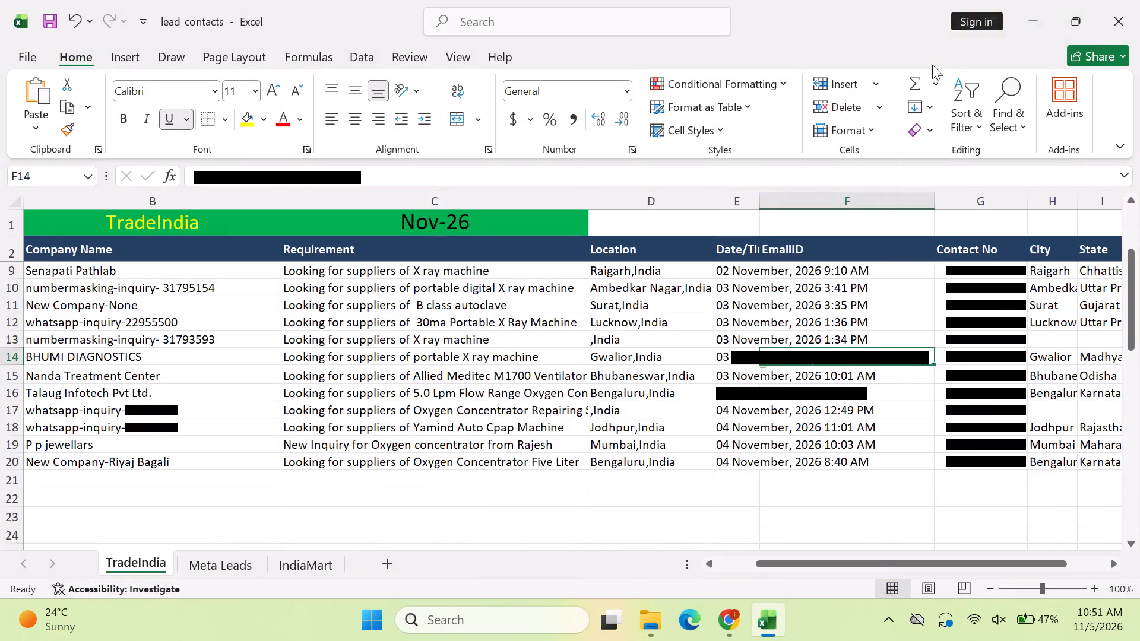
left_click(715, 627)
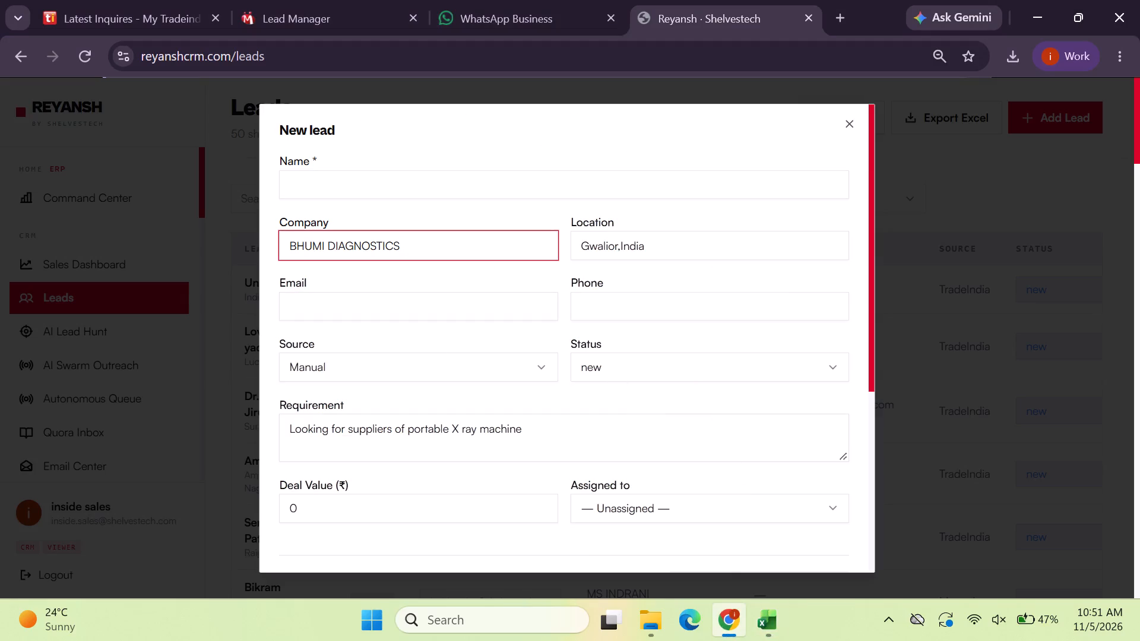
left_click(396, 303)
key("ctrl+v")
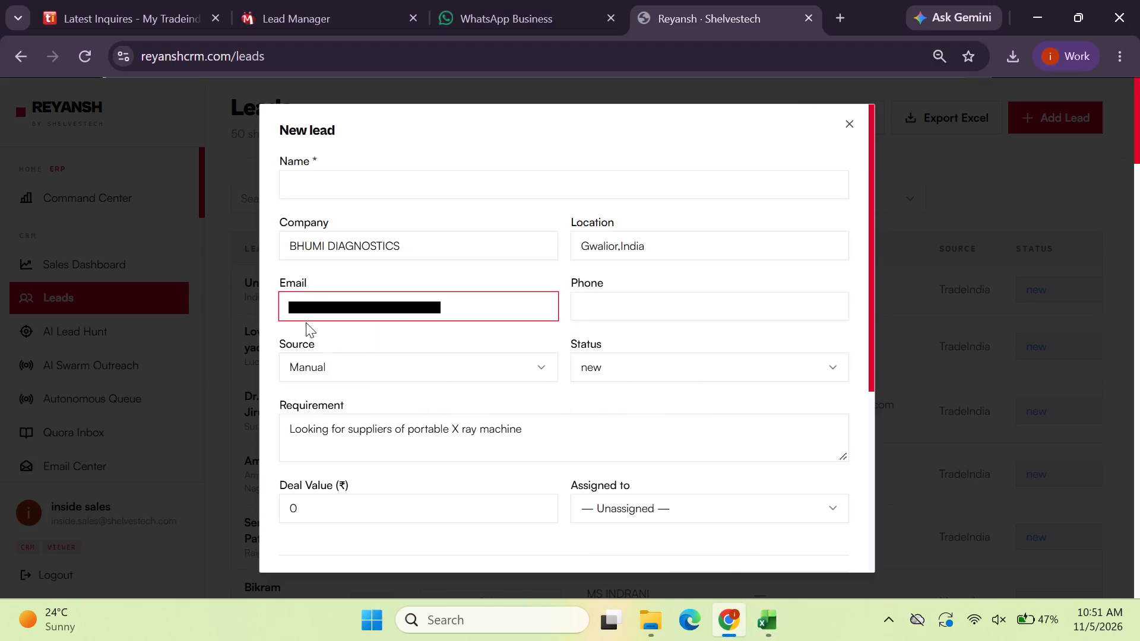
Enter "Vaibhav" as the name of the new BHUMI DIAGNOSTICS lead.
left_click(332, 188)
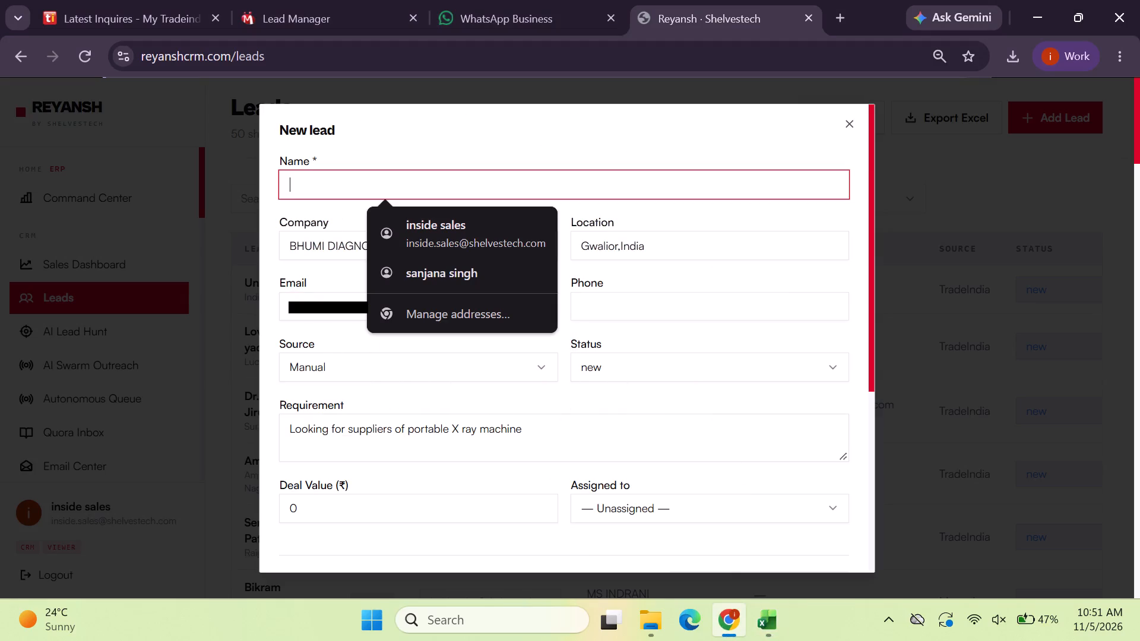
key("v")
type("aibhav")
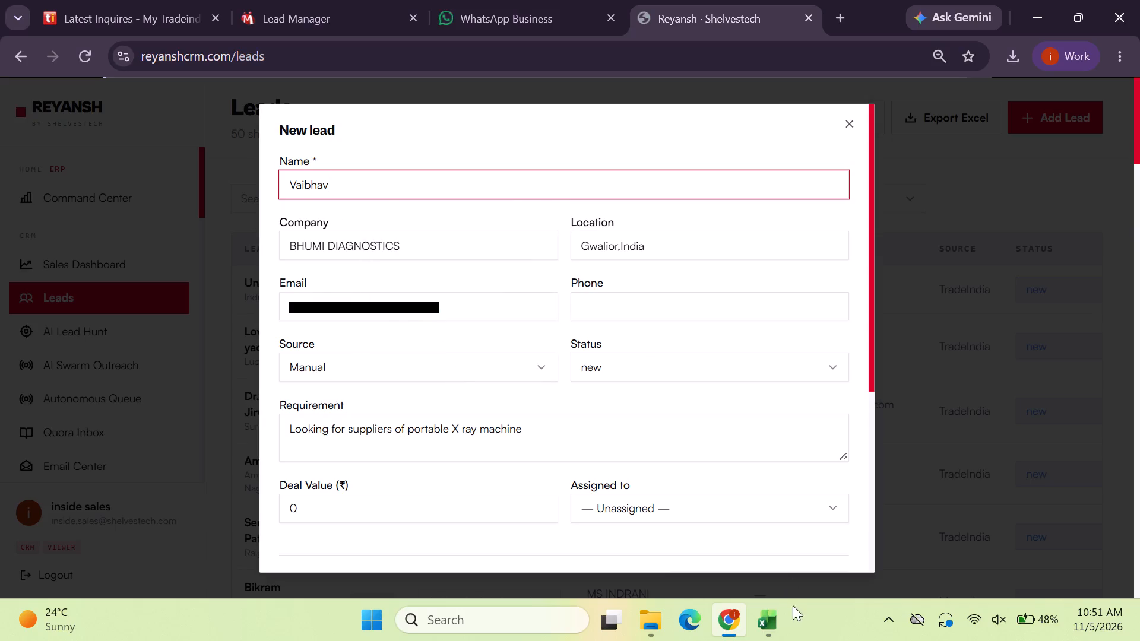
Copy the contact number from row 14 of the TradeIndia sheet into the new lead's Phone field.
left_click(770, 615)
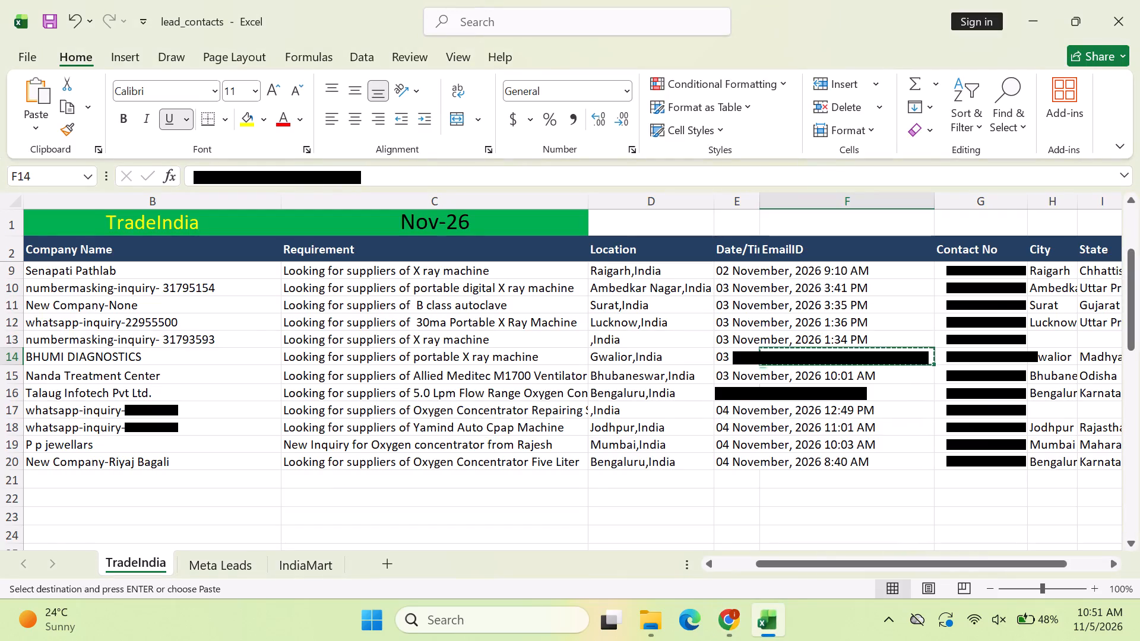
double_click(987, 357)
left_click_drag(962, 359, 1015, 353)
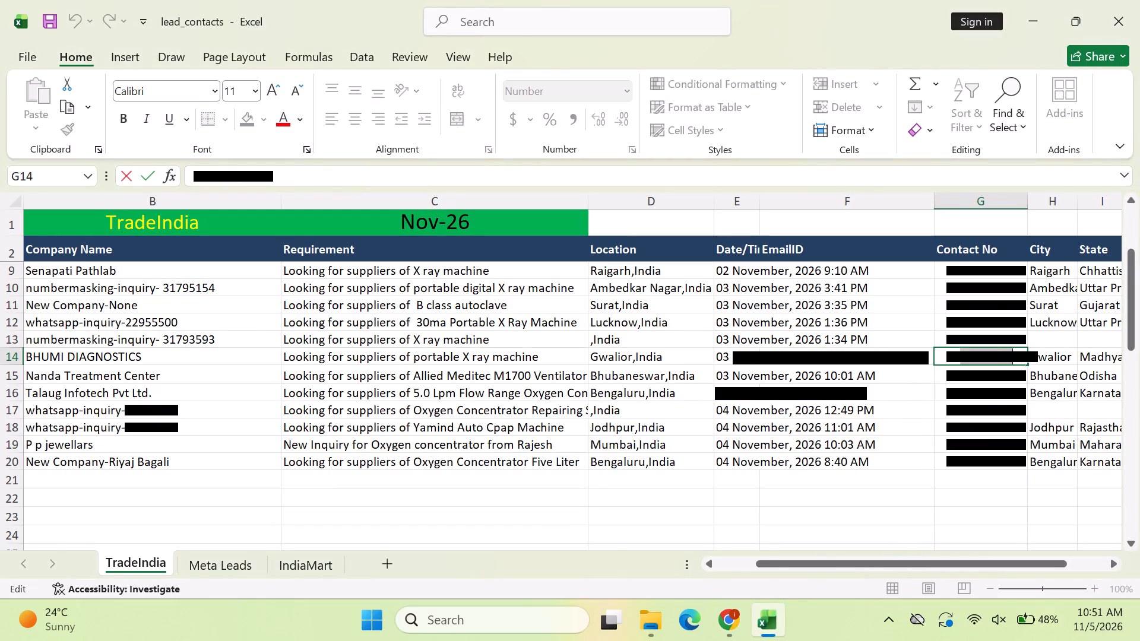
left_click_drag(1015, 353, 1034, 353)
key("ctrl+c")
left_click(735, 620)
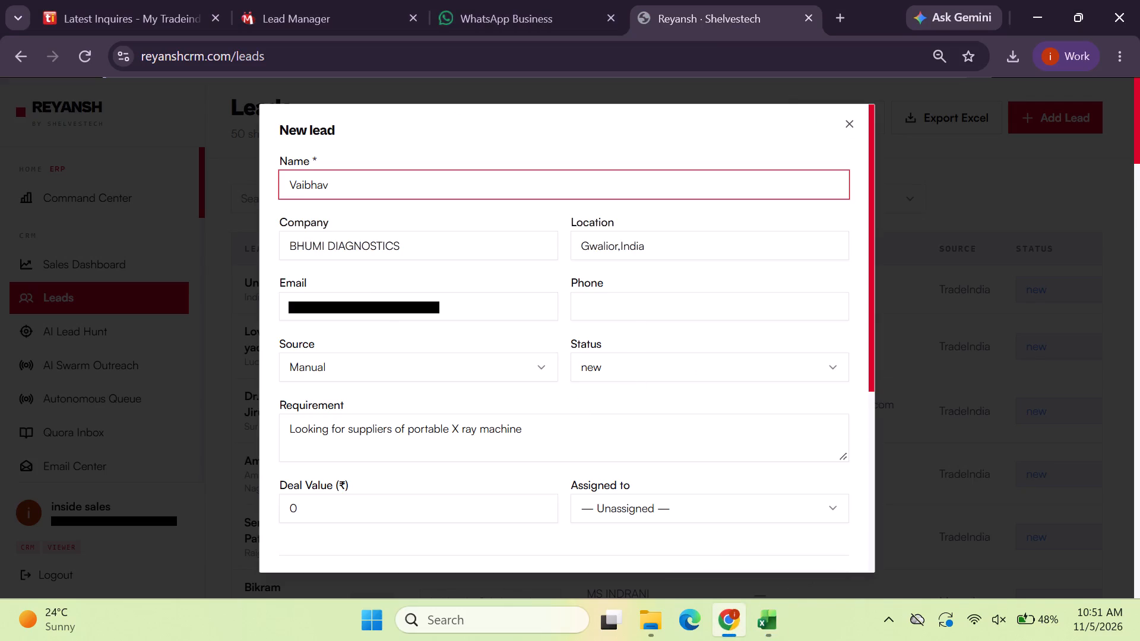
left_click(627, 303)
key("ctrl+v")
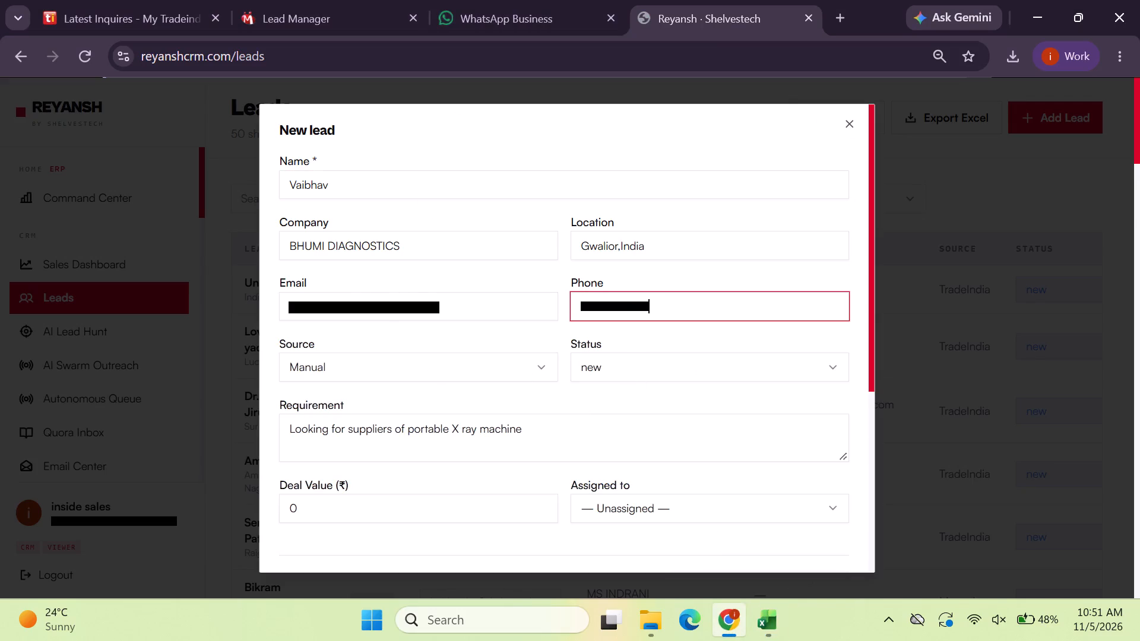
Set the new lead's source to TradeIndia and add the lead to the CRM.
scroll(442, 404, "down", 2)
scroll(349, 306, "up", 1)
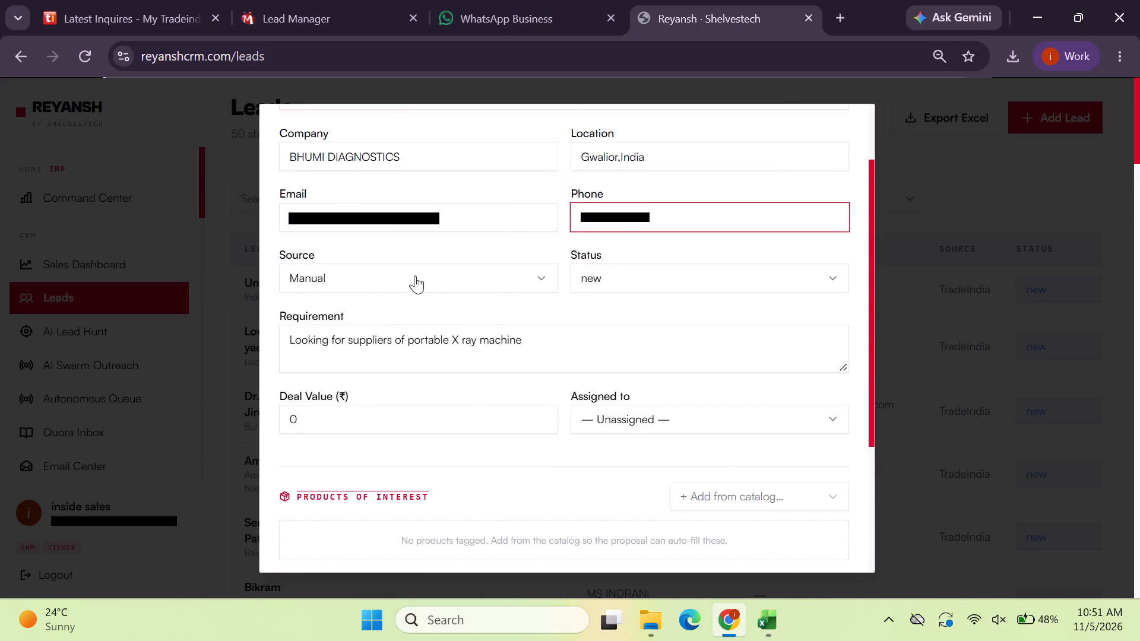
left_click(509, 268)
left_click(300, 335)
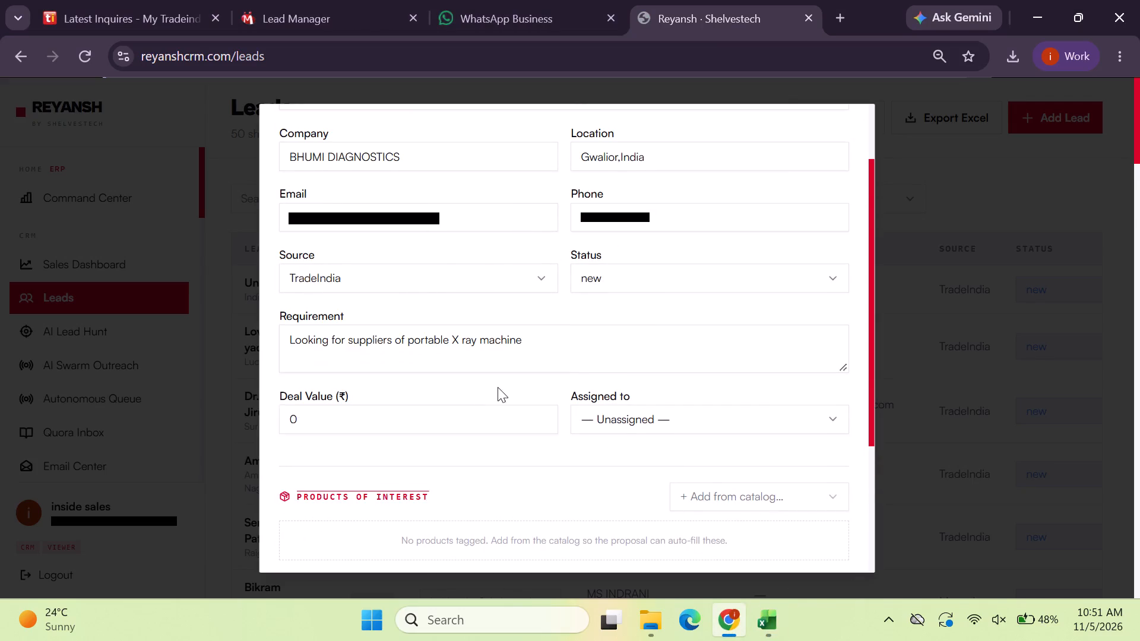
scroll(498, 387, "down", 3)
left_click(318, 340)
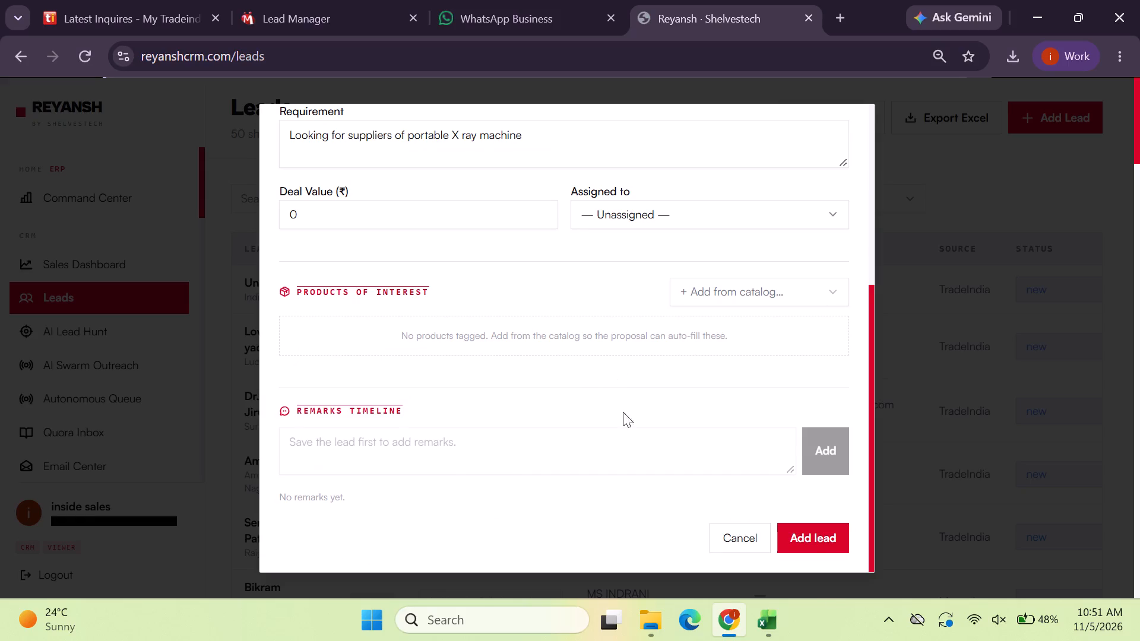
left_click(809, 534)
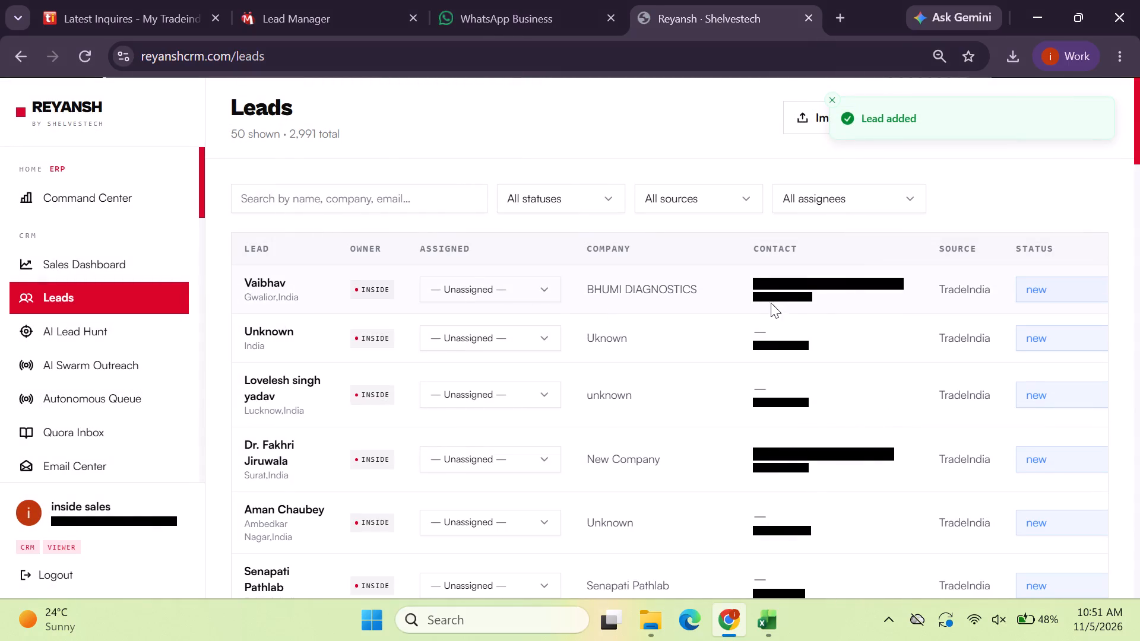
Select the phone number of the newly added BHUMI DIAGNOSTICS lead in the leads list.
left_click_drag(751, 297, 860, 299)
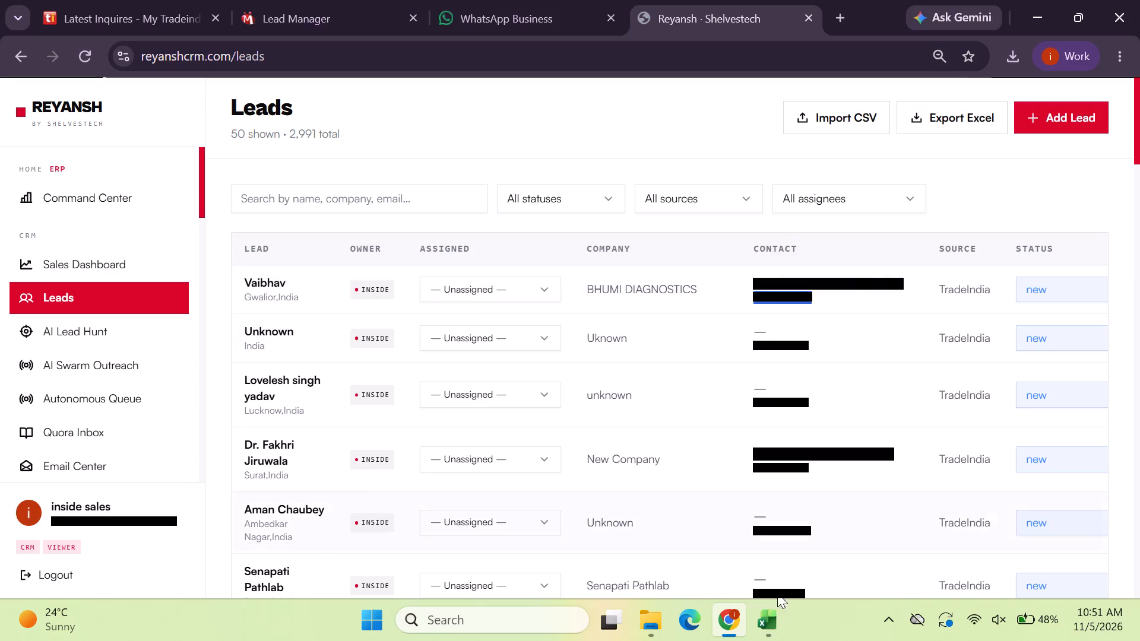
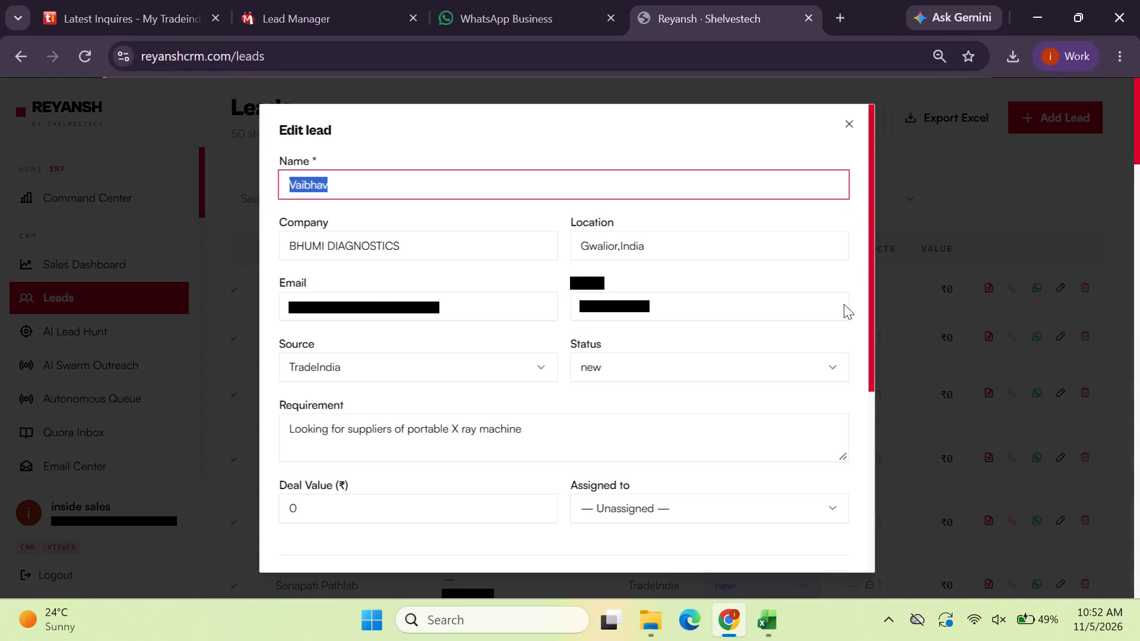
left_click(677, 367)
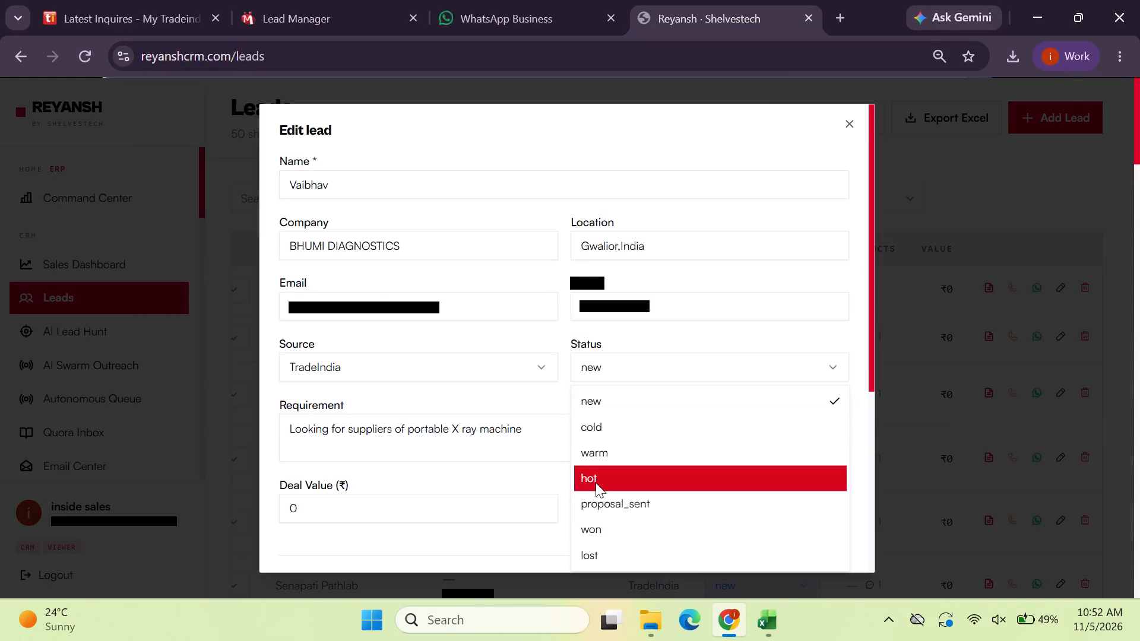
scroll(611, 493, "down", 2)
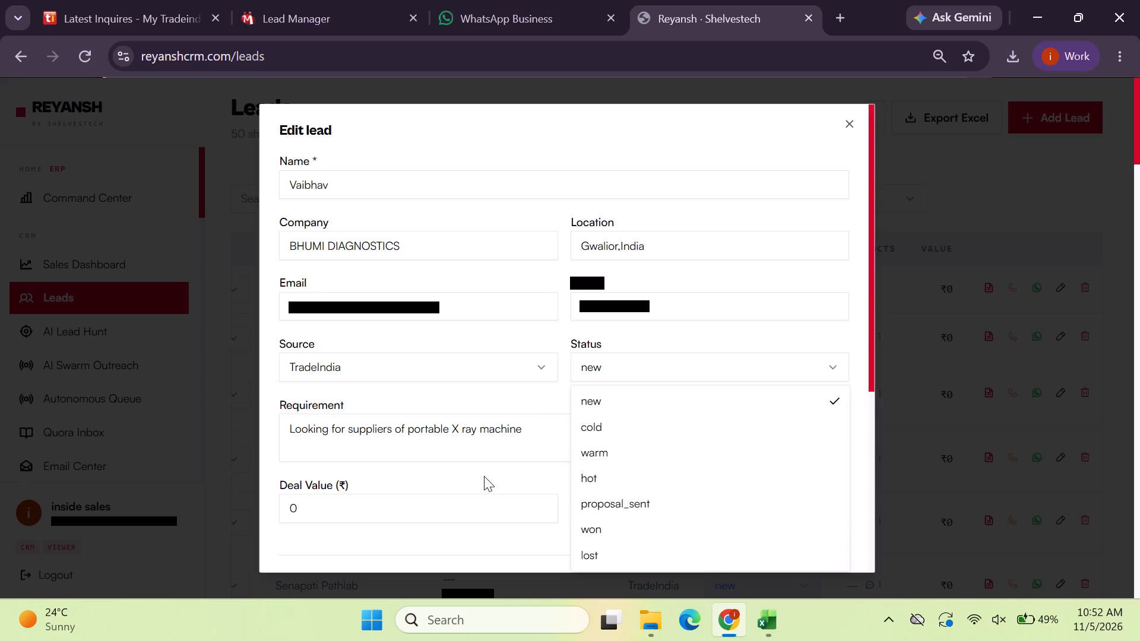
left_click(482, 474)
Assign the BHUMI DIAGNOSTICS lead to the inside sales account.
scroll(550, 344, "down", 1)
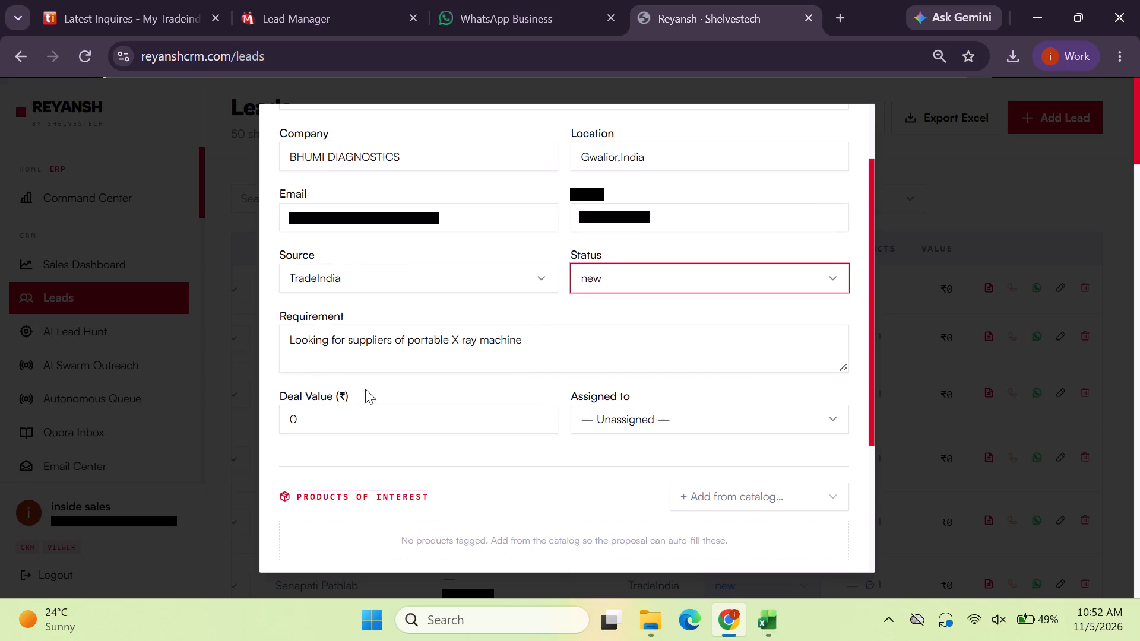
left_click(811, 418)
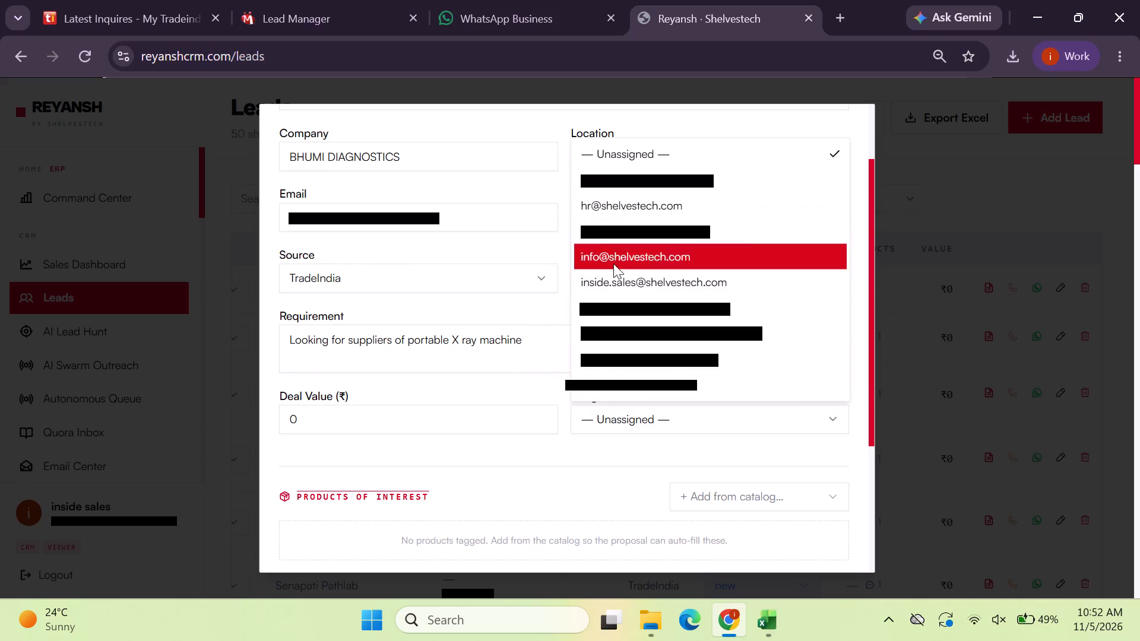
left_click(612, 281)
Enter the remark "detail share" in the remarks timeline of the BHUMI DIAGNOSTICS lead.
scroll(520, 417, "down", 1)
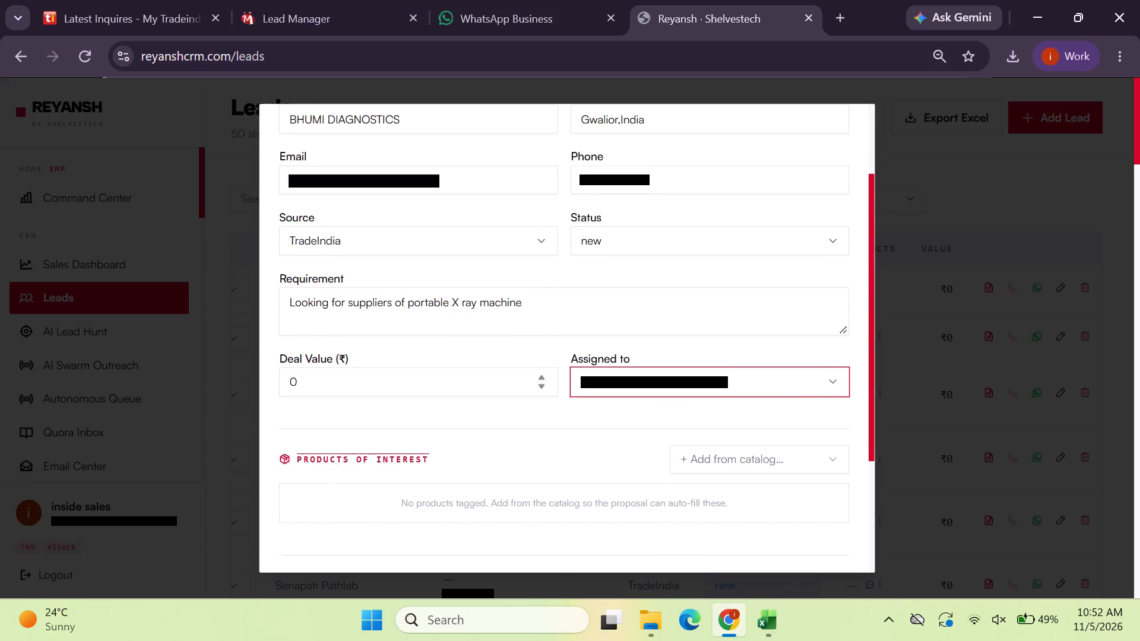
scroll(520, 417, "down", 1)
left_click(333, 482)
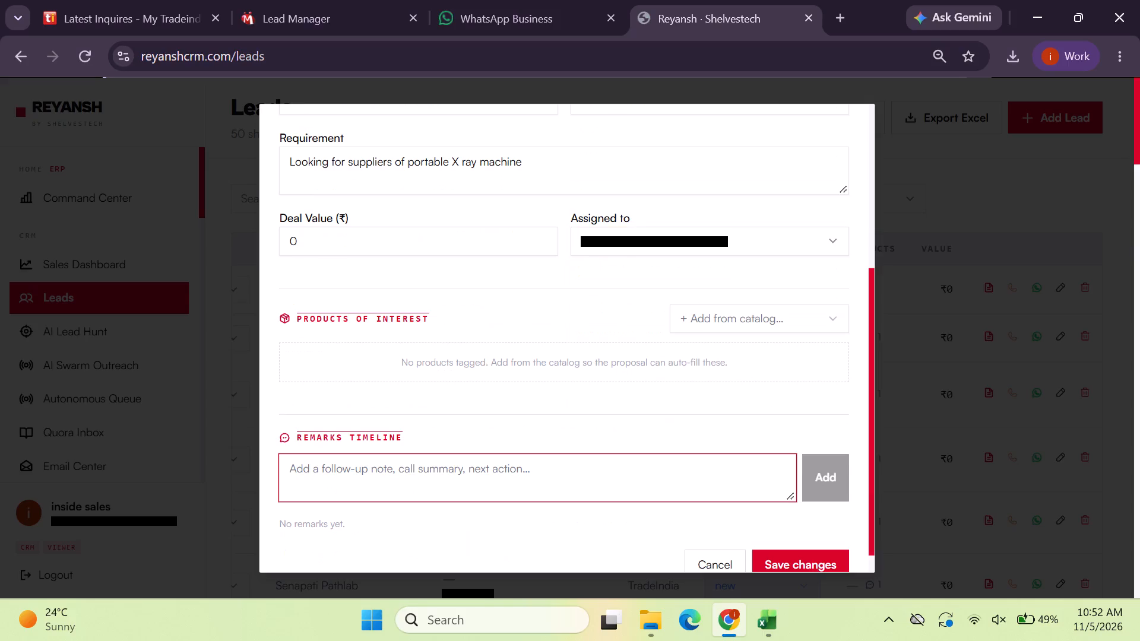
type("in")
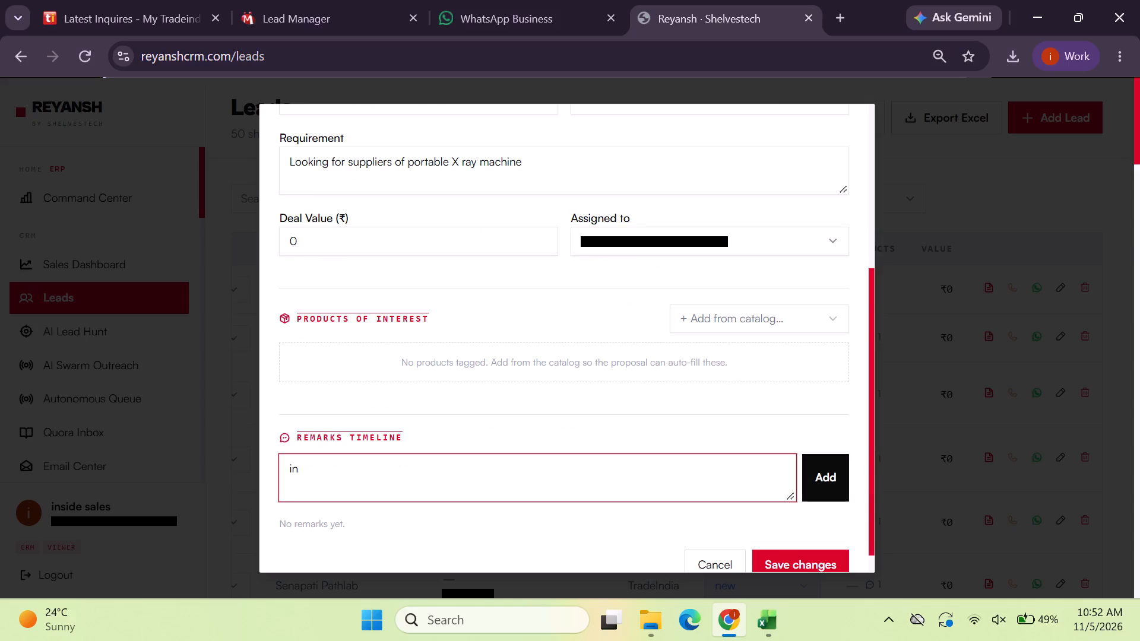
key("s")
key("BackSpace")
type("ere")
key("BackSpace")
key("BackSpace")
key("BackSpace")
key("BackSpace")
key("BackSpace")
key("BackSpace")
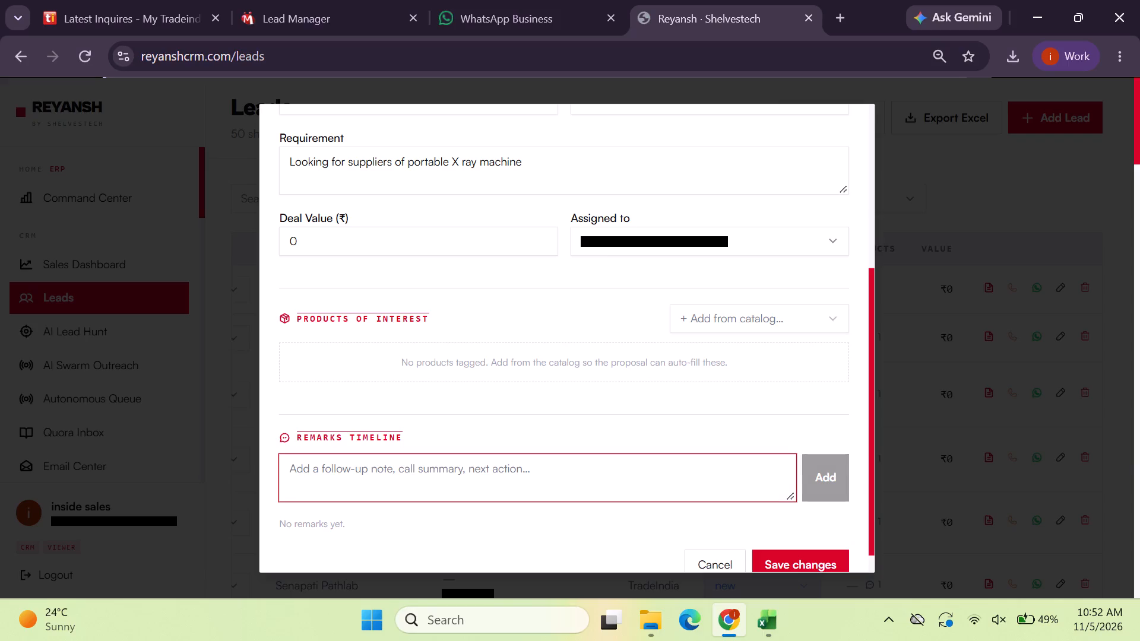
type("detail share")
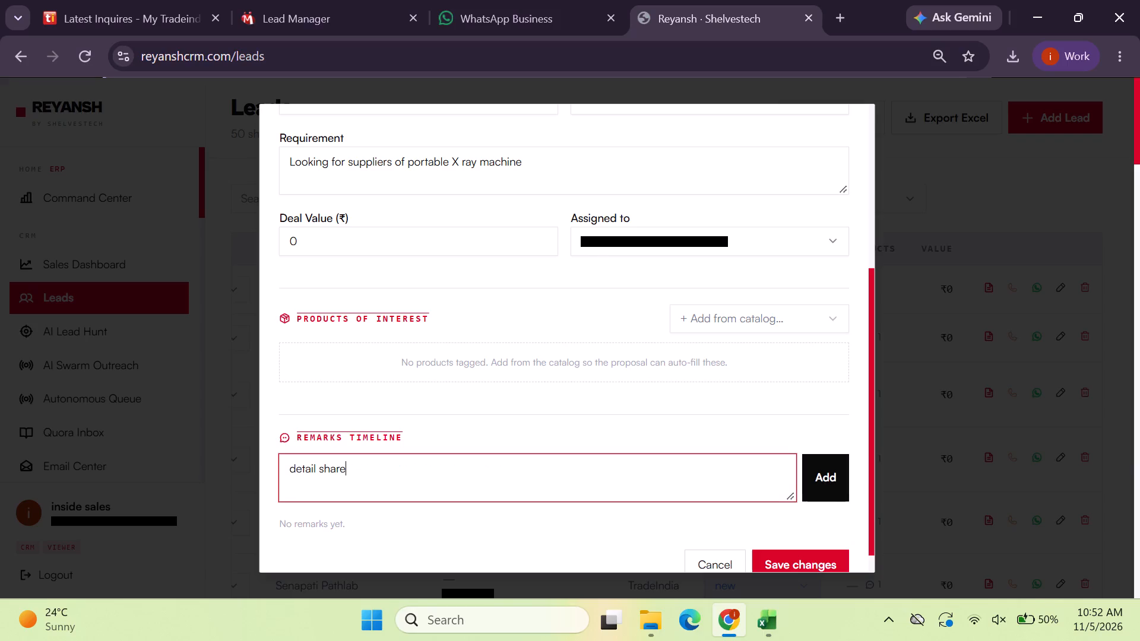
Add the remark "detail shared...follow up" to the BHUMI DIAGNOSTICS lead's remarks timeline and save the lead.
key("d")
type("...")
type("fol")
type("low up")
scroll(421, 405, "up", 2)
scroll(601, 364, "up", 2)
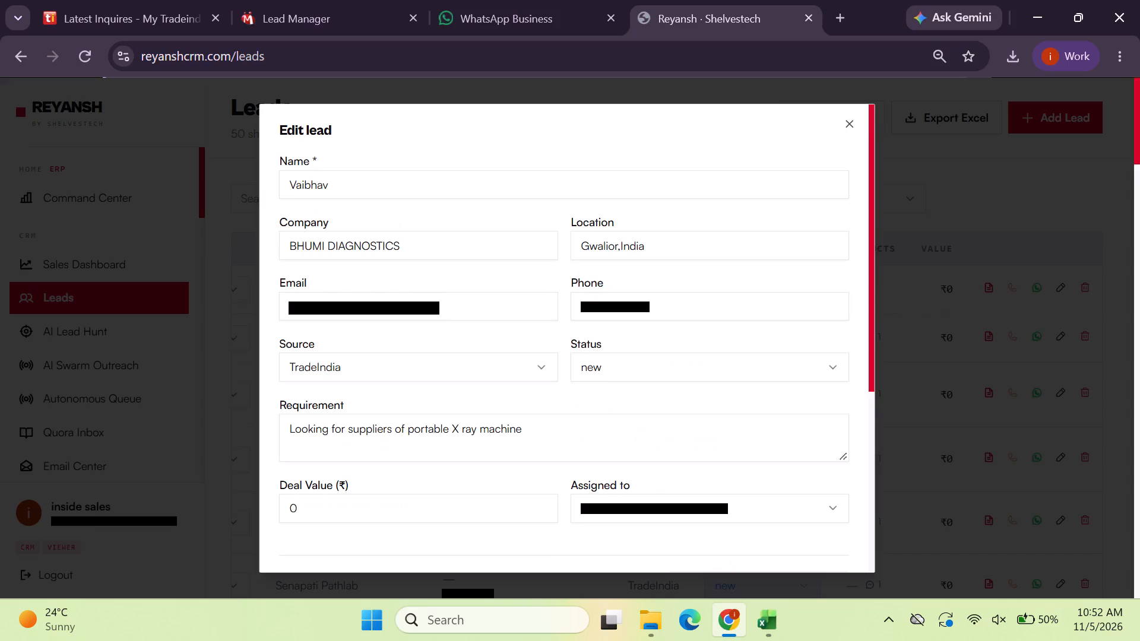
scroll(601, 364, "up", 2)
scroll(632, 415, "down", 3)
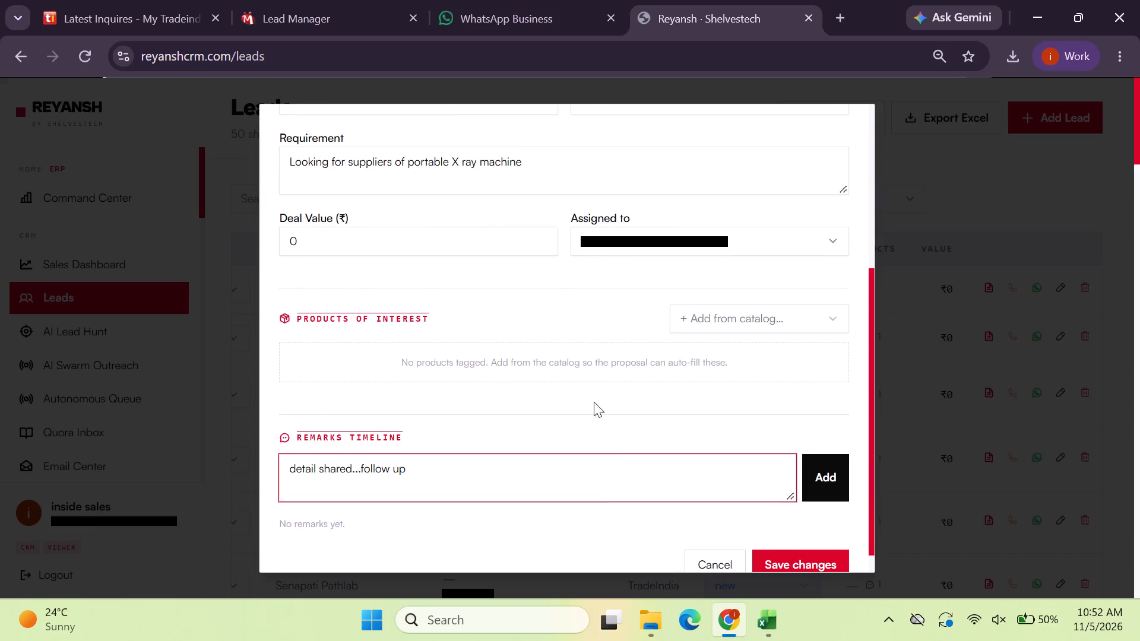
scroll(622, 397, "down", 4)
left_click(825, 453)
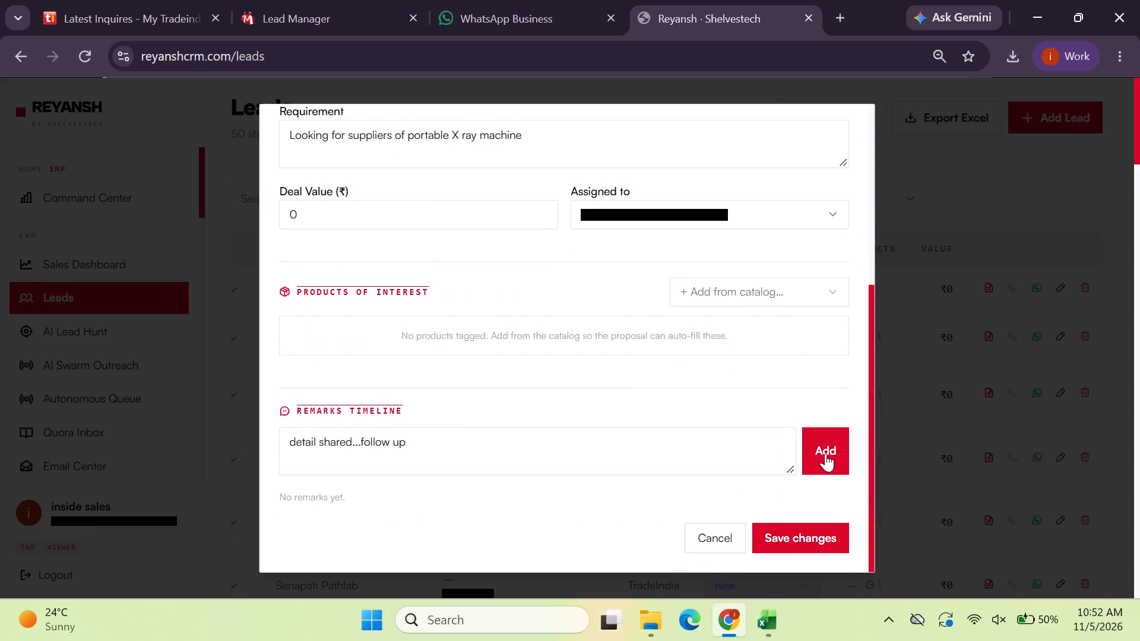
left_click(791, 554)
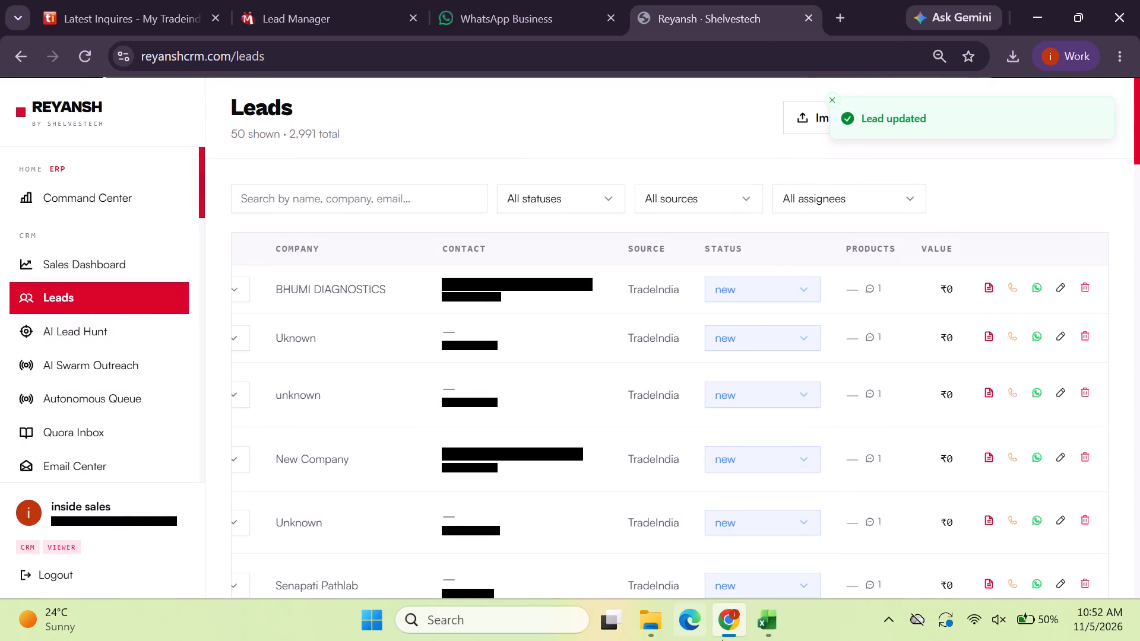
Switch to the lead_contacts workbook in Excel and widen the Requirement column of the TradeIndia sheet.
left_click(764, 566)
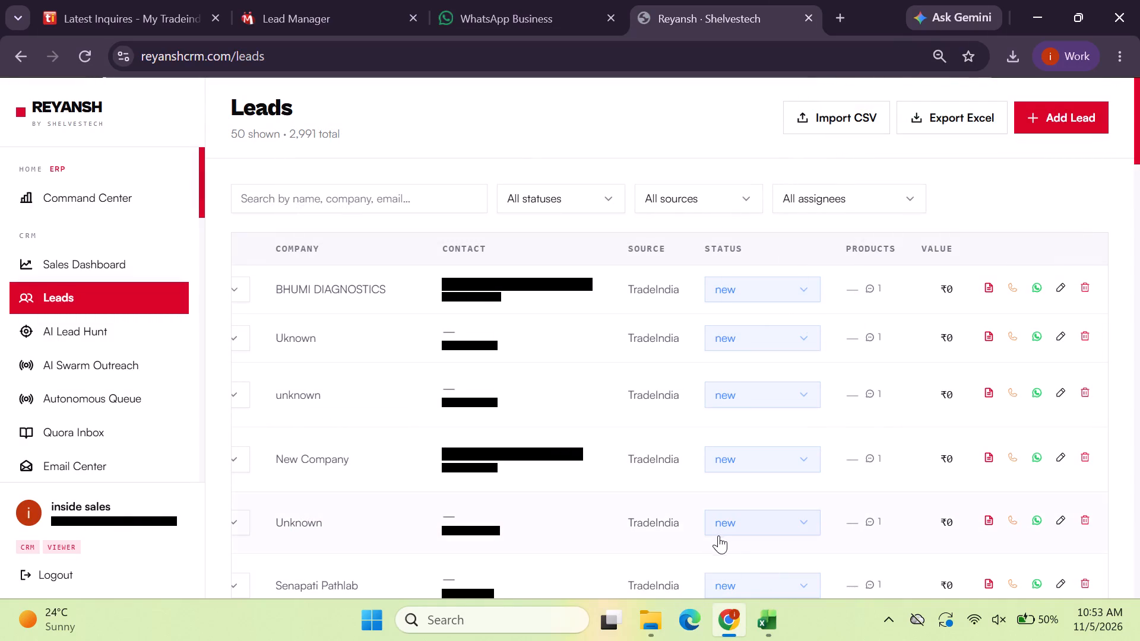
left_click(768, 528)
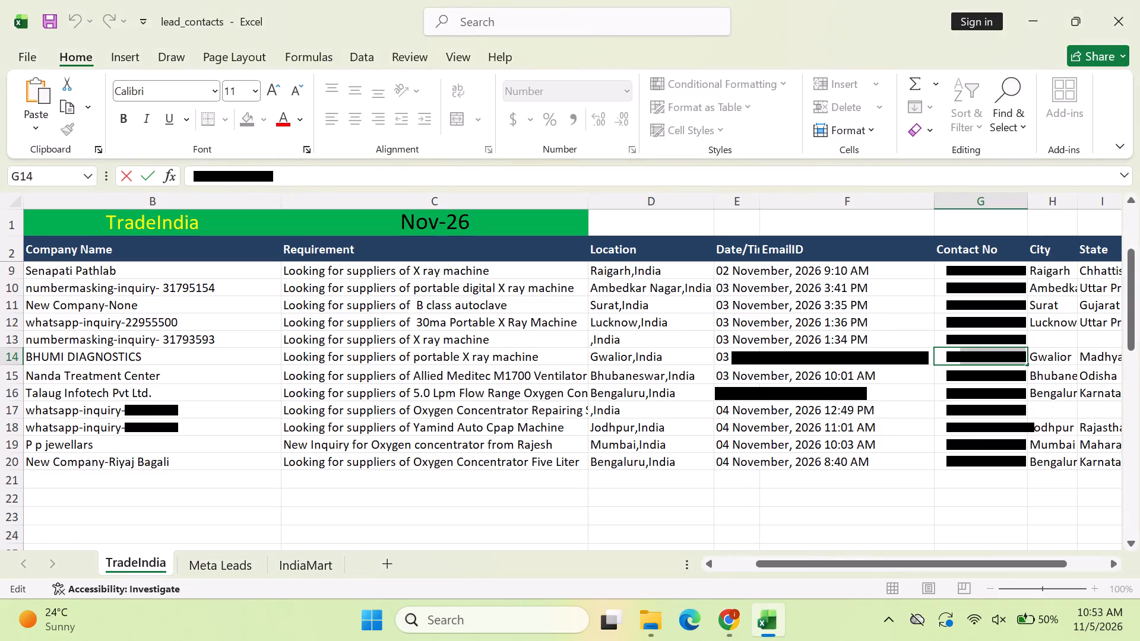
left_click(763, 483)
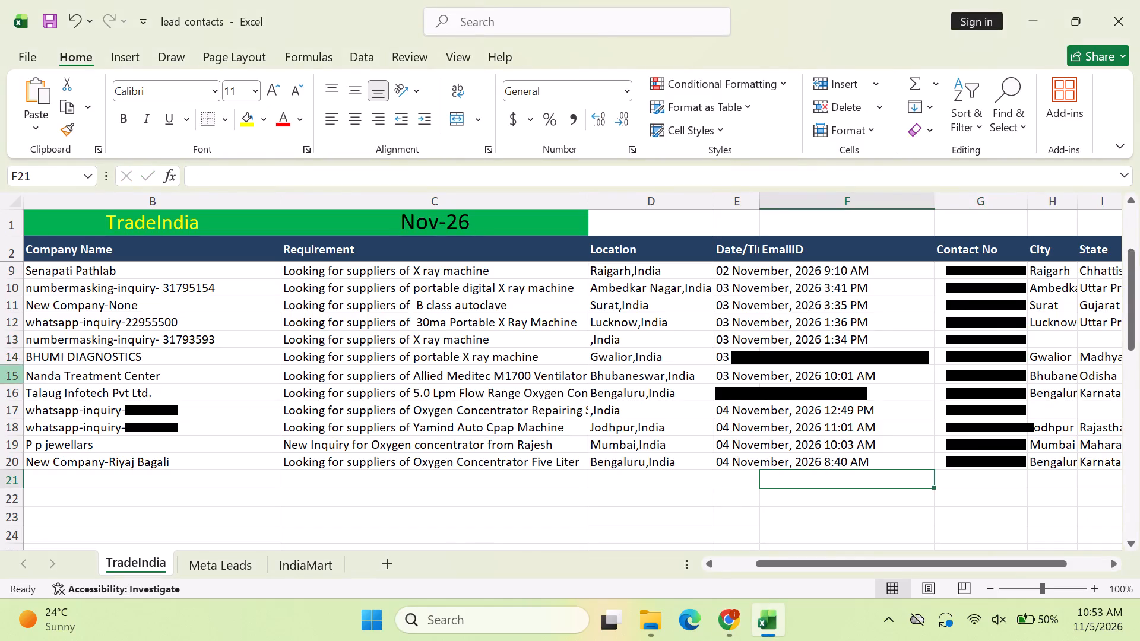
left_click(2, 374)
left_click(83, 378)
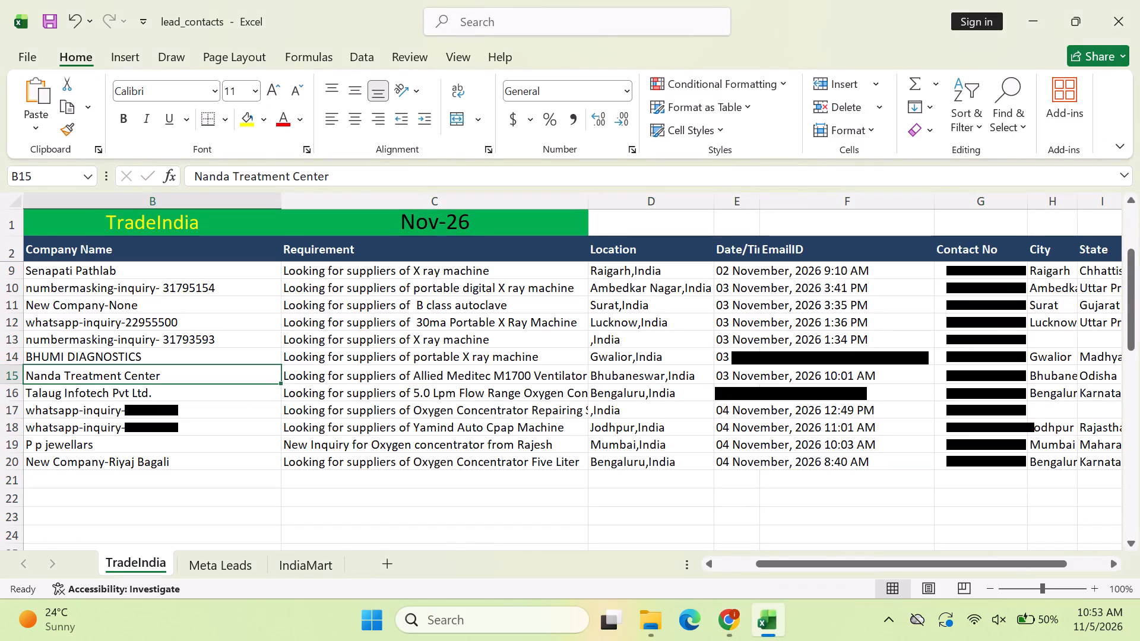
left_click(561, 202)
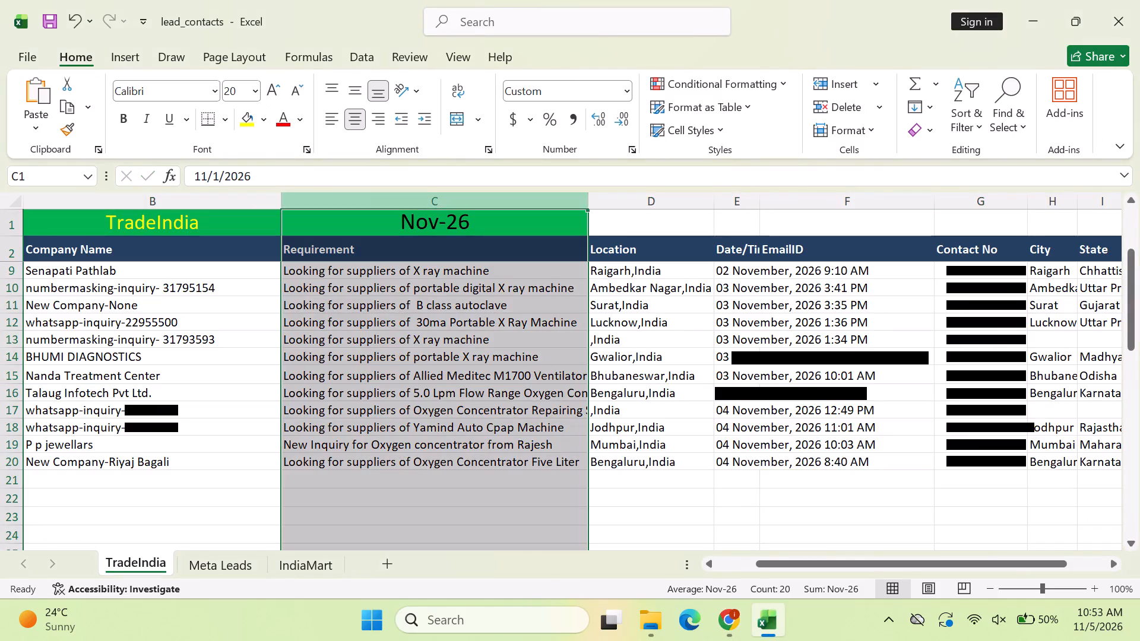
left_click_drag(586, 200, 663, 200)
Copy the requirement "Looking for suppliers of Allied Meditec M1700 Ventilator" from row 15 into the Requirement field of a new CRM lead.
left_click(513, 376)
left_click(314, 372)
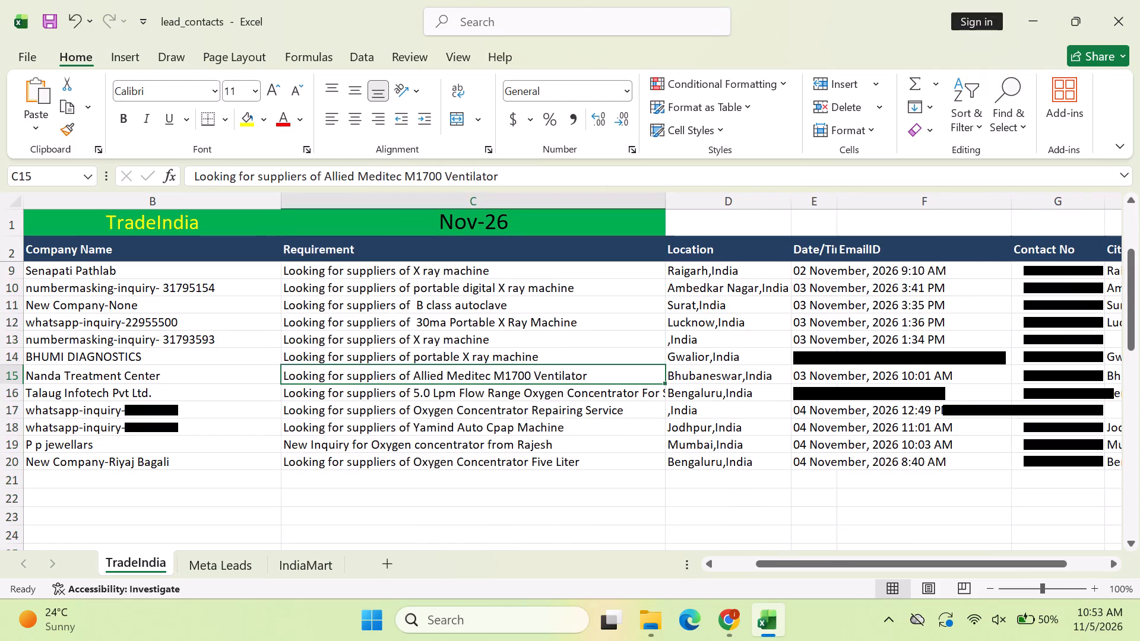
double_click(310, 373)
left_click_drag(283, 376, 373, 369)
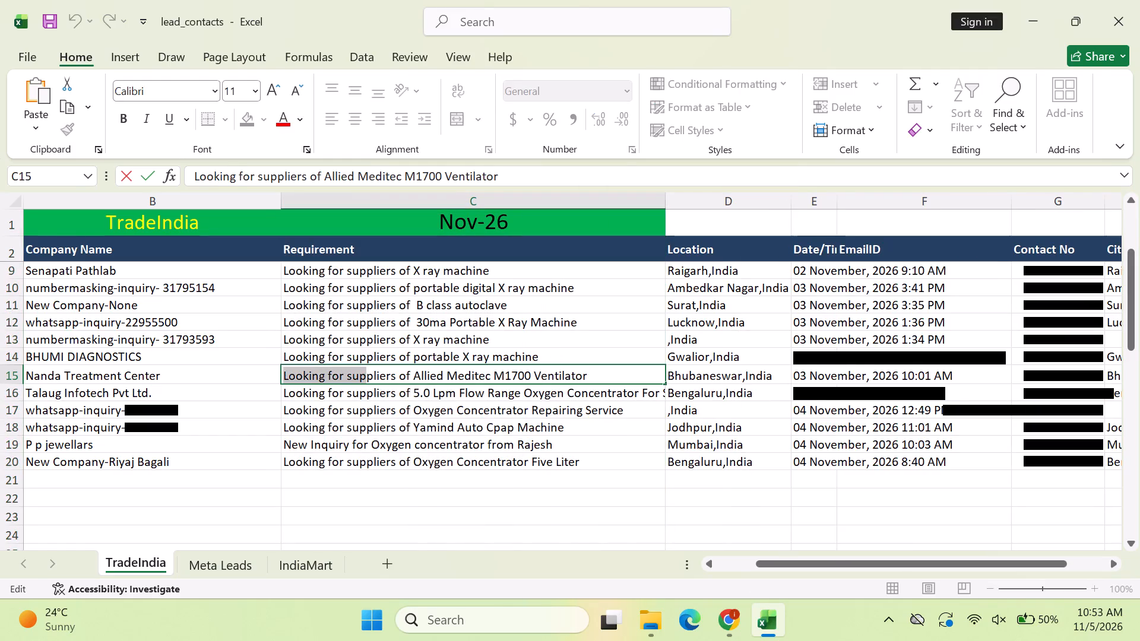
left_click_drag(373, 369, 601, 369)
key("ctrl+c")
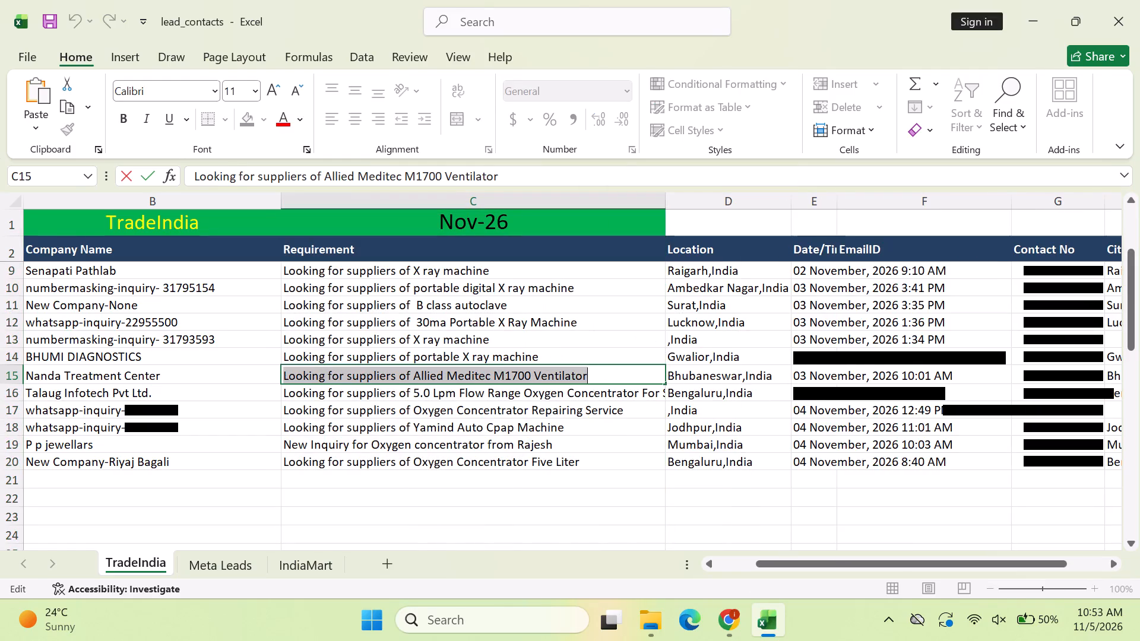
left_click(725, 618)
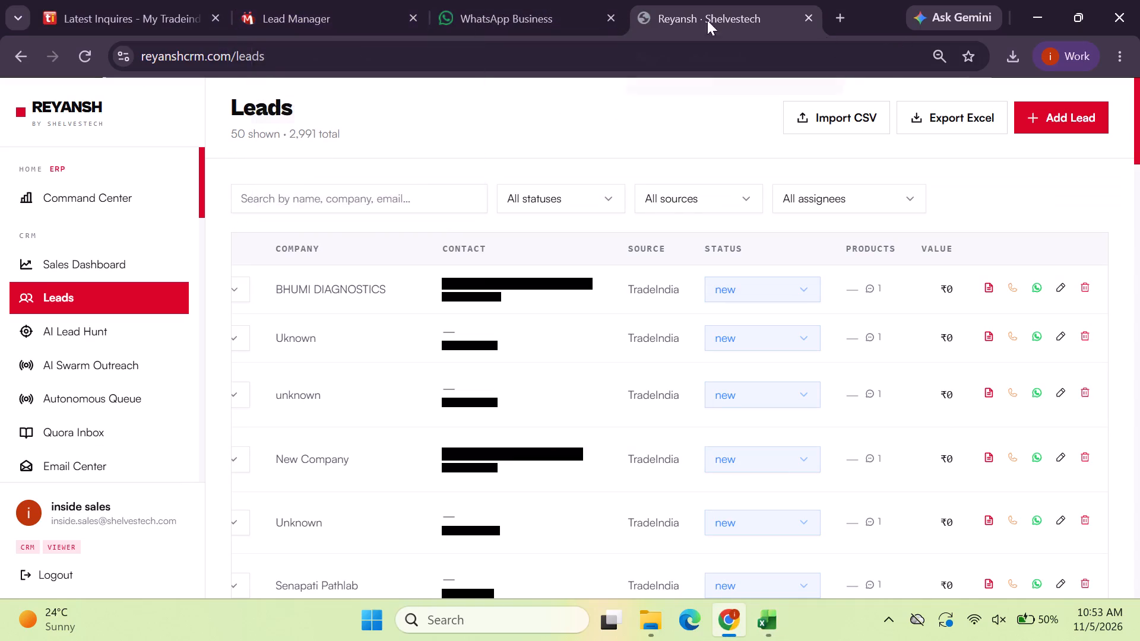
left_click(1027, 118)
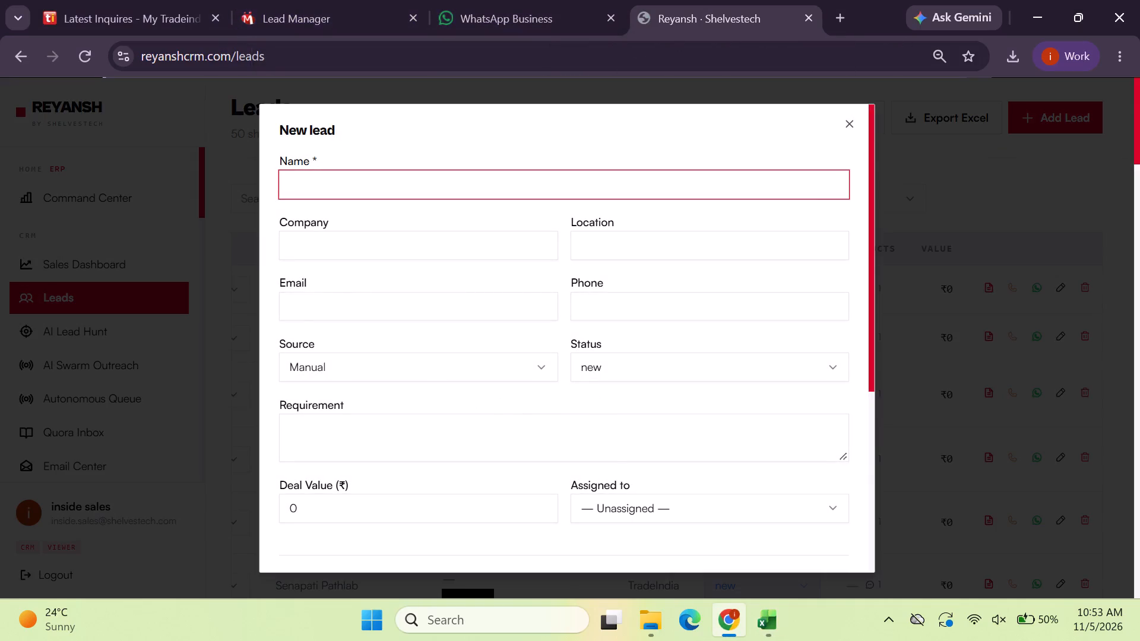
left_click(350, 437)
key("ctrl+v")
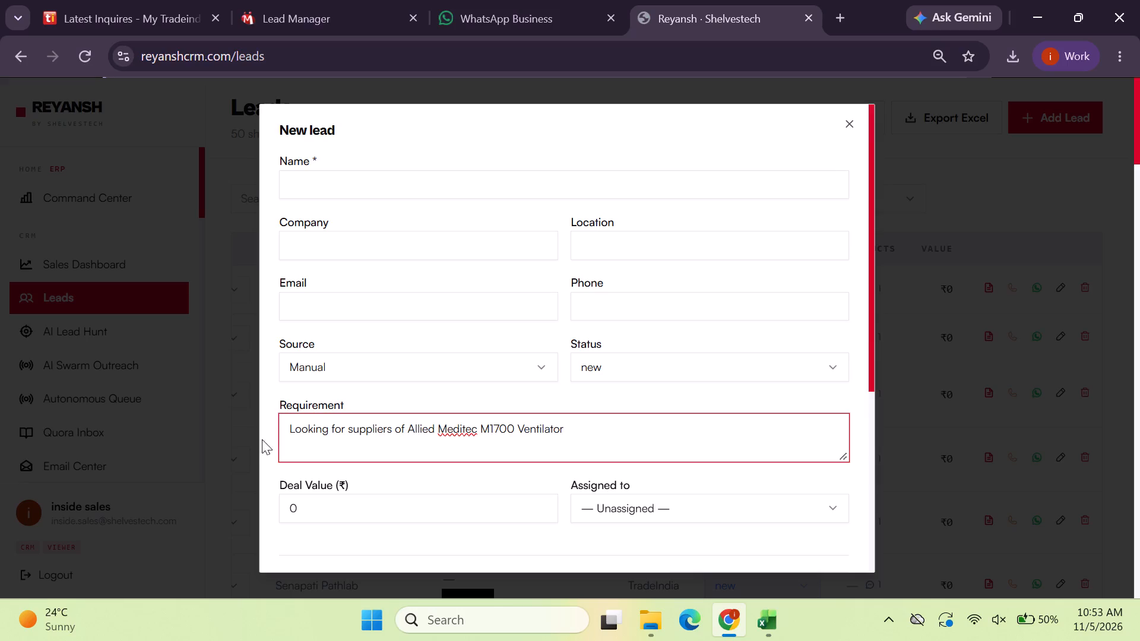
Copy the location "Bhubaneswar,India" from row 15 of the TradeIndia sheet into the new lead's Location field.
left_click(759, 563)
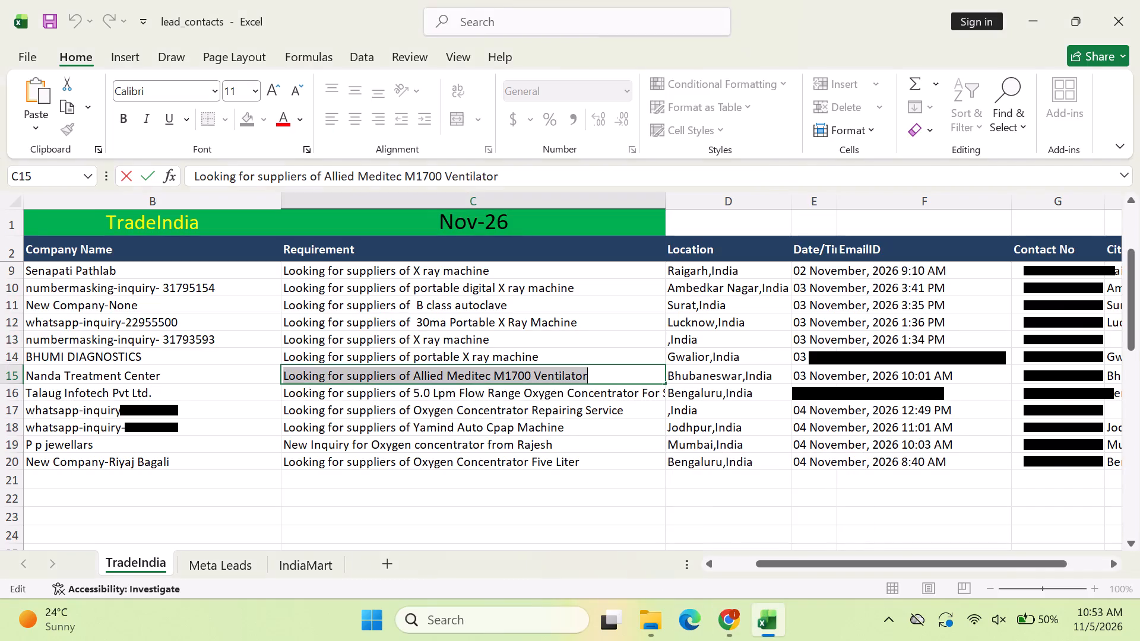
left_click(714, 369)
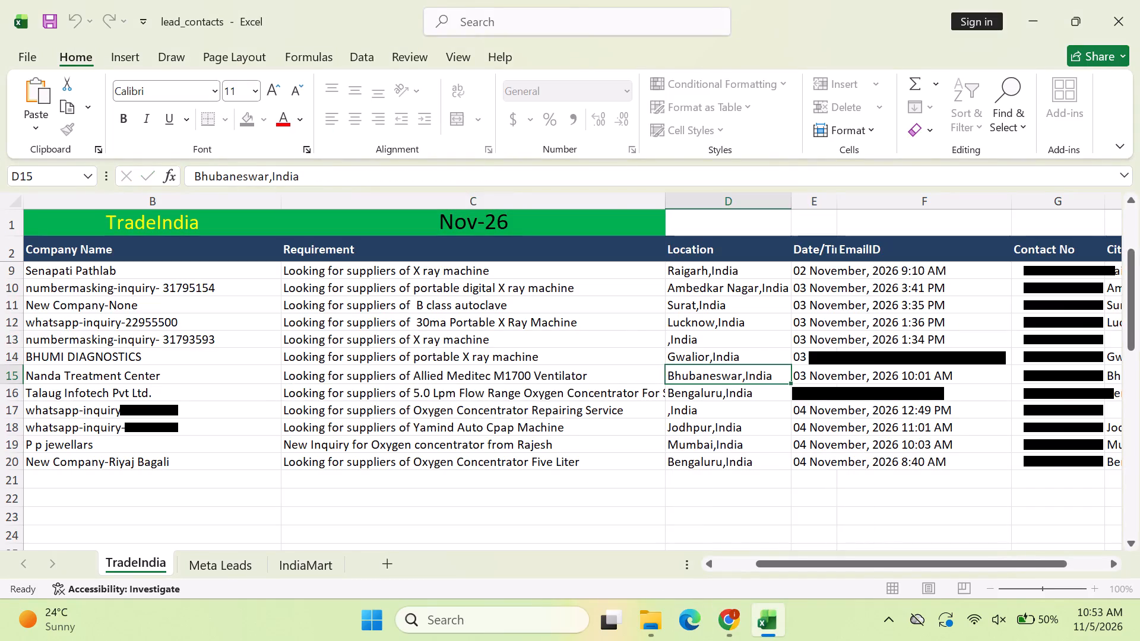
double_click(685, 377)
left_click_drag(666, 377, 775, 372)
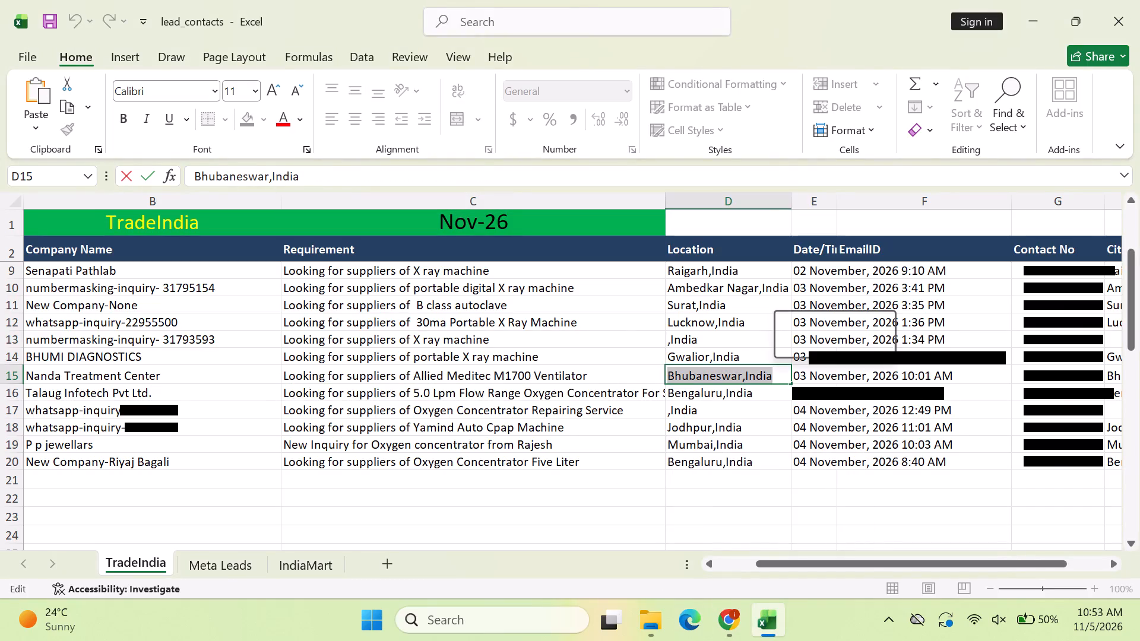
key("ctrl+c")
left_click(724, 623)
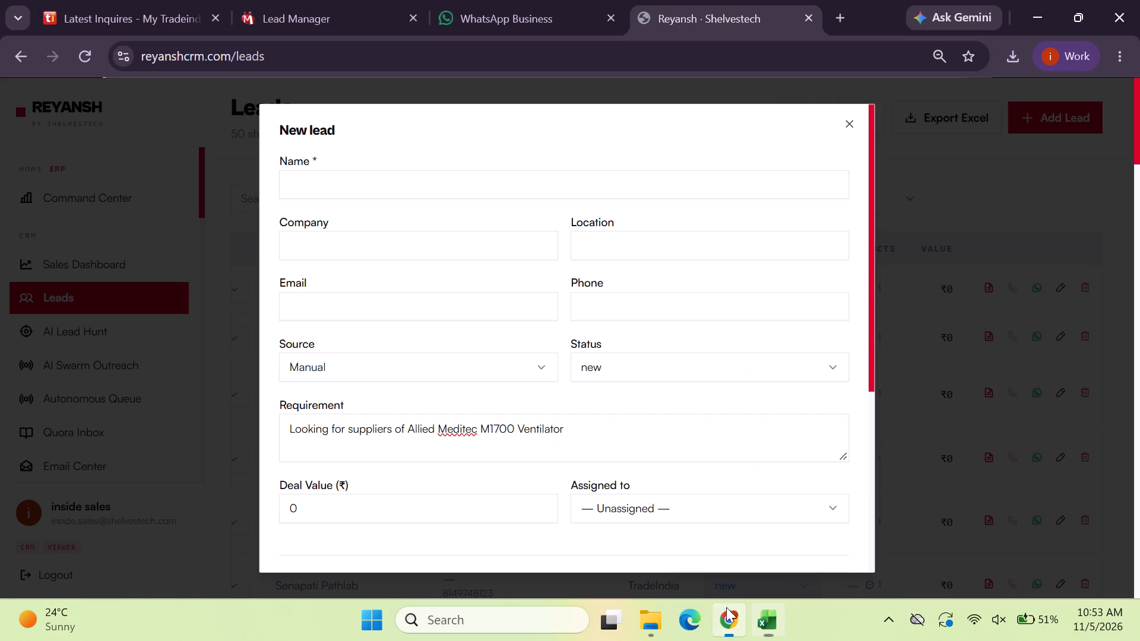
left_click(596, 249)
key("ctrl+v")
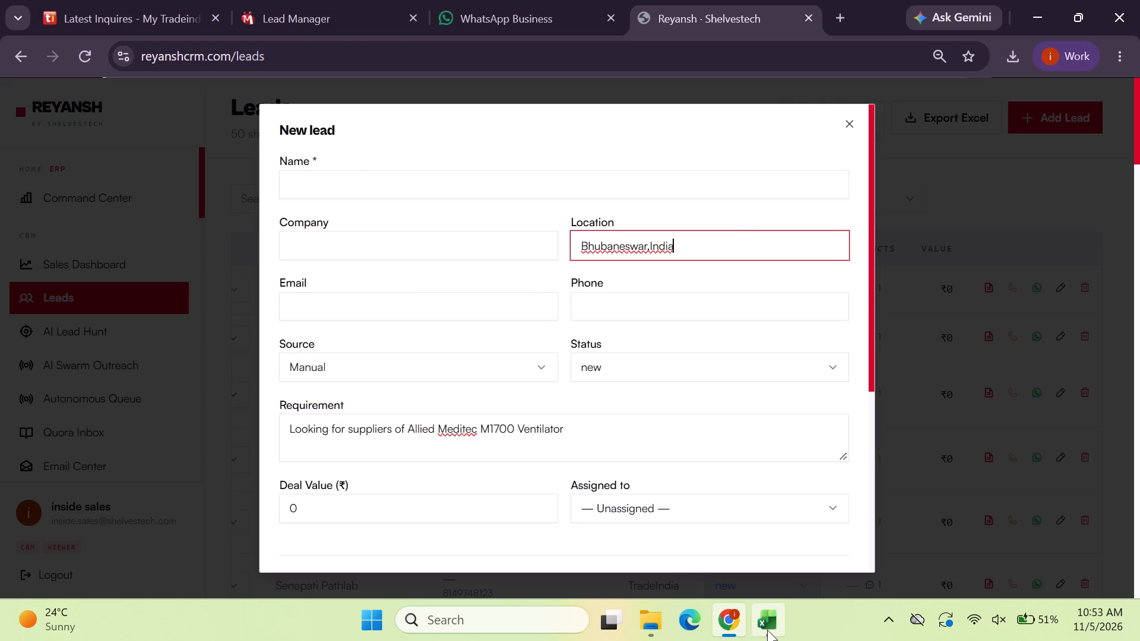
Copy the company name "Nanda Treatment Center" from row 15 of the TradeIndia sheet into the new lead's Company field.
left_click(781, 569)
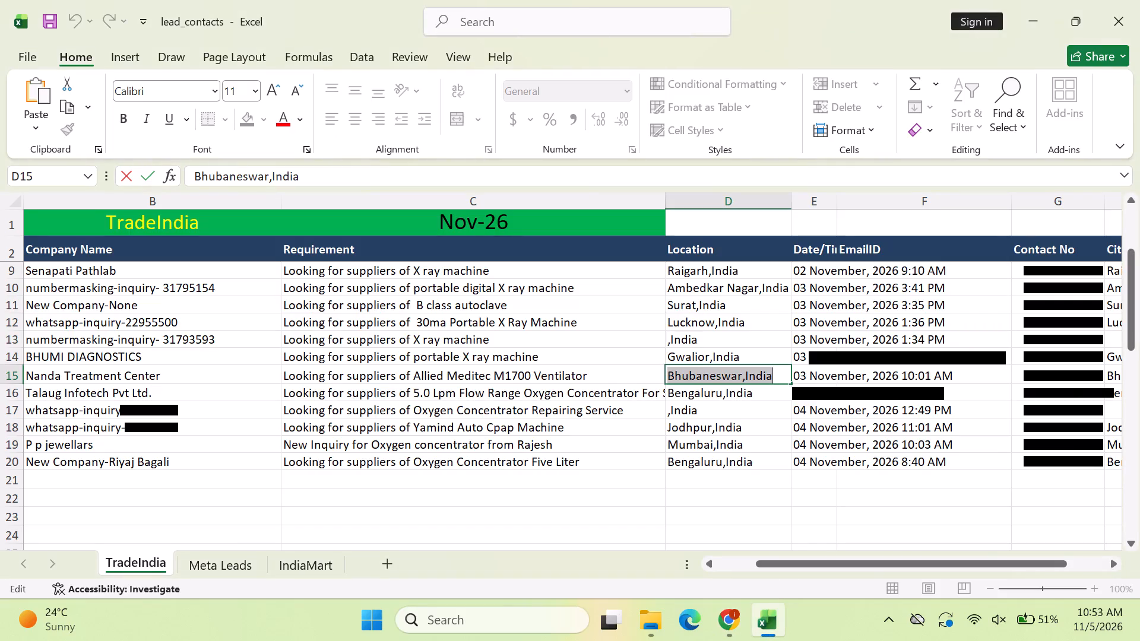
left_click(69, 375)
double_click(40, 374)
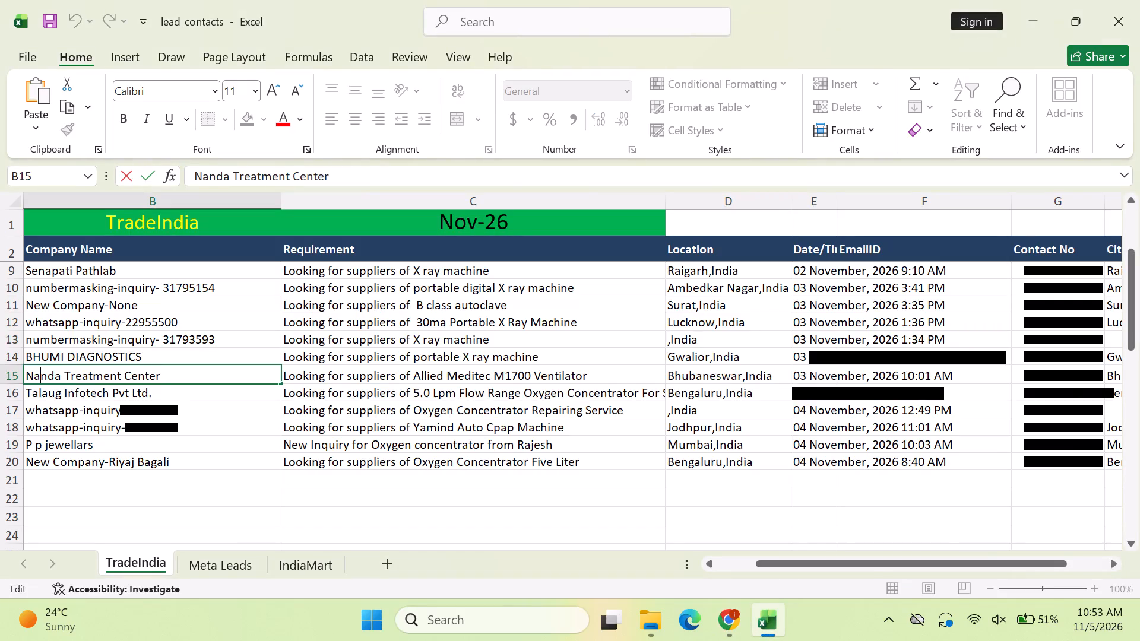
left_click_drag(27, 376, 191, 386)
key("ctrl+c")
left_click(729, 615)
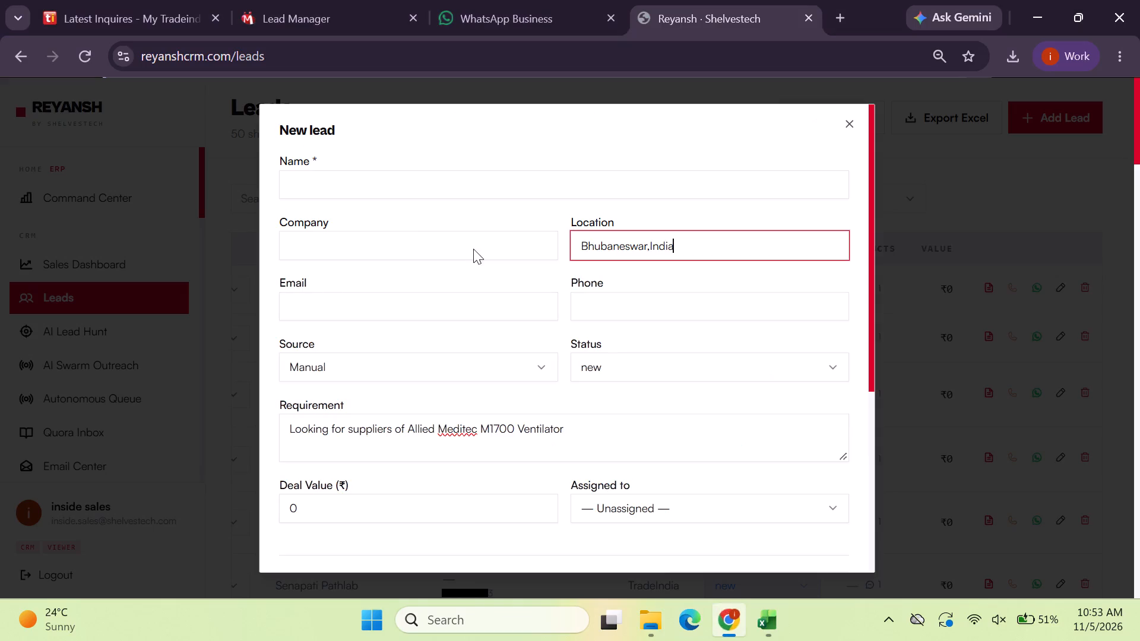
left_click(314, 242)
key("ctrl+v")
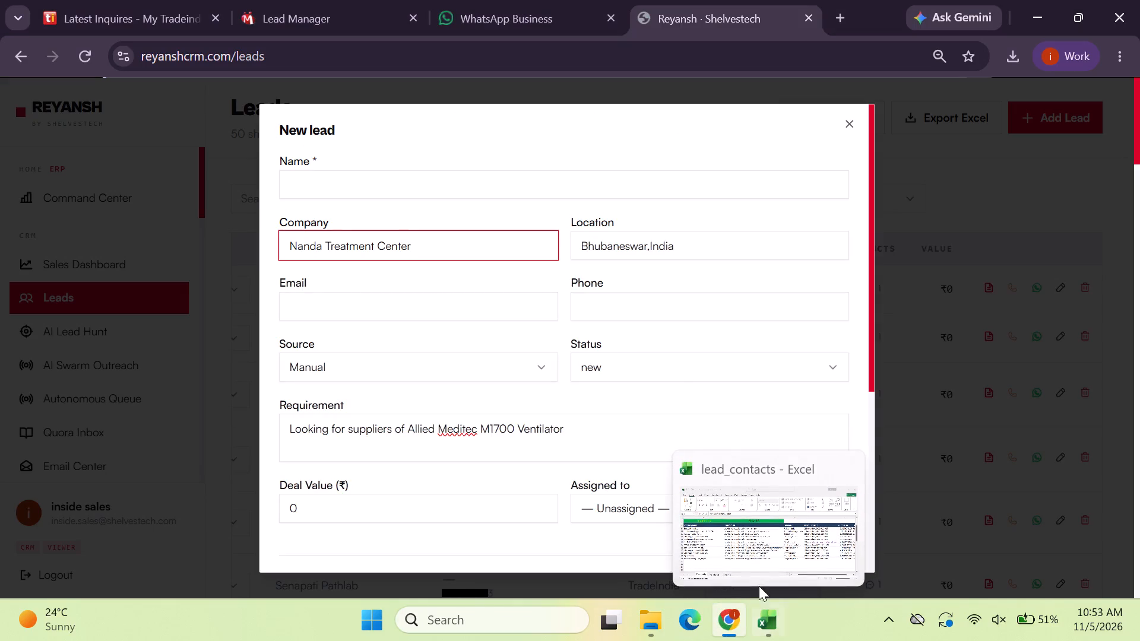
Set the new lead's source to TradeIndia.
left_click(457, 372)
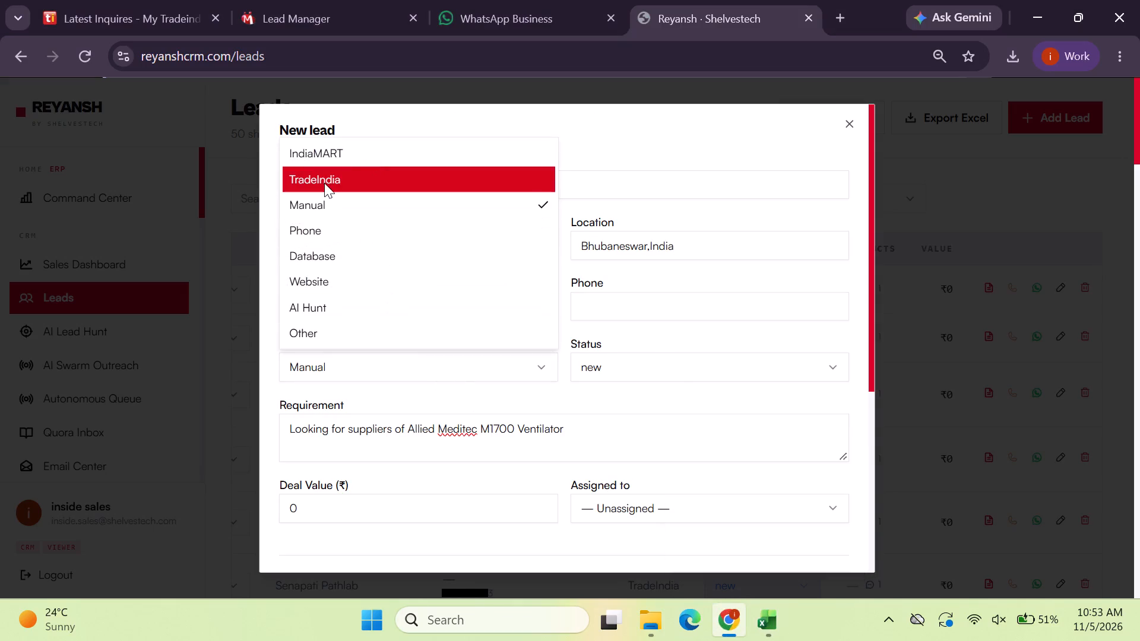
left_click(324, 183)
Copy the contact number from row 15 of the TradeIndia sheet into the new lead's Phone field.
left_click(785, 569)
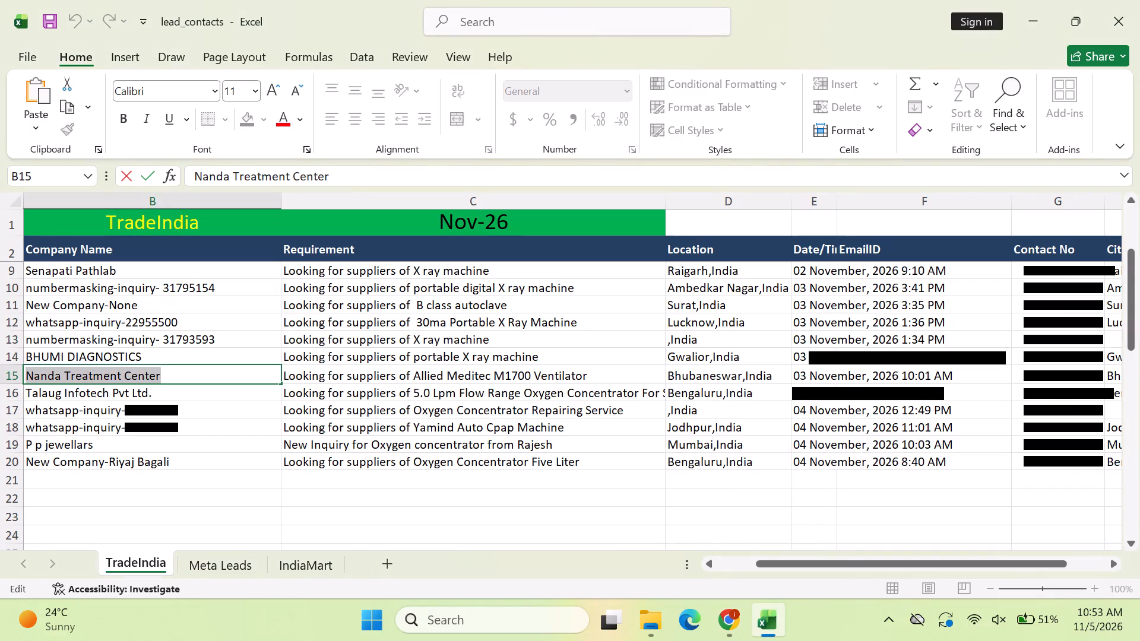
left_click(1047, 377)
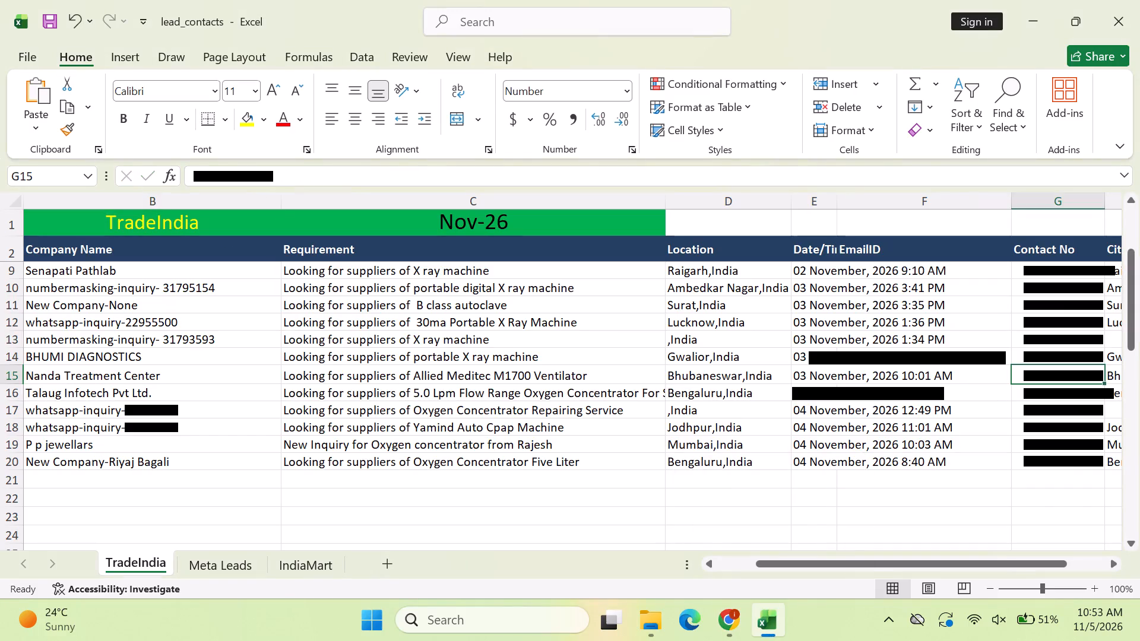
double_click(1041, 377)
left_click_drag(1038, 376, 1129, 375)
key("ctrl+c")
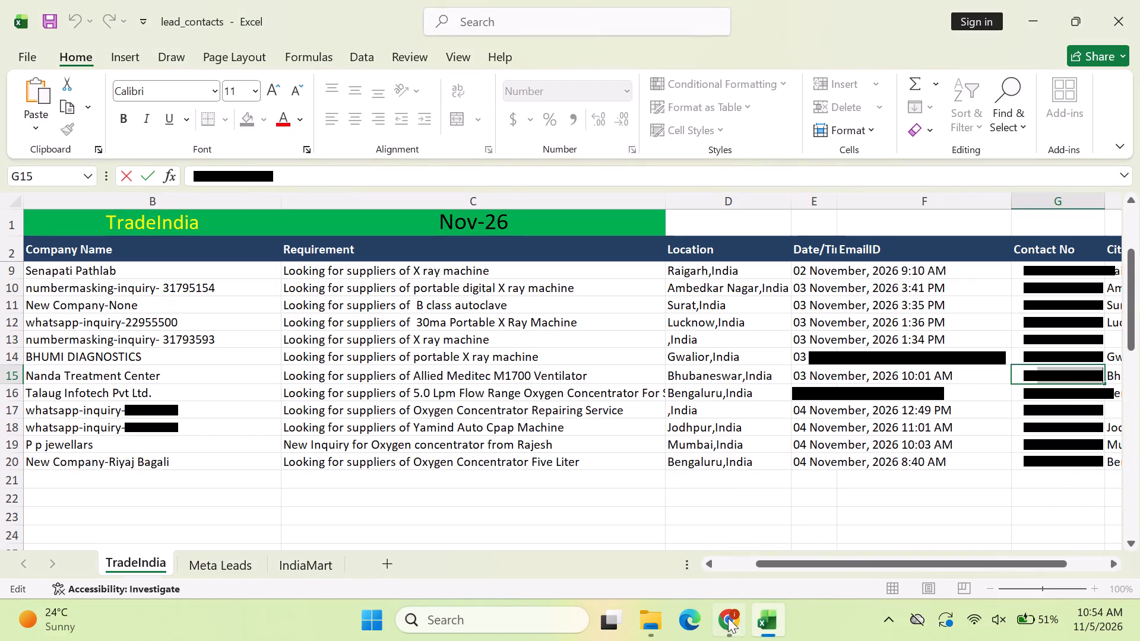
left_click(728, 618)
left_click(608, 310)
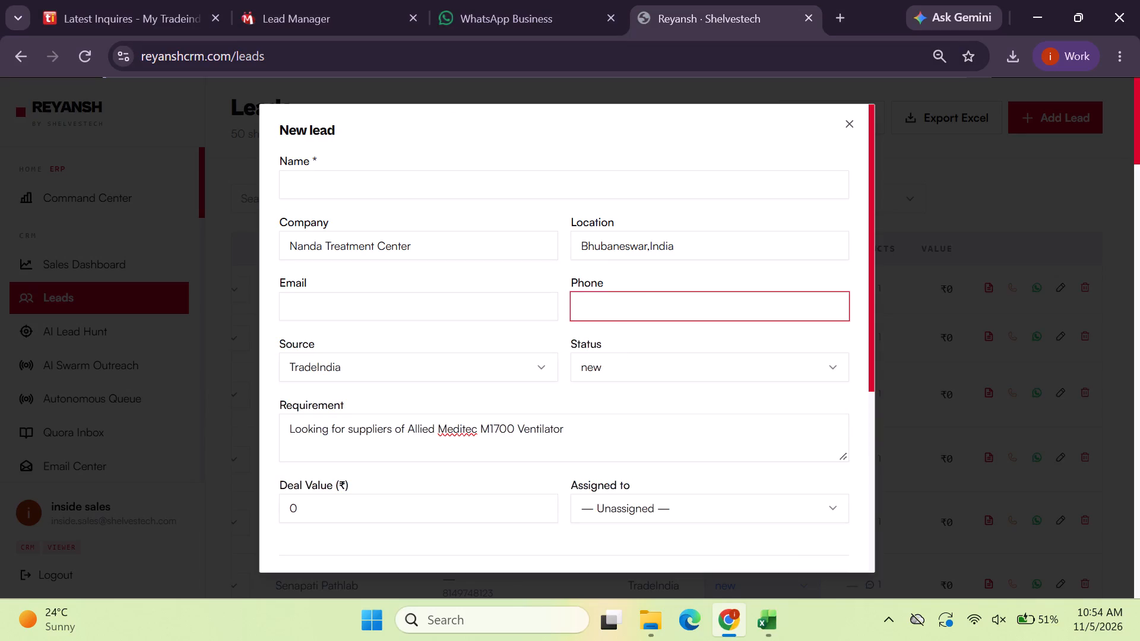
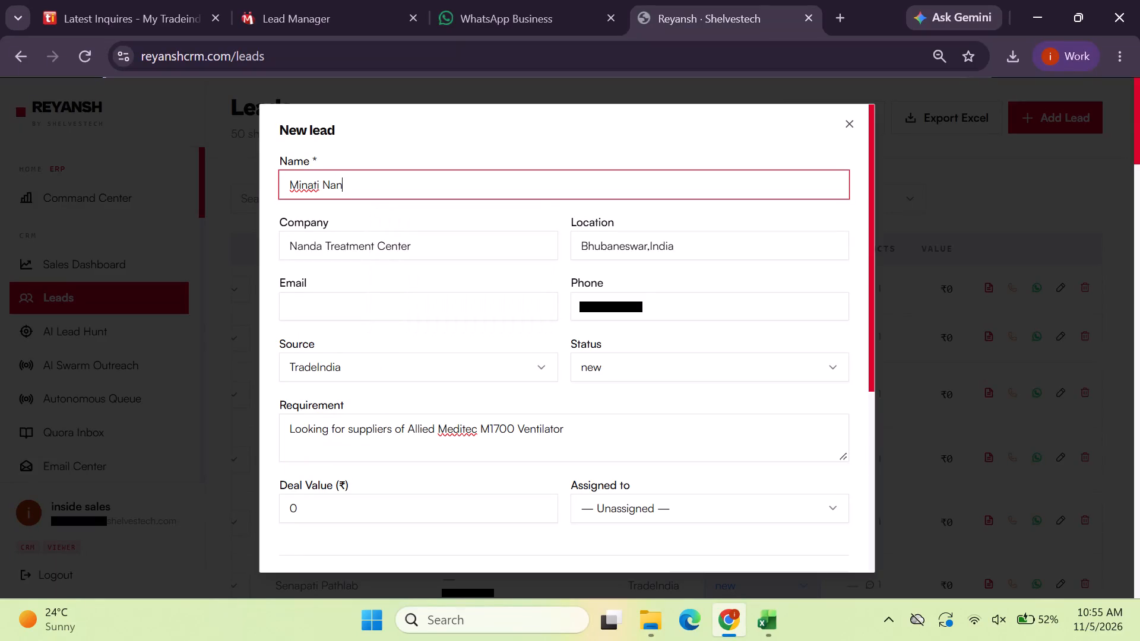
Finish entering the contact person's name from row 15 of the TradeIndia sheet in the new lead's Name field.
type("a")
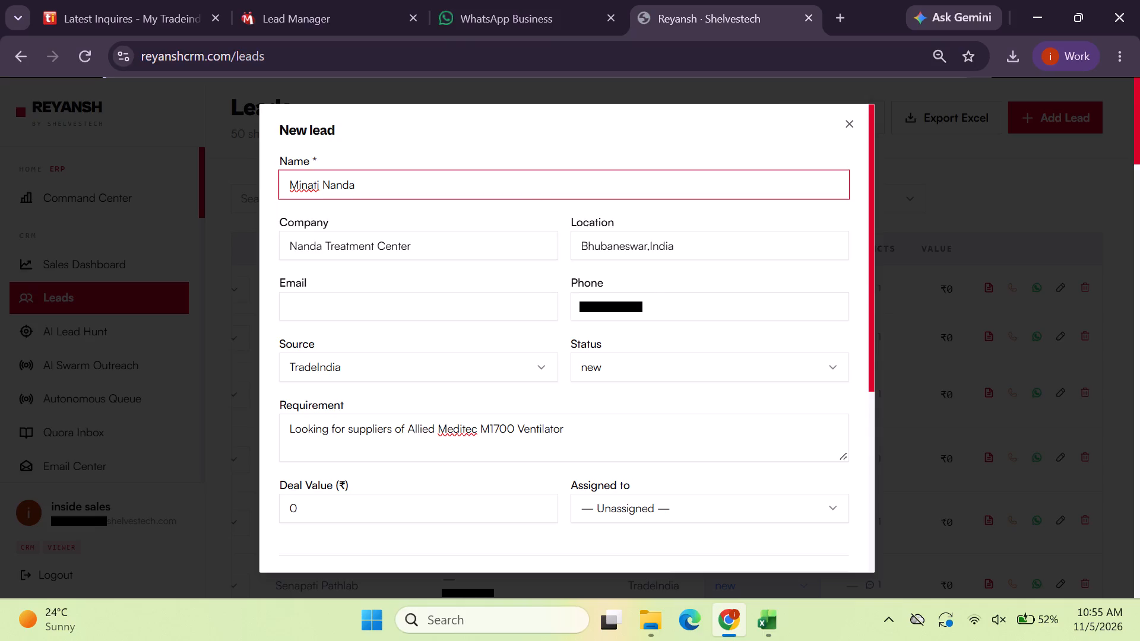
scroll(648, 429, "down", 4)
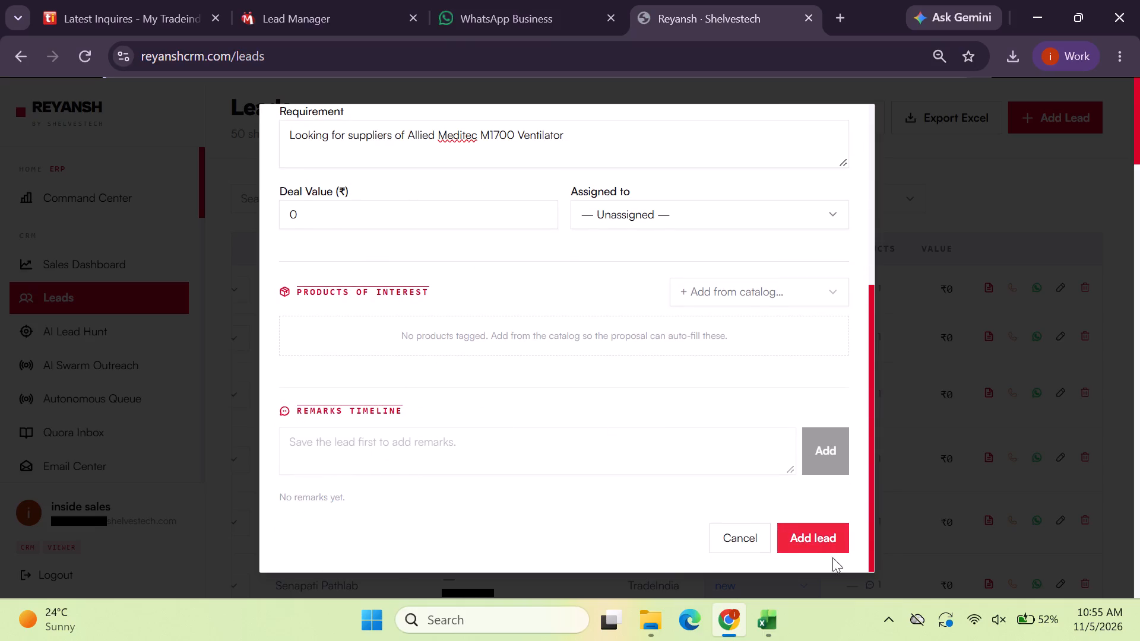
Save the new Nanda Treatment Center lead.
scroll(568, 310, "up", 2)
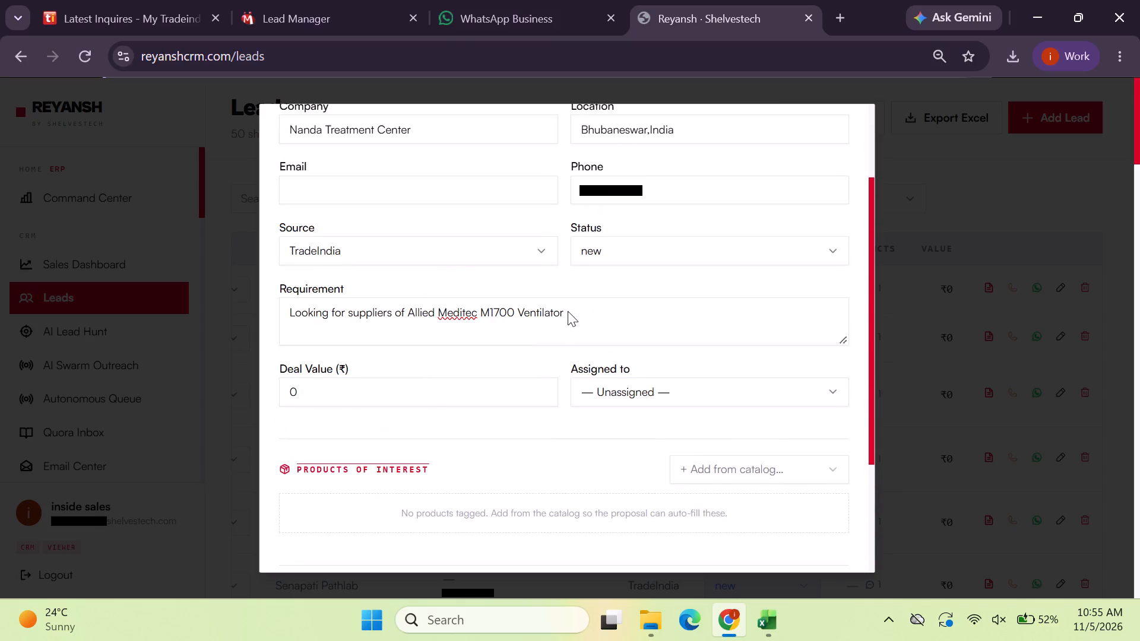
scroll(568, 311, "down", 5)
left_click(819, 532)
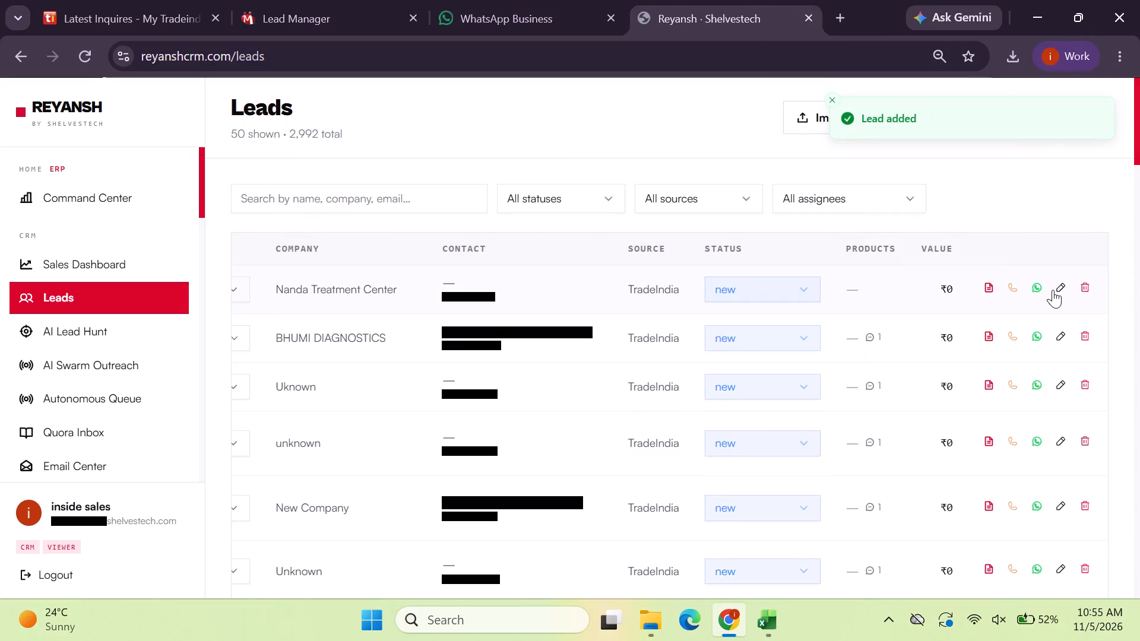
Log a Called activity with the note "no response" on the Nanda Treatment Center lead.
left_click(1059, 287)
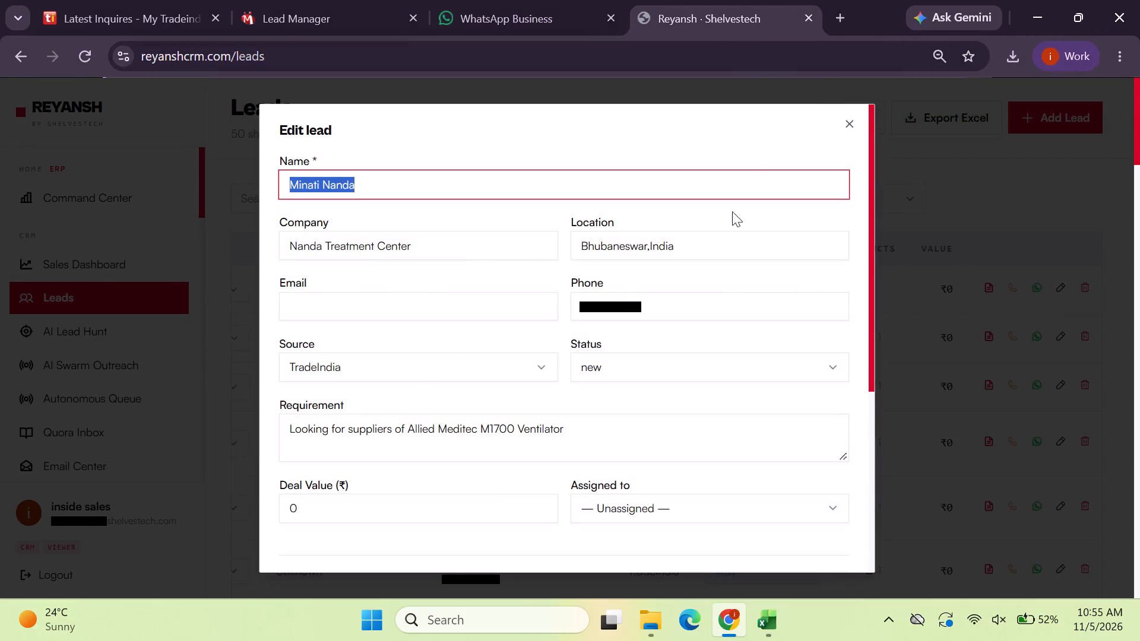
left_click(851, 129)
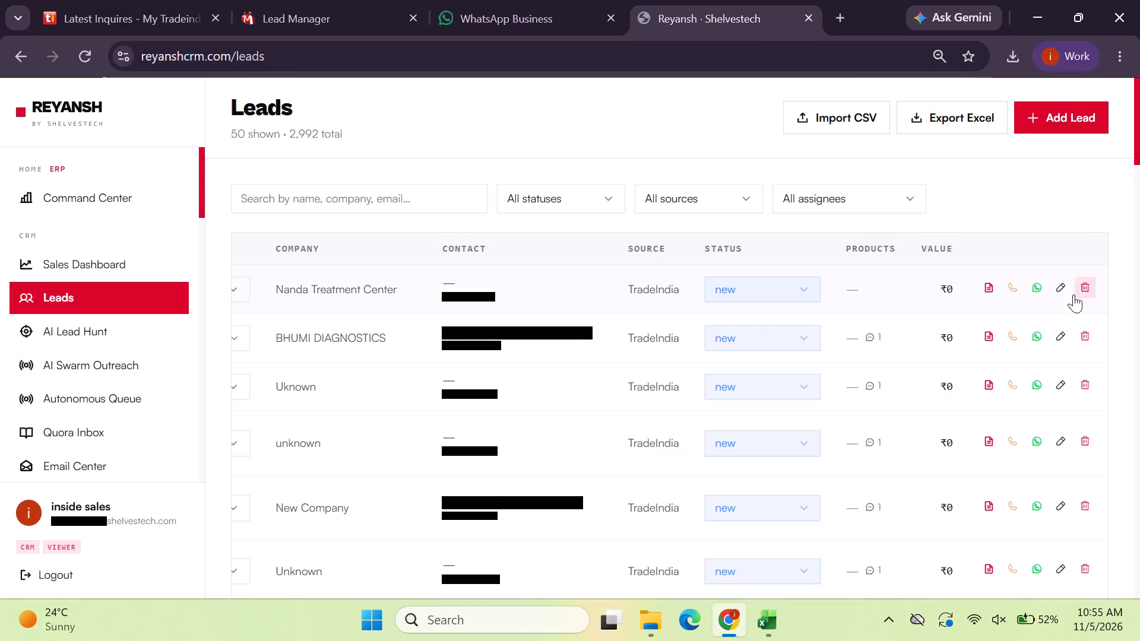
left_click(1011, 288)
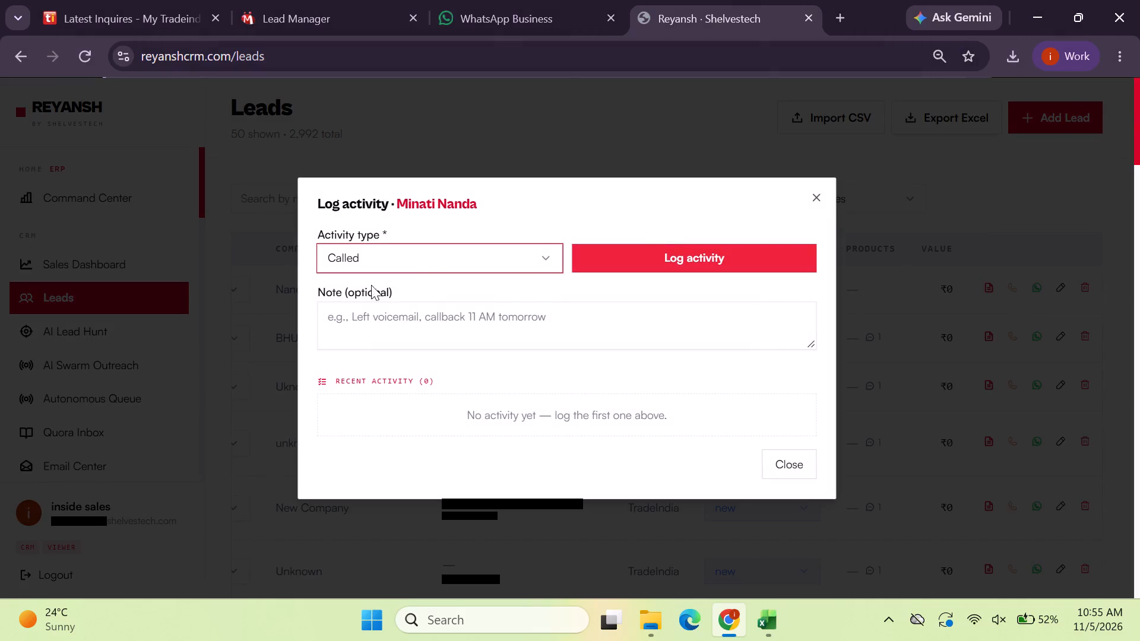
left_click(398, 329)
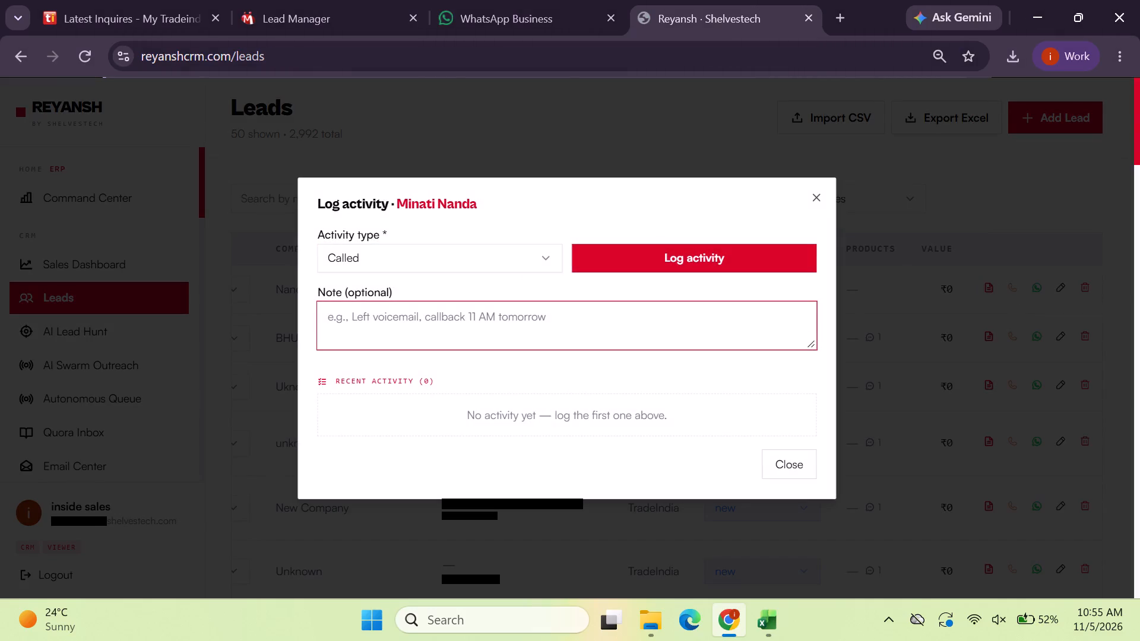
type("no respon")
type("se")
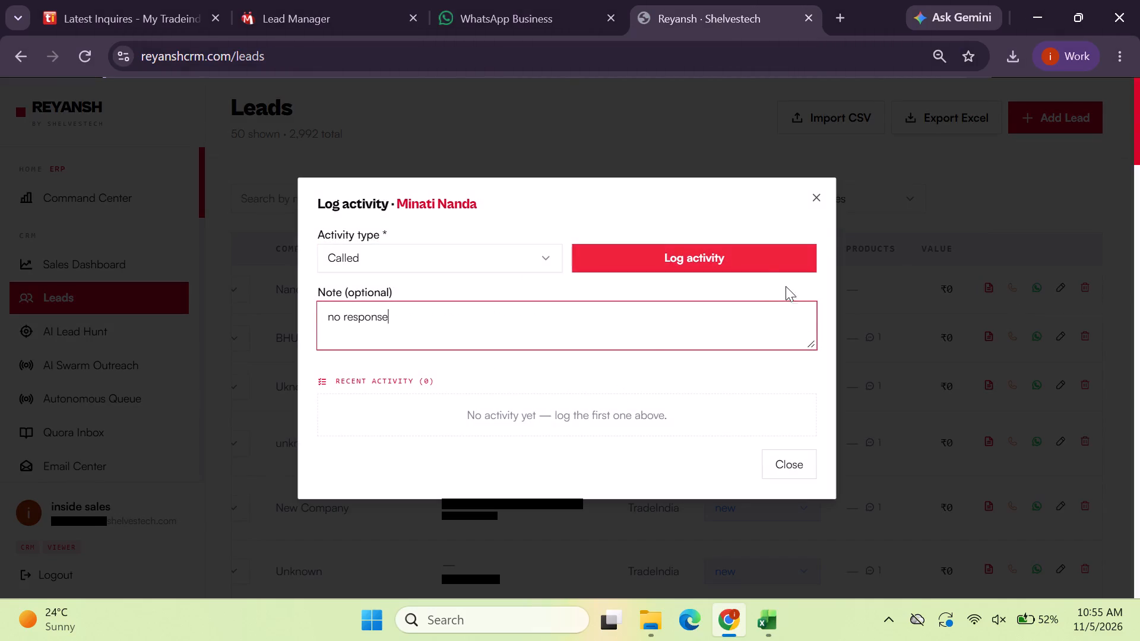
left_click(749, 263)
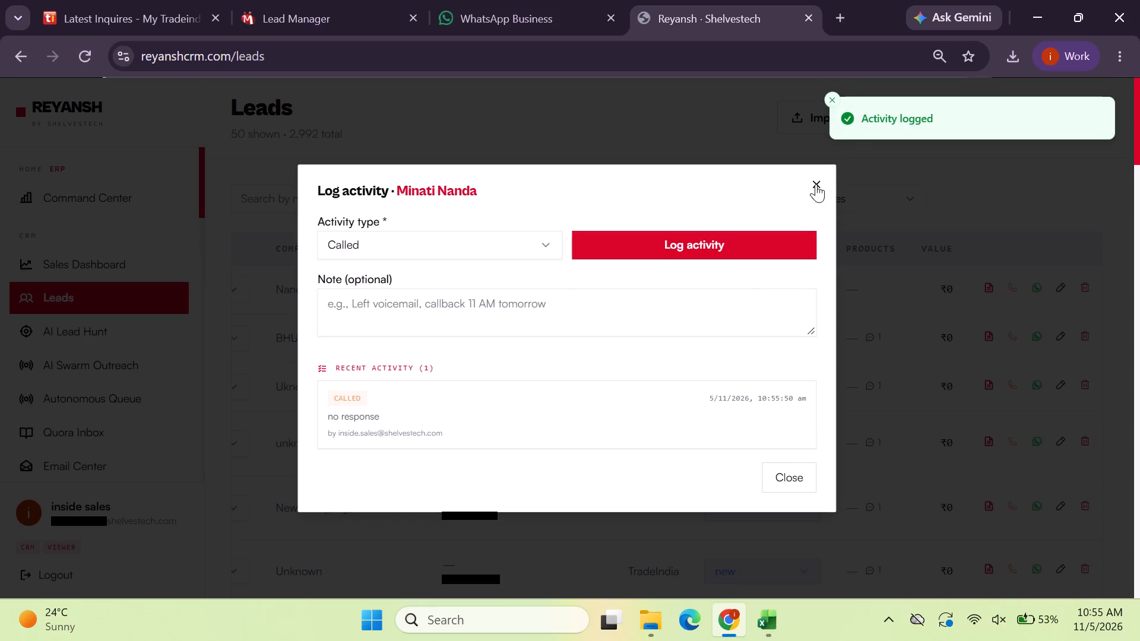
left_click(816, 184)
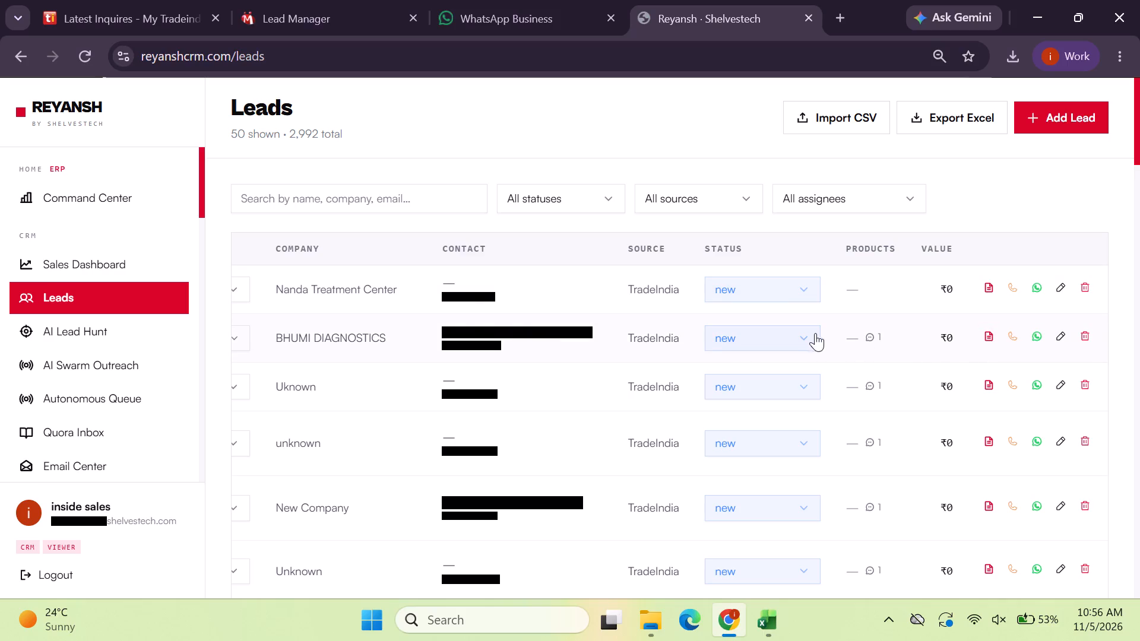
Start a new lead and copy the company name "Talaug Infotech Pvt Ltd." from row 16 of the TradeIndia sheet into its Company field.
scroll(903, 370, "up", 2)
scroll(560, 310, "up", 1)
left_click(1058, 120)
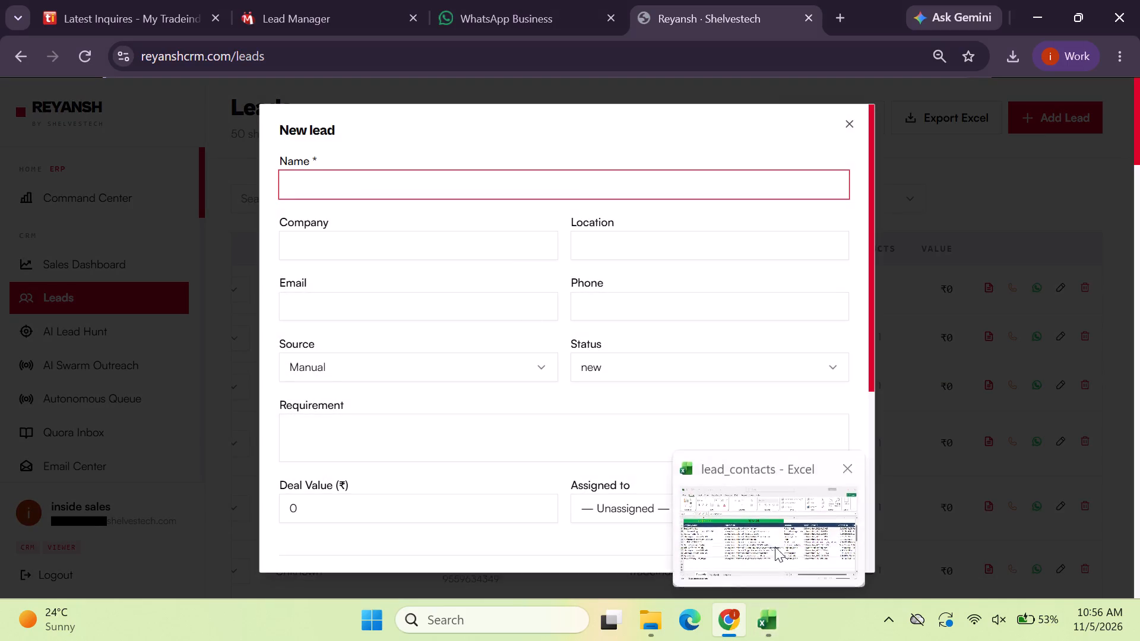
left_click(775, 547)
left_click(794, 508)
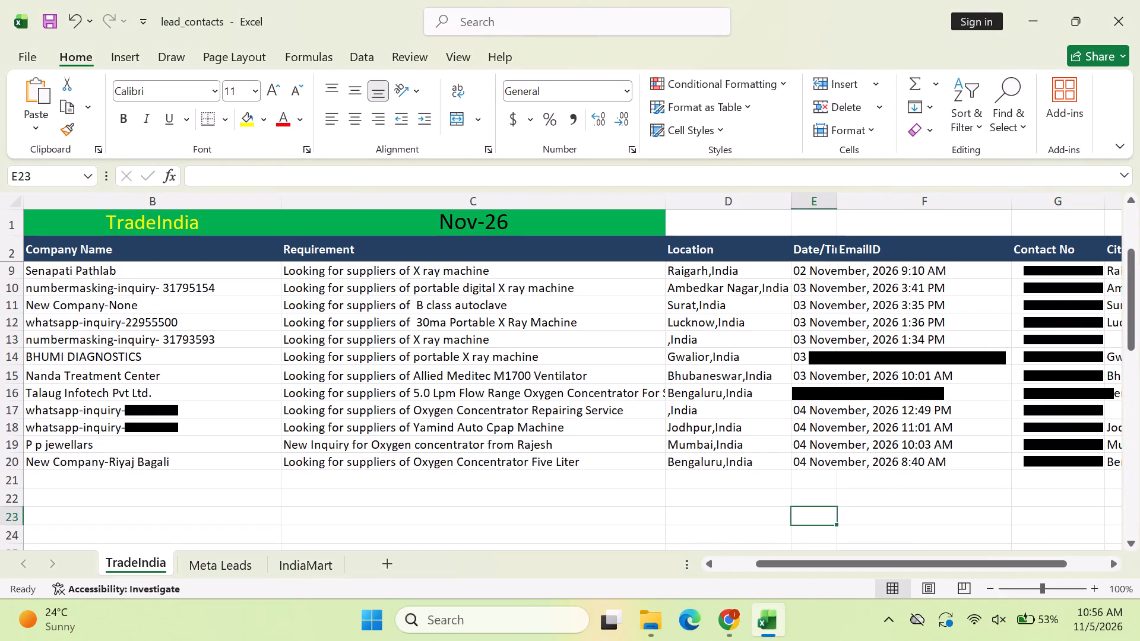
double_click(60, 393)
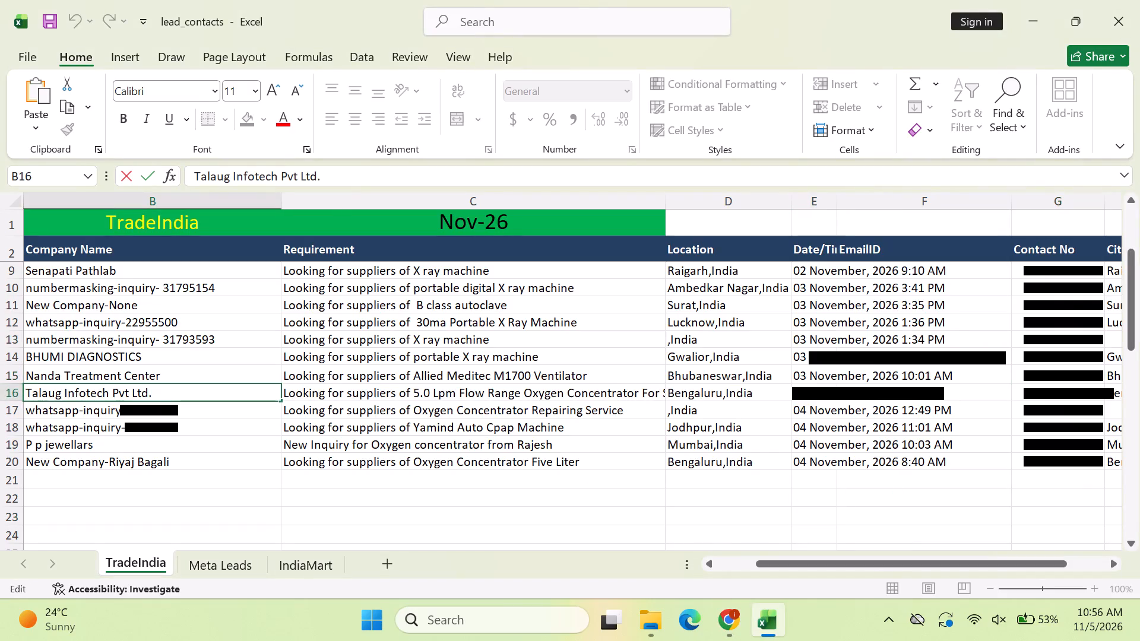
left_click_drag(27, 393, 169, 404)
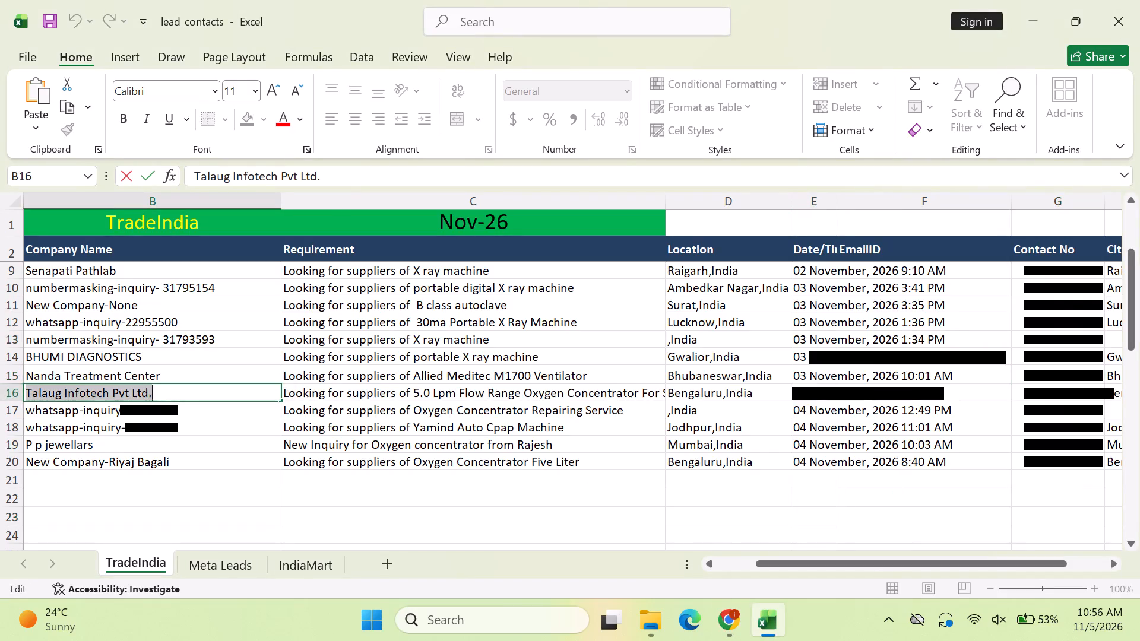
key("ctrl+c")
left_click(733, 616)
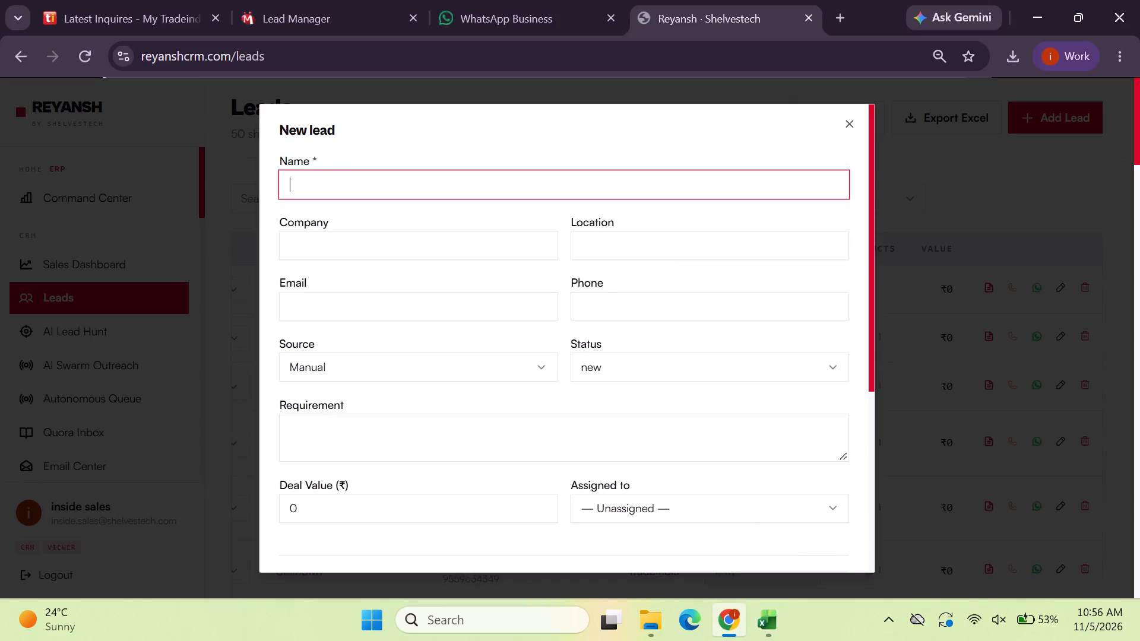
left_click(320, 247)
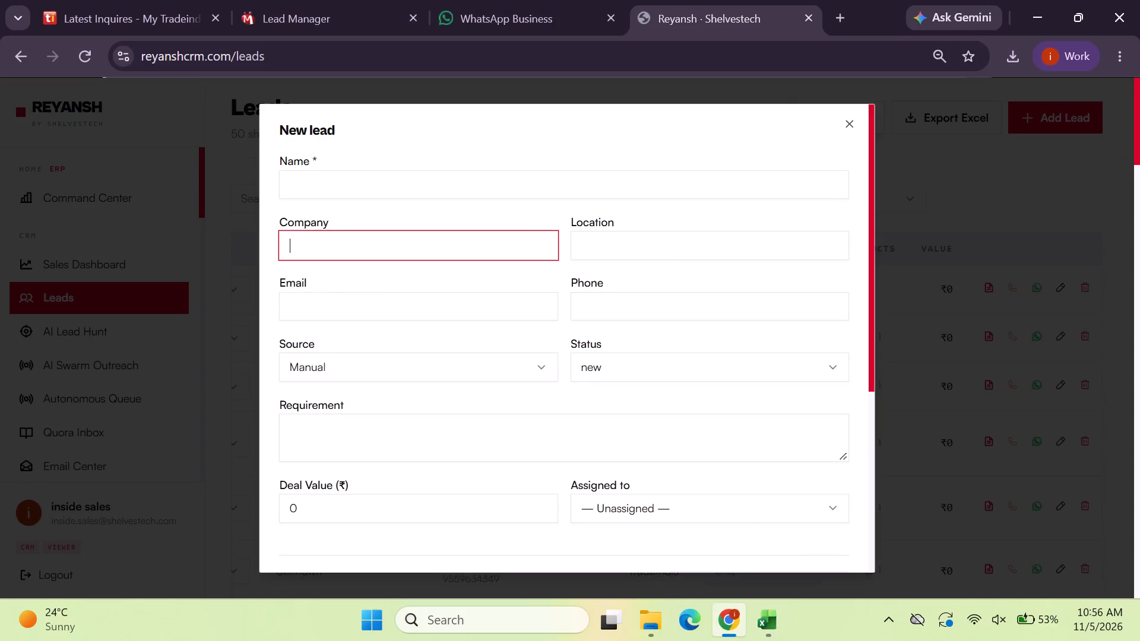
key("ctrl+v")
Copy the requirement "Looking for suppliers of 5.0 Lpm Flow Range Oxygen Concentrator For Surgical Purpose" from row 16 into the new lead's Requirement field.
left_click(766, 559)
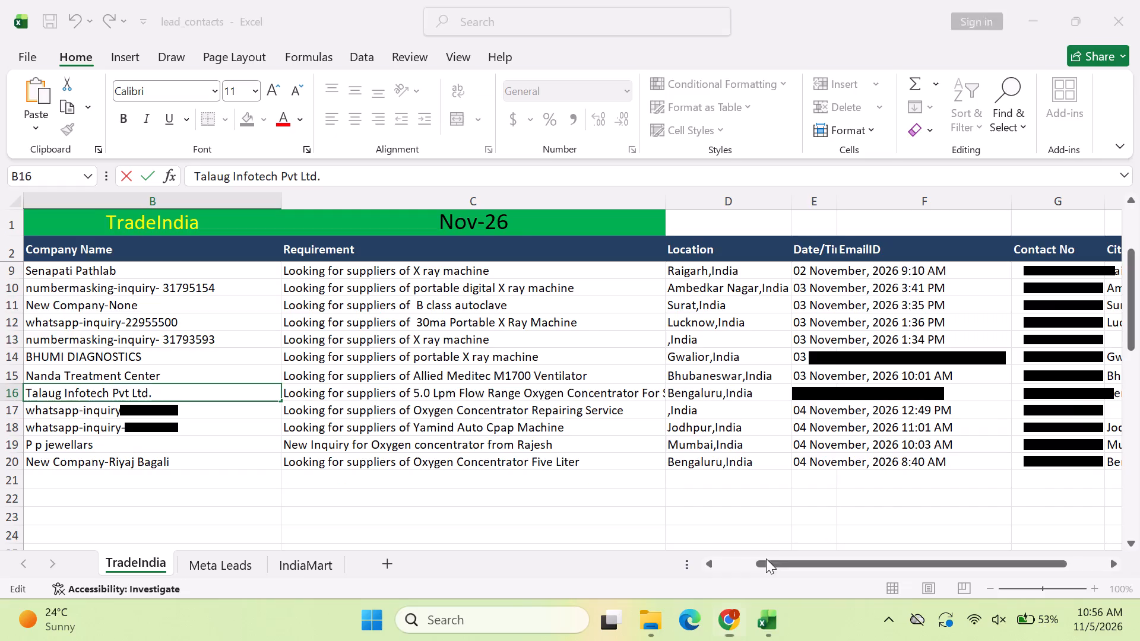
double_click(316, 393)
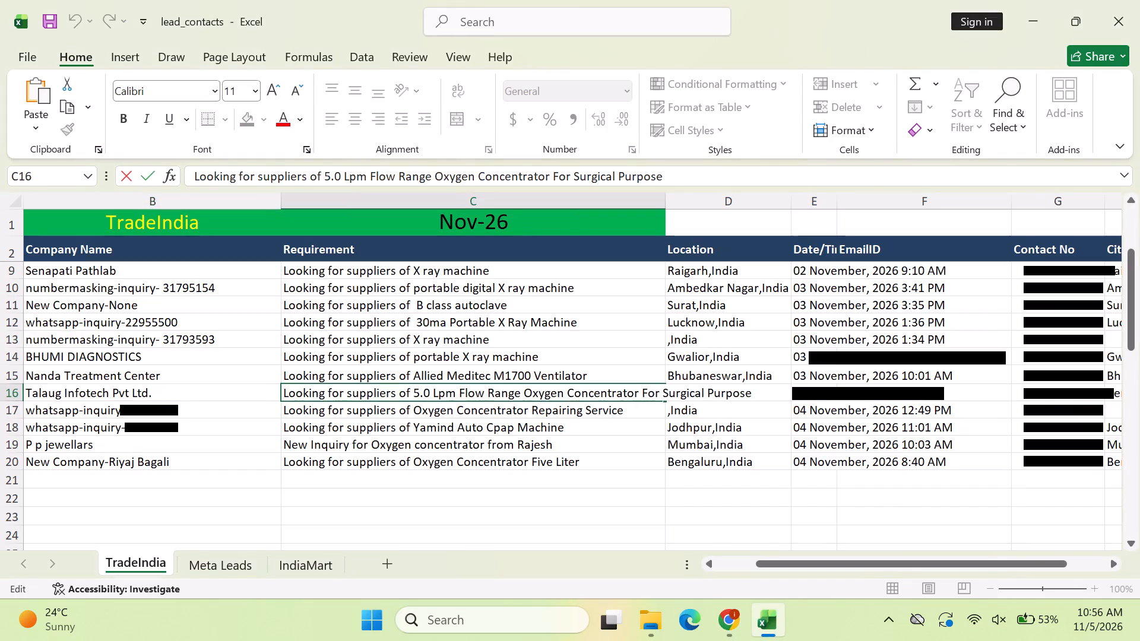
left_click_drag(284, 392, 492, 399)
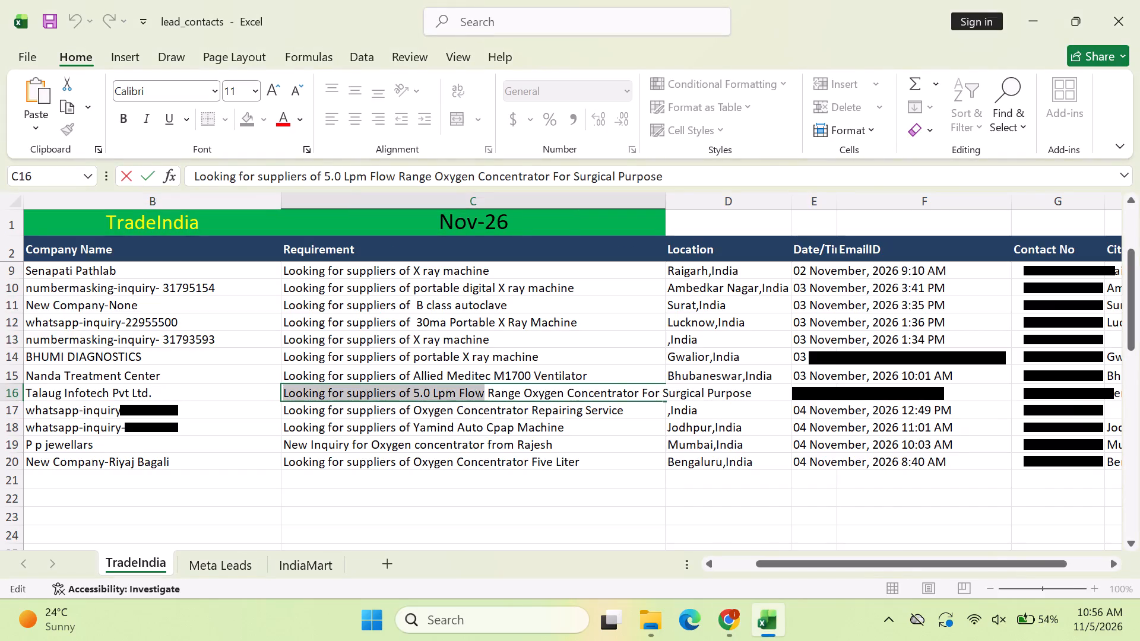
left_click_drag(492, 399, 737, 404)
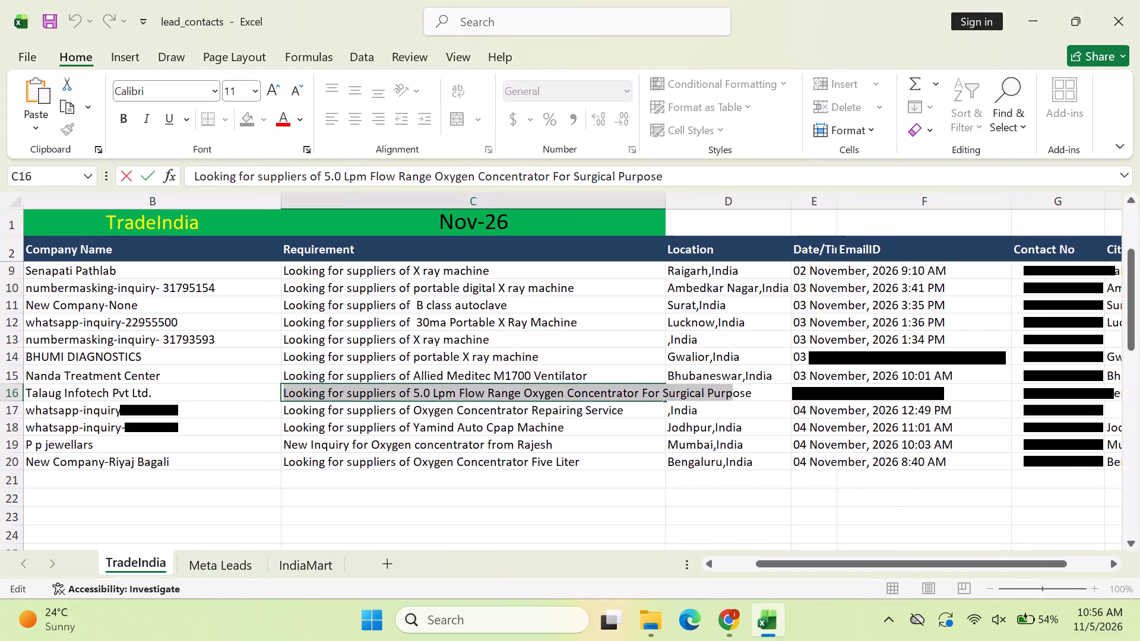
left_click_drag(737, 404, 753, 404)
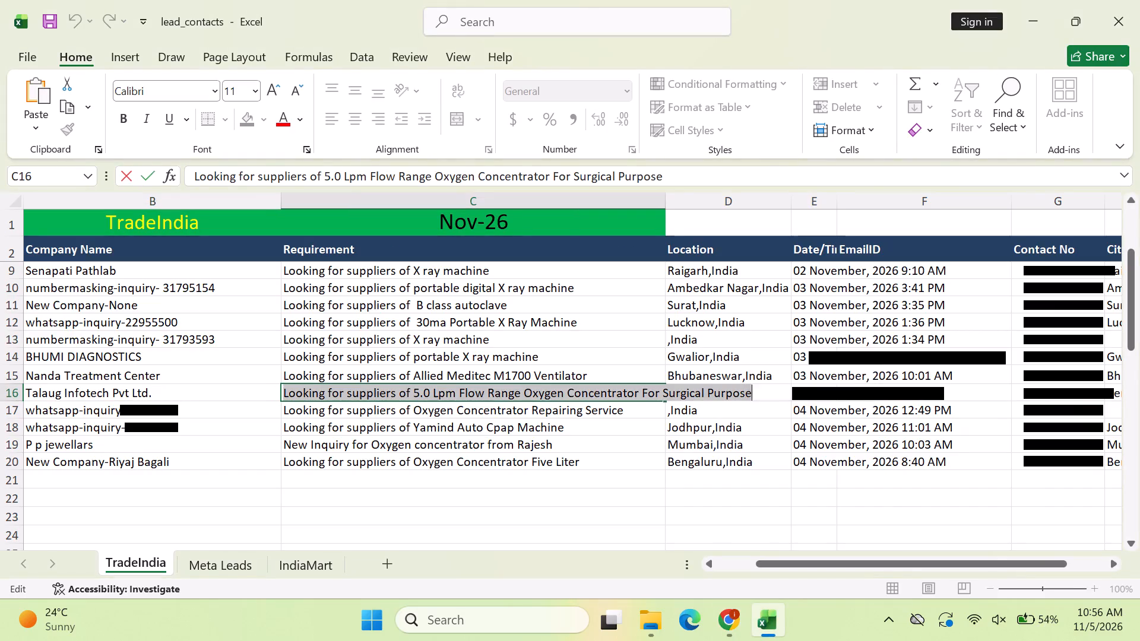
key("ctrl+c")
left_click(732, 621)
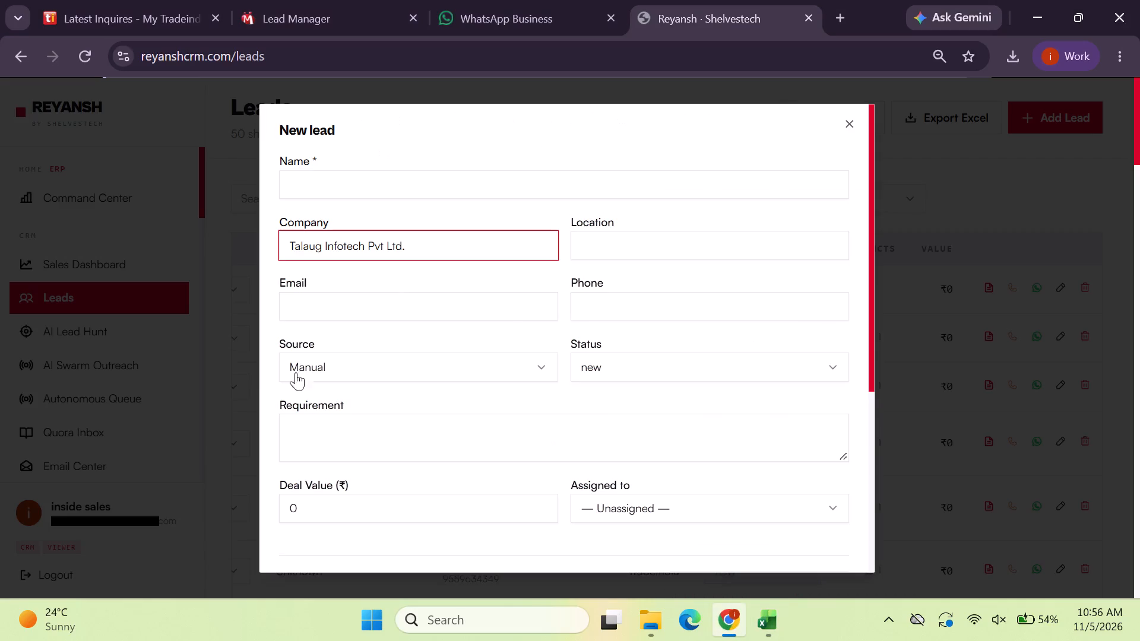
left_click(314, 430)
key("ctrl+v")
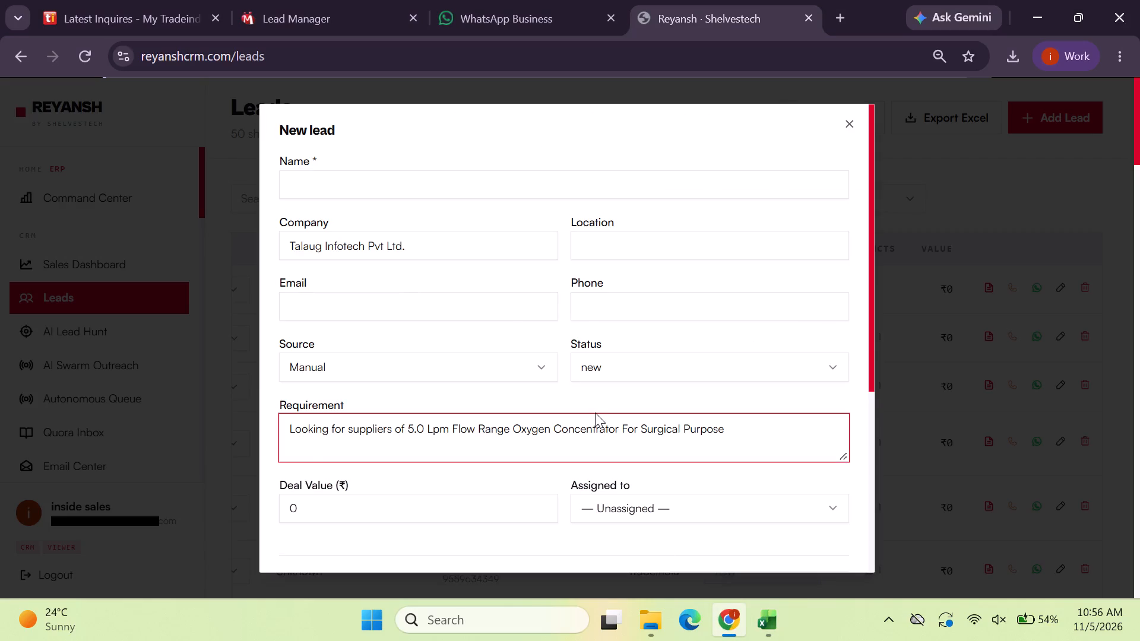
Copy the email address from row 16 of the TradeIndia sheet into the new lead's Email field.
scroll(595, 412, "down", 4)
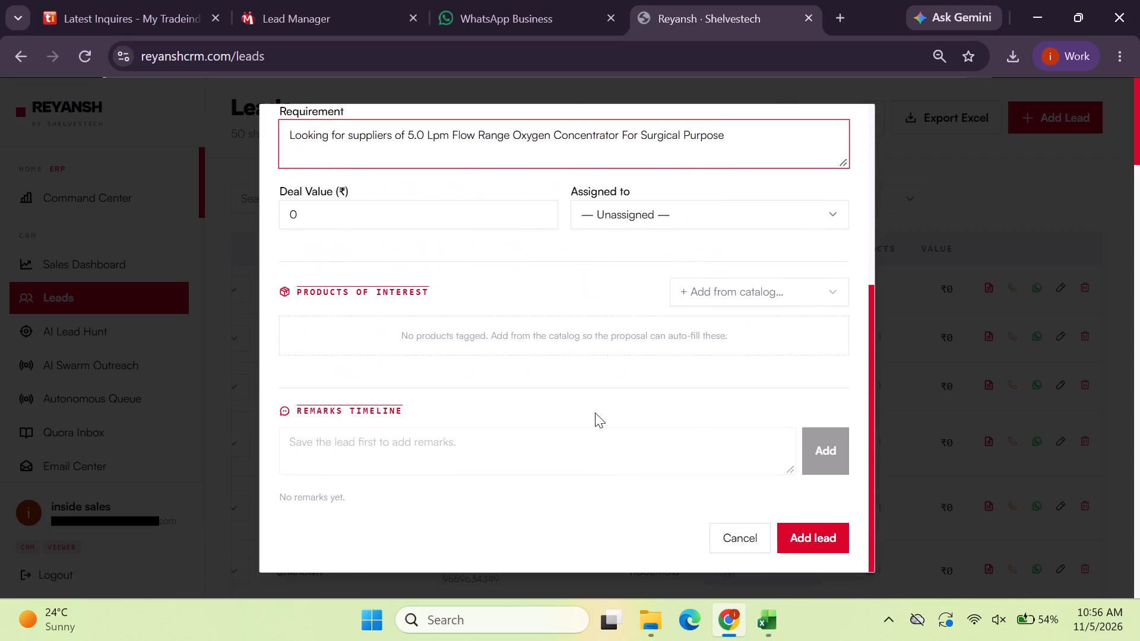
scroll(619, 454, "up", 6)
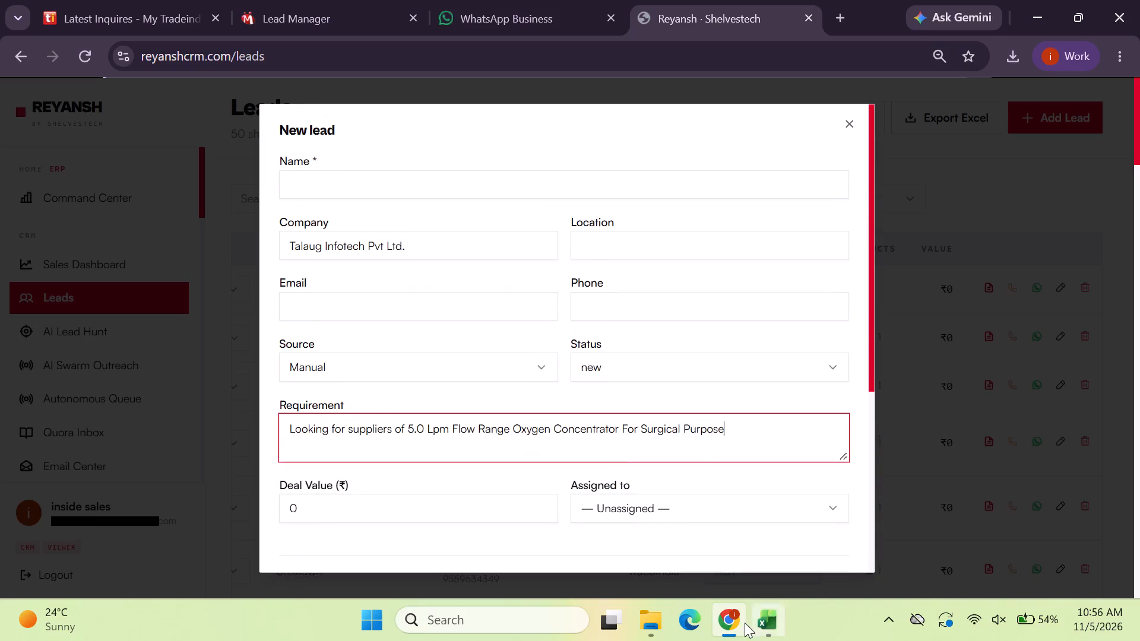
left_click(797, 562)
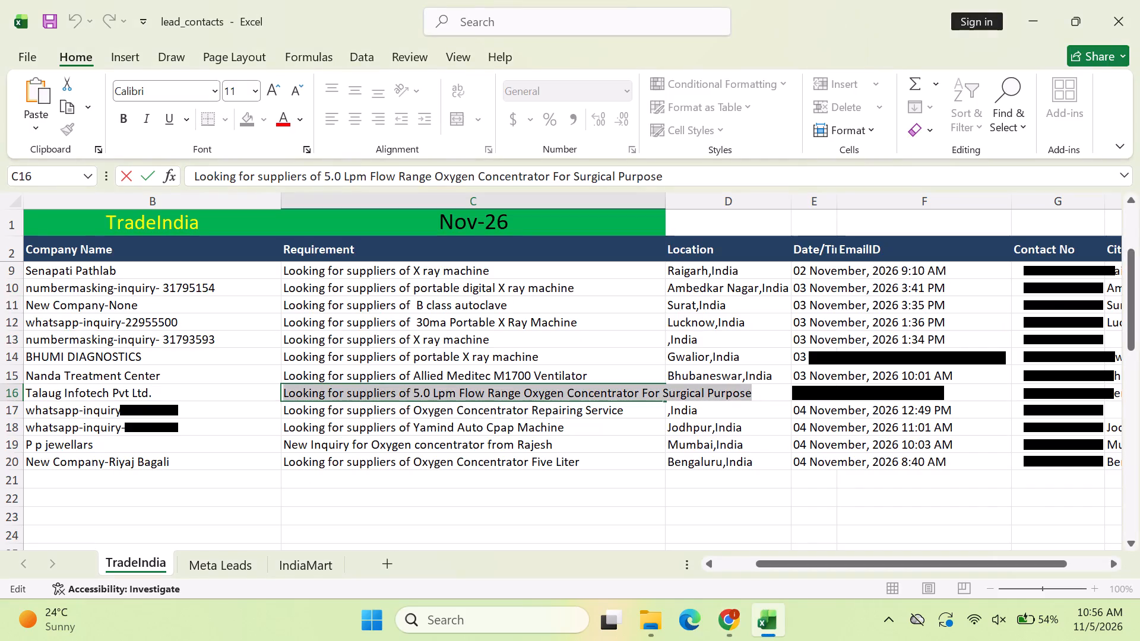
left_click(875, 393)
double_click(873, 393)
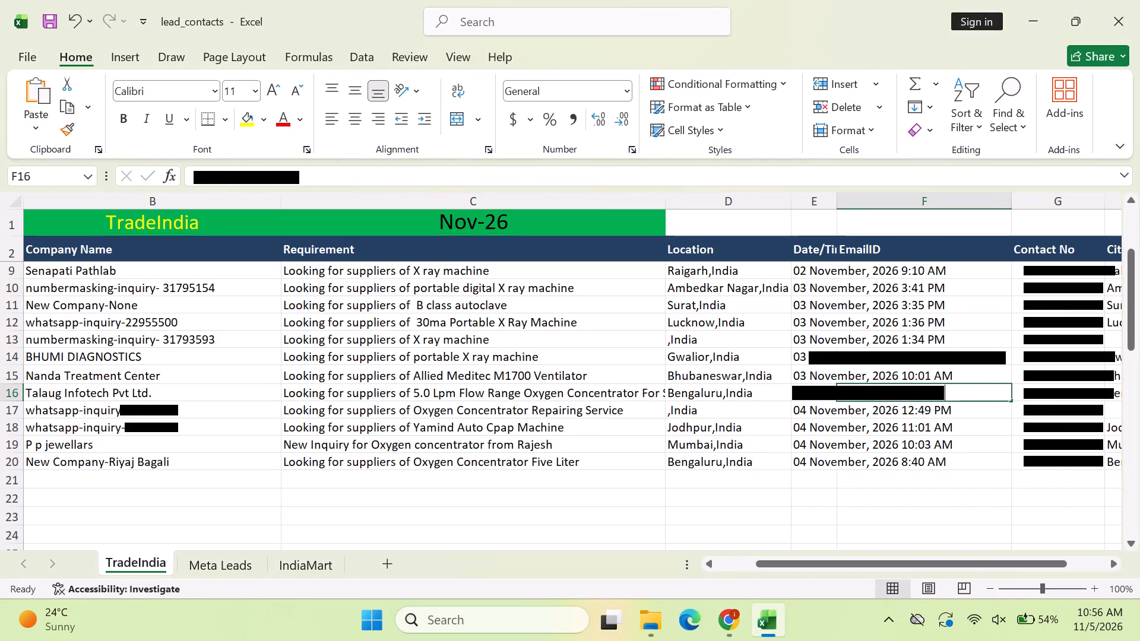
left_click_drag(839, 392, 859, 394)
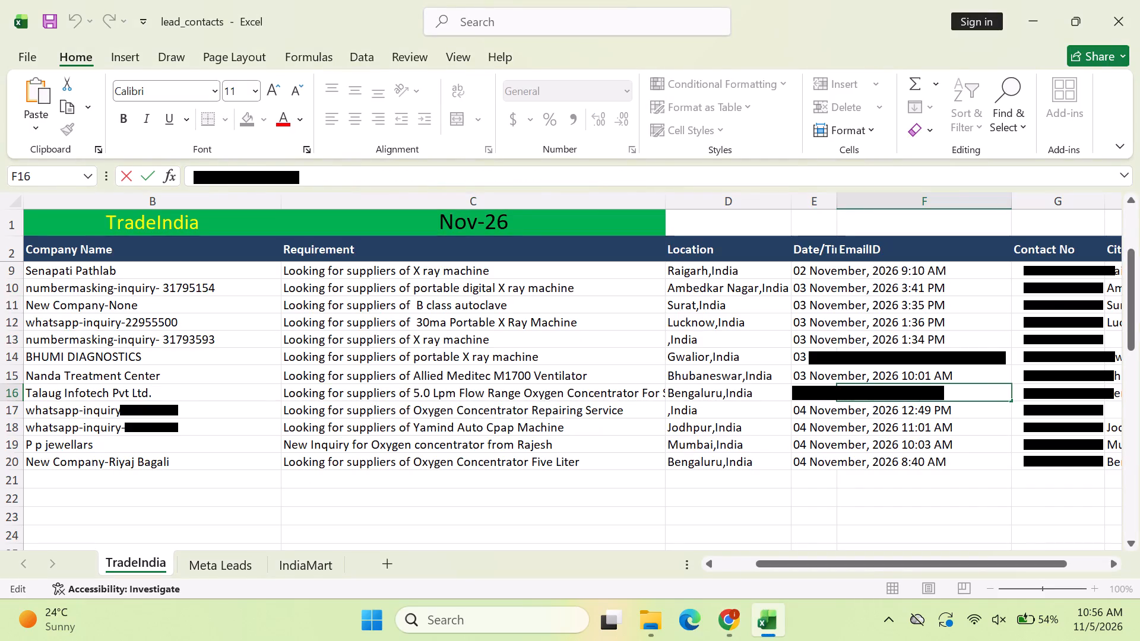
left_click_drag(859, 394, 1014, 383)
key("ctrl+c")
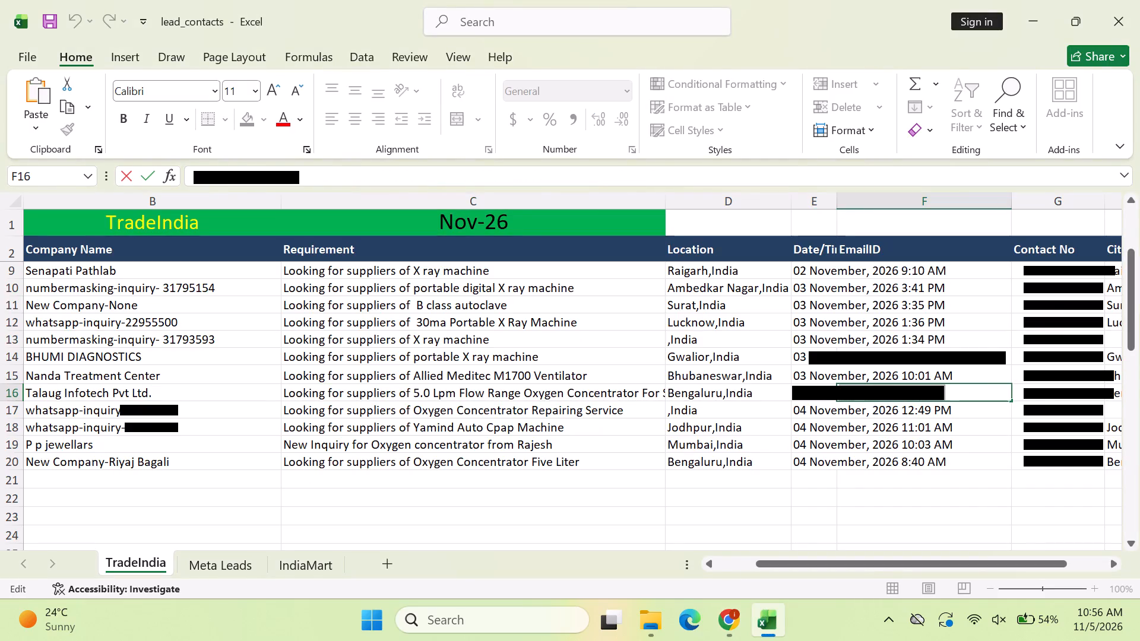
left_click(729, 618)
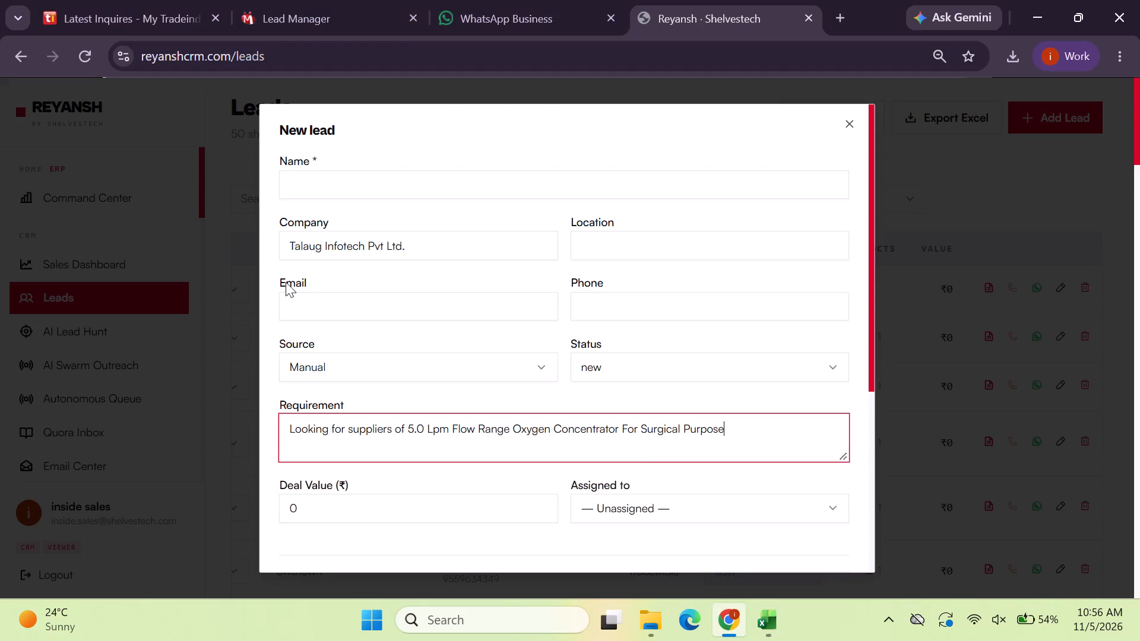
left_click(305, 300)
key("ctrl+v")
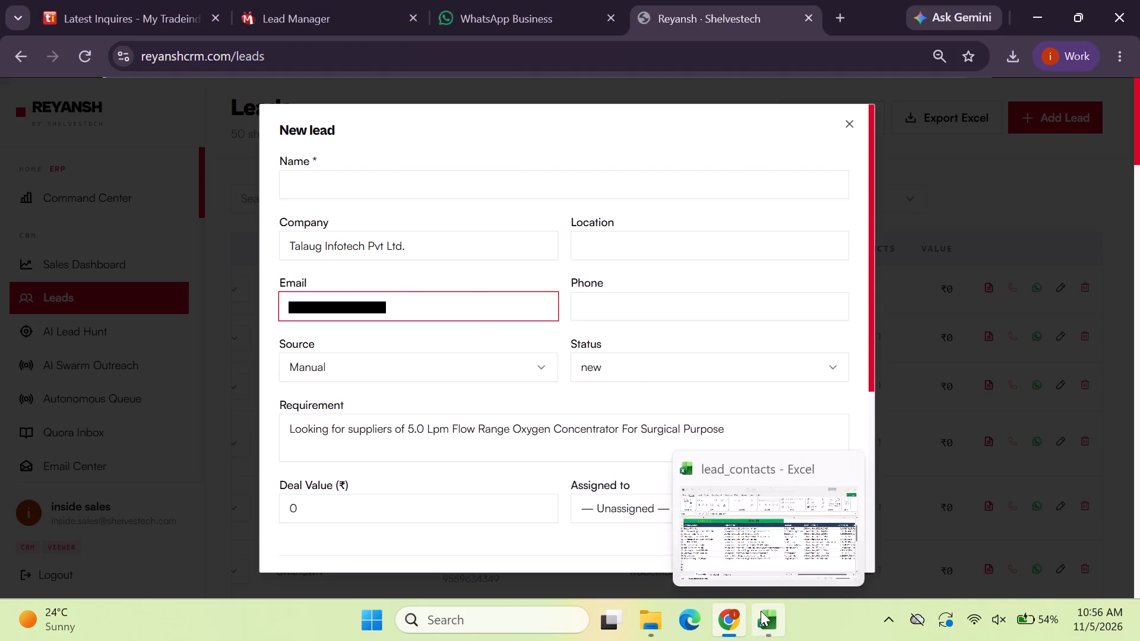
Widen the City column on the TradeIndia sheet of lead_contacts in Excel to a width of about 14.
left_click(772, 553)
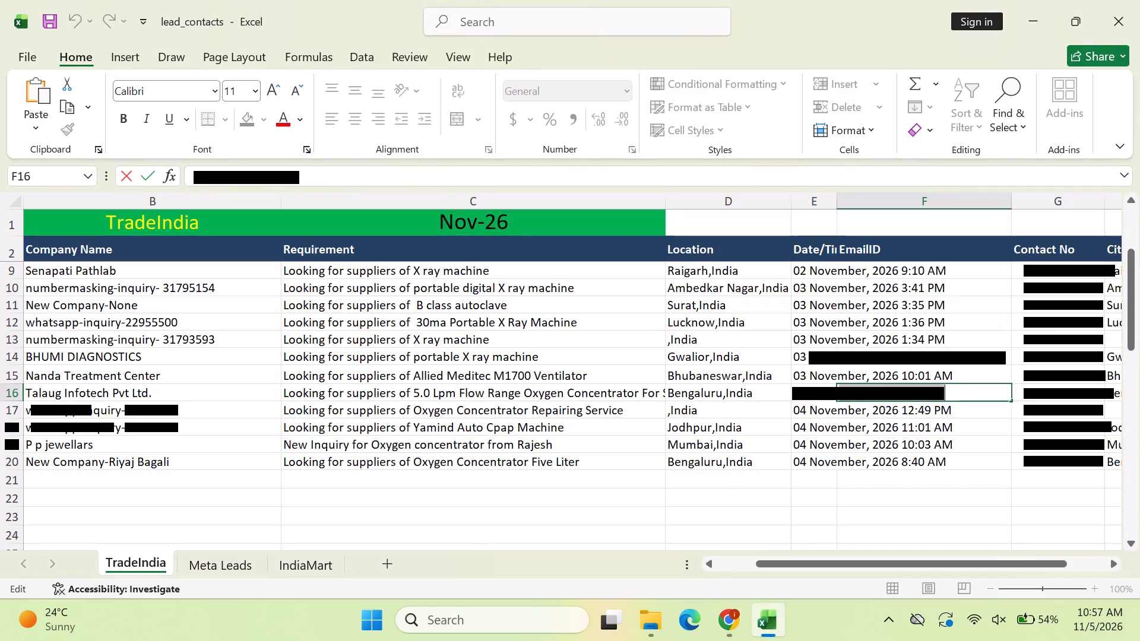
double_click(1047, 395)
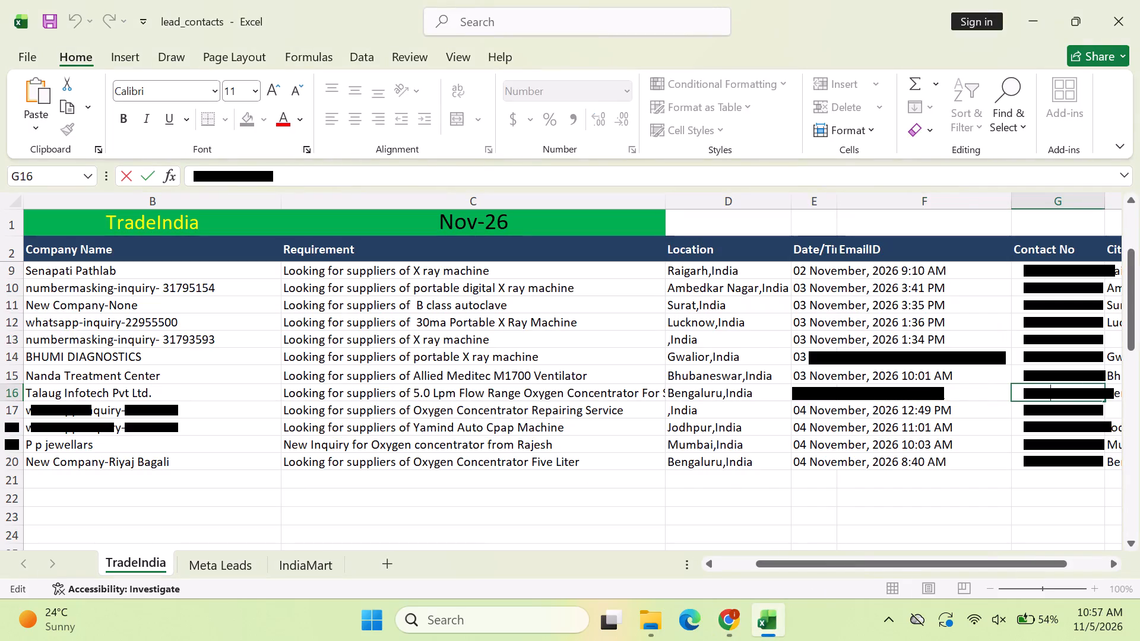
left_click_drag(882, 562, 923, 560)
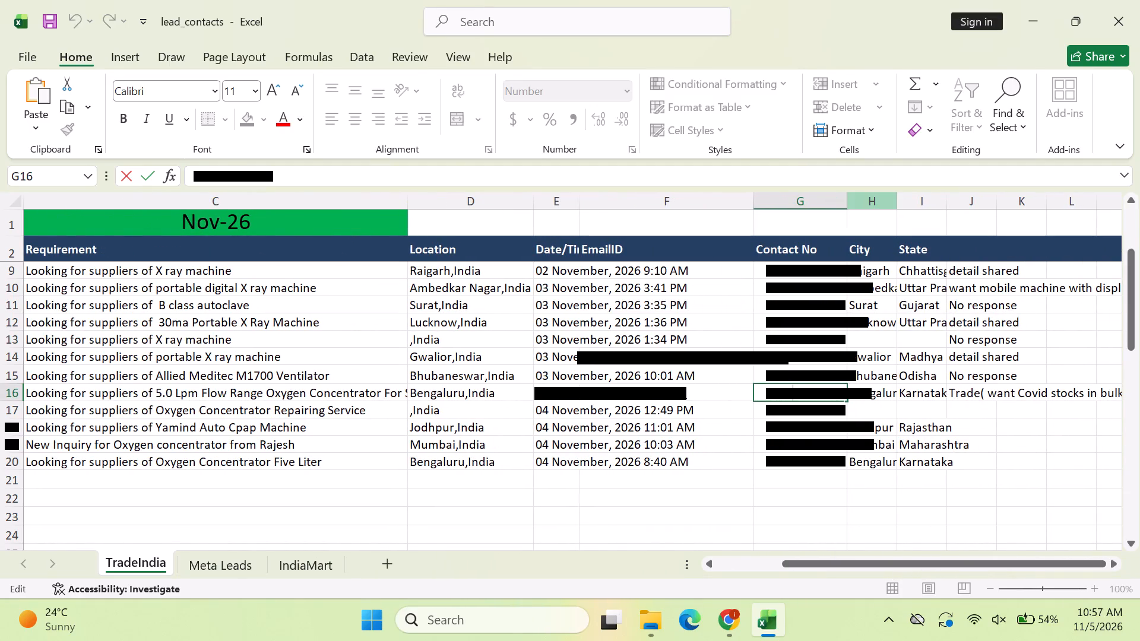
double_click(434, 392)
left_click_drag(410, 392, 507, 389)
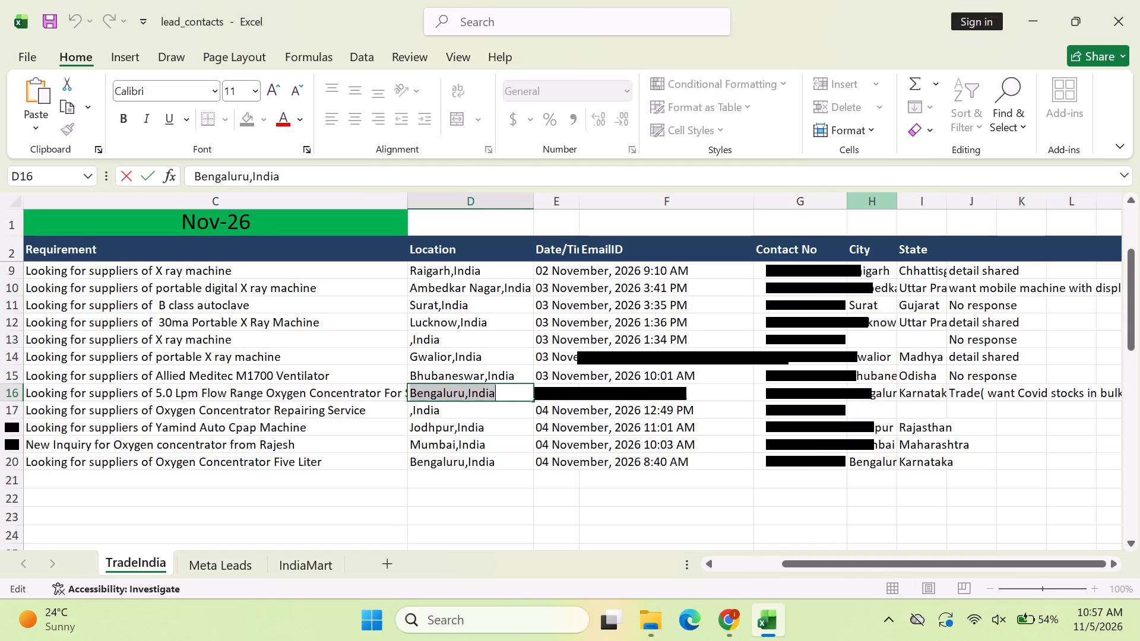
left_click(881, 205)
left_click_drag(896, 201, 955, 208)
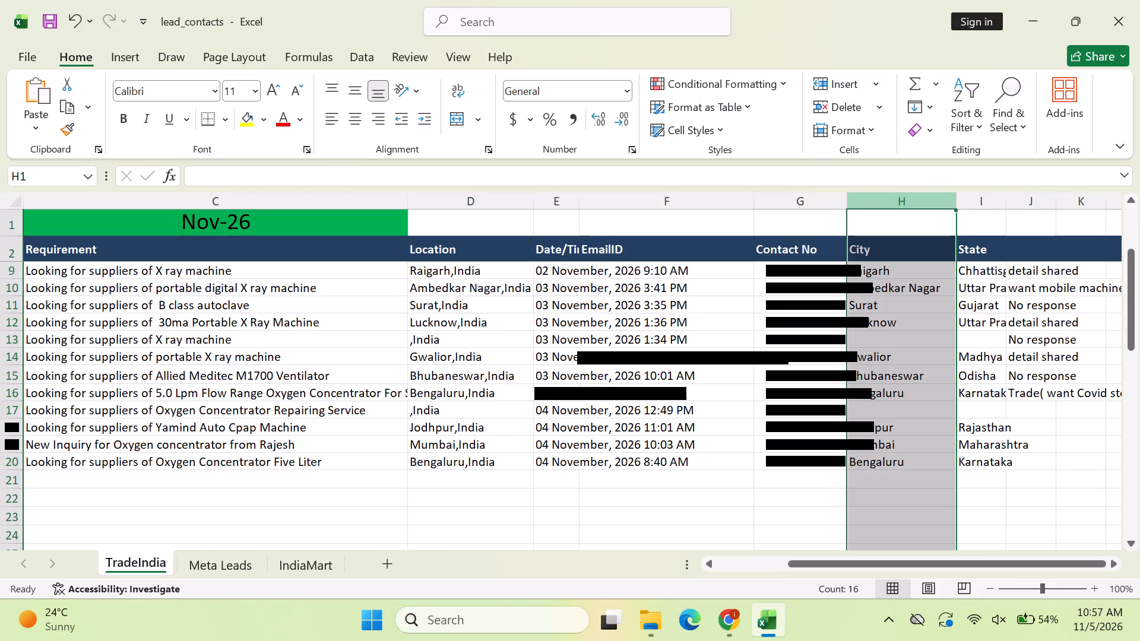
left_click_drag(957, 199, 945, 204)
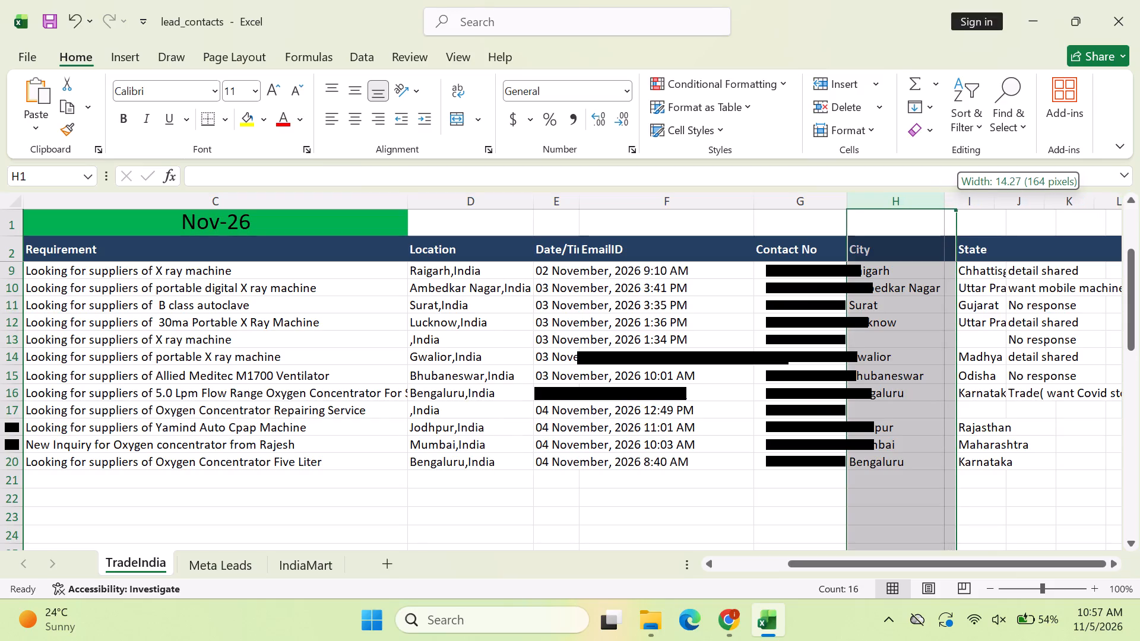
left_click_drag(945, 204, 944, 204)
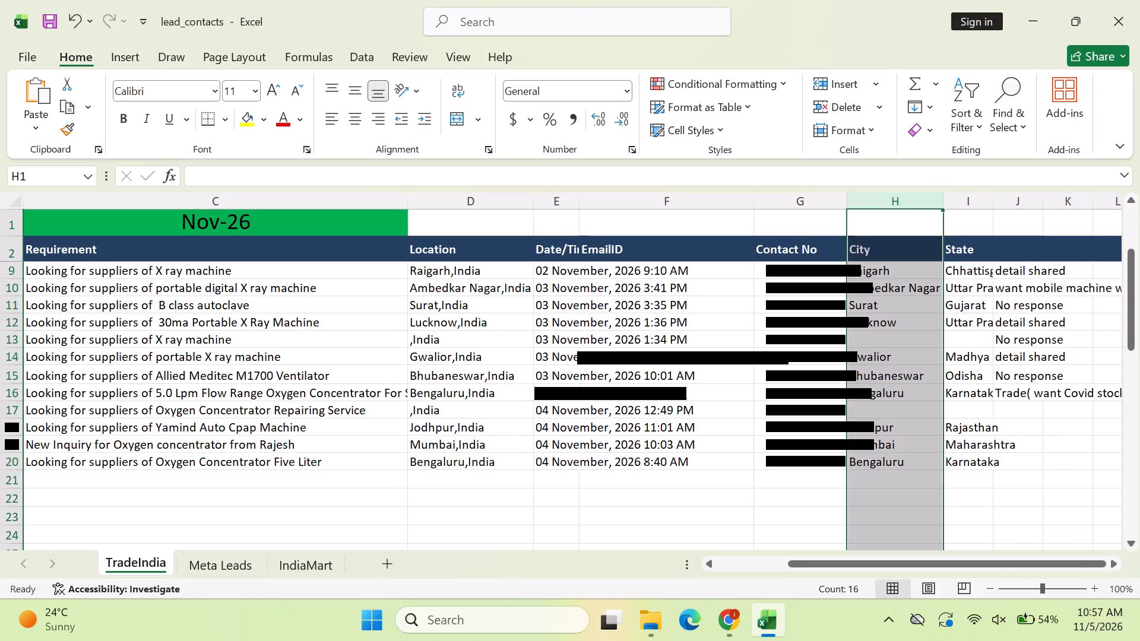
Copy the location "Bengaluru,India" from row 16 of the TradeIndia sheet into the new CRM lead's Location field.
double_click(442, 391)
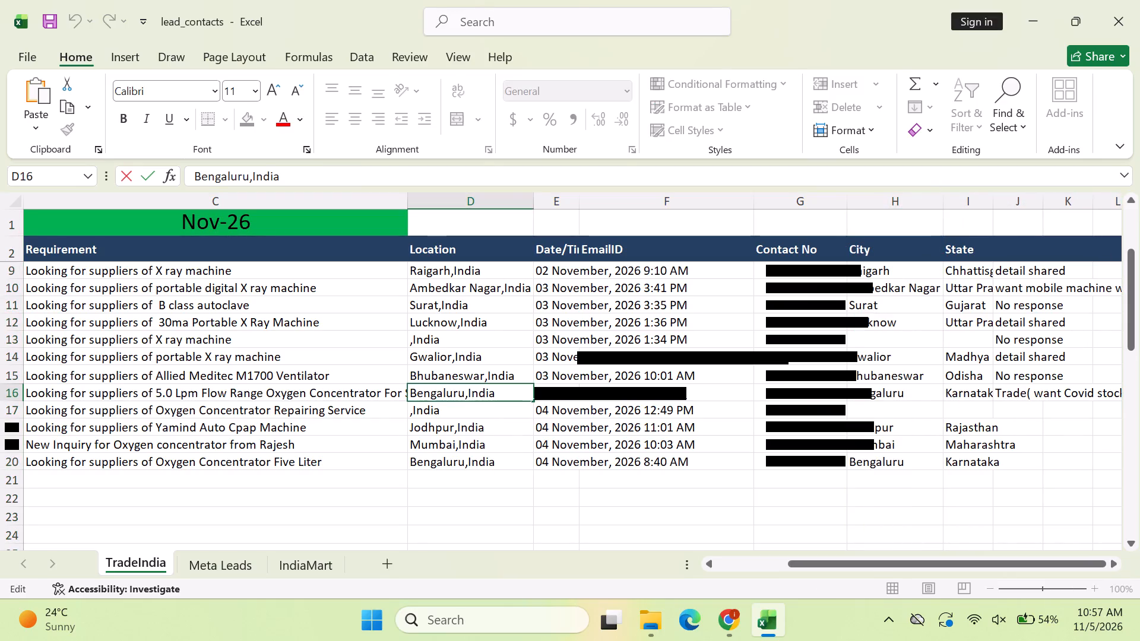
left_click_drag(411, 391, 514, 395)
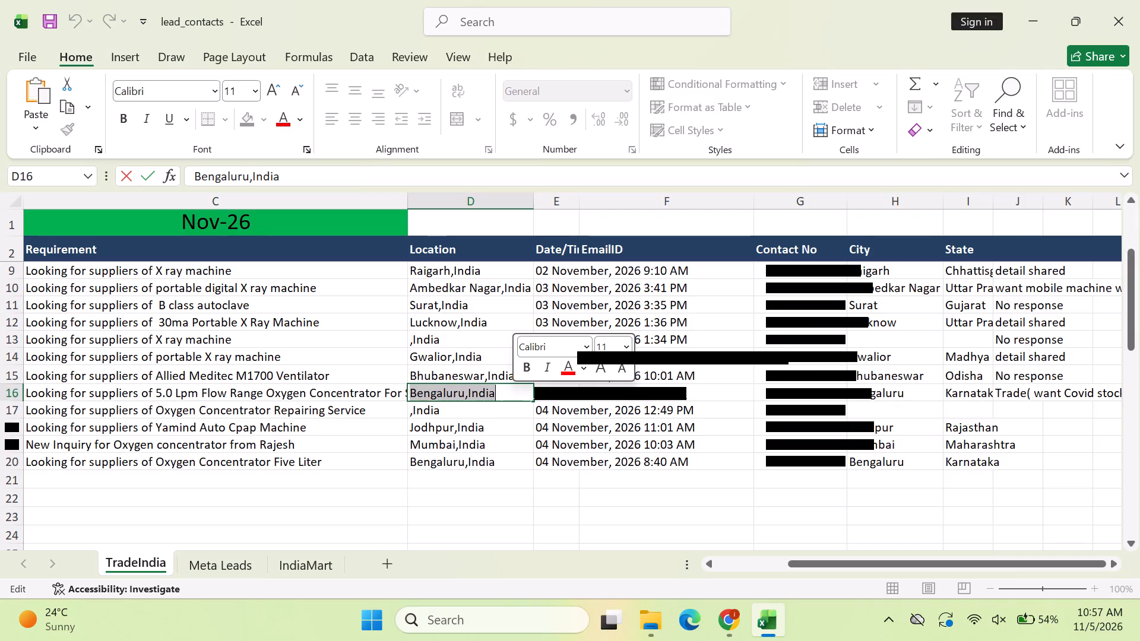
key("ctrl+c")
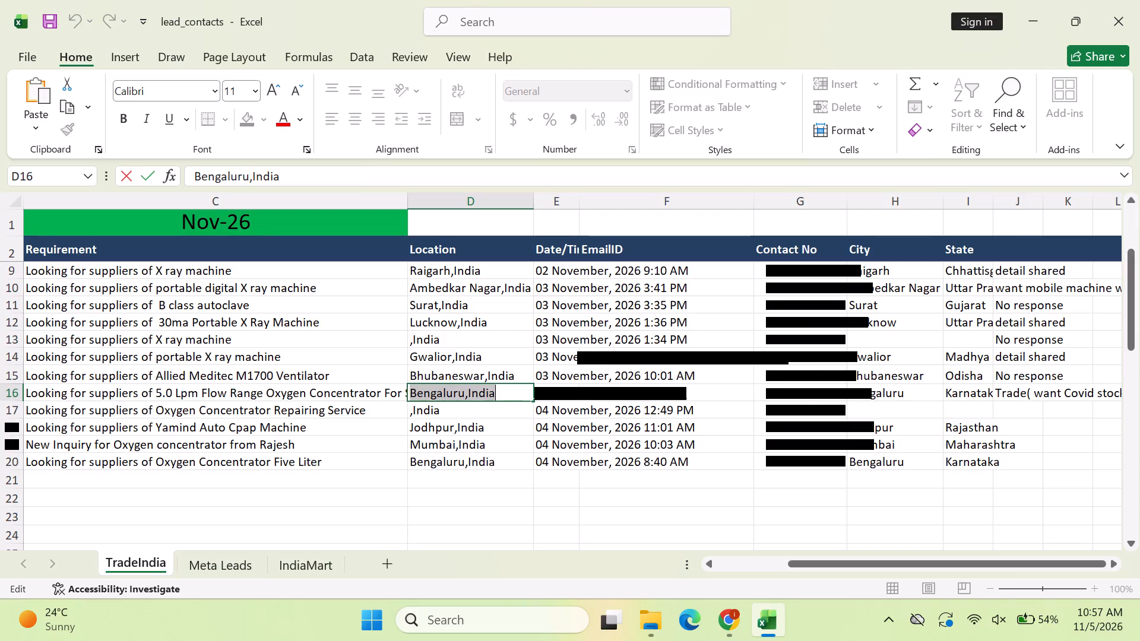
left_click(718, 624)
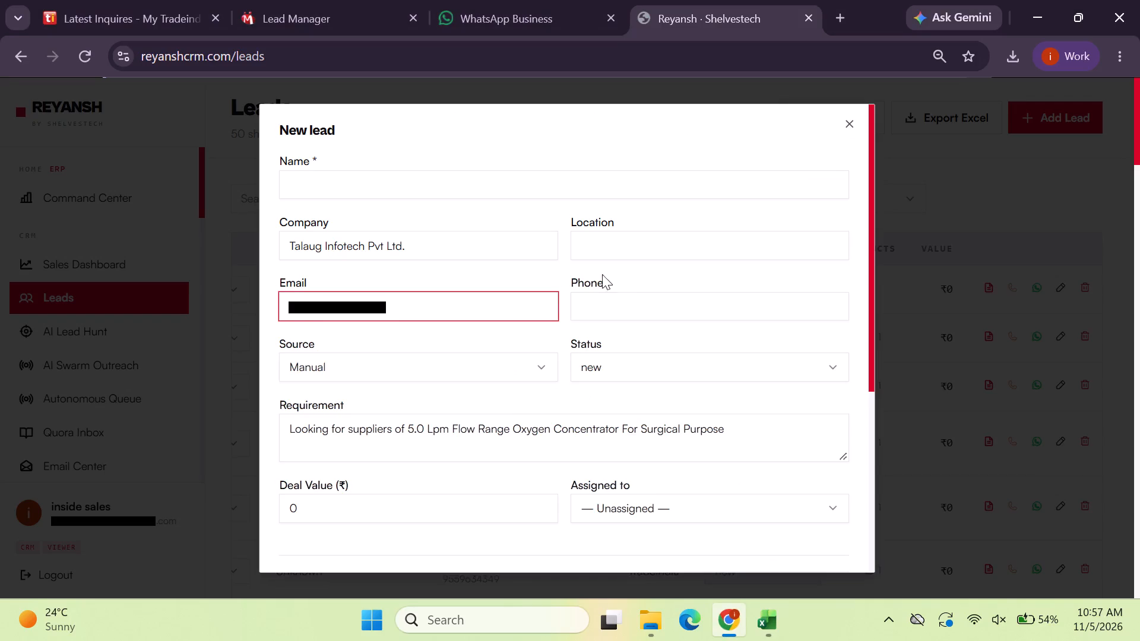
left_click(609, 248)
key("ctrl+v")
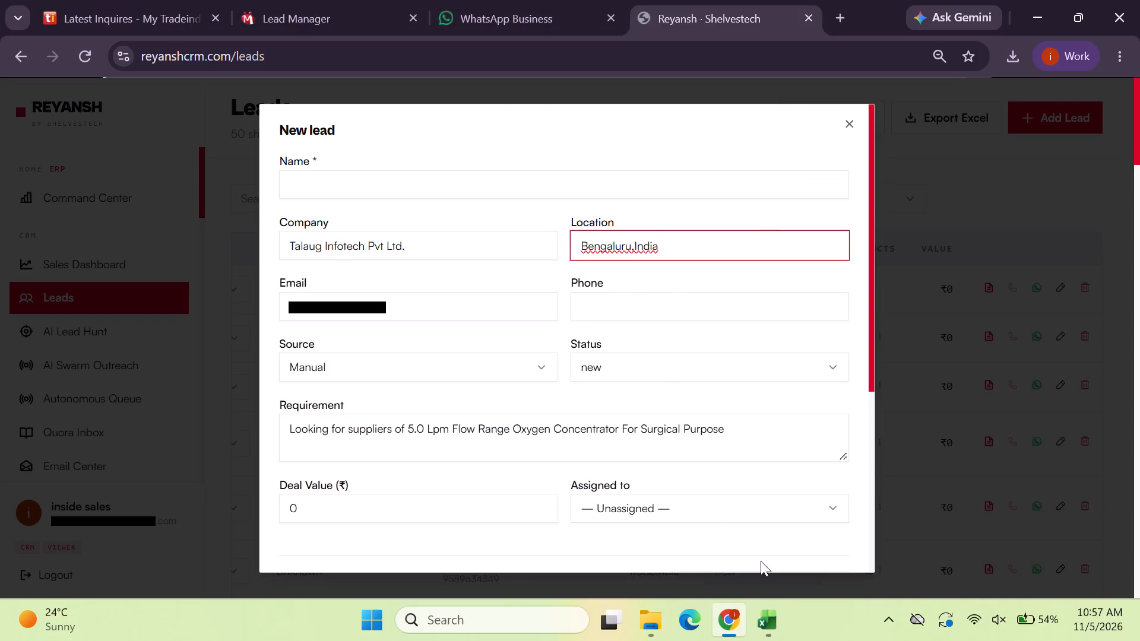
Copy the contact number from row 16 of the TradeIndia sheet into the new lead's Phone field.
left_click(775, 613)
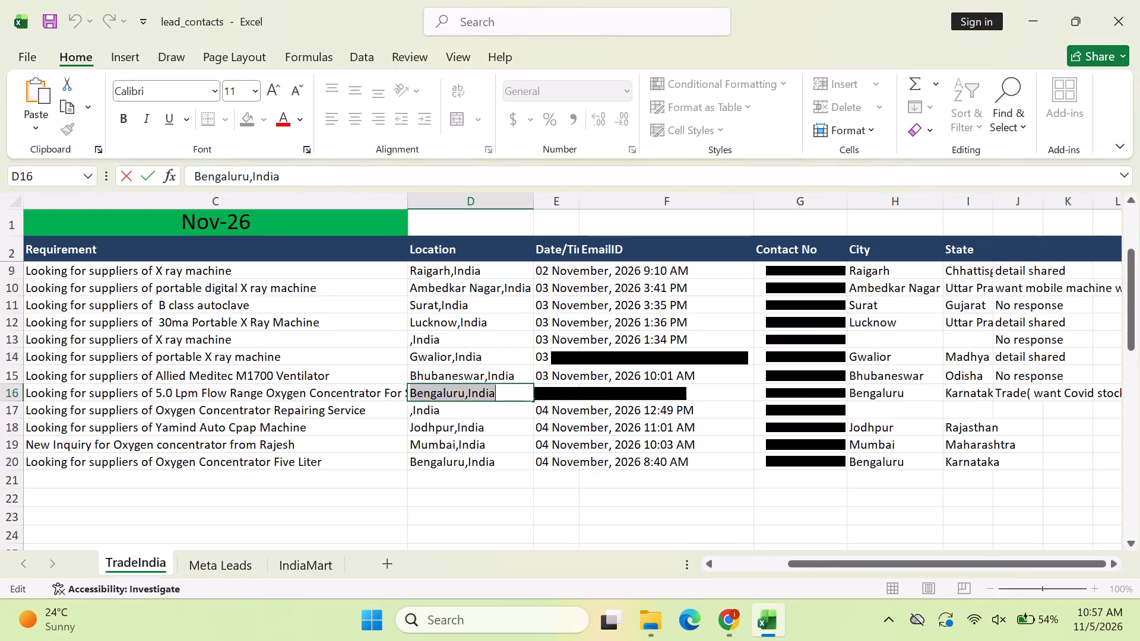
left_click(787, 391)
left_click(787, 391)
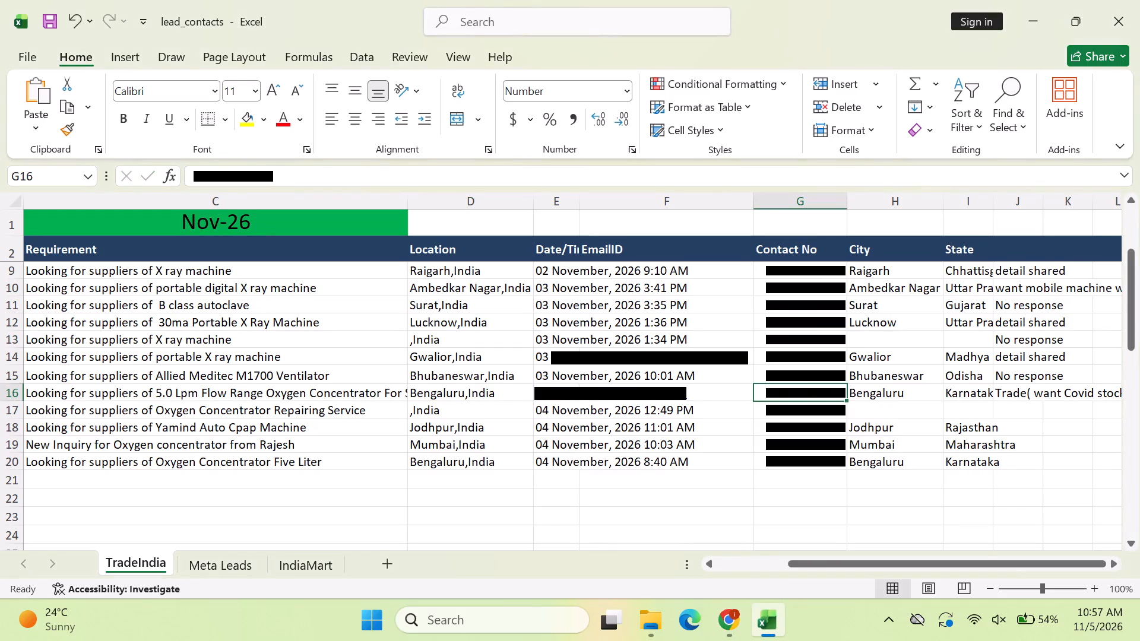
double_click(776, 394)
left_click_drag(778, 394, 861, 395)
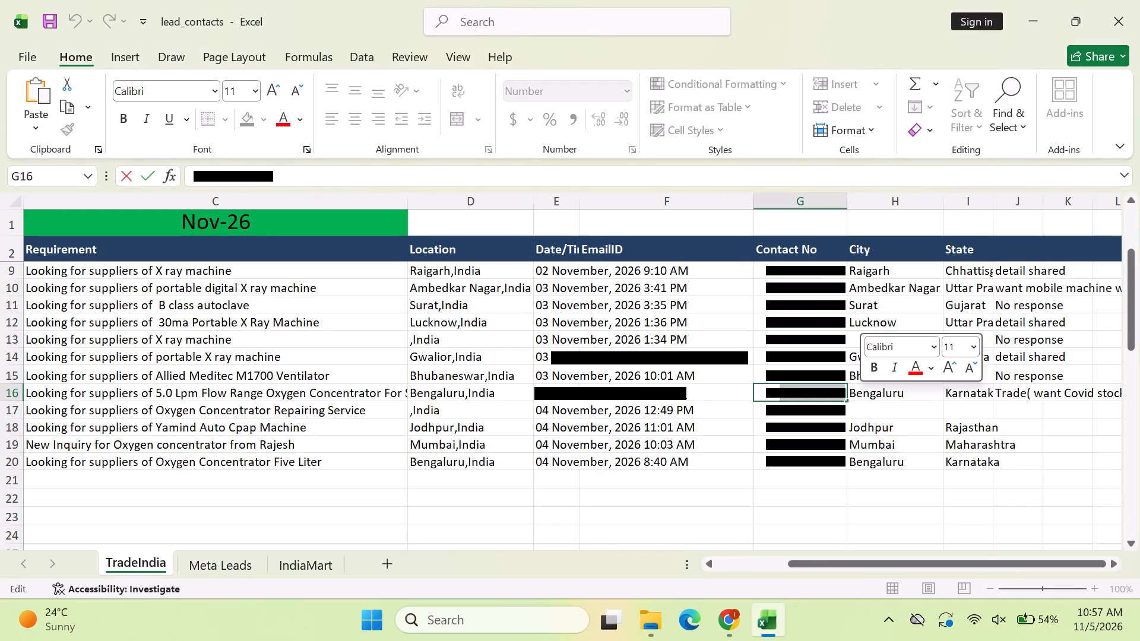
key("ctrl+c")
left_click(720, 629)
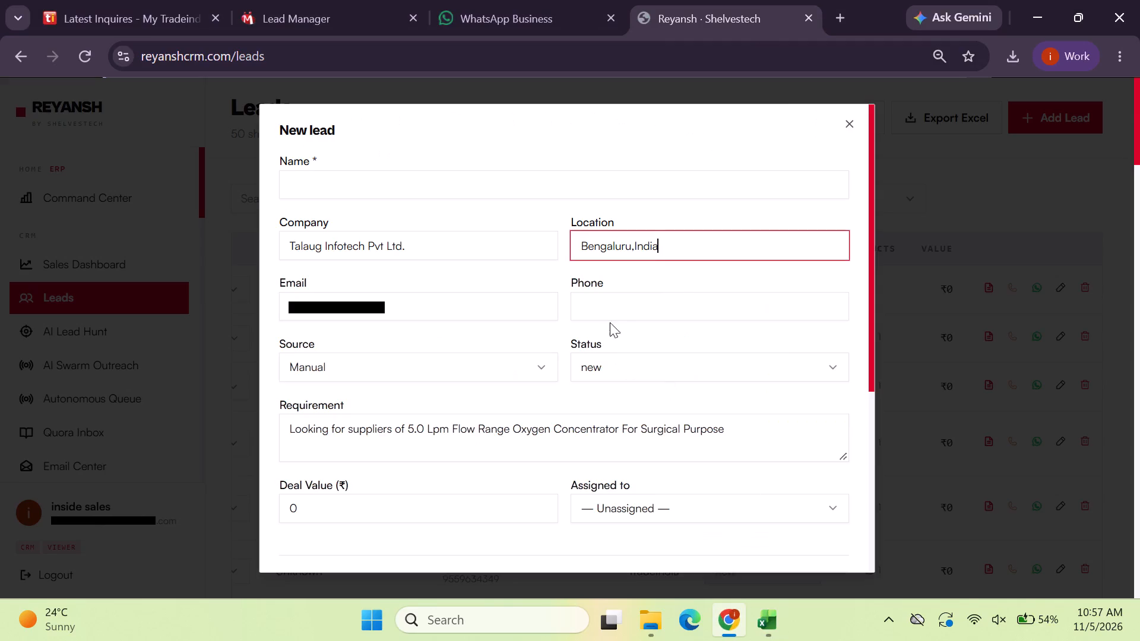
left_click(618, 306)
key("ctrl+v")
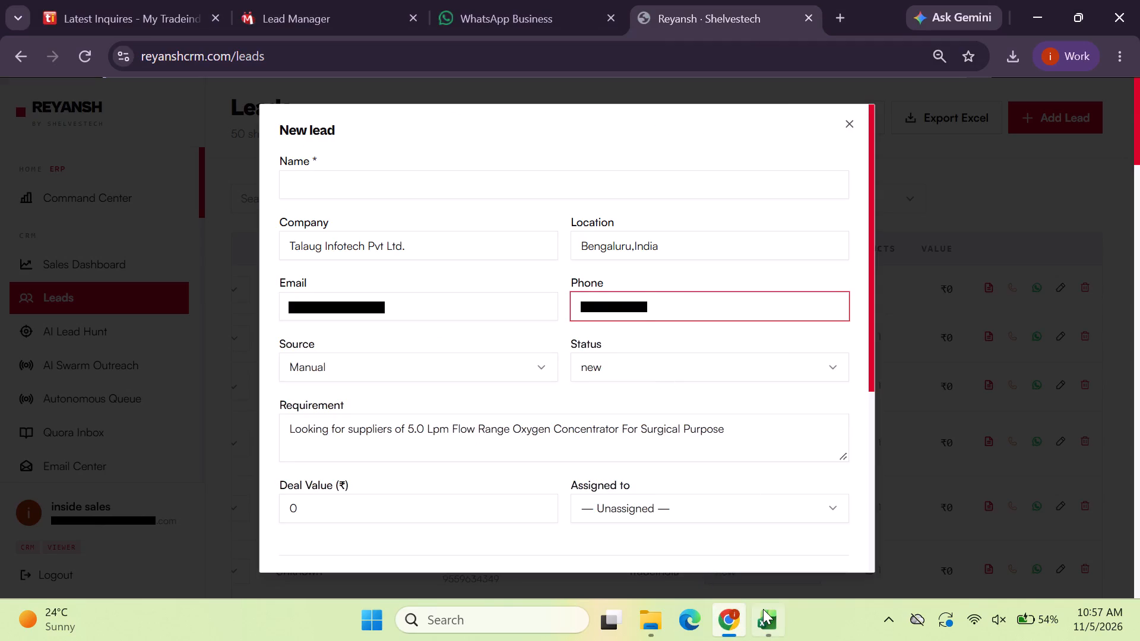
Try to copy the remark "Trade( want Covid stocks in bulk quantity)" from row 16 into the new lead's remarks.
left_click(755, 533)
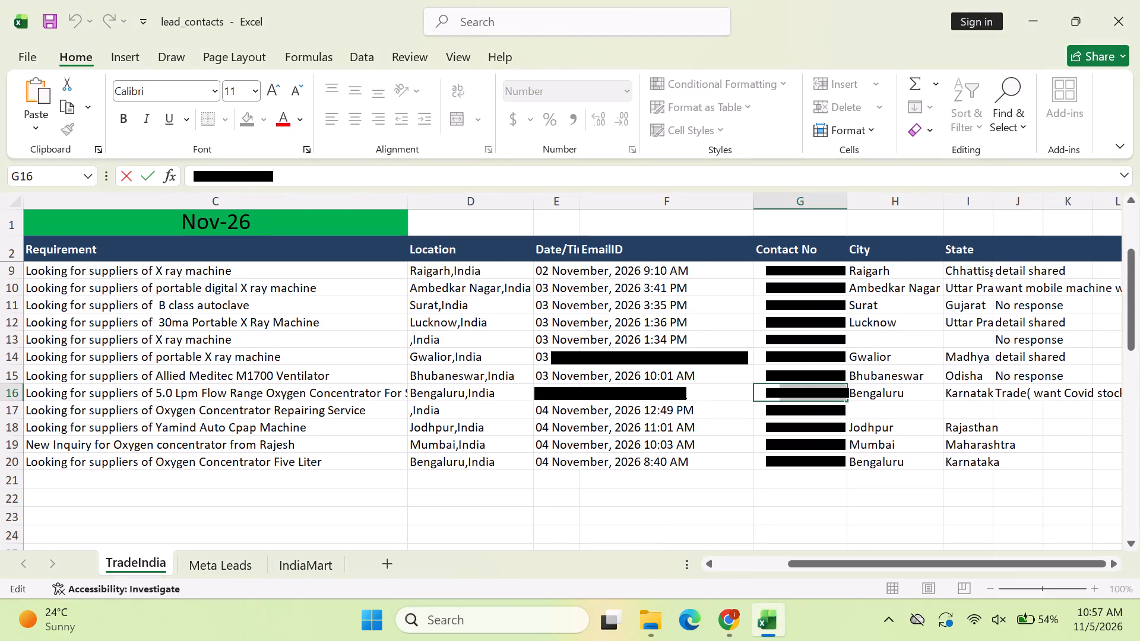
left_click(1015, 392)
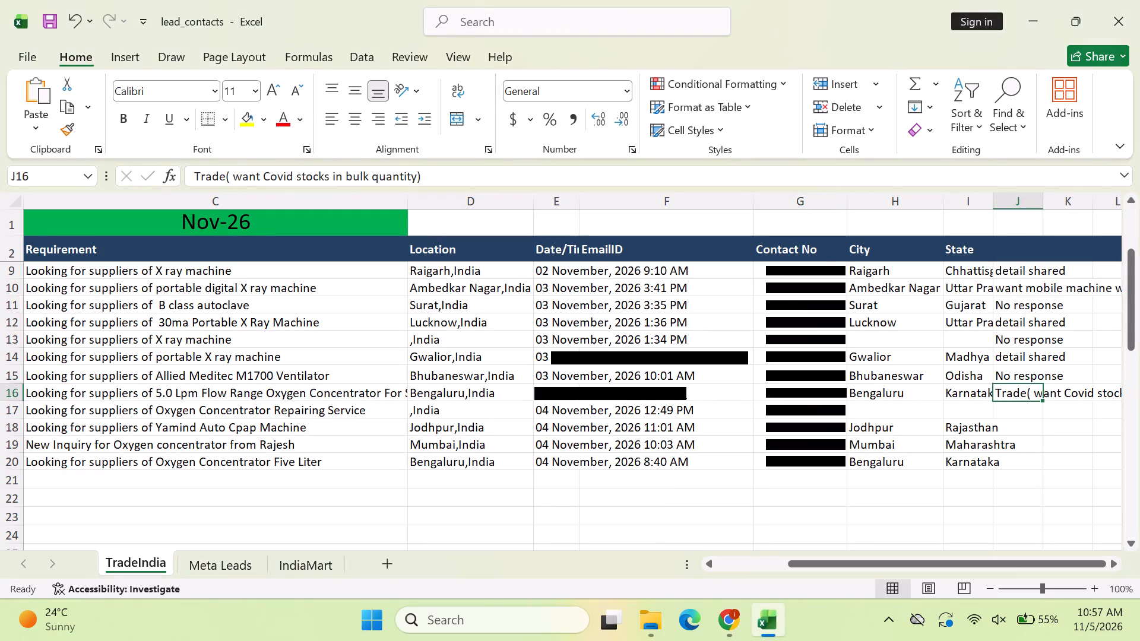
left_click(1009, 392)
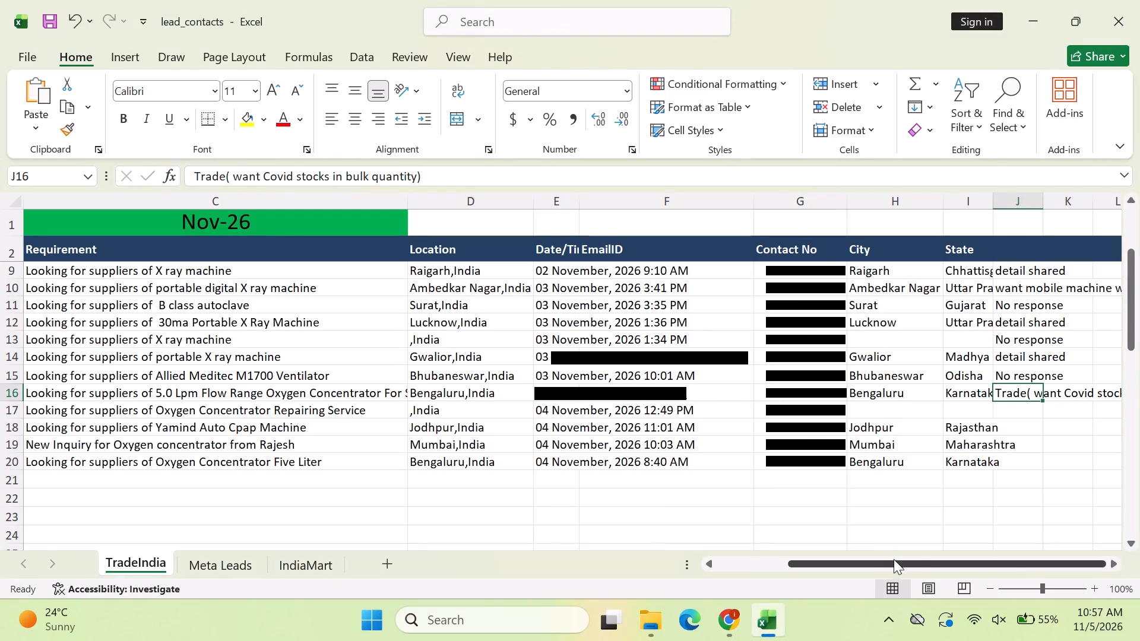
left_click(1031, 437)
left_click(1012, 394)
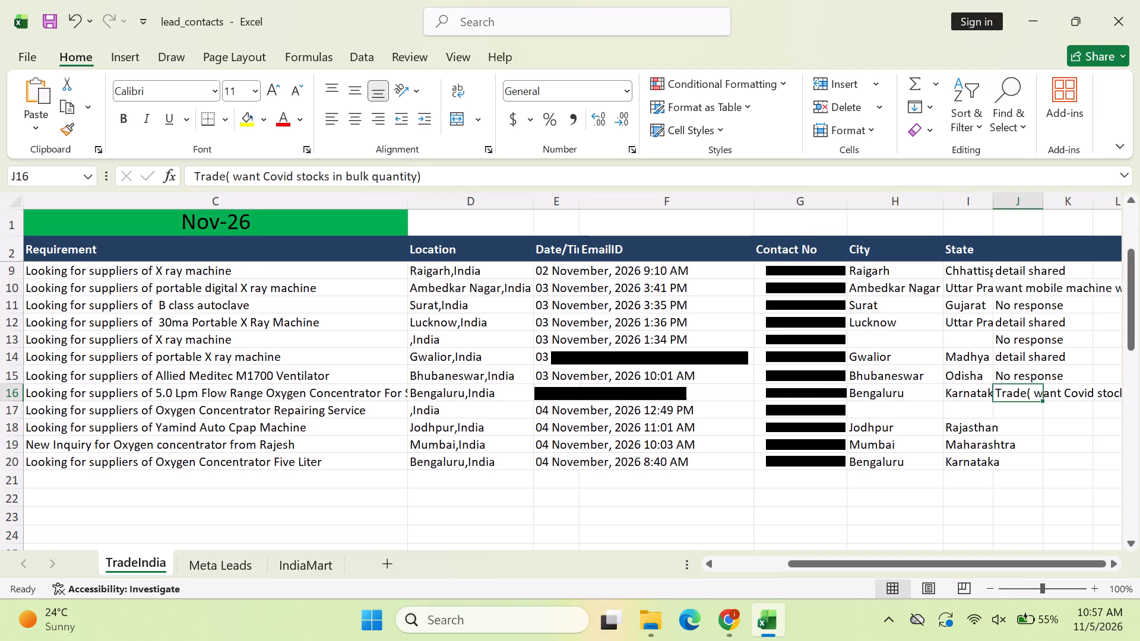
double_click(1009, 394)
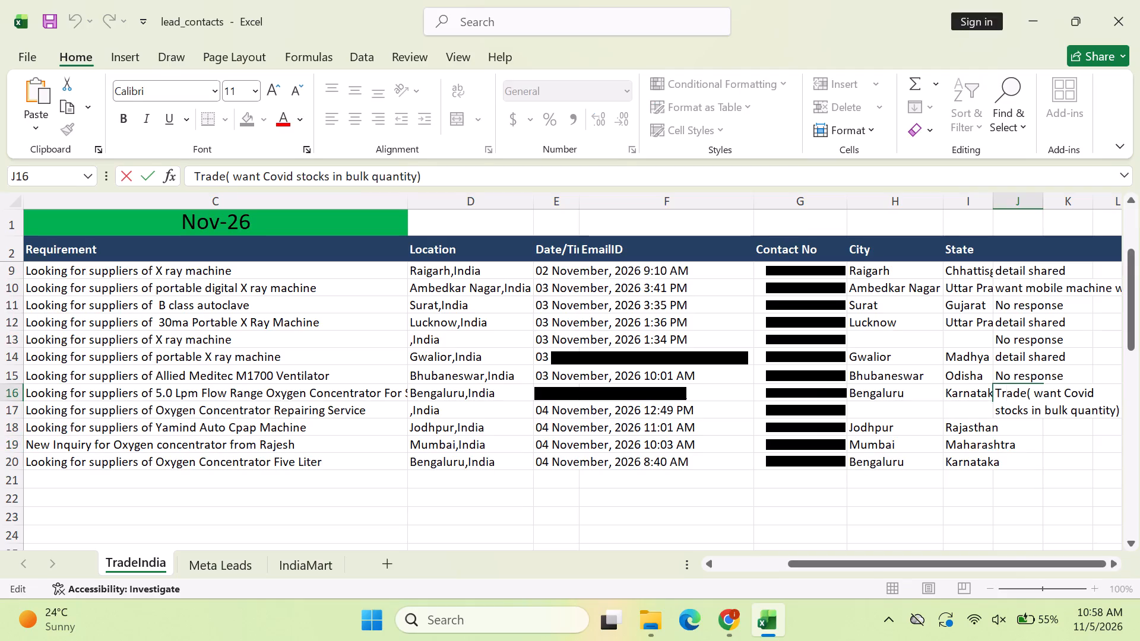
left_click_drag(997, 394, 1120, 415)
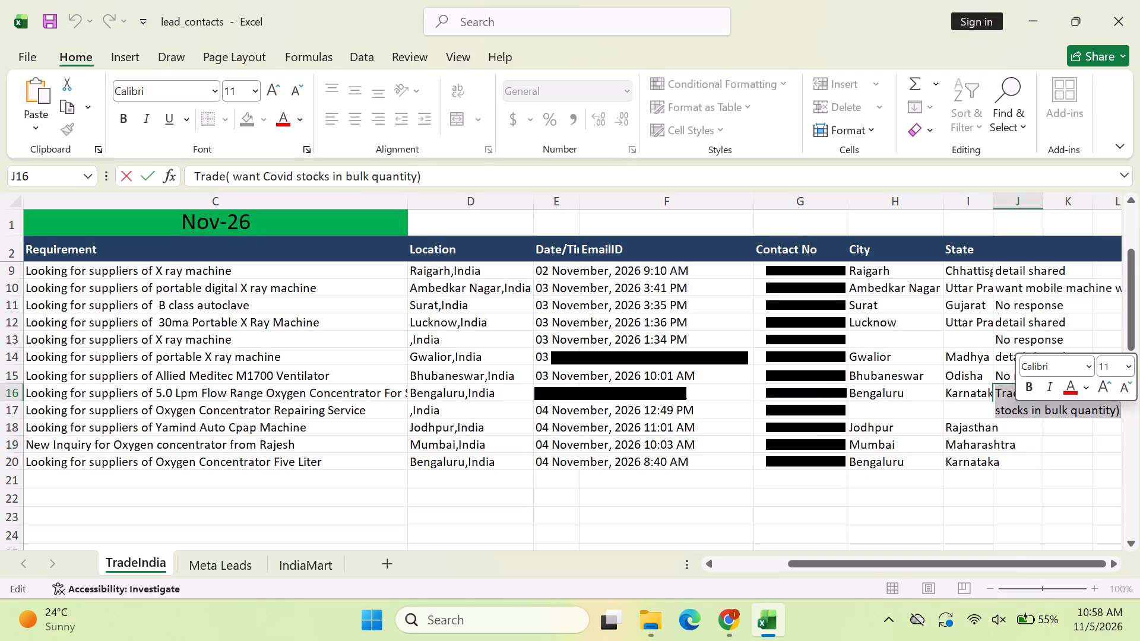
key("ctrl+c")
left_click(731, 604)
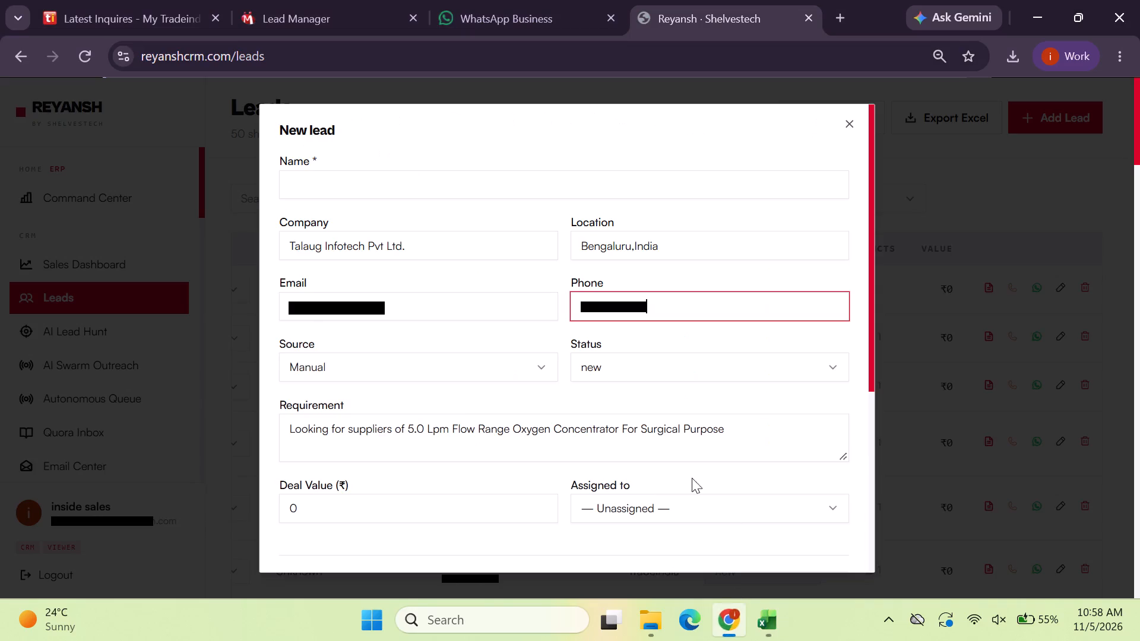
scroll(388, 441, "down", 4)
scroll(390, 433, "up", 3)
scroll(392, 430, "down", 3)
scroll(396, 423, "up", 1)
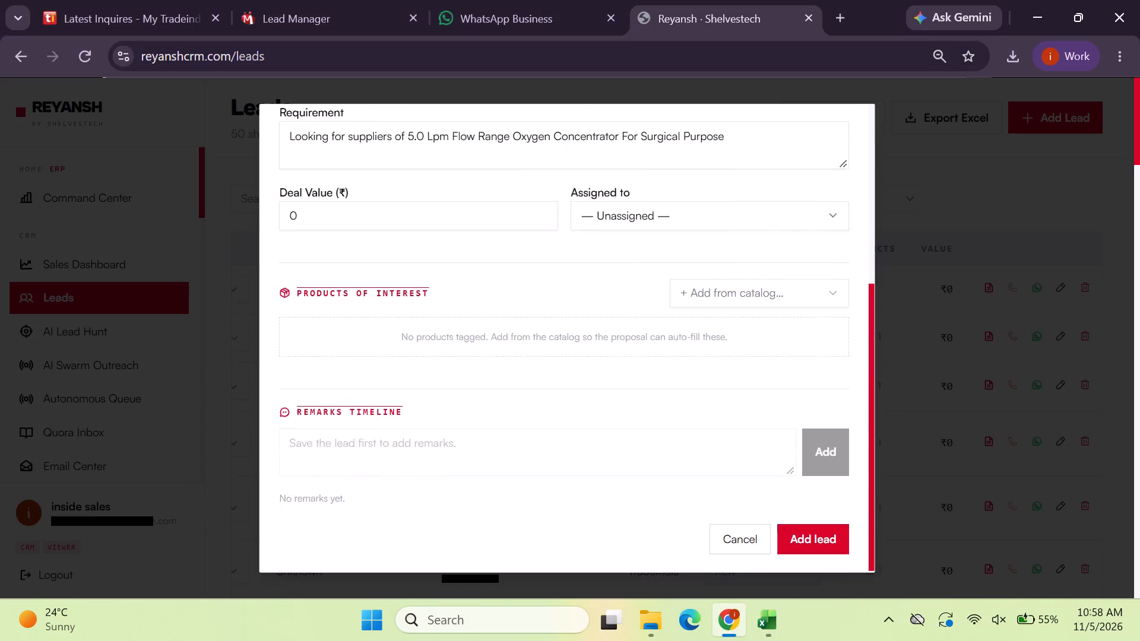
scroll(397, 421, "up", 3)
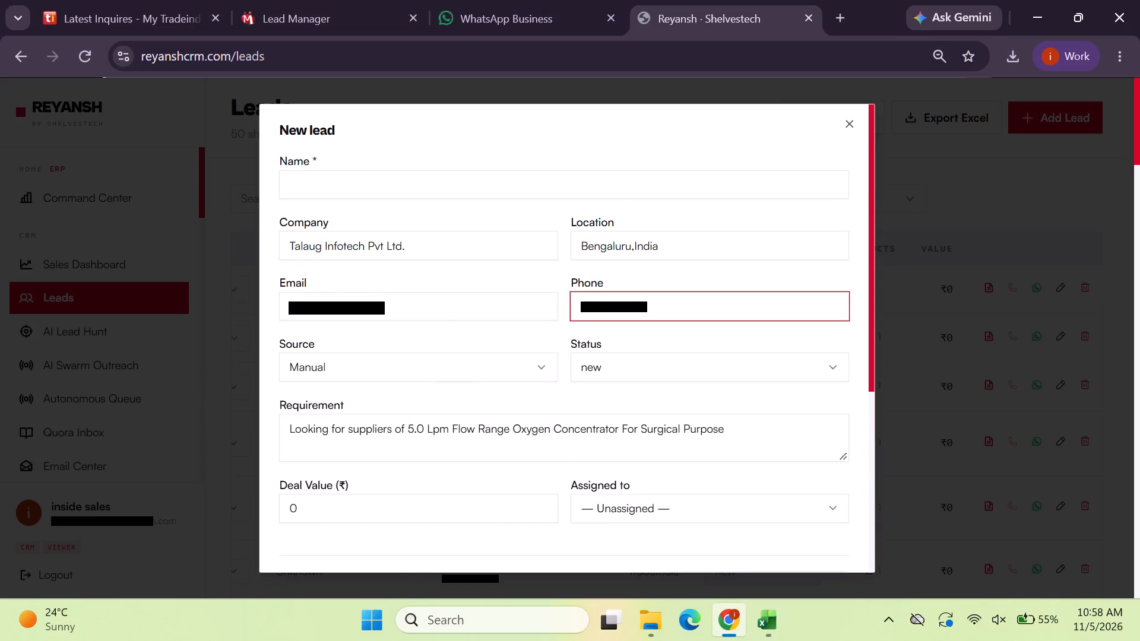
Copy the beginning of the lead's email address into the required Name field of the new lead.
left_click_drag(286, 306, 301, 310)
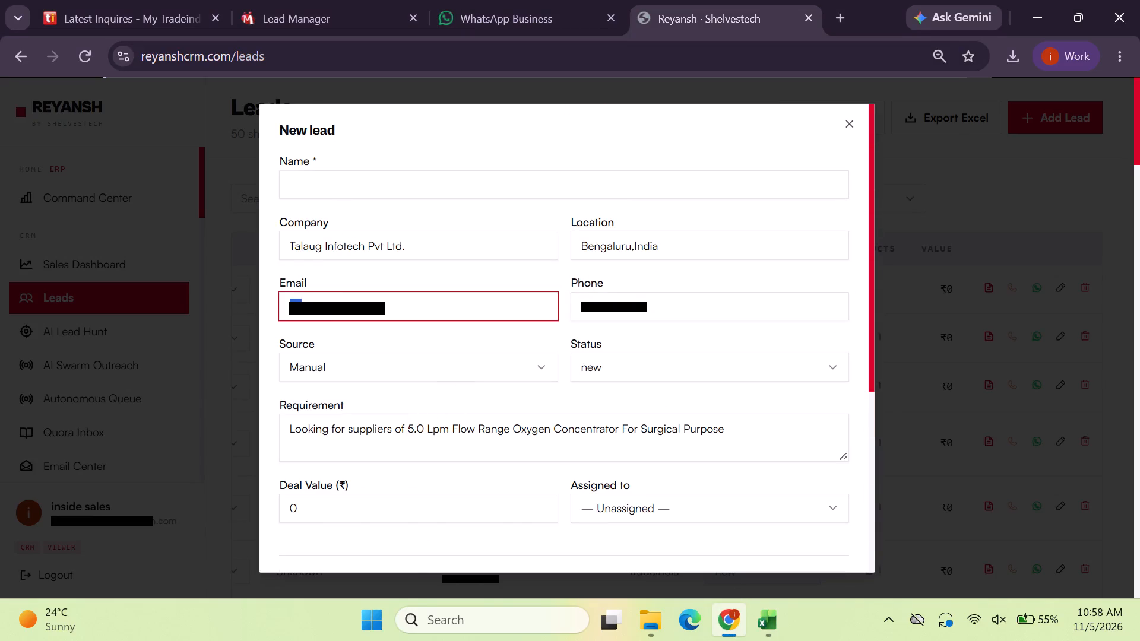
left_click_drag(301, 310, 318, 313)
key("ctrl+c")
left_click(319, 185)
key("ctrl+v")
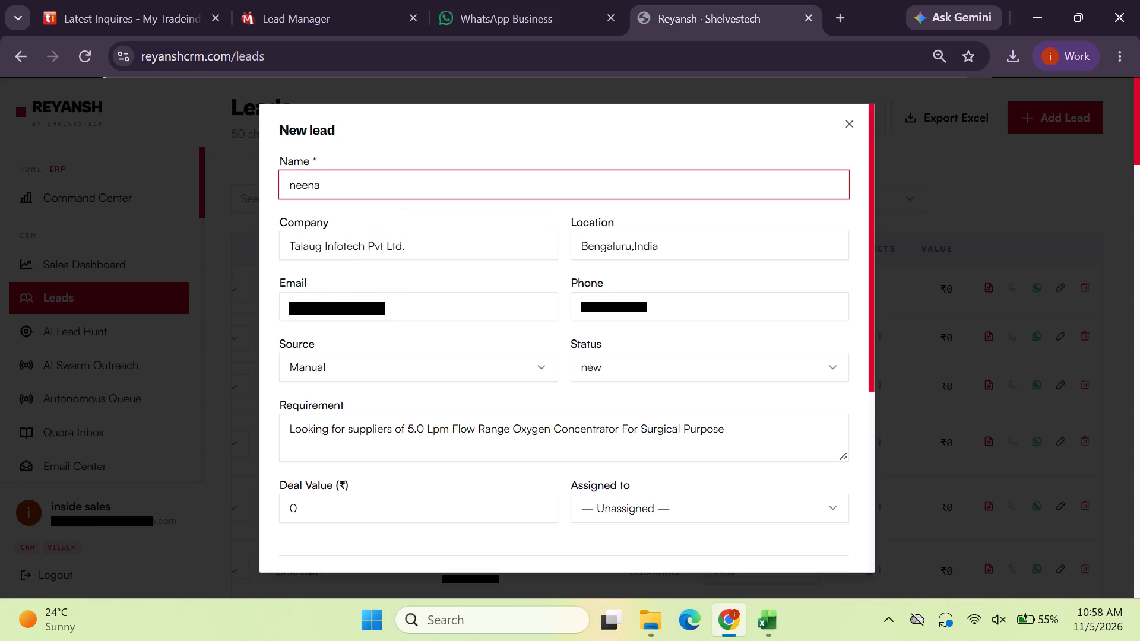
Append the company's first word, "Talaug", to the new lead's name and capitalise the initial letter of the first name.
left_click_drag(289, 246, 318, 252)
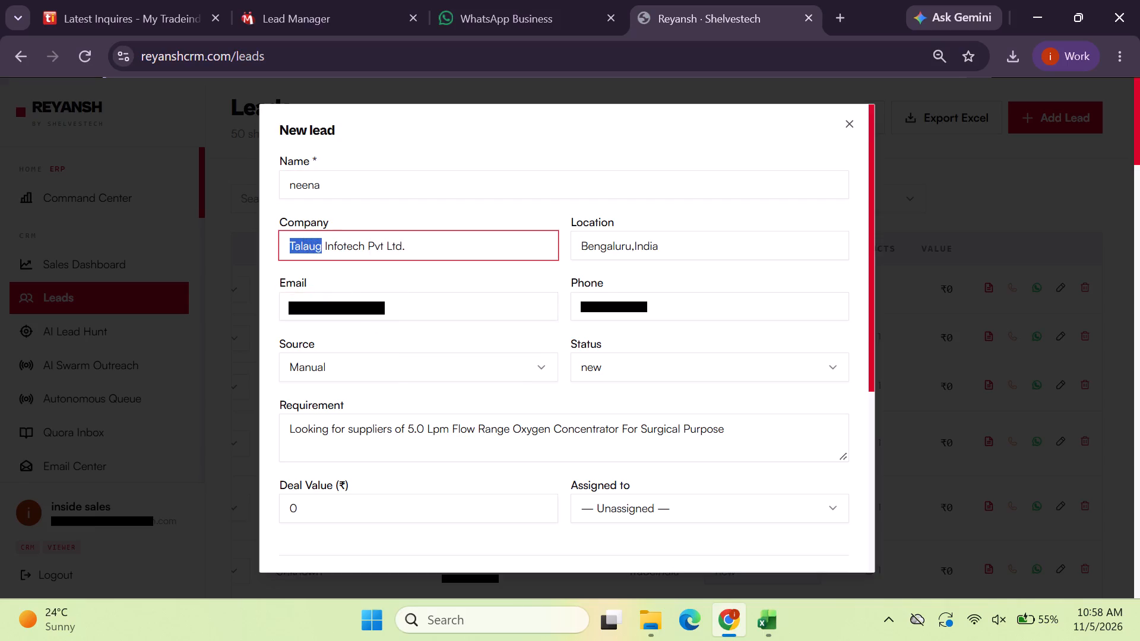
key("ctrl+c")
left_click(335, 180)
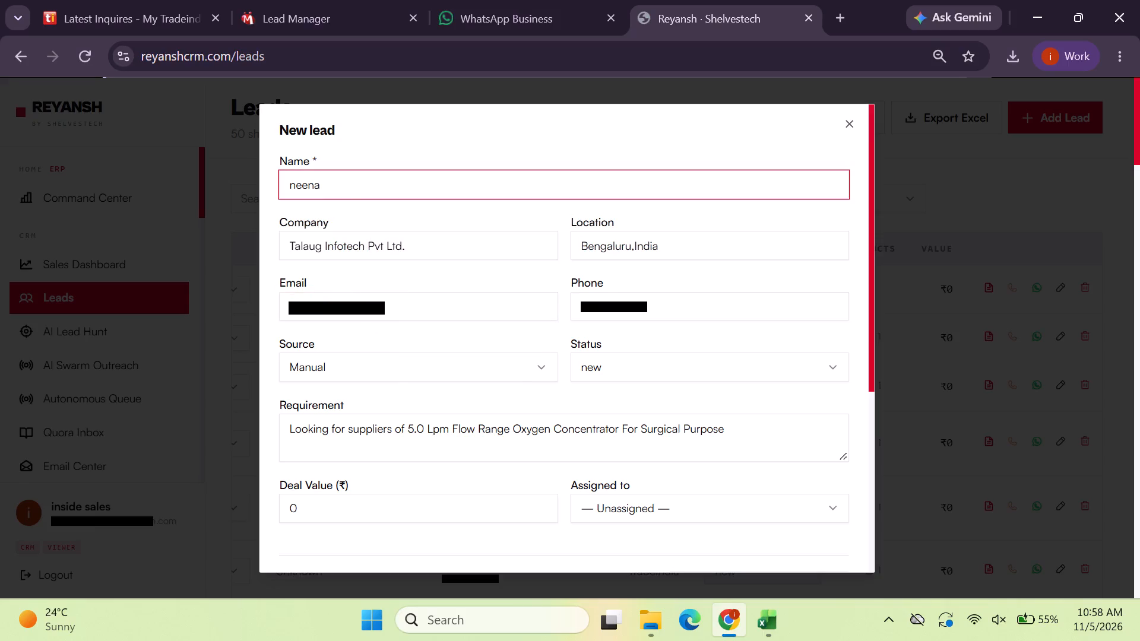
key("ctrl+v")
left_click(319, 182)
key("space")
left_click(296, 189)
key("BackSpace")
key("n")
left_click(434, 344)
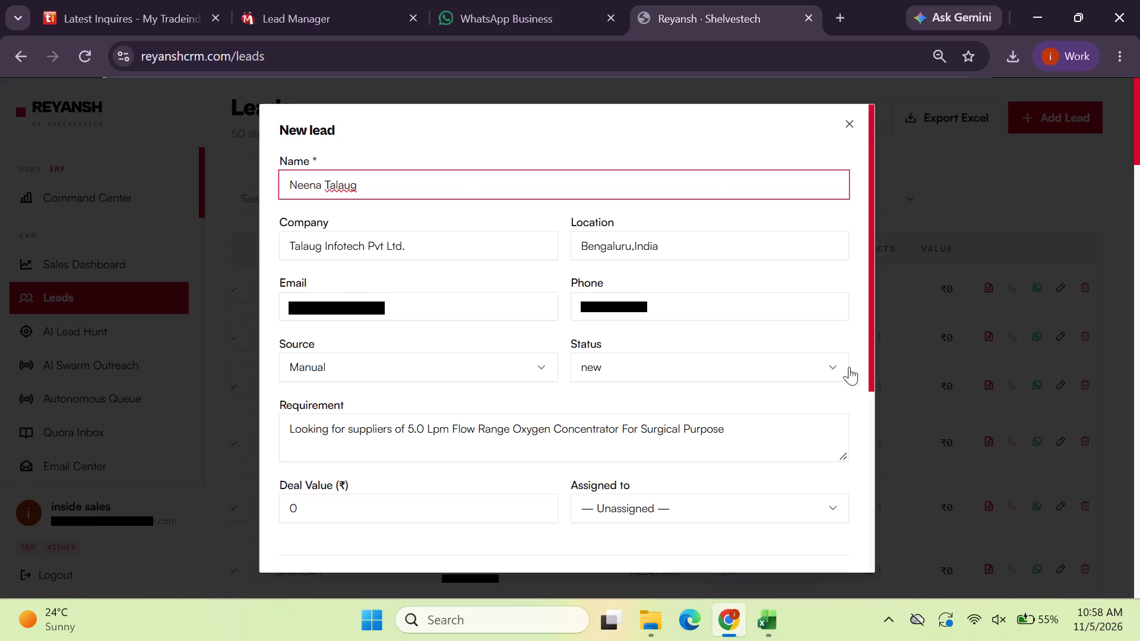
Assign the Talaug Infotech Pvt Ltd. lead to the inside sales account and add the lead to the CRM.
scroll(850, 367, "down", 4)
scroll(740, 401, "down", 3)
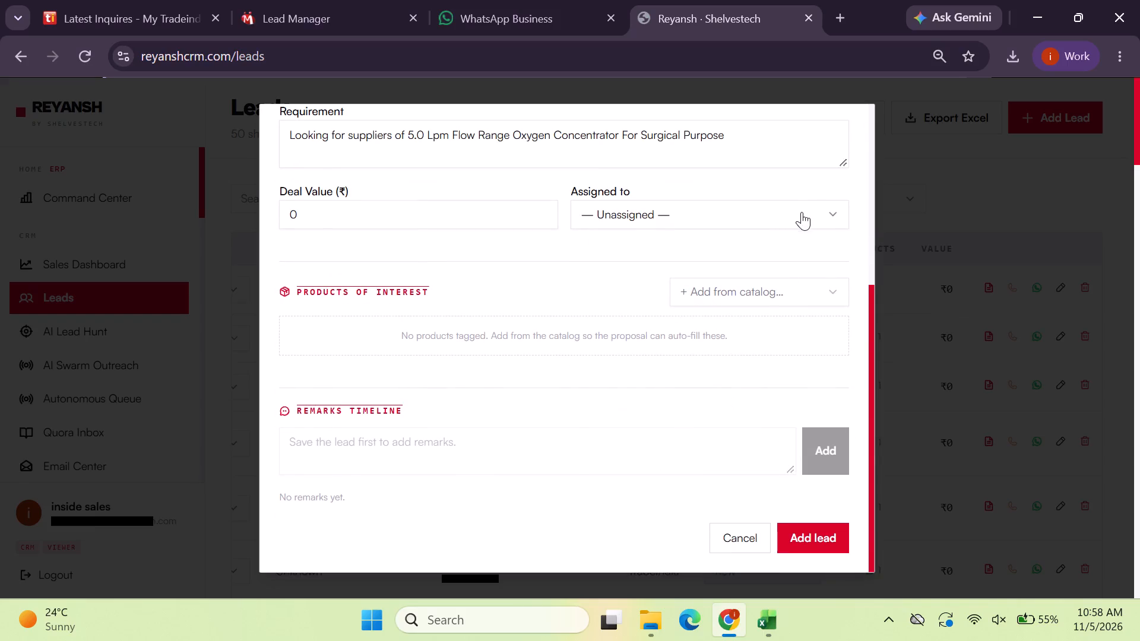
left_click(802, 214)
left_click(625, 384)
scroll(539, 380, "up", 2)
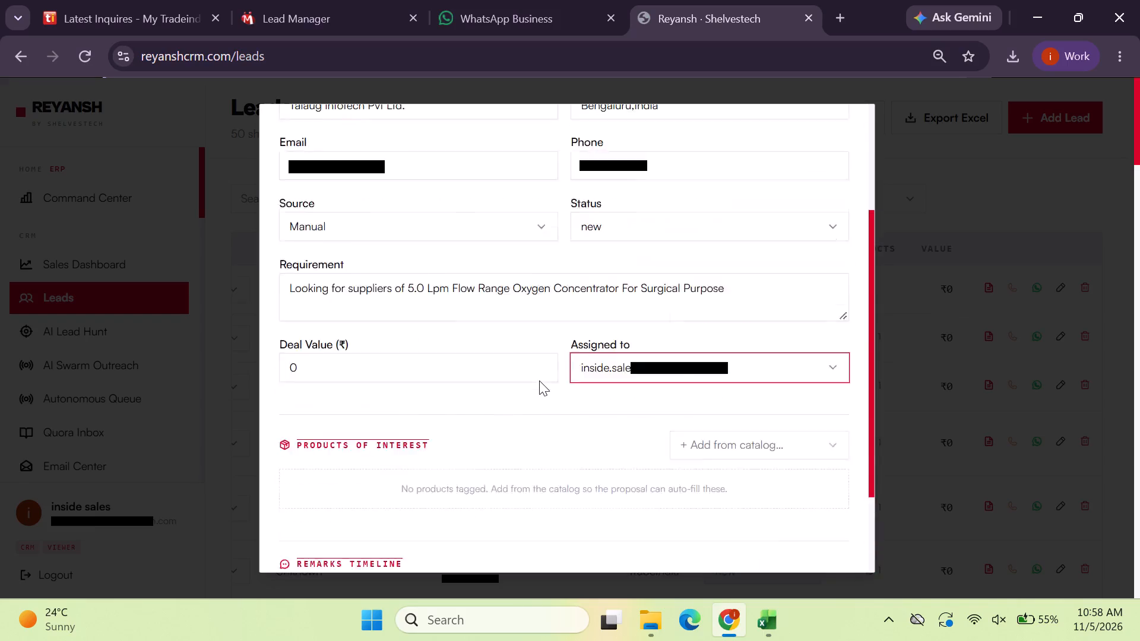
scroll(539, 380, "up", 3)
scroll(542, 378, "down", 10)
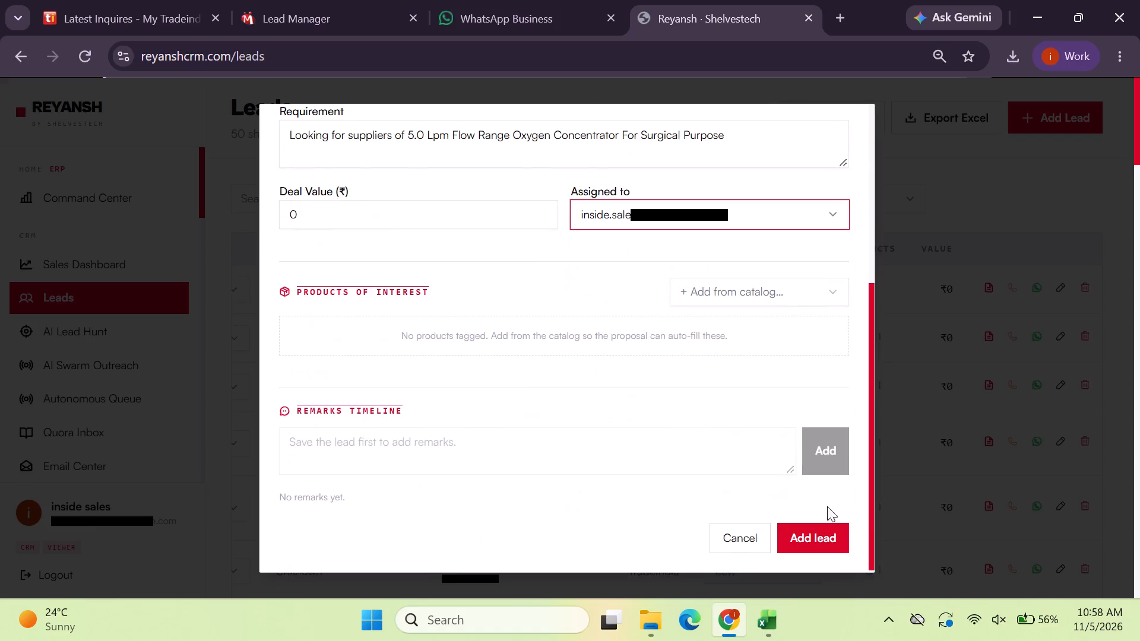
left_click(816, 532)
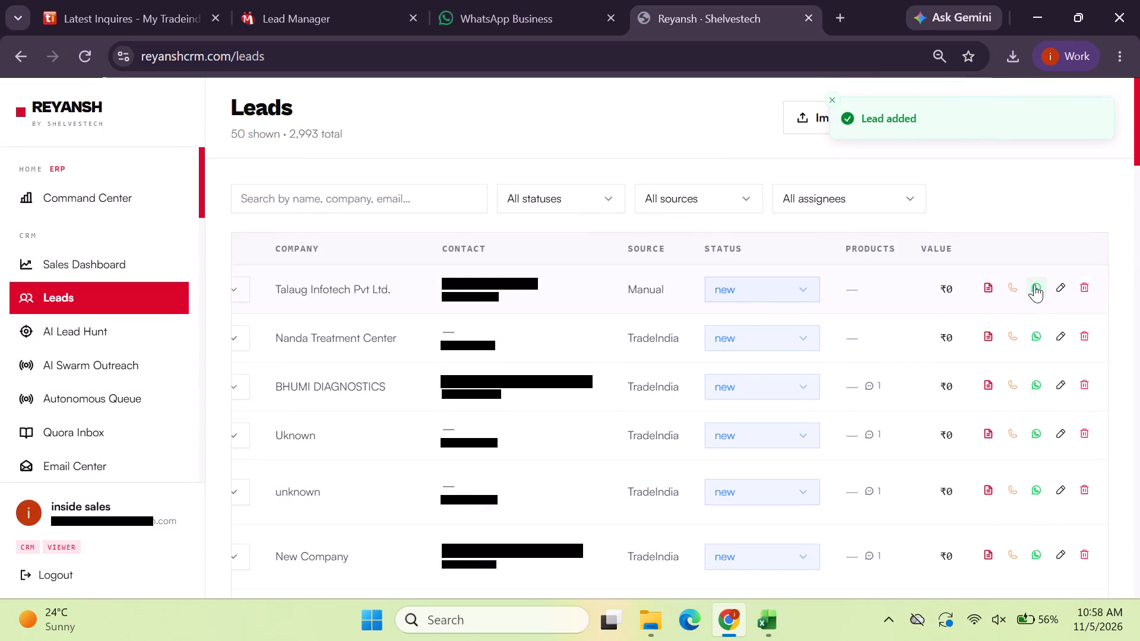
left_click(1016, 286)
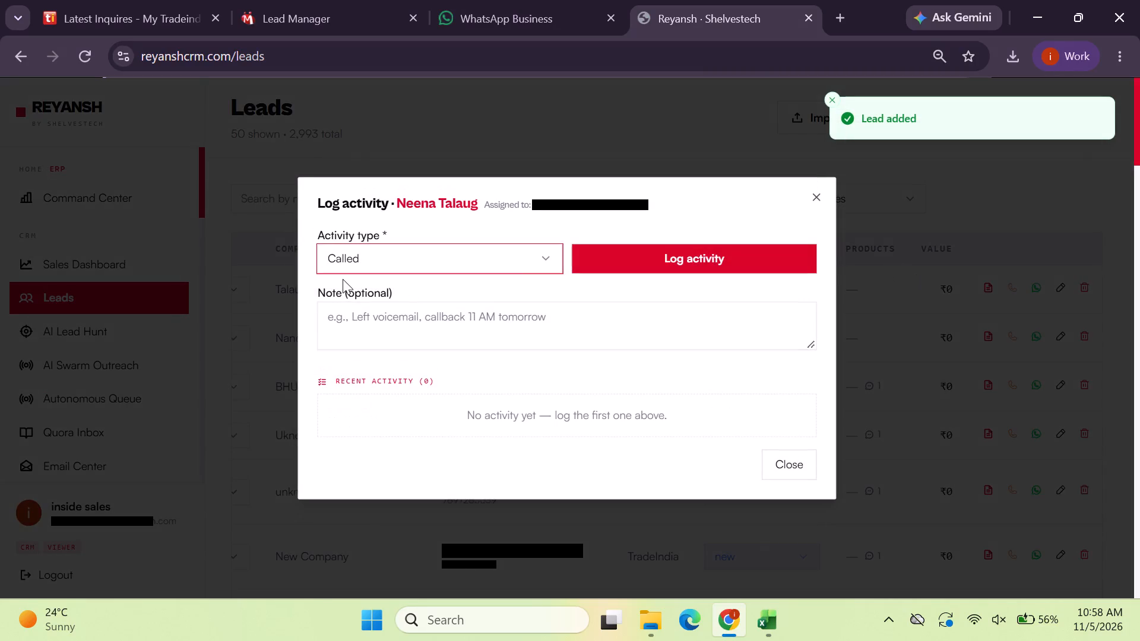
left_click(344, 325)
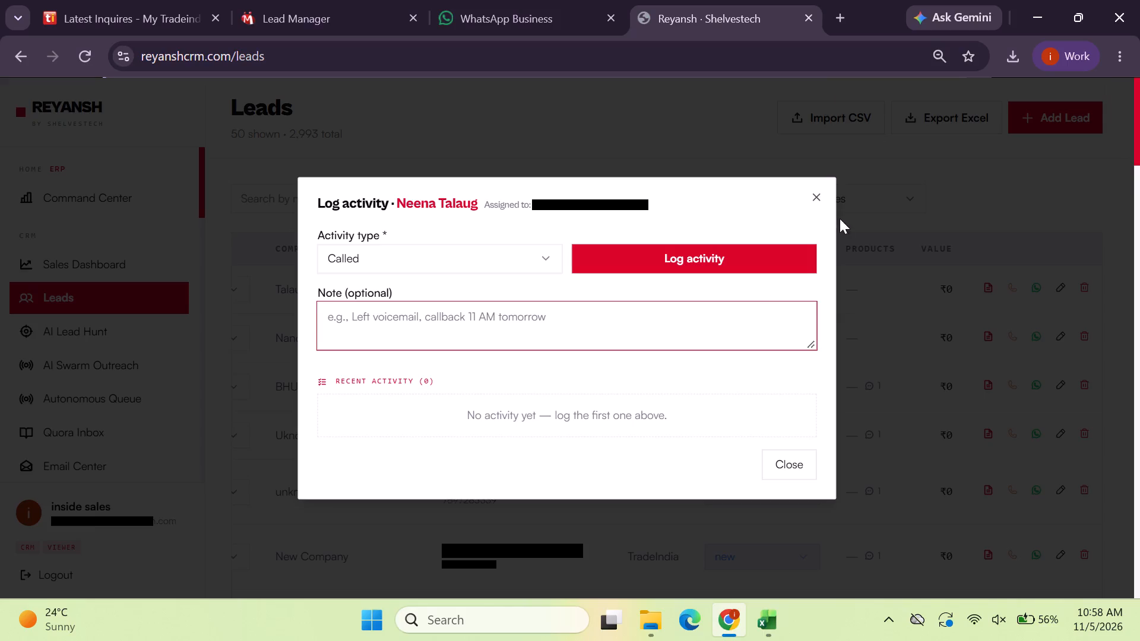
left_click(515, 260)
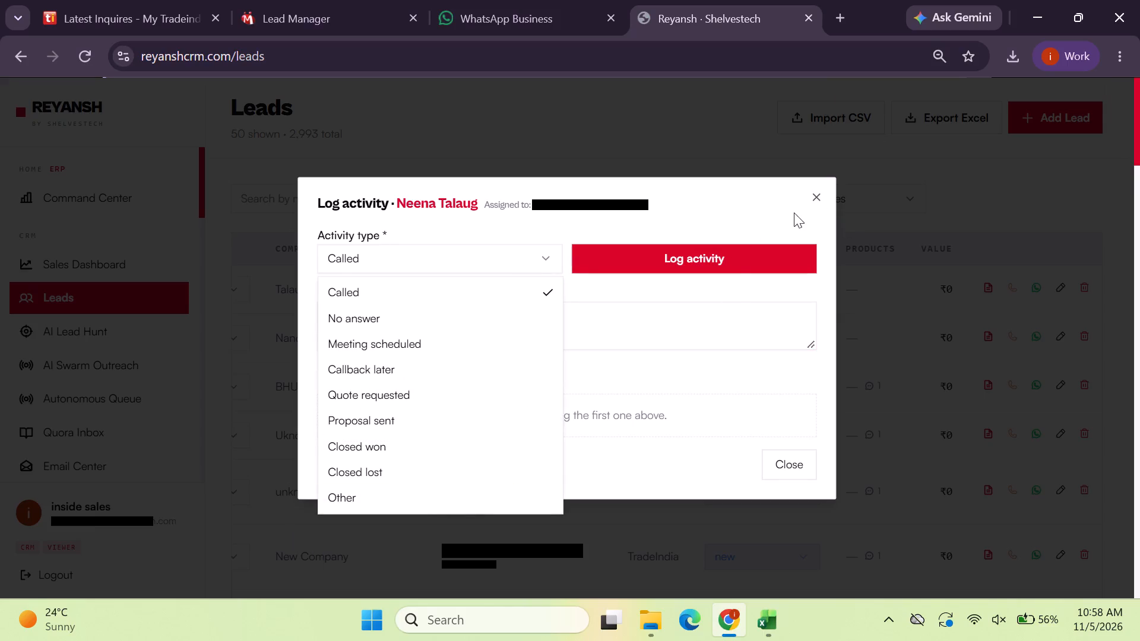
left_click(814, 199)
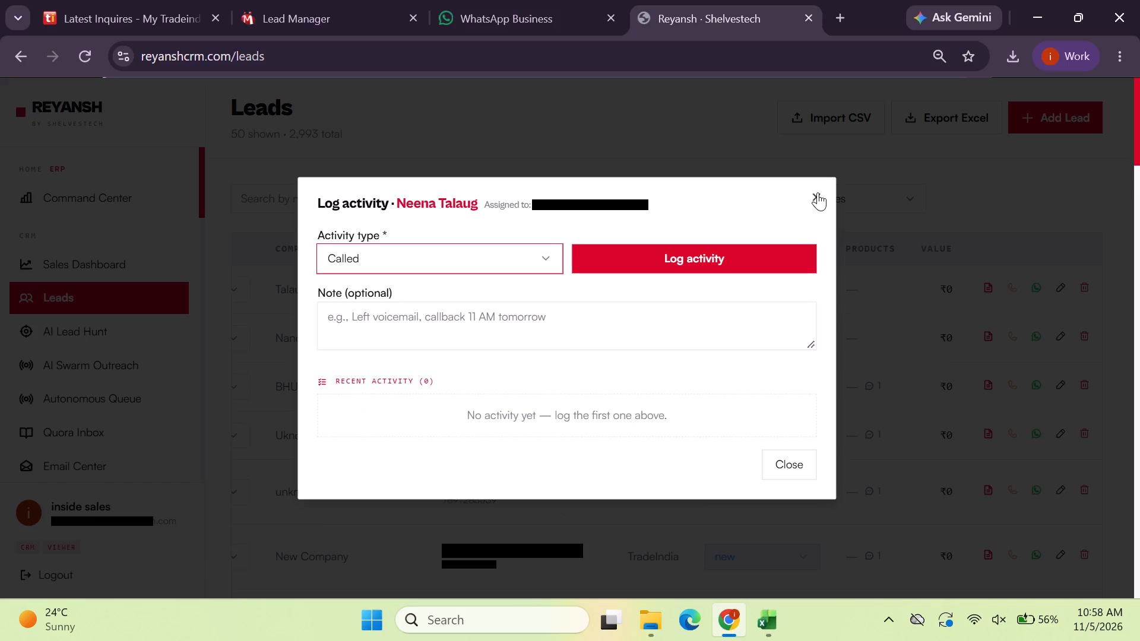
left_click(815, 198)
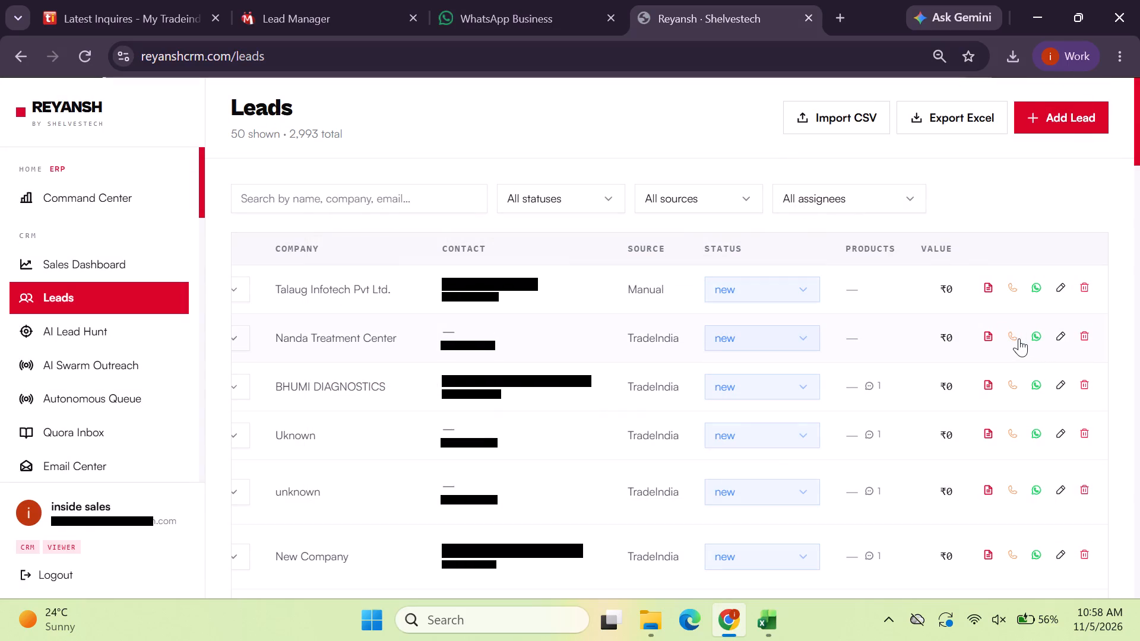
Log a "No answer" activity for the Nanda Treatment Center lead.
left_click(1014, 338)
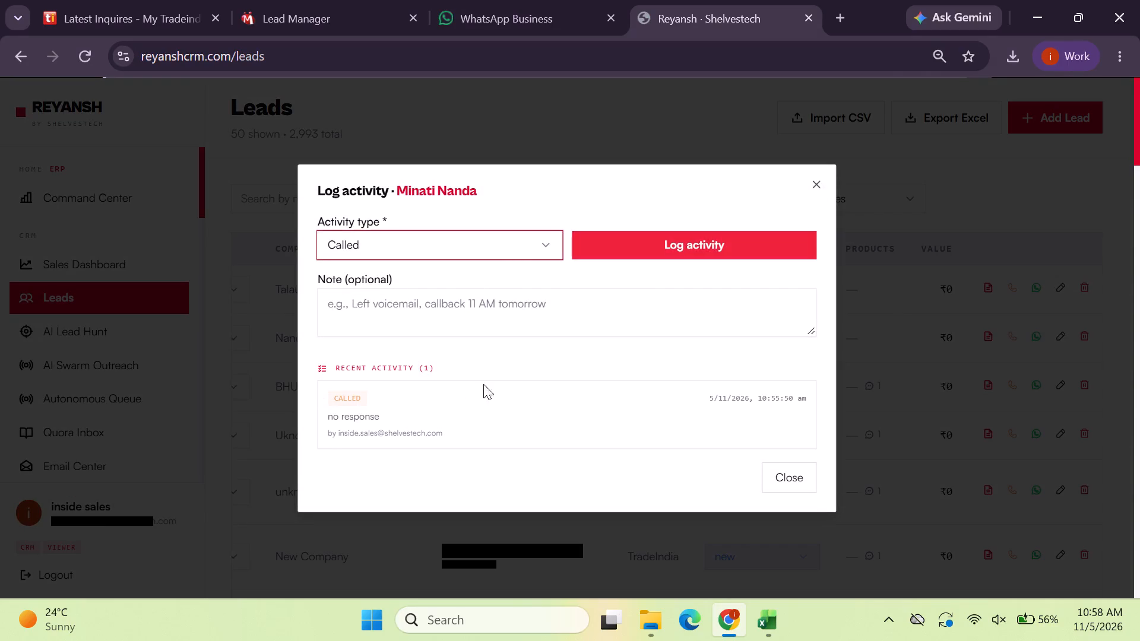
left_click(549, 249)
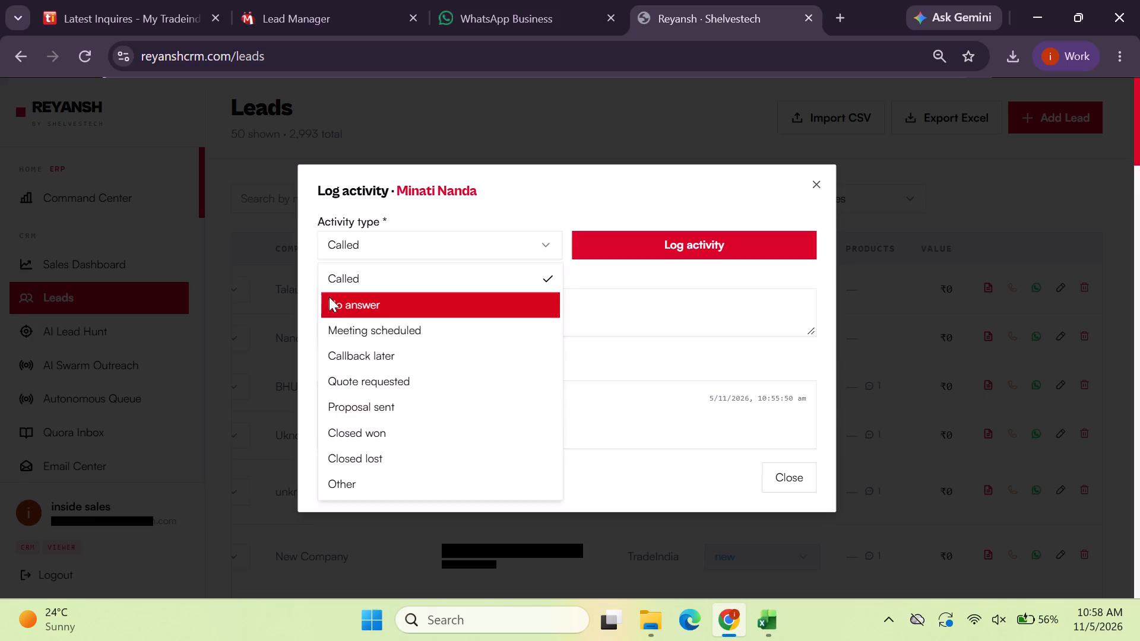
left_click(331, 306)
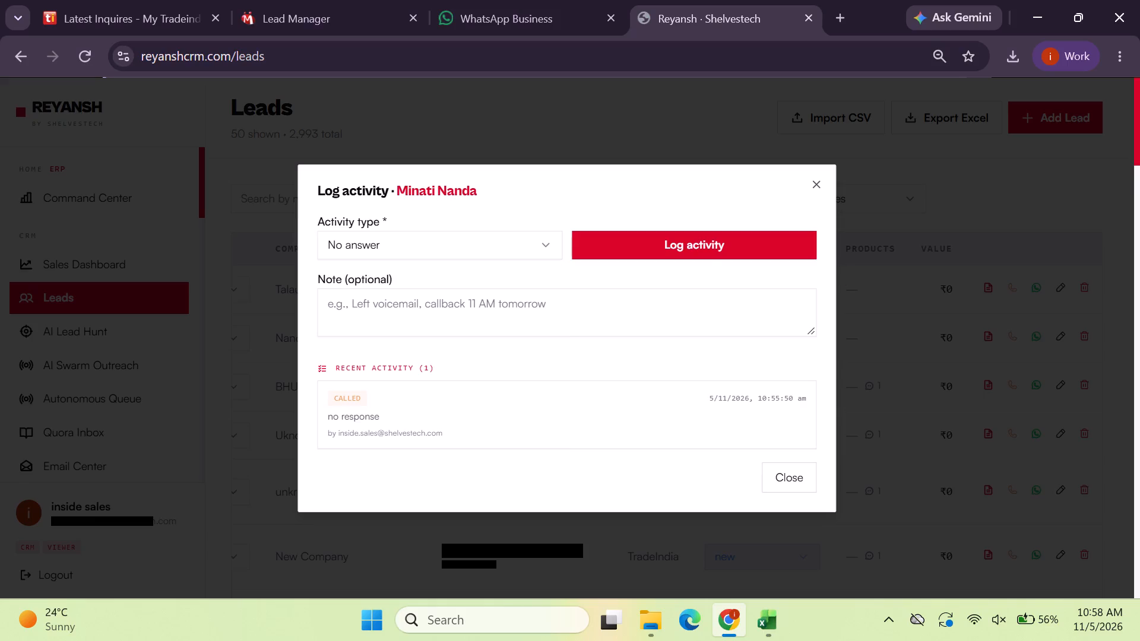
left_click(714, 239)
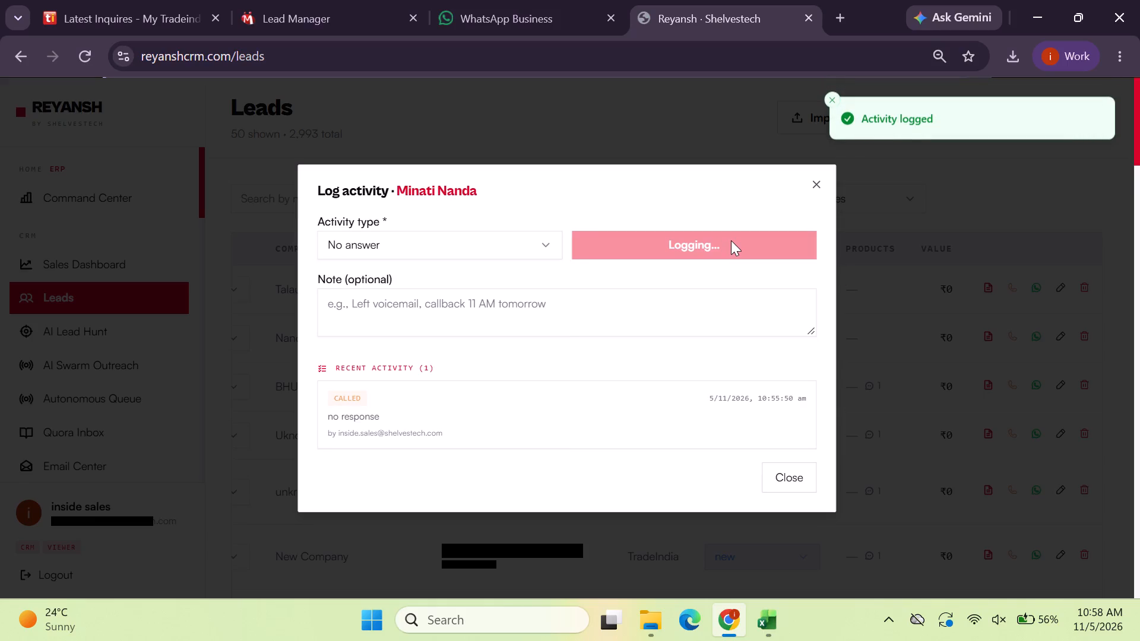
left_click(816, 161)
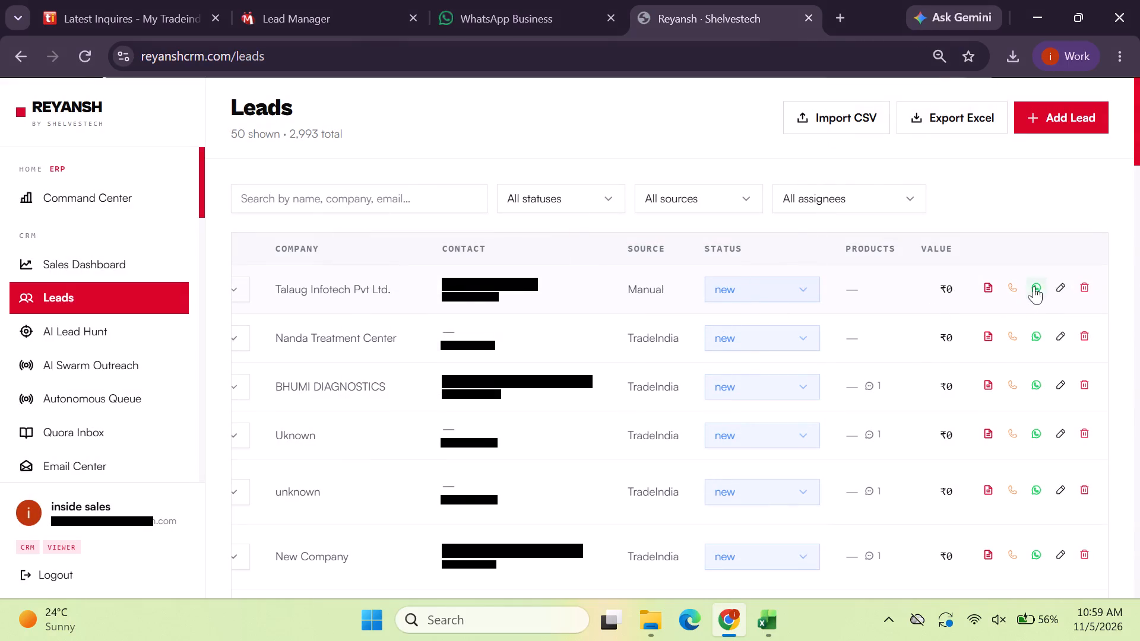
Review the activity log and the editable details, including the remarks timeline, of the Talaug Infotech Pvt Ltd. lead.
left_click(1013, 288)
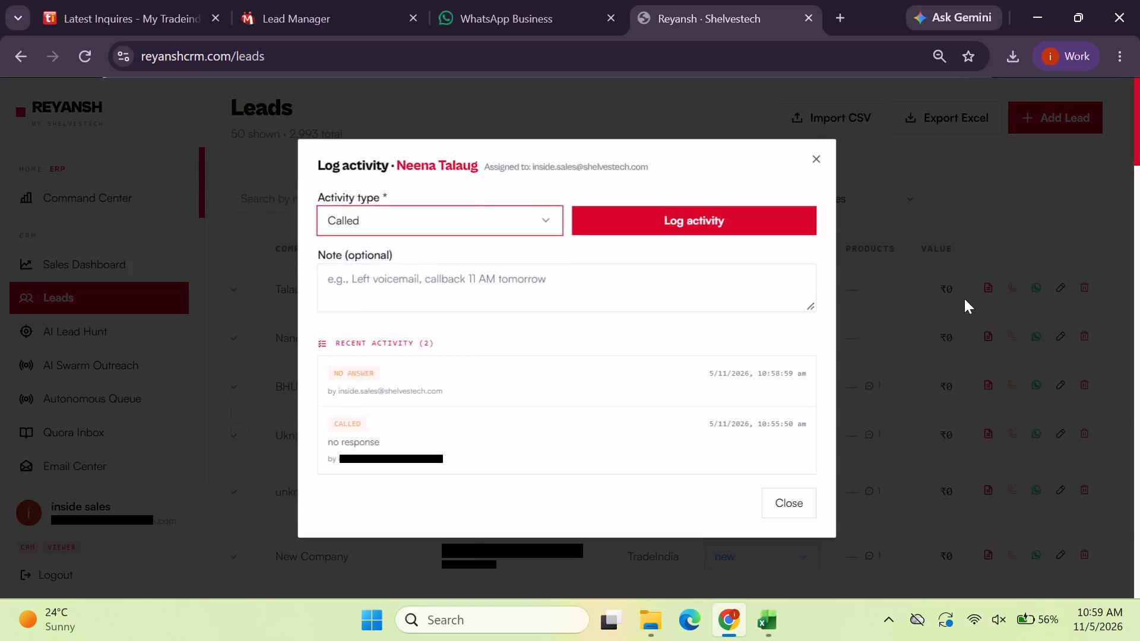
scroll(667, 404, "up", 3)
scroll(667, 404, "down", 4)
scroll(667, 403, "up", 4)
left_click(815, 198)
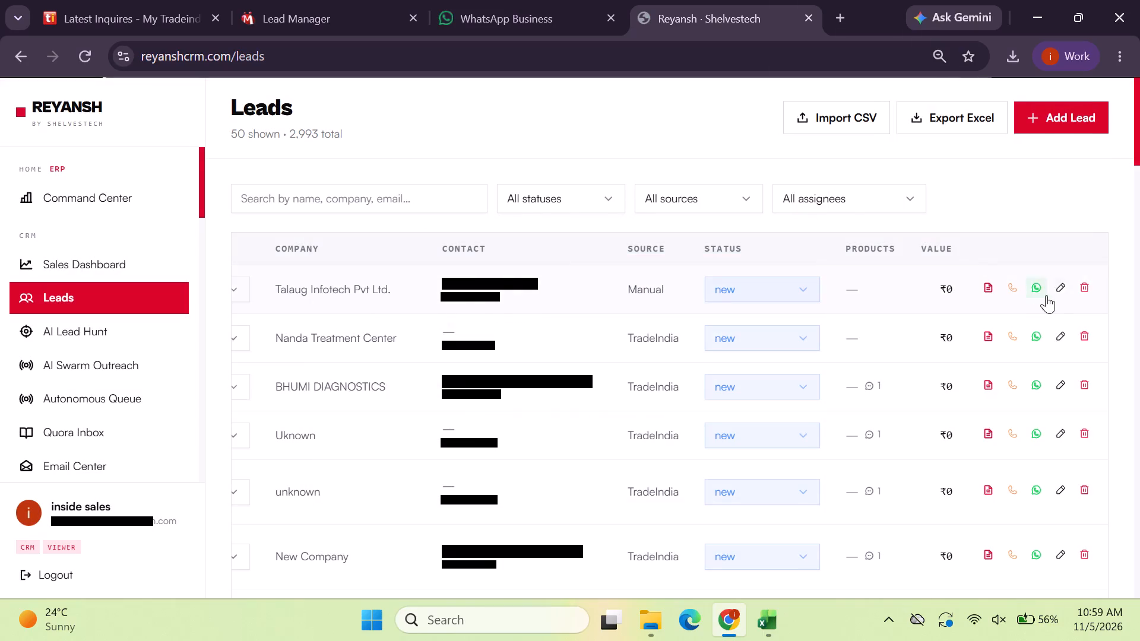
left_click(1060, 293)
scroll(555, 429, "down", 9)
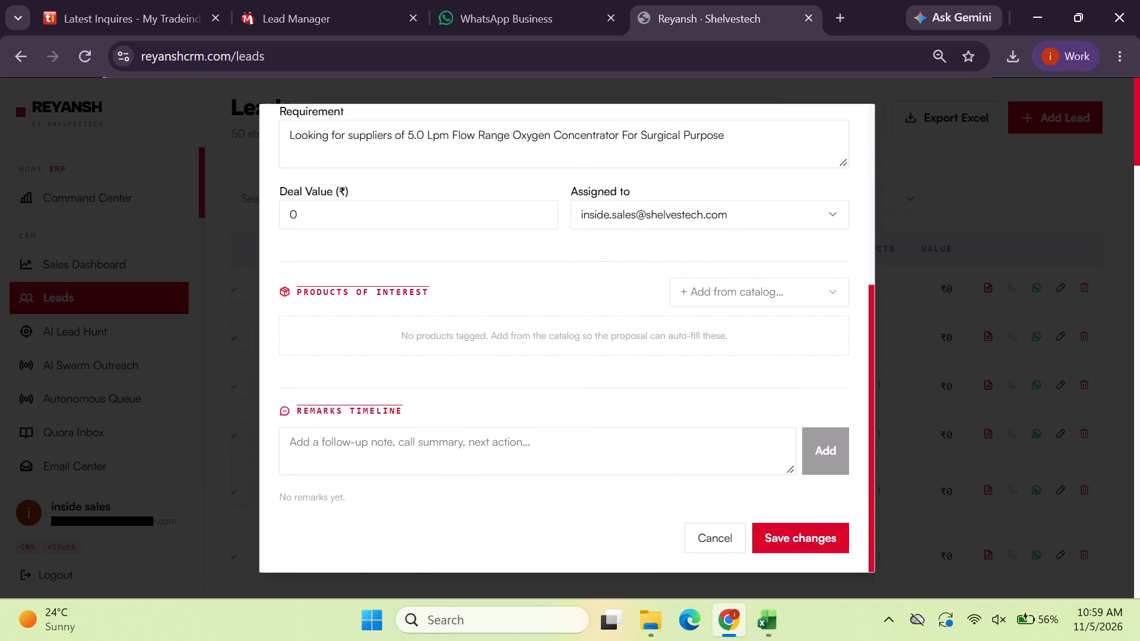
scroll(555, 429, "up", 8)
left_click(845, 125)
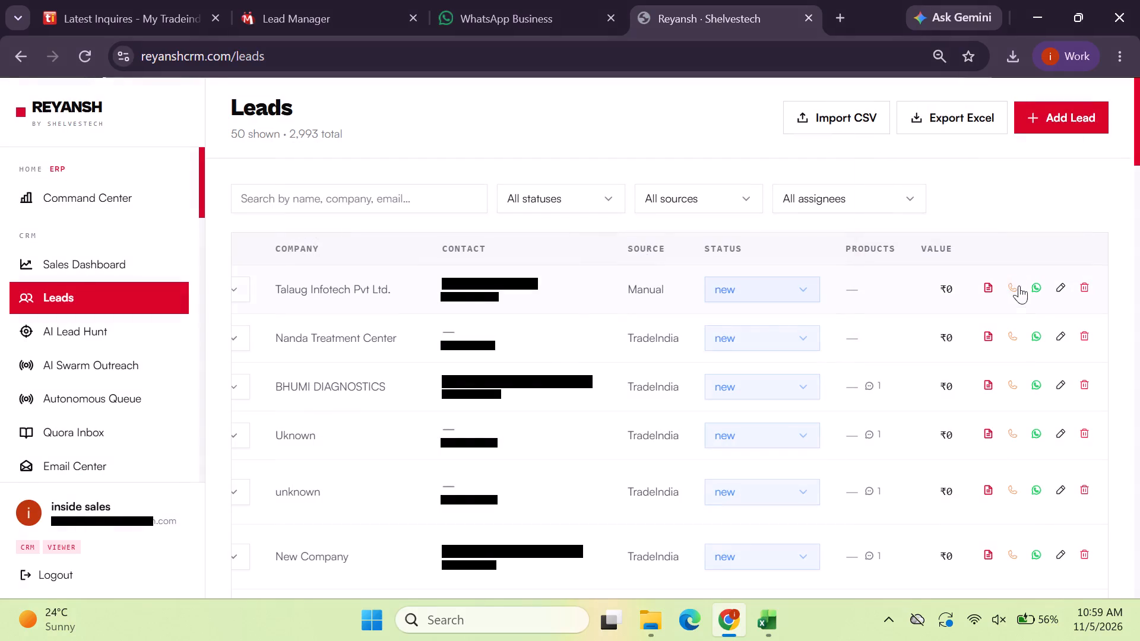
Examine the Nanda Treatment Center lead's details and its recent activity entries.
left_click(1063, 338)
scroll(862, 376, "down", 4)
scroll(544, 405, "down", 4)
scroll(544, 405, "up", 3)
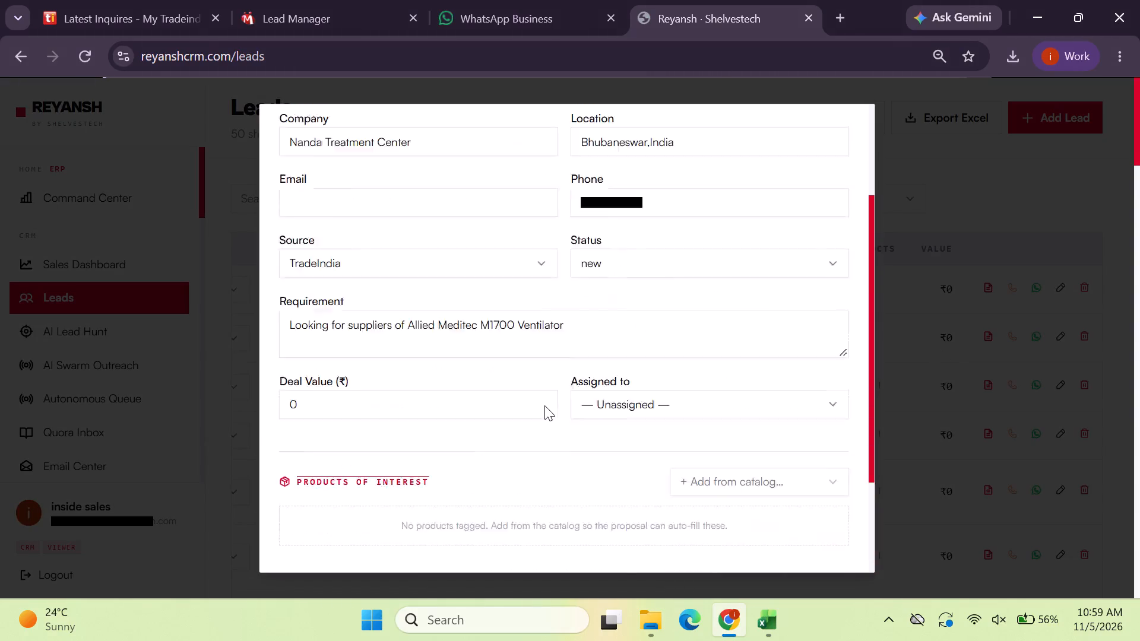
scroll(544, 405, "up", 4)
left_click(848, 119)
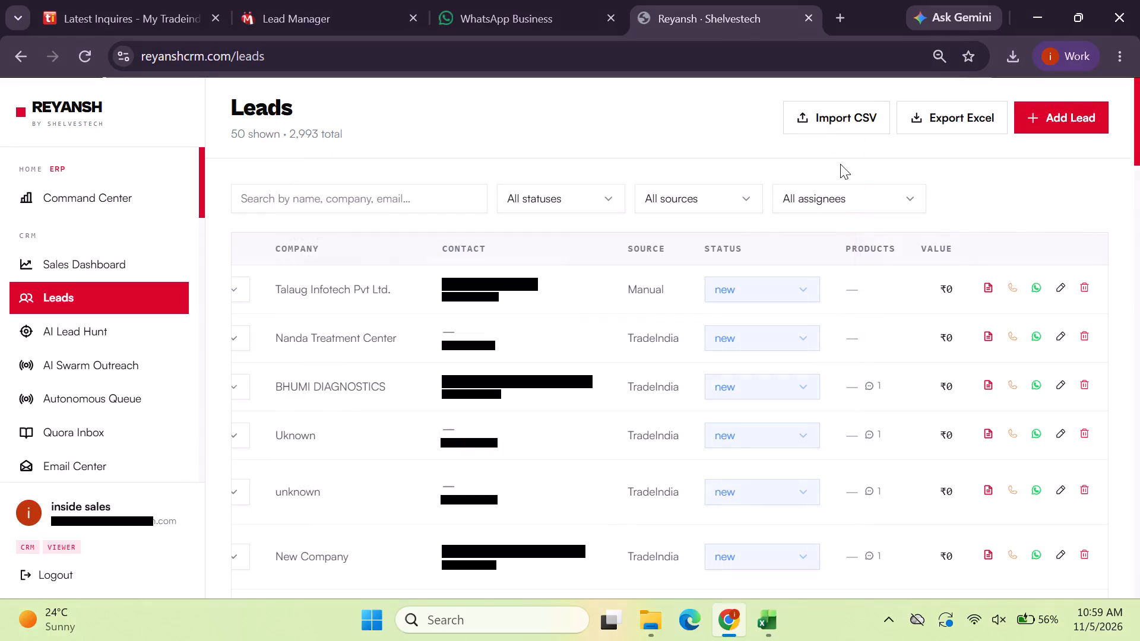
left_click(1016, 338)
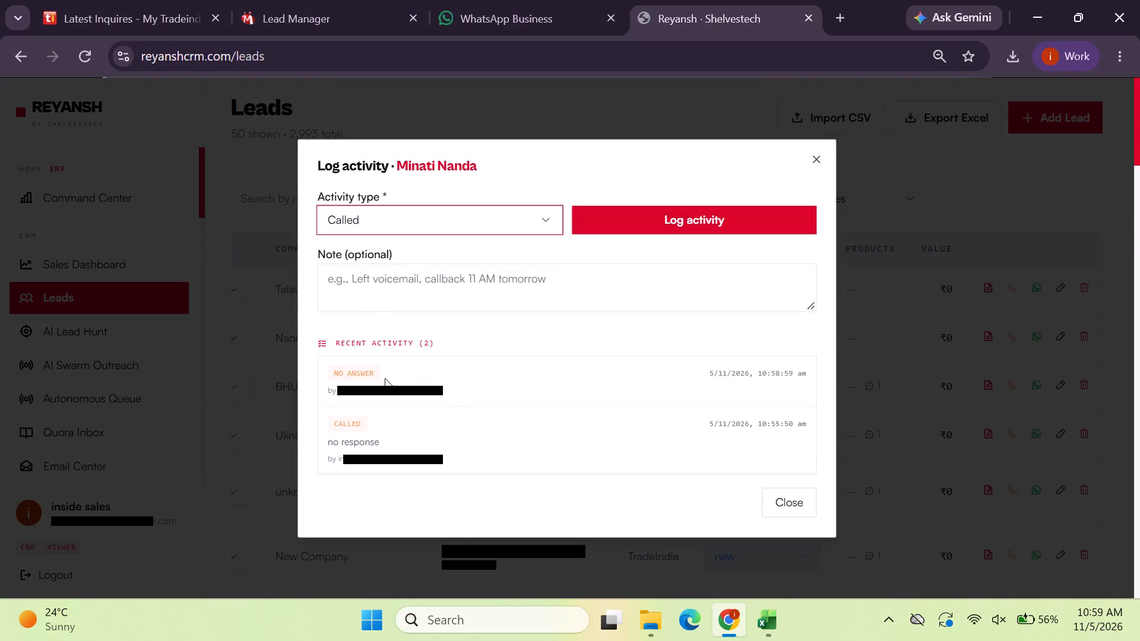
left_click_drag(342, 372, 472, 385)
left_click(511, 394)
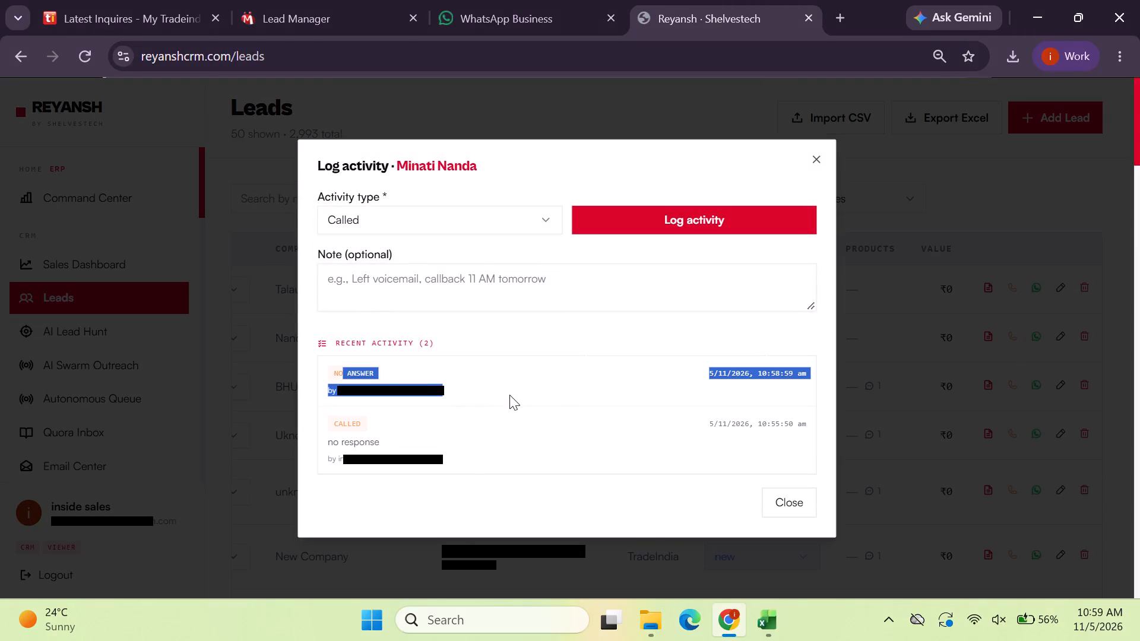
left_click(371, 450)
left_click(319, 344)
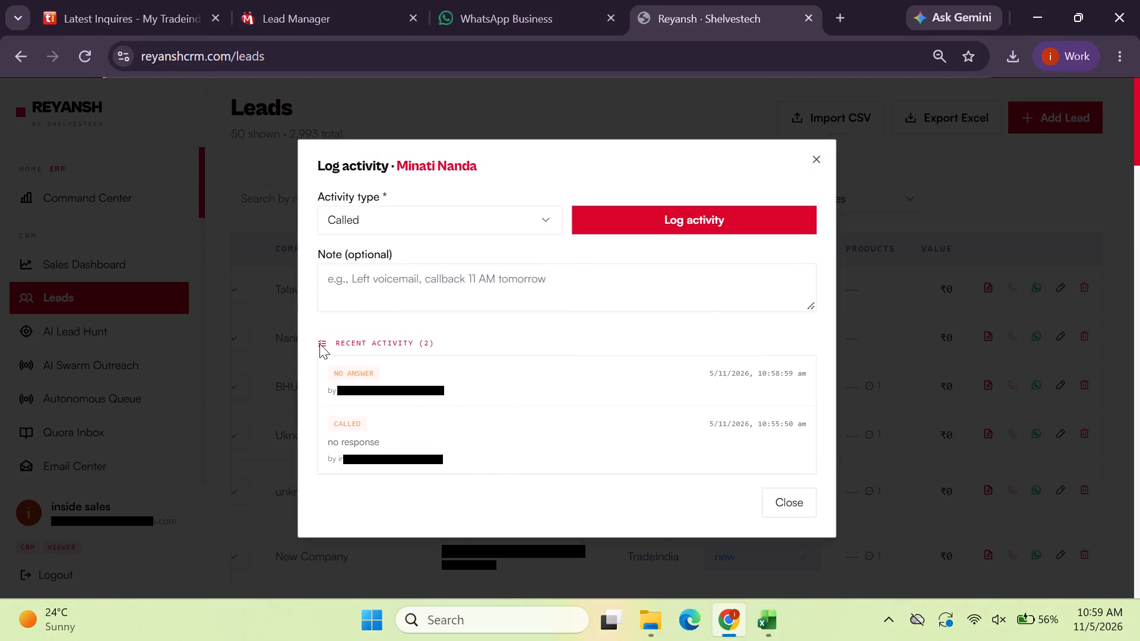
left_click(435, 343)
left_click(773, 505)
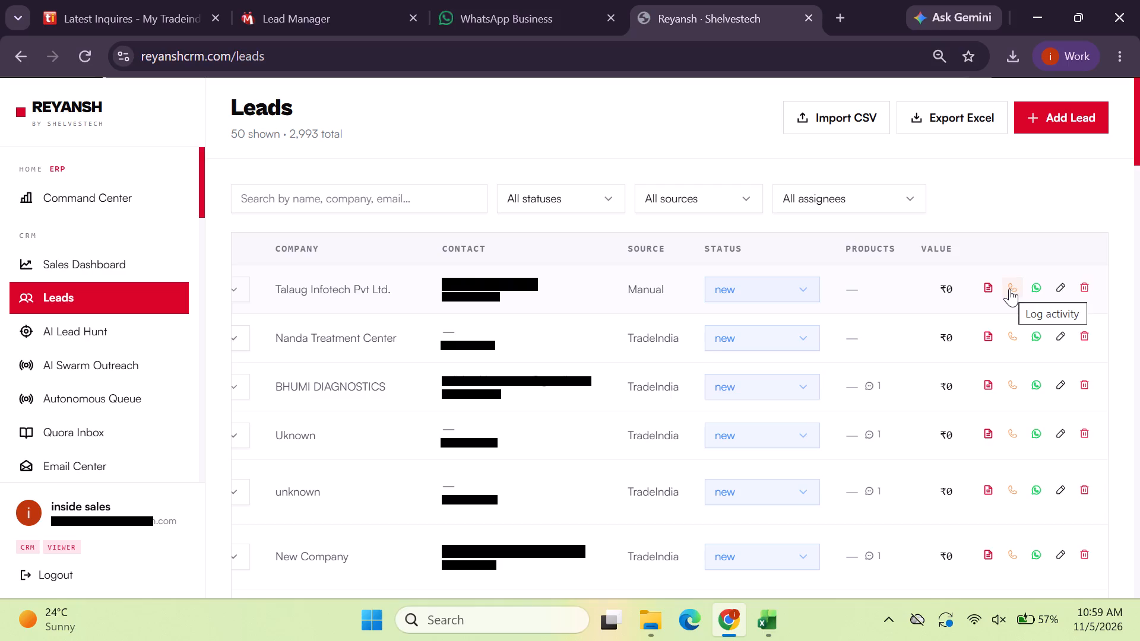
Open the Talaug Infotech Pvt Ltd. lead for editing and start a note in its Remarks Timeline.
left_click(1059, 290)
scroll(409, 474, "down", 4)
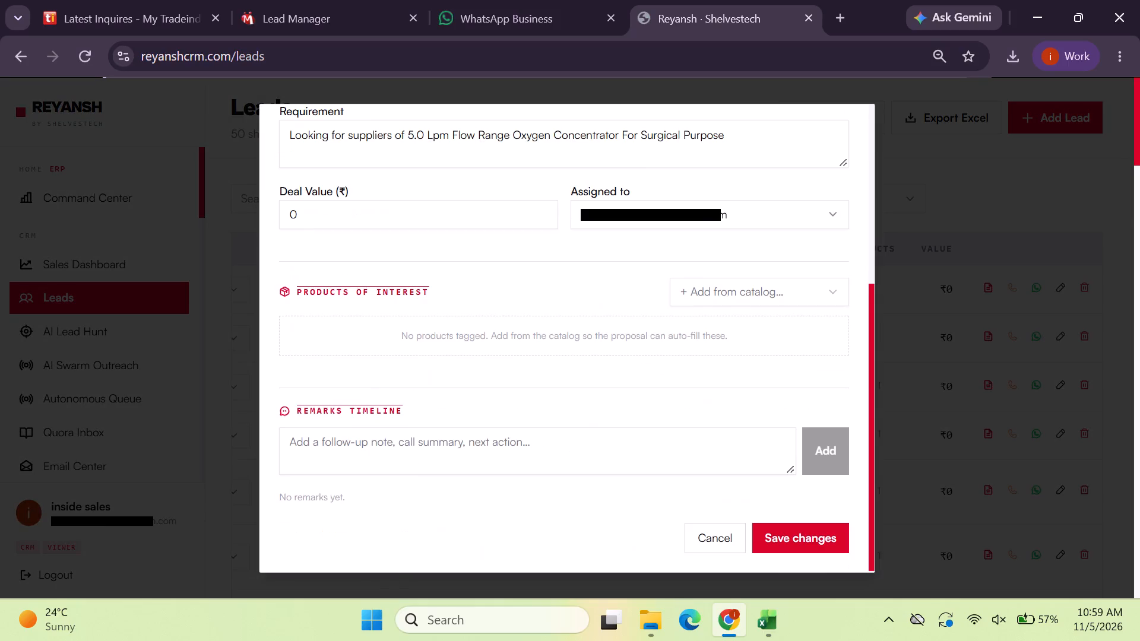
left_click(321, 443)
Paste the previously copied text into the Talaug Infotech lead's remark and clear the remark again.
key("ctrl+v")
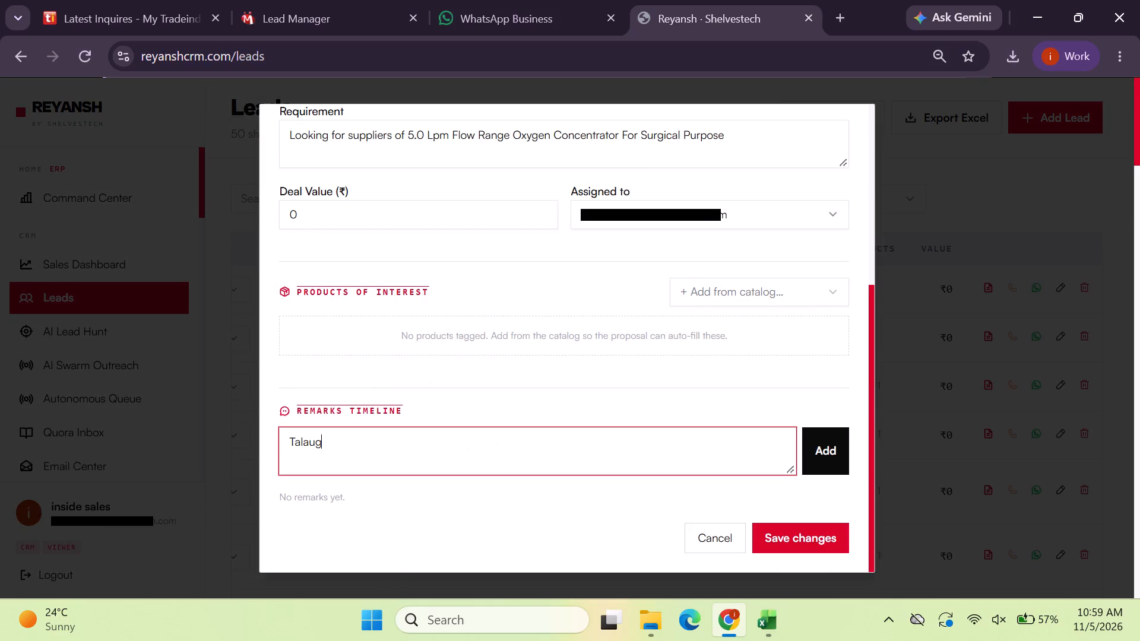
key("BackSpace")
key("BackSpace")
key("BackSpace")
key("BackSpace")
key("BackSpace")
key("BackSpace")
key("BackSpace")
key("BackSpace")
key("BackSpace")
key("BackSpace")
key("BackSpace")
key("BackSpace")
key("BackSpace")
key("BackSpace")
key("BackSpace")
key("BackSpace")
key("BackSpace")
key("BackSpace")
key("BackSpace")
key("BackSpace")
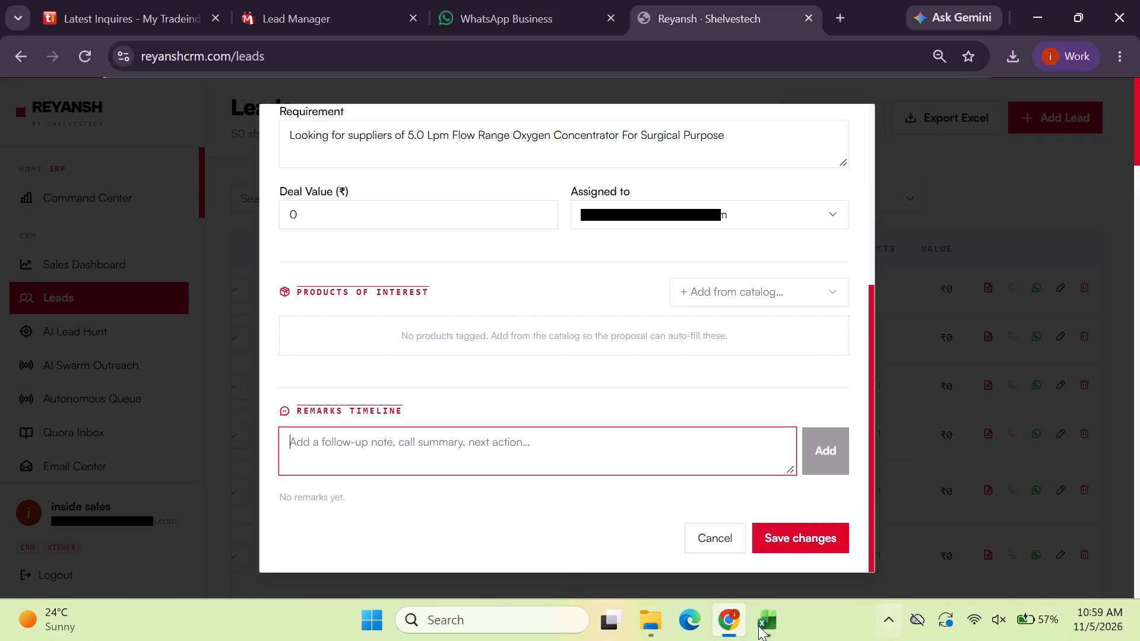
Copy the note "Trade( want Covid stocks in bulk quantity)" from Excel cell J16 into the Talaug Infotech lead's new remark in the CRM.
left_click(768, 561)
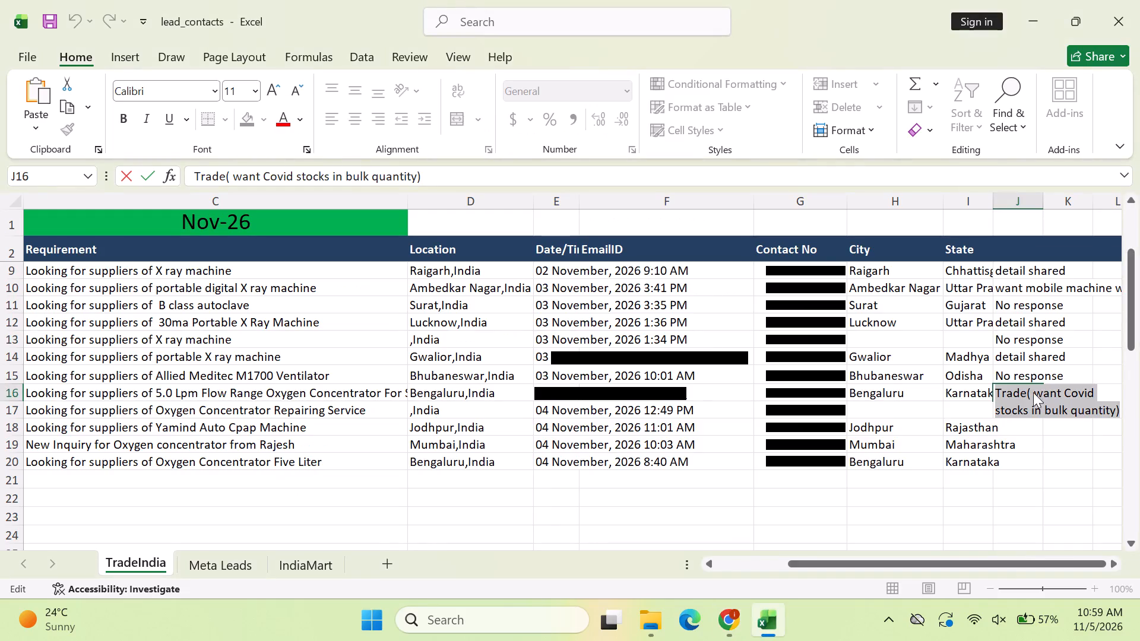
key("ctrl+c")
left_click(700, 542)
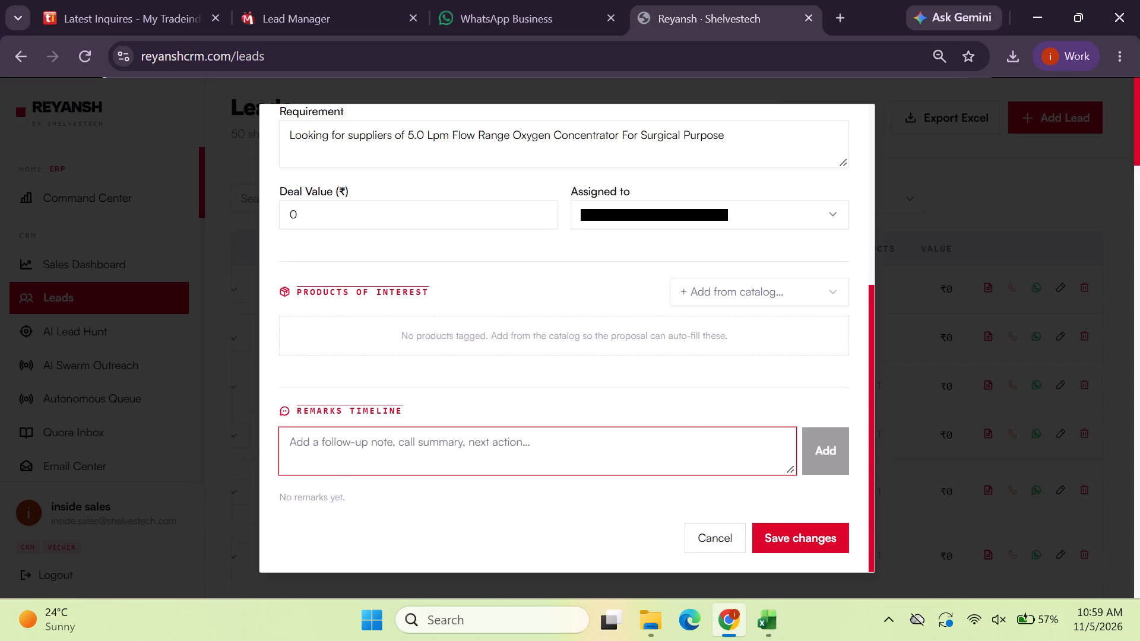
left_click(325, 447)
key("ctrl+v")
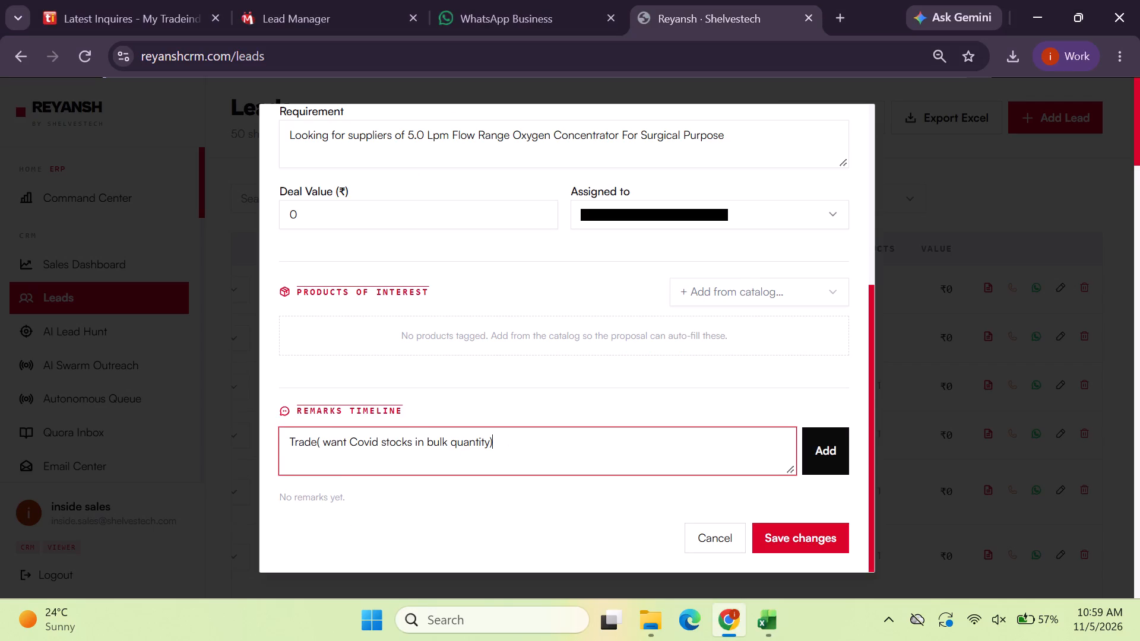
Correct the remark's first word to "Trader" and add a space before the opening bracket.
left_click(314, 443)
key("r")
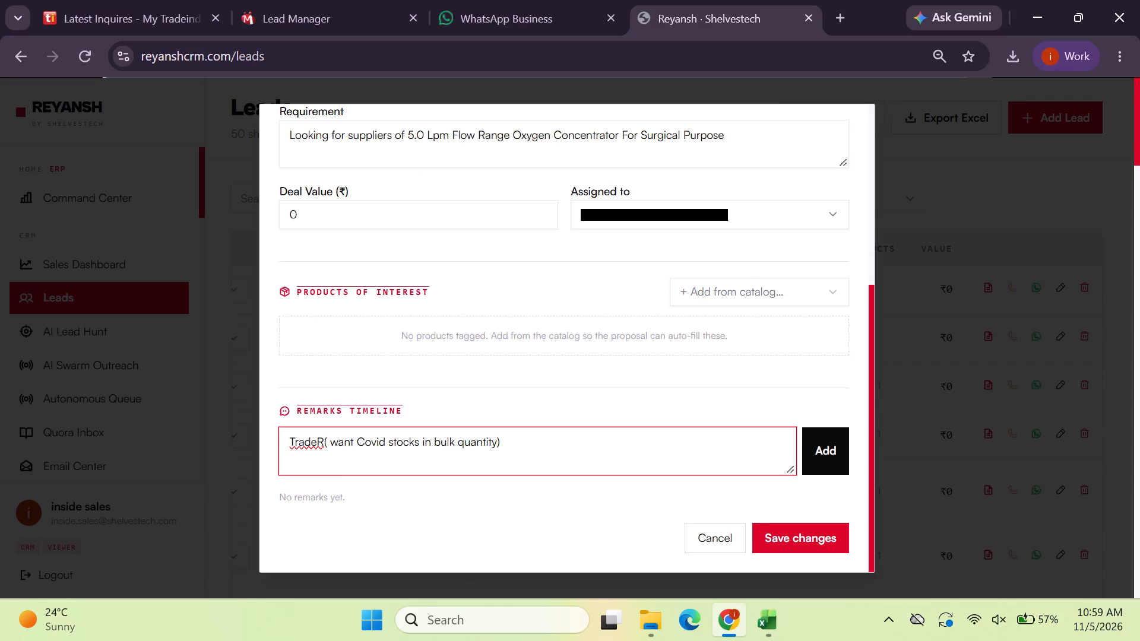
key("BackSpace")
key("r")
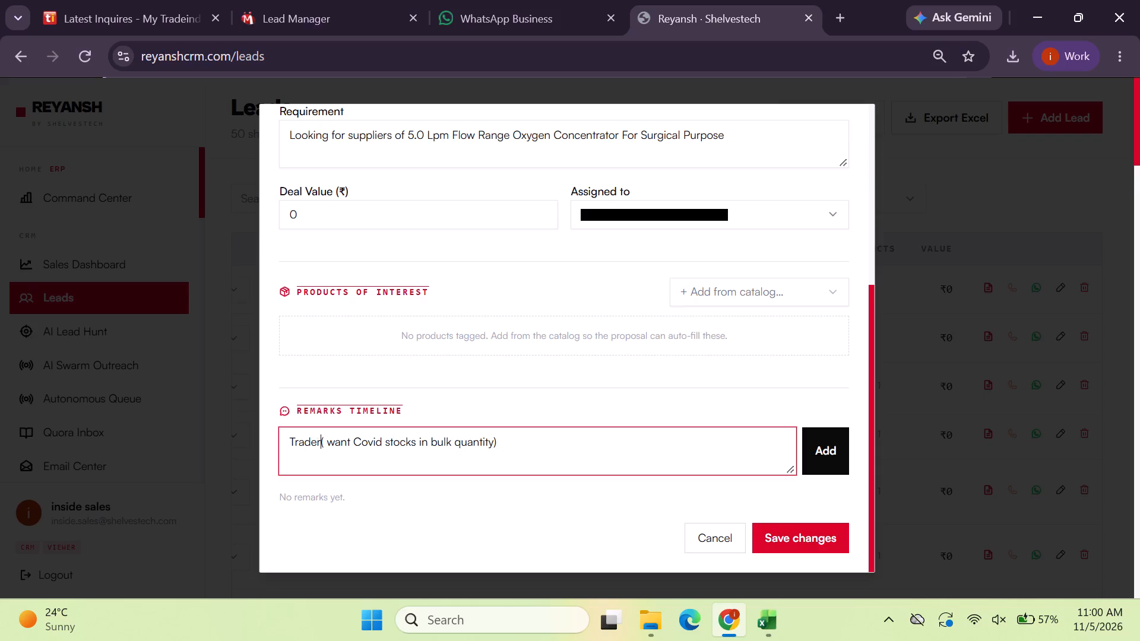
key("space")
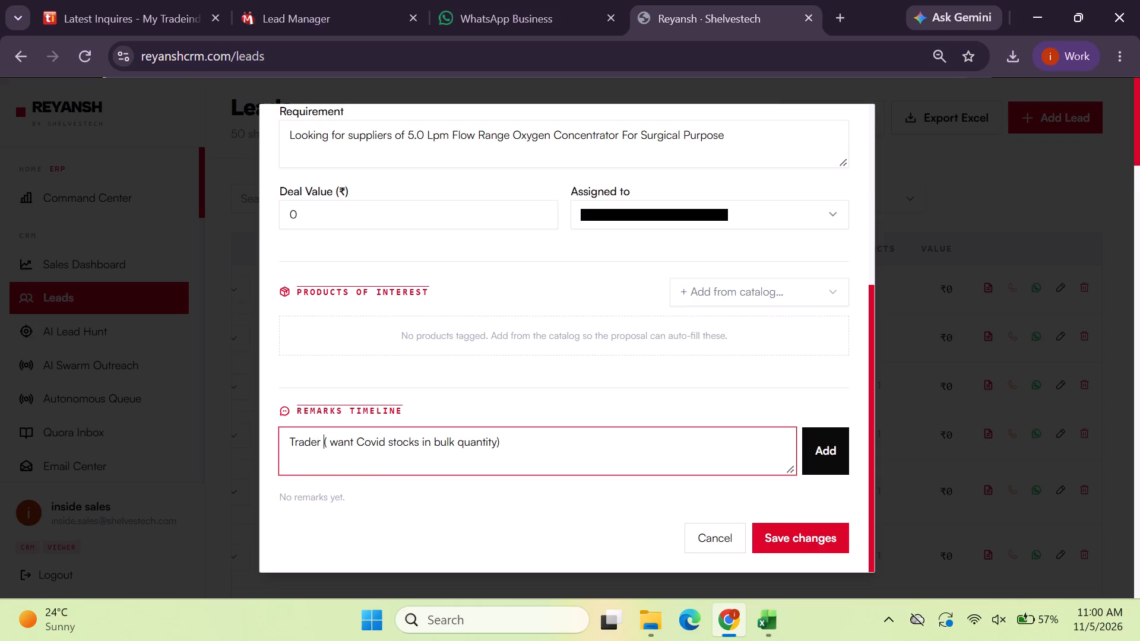
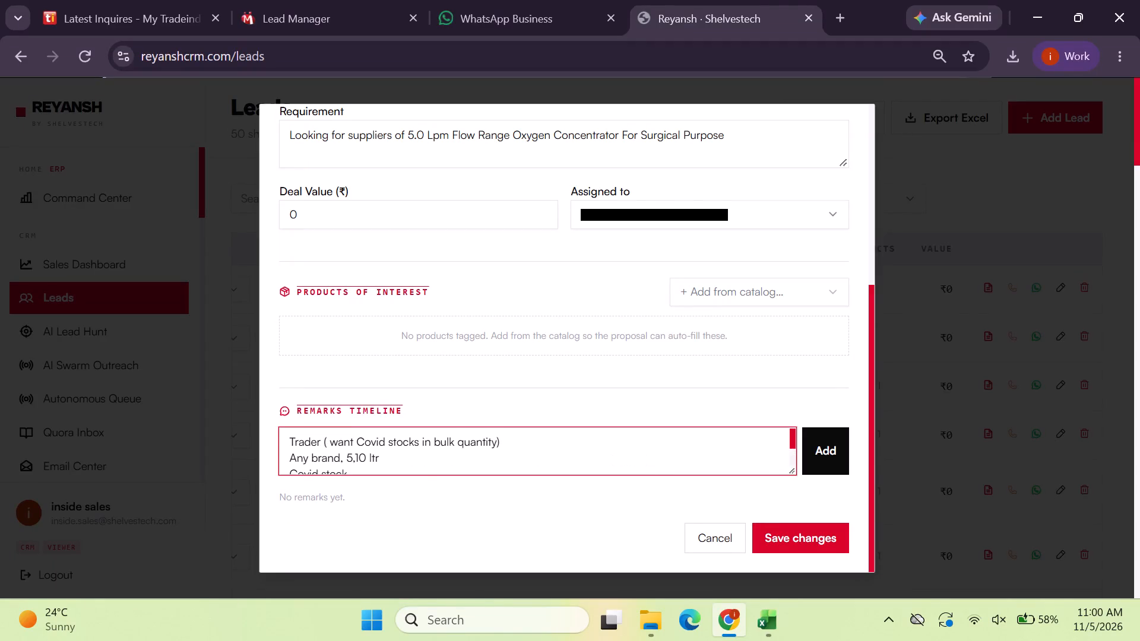
Open the Source choices of the Talaug Infotech Pvt Ltd. lead to change where the lead came from.
scroll(525, 460, "up", 3)
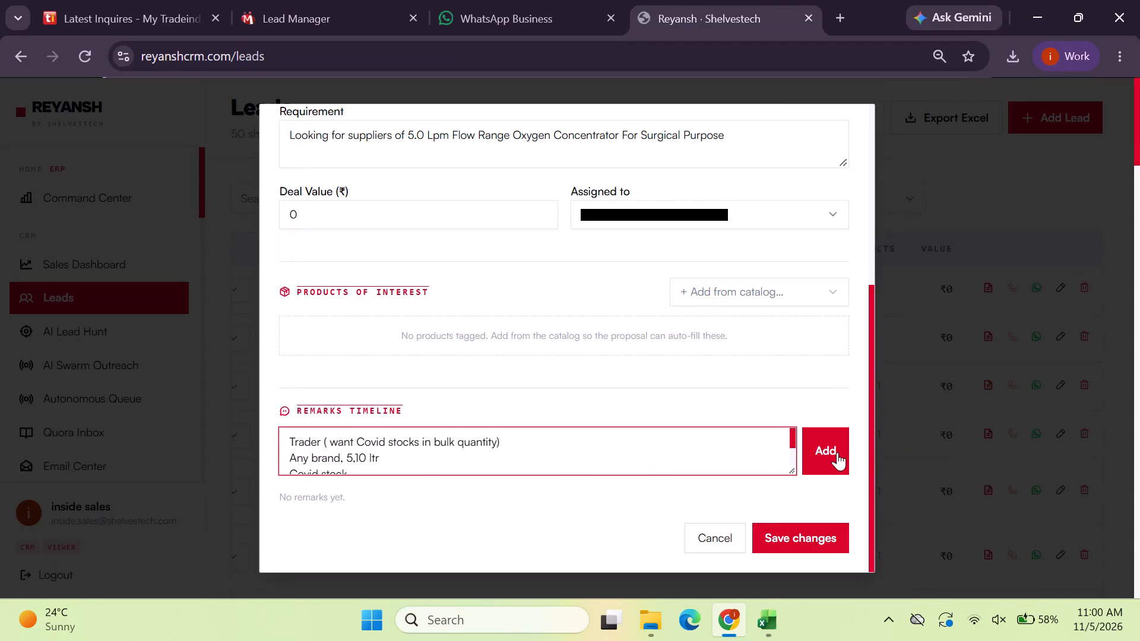
scroll(554, 335, "up", 2)
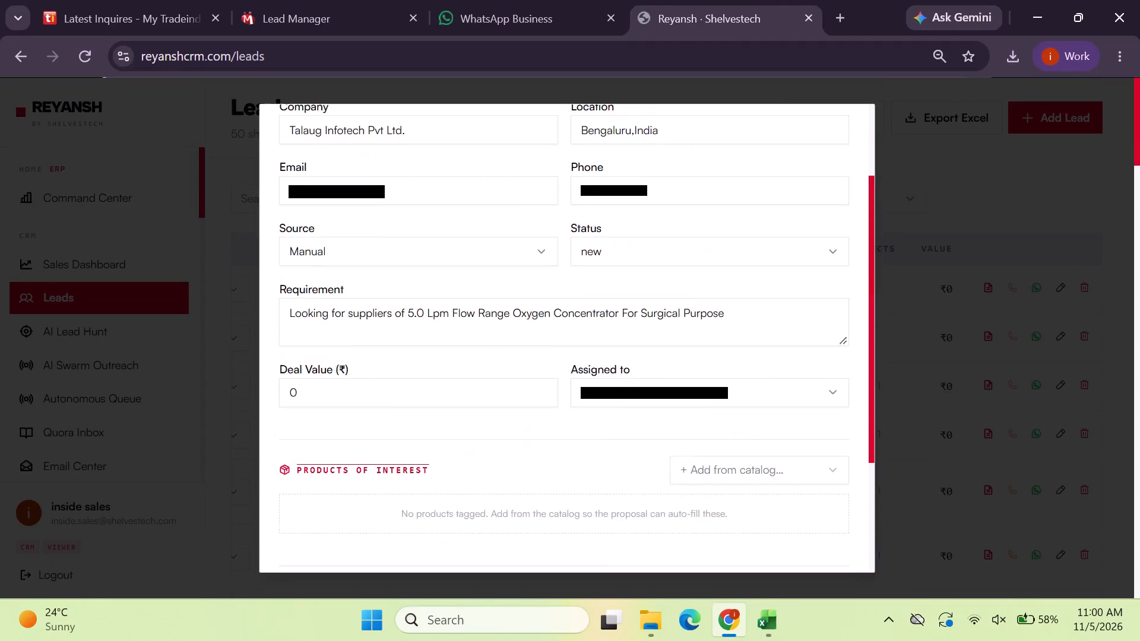
left_click(469, 252)
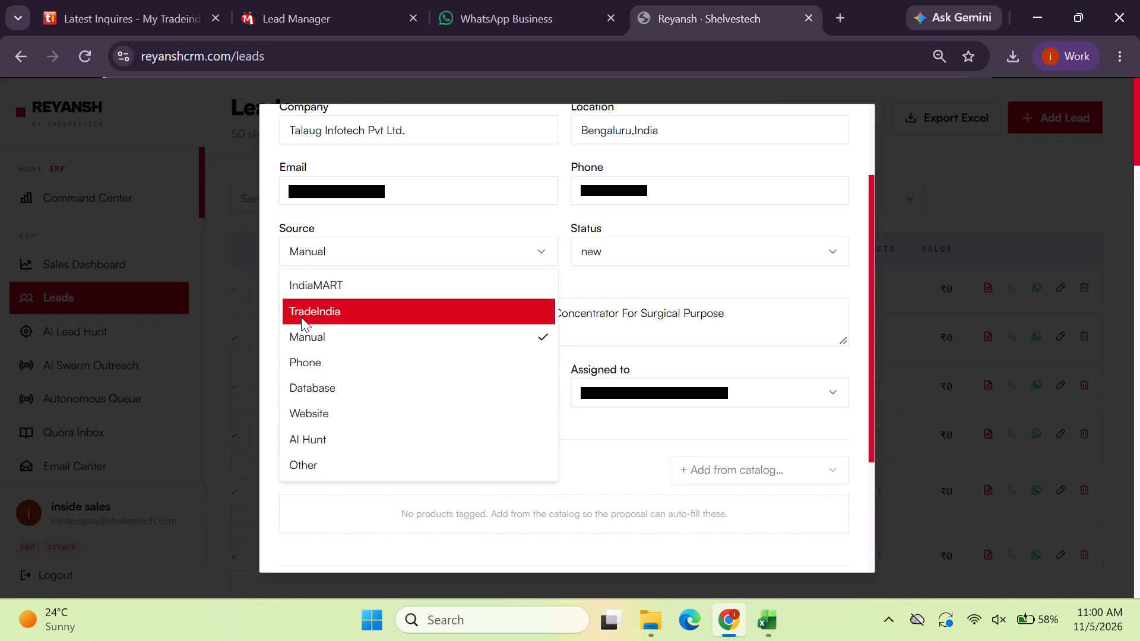
Set the Talaug Infotech Pvt Ltd. lead's source to TradeIndia and save the lead changes.
left_click(301, 317)
scroll(591, 381, "up", 3)
scroll(733, 405, "up", 2)
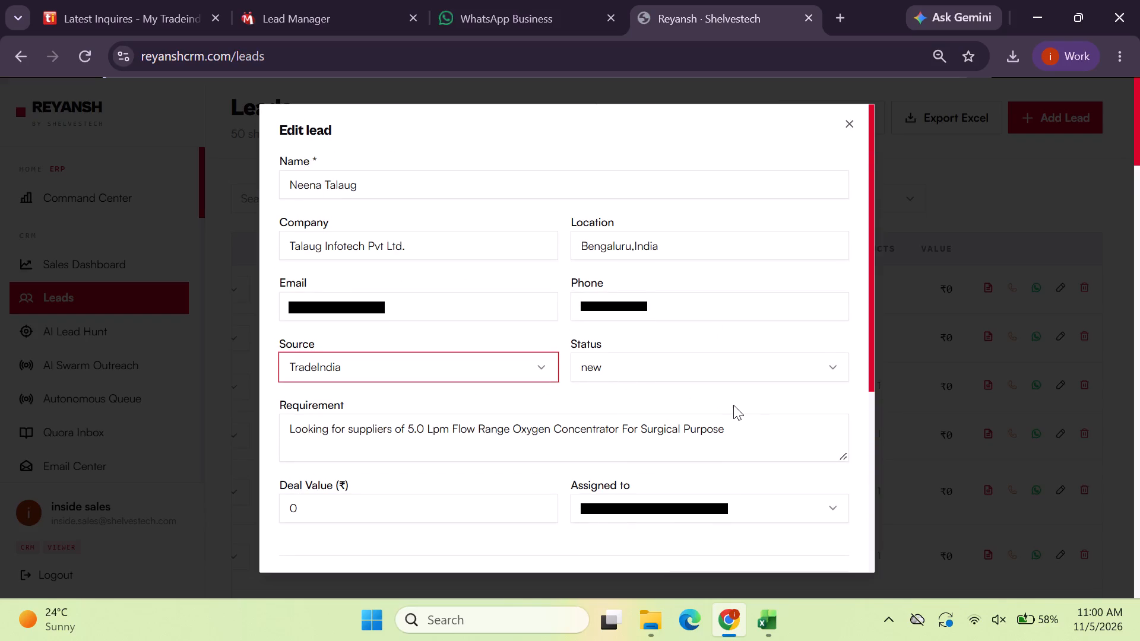
scroll(733, 405, "down", 10)
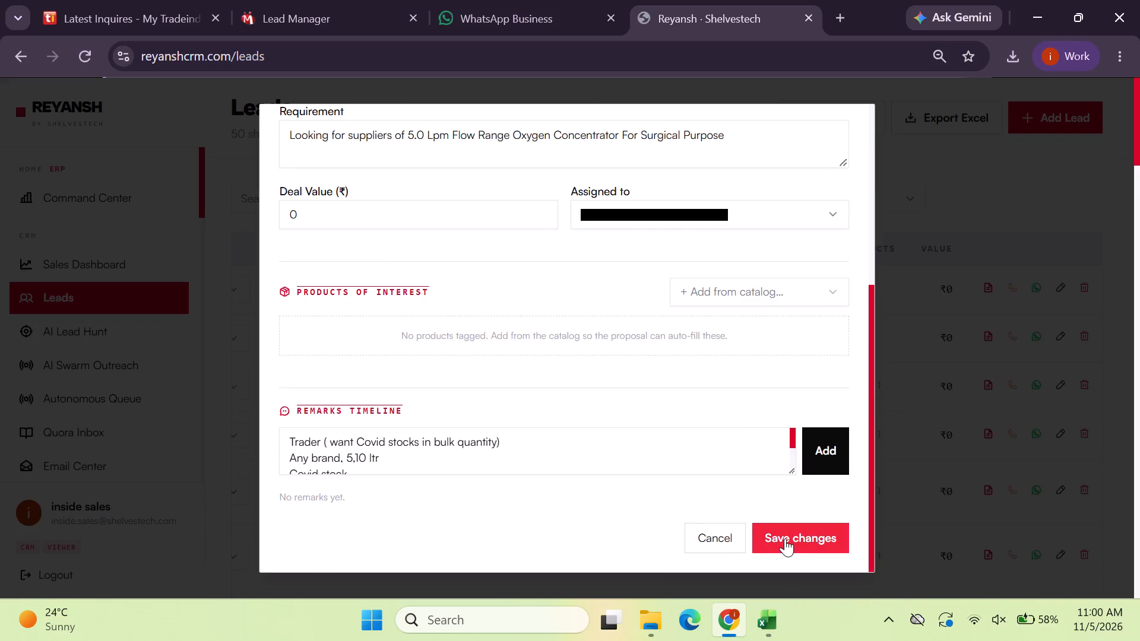
scroll(560, 439, "down", 3)
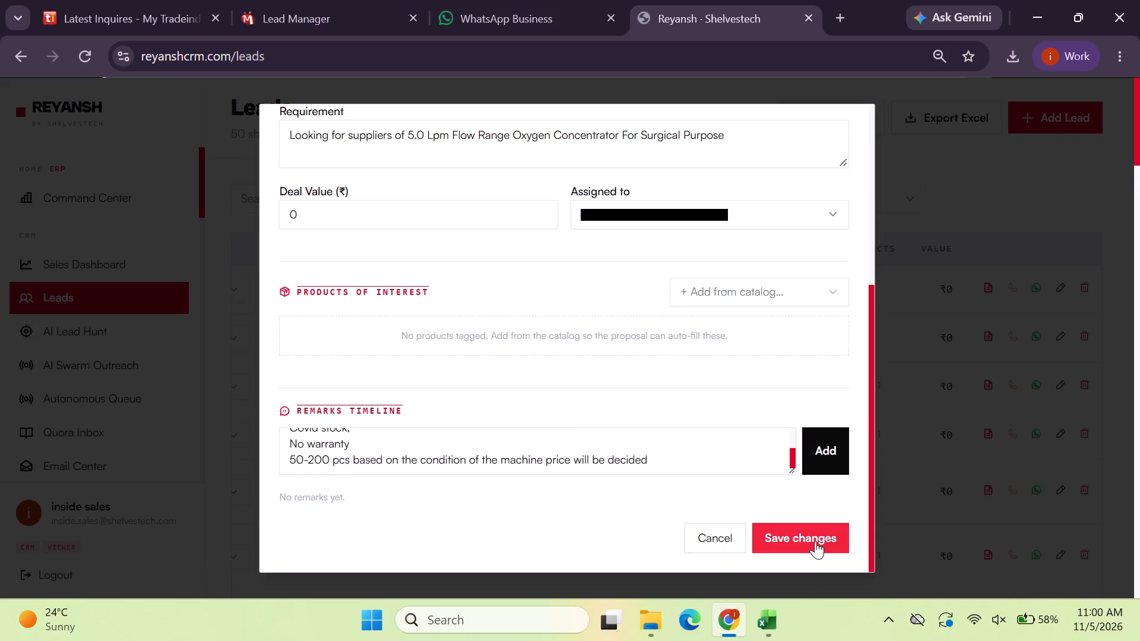
left_click(815, 541)
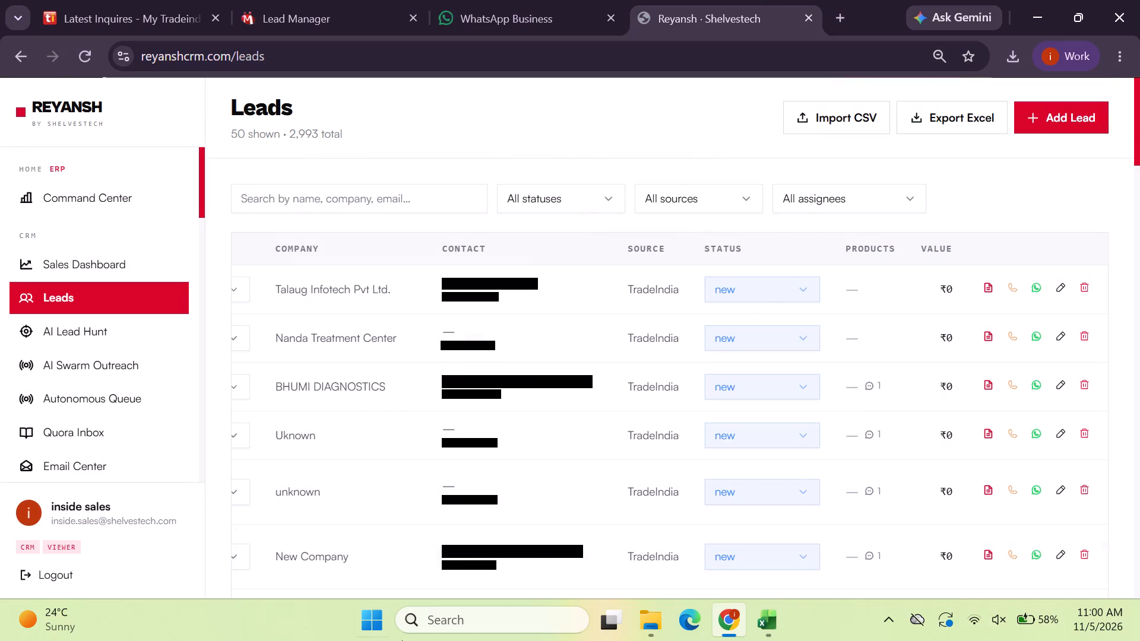
left_click(765, 566)
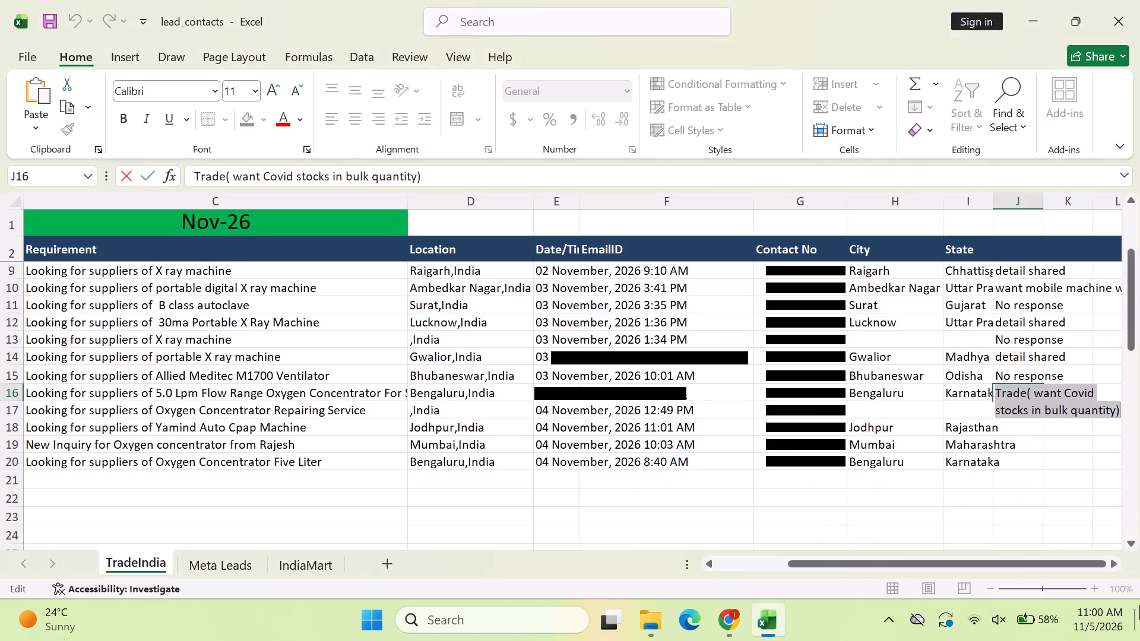
left_click(781, 525)
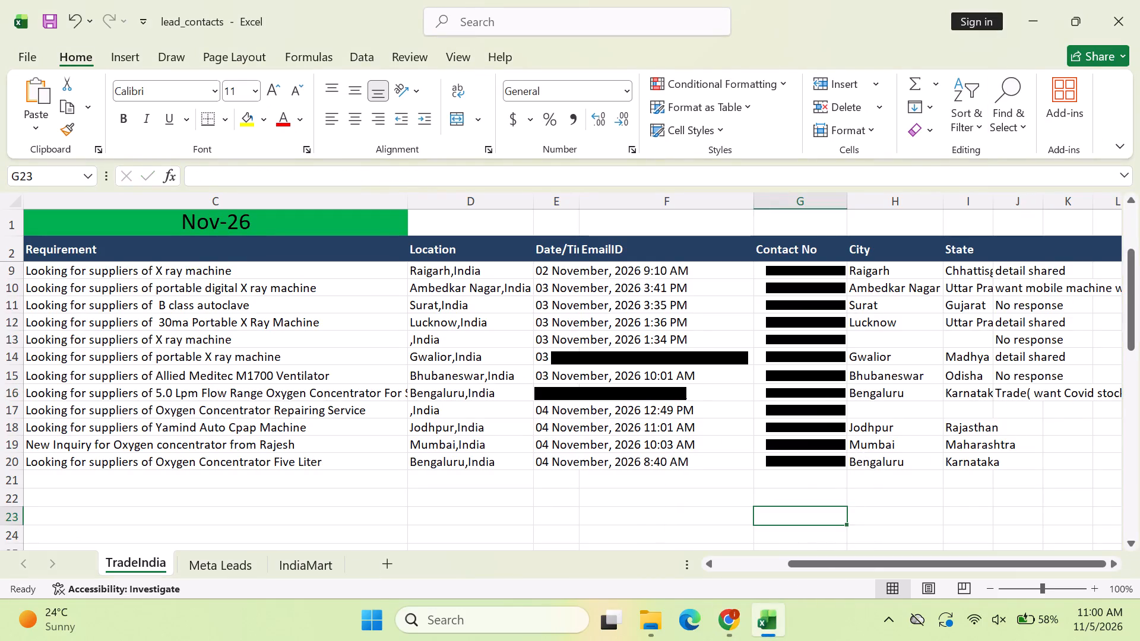
left_click(5, 409)
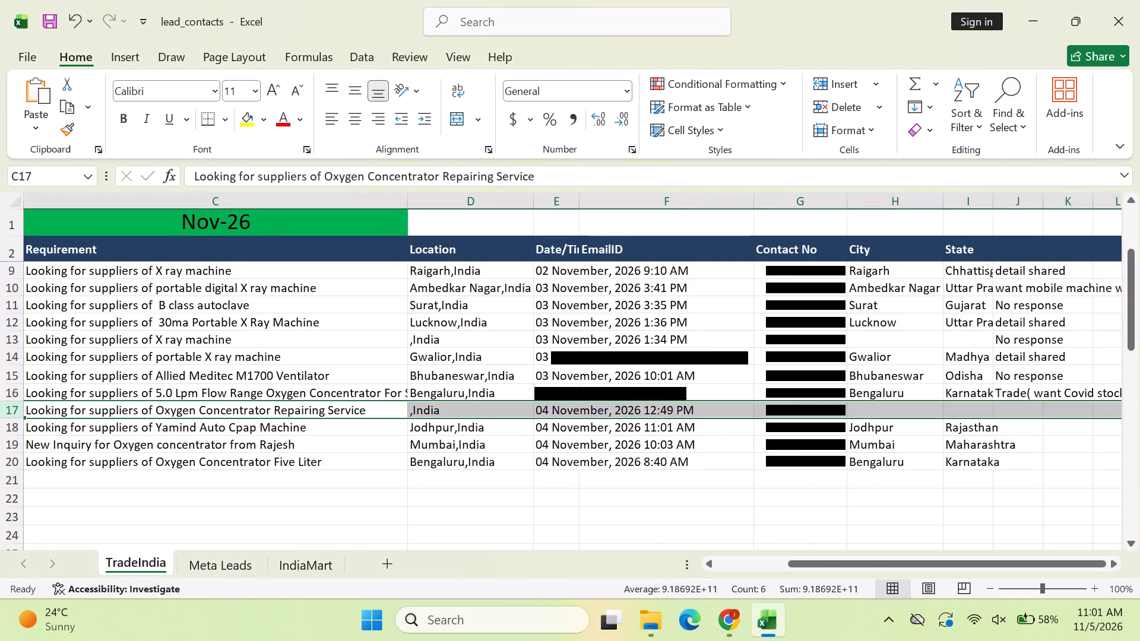
double_click(800, 414)
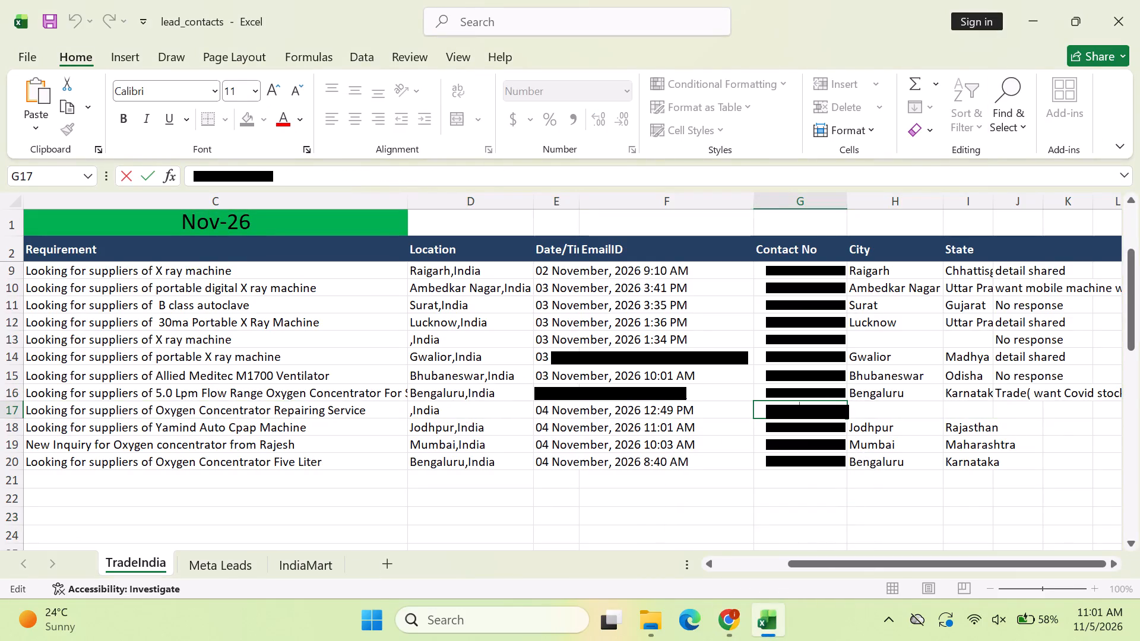
left_click_drag(782, 410, 848, 410)
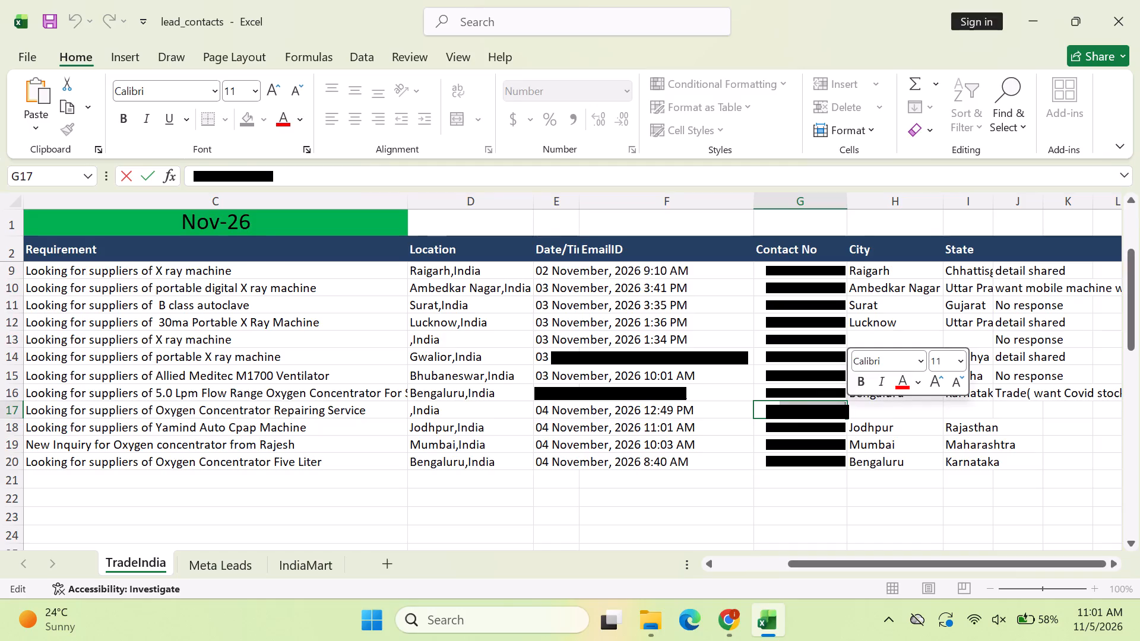
key("ctrl+c")
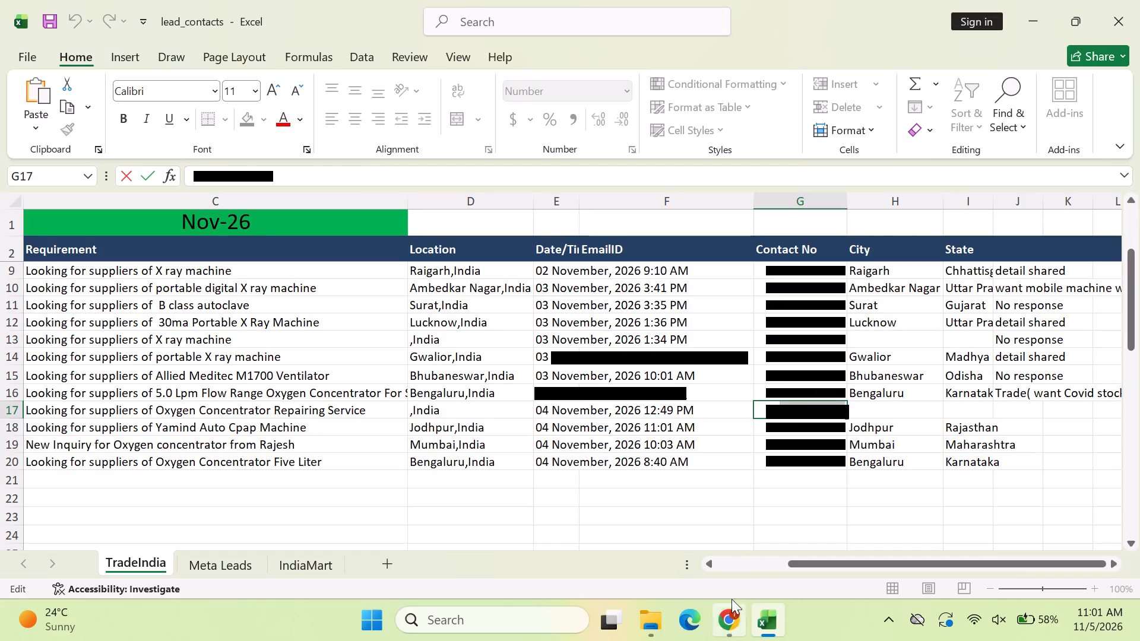
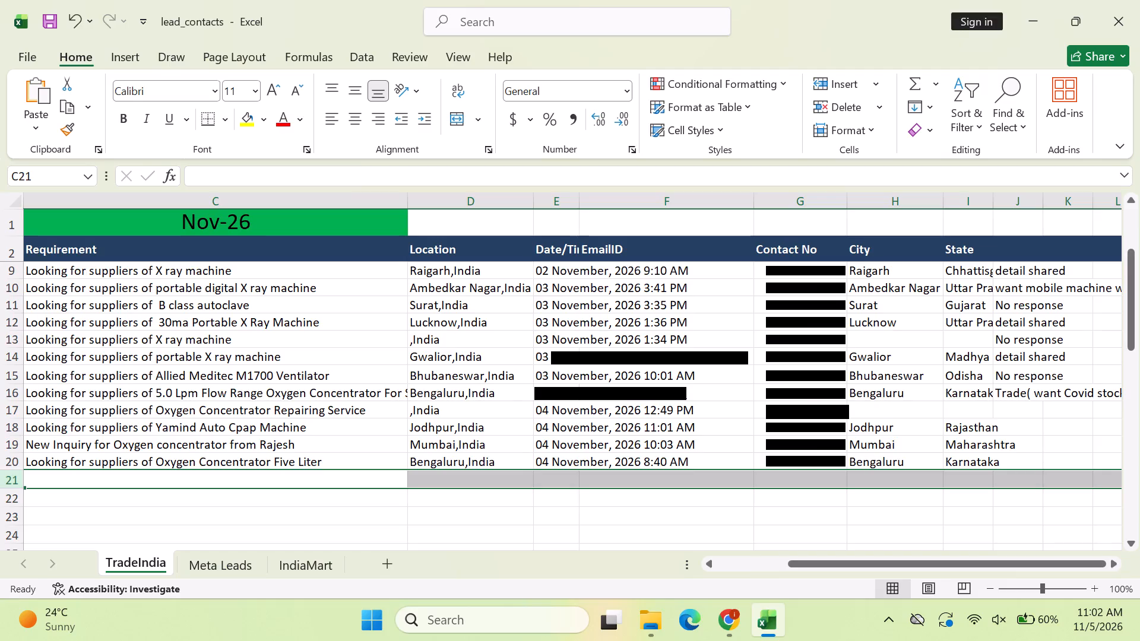
Check the Nov-26 section of the Meta Leads sheet in the lead_contacts workbook and return to the TradeIndia sheet.
left_click(203, 559)
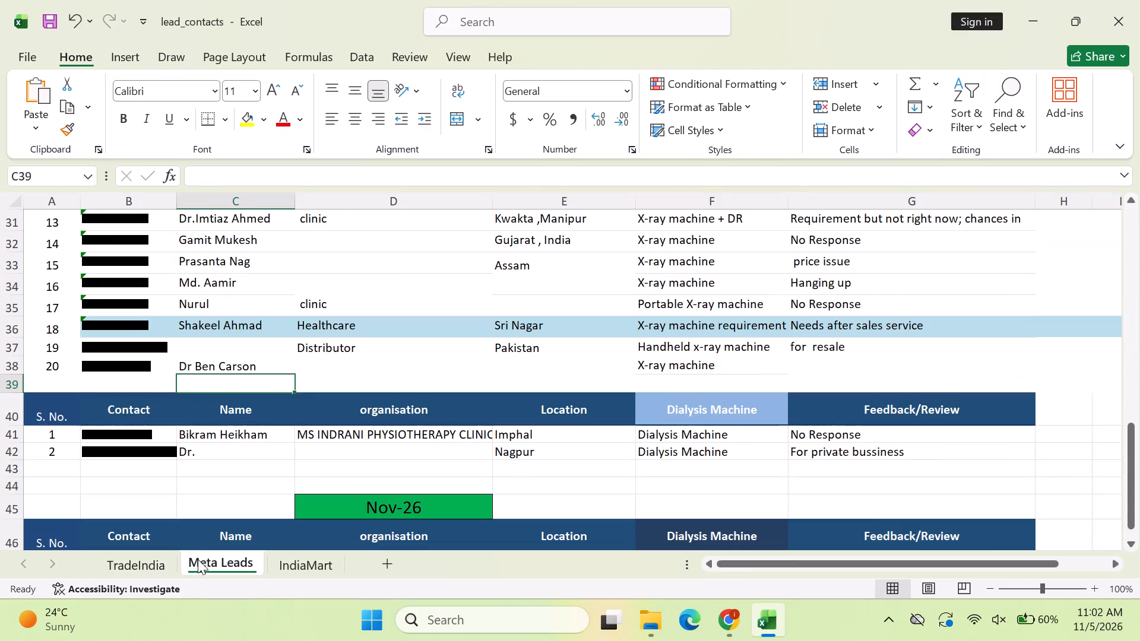
scroll(281, 506, "down", 2)
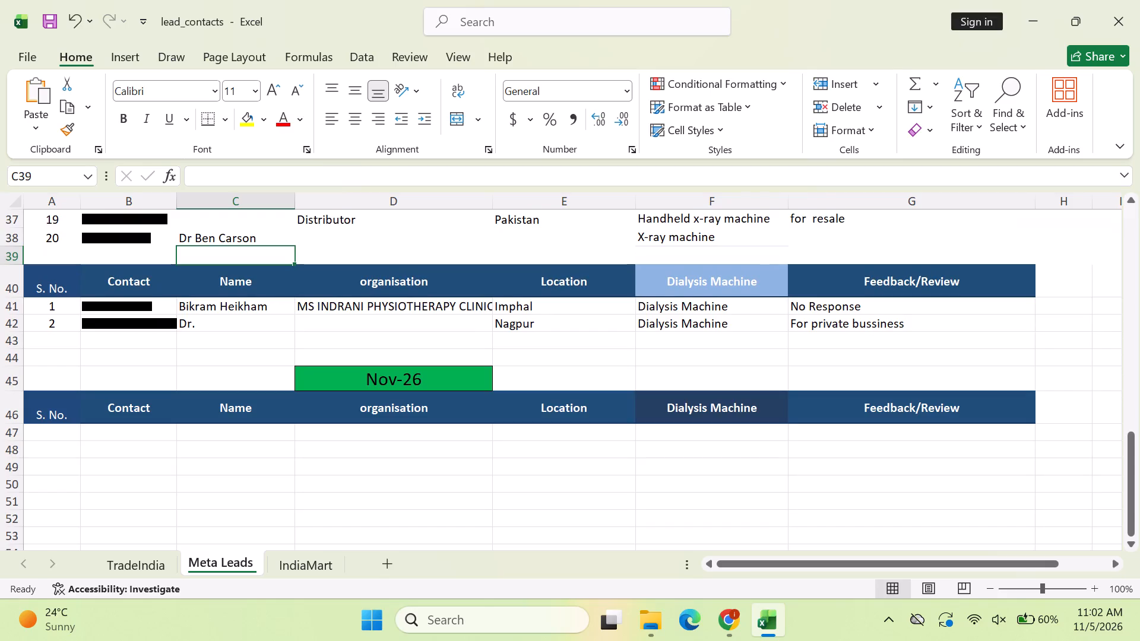
left_click(145, 570)
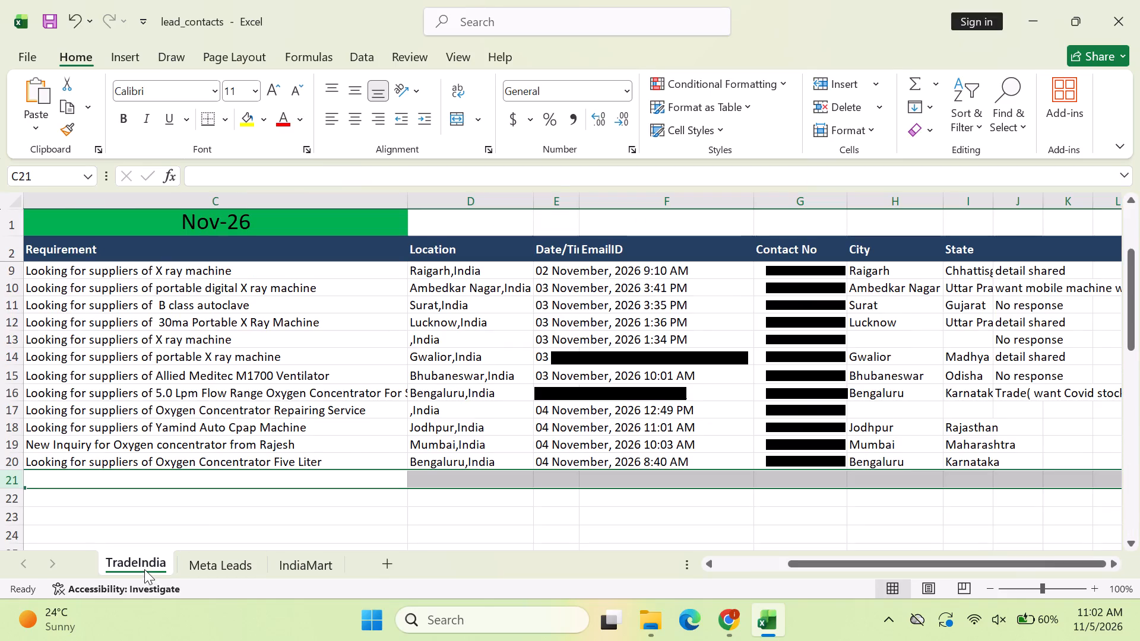
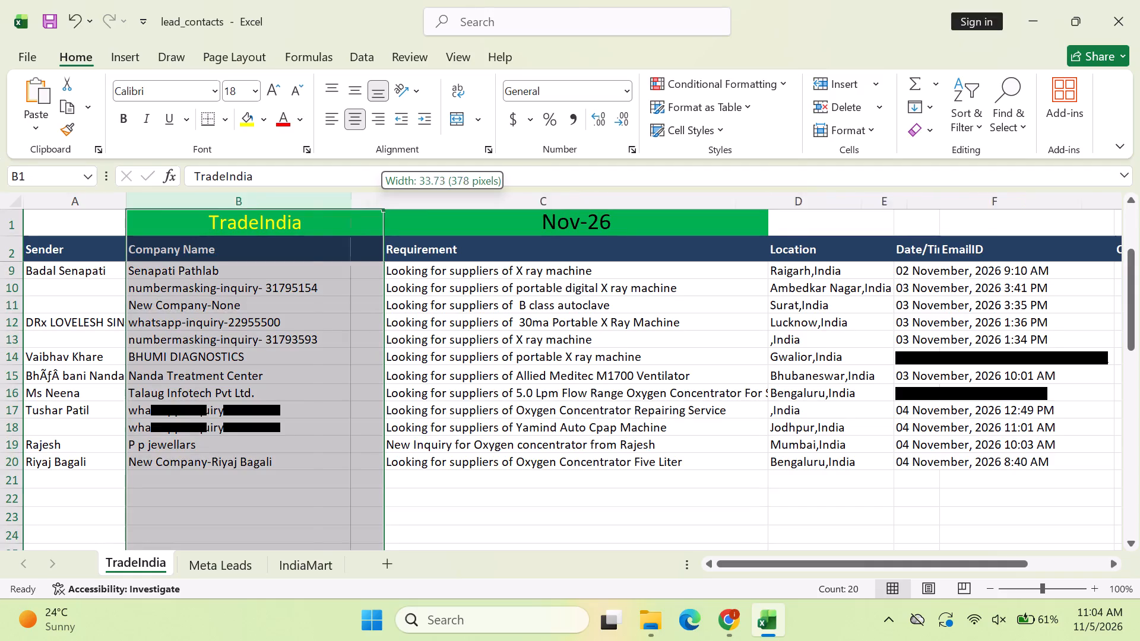
Narrow the Company Name column of the TradeIndia sheet to just fit its longest visible entries.
left_click_drag(344, 203, 316, 205)
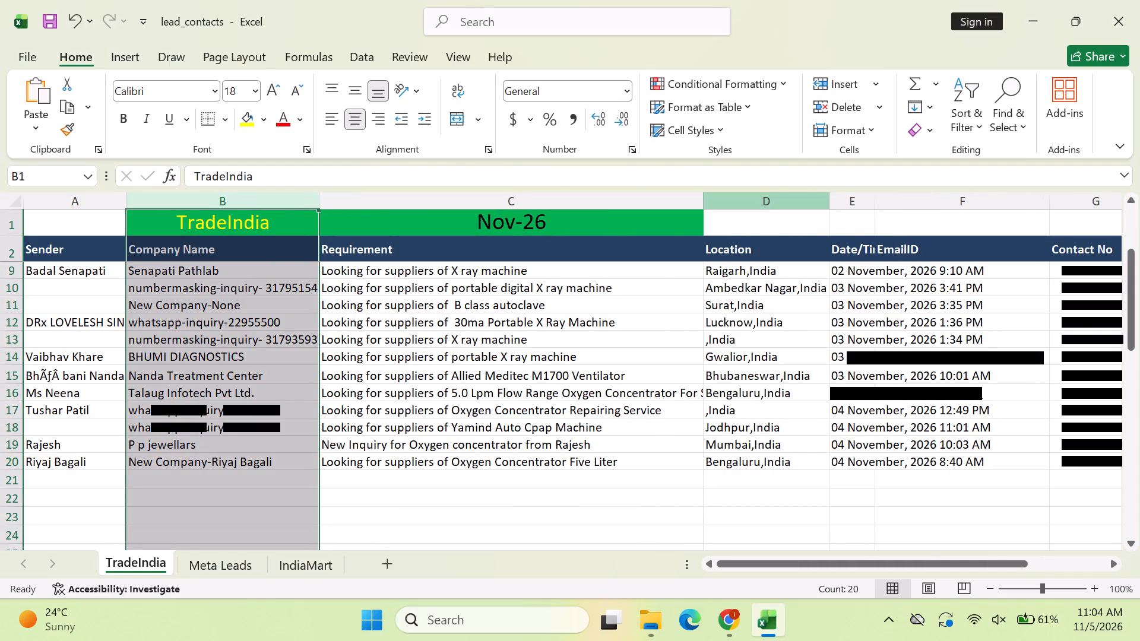
Narrow the EmailID column (F) on the TradeIndia sheet so the columns beside it move closer.
left_click(933, 210)
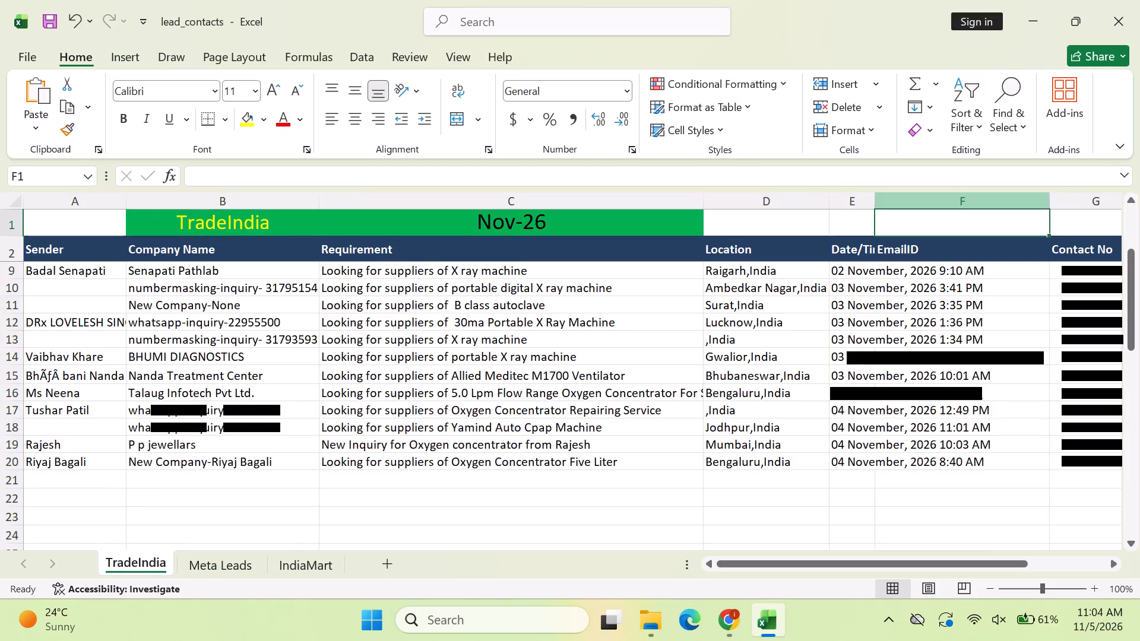
left_click(900, 206)
left_click_drag(1049, 195, 1040, 196)
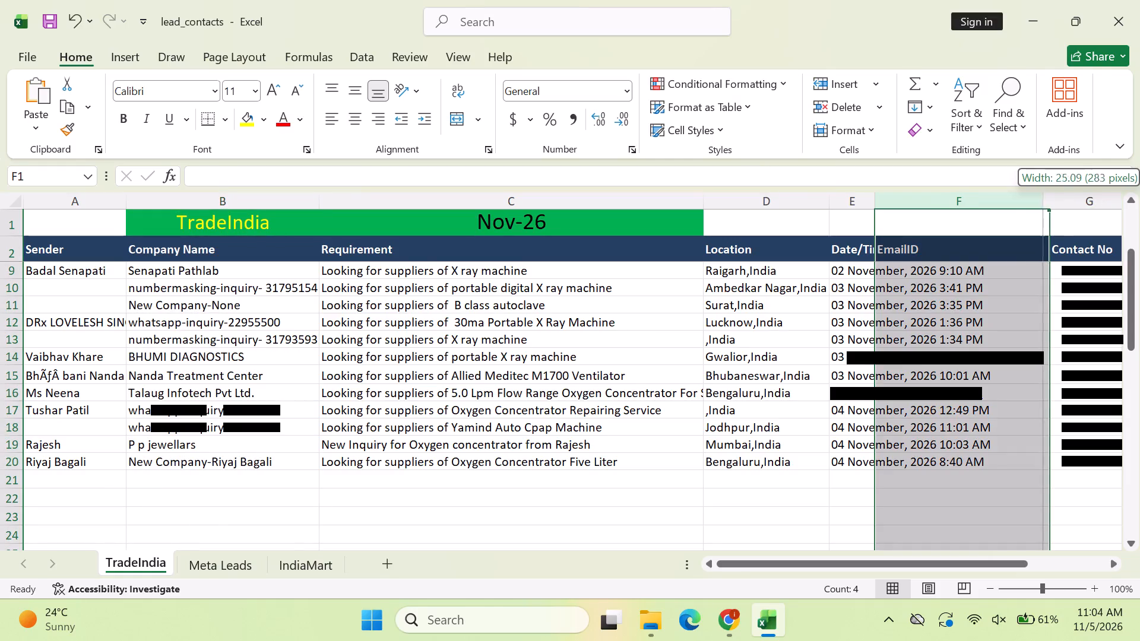
left_click_drag(1040, 196, 989, 207)
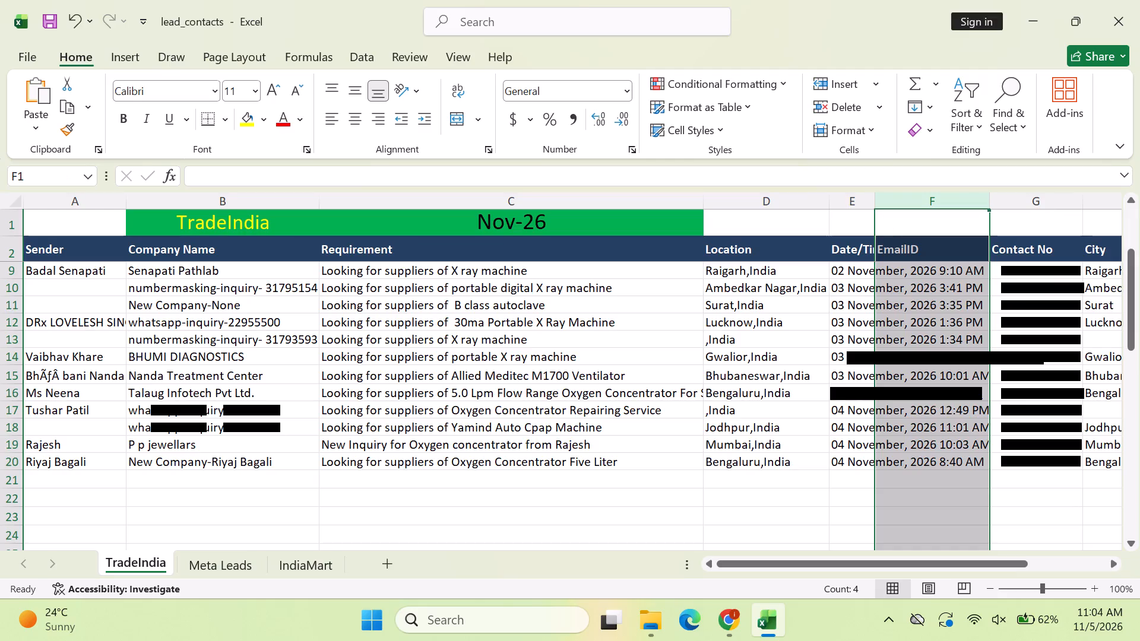
Copy the sender's name from row 17, the Oxygen Concentrator Repairing Service enquiry.
left_click(71, 408)
double_click(45, 412)
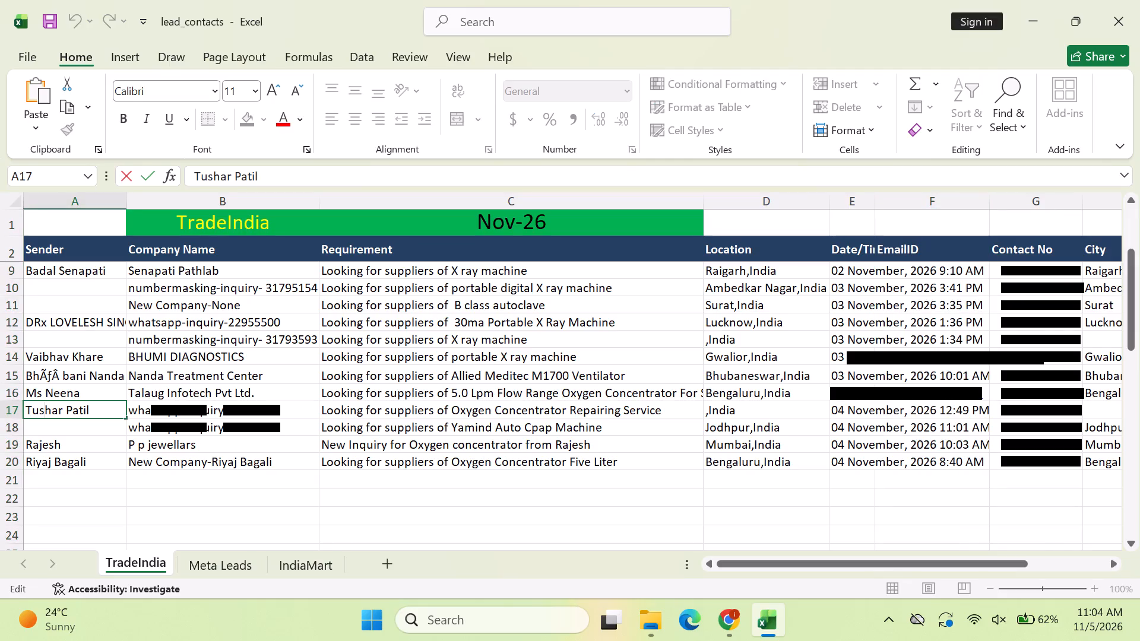
left_click_drag(25, 414, 79, 421)
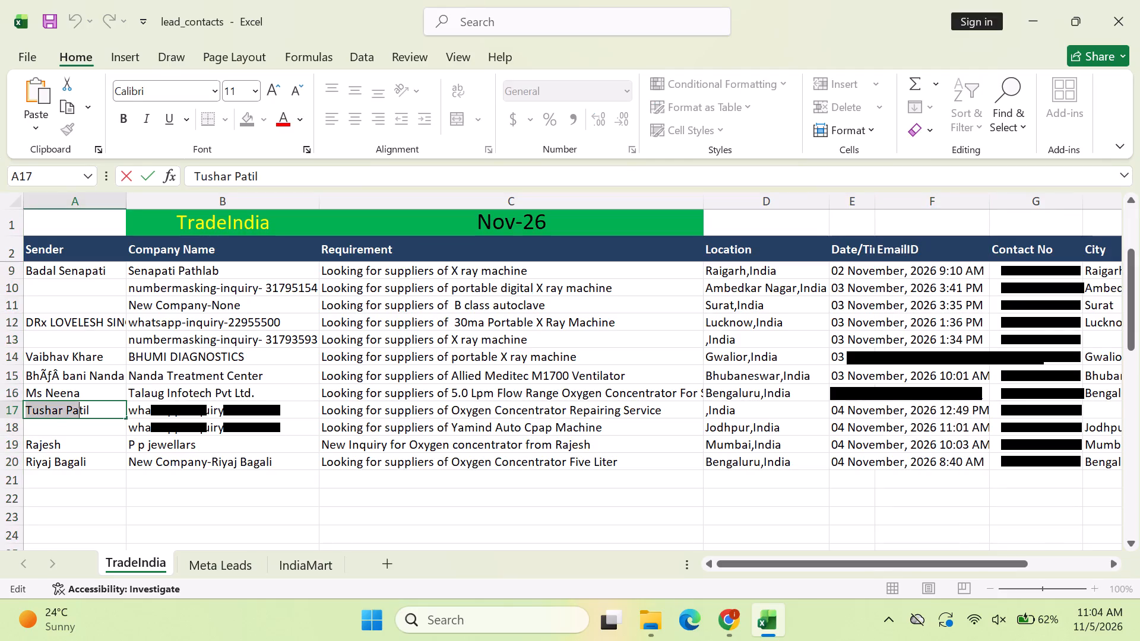
left_click_drag(79, 421, 92, 423)
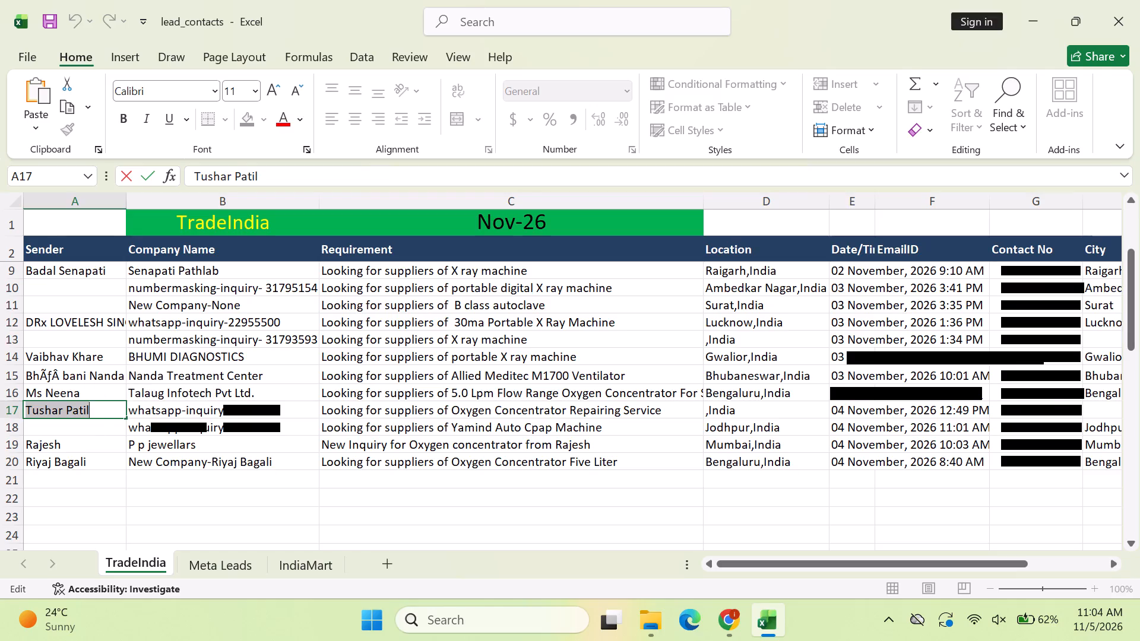
key("ctrl+c")
Narrow the Requirement column (C) on the TradeIndia sheet to a width of about 47.
left_click(563, 206)
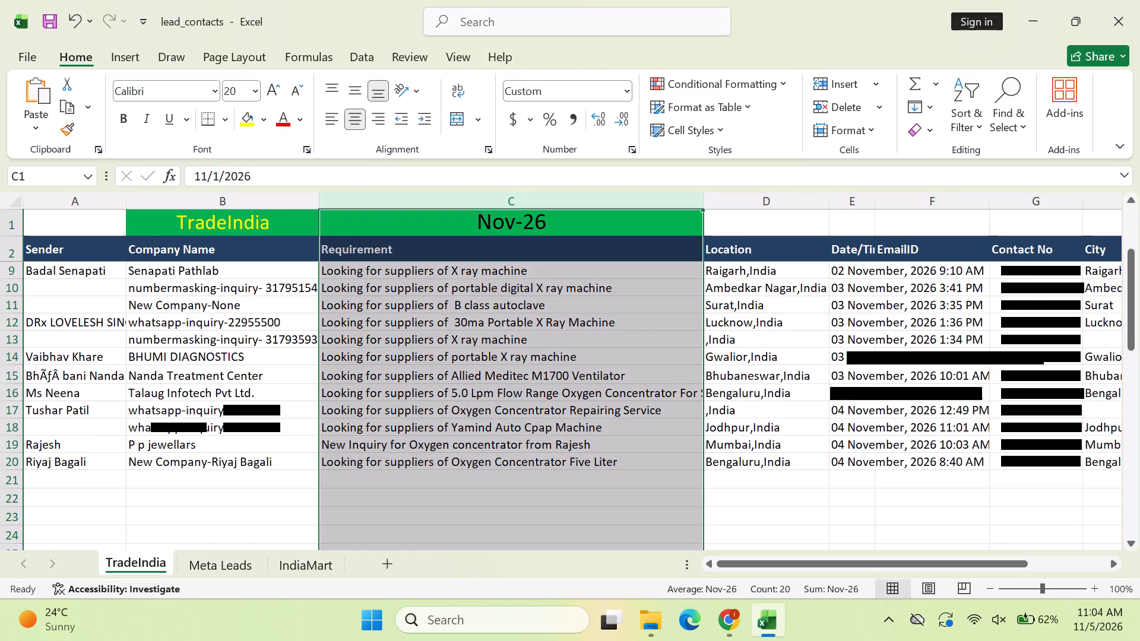
left_click_drag(706, 199, 632, 201)
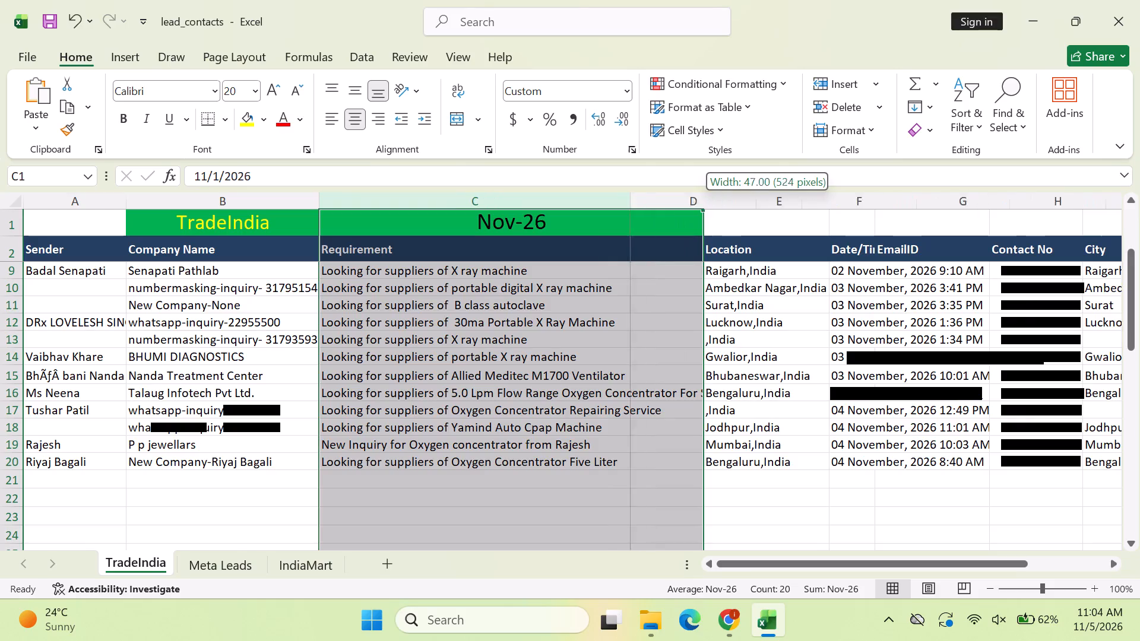
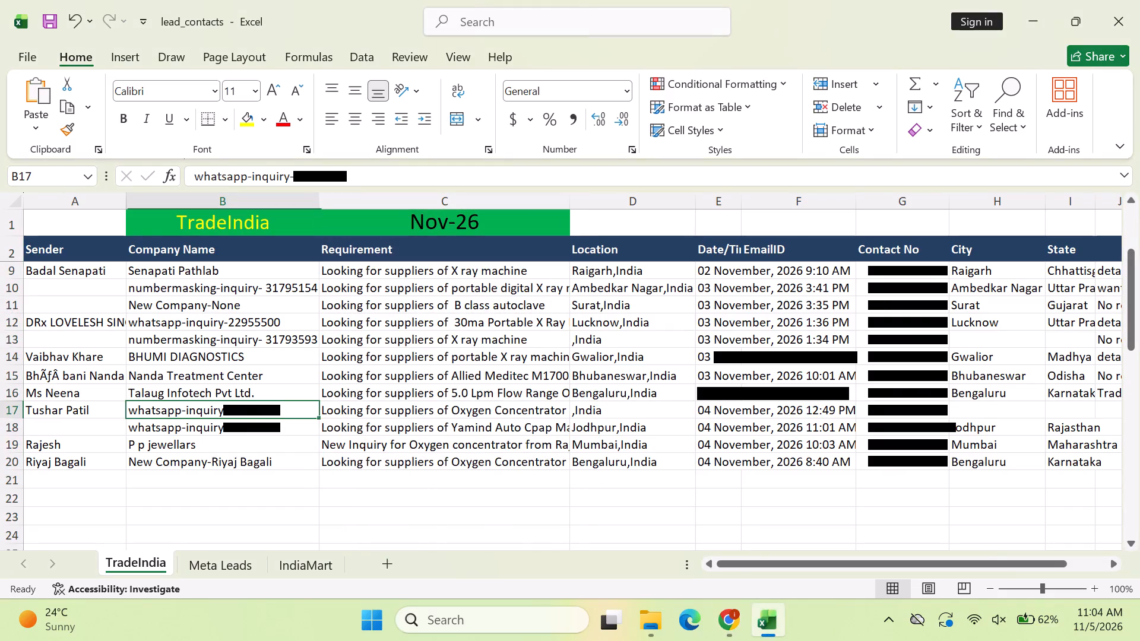
Switch to the Reyansh CRM in Chrome and enter "Unkowm" as the company for the new lead from row 17.
double_click(134, 411)
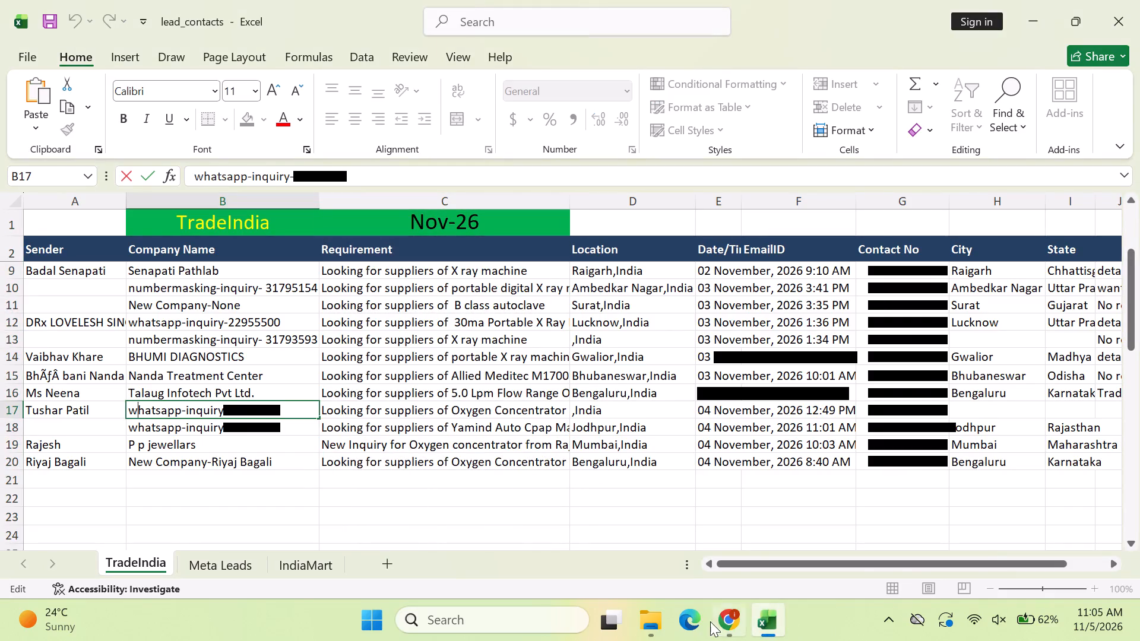
left_click(694, 590)
left_click(685, 526)
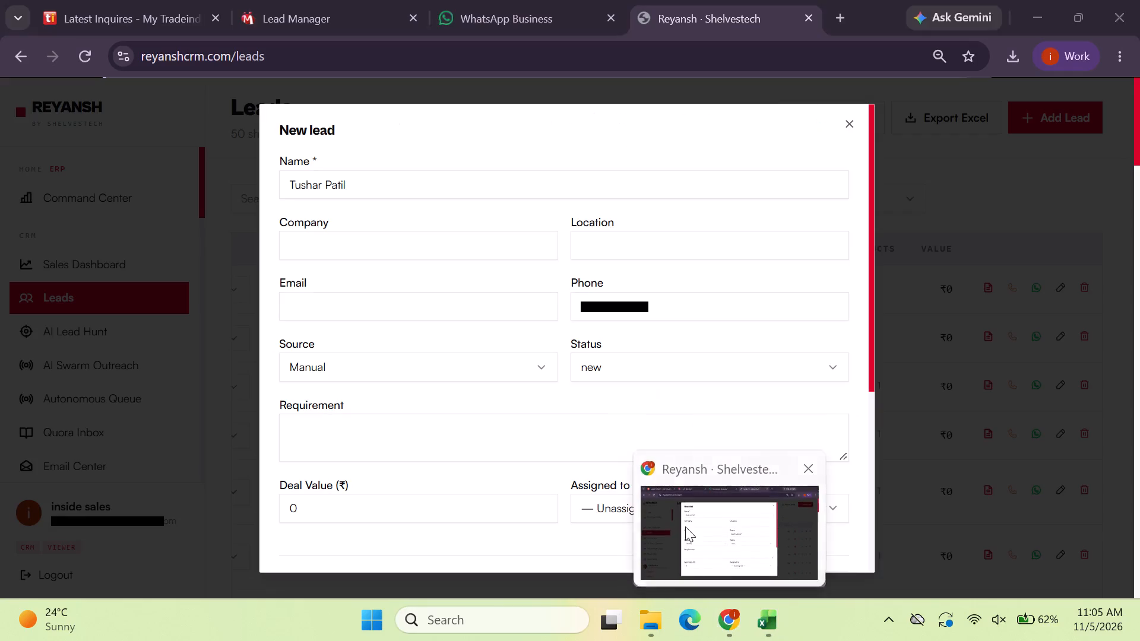
left_click(317, 248)
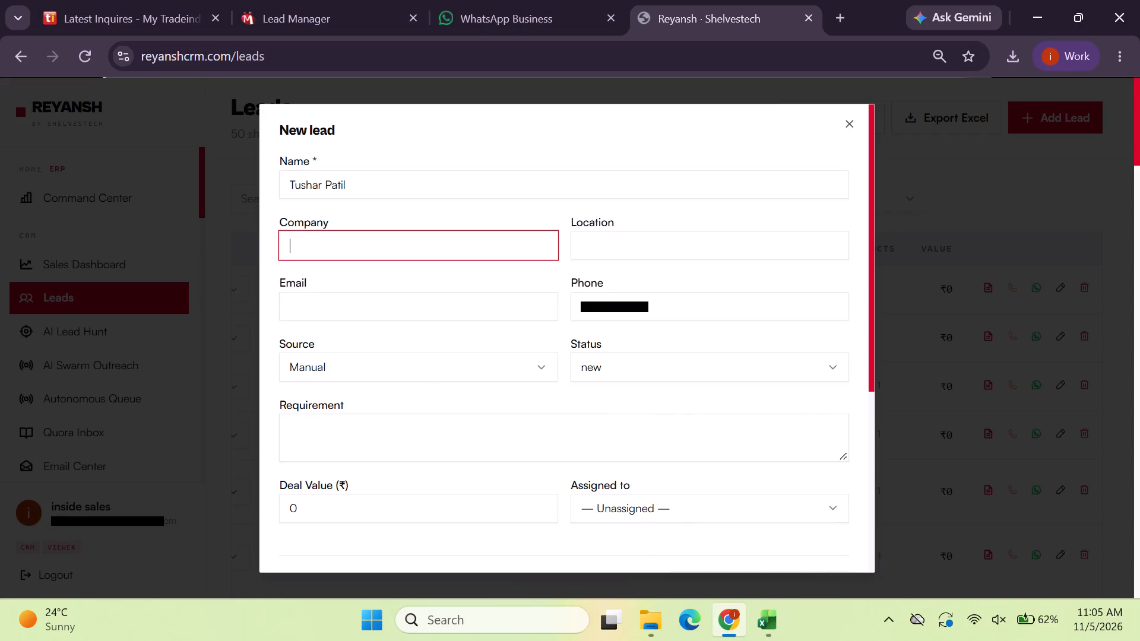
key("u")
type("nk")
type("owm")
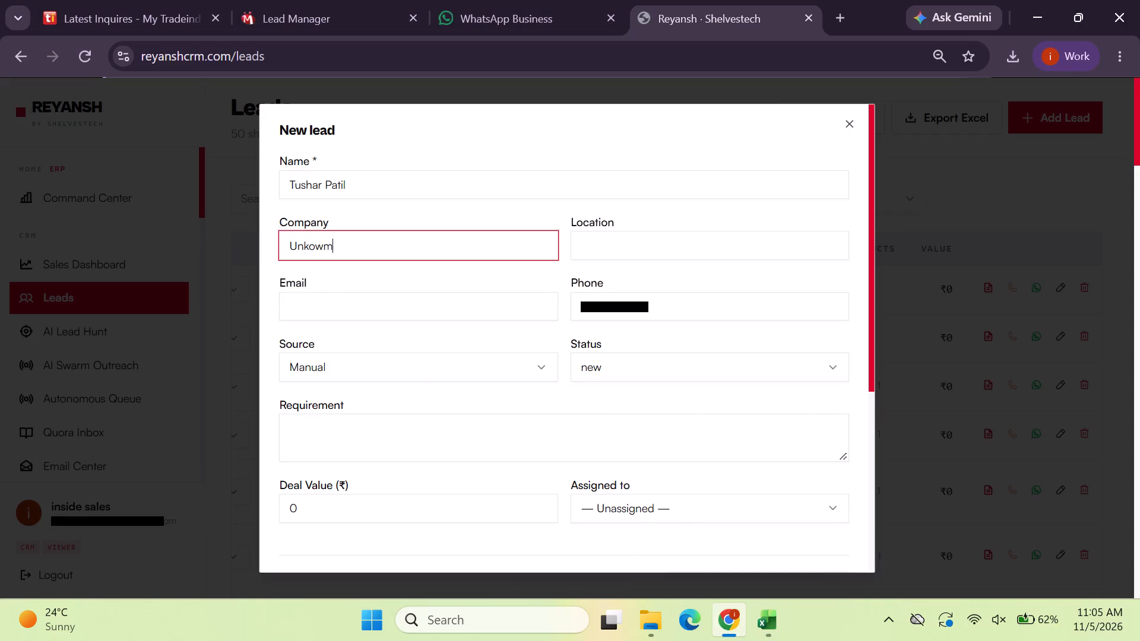
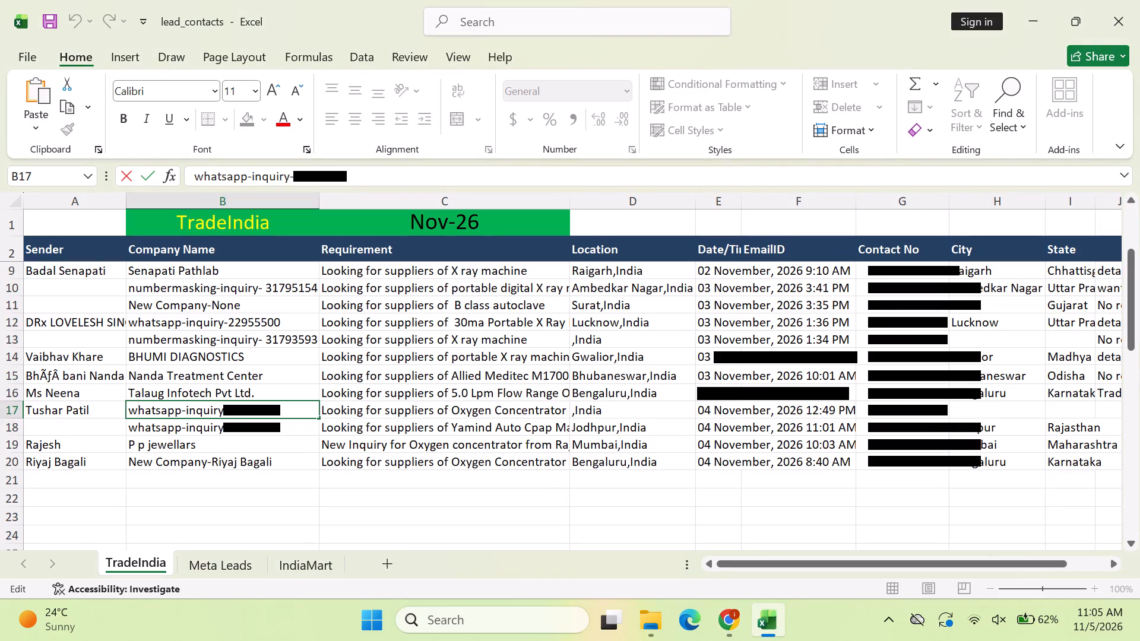
Widen the Location column (D) on the TradeIndia sheet.
left_click(672, 199)
left_click_drag(693, 198, 727, 196)
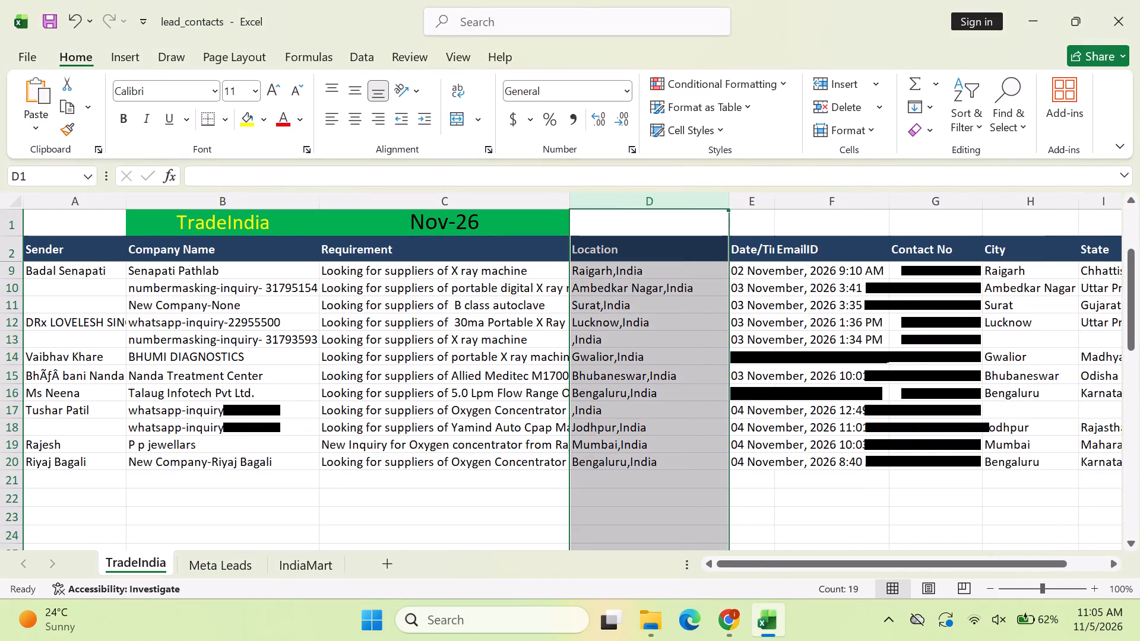
Copy the location from row 17 into the new lead's Location field in the Reyansh CRM and delete its leading comma, leaving India.
double_click(585, 412)
left_click_drag(573, 412, 623, 411)
key("ctrl+c")
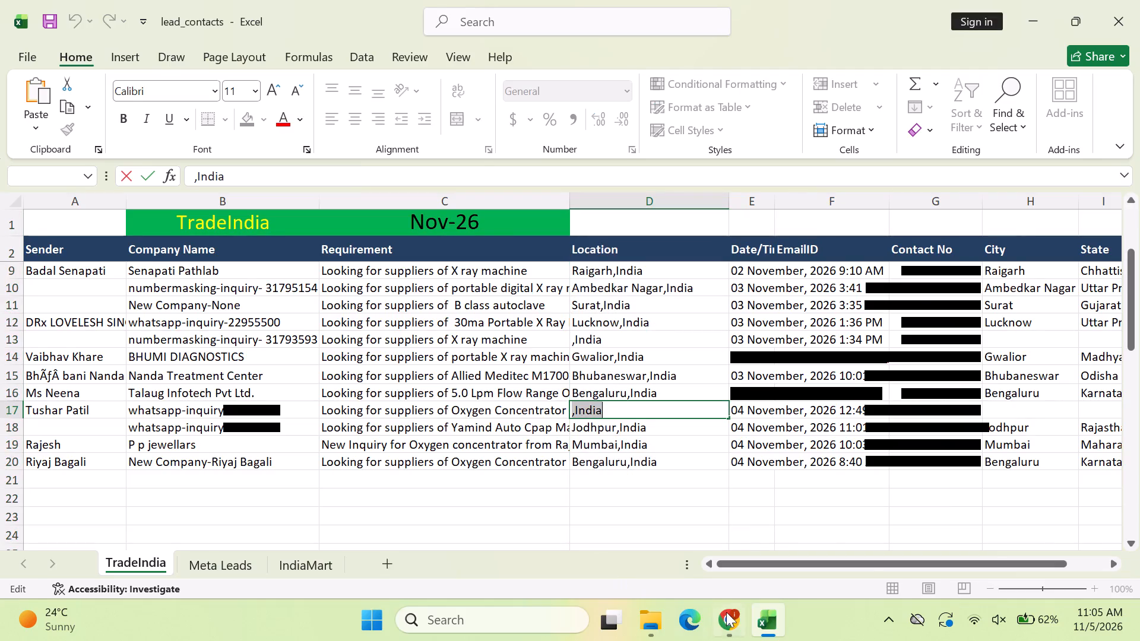
left_click(728, 626)
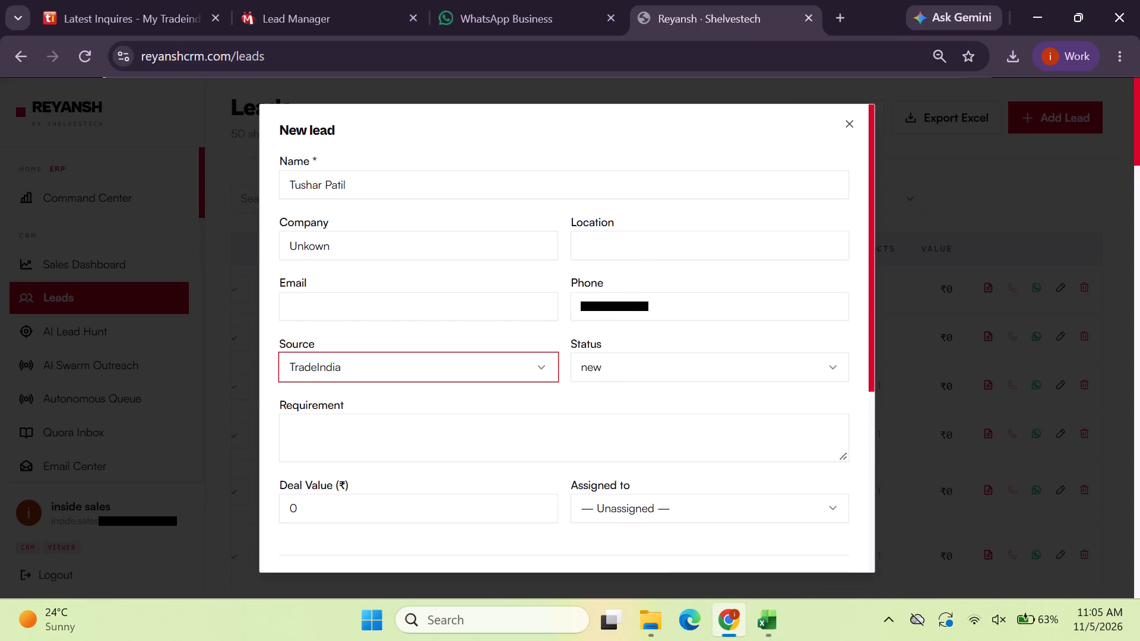
left_click(629, 249)
key("ctrl+v")
left_click(584, 247)
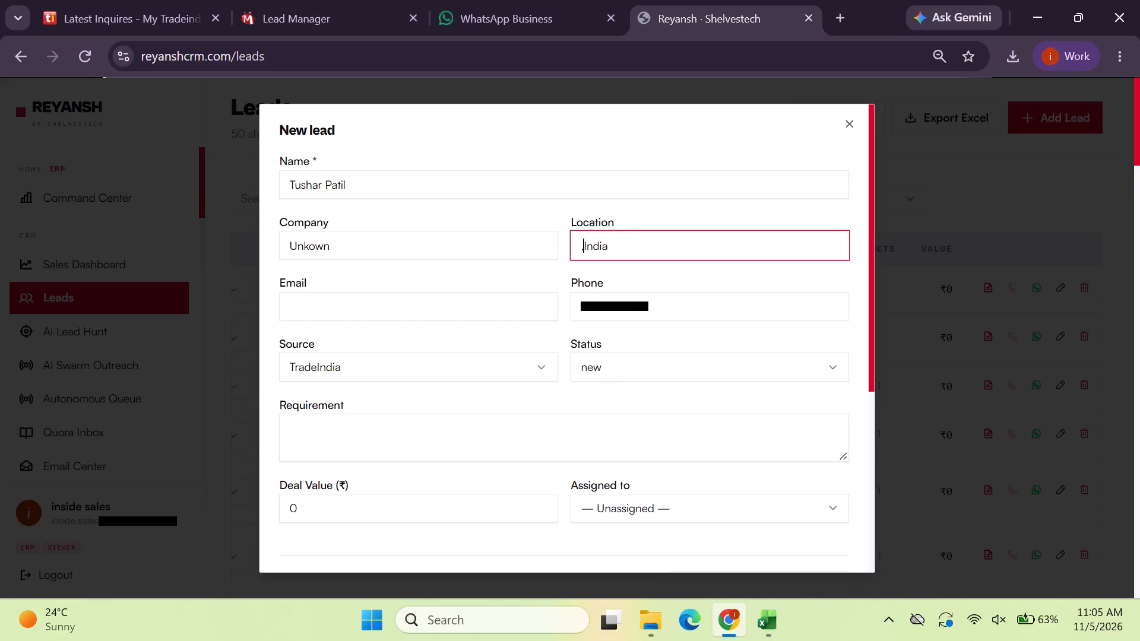
key("BackSpace")
scroll(648, 364, "down", 6)
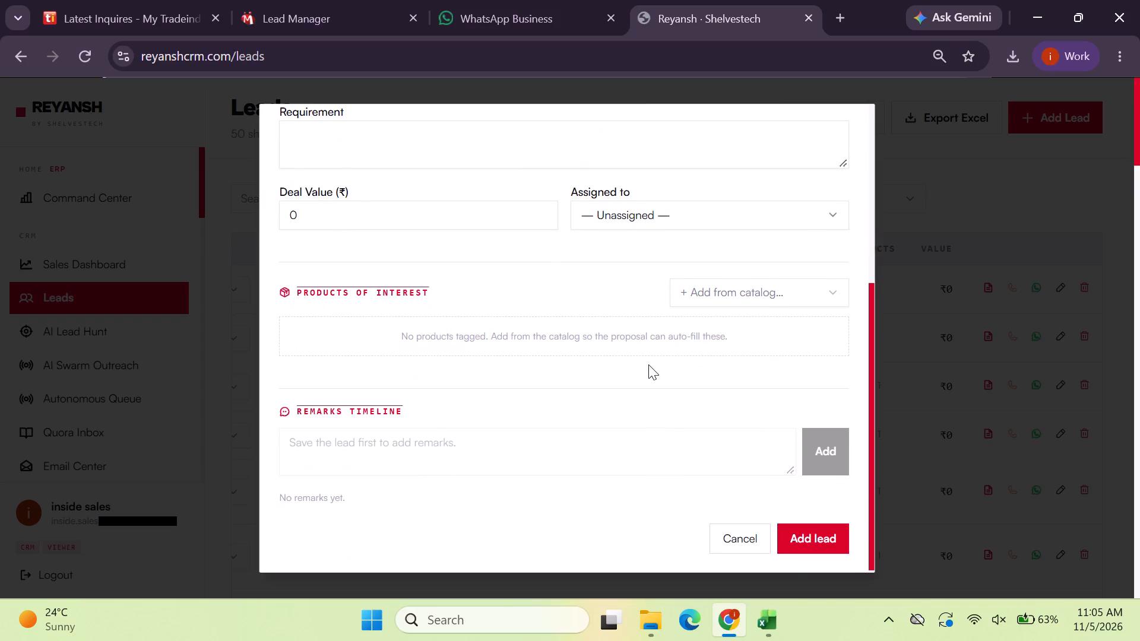
Save the new lead for the row 17 Oxygen Concentrator enquiry.
left_click(813, 540)
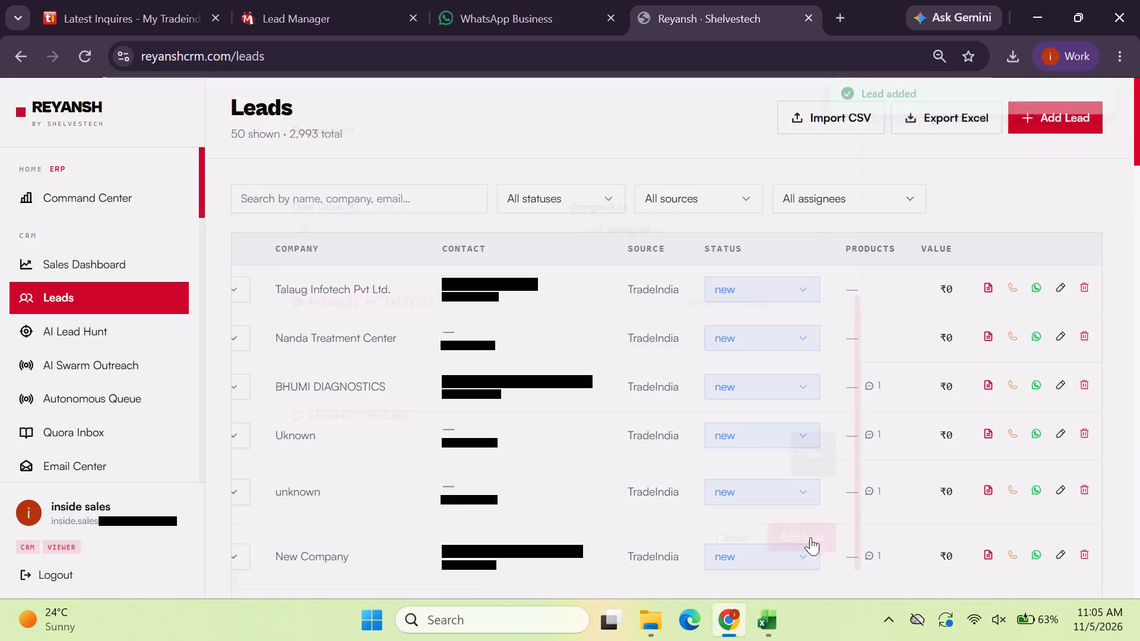
Log a No answer activity on the newly added lead at the top of the Leads list, without a note.
left_click(1018, 288)
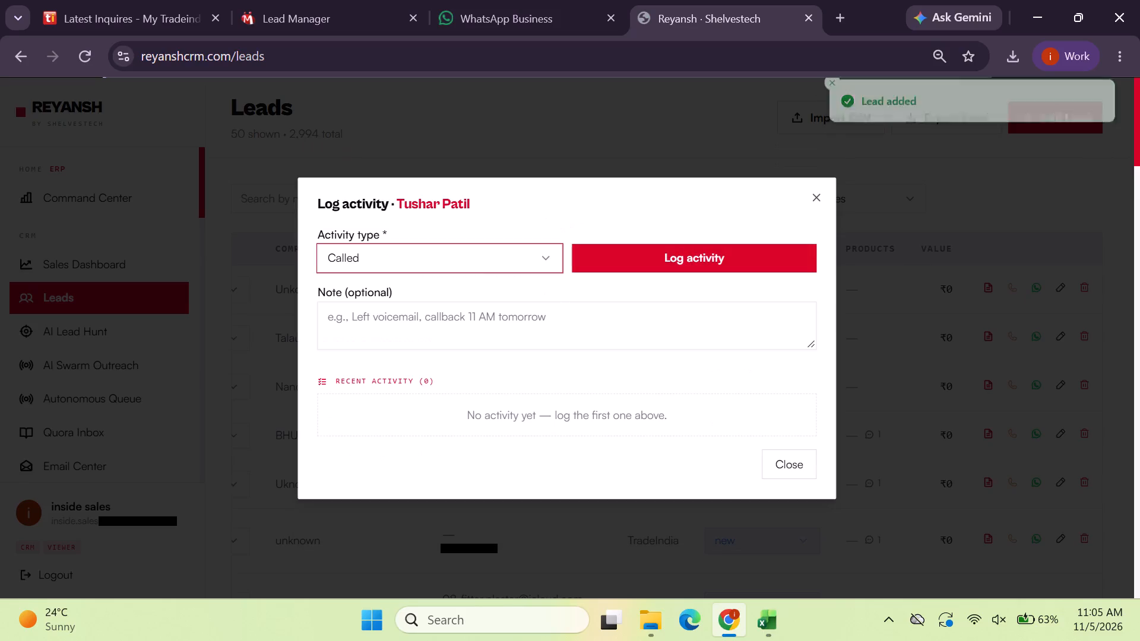
left_click(546, 251)
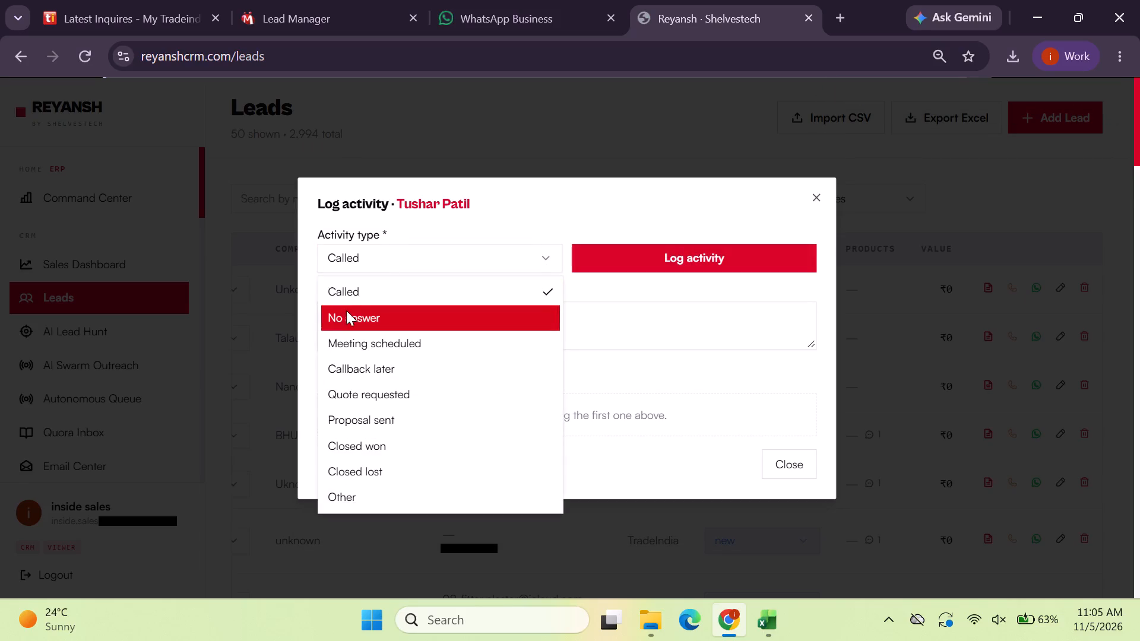
left_click(346, 310)
left_click(729, 259)
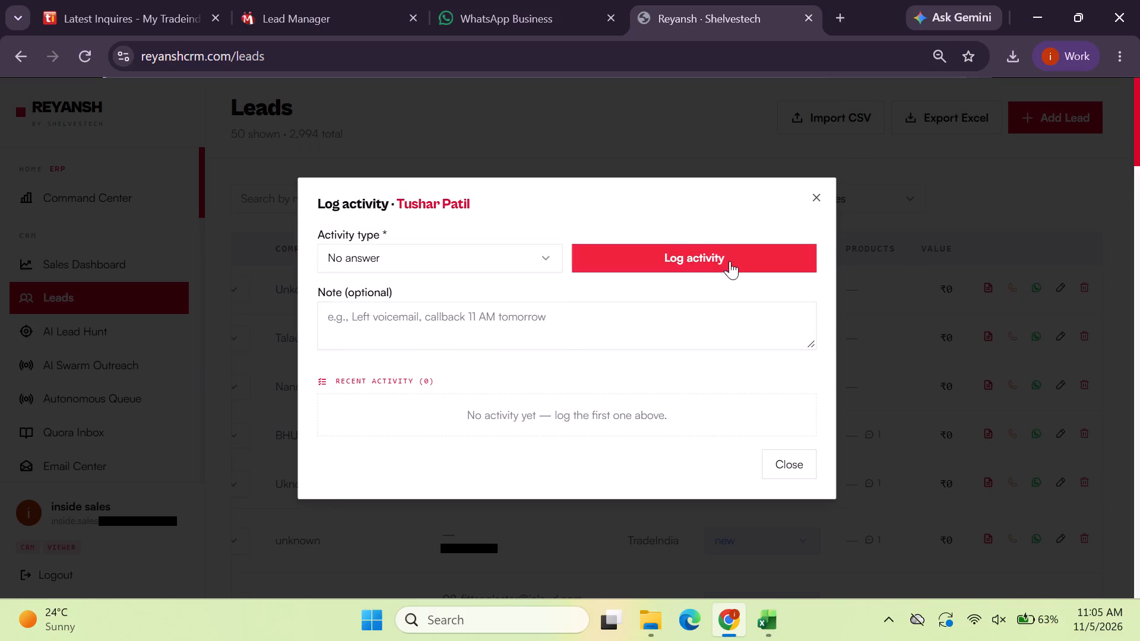
left_click(813, 190)
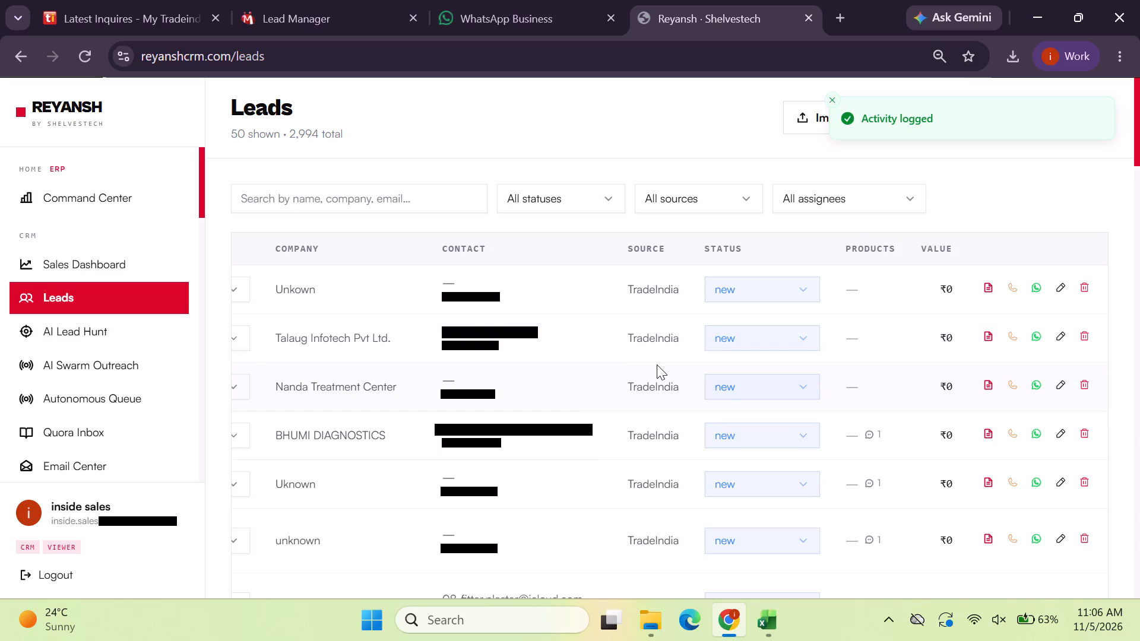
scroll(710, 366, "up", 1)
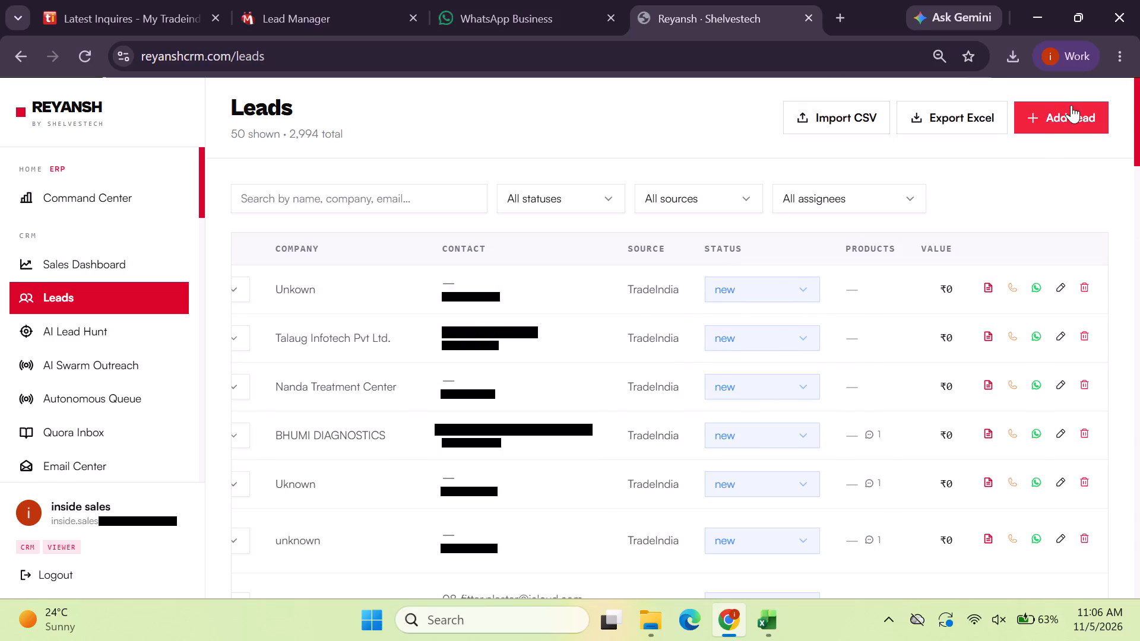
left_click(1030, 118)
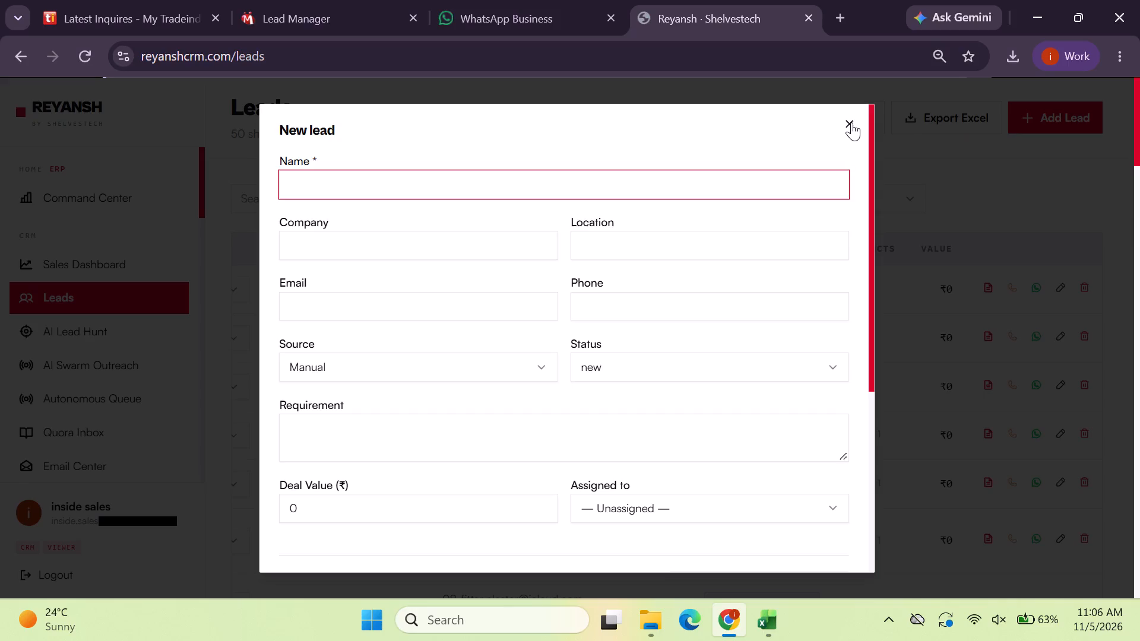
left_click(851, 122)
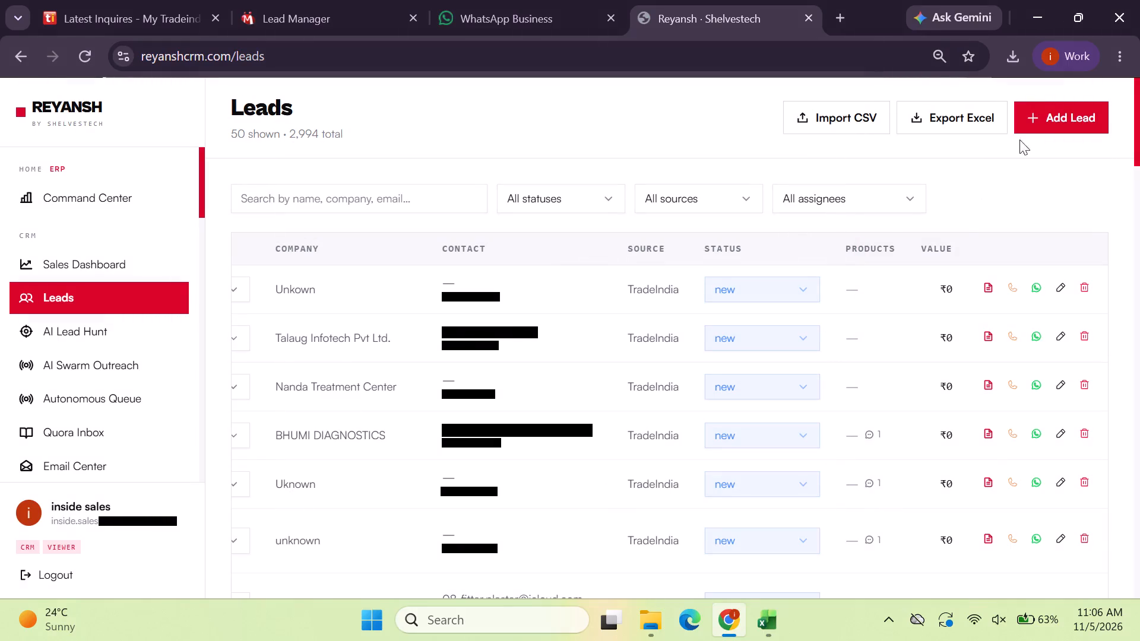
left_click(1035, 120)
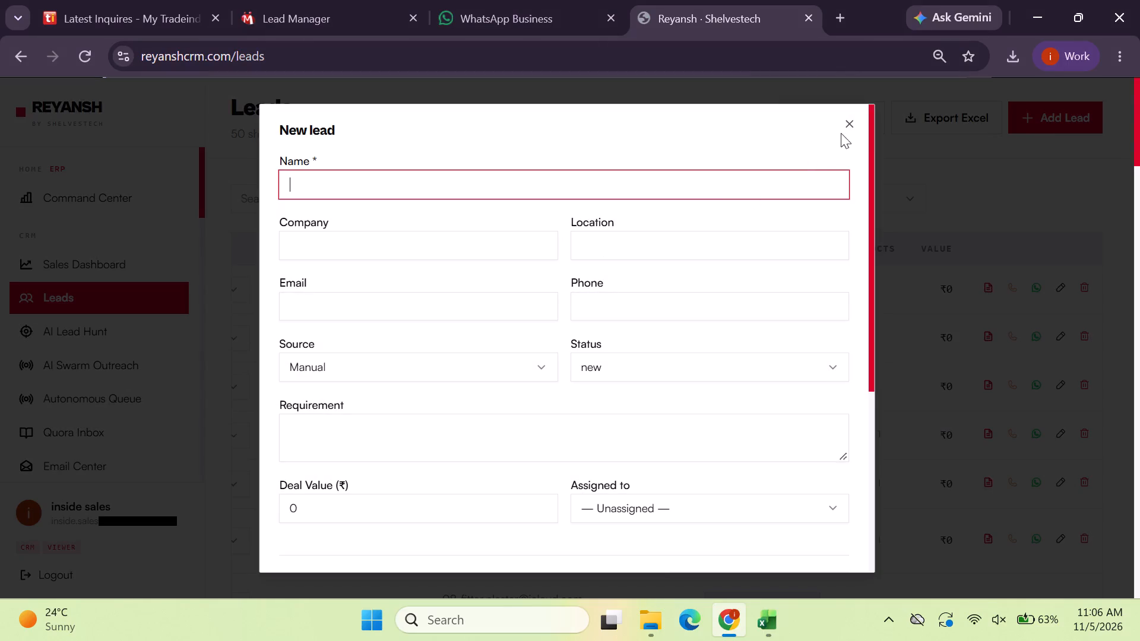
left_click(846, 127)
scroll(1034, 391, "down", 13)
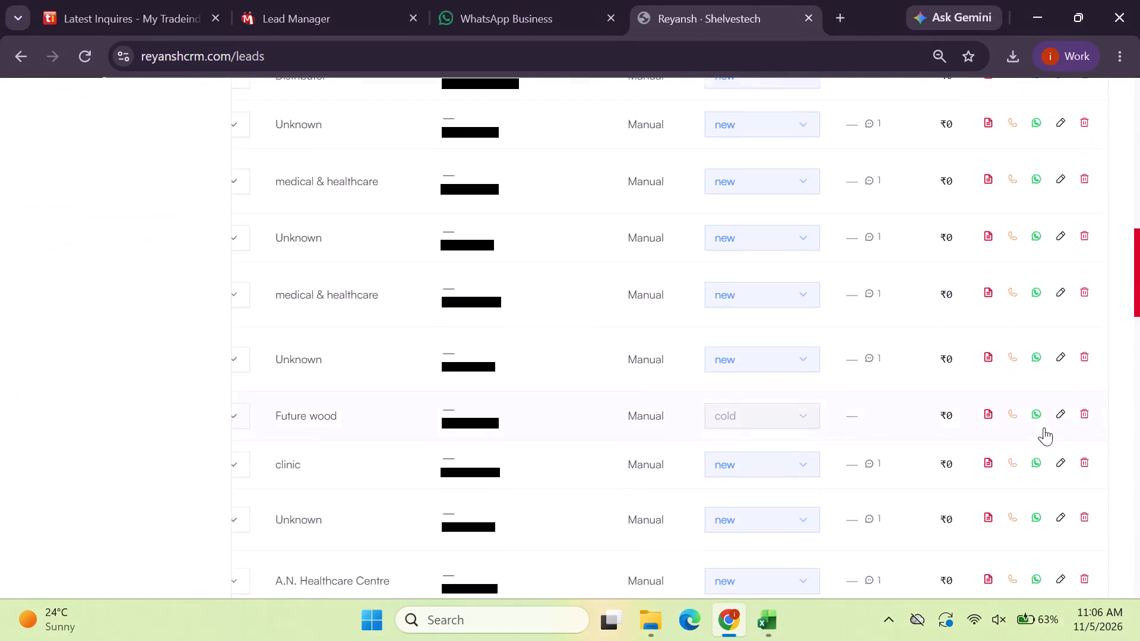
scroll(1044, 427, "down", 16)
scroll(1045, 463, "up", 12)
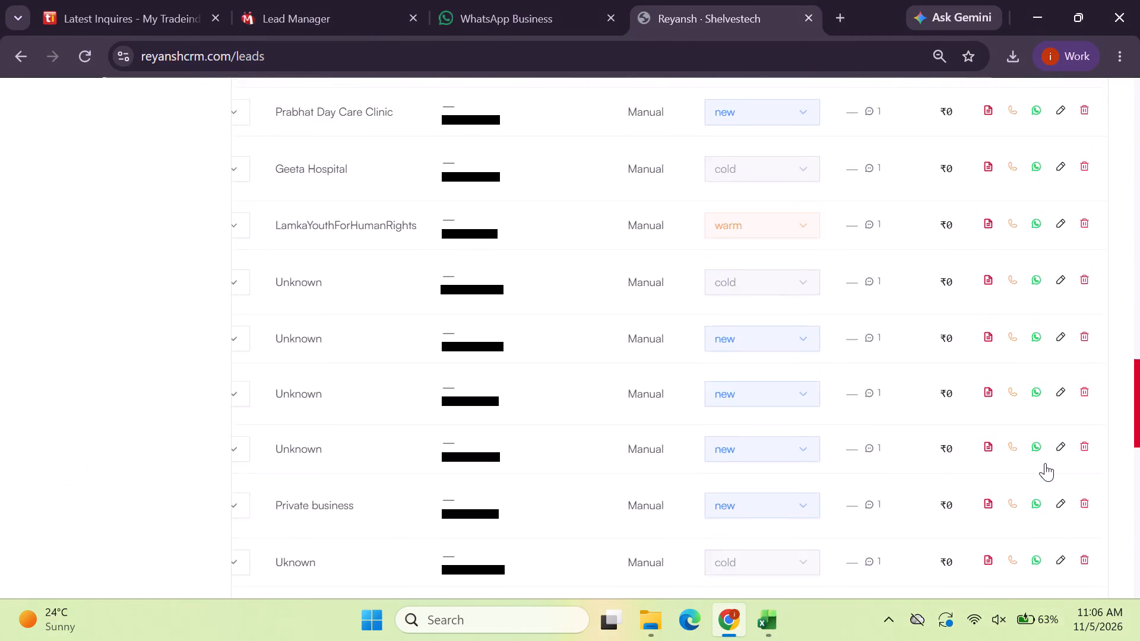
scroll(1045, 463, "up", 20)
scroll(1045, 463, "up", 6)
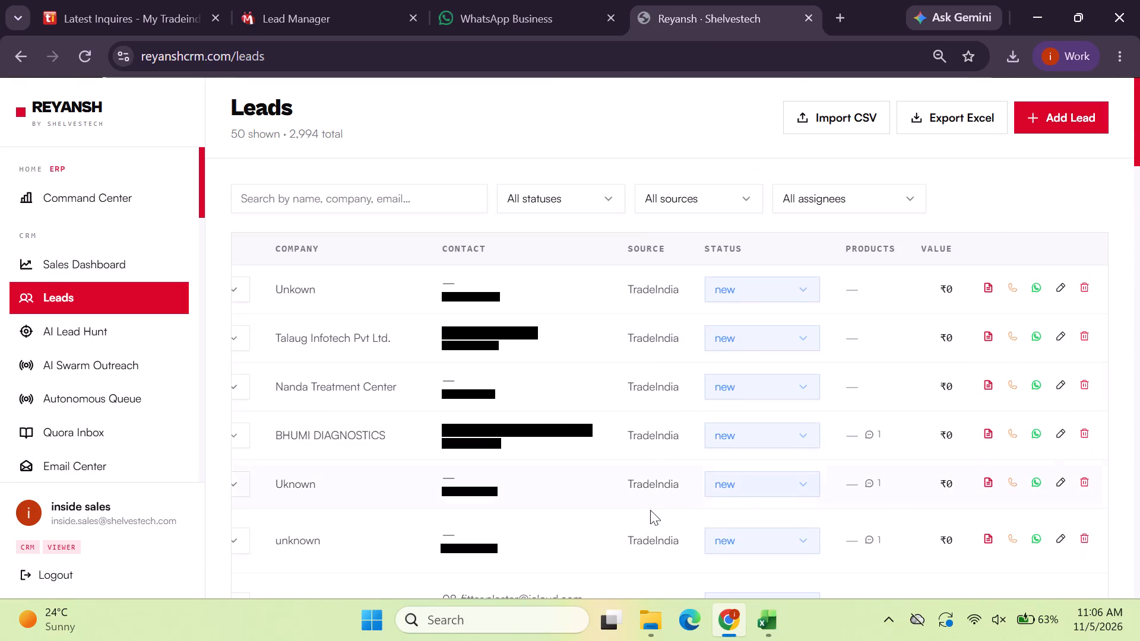
Start a new lead and fill its Requirement with row 18's text from lead_contacts, "Looking for suppliers of Yamind Auto Cpap Machine".
left_click(1031, 122)
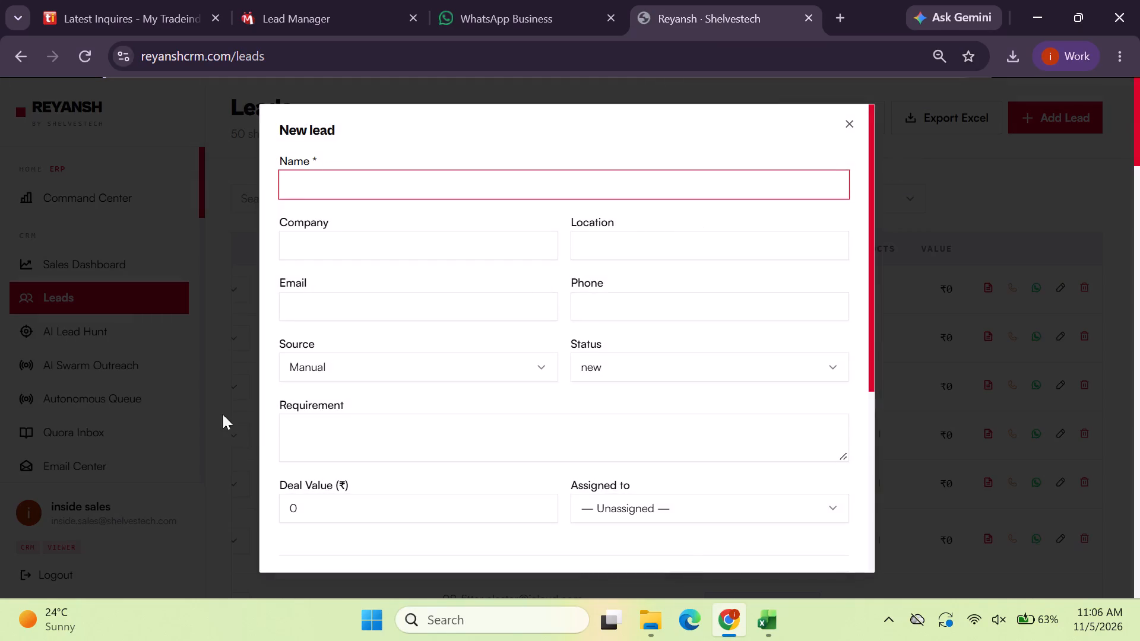
left_click(759, 594)
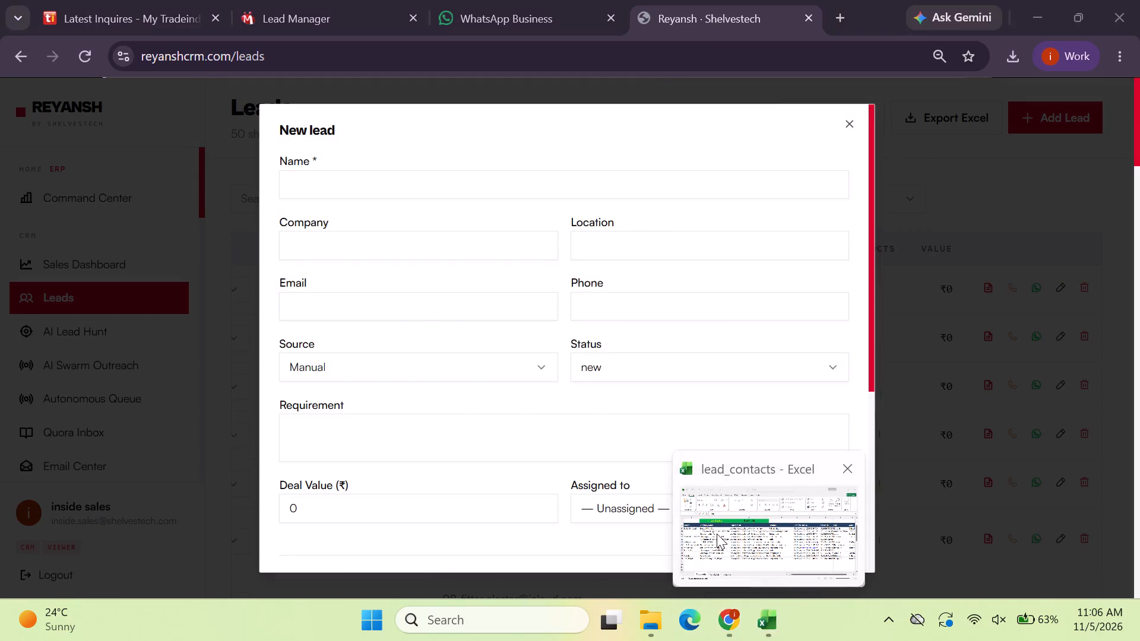
left_click(706, 528)
left_click(568, 525)
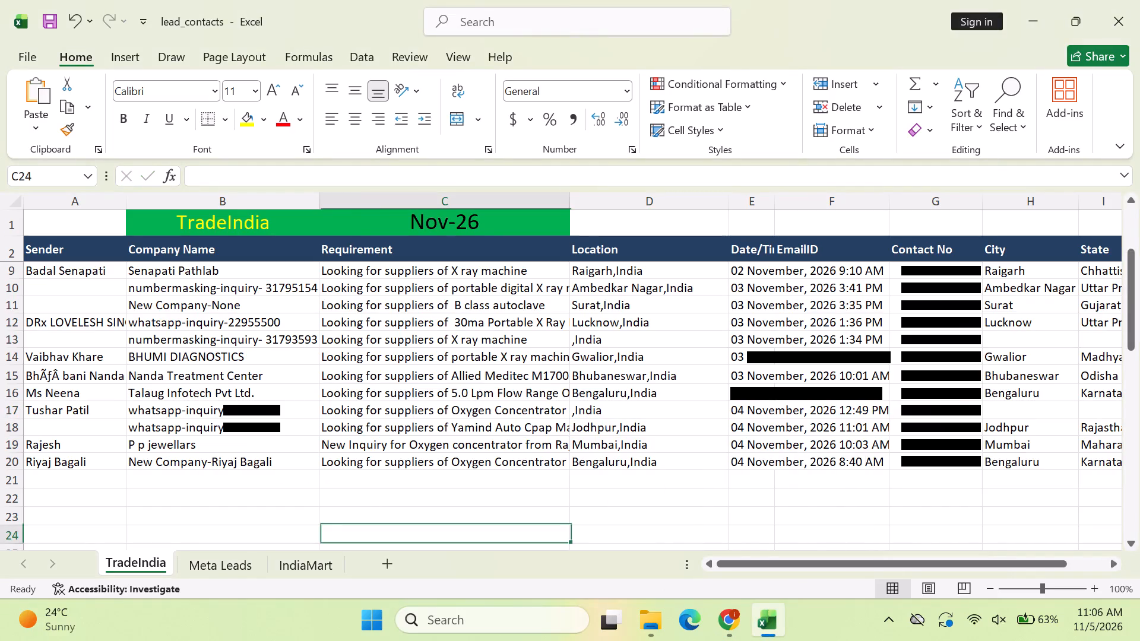
left_click(588, 430)
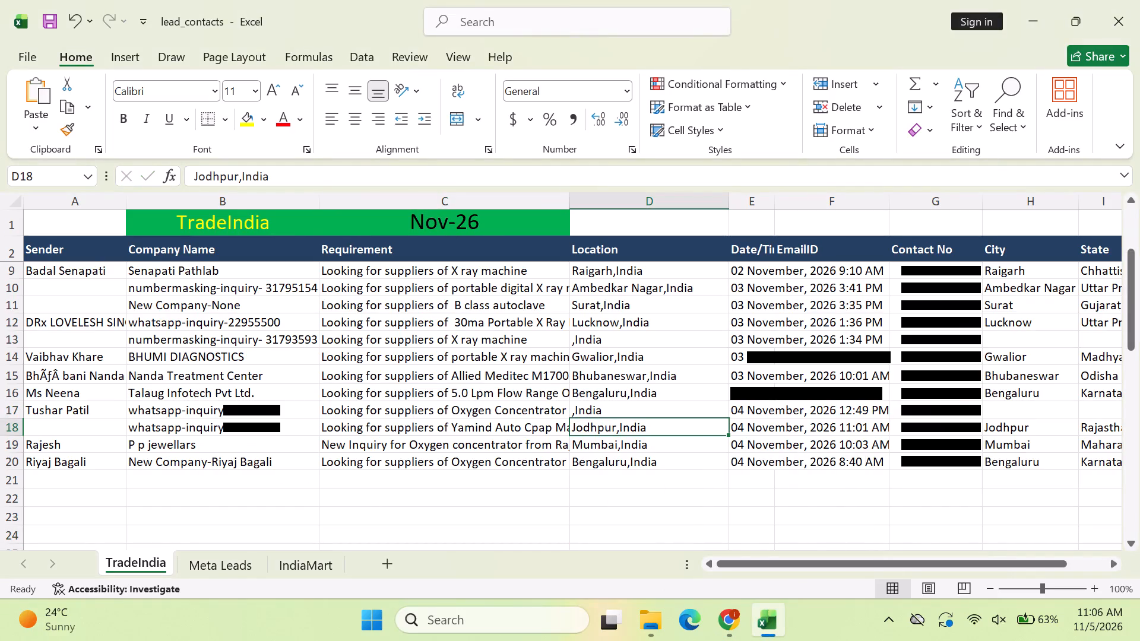
left_click(328, 431)
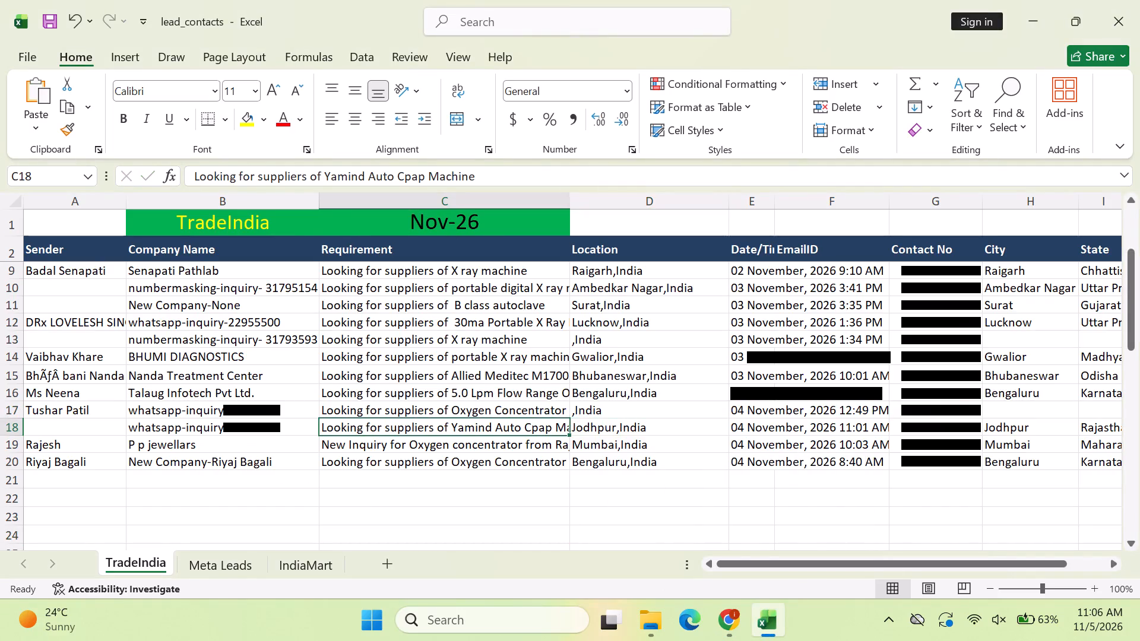
key("ctrl+c")
left_click(733, 615)
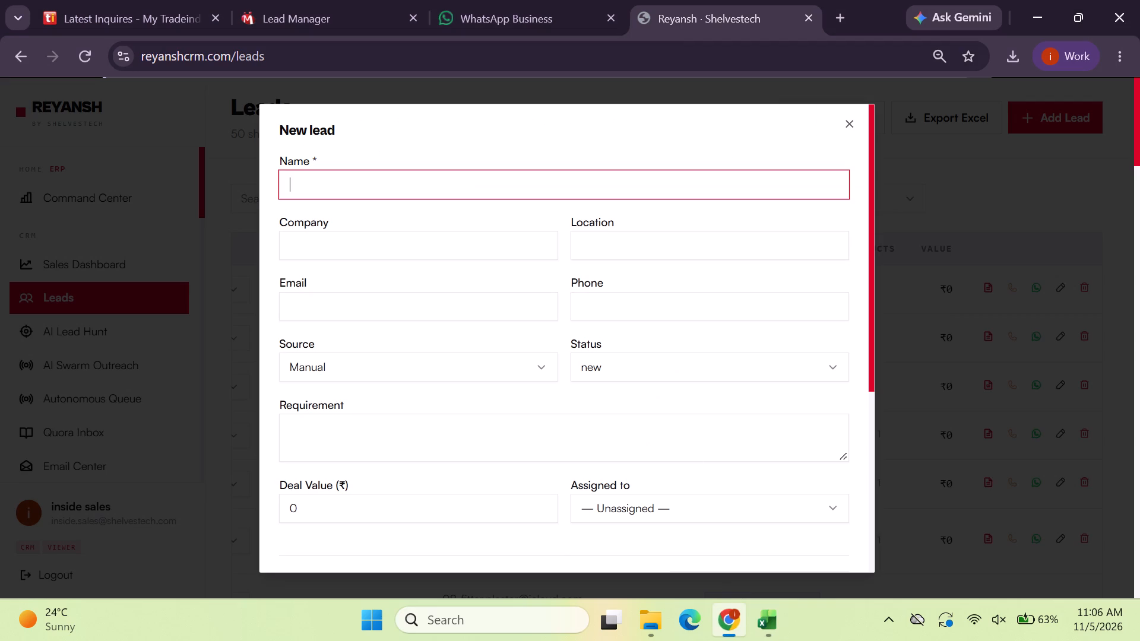
left_click(303, 430)
key("ctrl+v")
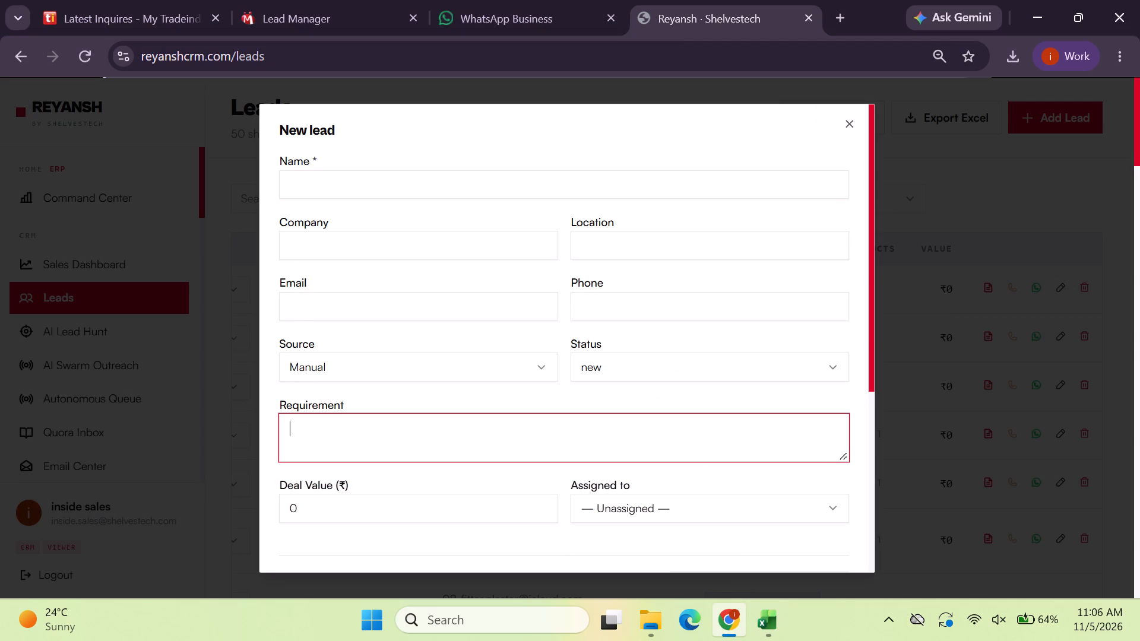
Fill the new lead's Location with Jodhpur,India, copied from row 18 of the TradeIndia sheet.
left_click(758, 617)
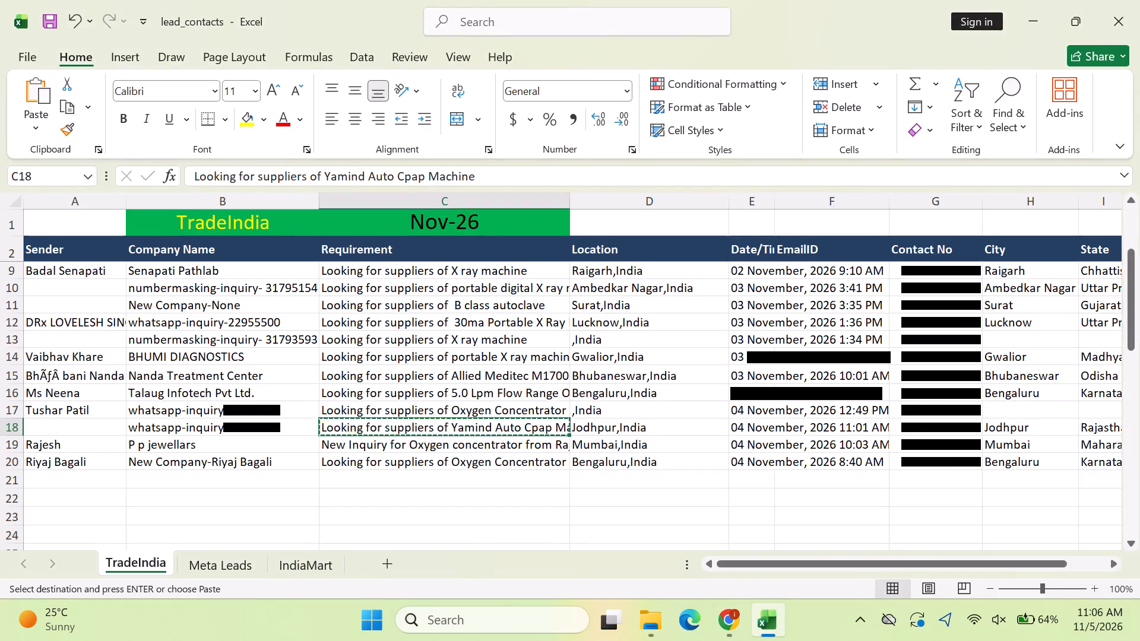
left_click(604, 430)
key("ctrl+c")
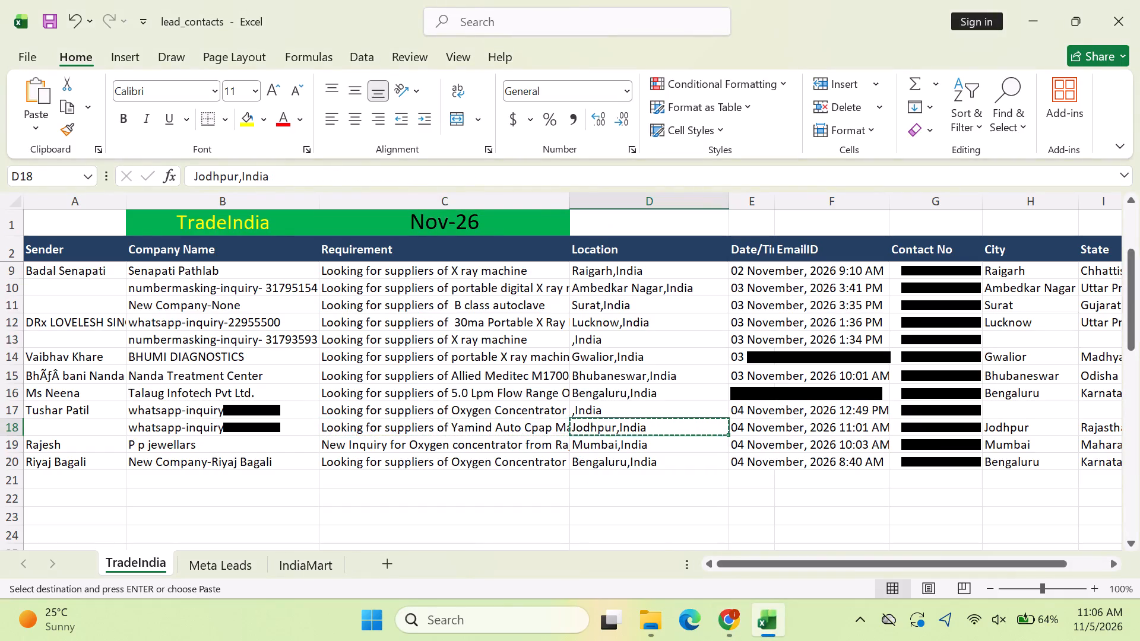
left_click(727, 621)
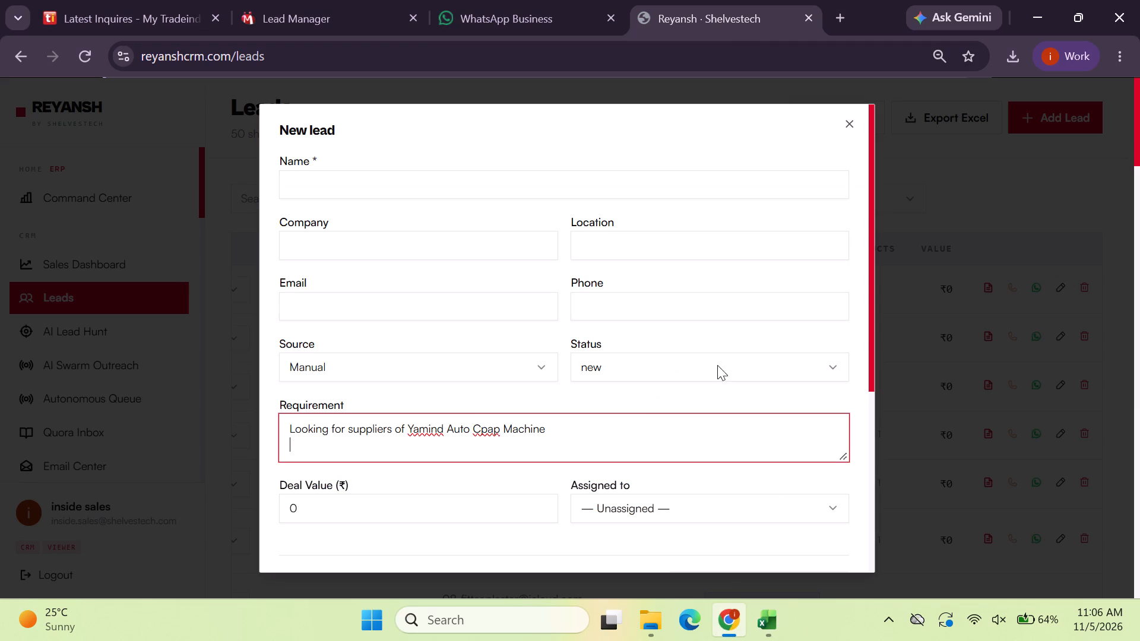
left_click(642, 250)
key("ctrl+v")
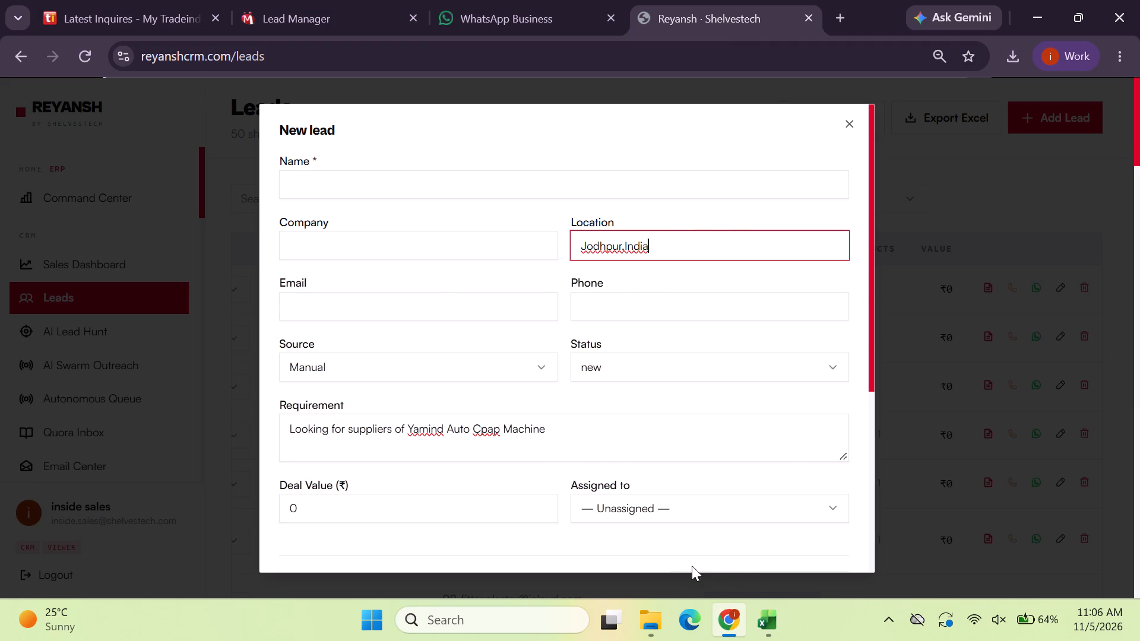
Copy the contact number from row 18, the Yamind Auto Cpap Machine enquiry, in lead_contacts.
left_click(774, 628)
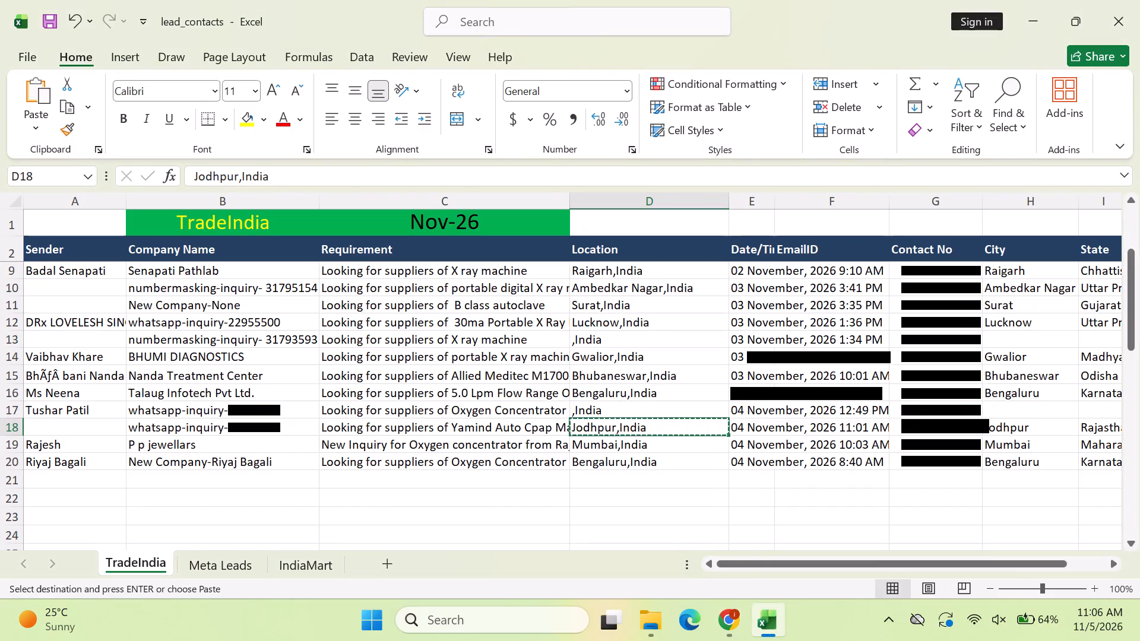
left_click(916, 423)
key("ctrl+c")
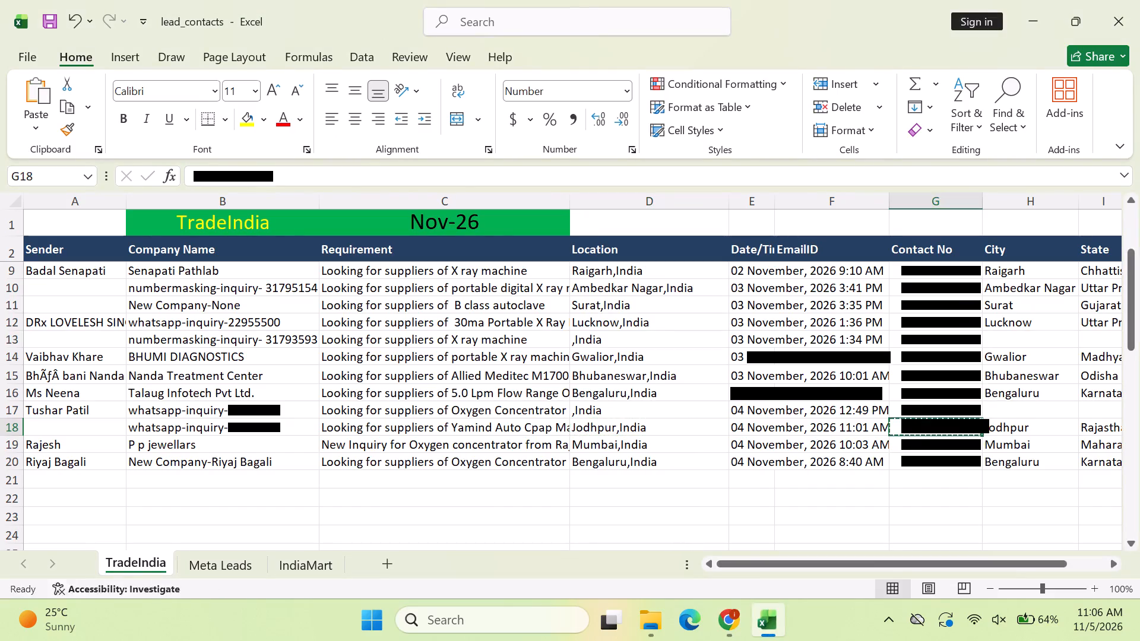
Switch to the CRM and fill the new lead's Phone with the contact number copied from row 18.
left_click(733, 624)
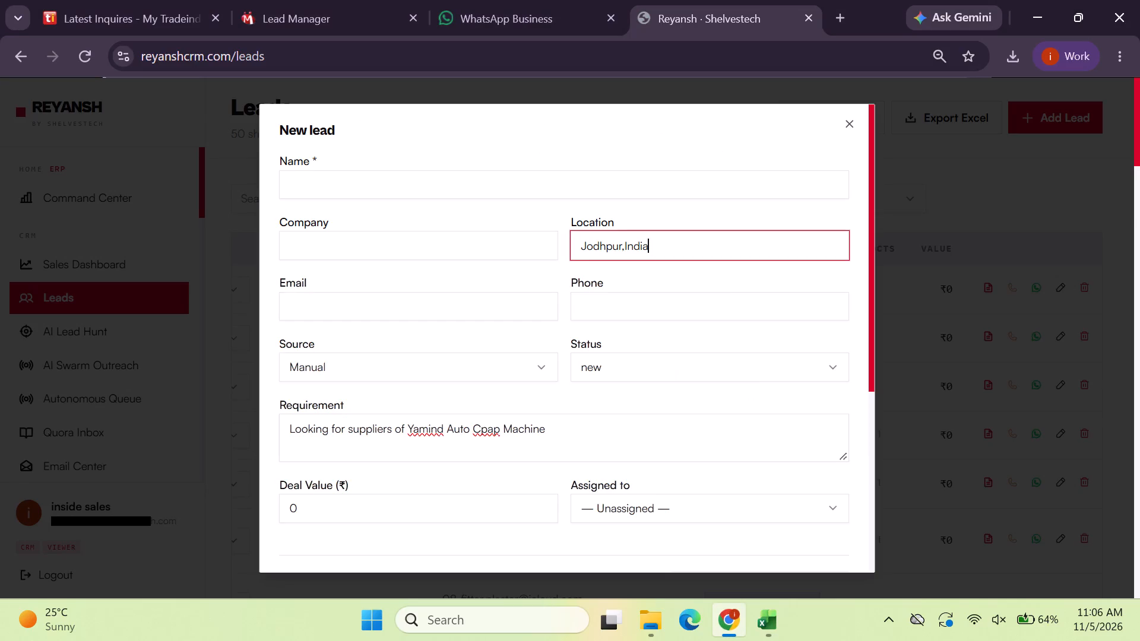
left_click(597, 309)
key("ctrl+v")
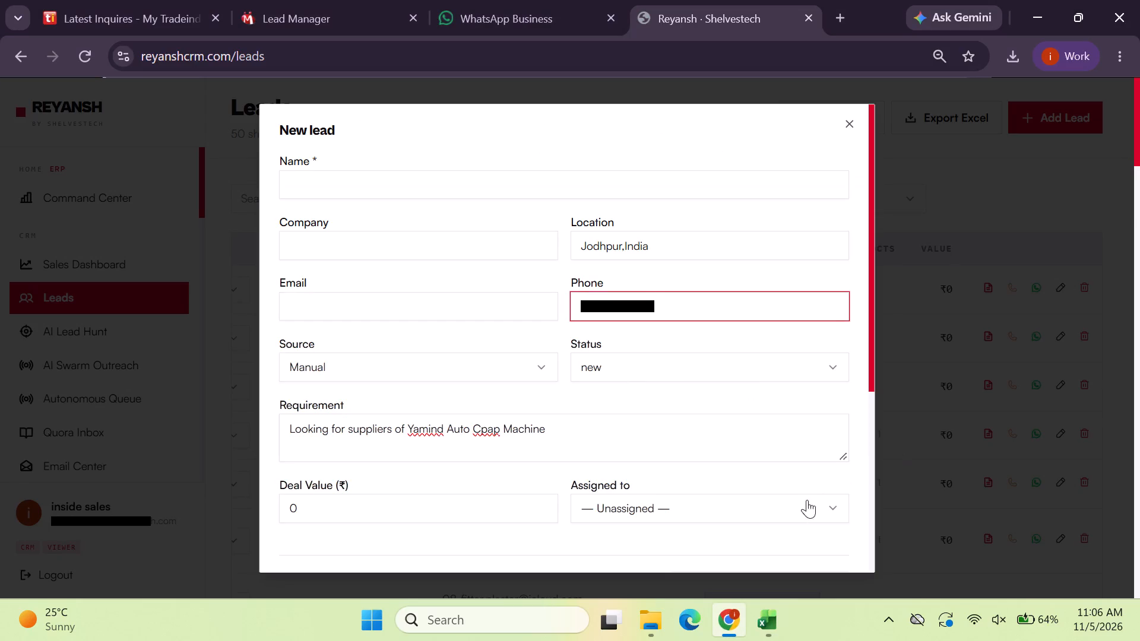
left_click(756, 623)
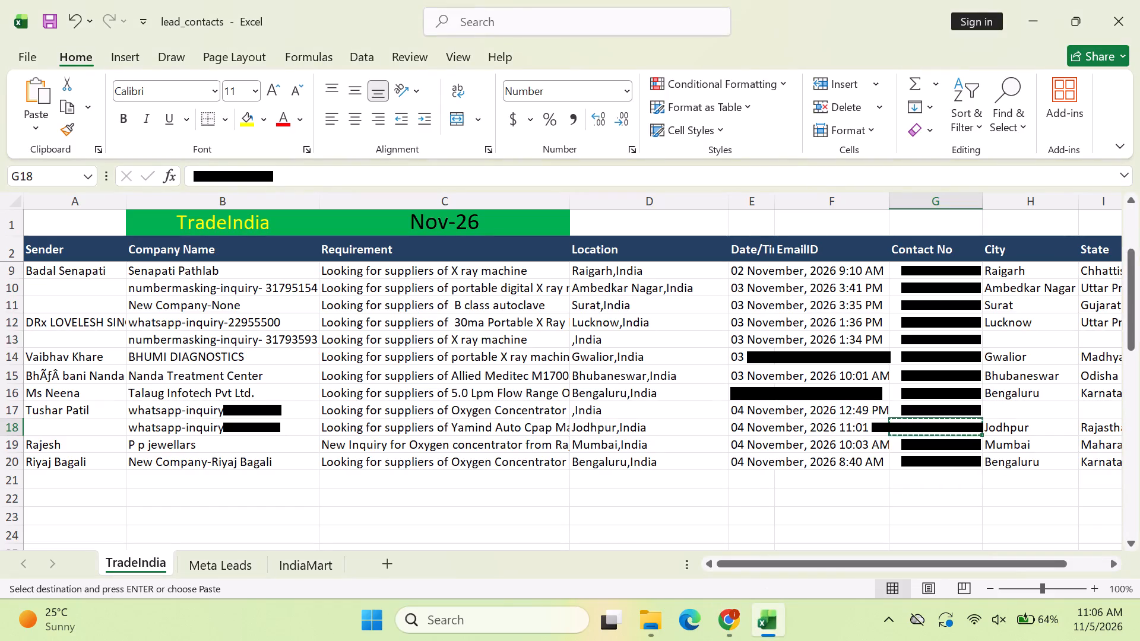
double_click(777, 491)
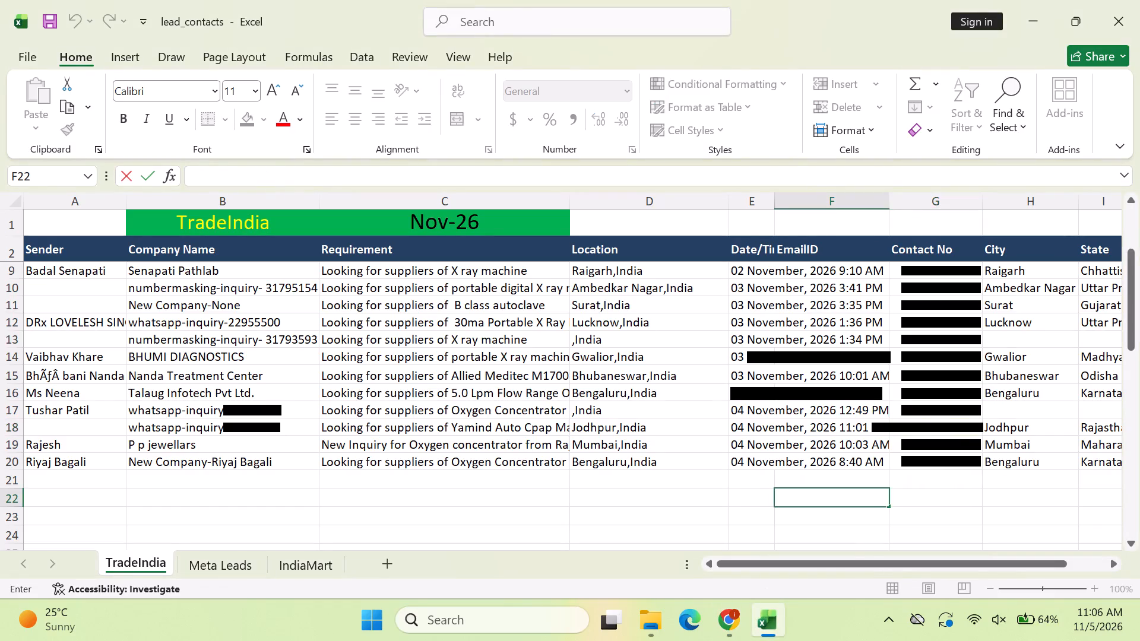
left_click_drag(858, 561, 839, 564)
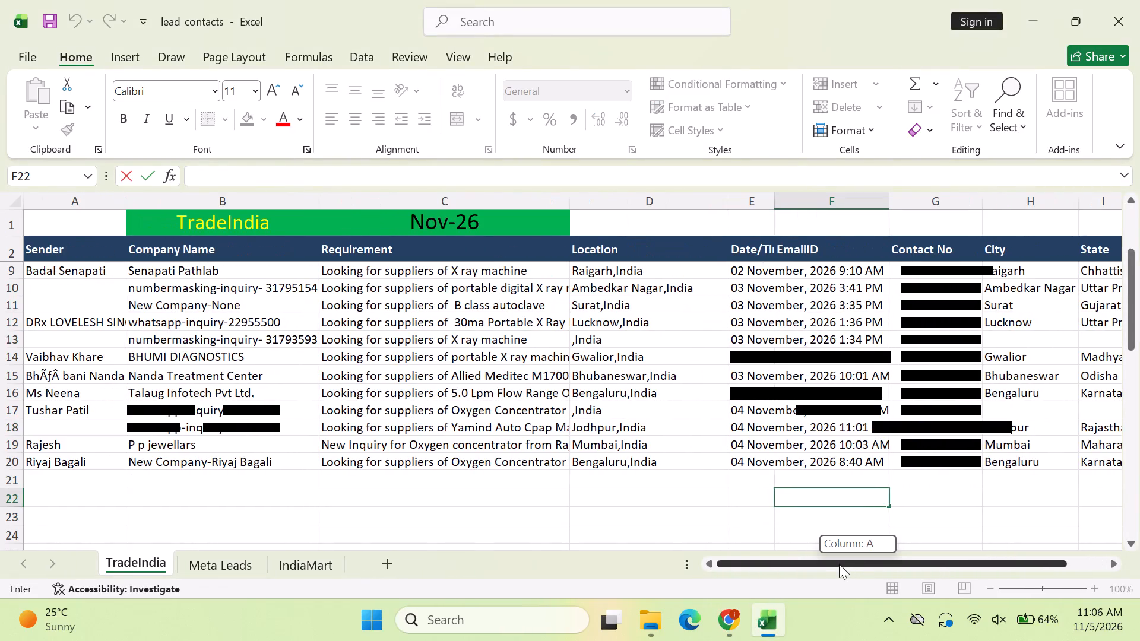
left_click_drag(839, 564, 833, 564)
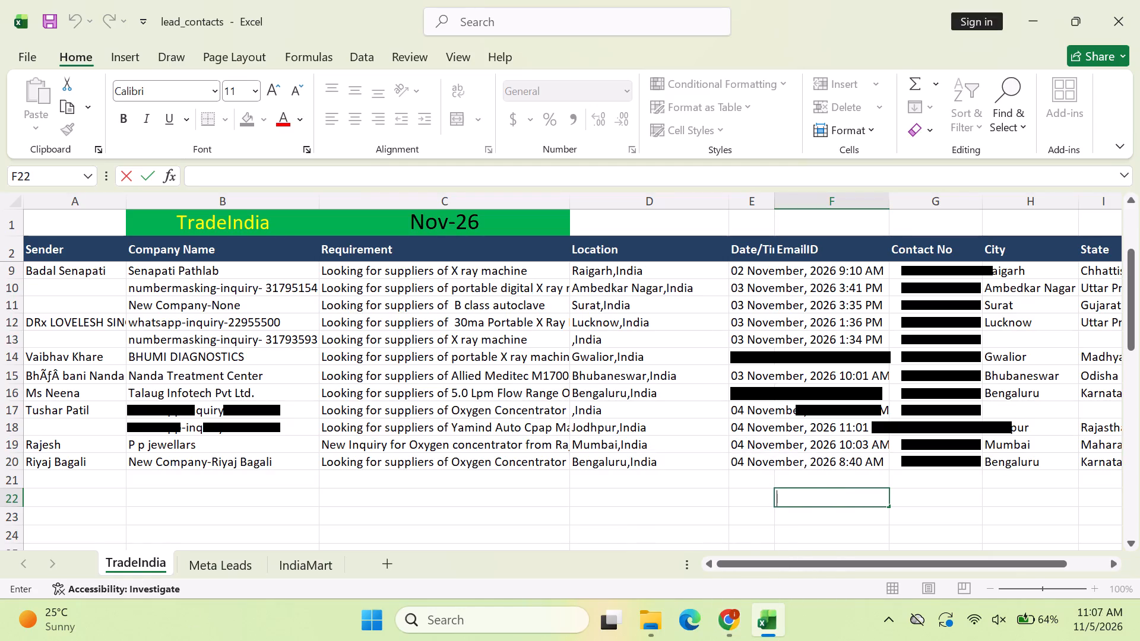
Return to the new lead form in the CRM and select the whole number in its Phone field.
left_click(729, 621)
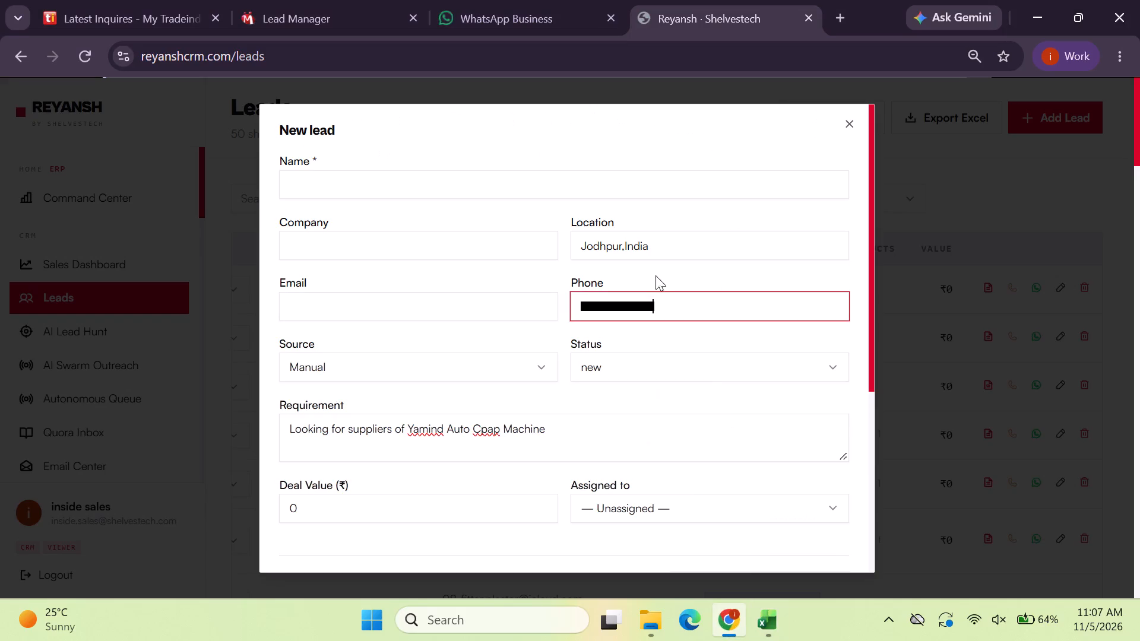
left_click_drag(571, 304, 716, 313)
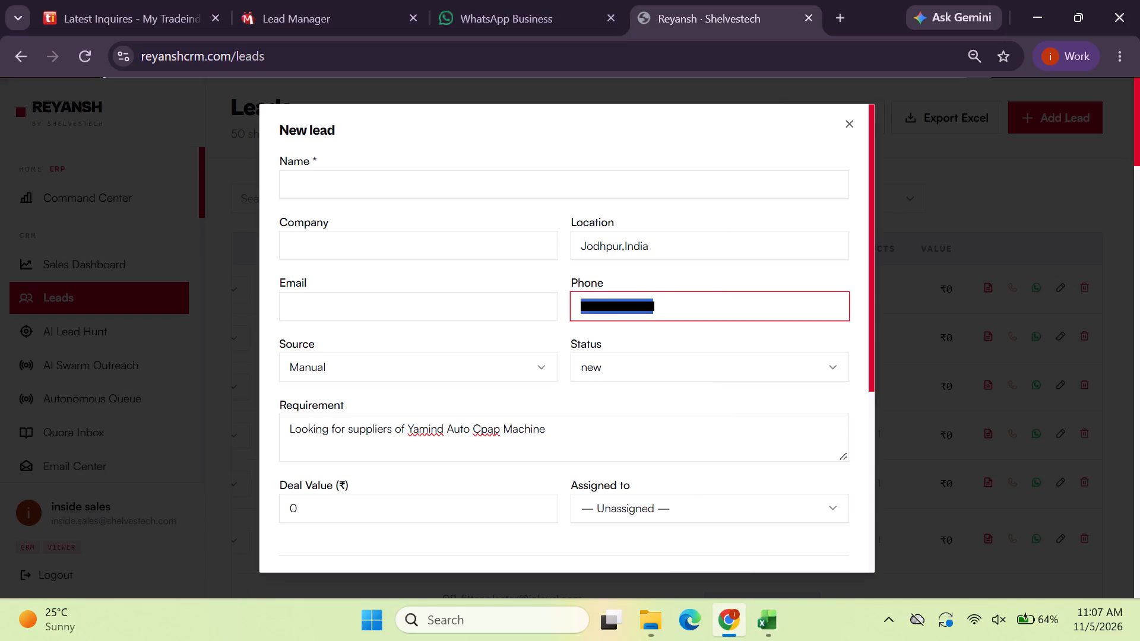
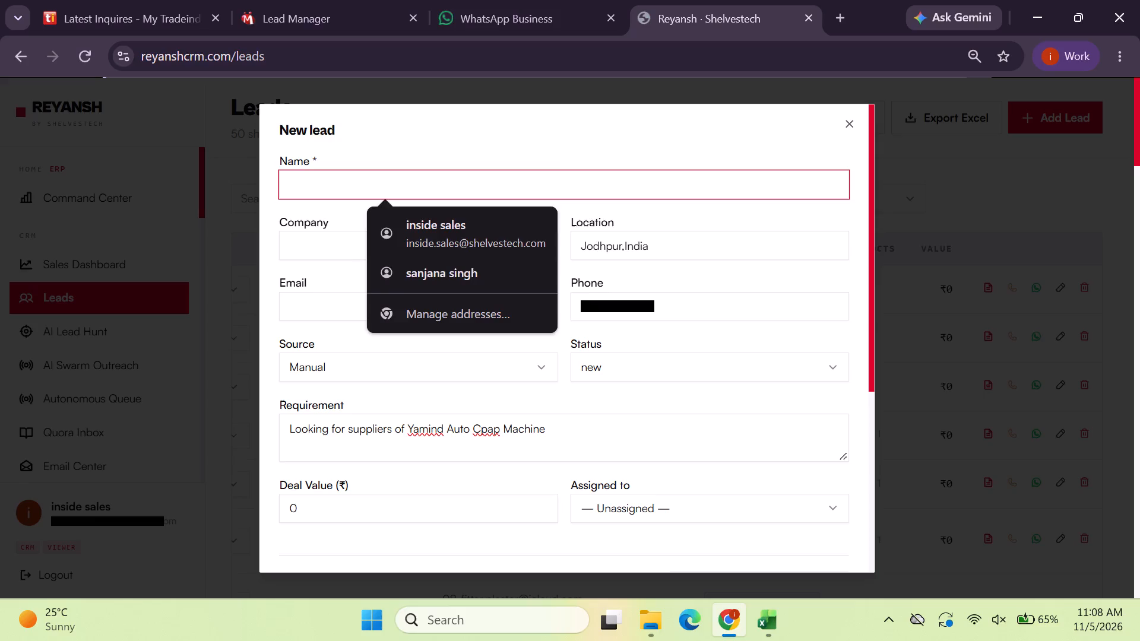
Fill both the Name and the Company of the new Yamind Auto Cpap Machine lead with Unknown.
key("u")
type("nknqon")
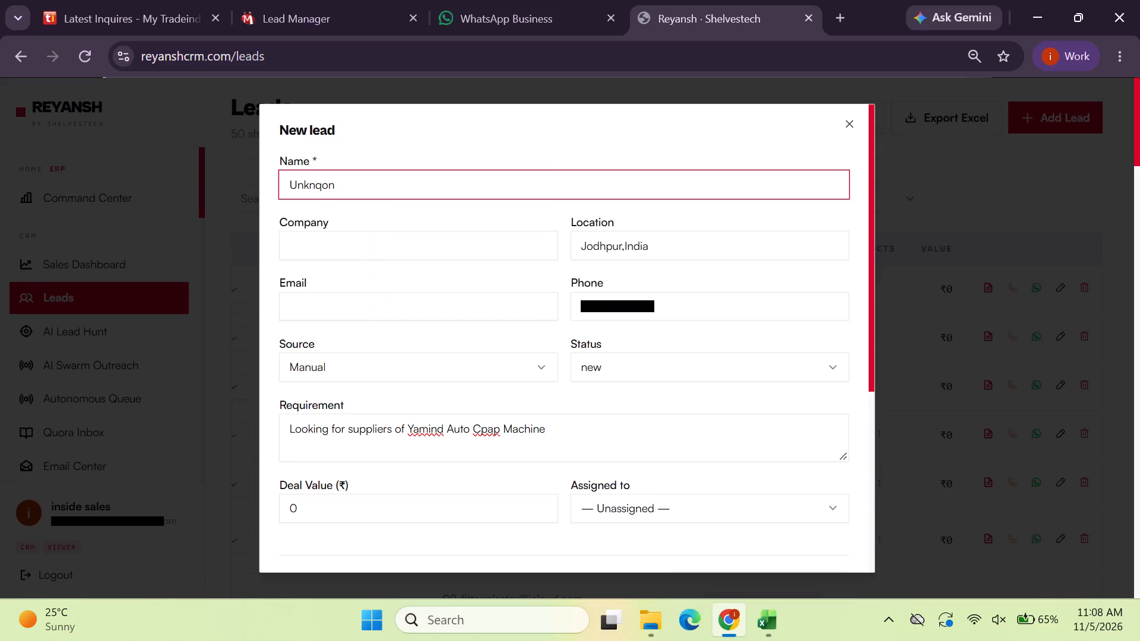
key("BackSpace")
key("BackSpace")
key("BackSpace")
type("own")
left_click_drag(285, 183, 366, 192)
key("ctrl+c")
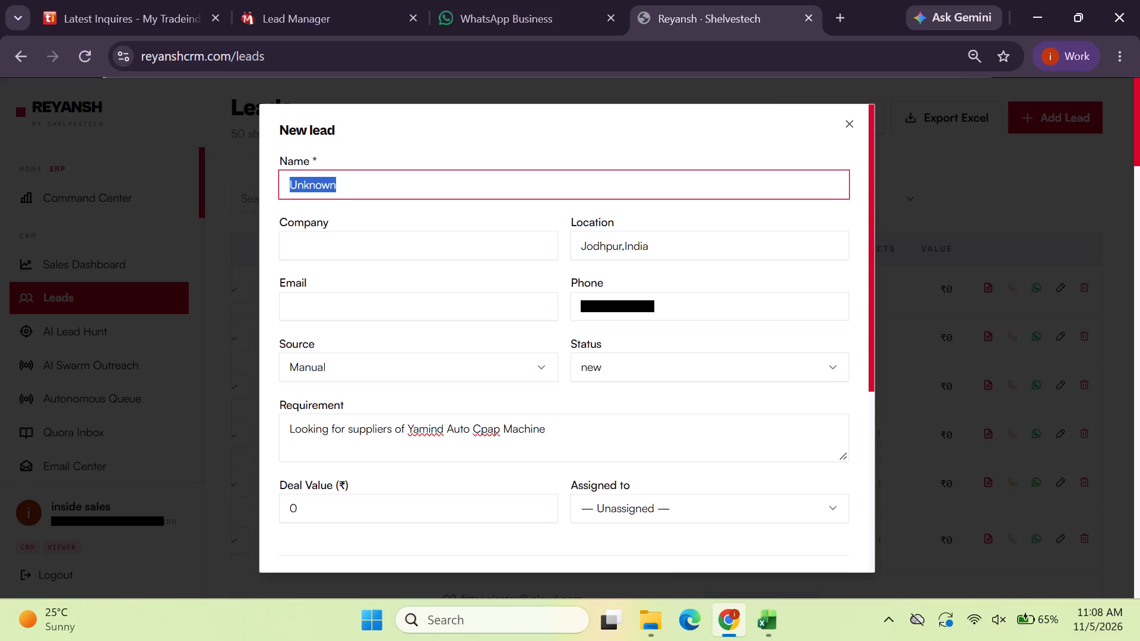
left_click(326, 245)
key("ctrl+v")
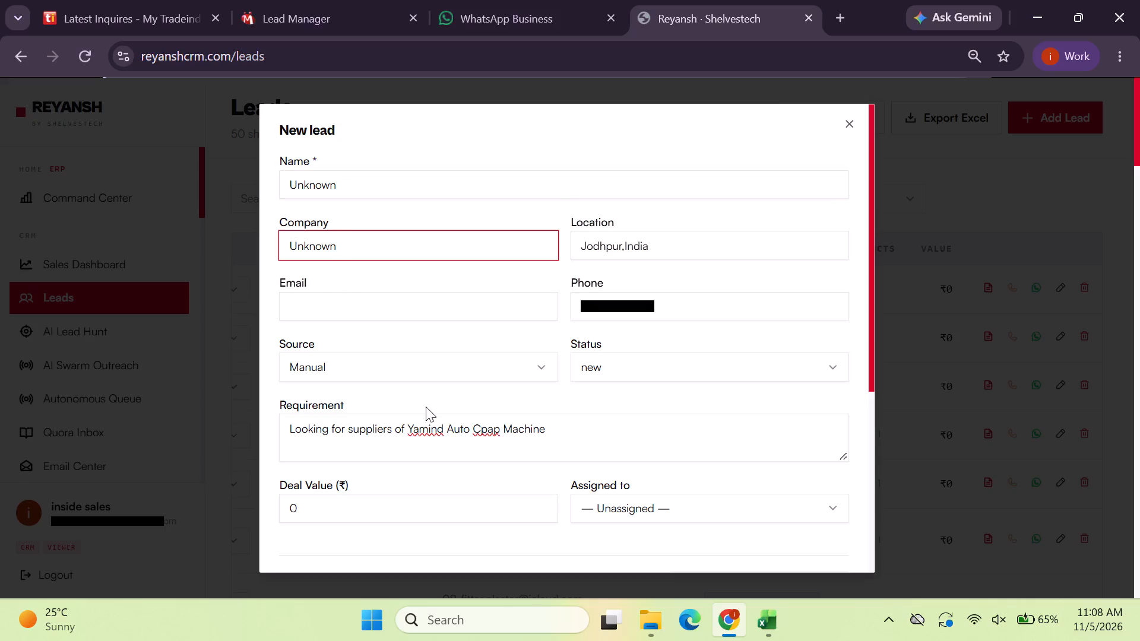
Set the new lead's Source to TradeIndia and add the lead.
left_click(452, 373)
left_click(324, 186)
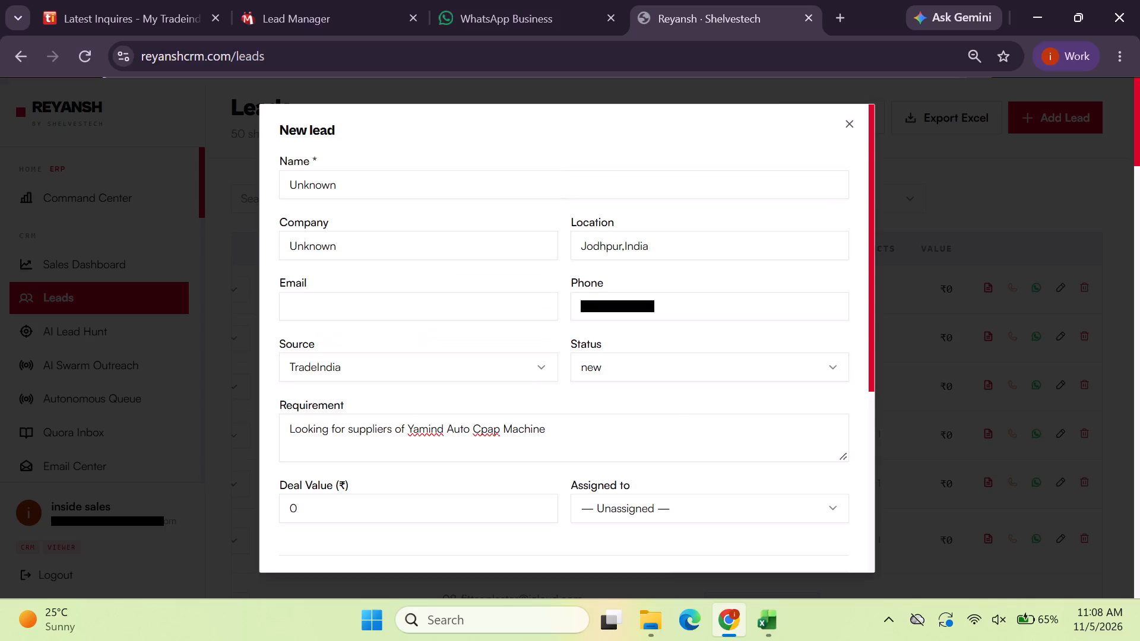
scroll(657, 421, "down", 4)
scroll(775, 418, "up", 3)
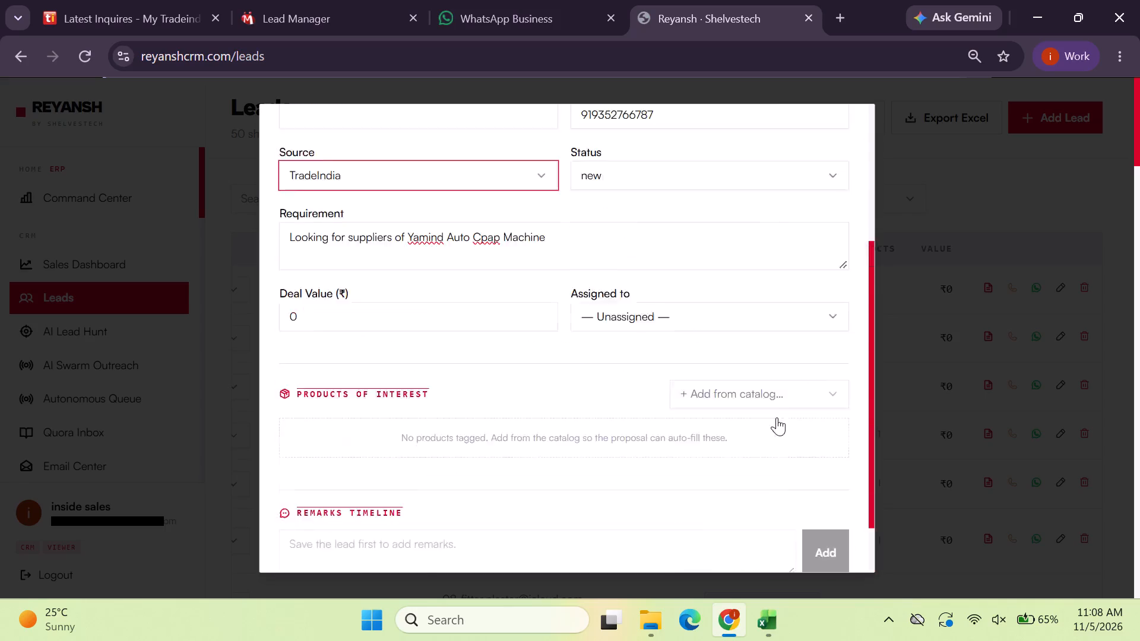
scroll(777, 417, "up", 1)
scroll(778, 415, "down", 9)
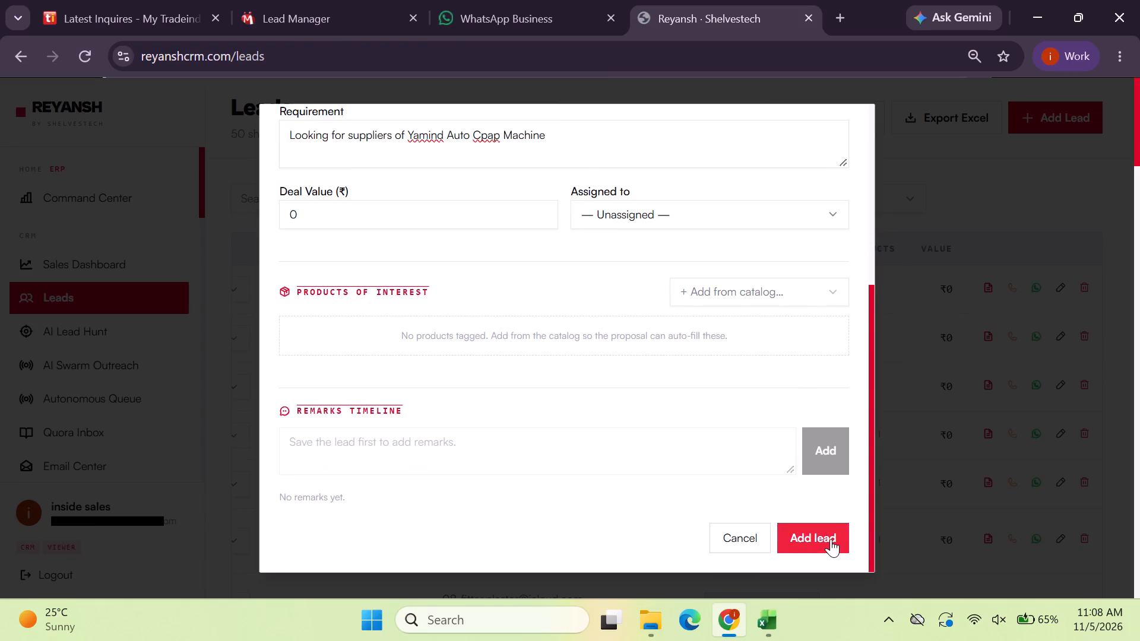
left_click(828, 540)
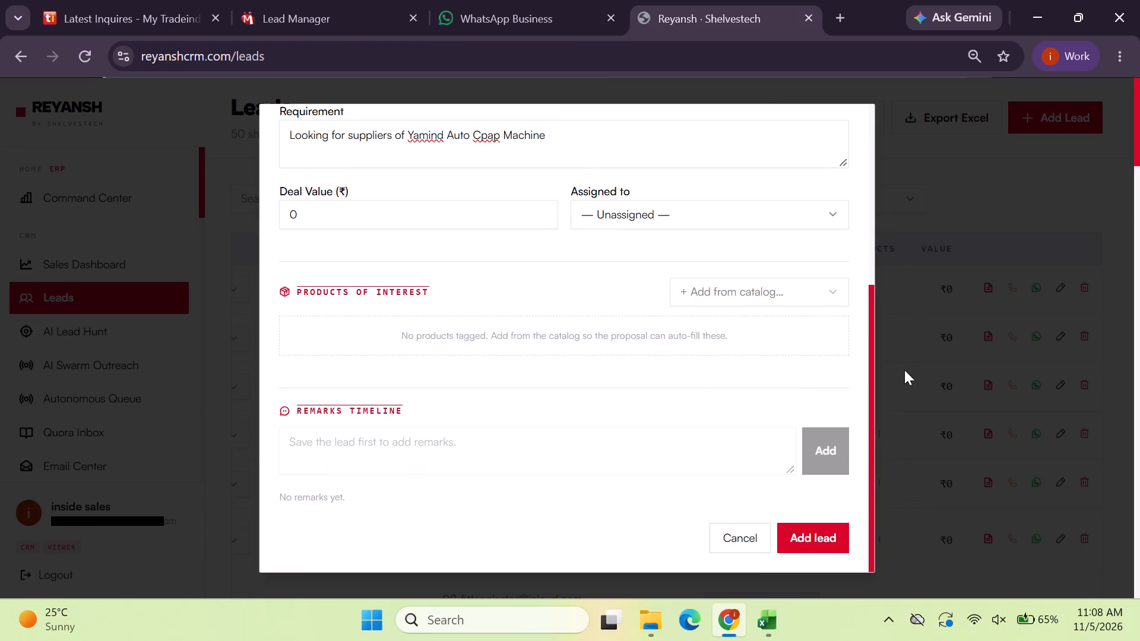
Log a No answer activity on the newly added Unknown lead at the top of the Leads list, without a note.
left_click(1015, 282)
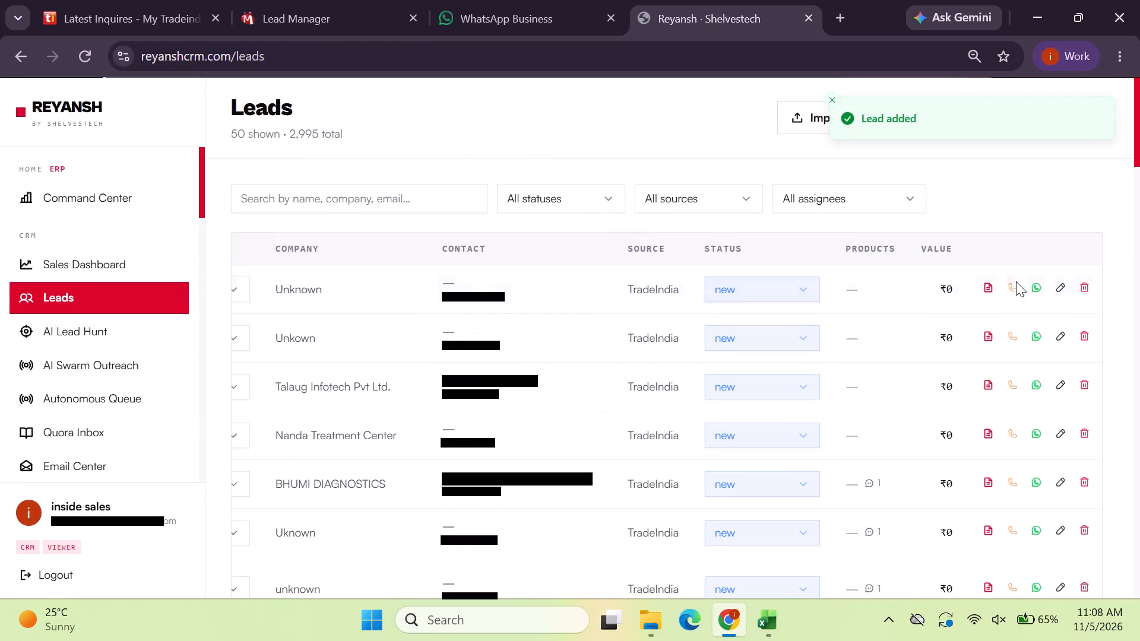
left_click(482, 259)
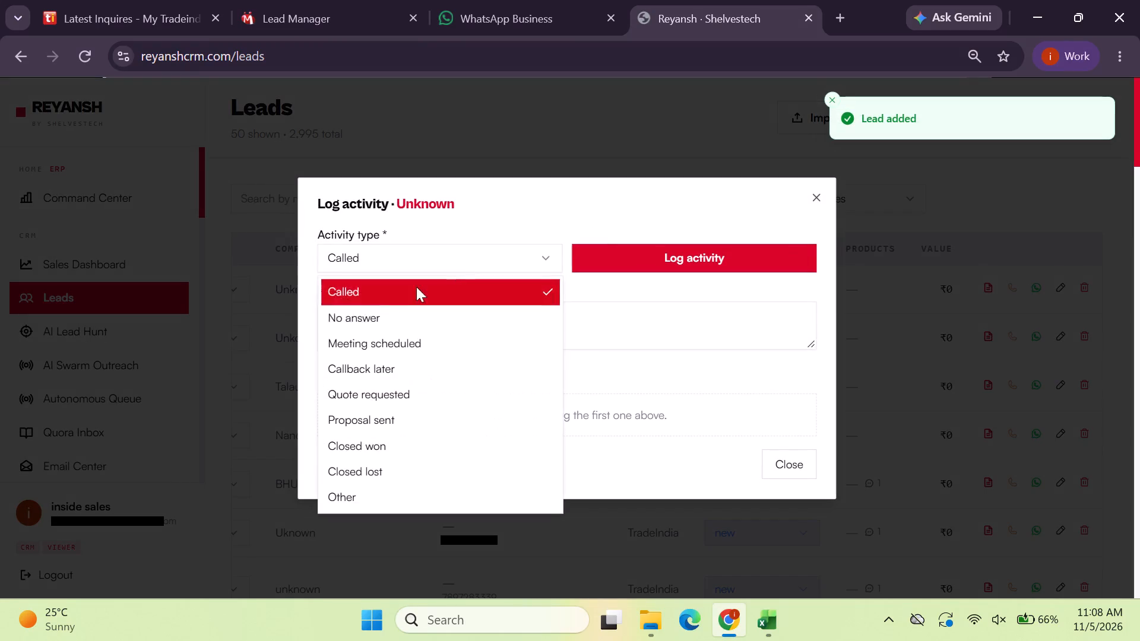
left_click(356, 321)
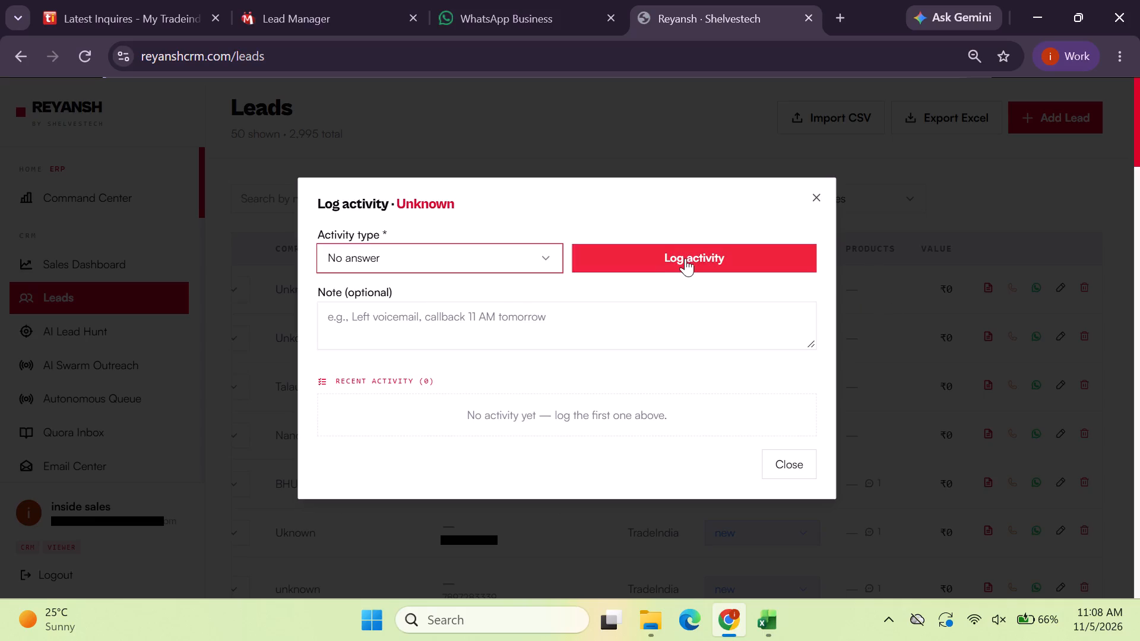
left_click(685, 258)
left_click(813, 183)
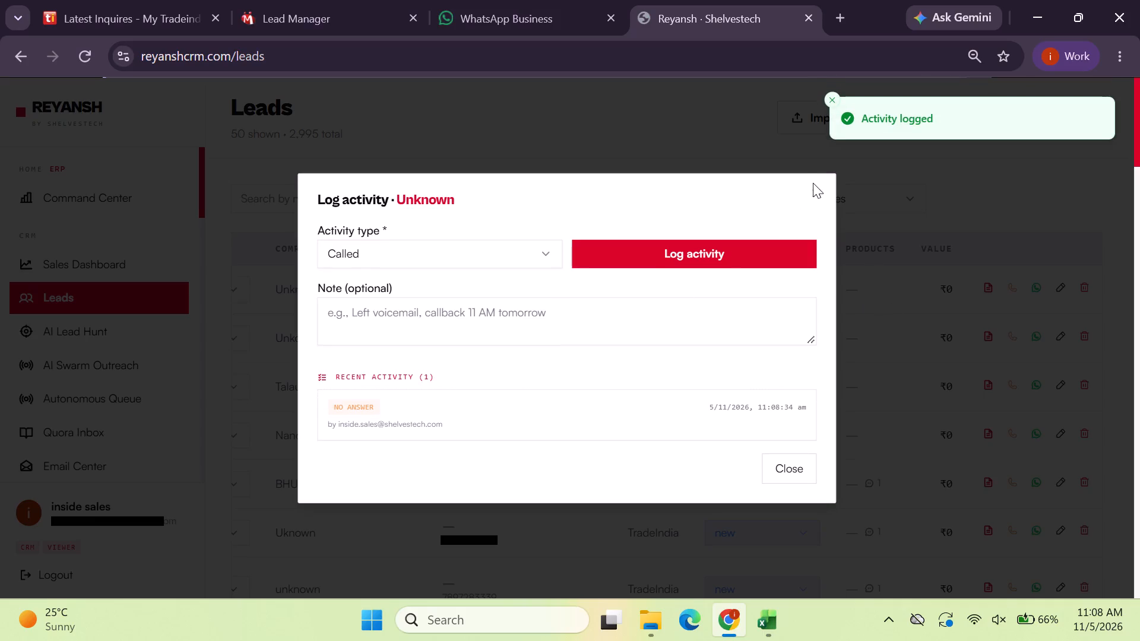
left_click(815, 197)
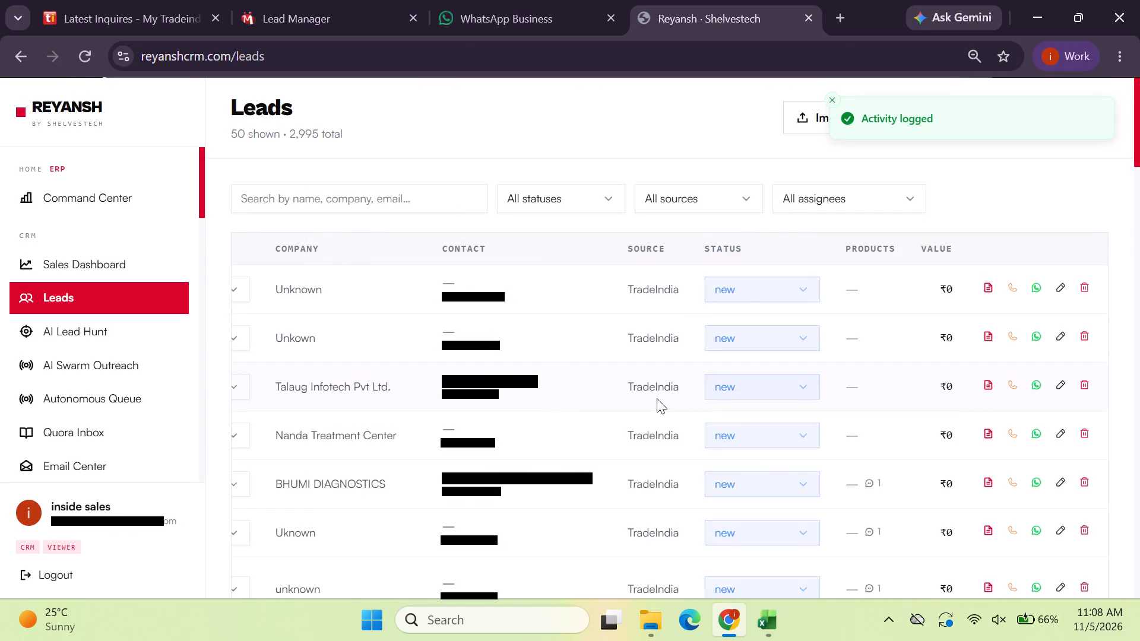
Correct the Company spelling to Unknown on the second lead in the Leads list and save the changes.
scroll(436, 387, "up", 2)
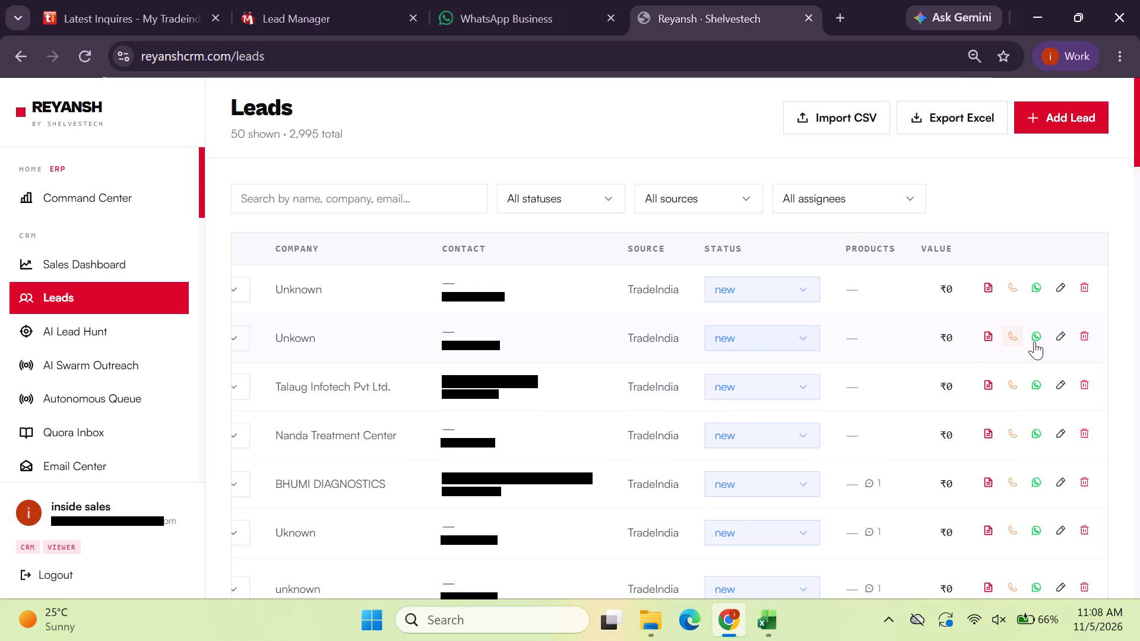
left_click(1067, 338)
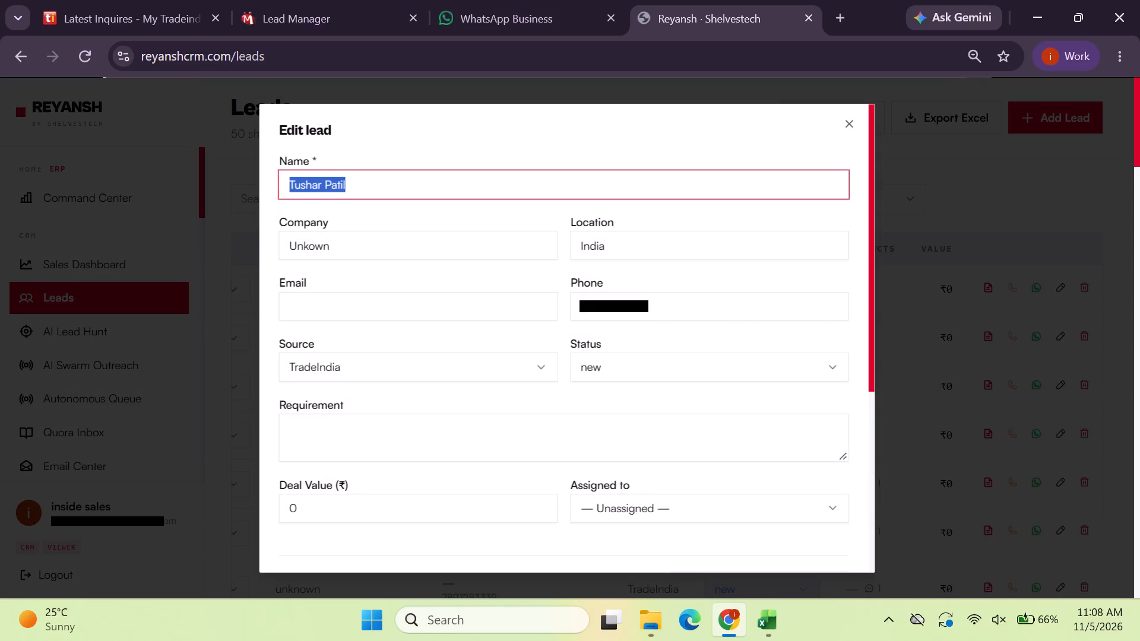
left_click(312, 246)
left_click(309, 246)
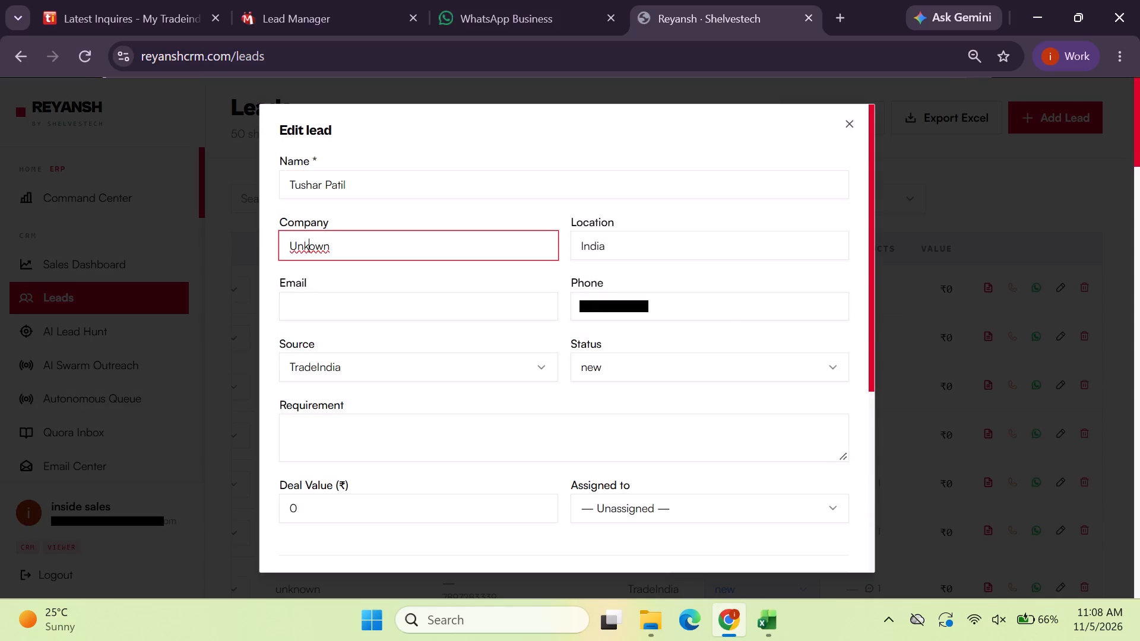
key("n")
scroll(622, 367, "down", 5)
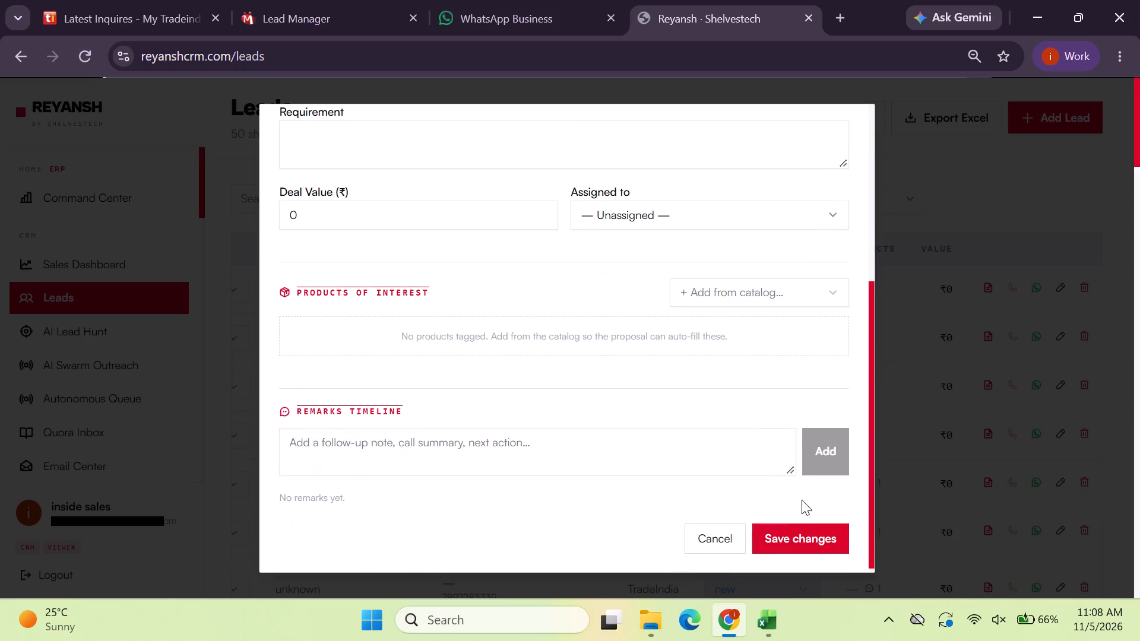
left_click(807, 539)
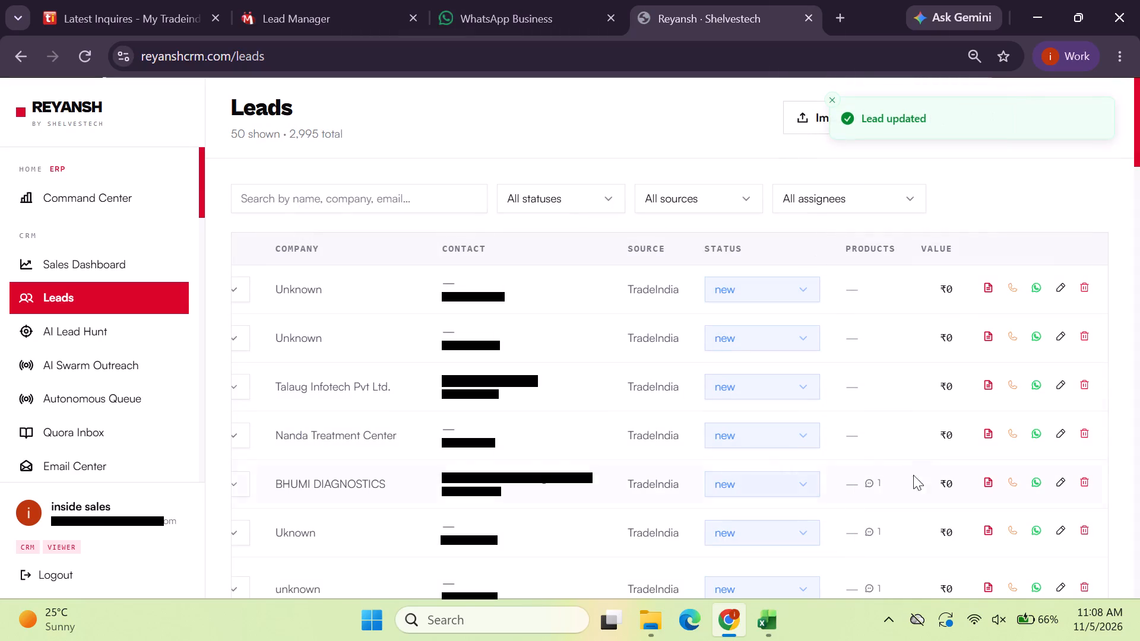
Start a new lead with row 19's requirement from lead_contacts, trimmed to "New Inquiry for Oxygen concentrator" without the sender's name.
left_click(771, 566)
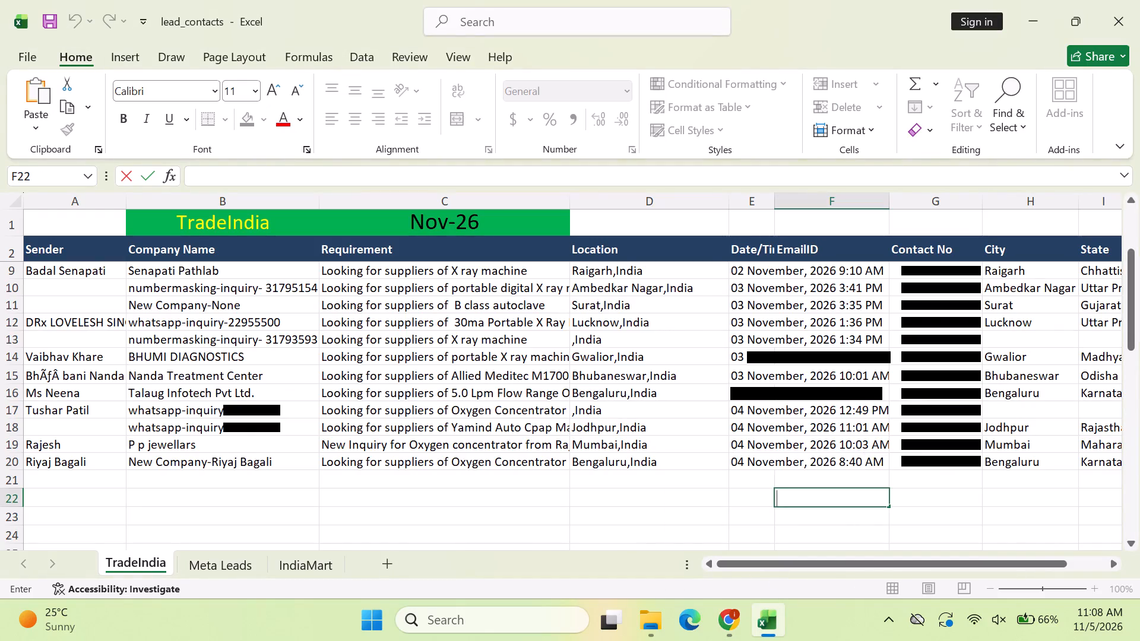
left_click(10, 440)
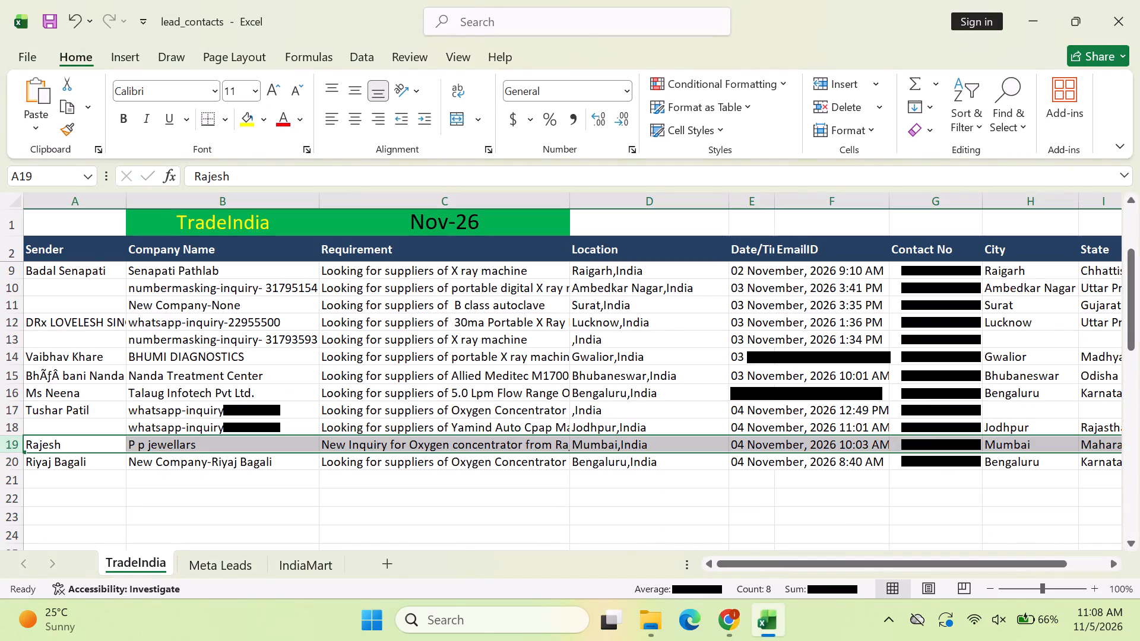
left_click(365, 443)
key("ctrl+c")
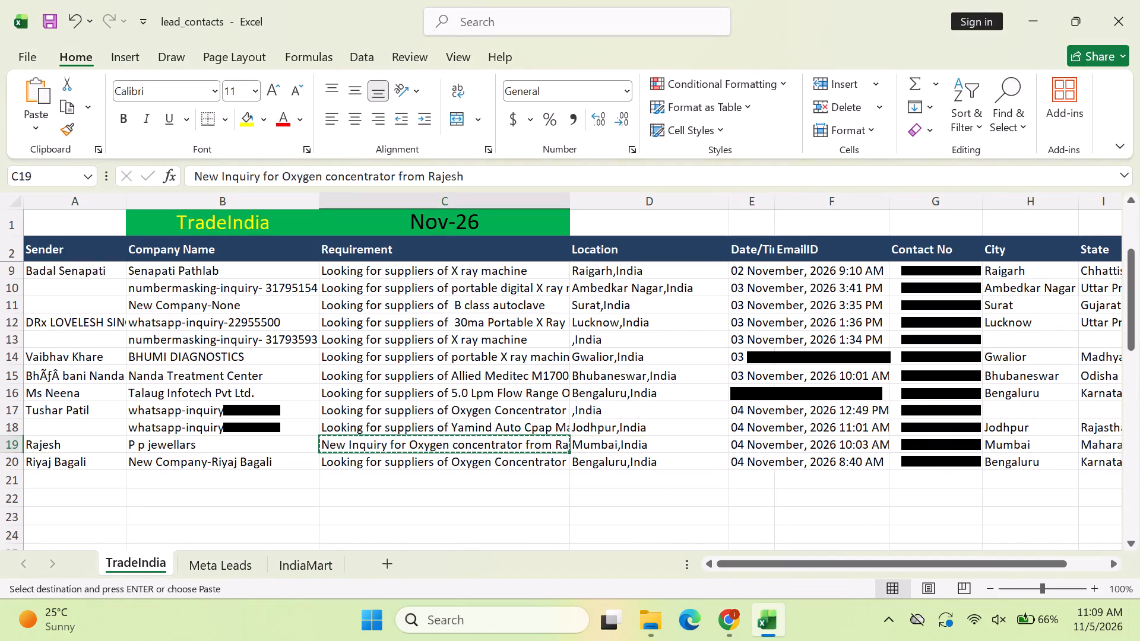
left_click(726, 613)
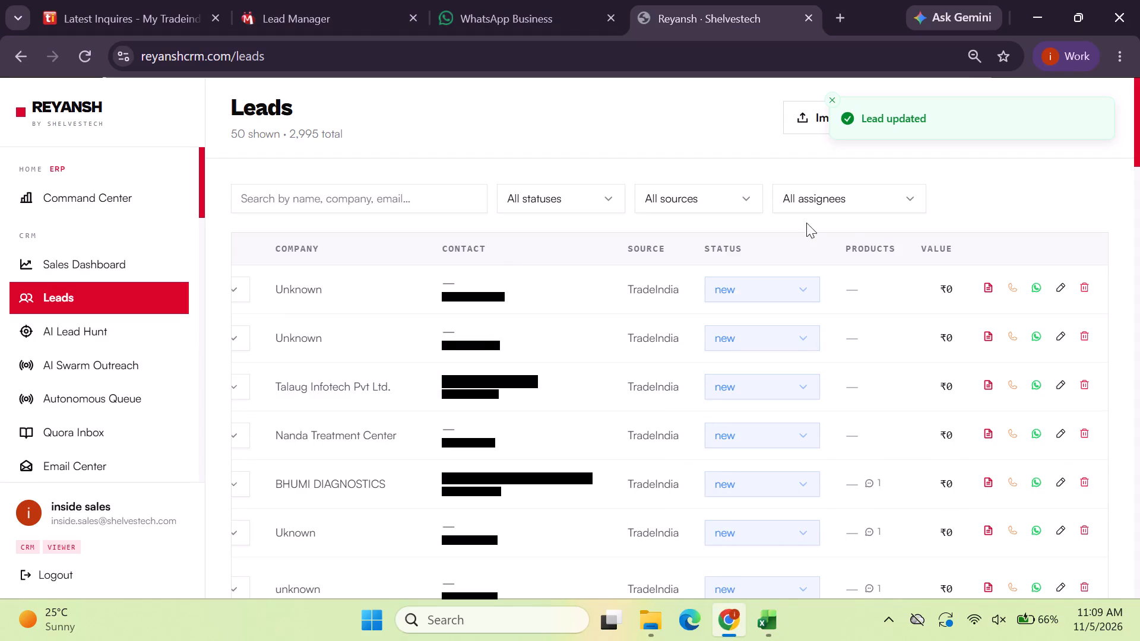
left_click(1045, 111)
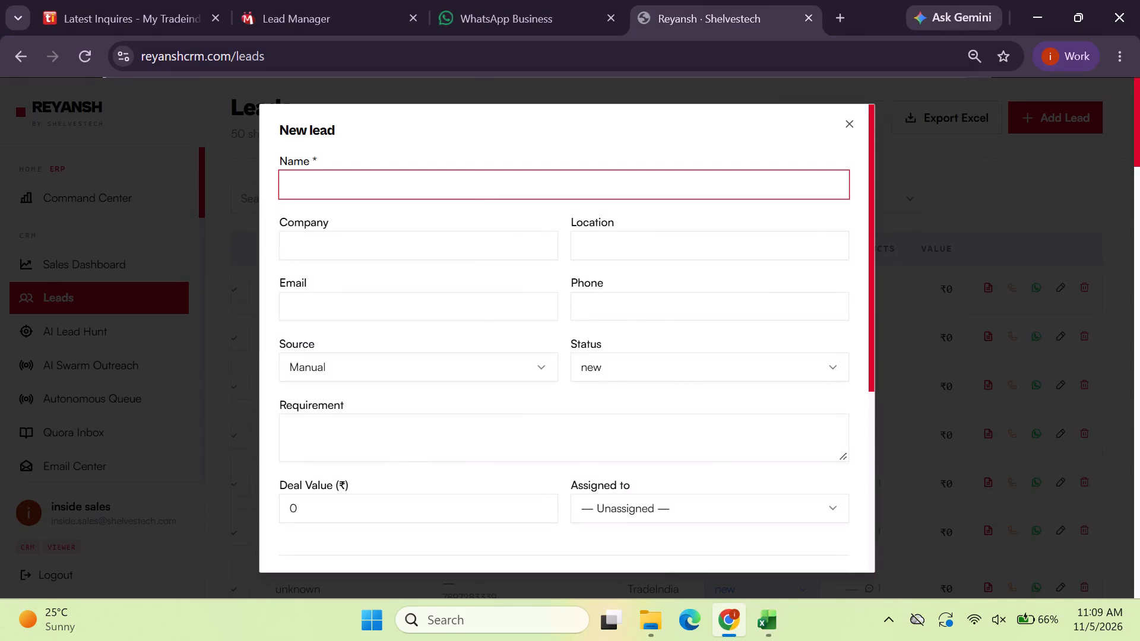
left_click(399, 433)
key("ctrl+v")
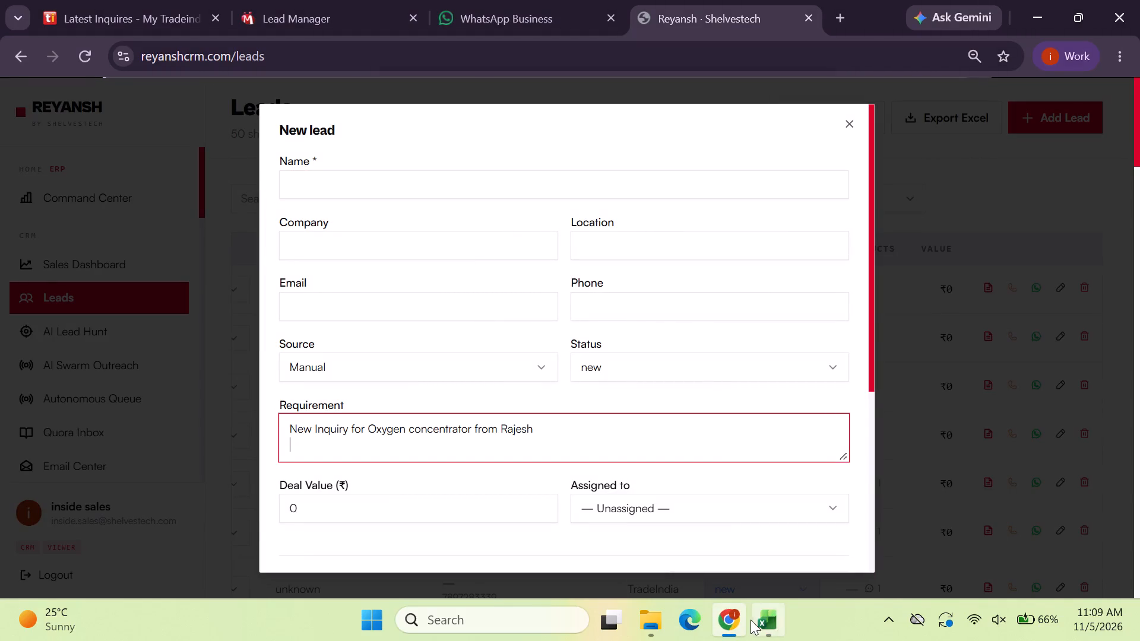
left_click_drag(474, 427, 560, 437)
key("BackSpace")
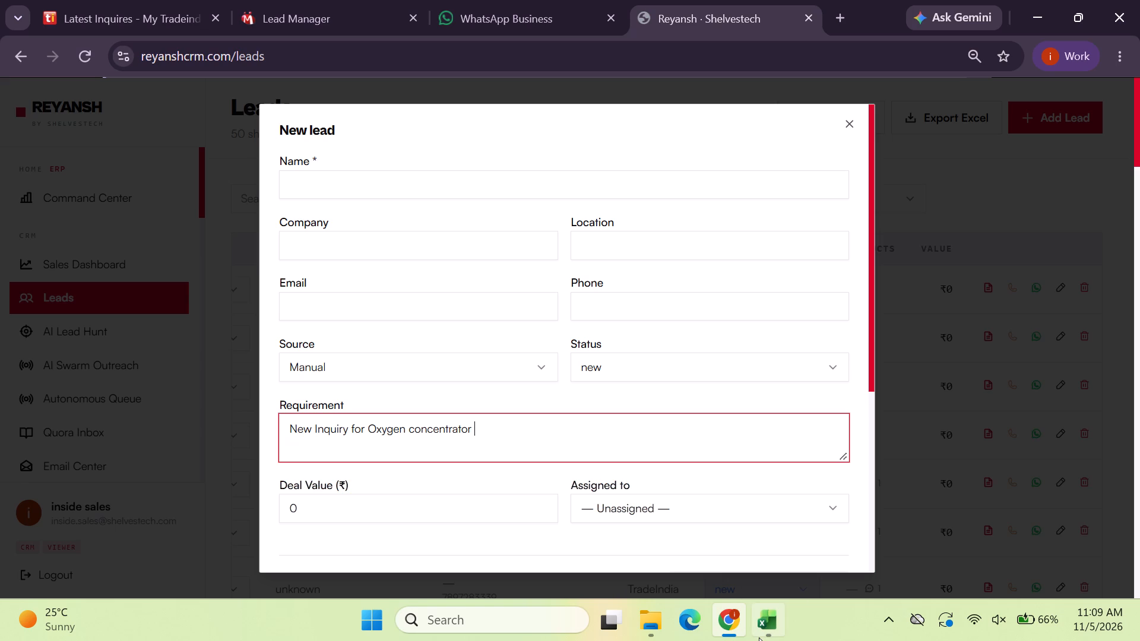
Fill the new lead's Company with P p jewellars, copied from row 19 of the TradeIndia sheet.
left_click(772, 627)
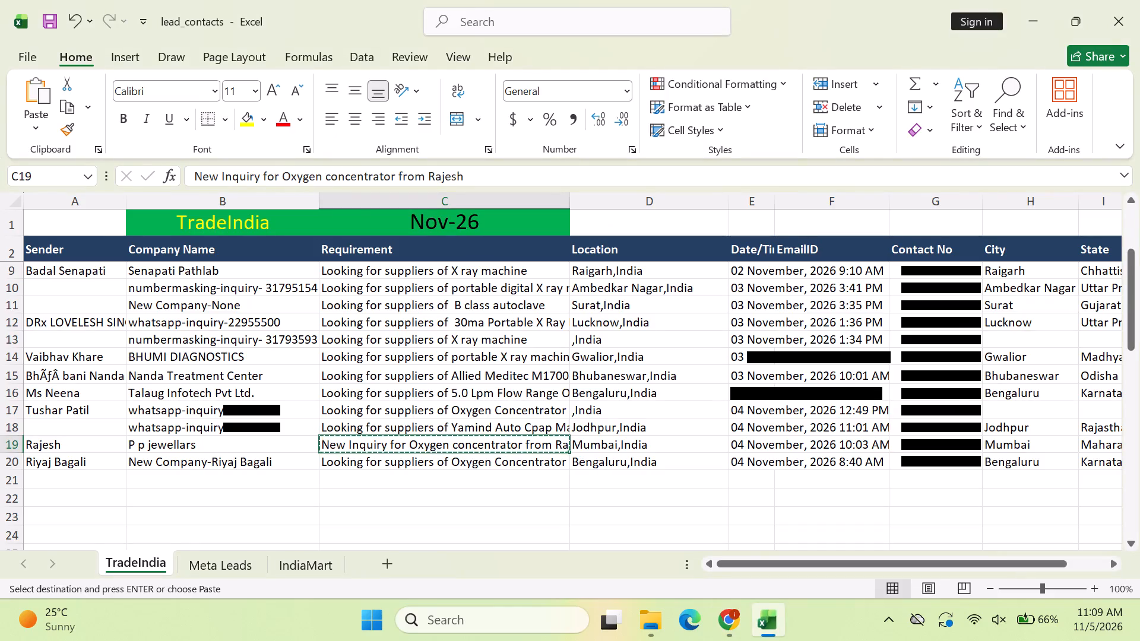
double_click(135, 449)
left_click_drag(127, 447, 226, 453)
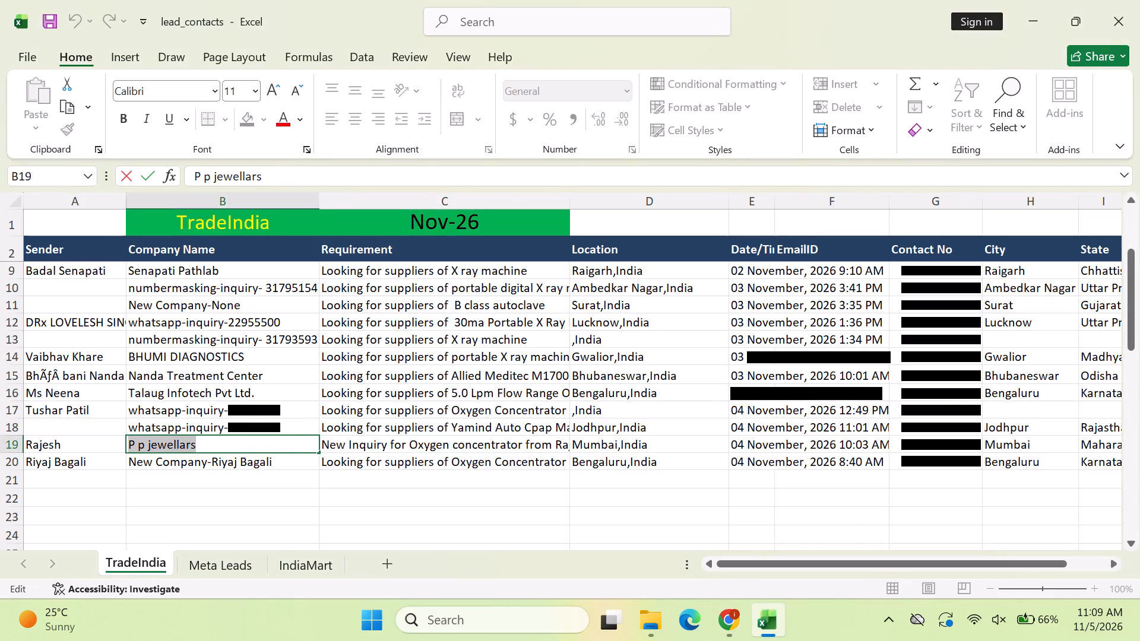
key("ctrl+c")
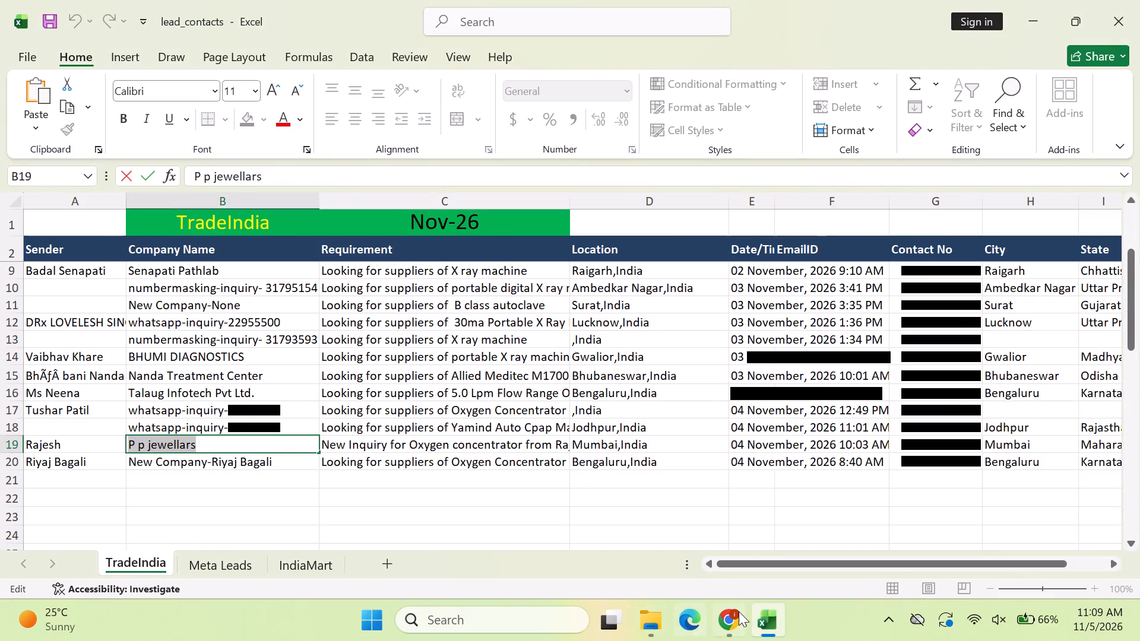
left_click(739, 611)
left_click(325, 237)
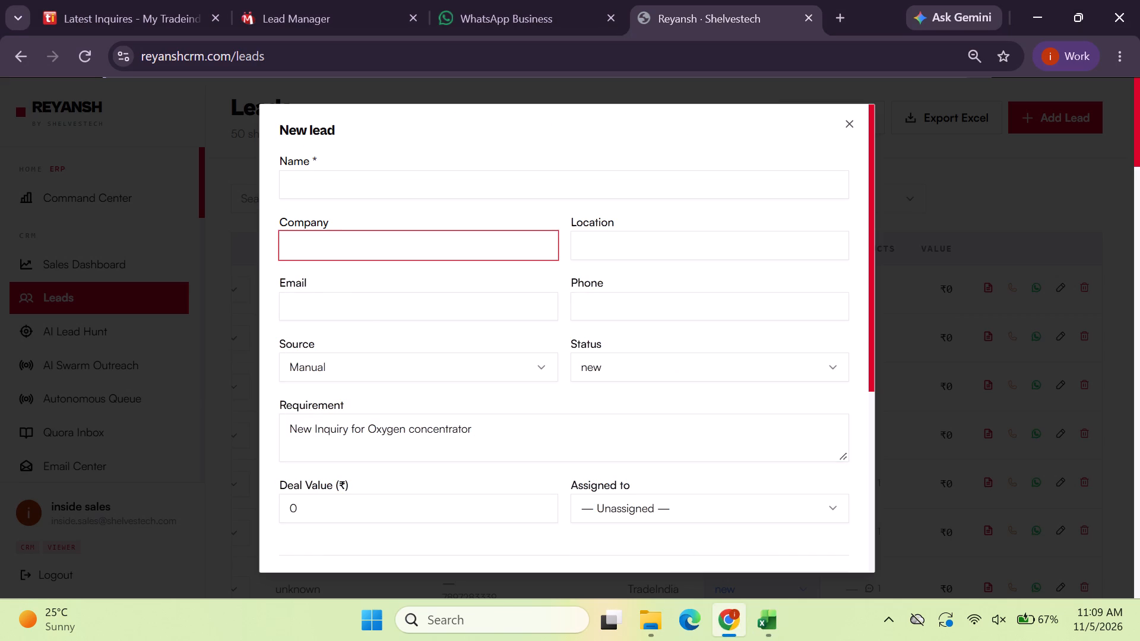
key("ctrl+v")
Fill the new lead's Name with the sender's name copied from row 19 of the TradeIndia sheet in lead_contacts.
left_click(779, 617)
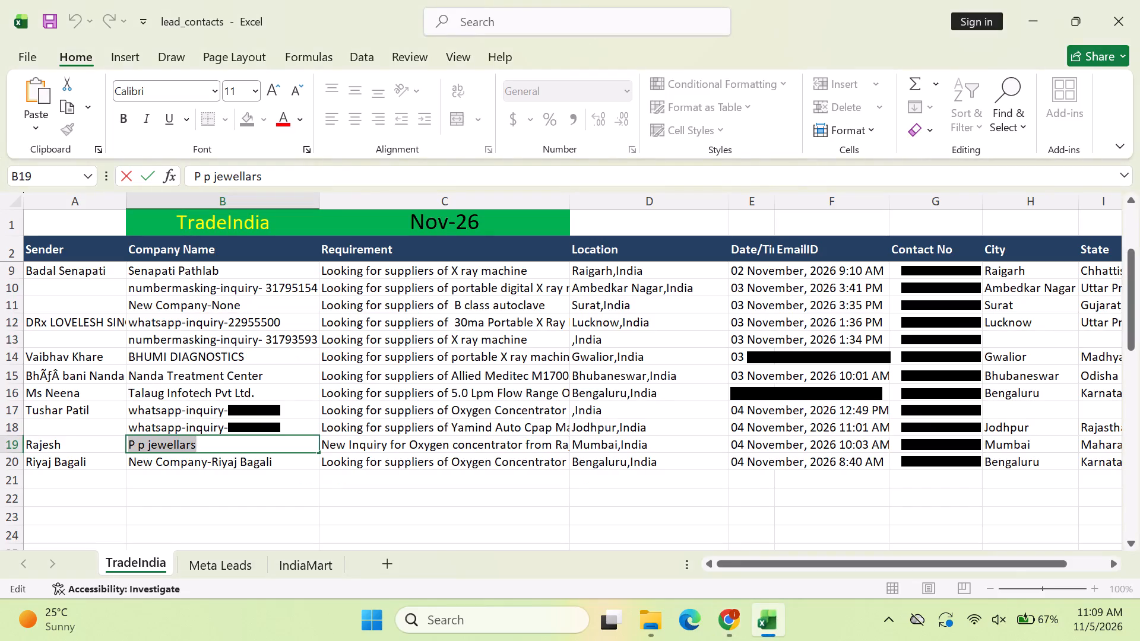
left_click(42, 450)
double_click(42, 450)
double_click(36, 446)
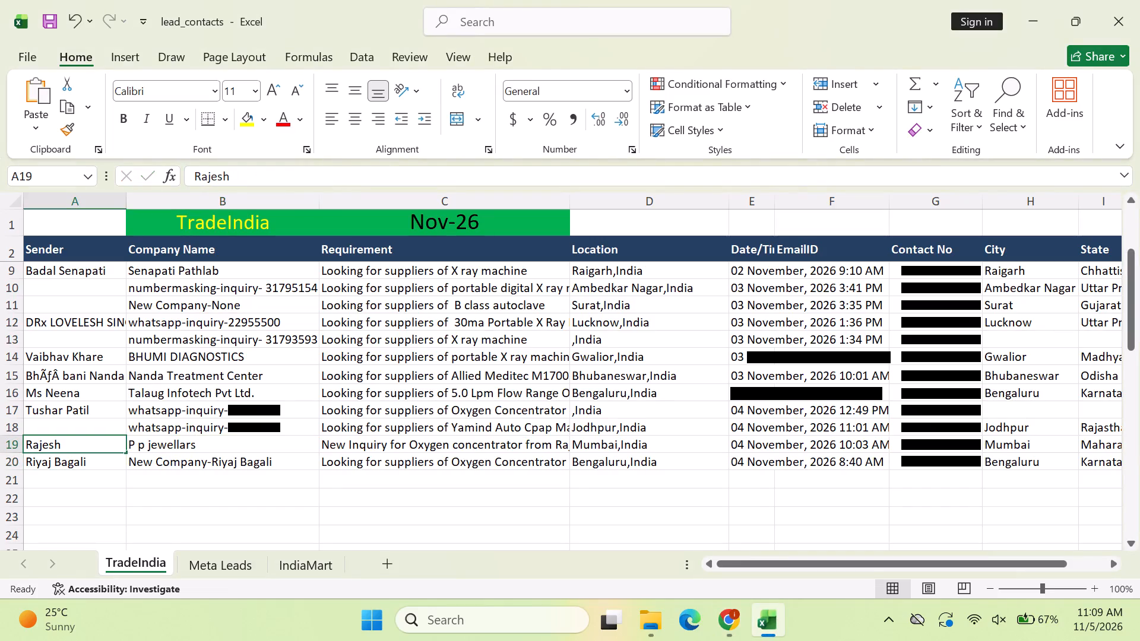
left_click_drag(26, 445, 68, 444)
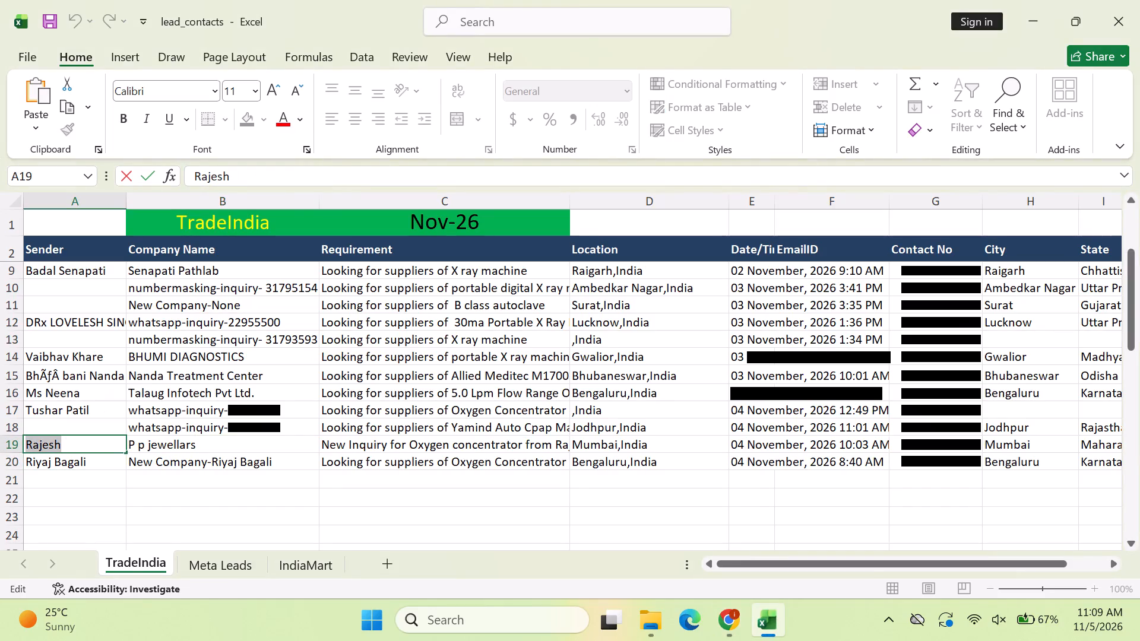
key("ctrl+c")
left_click(741, 624)
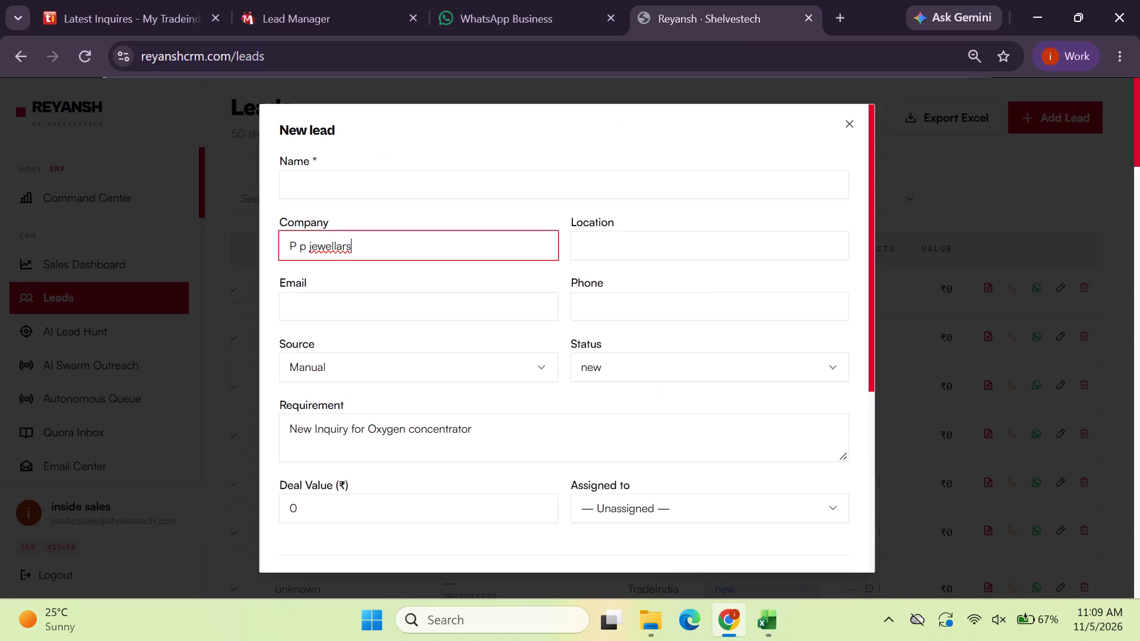
left_click(348, 173)
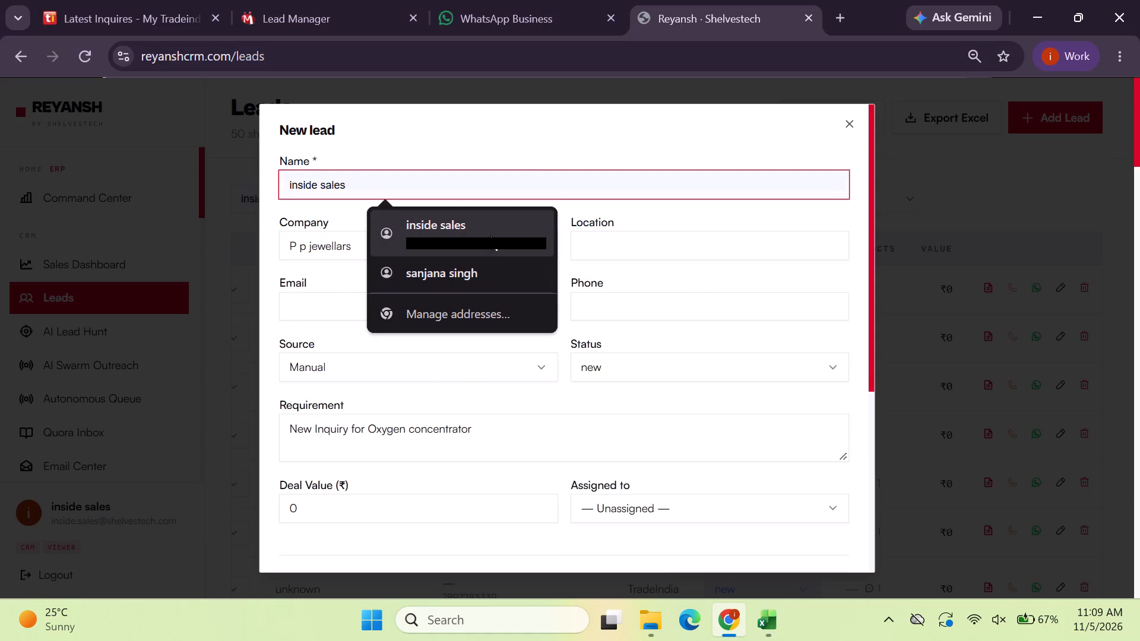
left_click(414, 184)
key("ctrl+v")
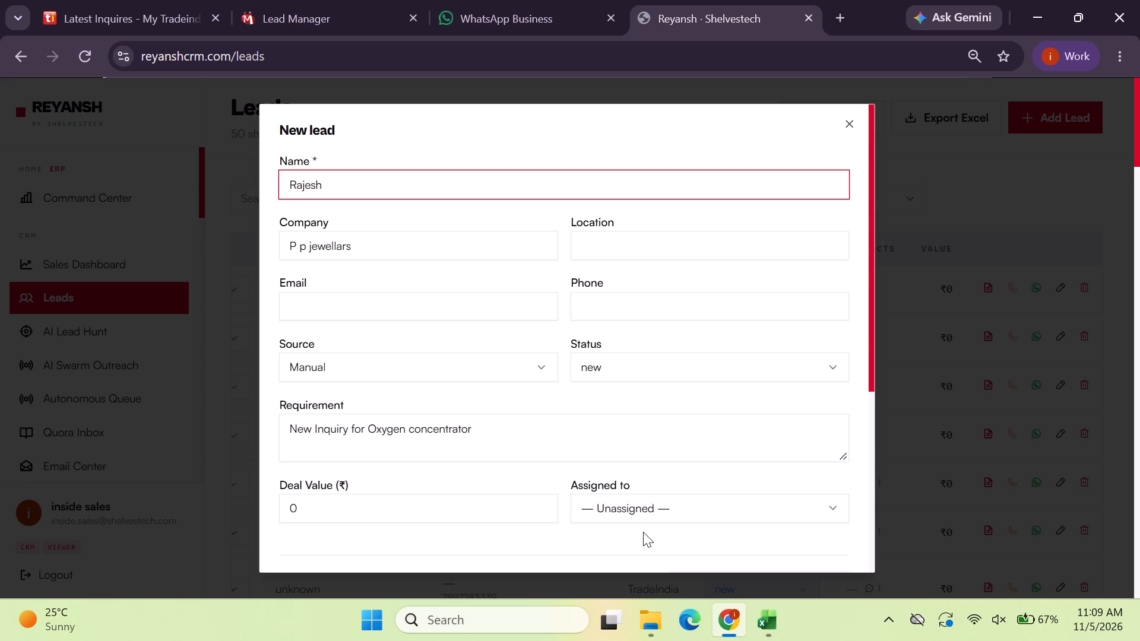
Fill the new lead's Phone with the contact number copied from row 19 of the TradeIndia sheet.
left_click(772, 618)
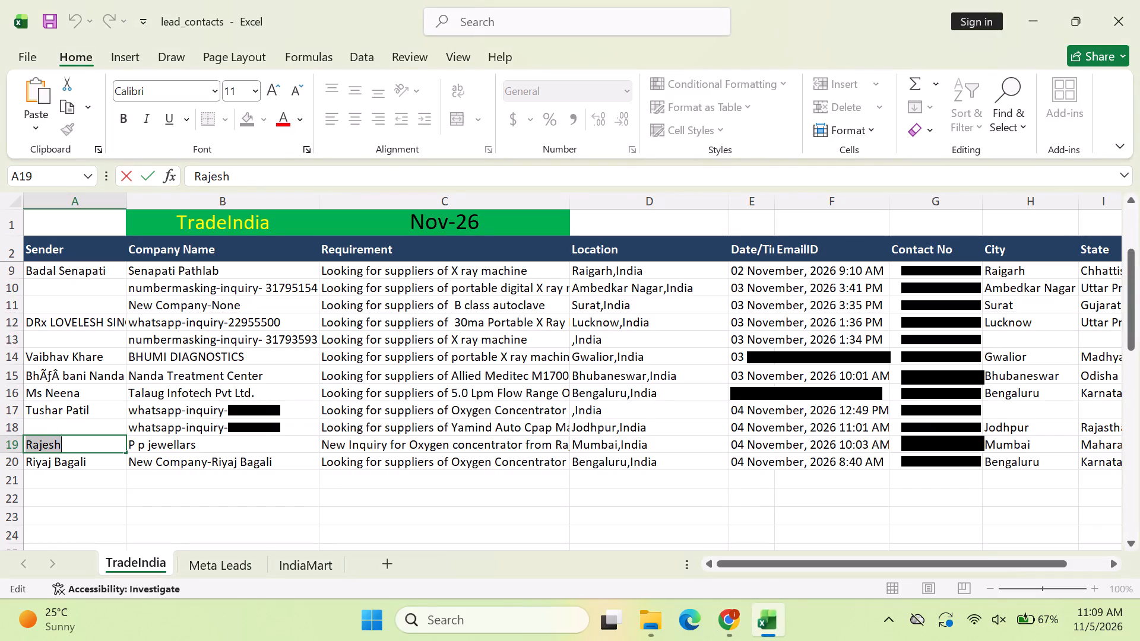
left_click(926, 447)
double_click(924, 447)
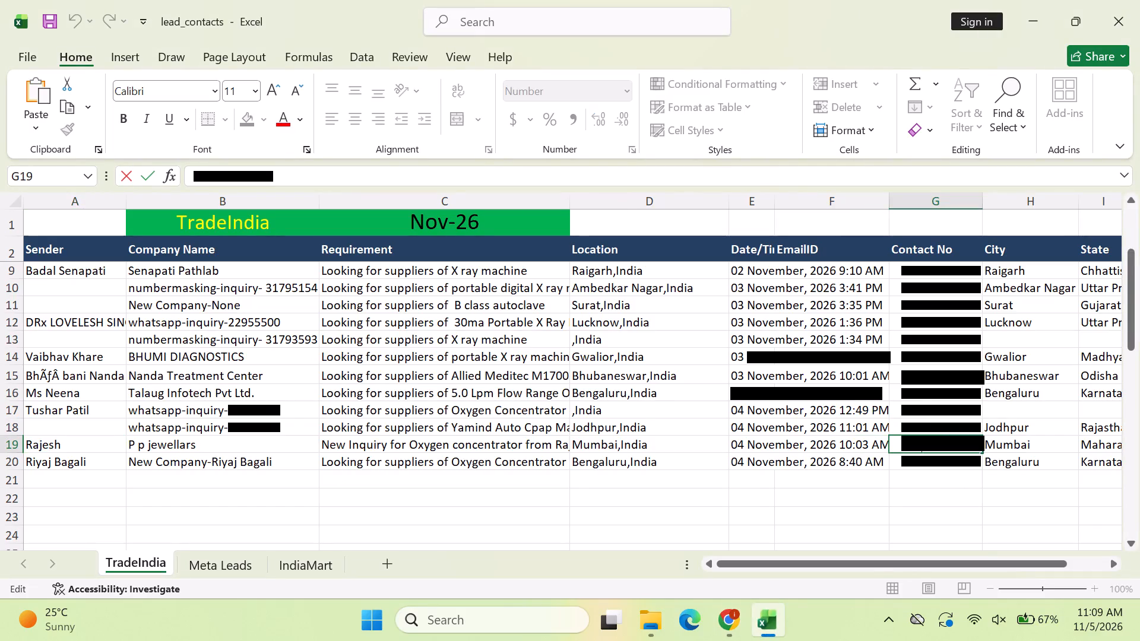
left_click_drag(913, 446, 980, 441)
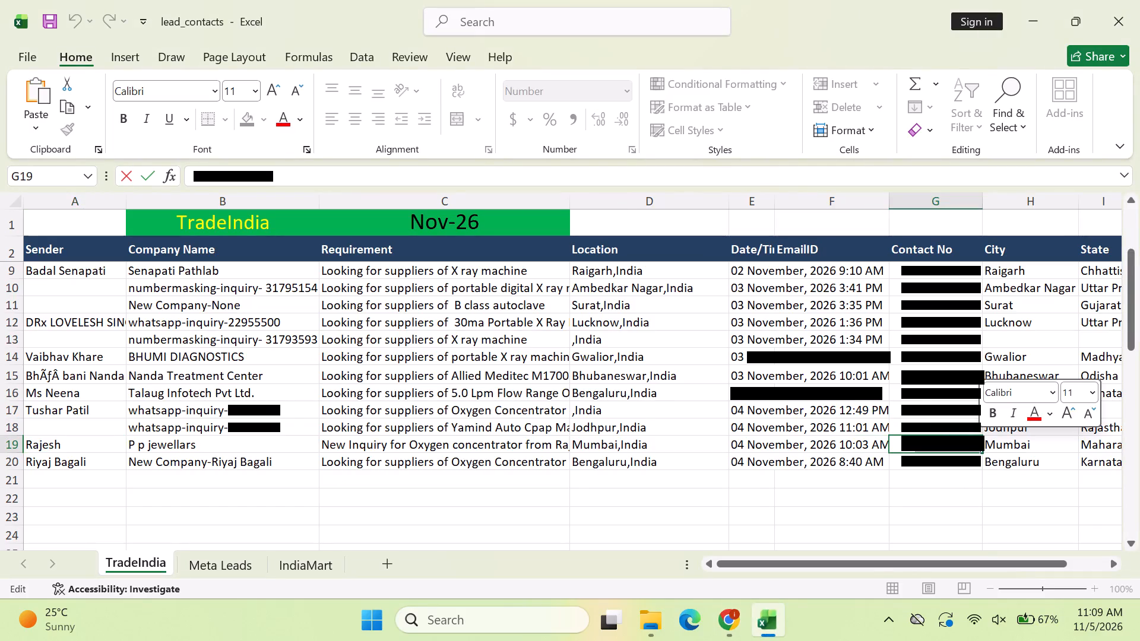
key("ctrl+c")
left_click(737, 618)
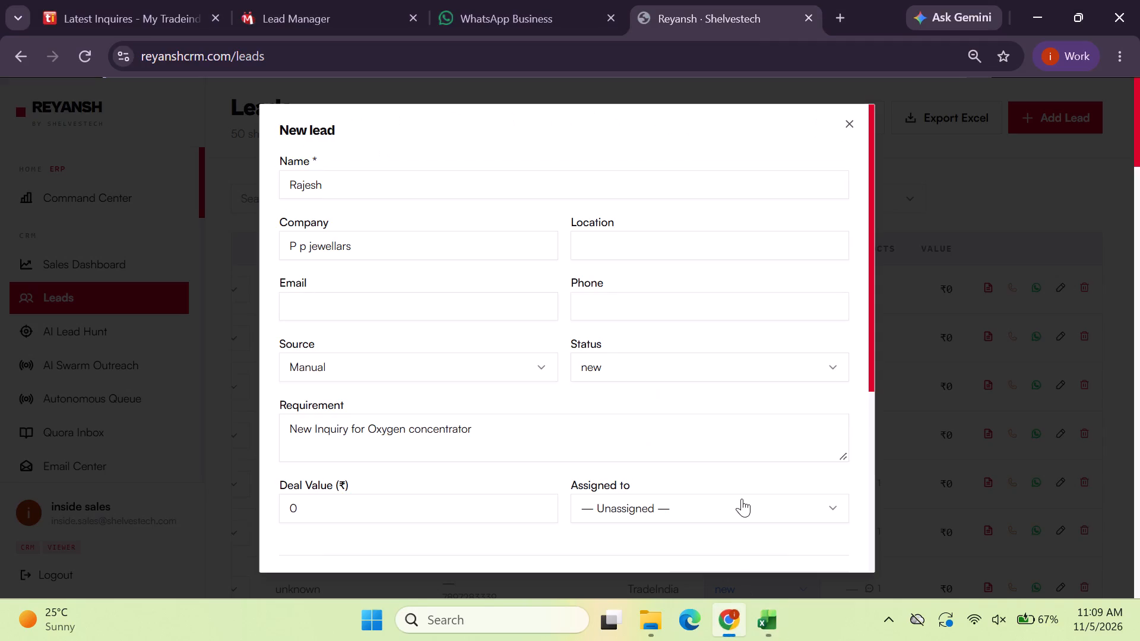
left_click(590, 312)
key("ctrl+v")
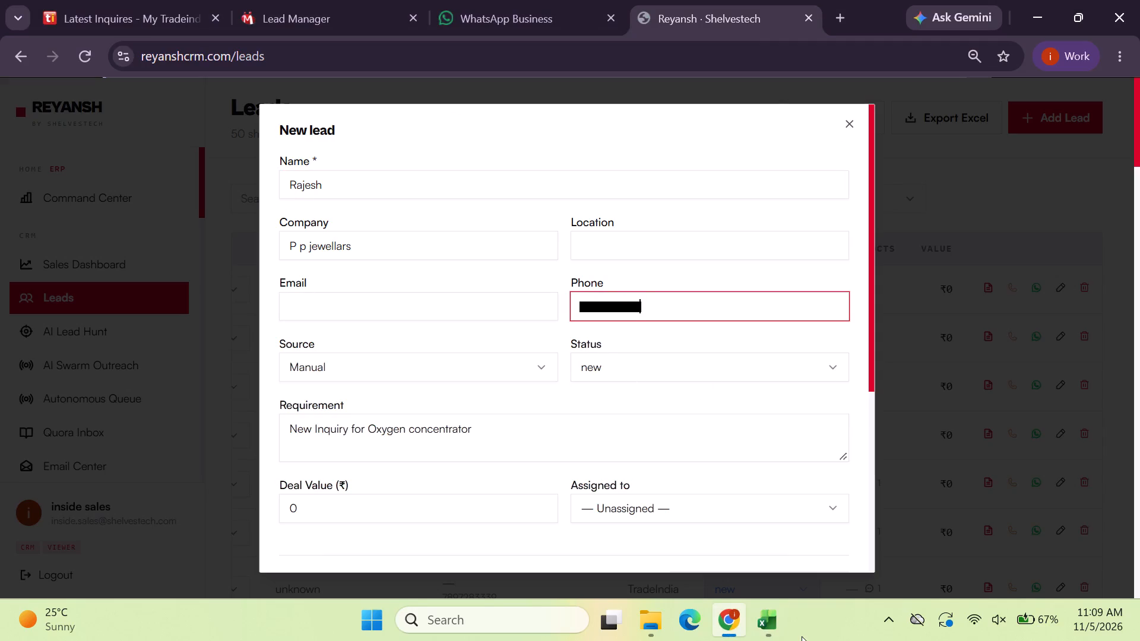
Fill the new lead's Location with Mumbai,India, copied from row 19 of the TradeIndia sheet, and add the lead.
left_click(730, 617)
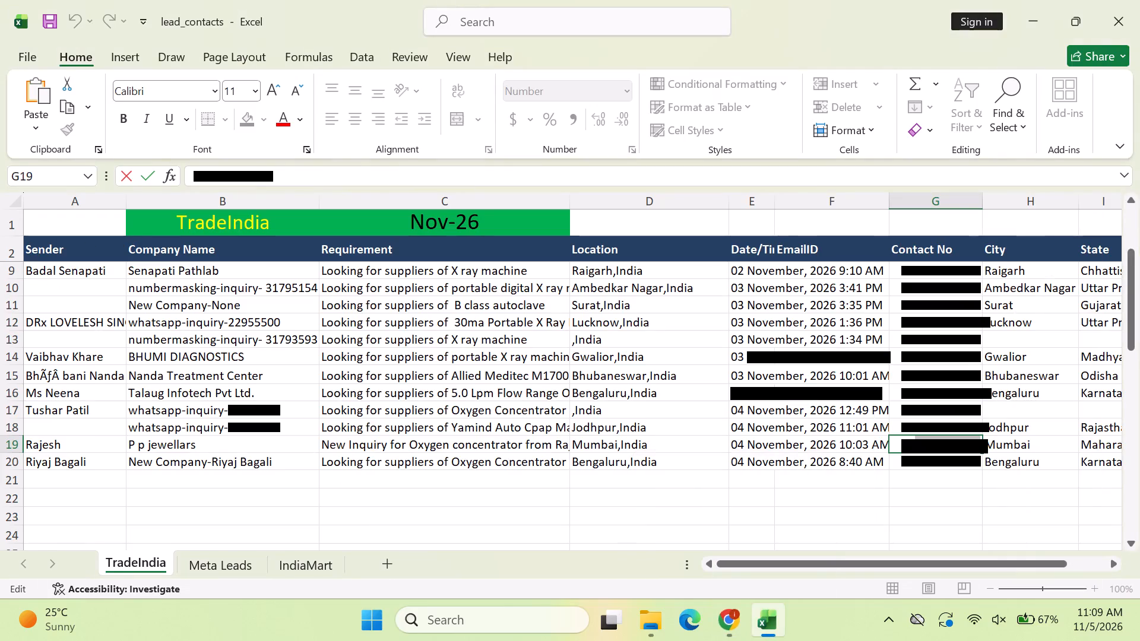
left_click(587, 445)
key("ctrl+c")
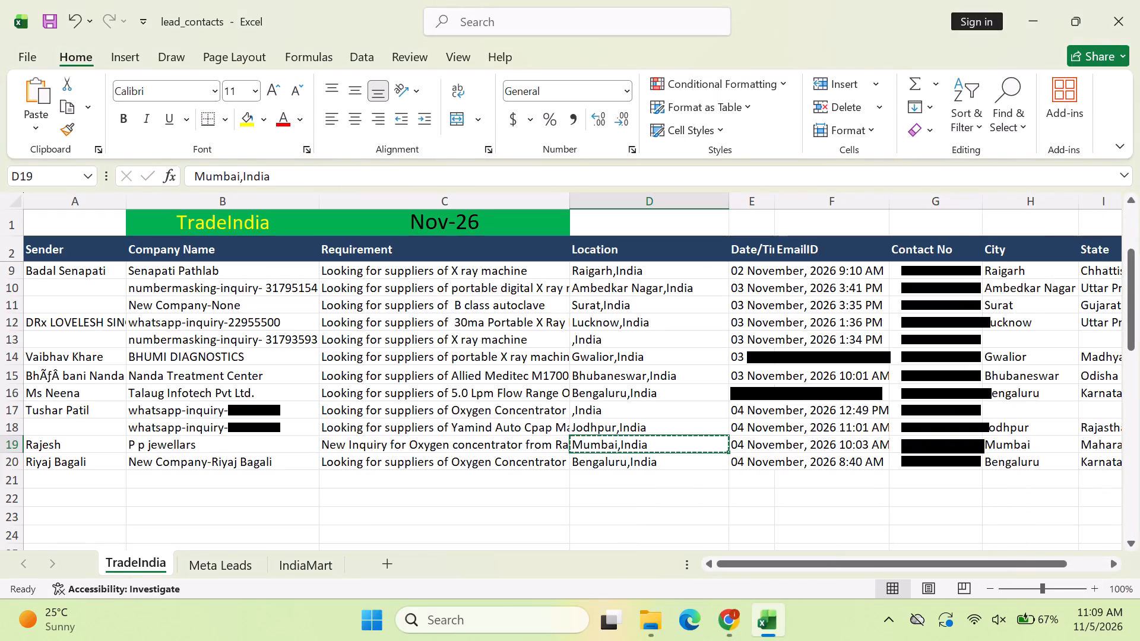
left_click(729, 615)
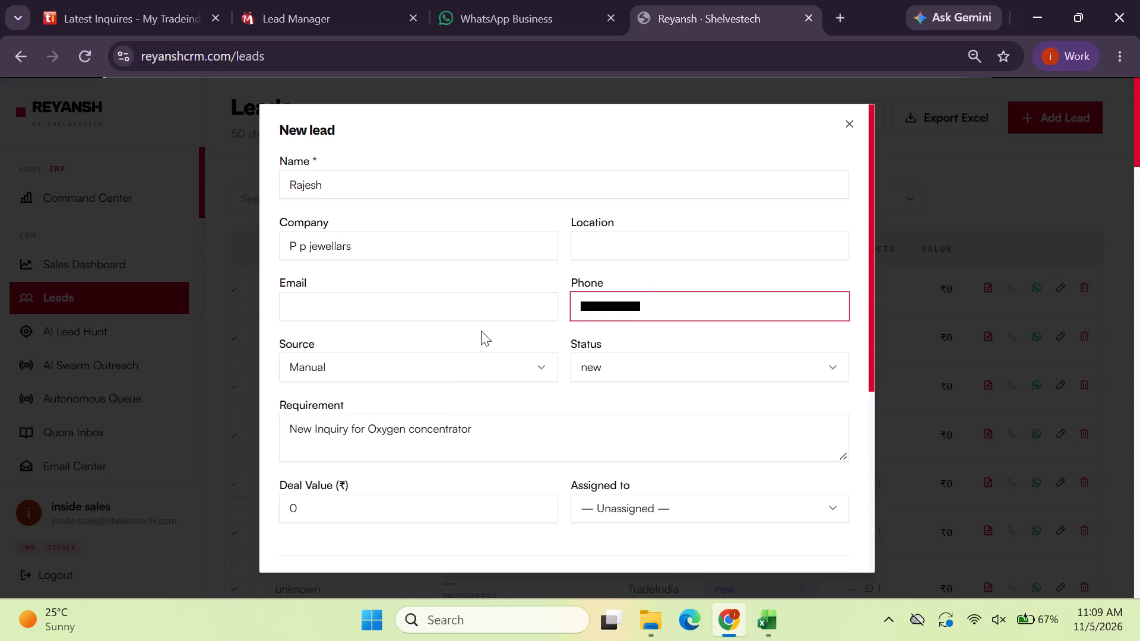
left_click(593, 242)
key("ctrl+v")
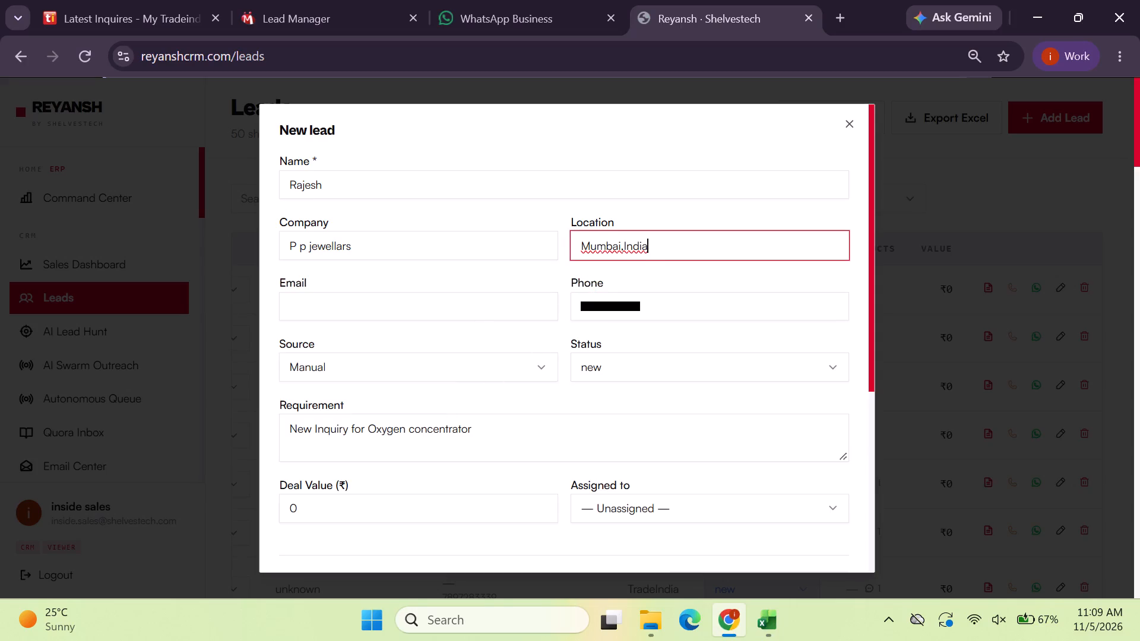
scroll(461, 402, "down", 3)
scroll(661, 418, "down", 3)
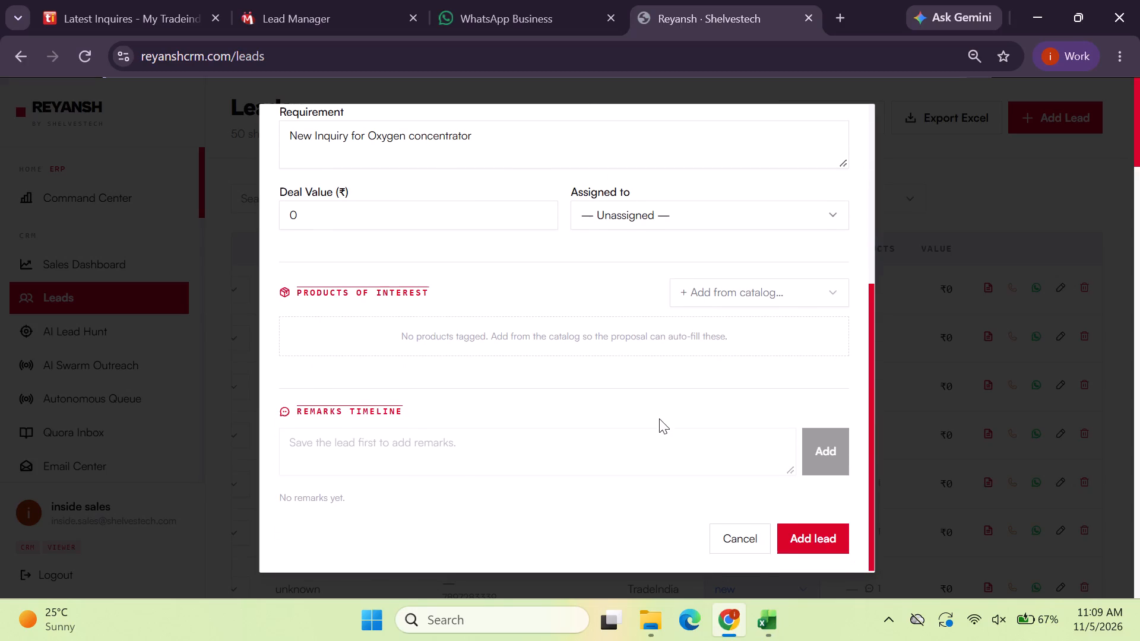
left_click(799, 534)
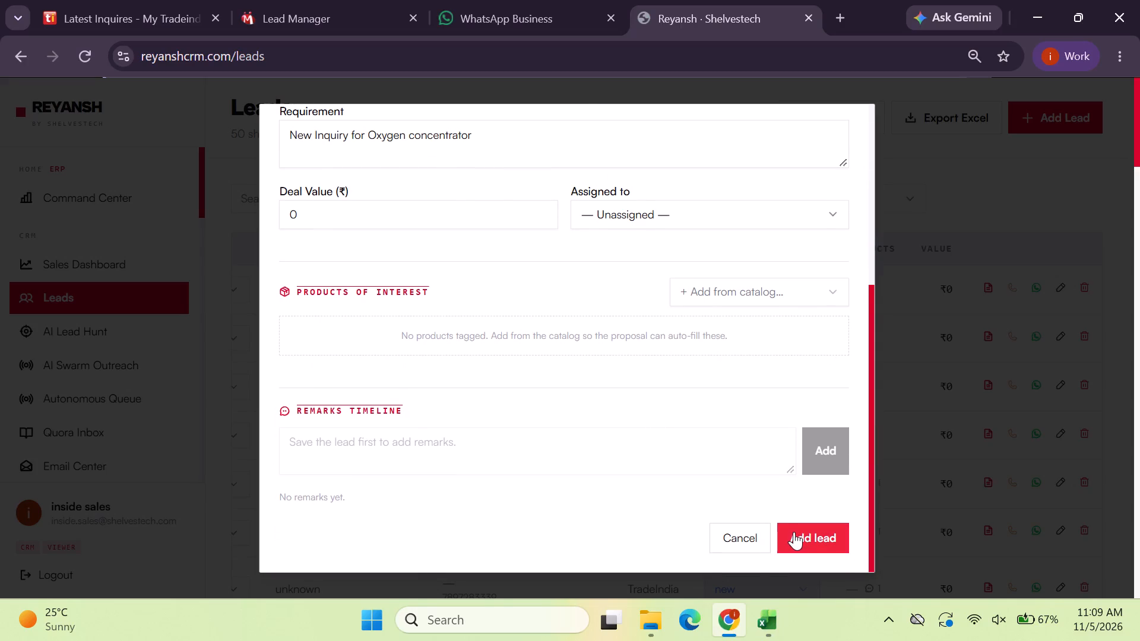
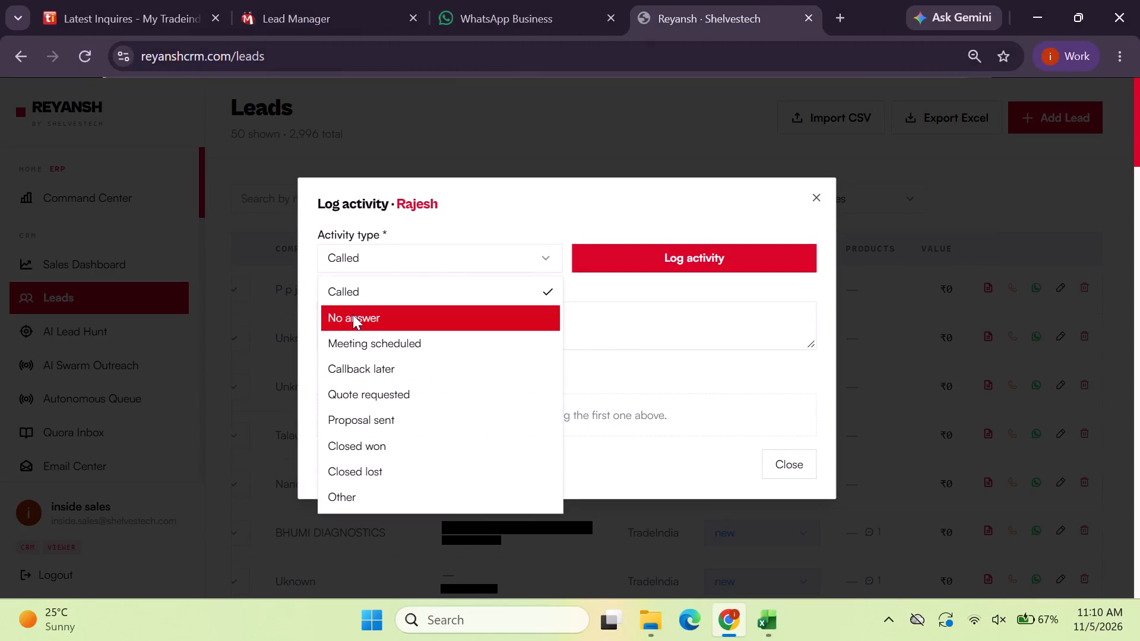
Log a No answer activity for the P p jewellars lead and close the activity log.
left_click(697, 256)
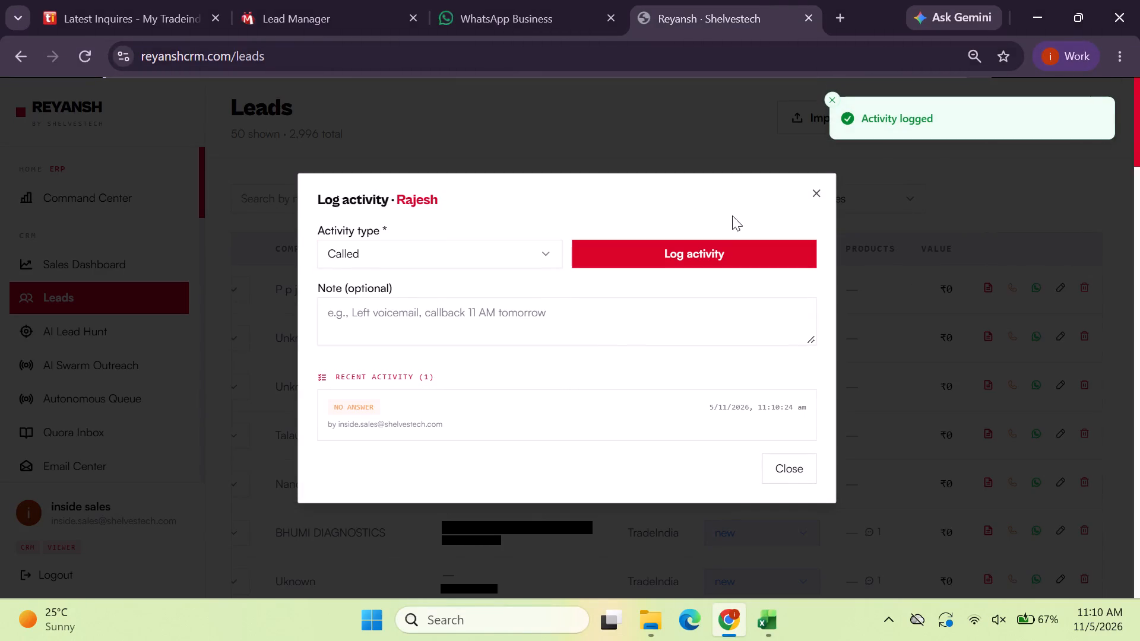
left_click(823, 192)
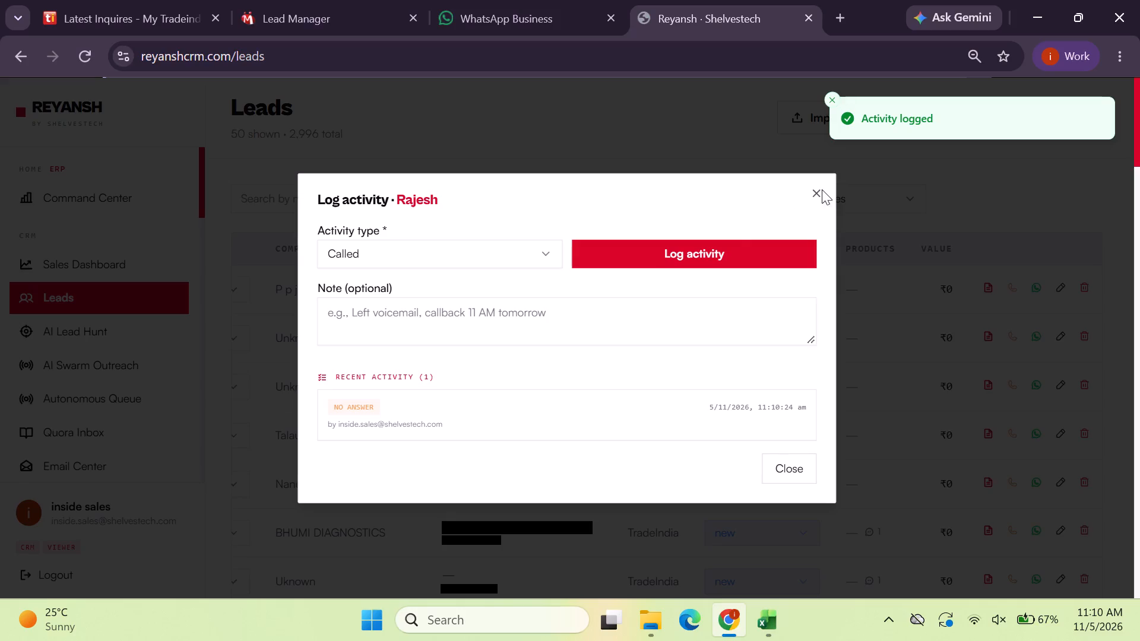
left_click(809, 194)
left_click(816, 193)
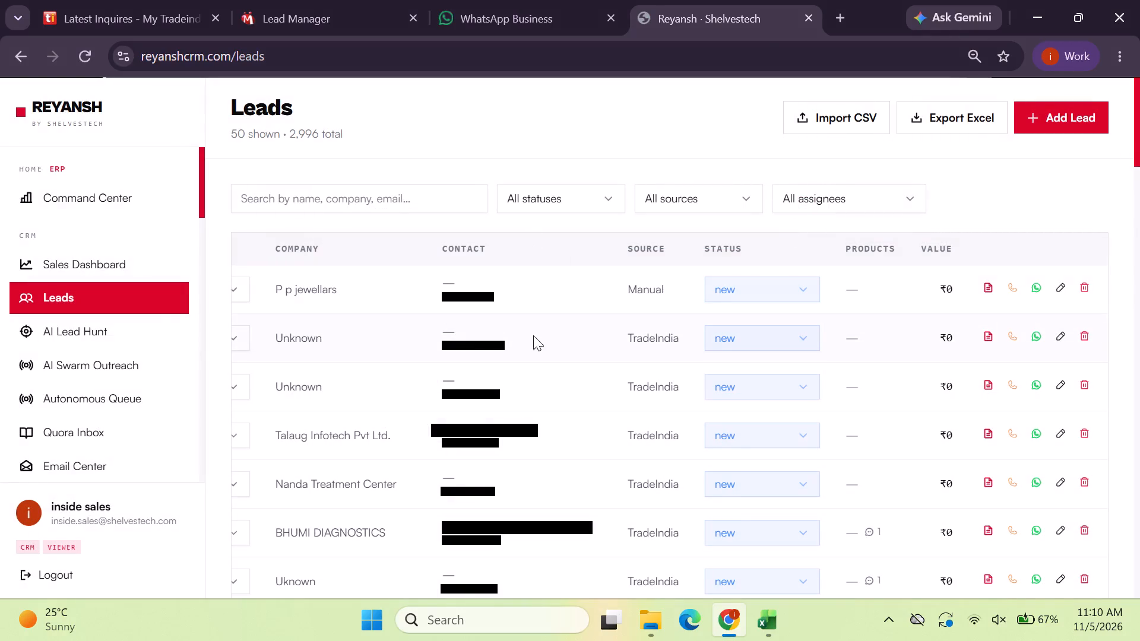
Start a new lead in Reyansh CRM and fill its Location with Bengaluru,India, copied from row 20 of the TradeIndia sheet in lead_contacts.
scroll(533, 335, "up", 1)
left_click(726, 537)
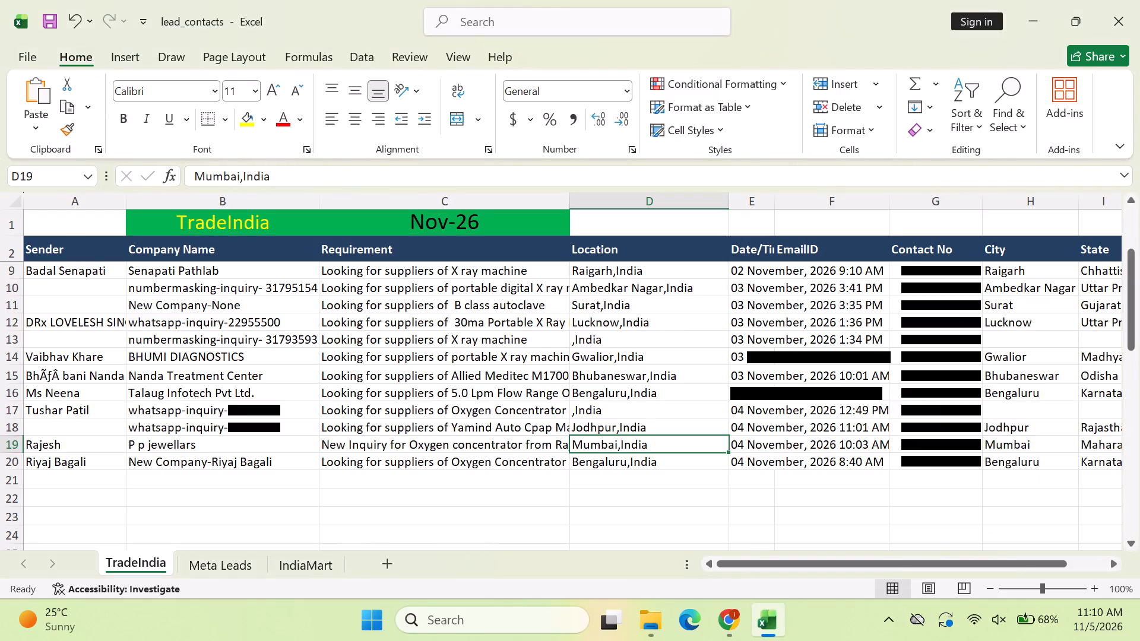
left_click(664, 500)
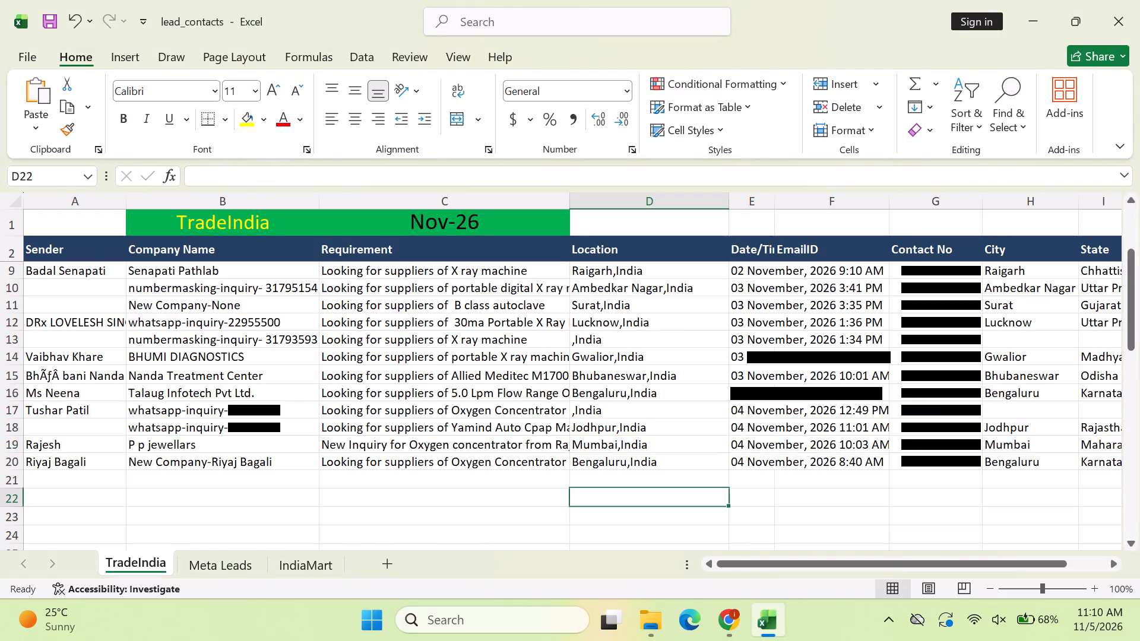
left_click(605, 465)
key("ctrl+c")
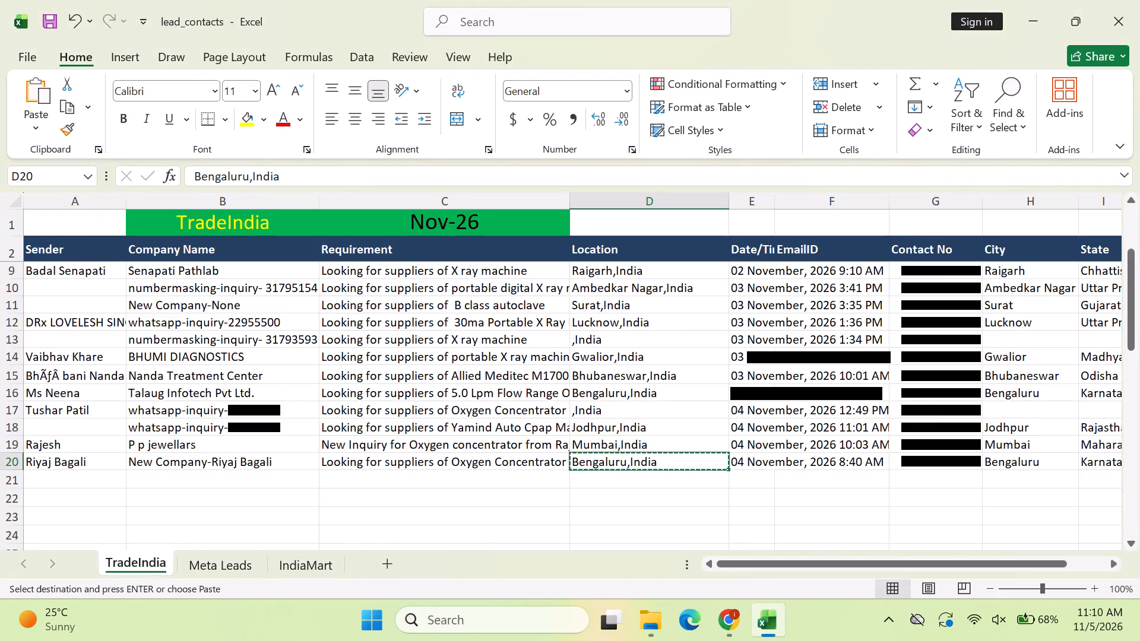
left_click(727, 616)
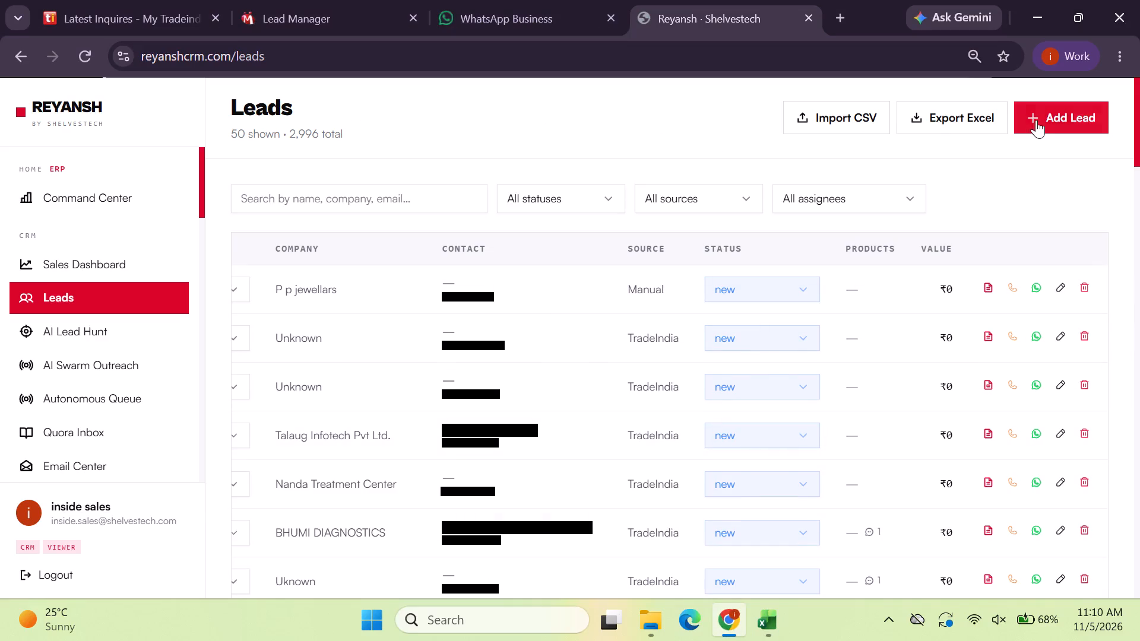
left_click(1036, 120)
left_click(631, 234)
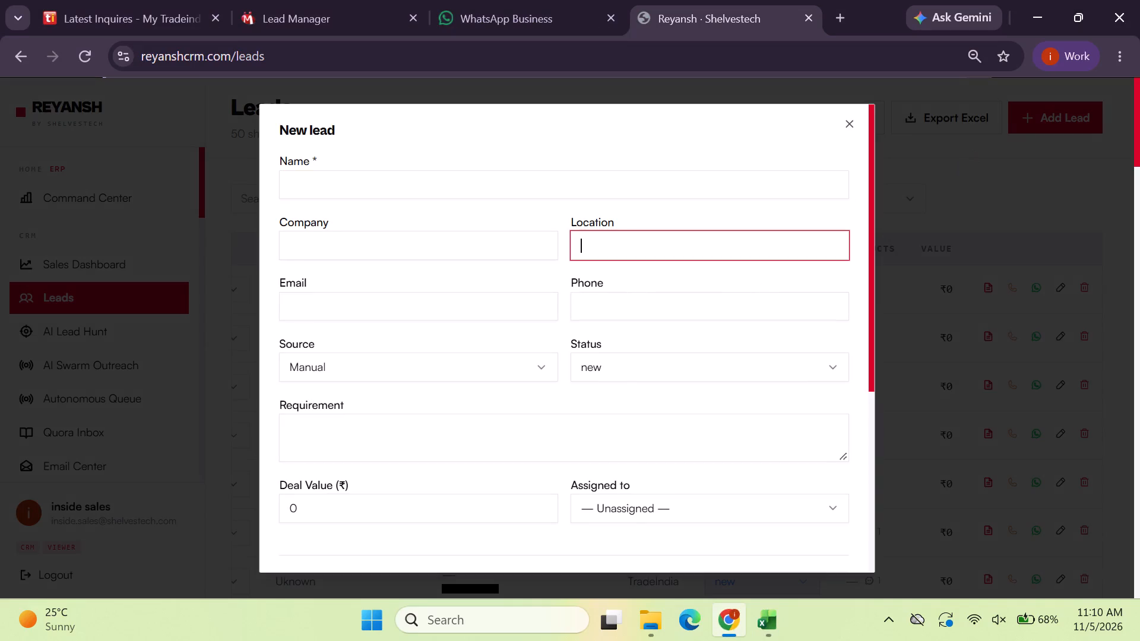
key("ctrl+v")
Fill the new lead's Phone with the contact number copied from row 20 of the TradeIndia sheet.
left_click(725, 613)
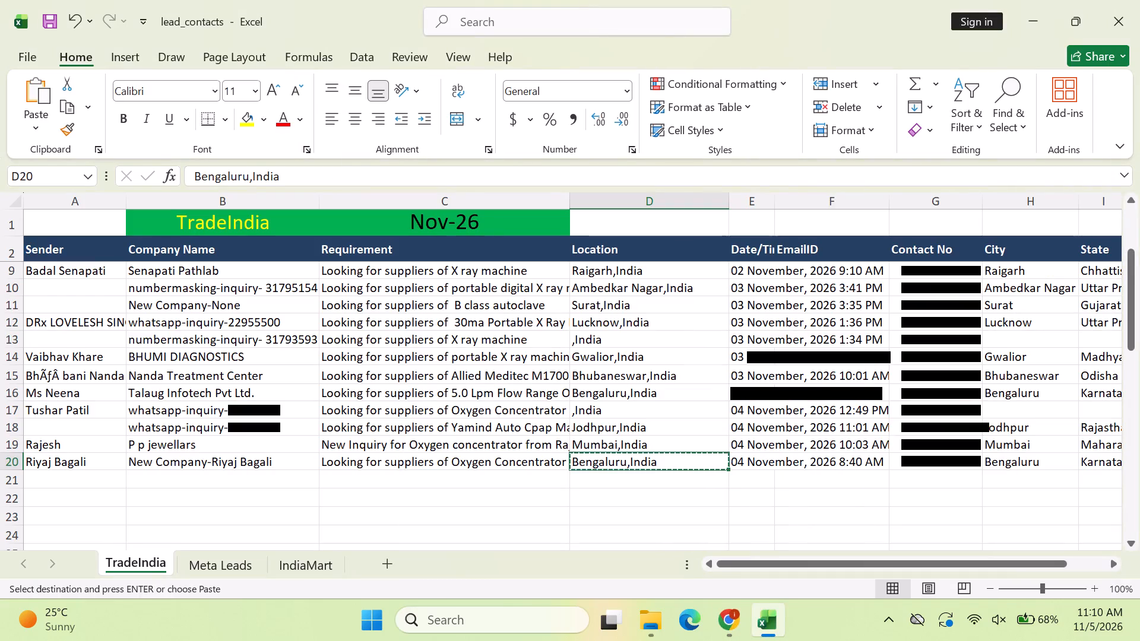
left_click(1019, 465)
left_click(921, 466)
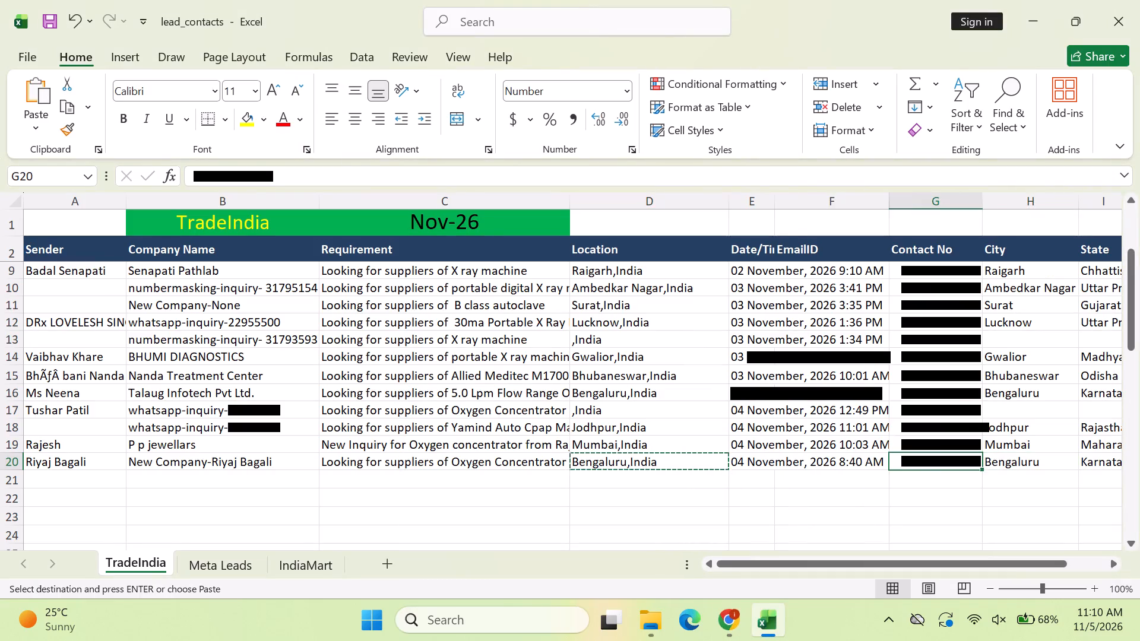
key("ctrl+c")
left_click(734, 617)
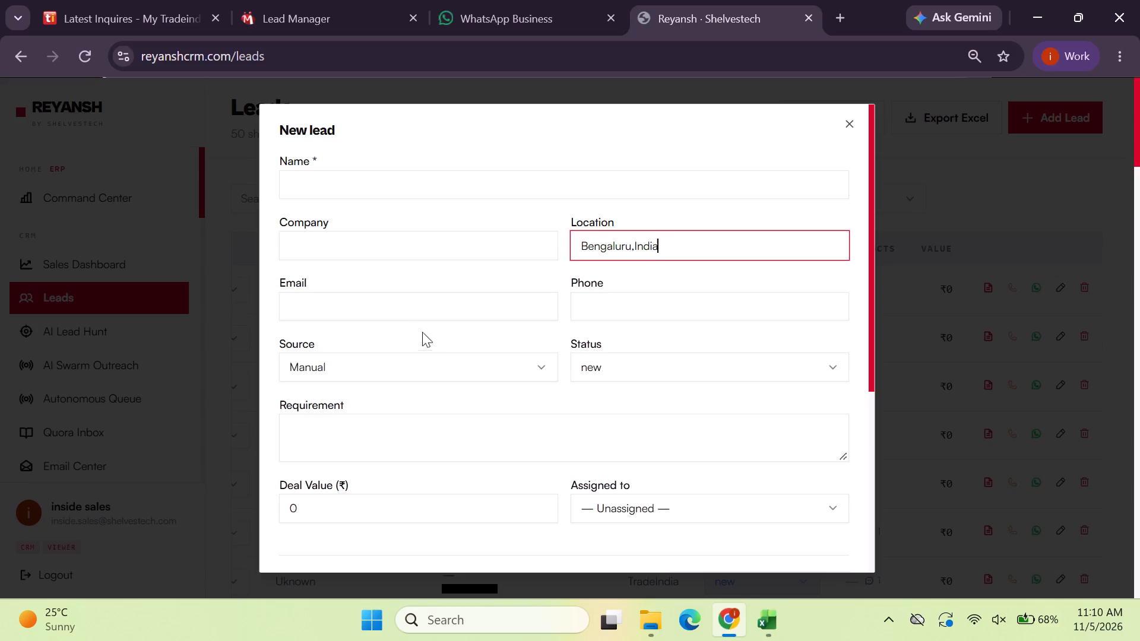
left_click(585, 309)
key("ctrl+v")
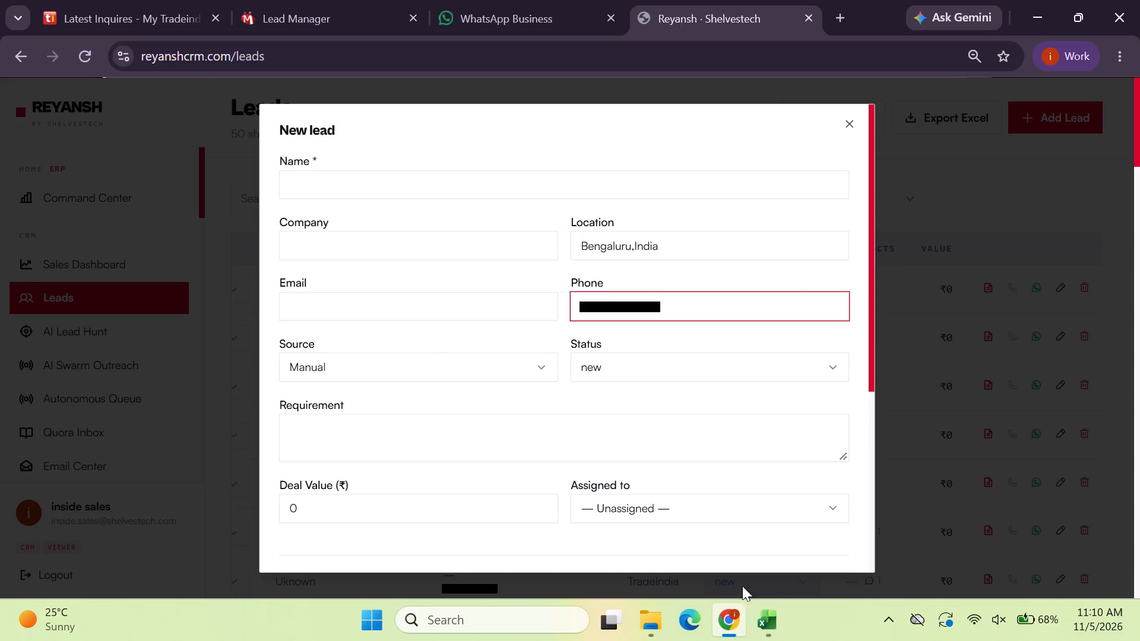
Fill the new lead's Requirement with "Looking for suppliers of Oxygen Concentrator Five Liter", copied from row 20 of the TradeIndia sheet.
left_click(732, 615)
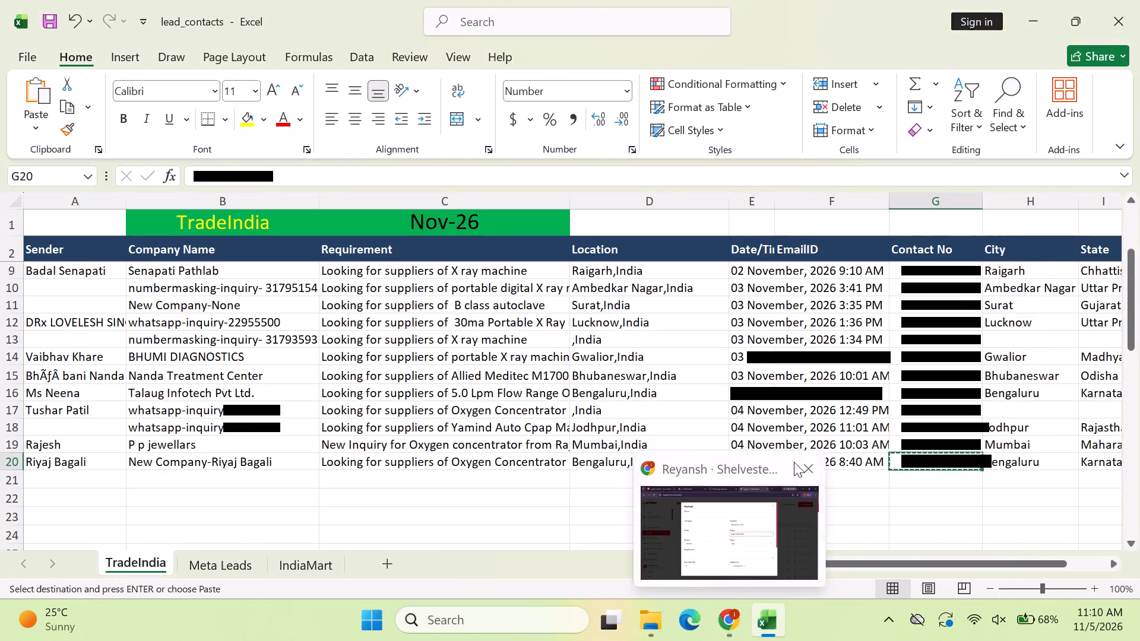
left_click(356, 459)
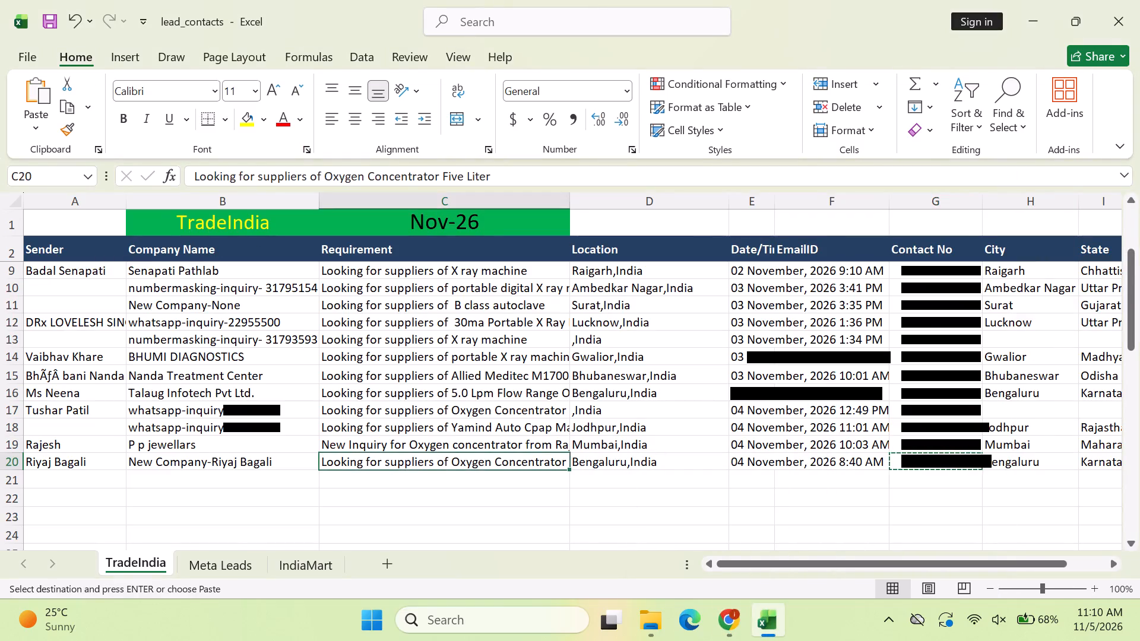
key("ctrl+c")
left_click(731, 633)
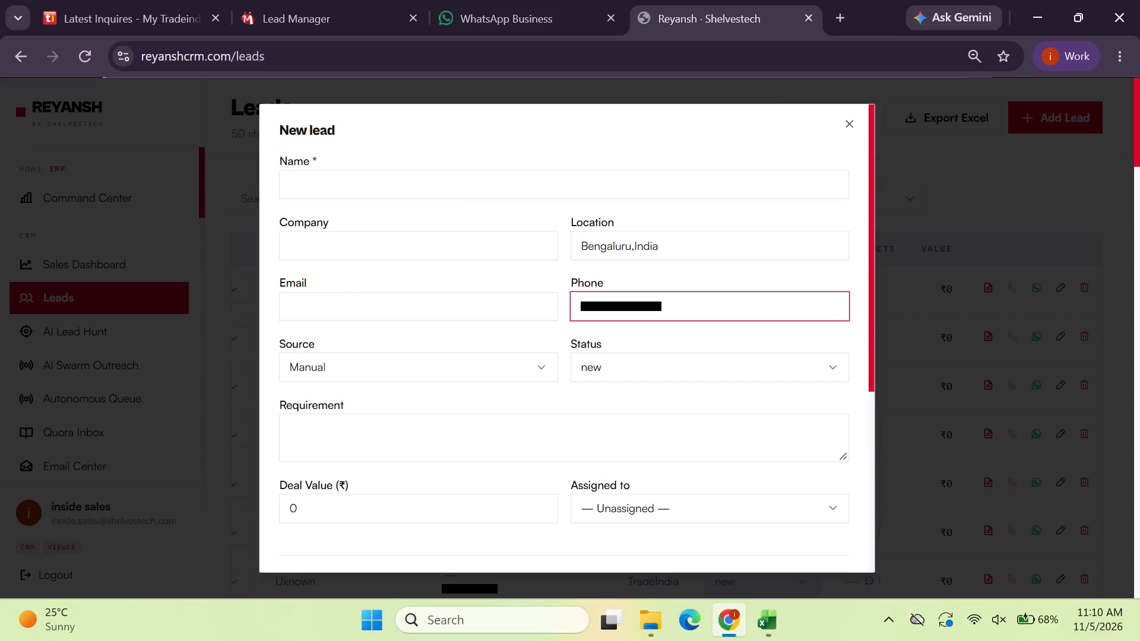
left_click(331, 439)
key("ctrl+v")
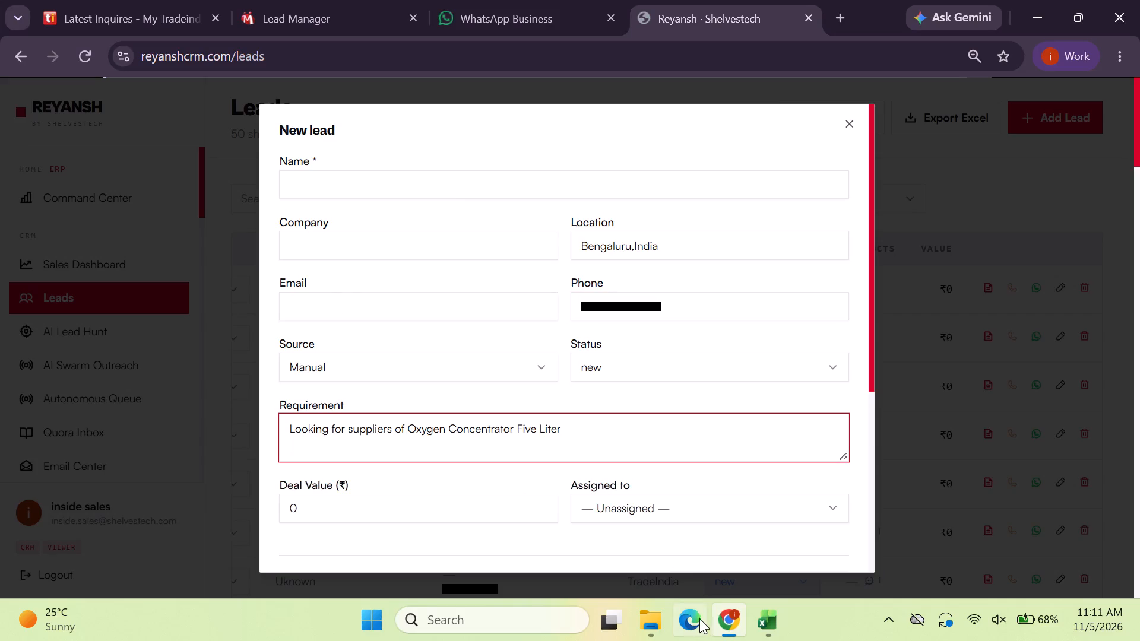
Fill the new lead's Name with the sender's name copied from row 20 of the TradeIndia sheet in lead_contacts.
left_click(769, 615)
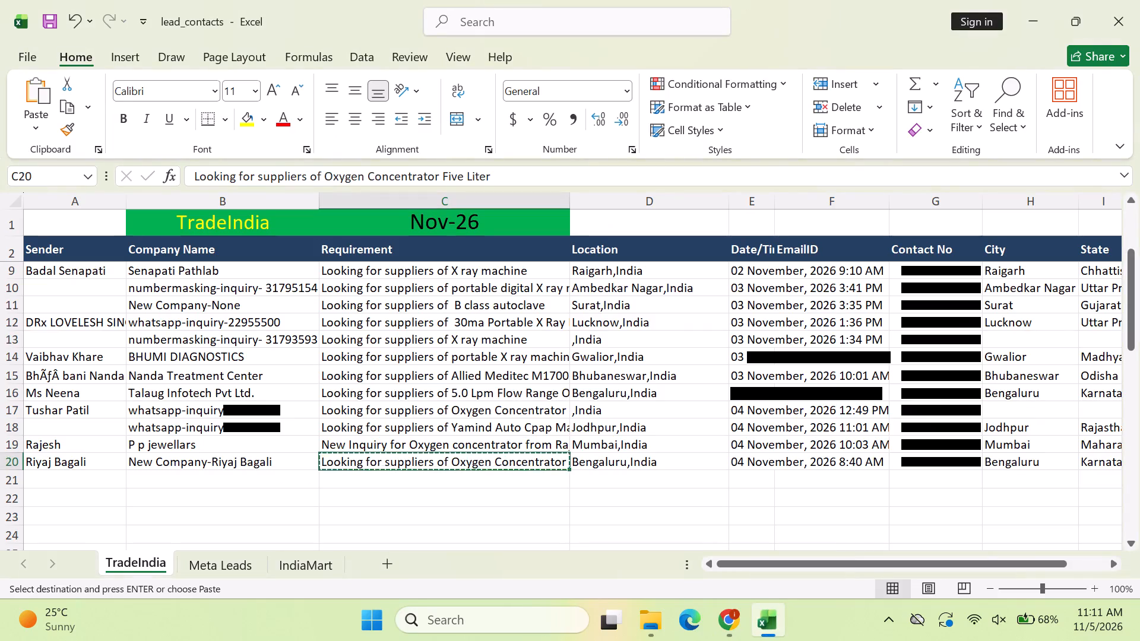
left_click(172, 464)
left_click(56, 462)
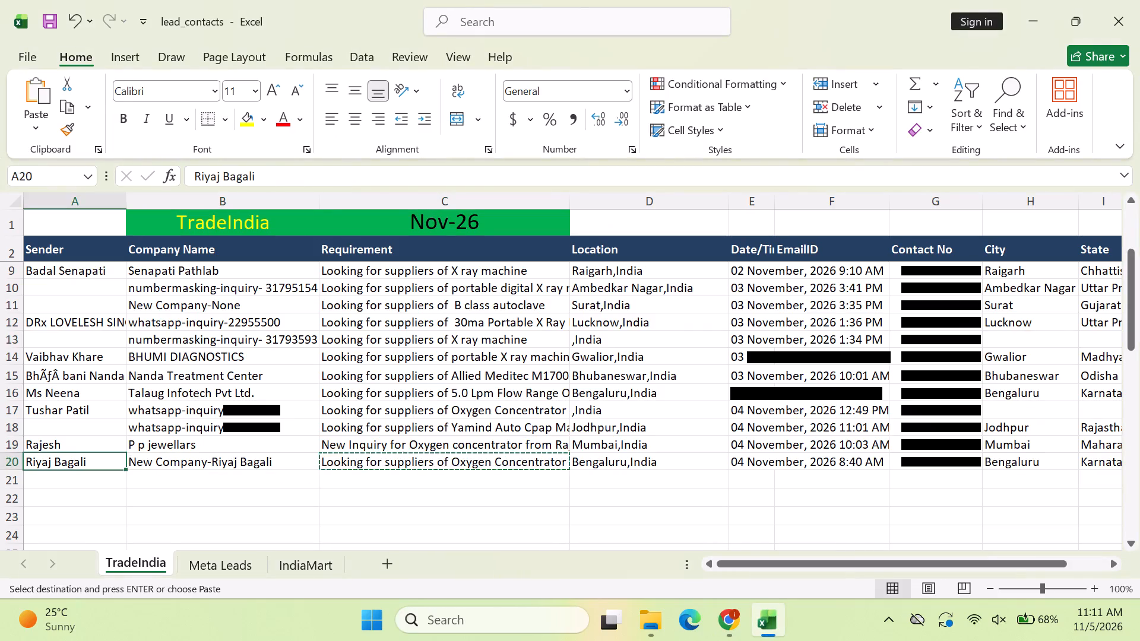
double_click(42, 462)
left_click(22, 459)
double_click(41, 461)
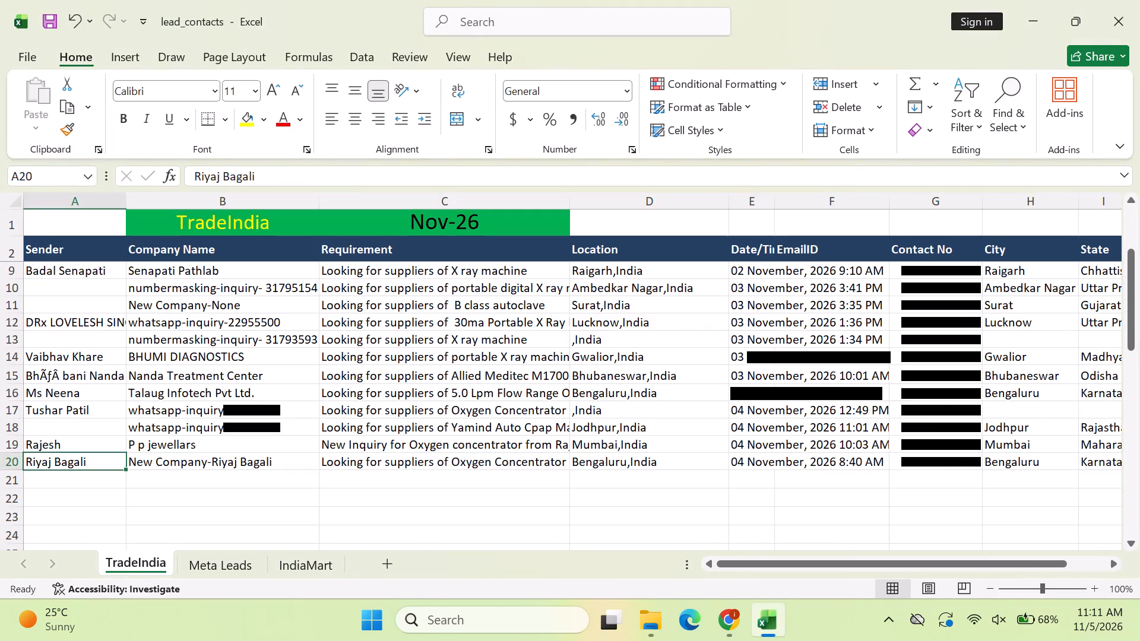
left_click_drag(27, 467, 90, 467)
key("ctrl+c")
left_click(719, 623)
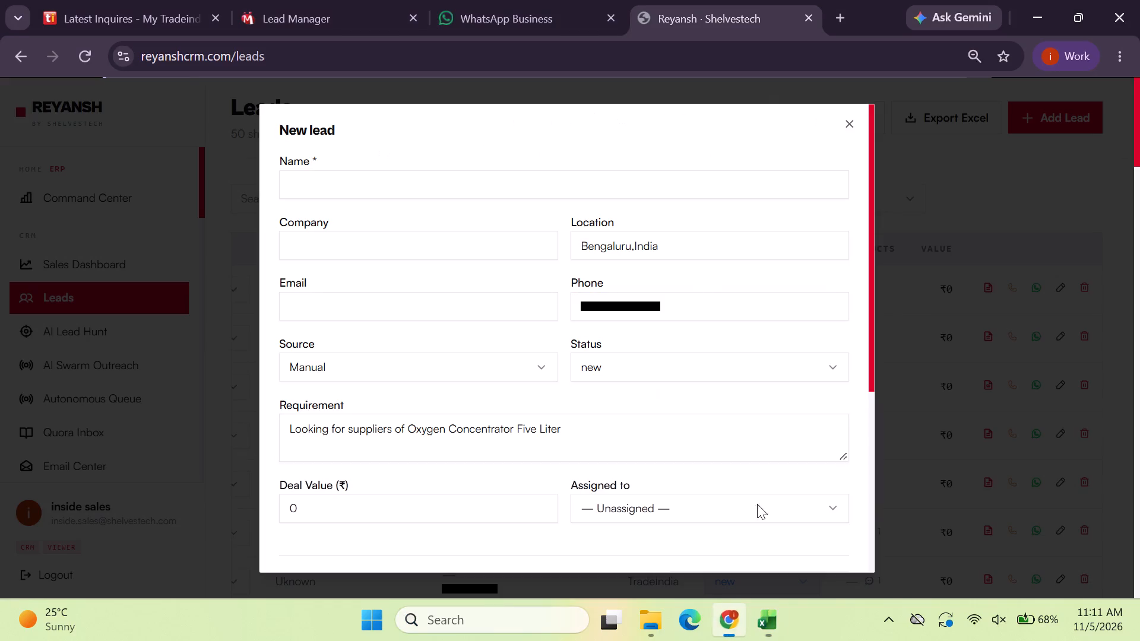
left_click(335, 187)
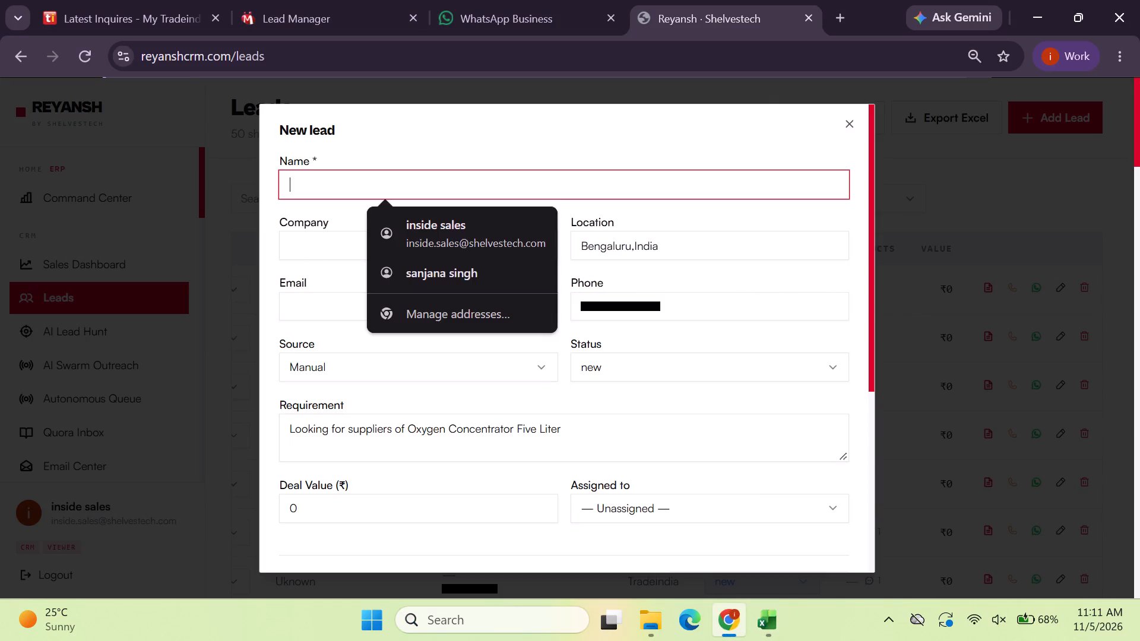
key("ctrl+v")
Open the company name in row 20 of the TradeIndia sheet in lead_contacts for copying its text.
left_click(764, 613)
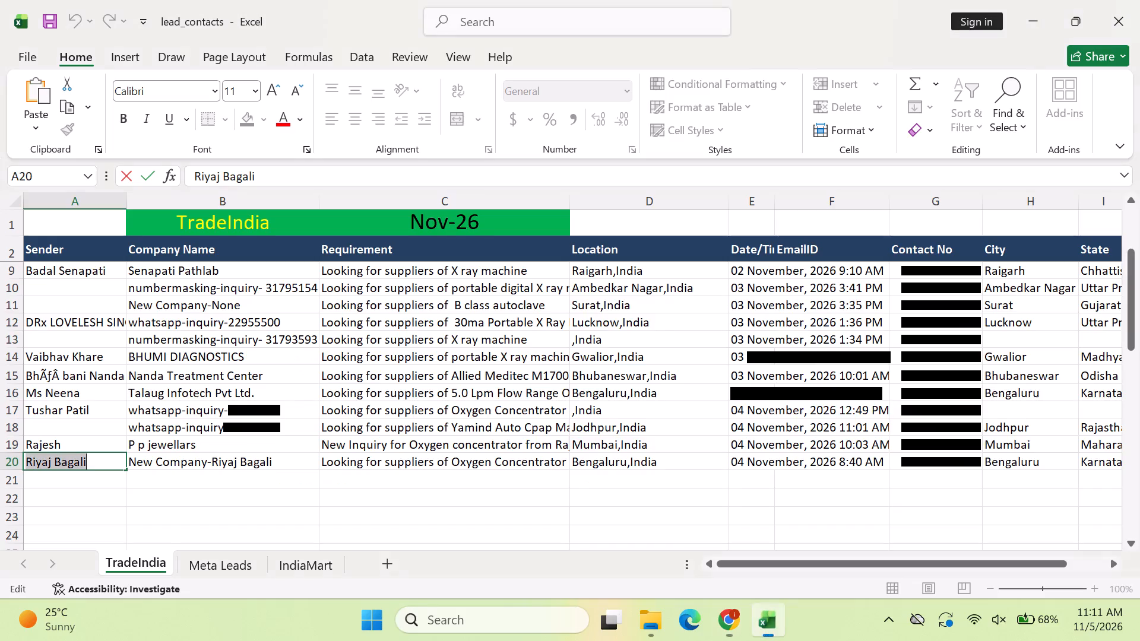
double_click(147, 461)
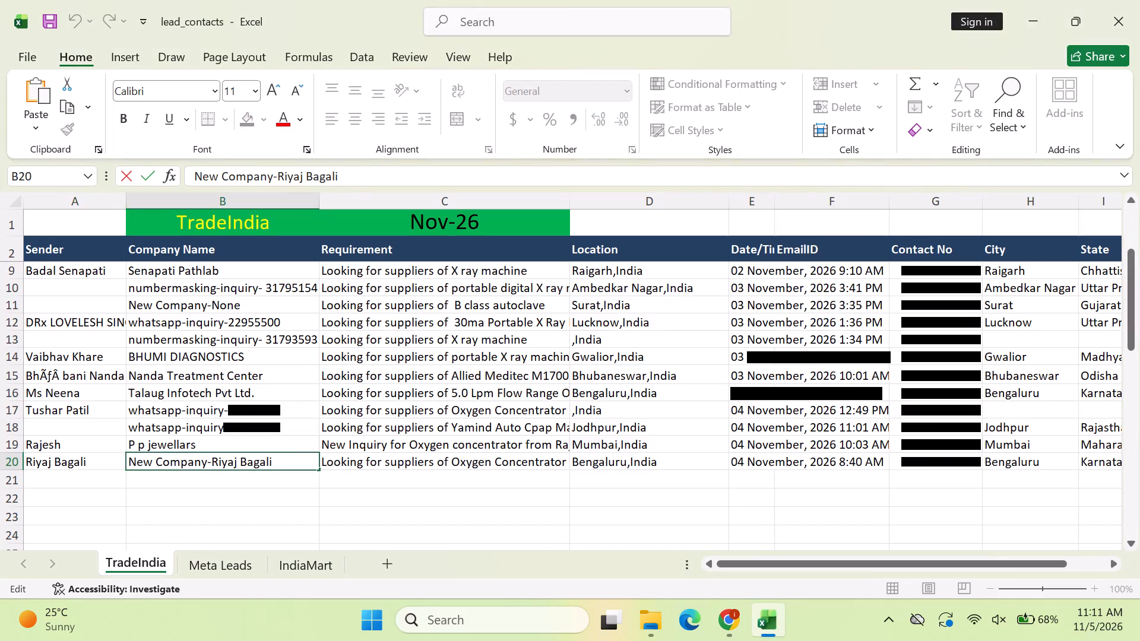
Fill the new lead's Company with the company name copied from row 20 of the TradeIndia sheet in lead_contacts.
left_click_drag(128, 461, 275, 460)
key("ctrl+c")
left_click(725, 612)
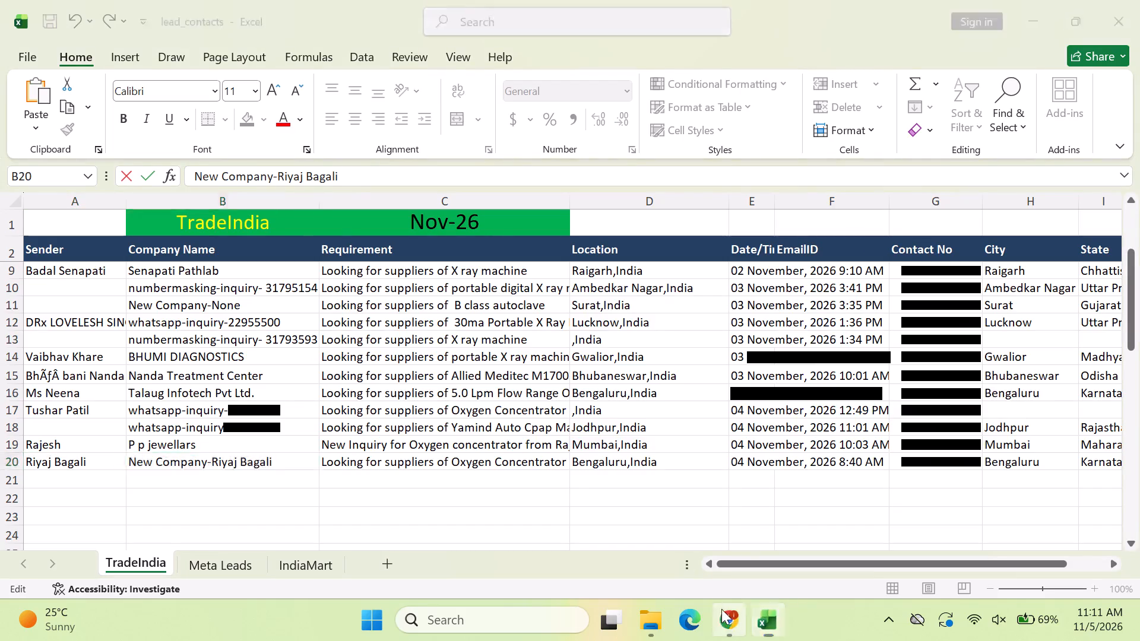
left_click(296, 242)
key("ctrl+v")
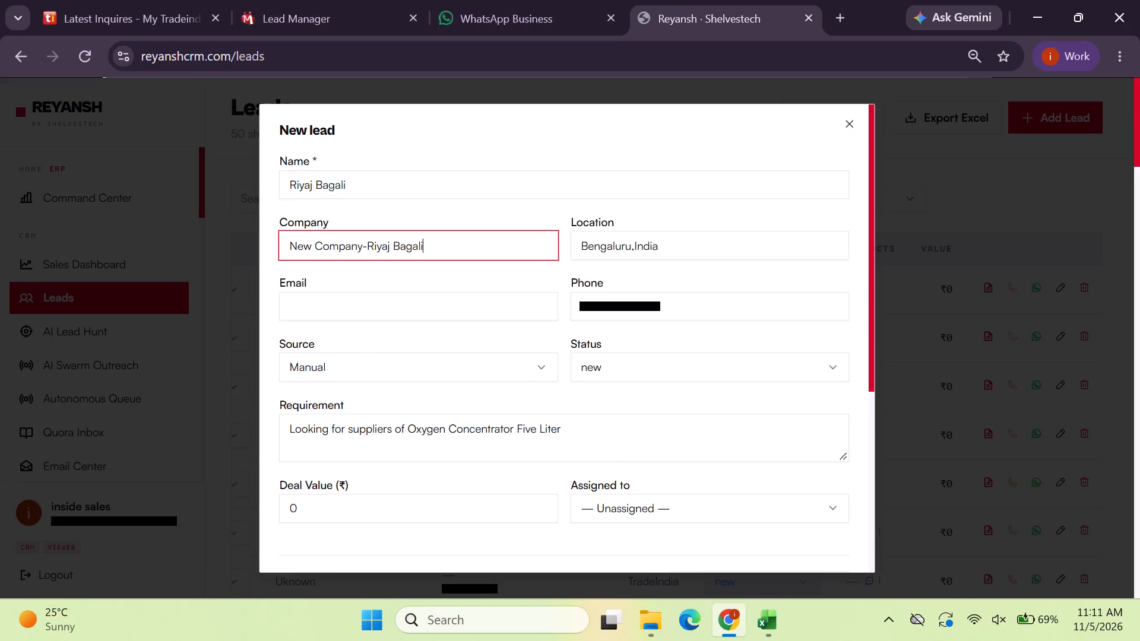
Add the completed Oxygen Concentrator Five Liter lead to the CRM.
scroll(553, 263, "down", 4)
scroll(849, 329, "down", 2)
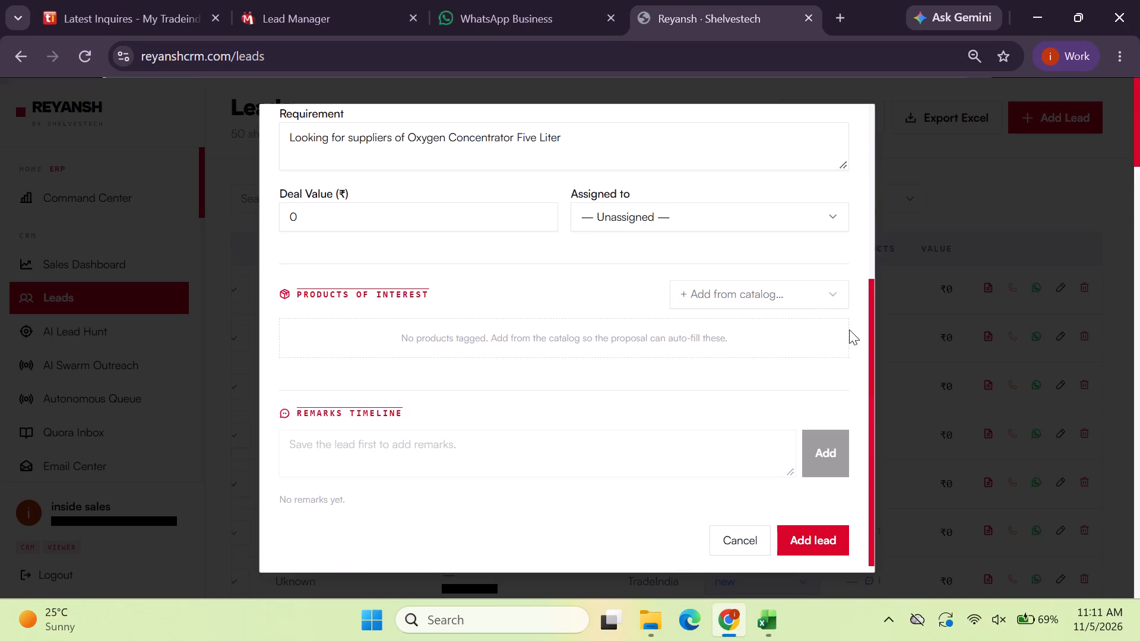
scroll(849, 329, "down", 3)
scroll(841, 351, "up", 5)
scroll(841, 351, "down", 11)
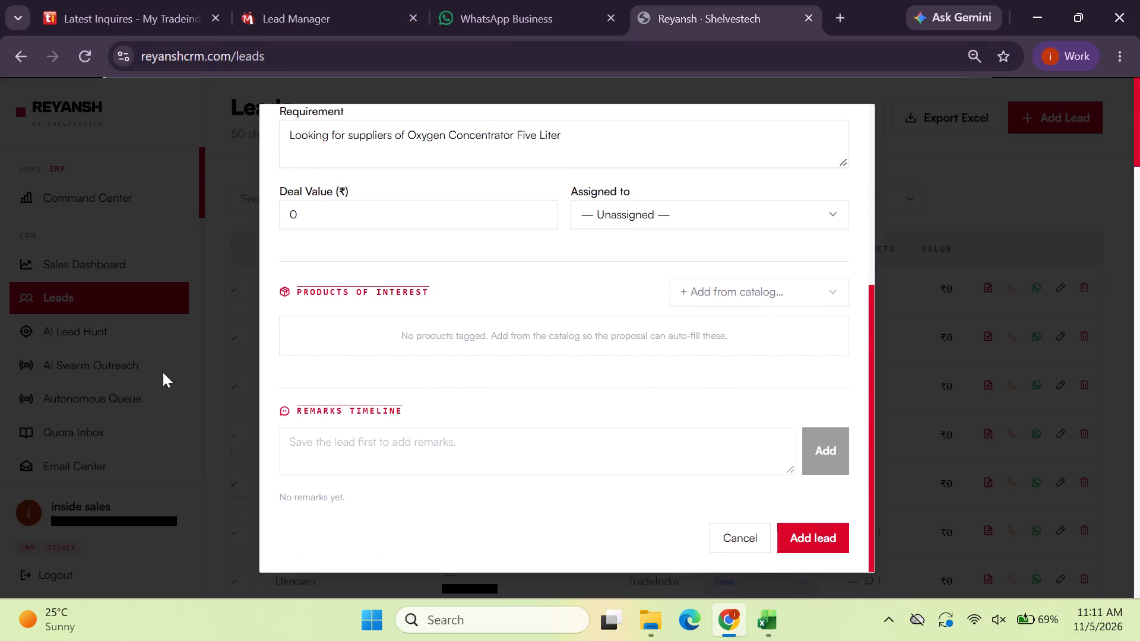
scroll(507, 325, "down", 5)
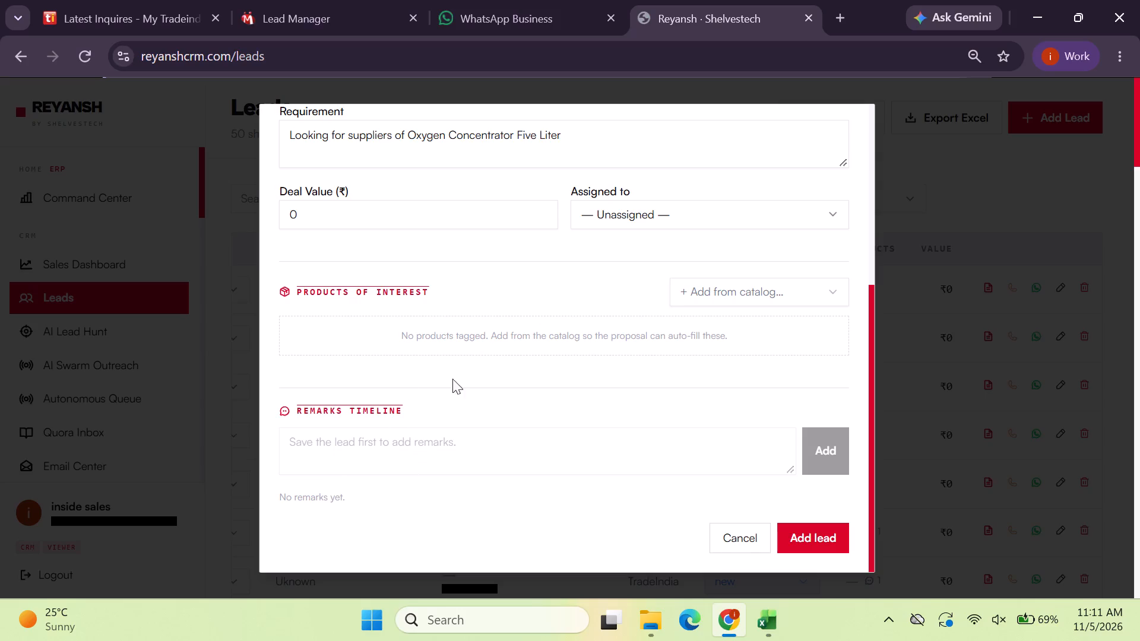
left_click(827, 541)
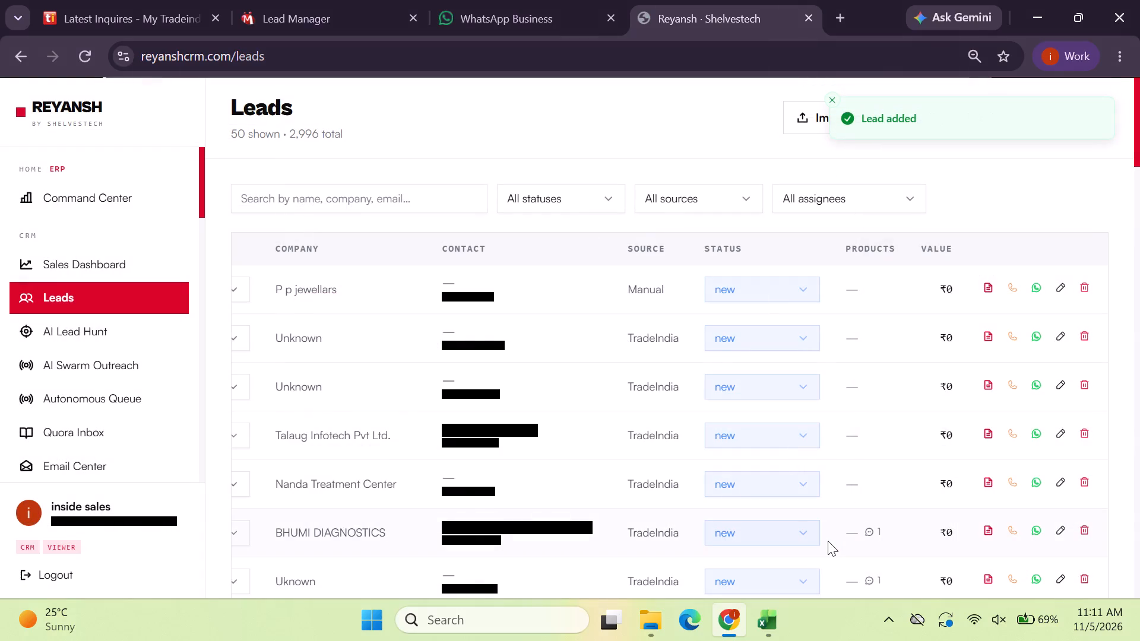
Open the newly added Oxygen Concentrator Five Liter lead from Bengaluru for editing.
left_click(1062, 290)
scroll(383, 490, "down", 5)
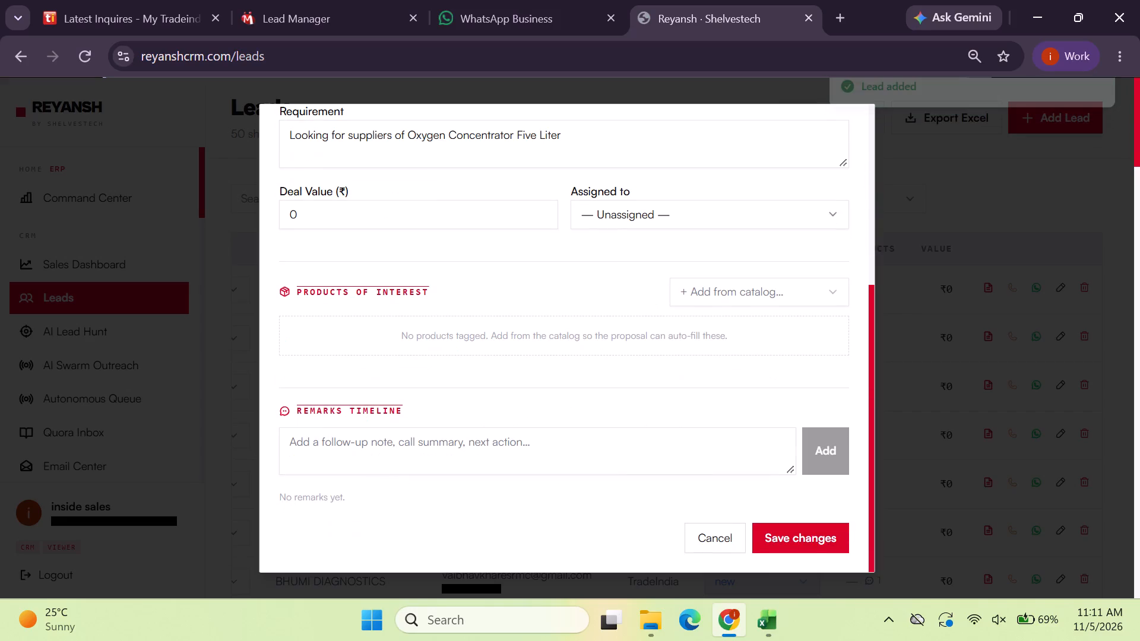
left_click(328, 434)
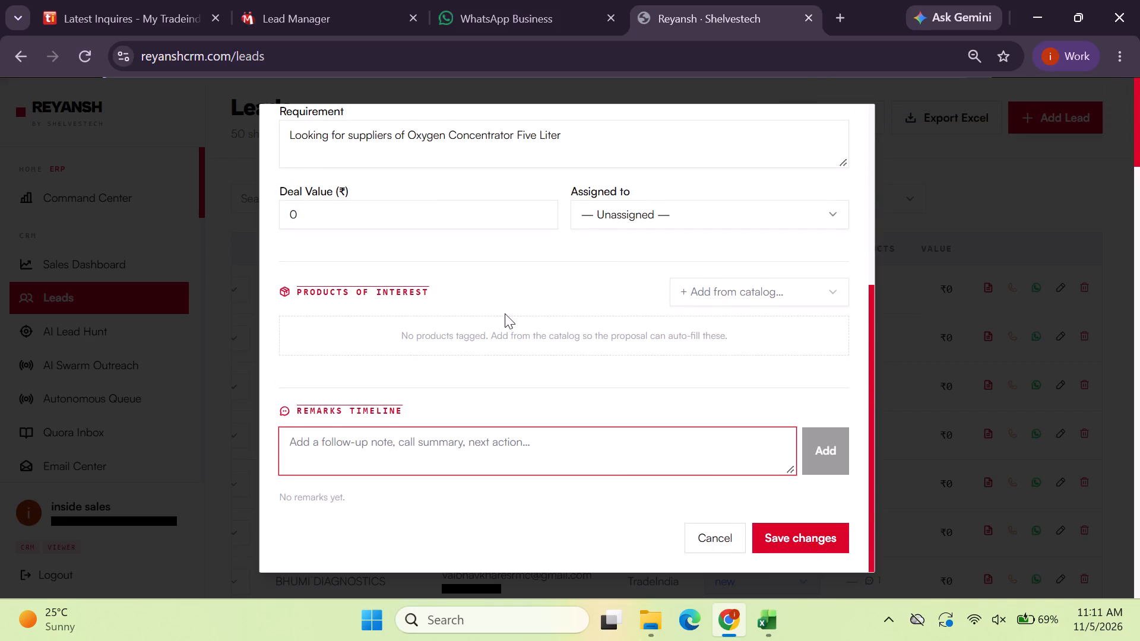
scroll(505, 313, "up", 3)
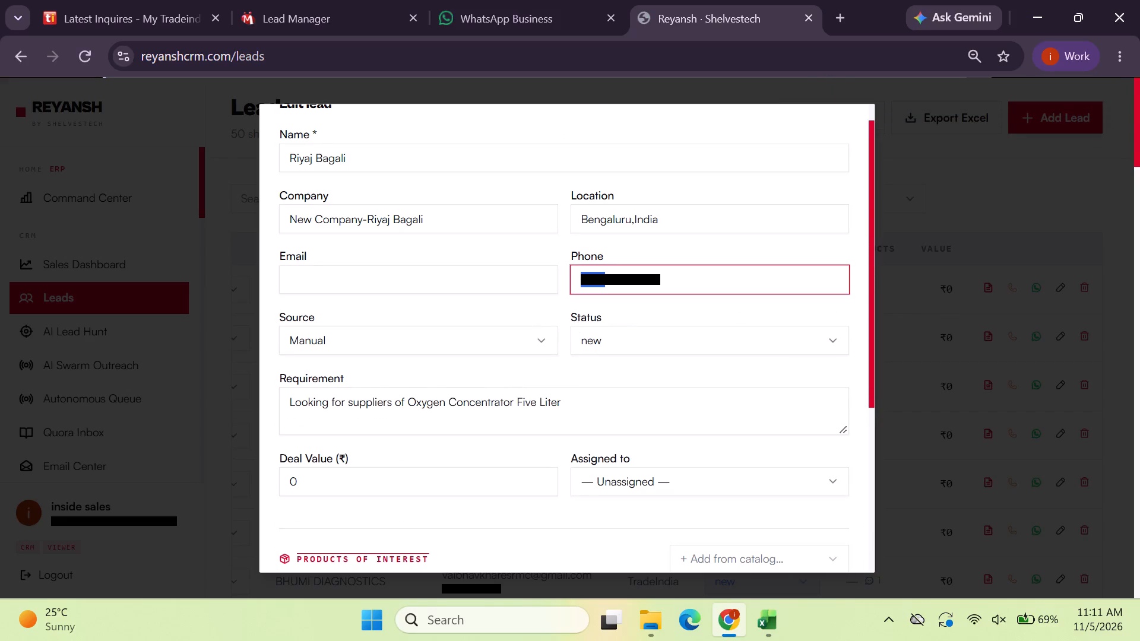
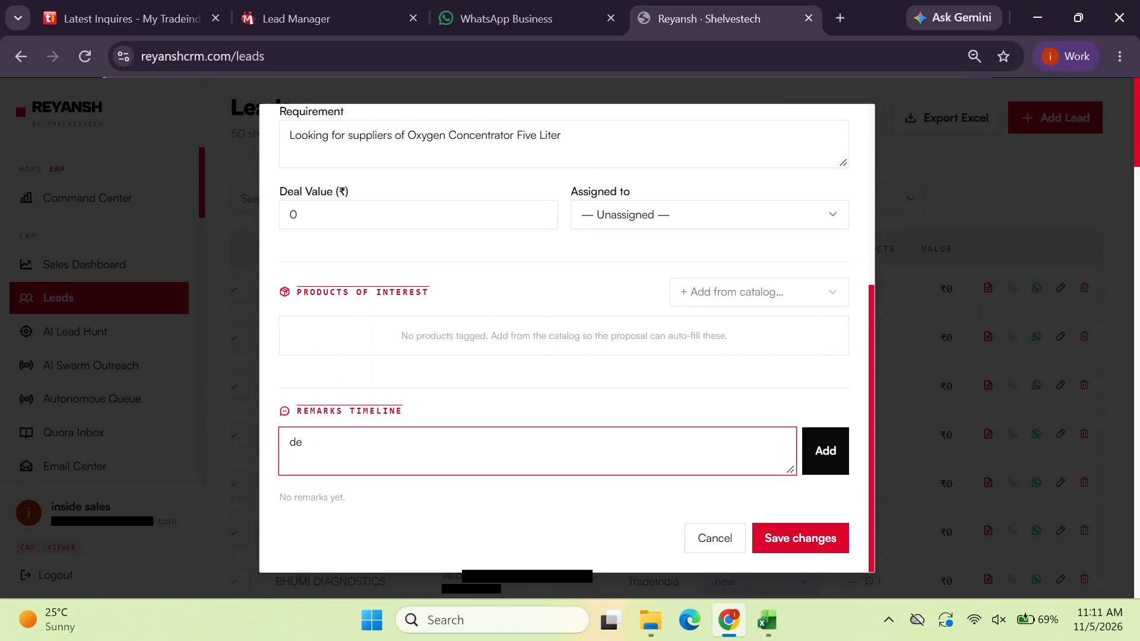
Add the remark "Detail shared" to the Oxygen Concentrator Five Liter lead and save the lead's changes.
key("BackSpace")
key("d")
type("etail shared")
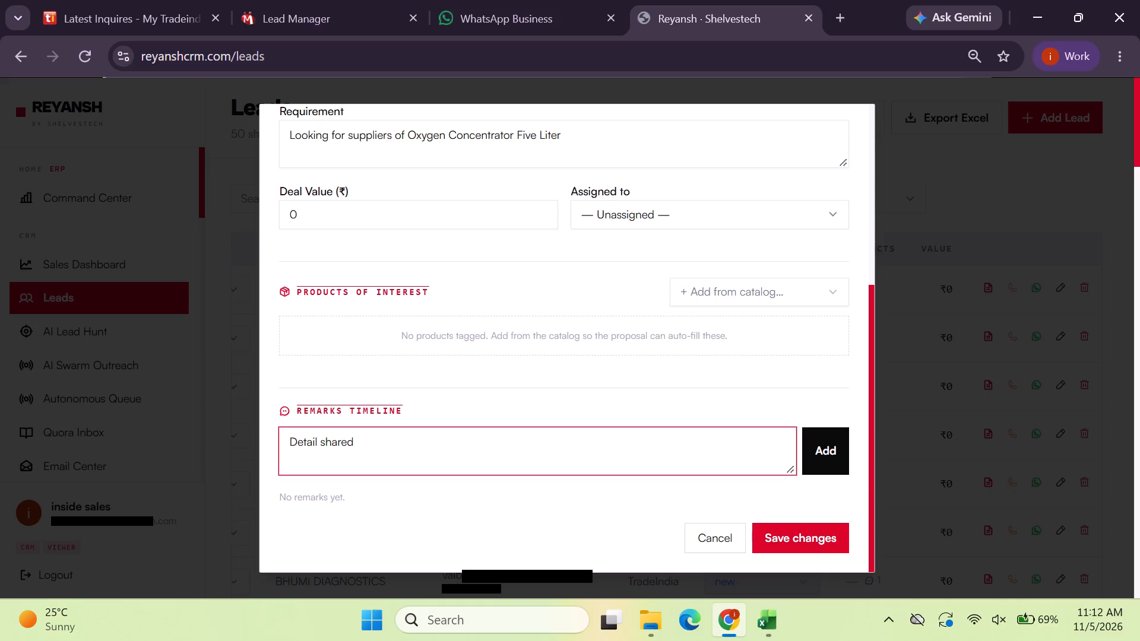
left_click(829, 451)
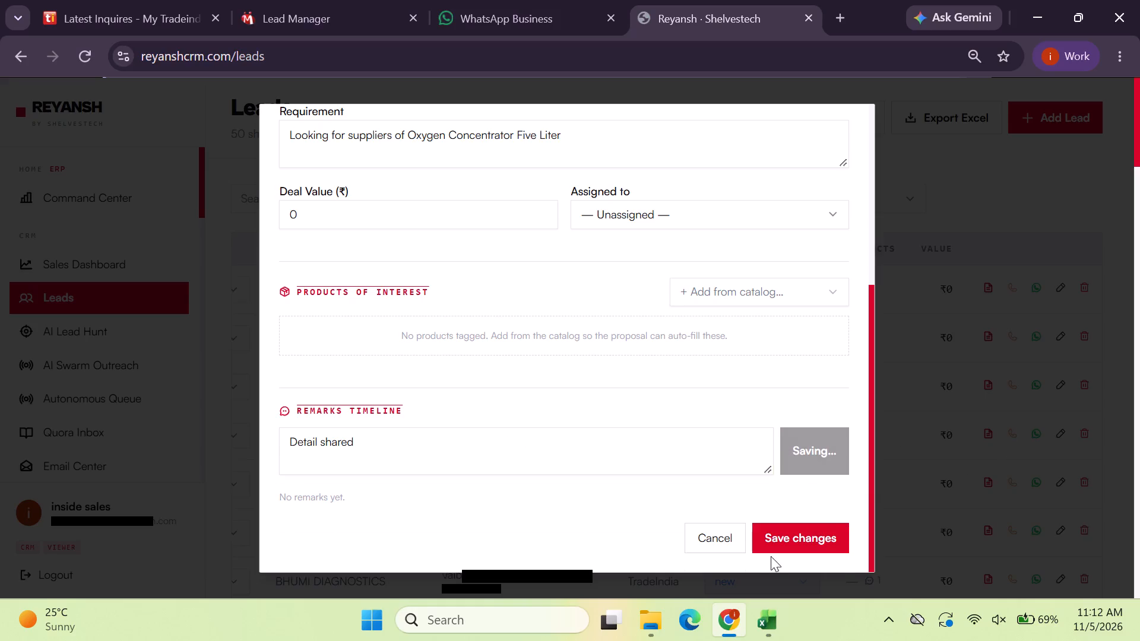
left_click(787, 560)
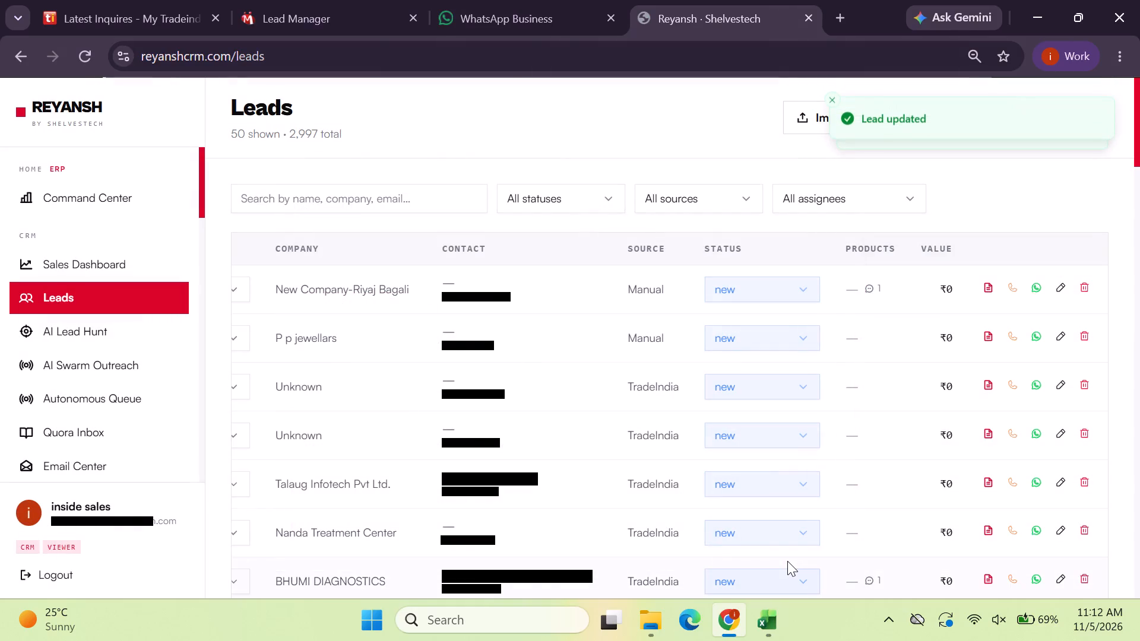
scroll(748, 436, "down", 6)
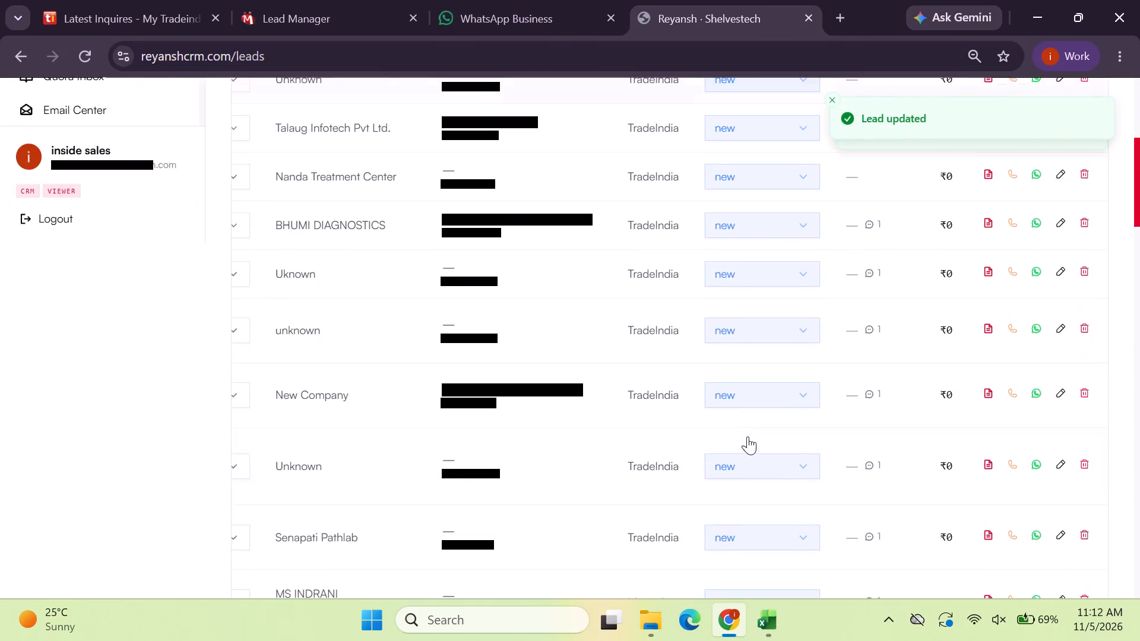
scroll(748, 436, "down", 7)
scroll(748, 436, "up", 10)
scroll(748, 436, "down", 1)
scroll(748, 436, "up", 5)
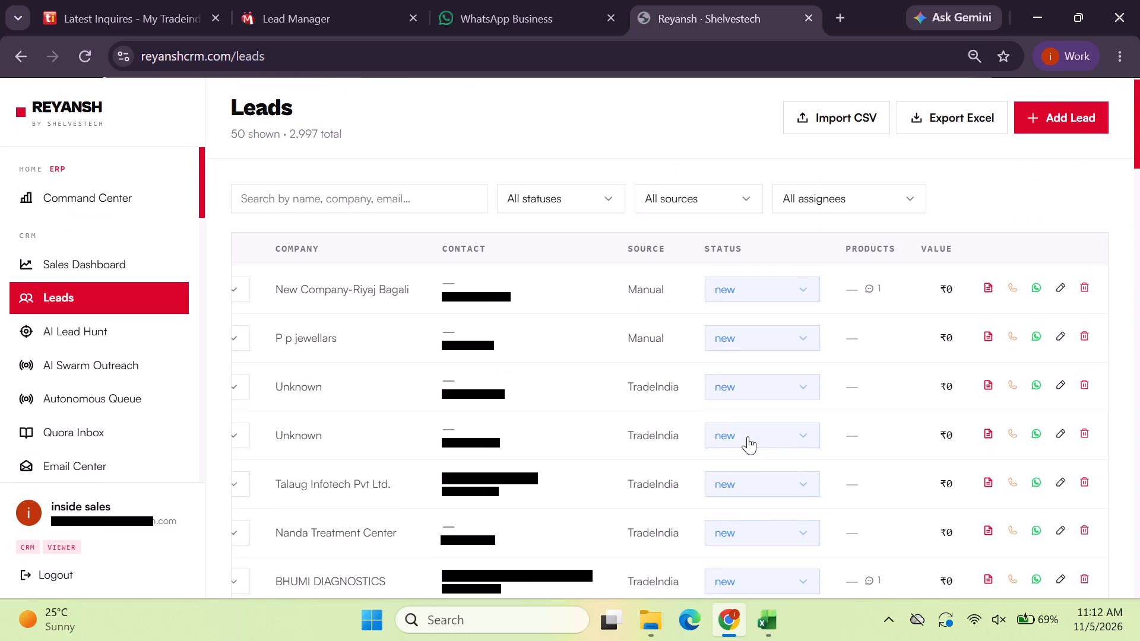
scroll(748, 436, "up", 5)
Switch to the lead_contacts workbook in Excel.
left_click(764, 551)
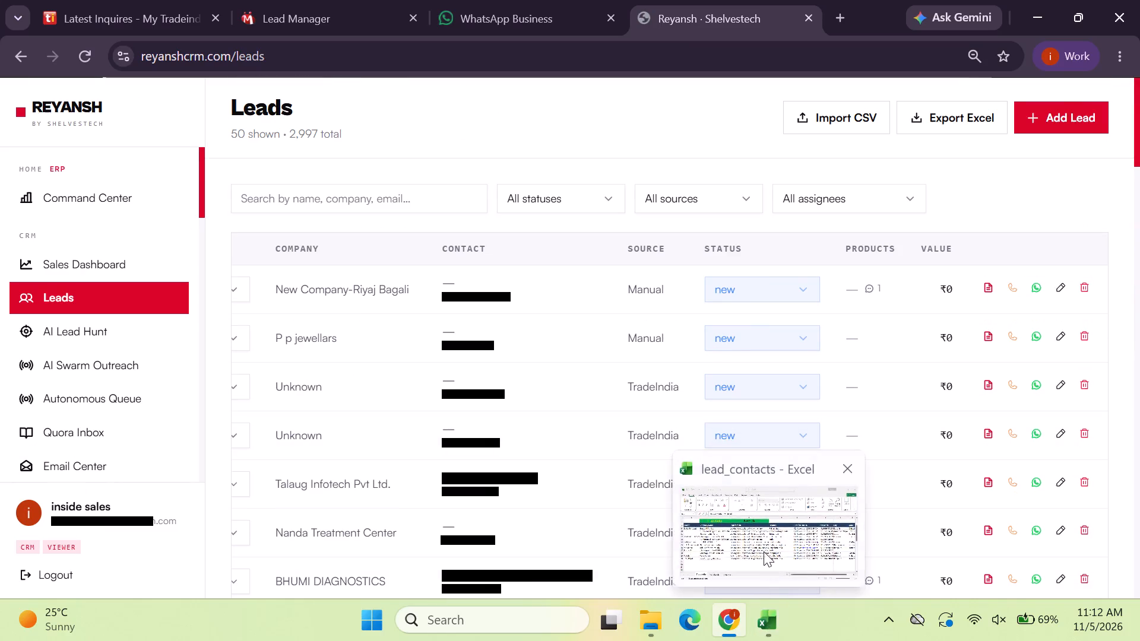
Review the November enquiries on the TradeIndia sheet of lead_contacts, from row 3 through row 20.
left_click(503, 496)
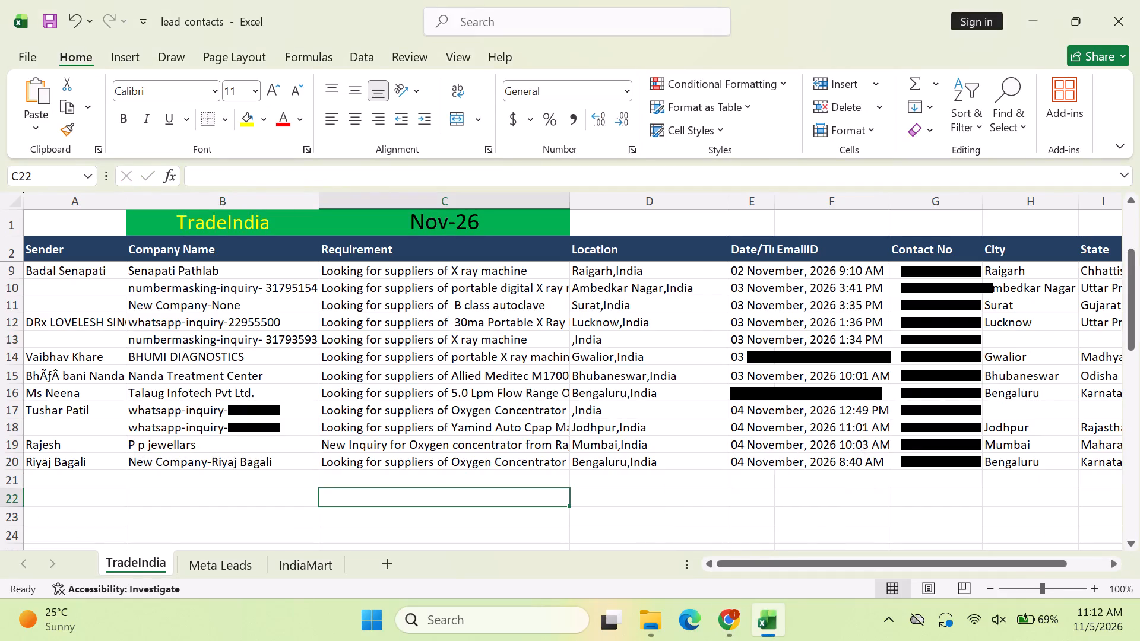
scroll(129, 477, "up", 3)
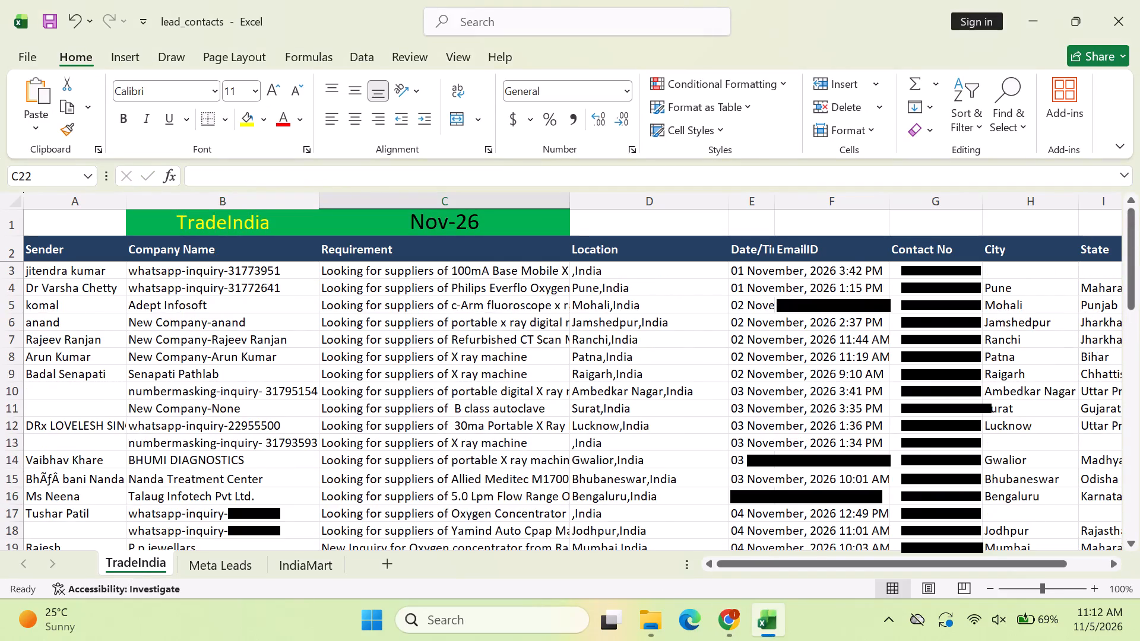
scroll(134, 477, "up", 4)
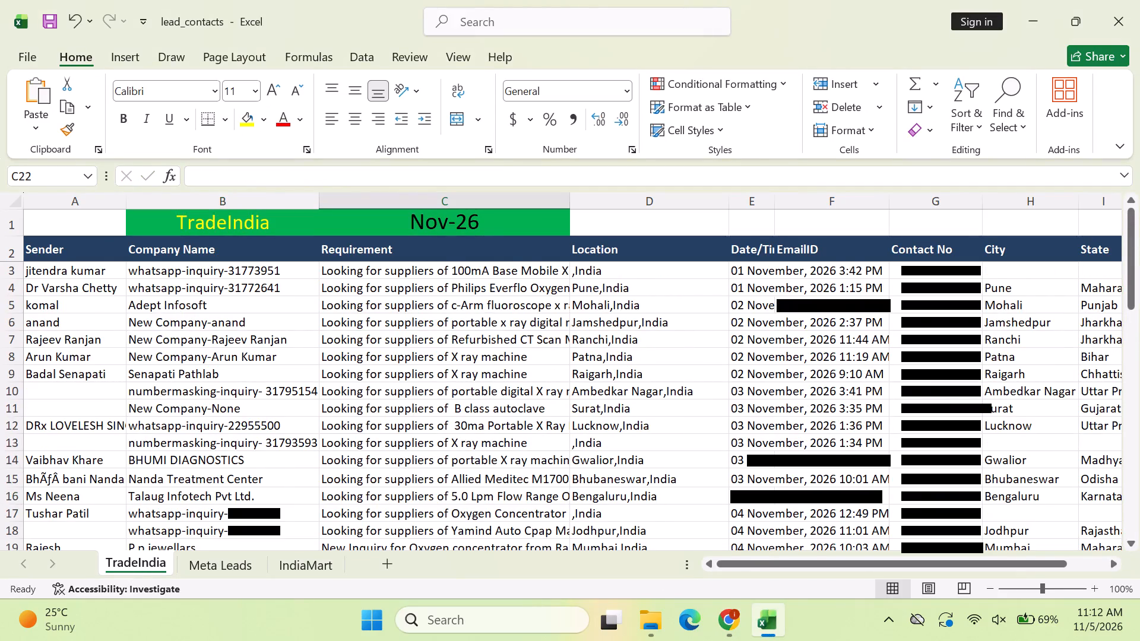
scroll(742, 414, "down", 1)
scroll(745, 414, "up", 4)
scroll(792, 429, "down", 1)
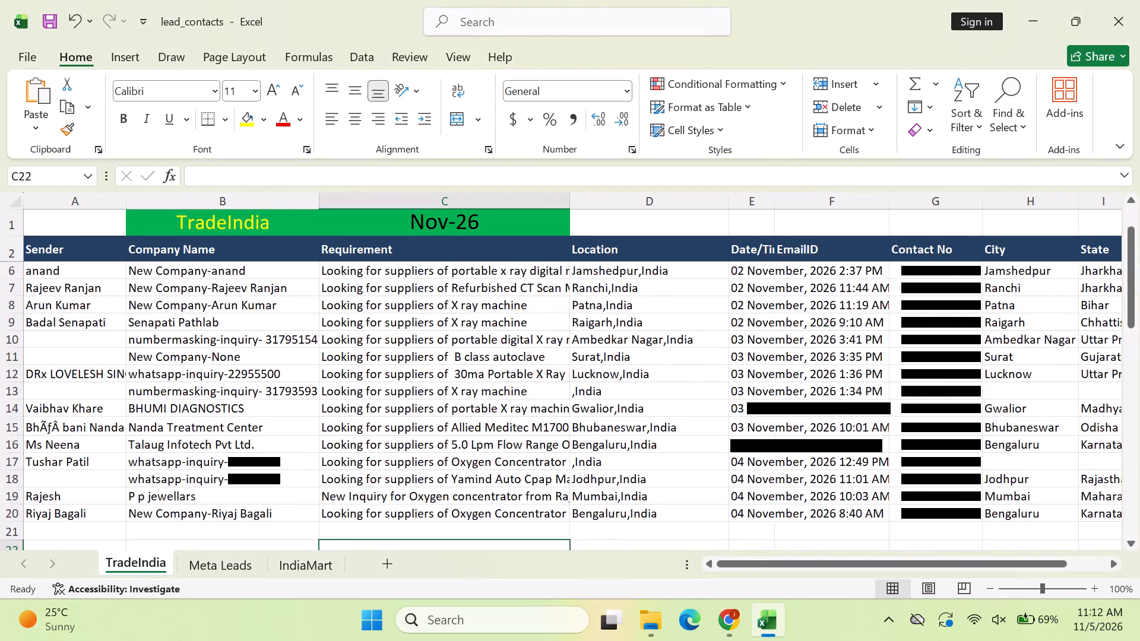
scroll(792, 429, "down", 1)
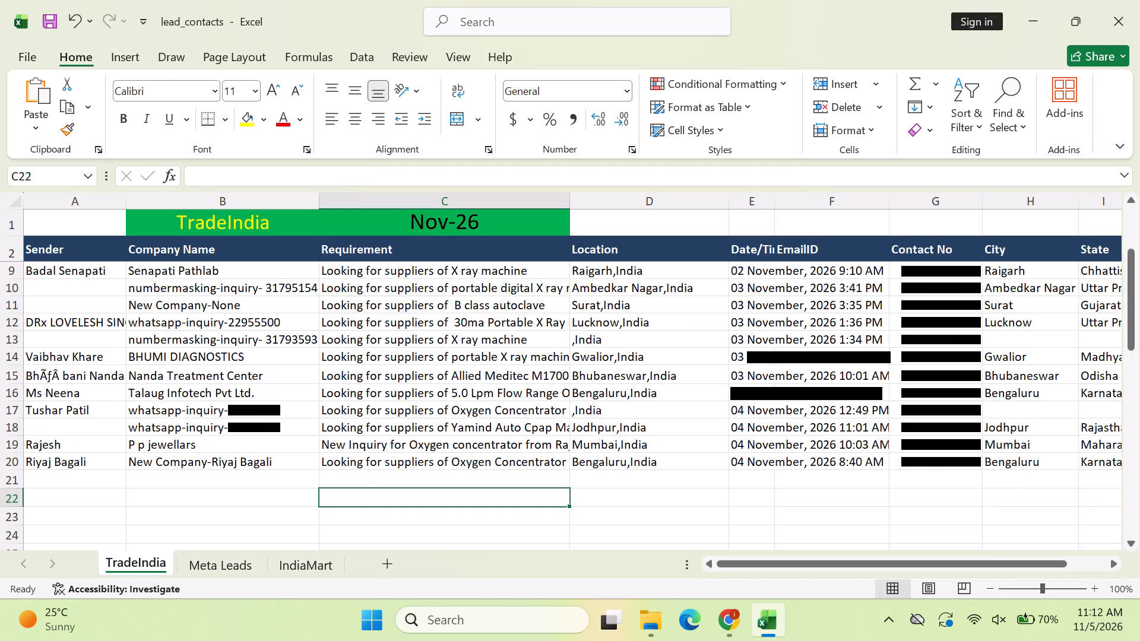
scroll(465, 518, "up", 9)
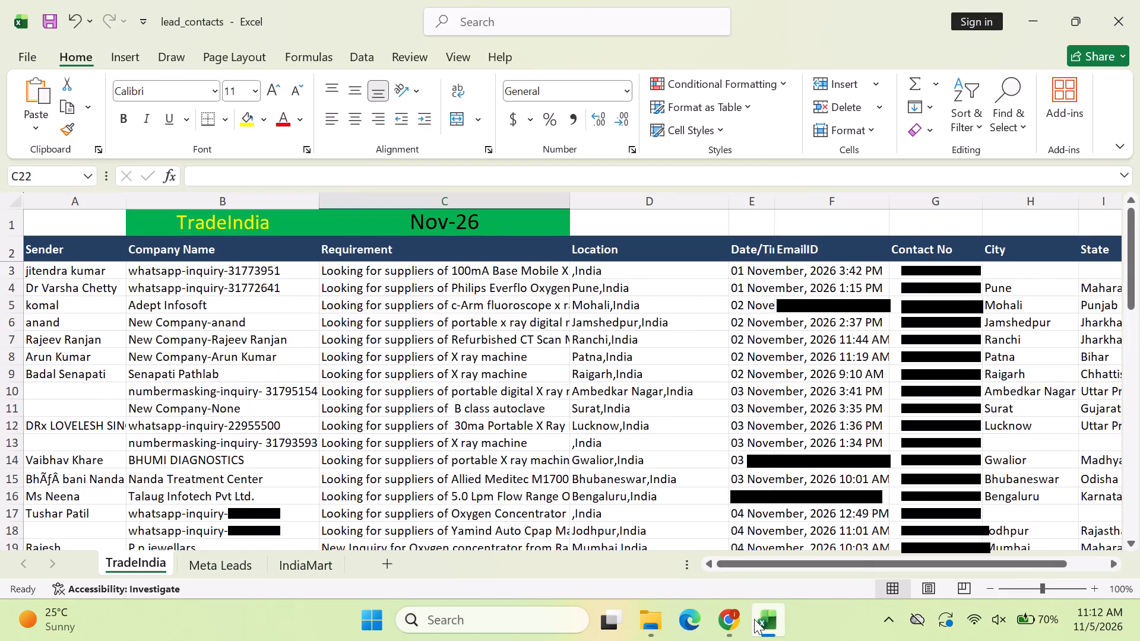
Switch to Reyansh CRM and examine the source, status and comment markers of the recent leads in the Leads list.
left_click(713, 553)
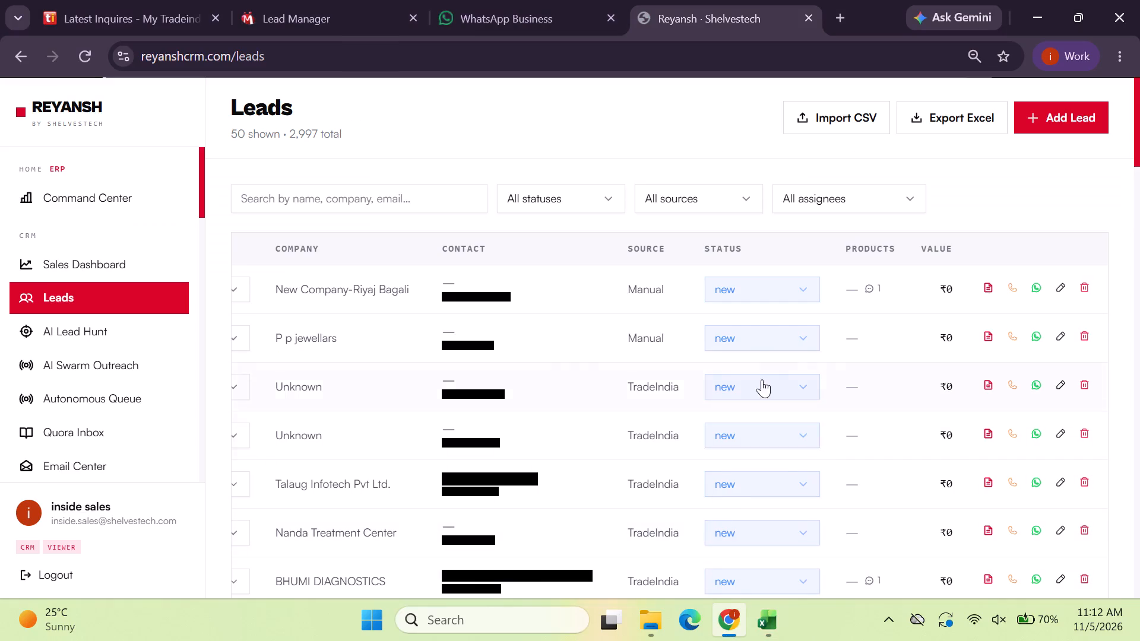
left_click(847, 297)
key("Down")
key("Down")
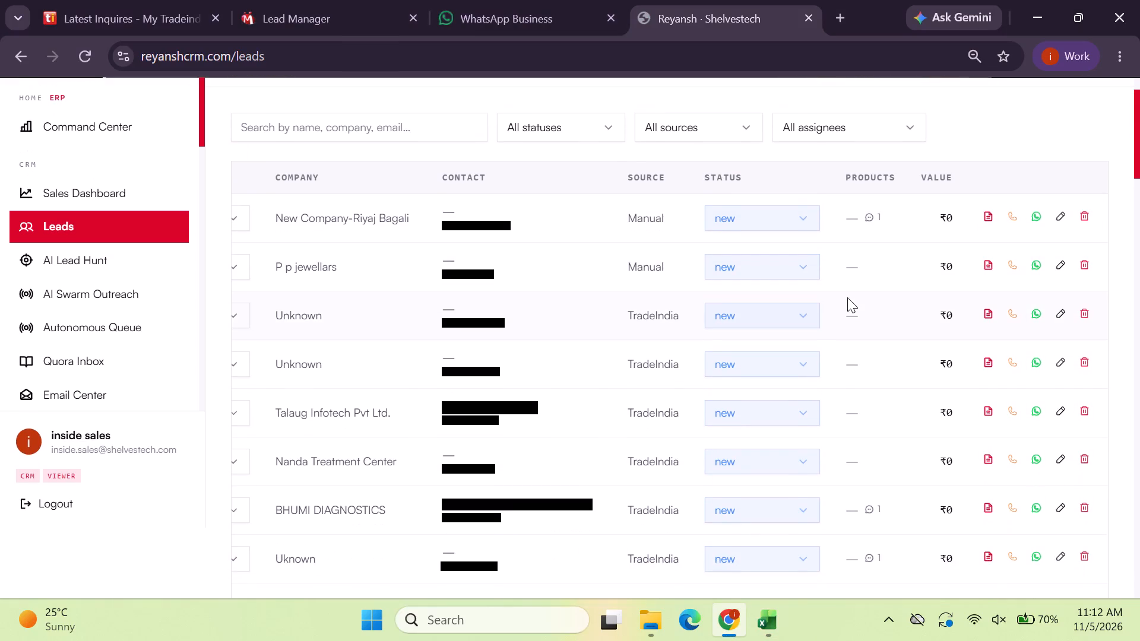
key("Down")
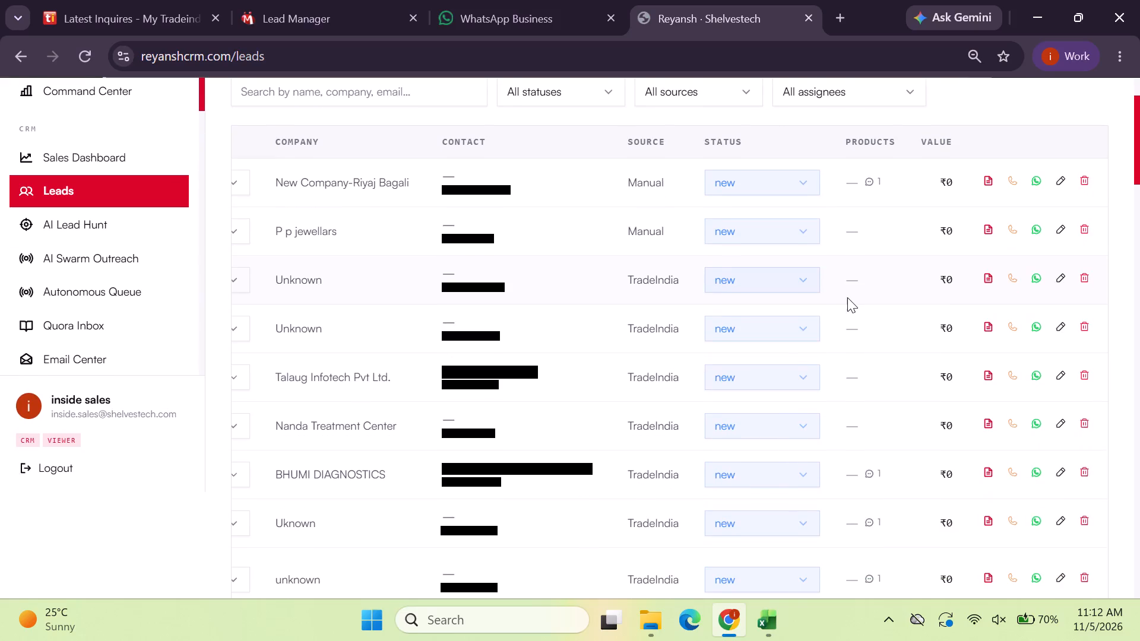
key("Down")
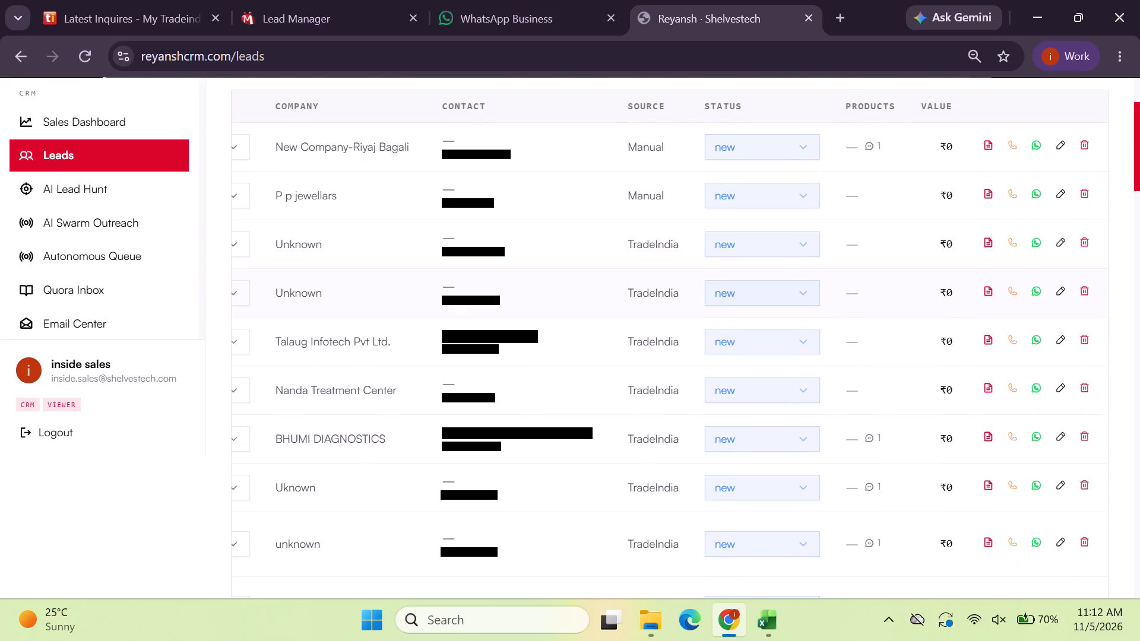
left_click(836, 331)
left_click(876, 404)
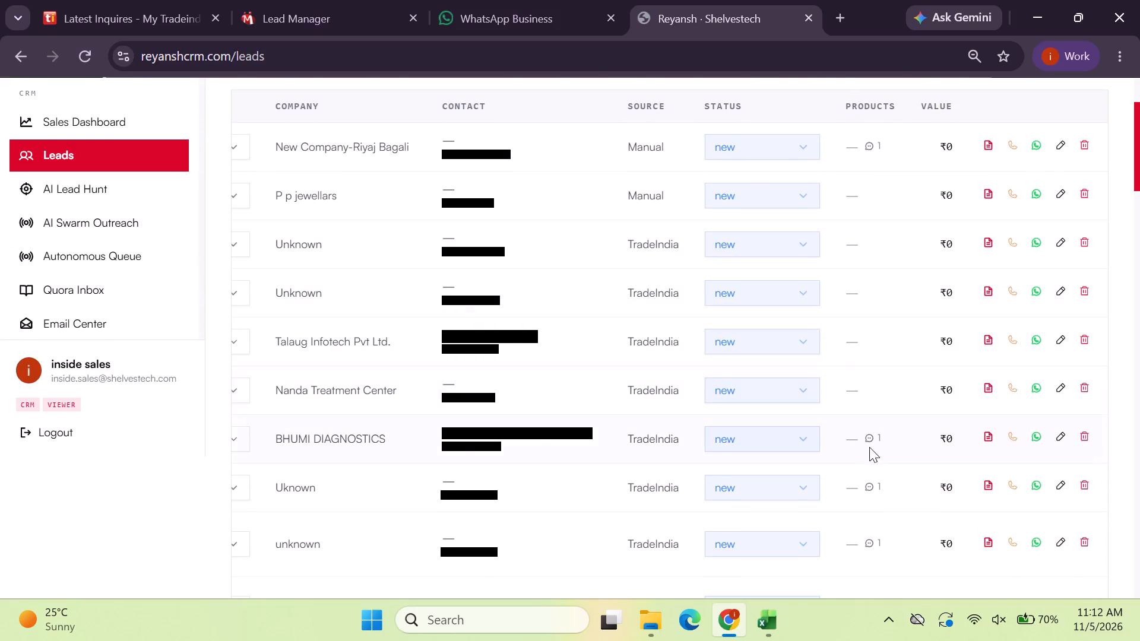
left_click(869, 459)
left_click(873, 502)
left_click(868, 548)
key("Down")
key("Down")
key("Down")
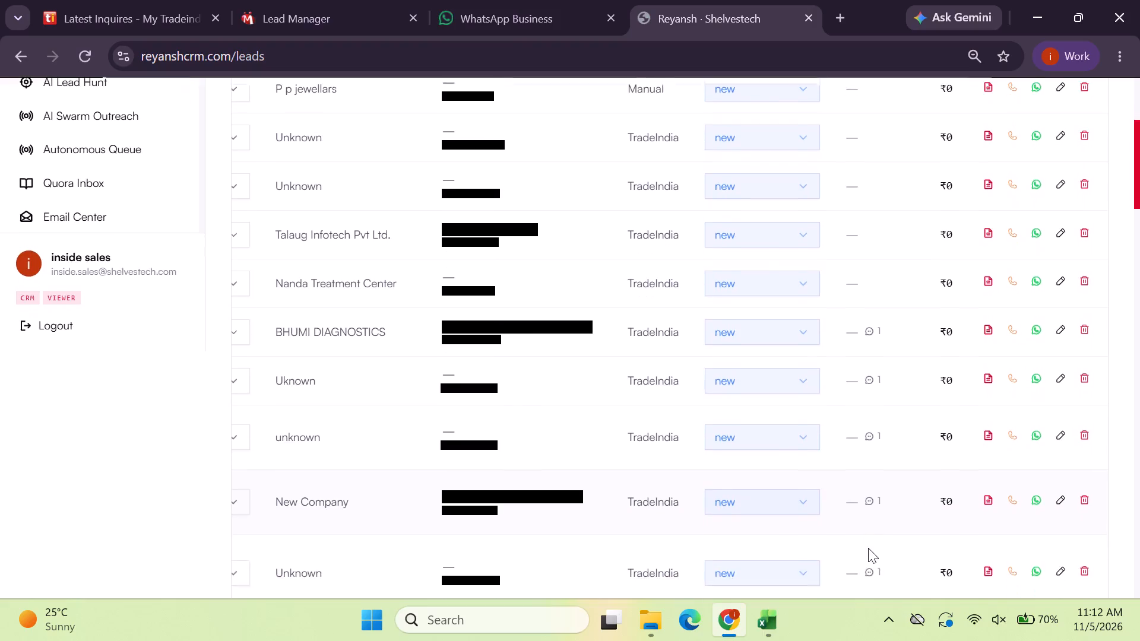
key("Down")
key("Down")
key("Down")
key("Down")
key("Down")
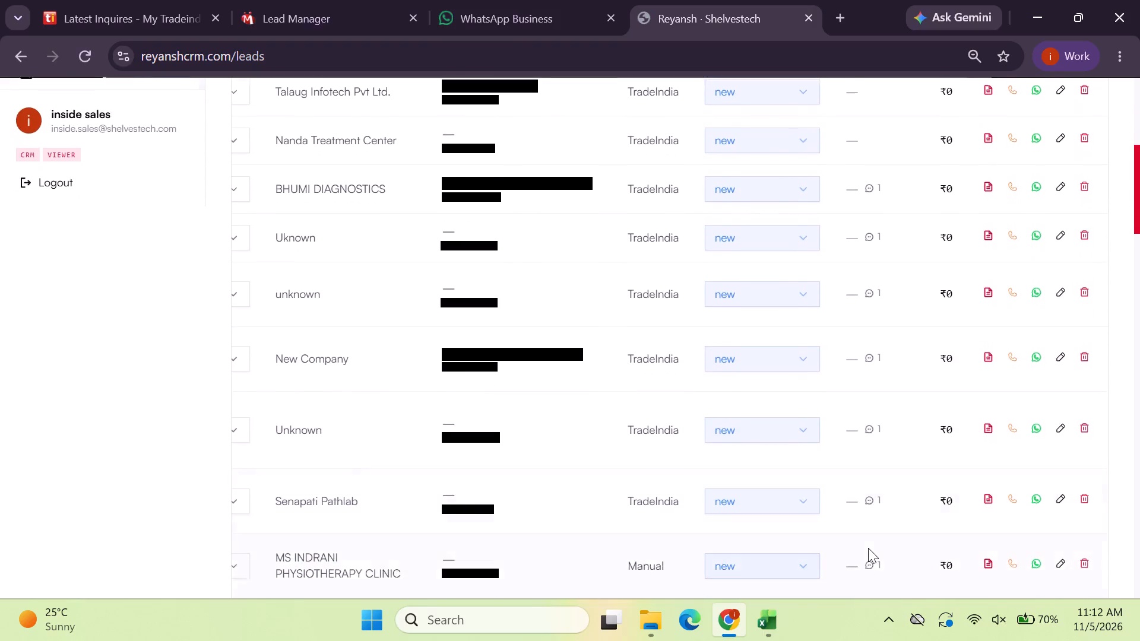
key("Down")
key("Down")
key("Down")
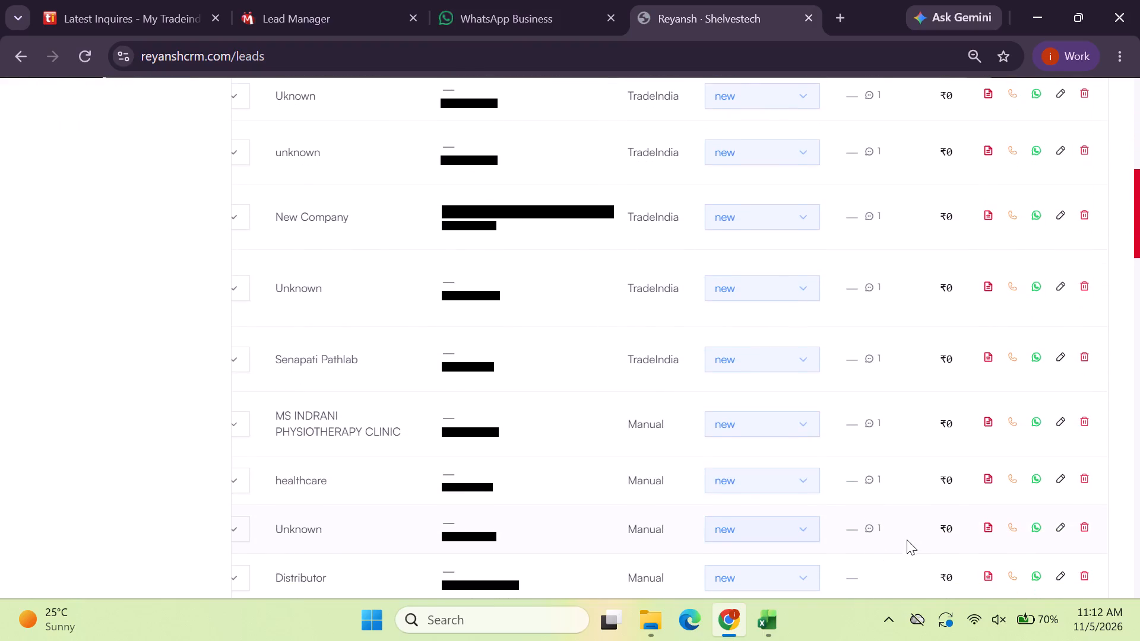
Examine the lead names, assignees and companies of the same recent entries, returning to the newest lead in the list.
key("Left")
key("Left")
key("Left")
key("Left")
key("Left")
key("Left")
key("Left")
key("Left")
key("Left")
key("Left")
key("Left")
key("Left")
key("Left")
key("Left")
key("Left")
key("Left")
key("Left")
key("Left")
key("Left")
key("Left")
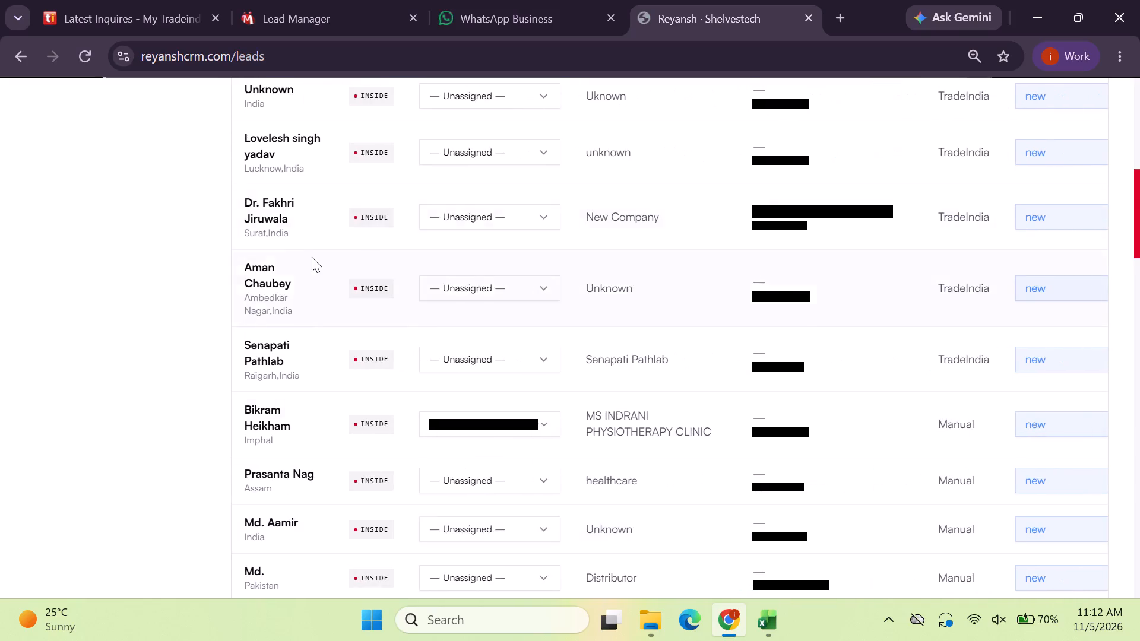
scroll(310, 260, "up", 8)
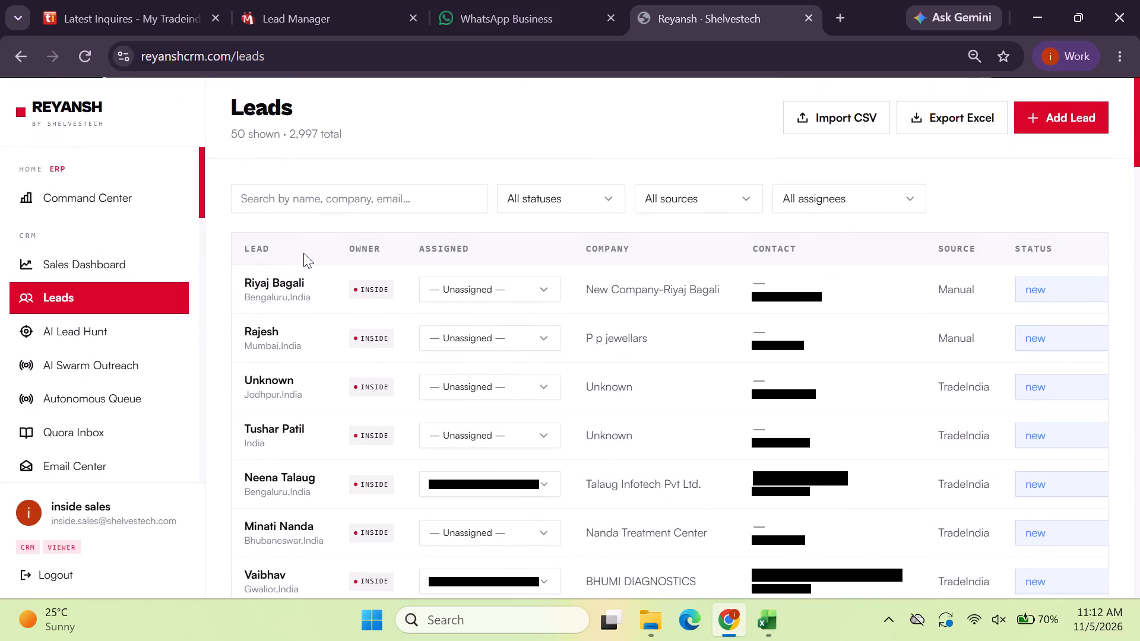
left_click(271, 293)
Examine the lead names in the Leads list, from the newest entry down past the Senapati Pathlab and MS INDRANI PHYSIOTHERAPY CLINIC leads.
key("Down")
key("Down")
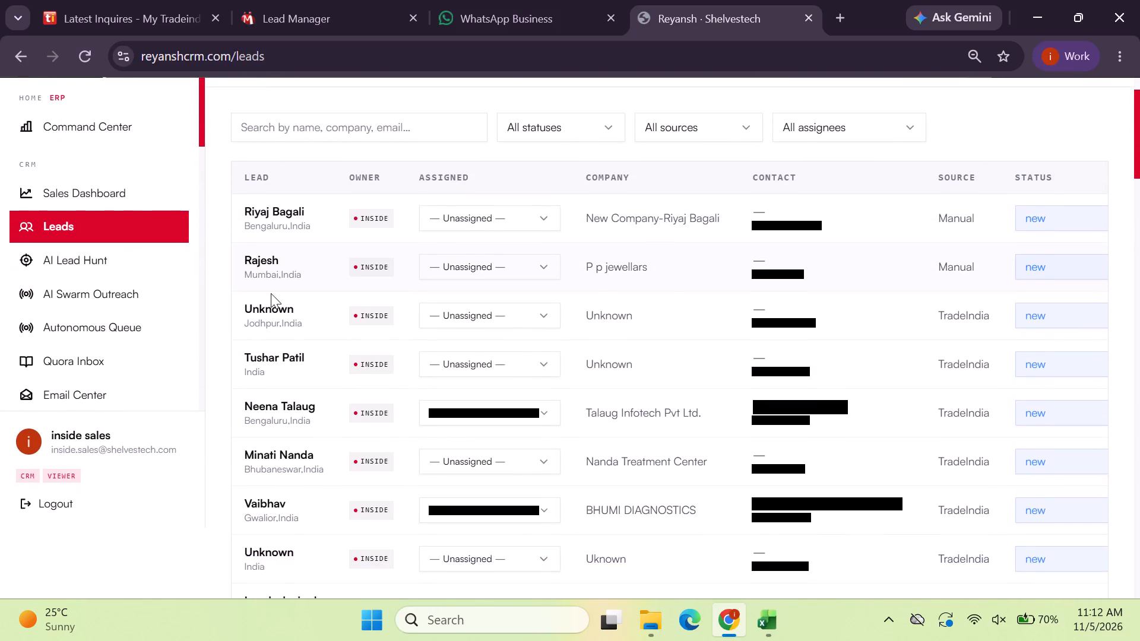
key("Down")
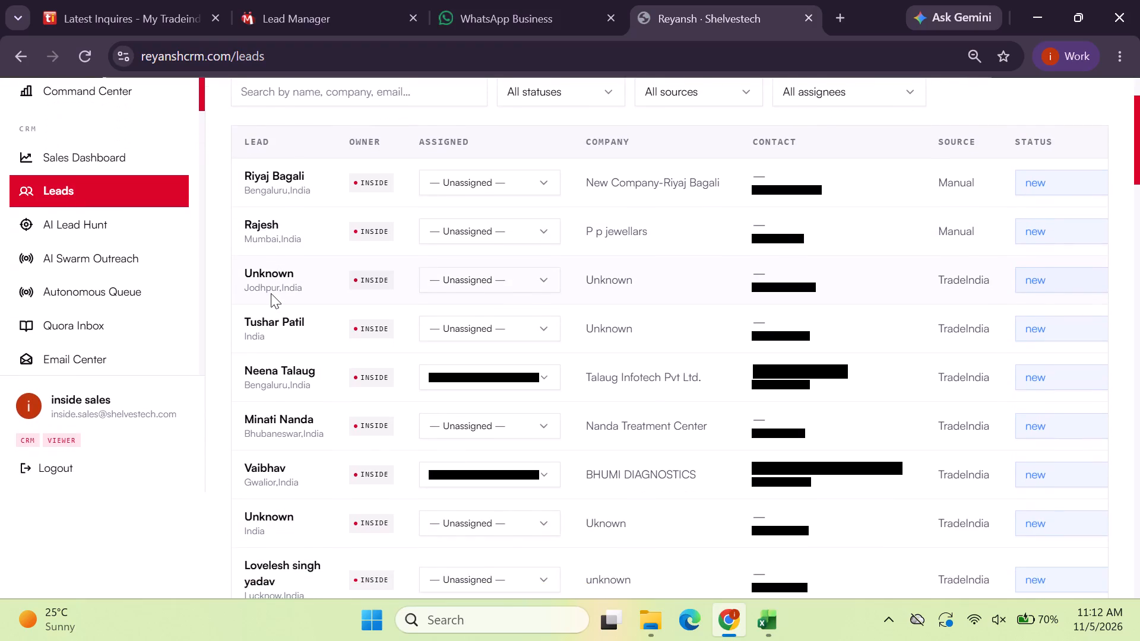
scroll(271, 293, "up", 1)
left_click(271, 280)
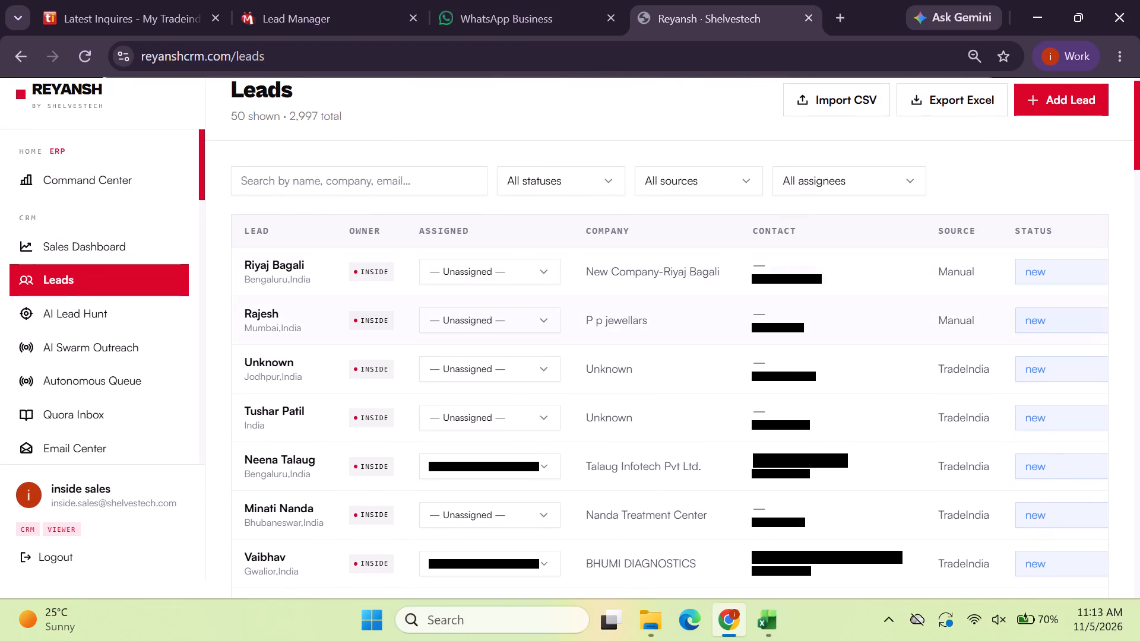
left_click(273, 325)
left_click(275, 371)
scroll(278, 557, "down", 3)
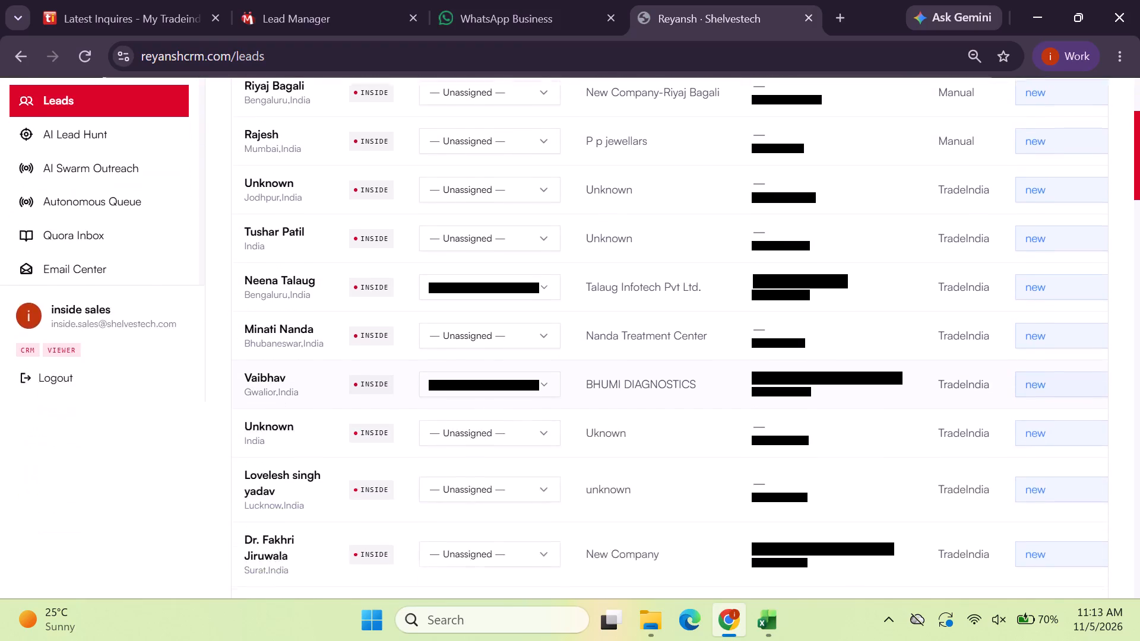
scroll(279, 557, "down", 1)
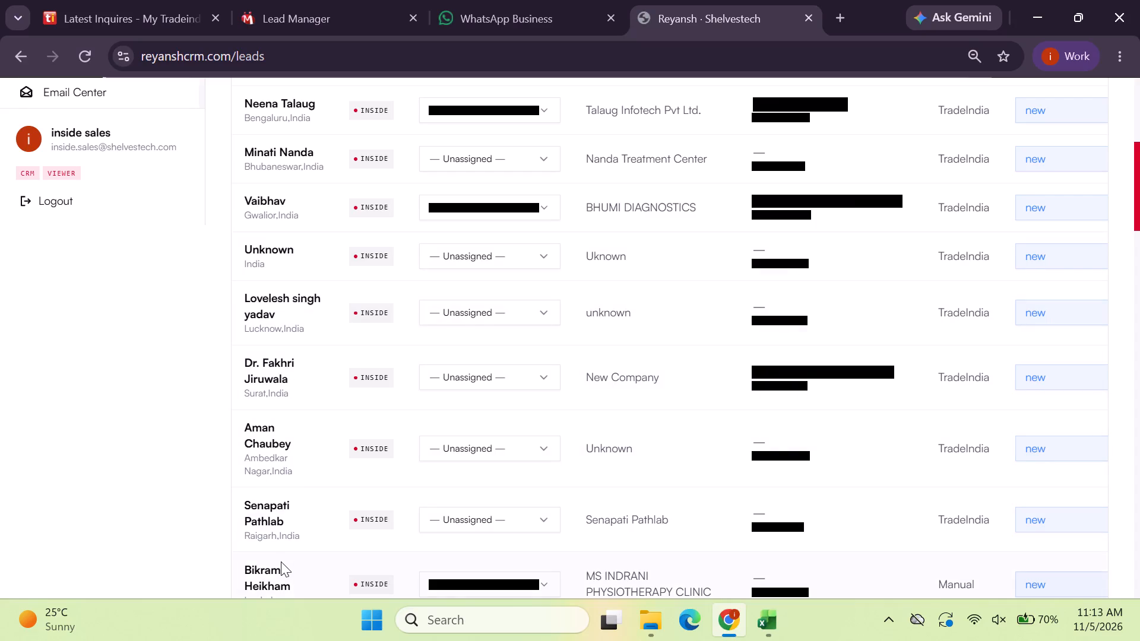
scroll(281, 561, "down", 4)
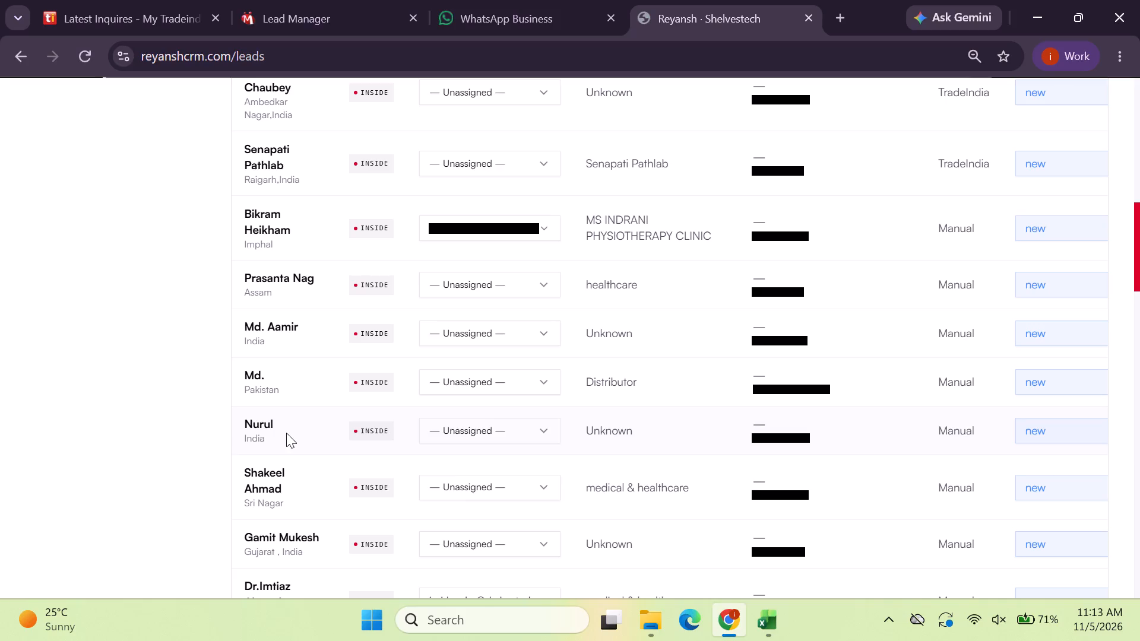
Check the source of each lead from the MS INDRANI PHYSIOTHERAPY CLINIC entry back up to the newest lead.
scroll(955, 184, "up", 1)
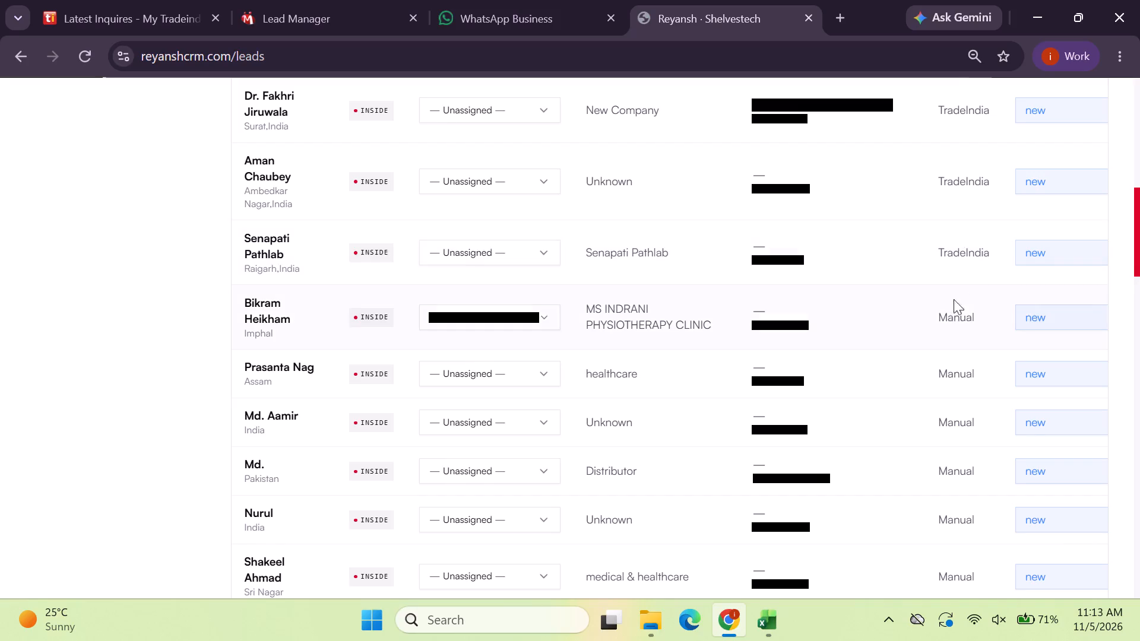
scroll(959, 271, "up", 2)
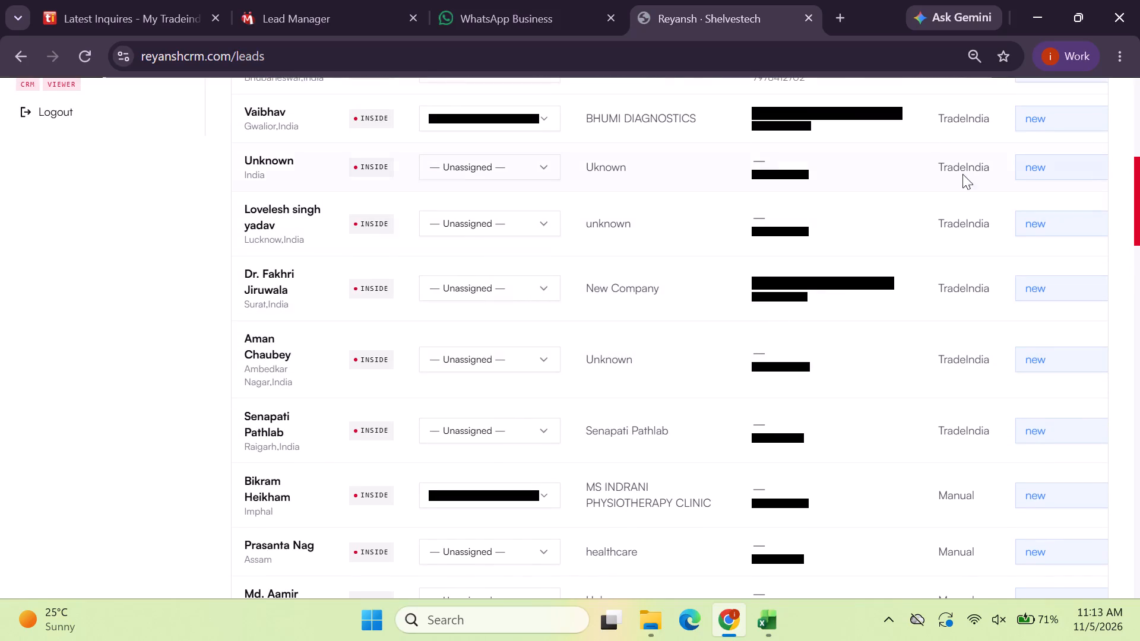
scroll(961, 123, "up", 1)
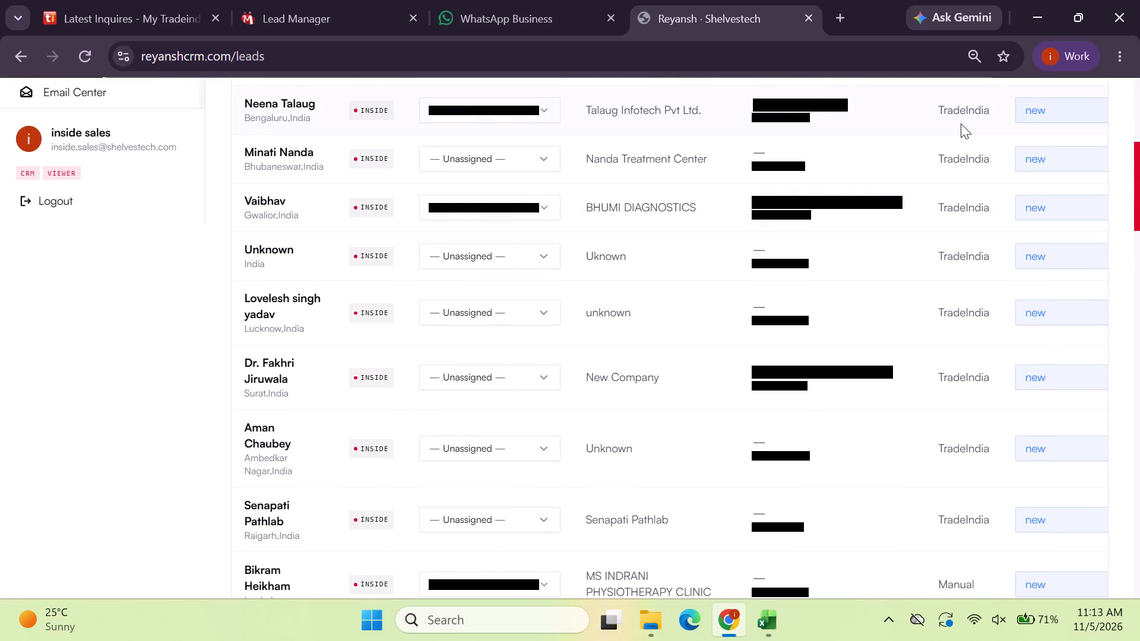
scroll(961, 123, "up", 2)
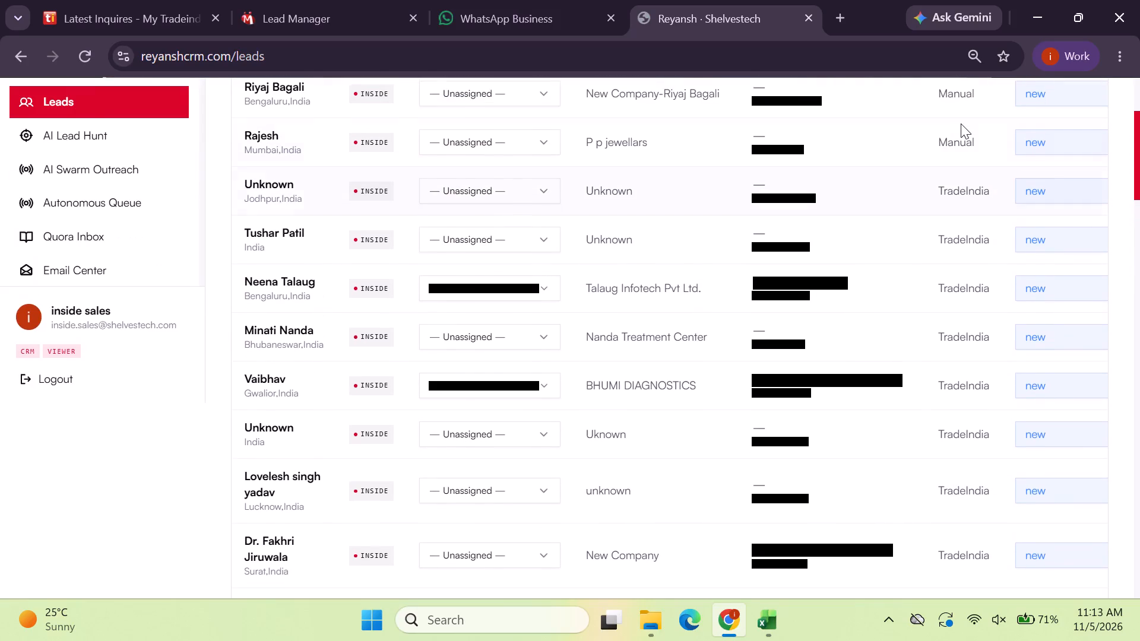
scroll(961, 123, "up", 1)
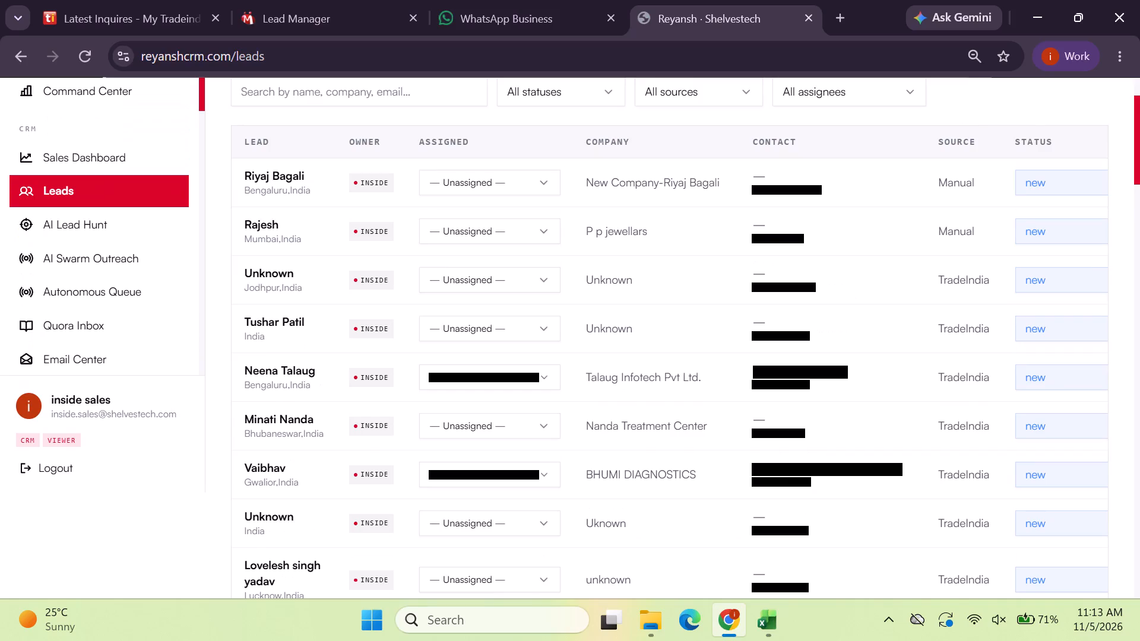
Switch to the lead_contacts workbook in Excel to consult the TradeIndia sheet.
left_click(764, 554)
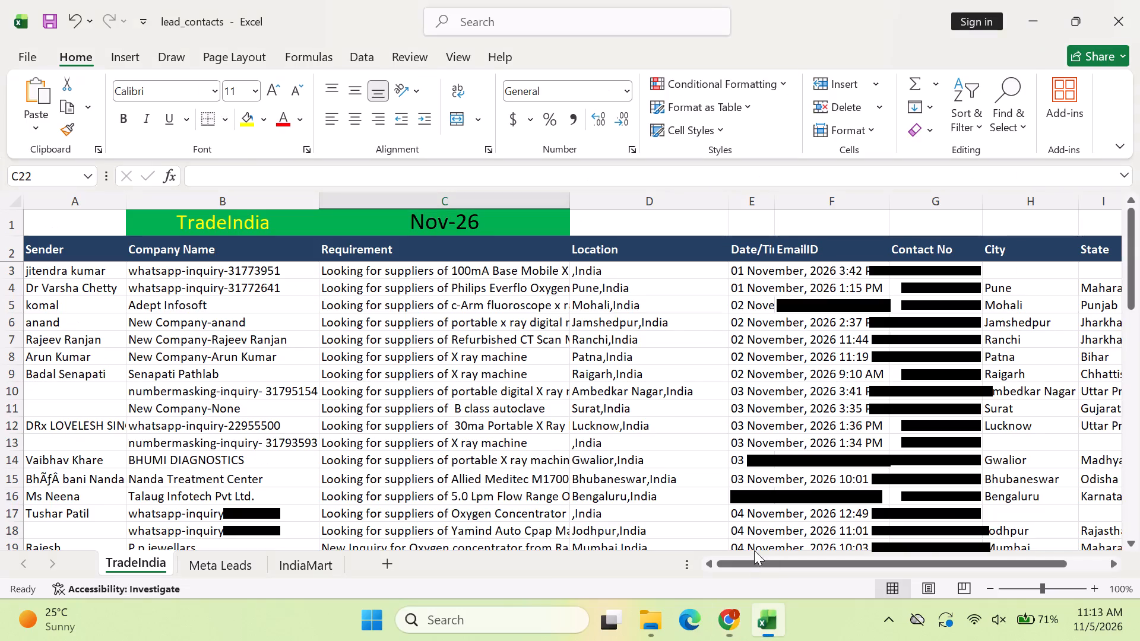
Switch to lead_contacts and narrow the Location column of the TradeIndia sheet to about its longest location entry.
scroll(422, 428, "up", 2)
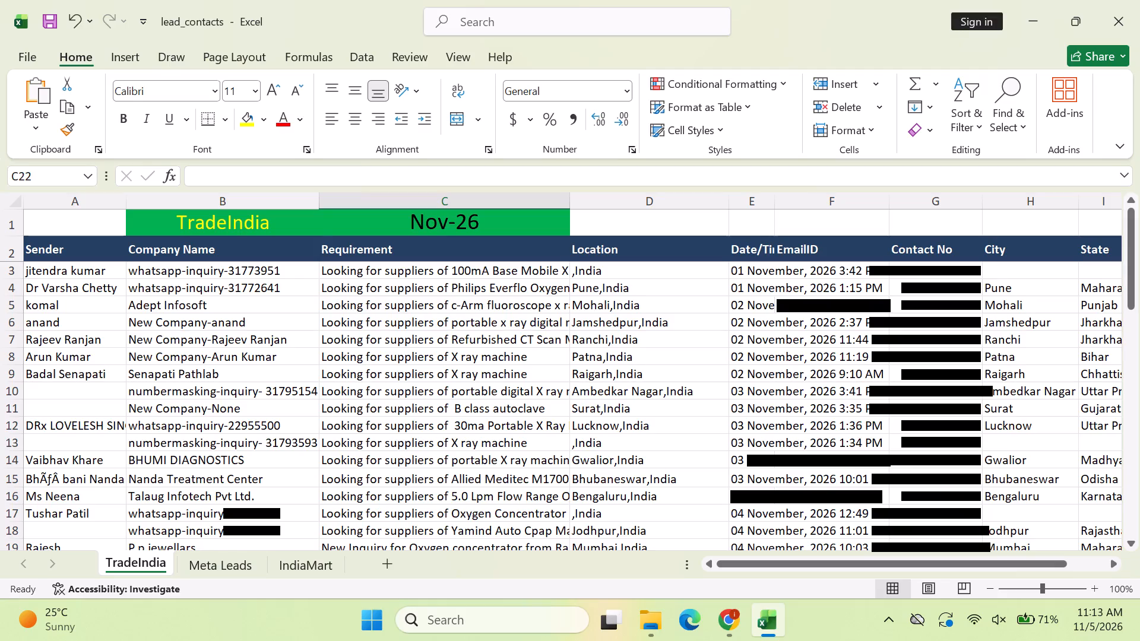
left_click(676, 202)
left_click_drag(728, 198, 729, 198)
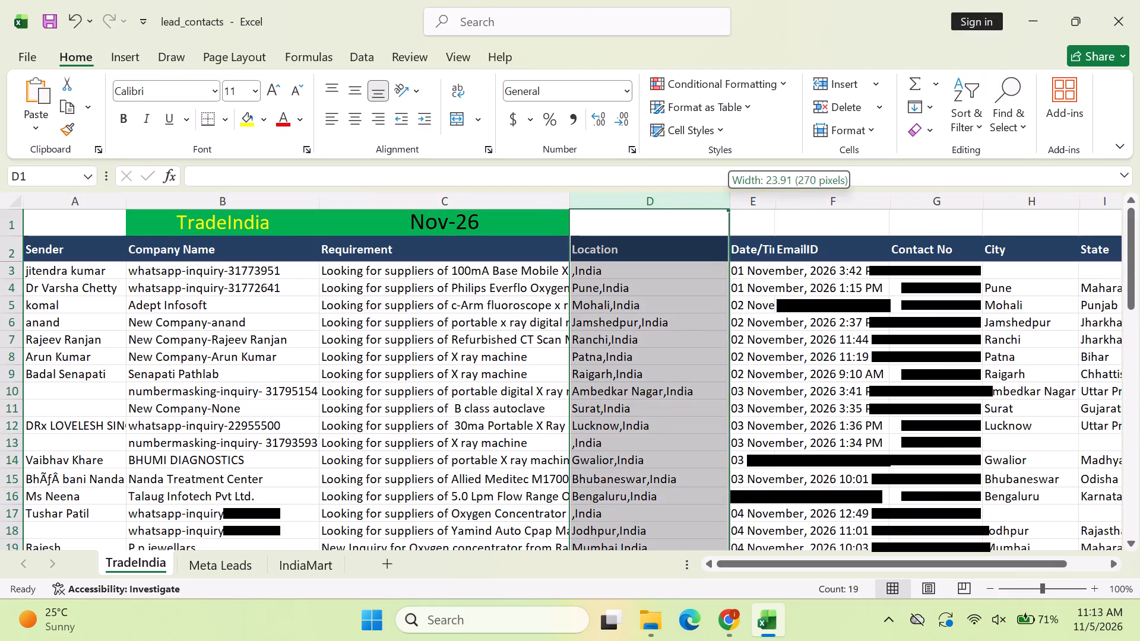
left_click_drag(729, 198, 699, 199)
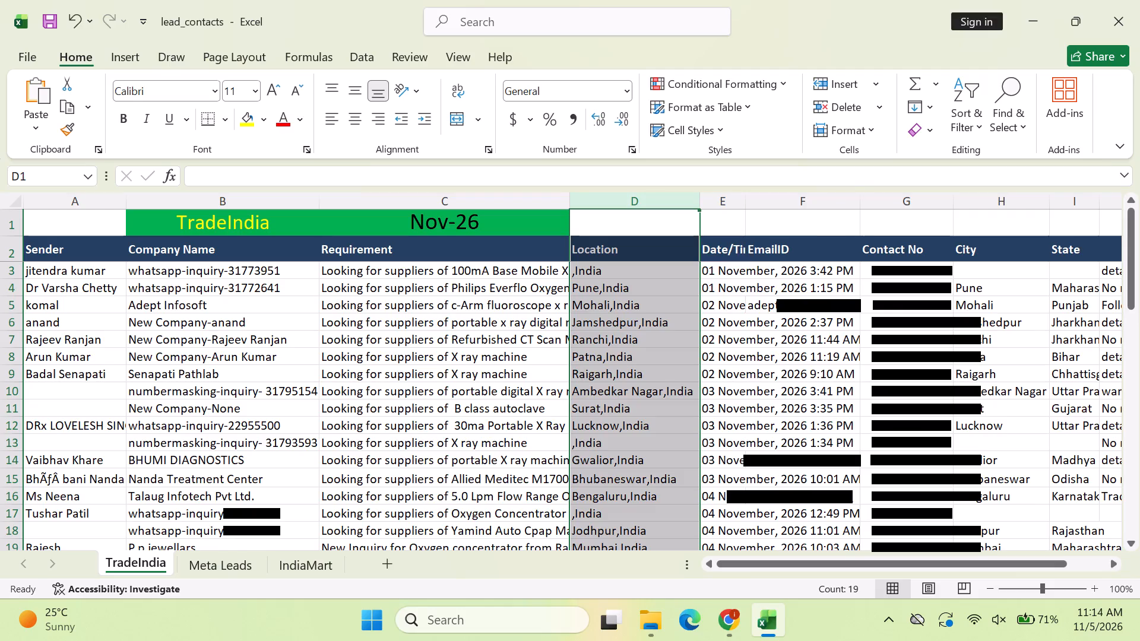
Copy the sender's name from row 8 of the TradeIndia sheet.
scroll(239, 334, "down", 4)
scroll(270, 355, "up", 2)
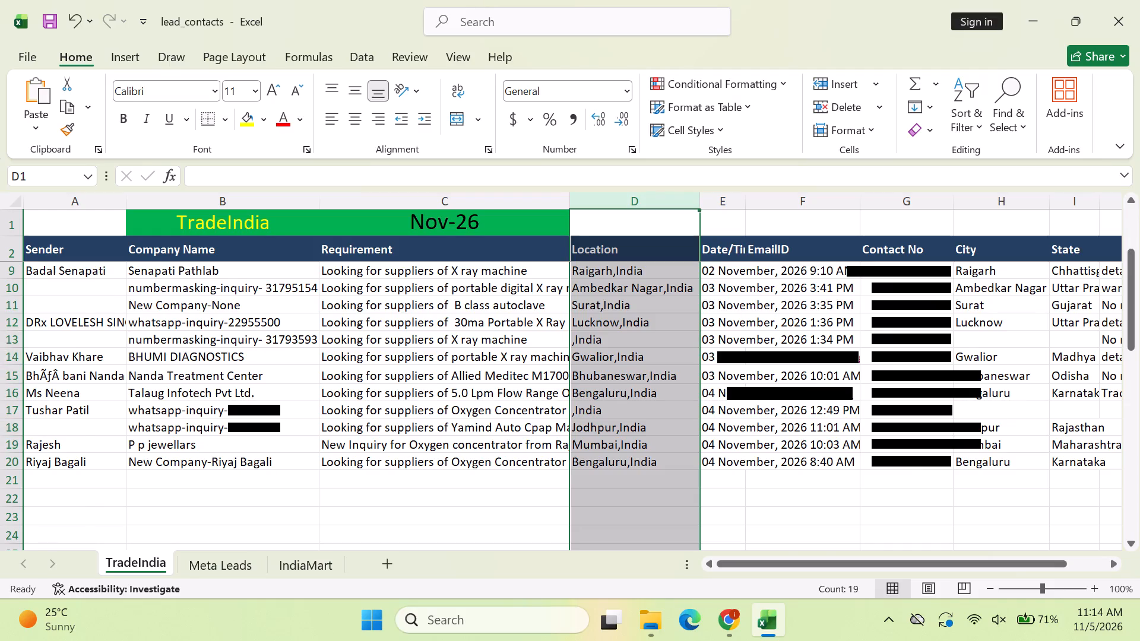
scroll(201, 451, "up", 5)
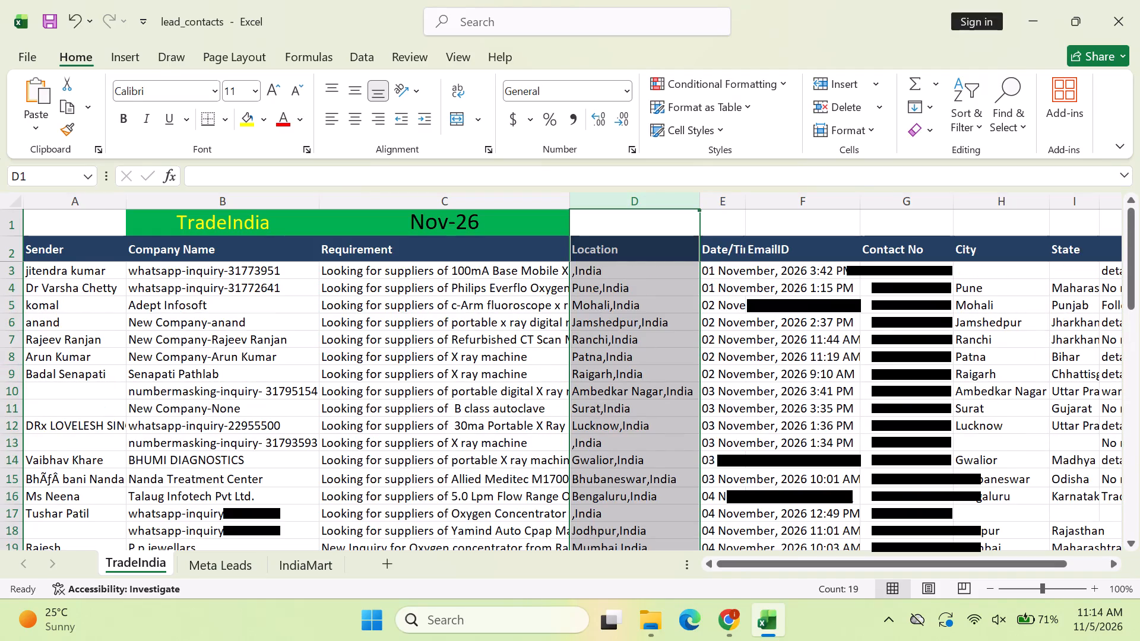
left_click(53, 356)
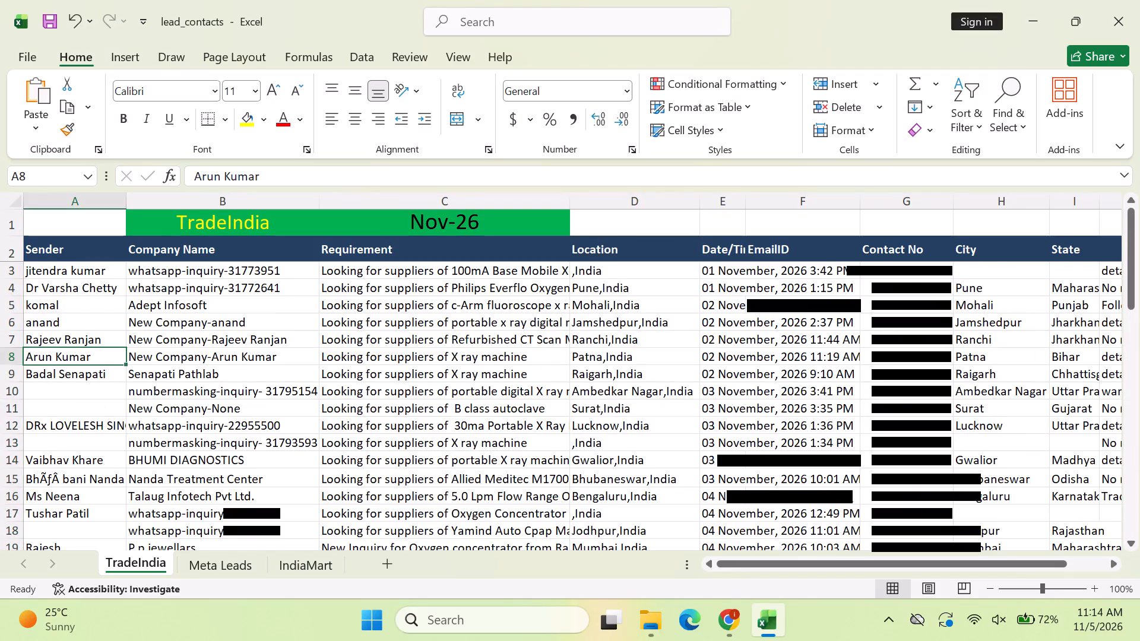
key("ctrl+c")
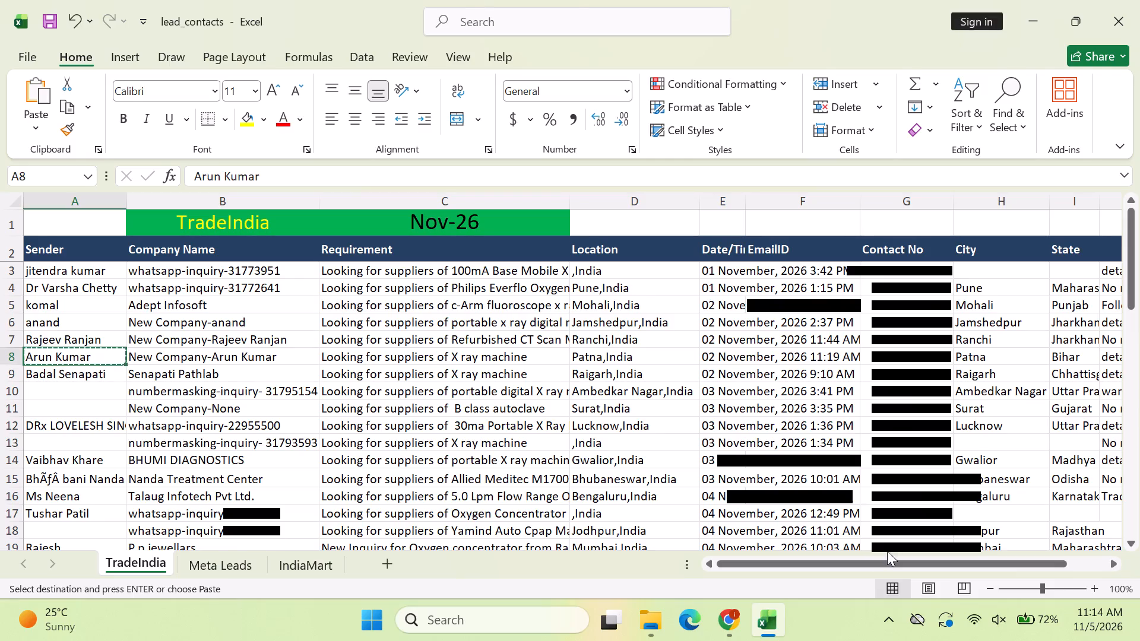
Narrow the Location column of the TradeIndia sheet to slightly less than its longest location entry.
left_click(666, 203)
left_click_drag(702, 198, 650, 196)
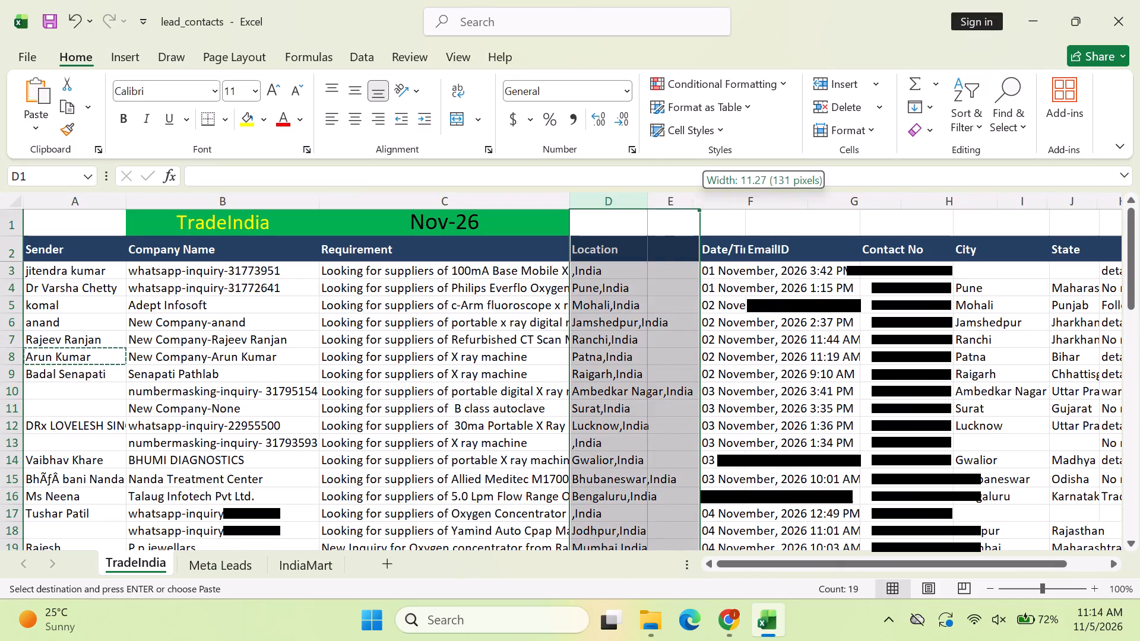
left_click_drag(650, 196, 679, 198)
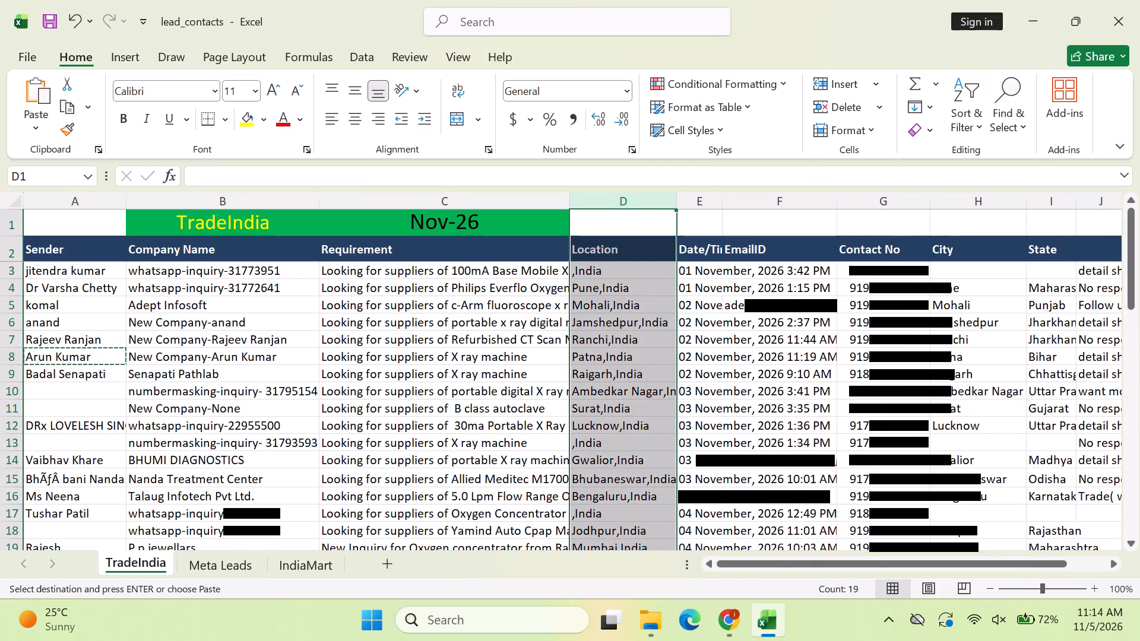
Switch to Reyansh CRM and look through the Leads list to compare its recent entries with the TradeIndia sheet.
left_click(729, 614)
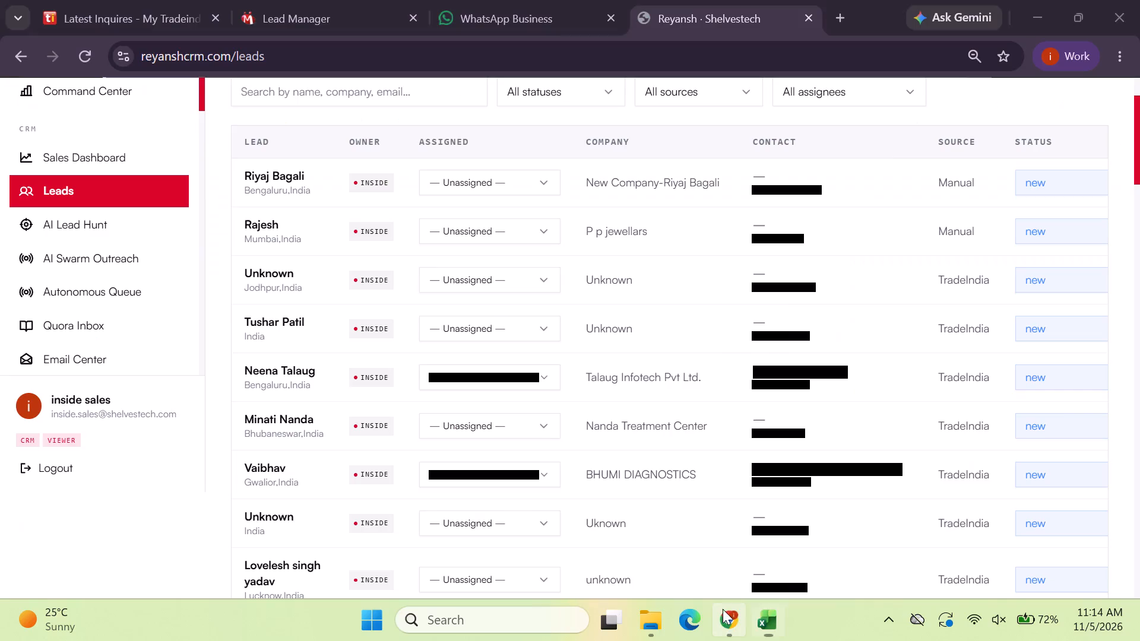
scroll(946, 226, "up", 9)
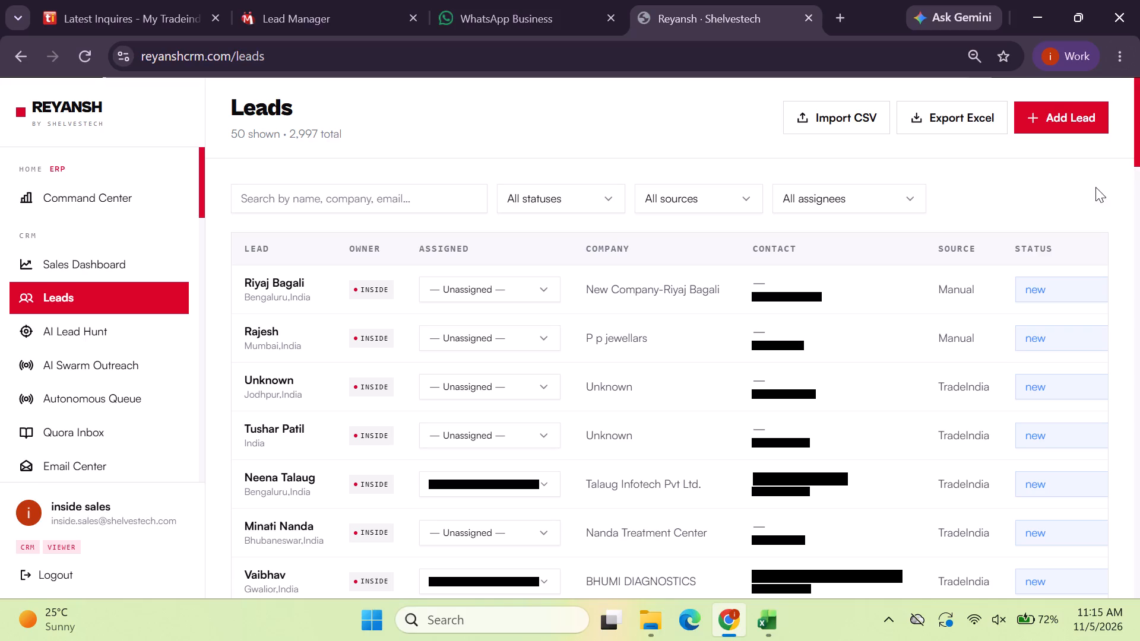
scroll(455, 344, "down", 2)
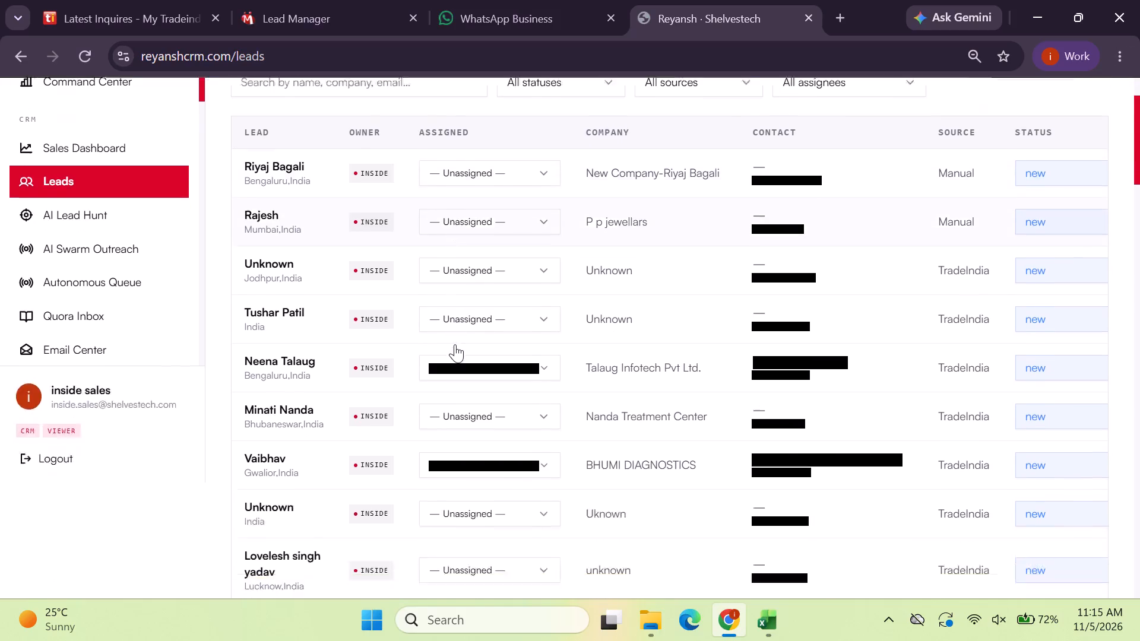
scroll(455, 344, "down", 3)
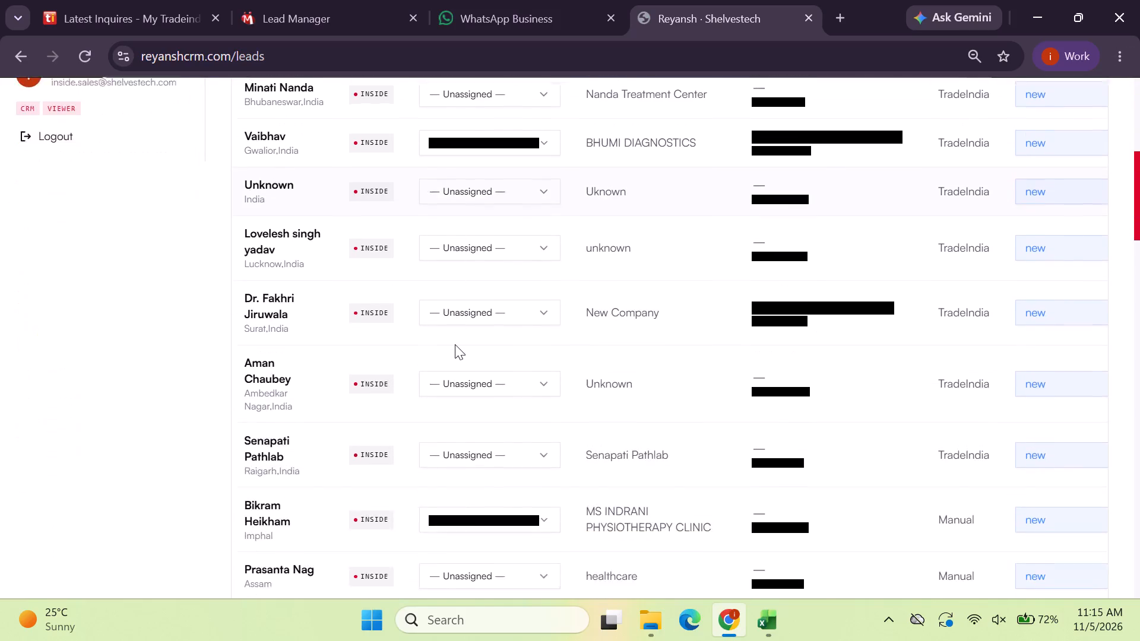
scroll(455, 344, "down", 1)
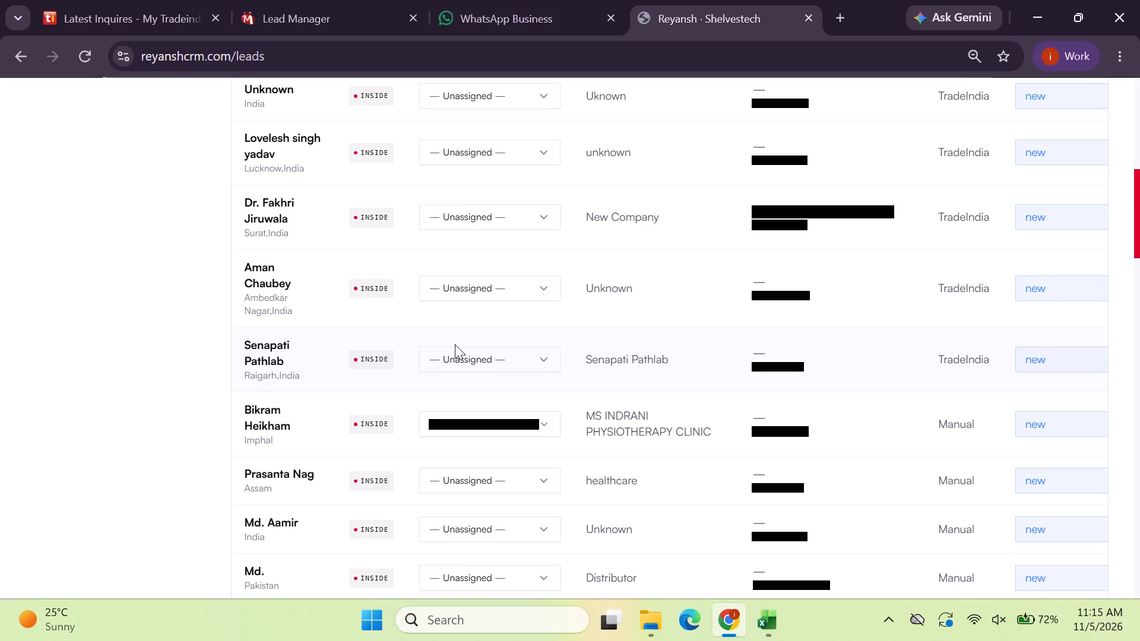
scroll(645, 328, "up", 3)
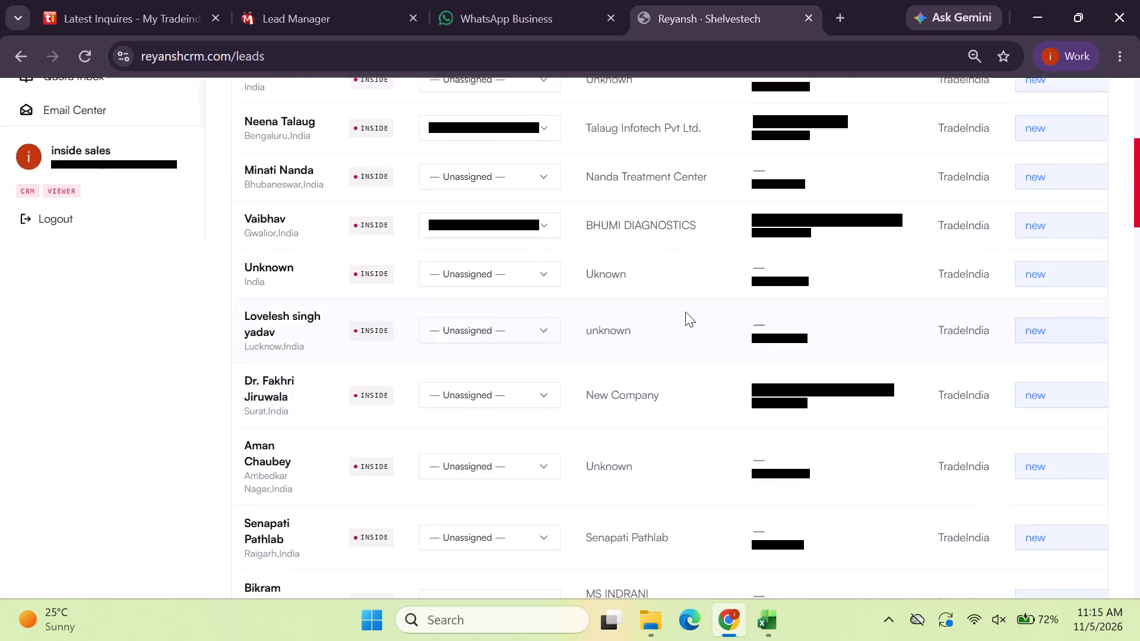
scroll(685, 312, "up", 1)
scroll(745, 310, "up", 4)
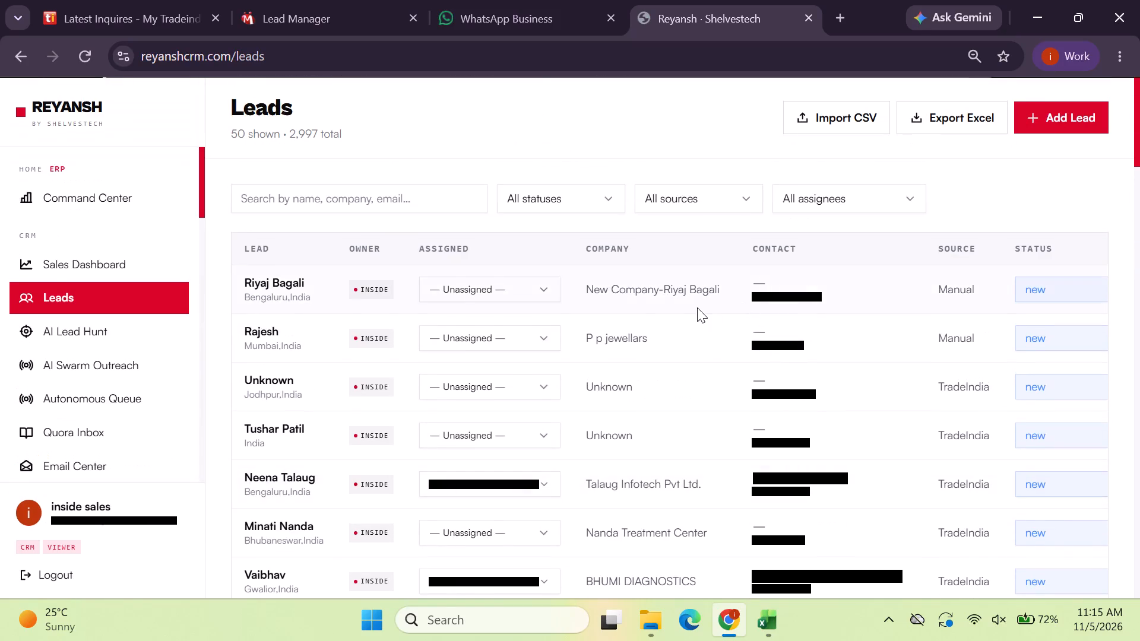
Look through the recent entries in the Leads list to check their sources.
left_click(737, 289)
scroll(737, 289, "down", 2)
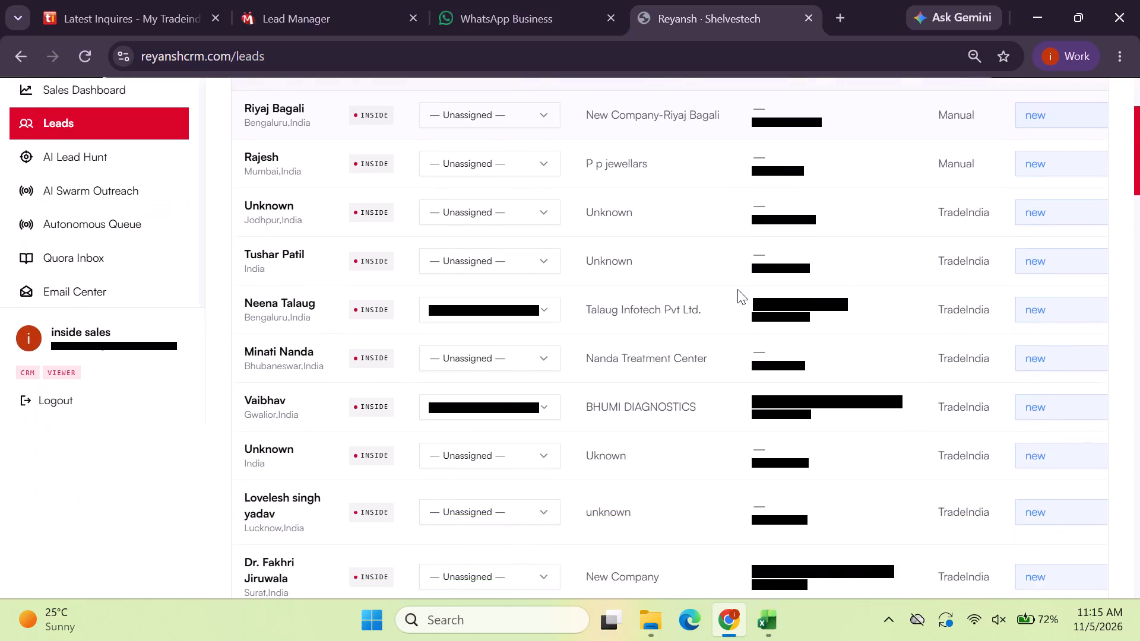
scroll(737, 289, "down", 5)
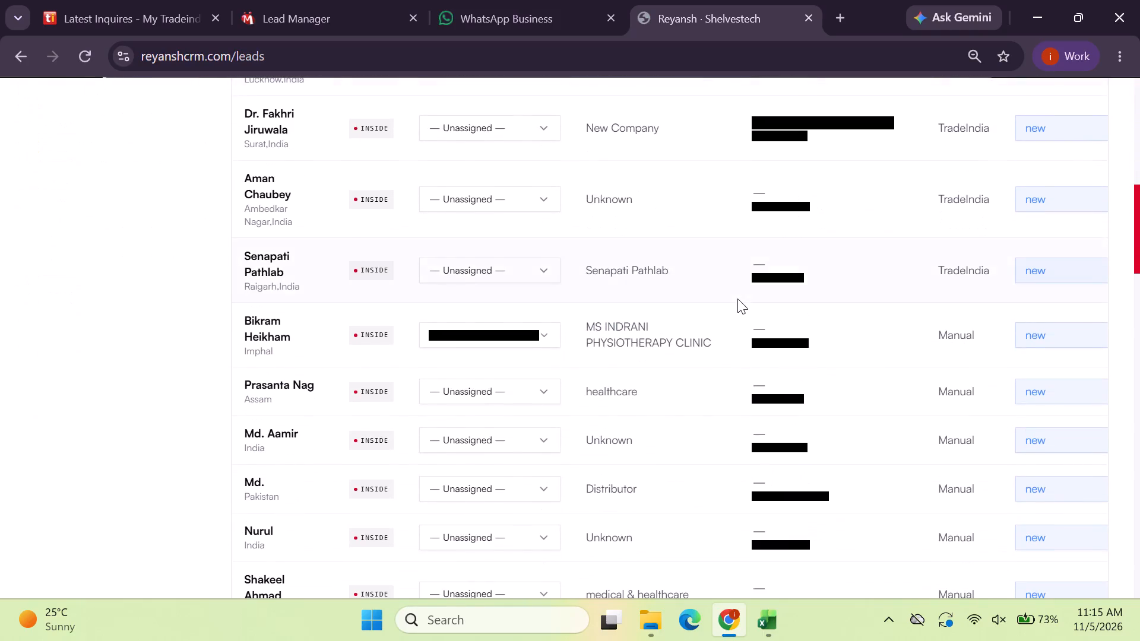
scroll(737, 299, "up", 10)
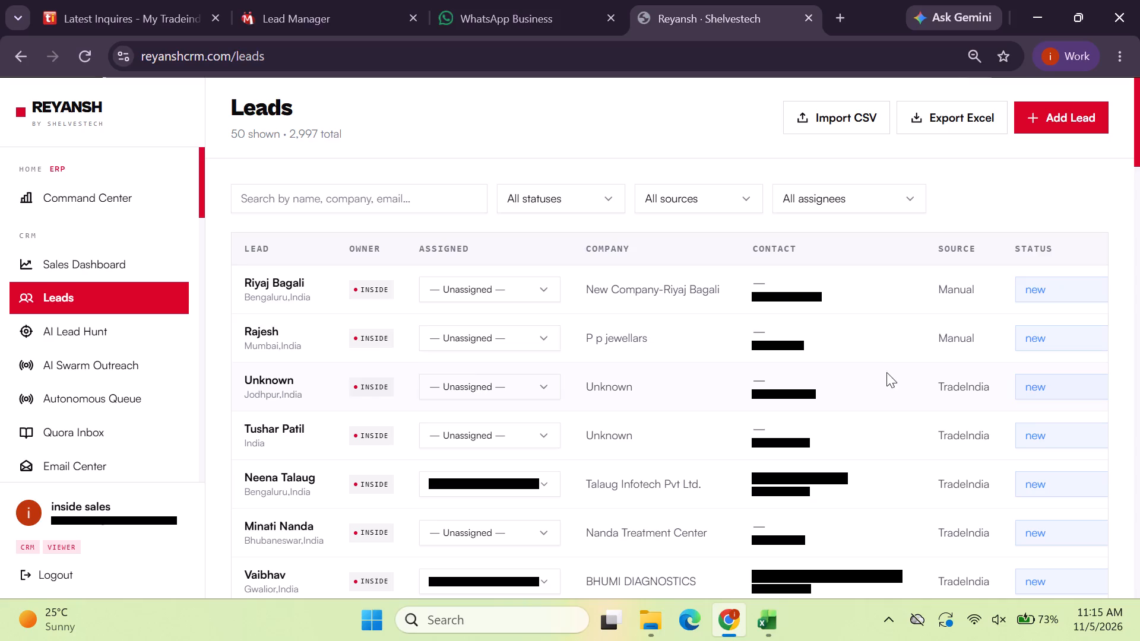
Set the source of the P p jewellars lead to TradeIndia and save the changes.
key("Right")
key("Right")
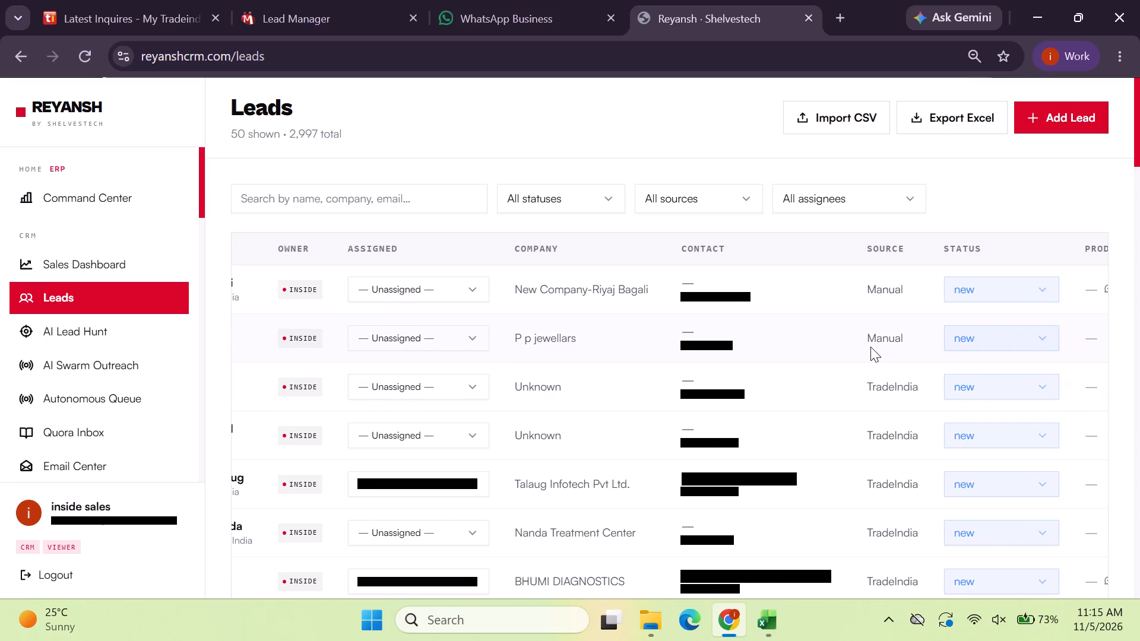
left_click(906, 341)
key("Right")
key("Right")
key("Right")
key("Right")
key("Right")
key("Right")
key("Right")
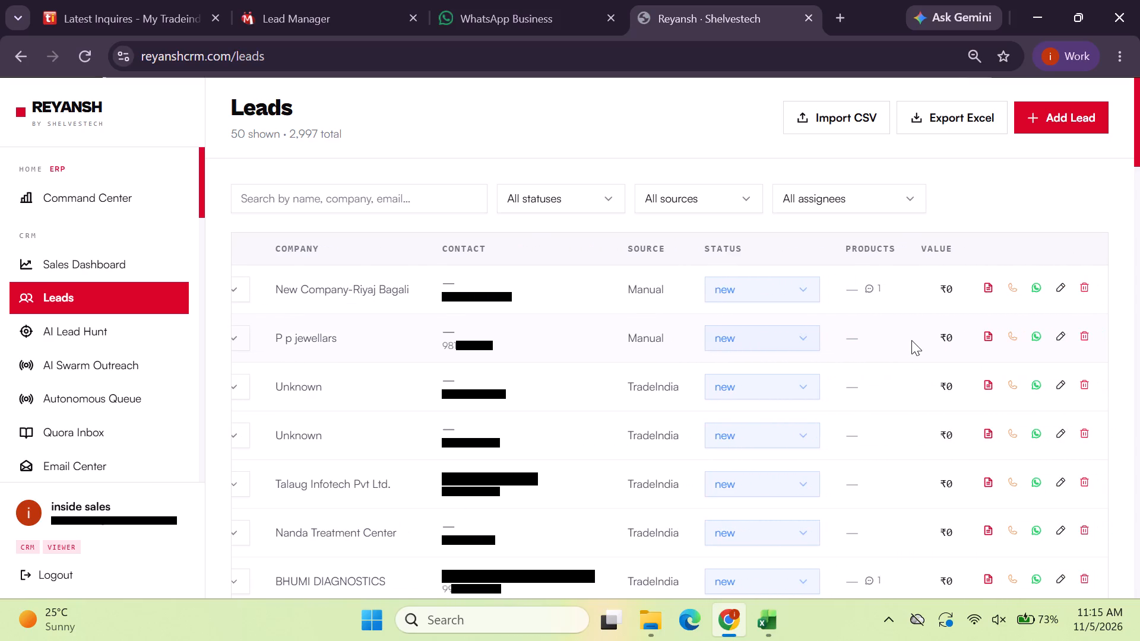
key("Right")
key("Right")
key("Right")
left_click(1058, 338)
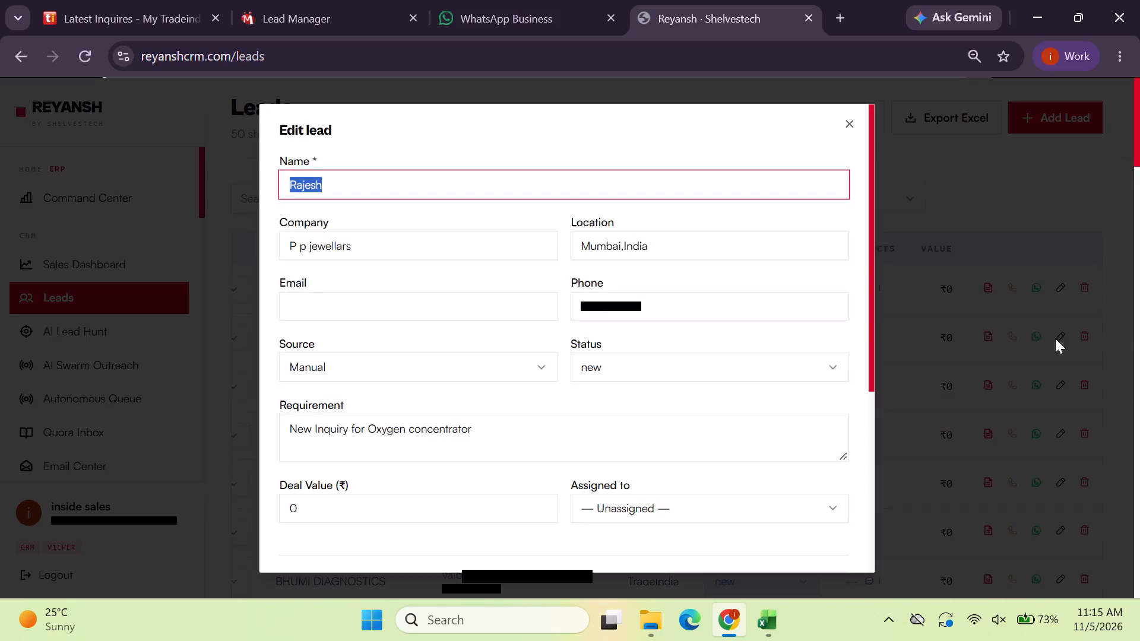
left_click(488, 367)
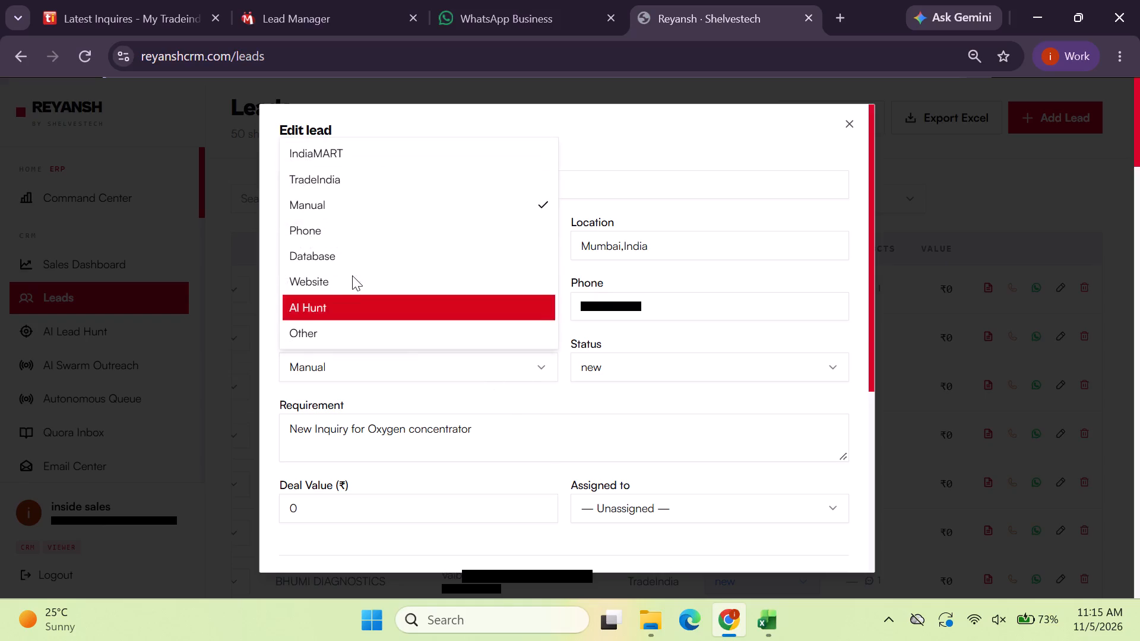
left_click(318, 184)
scroll(672, 437, "down", 10)
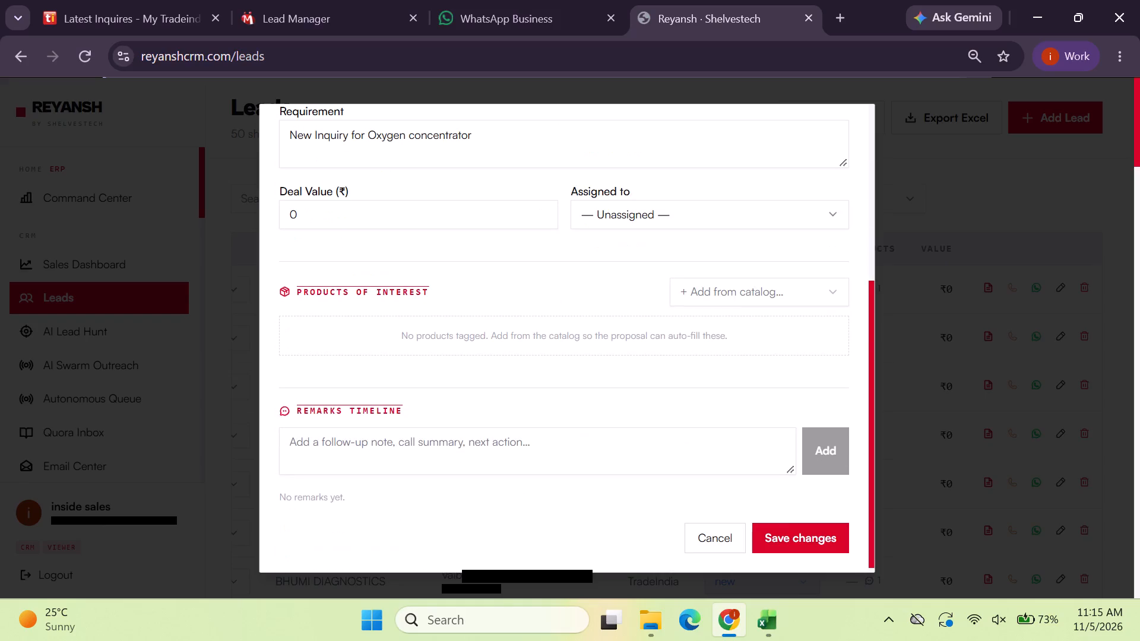
left_click(812, 523)
left_click(805, 535)
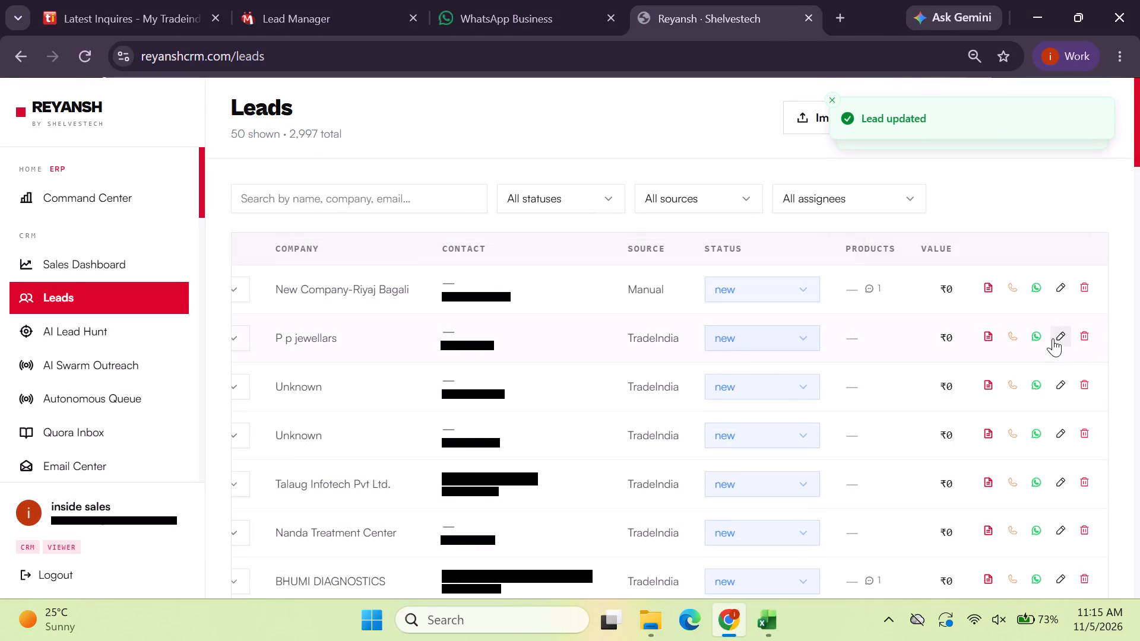
Reopen the P p jewellars lead, review its source, requirement and remarks, and close it without editing.
left_click(1059, 336)
scroll(505, 361, "down", 5)
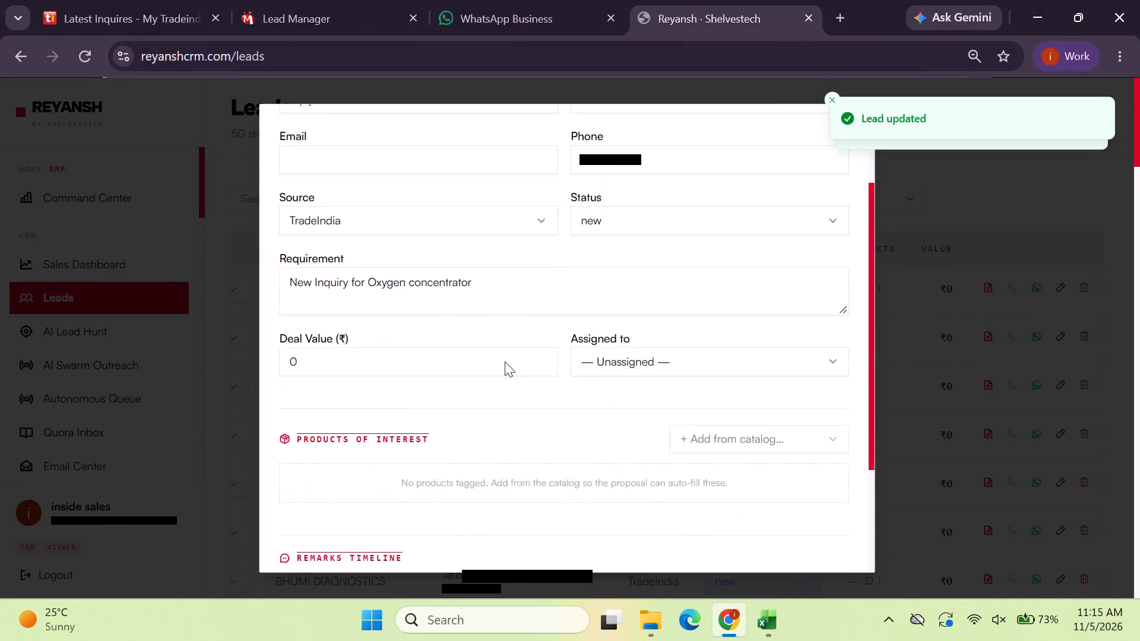
scroll(505, 361, "down", 4)
scroll(454, 367, "up", 2)
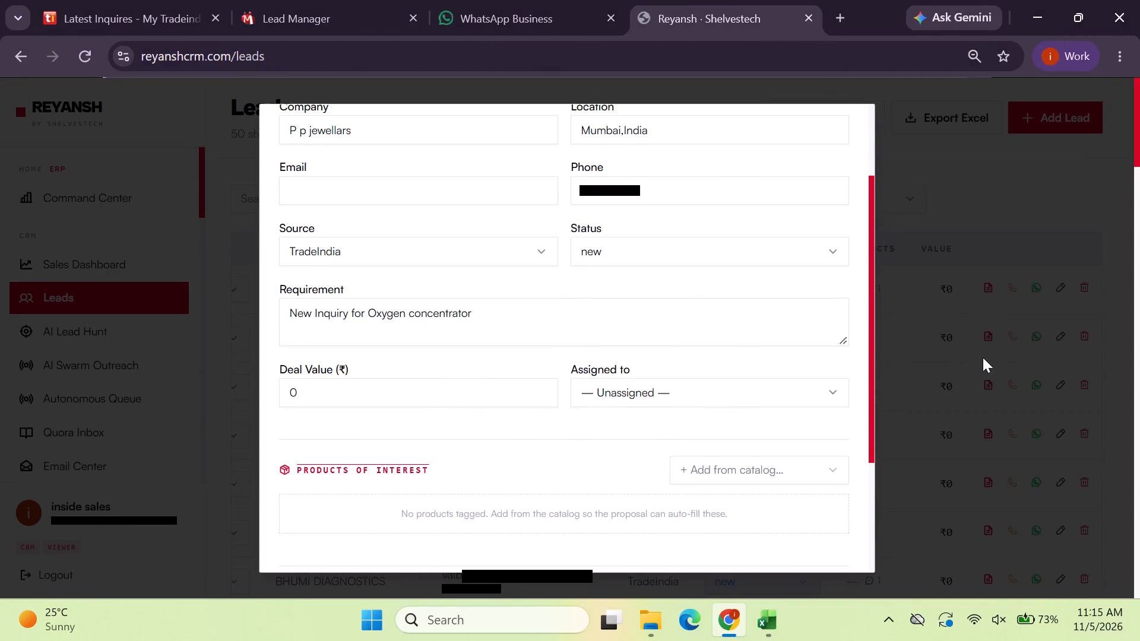
left_click(921, 375)
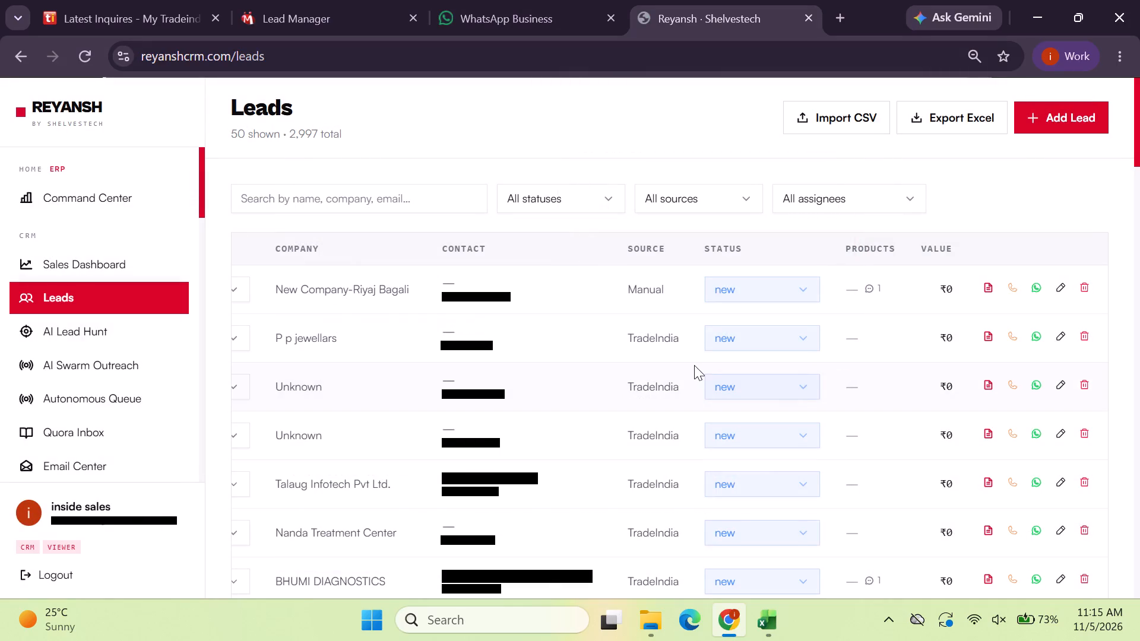
Set the source of the newest lead, the Bengaluru one, to TradeIndia and save the changes.
left_click(1062, 285)
left_click(487, 369)
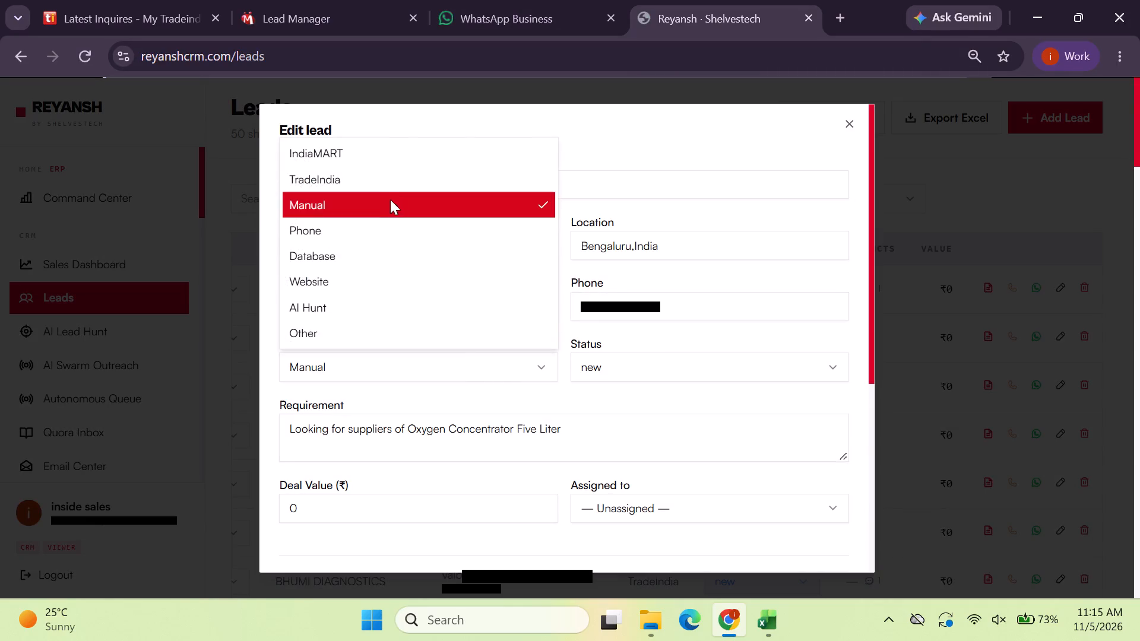
left_click(375, 185)
scroll(699, 492, "down", 5)
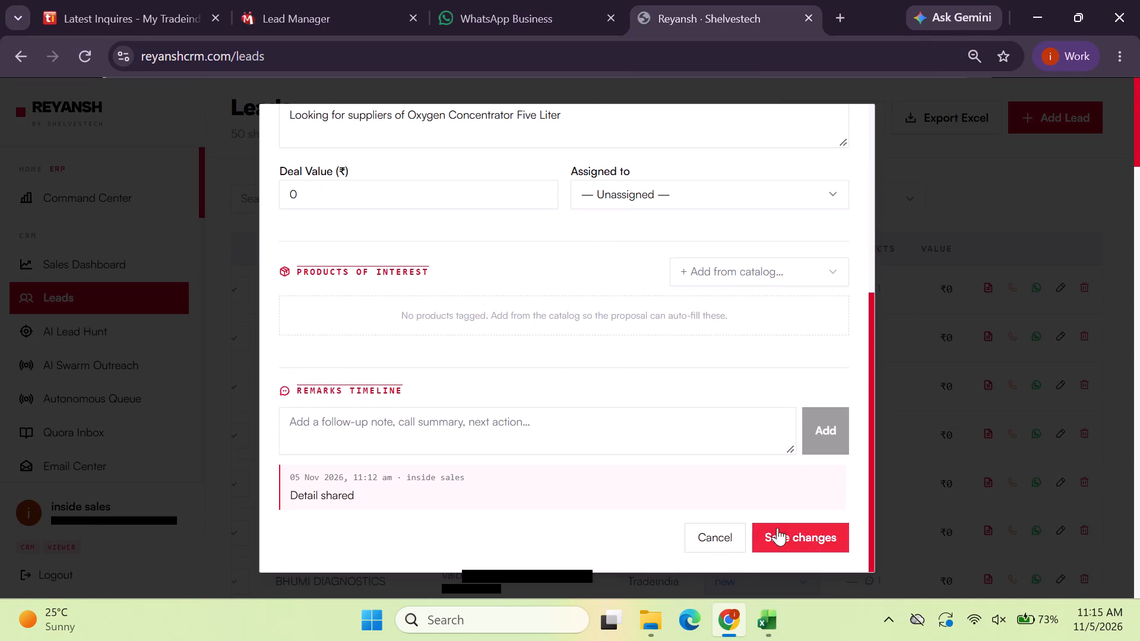
left_click(790, 522)
left_click(786, 533)
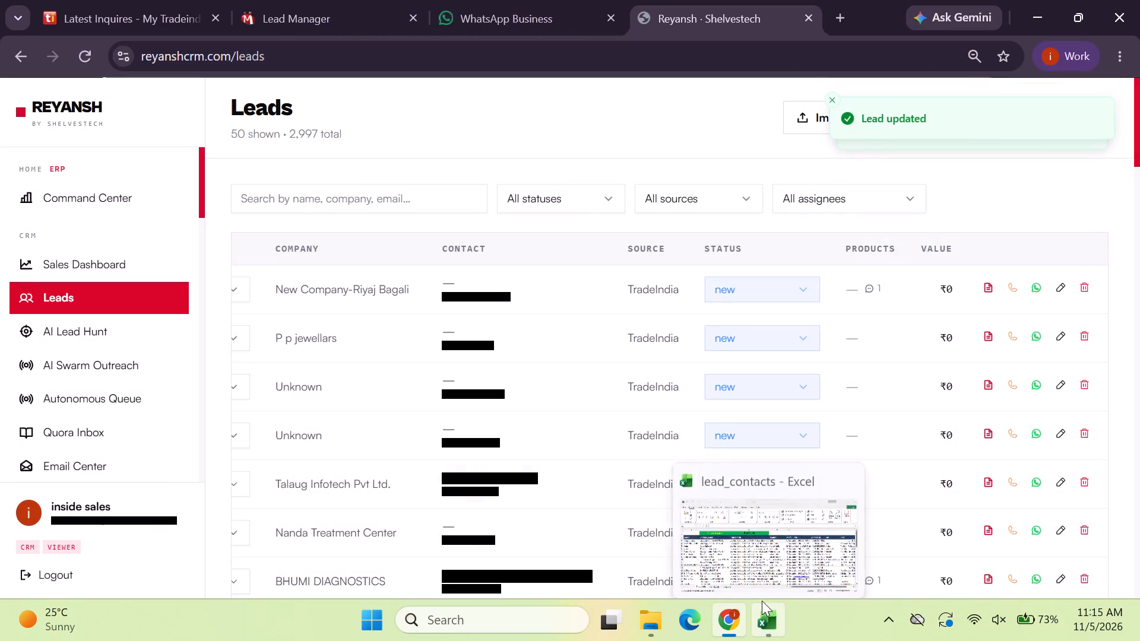
Start a new lead in Reyansh CRM with row 12's requirement from lead_contacts, "Looking for suppliers of 30ma Portable X Ray Machine".
left_click(749, 548)
left_click(492, 417)
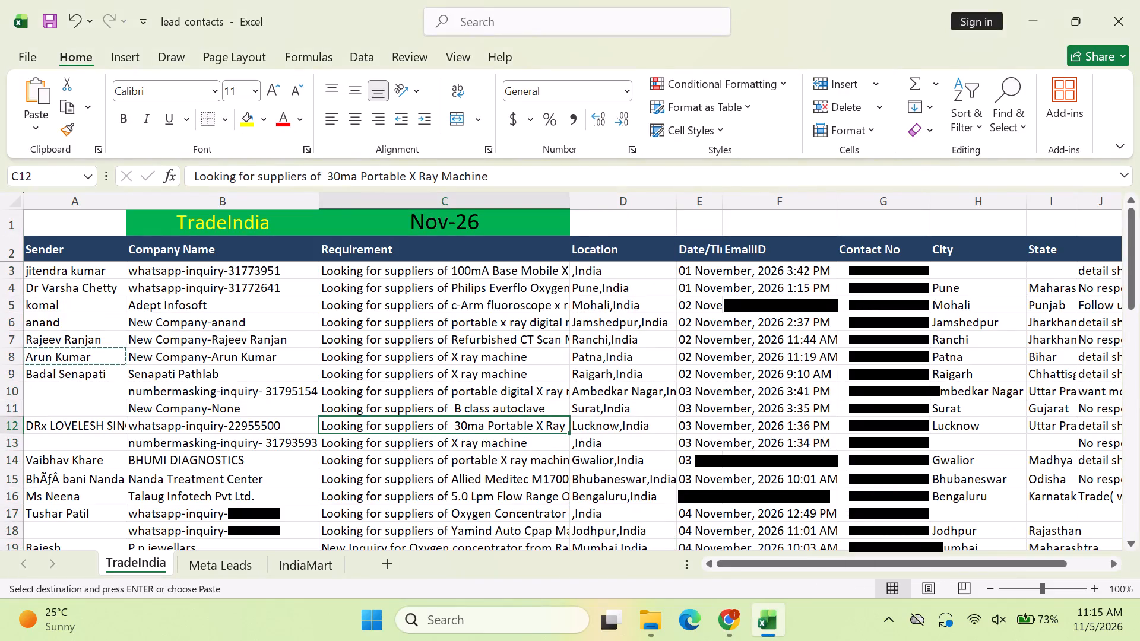
key("ctrl+c")
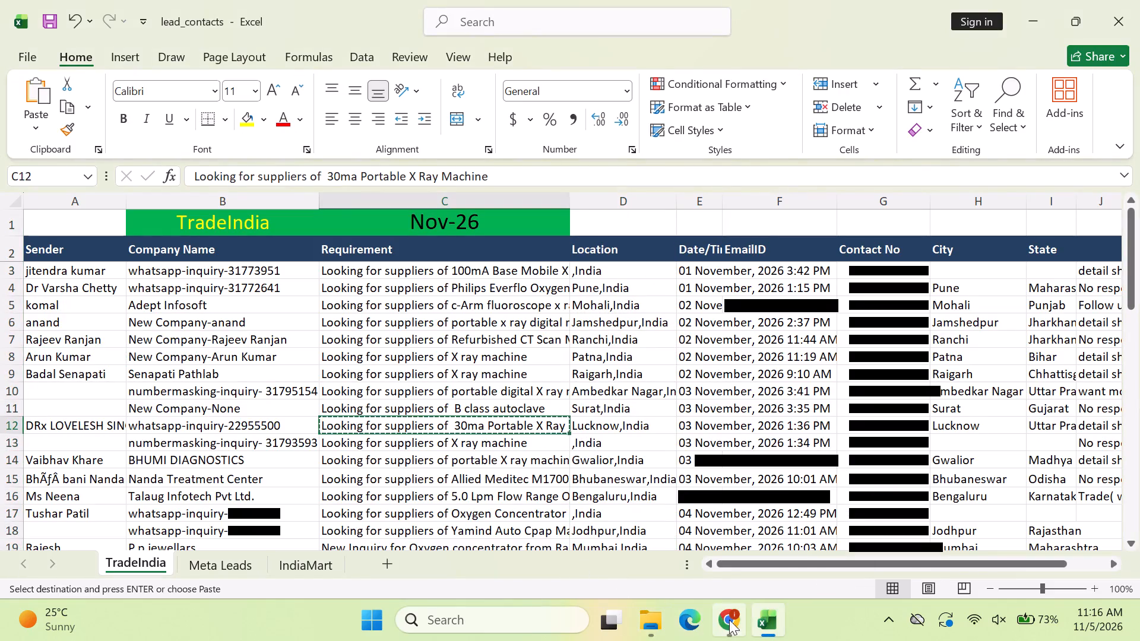
left_click(729, 620)
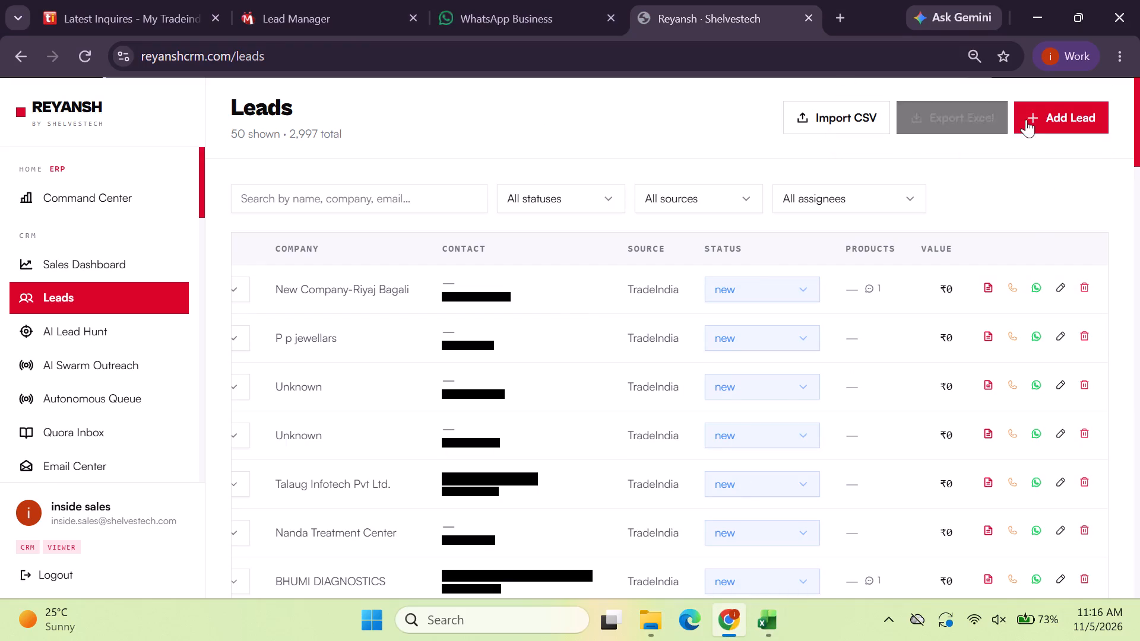
left_click(1035, 119)
left_click(403, 185)
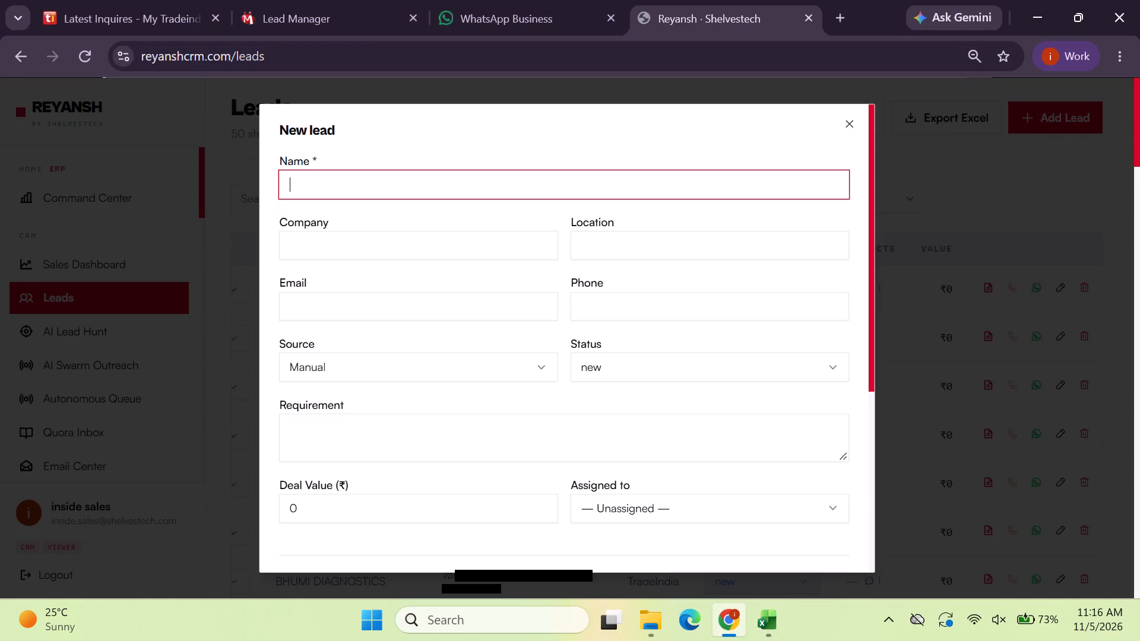
key("ctrl+v")
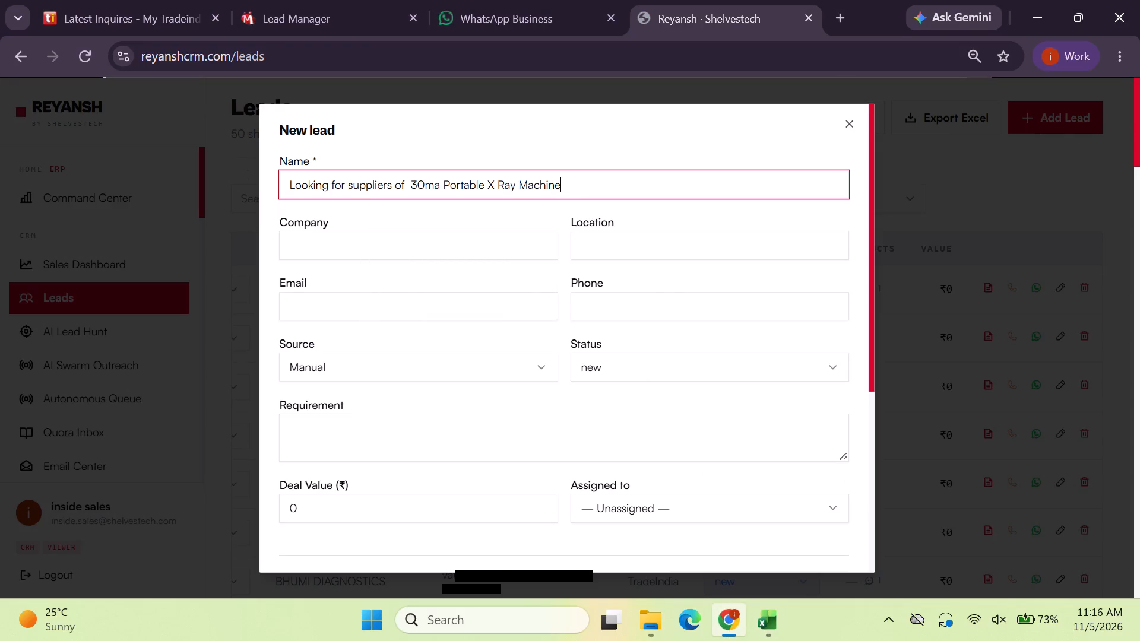
left_click_drag(285, 183, 721, 197)
key("ctrl+x")
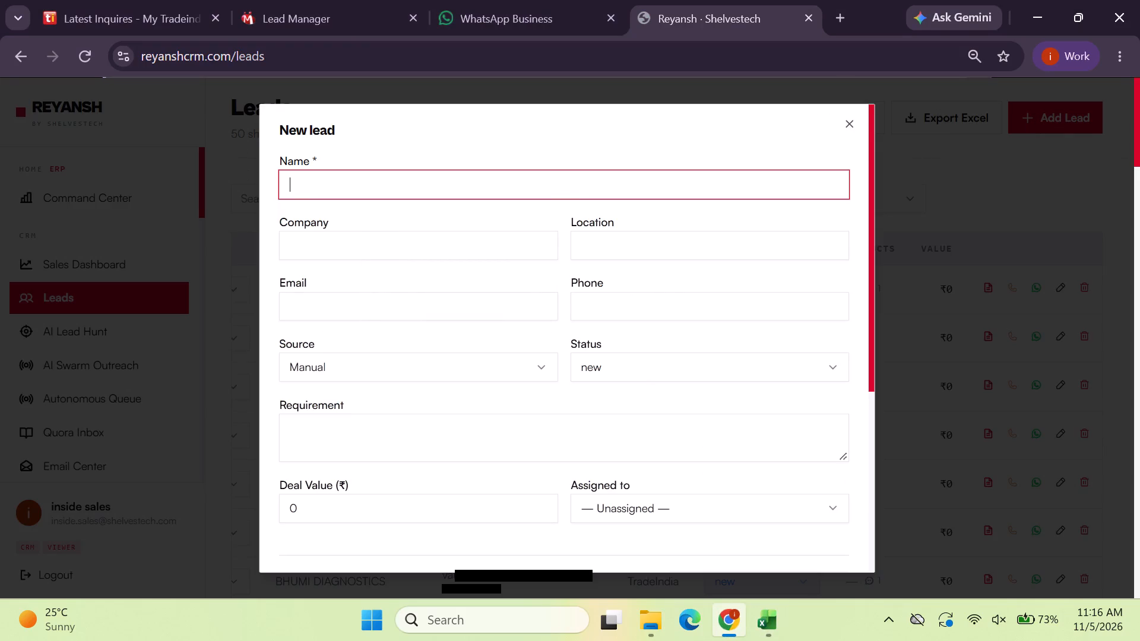
scroll(432, 429, "down", 1)
left_click(325, 349)
key("ctrl+v")
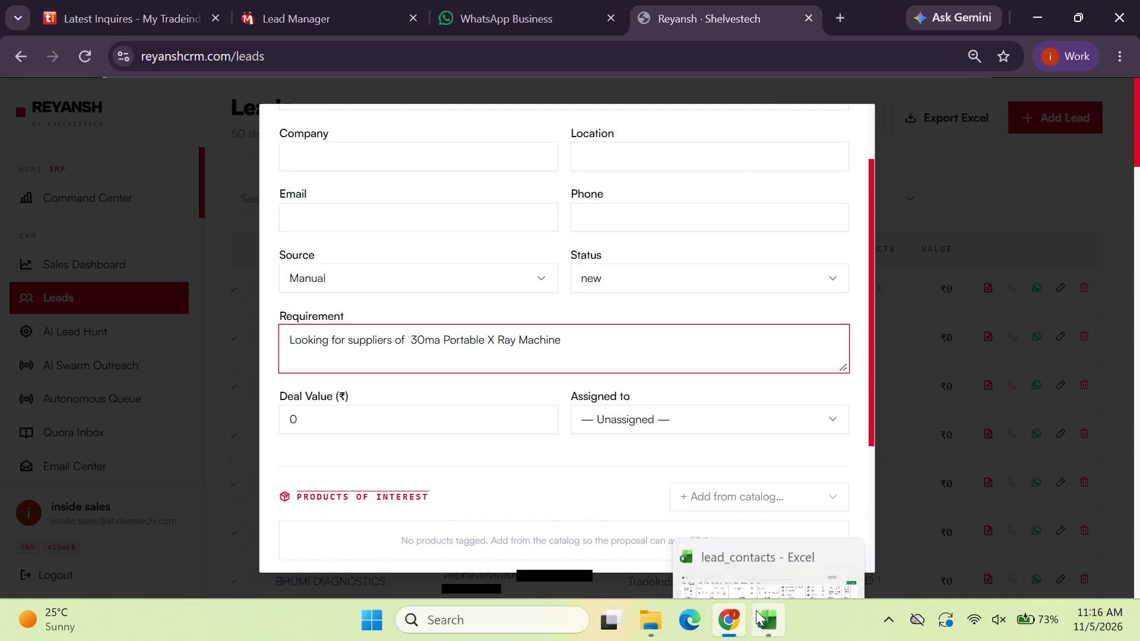
Copy the company name from row 8 of the TradeIndia sheet into the new lead's Company in Reyansh CRM.
left_click(759, 548)
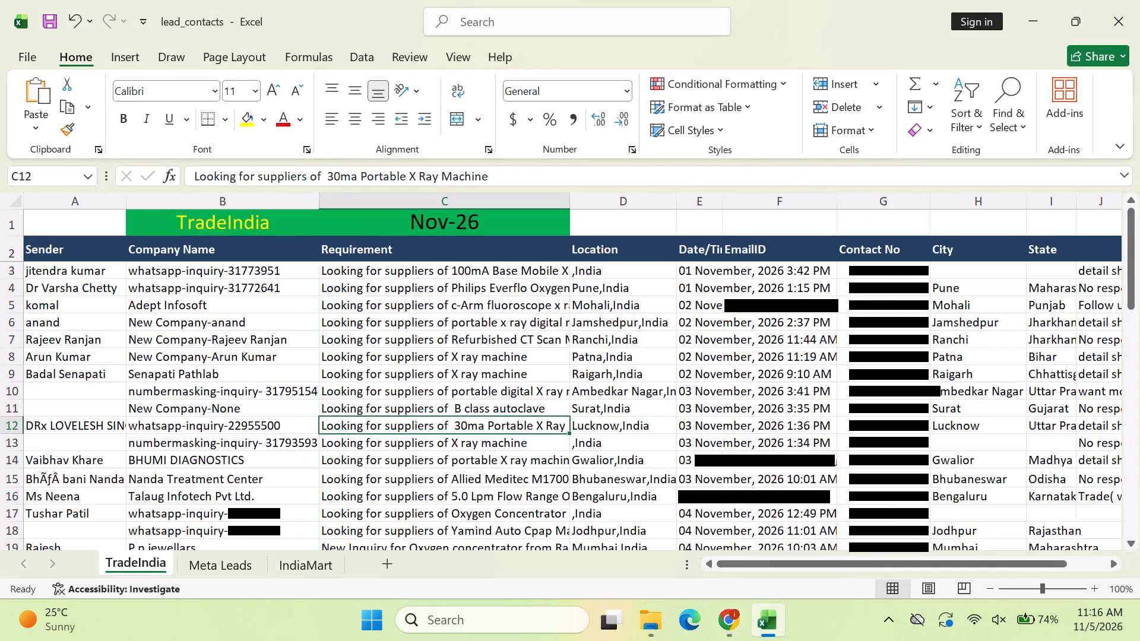
scroll(145, 497, "up", 3)
left_click(42, 355)
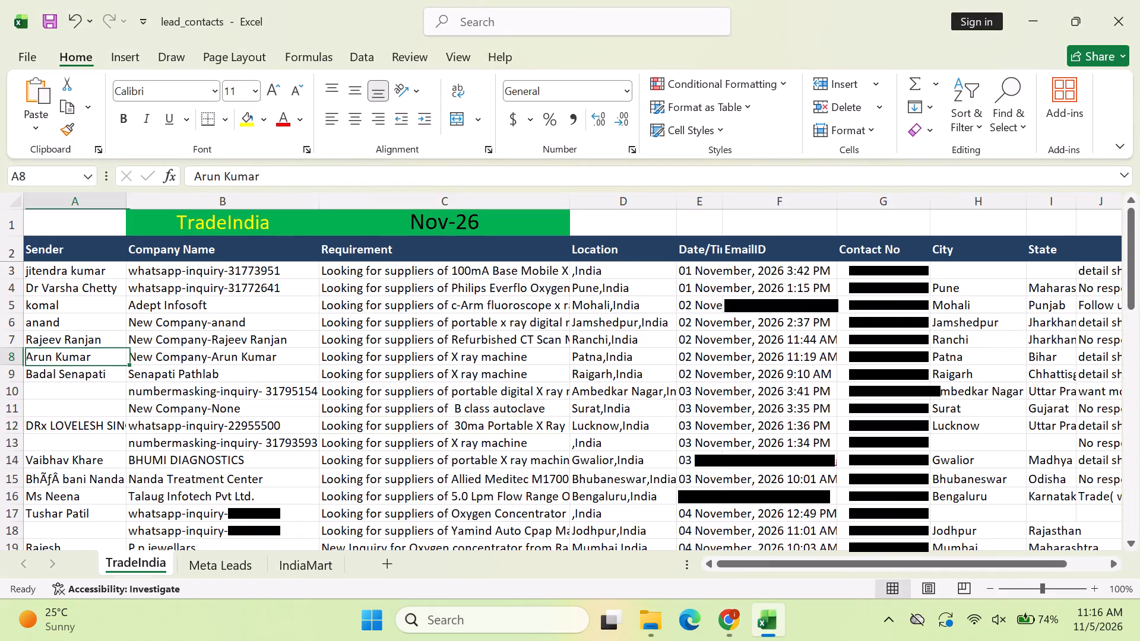
left_click(153, 356)
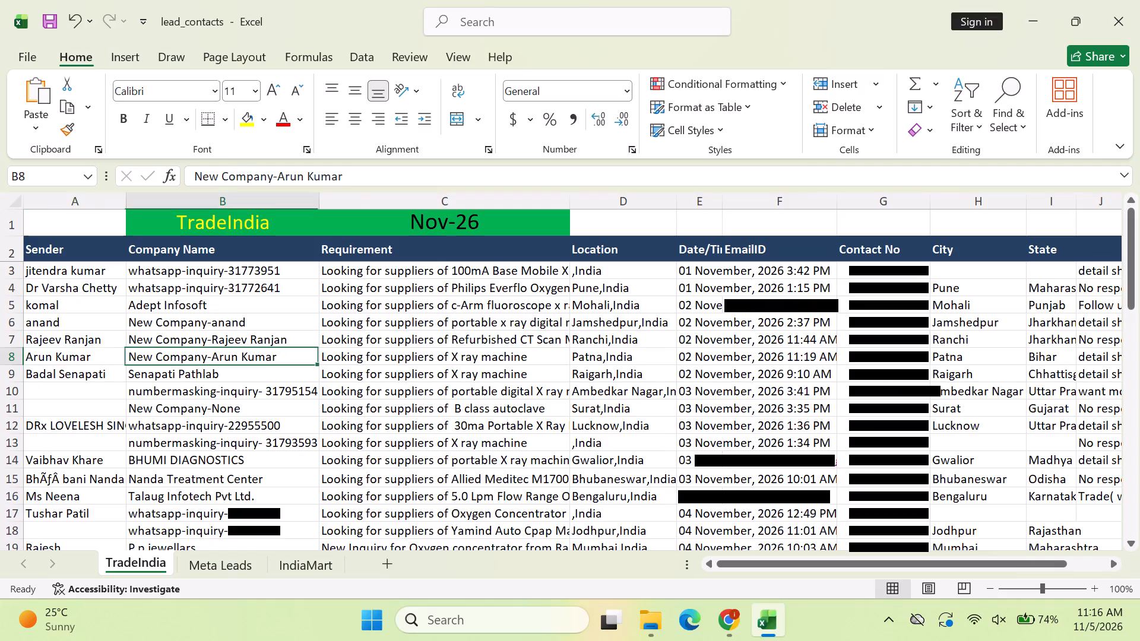
key("ctrl+c")
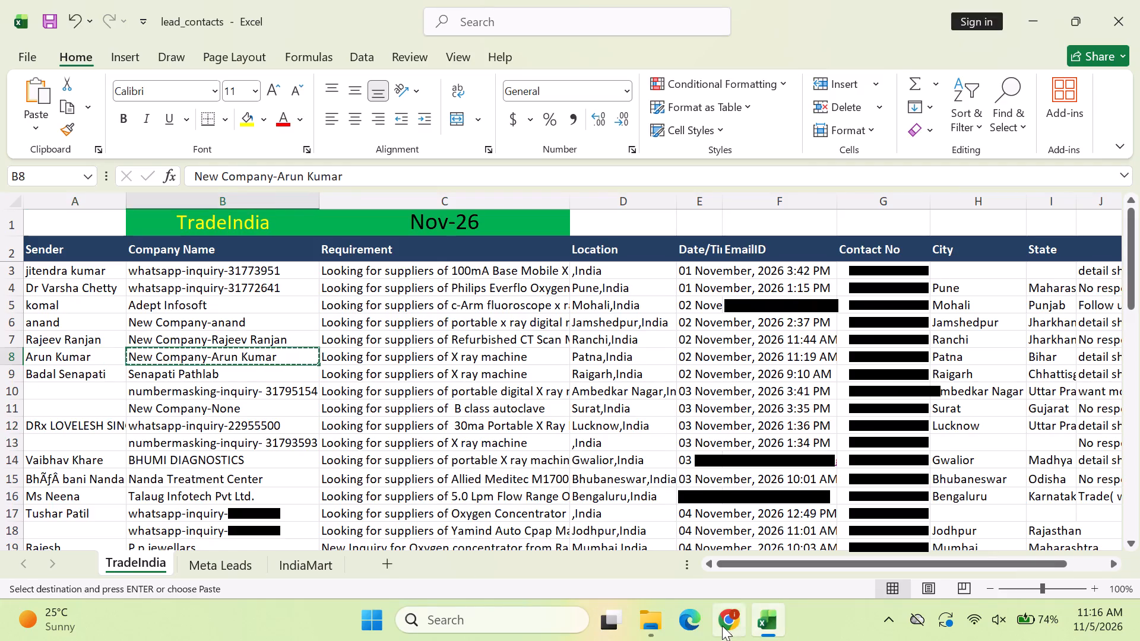
left_click(722, 626)
left_click(315, 214)
left_click(338, 154)
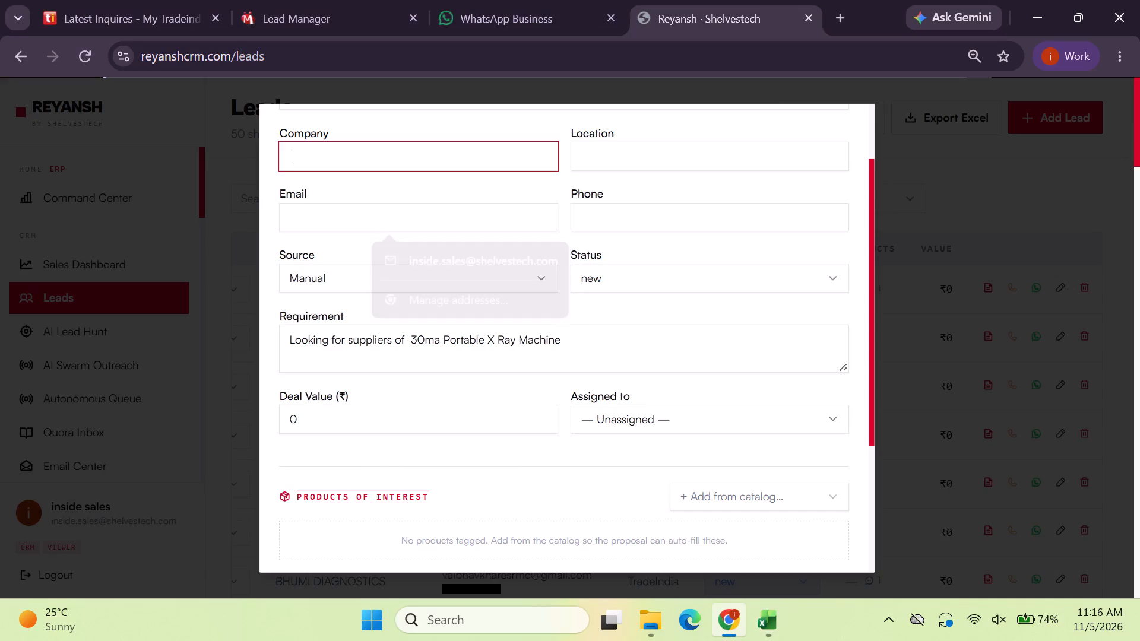
key("ctrl+v")
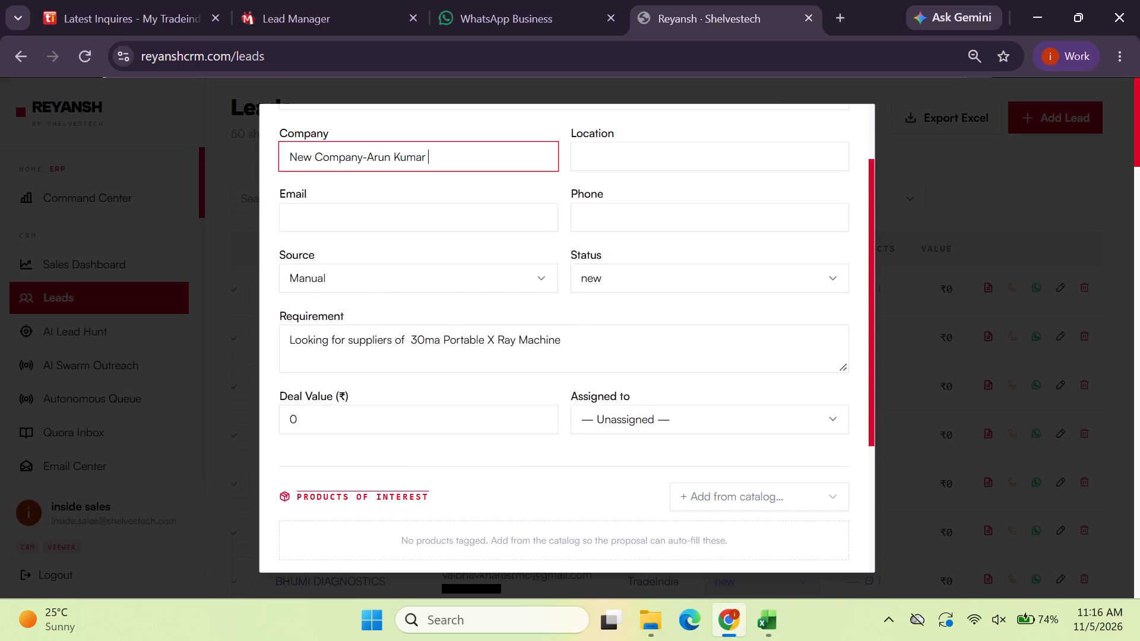
Copy the sender's name out of the new lead's Company entry into its Name.
left_click_drag(369, 157, 436, 171)
key("ctrl+c")
scroll(442, 268, "up", 2)
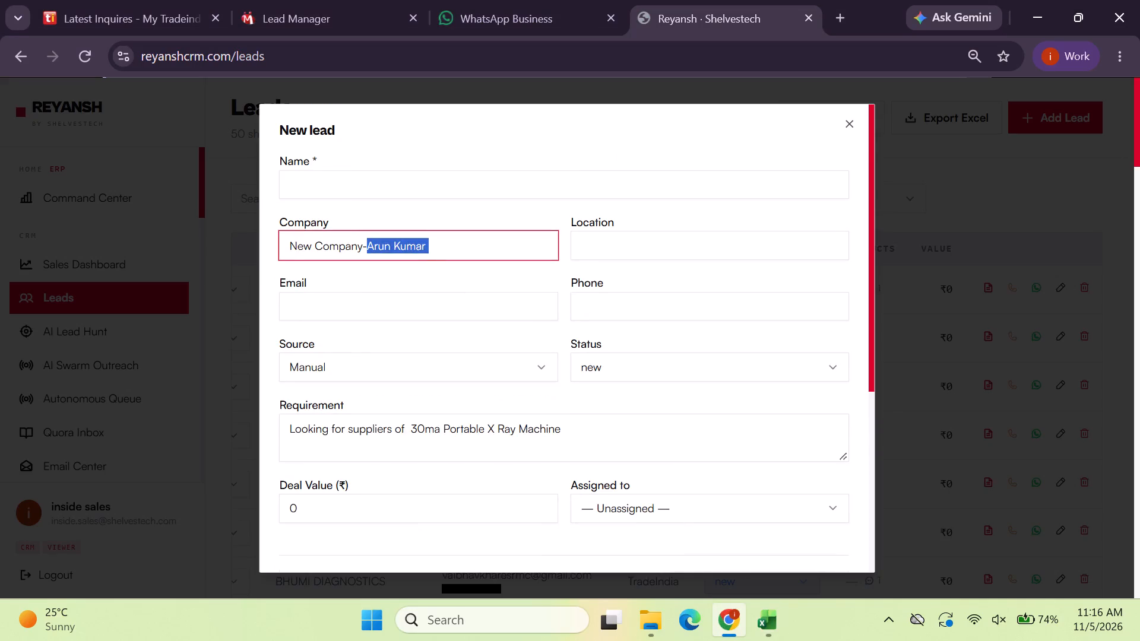
left_click(329, 178)
key("ctrl+v")
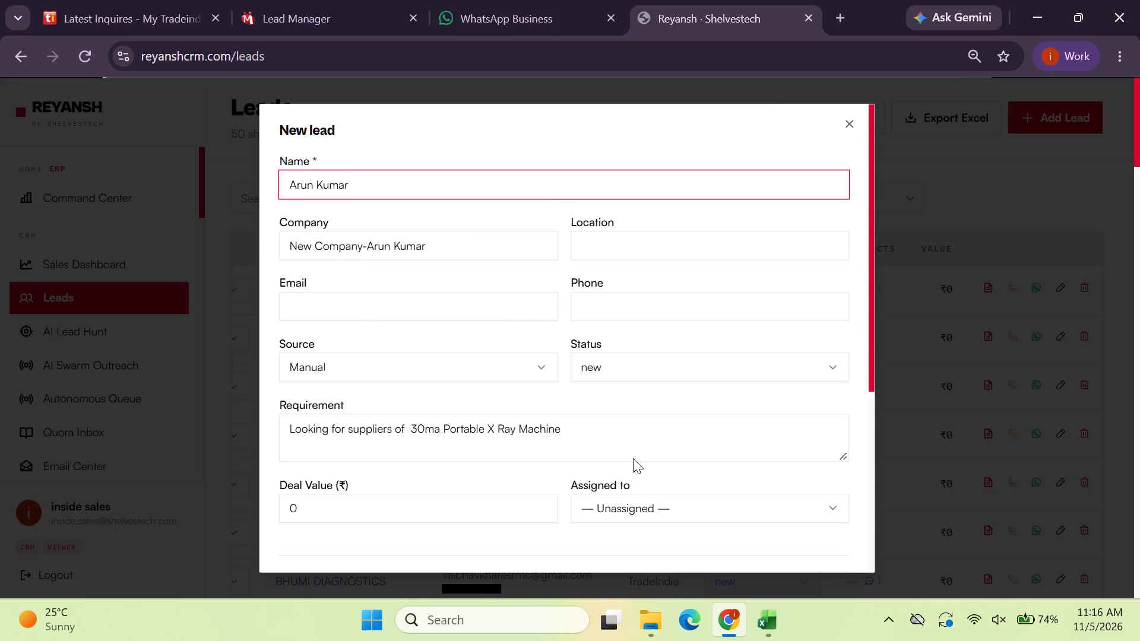
Replace the new lead's requirement with "Looking for suppliers of X ray machine" from row 8 of the TradeIndia sheet in lead_contacts.
left_click(765, 605)
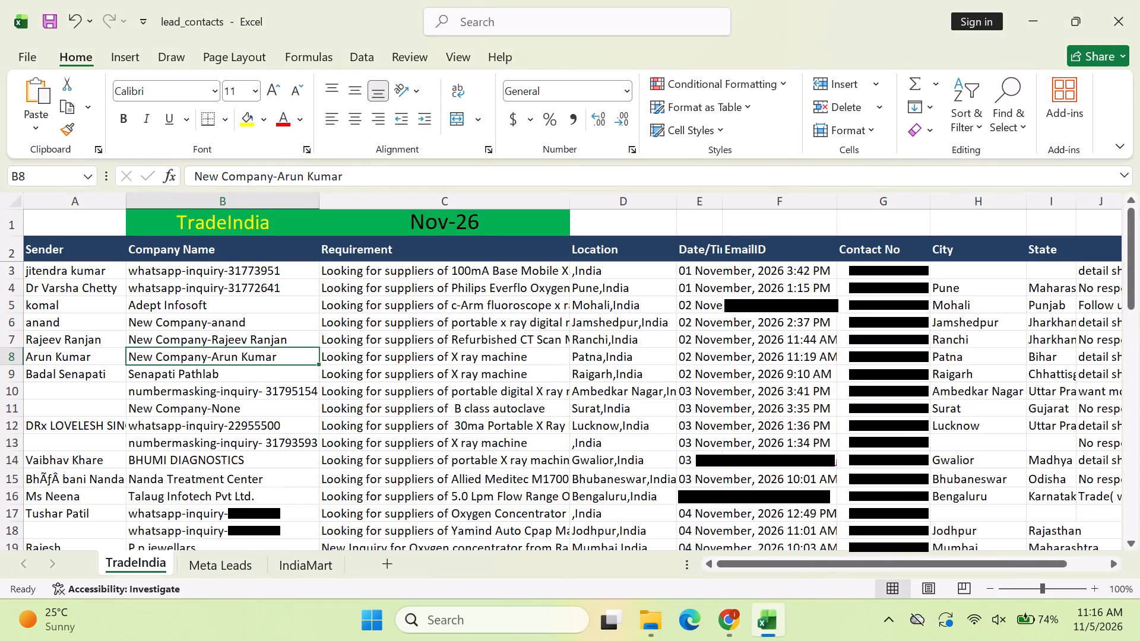
left_click(353, 358)
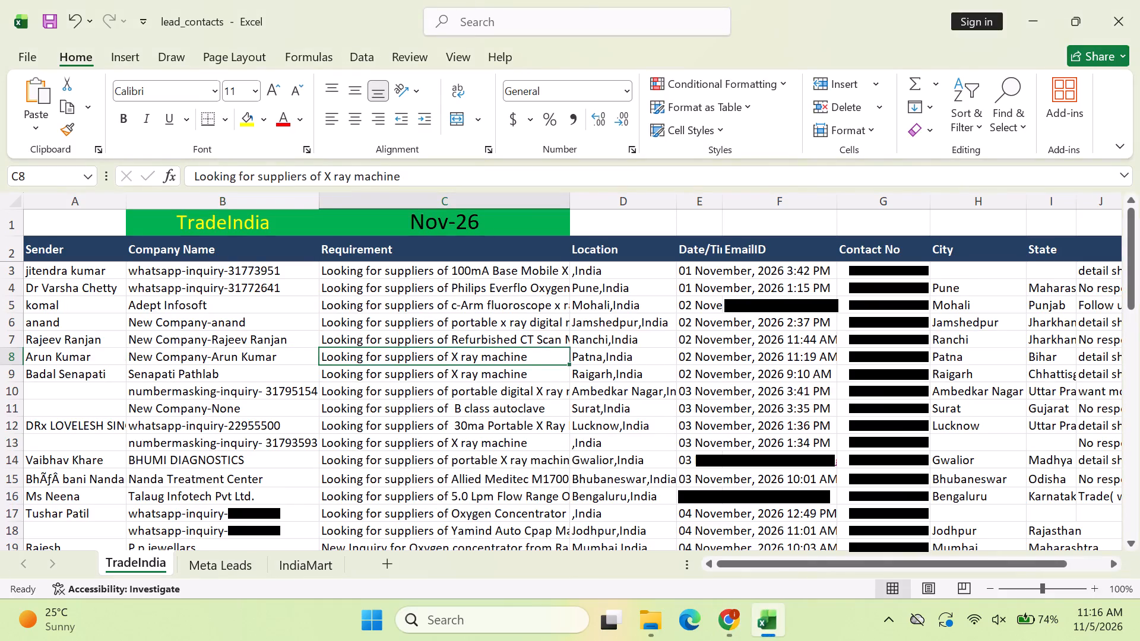
key("ctrl+c")
left_click(723, 608)
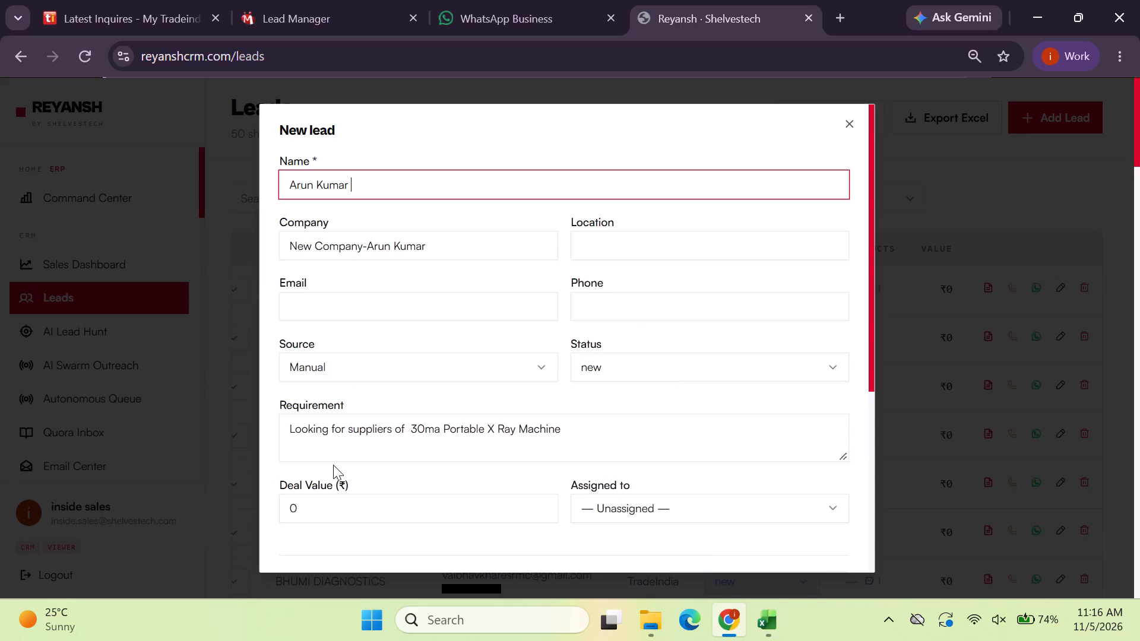
left_click_drag(285, 426, 651, 432)
key("ctrl+v")
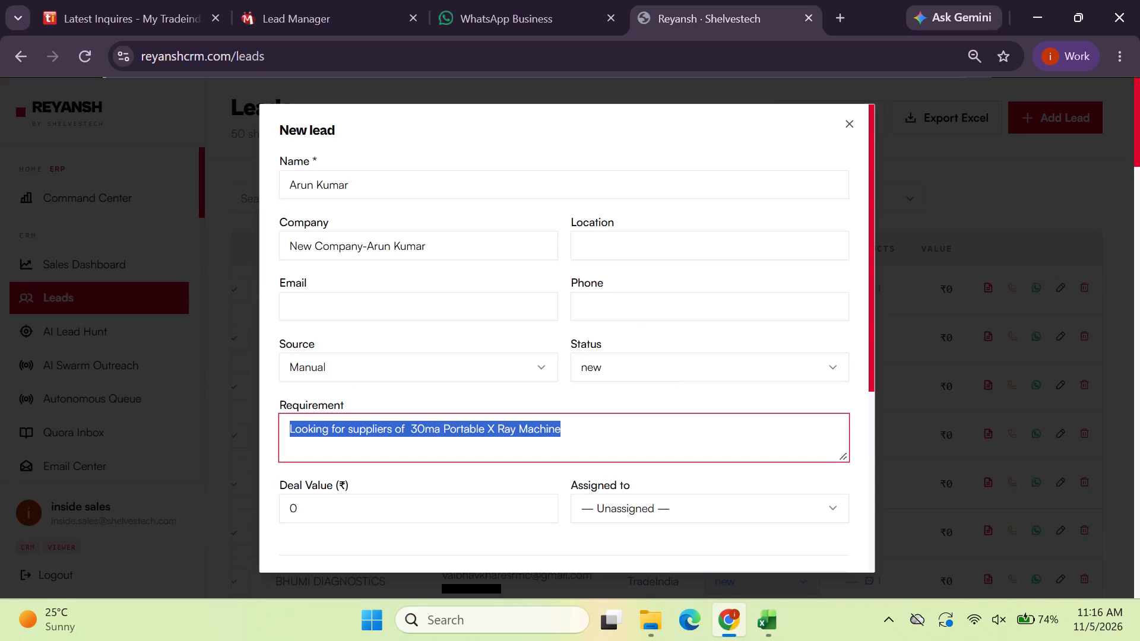
Switch to lead_contacts and copy row 8's location, Patna,India, from the TradeIndia sheet.
left_click(777, 625)
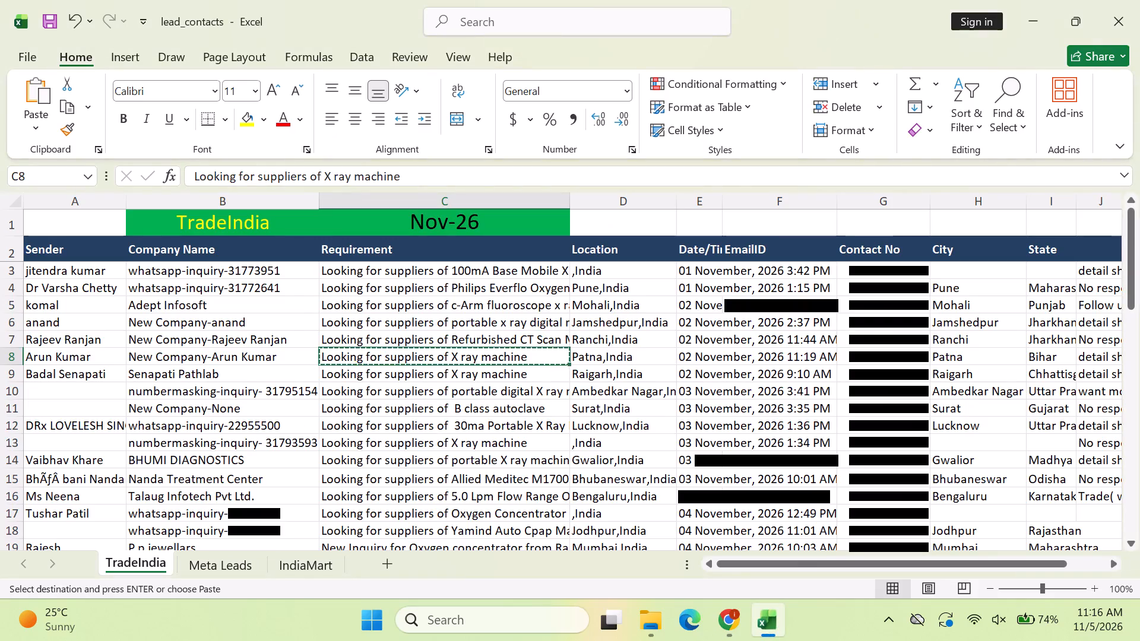
left_click(598, 358)
key("ctrl+c")
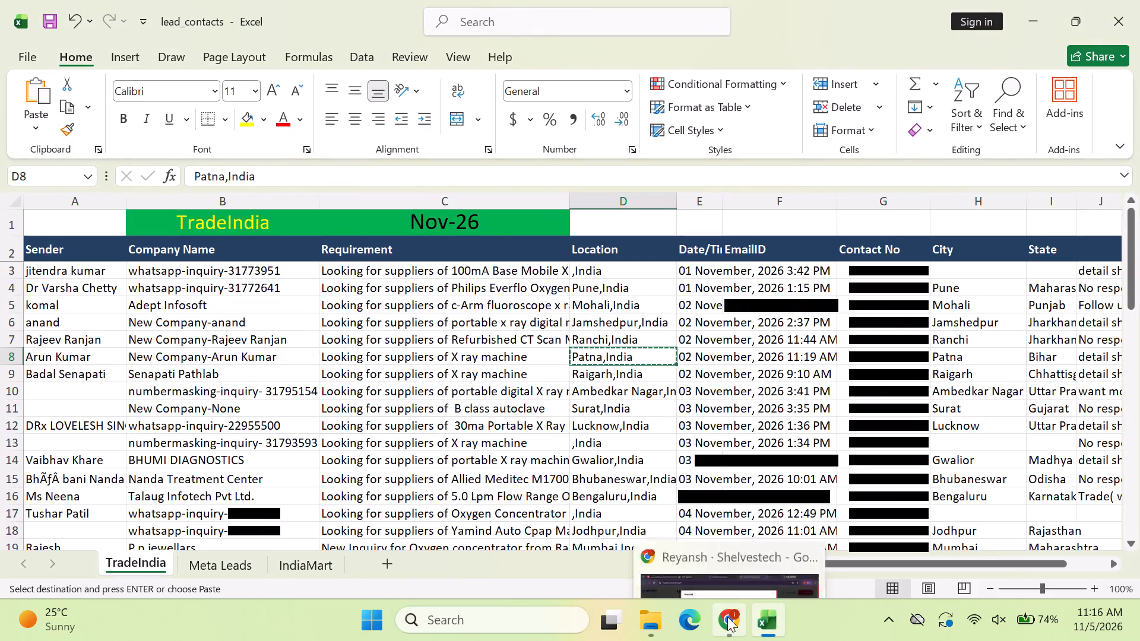
Switch to Reyansh CRM and paste the copied location, Patna,India, into the new lead's Location.
left_click(727, 617)
left_click(603, 239)
key("ctrl+v")
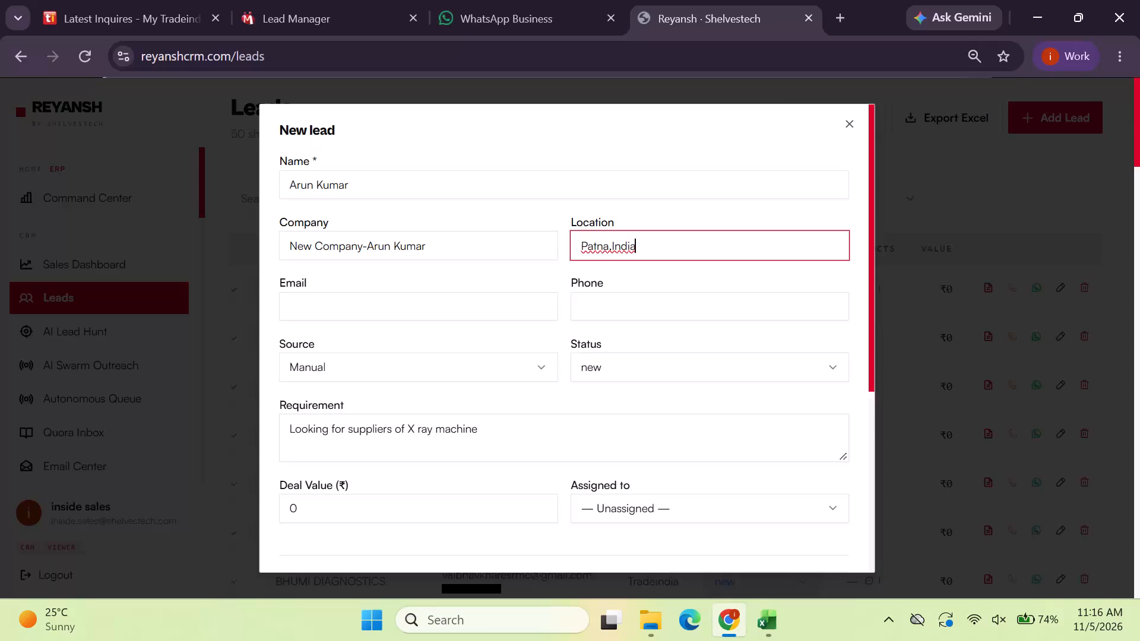
Copy the contact number from row 8 of the TradeIndia sheet in lead_contacts into the new lead's Phone in Reyansh CRM.
left_click(769, 618)
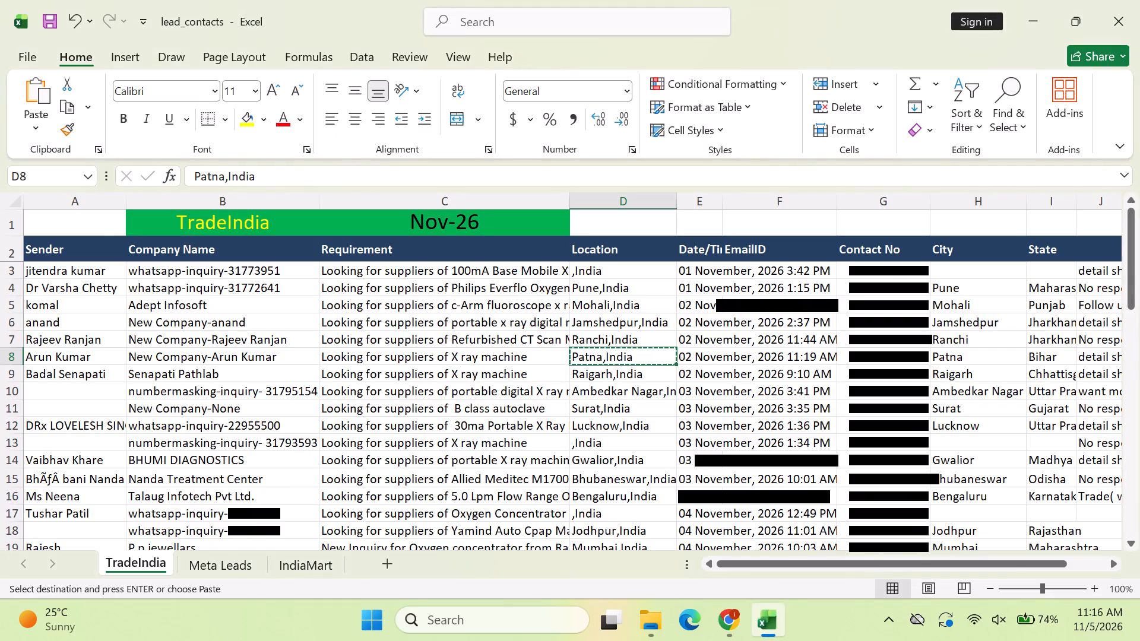
double_click(868, 358)
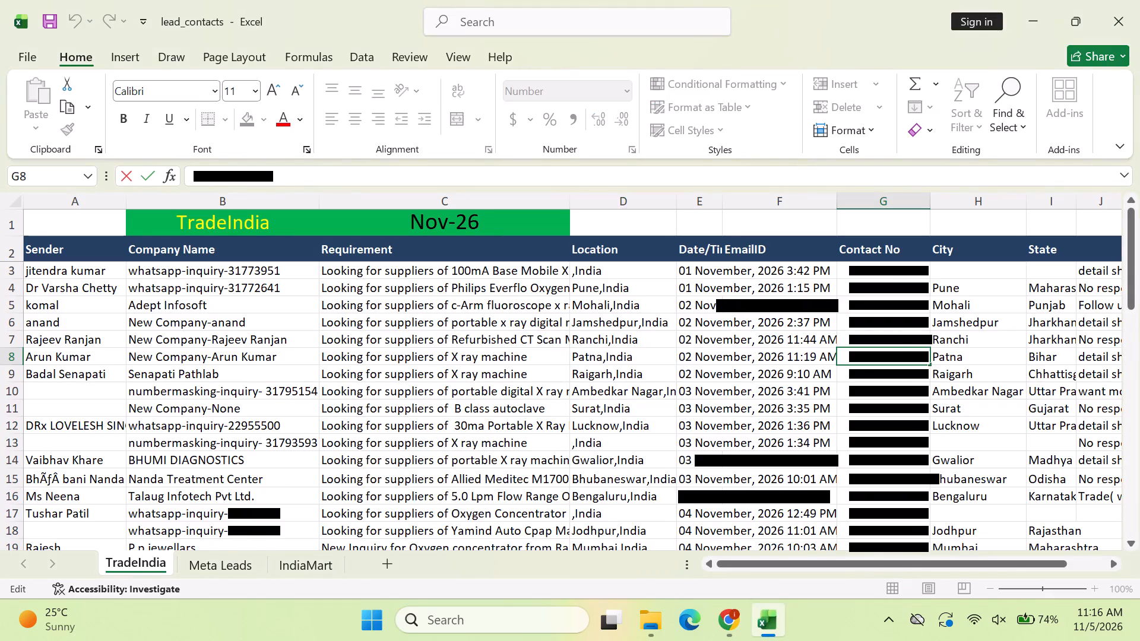
left_click_drag(864, 356, 929, 357)
key("ctrl+c")
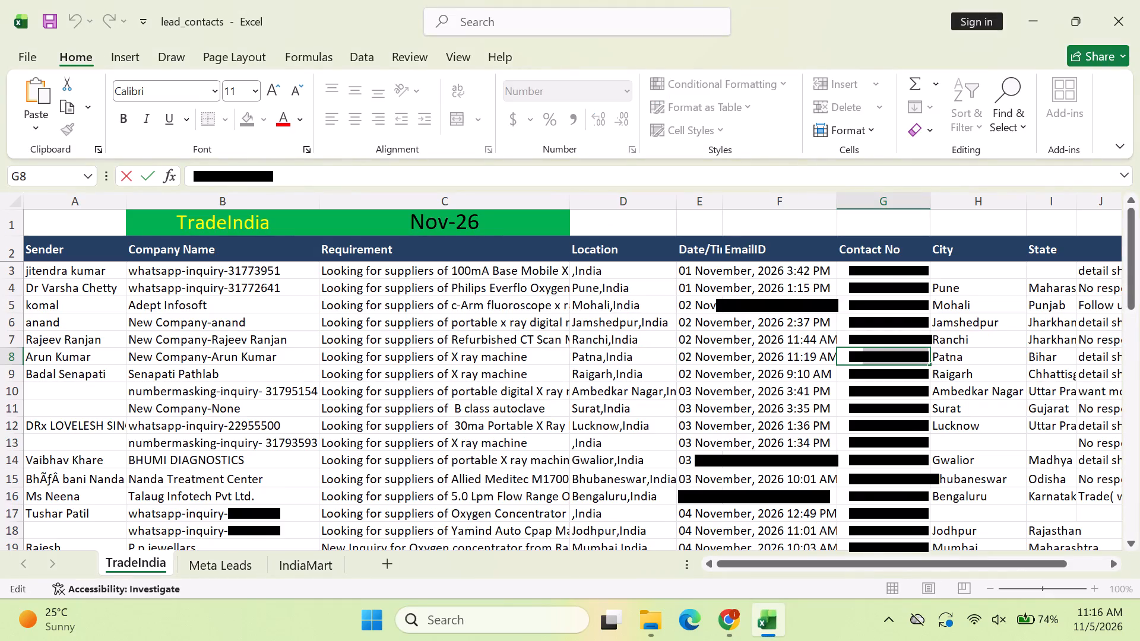
left_click(733, 618)
left_click(583, 304)
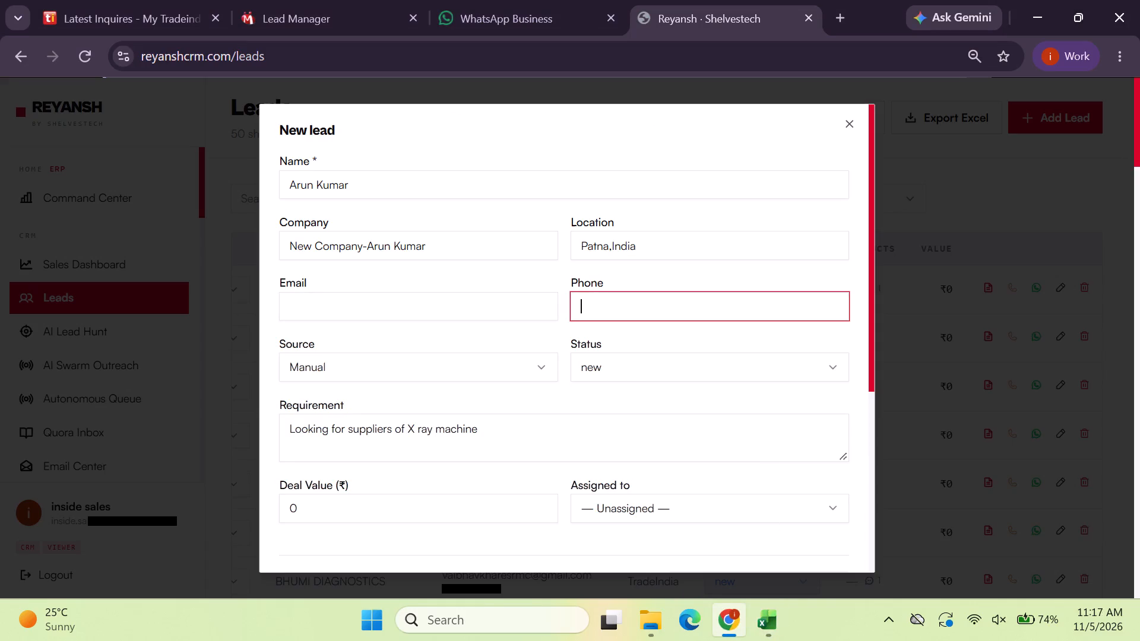
key("ctrl+v")
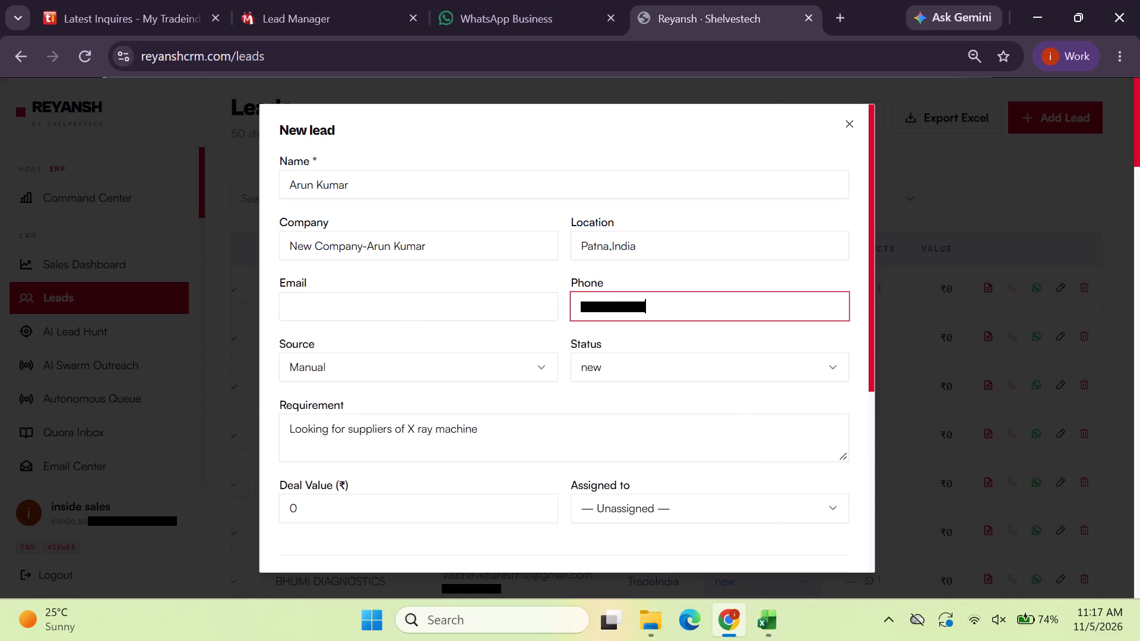
Set the new lead's source to TradeIndia.
left_click(496, 372)
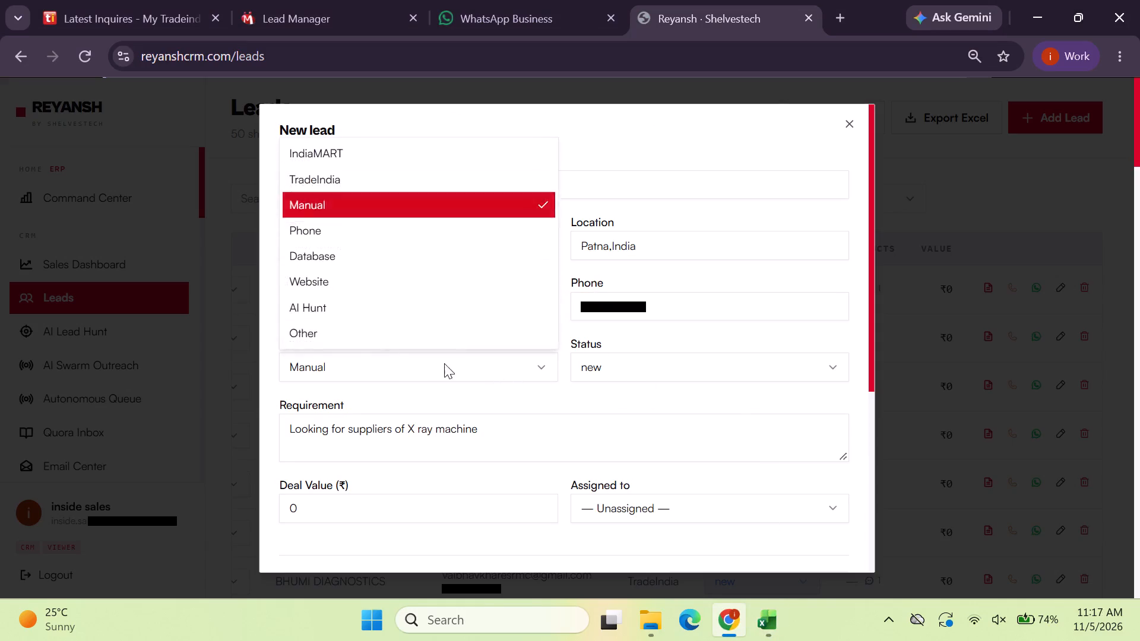
left_click(327, 176)
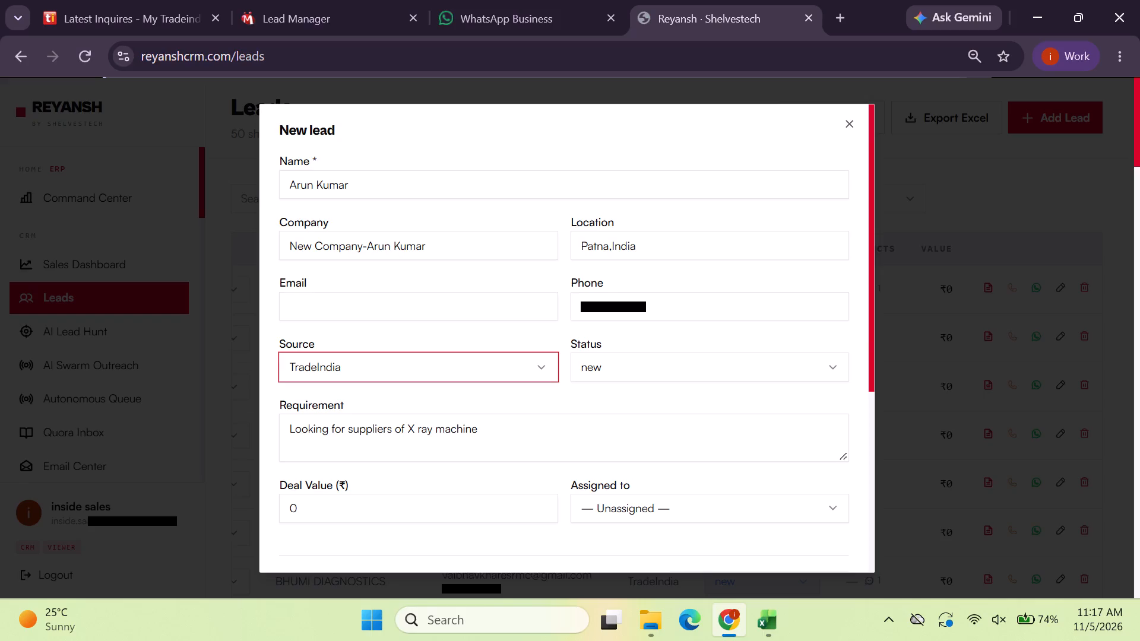
Select the whole contact number in the new lead's Phone entry.
scroll(762, 399, "down", 1)
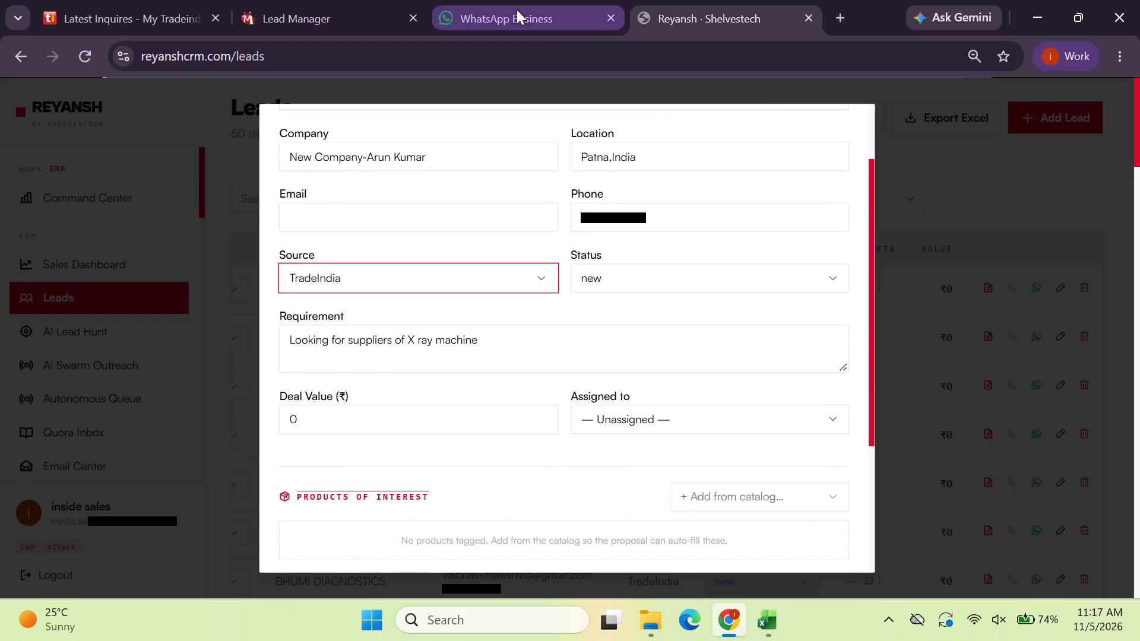
left_click_drag(582, 217, 668, 221)
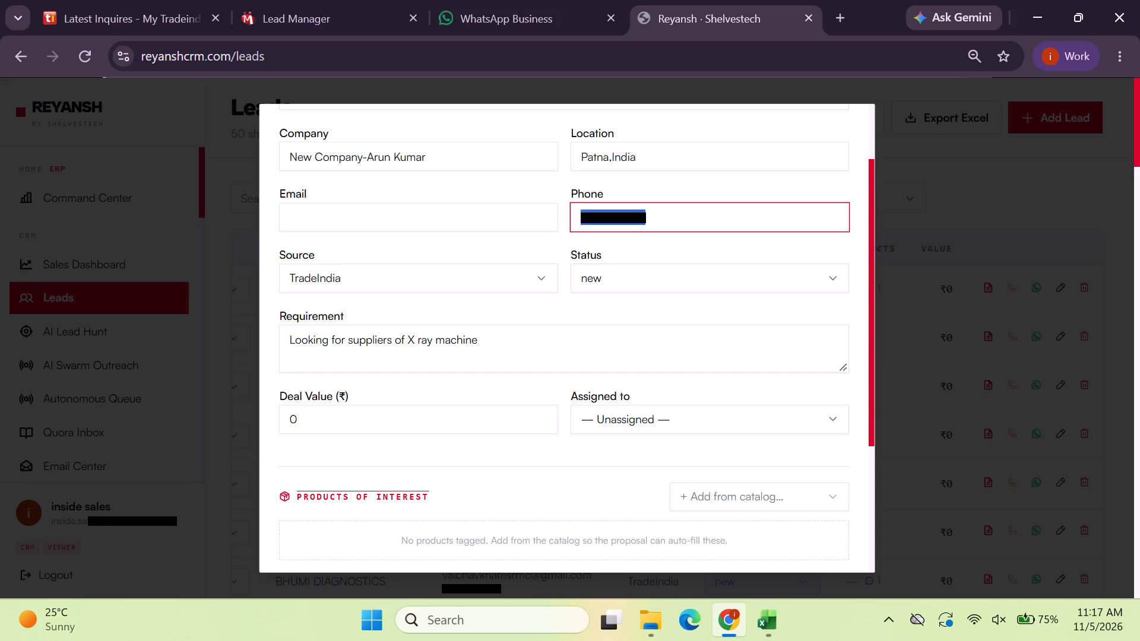
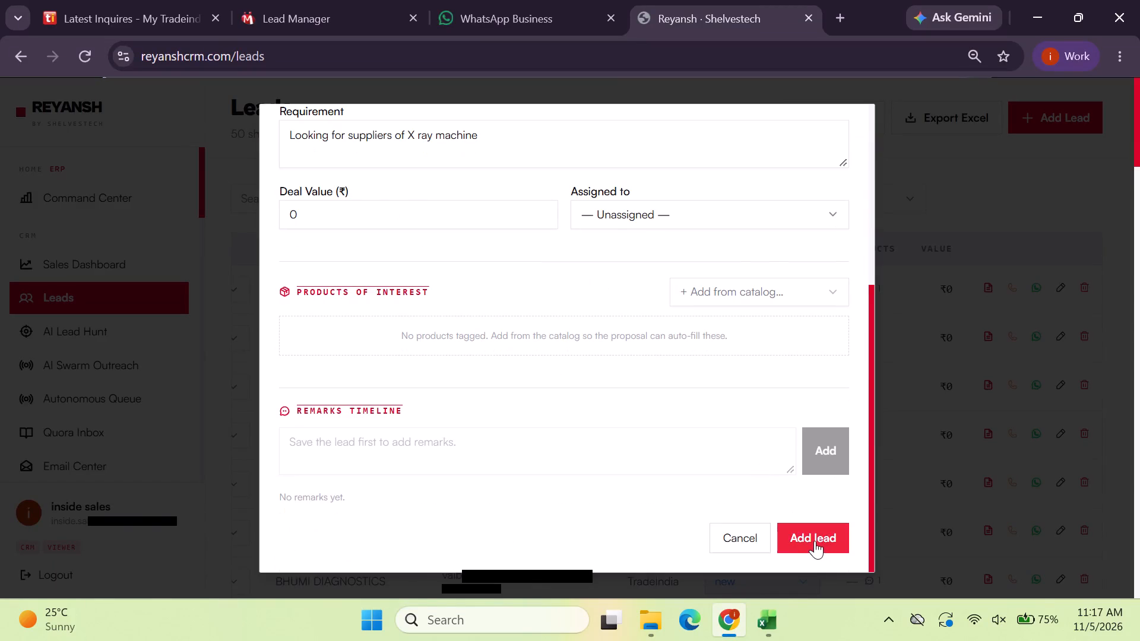
Save the new lead with the requirement "Looking for suppliers of X ray machine" to the Leads list.
left_click(815, 541)
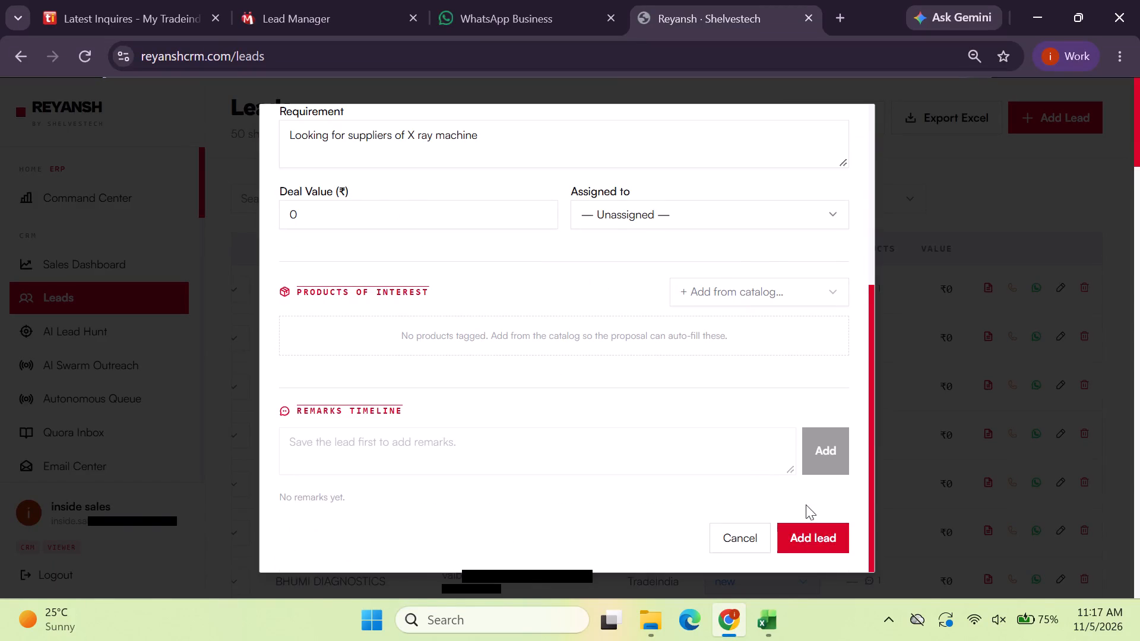
Log a No answer call activity, without a note, for the newly added lead in the first row of the Leads list.
left_click(1008, 289)
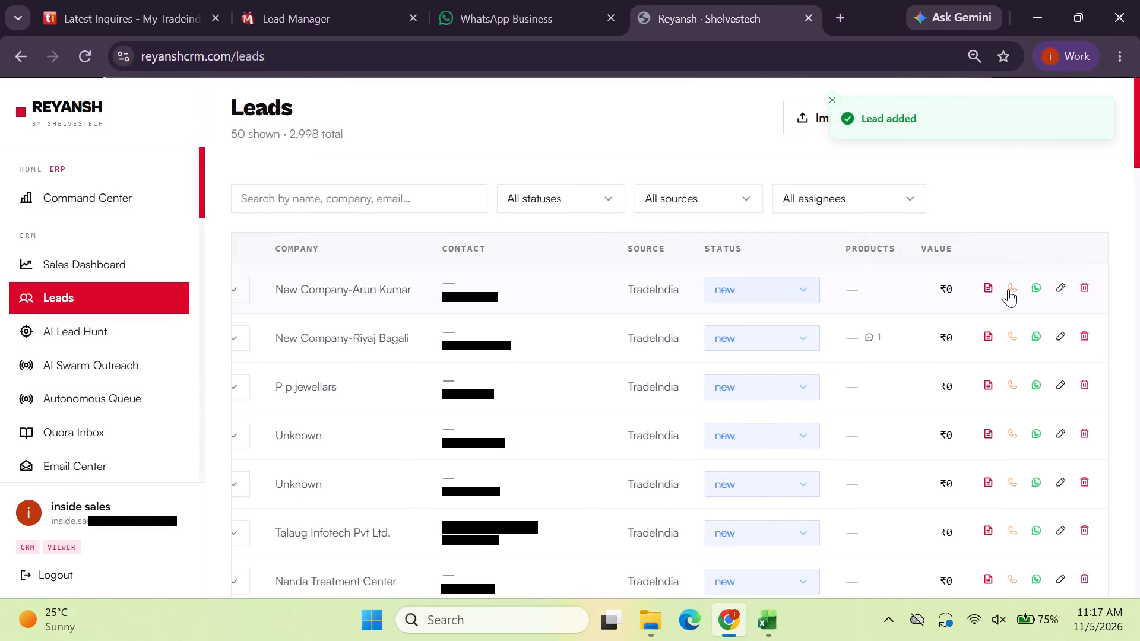
left_click(541, 257)
left_click(357, 323)
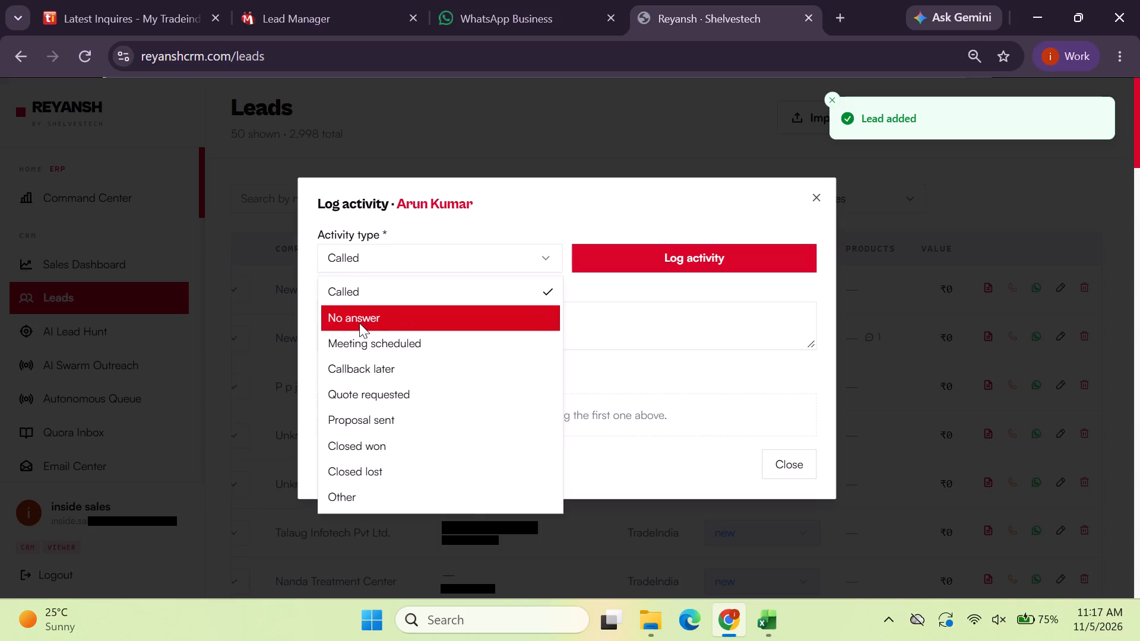
left_click(715, 251)
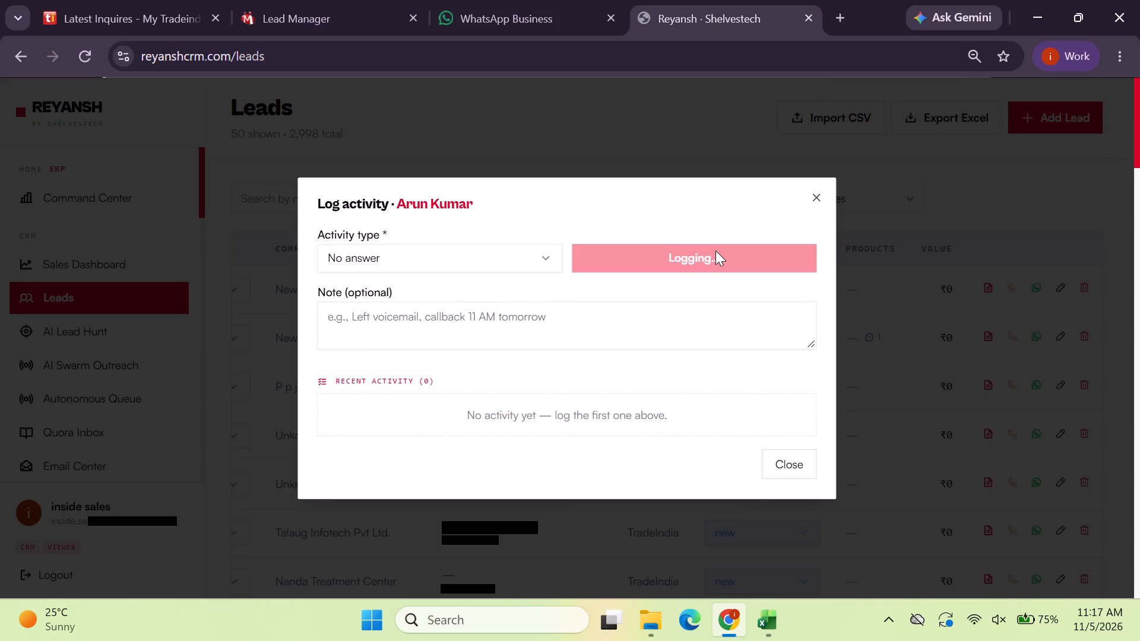
Close the activity log of the newest lead and return to the Leads list.
left_click(811, 194)
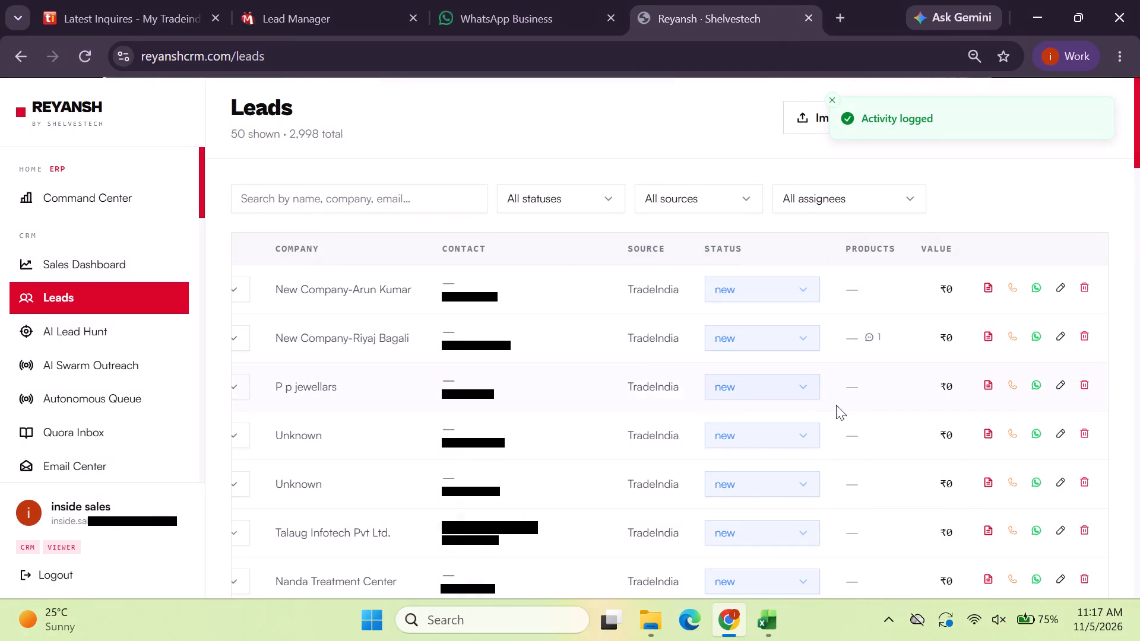
scroll(834, 383, "up", 2)
scroll(825, 362, "down", 6)
scroll(828, 328, "up", 5)
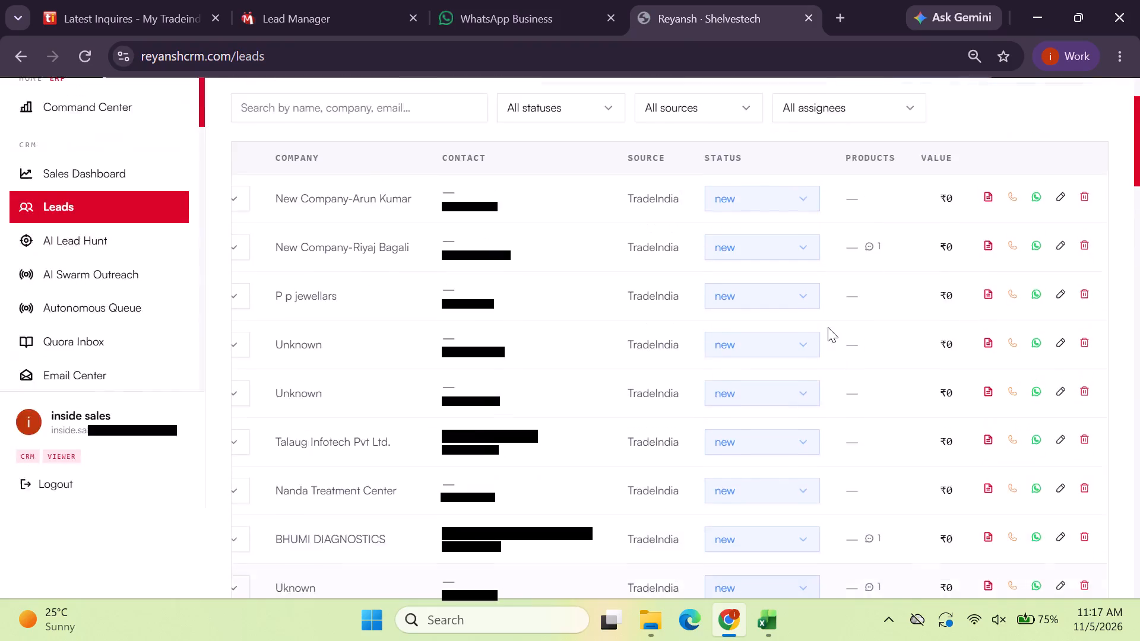
scroll(828, 327, "up", 8)
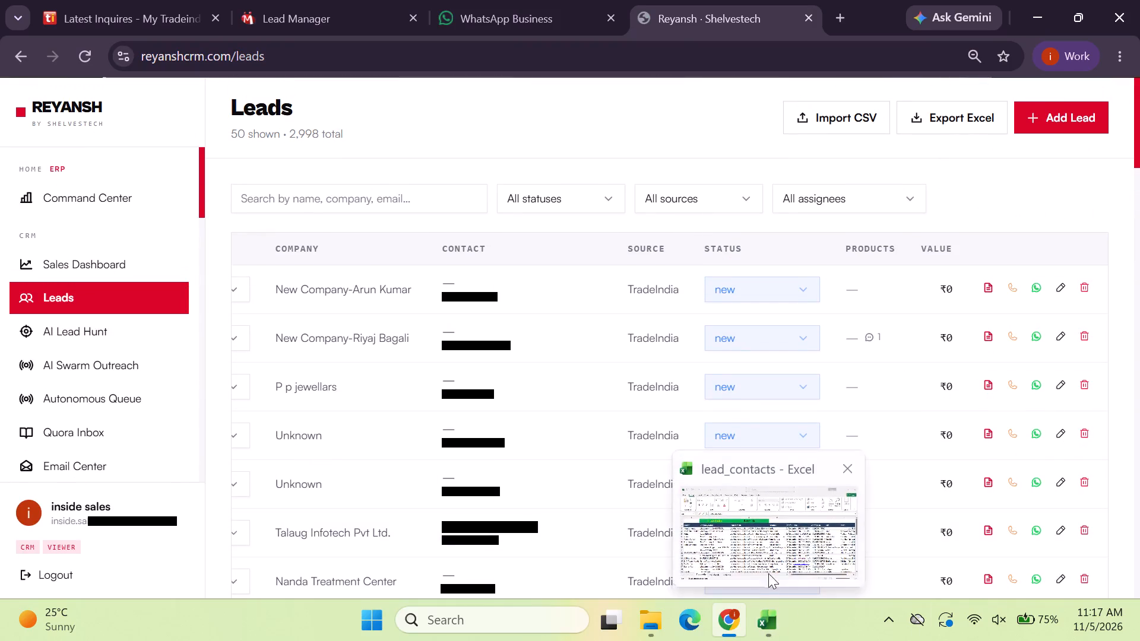
Start a new lead in Reyansh CRM and fill its Name with the sender from row 7 of the TradeIndia sheet in lead_contacts.
left_click(769, 573)
left_click(898, 448)
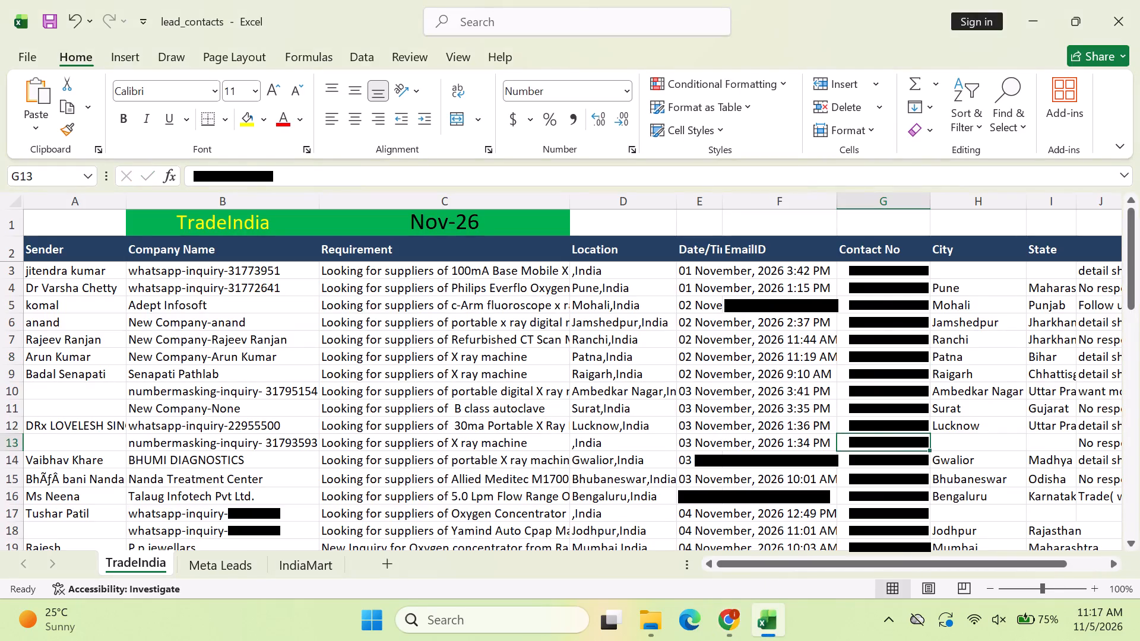
left_click(40, 345)
key("ctrl+c")
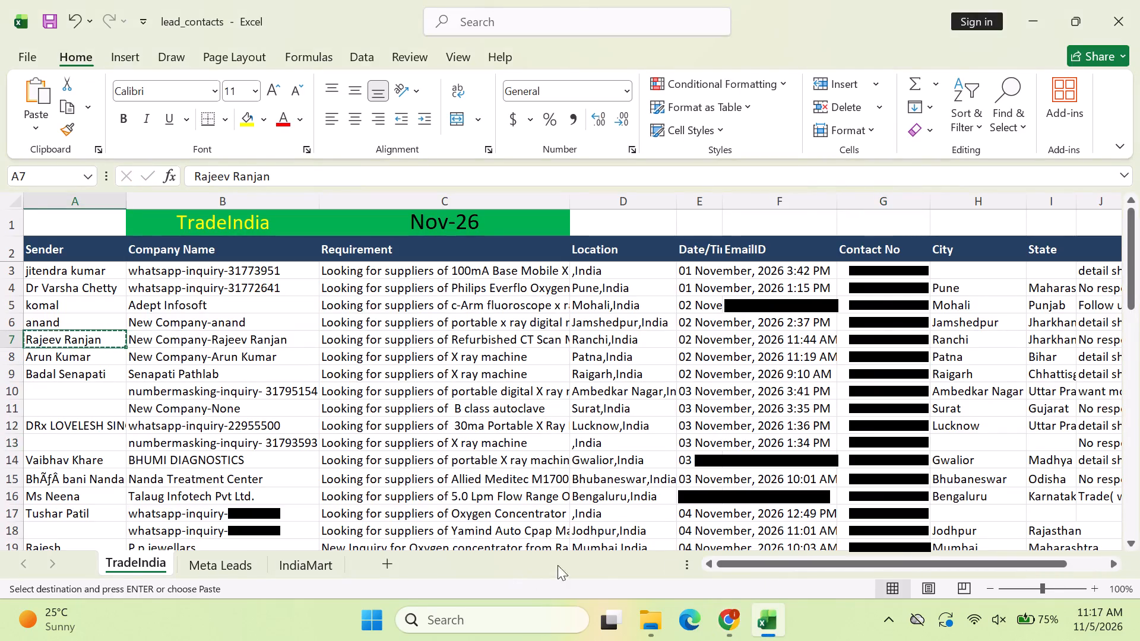
left_click(733, 618)
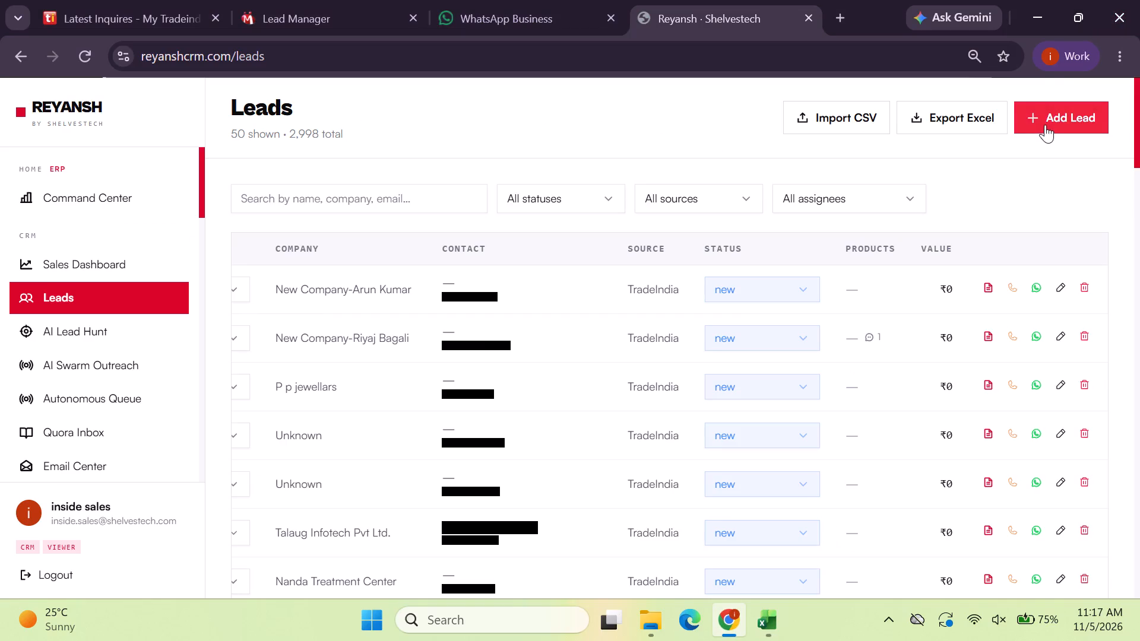
left_click(1045, 125)
left_click(448, 179)
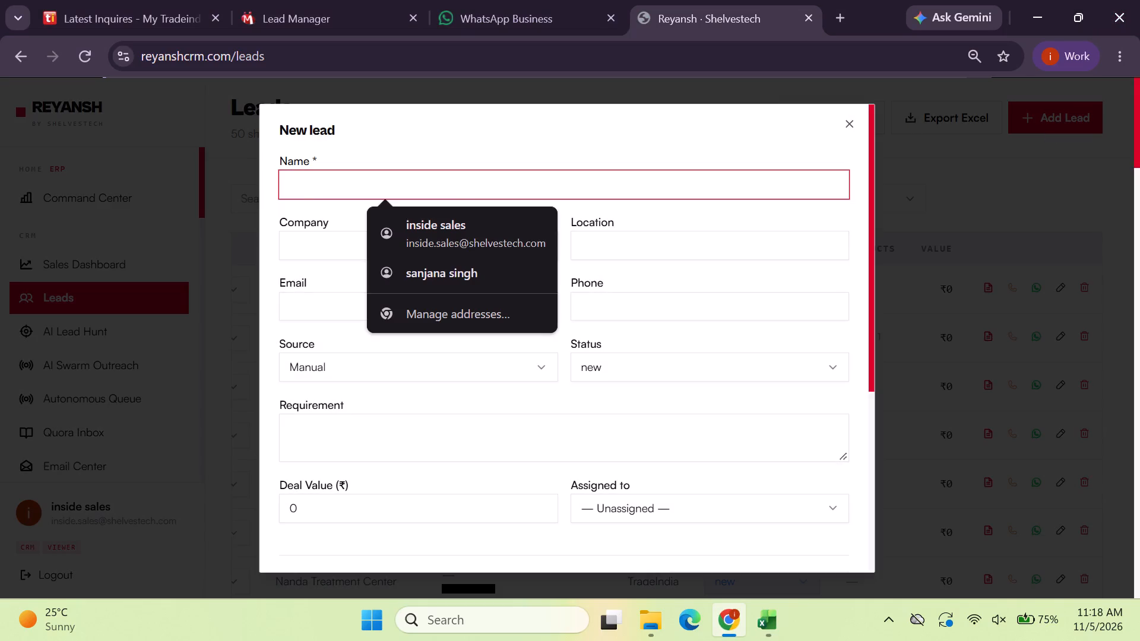
key("ctrl+v")
Copy the company name from row 7 of the TradeIndia sheet in lead_contacts into the new lead's Company in Reyansh CRM.
left_click(734, 614)
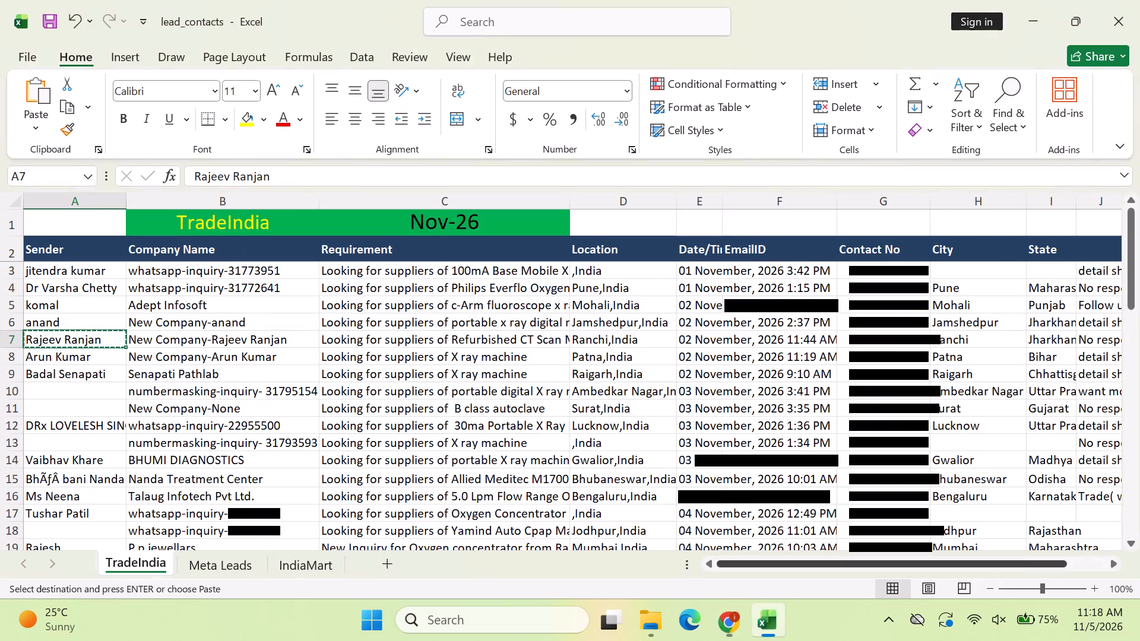
left_click(172, 335)
key("ctrl+c")
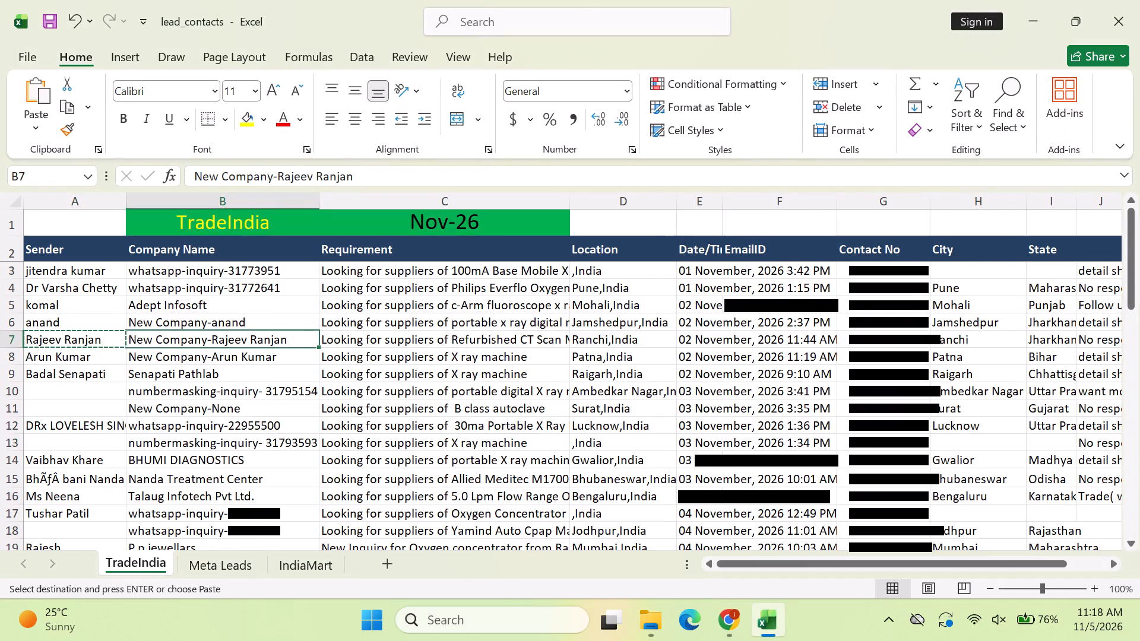
left_click(721, 620)
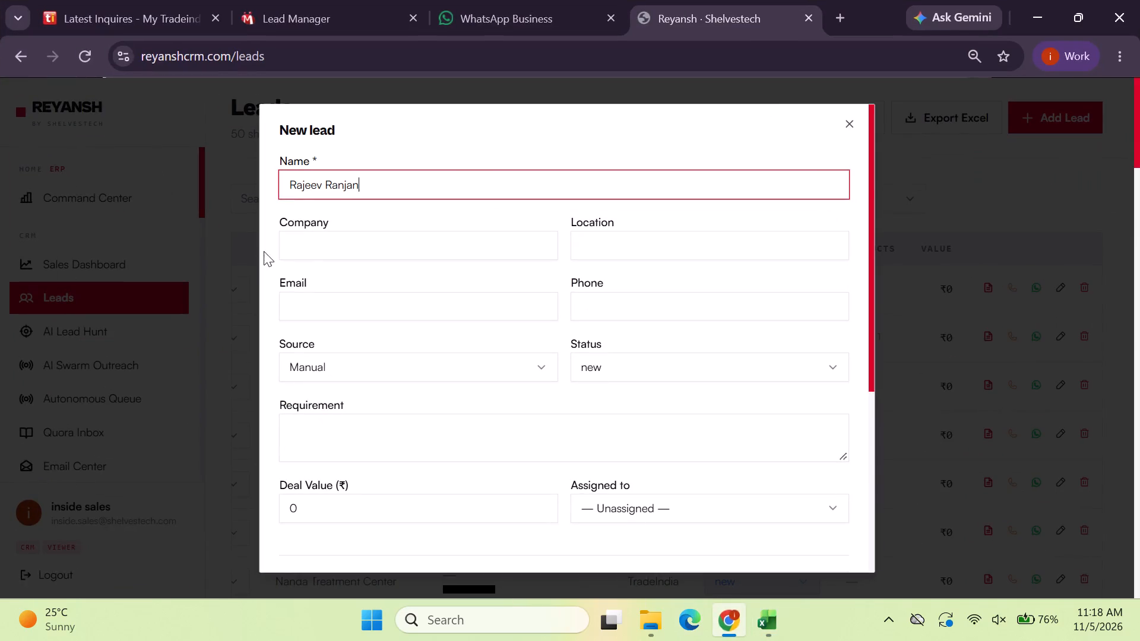
left_click(313, 243)
key("ctrl+v")
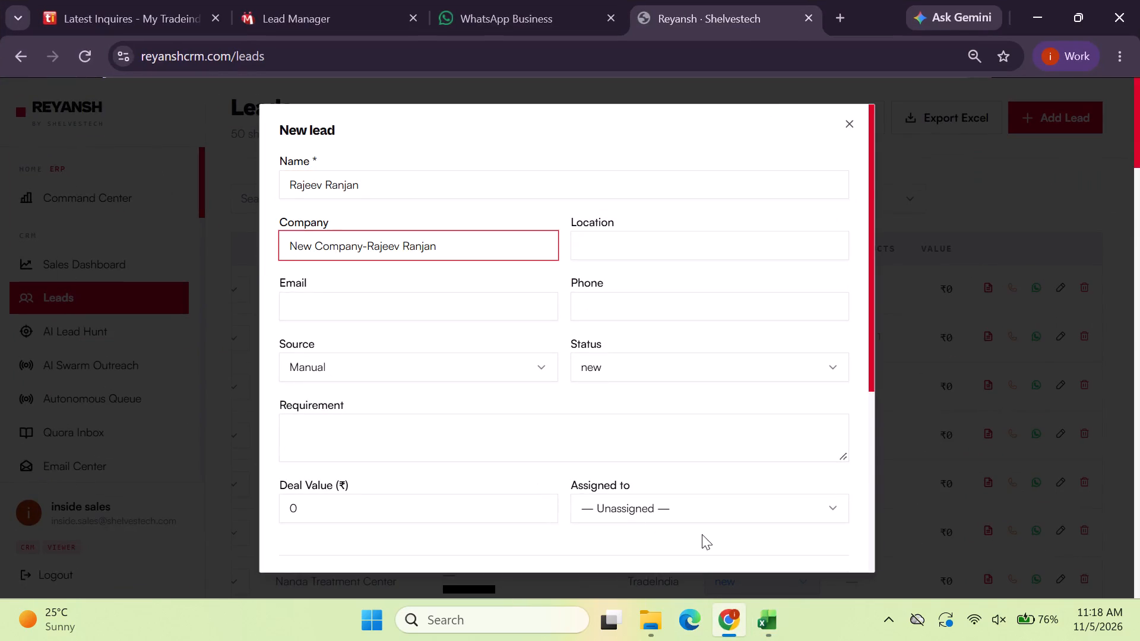
Copy "Looking for suppliers of Refurbished CT Scan Machine" from row 7 of the TradeIndia sheet into the new lead's Requirement in Reyansh CRM.
left_click(727, 617)
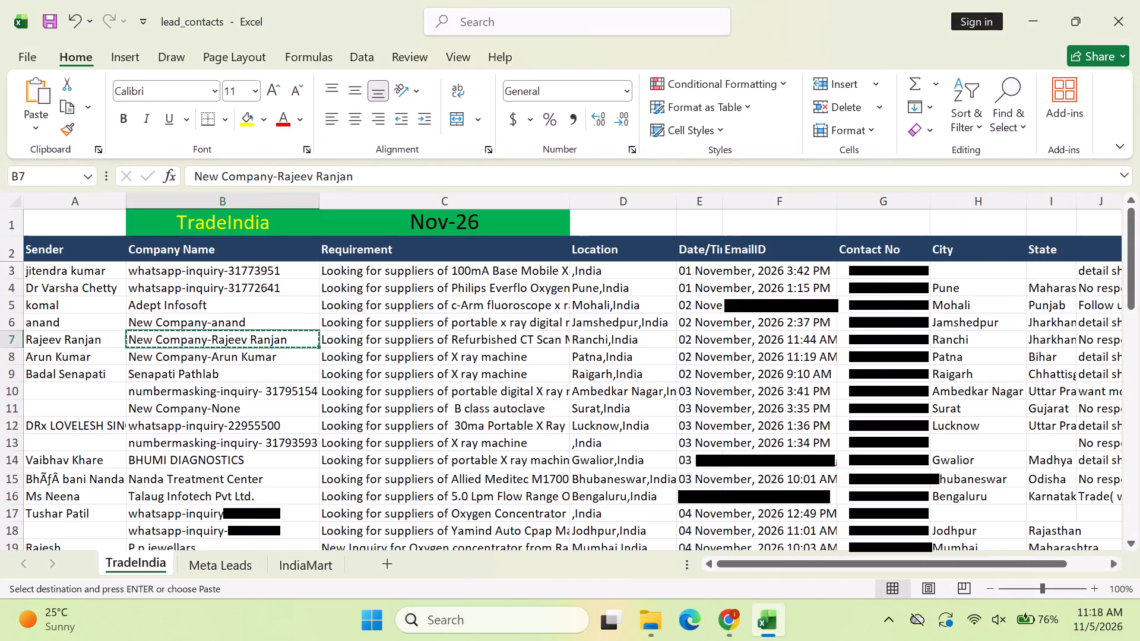
left_click(340, 336)
key("ctrl+c")
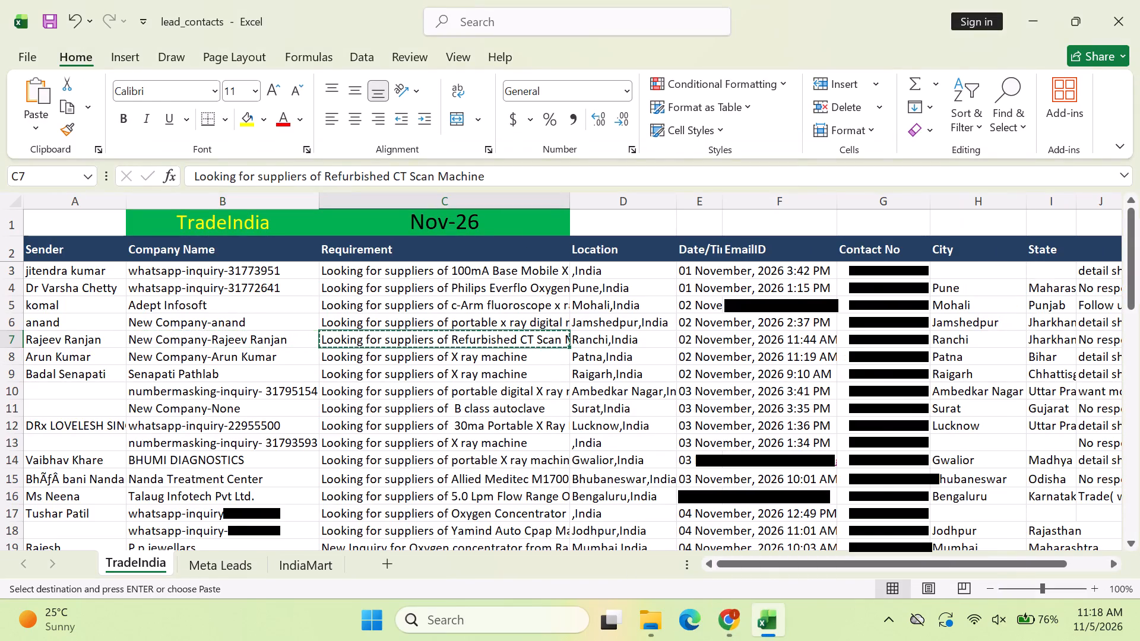
left_click(727, 622)
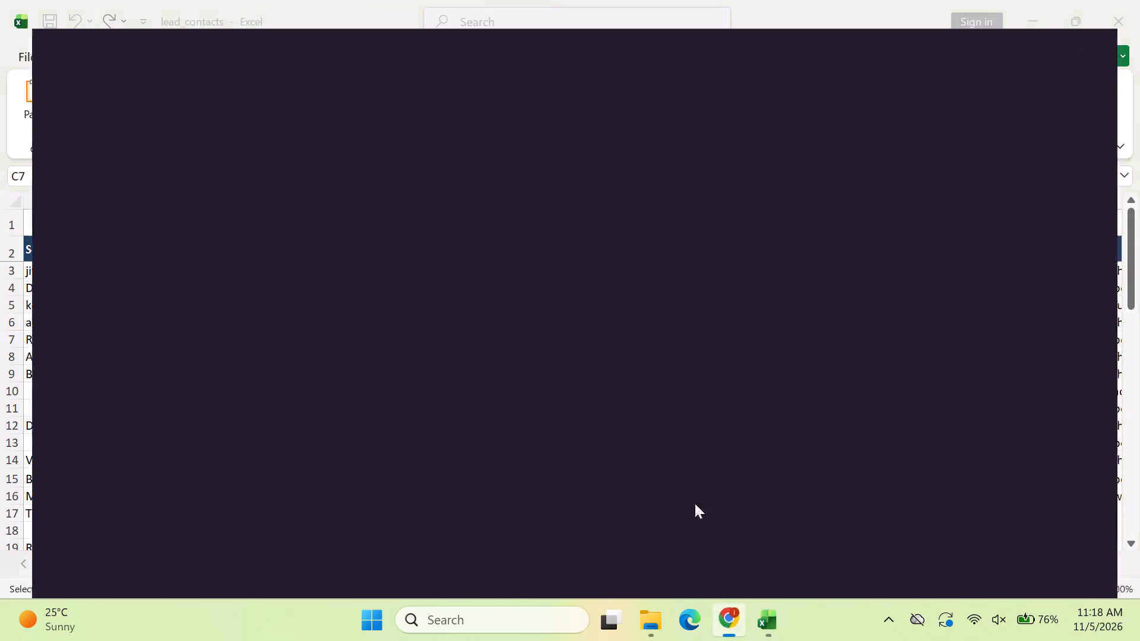
left_click(323, 429)
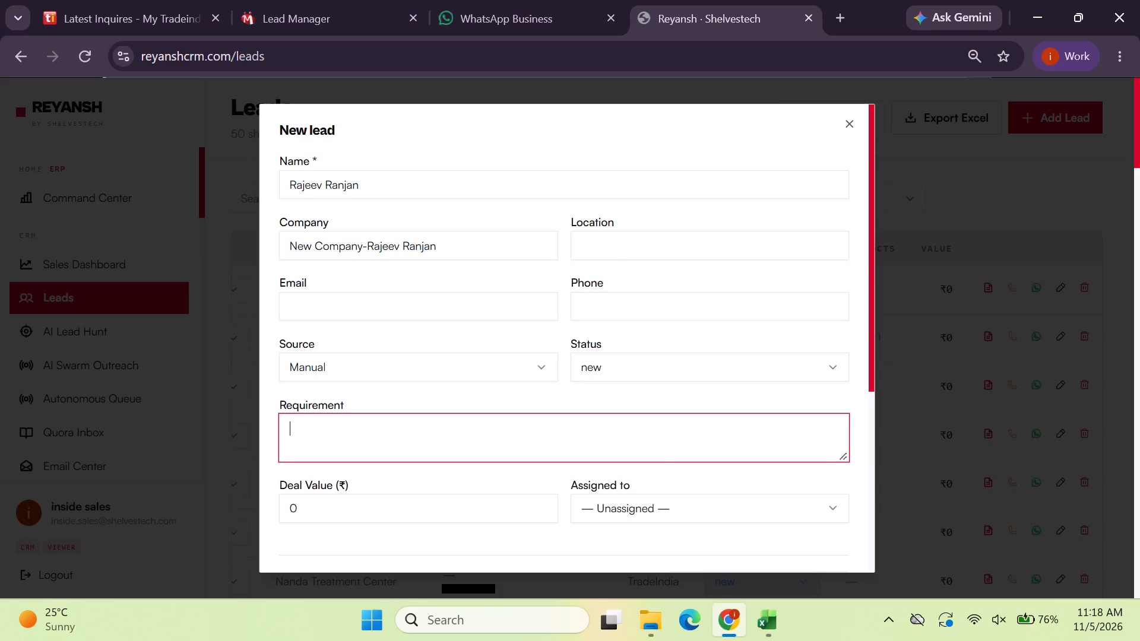
key("ctrl+v")
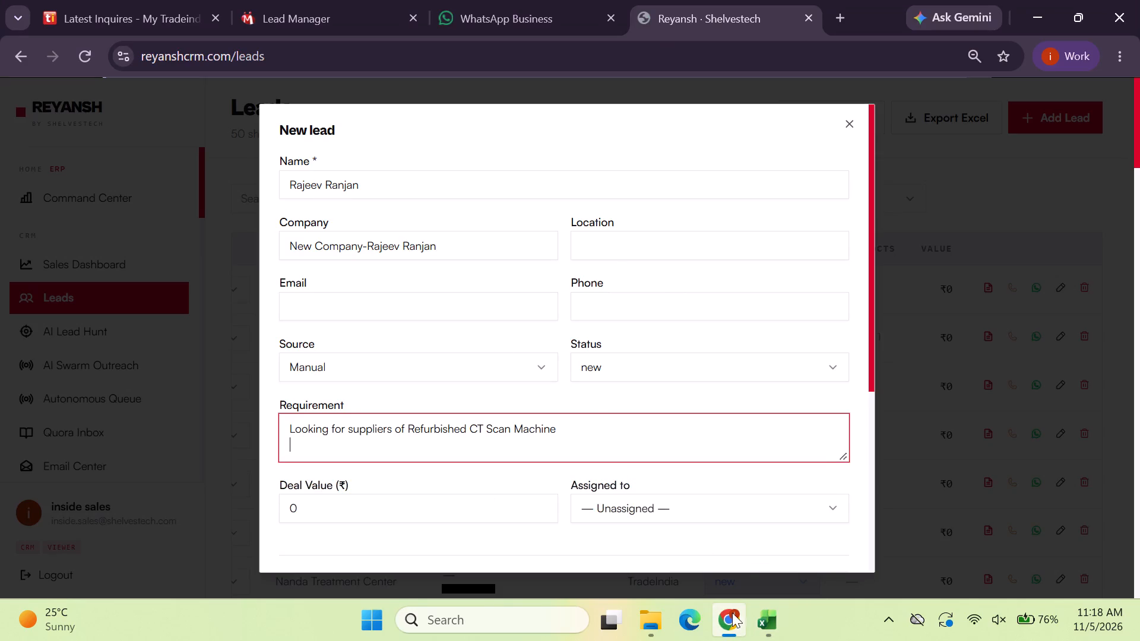
Copy row 7's location, Ranchi,India, from the TradeIndia sheet in lead_contacts into the new lead's Location in Reyansh CRM.
left_click(709, 554)
left_click(726, 532)
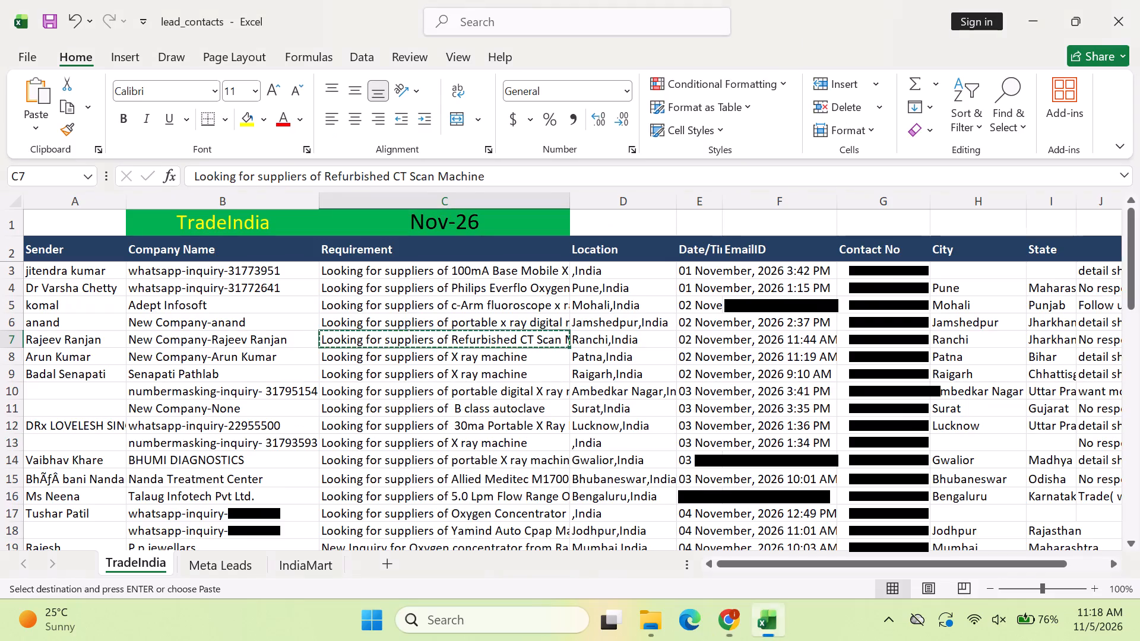
left_click(607, 342)
key("ctrl+c")
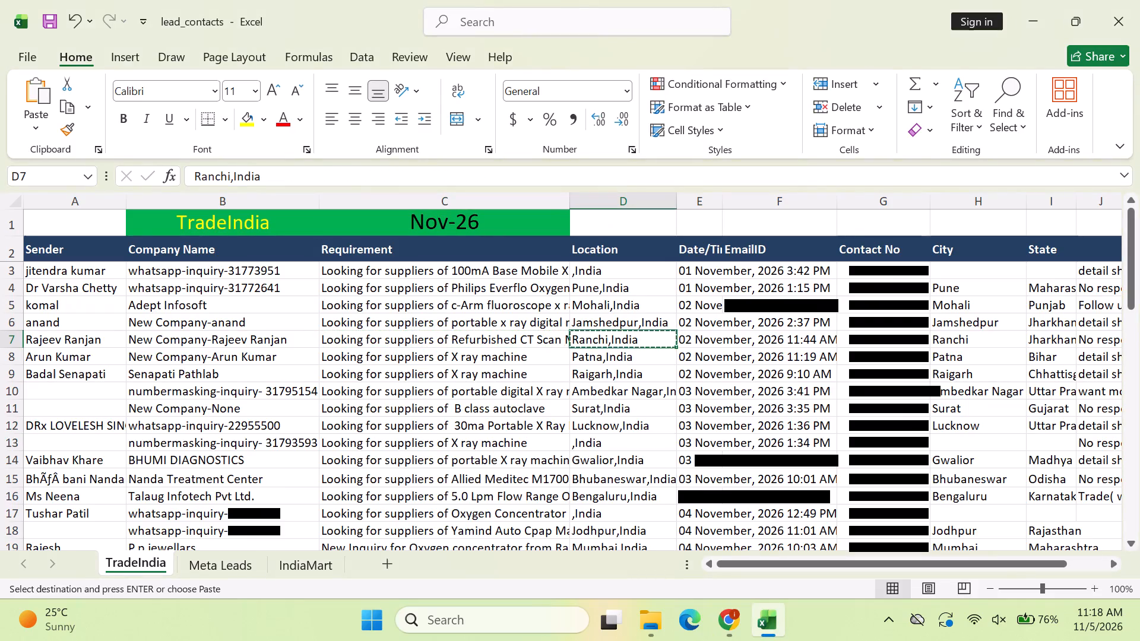
left_click(733, 617)
left_click(654, 249)
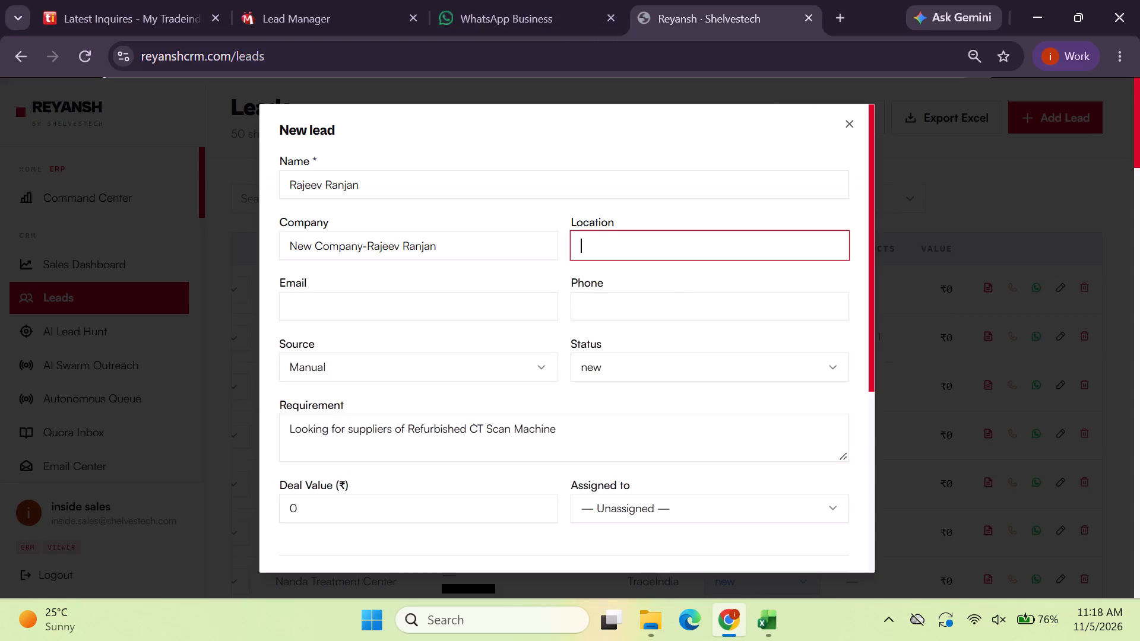
key("ctrl+v")
Switch to lead_contacts and copy row 7's contact number from the TradeIndia sheet.
left_click(721, 617)
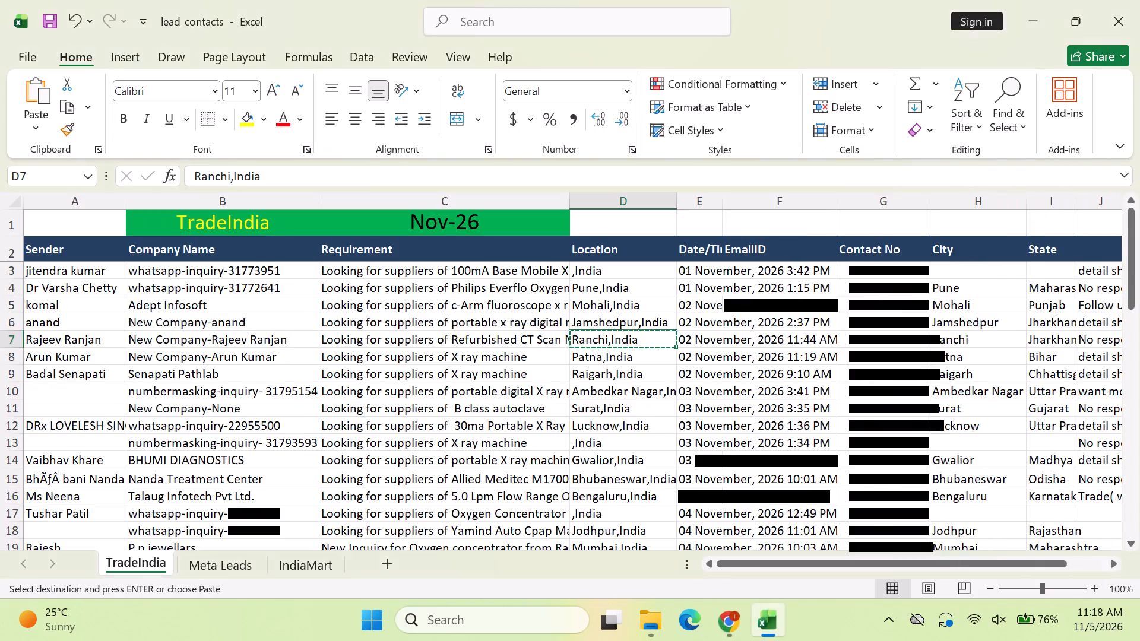
left_click(867, 342)
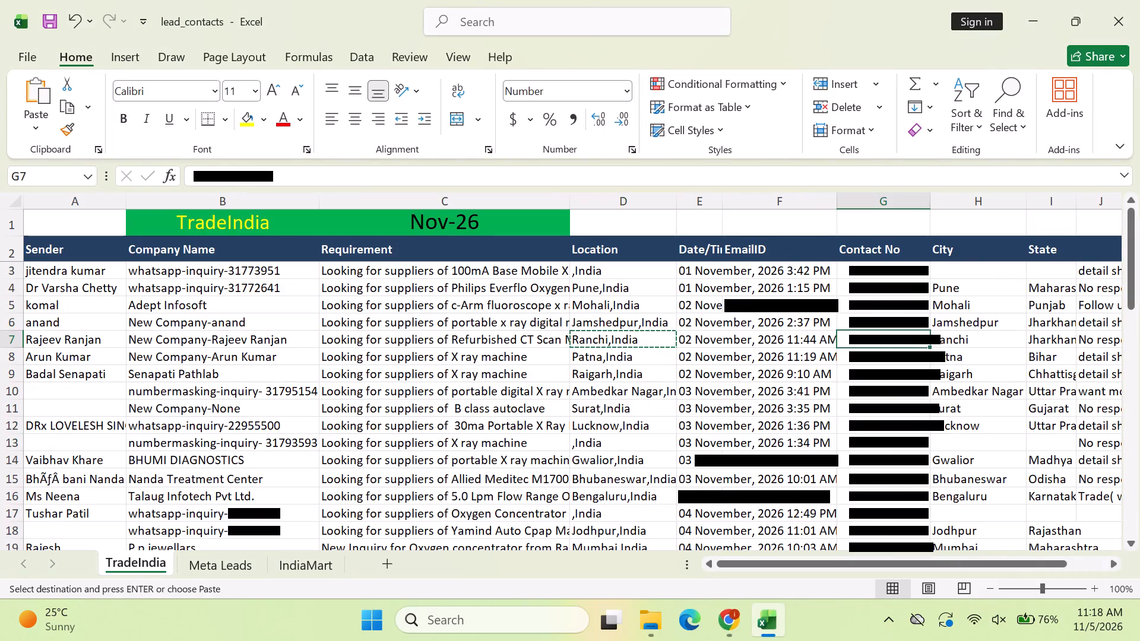
key("ctrl+c")
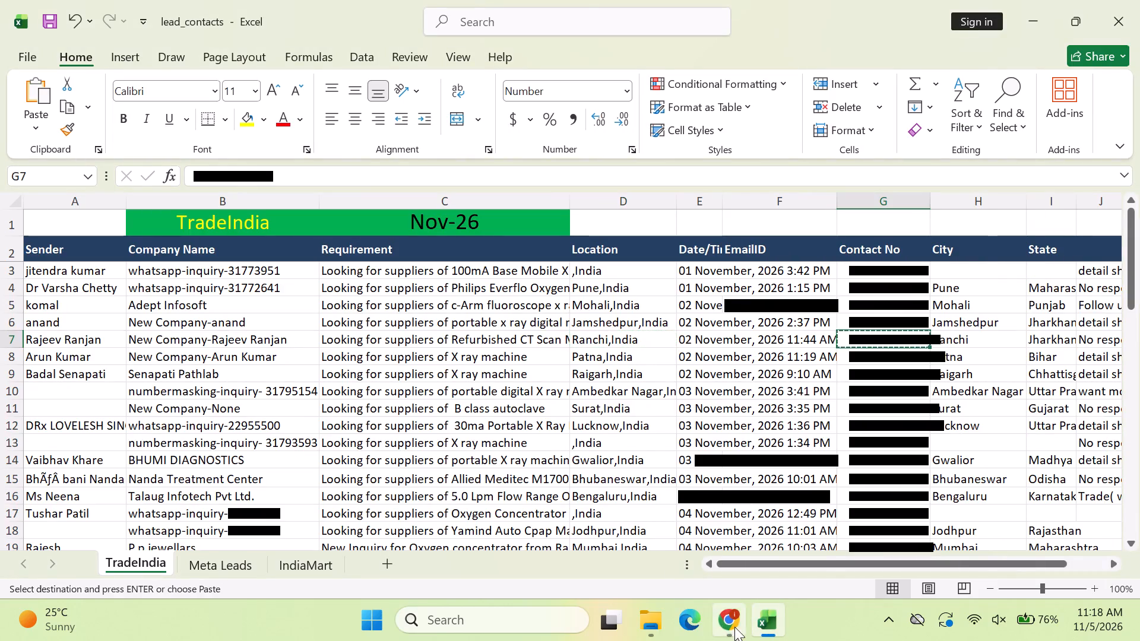
Switch to Reyansh CRM and paste the copied contact number into the new lead's Phone.
left_click(735, 626)
left_click(600, 293)
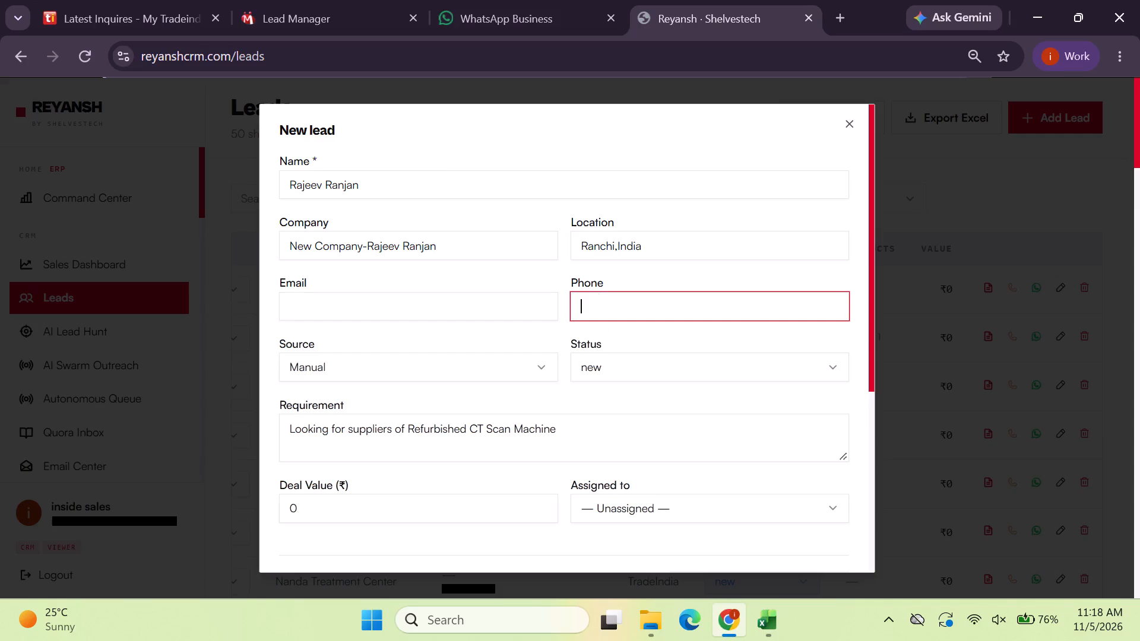
key("ctrl+v")
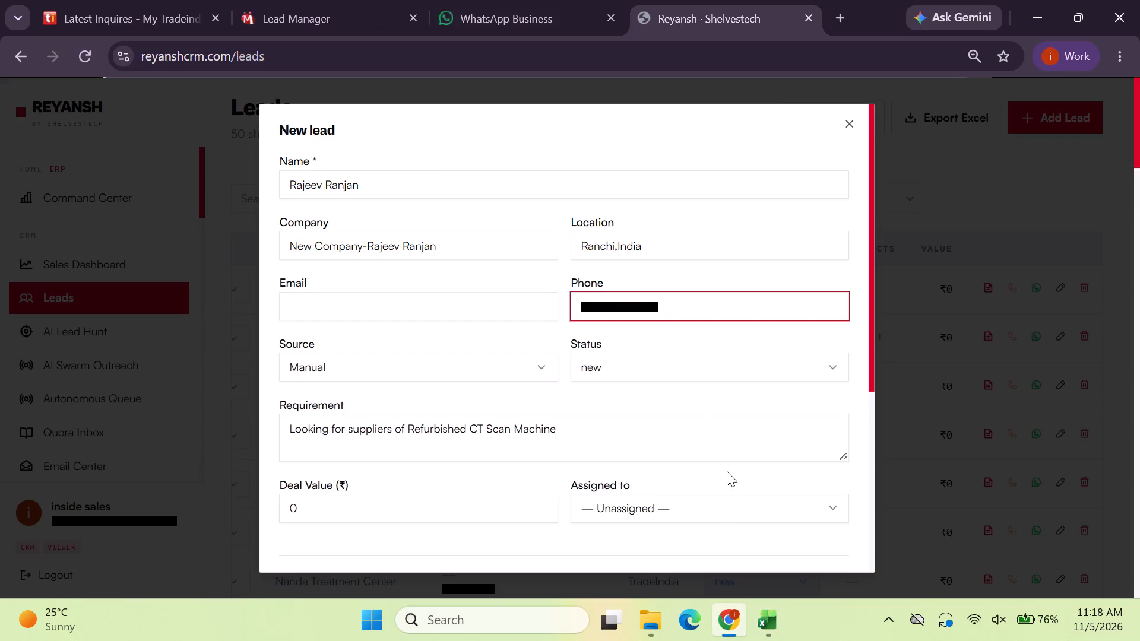
Set the new lead's Source to TradeIndia.
left_click(490, 367)
left_click(357, 153)
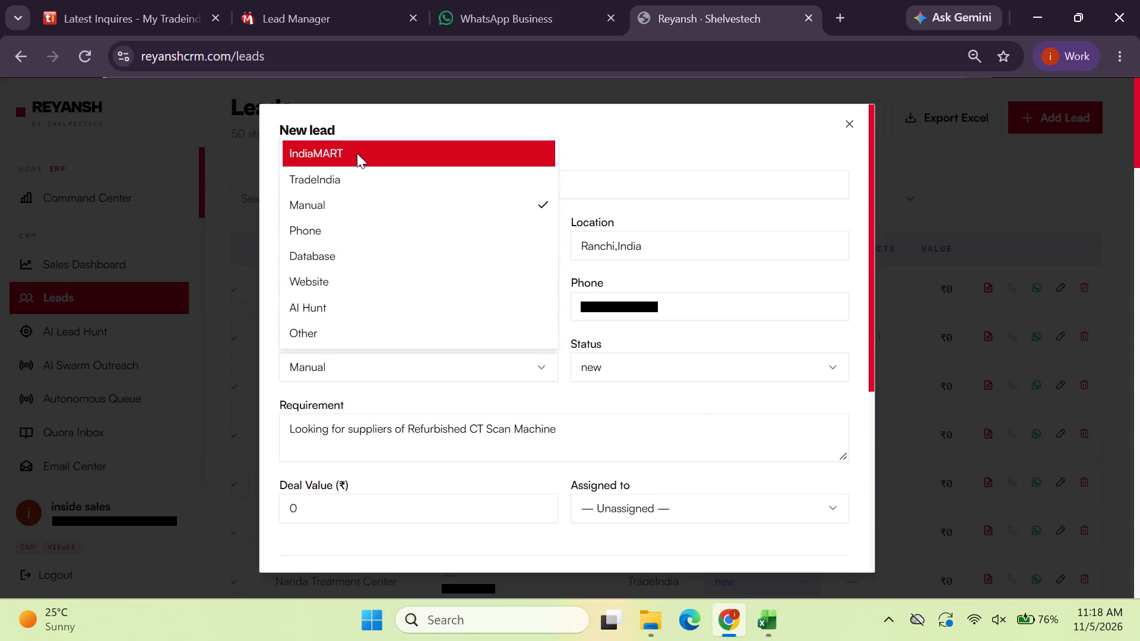
left_click(410, 363)
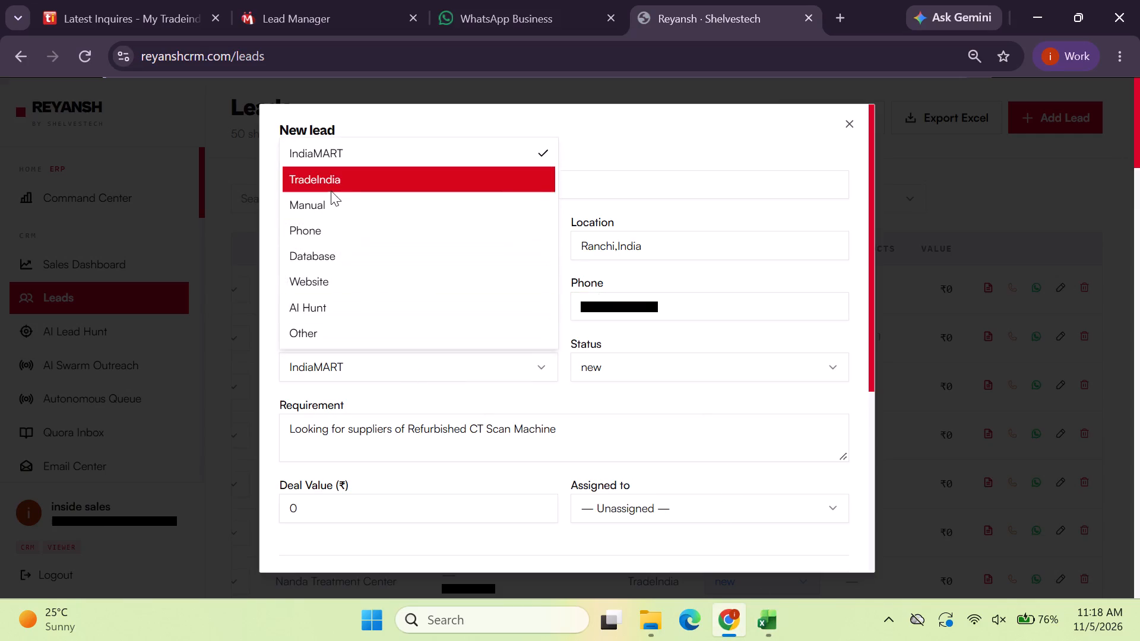
left_click(331, 191)
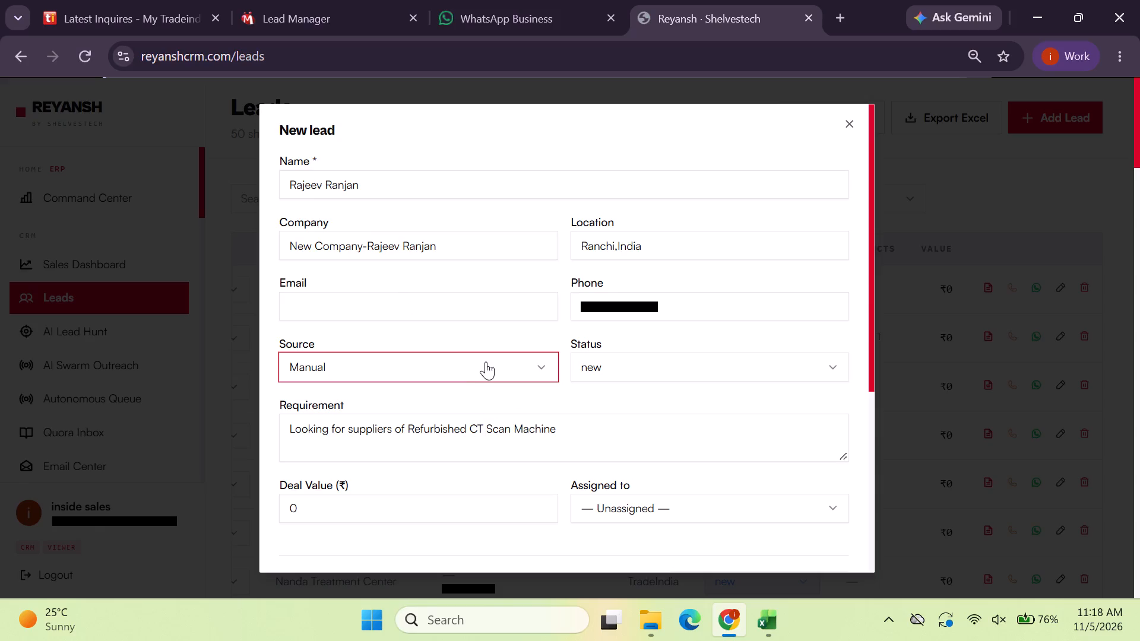
left_click(486, 361)
left_click(309, 168)
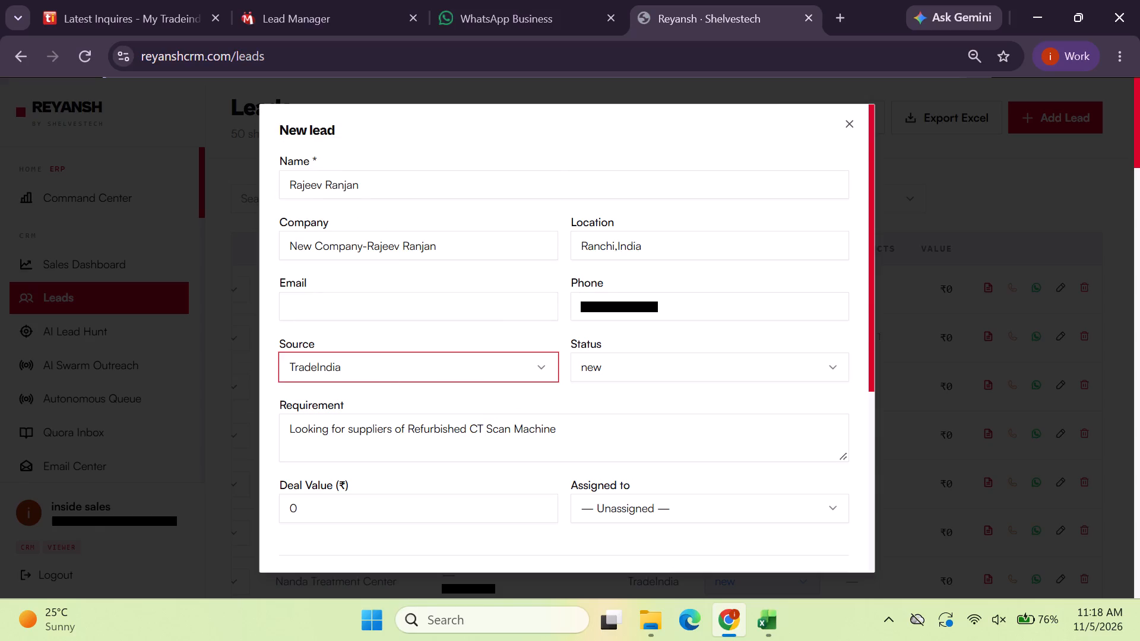
scroll(461, 394, "down", 4)
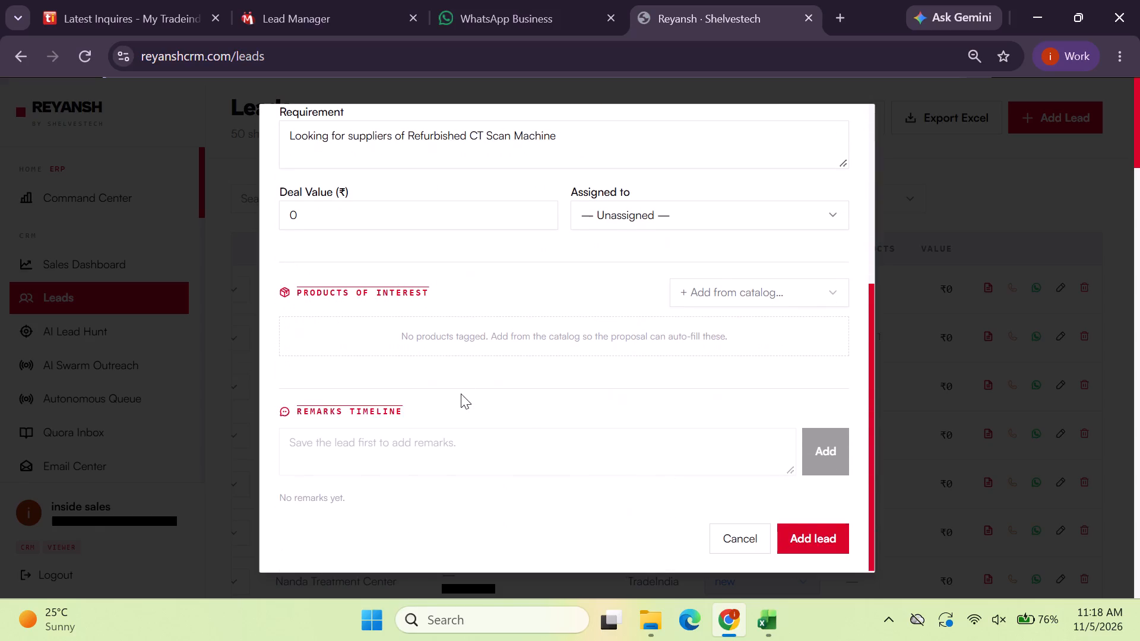
left_click(815, 218)
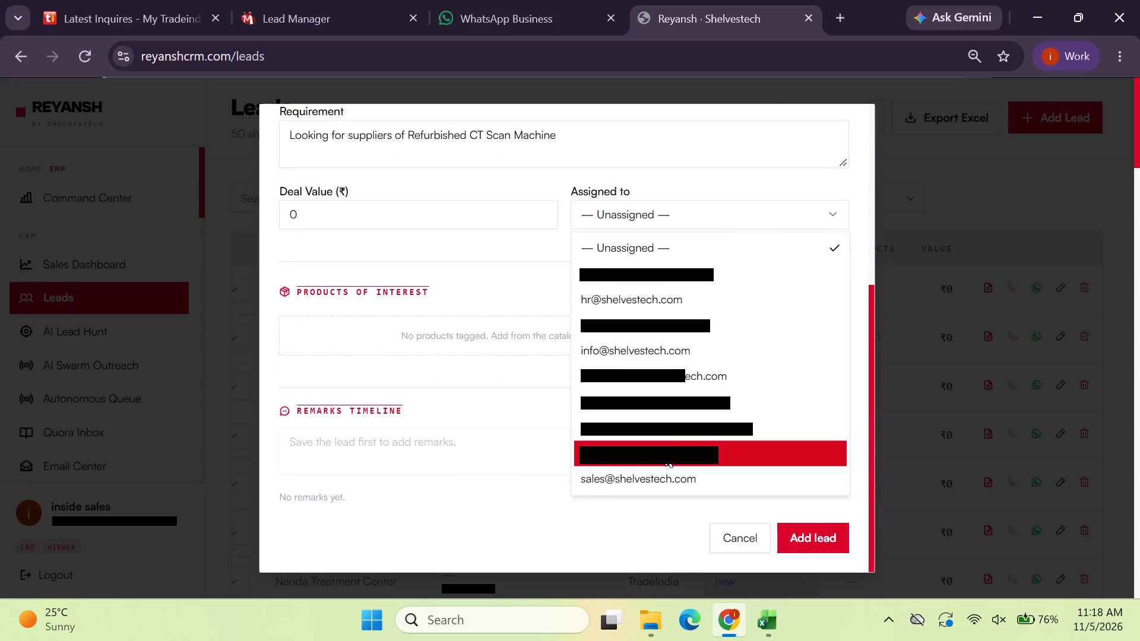
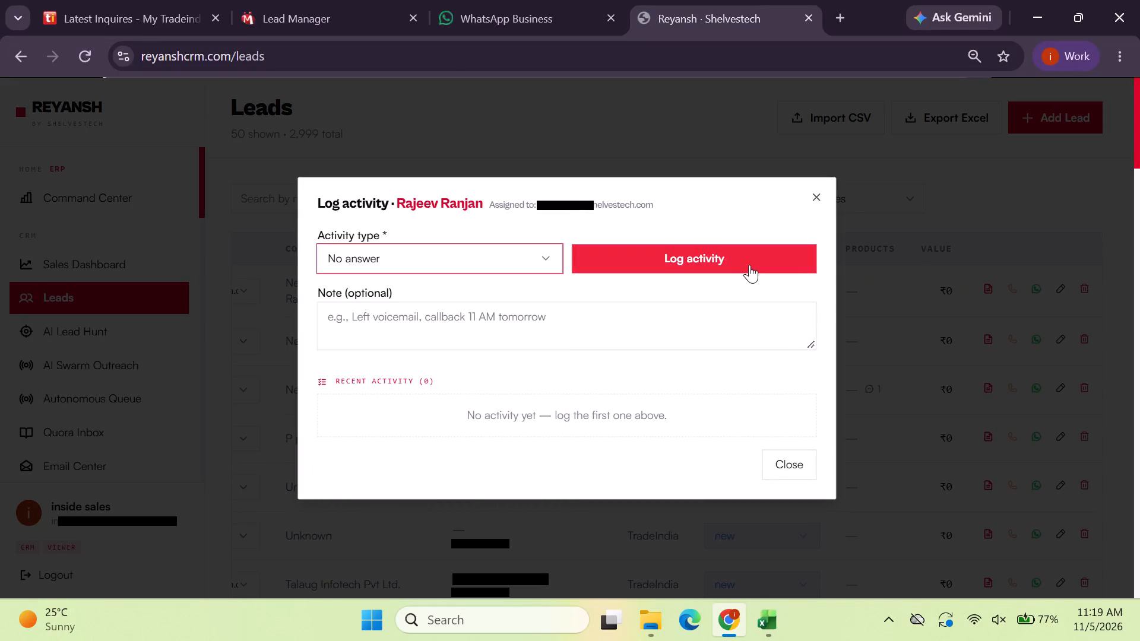
Log the No answer activity for the new TradeIndia lead from Ranchi, India, without a note.
left_click(749, 263)
left_click(817, 192)
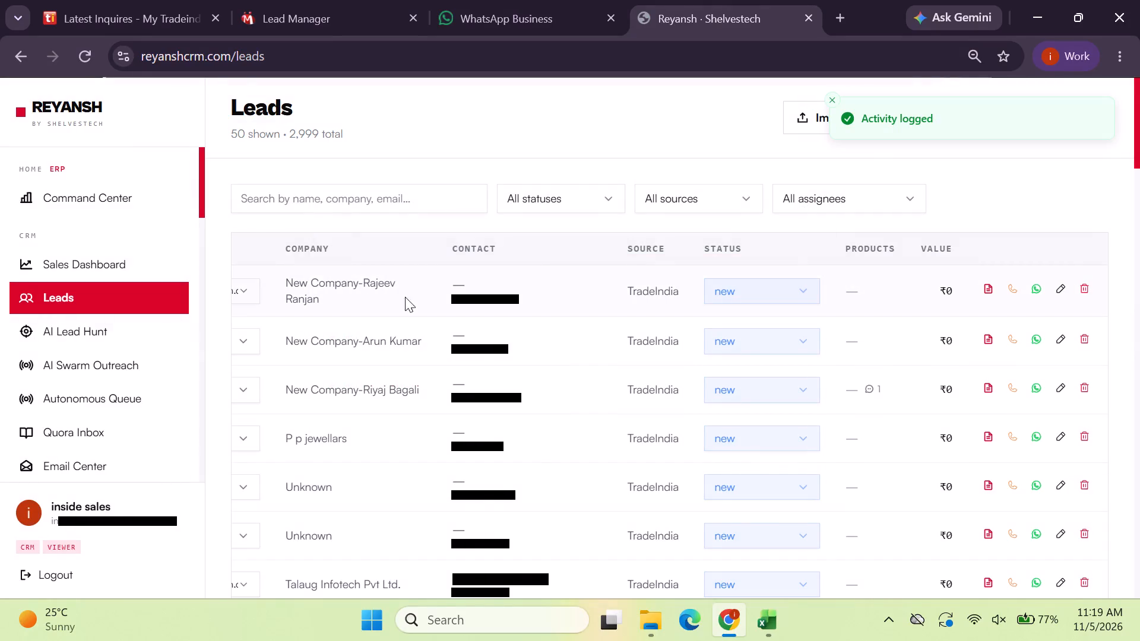
Examine the lead names, owners and assignees in the first columns of the Leads table.
left_click(417, 288)
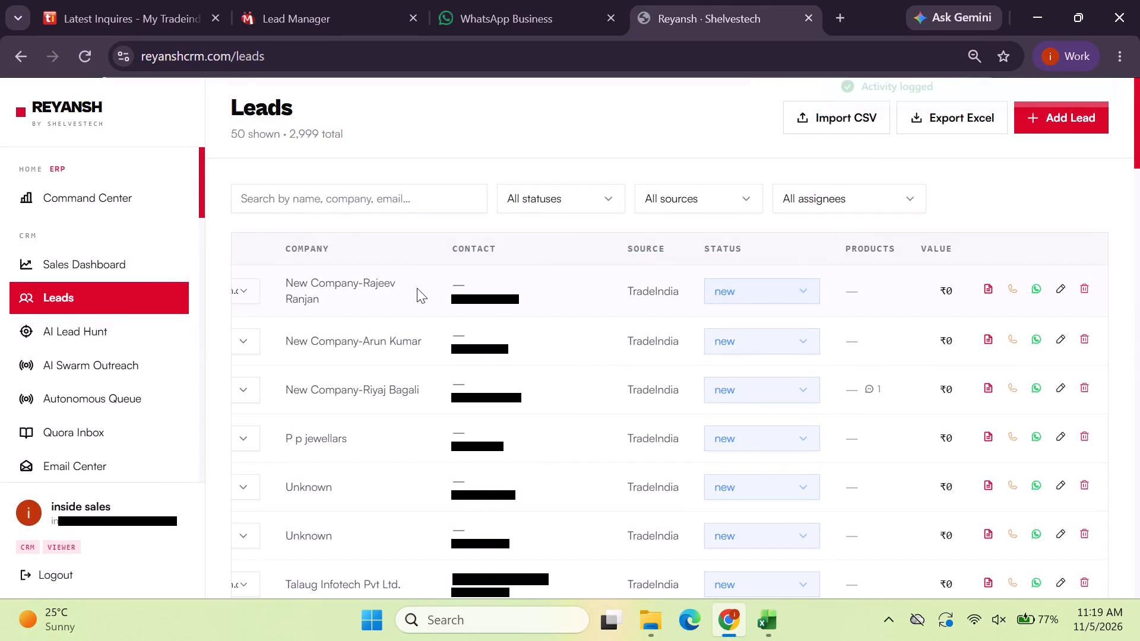
key("Left")
key("Left")
key("Left")
key("Left")
key("Left")
key("Left")
key("Left")
key("Left")
key("Left")
key("Left")
key("Left")
key("Left")
key("Left")
key("Left")
key("Left")
key("Left")
key("Left")
key("Left")
key("Left")
key("Left")
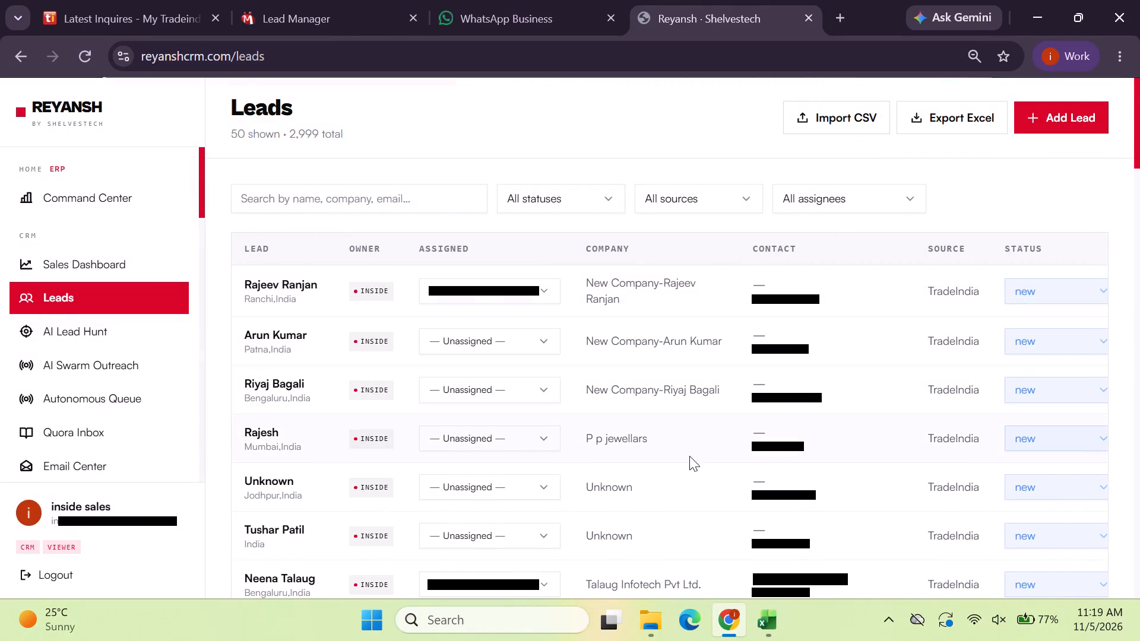
Switch to the TradeIndia sheet of the lead_contacts workbook in Excel.
left_click(772, 565)
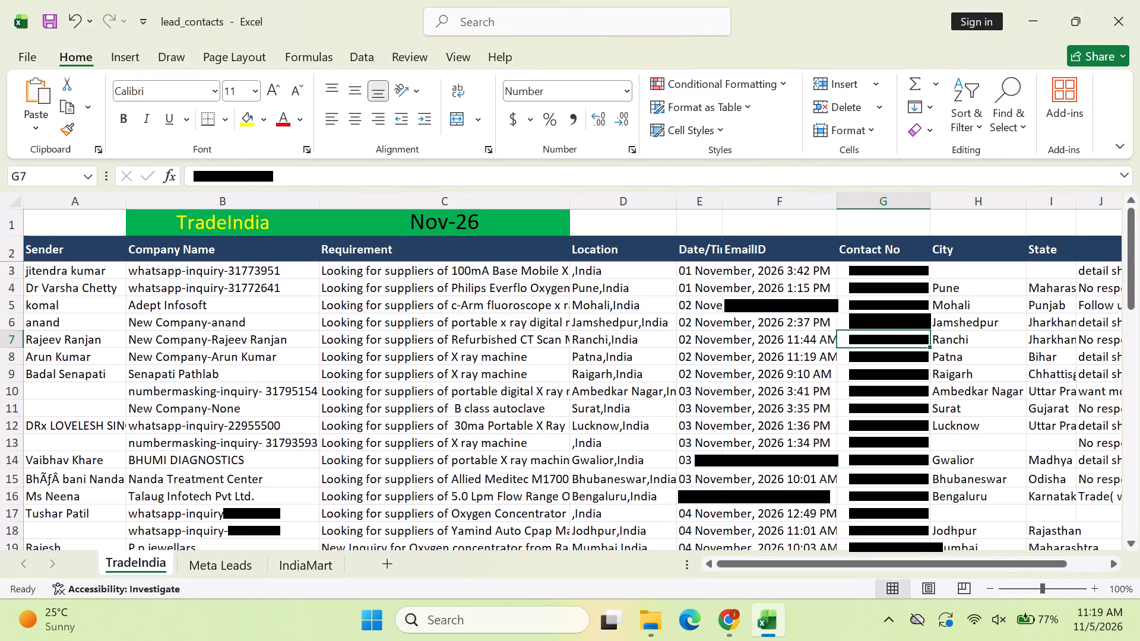
Copy row 6's location, Jamshedpur,India, from the TradeIndia sheet into the Location of a new lead in Reyansh CRM.
left_click(971, 323)
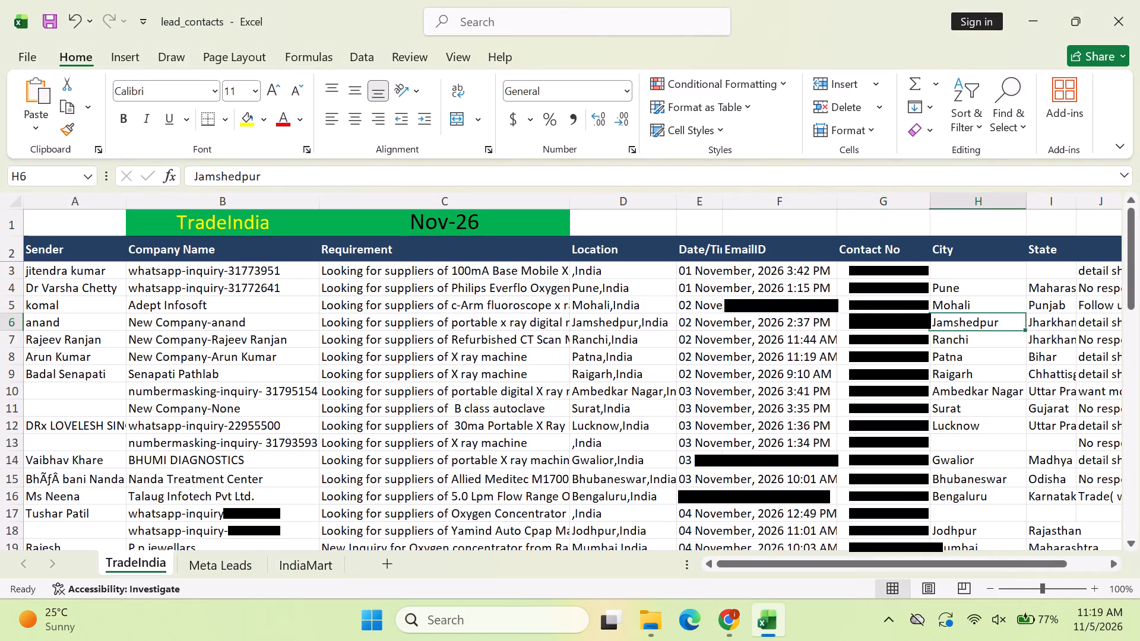
left_click(648, 325)
key("ctrl+c")
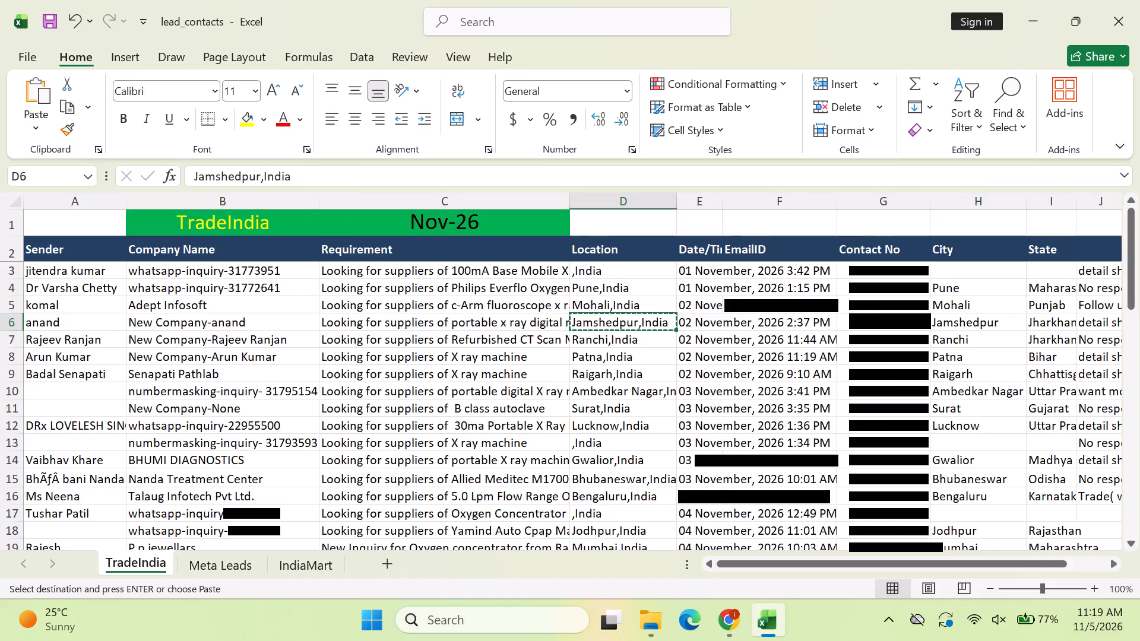
left_click(726, 630)
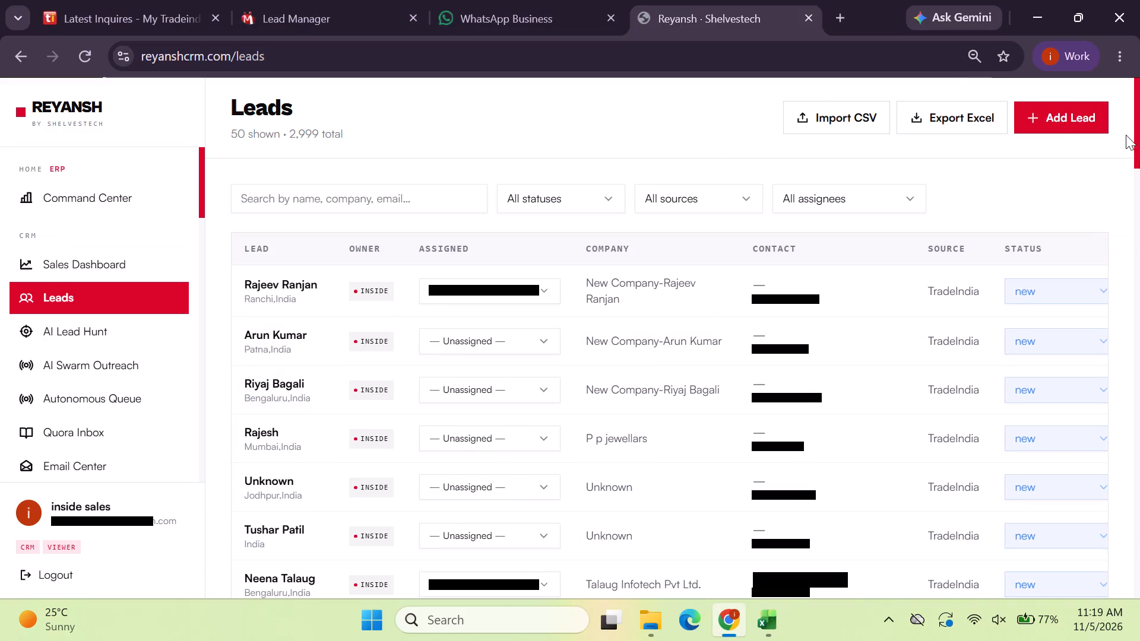
left_click(1056, 119)
left_click(616, 240)
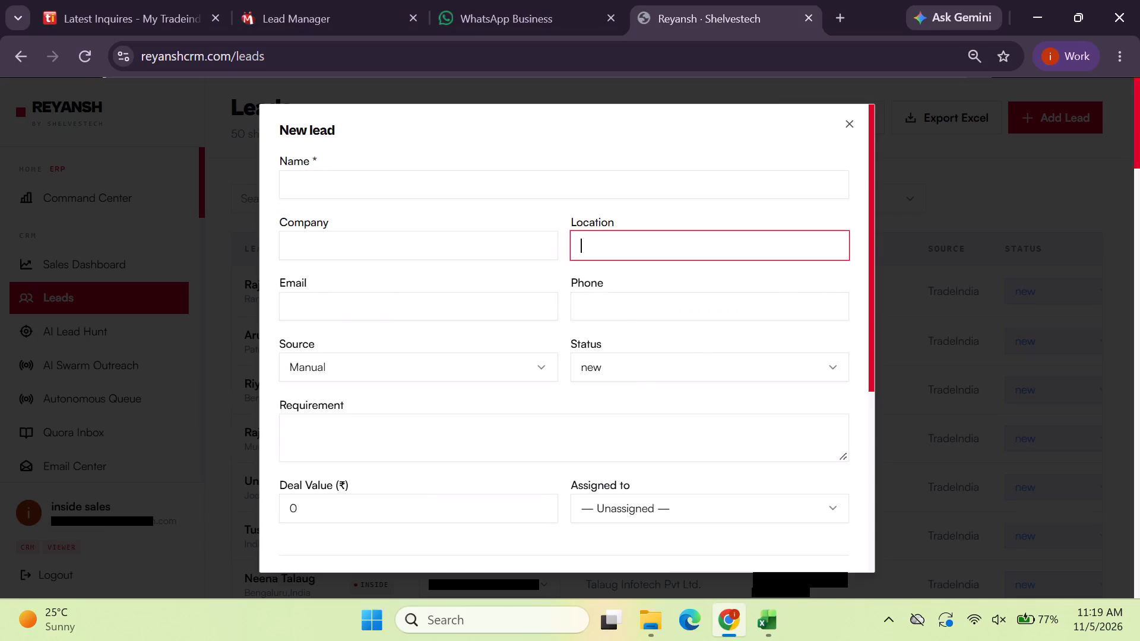
key("ctrl+v")
Copy "Looking for suppliers of portable x ray digital machine" from row 6 of lead_contacts' TradeIndia sheet into the new lead's Requirement in Reyansh CRM.
left_click(734, 620)
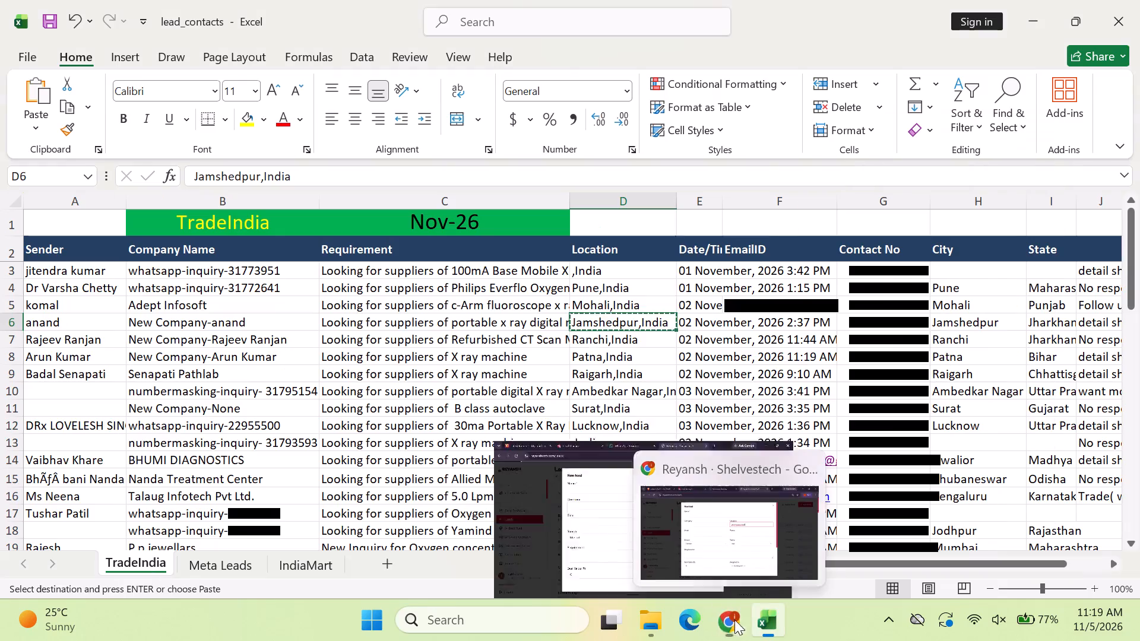
left_click(463, 319)
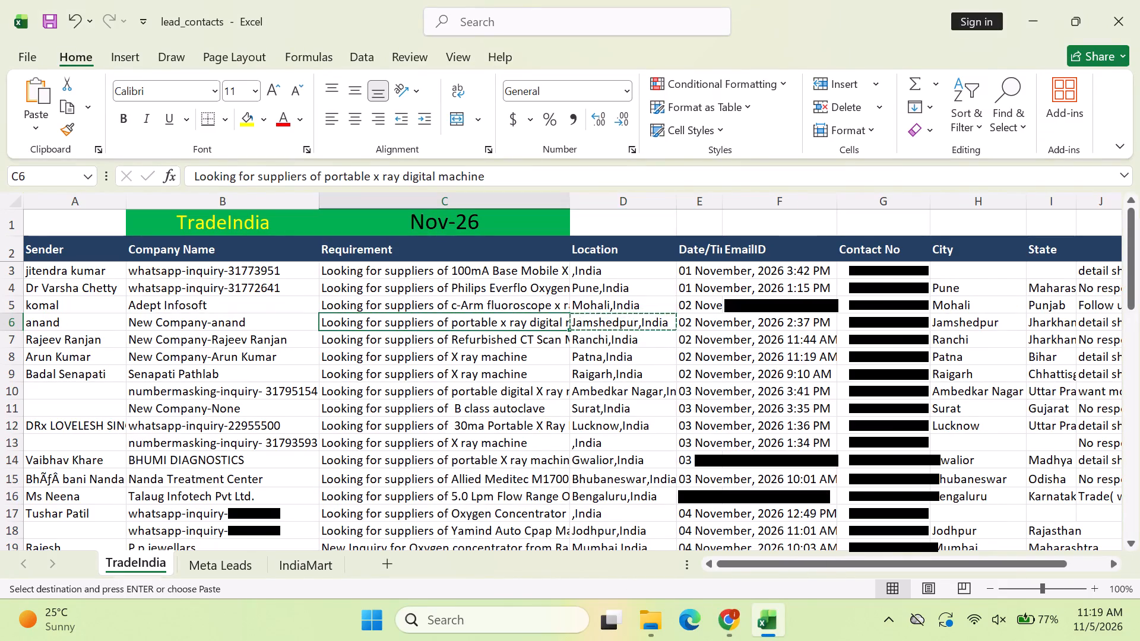
key("ctrl+c")
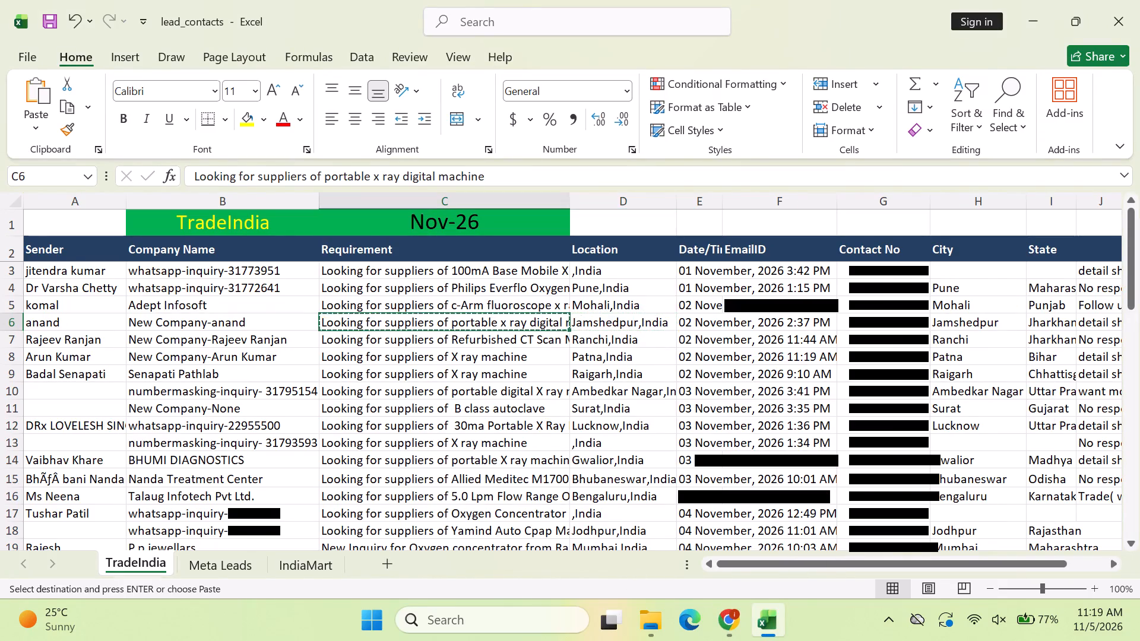
left_click(733, 614)
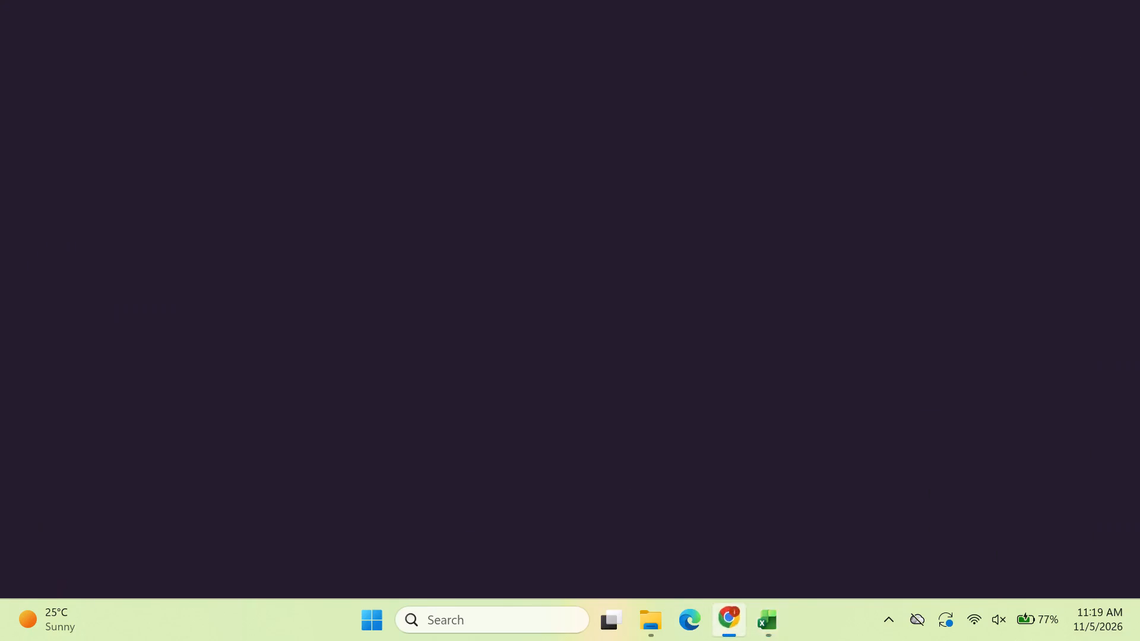
left_click(390, 431)
key("ctrl+v")
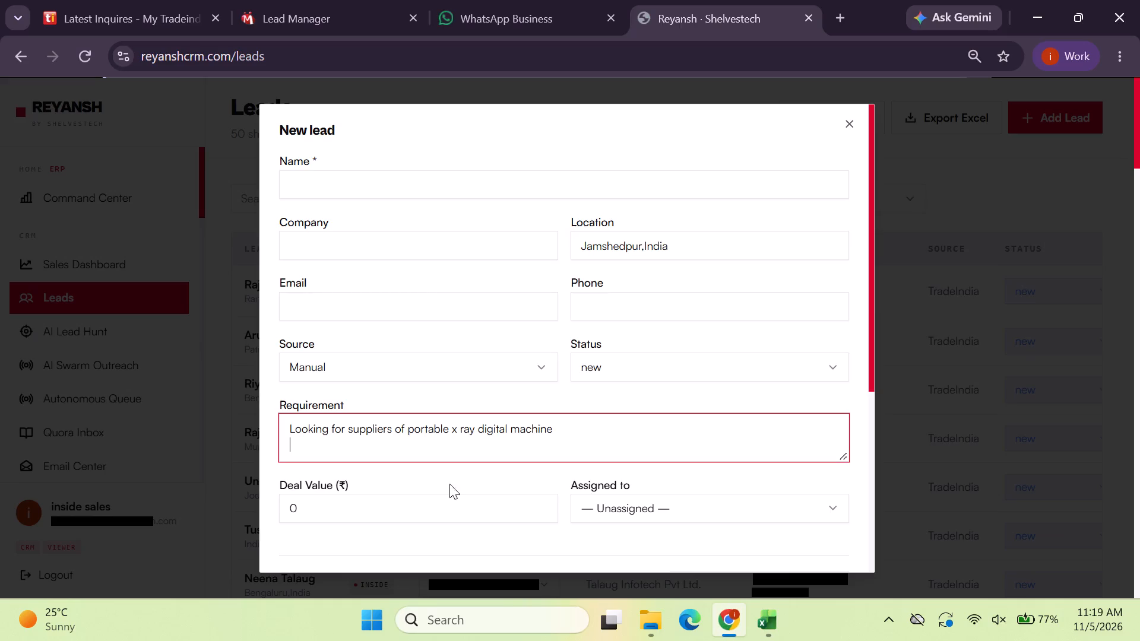
Copy the company name from row 6 of the TradeIndia sheet in lead_contacts into the new lead's Company in Reyansh CRM.
left_click(734, 608)
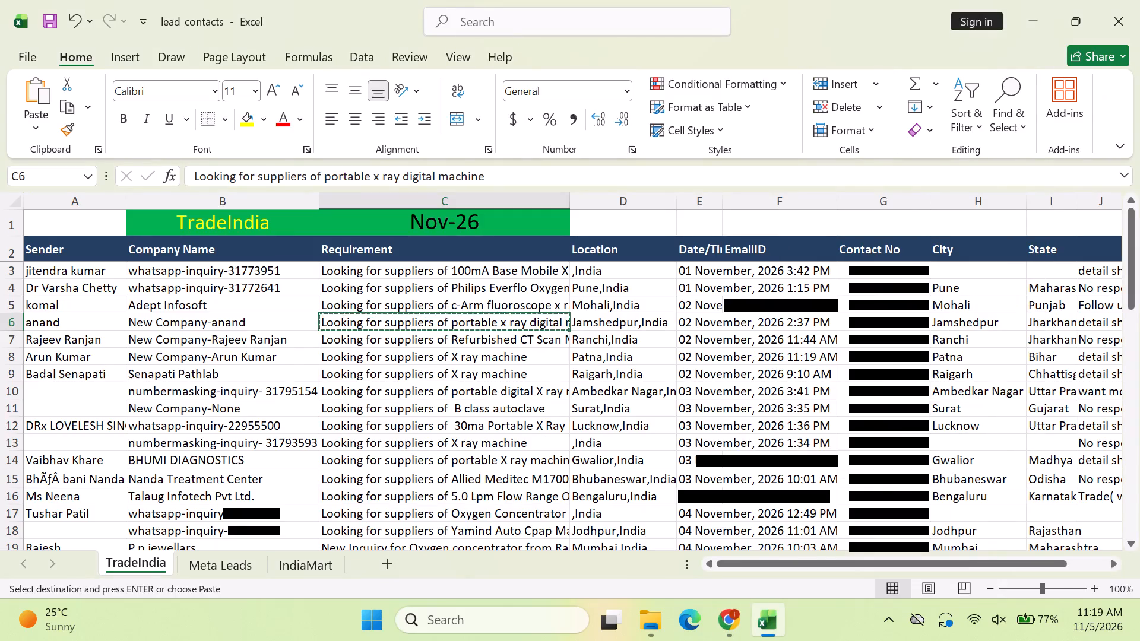
left_click(198, 326)
key("ctrl+c")
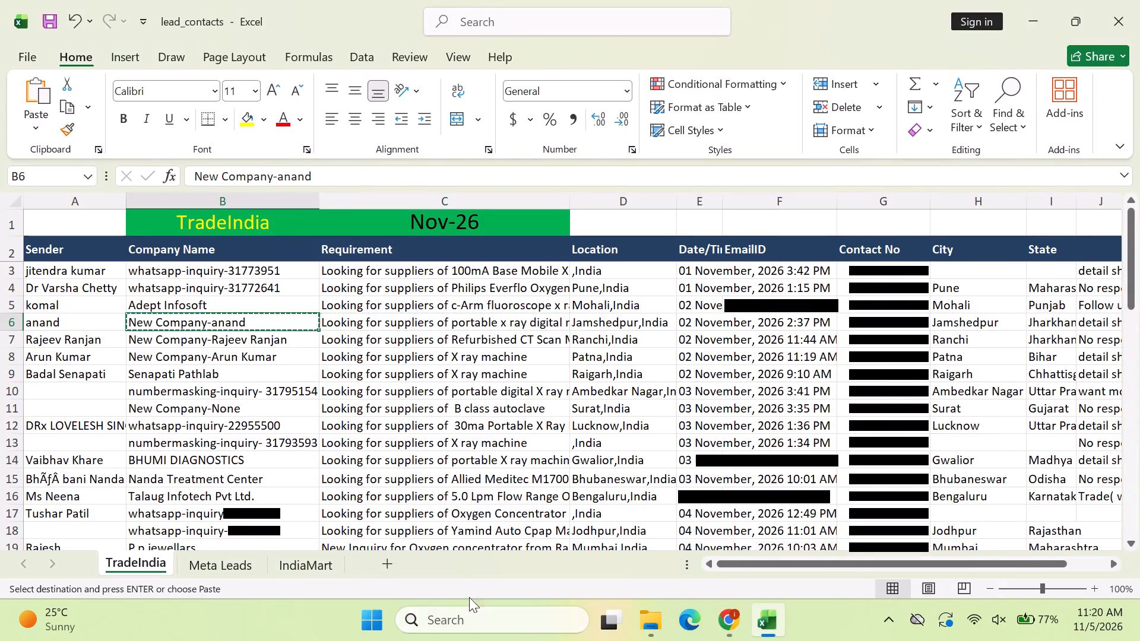
left_click(727, 623)
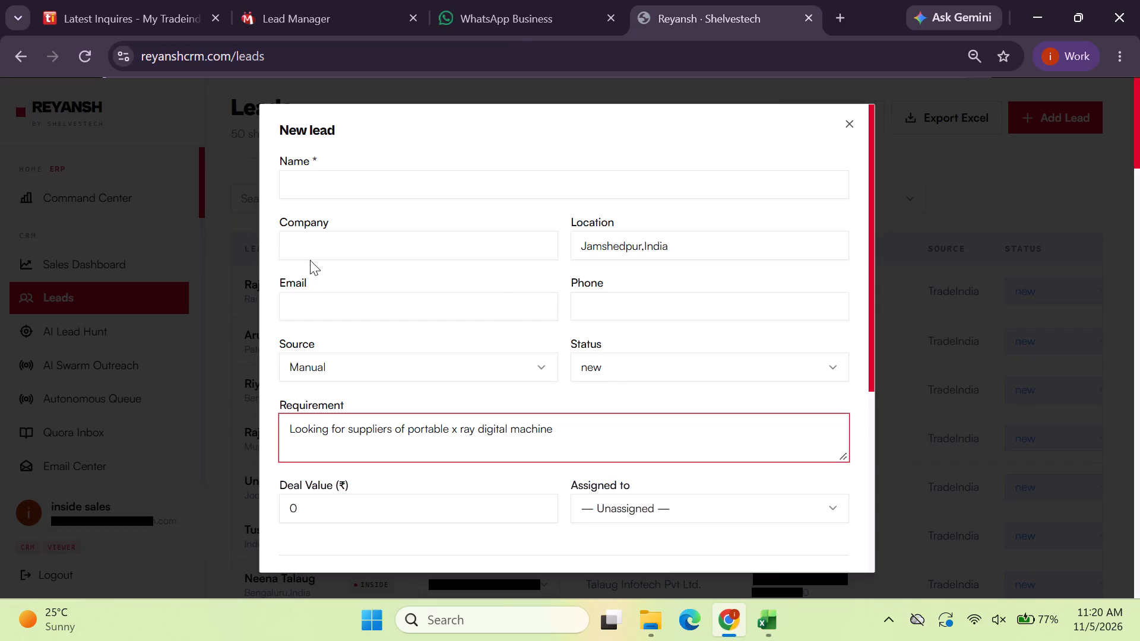
left_click(328, 247)
key("ctrl+v")
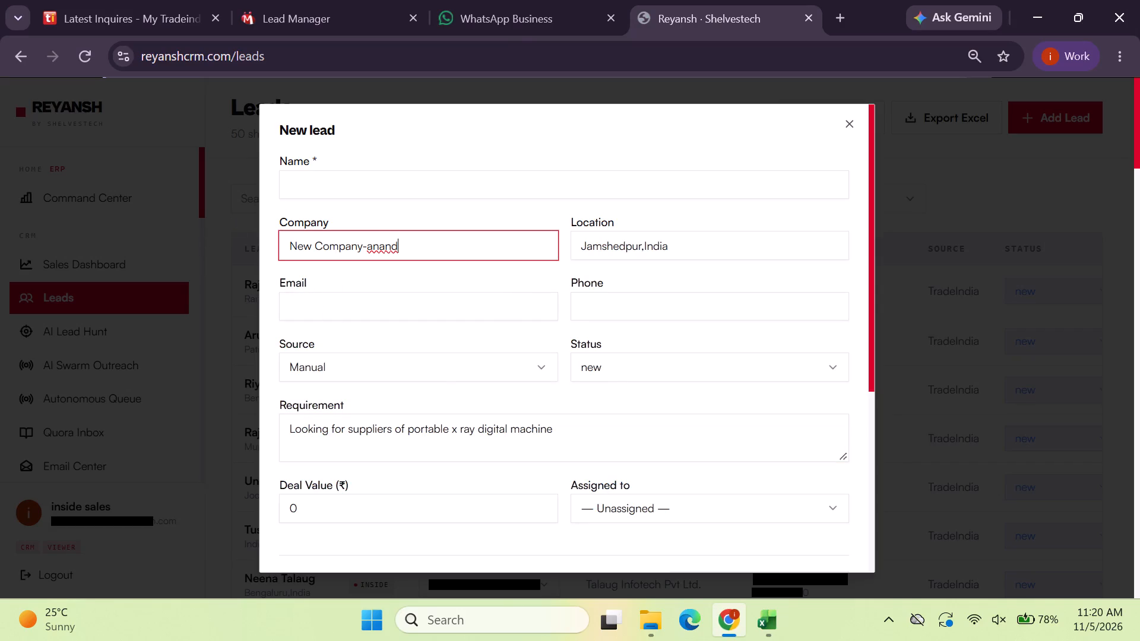
Copy the sender name from row 6 of lead_contacts' TradeIndia sheet into the new lead's Name in Reyansh CRM, capitalizing its first letter.
left_click(727, 619)
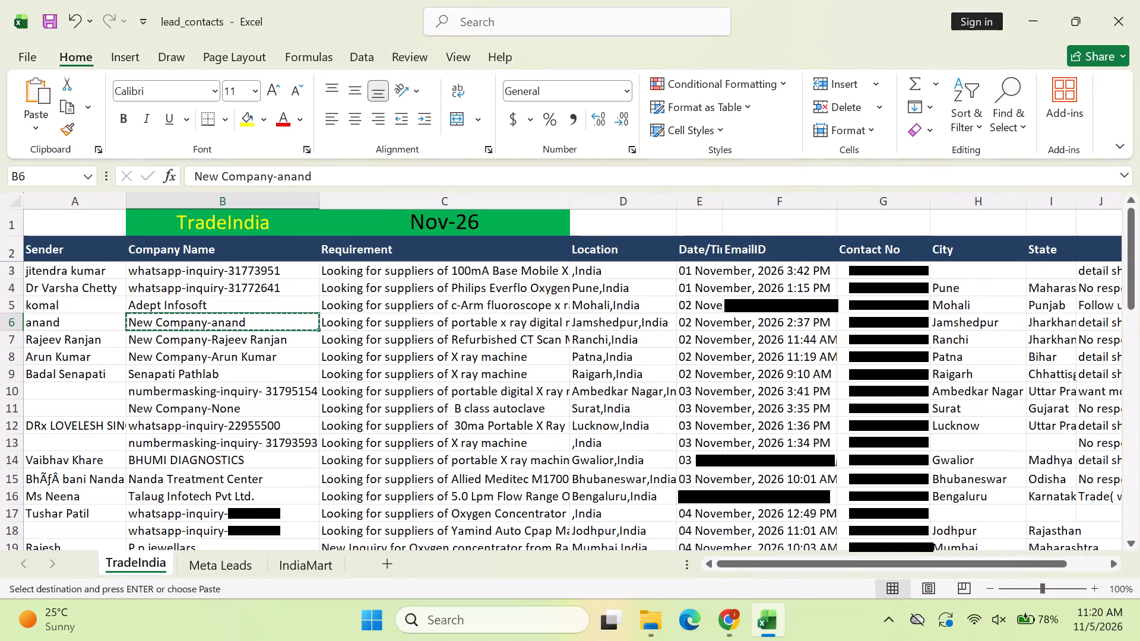
left_click(45, 320)
key("ctrl+c")
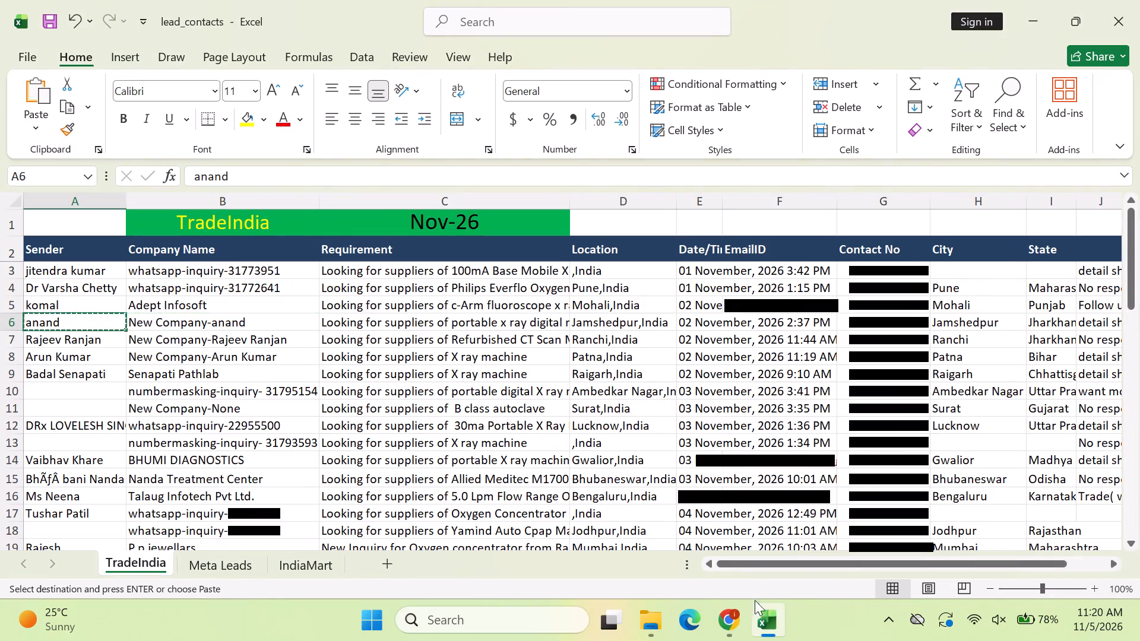
left_click(739, 618)
left_click(314, 186)
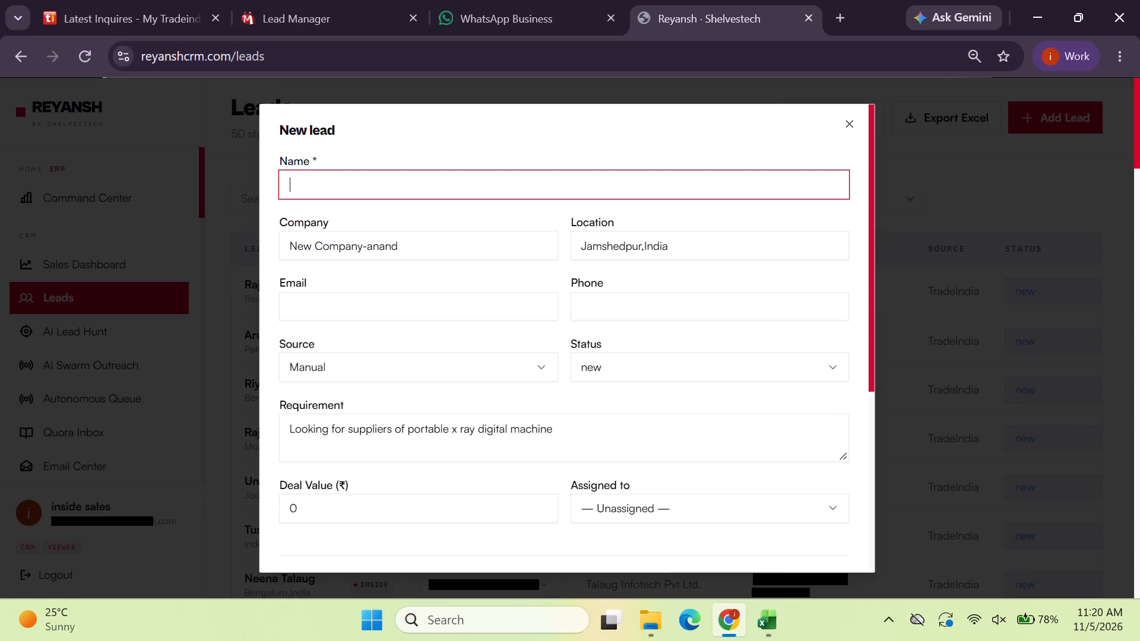
key("ctrl+v")
left_click(296, 182)
key("BackSpace")
Set the new lead's Source to TradeIndia and Status to new, and assign it to the inside sales account.
left_click(352, 371)
left_click(331, 186)
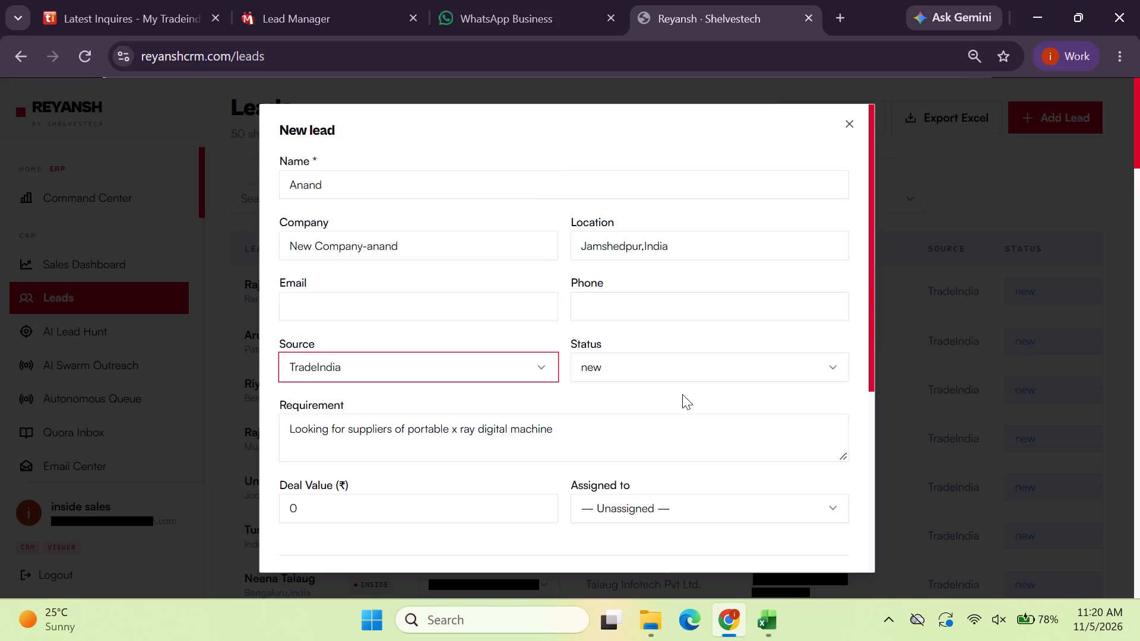
left_click(708, 378)
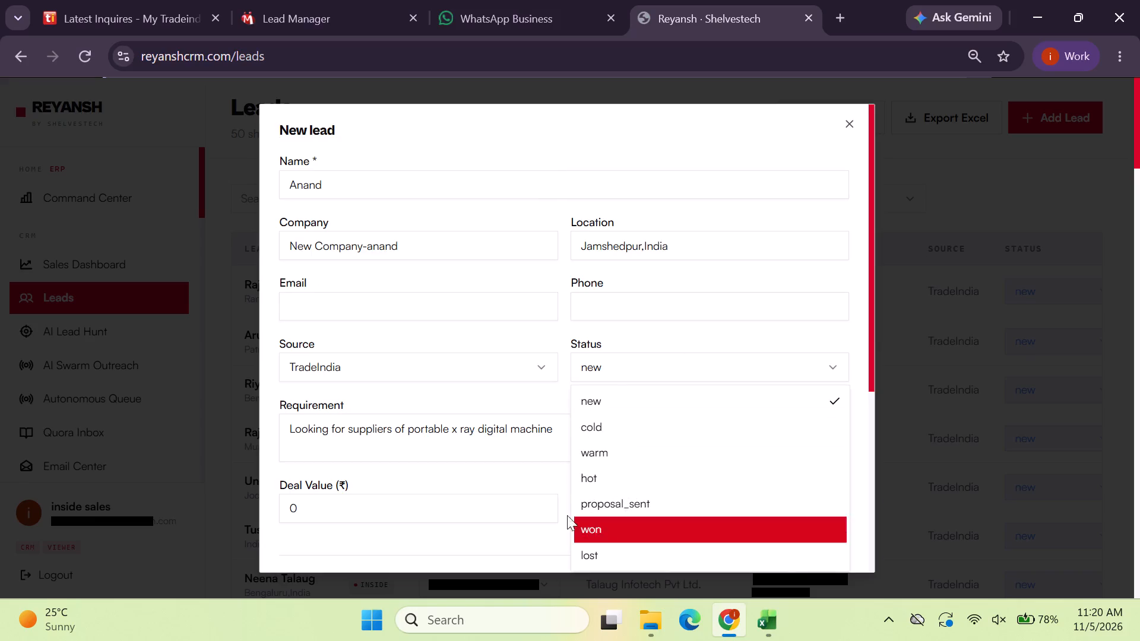
left_click(593, 401)
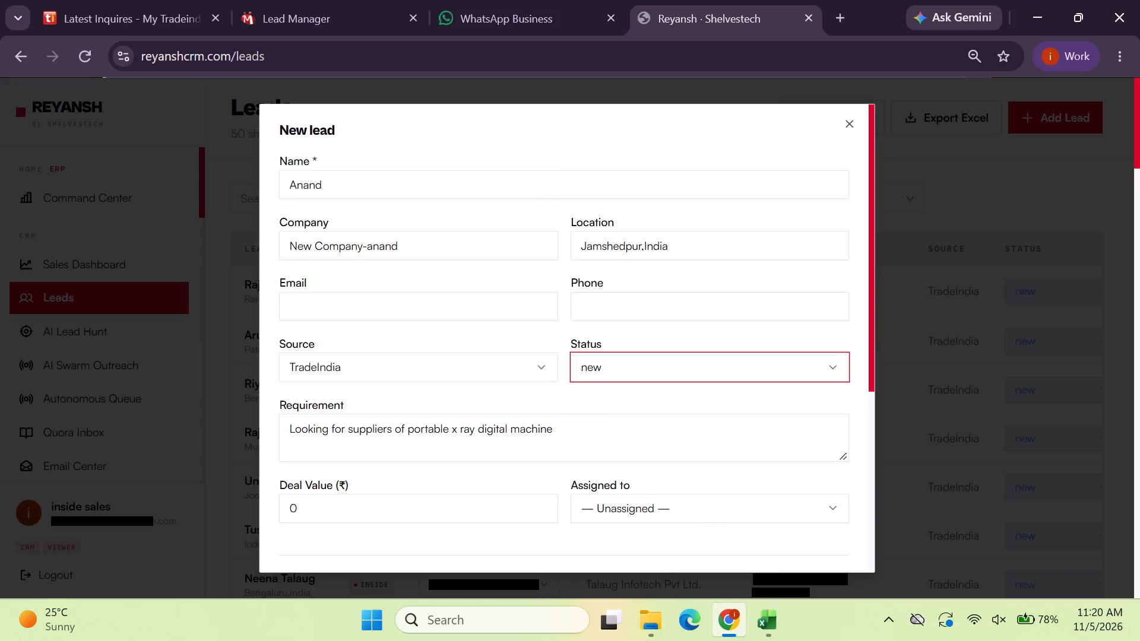
scroll(659, 433, "down", 2)
left_click(713, 326)
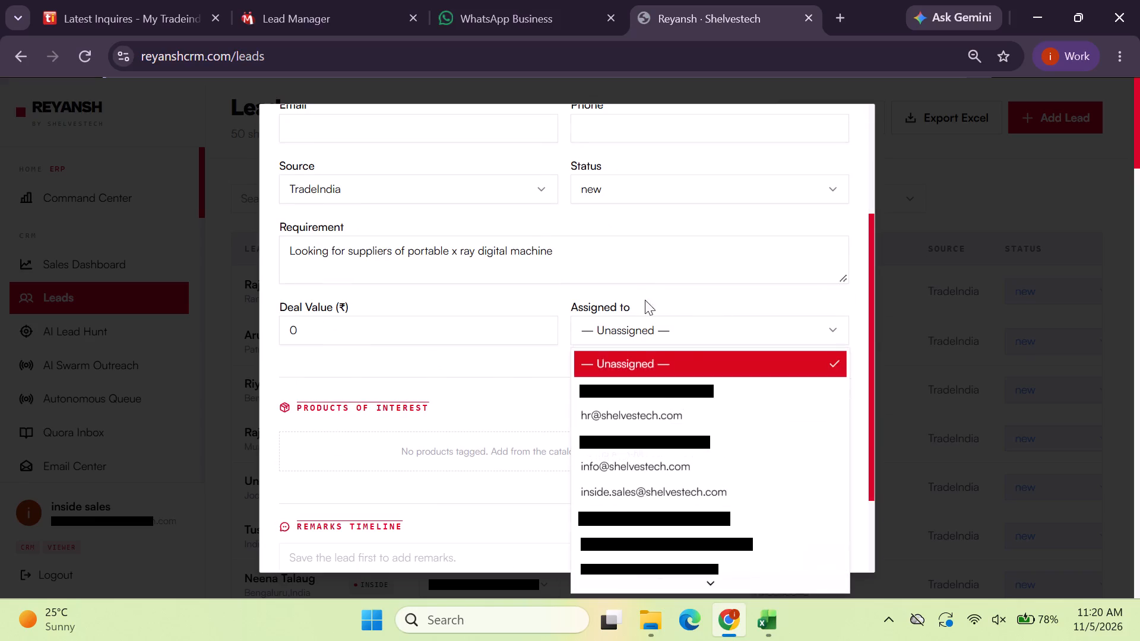
left_click(613, 494)
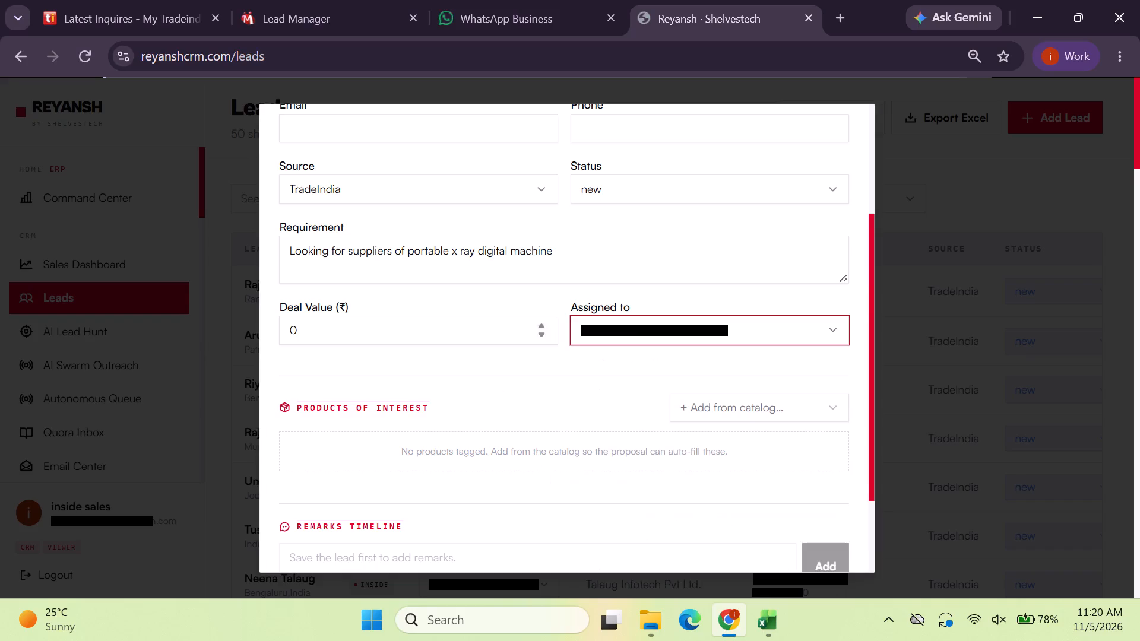
Copy row 6's contact number, without its leading prefix, from the TradeIndia sheet in lead_contacts into the new lead's Phone in Reyansh CRM.
left_click(729, 621)
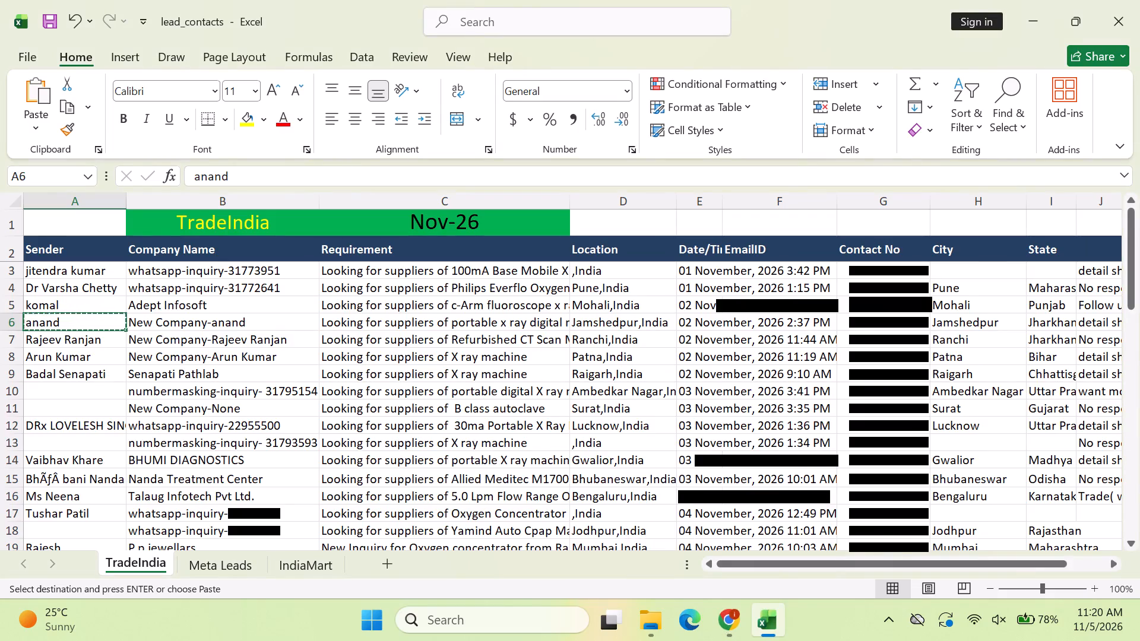
double_click(876, 317)
left_click_drag(864, 323, 866, 323)
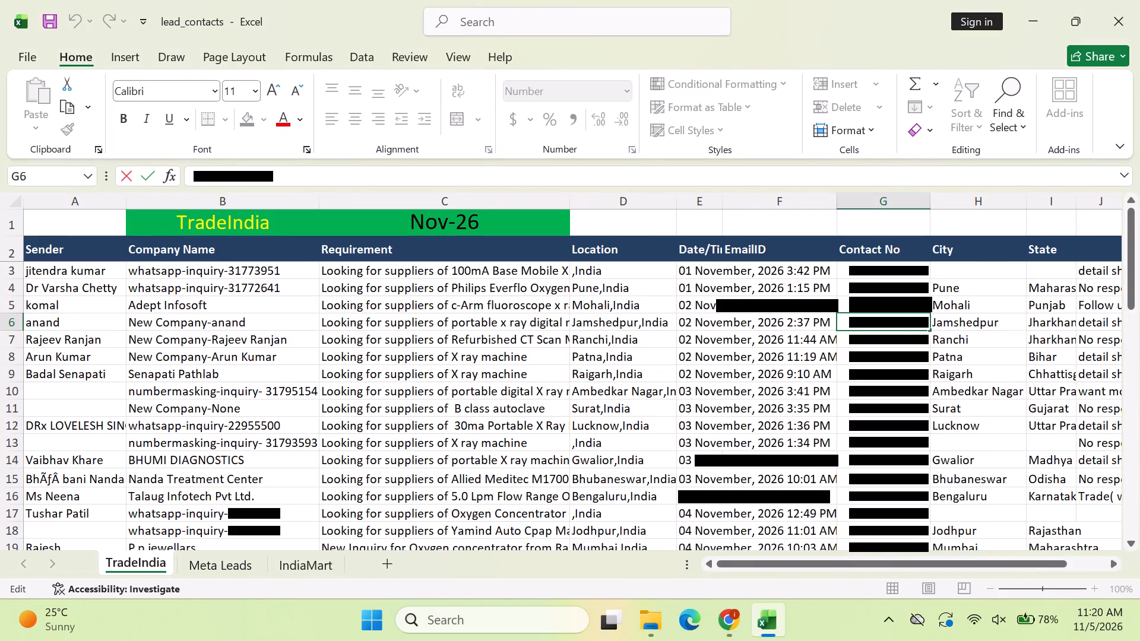
left_click_drag(866, 323, 927, 319)
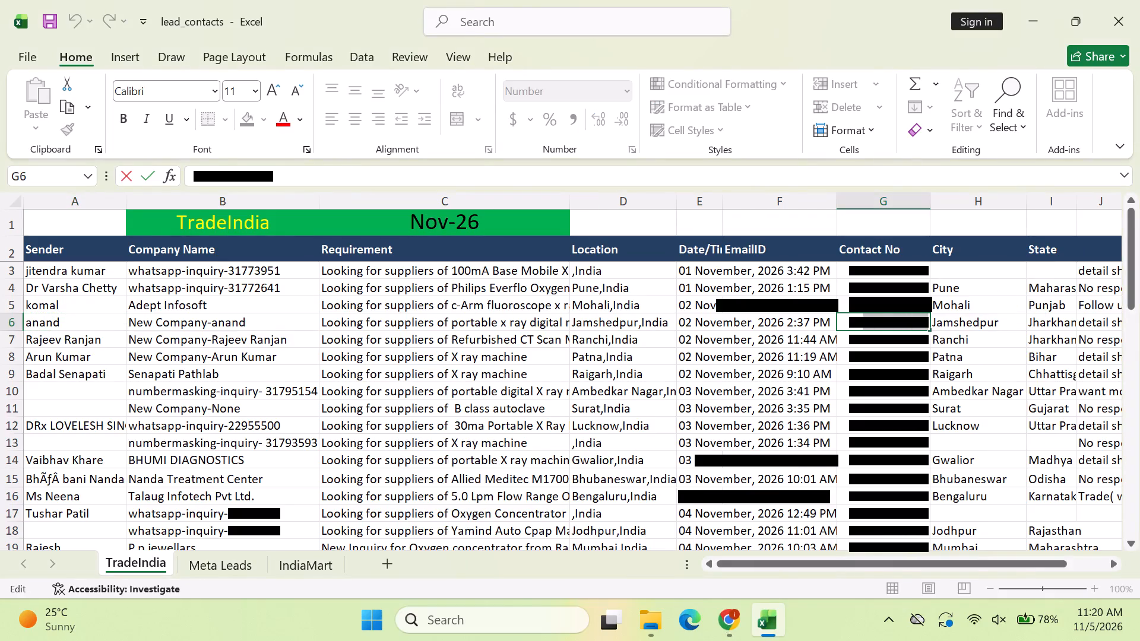
key("ctrl+c")
left_click(733, 615)
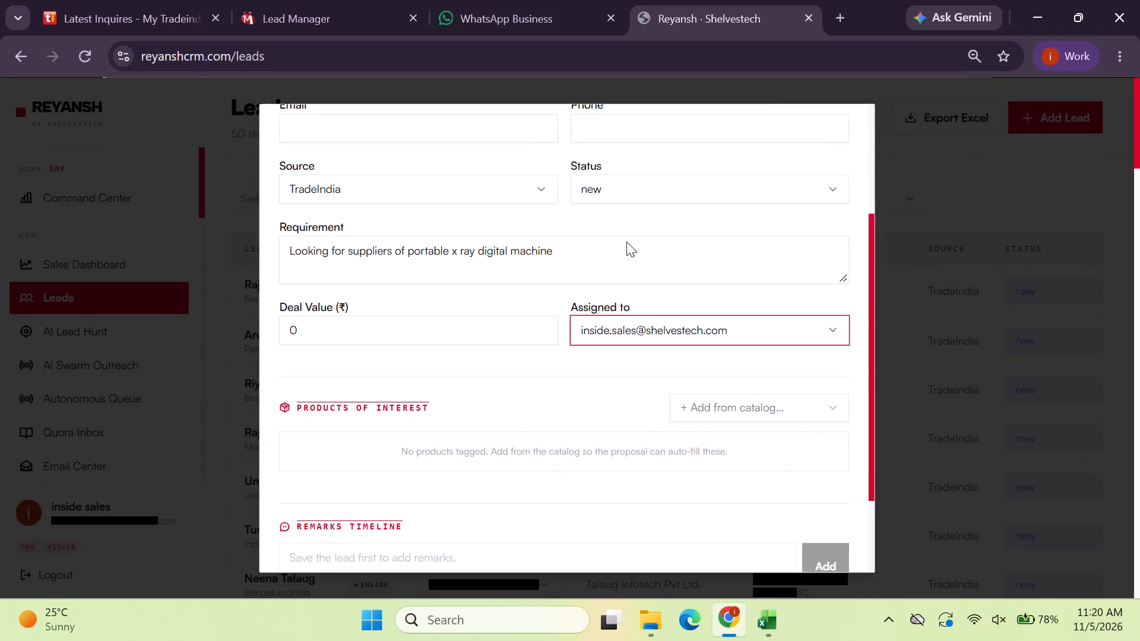
scroll(597, 266, "up", 2)
left_click(606, 307)
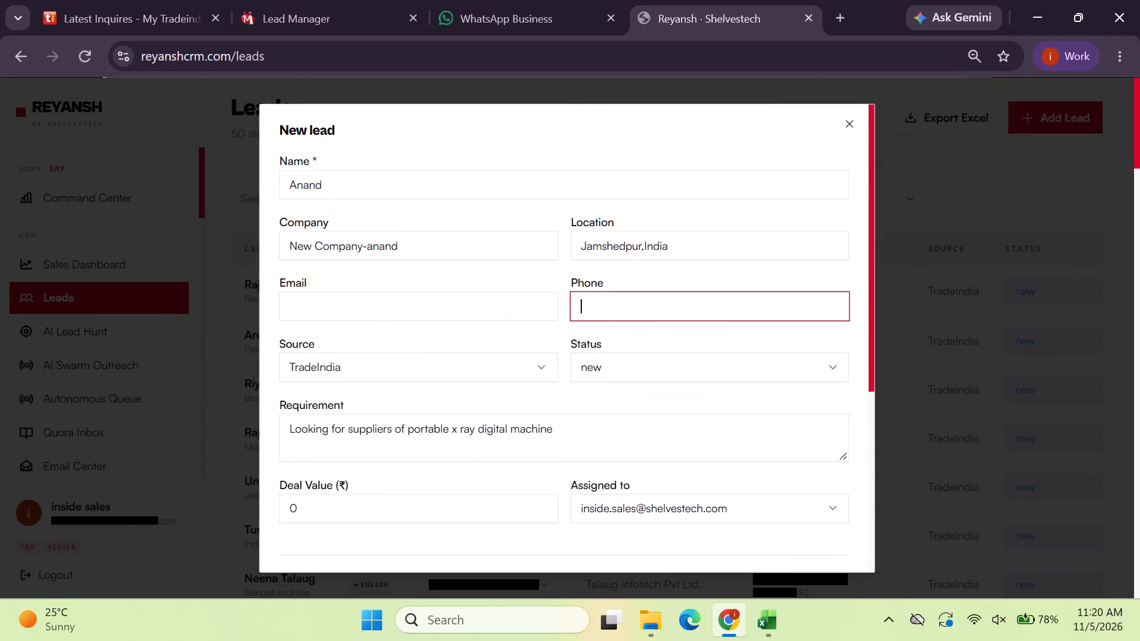
key("ctrl+v")
Switch back to the TradeIndia sheet in lead_contacts.
left_click(733, 618)
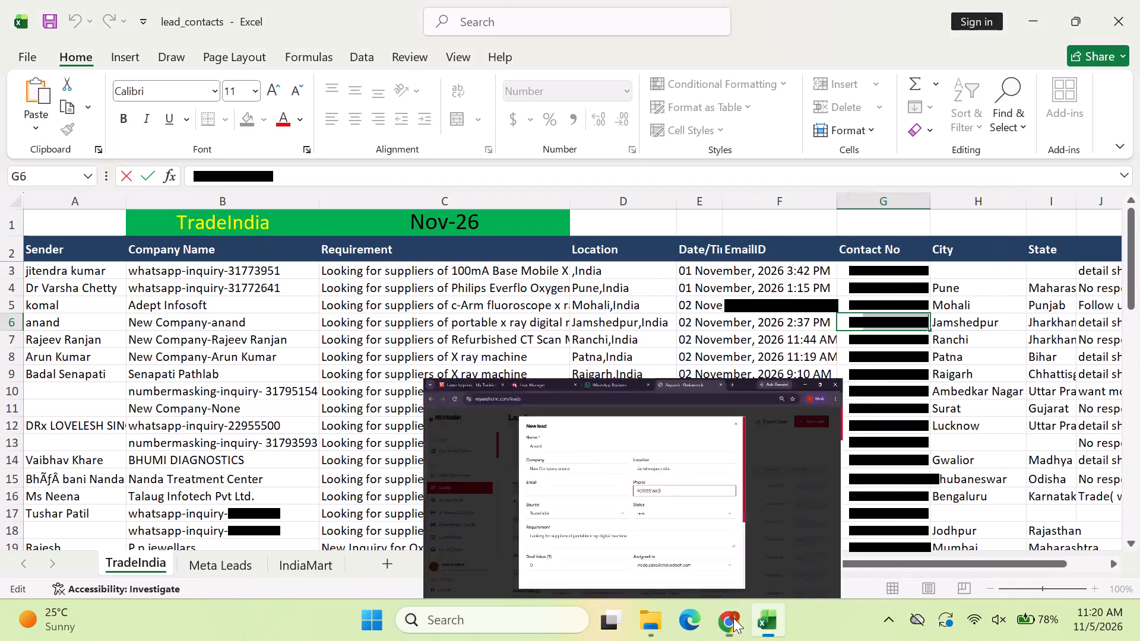
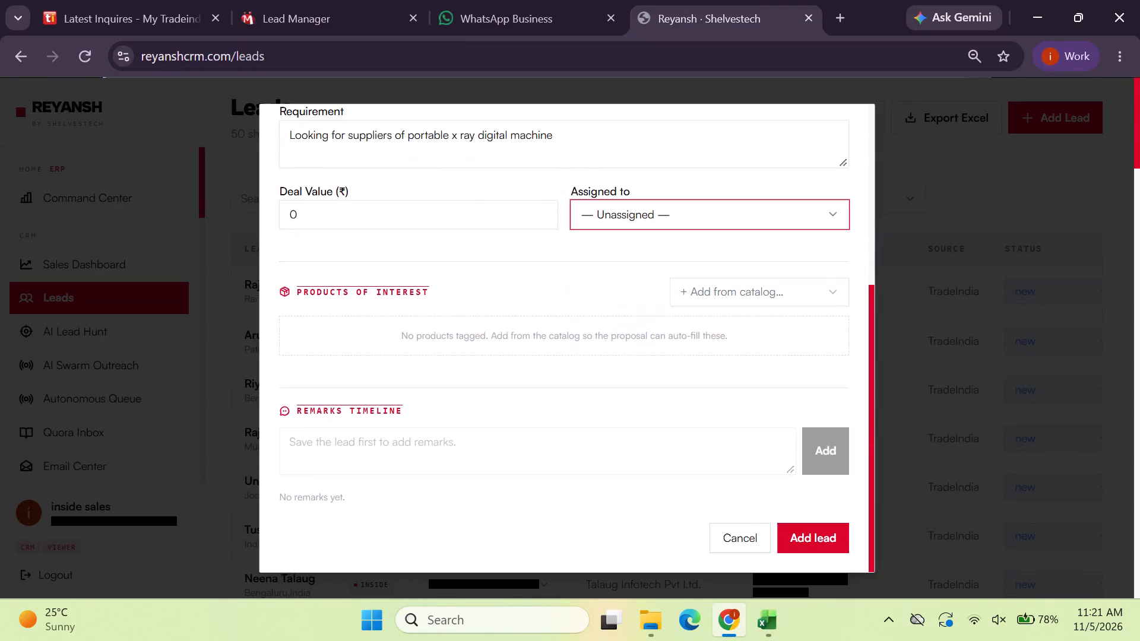
Review the new Jamshedpur lead's details and add the lead to Reyansh CRM with Assigned to left unassigned.
scroll(451, 348, "up", 4)
scroll(544, 358, "up", 4)
scroll(556, 353, "down", 2)
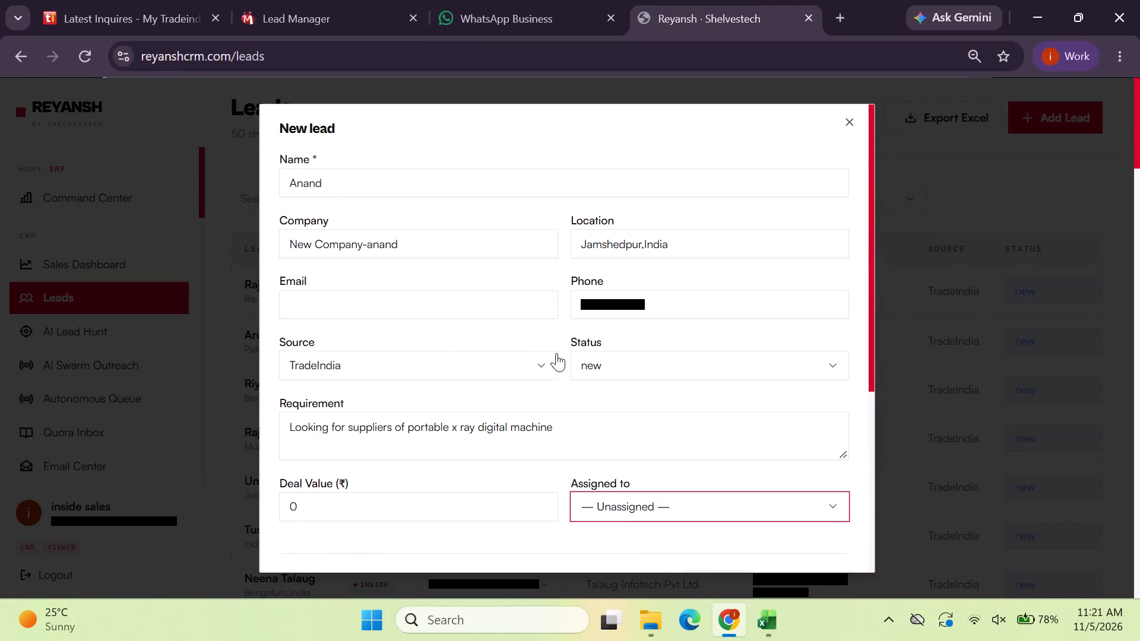
scroll(556, 353, "down", 7)
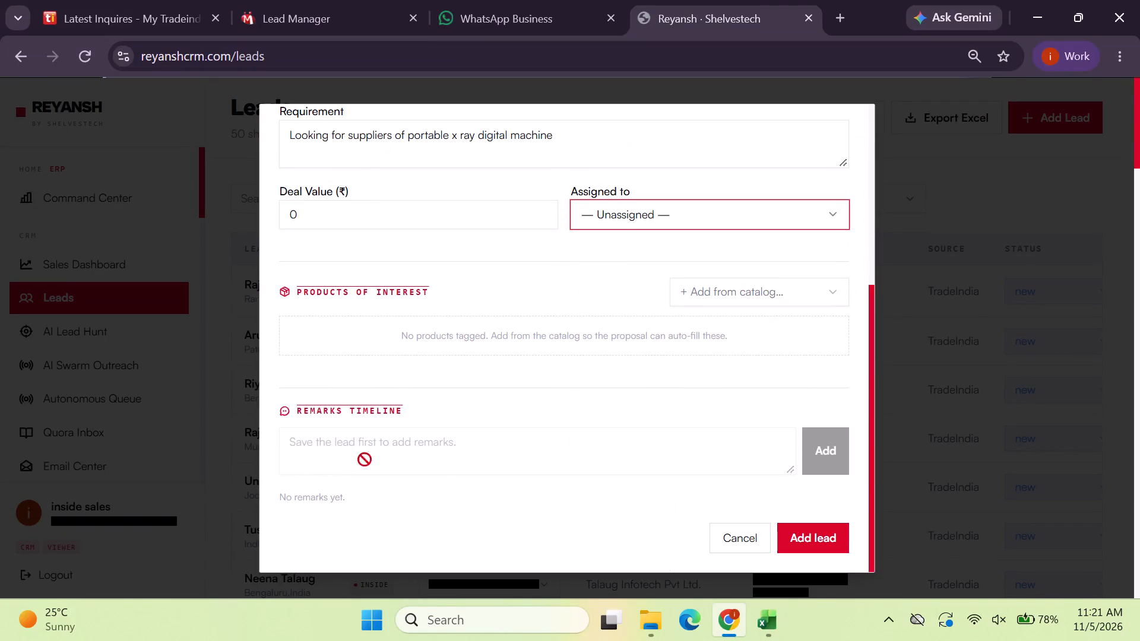
scroll(427, 306, "up", 3)
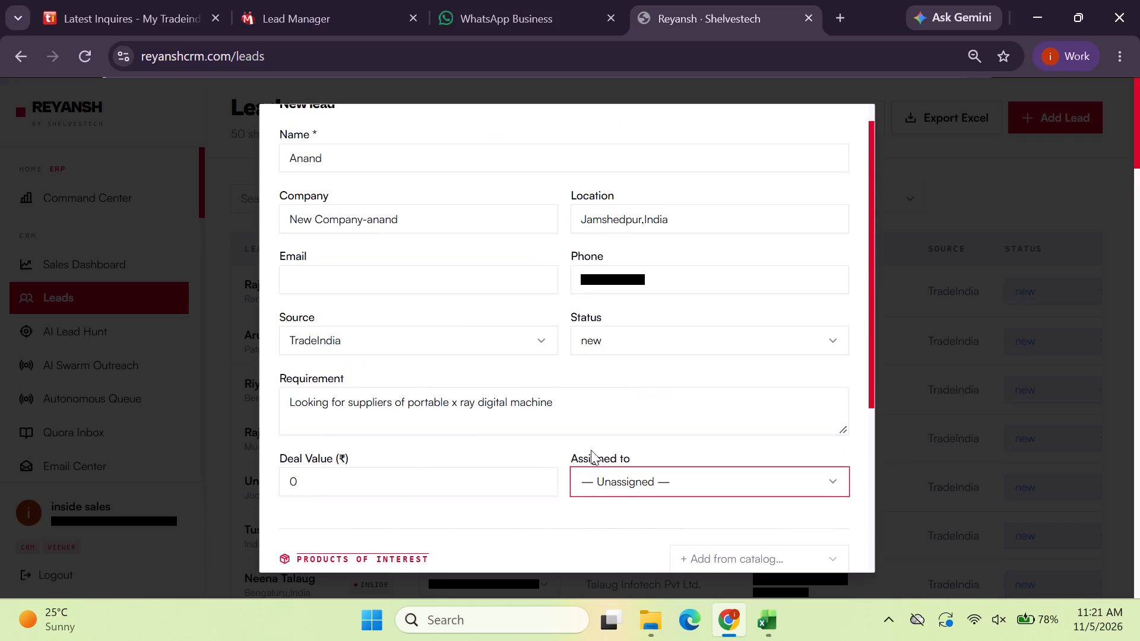
scroll(606, 373, "down", 8)
left_click(802, 535)
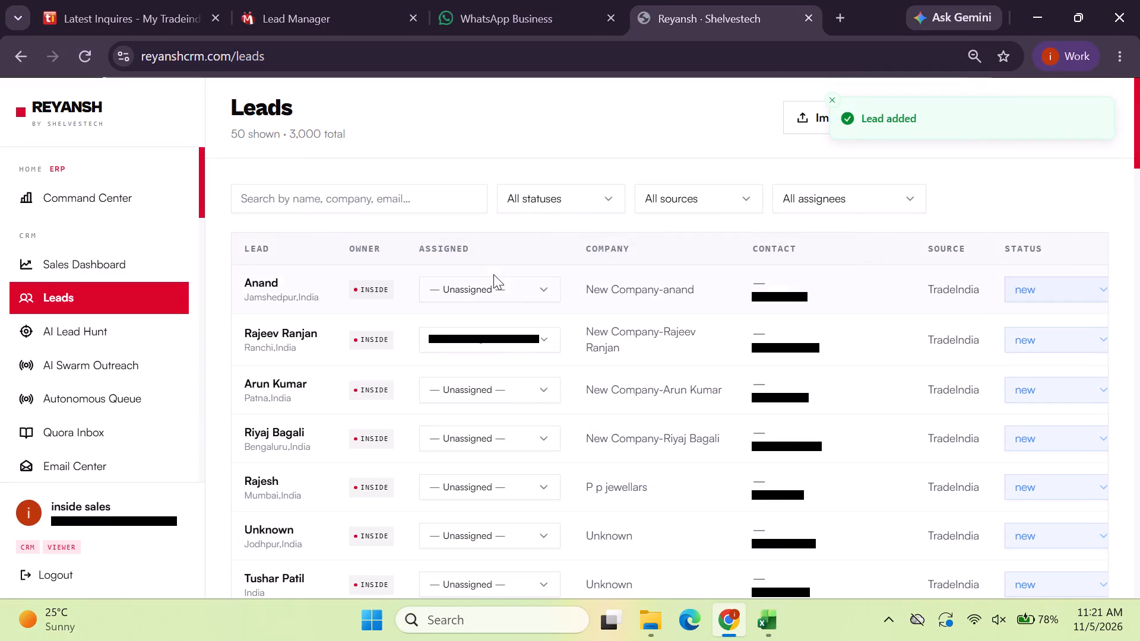
Open the new Jamshedpur lead for editing and start a note in its Remarks Timeline.
left_click(502, 294)
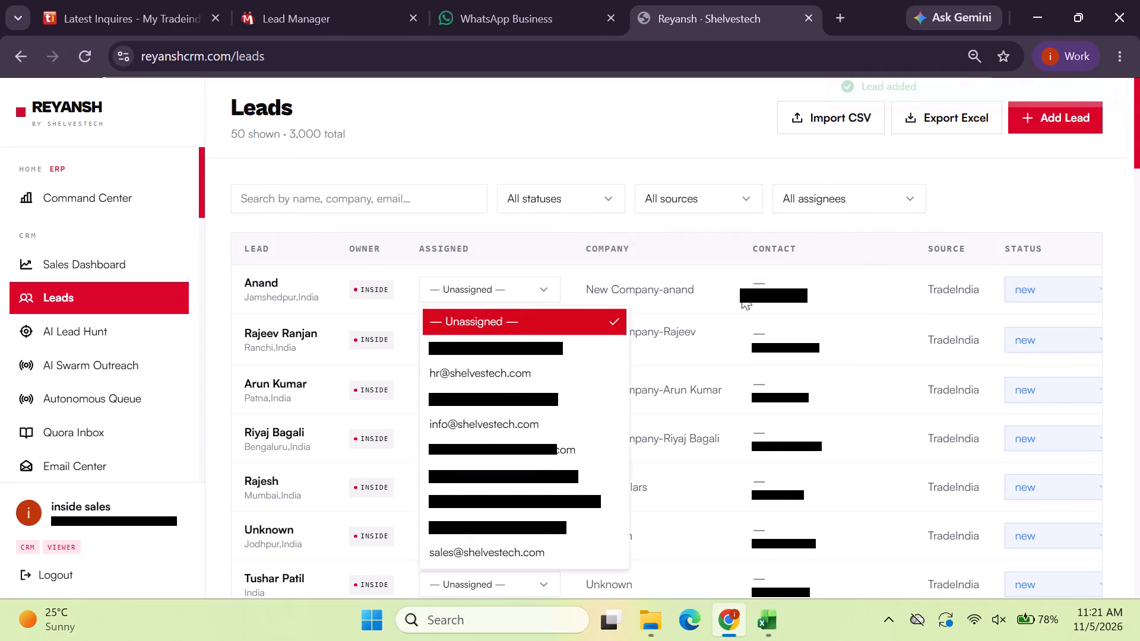
left_click(647, 284)
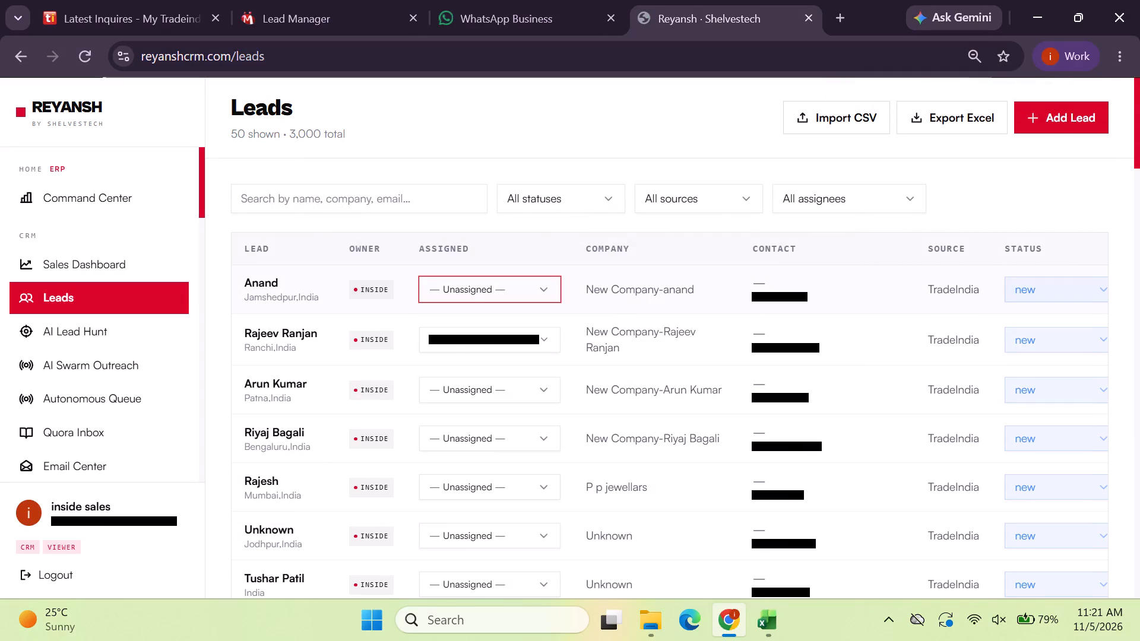
key("Right")
key("Right")
key("Right")
key("Right")
key("Right")
key("Right")
key("Right")
key("Right")
key("Right")
key("Right")
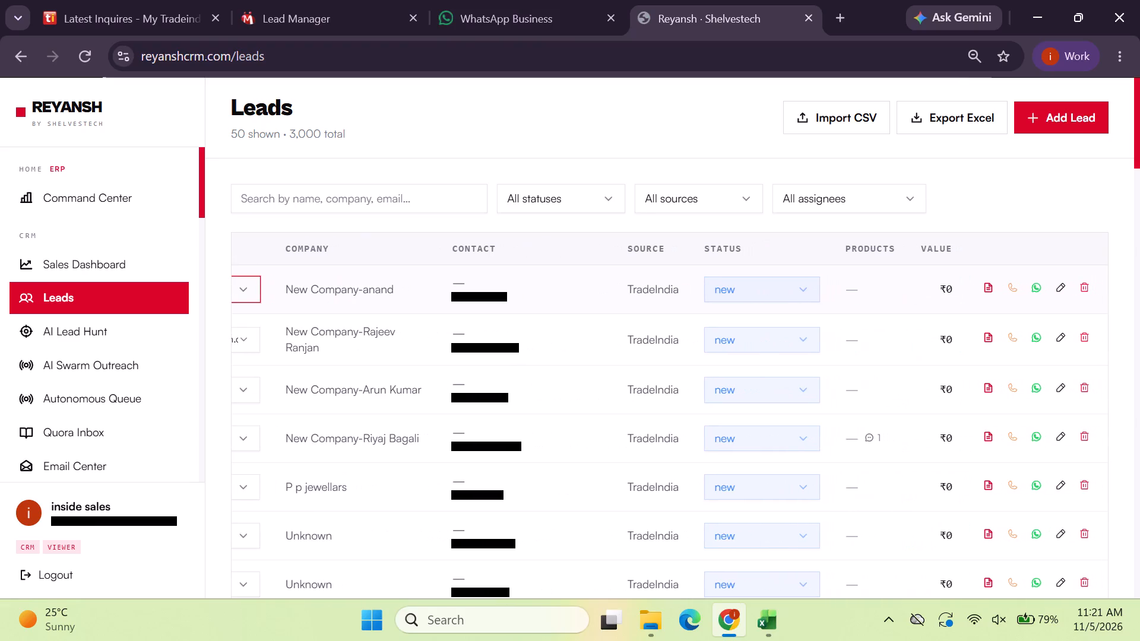
key("Right")
key("Right")
key("Right")
left_click(1059, 290)
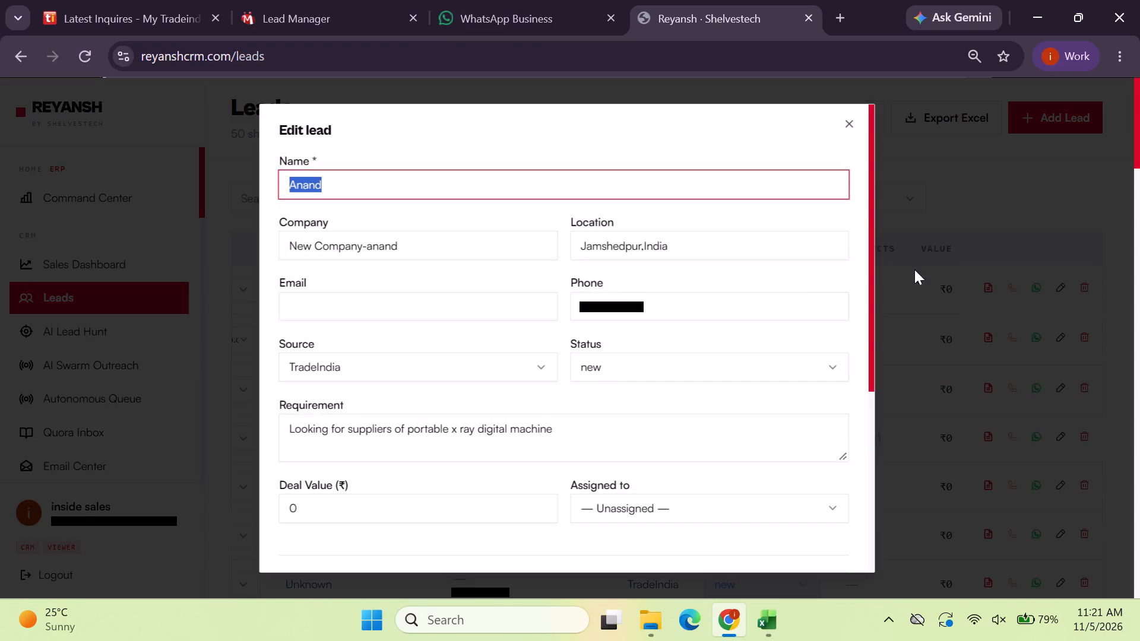
scroll(319, 493, "down", 4)
left_click(332, 449)
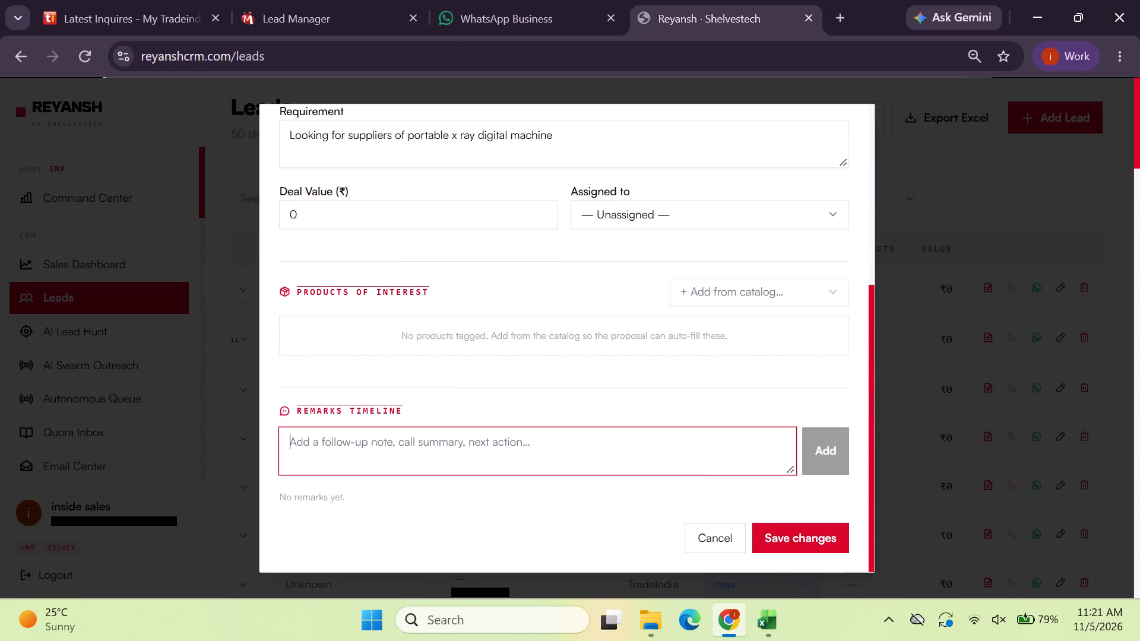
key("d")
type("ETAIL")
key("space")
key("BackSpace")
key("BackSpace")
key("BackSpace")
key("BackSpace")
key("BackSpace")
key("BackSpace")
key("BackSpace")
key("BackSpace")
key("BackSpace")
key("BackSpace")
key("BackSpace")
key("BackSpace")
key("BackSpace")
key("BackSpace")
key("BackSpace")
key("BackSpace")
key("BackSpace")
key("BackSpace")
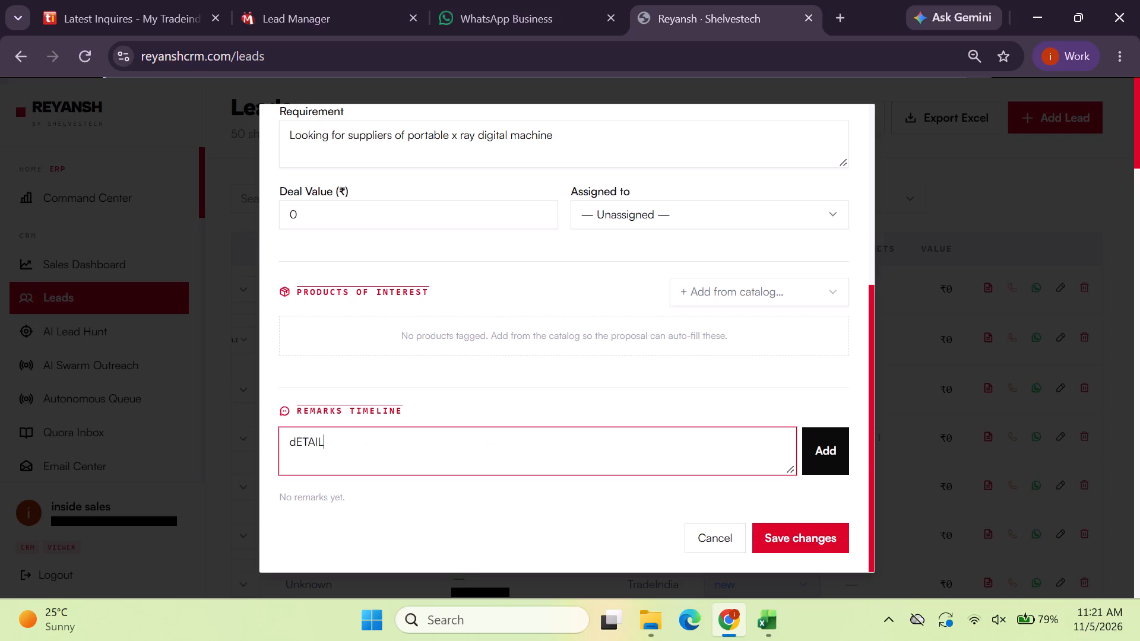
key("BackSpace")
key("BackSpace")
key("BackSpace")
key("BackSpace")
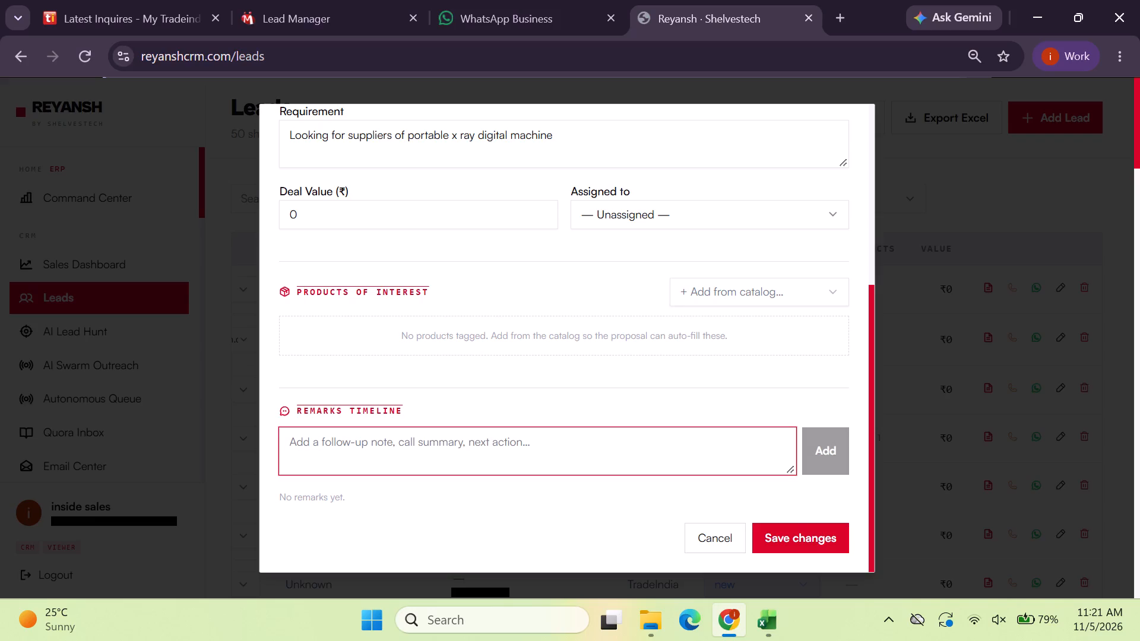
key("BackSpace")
Add the remark "Detail shared" to the Jamshedpur lead's Remarks Timeline.
key("d")
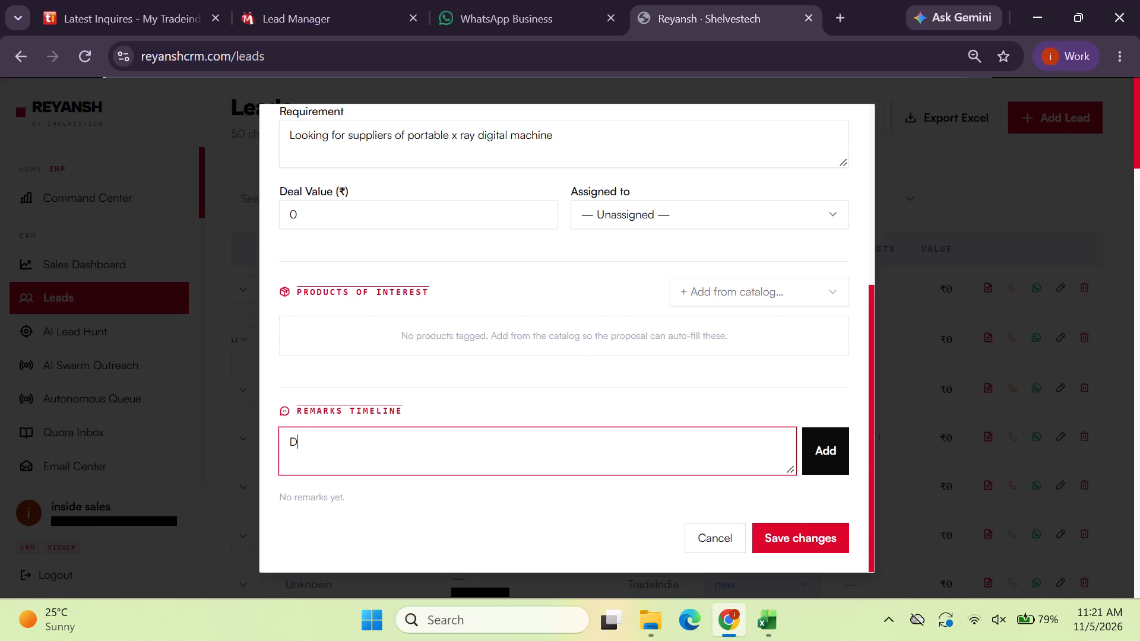
type("etail sha")
type("re")
key("d")
scroll(480, 252, "down", 4)
scroll(493, 309, "up", 4)
scroll(512, 375, "up", 3)
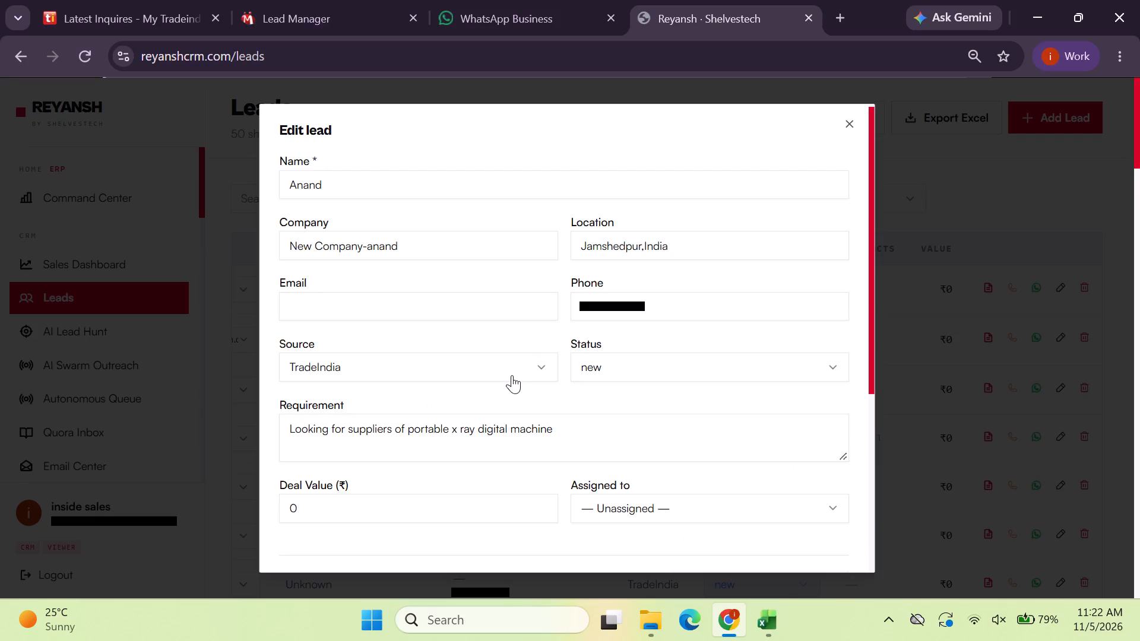
scroll(512, 375, "up", 4)
scroll(474, 350, "down", 9)
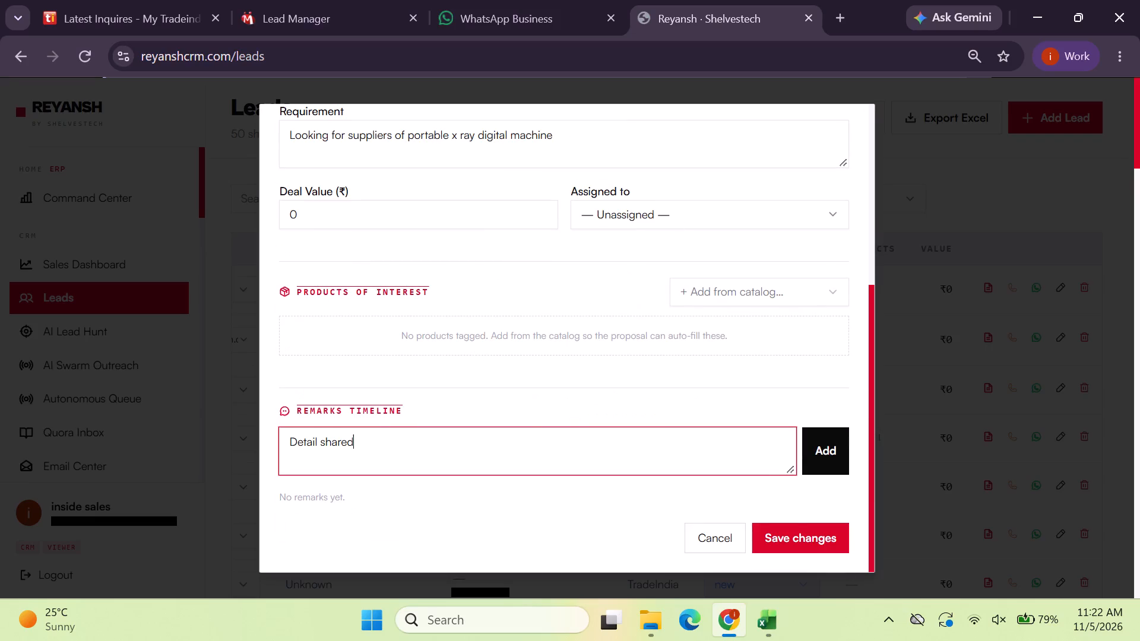
left_click(826, 456)
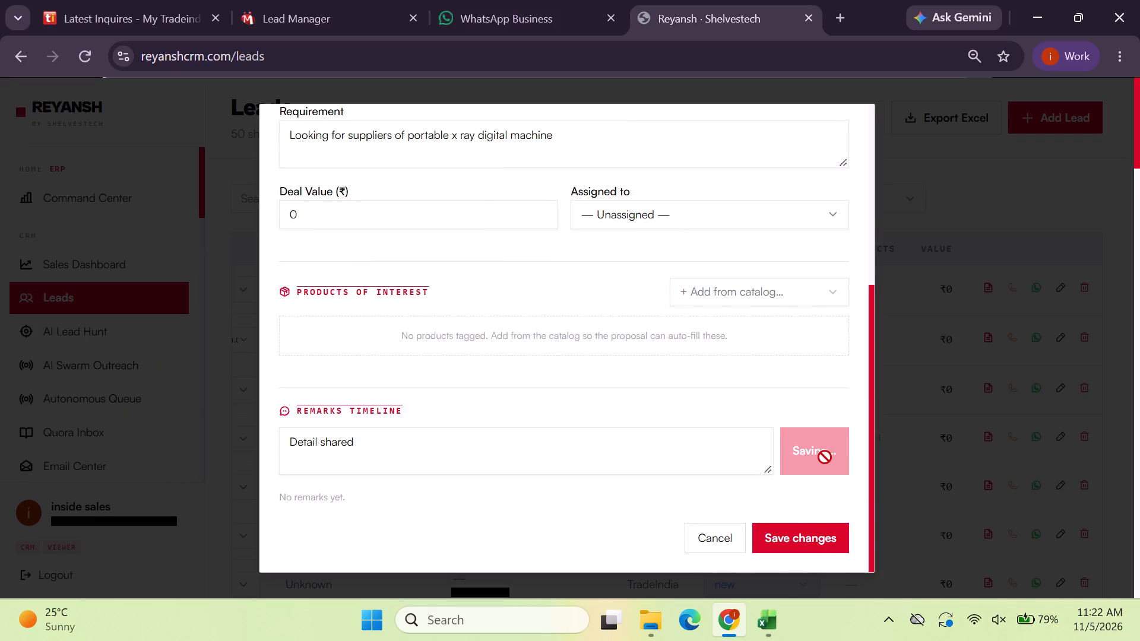
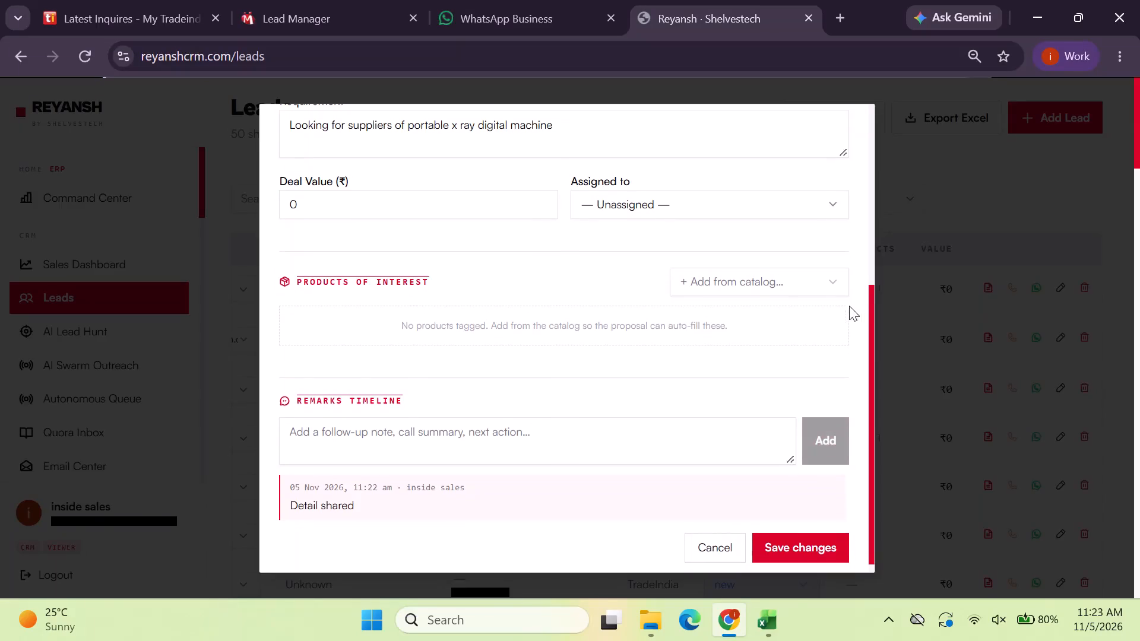
Check the Jamshedpur lead's details once more and save the changes to the lead.
scroll(791, 402, "down", 1)
scroll(715, 378, "up", 8)
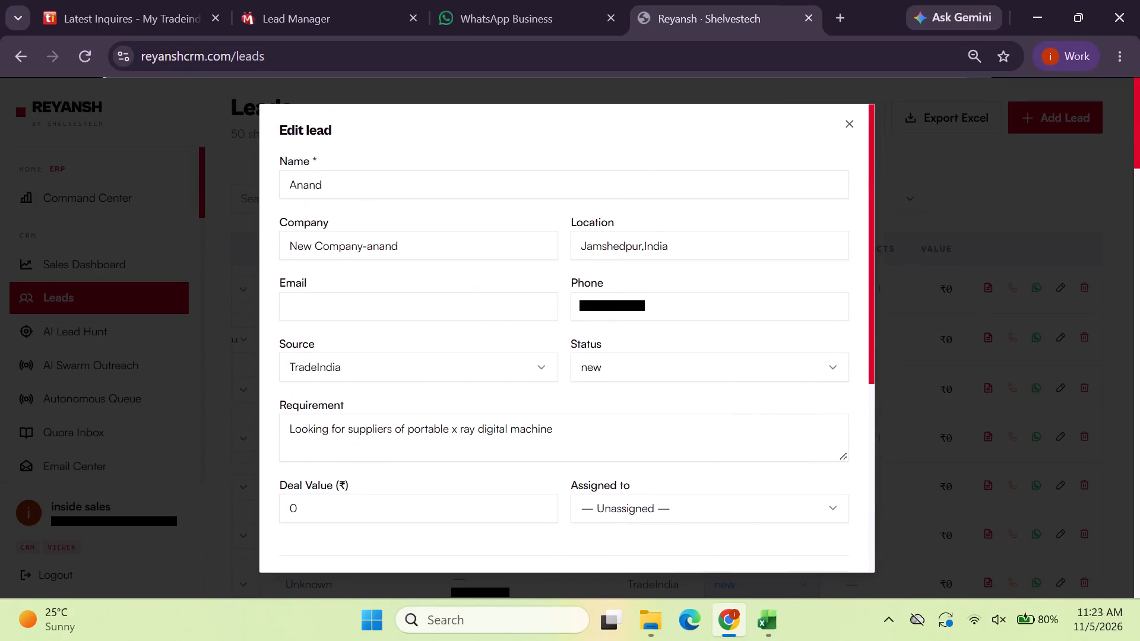
scroll(766, 434, "down", 11)
left_click(816, 534)
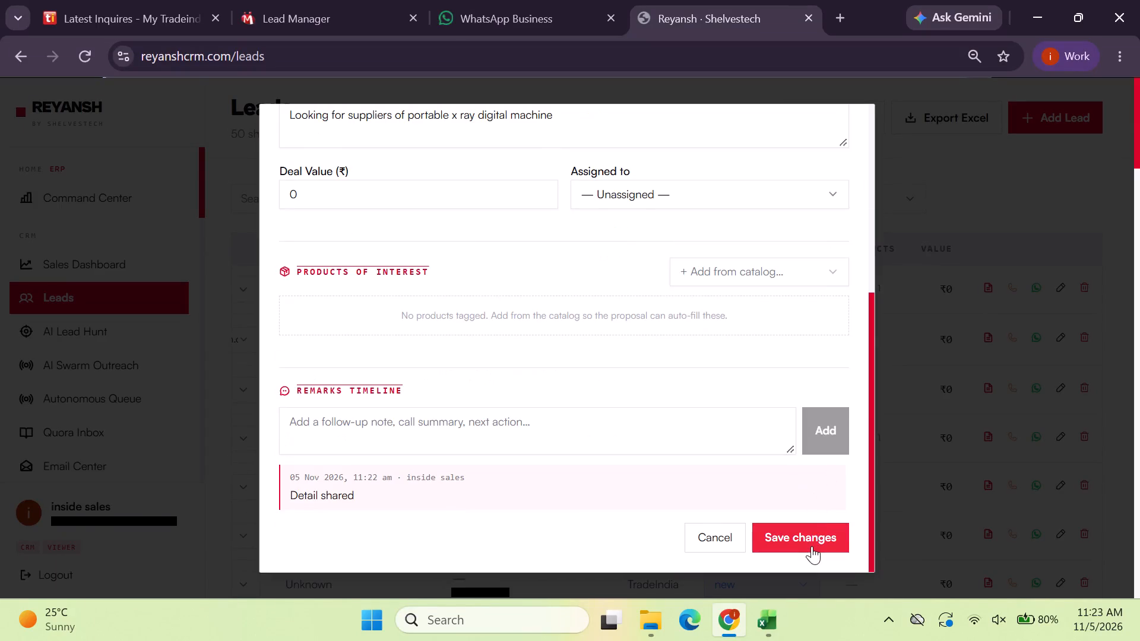
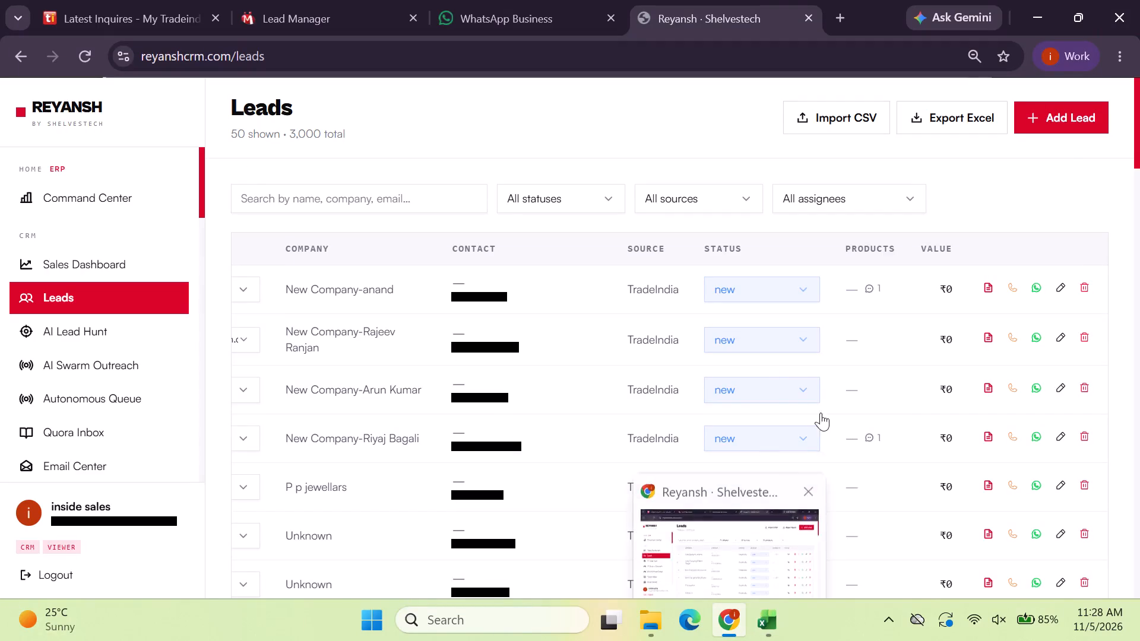
Review the New Company-anand lead's details in its edit form and close it without changes.
left_click(1056, 289)
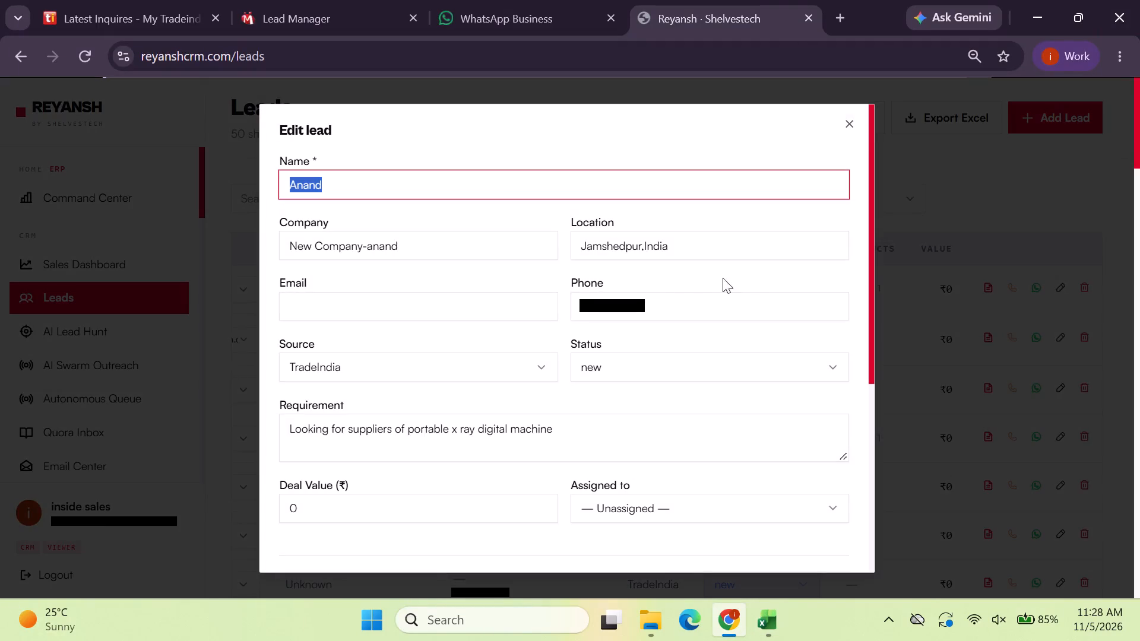
scroll(422, 434, "down", 4)
scroll(435, 424, "up", 6)
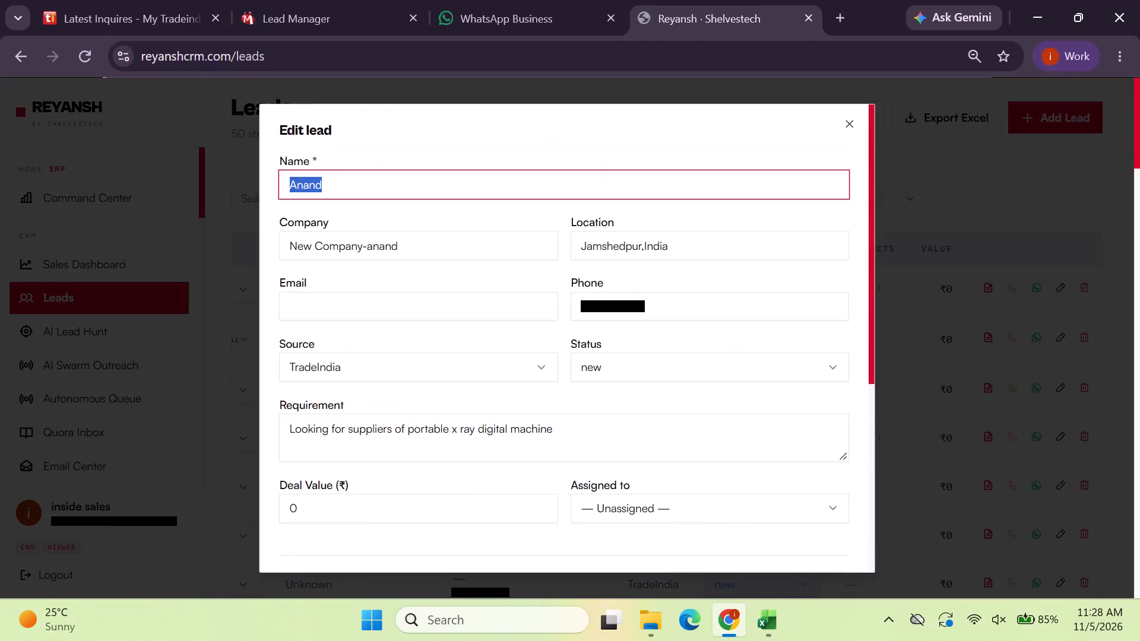
left_click(847, 129)
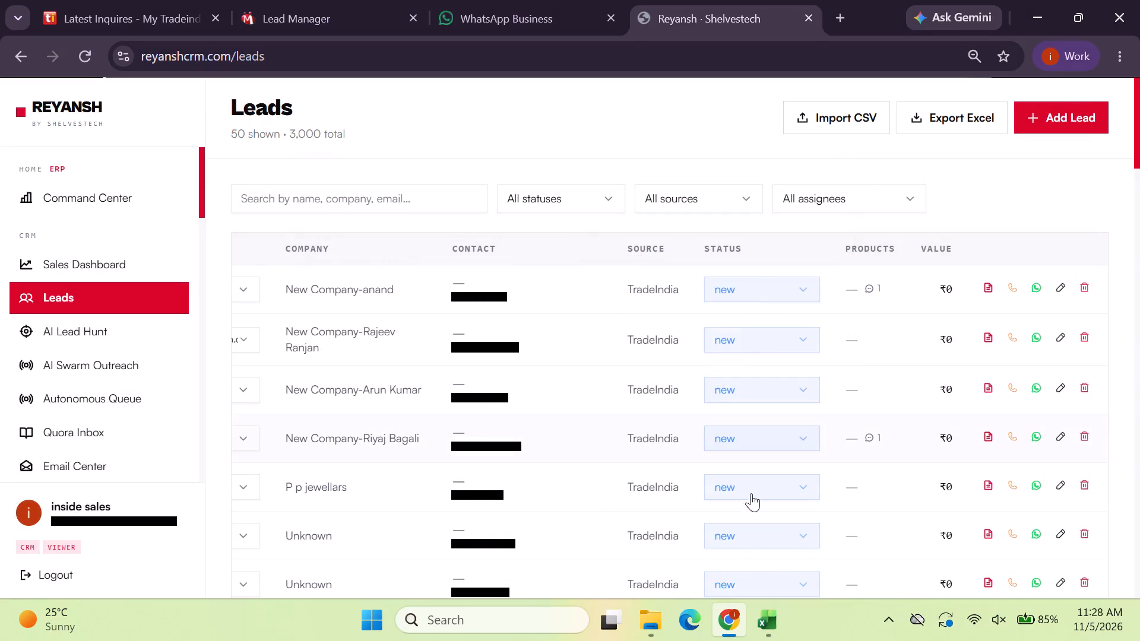
Start a new CRM lead named komal, using the sender from row 5 of the TradeIndia sheet in lead_contacts.
left_click(773, 580)
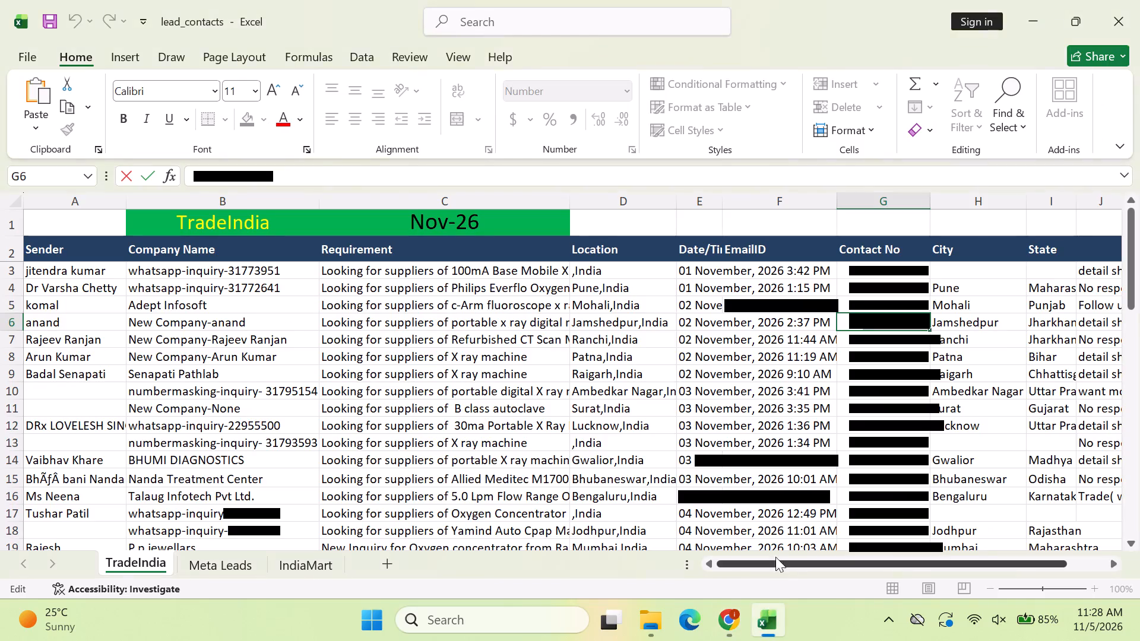
left_click(765, 383)
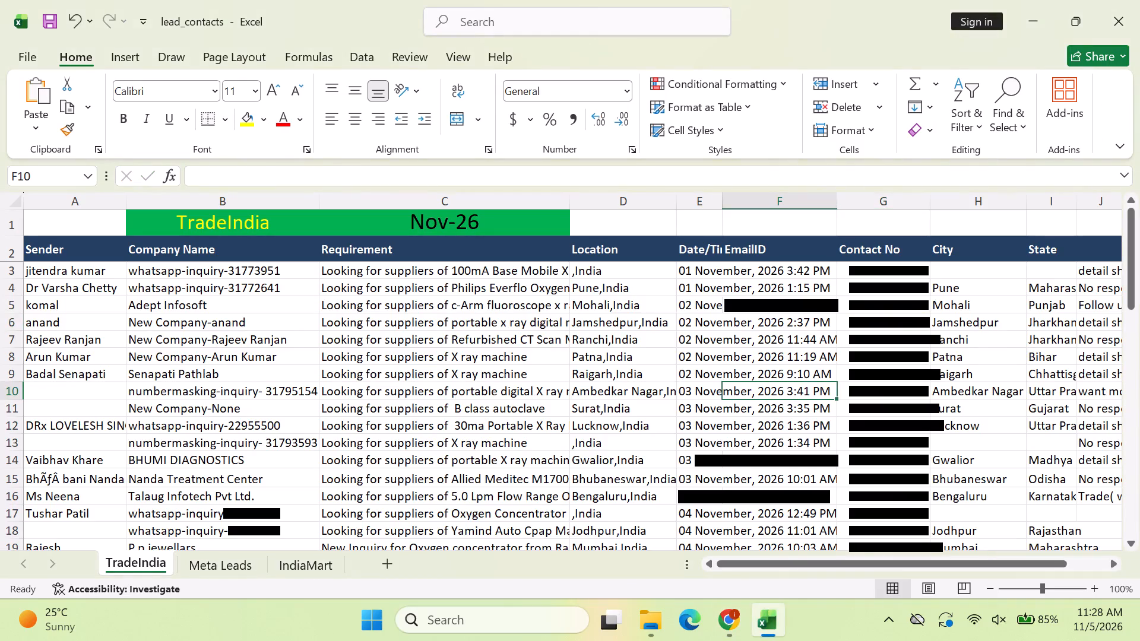
left_click(34, 306)
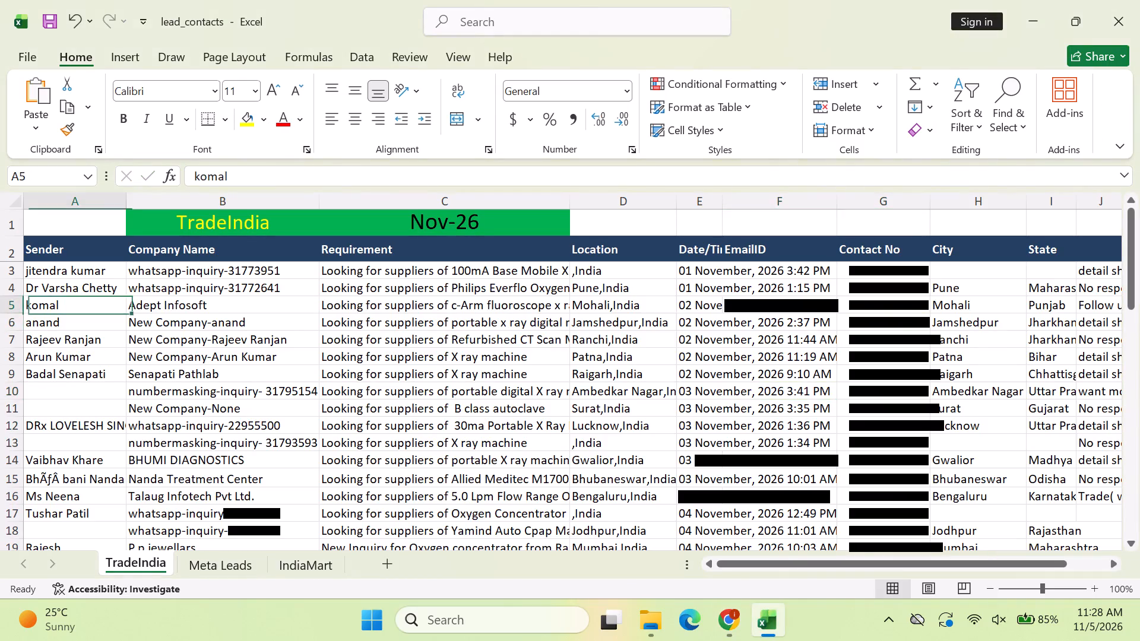
key("ctrl+c")
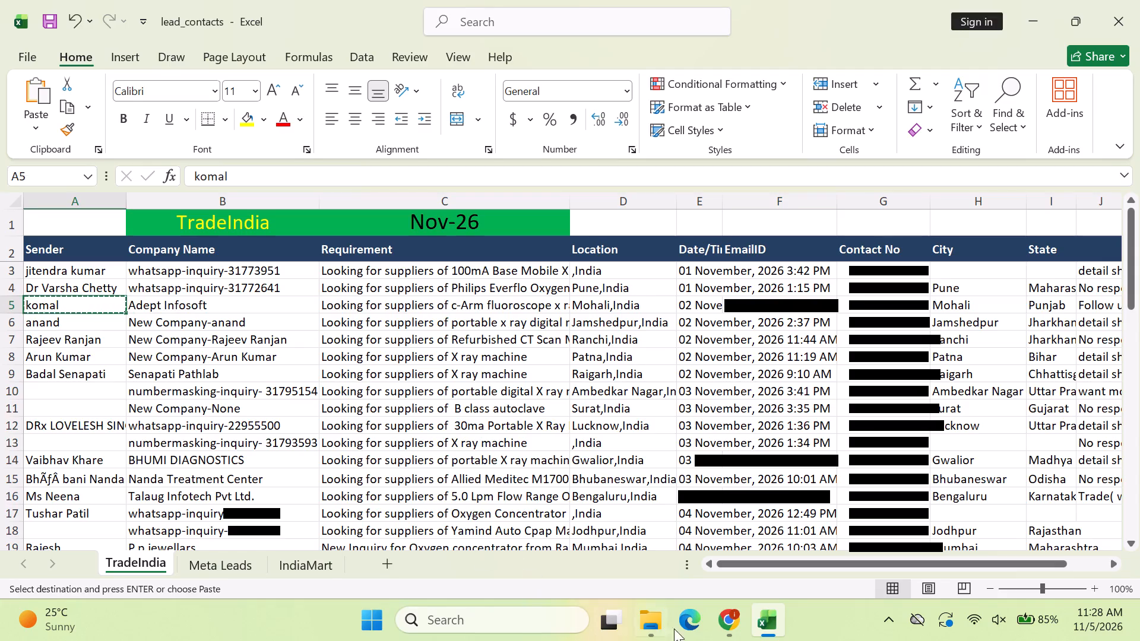
left_click(726, 618)
left_click(1085, 120)
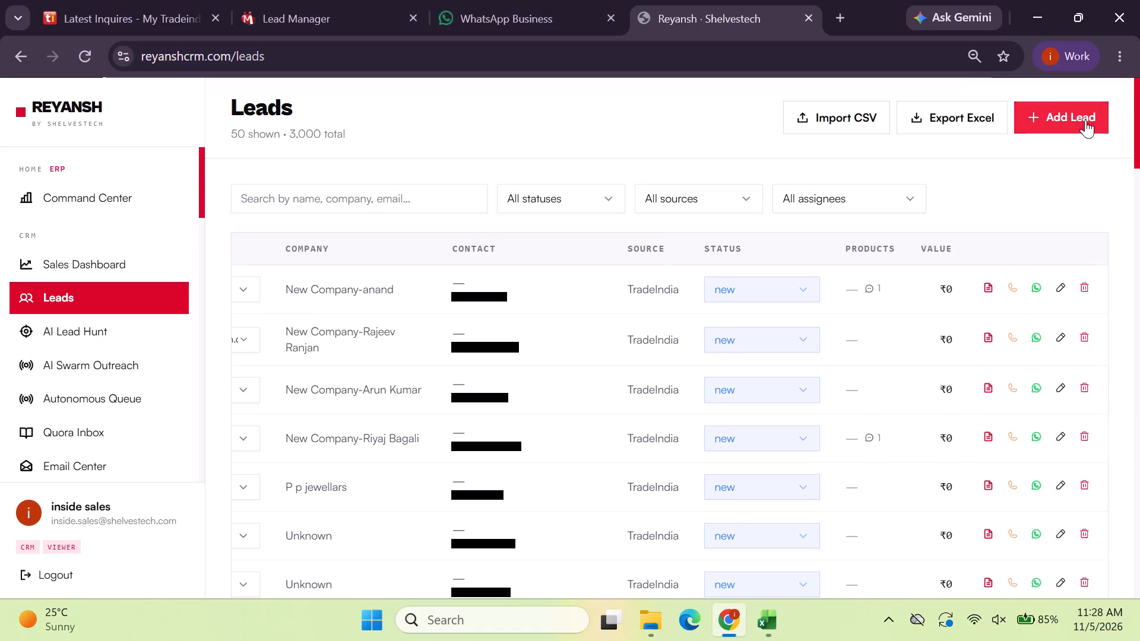
left_click(300, 187)
key("ctrl+v")
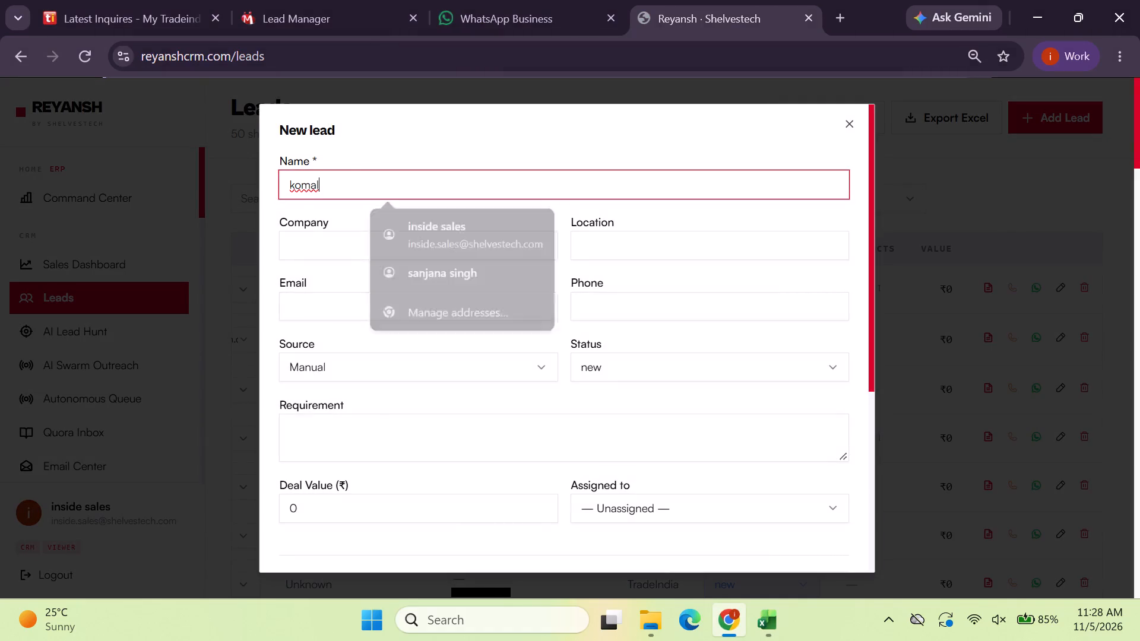
Copy the company name Adept Infosoft from row 5 of the sheet into the new lead's Company field.
left_click(730, 614)
left_click(198, 310)
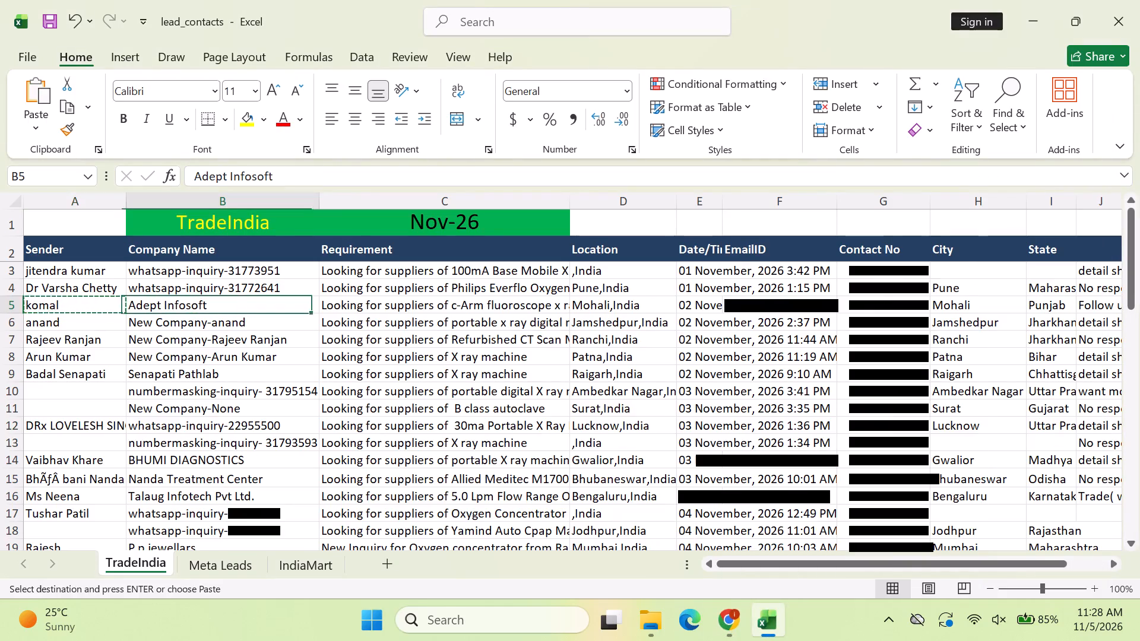
key("ctrl+c")
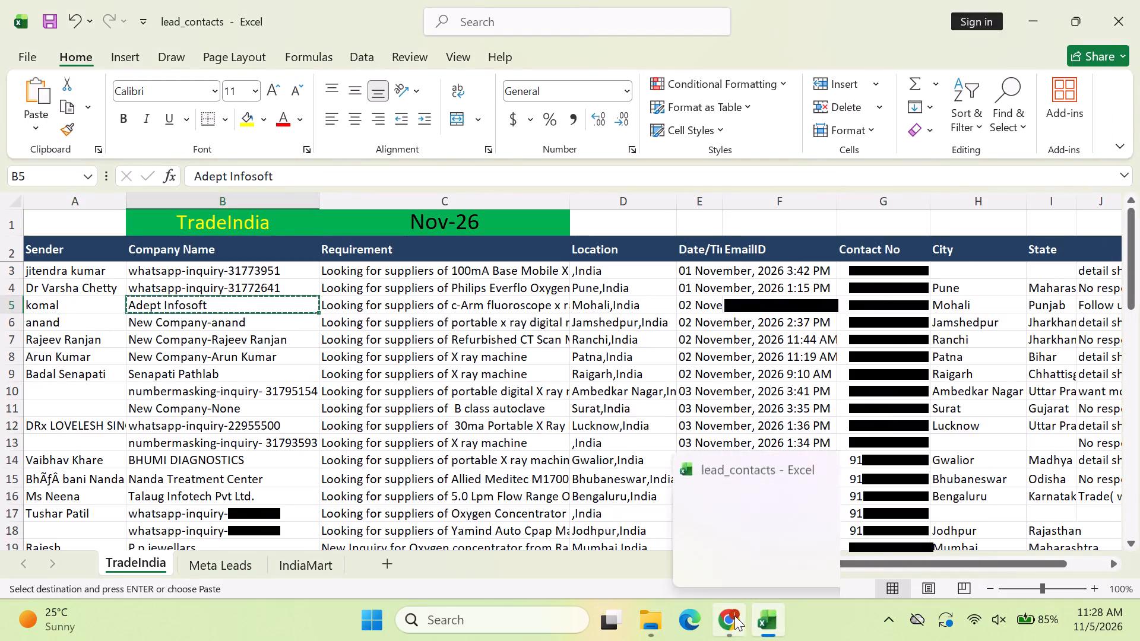
left_click(734, 615)
left_click(322, 245)
key("ctrl+v")
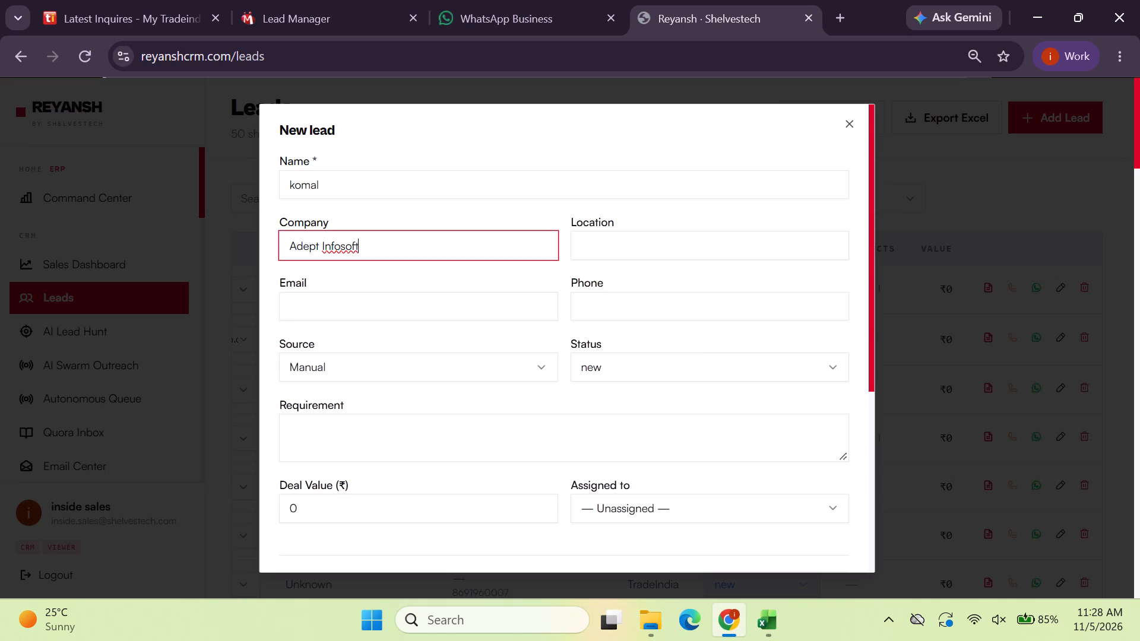
Fill the new lead's requirement with row 5's "Looking for suppliers of c-Arm fluoroscope x ray machine" and set its source to TradeIndia.
left_click(715, 617)
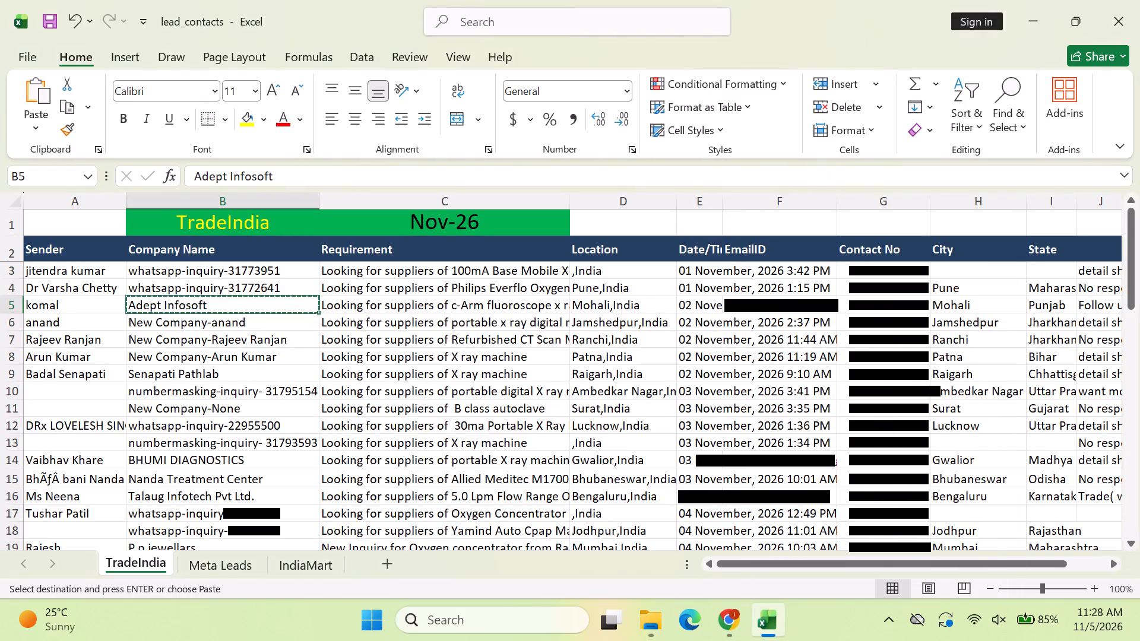
left_click(468, 304)
key("ctrl+c")
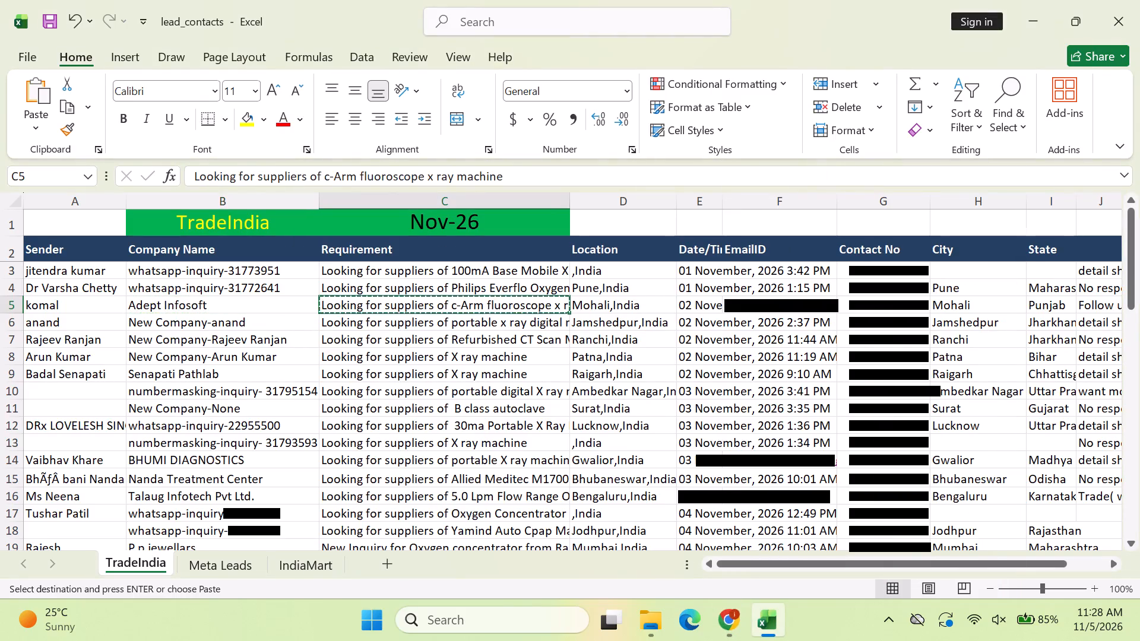
left_click(731, 617)
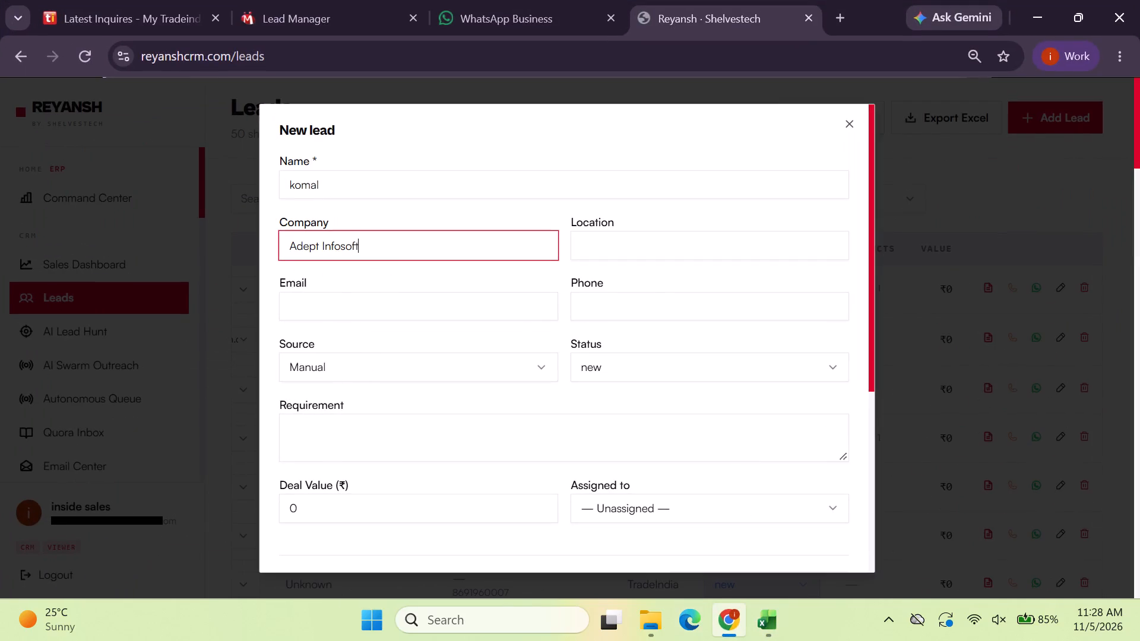
left_click(313, 444)
key("ctrl+v")
left_click(479, 359)
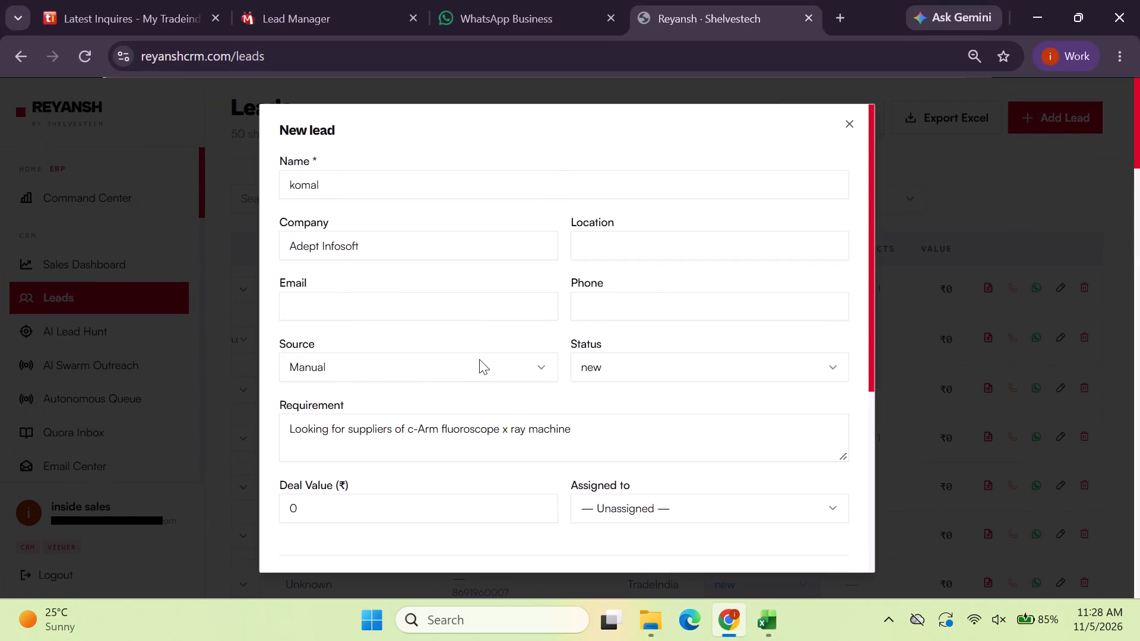
left_click(353, 183)
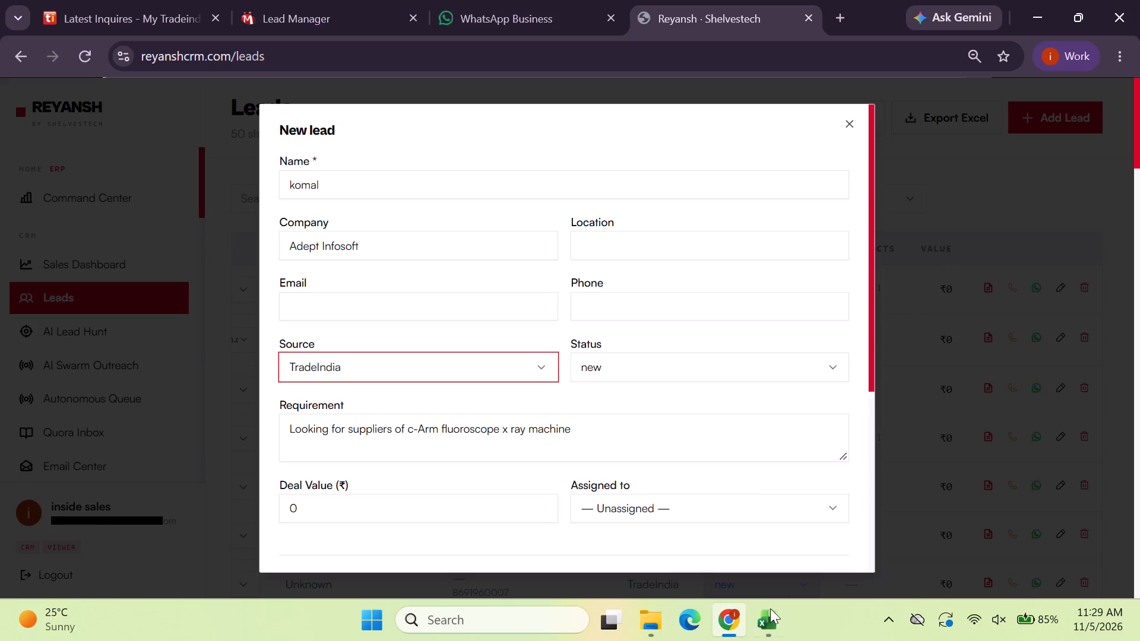
Copy the location Mohali,India from row 5 of the sheet into the new lead's Location field.
left_click(731, 620)
left_click(604, 308)
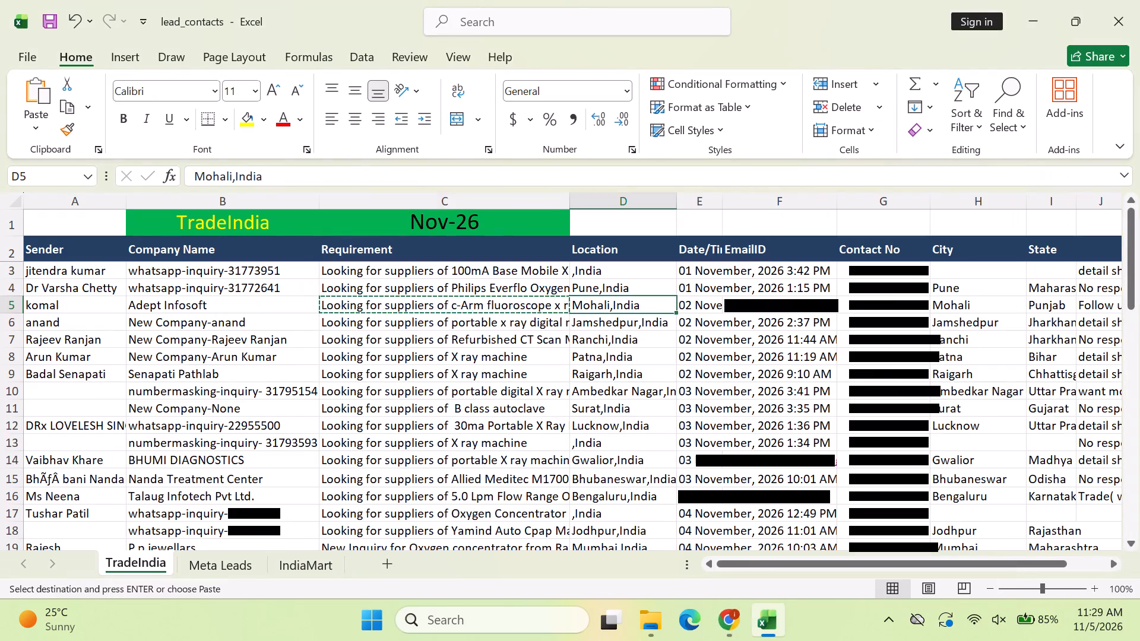
key("ctrl+c")
left_click(722, 624)
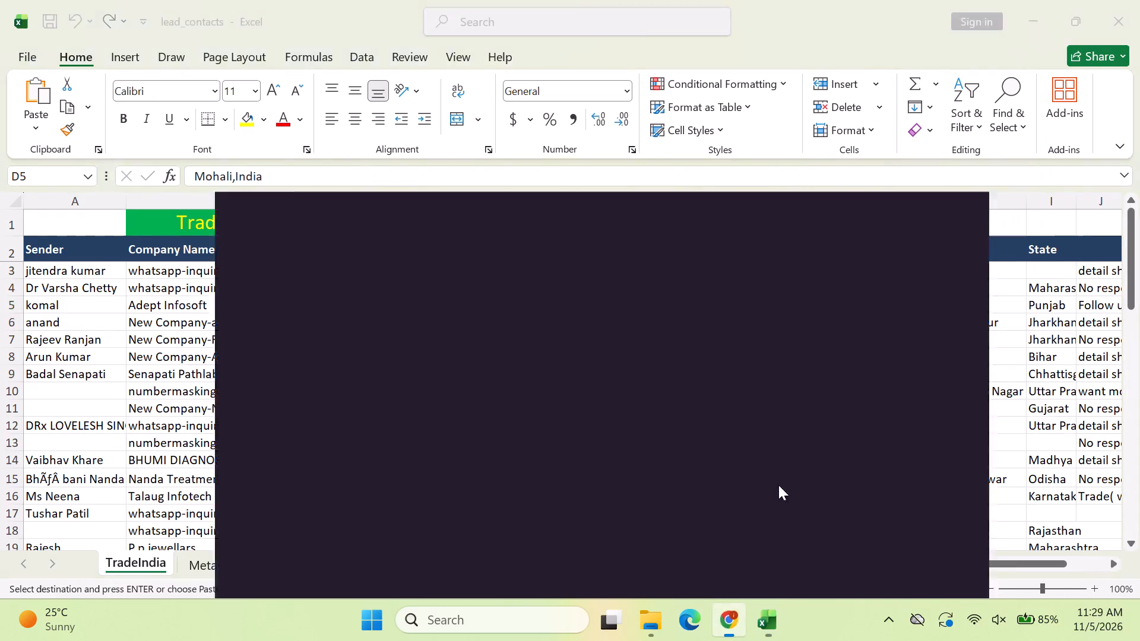
left_click(600, 240)
key("ctrl+v")
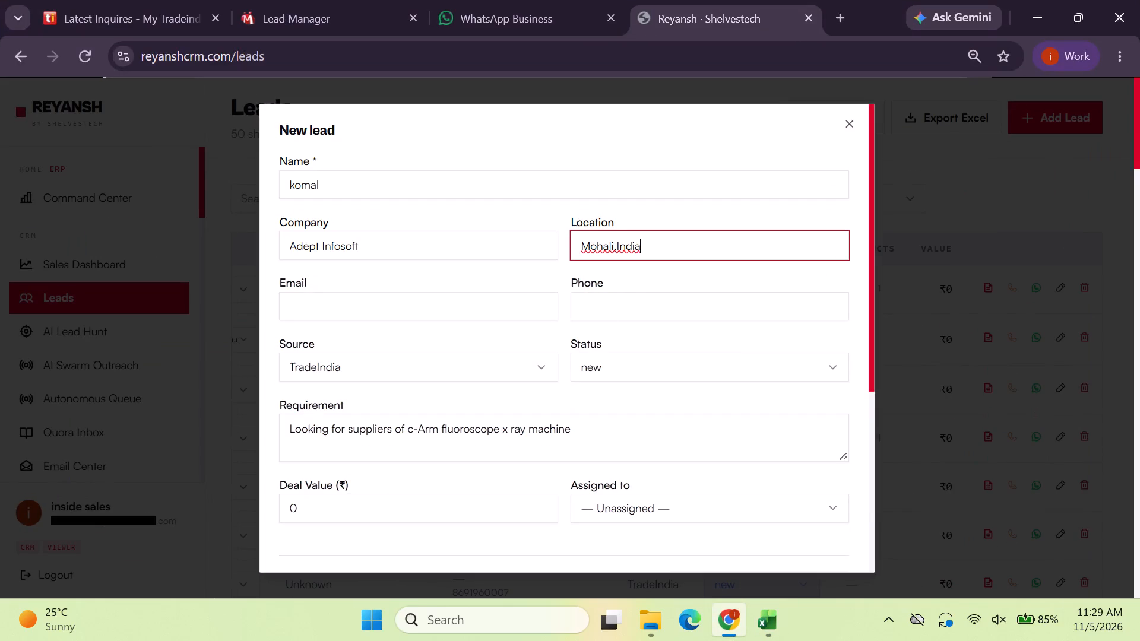
Copy the contact number from row 5 of the TradeIndia sheet for the new Adept Infosoft lead.
left_click(729, 639)
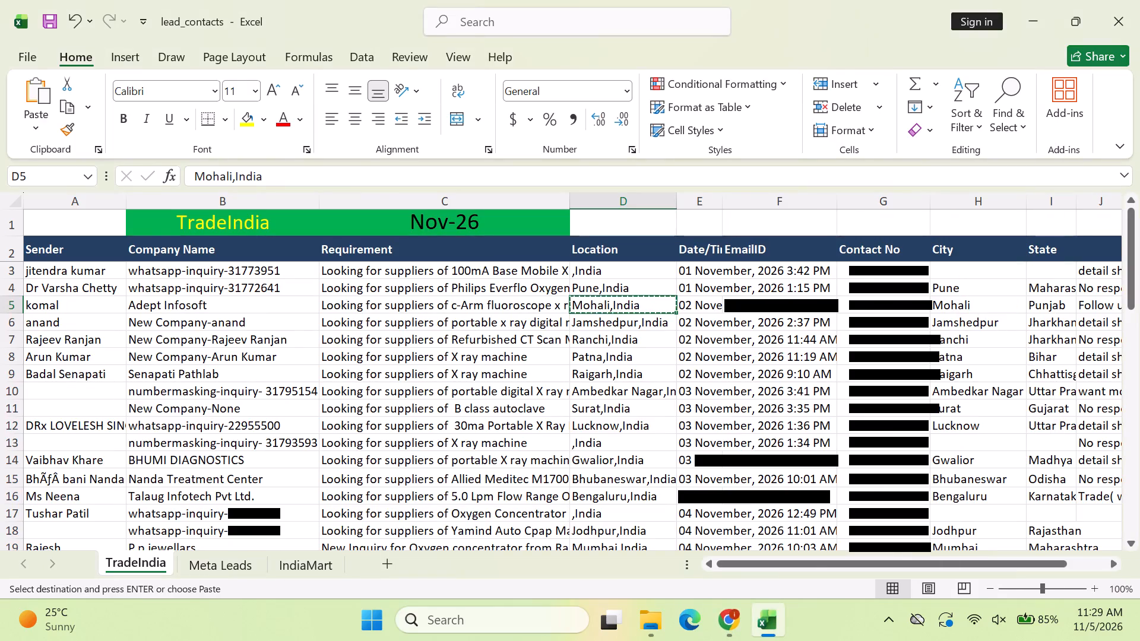
left_click(878, 302)
key("ctrl+c")
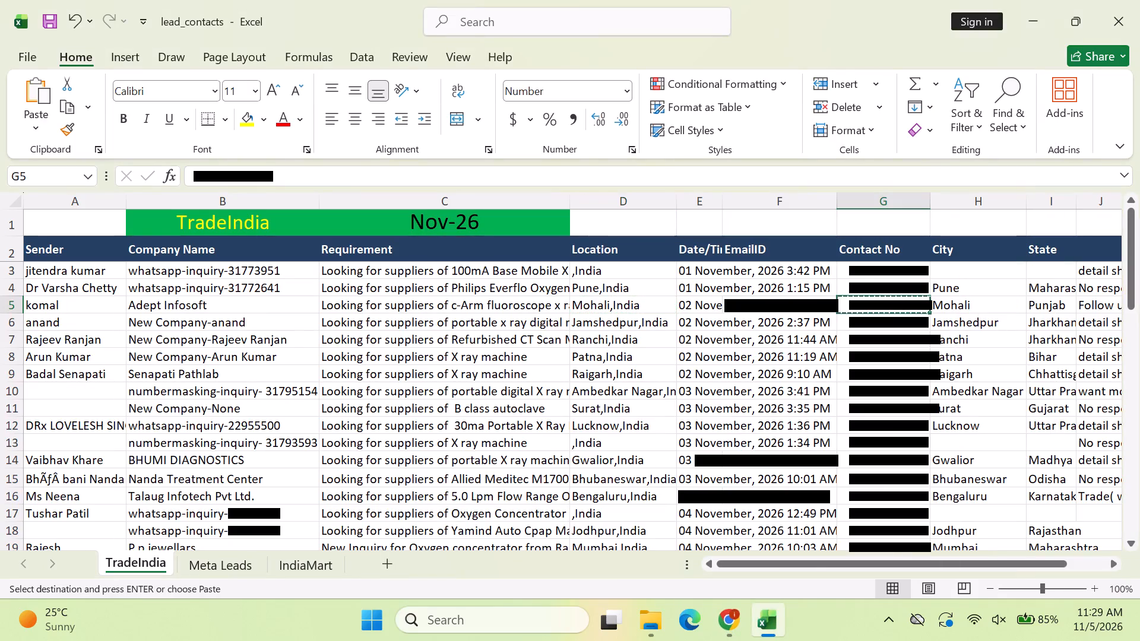
Paste the copied row 5 contact number into the Phone field of the new Adept Infosoft lead in the Reyansh CRM.
left_click(727, 630)
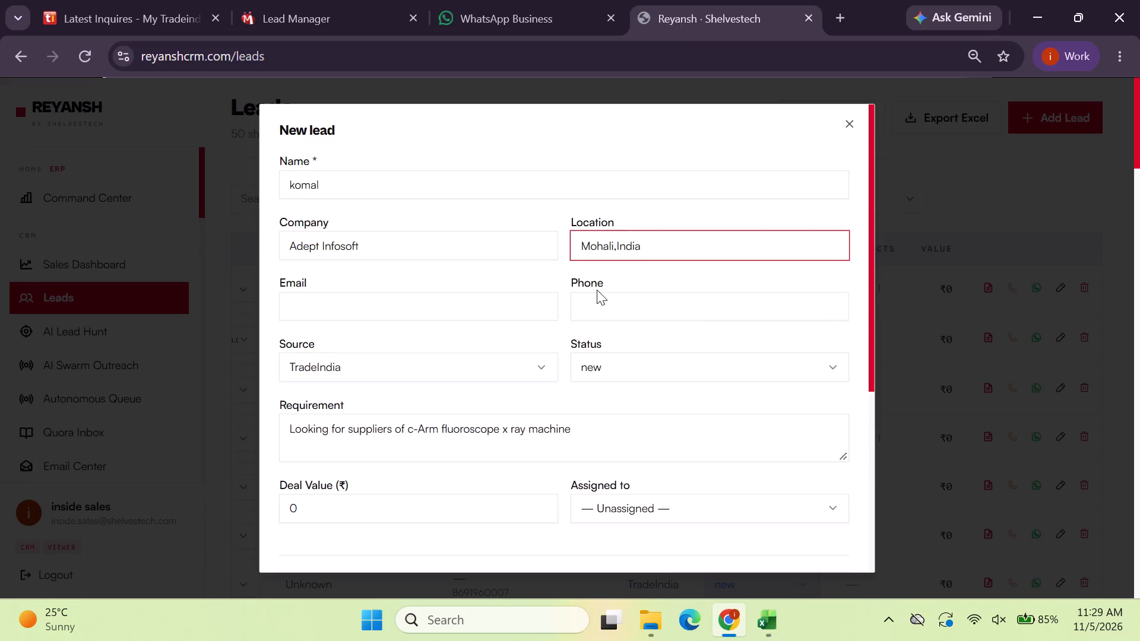
left_click(594, 309)
key("ctrl+v")
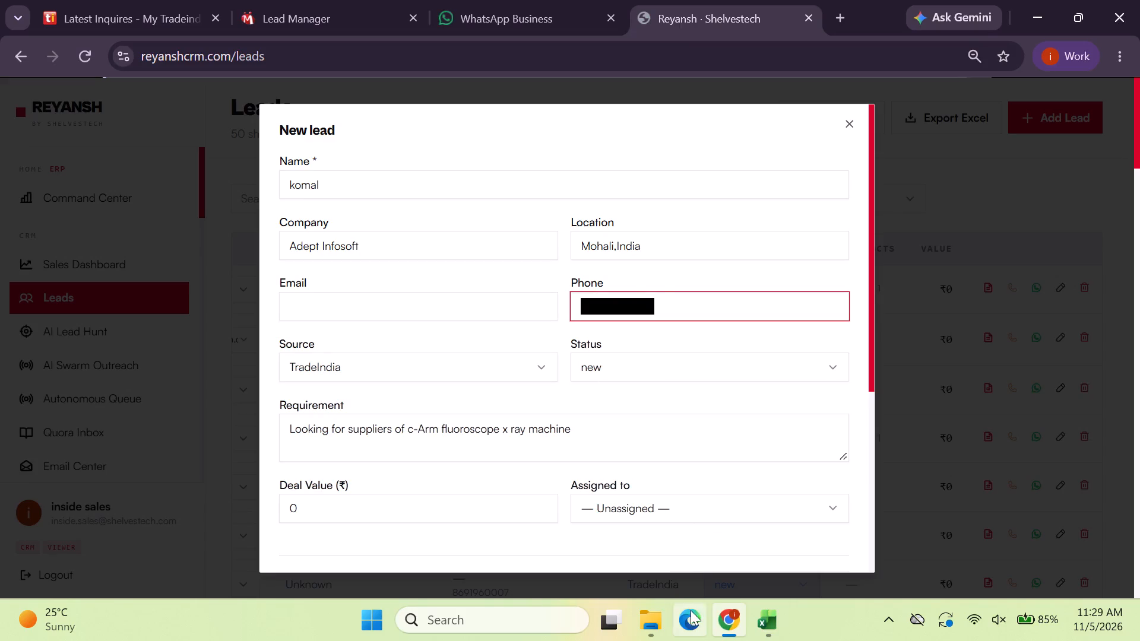
Copy the email address from row 5 of the TradeIndia sheet in Excel into the new CRM lead's Email field.
left_click(726, 615)
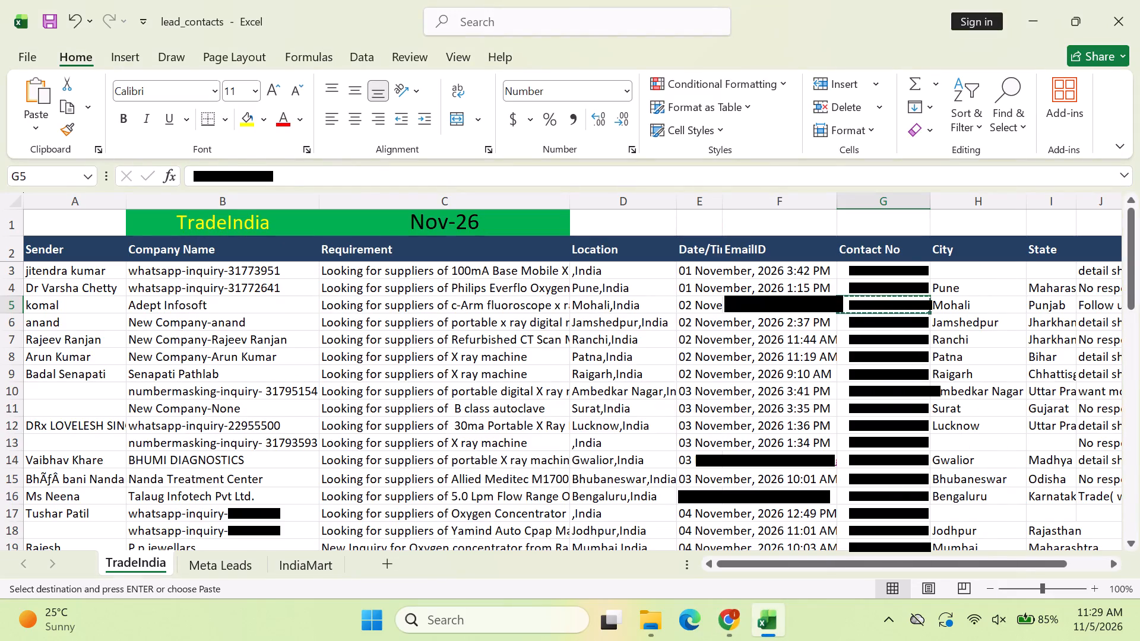
left_click(769, 313)
key("ctrl+c")
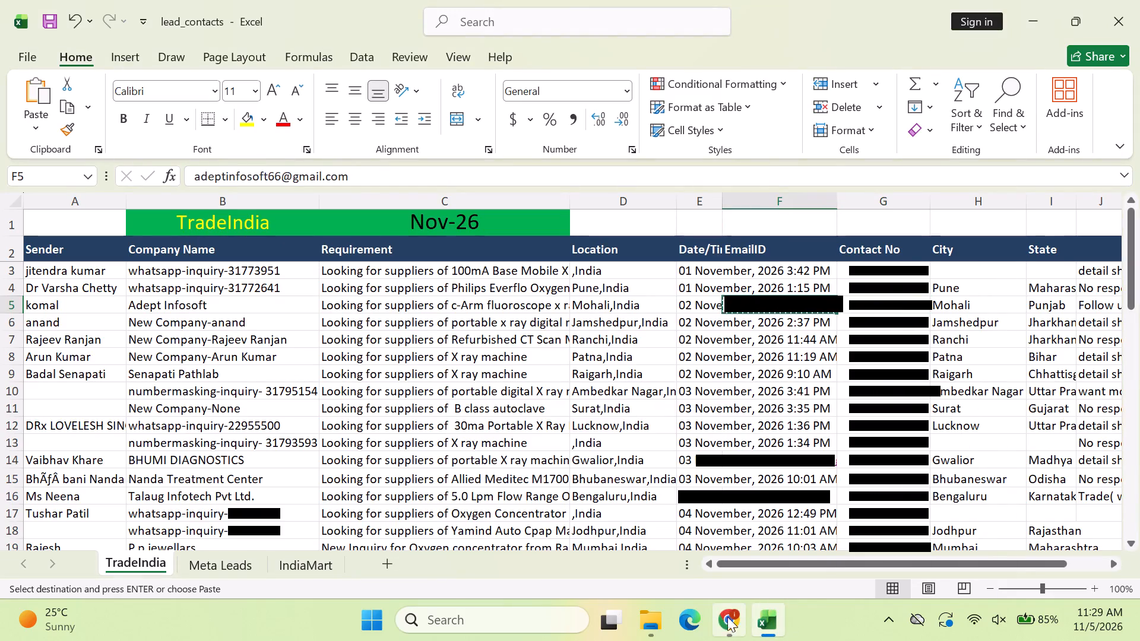
left_click(723, 623)
left_click(352, 297)
key("ctrl+v")
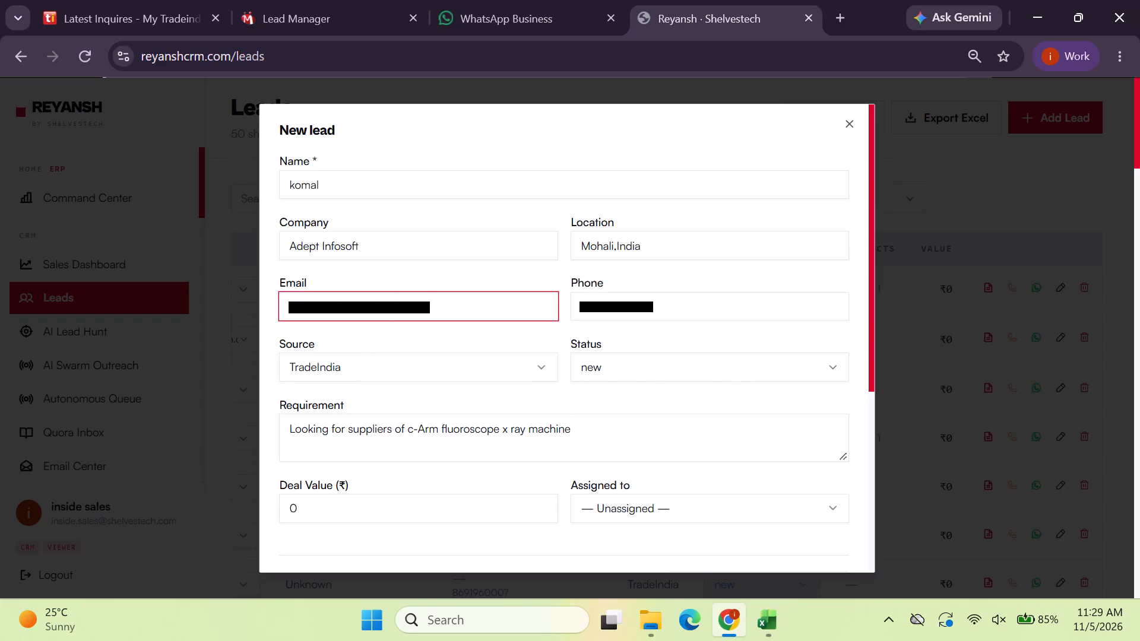
Select the leading characters of the number in the new lead's Phone field.
scroll(690, 393, "down", 4)
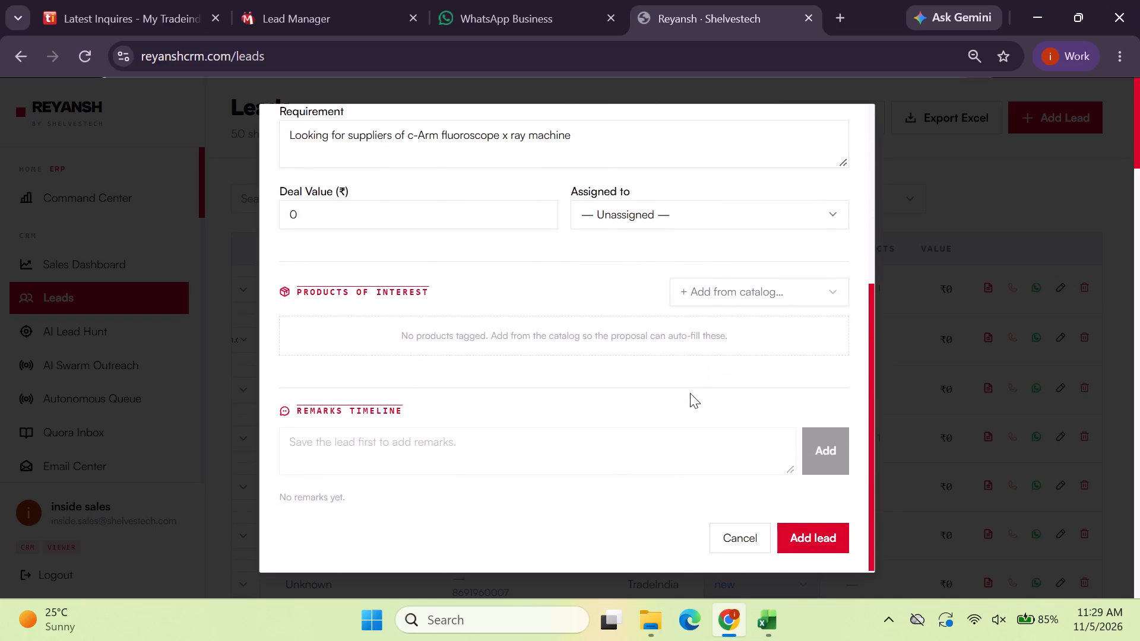
scroll(690, 393, "up", 10)
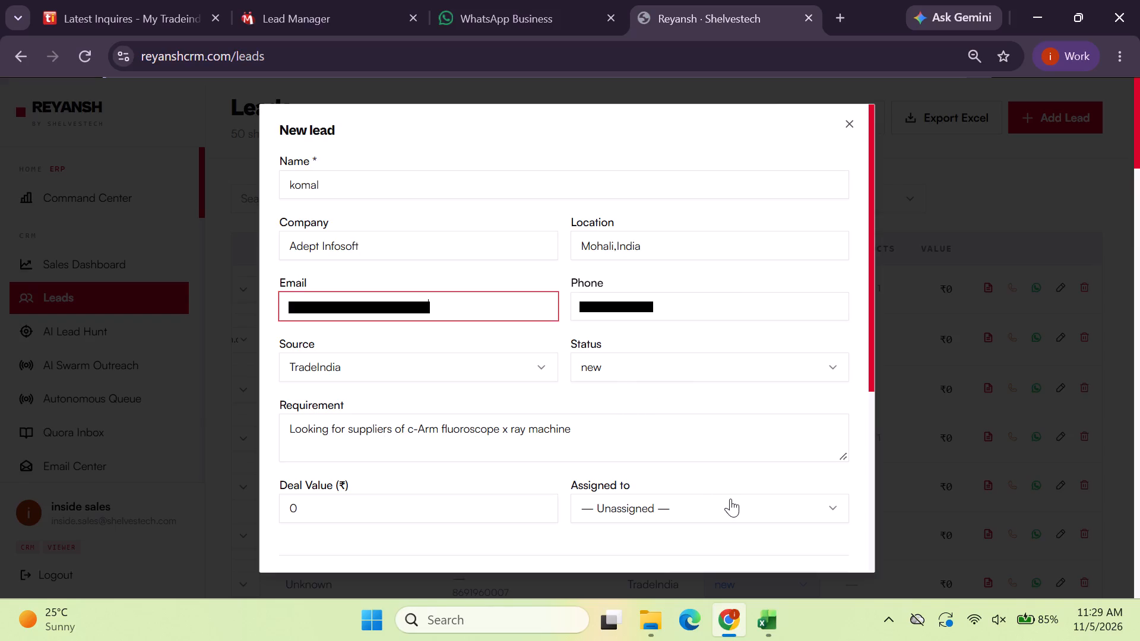
left_click_drag(582, 309, 631, 312)
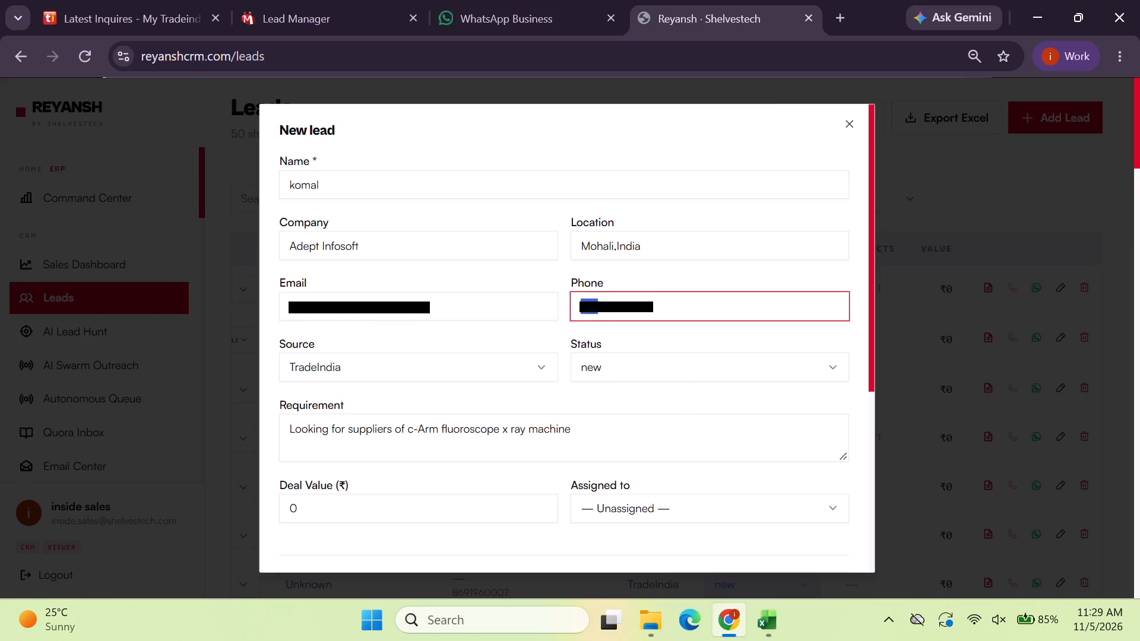
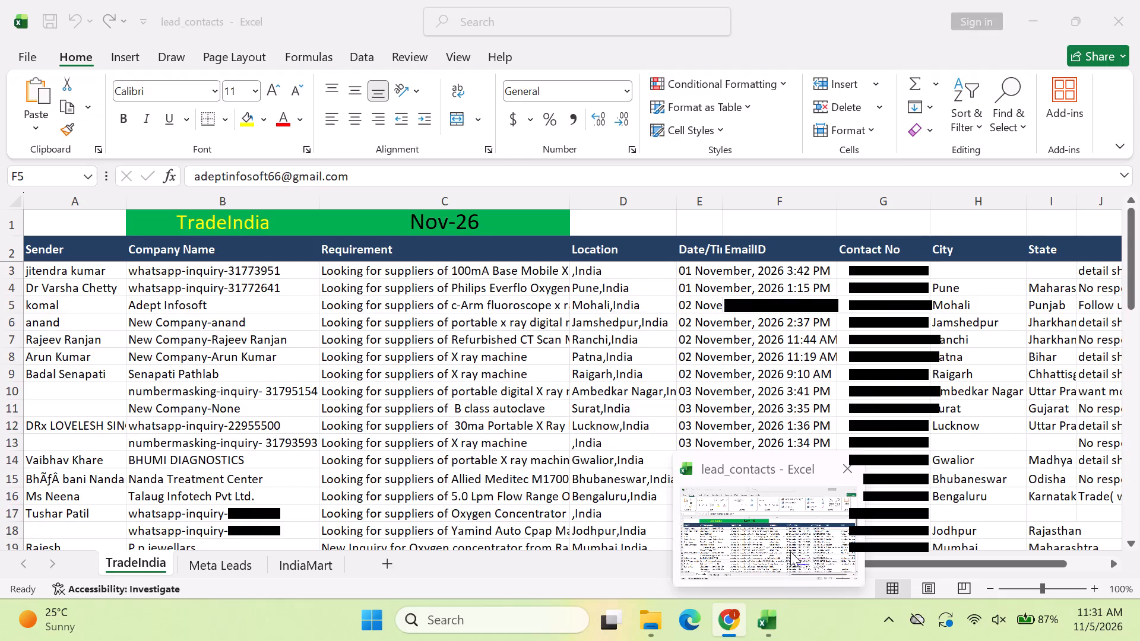
Copy the contact number from row 5 of the TradeIndia sheet in Excel and return to the CRM leads list in Chrome.
left_click(790, 551)
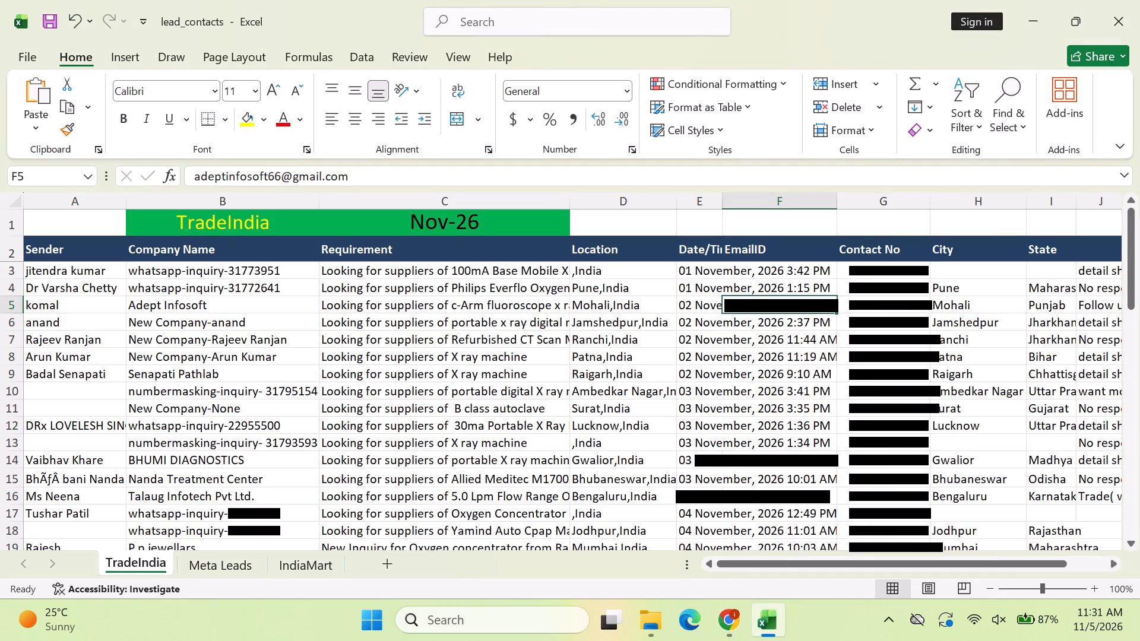
left_click(863, 305)
key("ctrl+c")
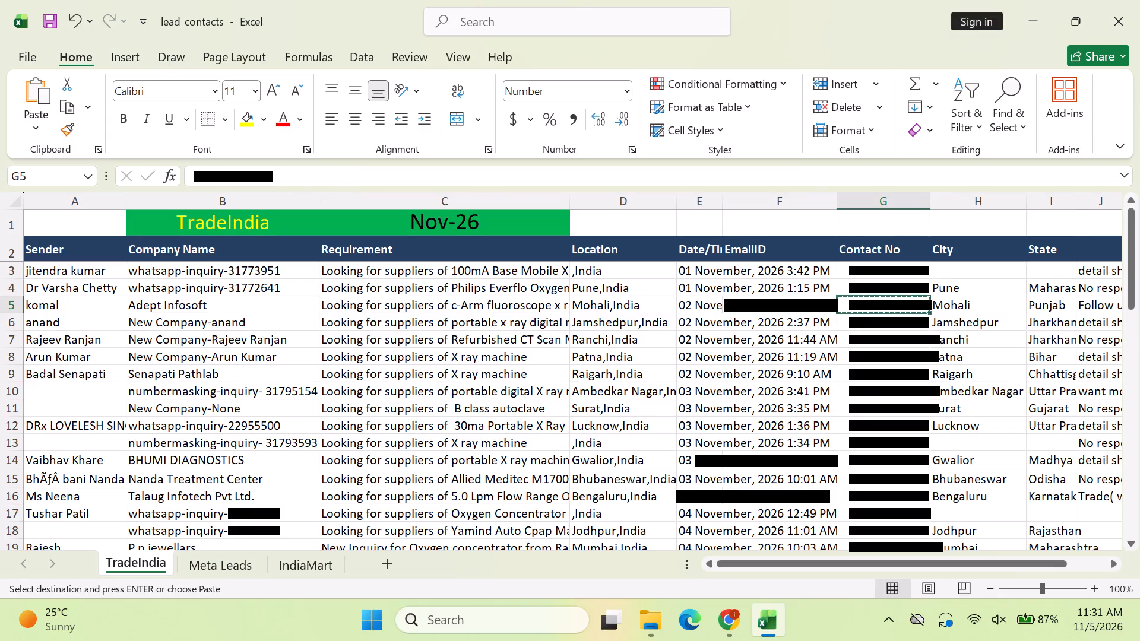
left_click(733, 615)
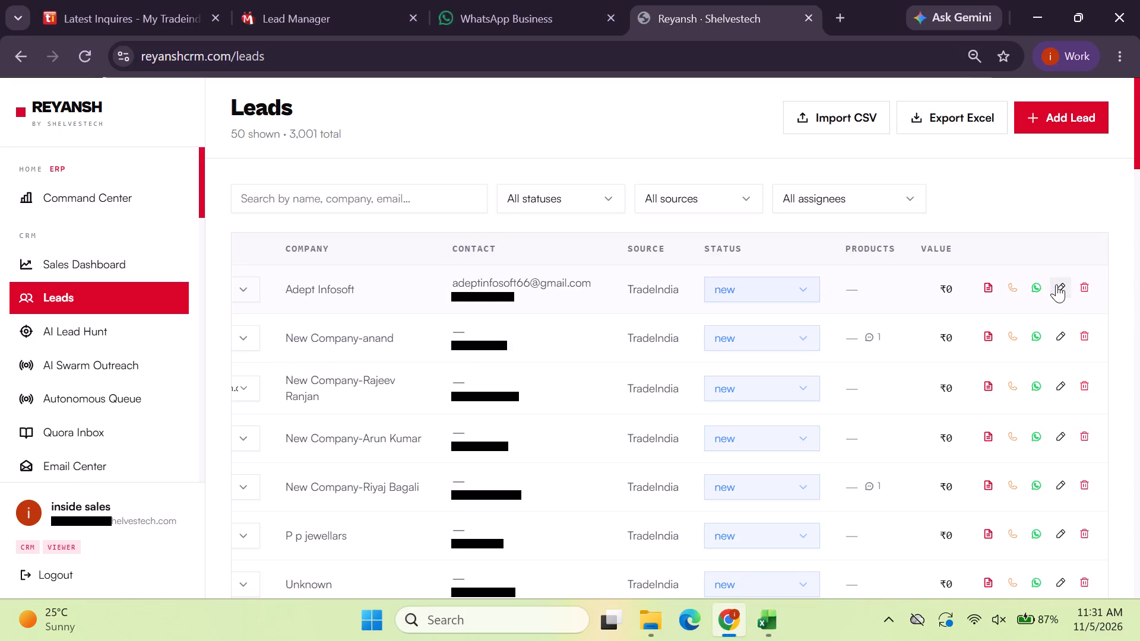
Open the Adept Infosoft lead for editing and assign it to the inside sales account.
left_click(1056, 284)
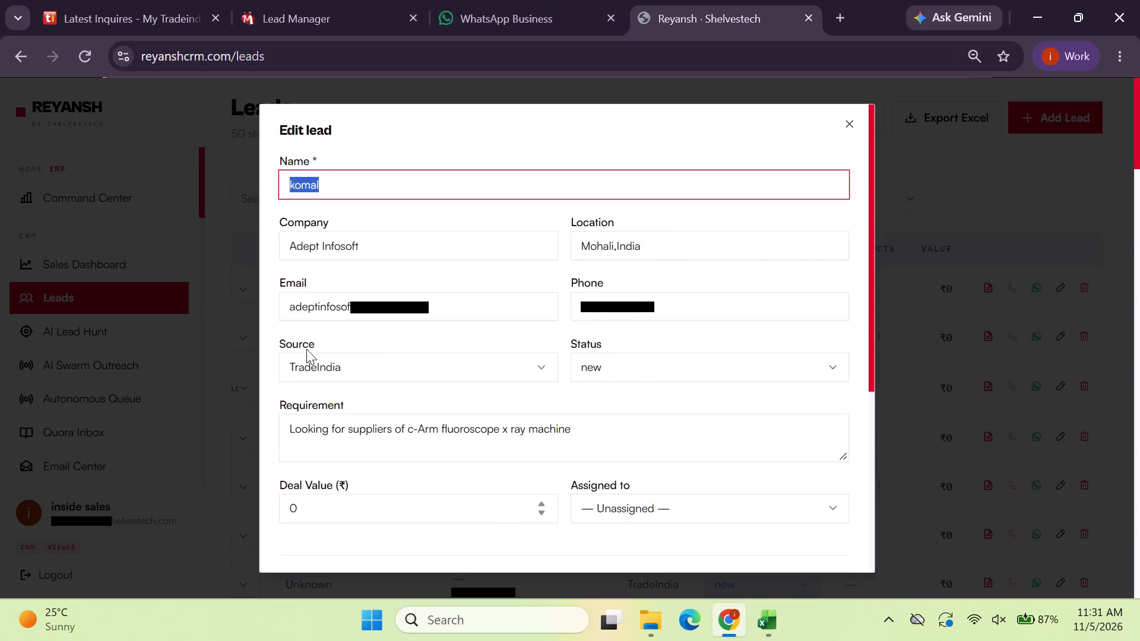
left_click(820, 512)
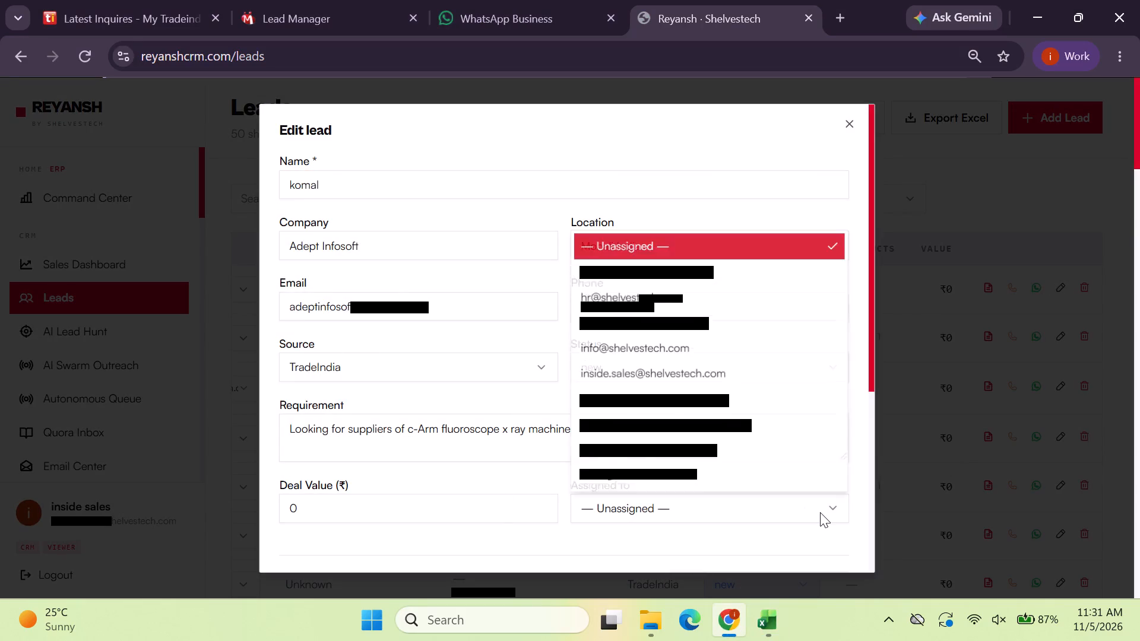
left_click(693, 363)
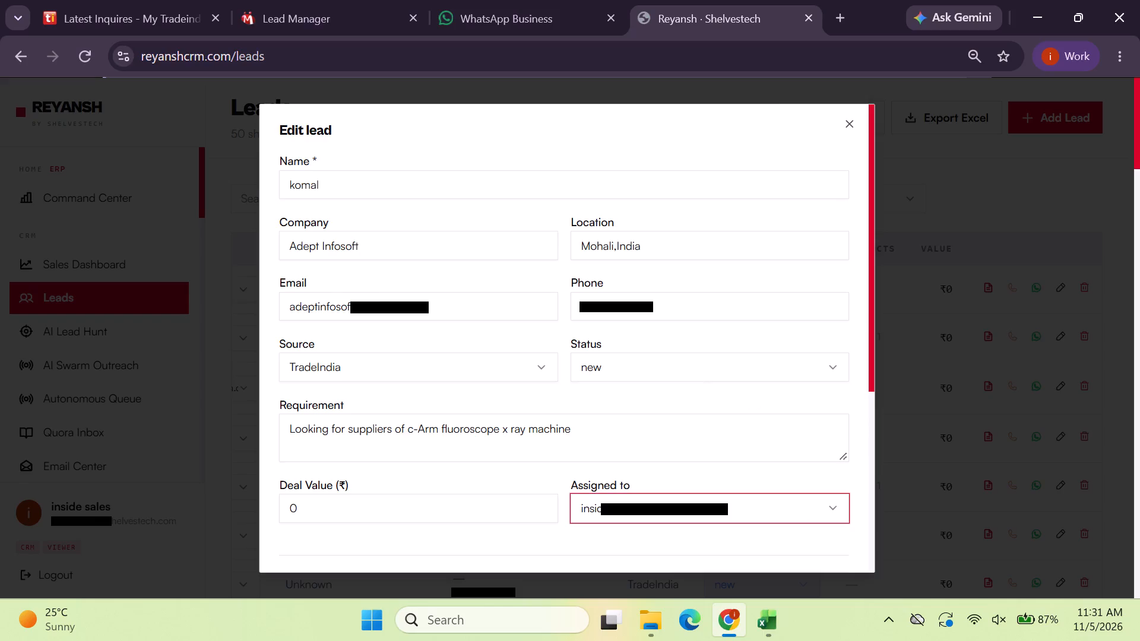
key("Down")
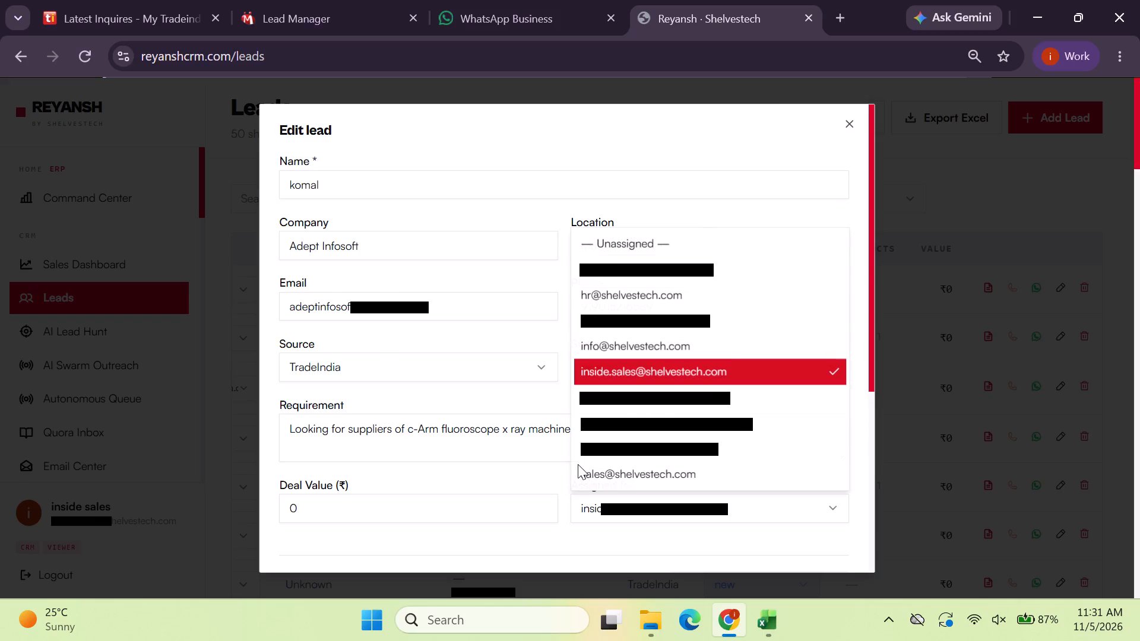
left_click(605, 530)
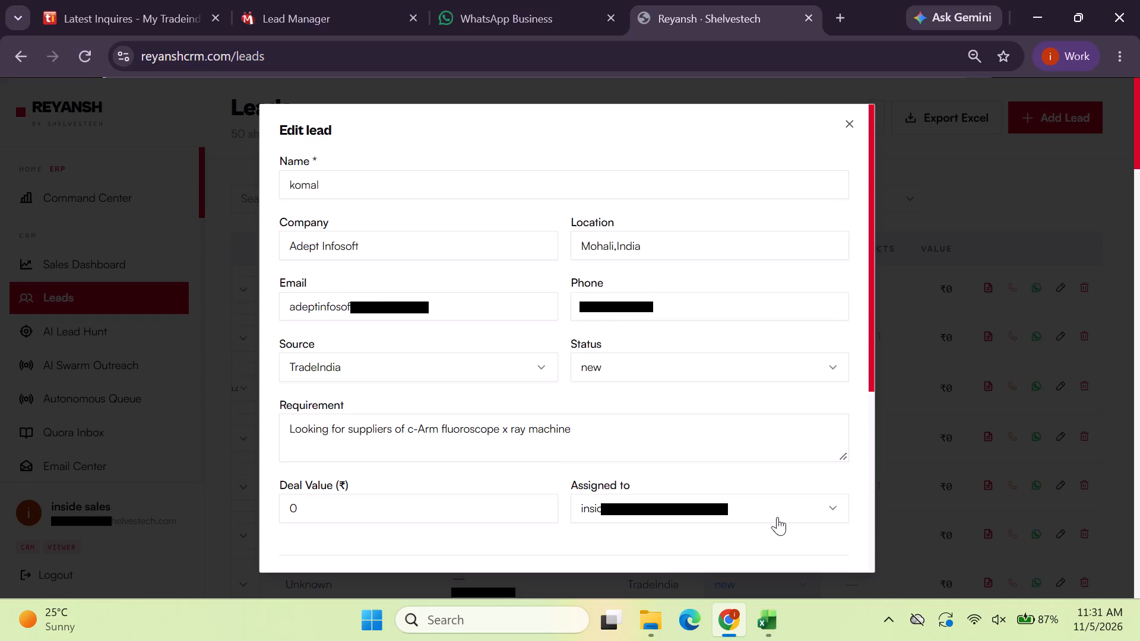
Add the remark "Follow up" to the Adept Infosoft lead's remarks timeline and save the lead's changes.
left_click(873, 546)
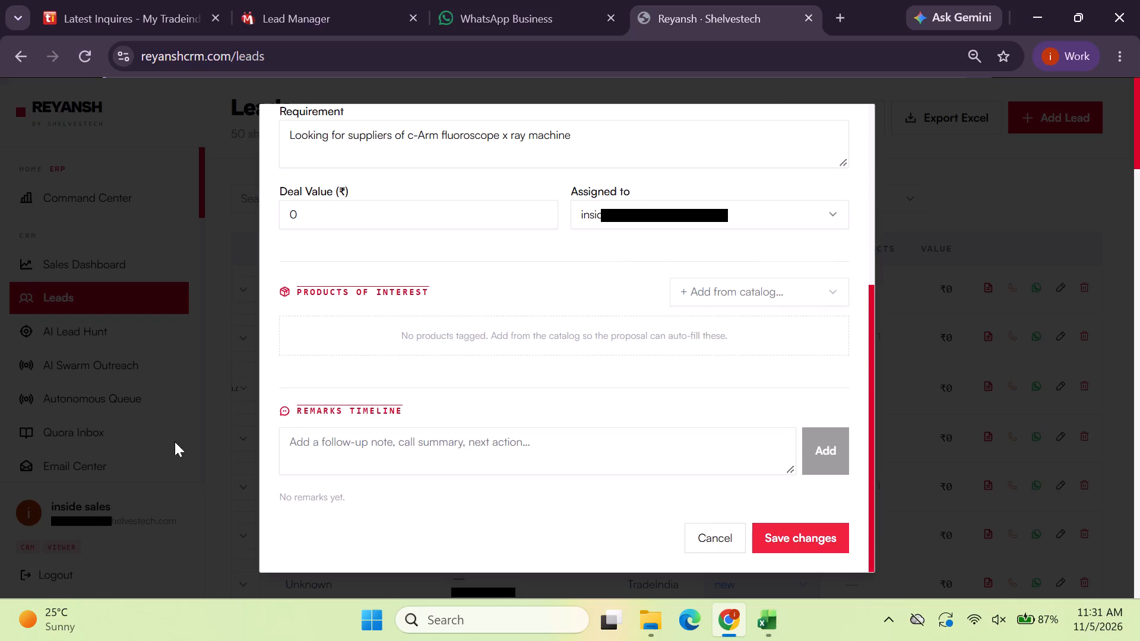
left_click(320, 444)
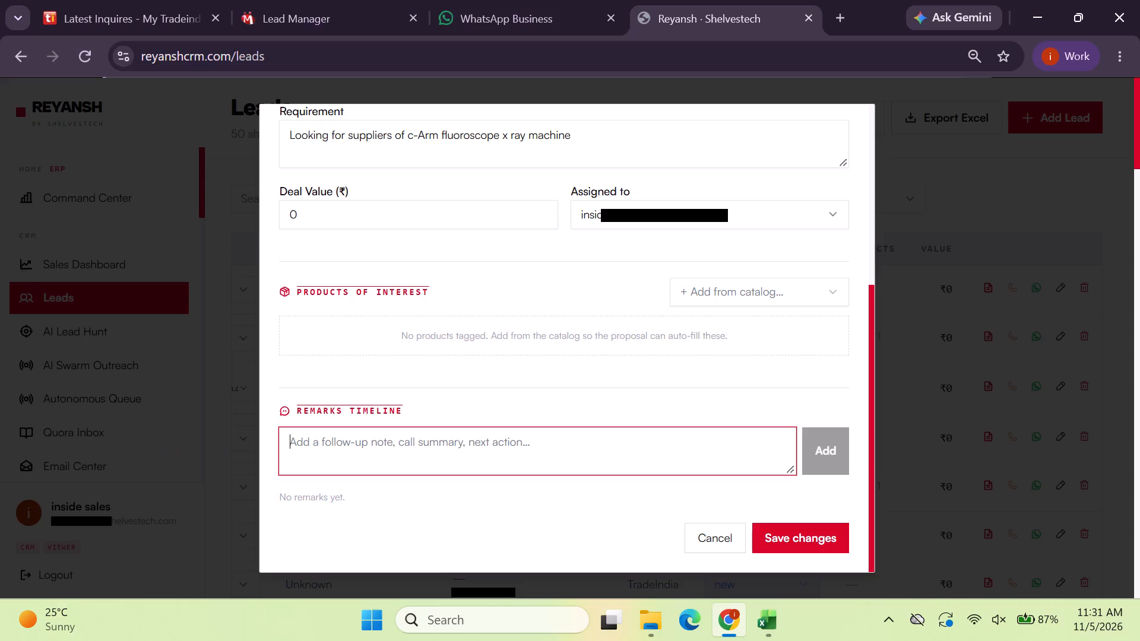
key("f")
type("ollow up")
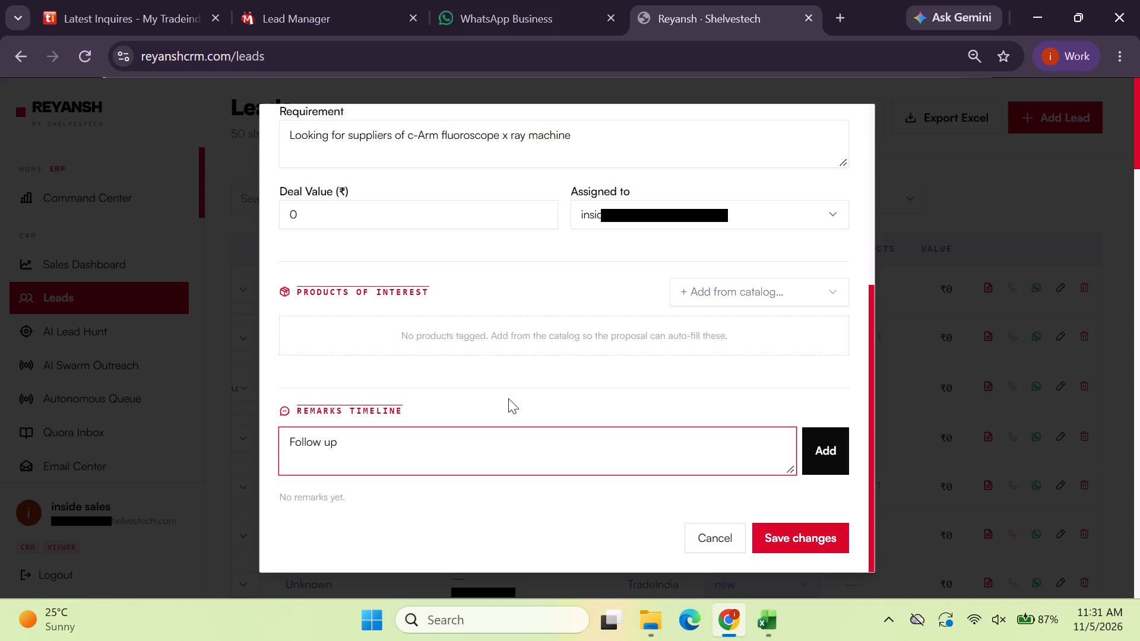
left_click(823, 453)
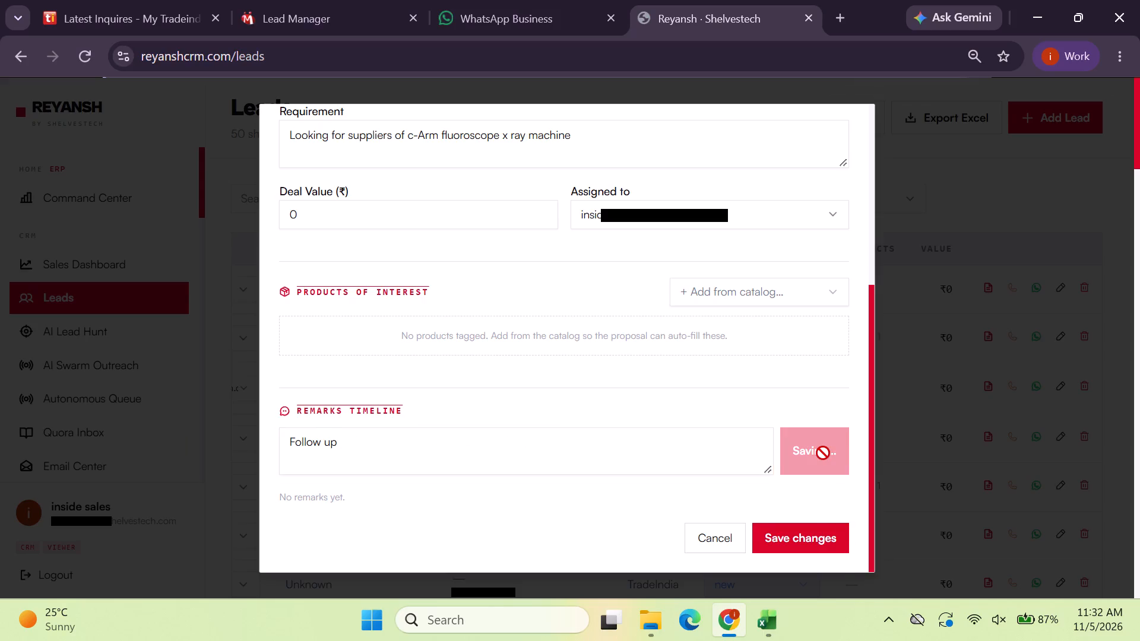
left_click(802, 553)
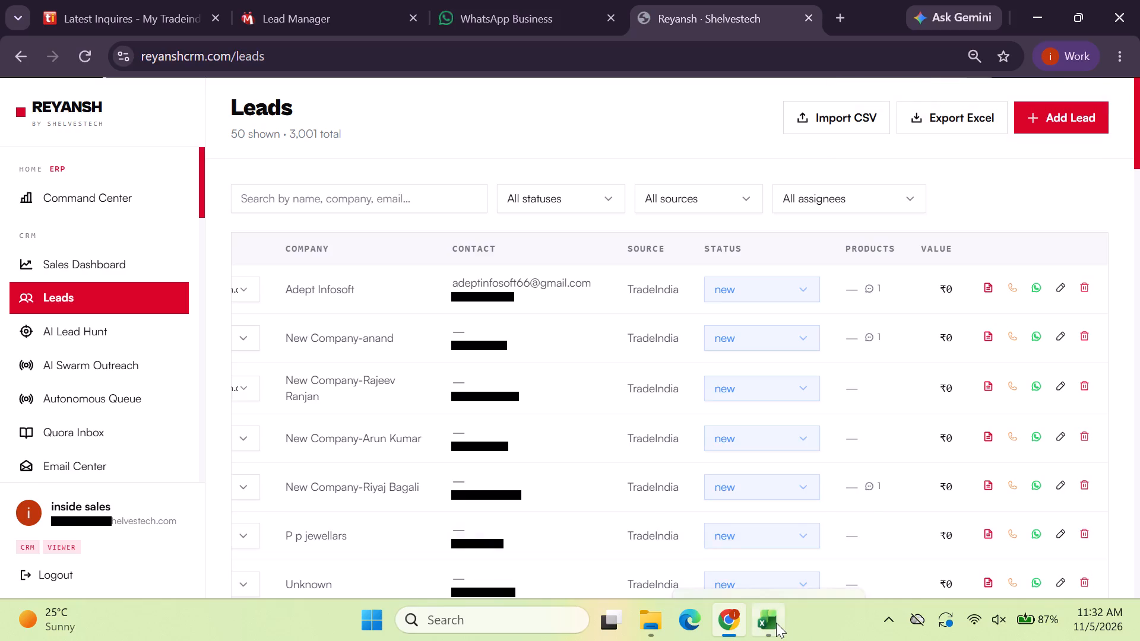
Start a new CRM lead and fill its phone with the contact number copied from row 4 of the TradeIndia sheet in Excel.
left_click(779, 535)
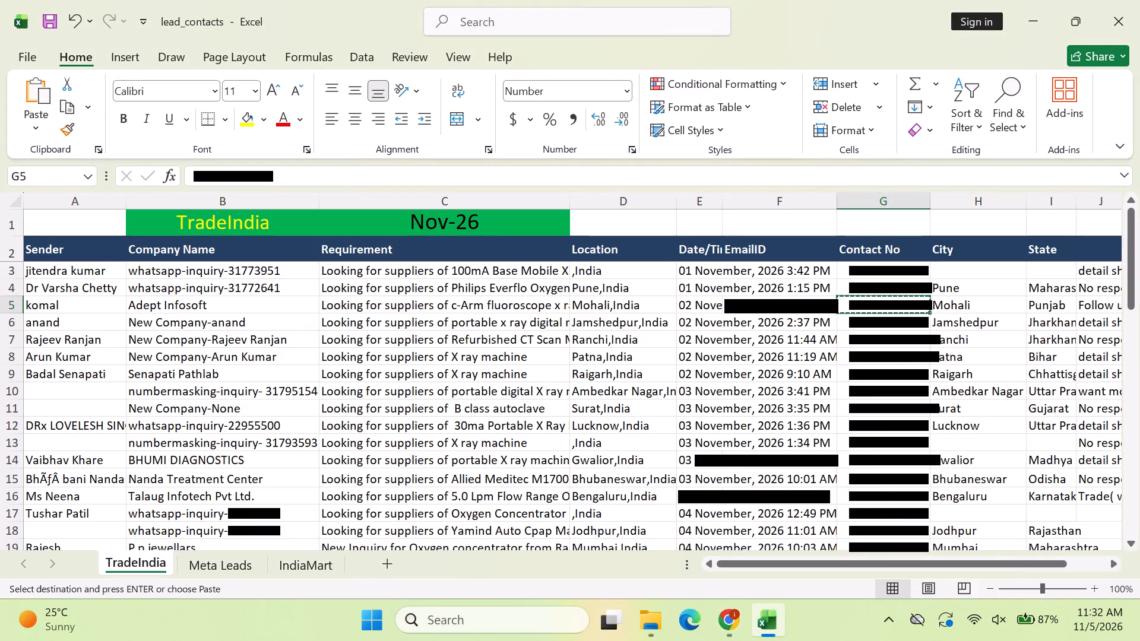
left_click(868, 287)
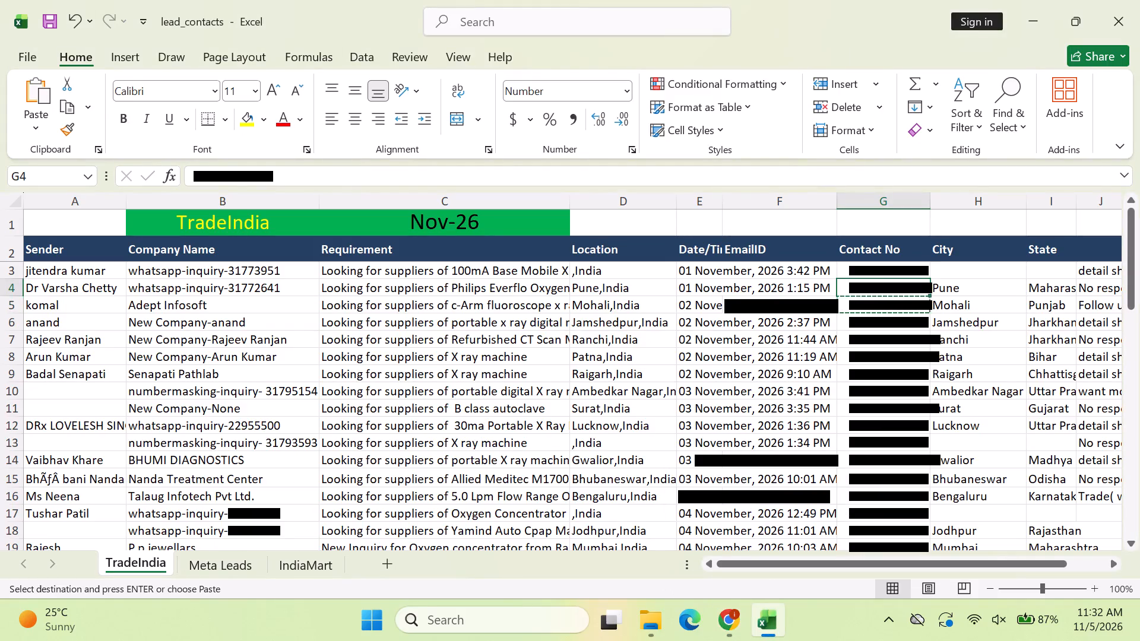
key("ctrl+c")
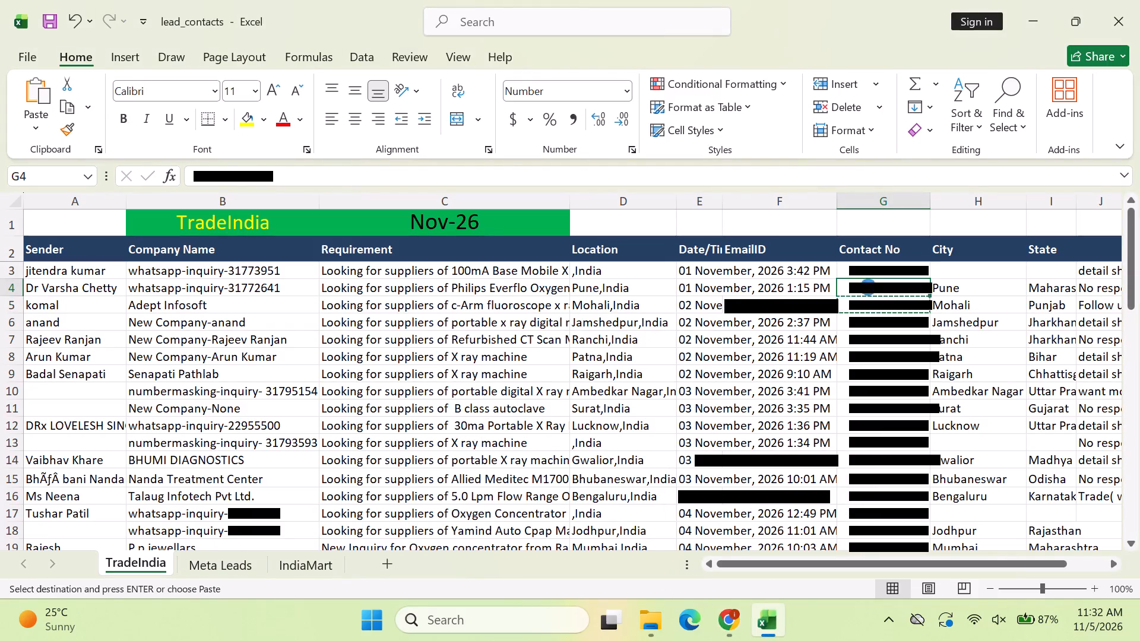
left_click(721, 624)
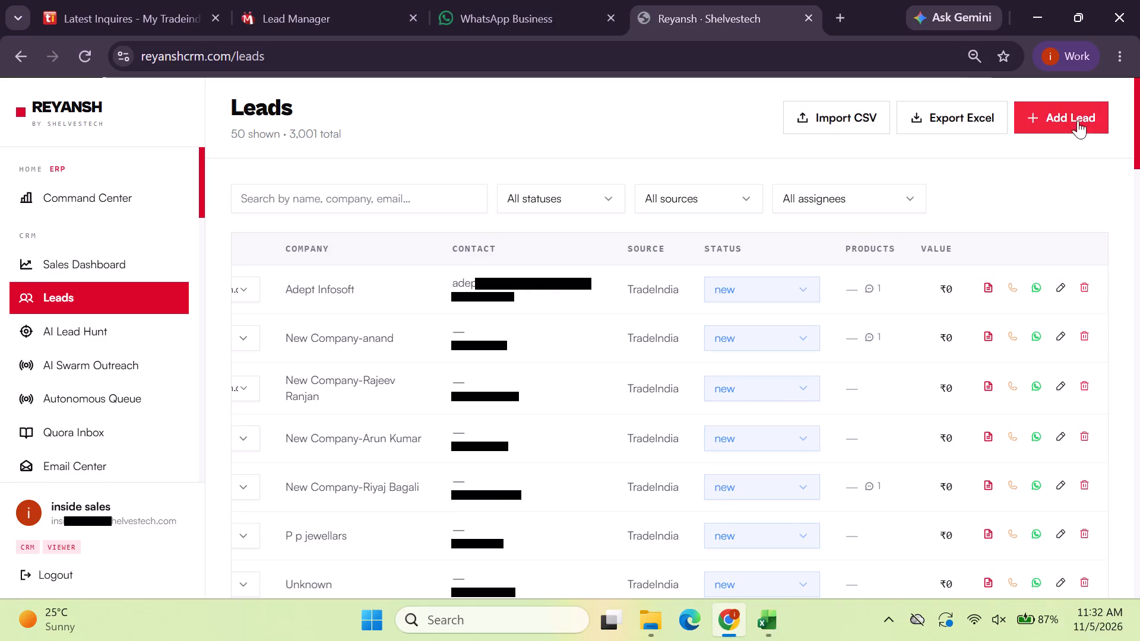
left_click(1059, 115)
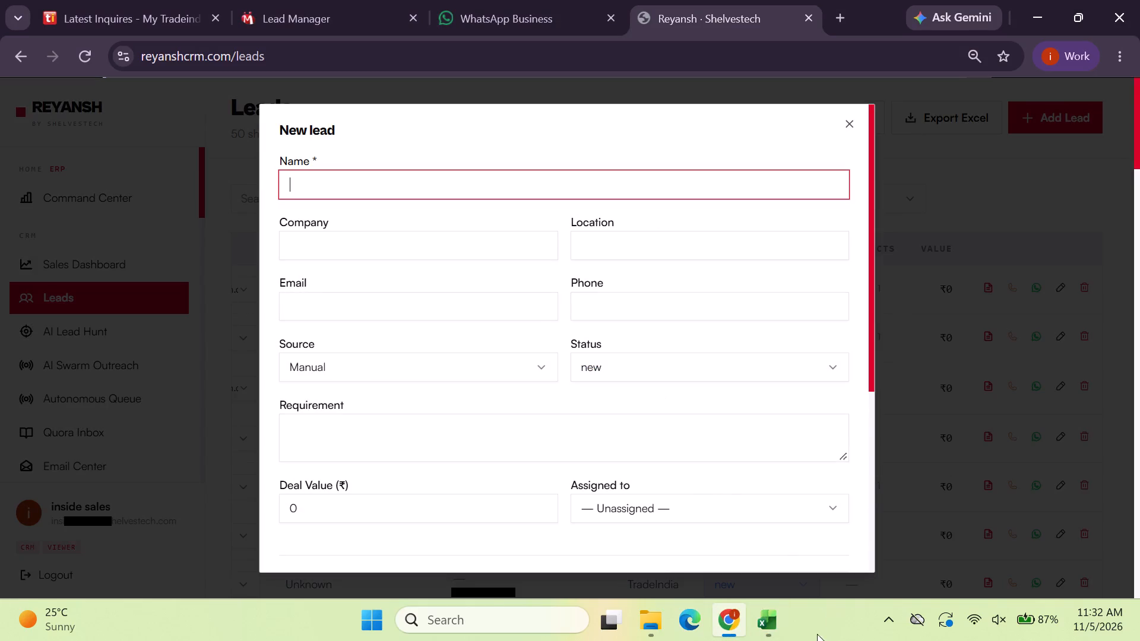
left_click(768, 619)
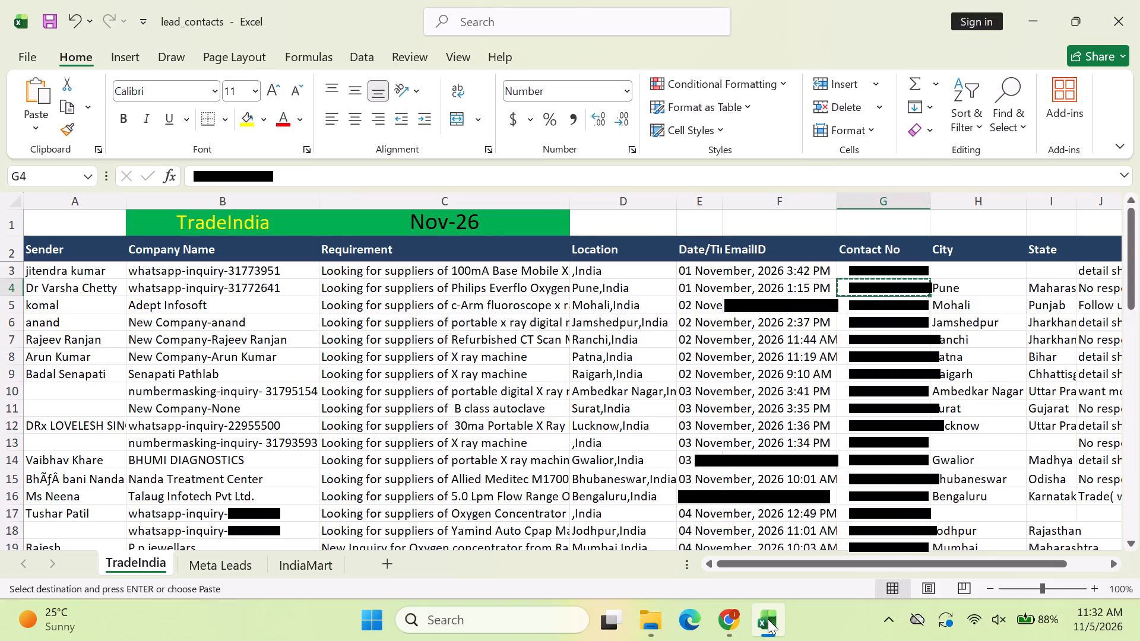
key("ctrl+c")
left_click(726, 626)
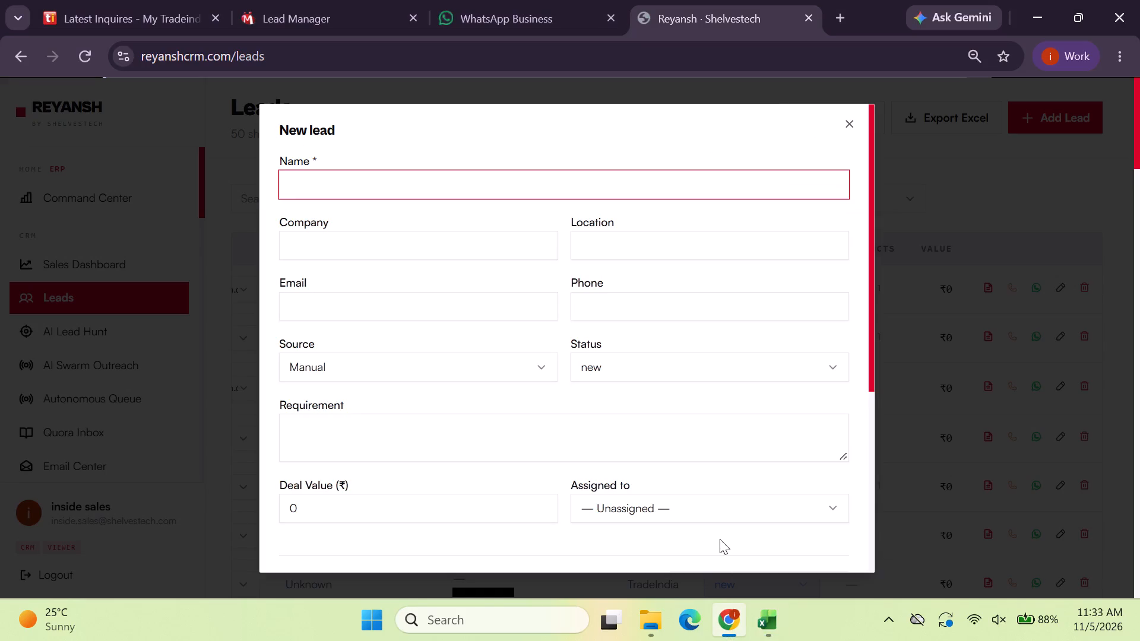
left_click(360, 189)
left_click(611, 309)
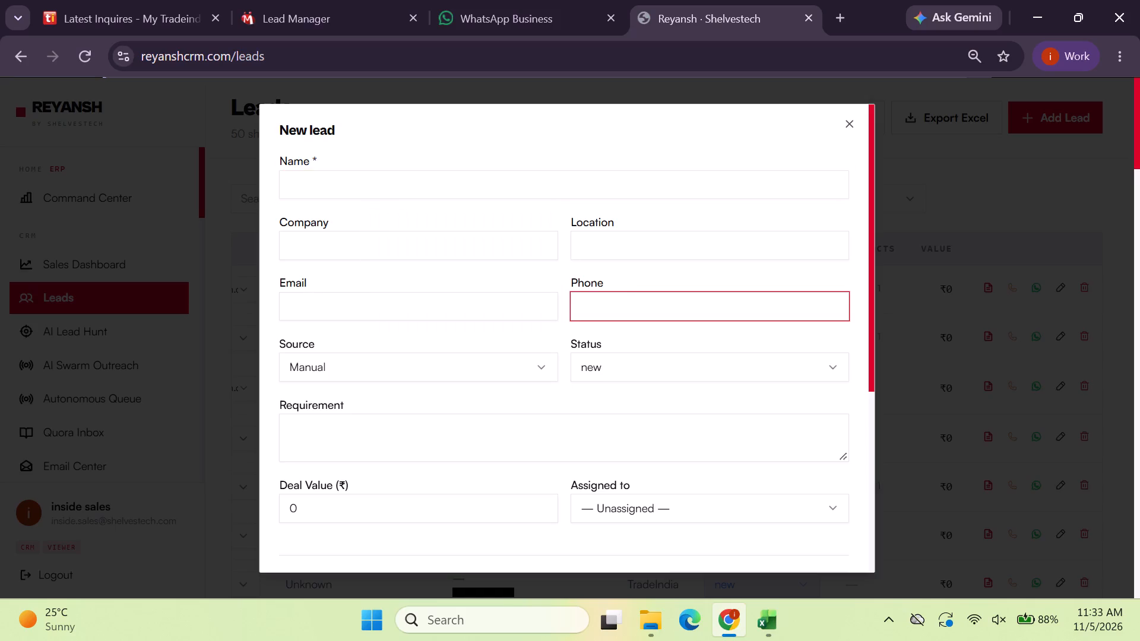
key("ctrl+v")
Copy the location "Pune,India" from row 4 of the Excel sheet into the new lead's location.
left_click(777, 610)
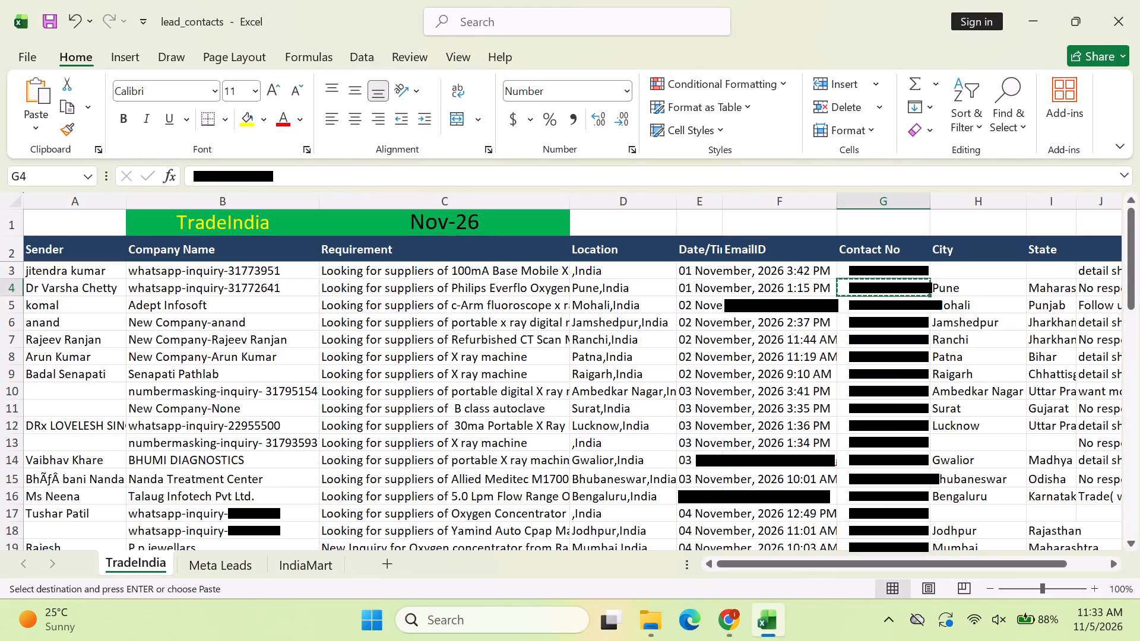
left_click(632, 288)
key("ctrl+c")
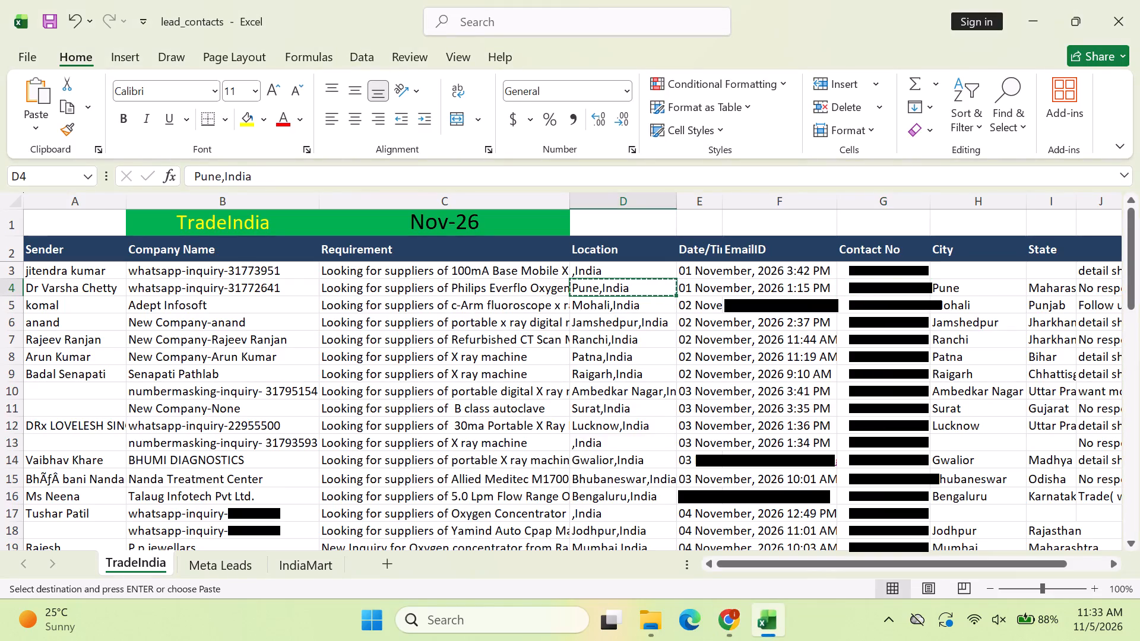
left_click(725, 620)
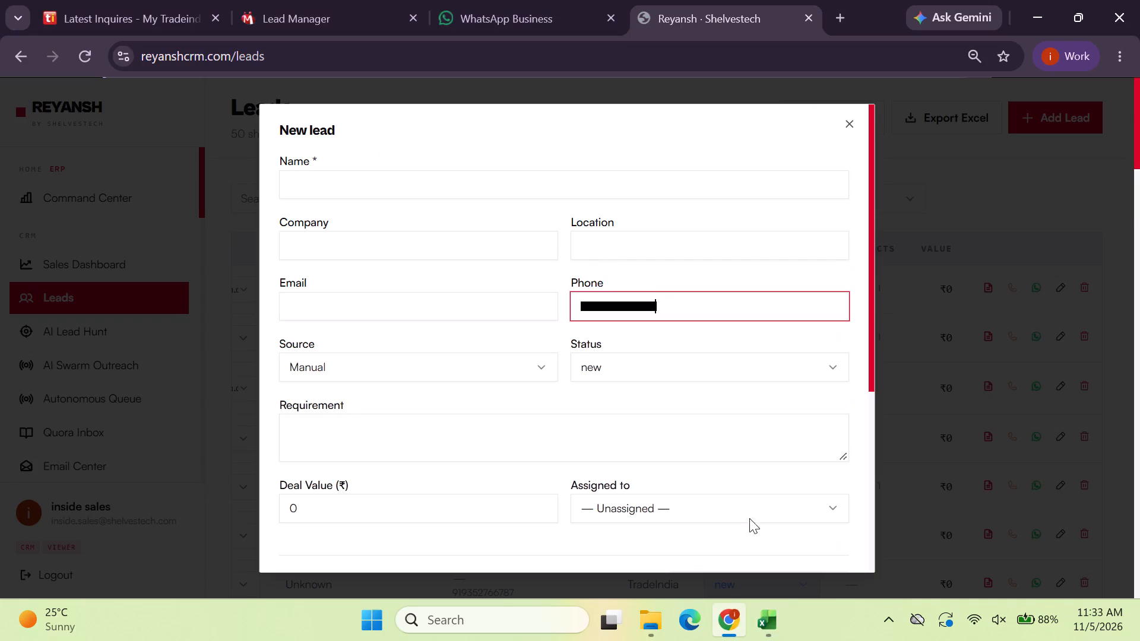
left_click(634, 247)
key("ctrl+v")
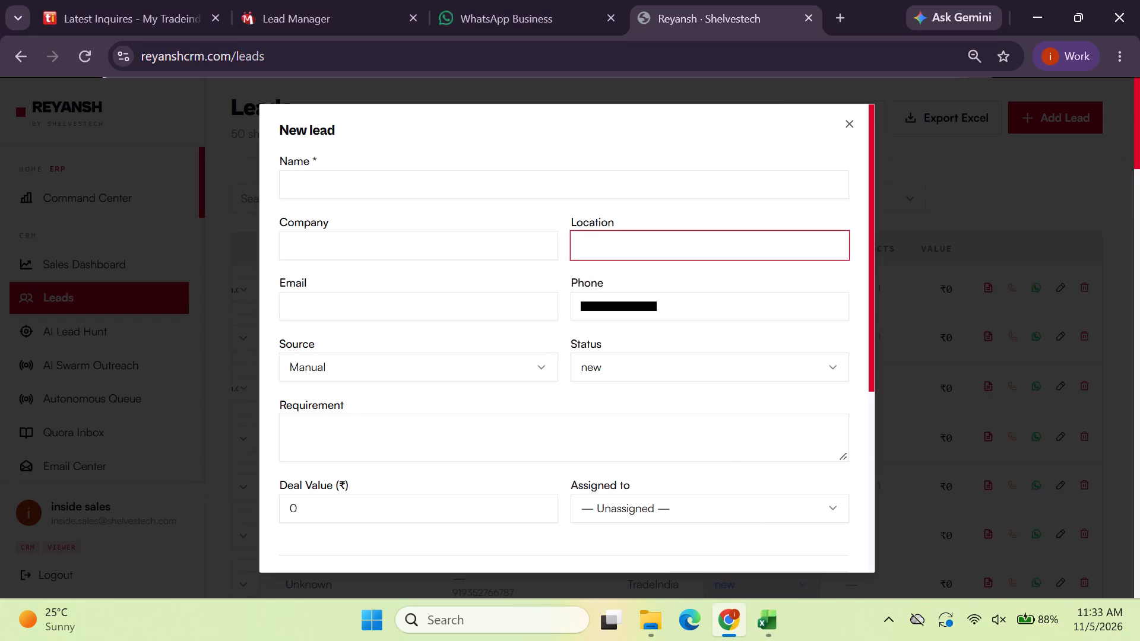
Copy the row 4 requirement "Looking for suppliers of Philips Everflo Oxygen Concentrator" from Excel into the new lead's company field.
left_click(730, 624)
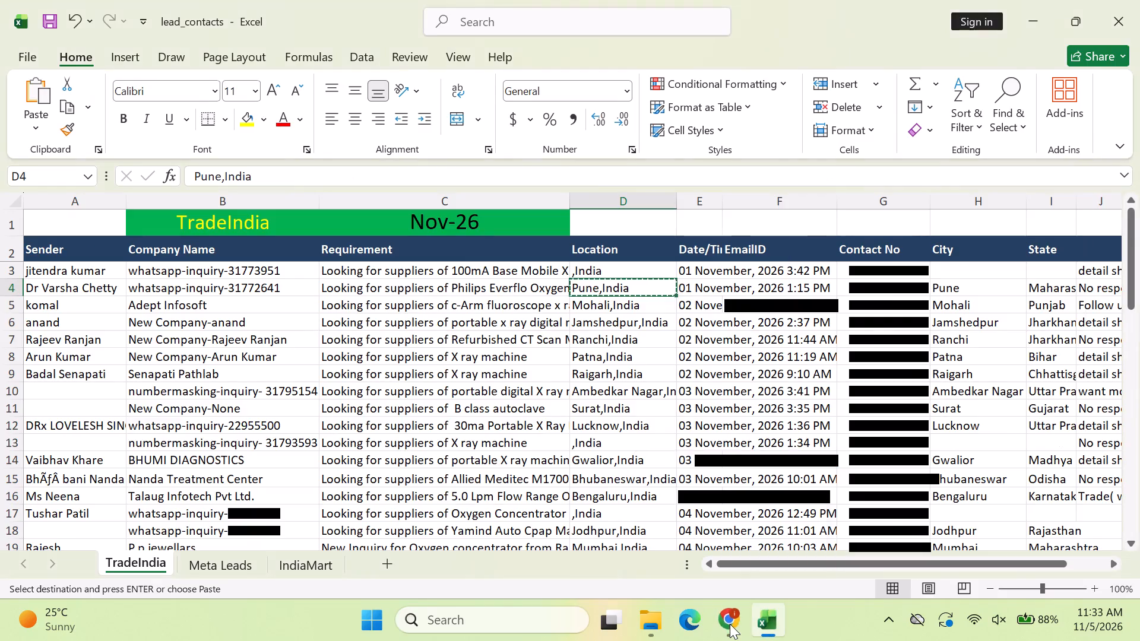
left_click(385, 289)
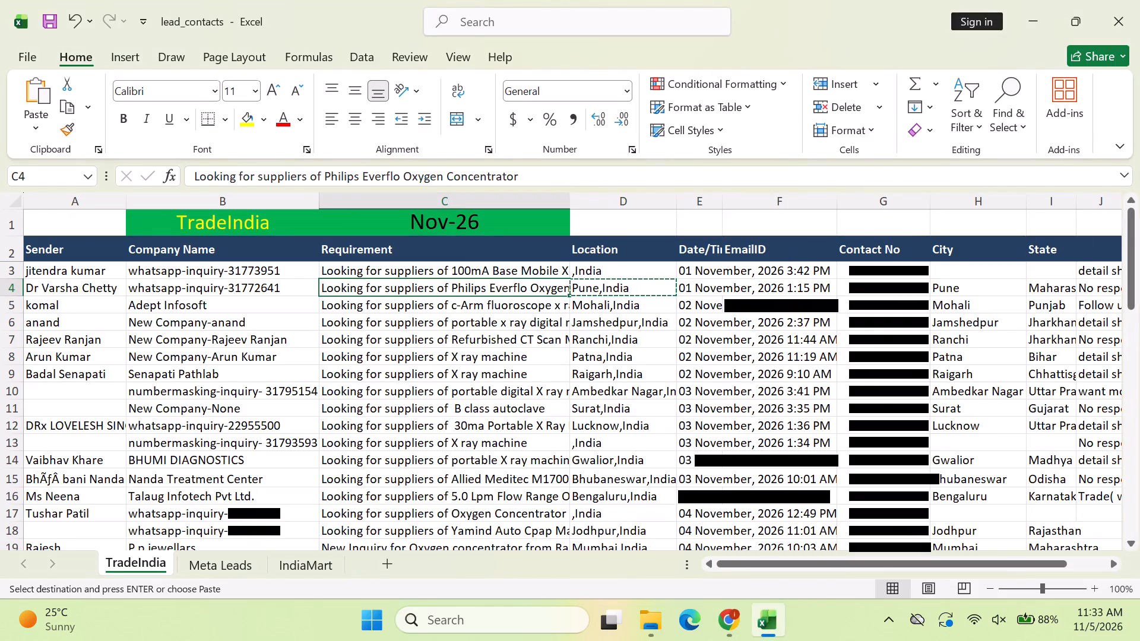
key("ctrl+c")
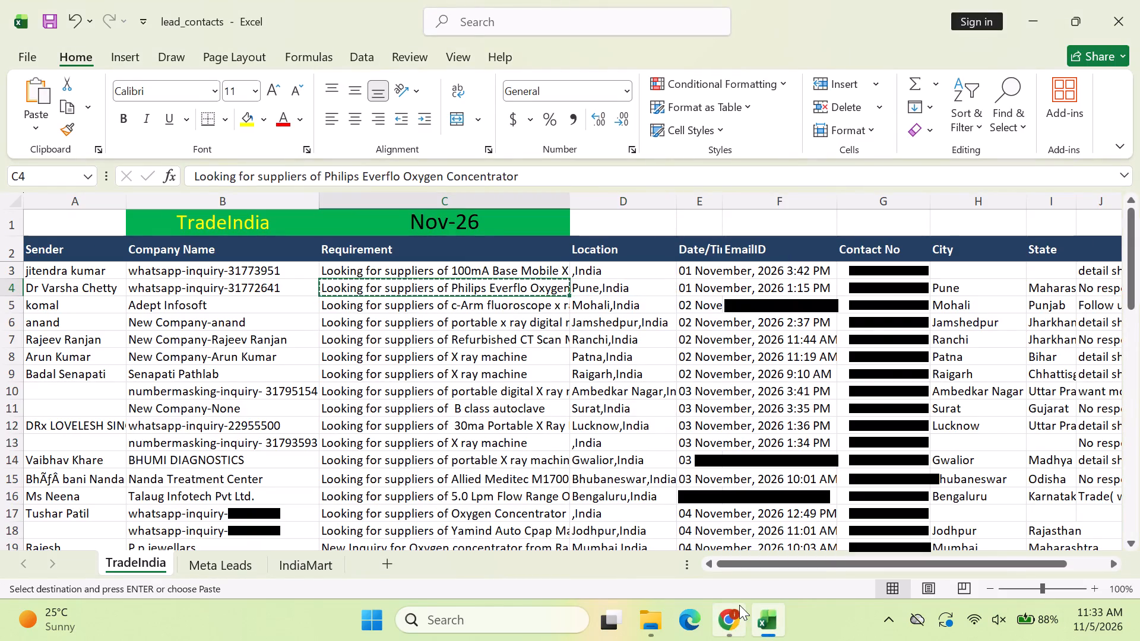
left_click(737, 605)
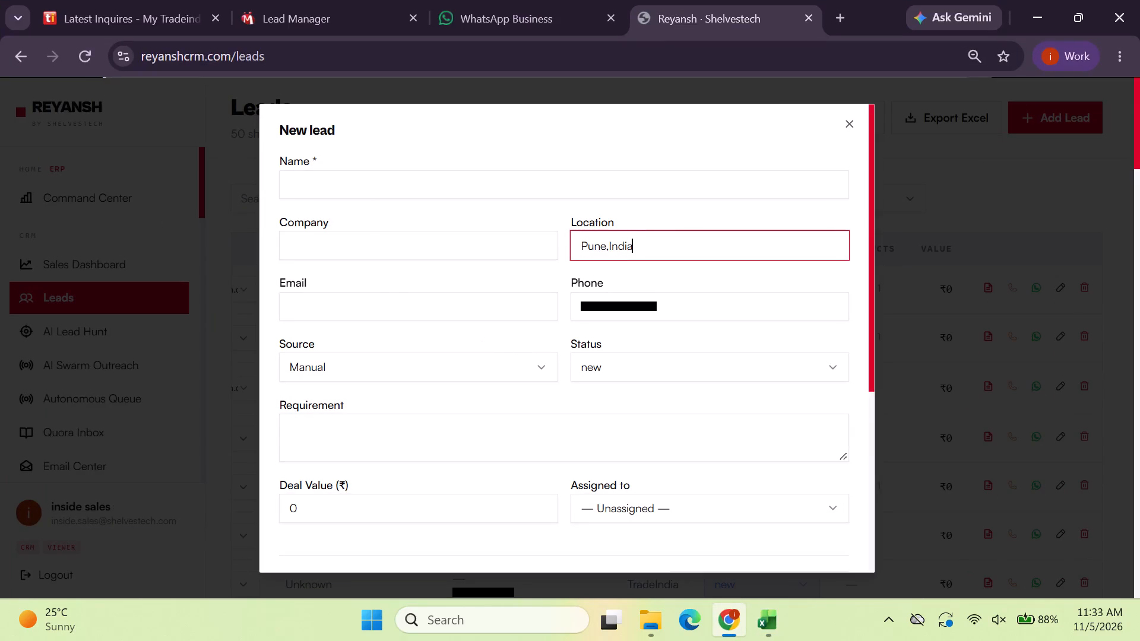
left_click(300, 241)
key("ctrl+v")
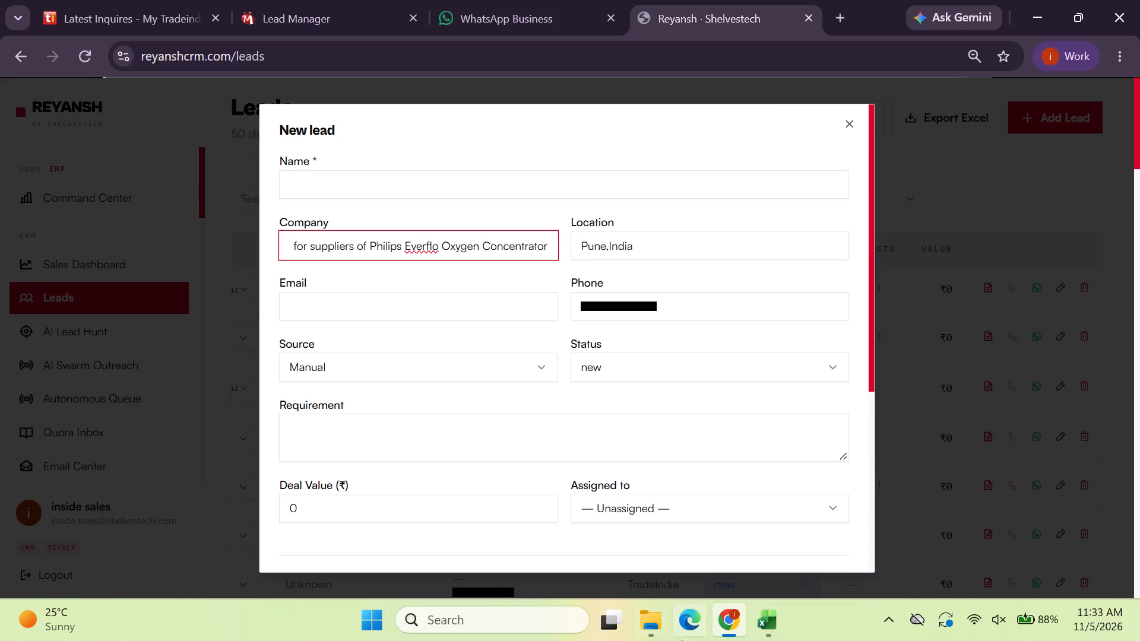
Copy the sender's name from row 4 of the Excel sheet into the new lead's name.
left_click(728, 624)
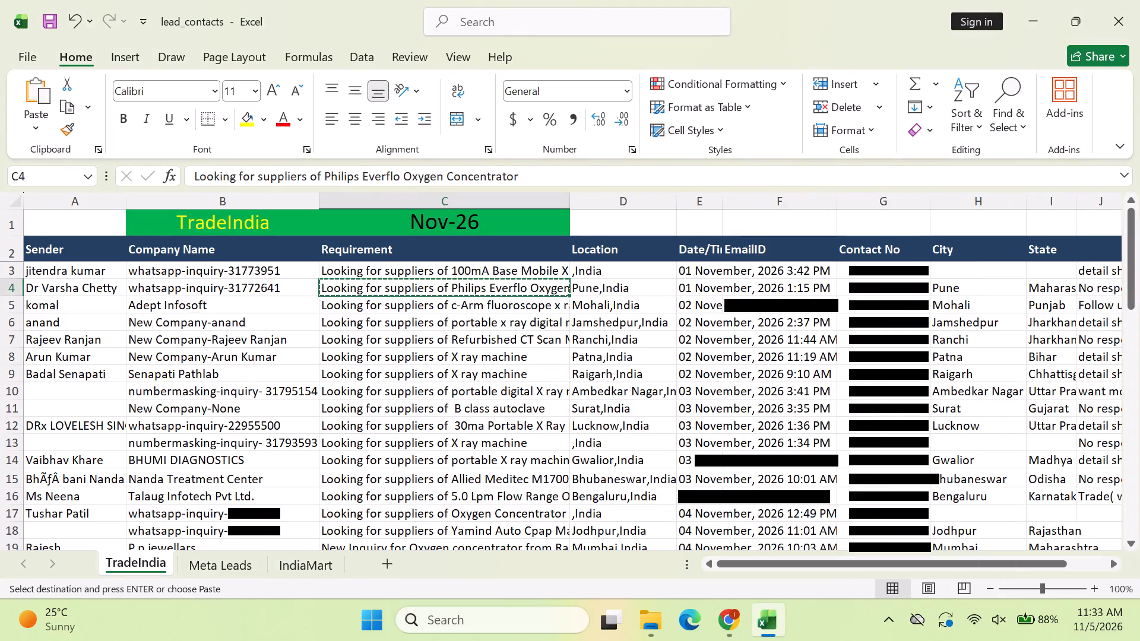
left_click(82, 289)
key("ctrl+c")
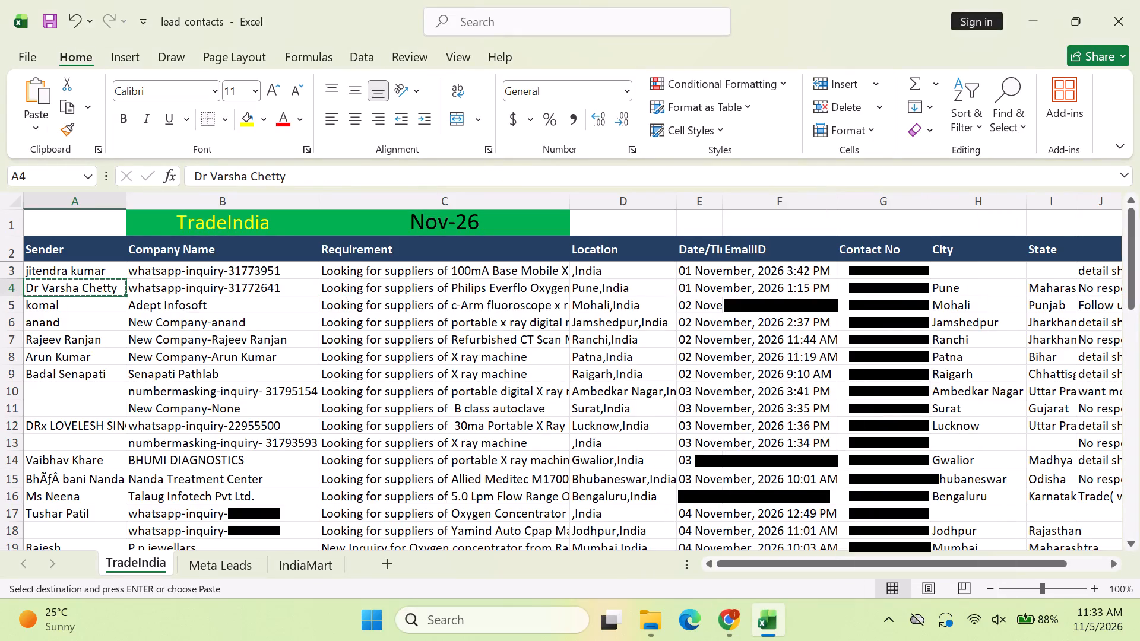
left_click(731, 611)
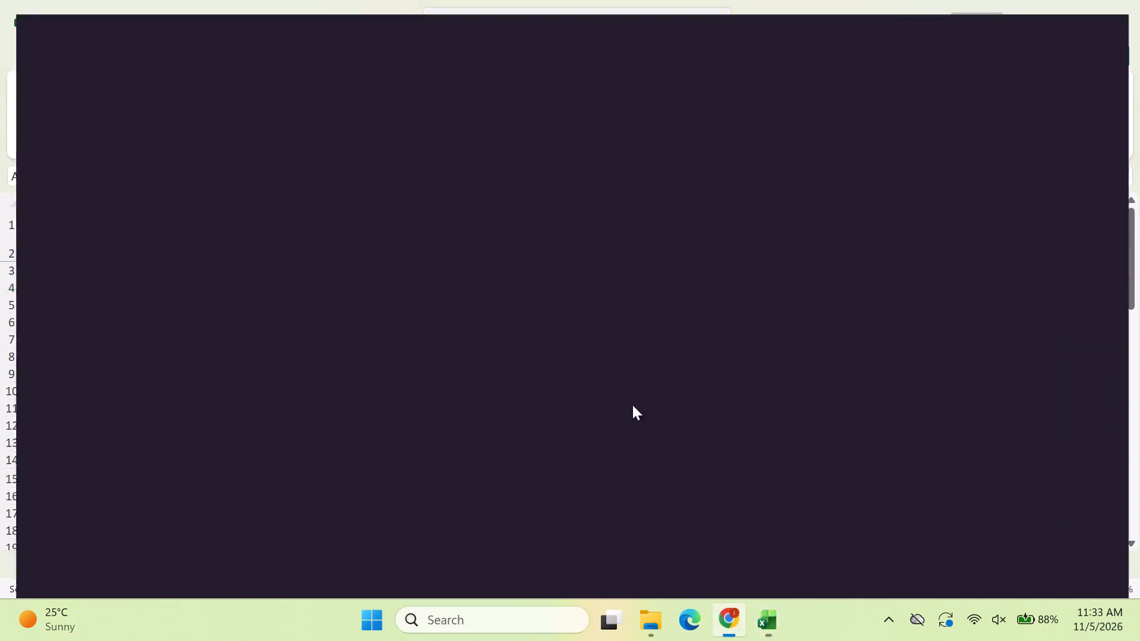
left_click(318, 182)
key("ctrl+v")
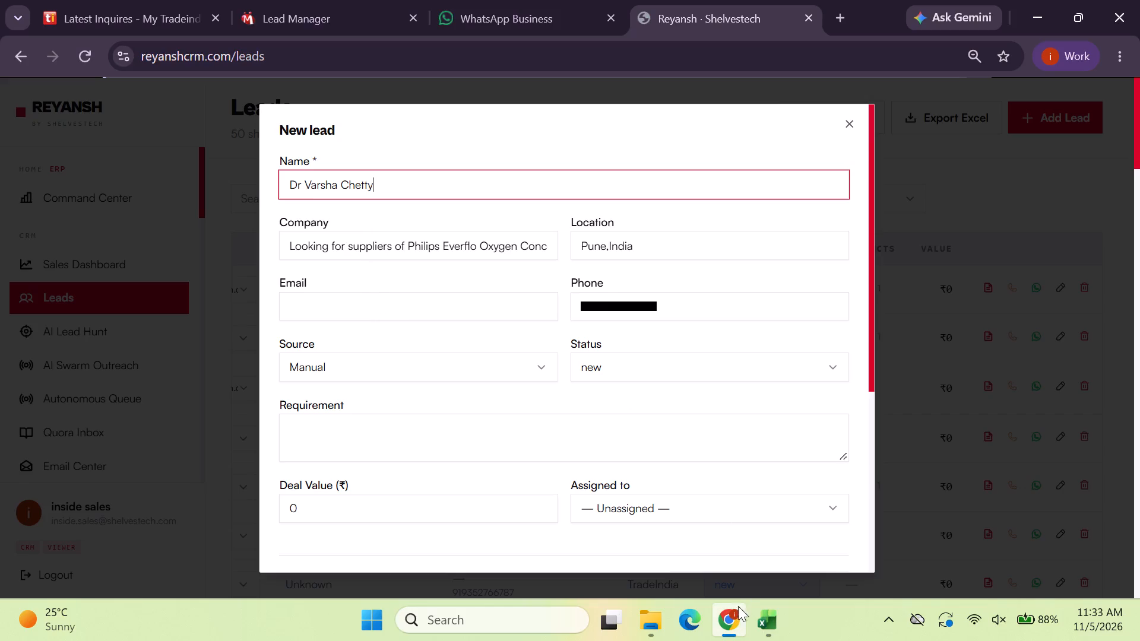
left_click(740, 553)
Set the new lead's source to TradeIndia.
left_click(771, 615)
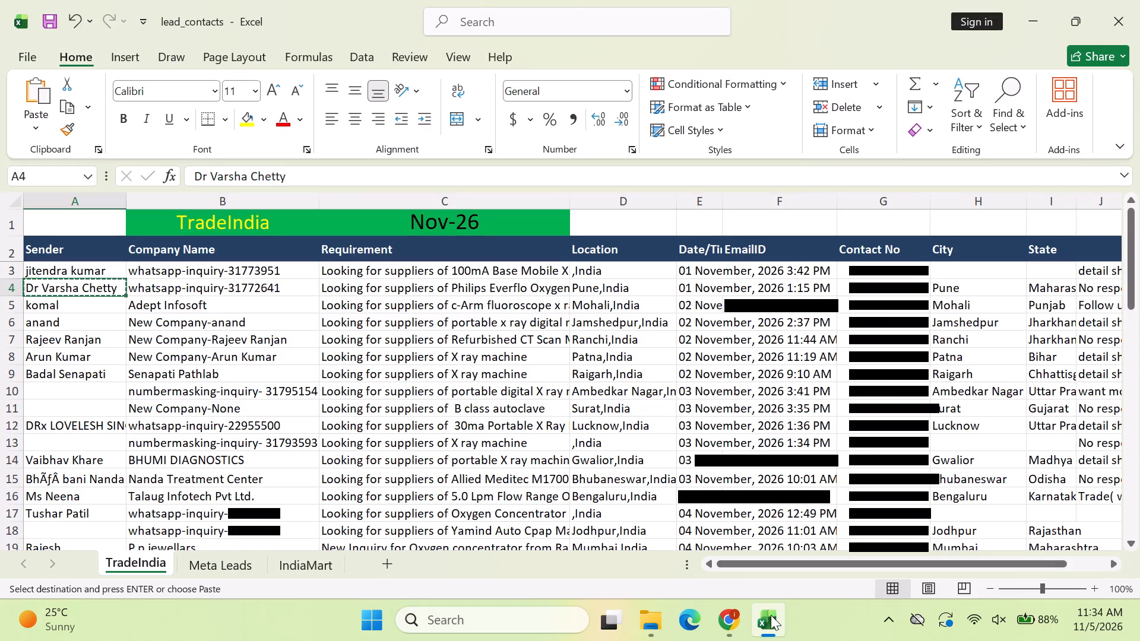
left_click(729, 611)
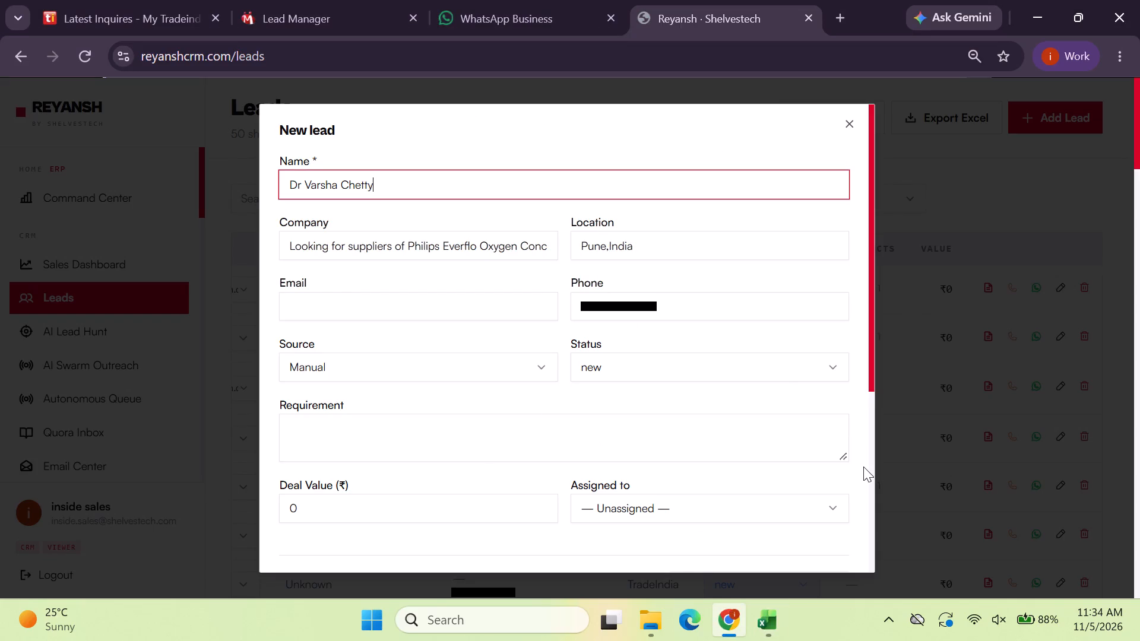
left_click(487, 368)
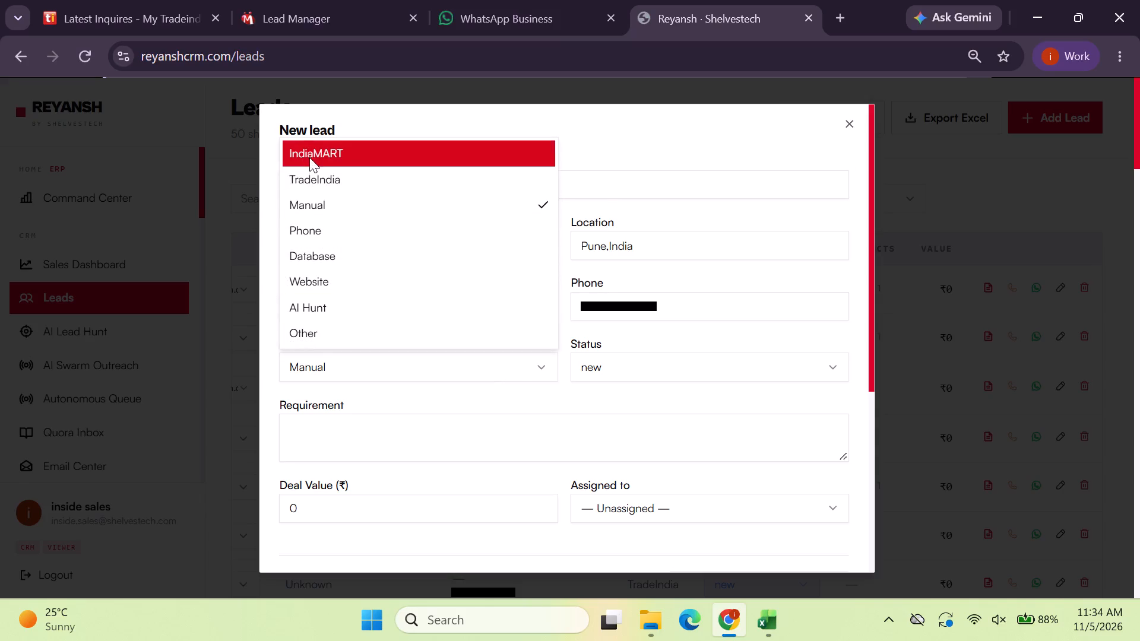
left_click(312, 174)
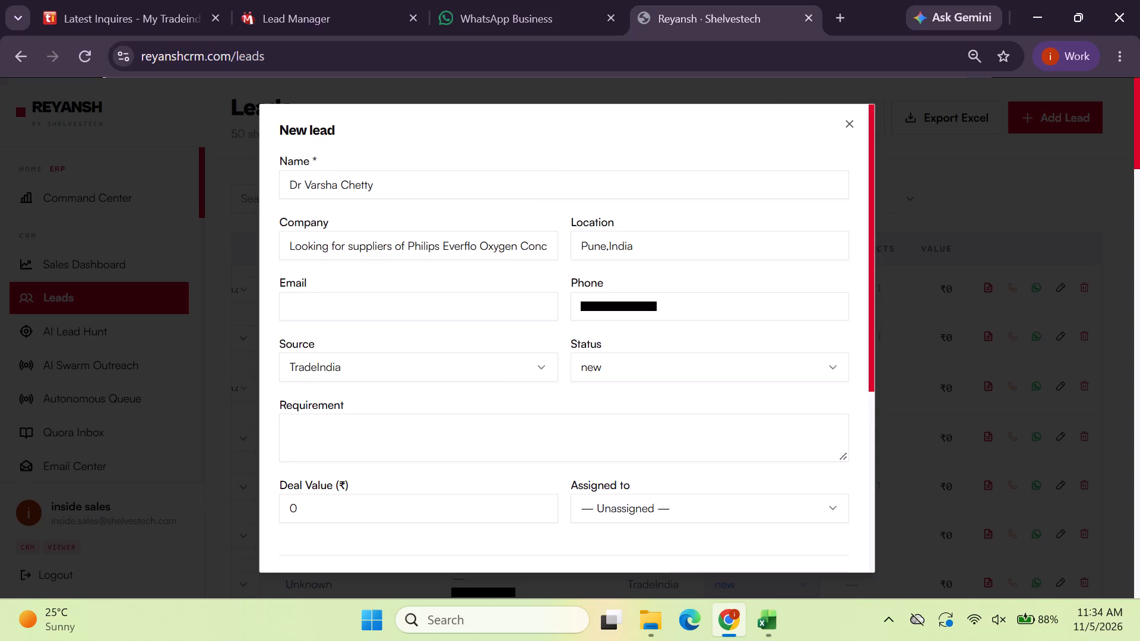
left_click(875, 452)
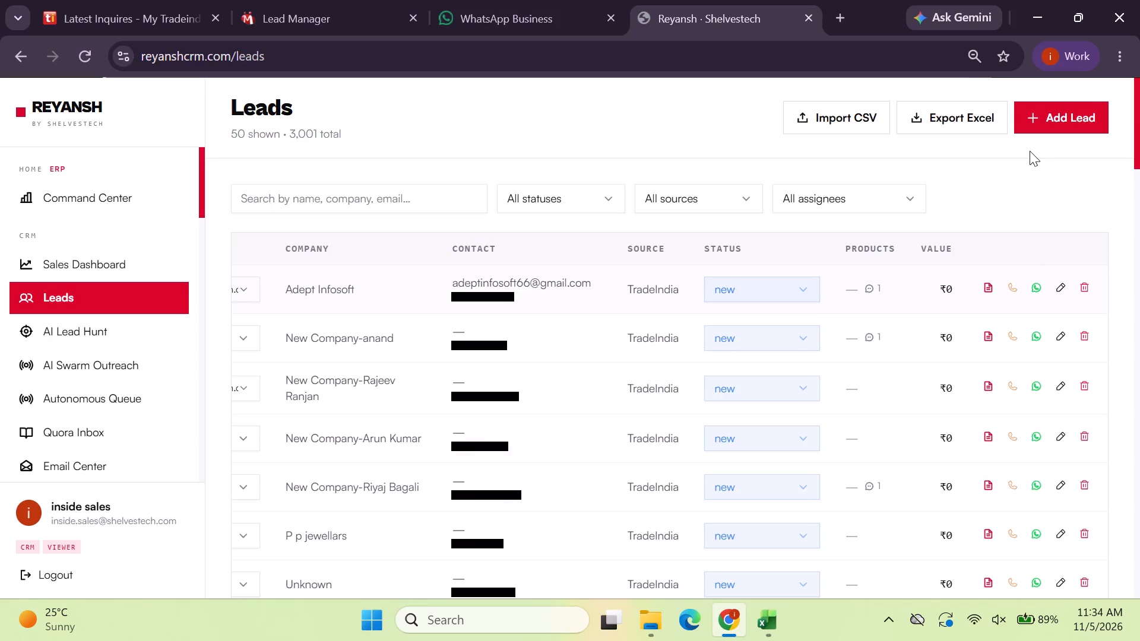
Start a new lead in the CRM and copy the sender's name from row 4 of the Excel sheet into its name.
left_click(1032, 118)
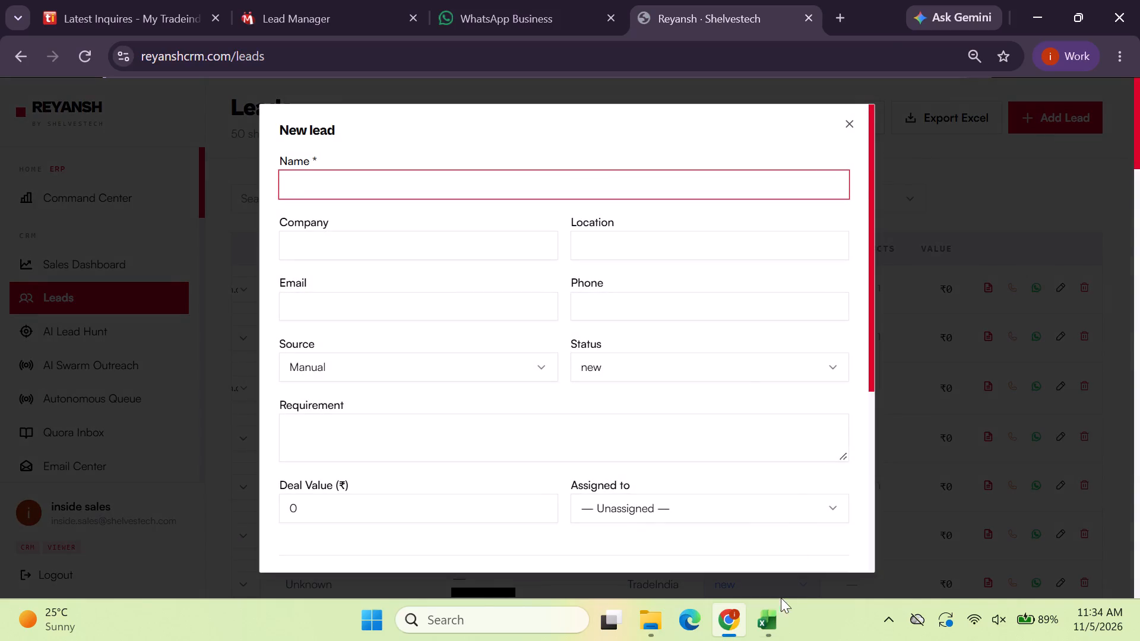
left_click(772, 618)
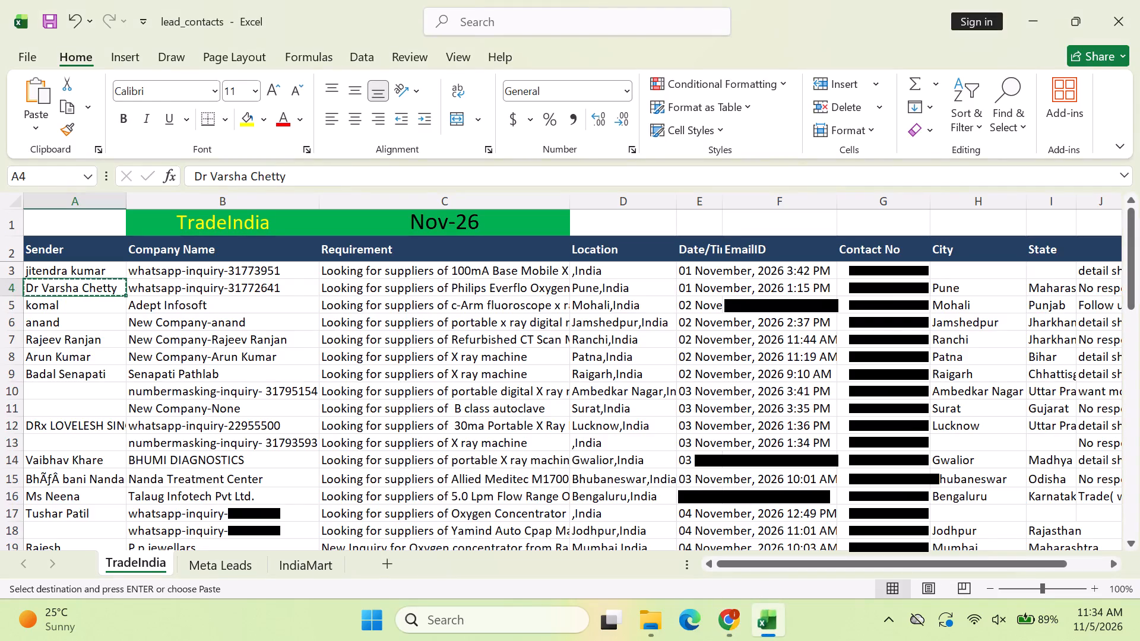
key("ctrl+c")
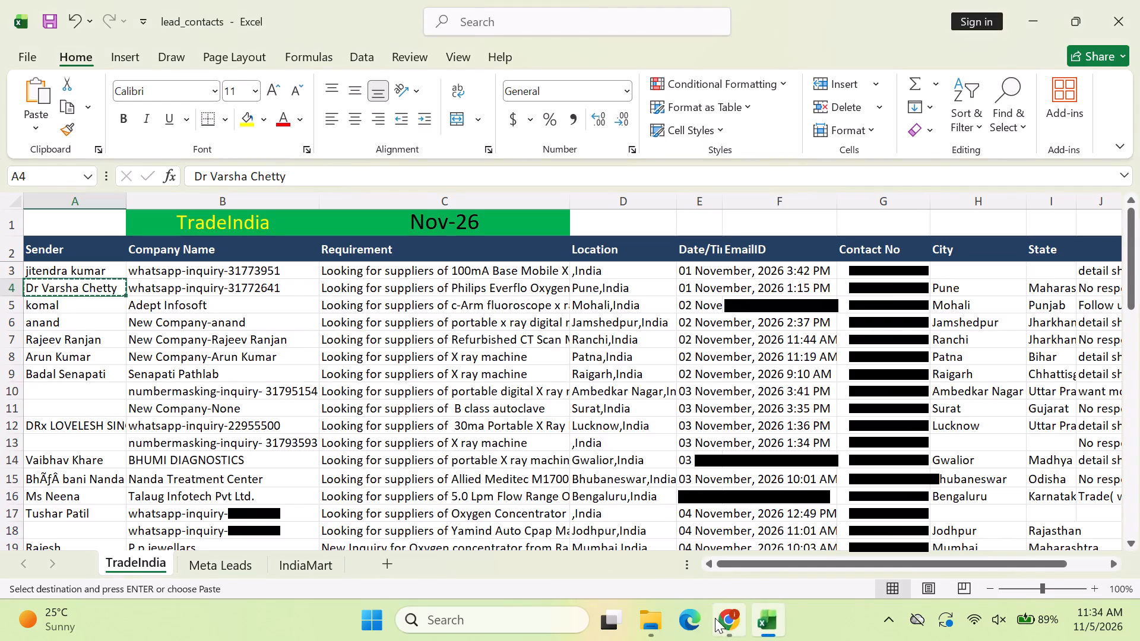
left_click(717, 618)
left_click(300, 182)
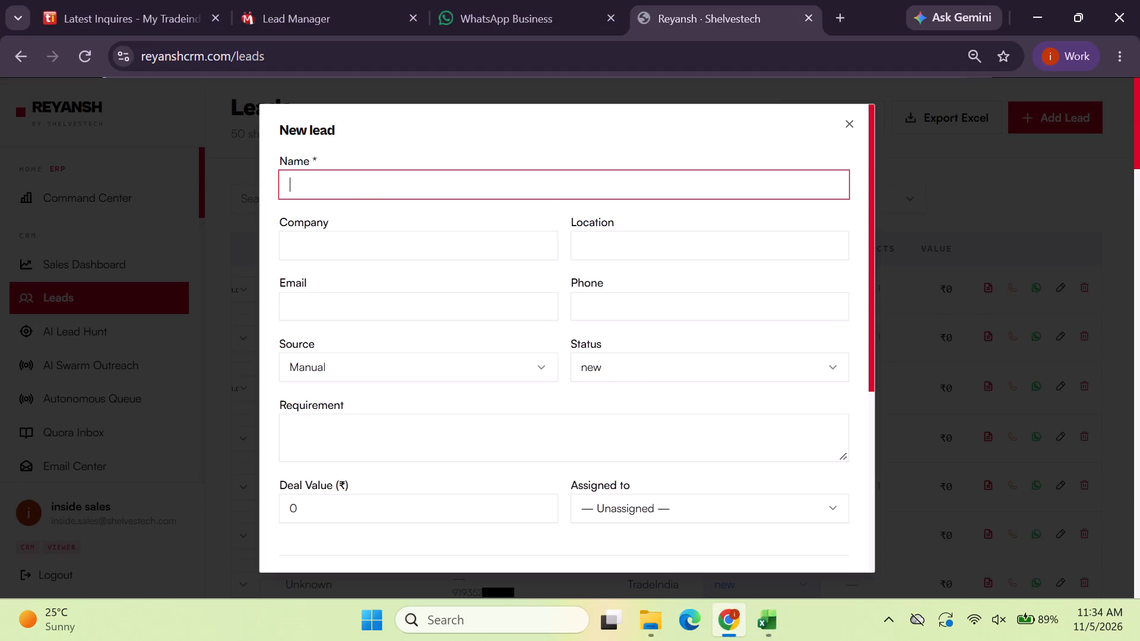
key("ctrl+v")
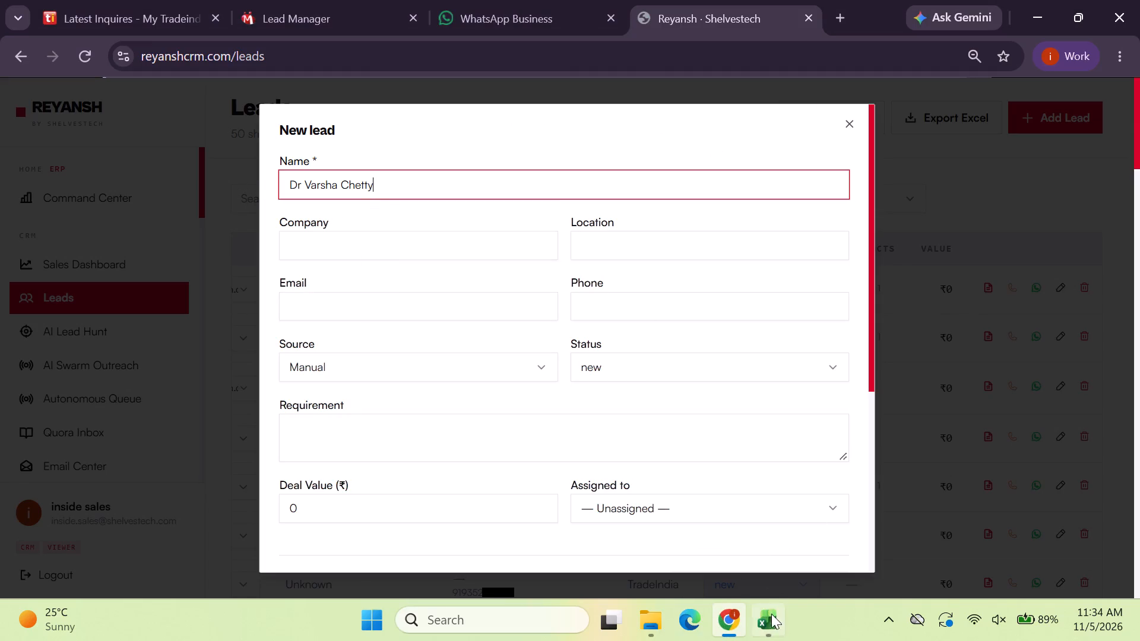
Copy the row 4 requirement "Looking for suppliers of Philips Everflo Oxygen Concentrator" from Excel into the new lead's requirement, without a trailing line break.
left_click(769, 617)
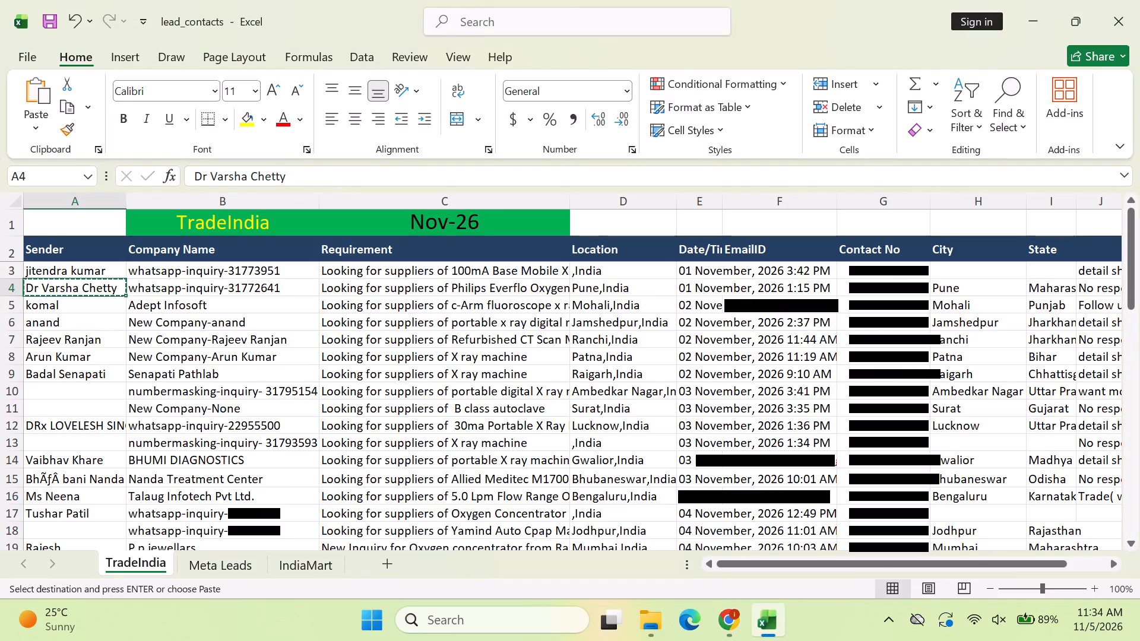
left_click(420, 295)
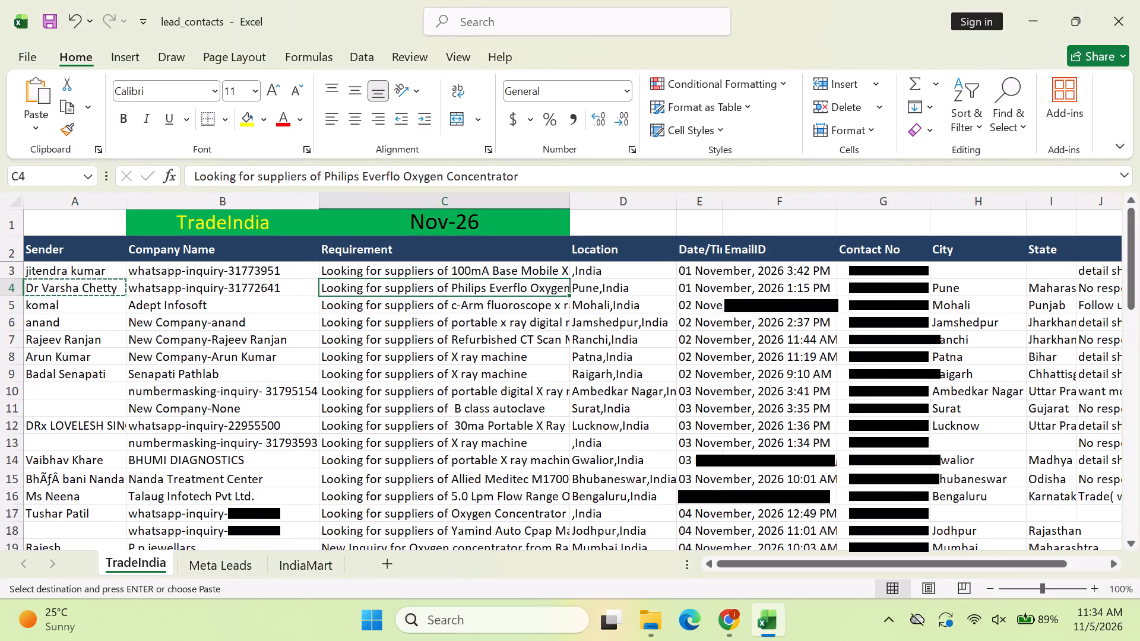
key("ctrl+c")
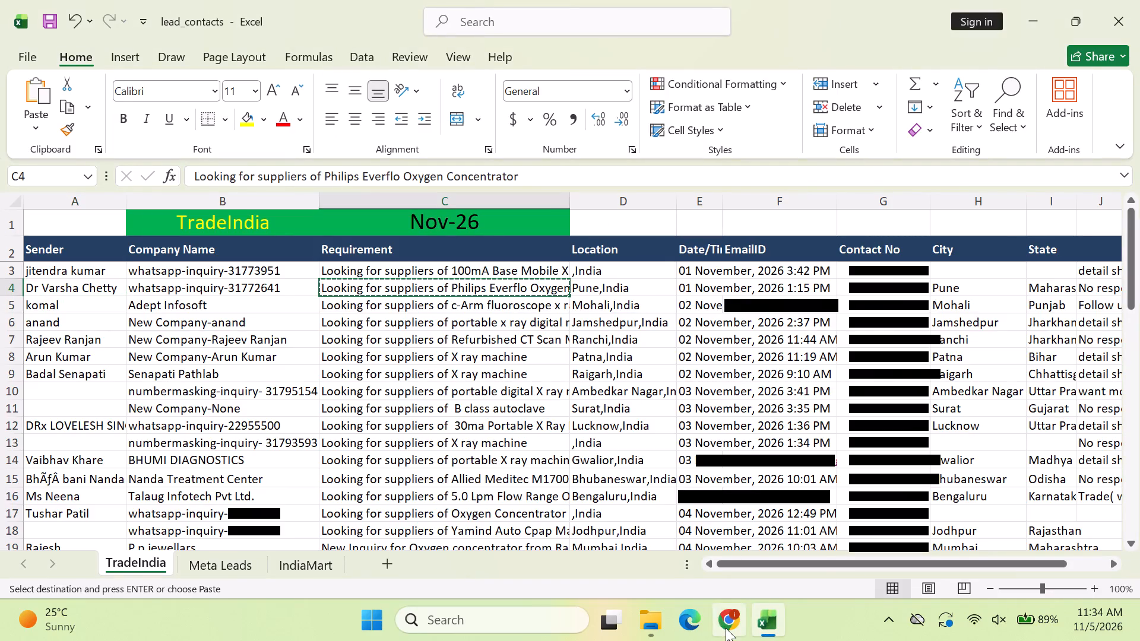
left_click(726, 628)
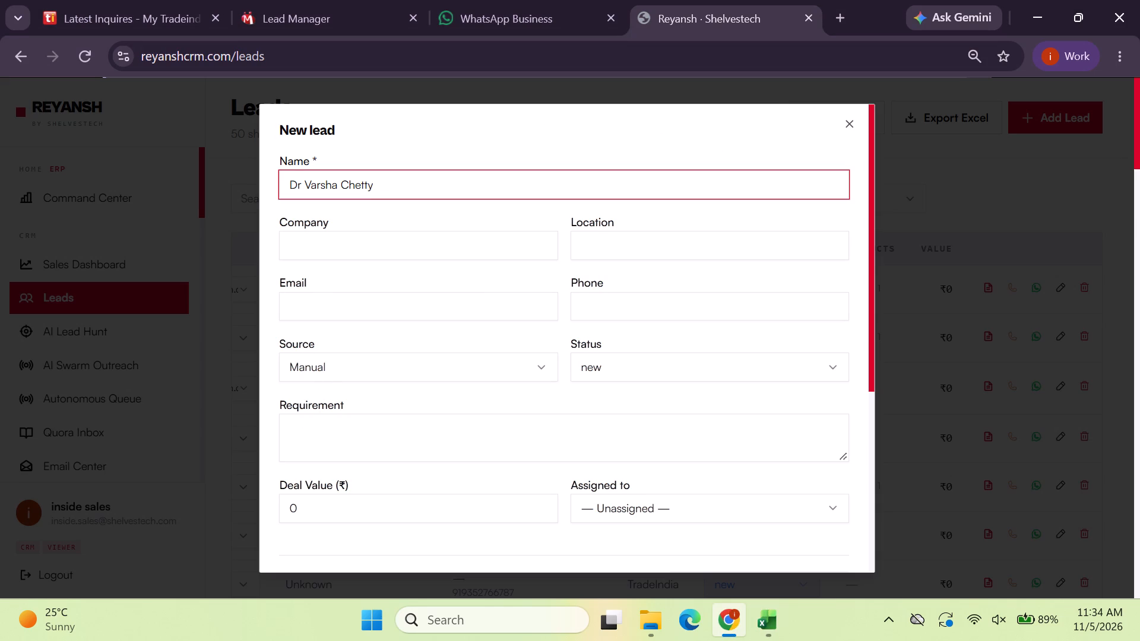
left_click(305, 433)
key("ctrl+v")
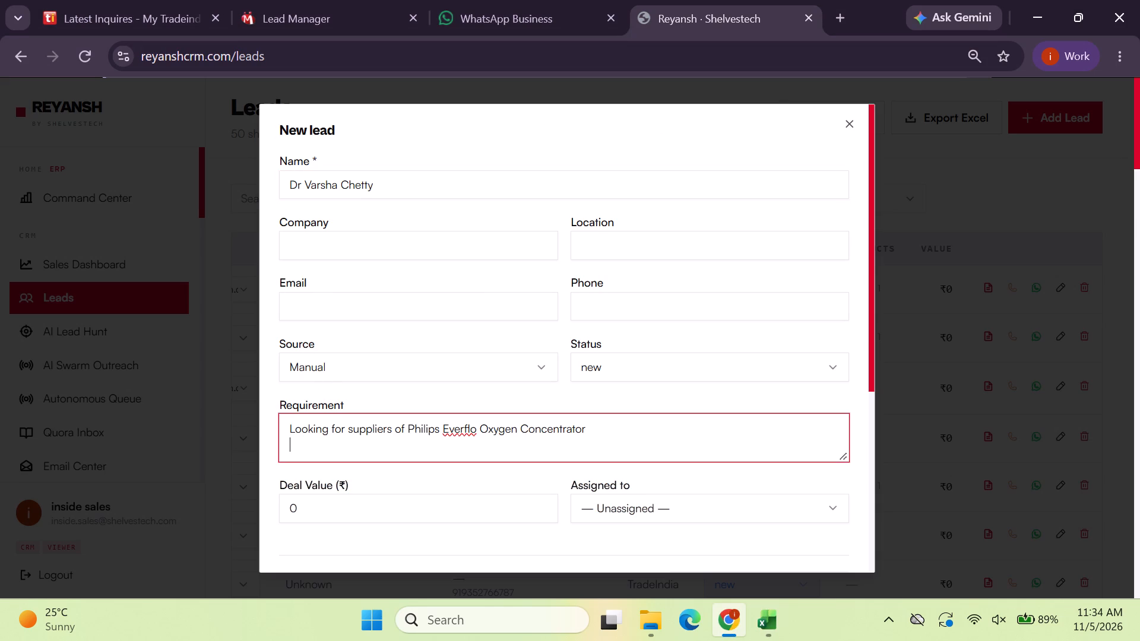
key("BackSpace")
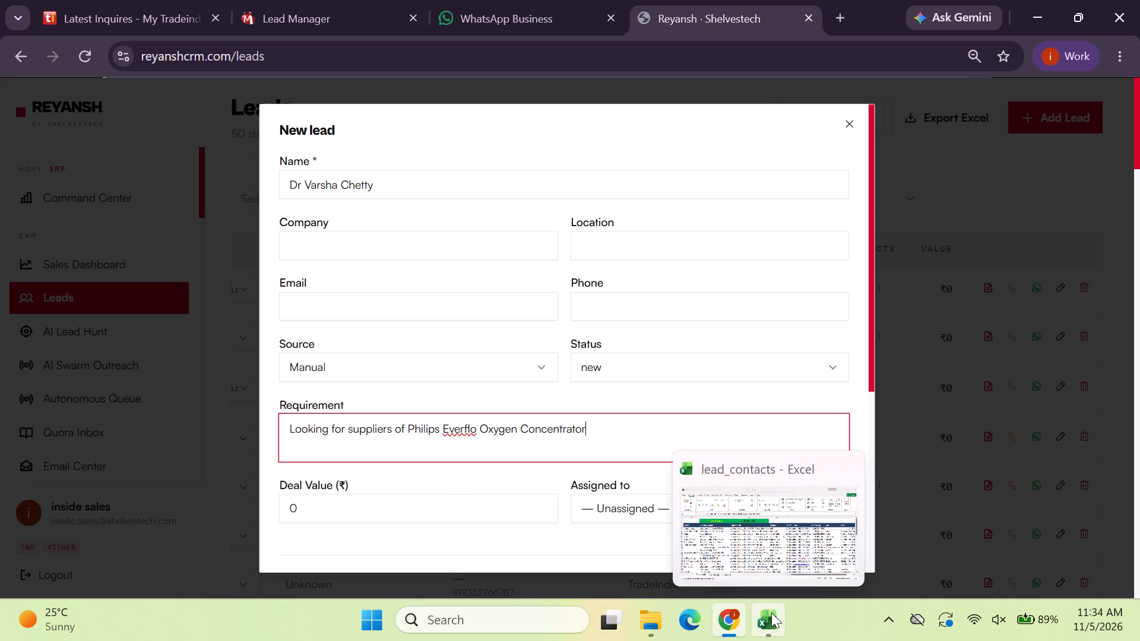
Copy the location "Pune,India" from row 4 of the Excel sheet into the new lead's location.
left_click(740, 546)
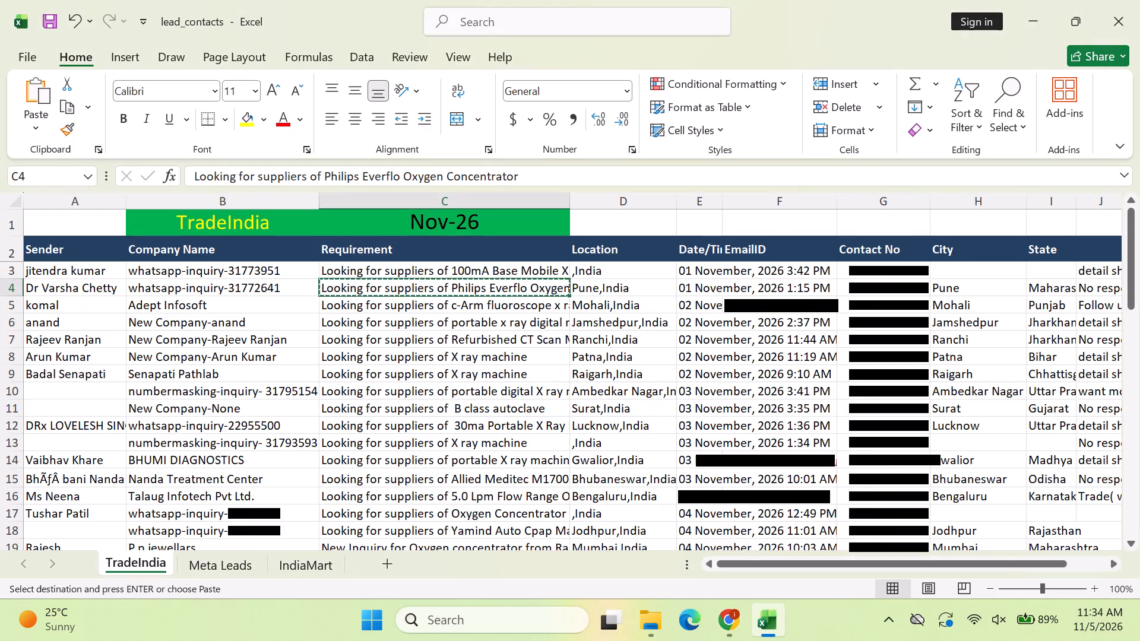
left_click(616, 290)
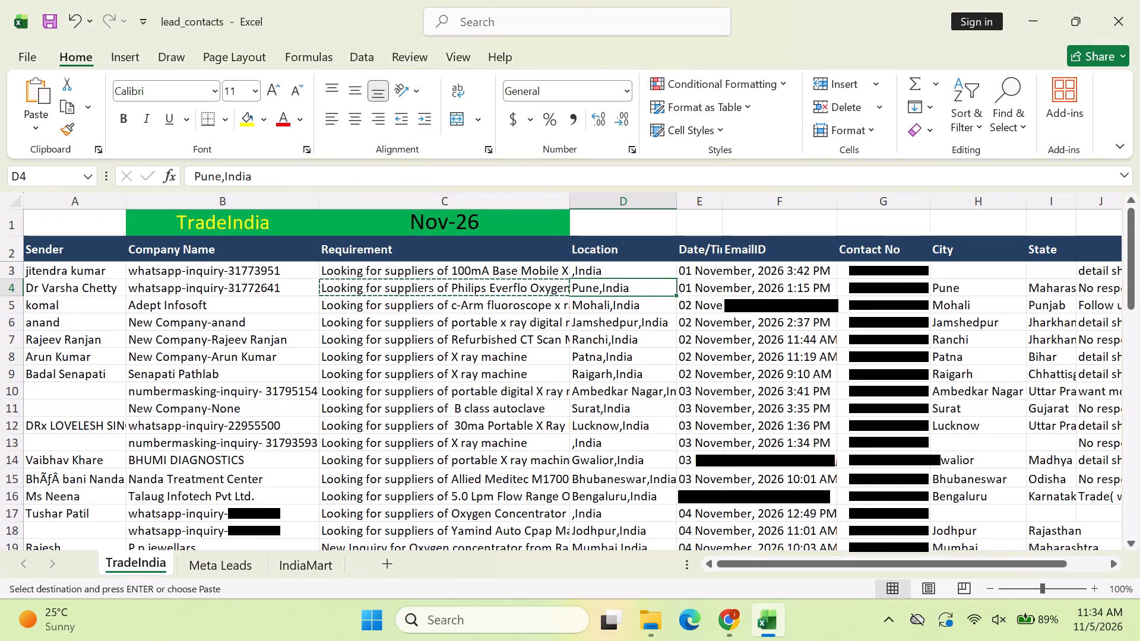
key("ctrl+c")
left_click(729, 623)
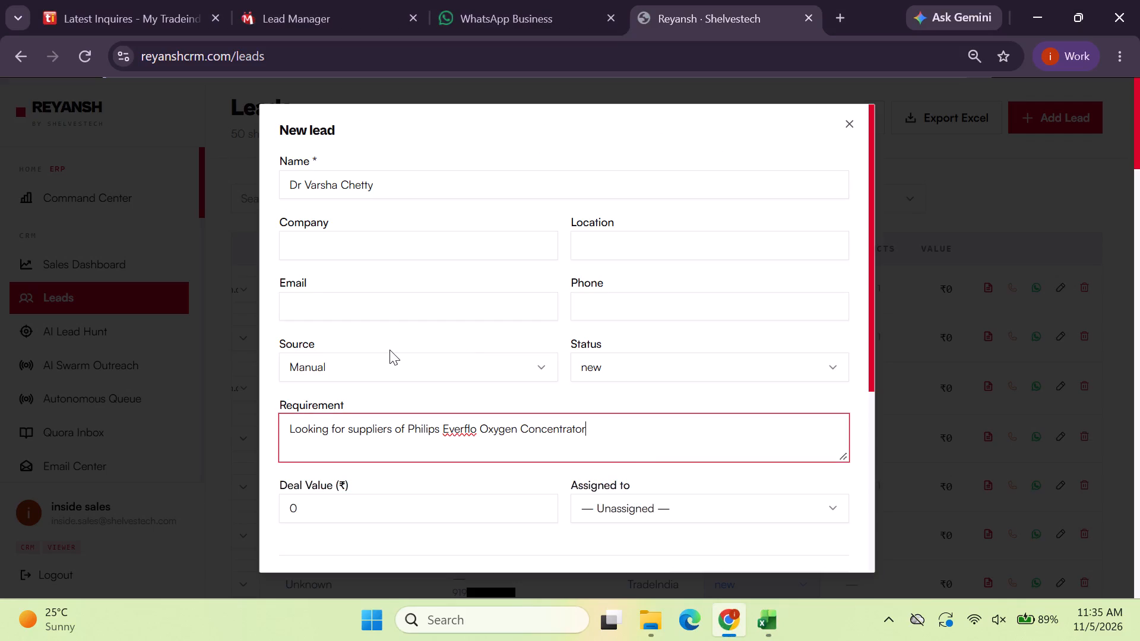
left_click(724, 617)
left_click(724, 617)
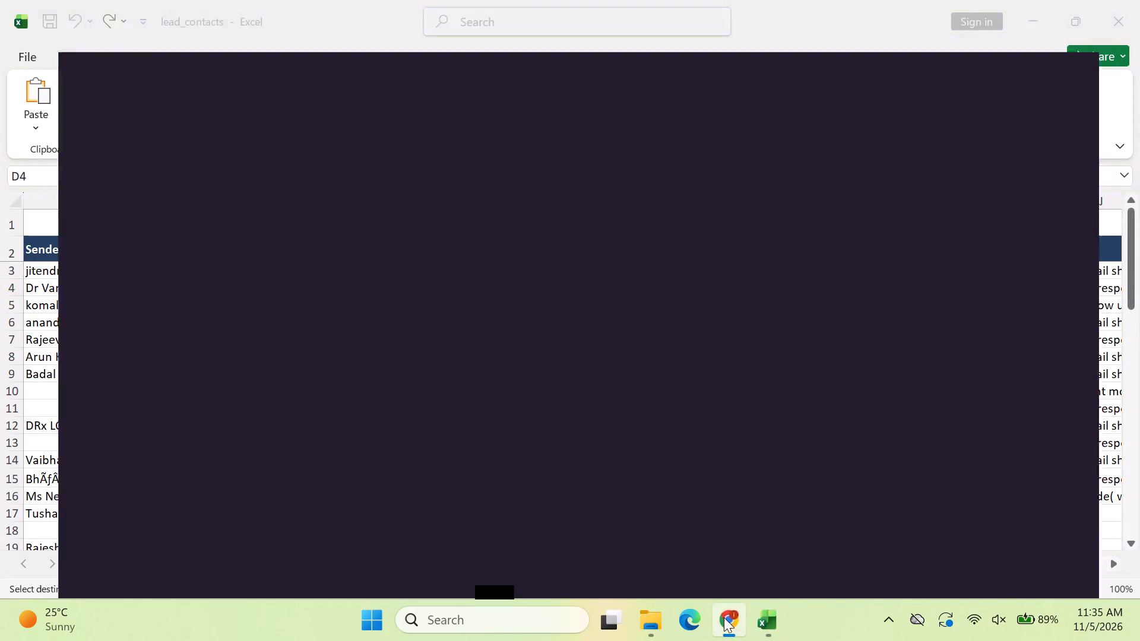
left_click(616, 247)
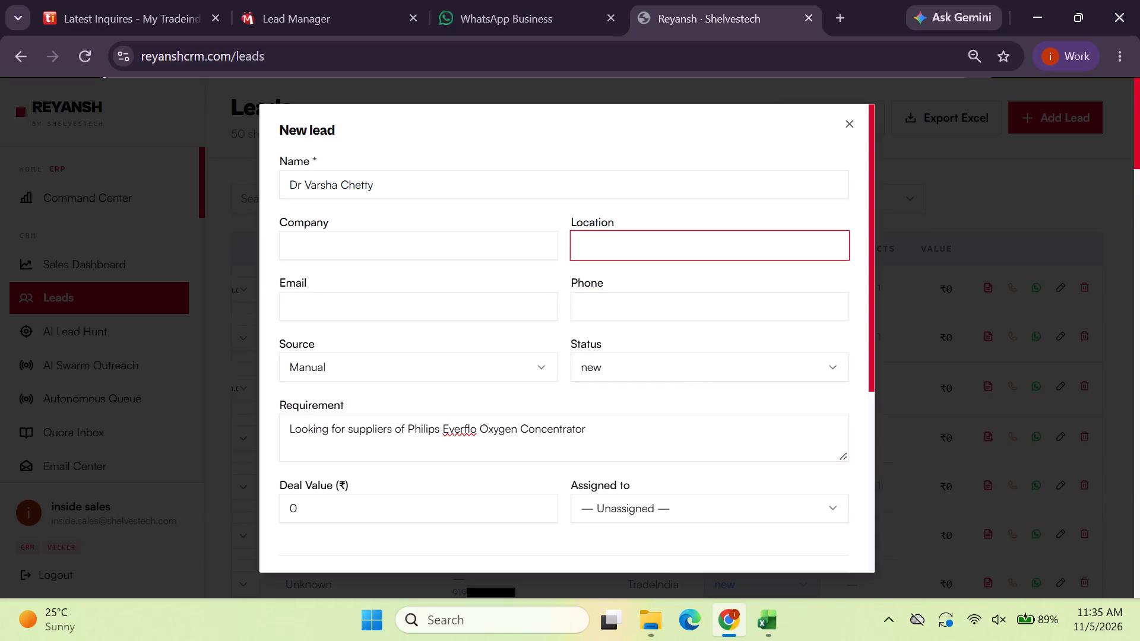
key("ctrl+v")
Copy the contact number from row 4 of the Excel sheet into the new lead's phone field.
left_click(724, 623)
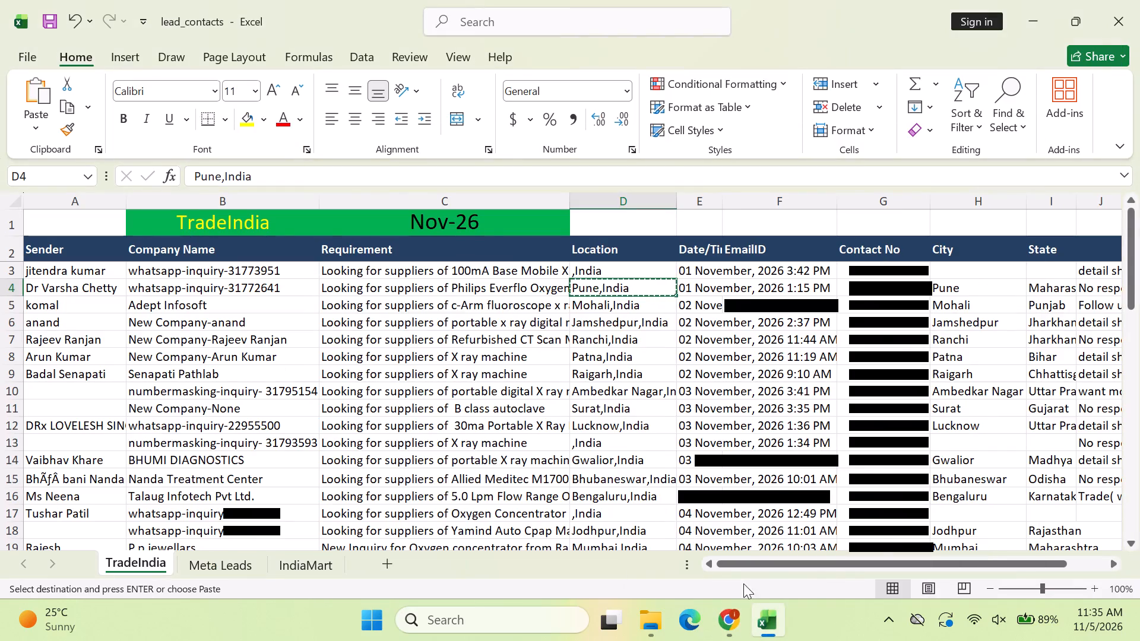
left_click(874, 285)
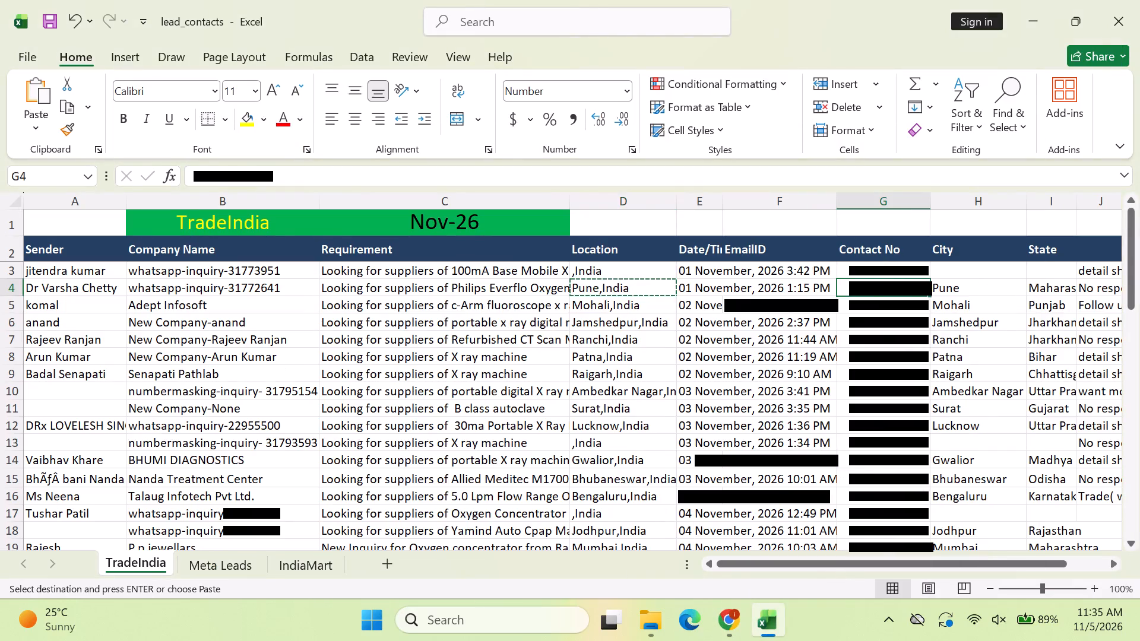
key("ctrl+c")
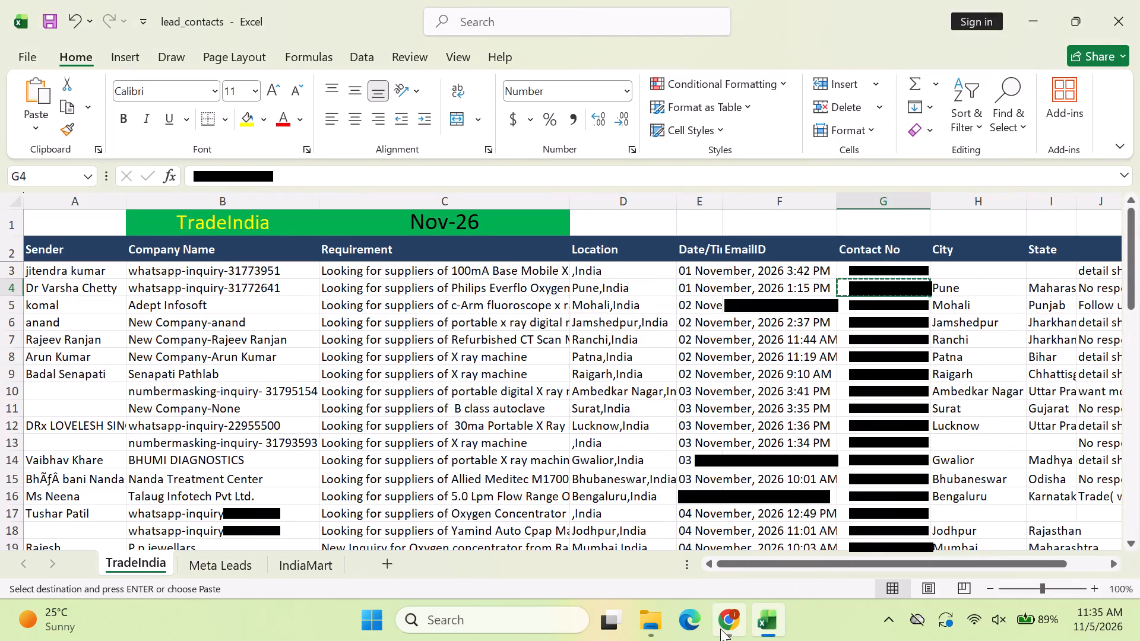
left_click(720, 629)
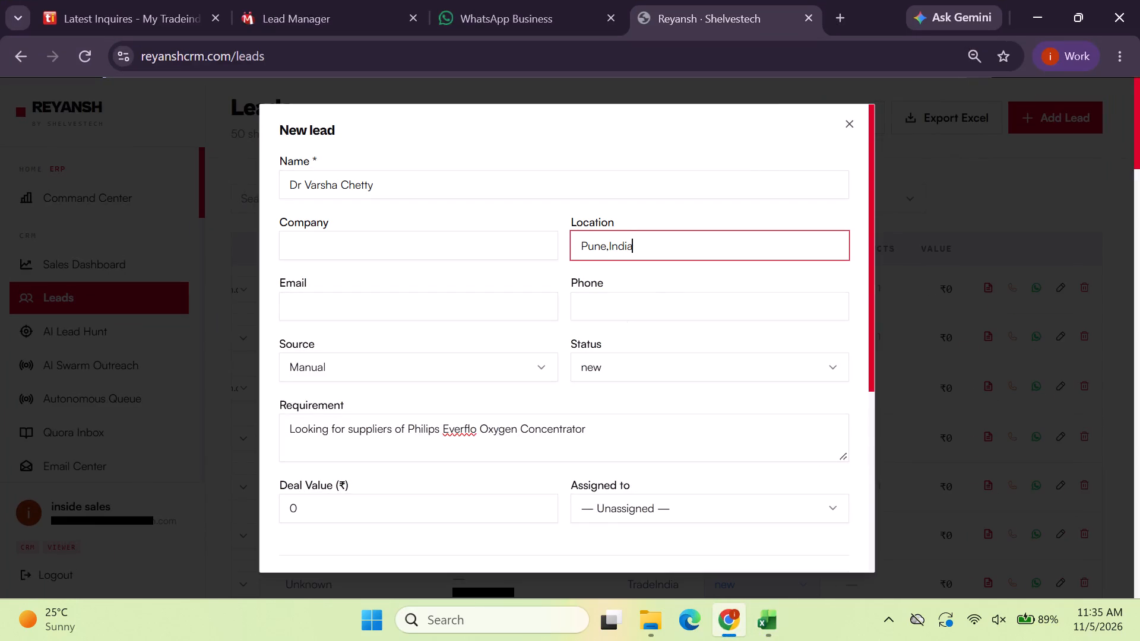
left_click(611, 307)
key("ctrl+v")
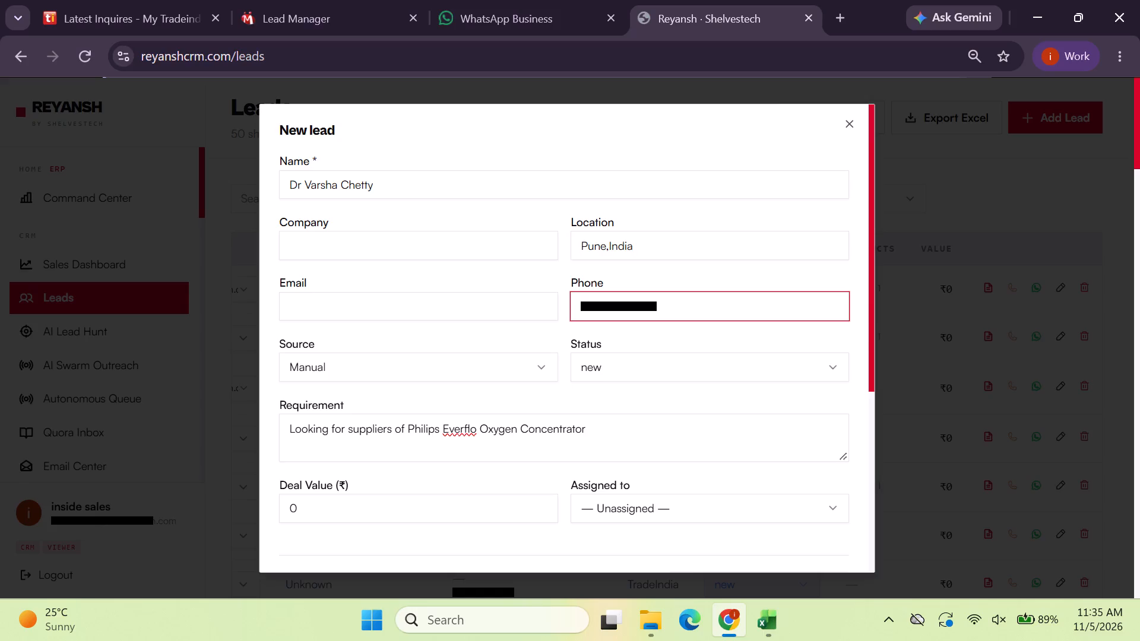
Enter "Uknown" as the new lead's company.
left_click(310, 250)
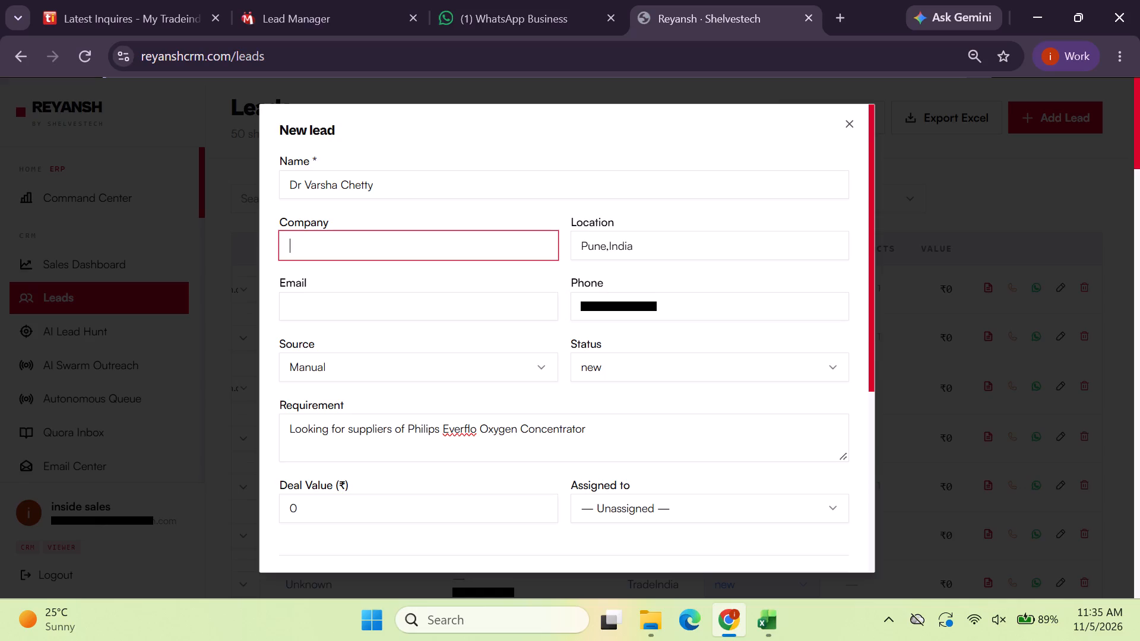
key("u")
type("kn")
key("o")
type("wn")
key("space")
Save the completed new lead to the CRM, keeping its source as Manual and status as new.
left_click(870, 524)
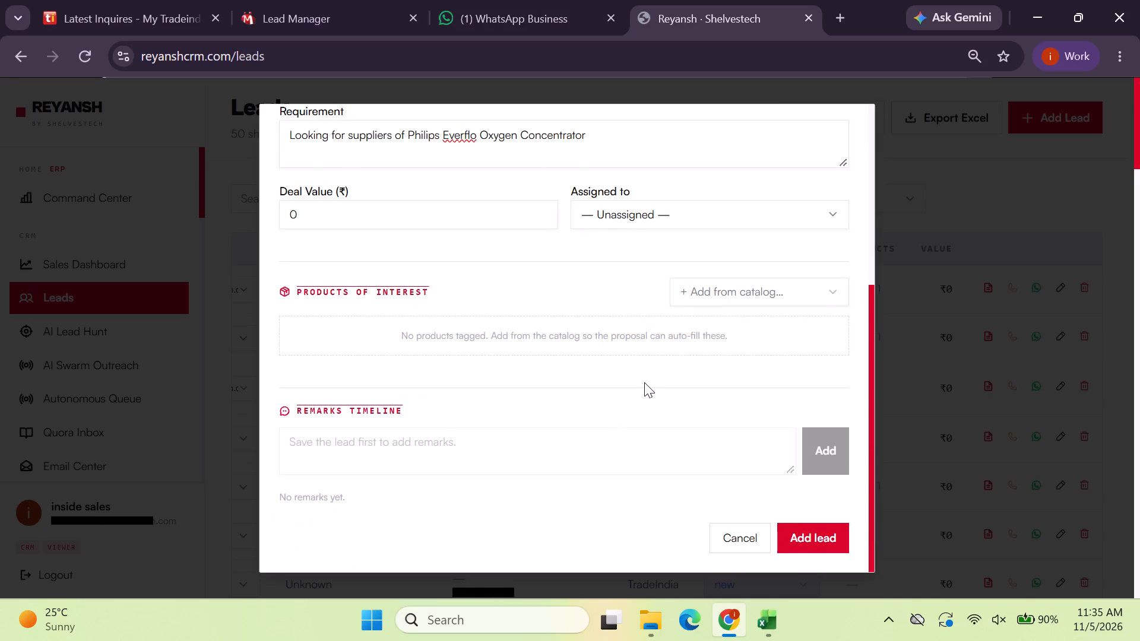
left_click(870, 224)
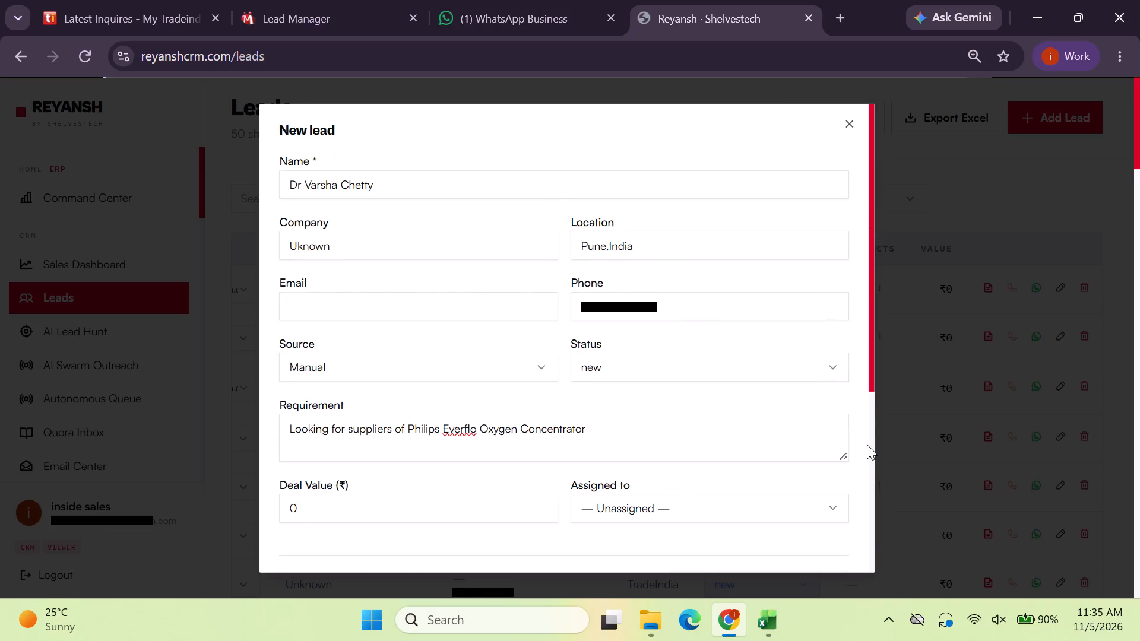
triple_click(872, 509)
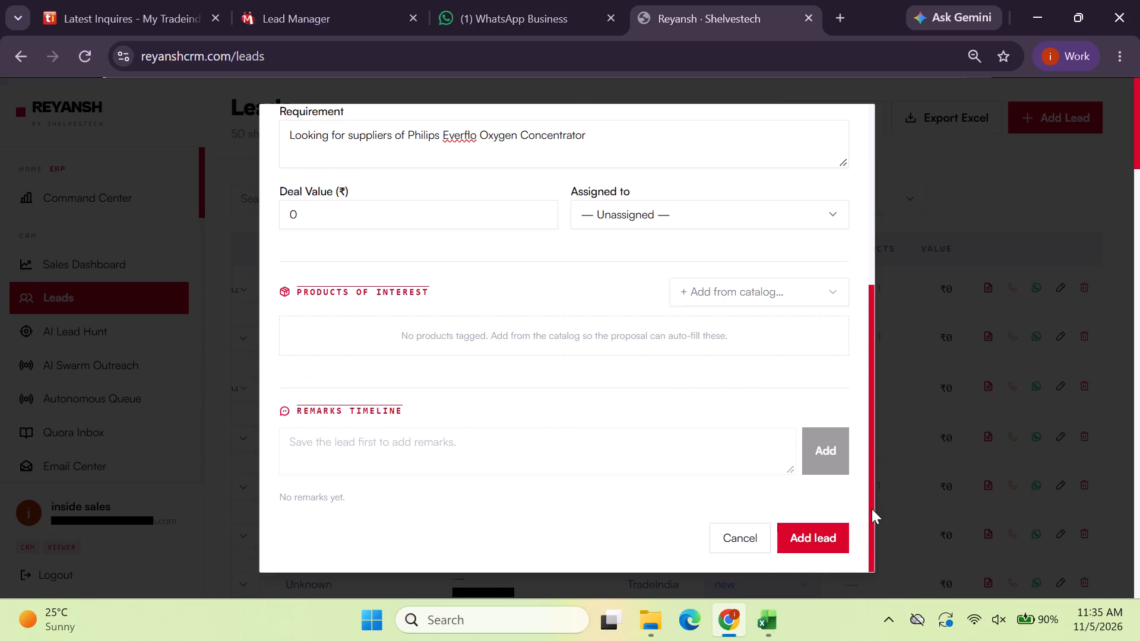
left_click(872, 509)
left_click(804, 541)
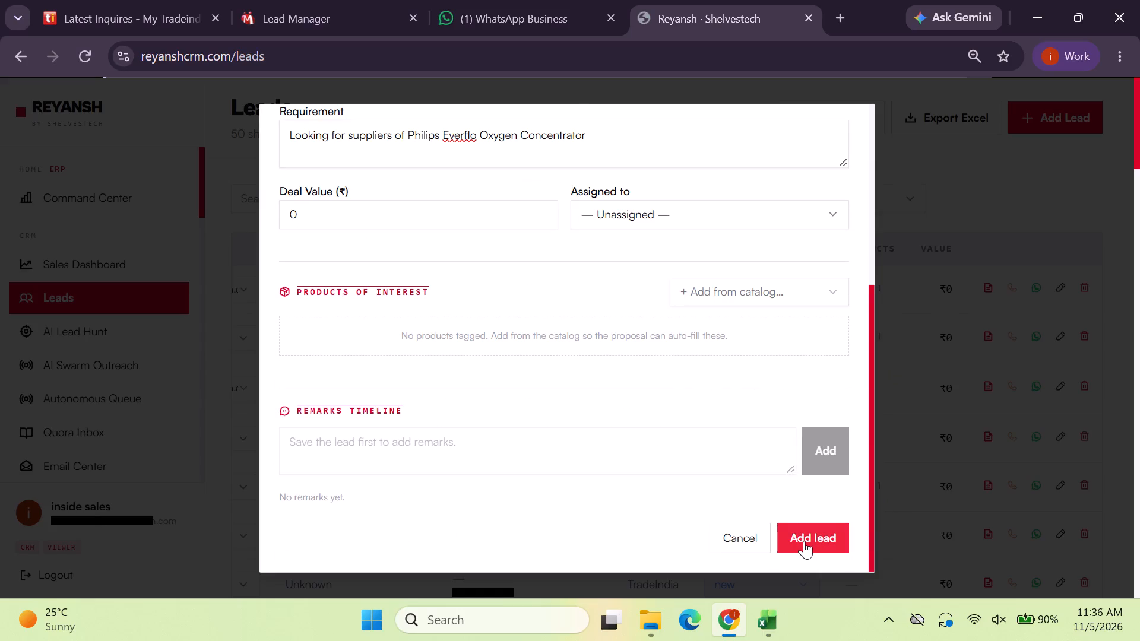
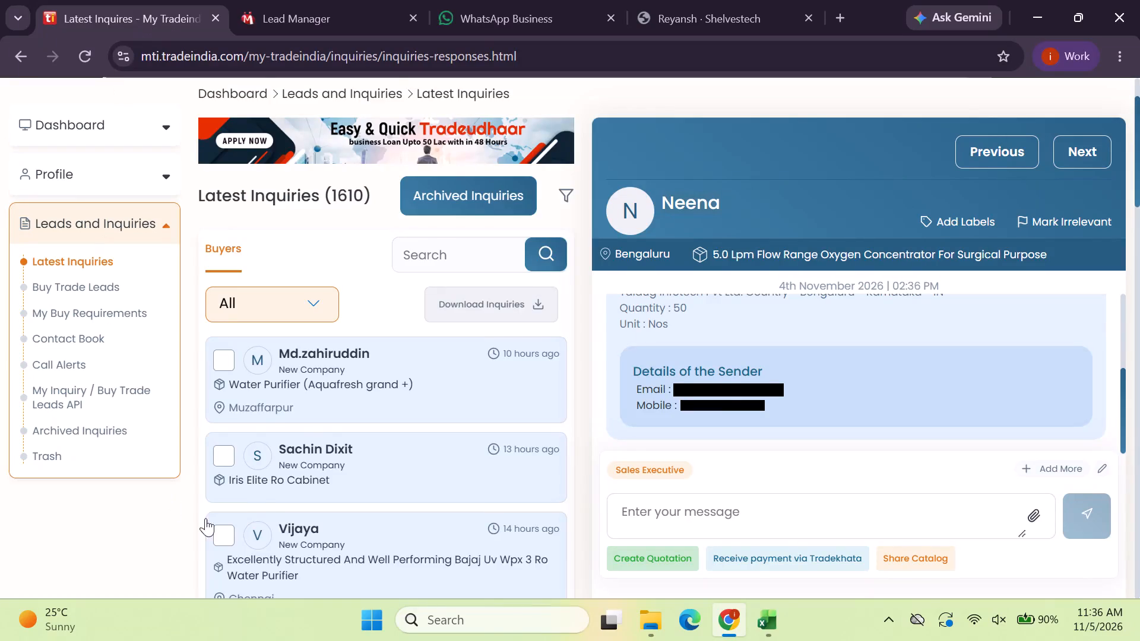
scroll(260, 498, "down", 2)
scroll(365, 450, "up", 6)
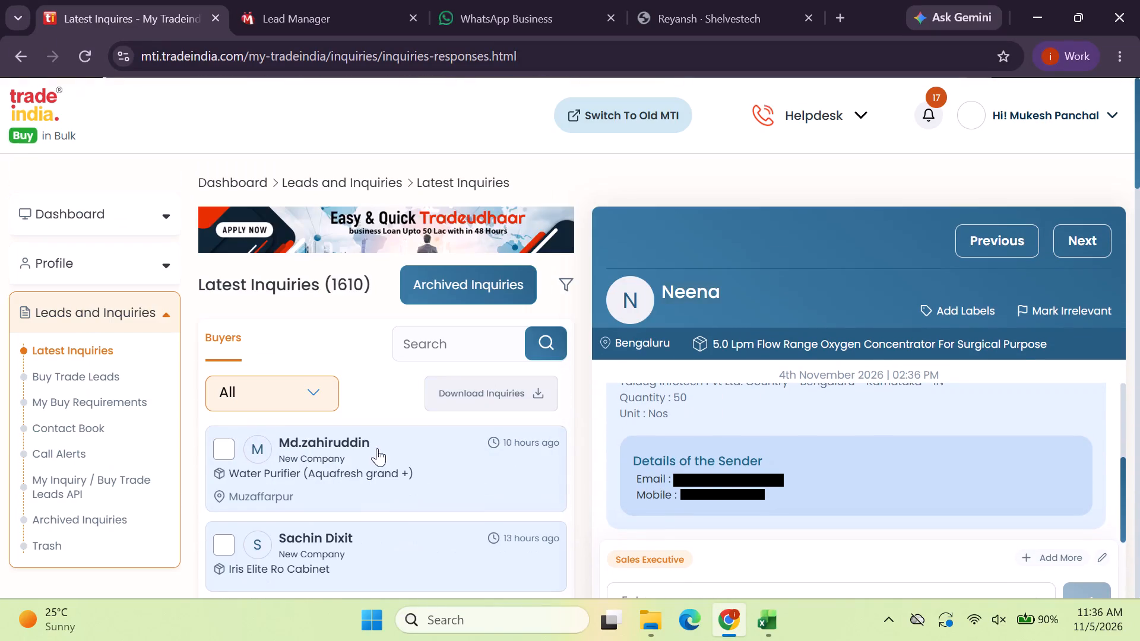
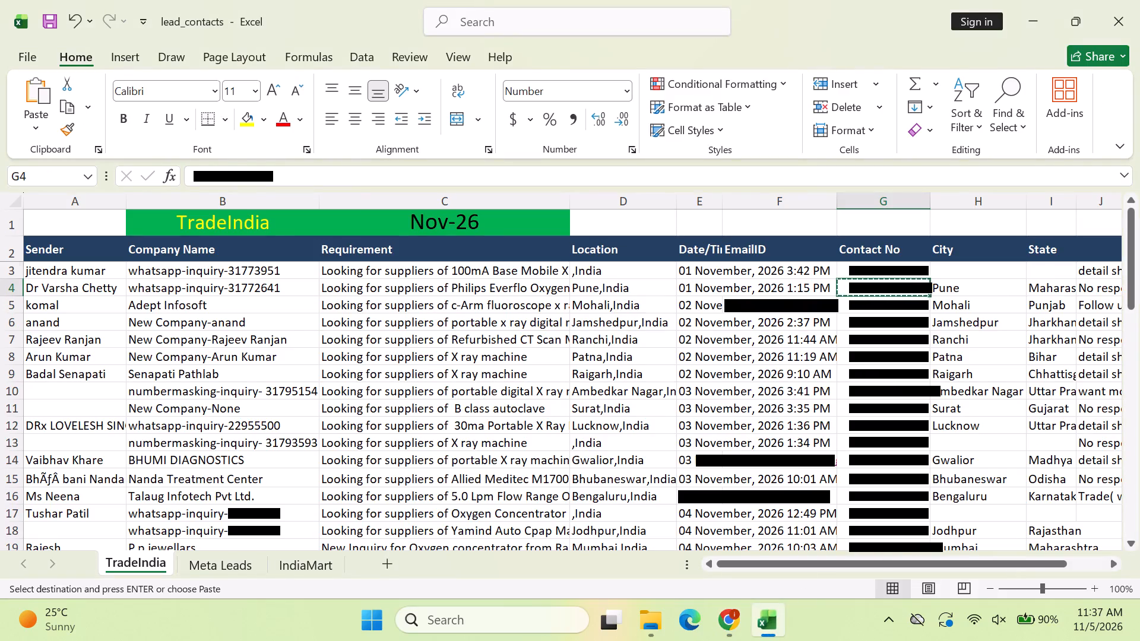
Switch to Chrome and examine the existing entries in the CRM's Leads list, including their assignee, company, contact and source columns.
left_click(729, 621)
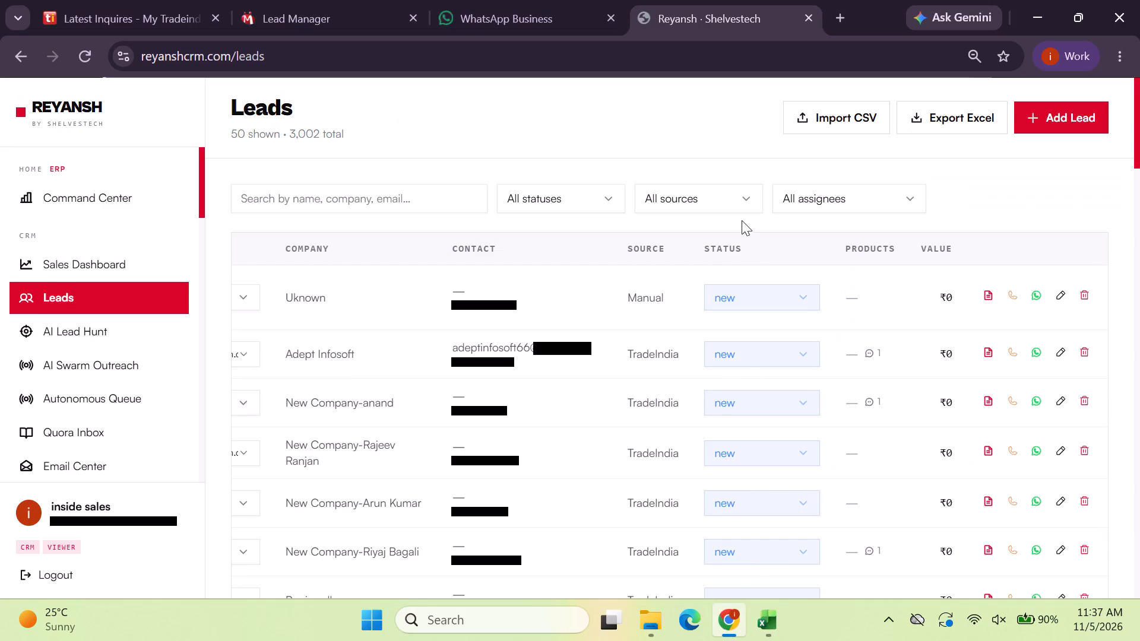
scroll(438, 328, "up", 1)
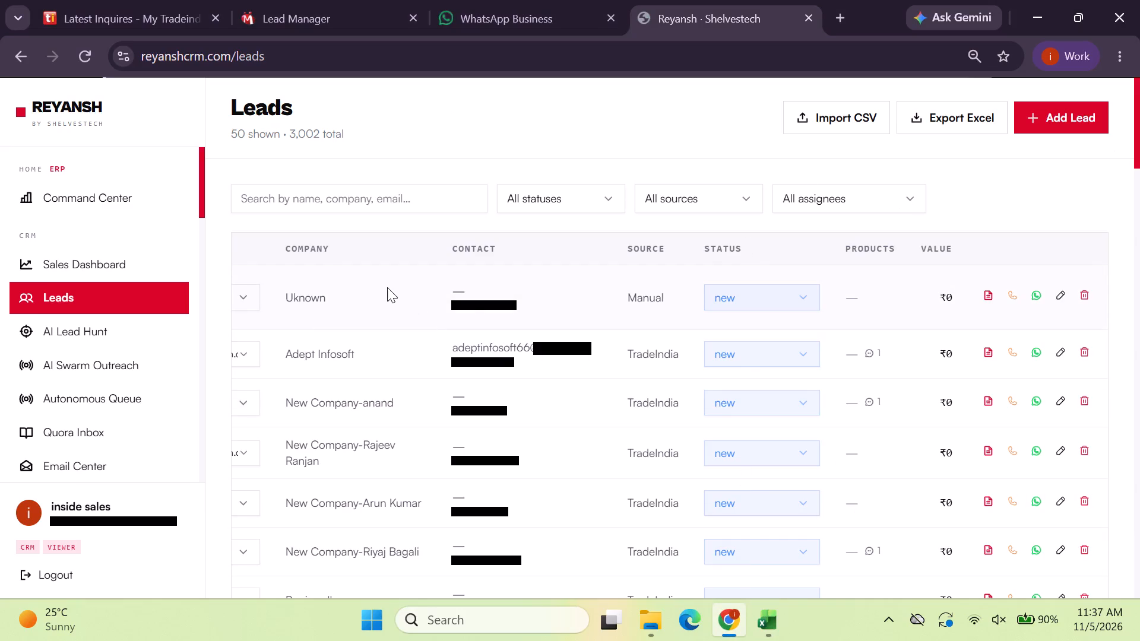
left_click(387, 287)
key("Left")
key("Left")
key("Left")
key("Left")
key("Left")
key("Left")
key("Left")
key("Left")
key("Left")
key("Left")
key("Left")
key("Left")
key("Left")
key("Left")
key("Left")
key("Left")
key("Left")
key("Left")
key("Left")
key("Left")
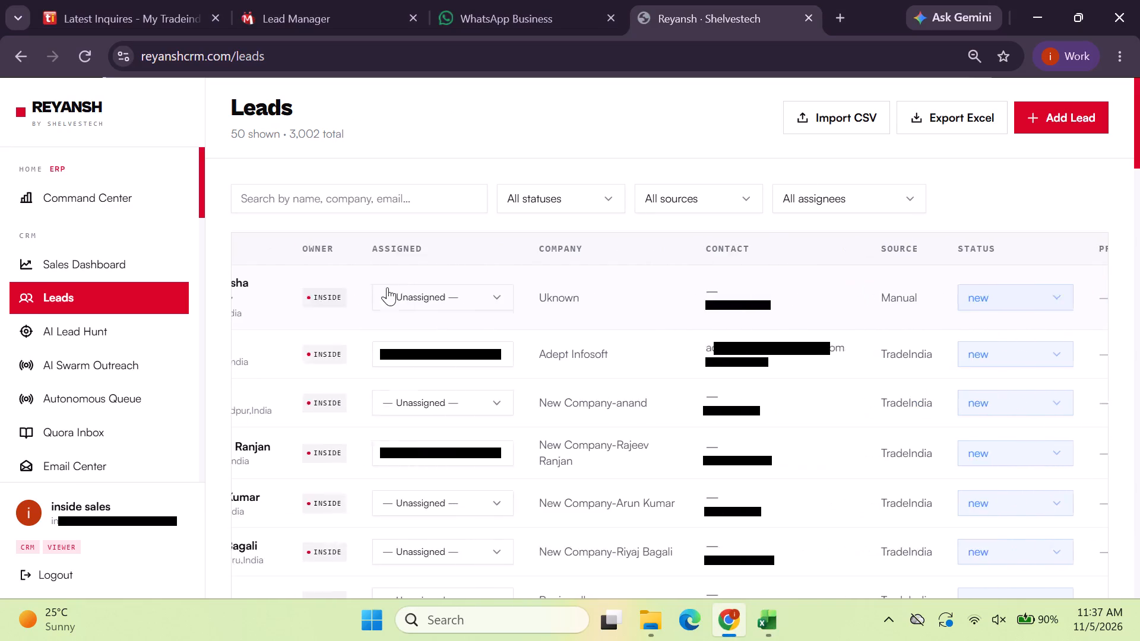
key("Right")
key("Right")
key("Right")
key("Right")
key("Right")
key("Right")
key("Right")
key("Right")
key("Right")
key("Right")
key("Right")
key("Right")
key("Right")
key("Right")
key("Right")
key("Right")
key("Right")
key("Right")
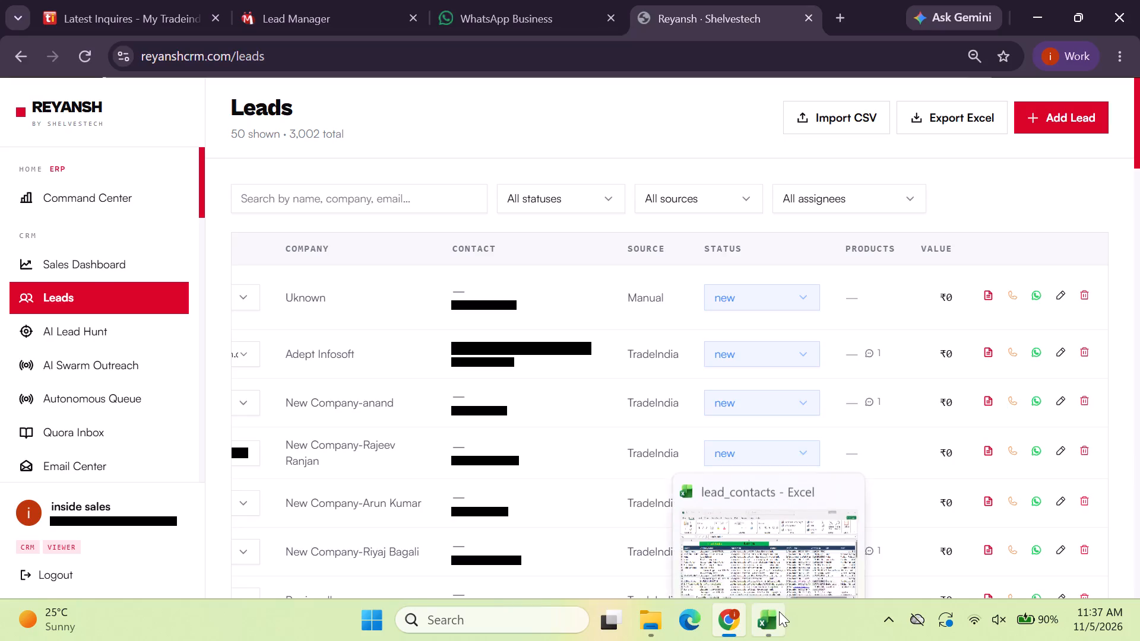
Start a new CRM lead and fill its Phone with the contact number copied from row 3 of the TradeIndia sheet.
left_click(762, 577)
left_click(863, 275)
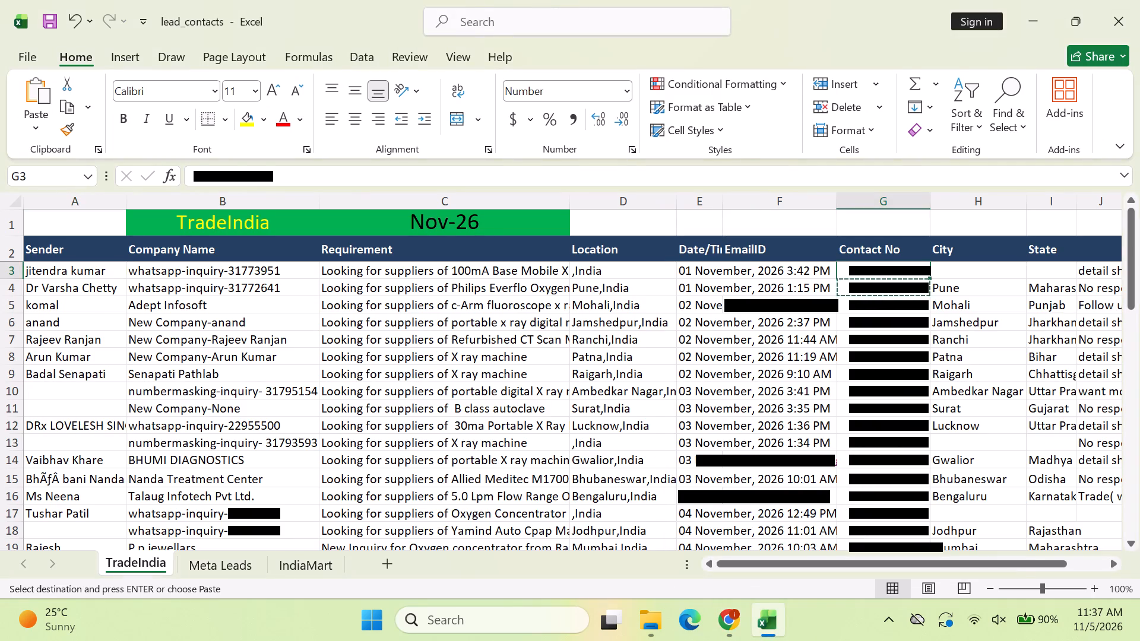
key("ctrl+c")
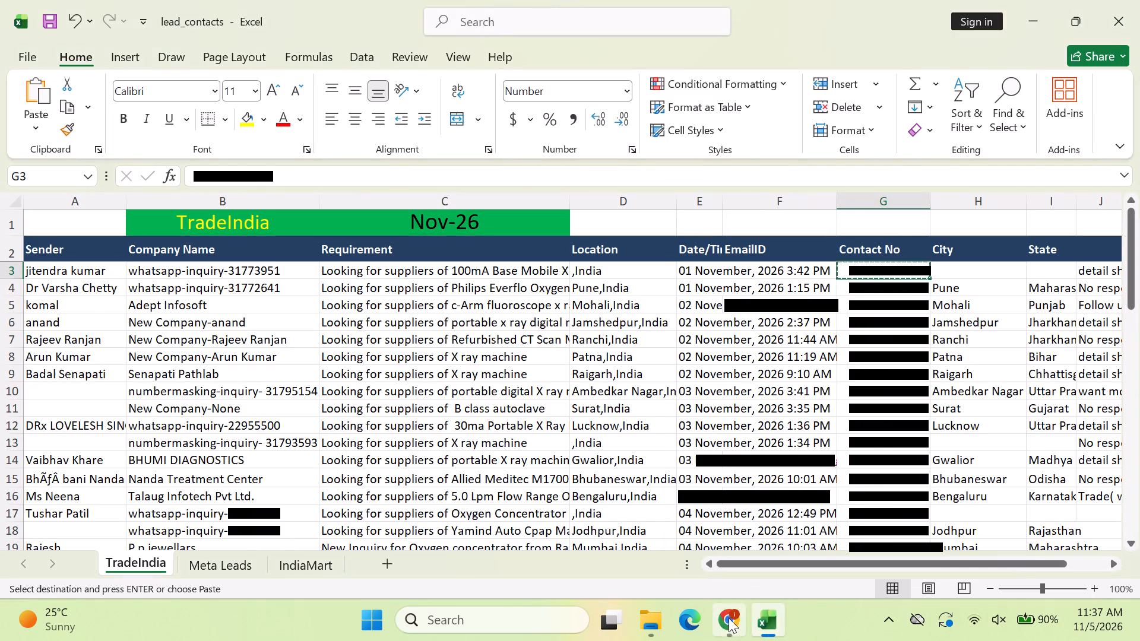
left_click(730, 618)
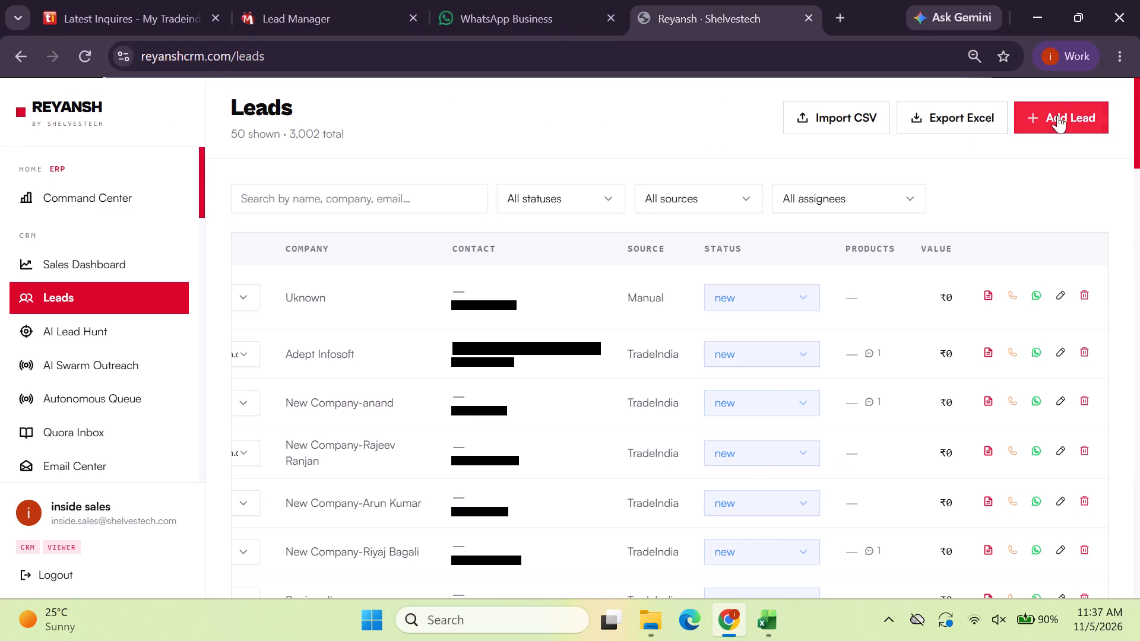
left_click(1053, 117)
left_click(626, 309)
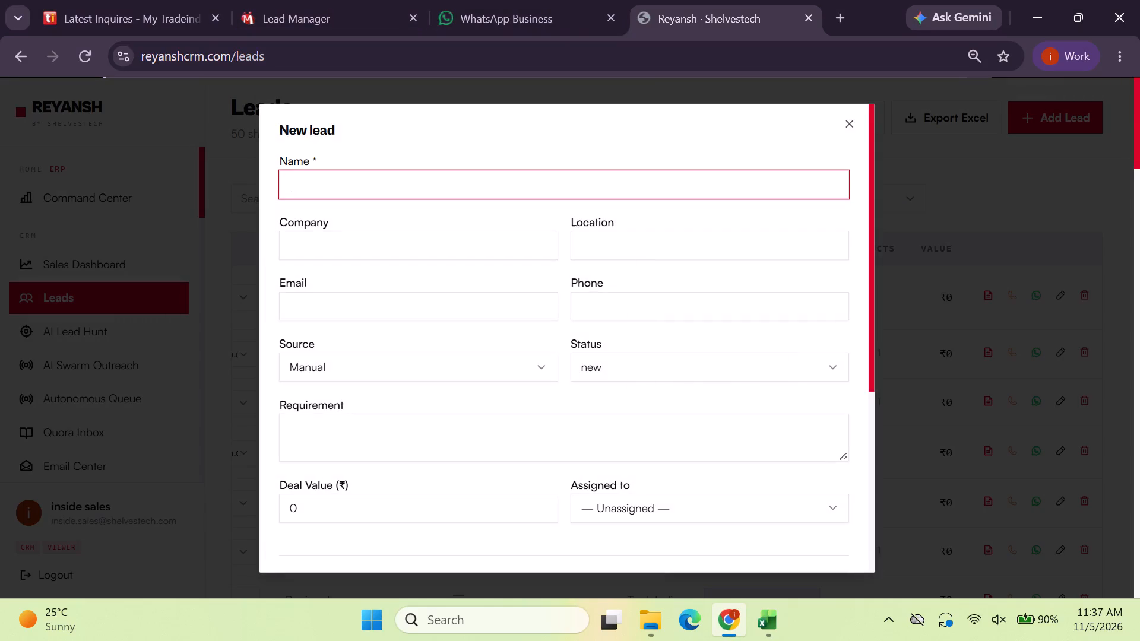
key("ctrl+v")
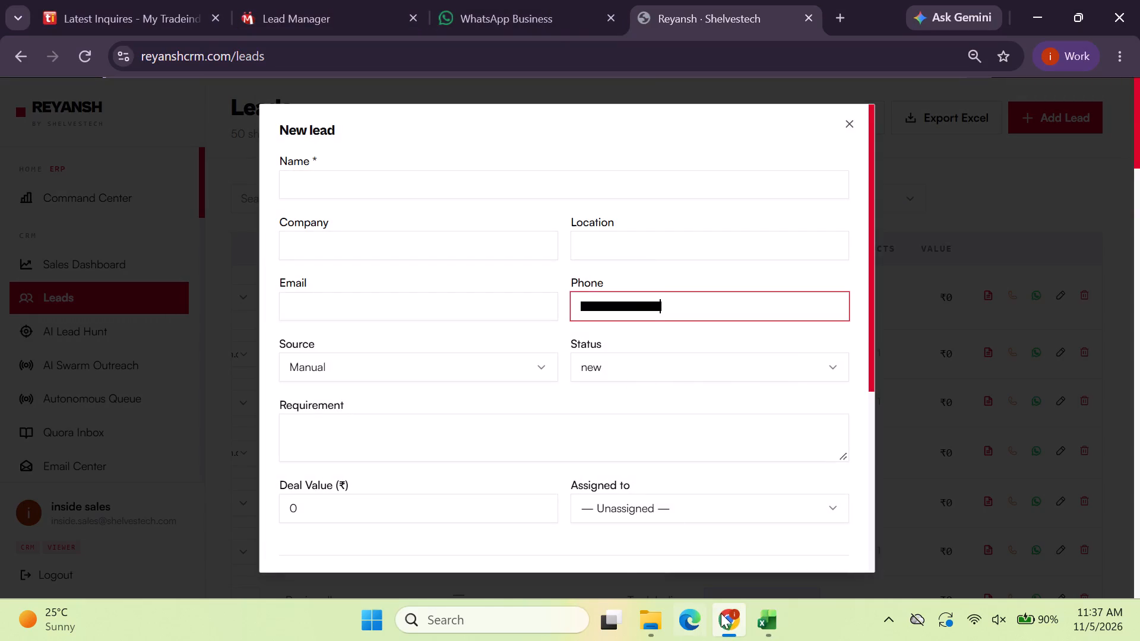
Copy the row 3 requirement, "Looking for suppliers of 100mA Base Mobile X Ray Machine", from Excel into the new lead's Requirement.
left_click(721, 613)
left_click(499, 275)
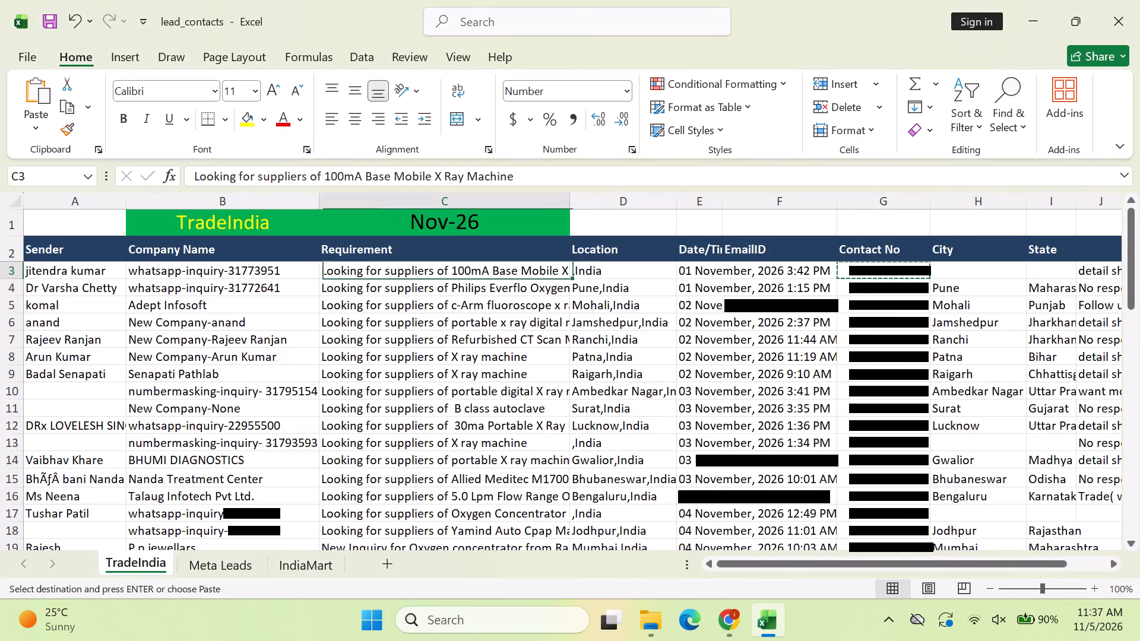
key("ctrl+c")
left_click(730, 611)
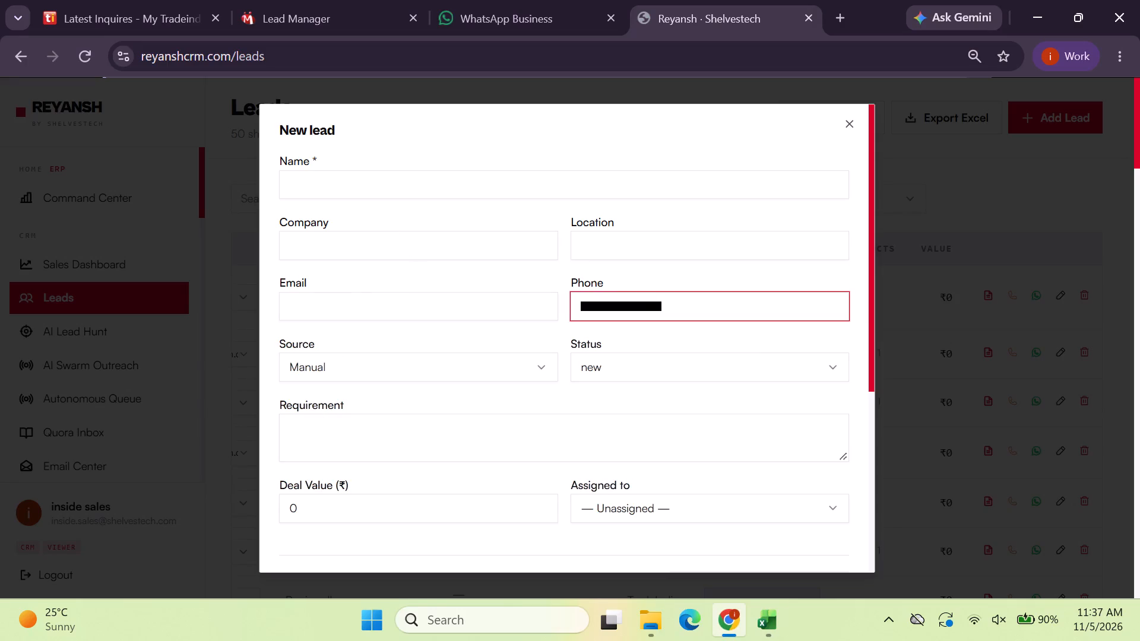
left_click(313, 431)
key("ctrl+v")
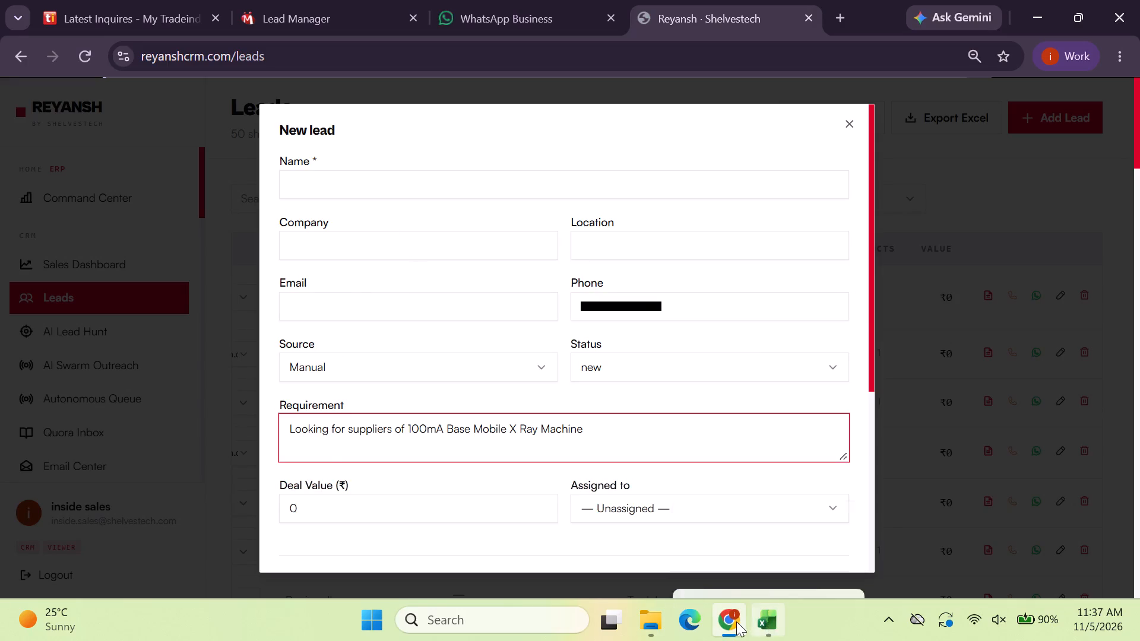
Copy the row 3 sender's name from Excel into the new lead's Name and capitalize the first name and surname.
left_click(736, 621)
left_click(91, 274)
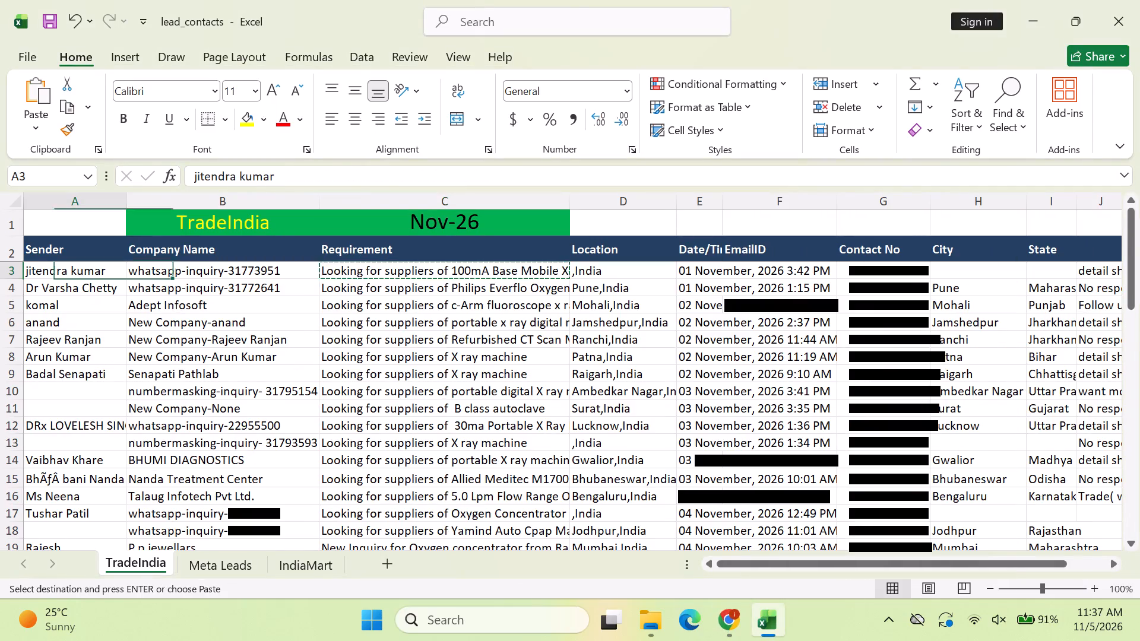
key("ctrl+c")
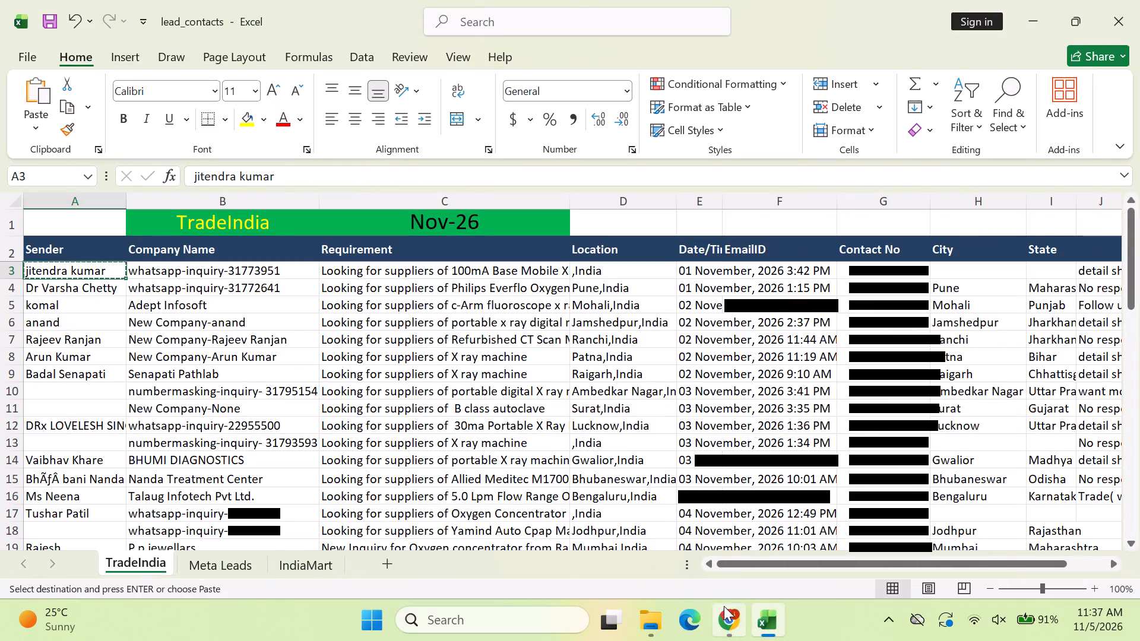
left_click(725, 608)
left_click(370, 177)
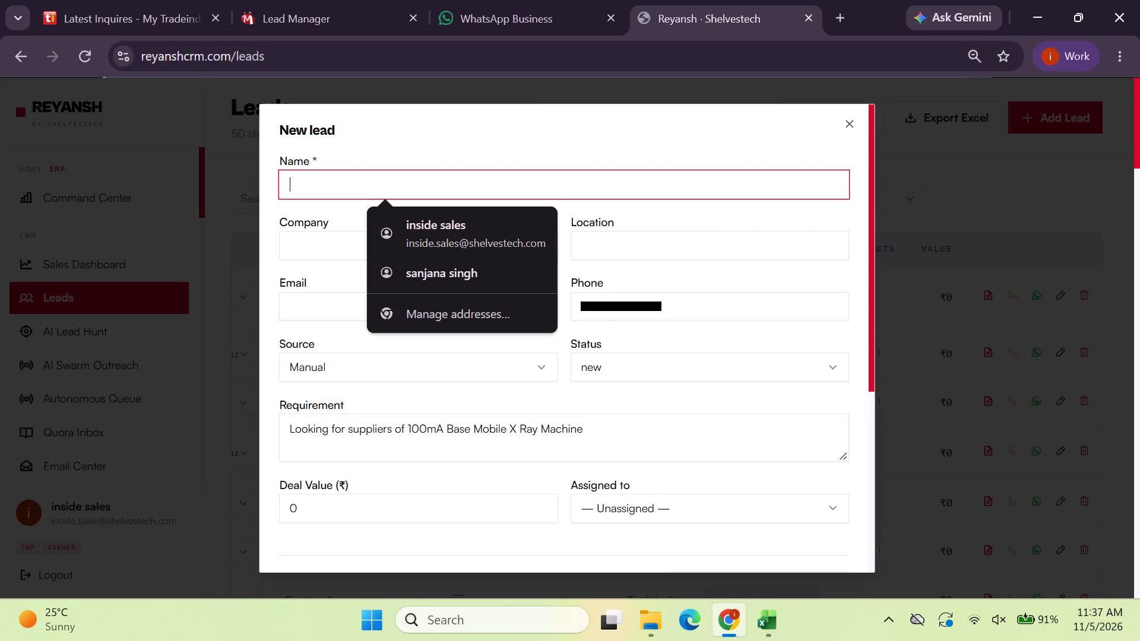
key("ctrl+v")
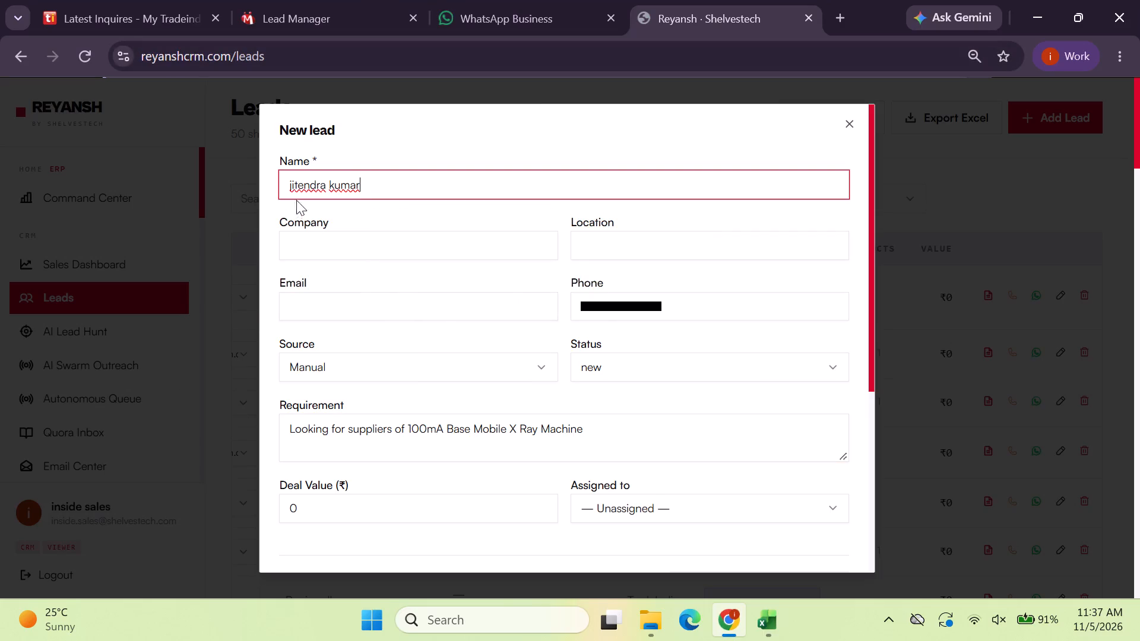
left_click(292, 189)
key("BackSpace")
key("j")
left_click(337, 191)
key("BackSpace")
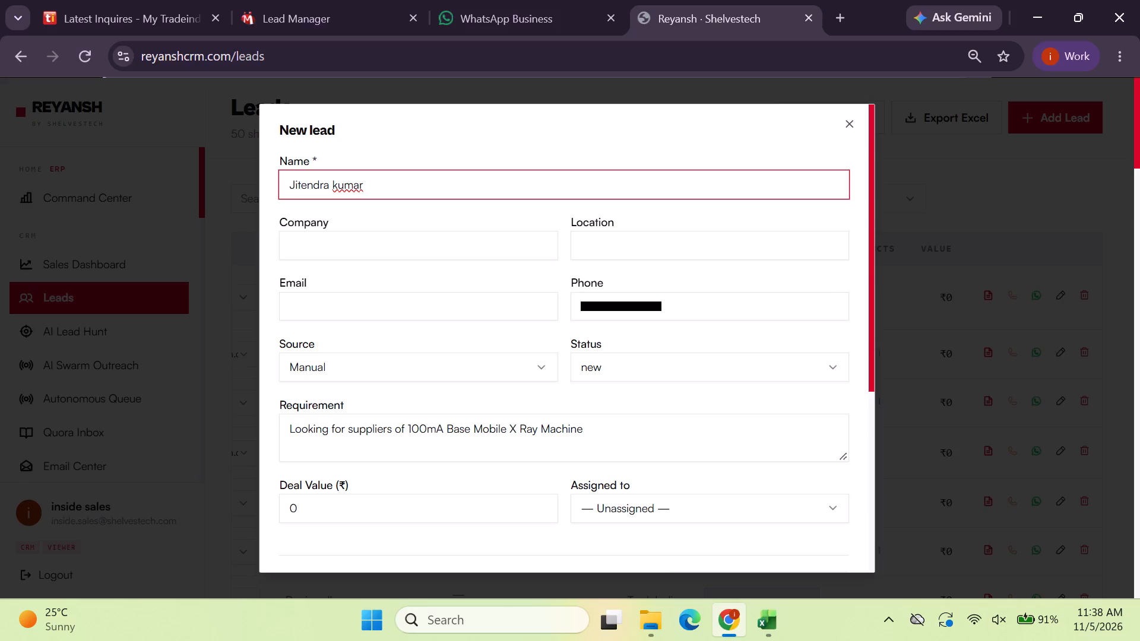
key("k")
left_click(407, 320)
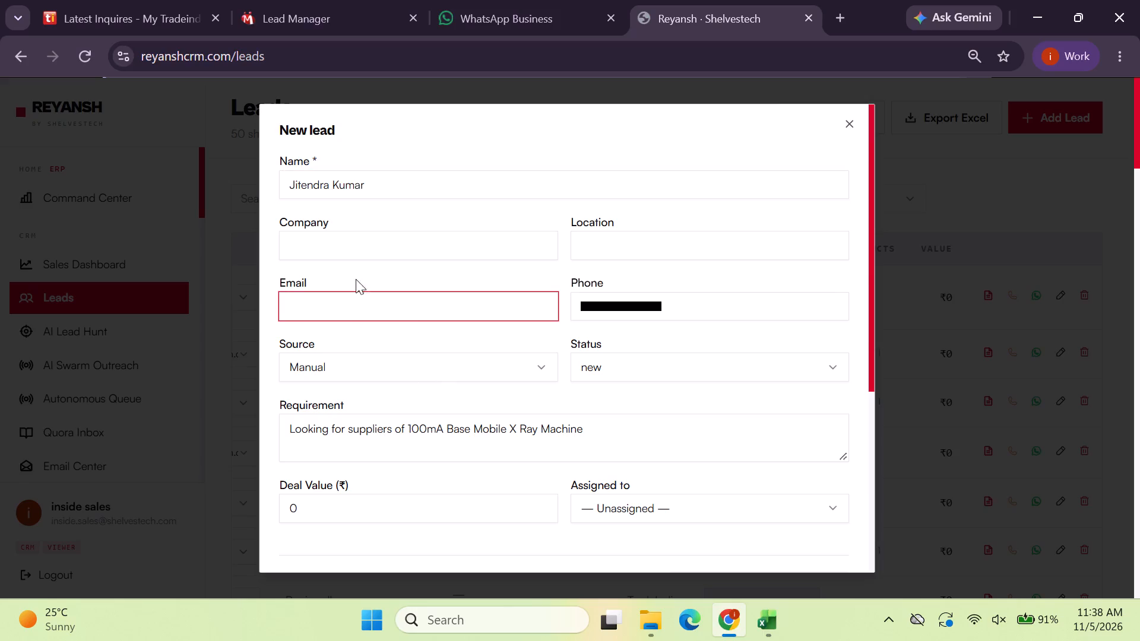
Copy the row 3 location, ",India", from the TradeIndia sheet in Excel into the new CRM lead's Location in Chrome.
left_click(722, 611)
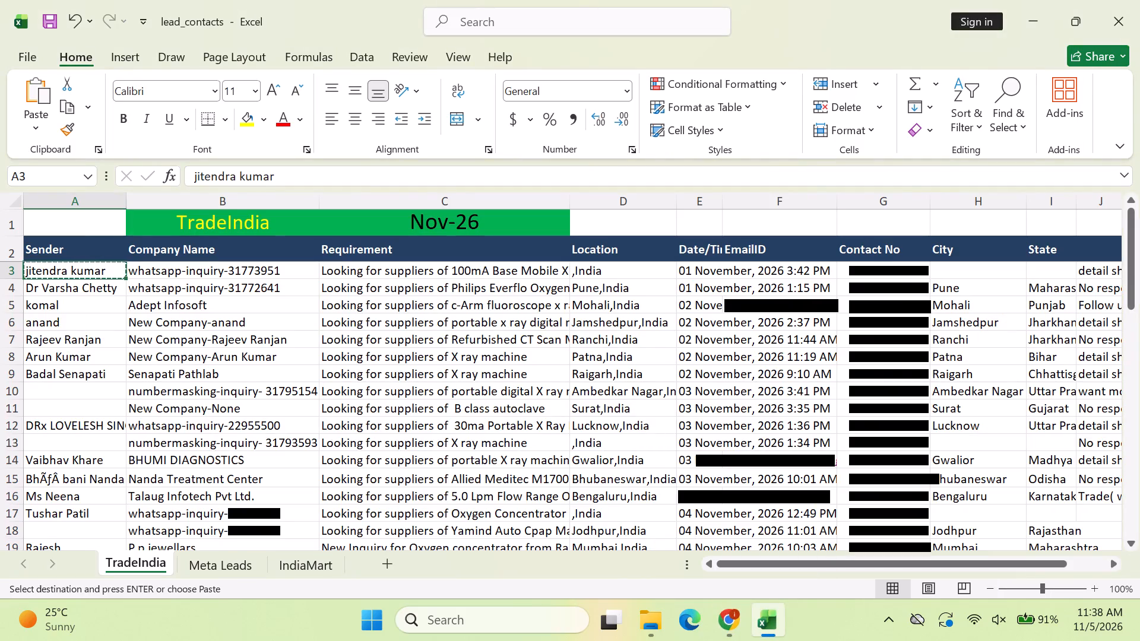
left_click(655, 271)
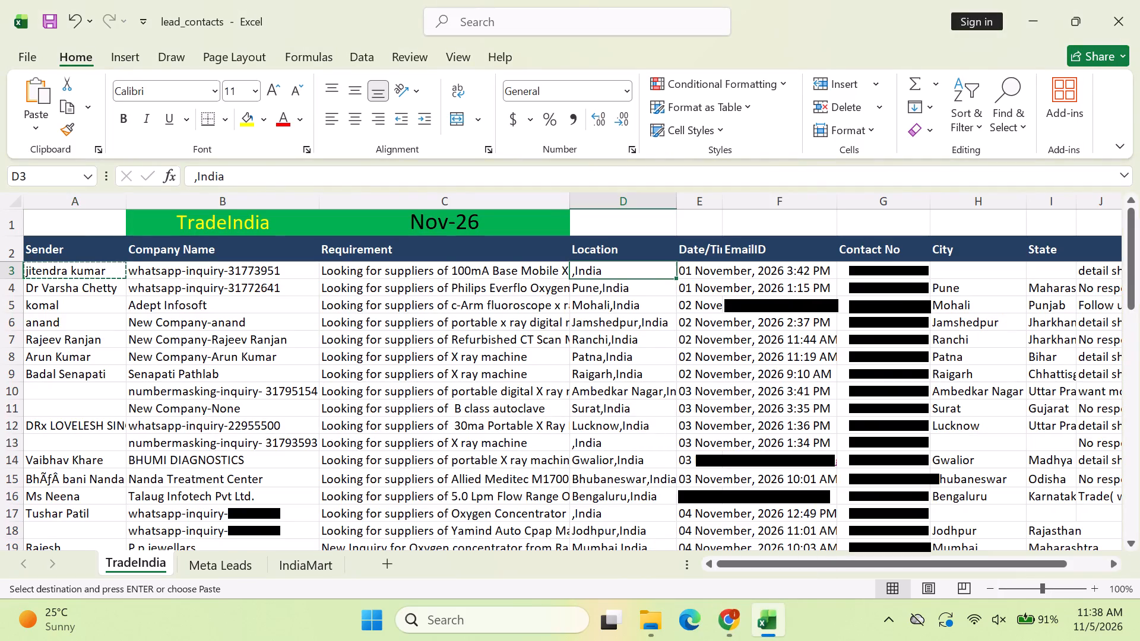
key("ctrl+c")
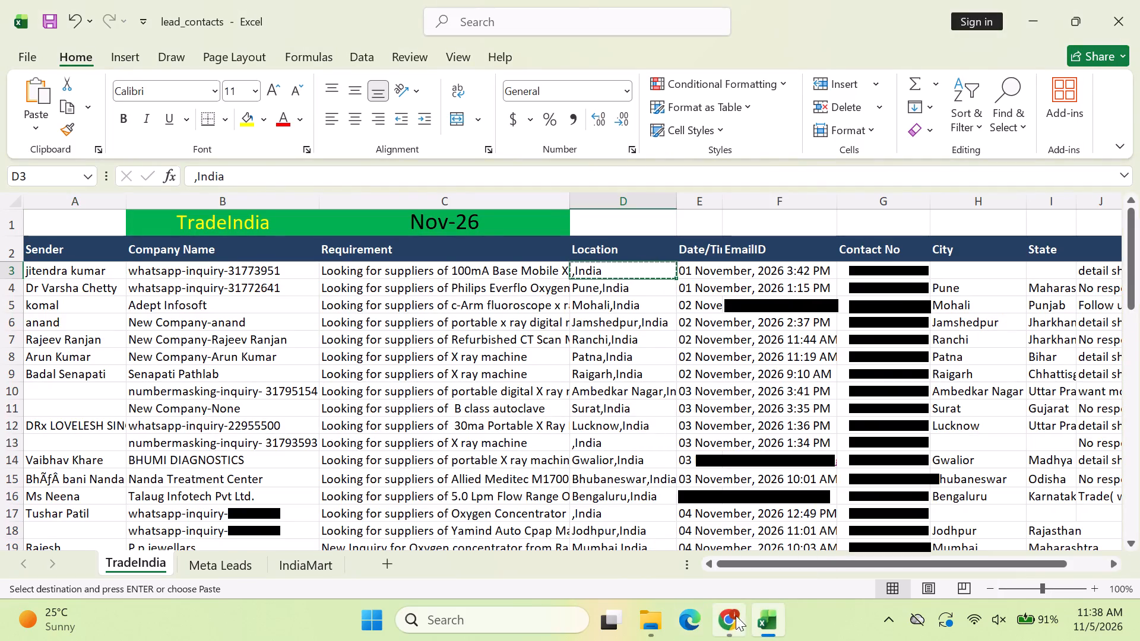
left_click(731, 615)
left_click(639, 258)
key("ctrl+v")
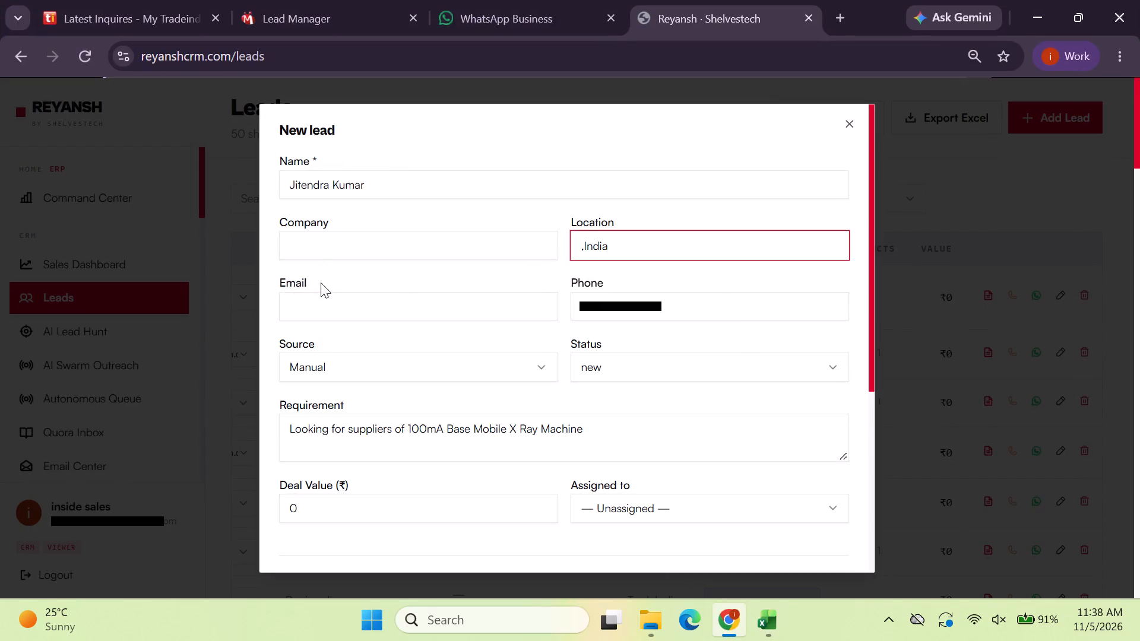
Open the new lead's empty Company field for entry.
left_click(321, 246)
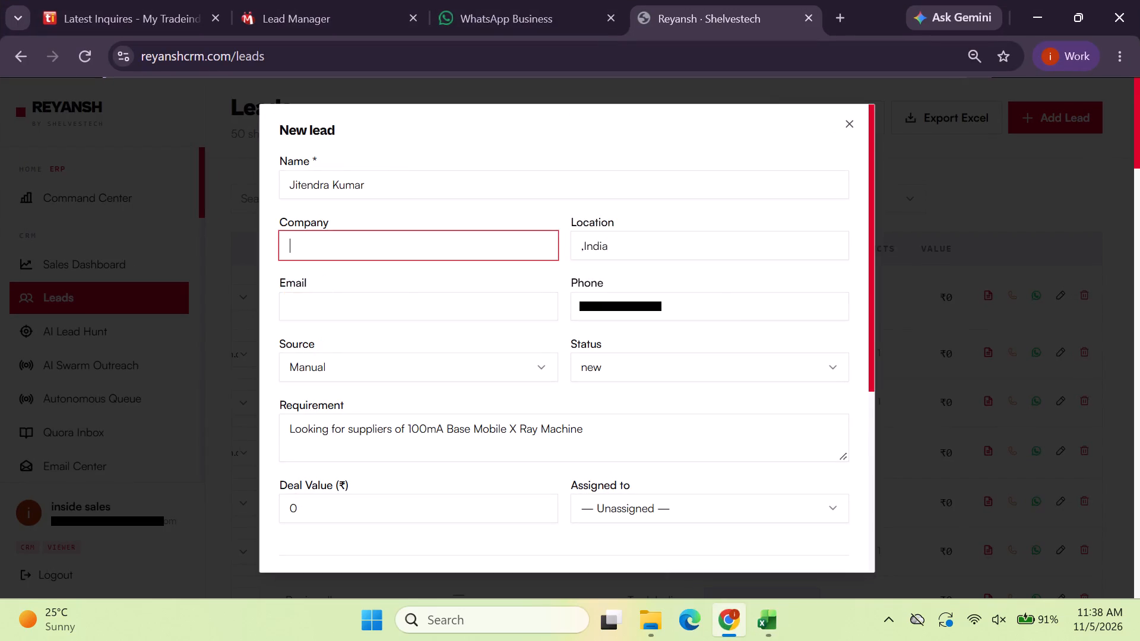
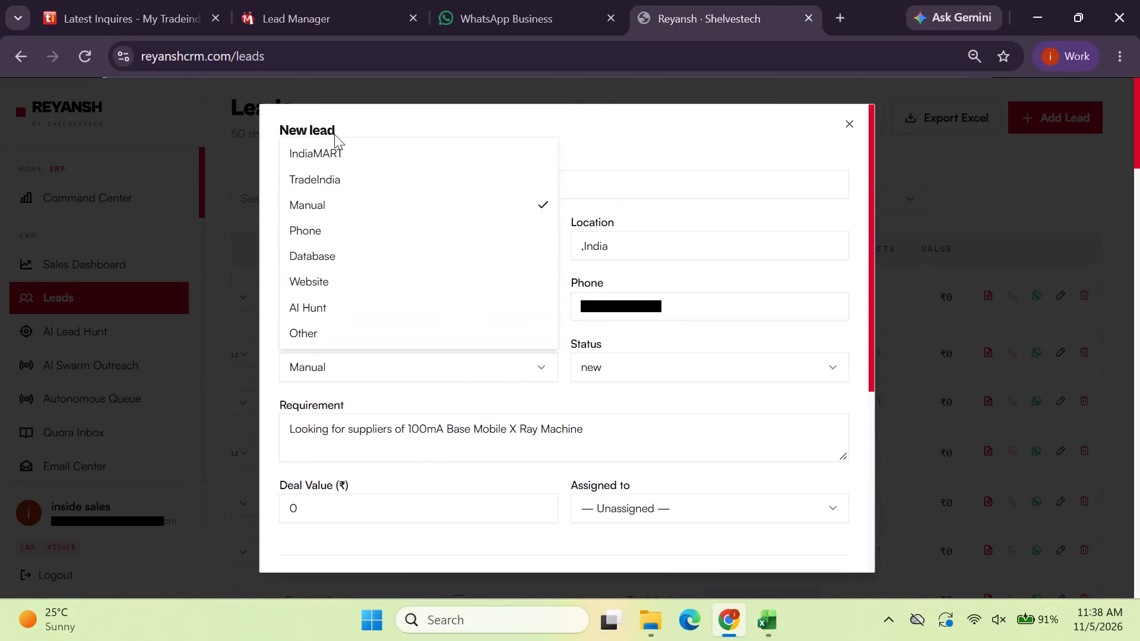
Set the new lead's Source to TradeIndia, Status to cold and Assigned to the inside sales account, and save the lead.
left_click(297, 182)
scroll(671, 345, "down", 2)
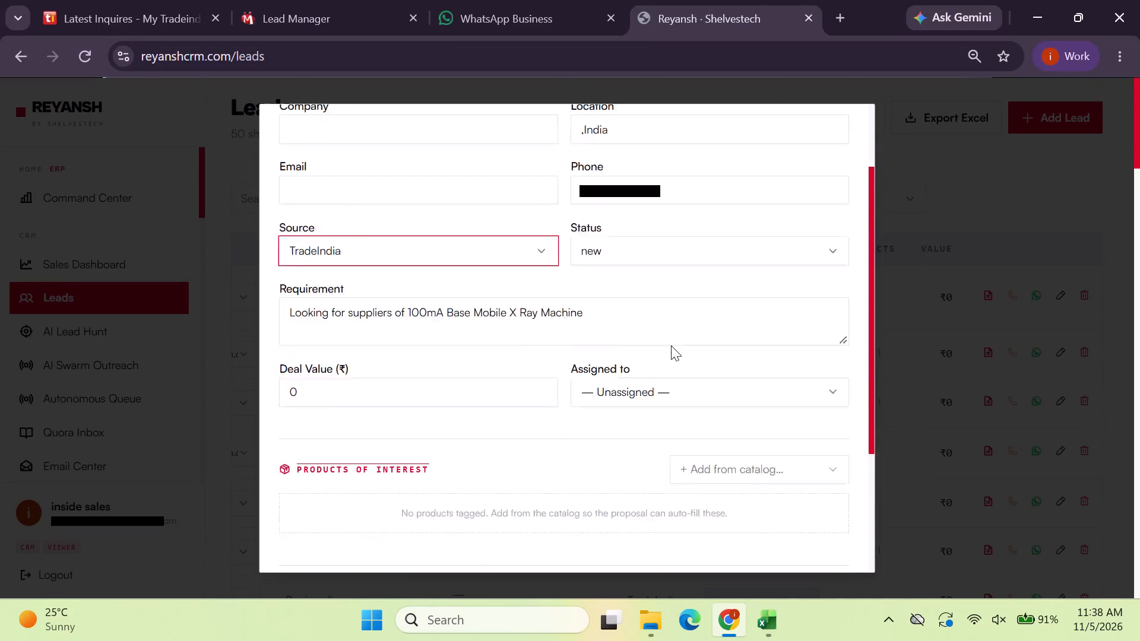
left_click(777, 195)
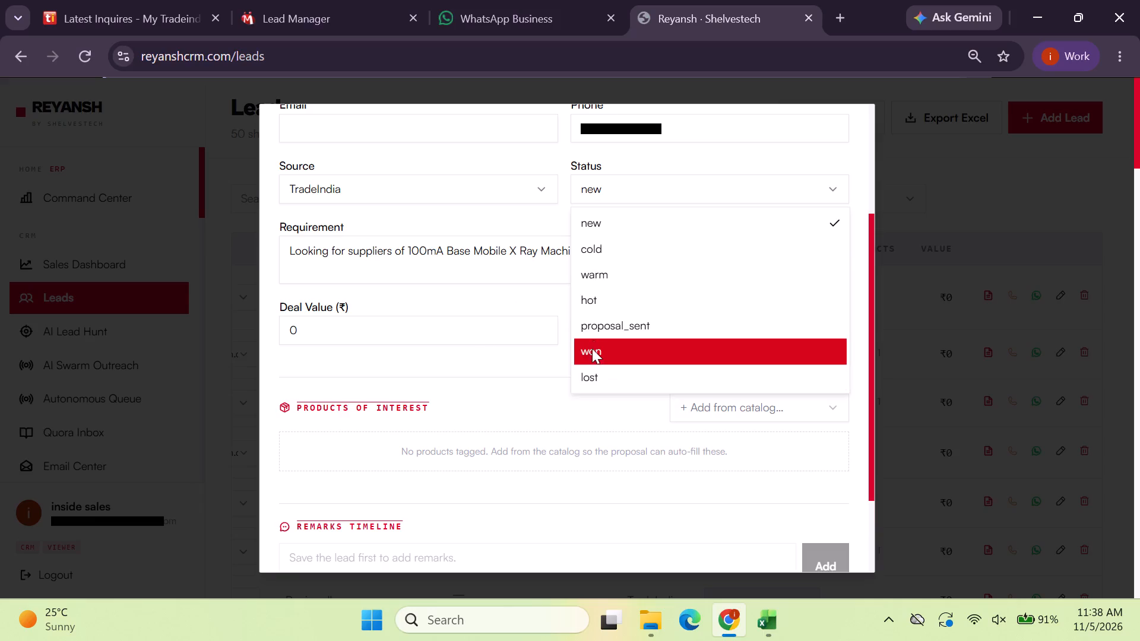
left_click(590, 256)
left_click(768, 338)
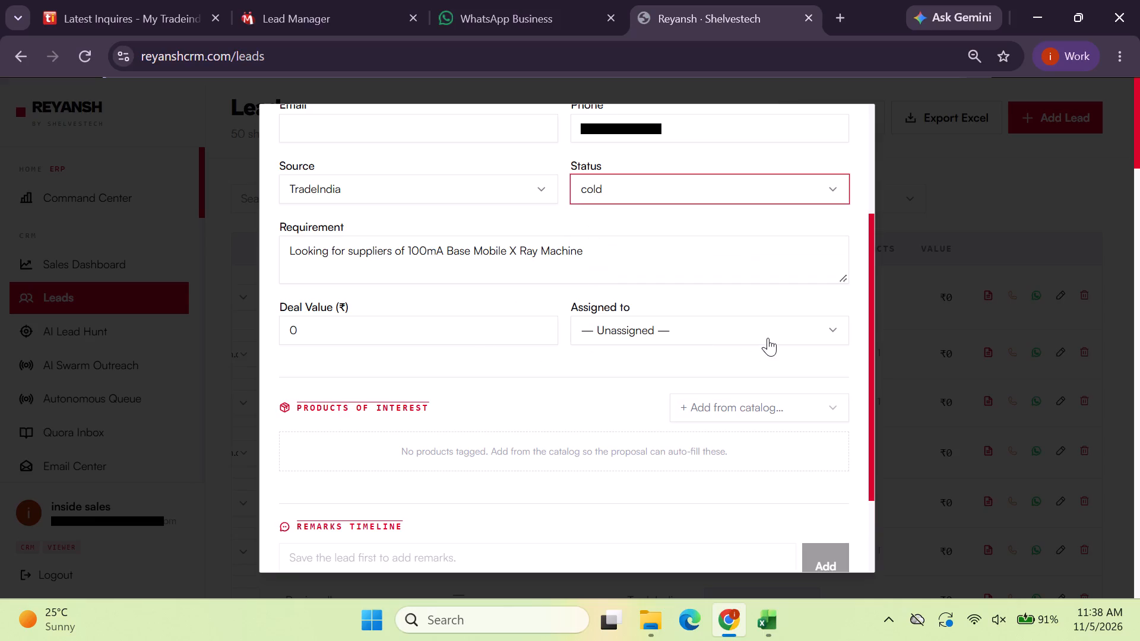
left_click(611, 491)
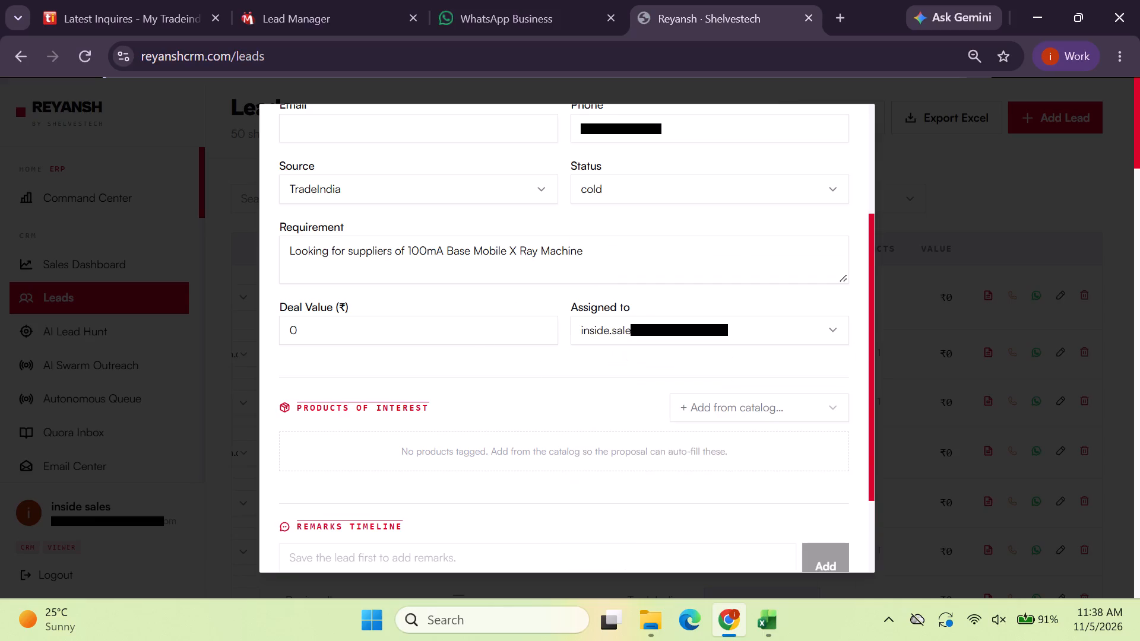
scroll(664, 440, "down", 3)
left_click(793, 538)
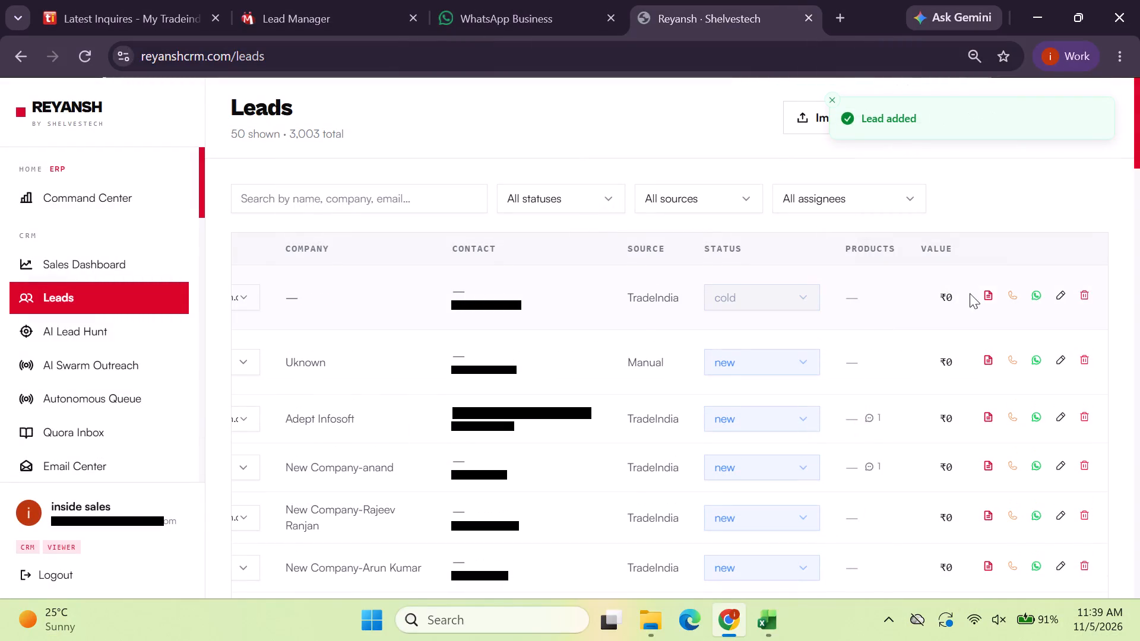
Reopen the just-saved TradeIndia lead for editing and add the remark "NO Rquirement" to its remarks timeline.
left_click(1061, 293)
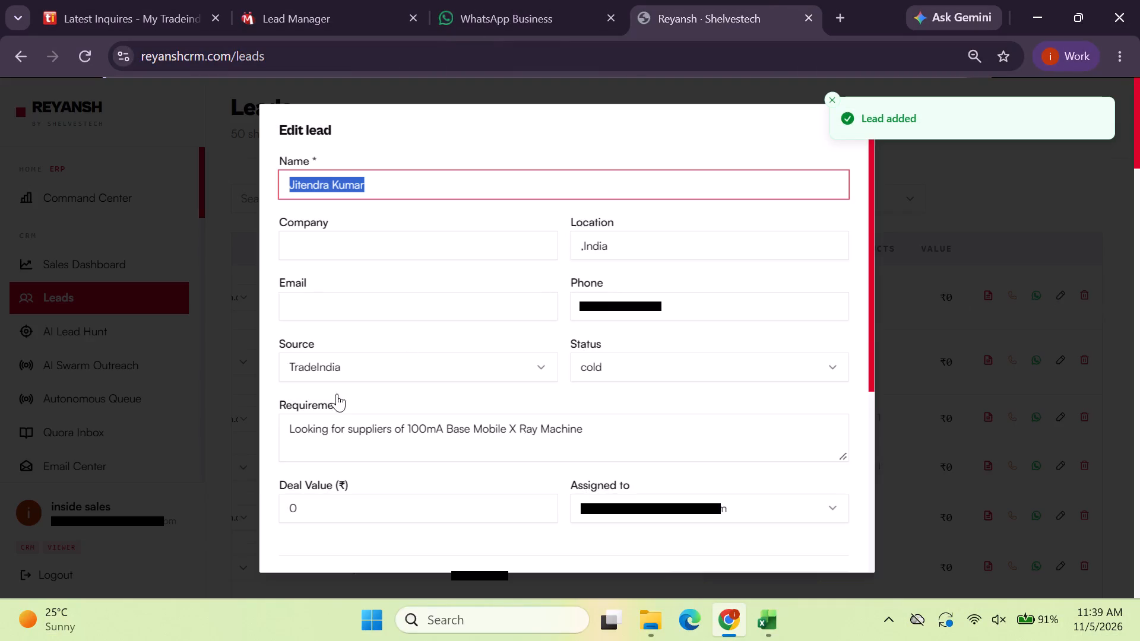
scroll(397, 450, "down", 3)
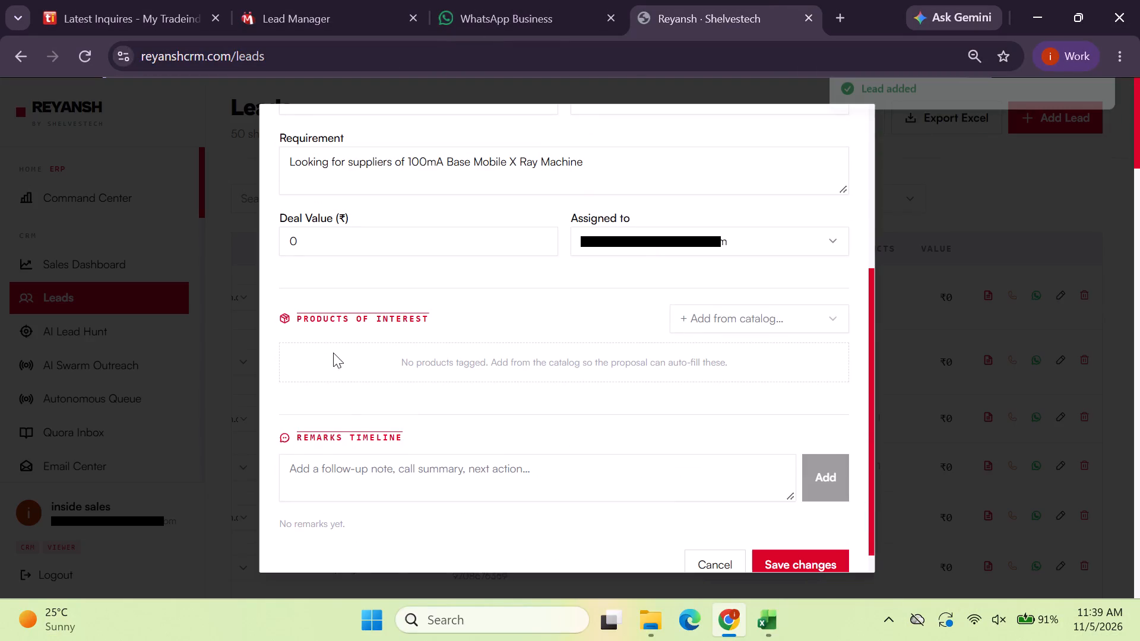
left_click(323, 472)
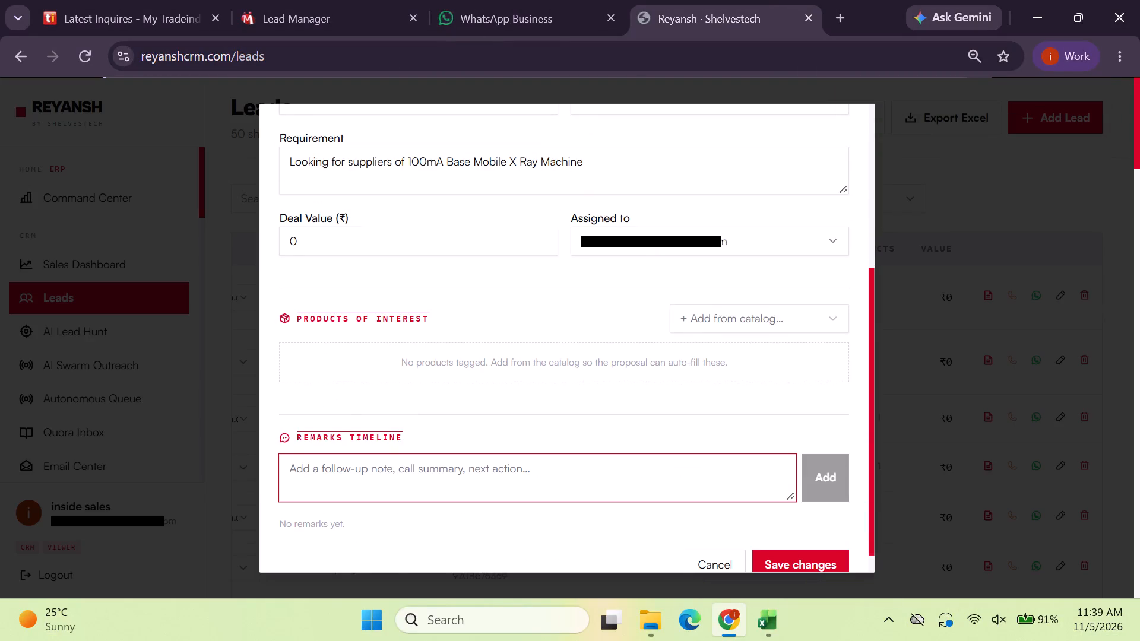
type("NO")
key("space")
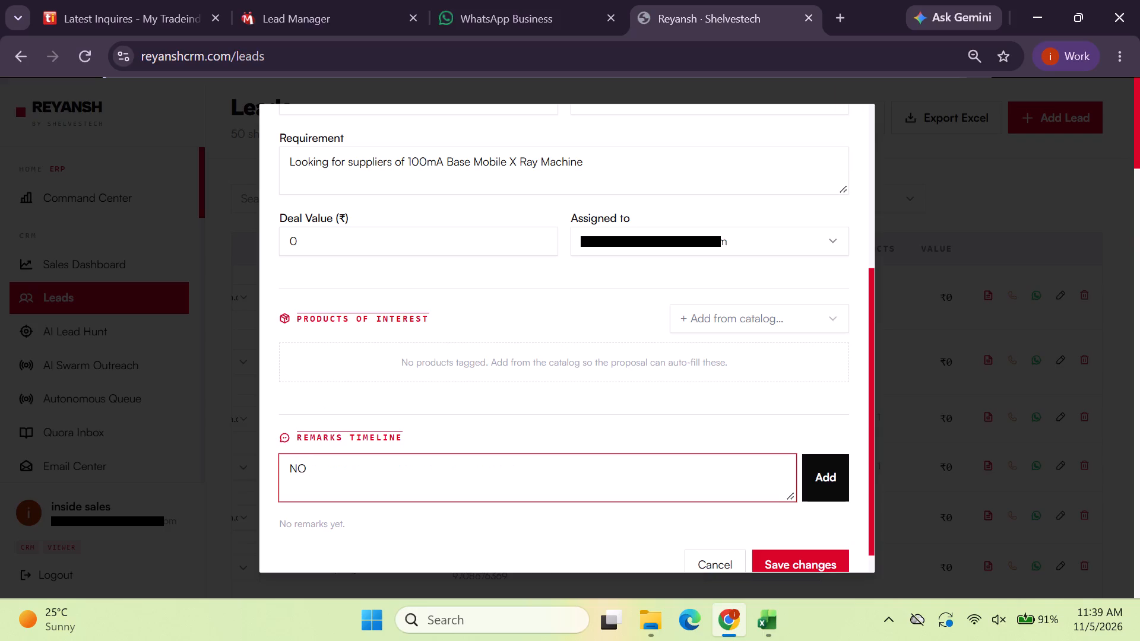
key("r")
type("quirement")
left_click(821, 489)
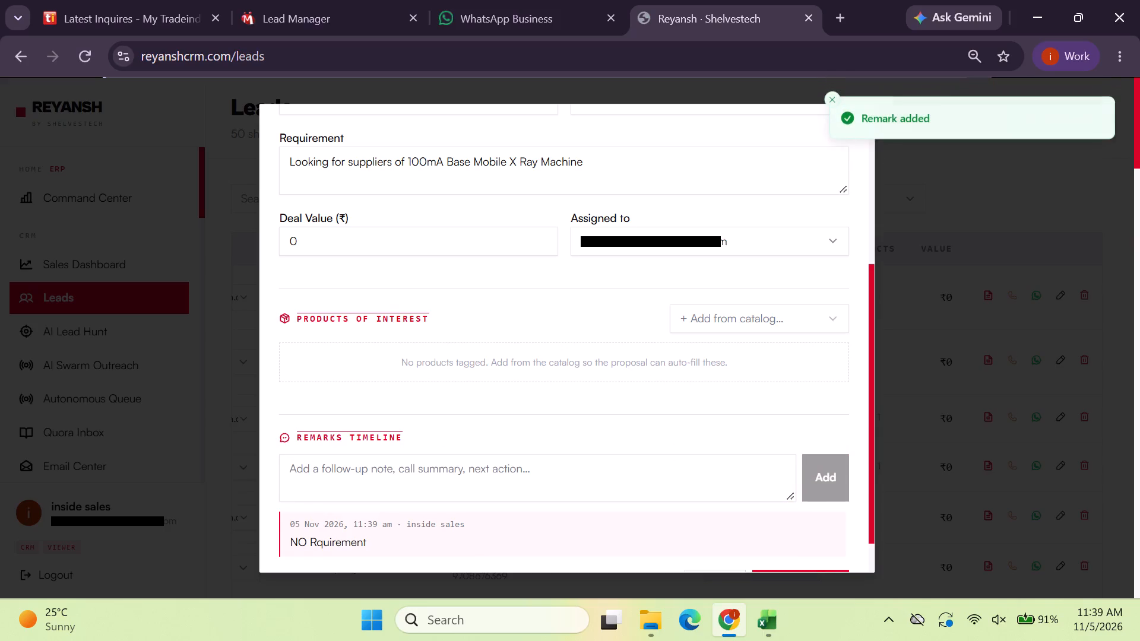
Delete the misspelled "NO Rquirement" remark from the lead's Remarks Timeline.
scroll(783, 468, "down", 3)
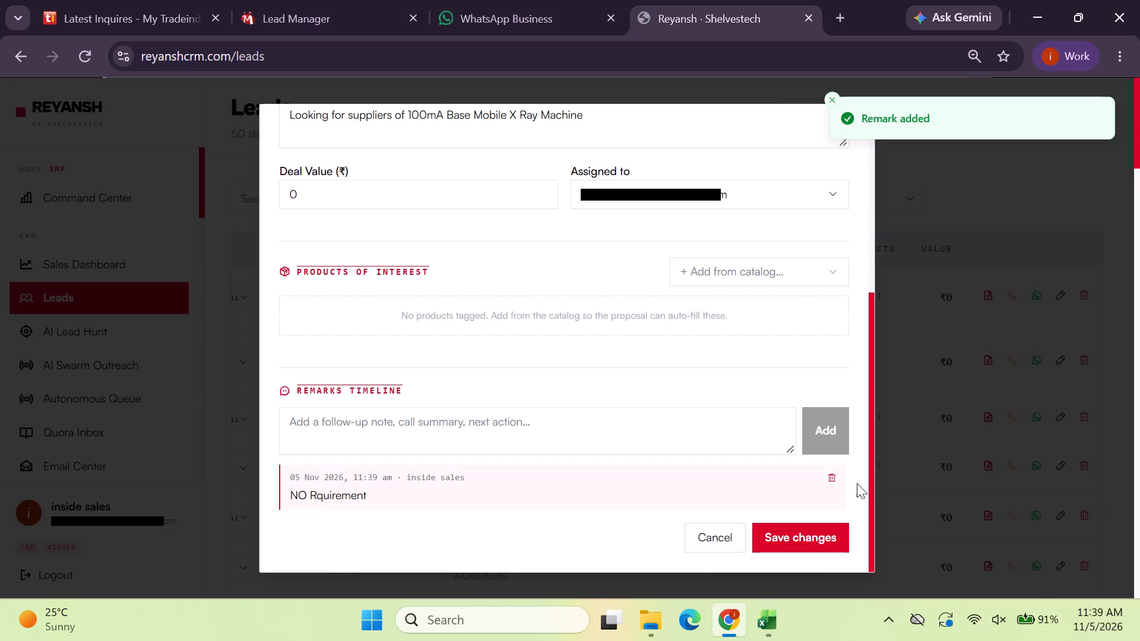
left_click(835, 476)
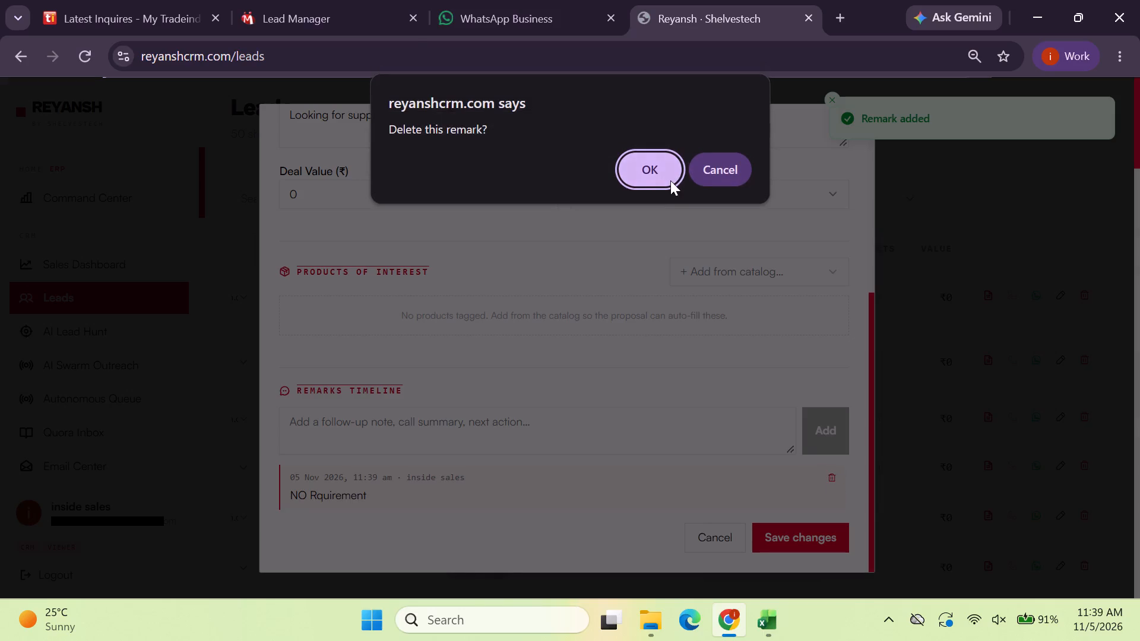
left_click(647, 172)
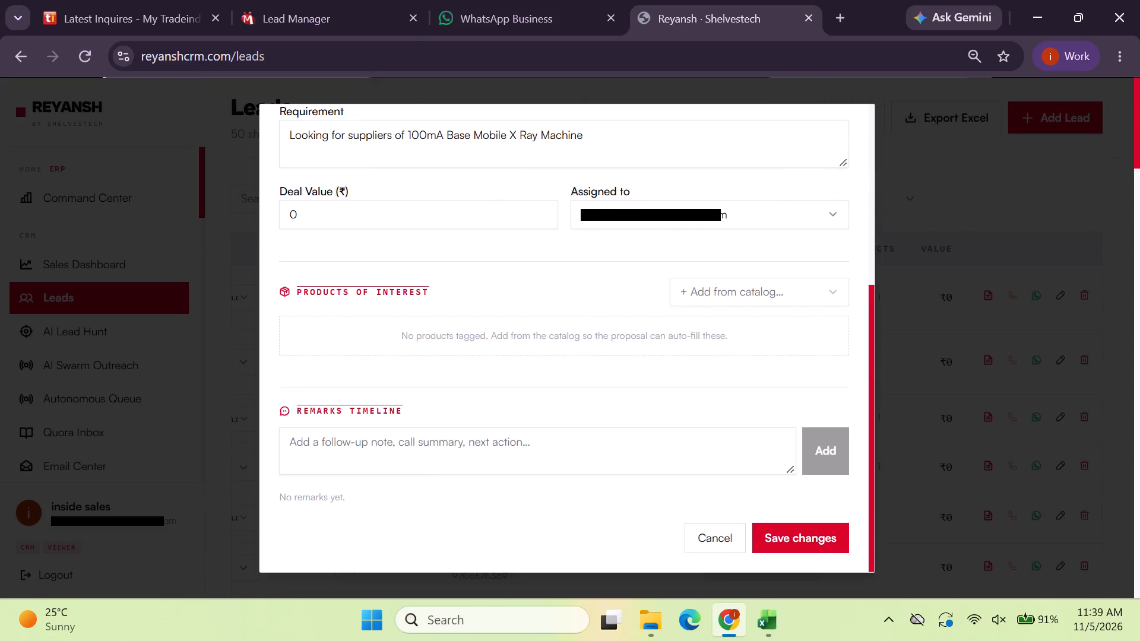
Write a replacement remark beginning with "No R" in the lead's Remarks Timeline.
left_click(396, 448)
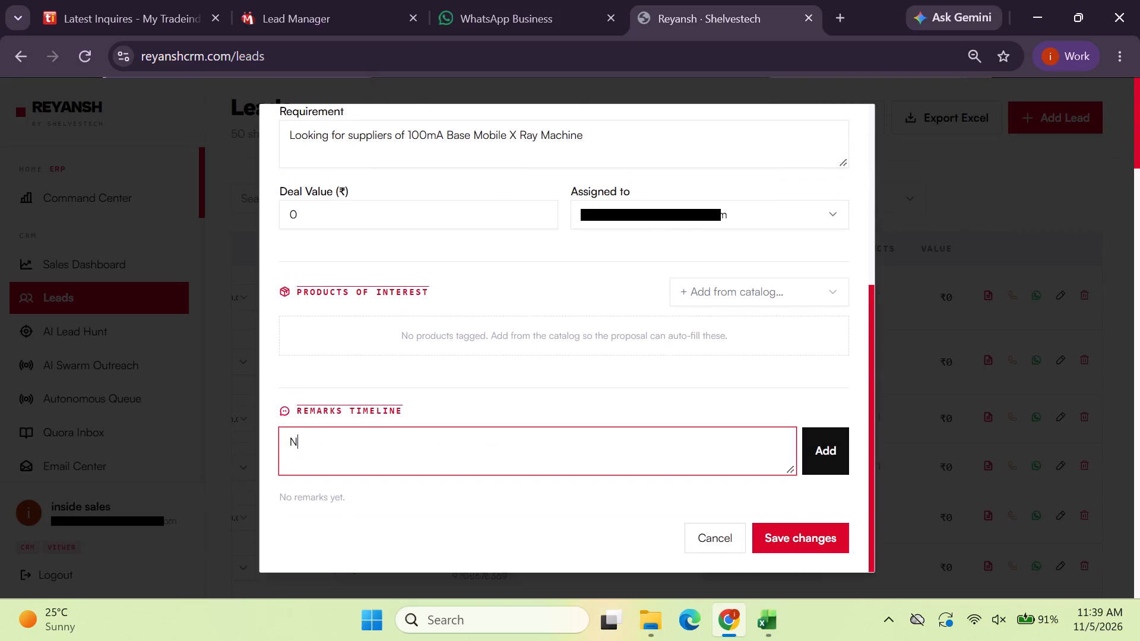
type("o")
key("space")
key("r")
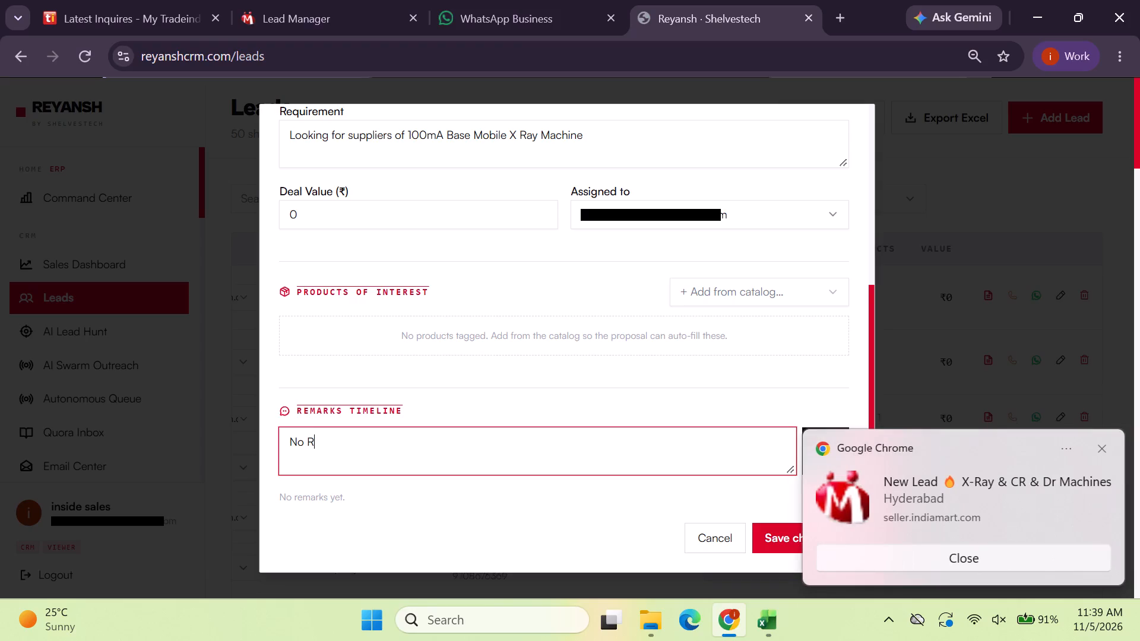
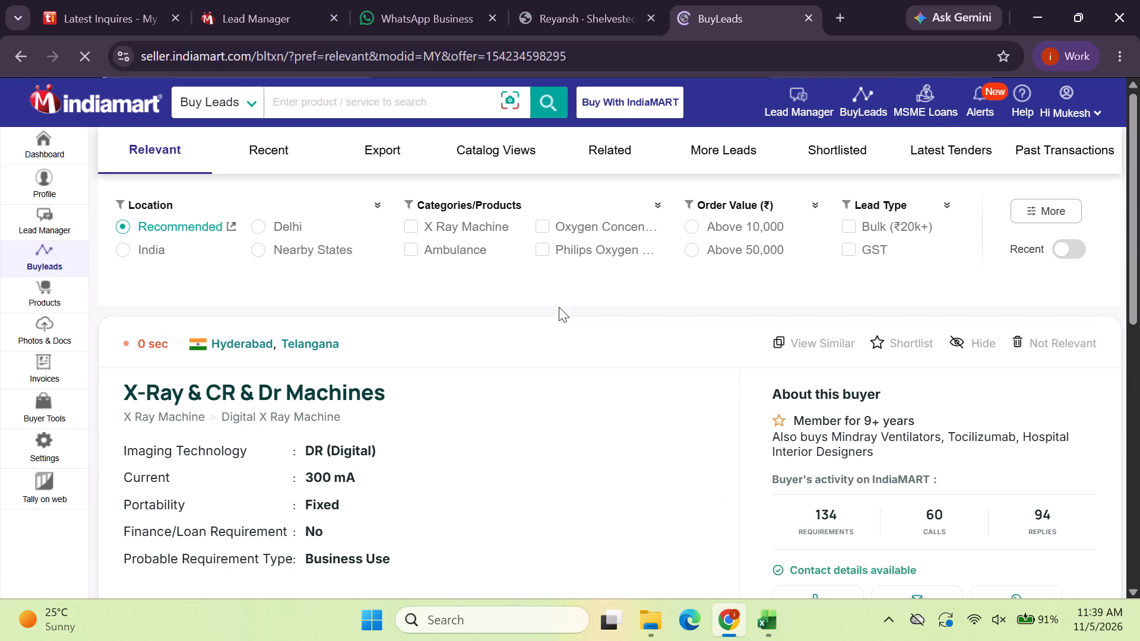
Contact the buyer of the Hyderabad X-Ray & CR & Dr Machines lead on IndiaMART and send the Catalog Link reply.
scroll(533, 410, "down", 2)
scroll(831, 487, "down", 2)
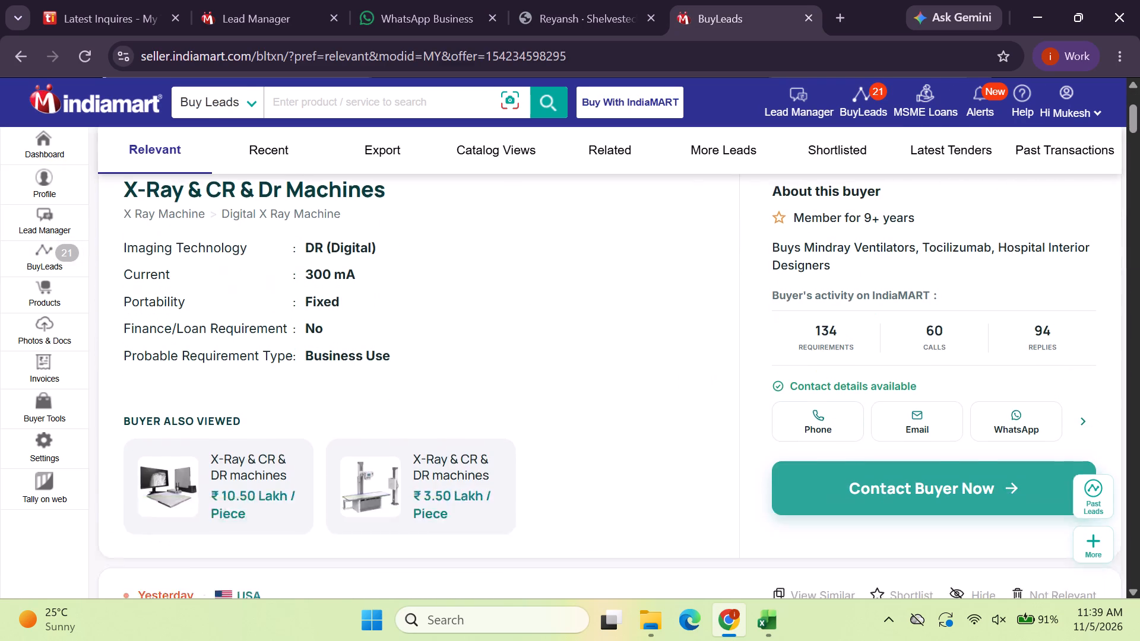
left_click(845, 427)
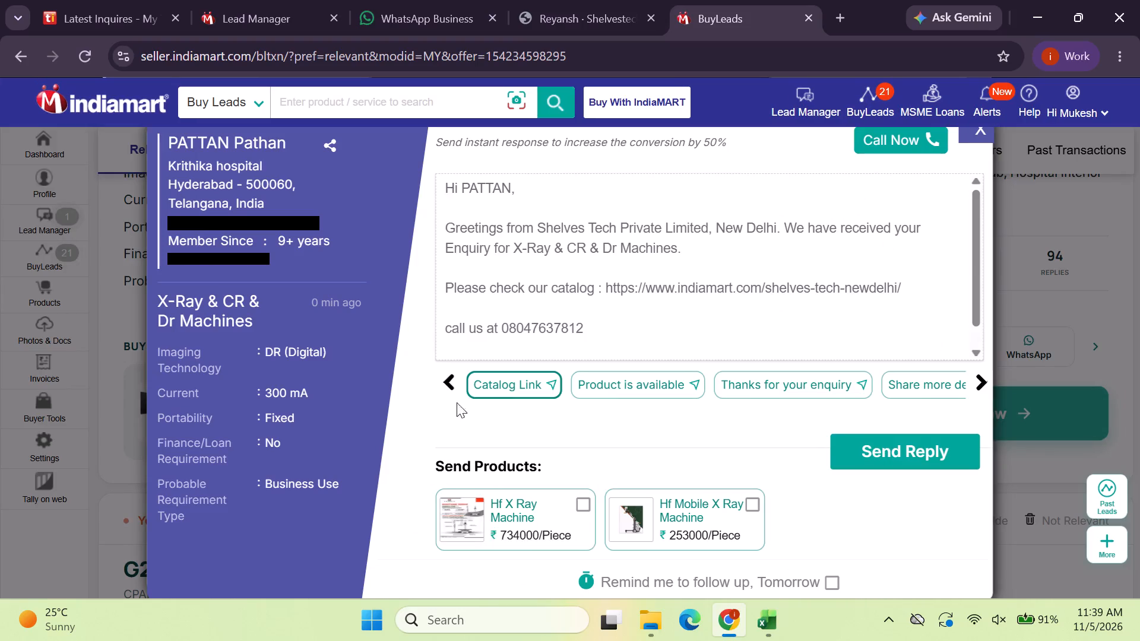
left_click(489, 383)
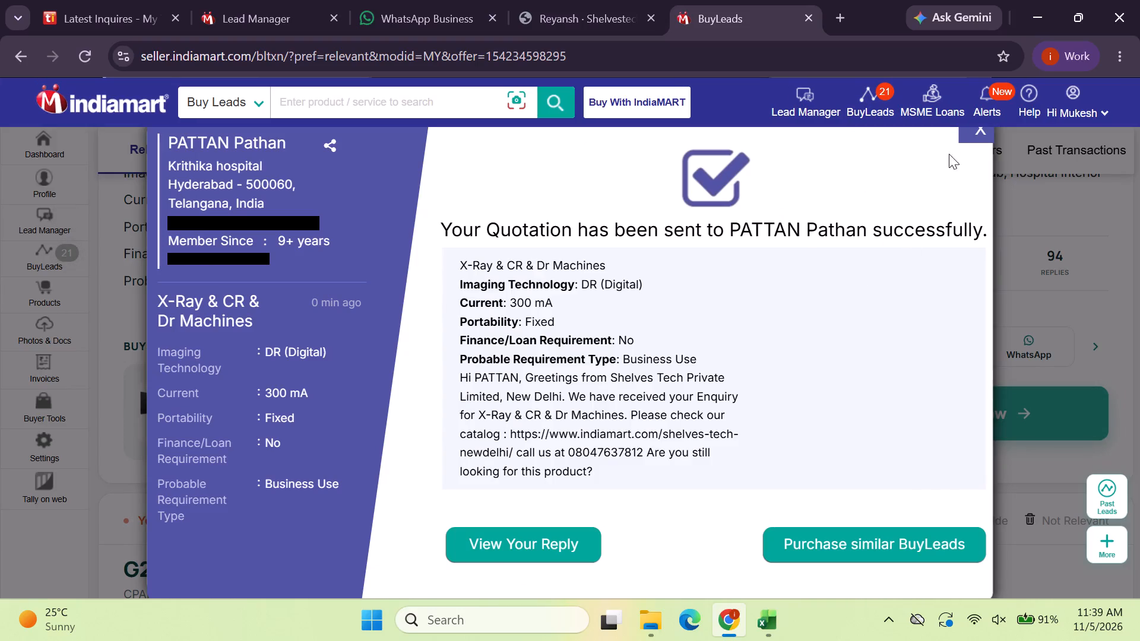
left_click(982, 133)
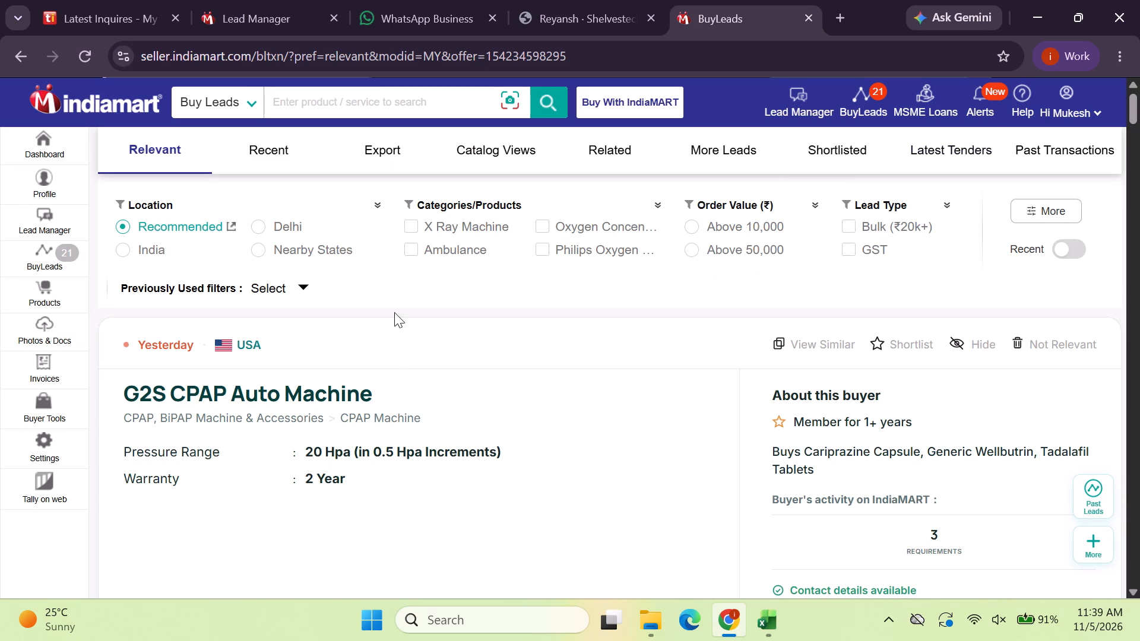
Review the Recent buy leads on IndiaMART, examining the requirements, locations and buyer details of the newest entries.
left_click(257, 139)
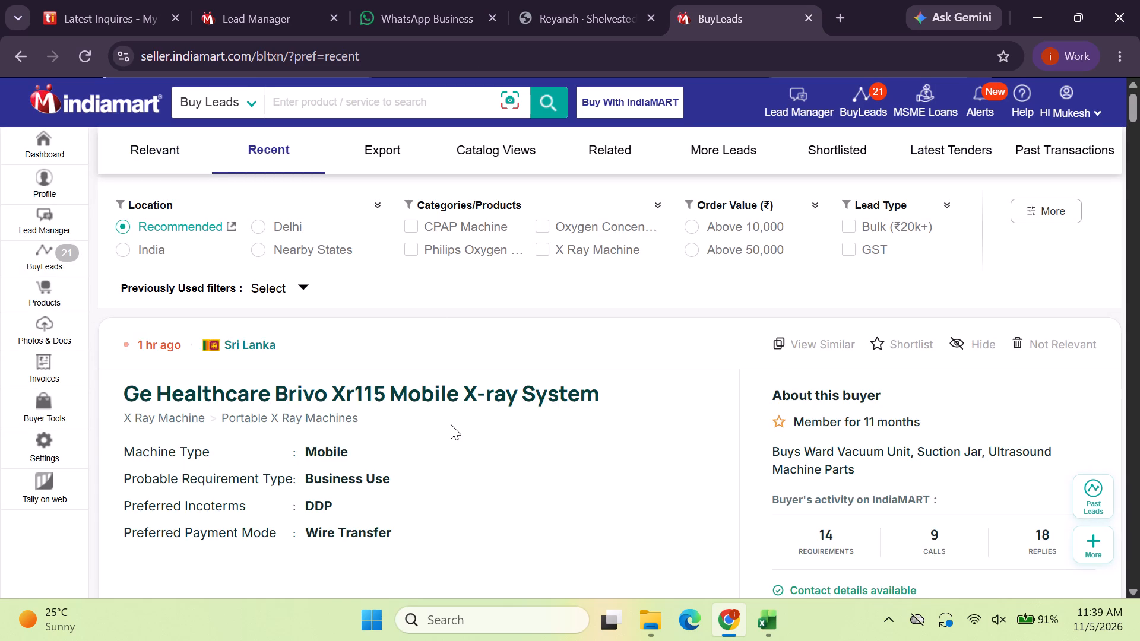
scroll(451, 424, "down", 2)
scroll(451, 424, "up", 1)
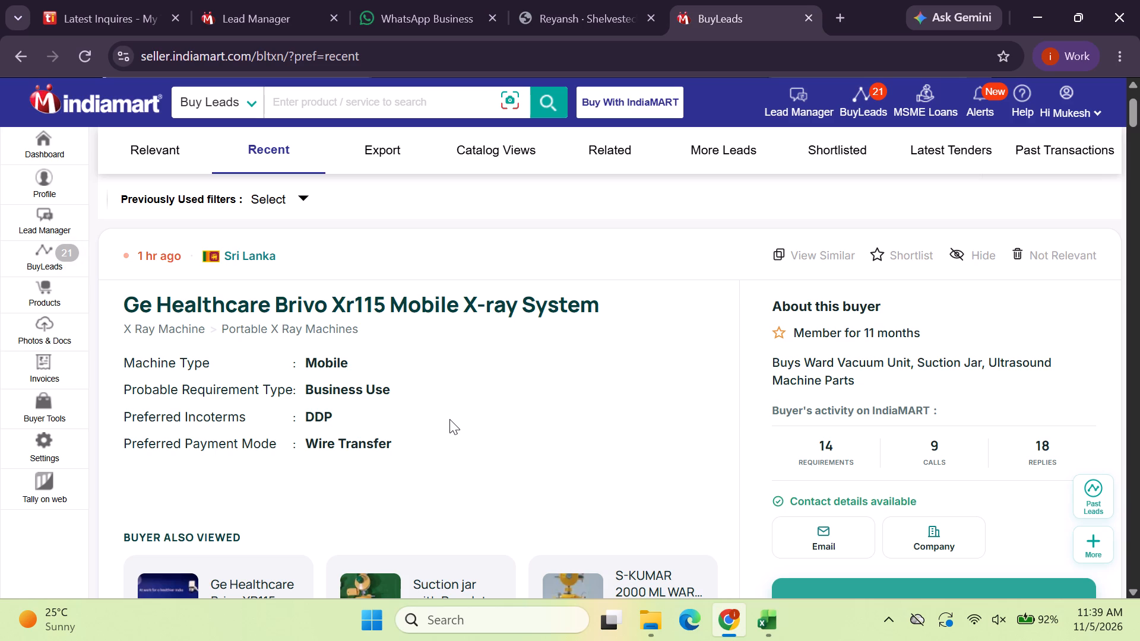
scroll(449, 419, "down", 3)
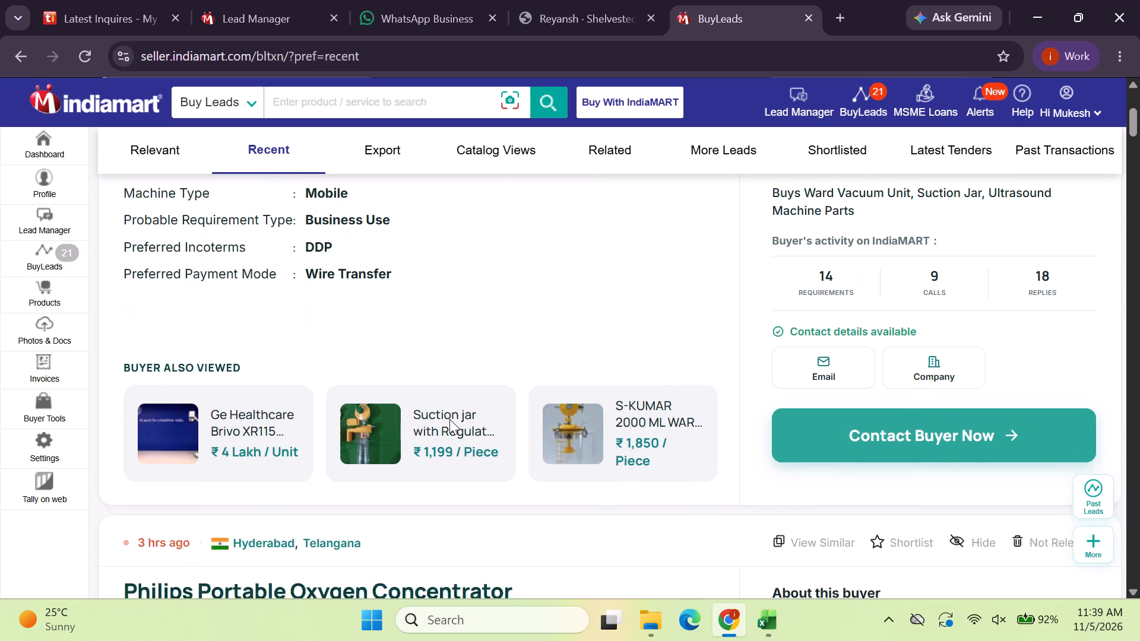
scroll(449, 419, "down", 1)
scroll(449, 419, "up", 1)
scroll(449, 419, "down", 2)
scroll(449, 419, "up", 4)
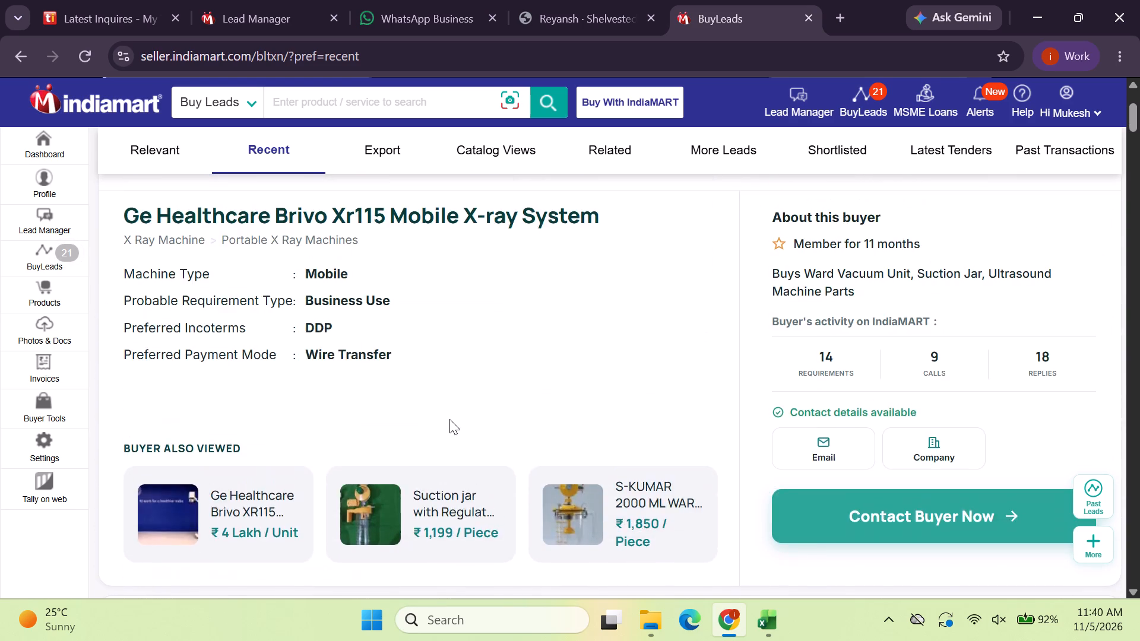
scroll(449, 419, "up", 9)
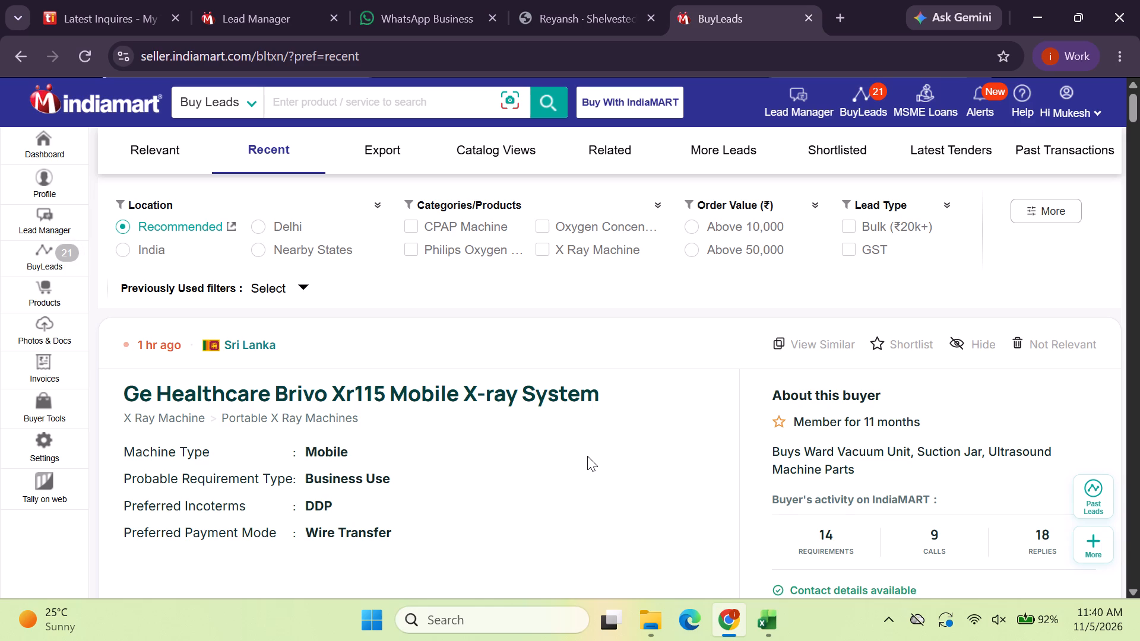
scroll(587, 455, "up", 1)
scroll(587, 455, "down", 7)
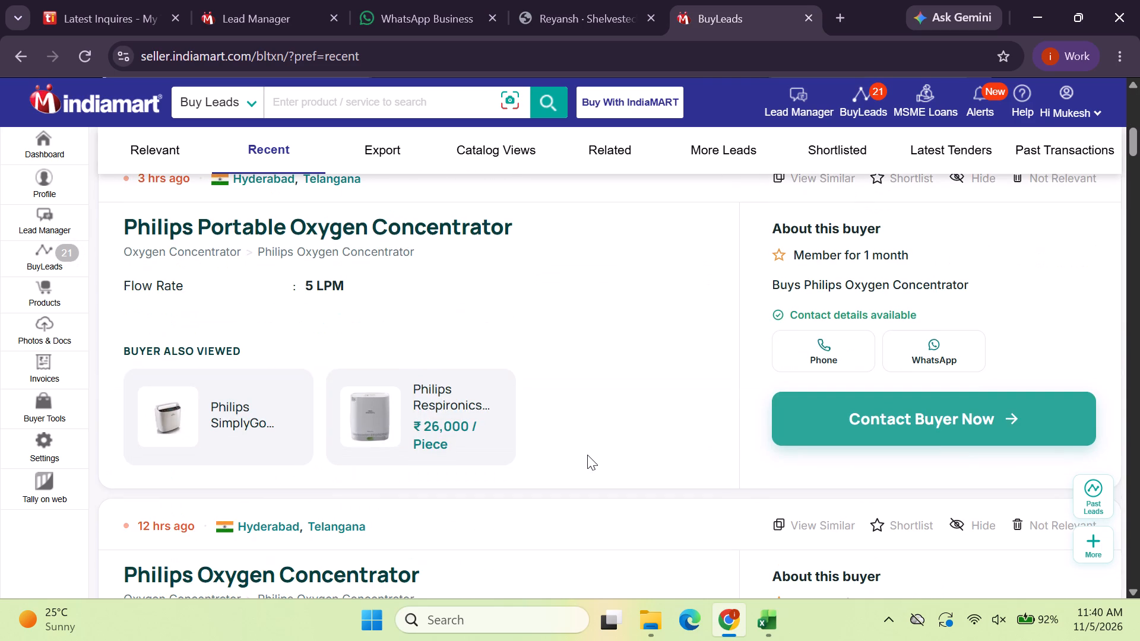
scroll(587, 455, "up", 4)
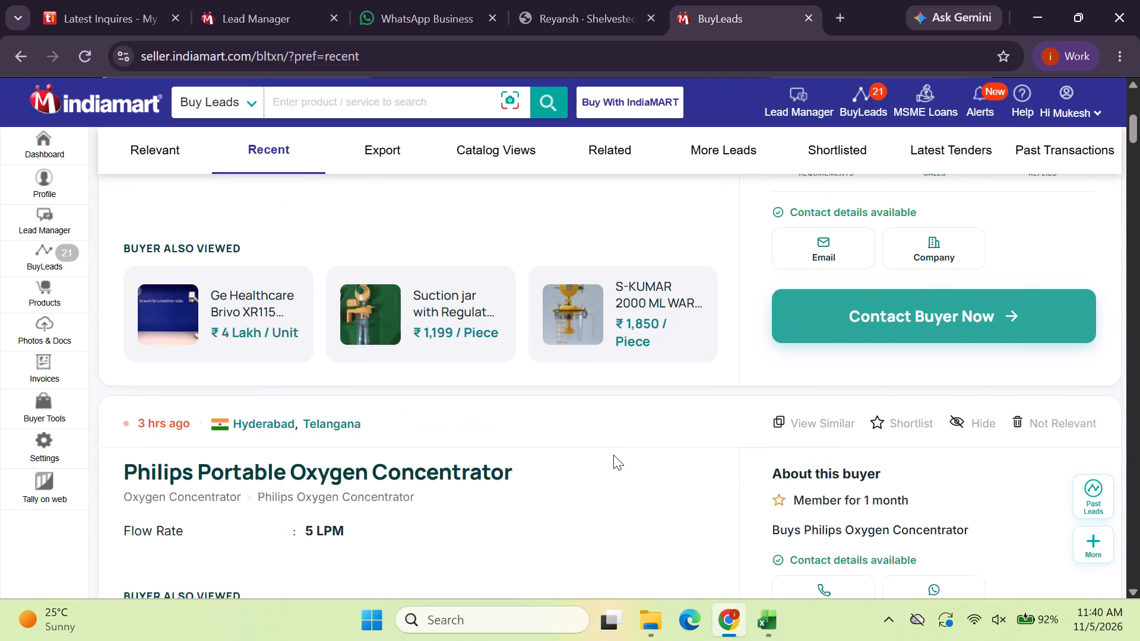
Compare the Hyderabad Philips oxygen concentrator buy leads with the other recent leads, examining their requirements, viewed products and buyer contact details.
scroll(613, 455, "up", 1)
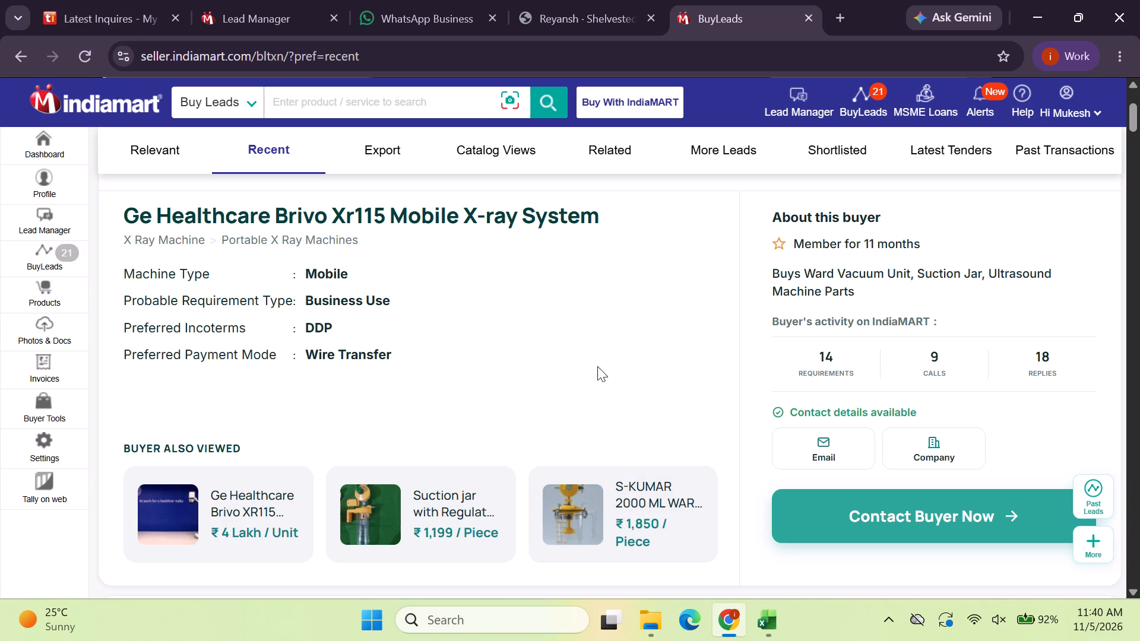
scroll(579, 344, "up", 2)
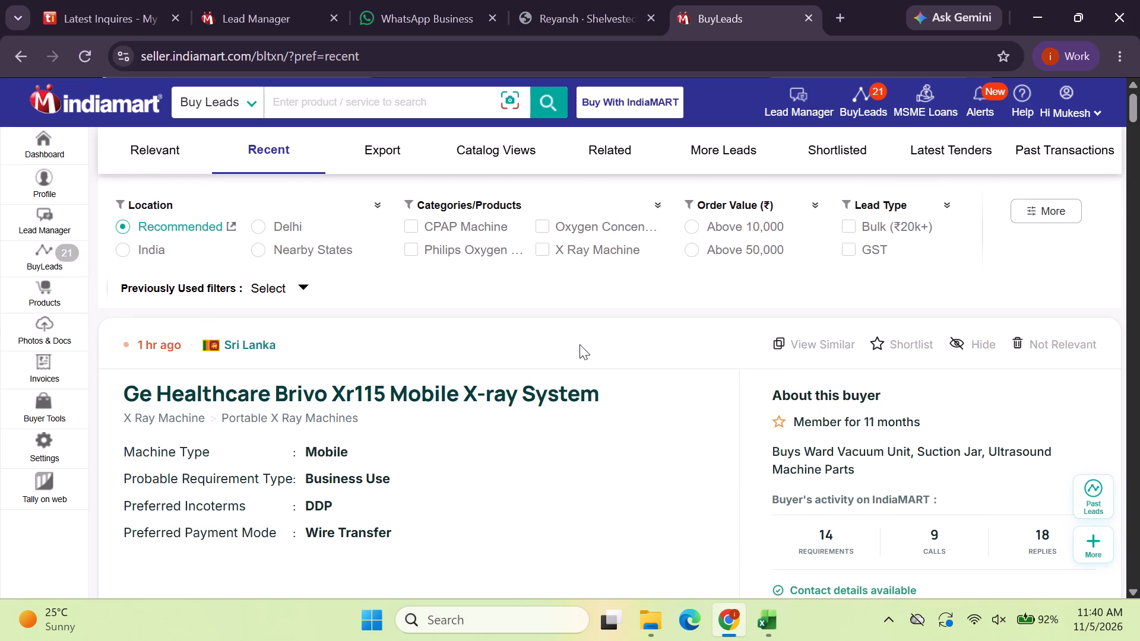
scroll(579, 344, "down", 7)
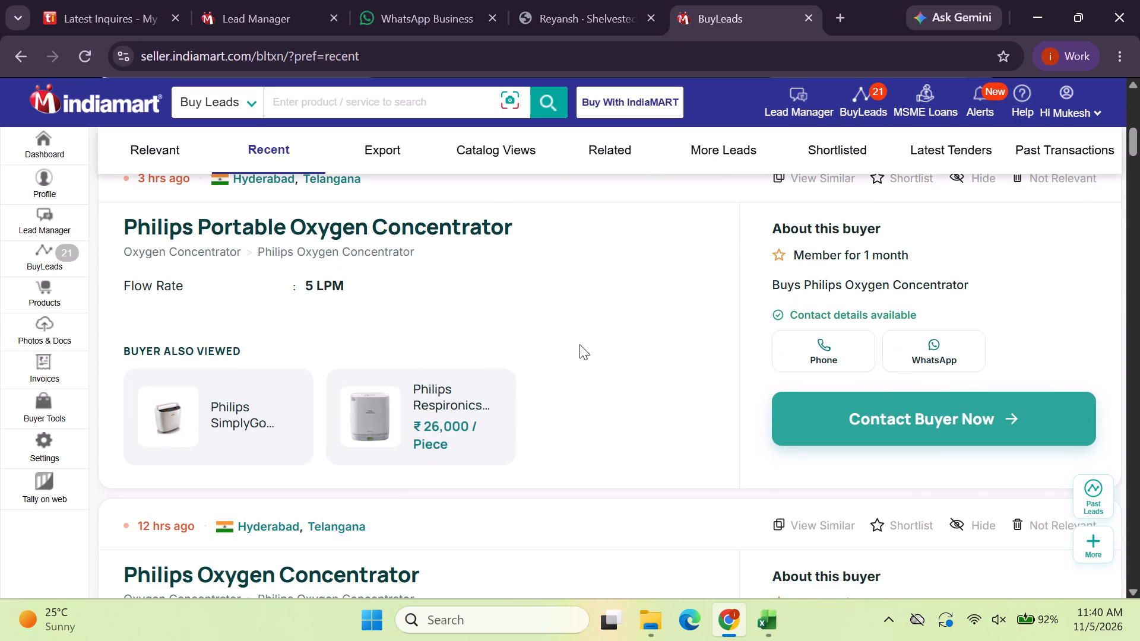
scroll(579, 344, "up", 4)
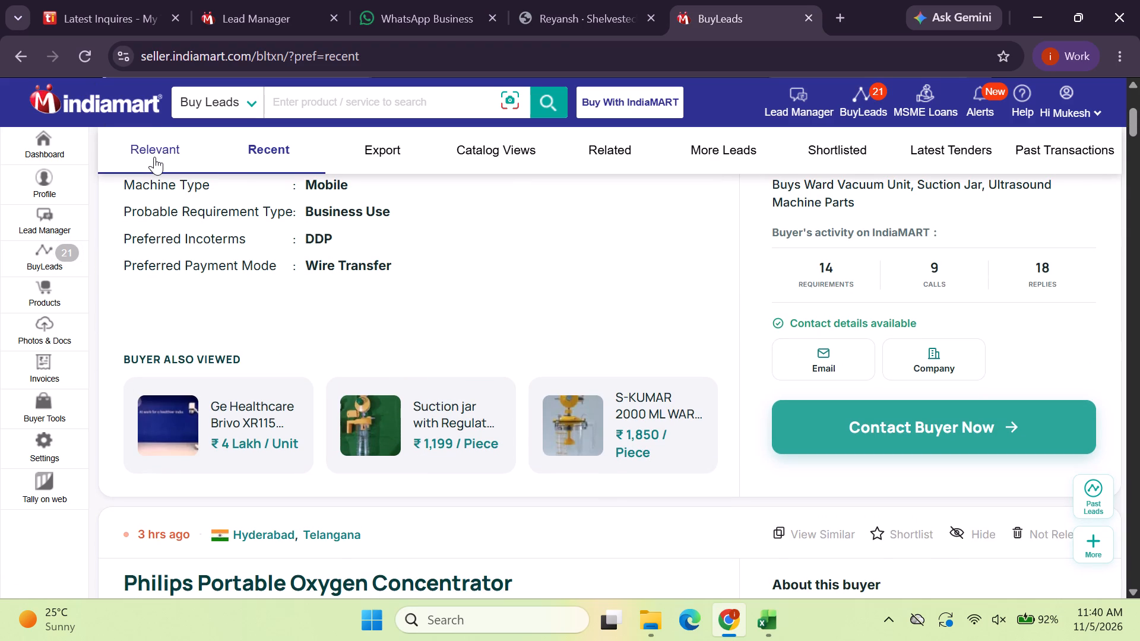
scroll(590, 595, "down", 3)
scroll(581, 518, "down", 3)
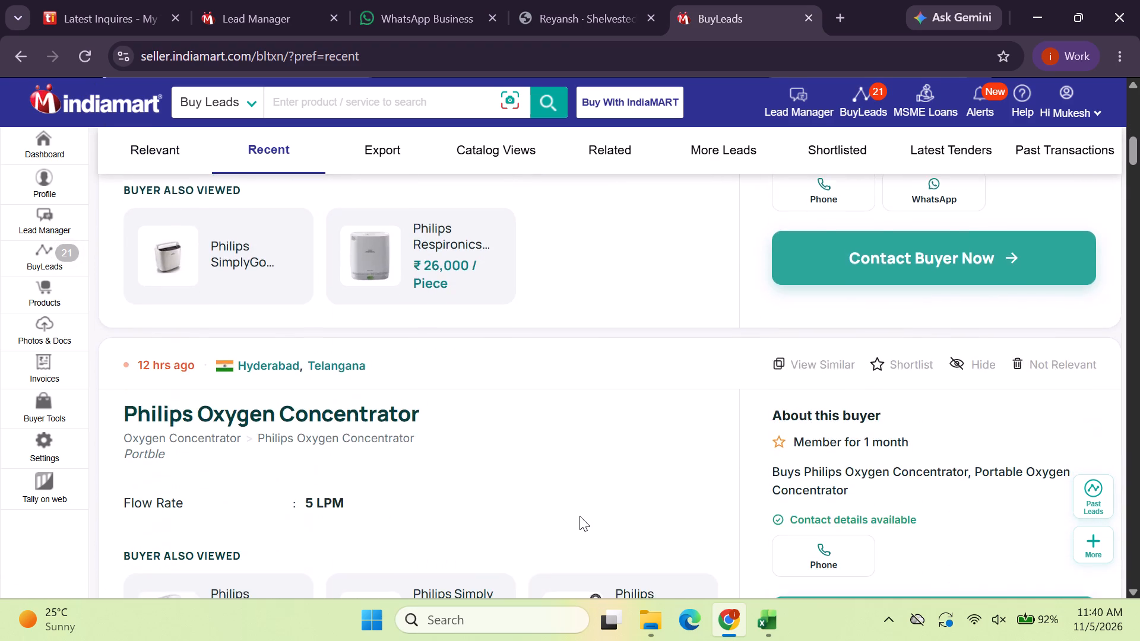
scroll(579, 515, "down", 2)
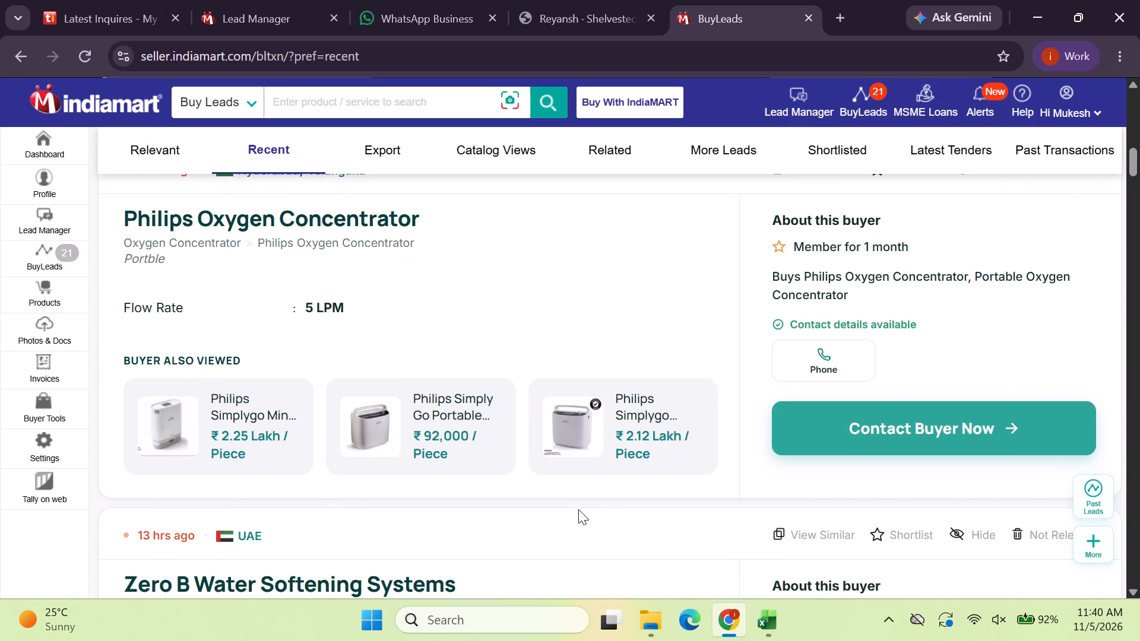
scroll(578, 509, "up", 1)
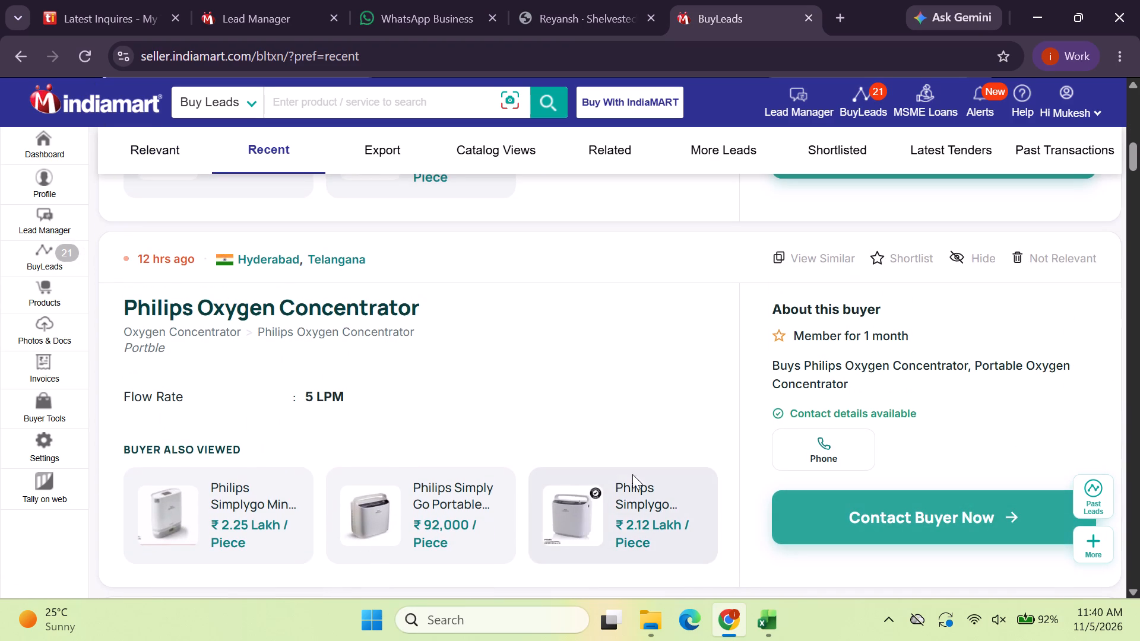
scroll(627, 468, "up", 5)
scroll(627, 468, "down", 3)
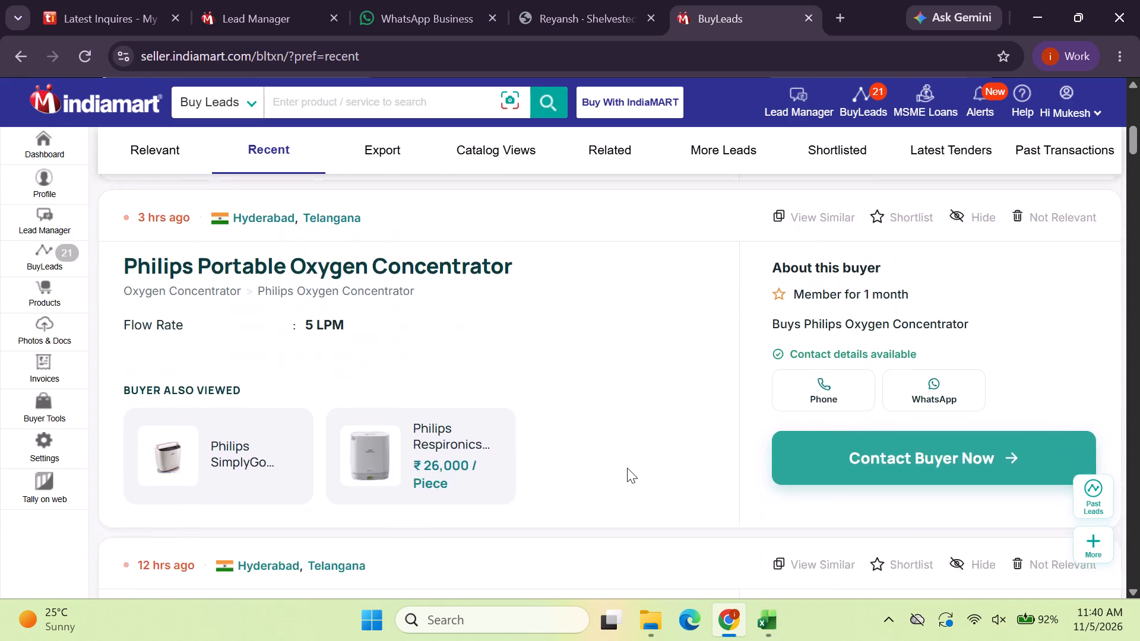
scroll(627, 468, "down", 6)
scroll(627, 468, "up", 3)
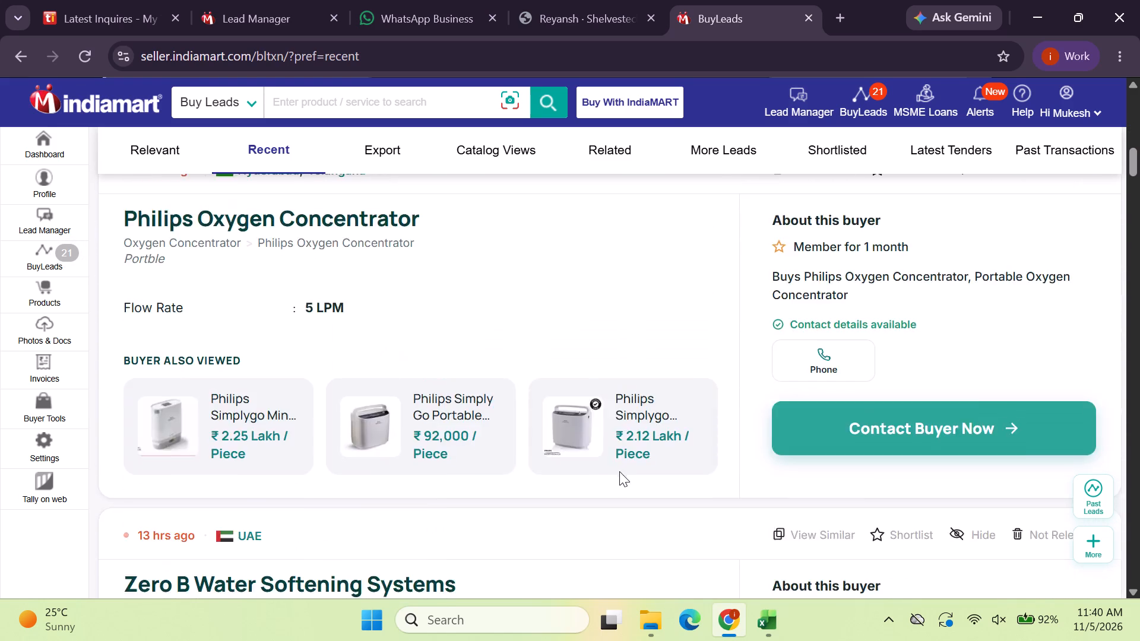
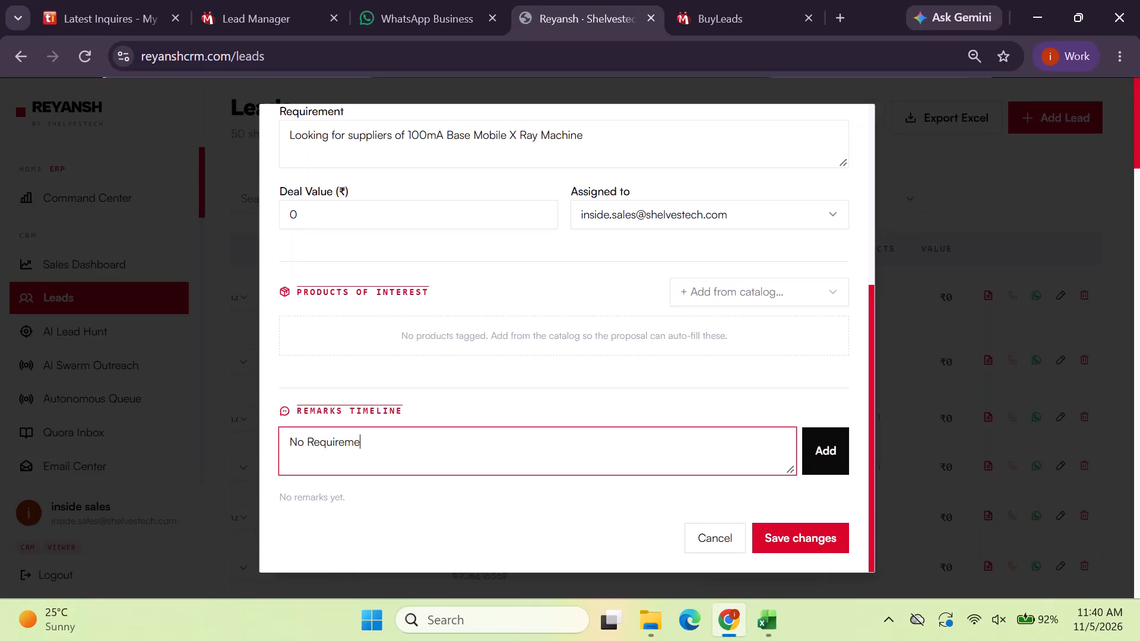
Complete the draft remark in the 100mA Base Mobile X Ray Machine lead's Remarks Timeline as "No Requirement...irrelevent".
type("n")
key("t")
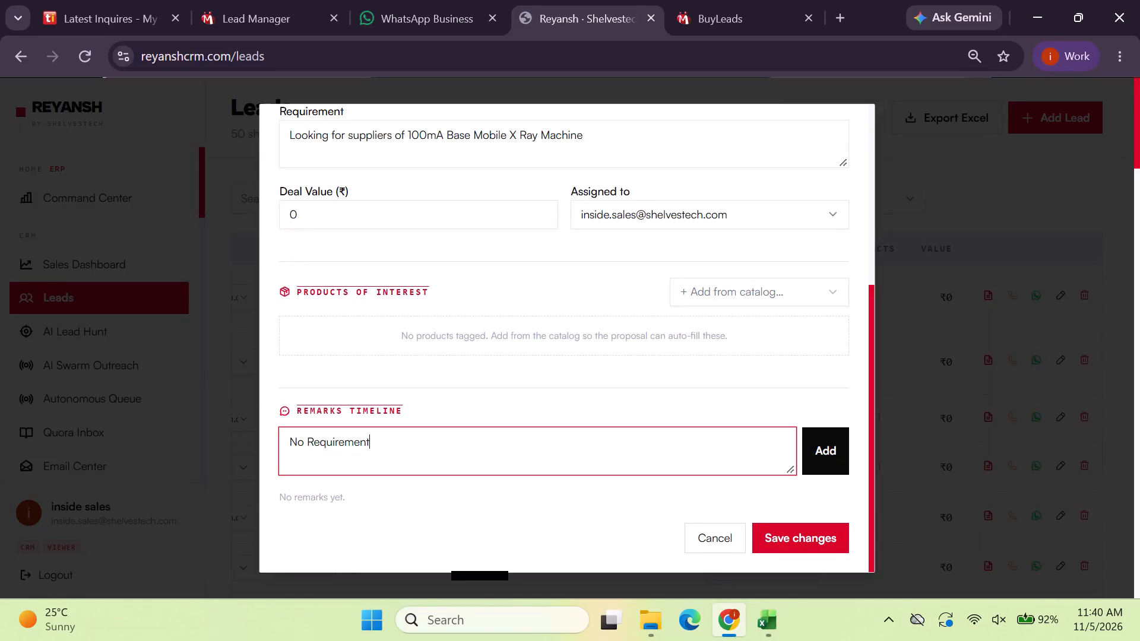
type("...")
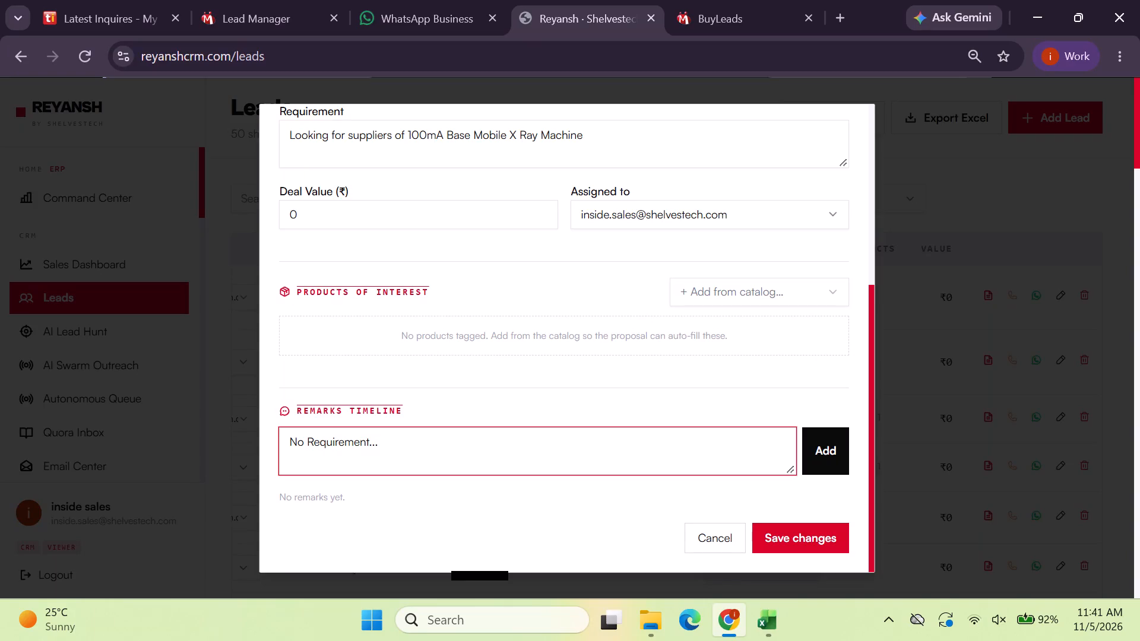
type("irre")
Add the remark "No Requirement..." to the 100mA Base Mobile X Ray Machine lead and save the lead.
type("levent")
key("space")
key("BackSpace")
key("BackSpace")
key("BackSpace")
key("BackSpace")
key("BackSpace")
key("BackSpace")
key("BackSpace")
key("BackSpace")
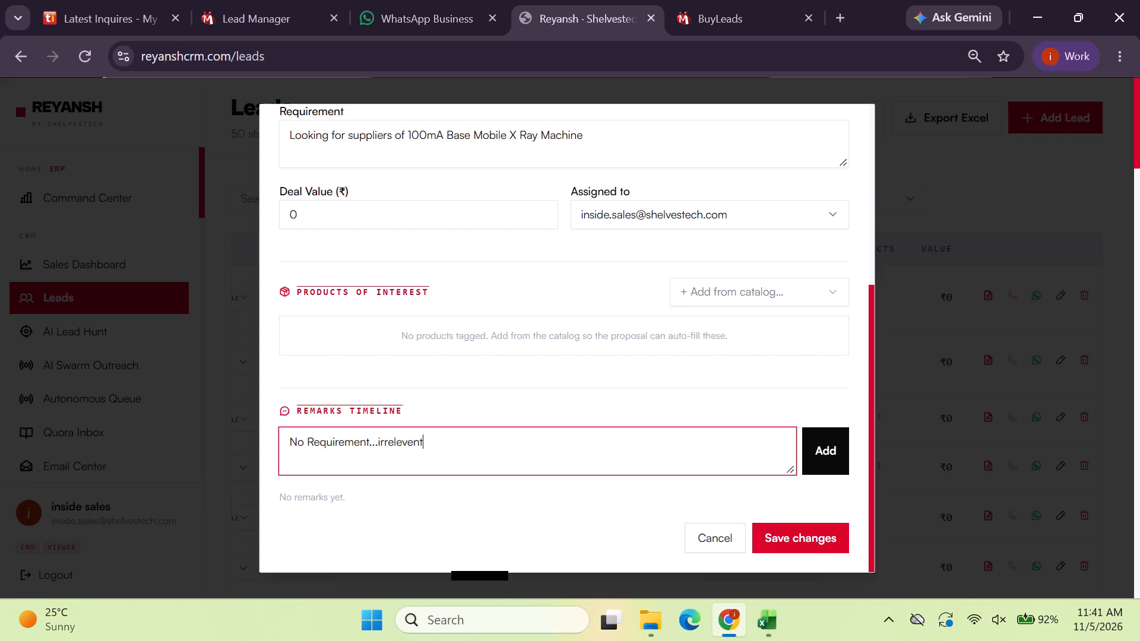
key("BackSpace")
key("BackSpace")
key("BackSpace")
left_click(826, 459)
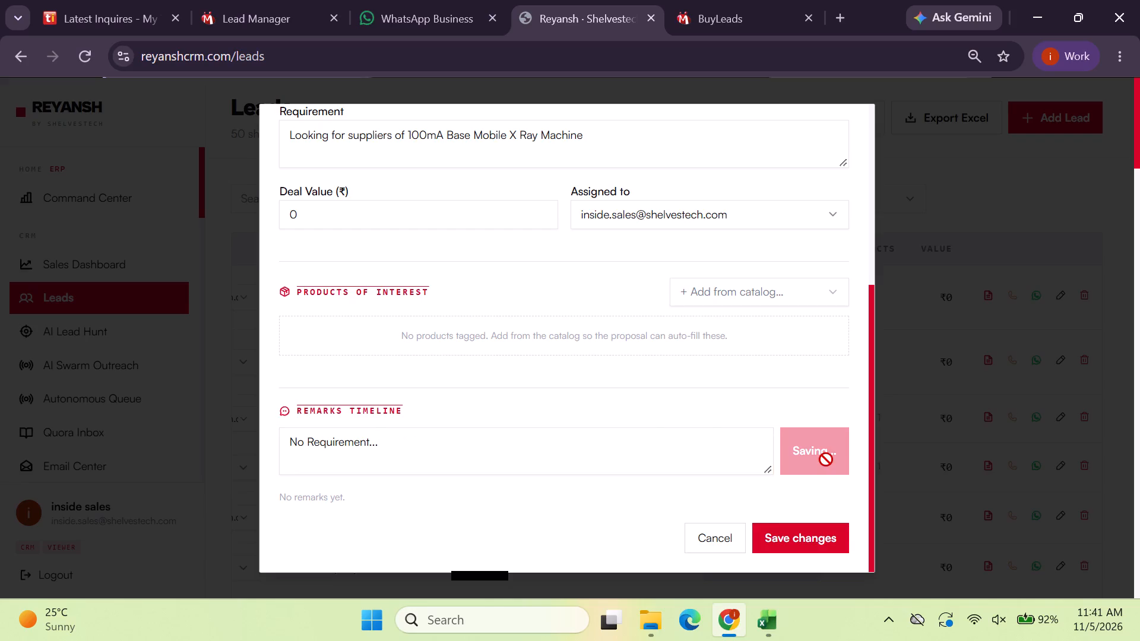
left_click(791, 559)
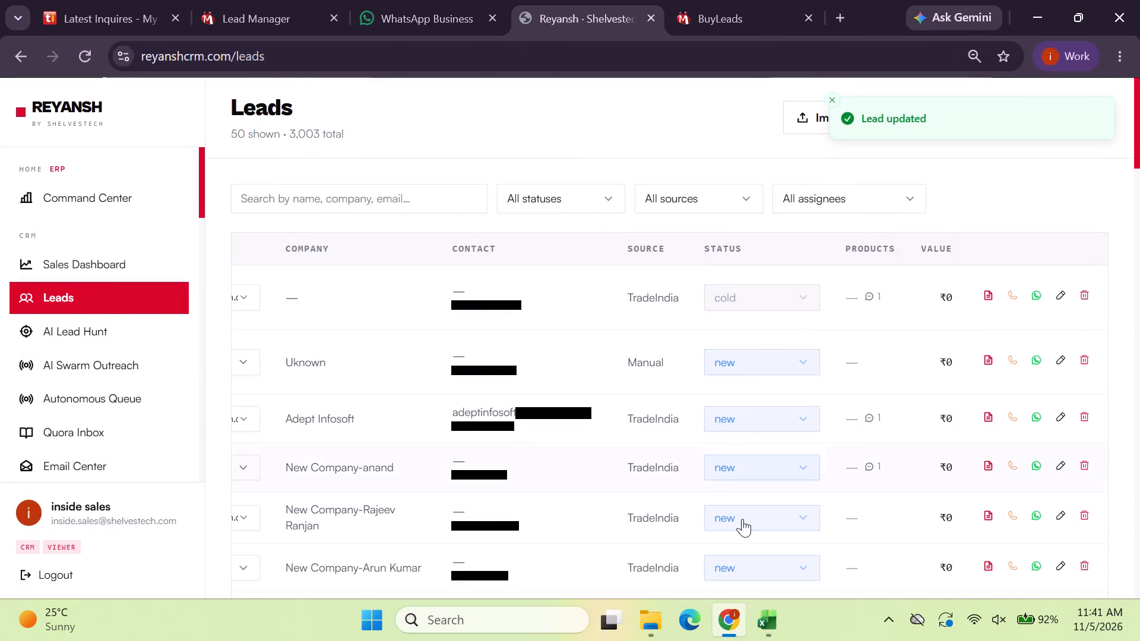
Compare the newest CRM leads with the TradeIndia sheet, checking each lead's name, company and assignee.
left_click(727, 547)
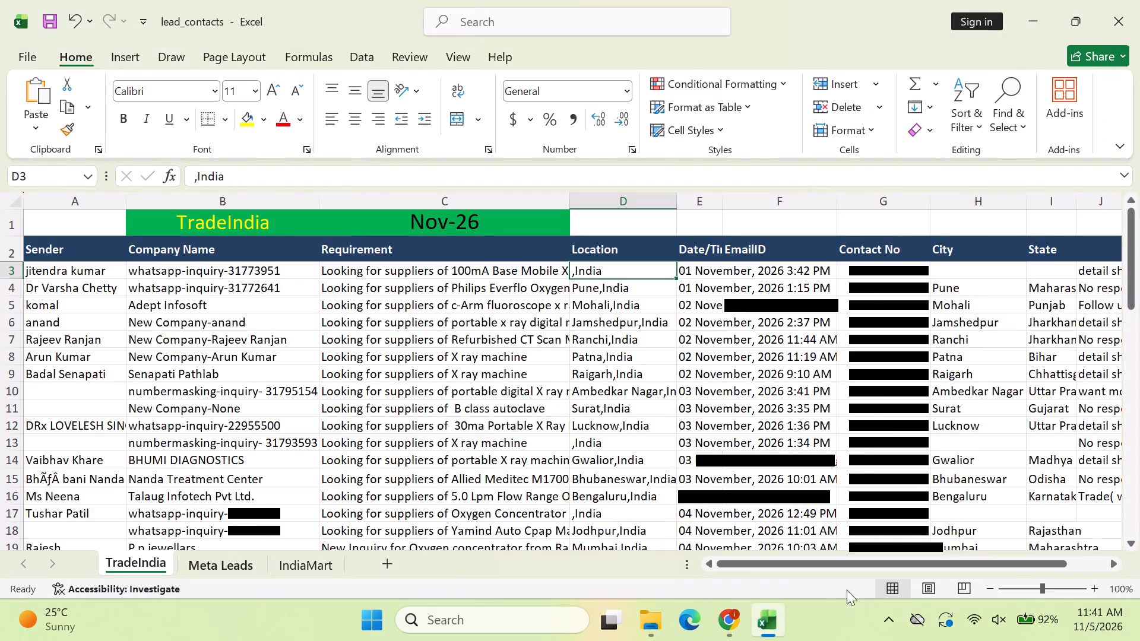
left_click(742, 605)
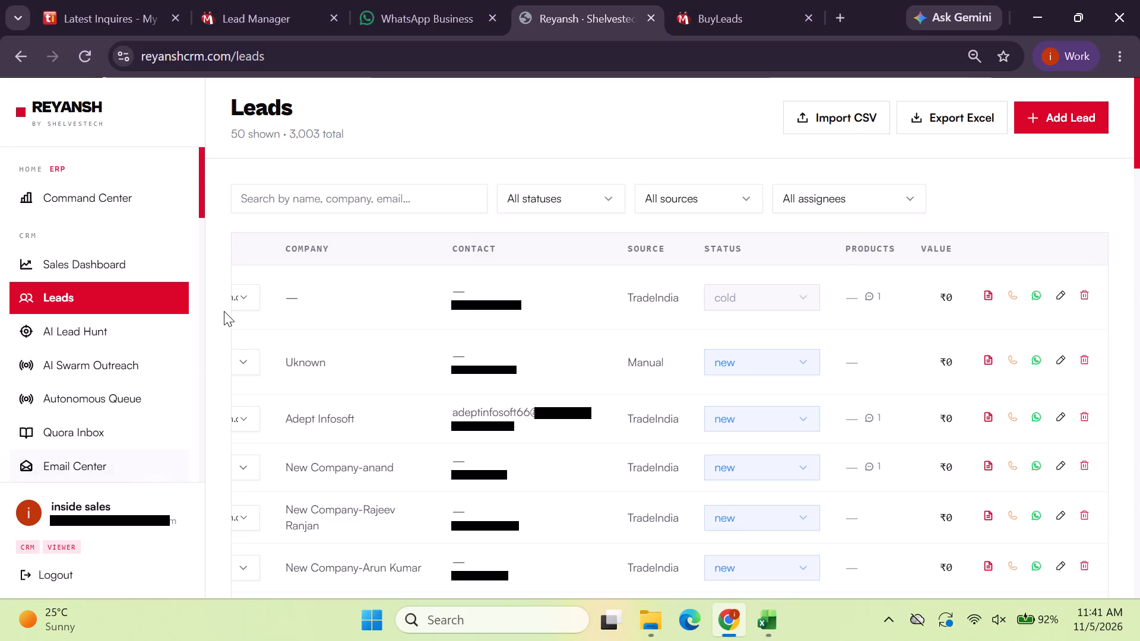
left_click(339, 274)
key("Left")
key("Left")
key("Left")
key("Left")
key("Left")
key("Left")
key("Left")
key("Left")
key("Left")
key("Left")
key("Left")
key("Left")
key("Left")
key("Left")
key("Left")
key("Left")
key("Left")
key("Left")
key("Left")
key("Left")
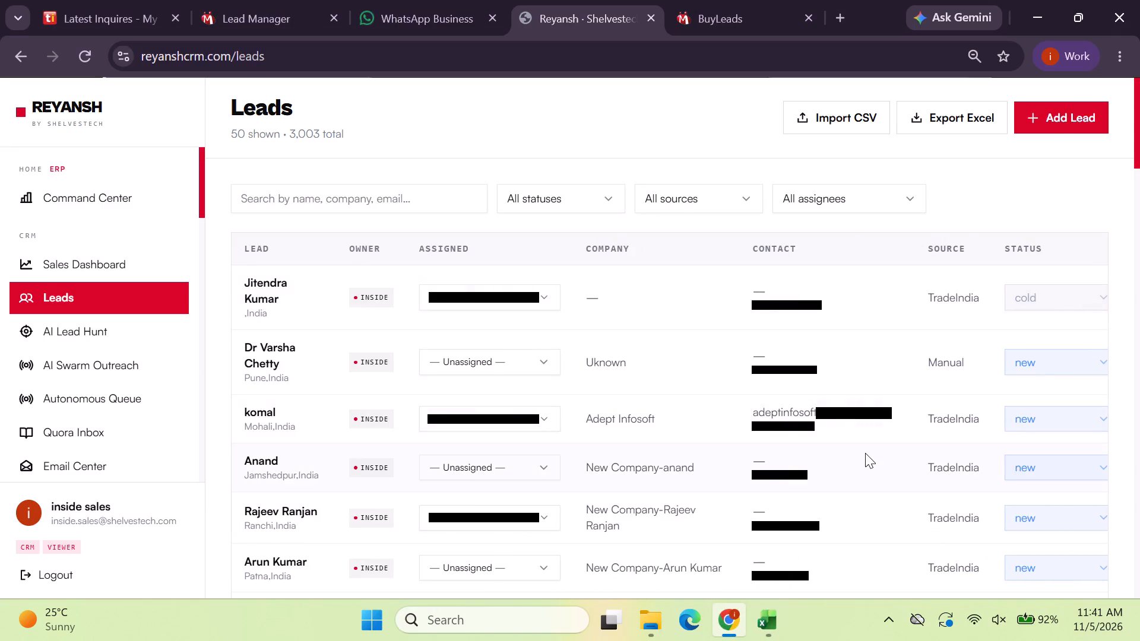
scroll(865, 453, "up", 2)
left_click(777, 540)
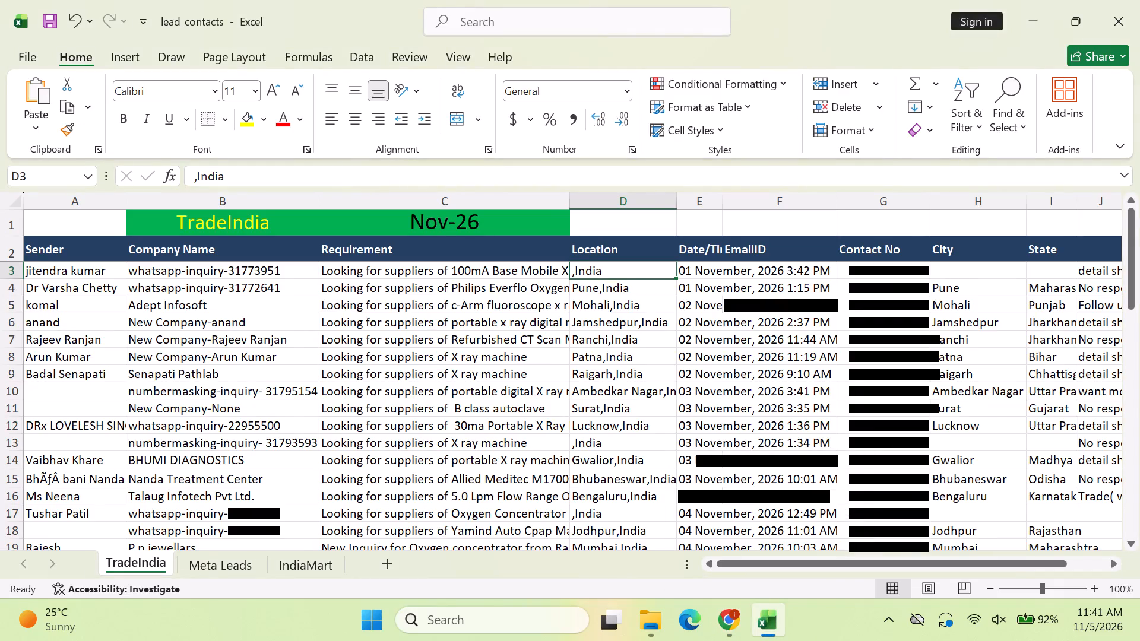
scroll(758, 353, "down", 2)
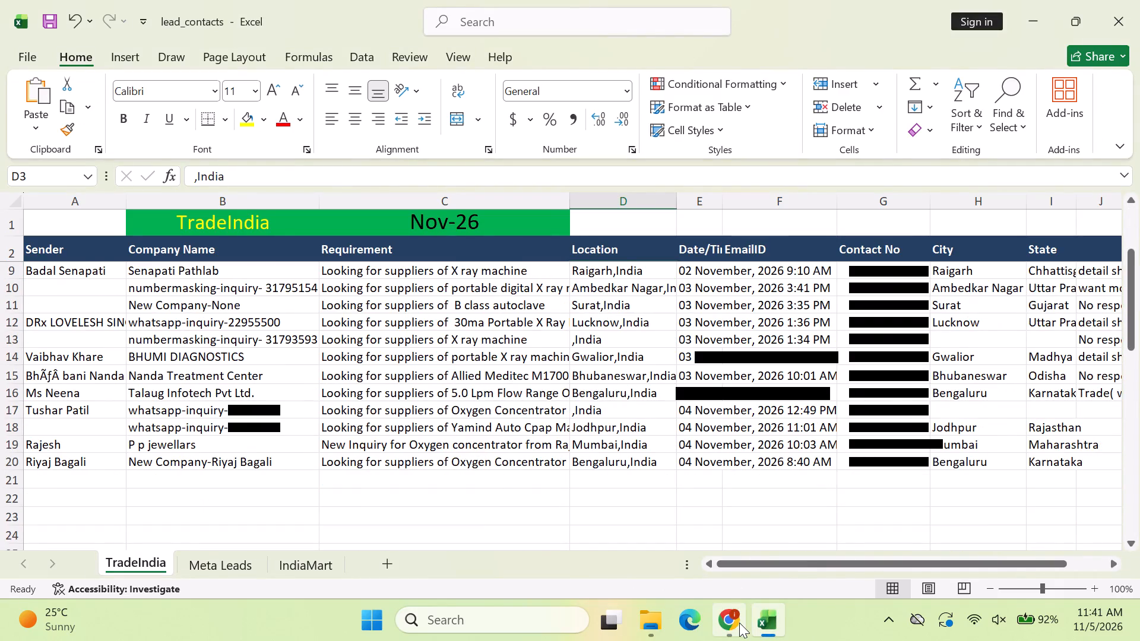
left_click(702, 544)
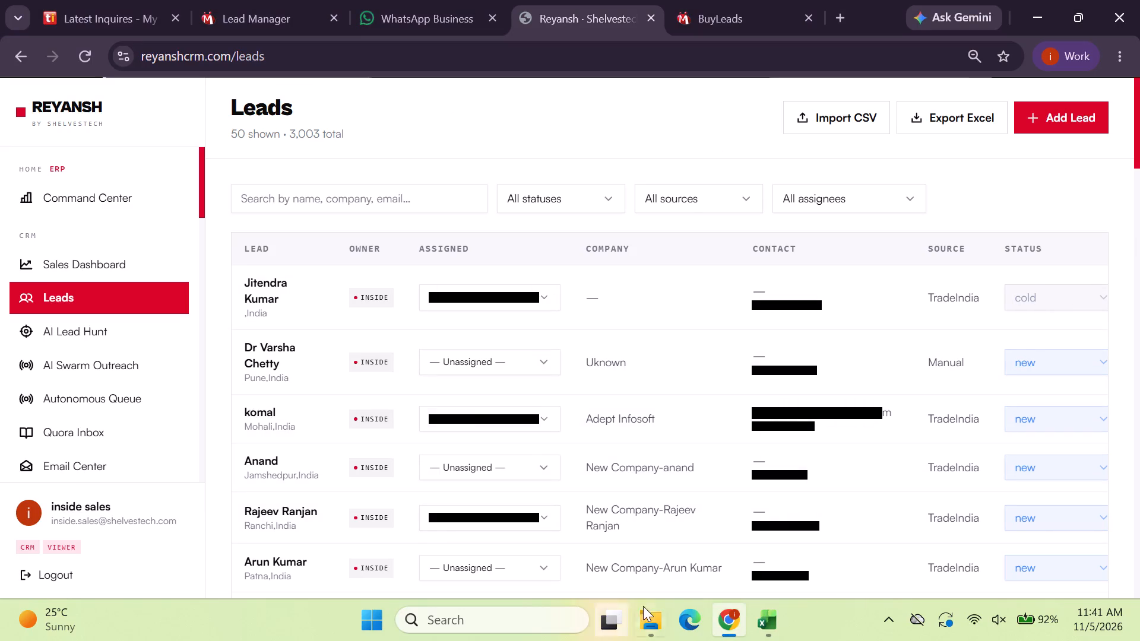
left_click(705, 536)
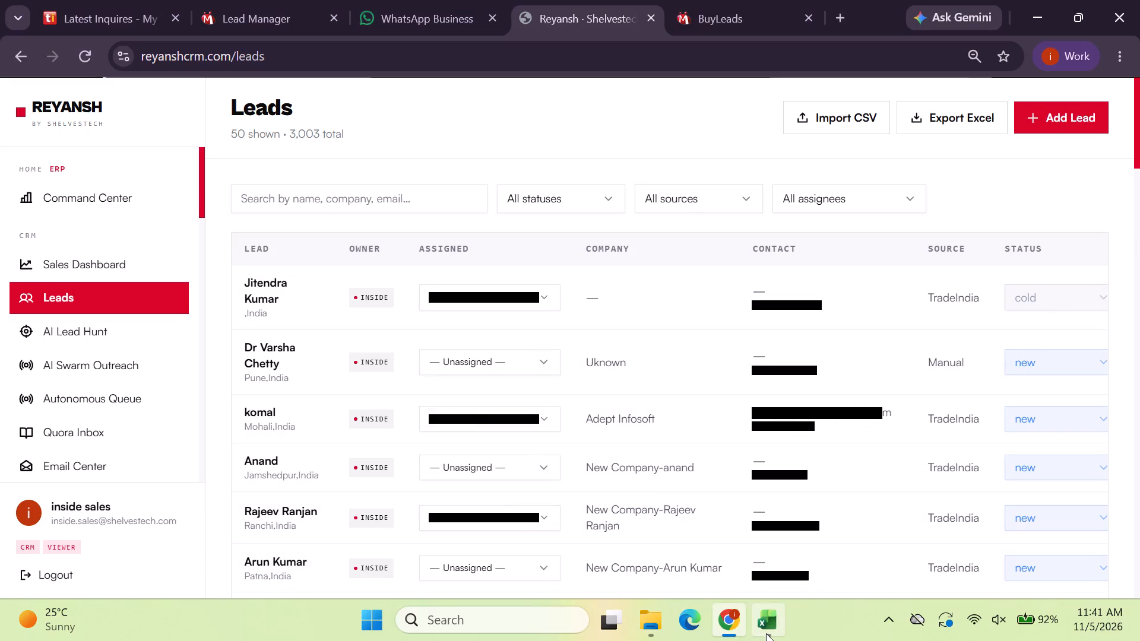
Fill the Adept Infosoft row (5) and the Ranchi CT scan row (7) of the TradeIndia sheet with light blue.
left_click(737, 526)
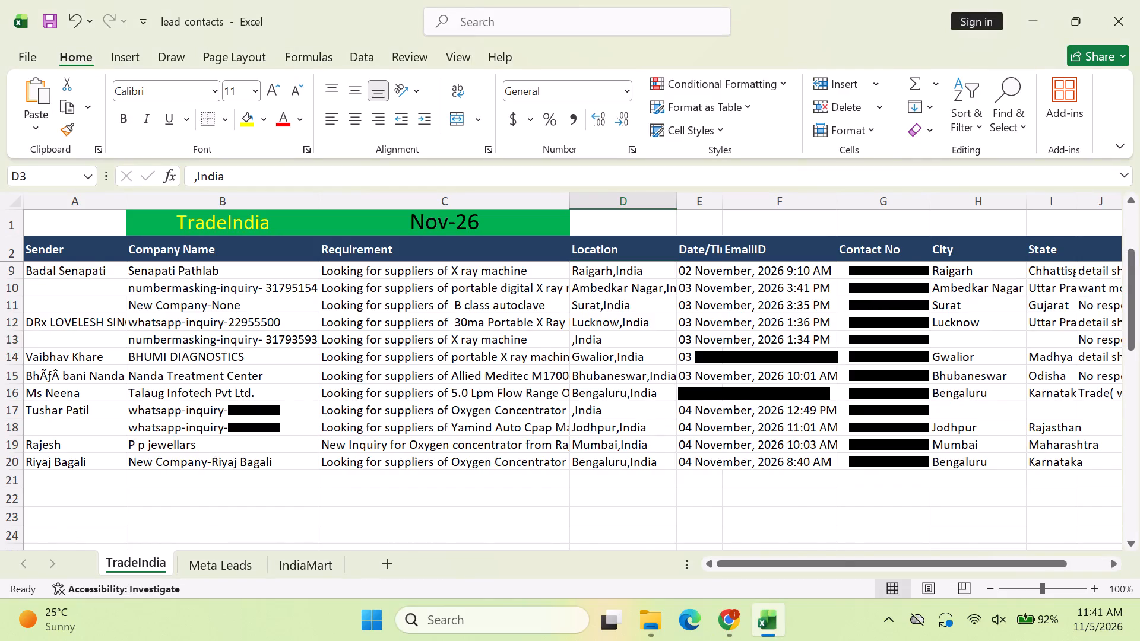
scroll(140, 404, "up", 6)
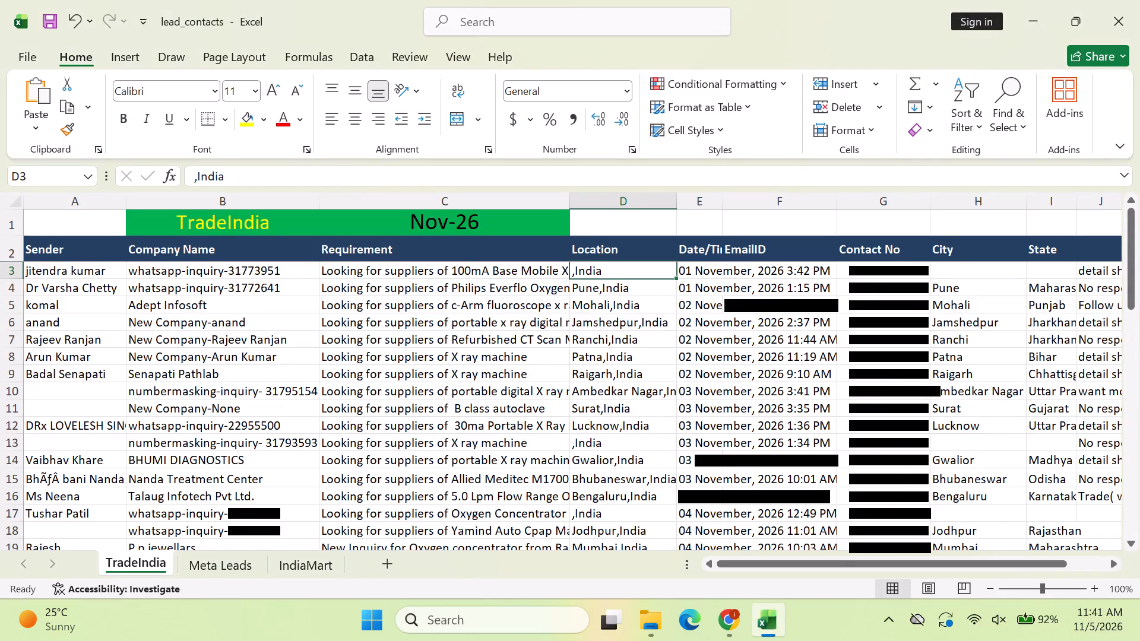
left_click(2, 308)
left_click(268, 119)
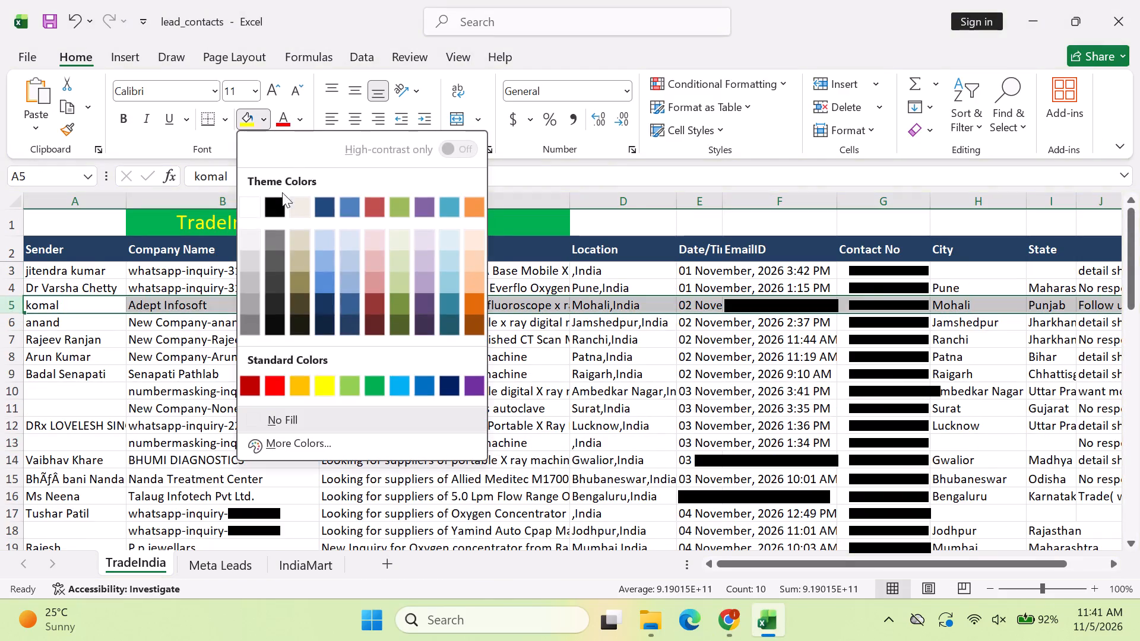
left_click(327, 245)
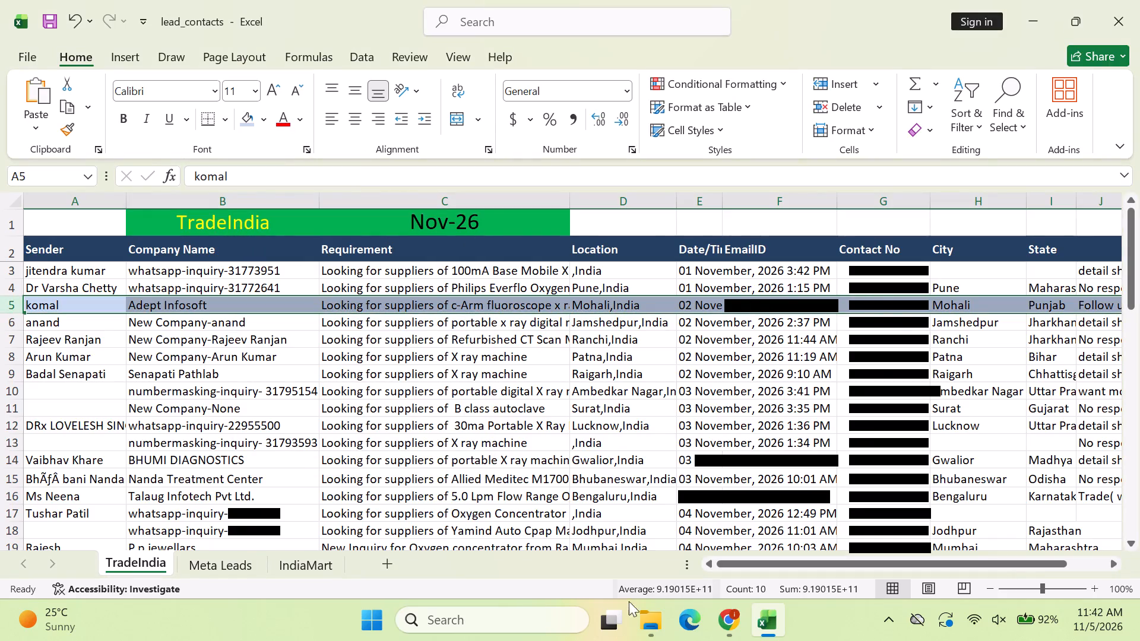
left_click(7, 342)
left_click(239, 126)
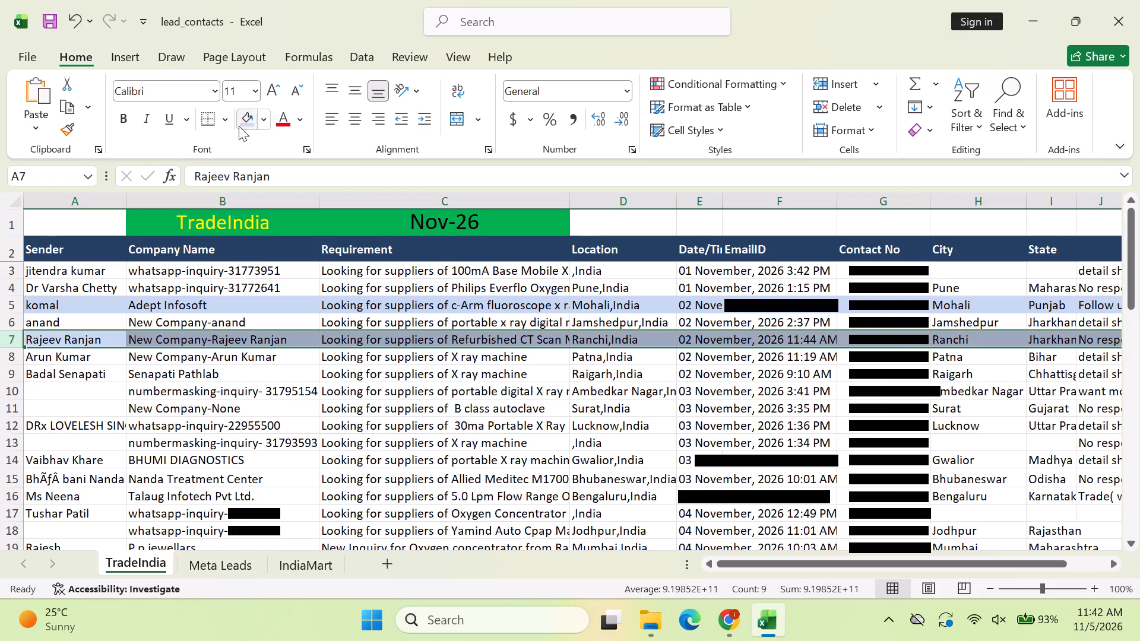
Check more CRM leads for assignees and fill the BHUMI DIAGNOSTICS row (14) and Talaug Infotech row (16) of the TradeIndia sheet light blue.
left_click(732, 625)
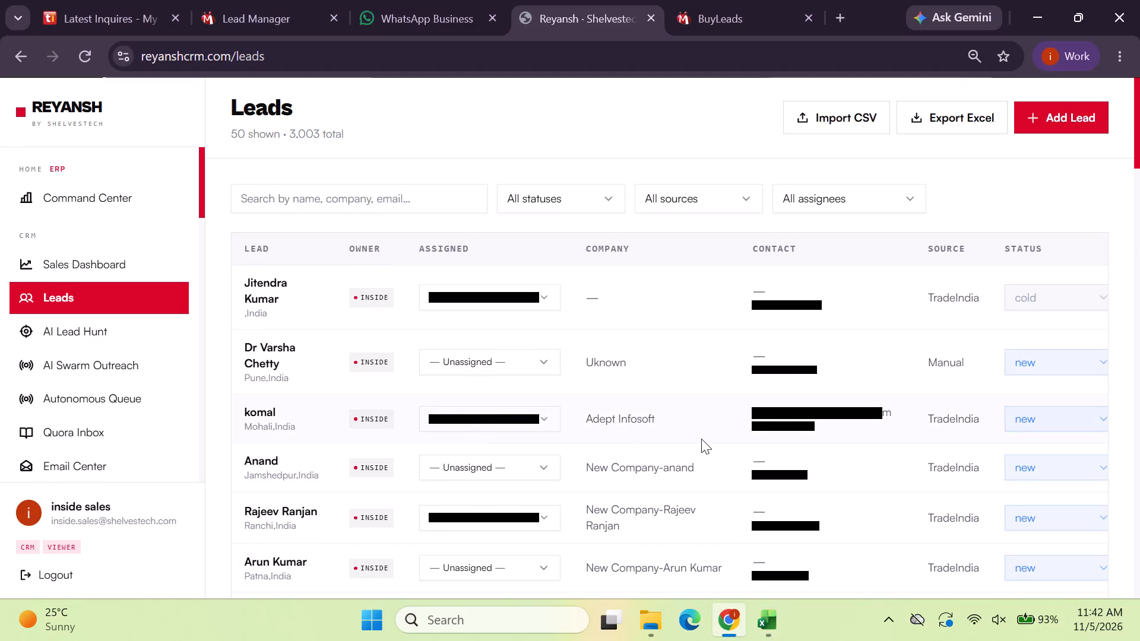
scroll(701, 439, "down", 4)
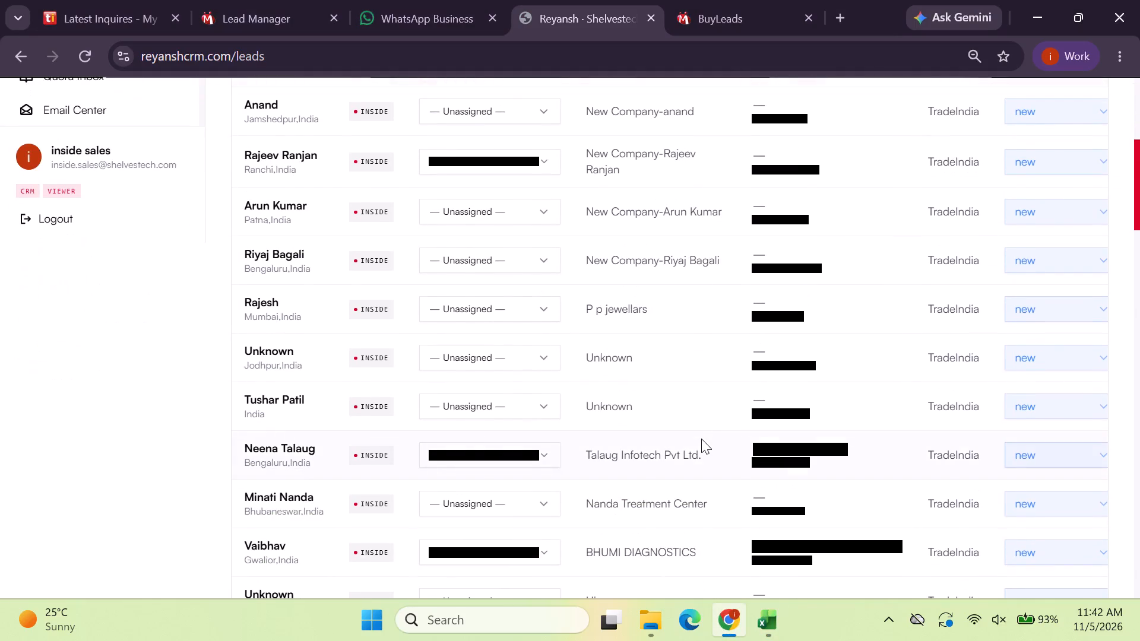
scroll(701, 439, "down", 1)
left_click(735, 623)
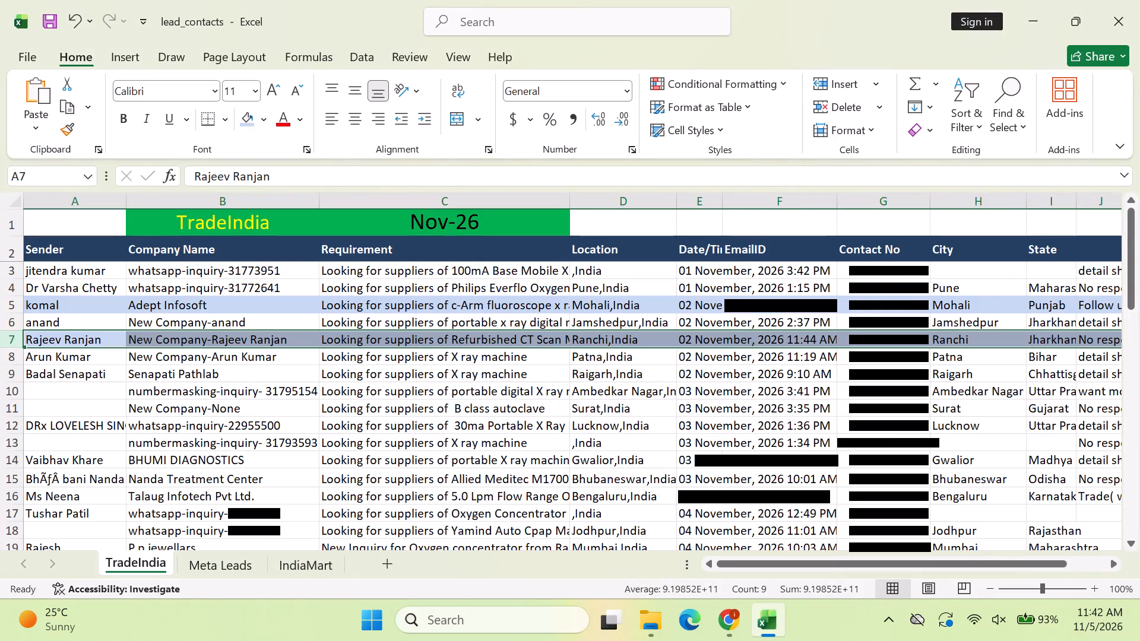
left_click(0, 460)
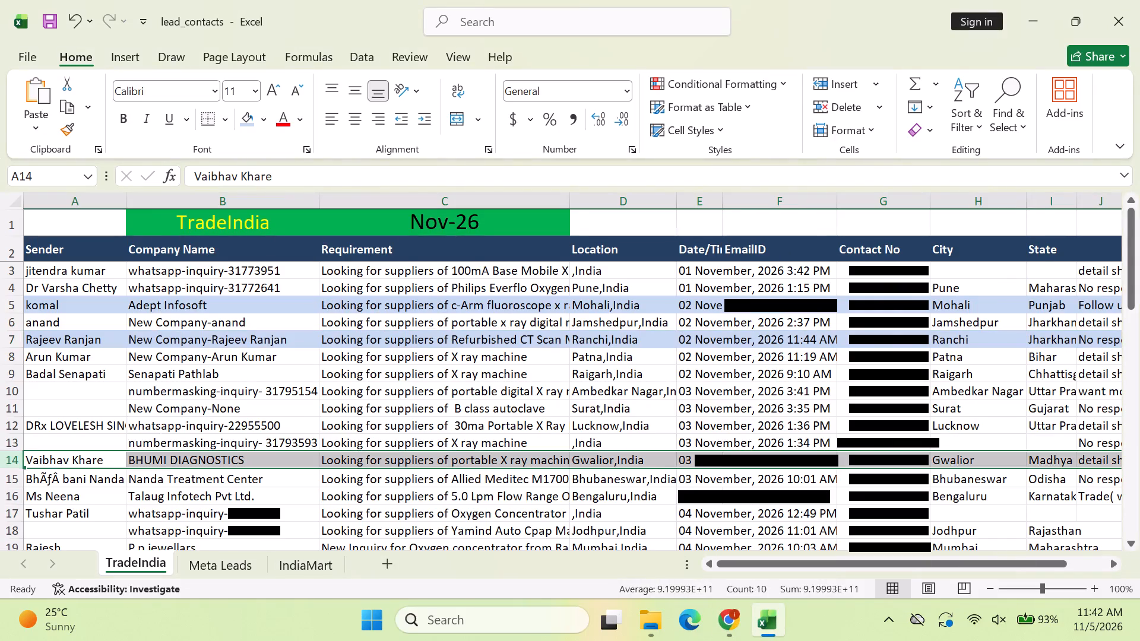
left_click(249, 128)
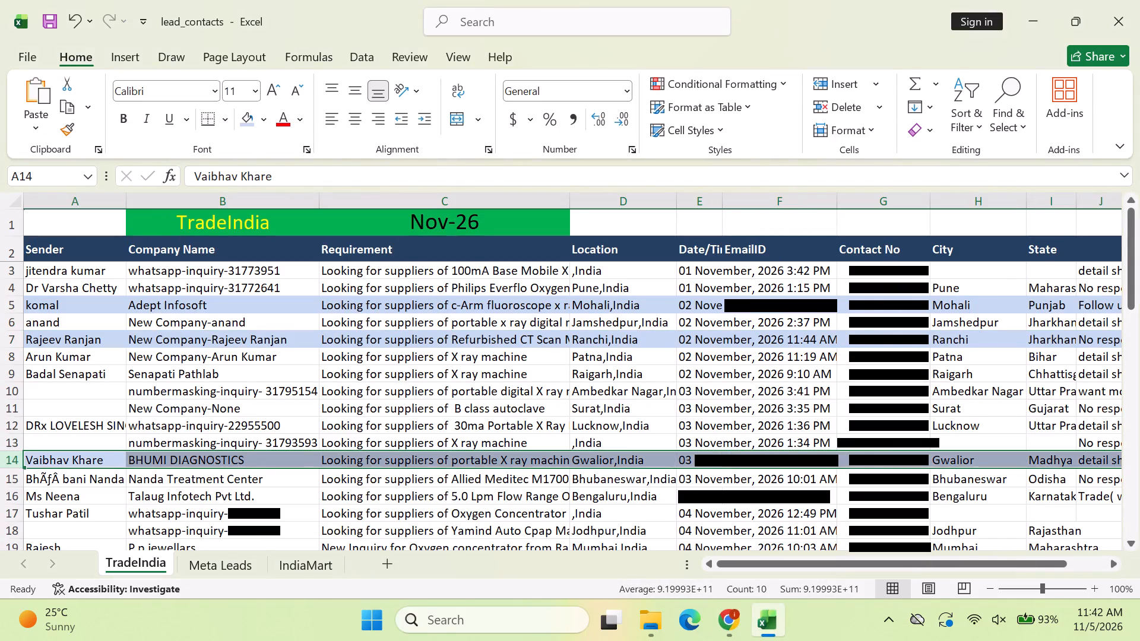
scroll(477, 385, "down", 1)
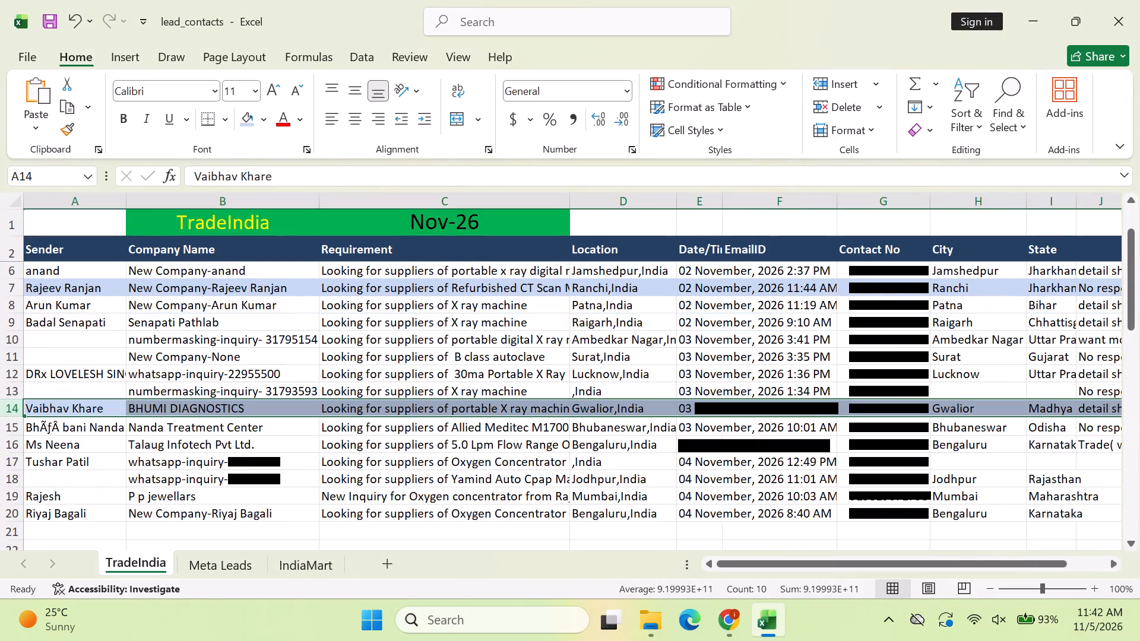
left_click(7, 448)
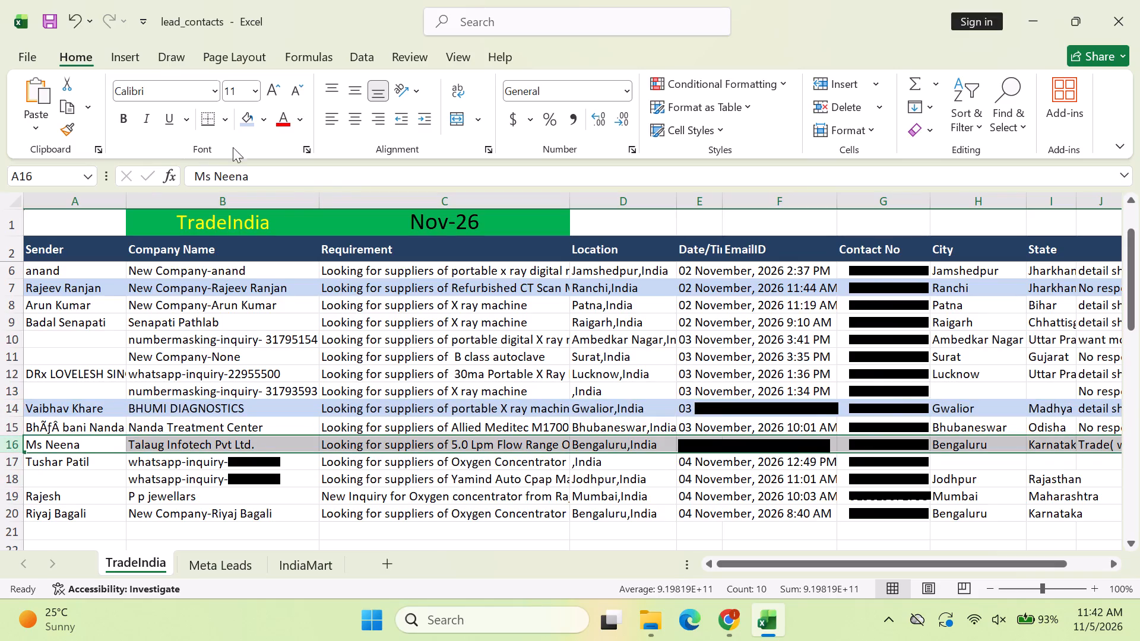
left_click(251, 124)
Replace the contact name on the Nanda Treatment Center CRM lead with the sender name copied from row 15 of the TradeIndia sheet.
left_click(52, 434)
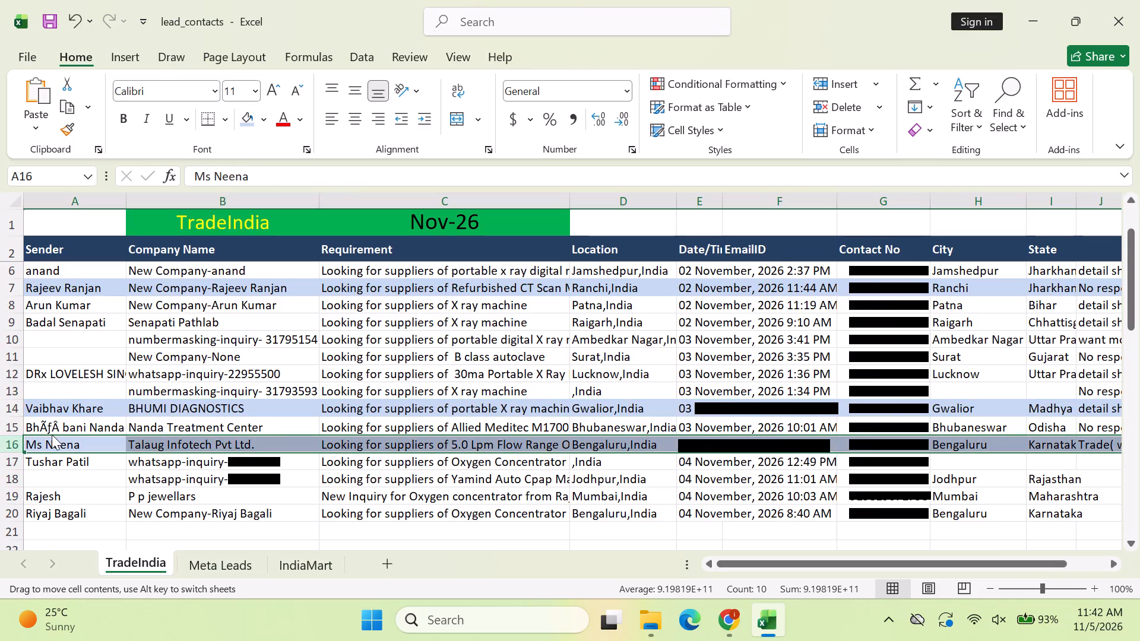
left_click(65, 431)
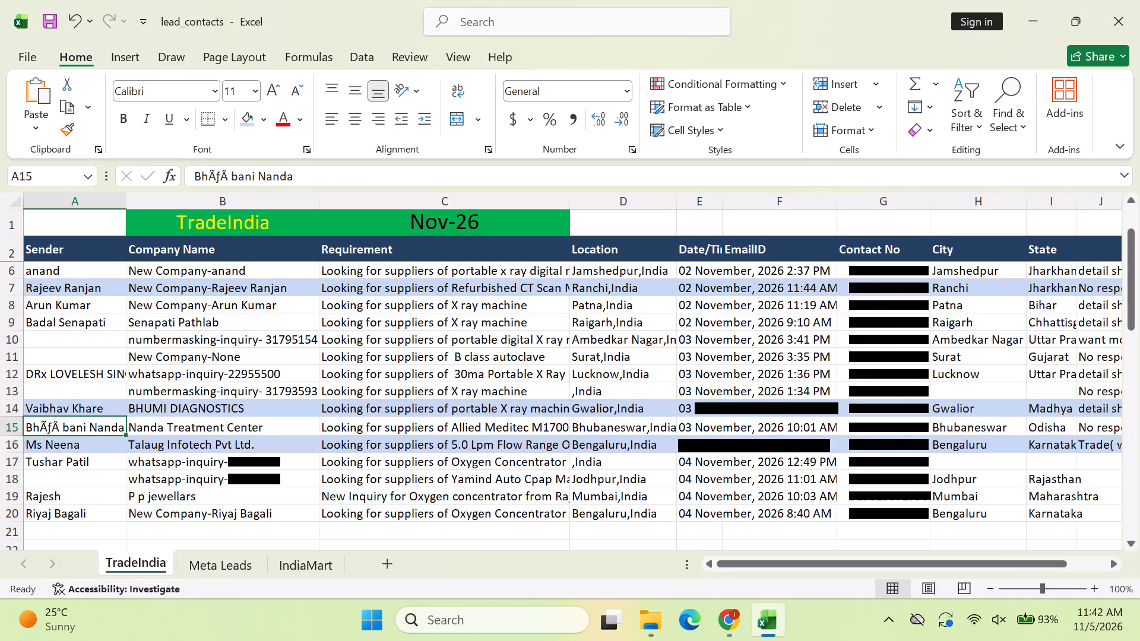
key("ctrl+c")
left_click(713, 618)
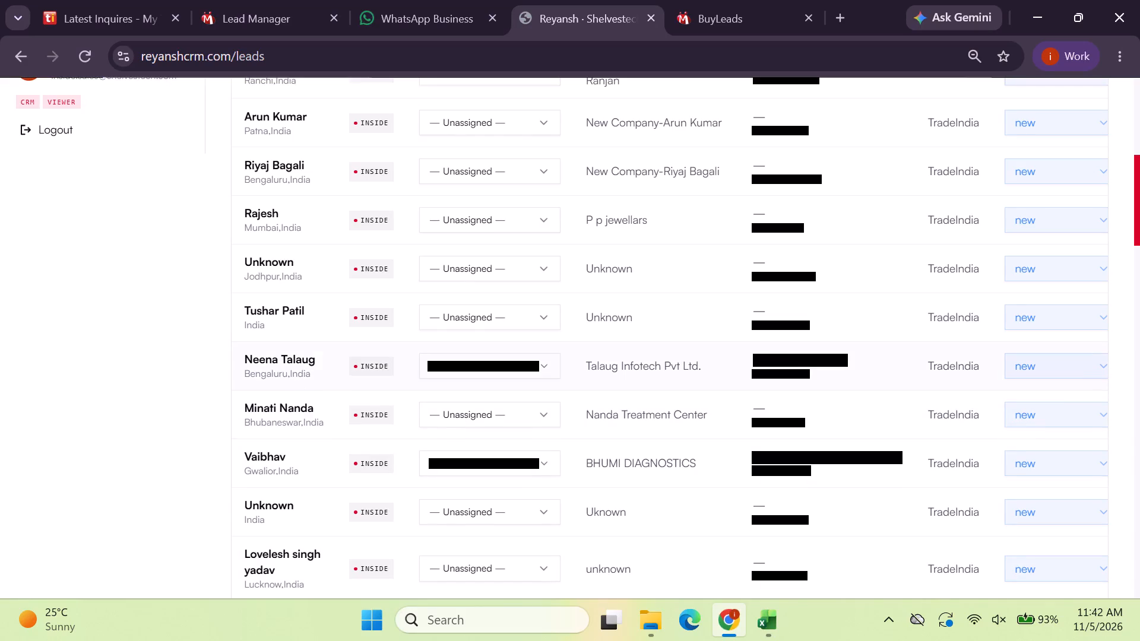
left_click(672, 419)
key("Right")
key("Right")
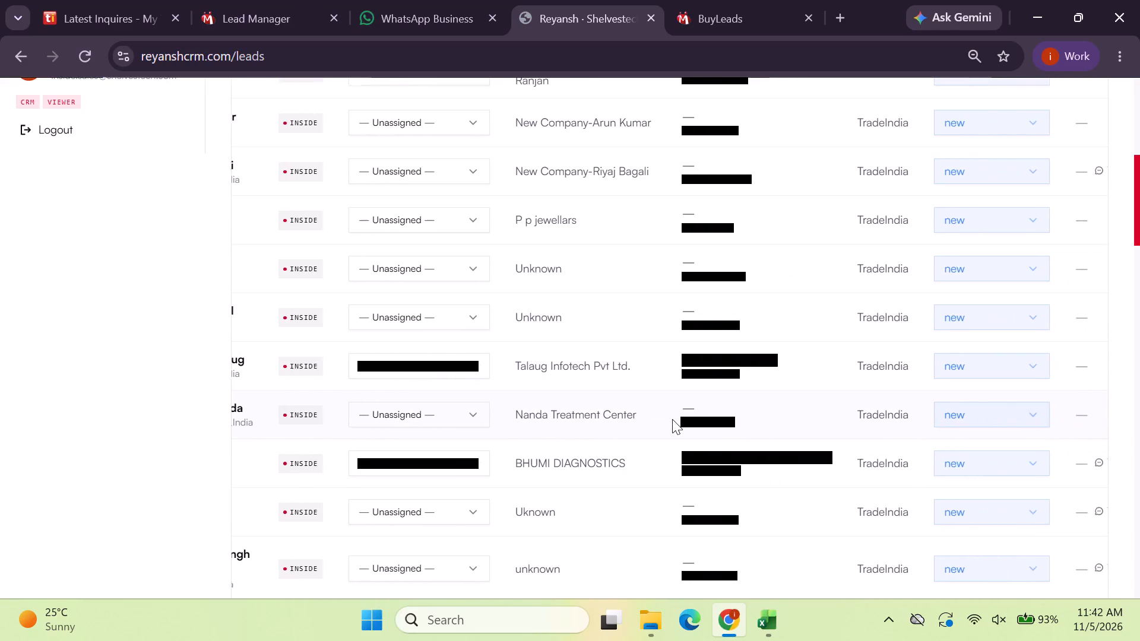
key("Right")
key("Right")
key("Right")
key("Right")
key("Right")
key("Right")
key("Right")
key("Right")
key("Right")
key("Right")
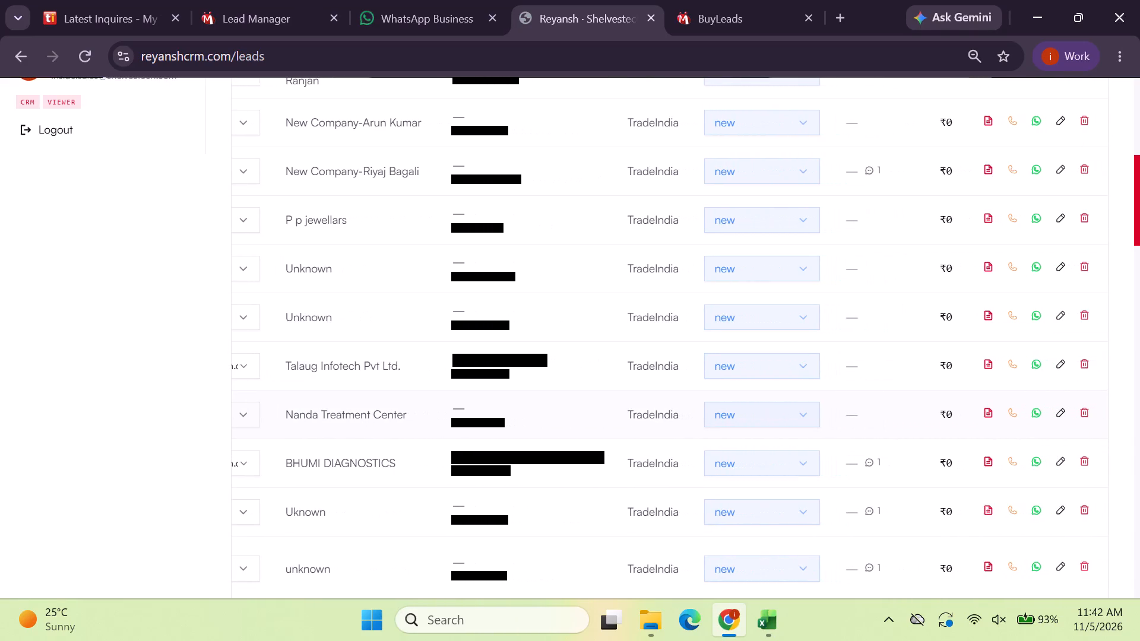
left_click(1059, 415)
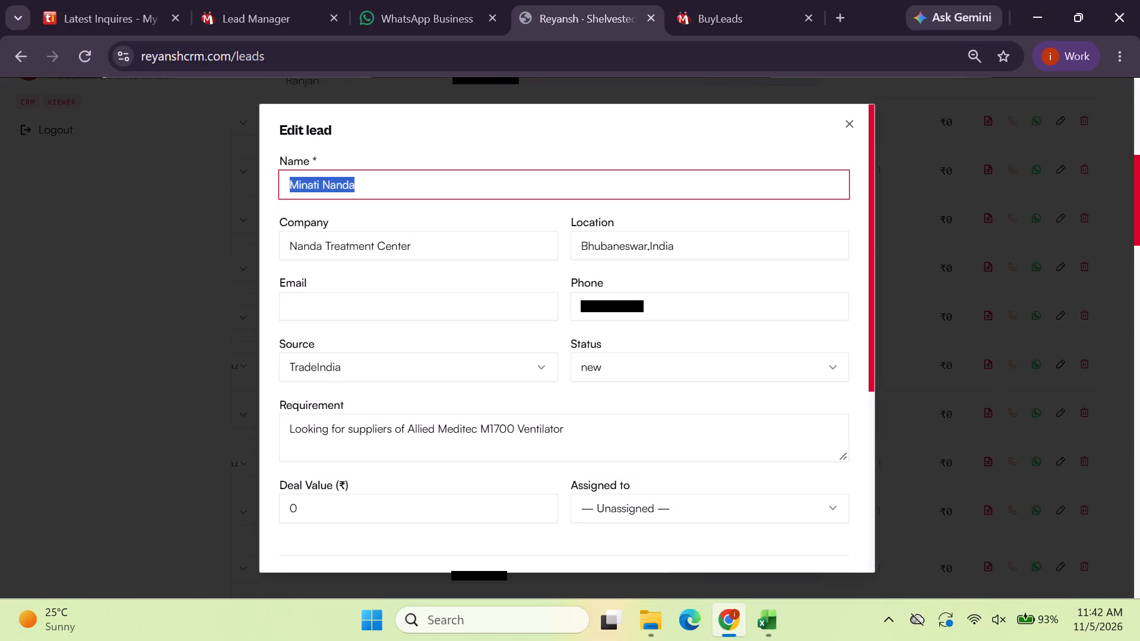
scroll(424, 411, "down", 6)
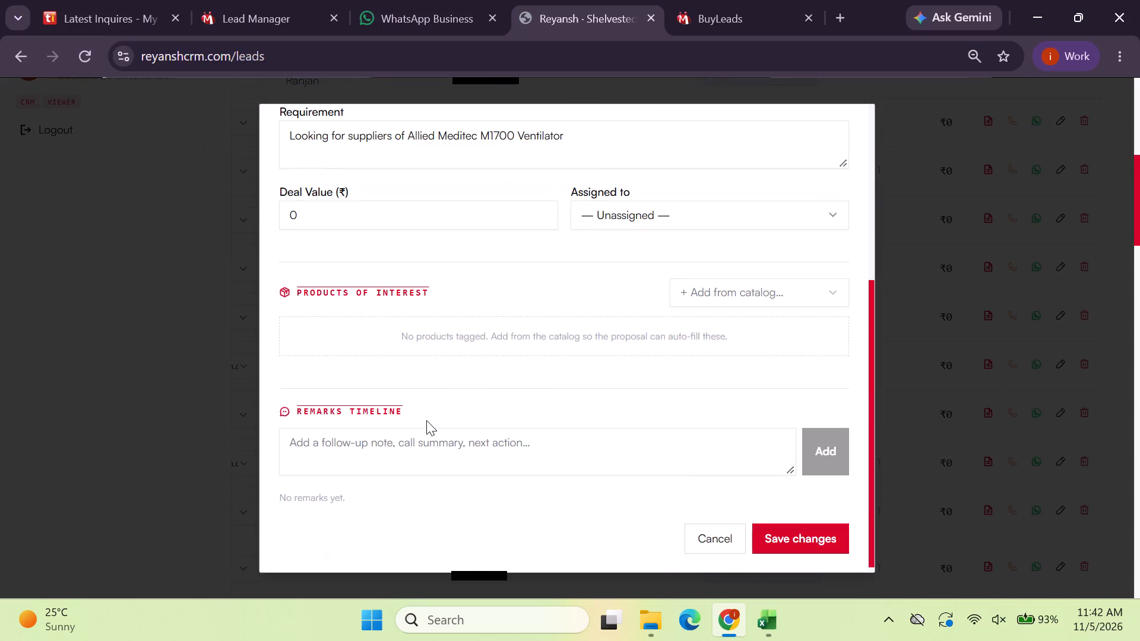
scroll(426, 421, "down", 4)
scroll(426, 421, "up", 8)
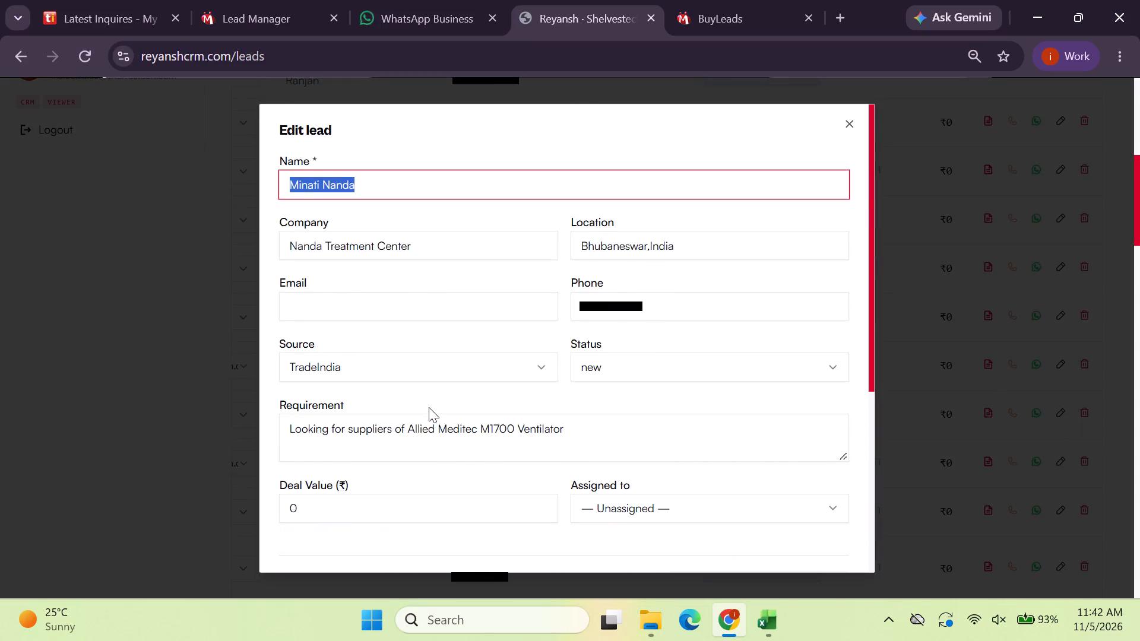
key("ctrl+v")
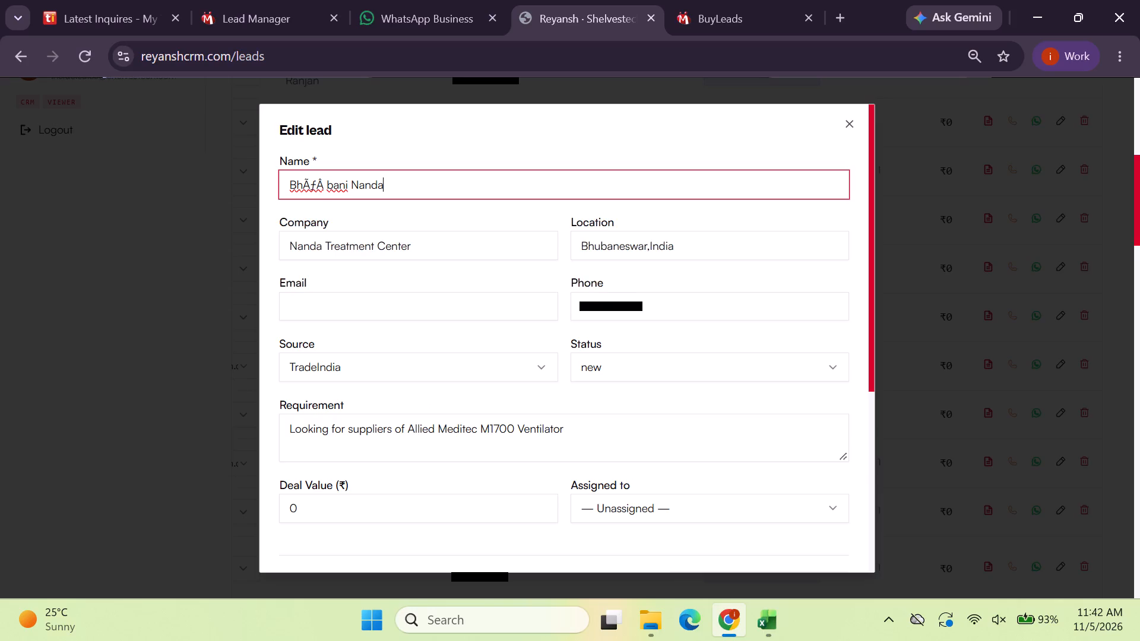
Save the edited Nanda Treatment Center lead.
scroll(524, 338, "down", 5)
left_click(790, 535)
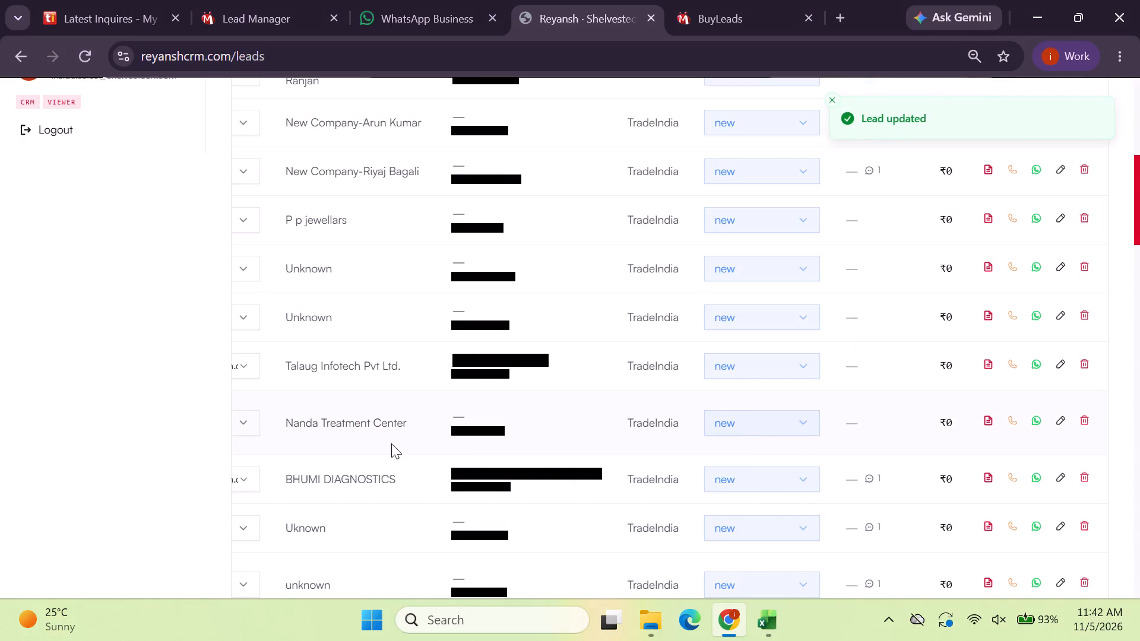
key("Left")
key("Left")
key("Left")
key("Left")
key("Left")
key("Left")
key("Left")
key("Left")
key("Left")
key("Left")
key("Left")
key("Left")
key("Left")
key("Left")
key("Left")
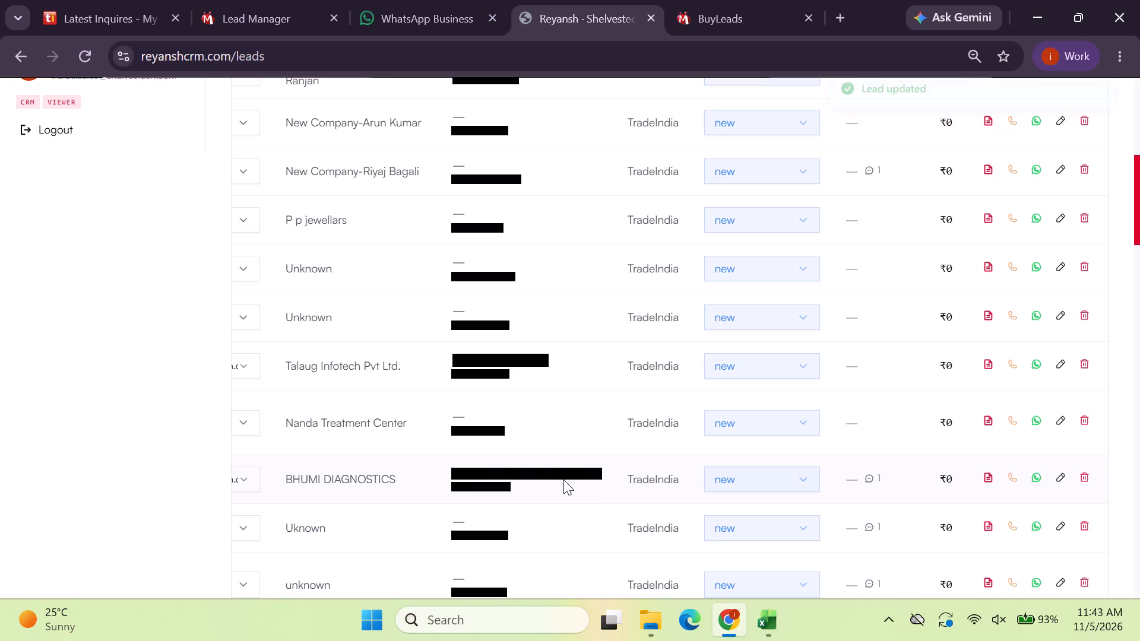
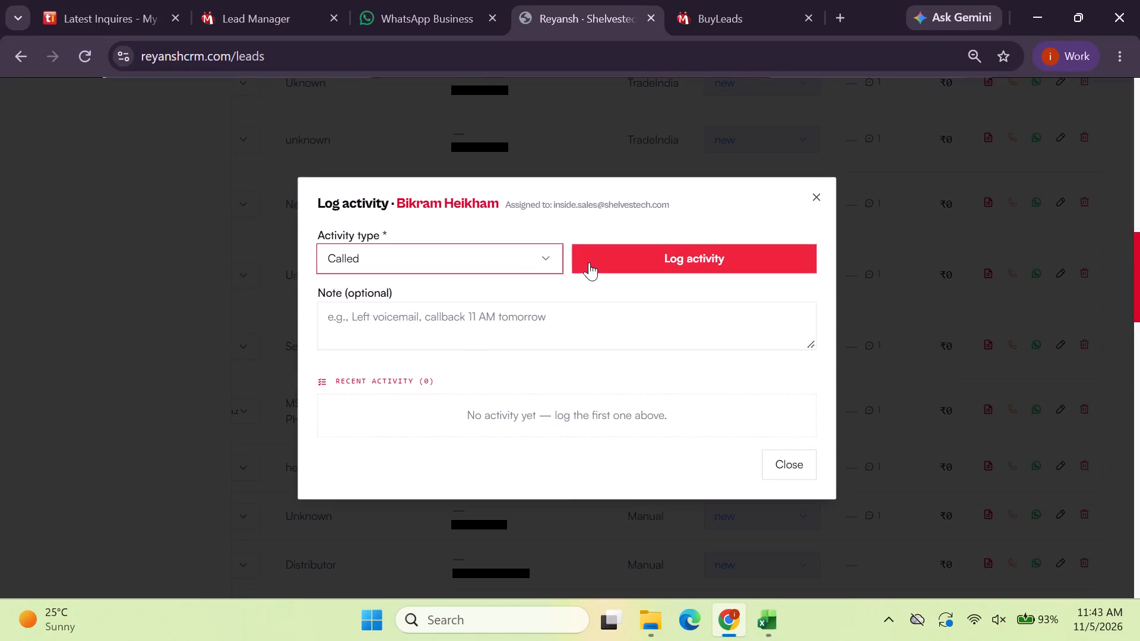
Log a No answer activity without a note on the MS INDRANI PHYSIOTHERAPY CLINIC lead and close the activity log.
left_click(527, 255)
left_click(366, 315)
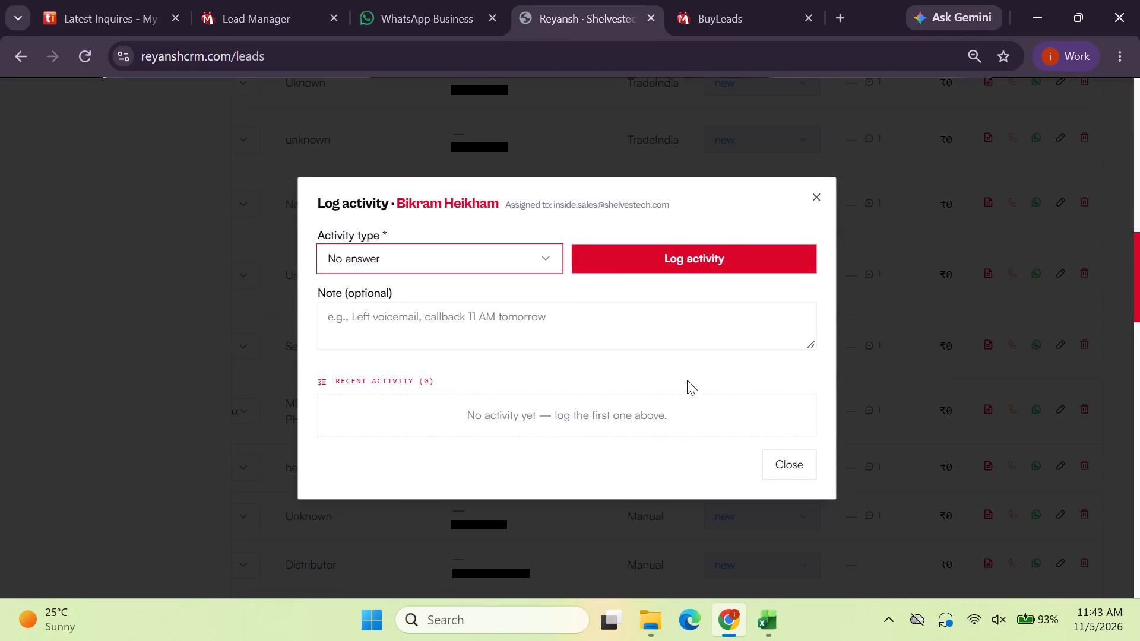
left_click(713, 249)
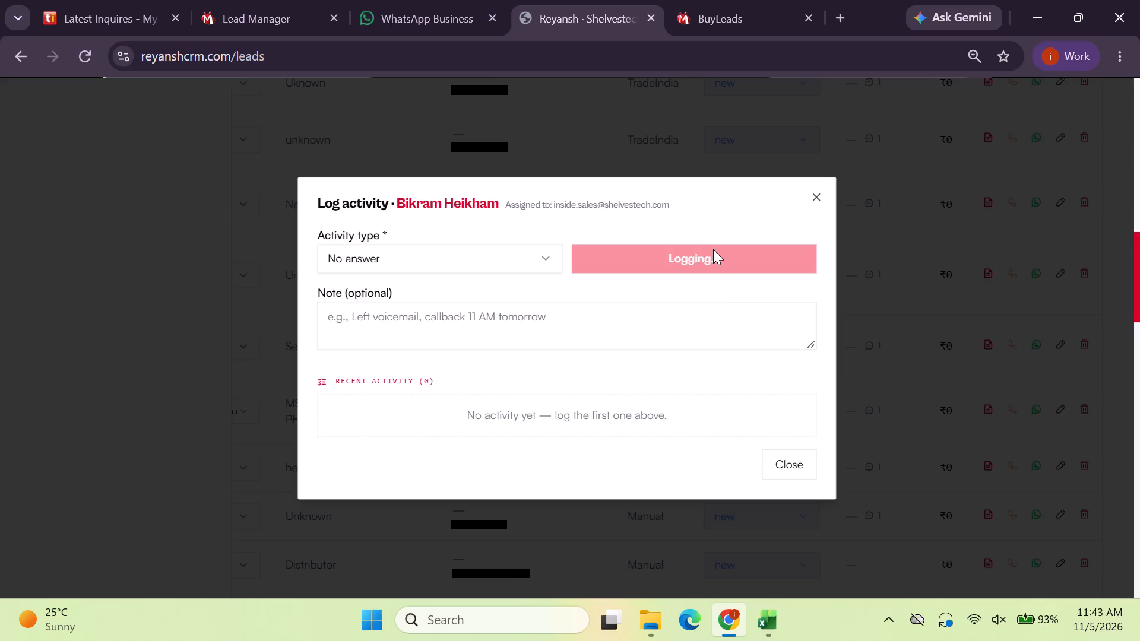
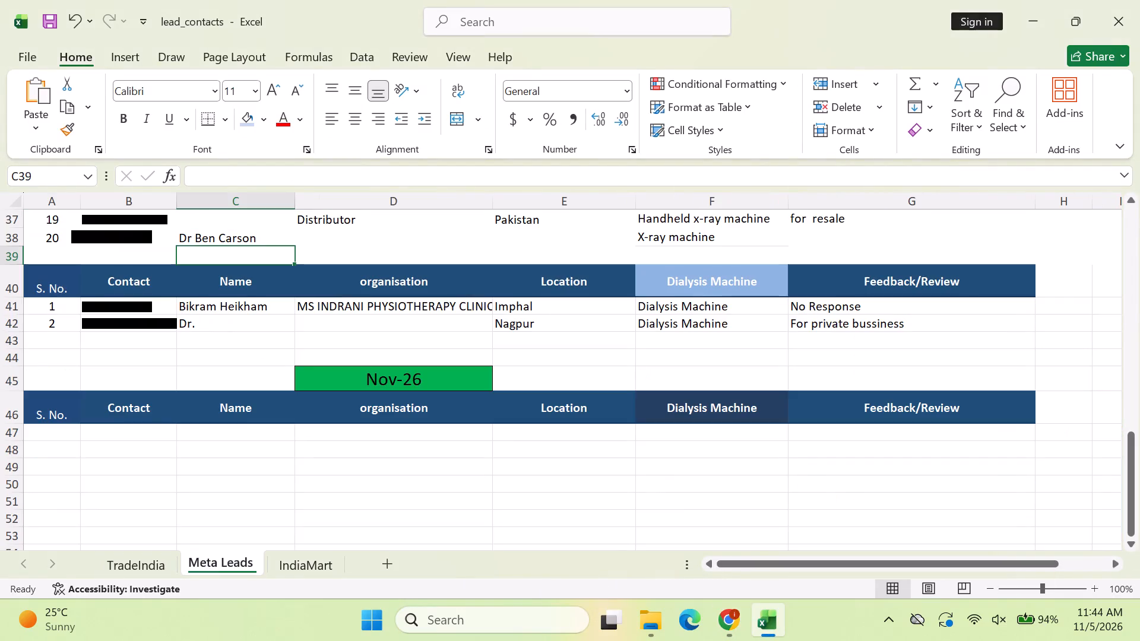
Highlight row 31 of the Meta Leads sheet, the X-ray machine + DR lead from Kwakta, Manipur, with a fill colour.
scroll(237, 478, "up", 3)
scroll(237, 478, "down", 1)
scroll(238, 477, "up", 1)
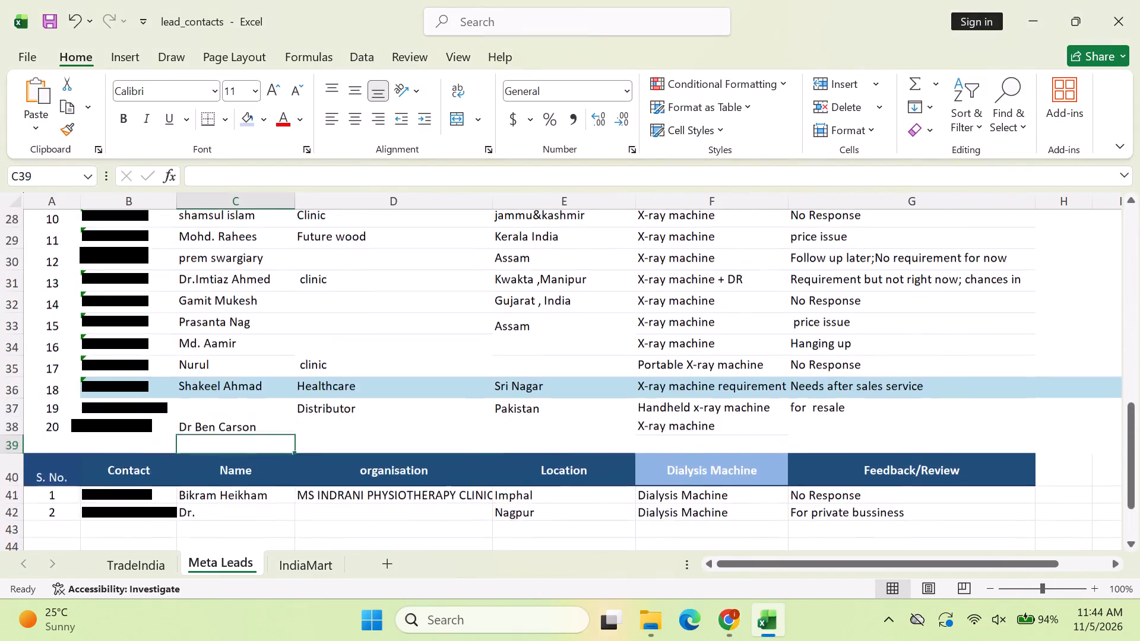
scroll(238, 477, "up", 2)
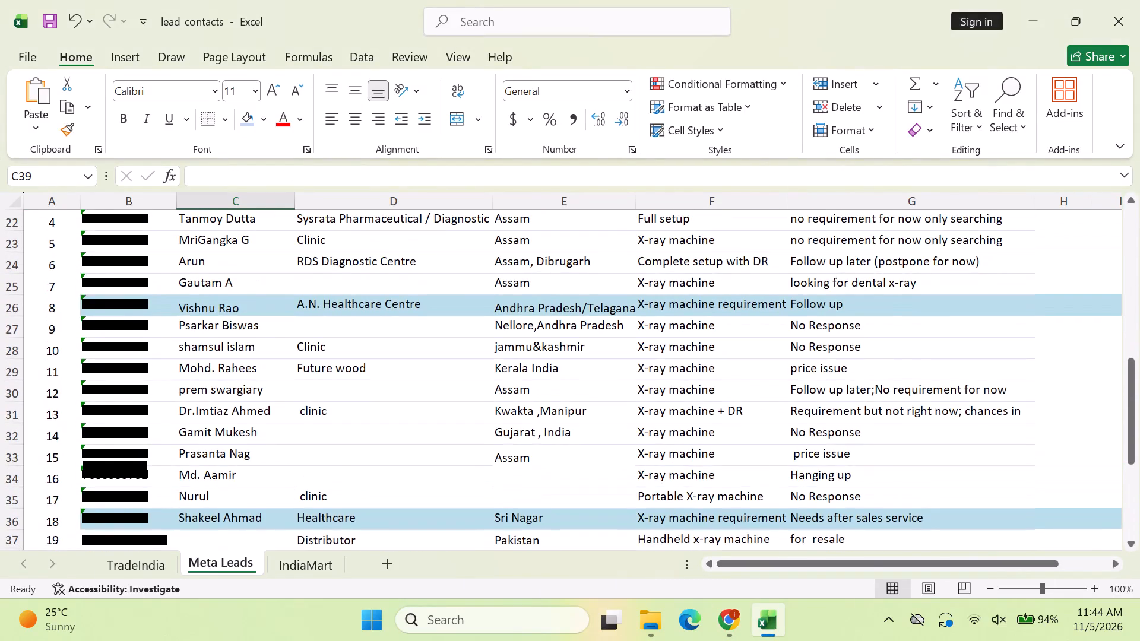
left_click(4, 413)
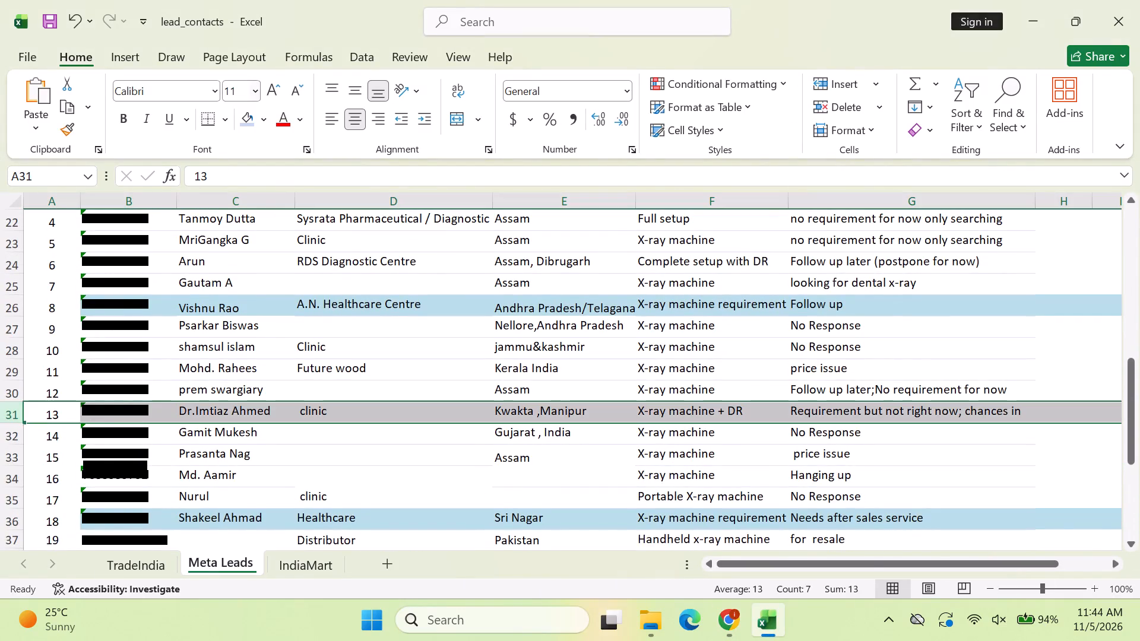
left_click(265, 120)
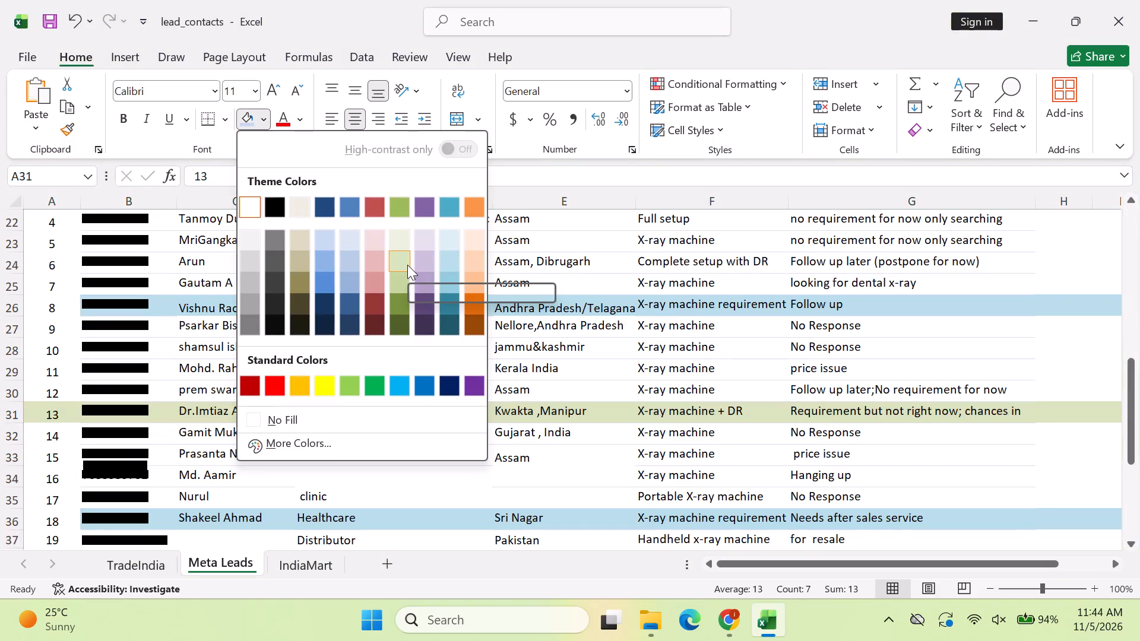
Fill row 31 (serial 13, Kwakta, Manipur) of the Meta Leads sheet with light green.
left_click(407, 265)
left_click(438, 459)
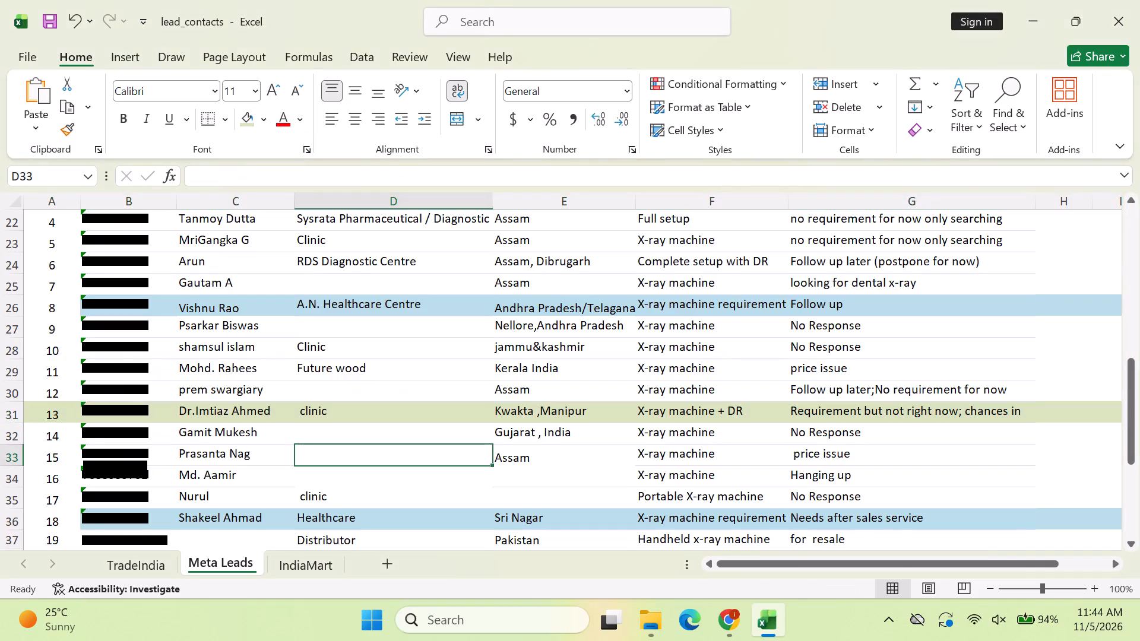
Compare the CRM Leads list with the Meta Leads sheet, checking which leads from Sri Nagar down to North east, India have assignees.
left_click(739, 610)
scroll(604, 468, "down", 2)
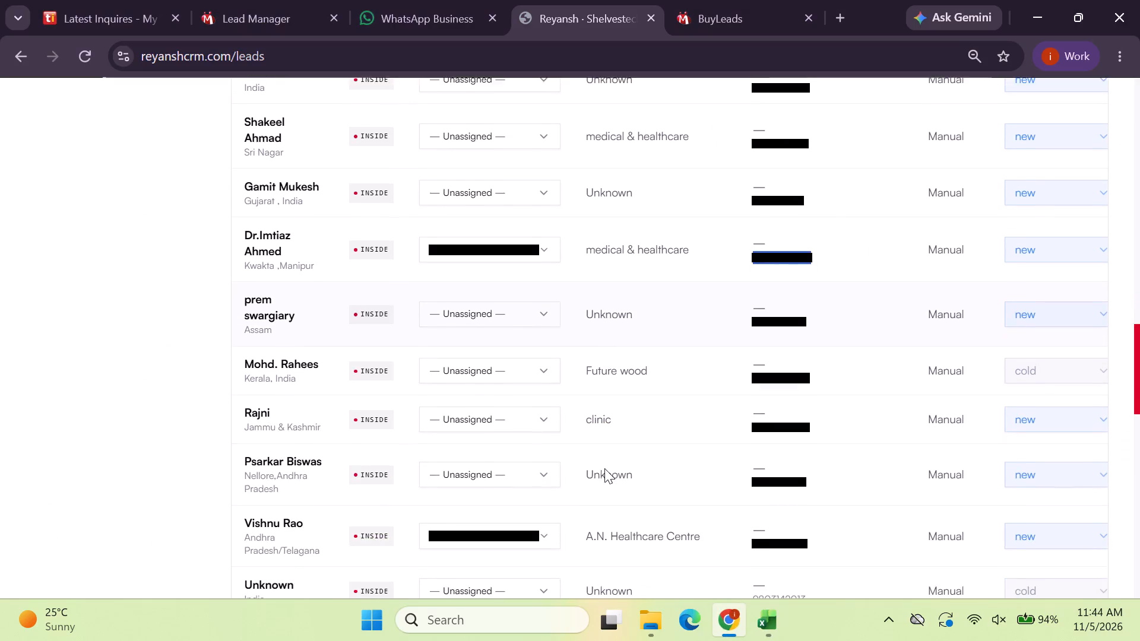
scroll(604, 468, "down", 1)
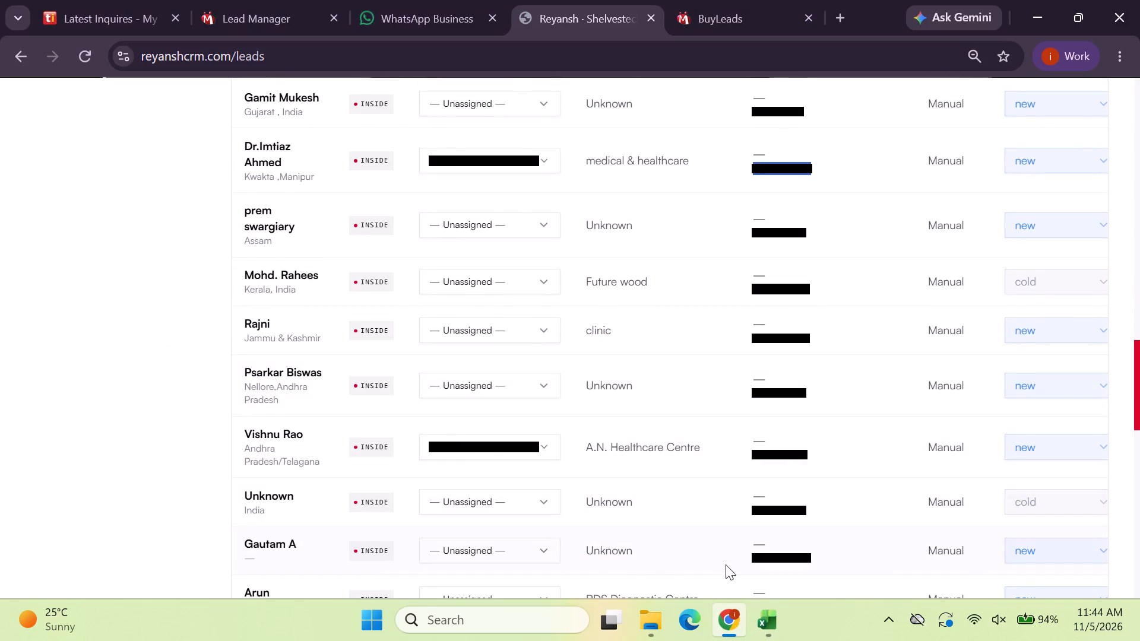
left_click(730, 619)
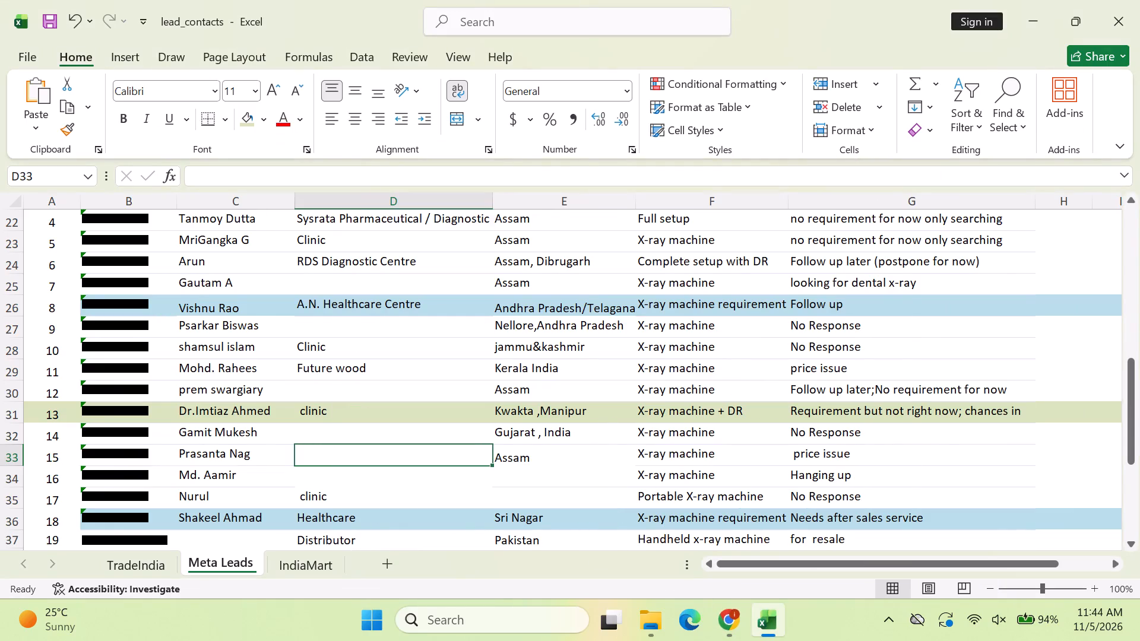
left_click(731, 627)
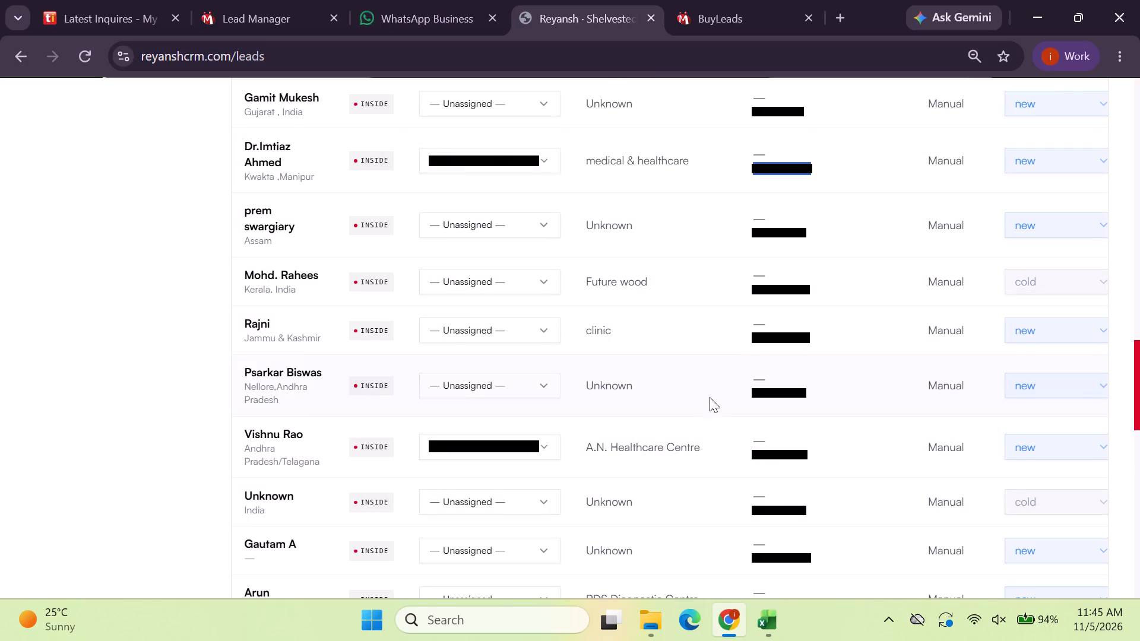
scroll(675, 458, "down", 2)
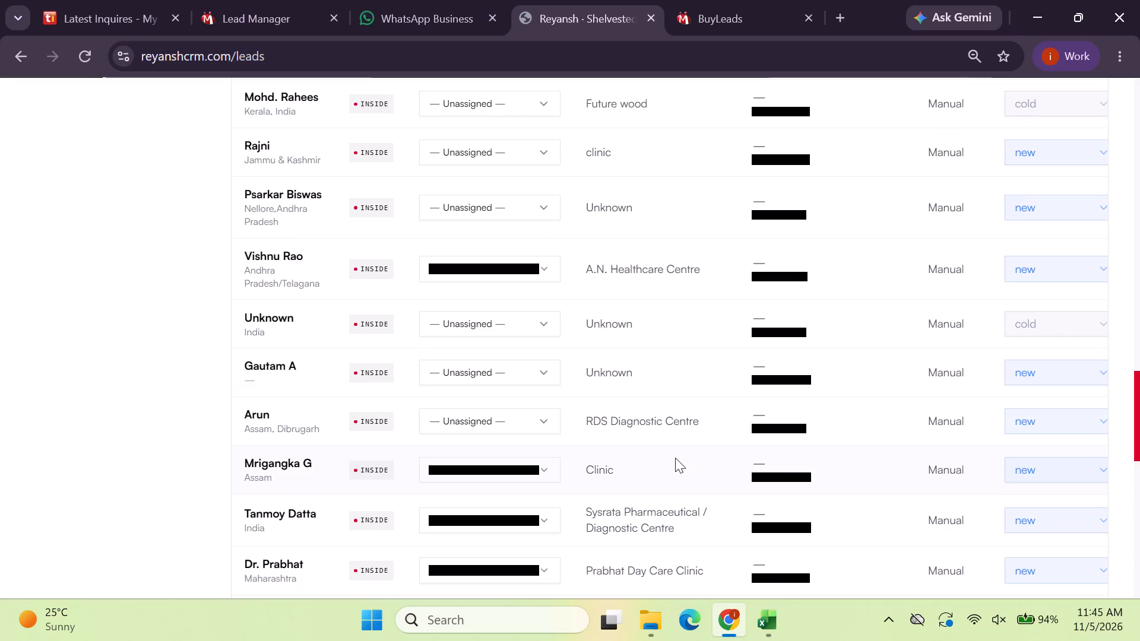
scroll(675, 457, "down", 1)
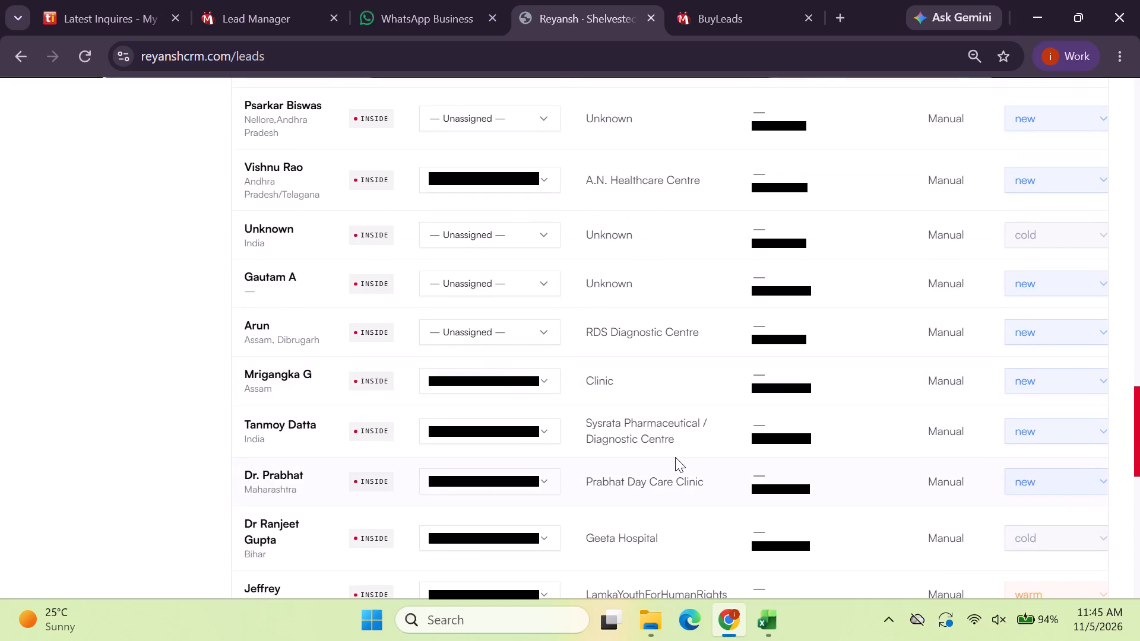
scroll(675, 457, "down", 1)
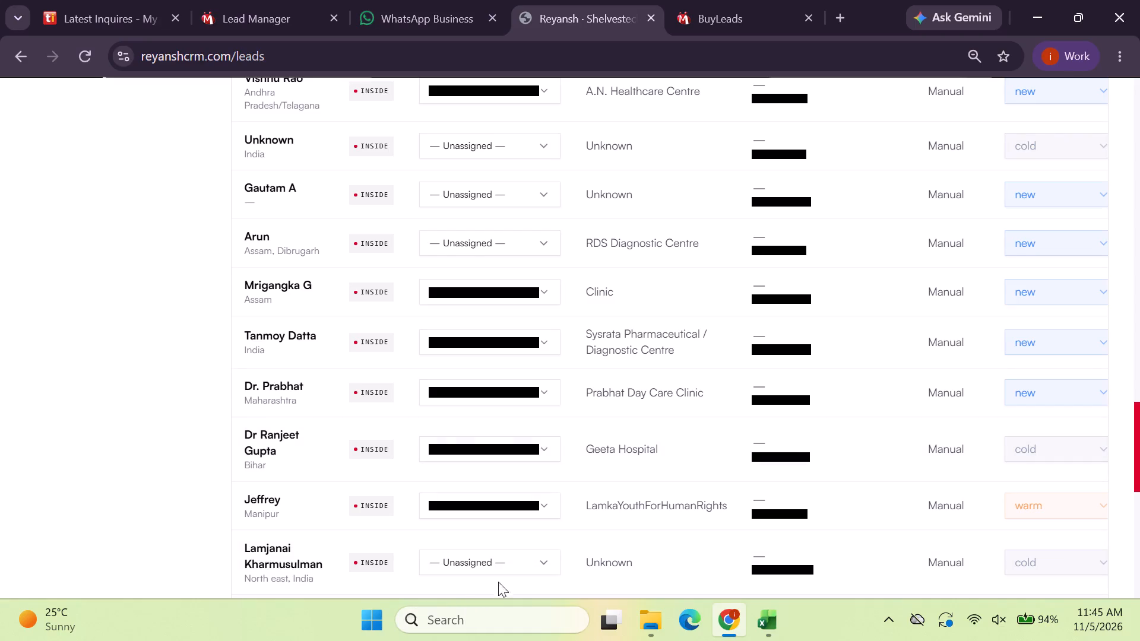
Assign the unassigned North east, India lead, listed just below the LamkaYouthForHumanRights lead, to the inside sales user.
left_click(543, 565)
left_click(491, 427)
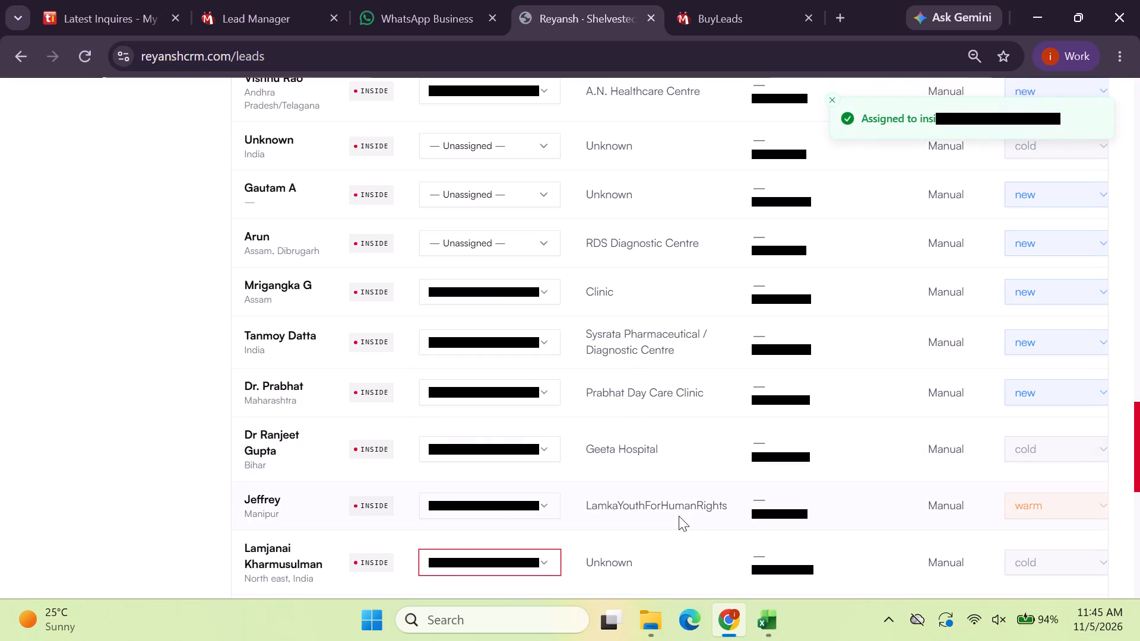
Check the assignees of the leads below the North east, India lead, and return to the start of the Leads list.
scroll(679, 516, "down", 2)
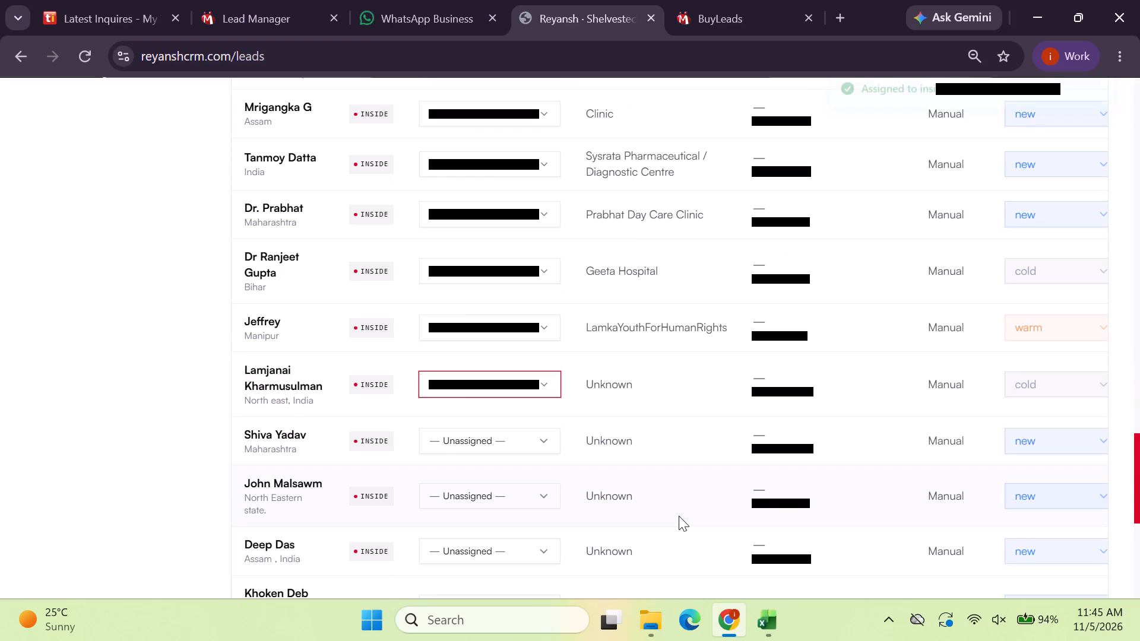
scroll(679, 516, "up", 9)
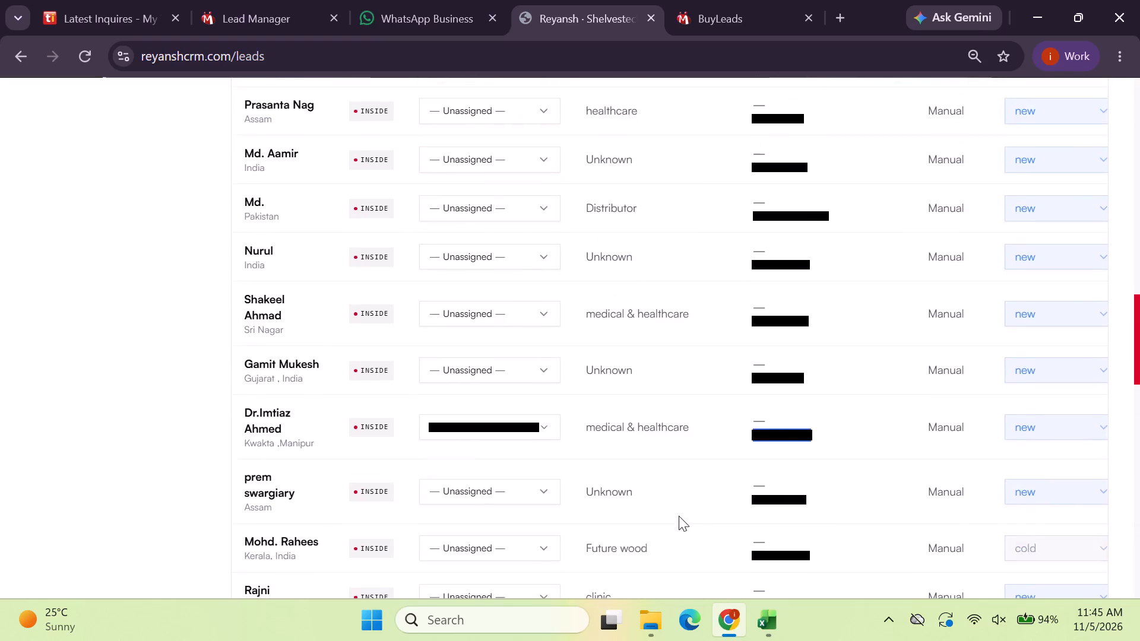
scroll(679, 516, "up", 5)
scroll(679, 516, "up", 20)
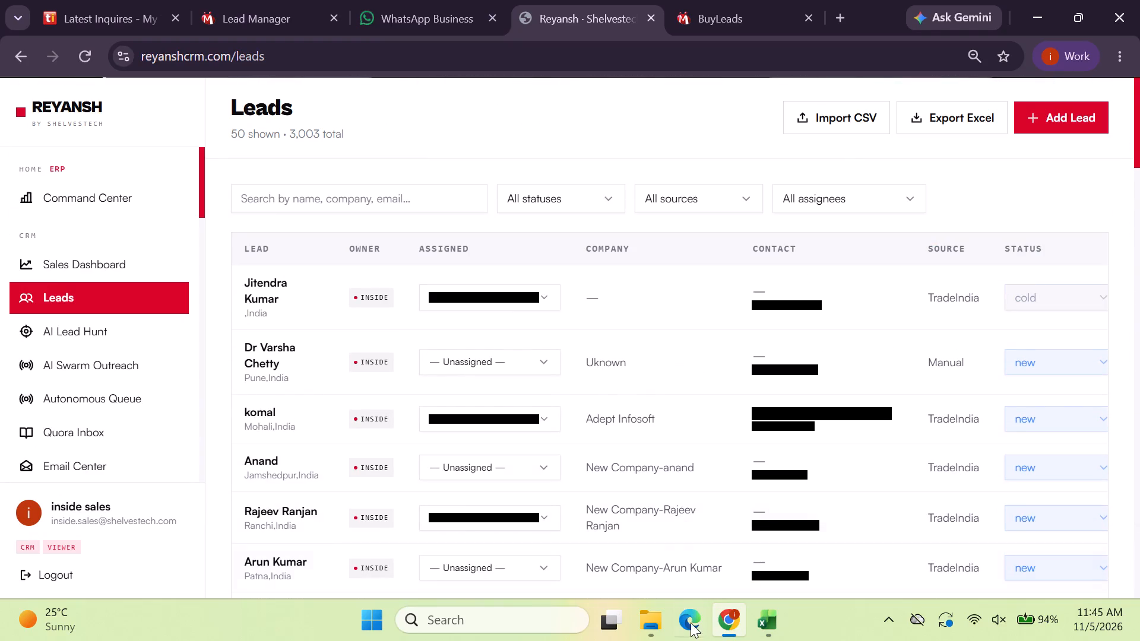
Review the remaining Meta Leads rows down to the dialysis table, and recheck the newest TradeIndia leads and assignees in the CRM.
left_click(772, 567)
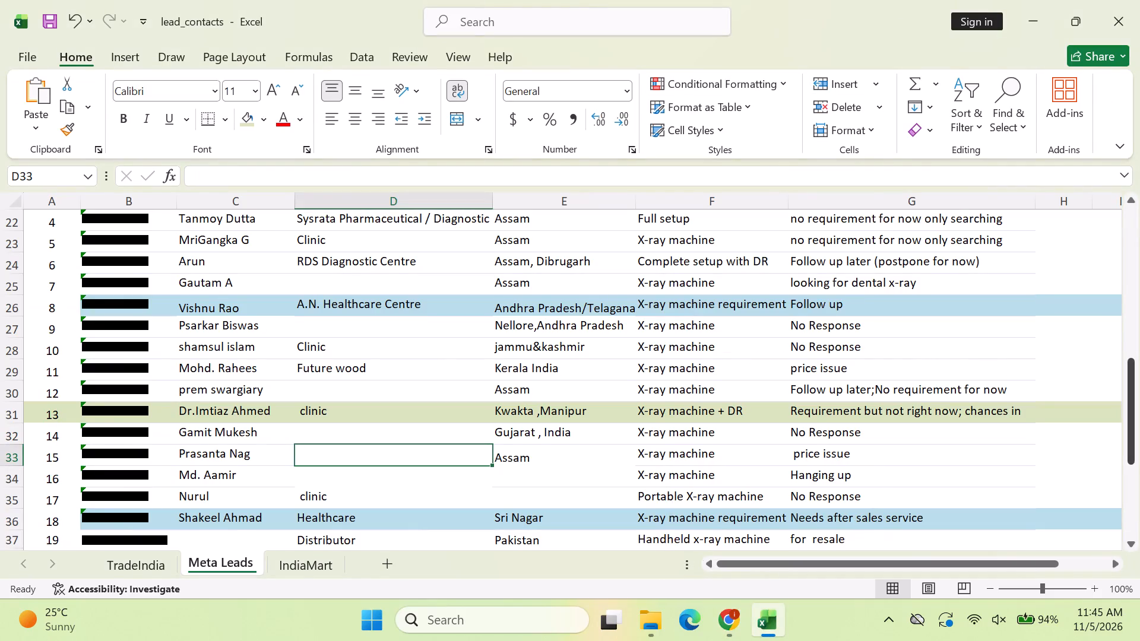
scroll(637, 399, "down", 2)
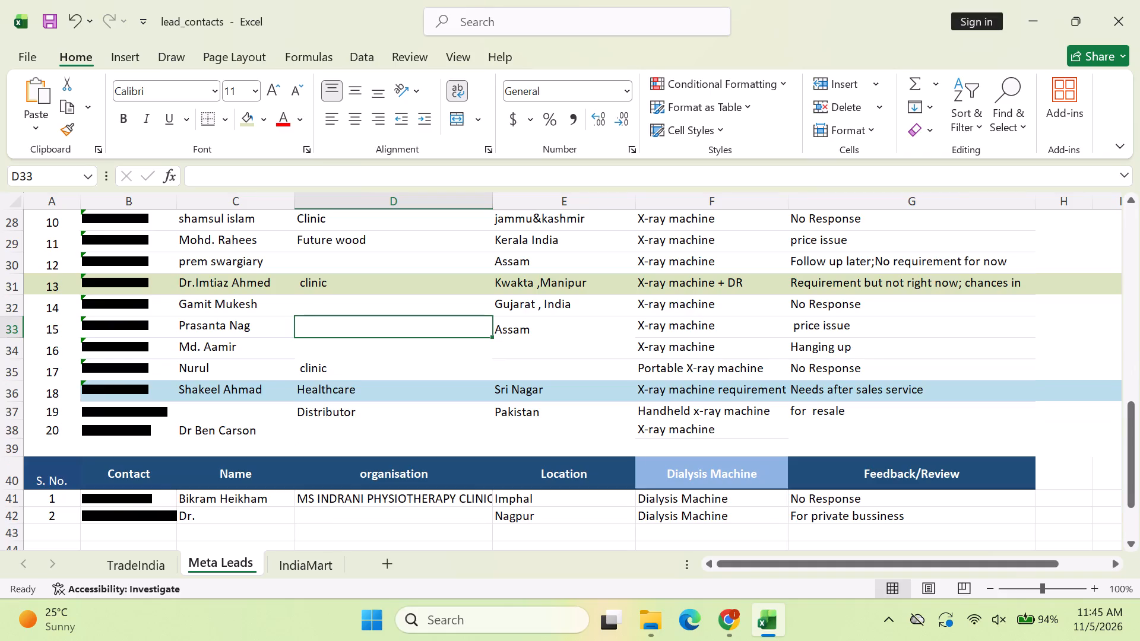
left_click(708, 561)
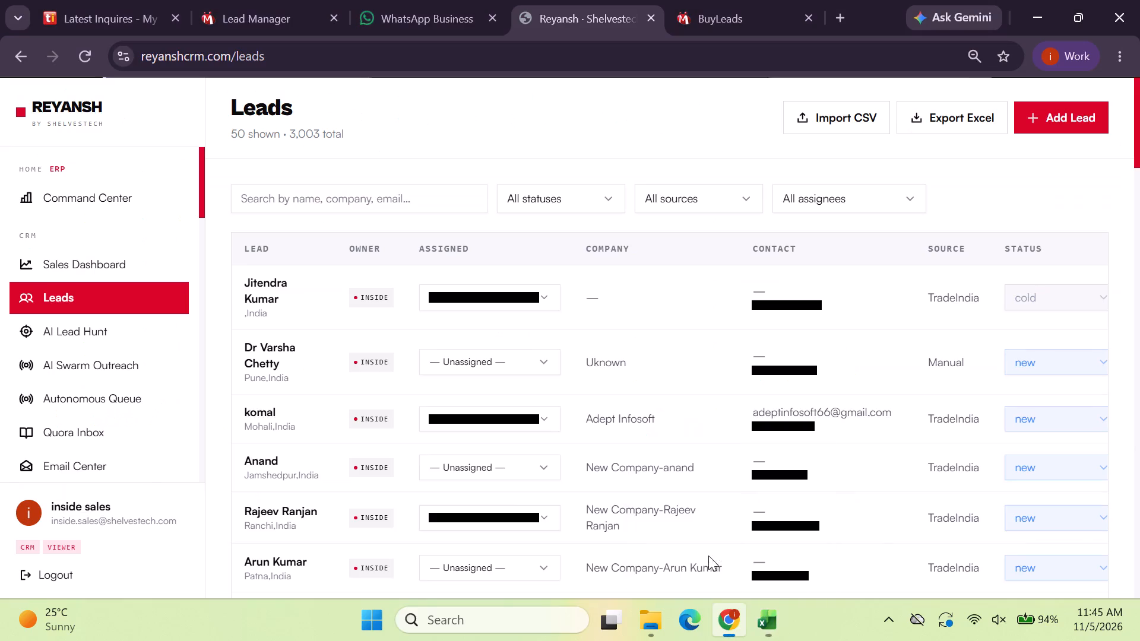
scroll(394, 440, "up", 3)
scroll(394, 440, "down", 4)
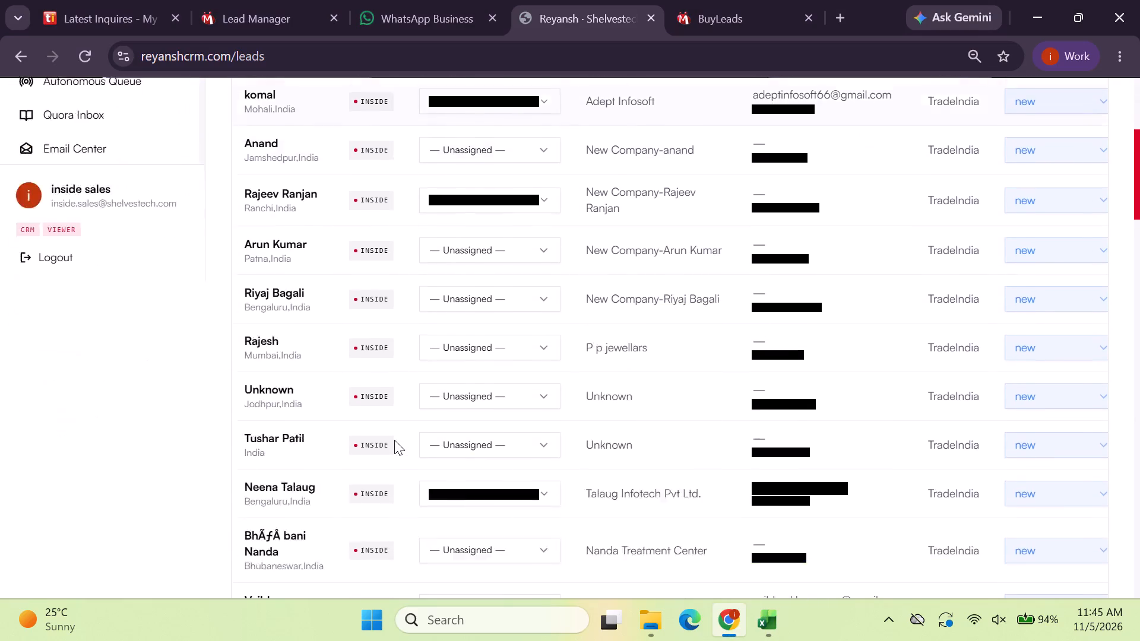
scroll(394, 440, "down", 8)
scroll(394, 440, "up", 9)
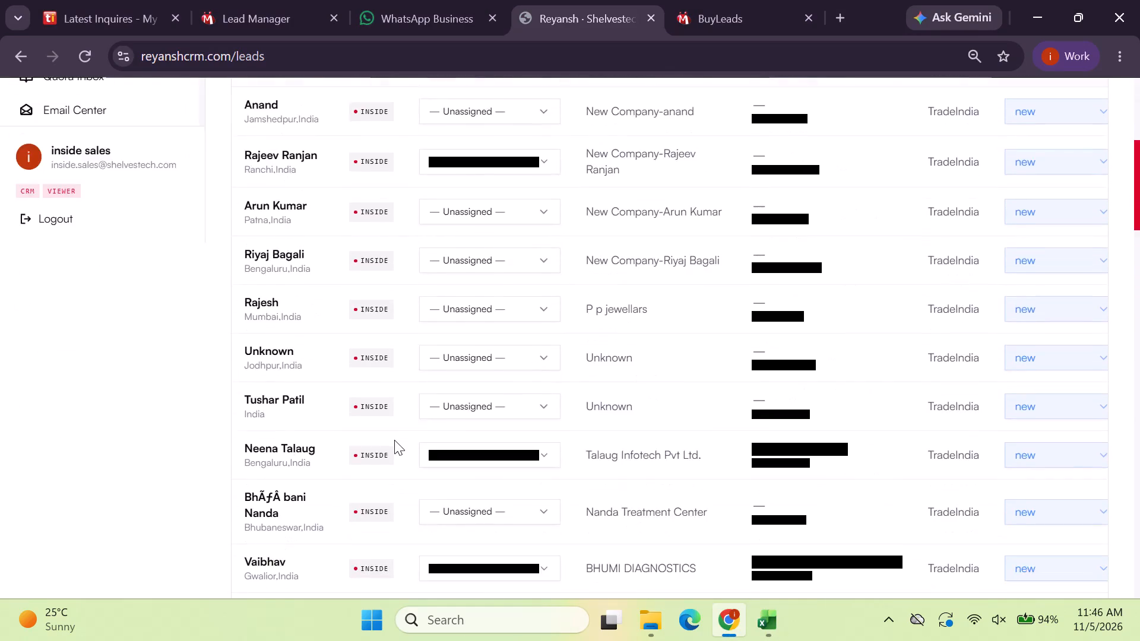
scroll(394, 440, "up", 3)
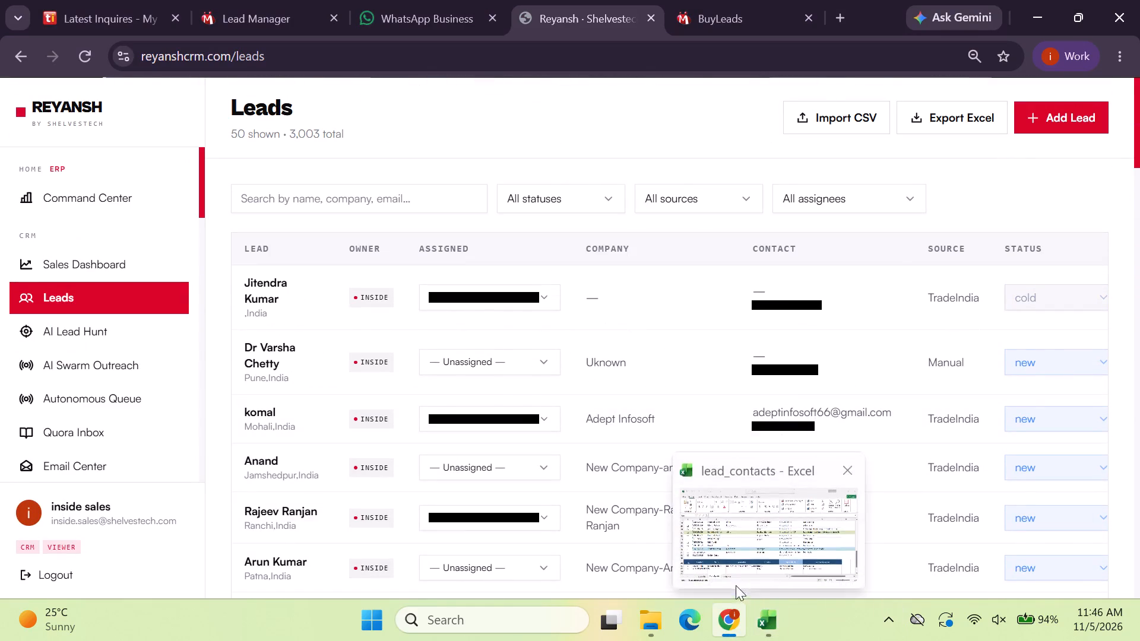
Go to the IndiaMart sheet of the lead_contacts workbook and select the contact number of the first lead, in row 3.
left_click(726, 564)
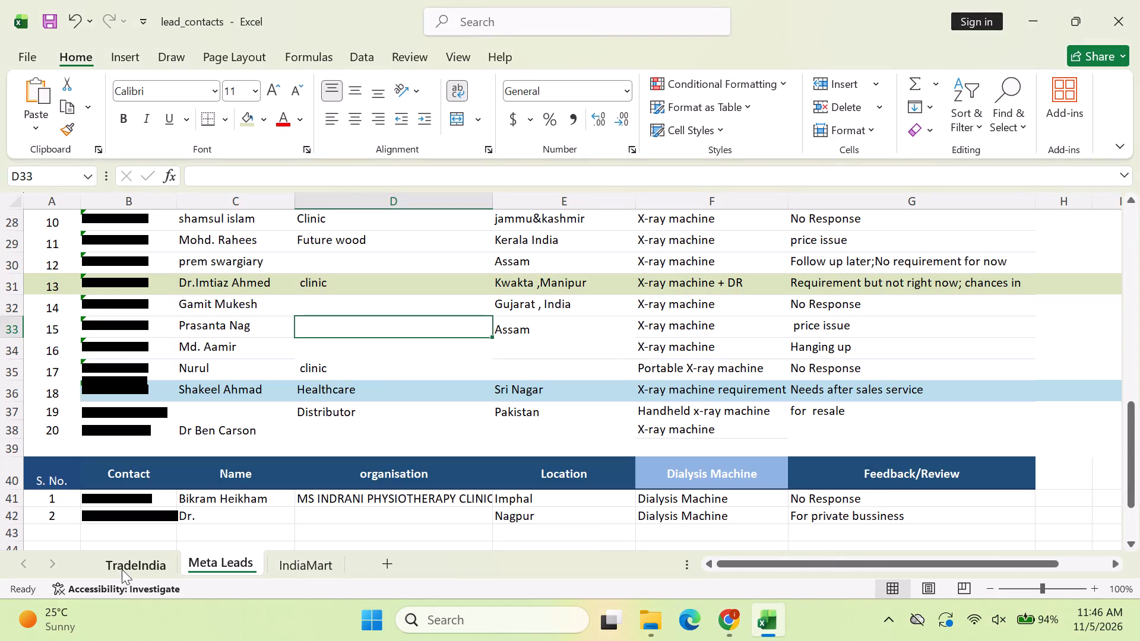
left_click(293, 571)
scroll(163, 475, "up", 1)
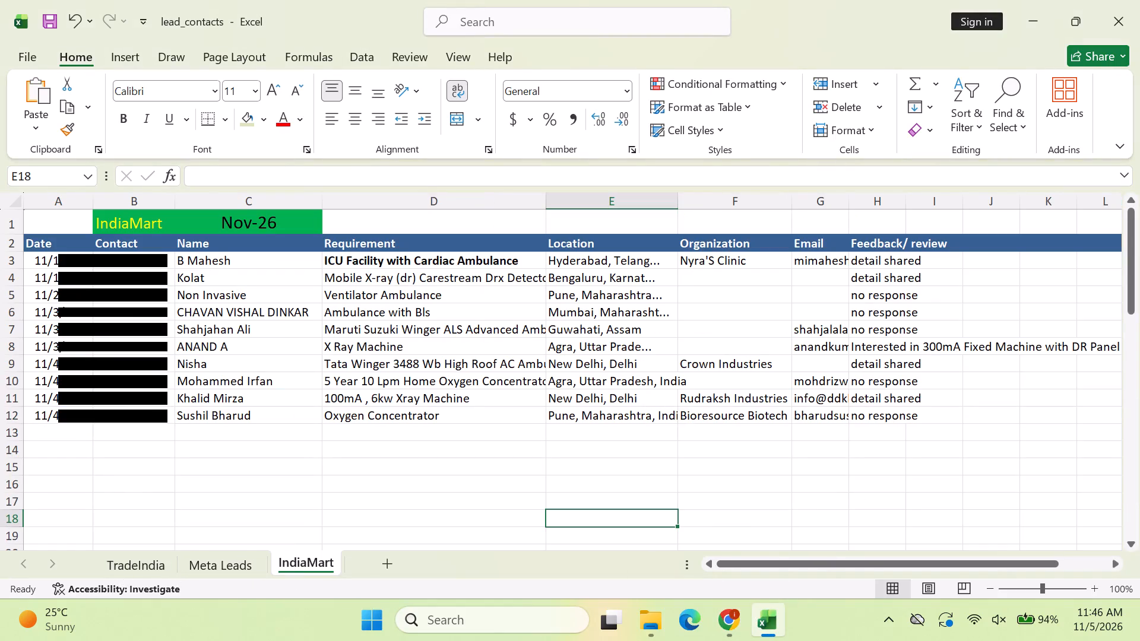
left_click(125, 262)
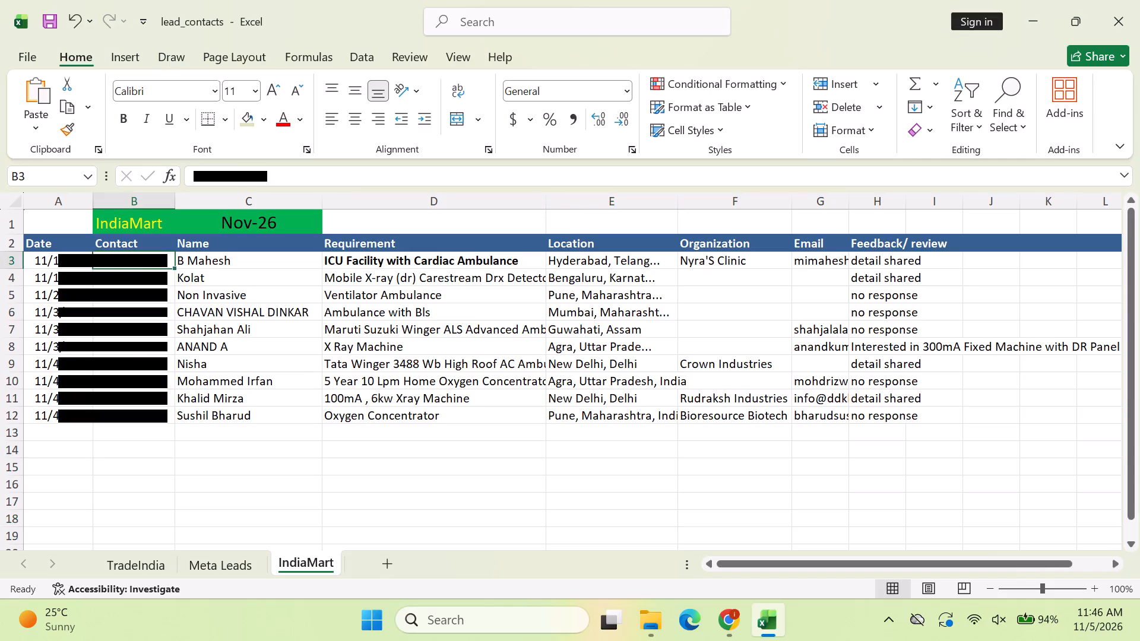
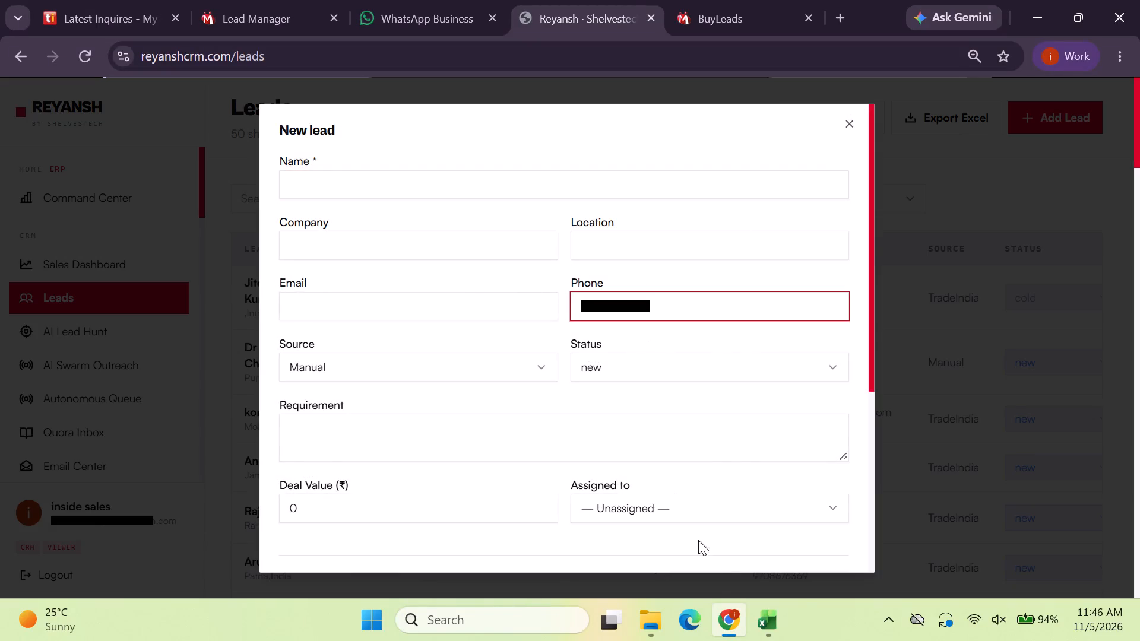
Copy the row 3 requirement, ICU Facility with Cardiac Ambulance, from the IndiaMart sheet into the new CRM lead's Requirement.
left_click(770, 632)
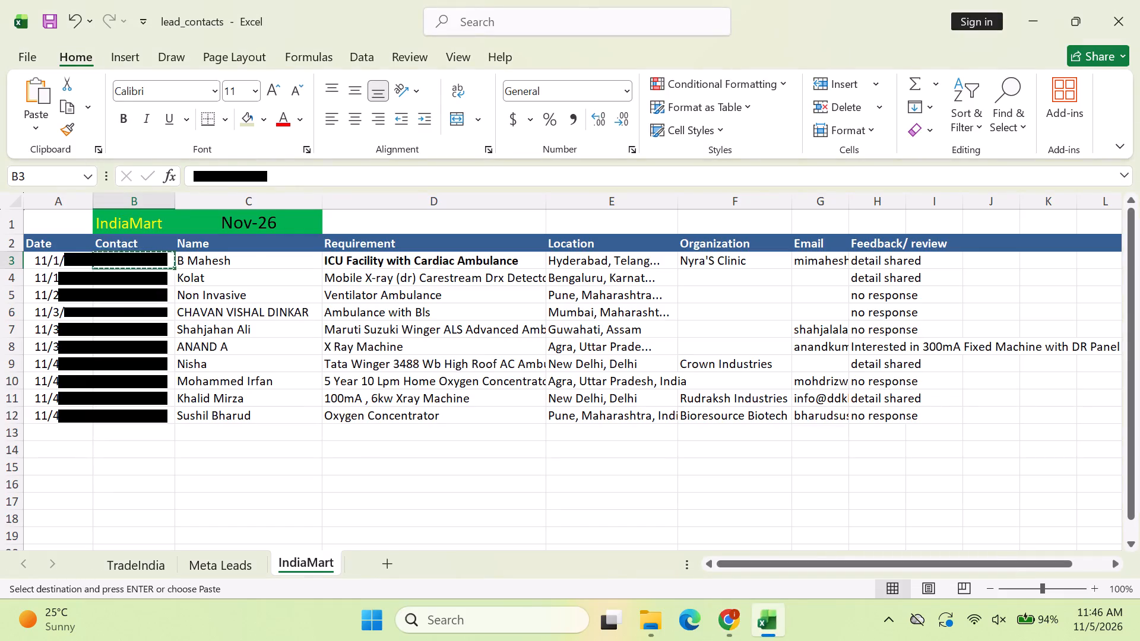
left_click(369, 259)
key("ctrl+c")
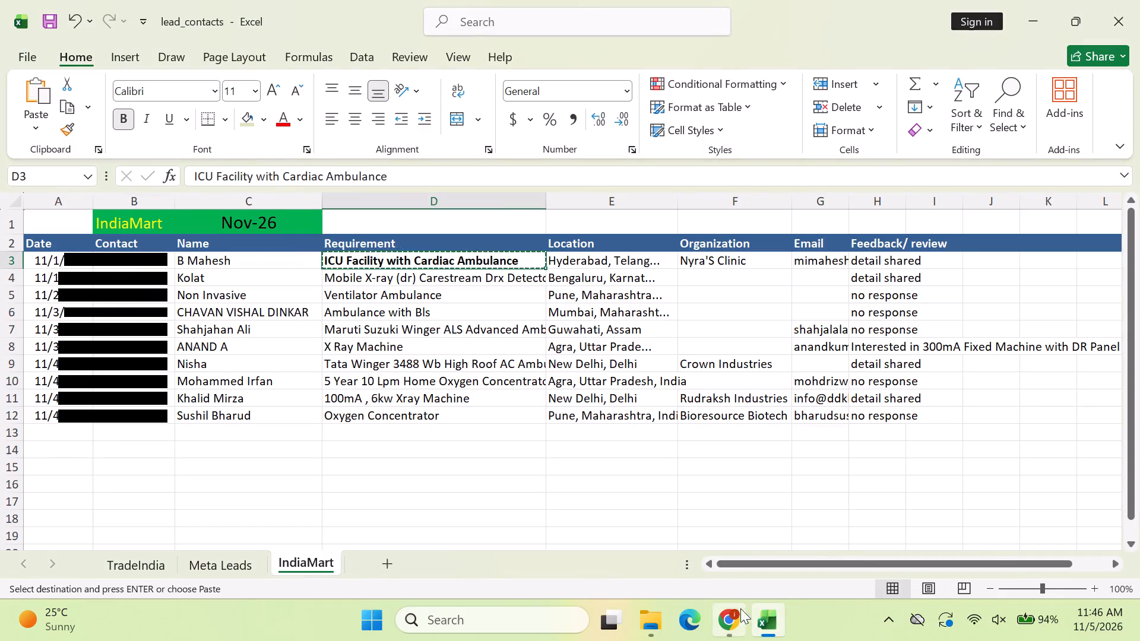
left_click(718, 625)
left_click(331, 424)
key("ctrl+v")
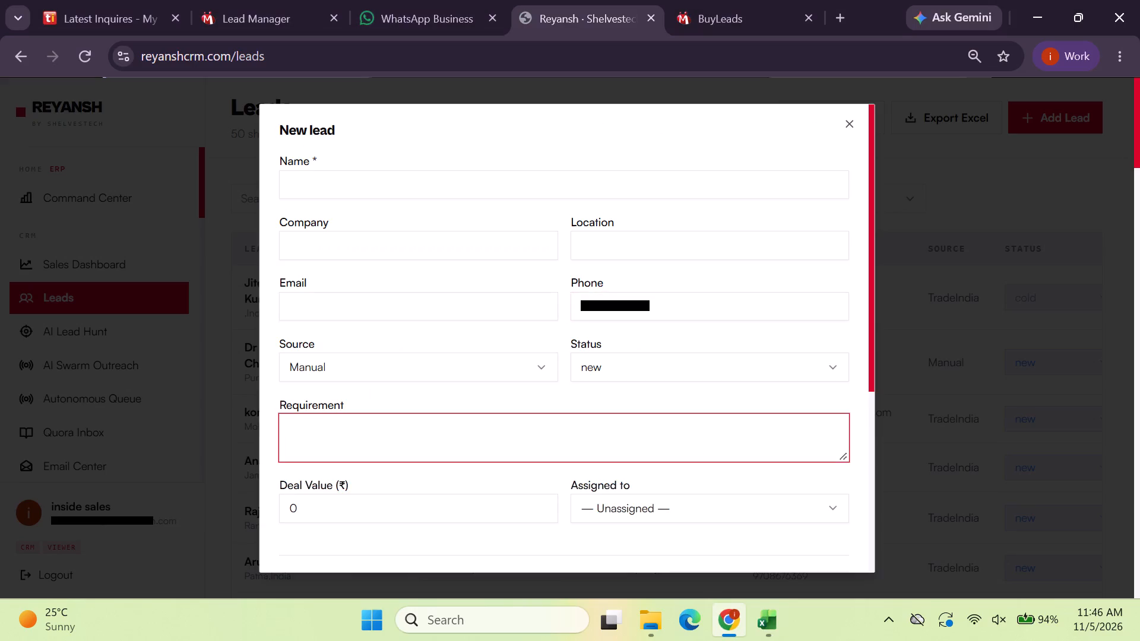
Copy the contact name from row 3 of the IndiaMart sheet into the new CRM lead's Name.
left_click(724, 627)
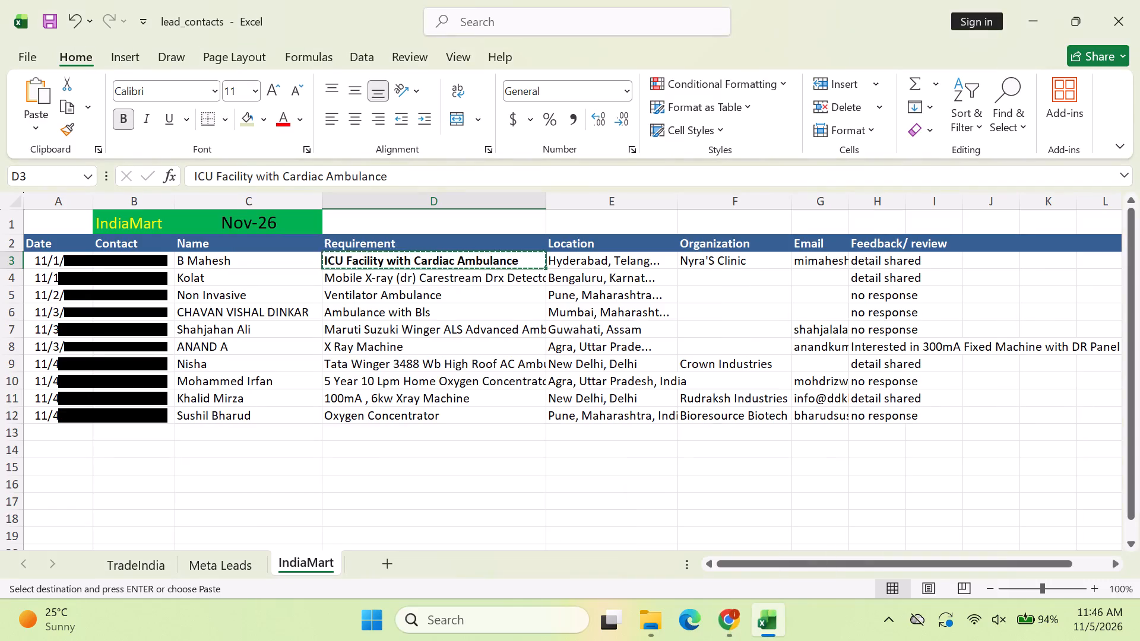
left_click(201, 265)
key("ctrl+c")
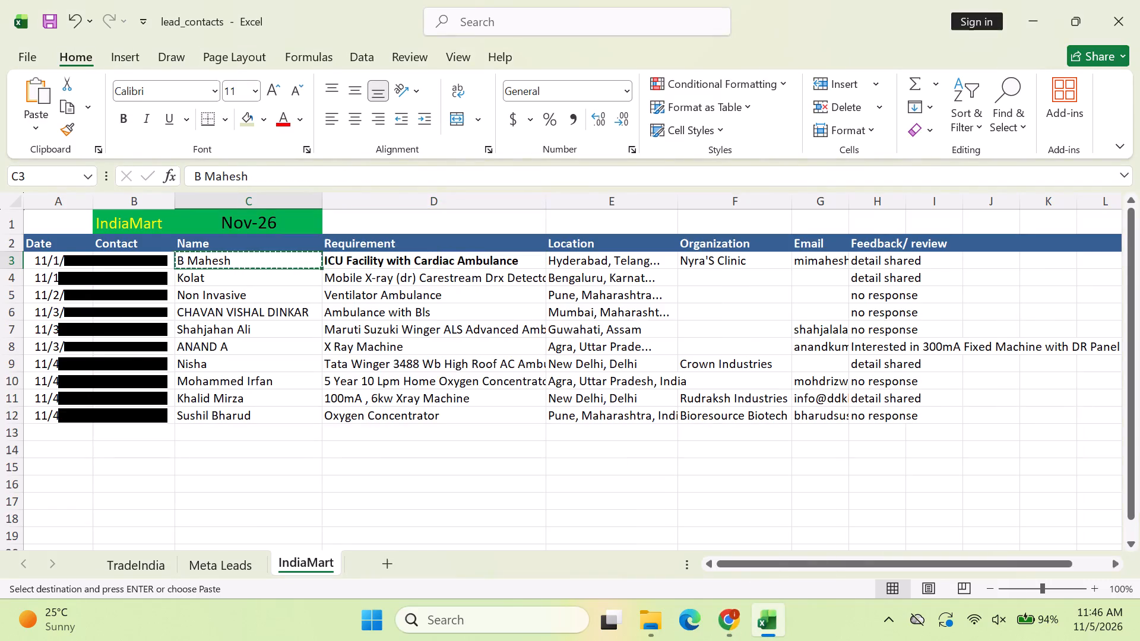
left_click(723, 623)
left_click(334, 181)
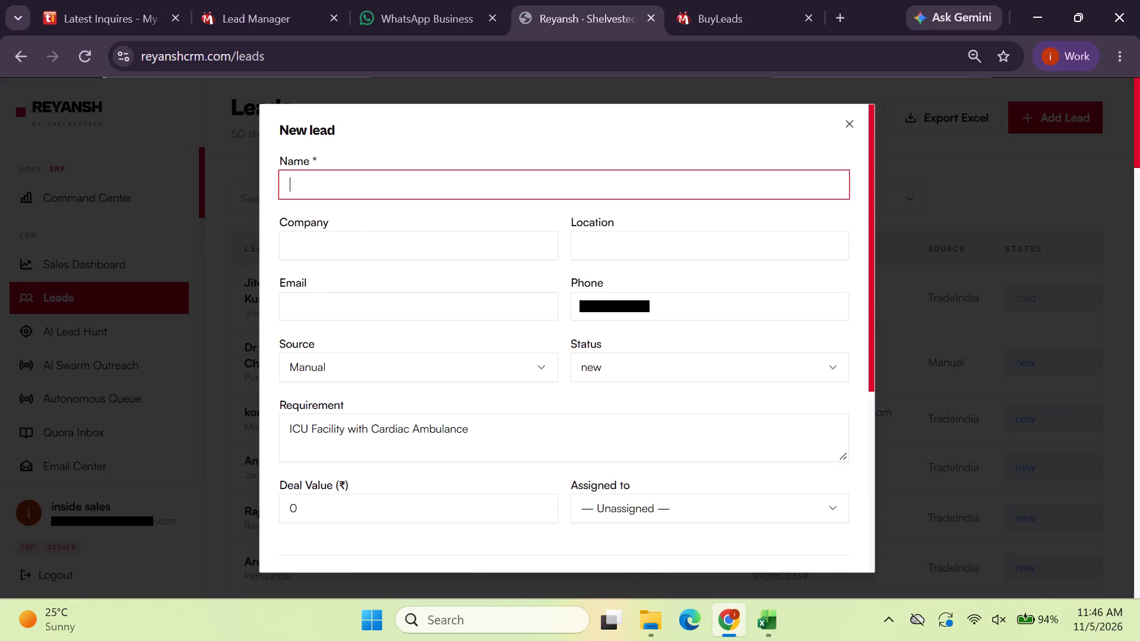
key("ctrl+v")
Copy the row 3 organization, Nyra'S Clinic, from the IndiaMart sheet into the new CRM lead's Company.
left_click(734, 624)
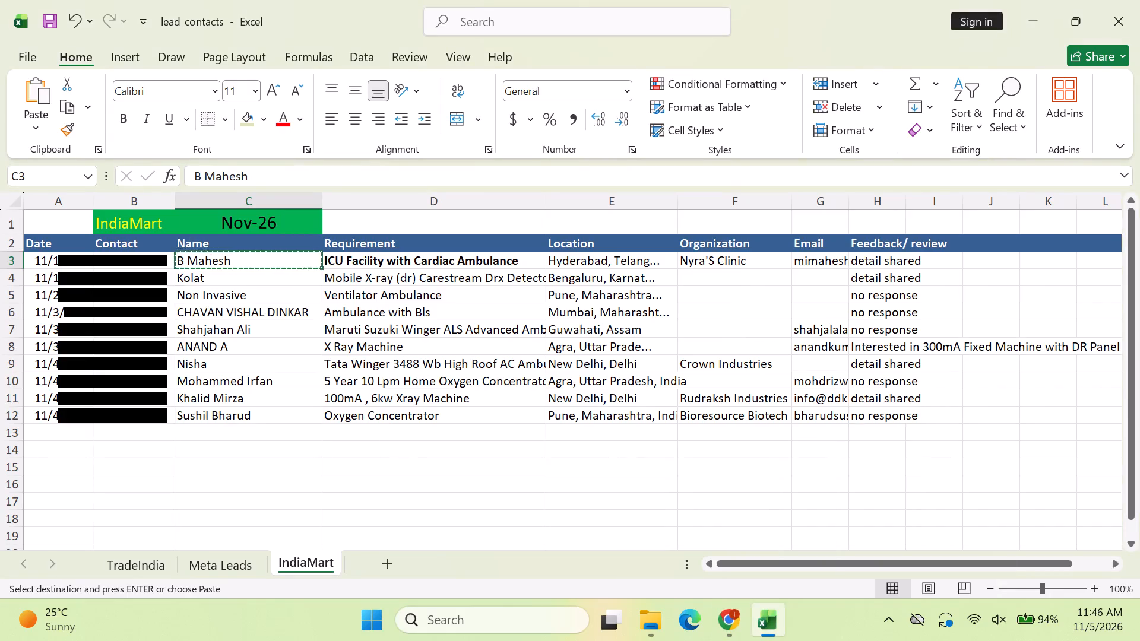
left_click(707, 266)
key("ctrl+c")
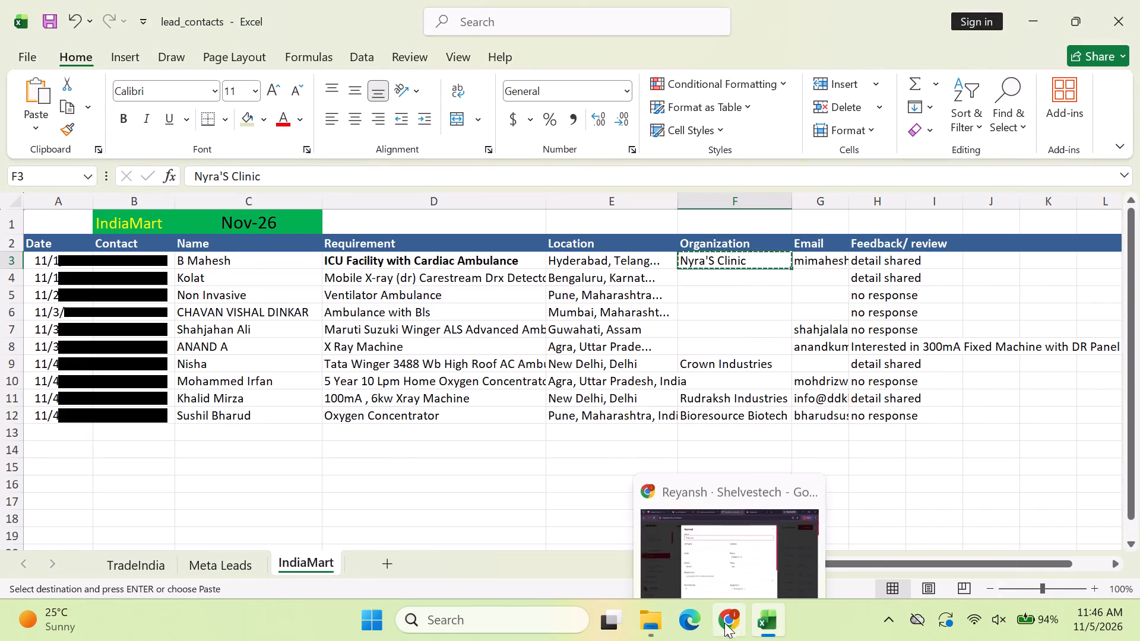
left_click(733, 620)
left_click(321, 251)
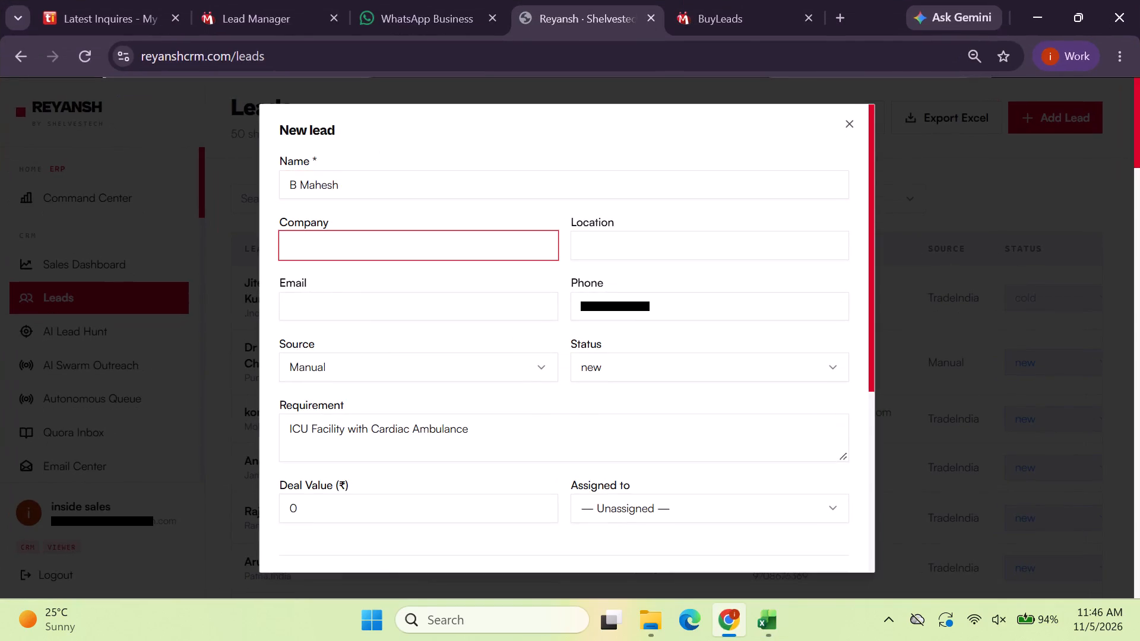
key("ctrl+v")
Copy the row 3 location into the new CRM lead and complete the cut-off state so it reads Hyderabad, Telangana.
left_click(765, 615)
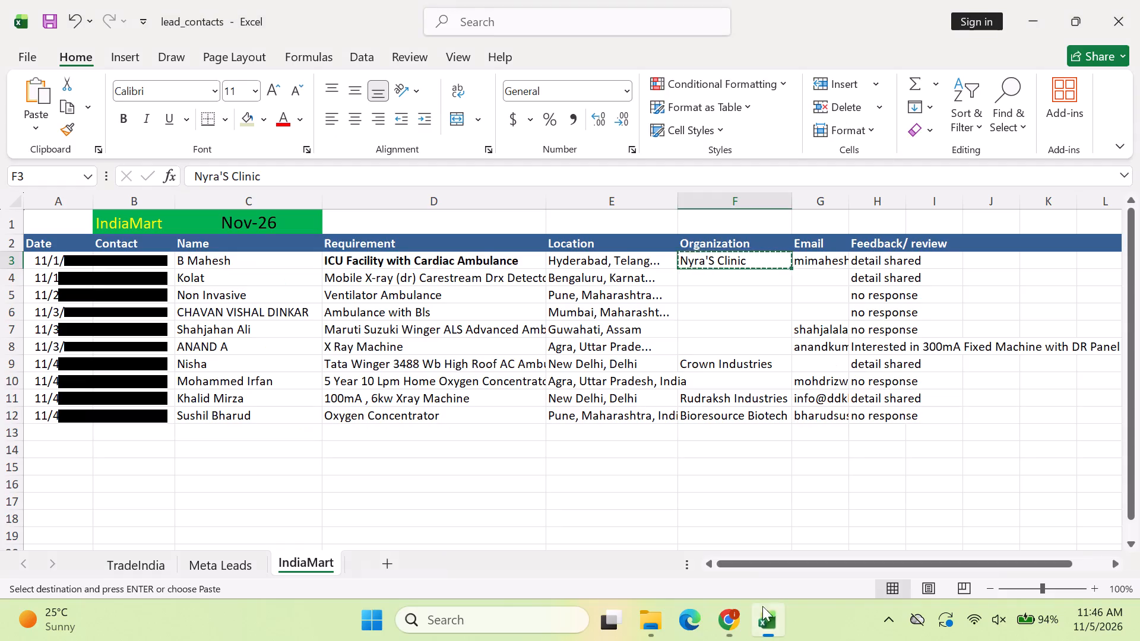
left_click(596, 265)
key("ctrl+c")
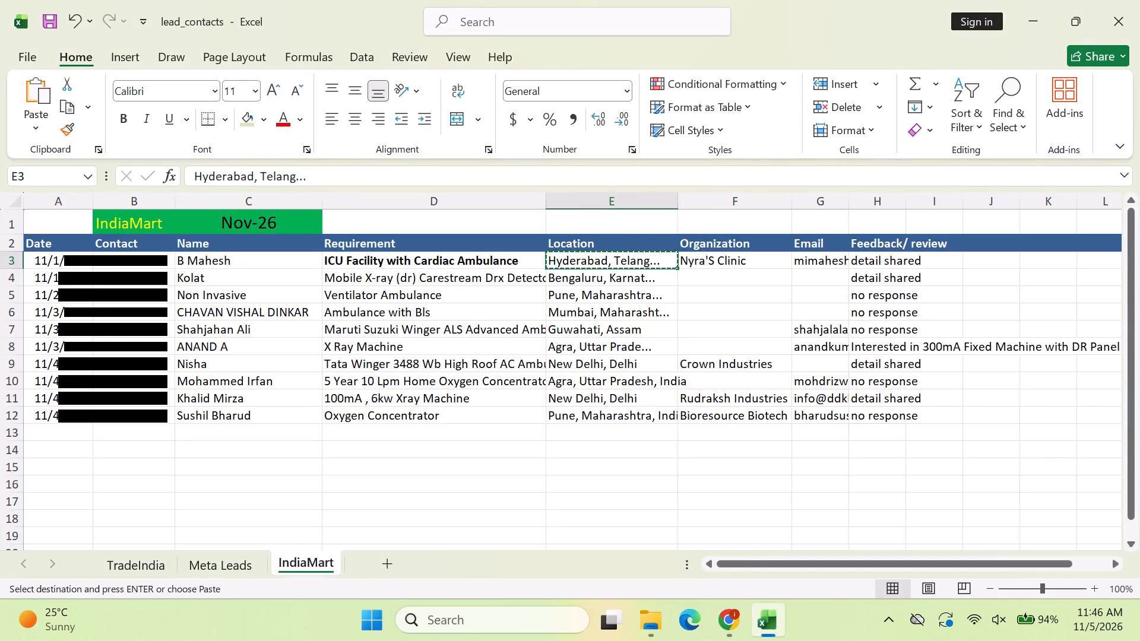
left_click(728, 618)
left_click(602, 238)
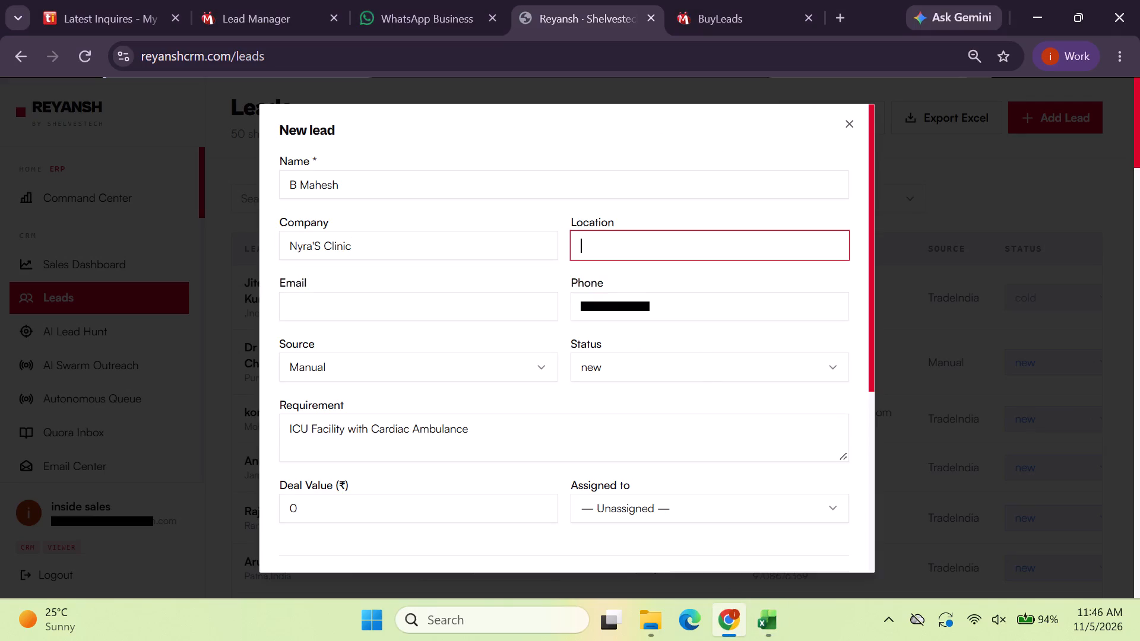
key("ctrl+v")
key("BackSpace")
key("BackSpace")
key("BackSpace")
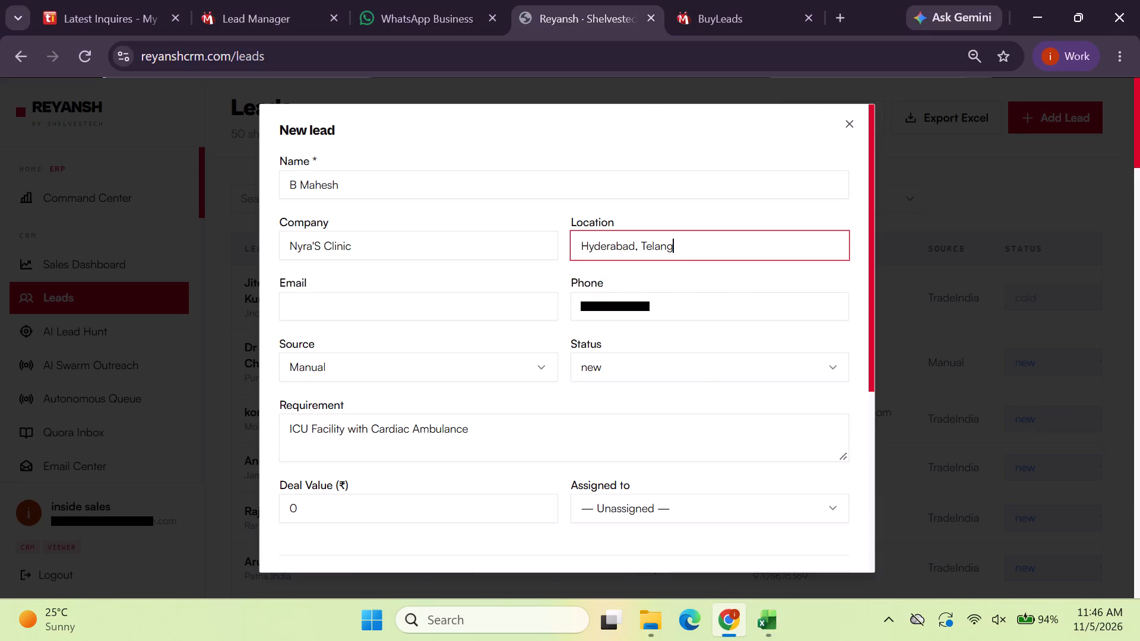
type("ana")
Widen the Email column of the IndiaMart sheet so the full addresses fit.
left_click(730, 617)
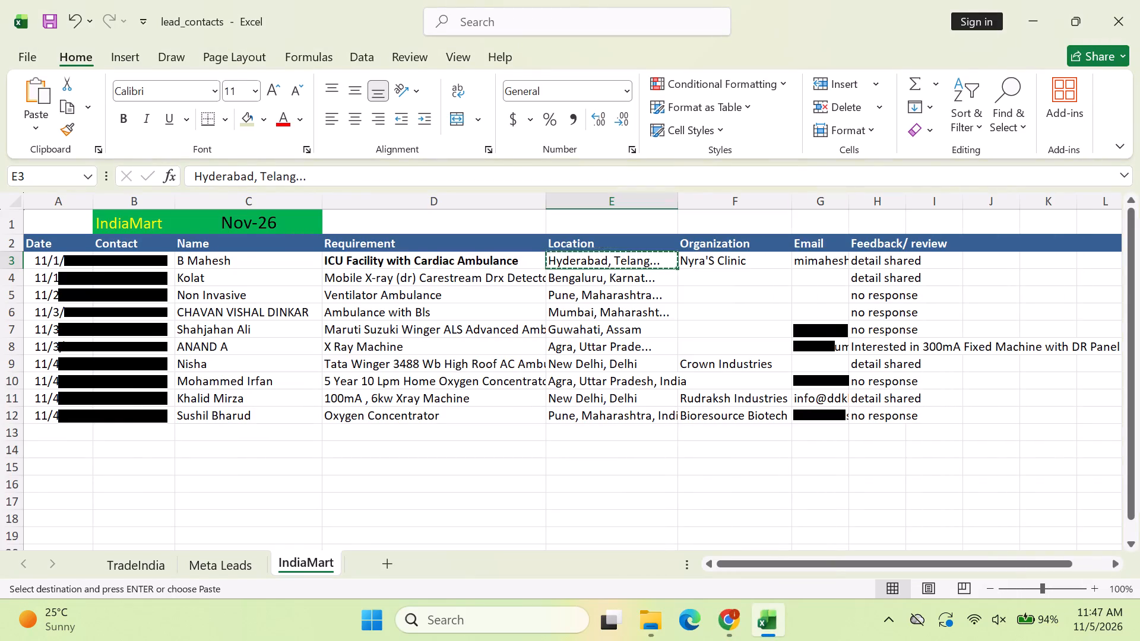
left_click(830, 202)
left_click_drag(847, 199, 900, 202)
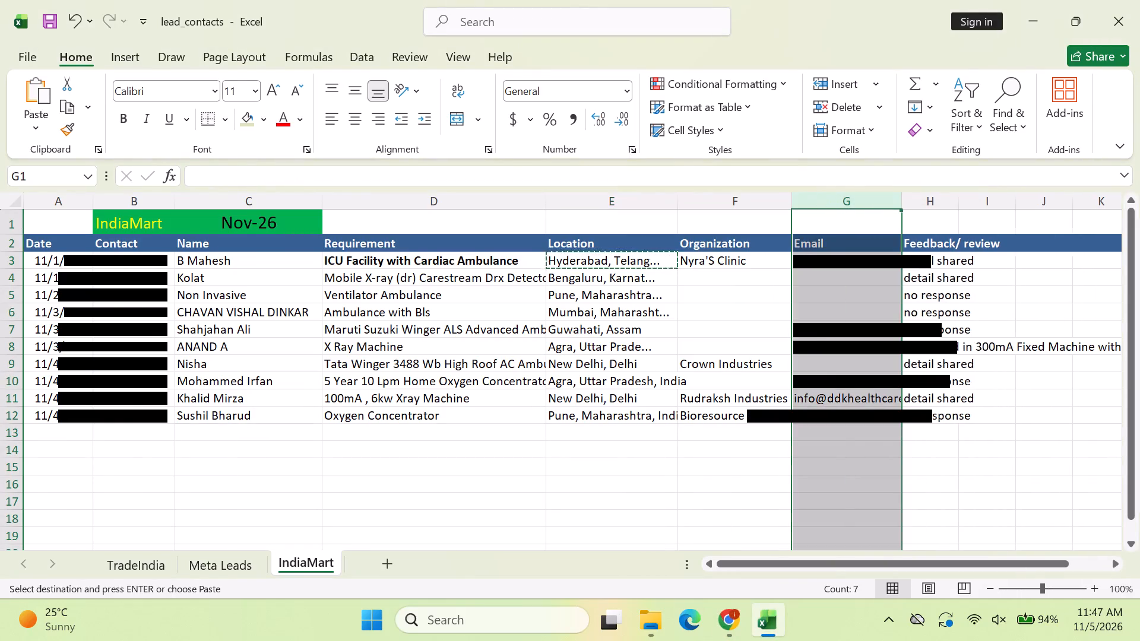
left_click_drag(900, 201, 961, 210)
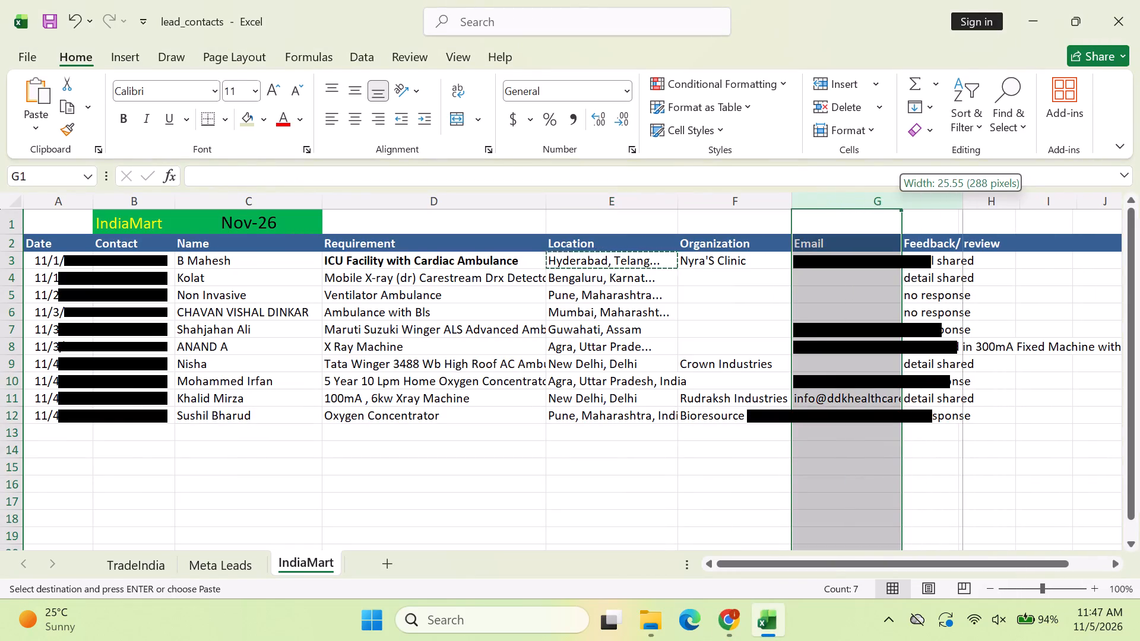
left_click_drag(961, 210, 971, 214)
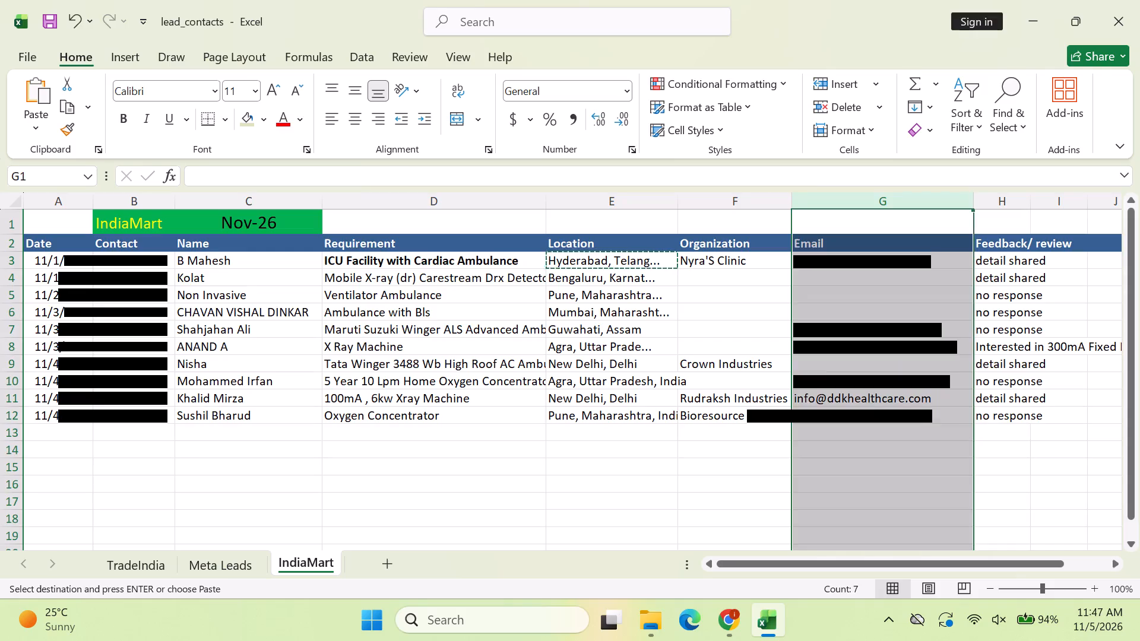
Copy the email address from row 3 of the IndiaMart sheet into the new CRM lead's Email.
left_click(911, 264)
key("ctrl+c")
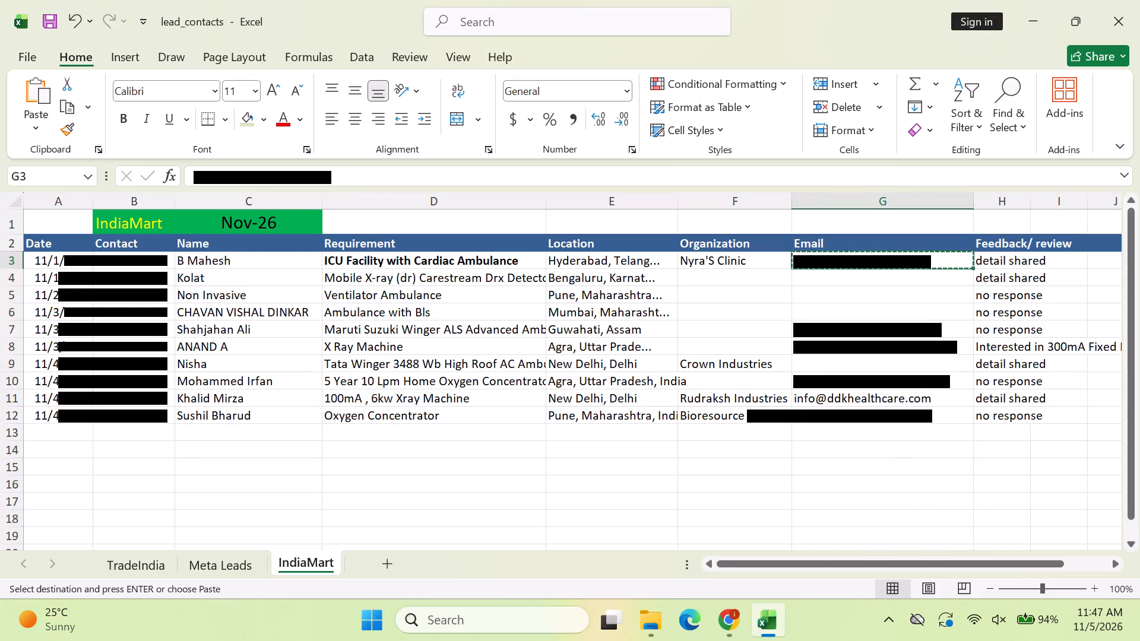
left_click(736, 618)
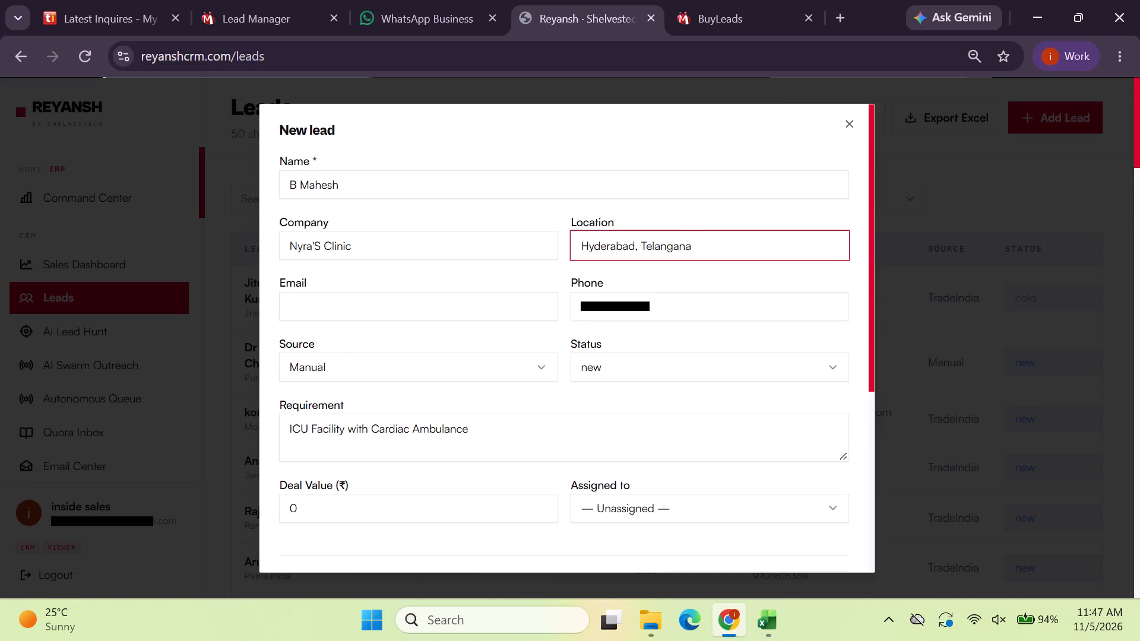
left_click(341, 302)
key("ctrl+v")
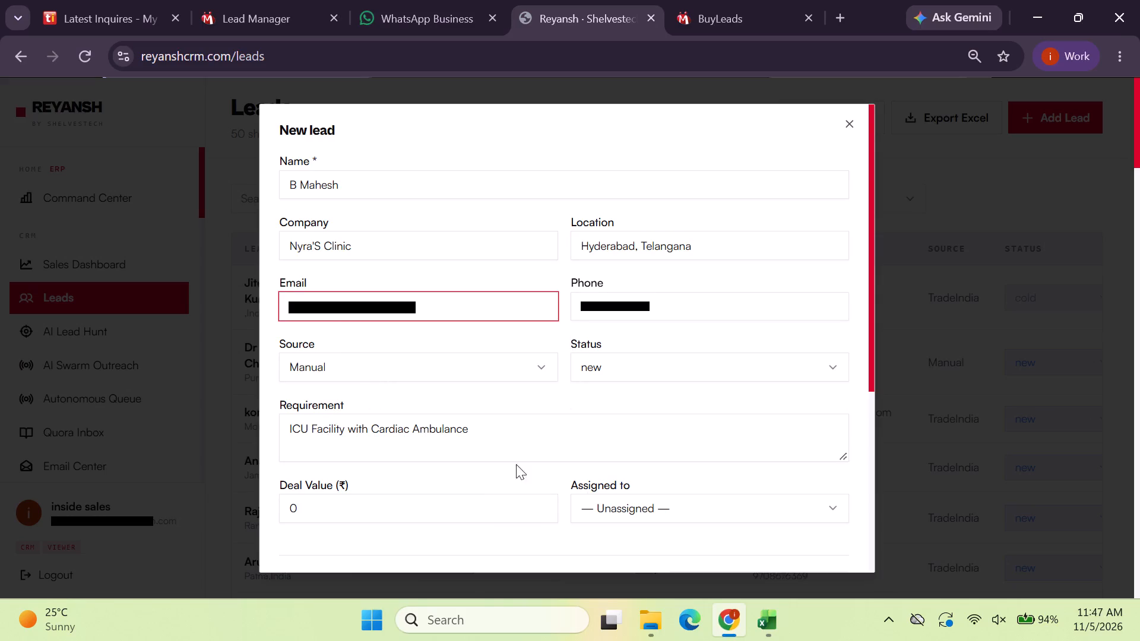
scroll(572, 410, "down", 2)
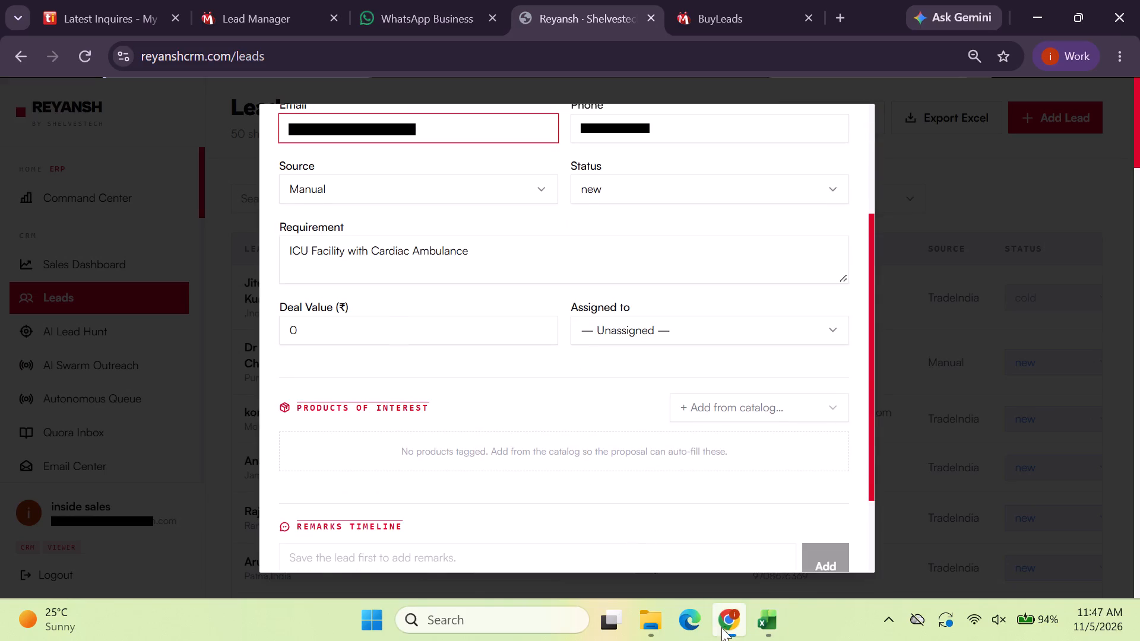
left_click(730, 623)
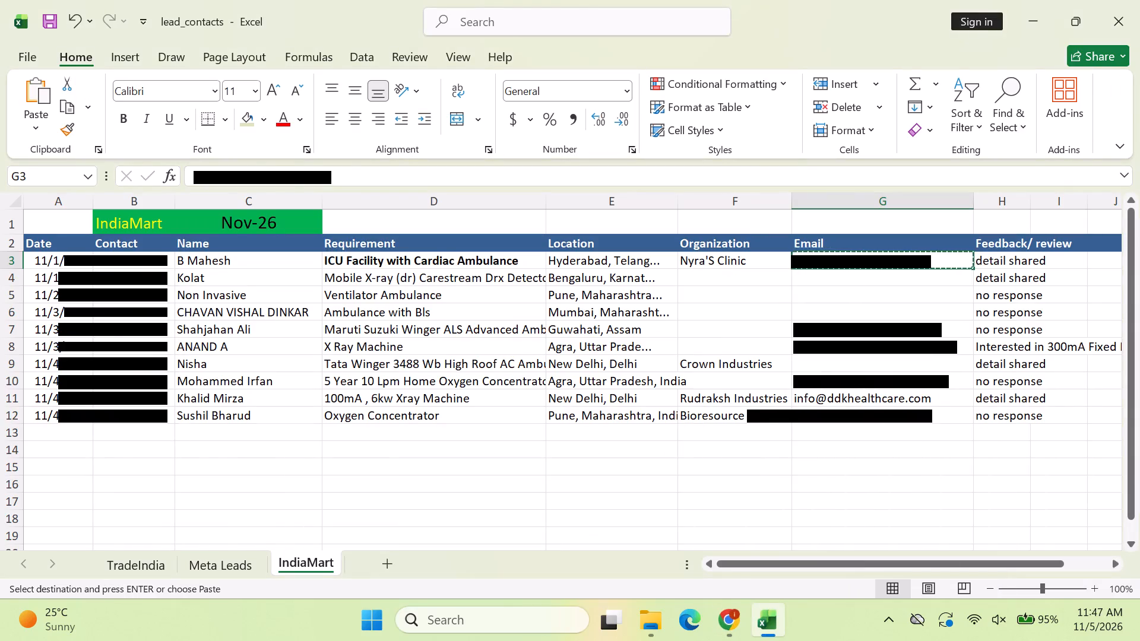
Fill row 3 of the IndiaMart sheet, the Nyra'S Clinic lead, with the light green colour.
left_click(12, 261)
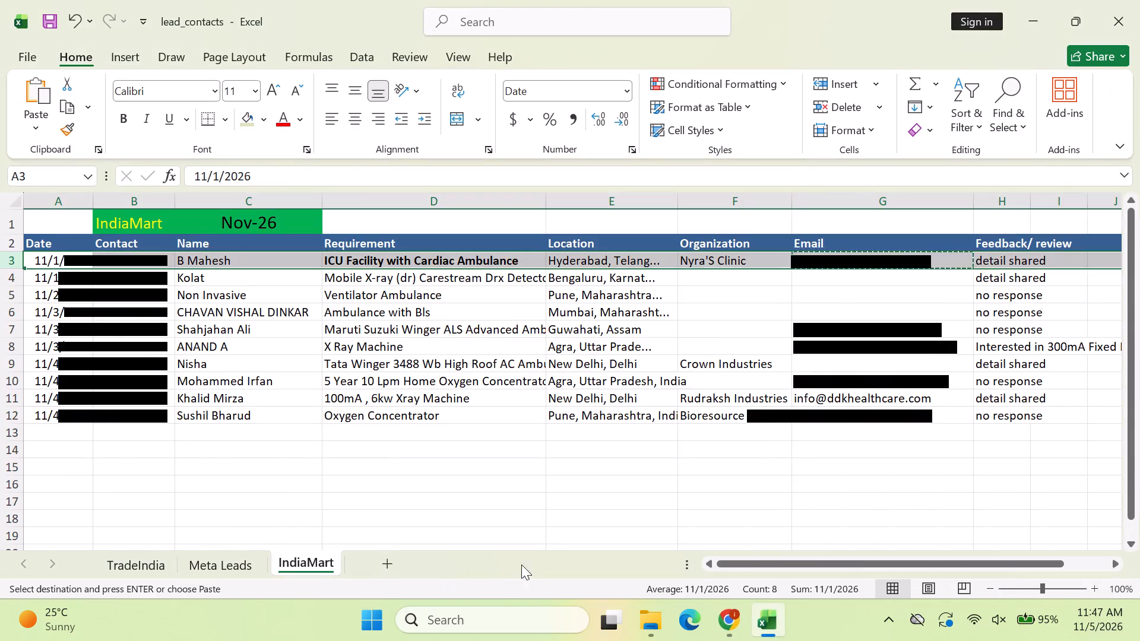
left_click(249, 121)
left_click(396, 386)
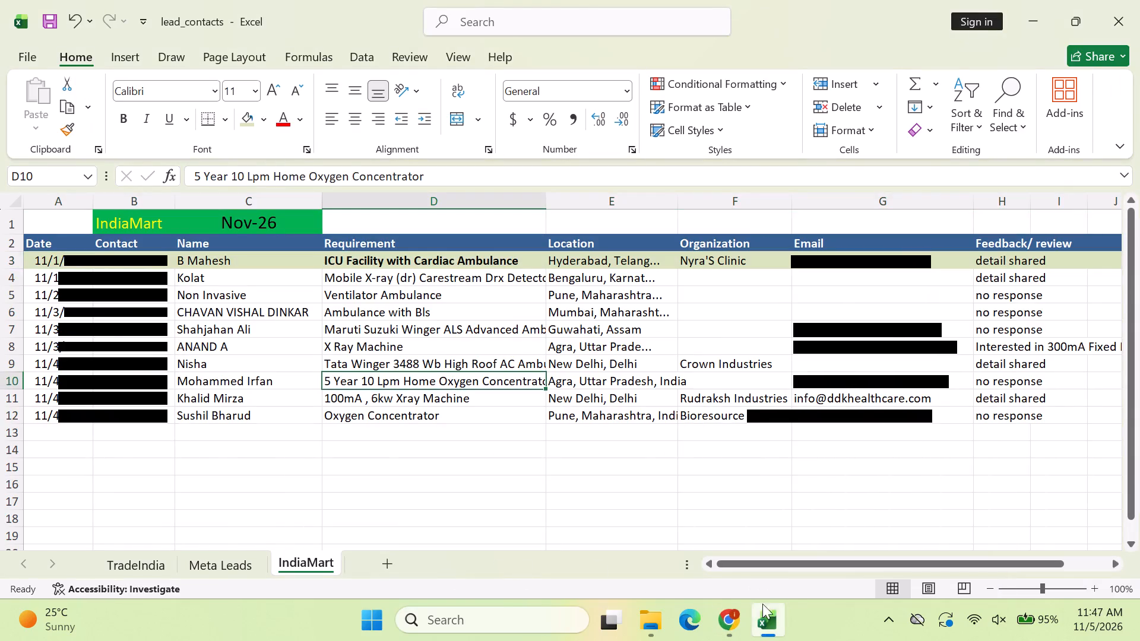
Switch to the Reyansh CRM in Chrome and assign the new lead to the inside sales account.
left_click(729, 614)
left_click(673, 329)
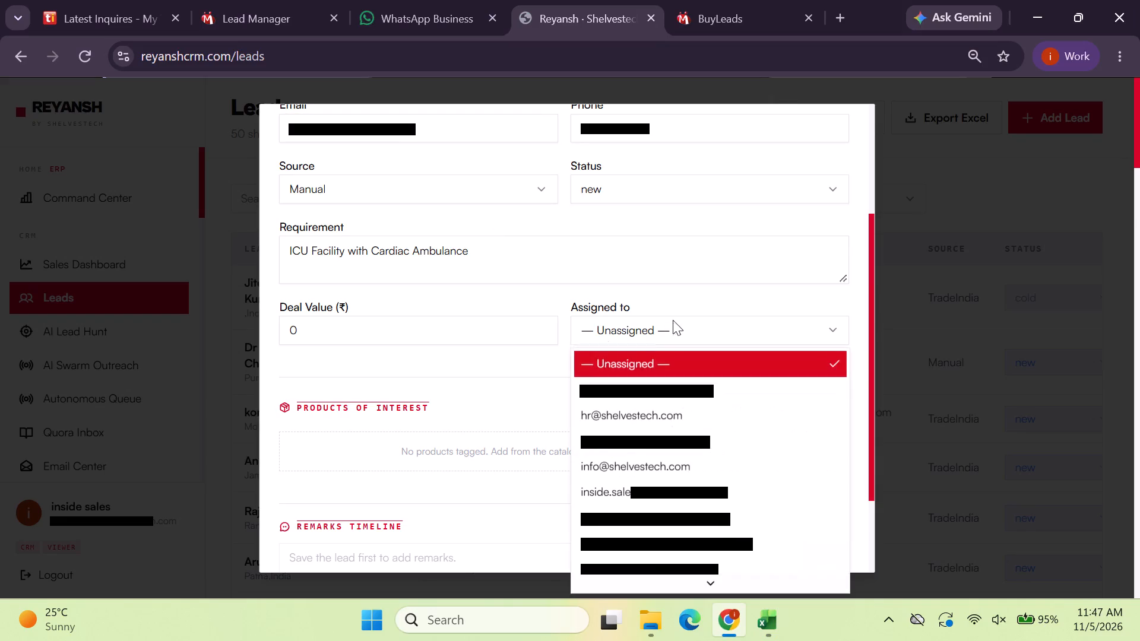
left_click(623, 493)
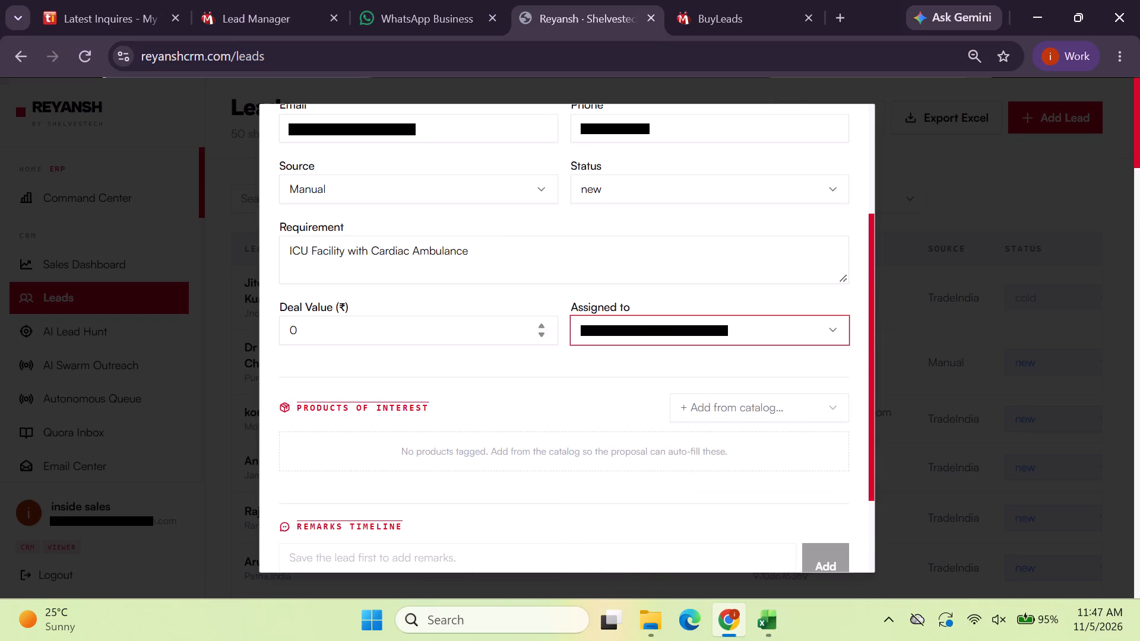
Set the new lead's Source to IndiaMART.
scroll(421, 457, "down", 1)
scroll(608, 436, "up", 1)
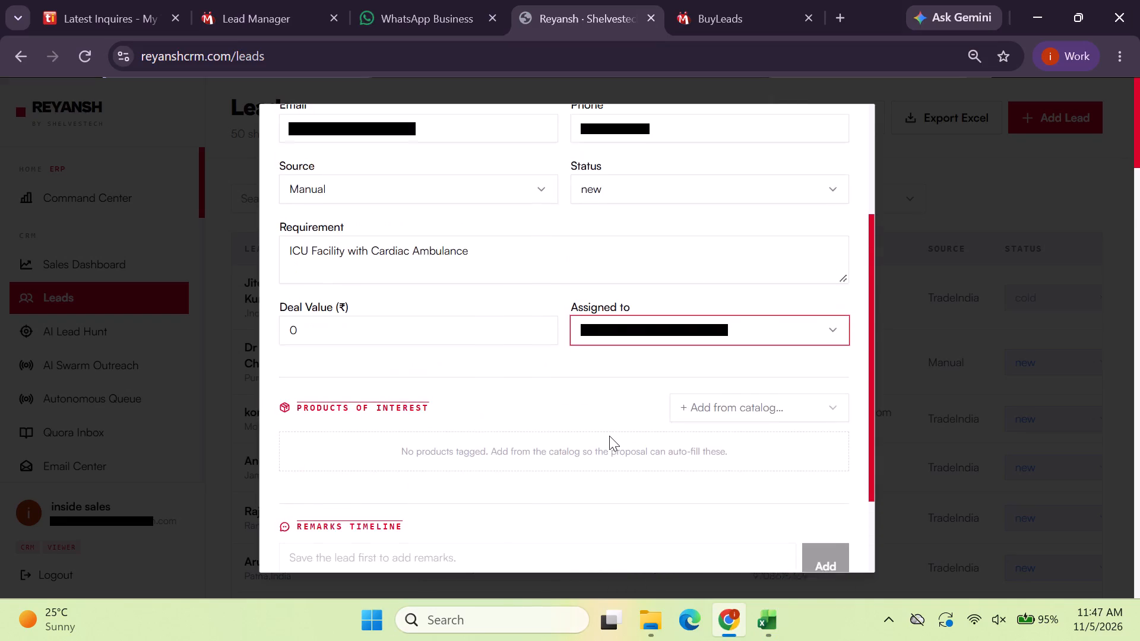
scroll(609, 436, "down", 2)
scroll(609, 436, "up", 2)
left_click(453, 254)
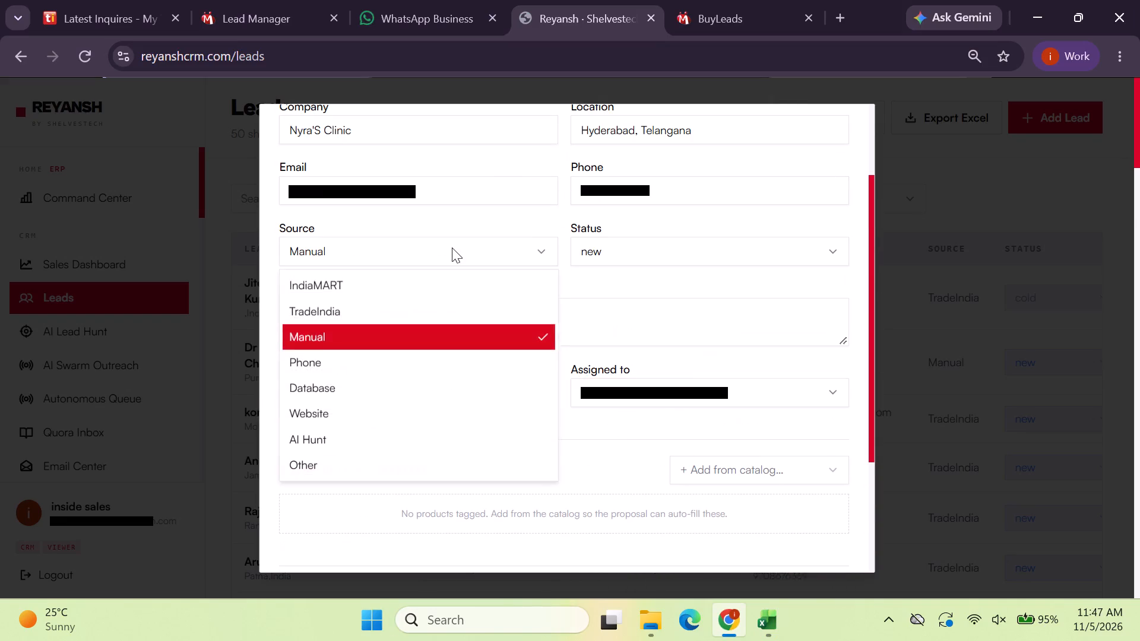
left_click(339, 280)
Review the completed new lead form and add the Nyra'S Clinic lead to the CRM.
scroll(606, 393, "up", 4)
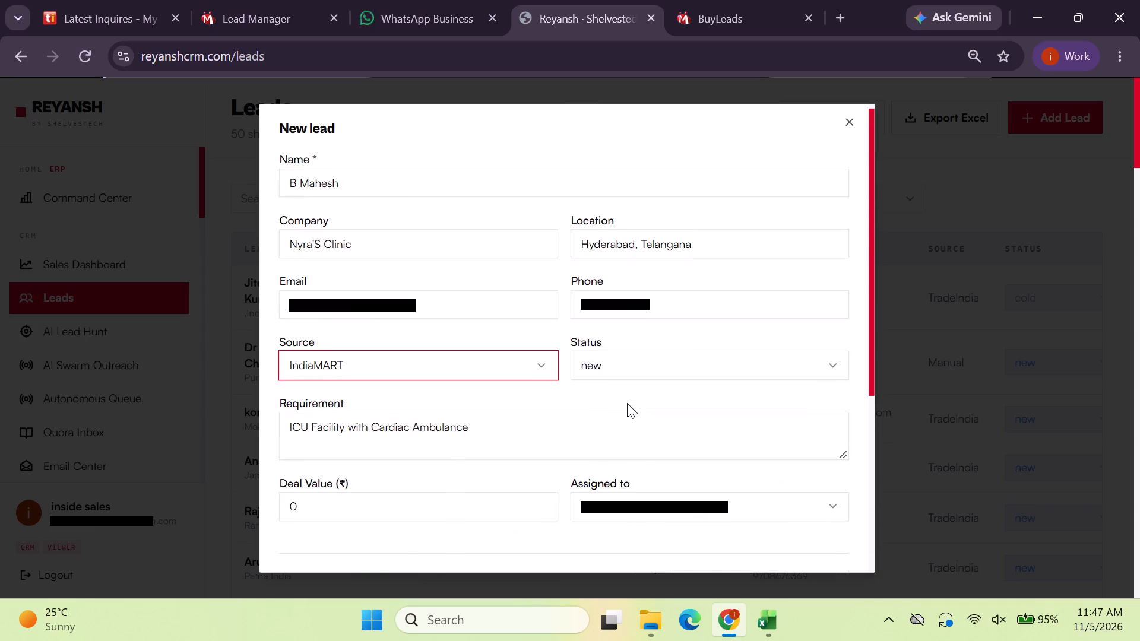
scroll(627, 403, "down", 10)
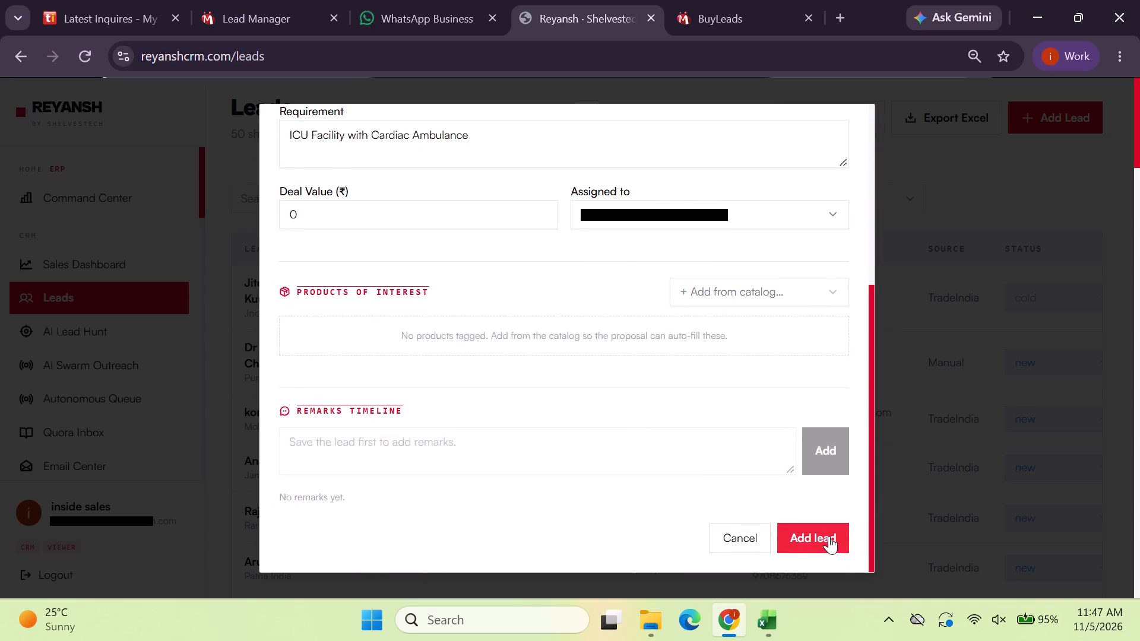
left_click(491, 452)
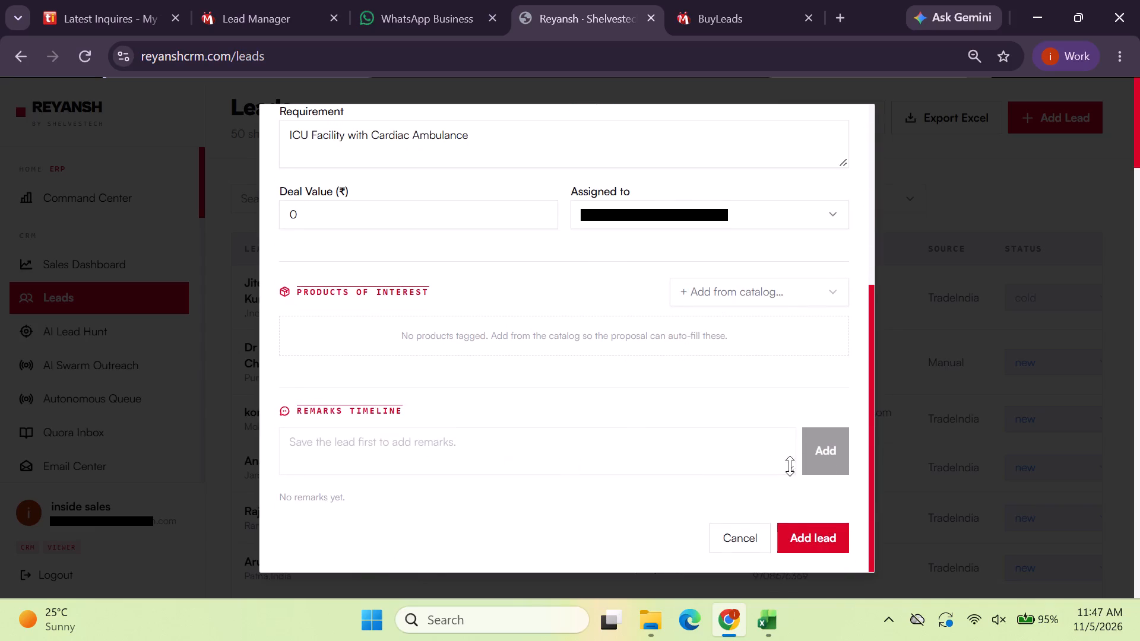
left_click(805, 537)
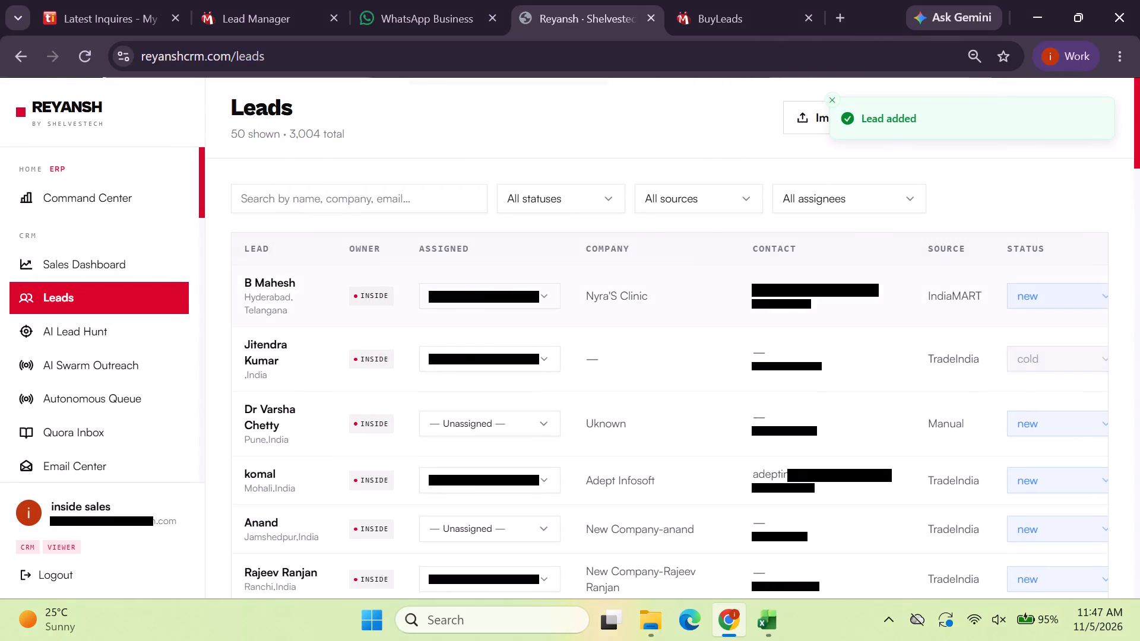
Open the newly added Nyra'S Clinic lead for editing from the Leads list.
left_click(784, 307)
key("Right")
key("Right")
key("Right")
key("Right")
key("Right")
key("Right")
key("Right")
key("Right")
key("Right")
key("Right")
key("Right")
key("Right")
key("Right")
key("Right")
key("Right")
key("Right")
key("Right")
key("Right")
key("Right")
key("Right")
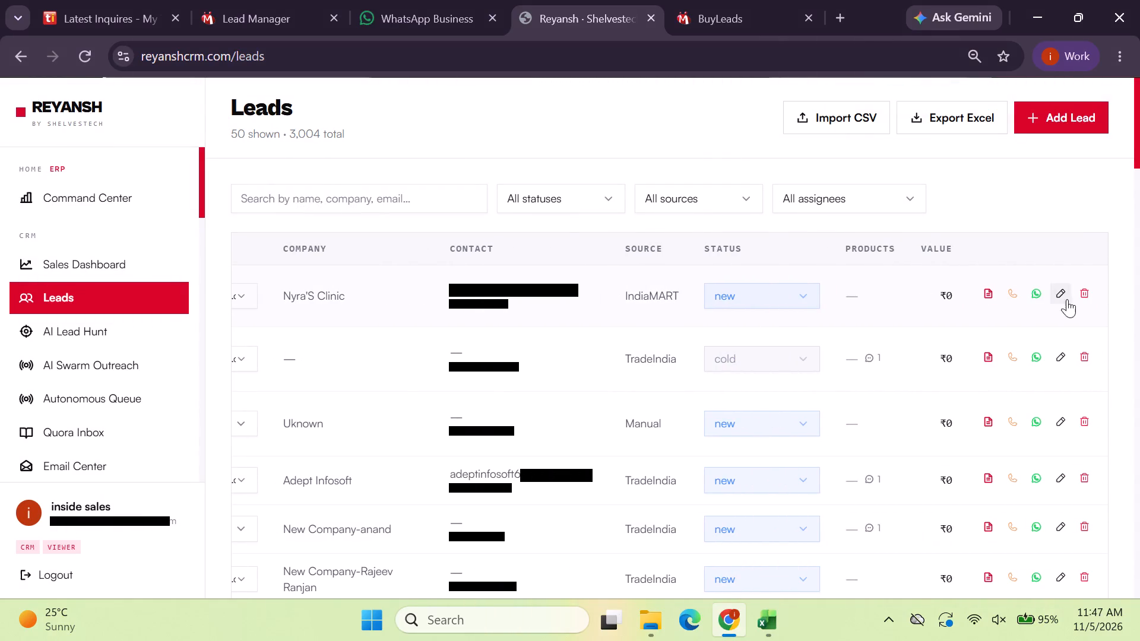
Add the remark "Detail Shared" to the Nyra'S Clinic lead in the CRM and save the lead.
left_click(1060, 288)
scroll(401, 450, "down", 3)
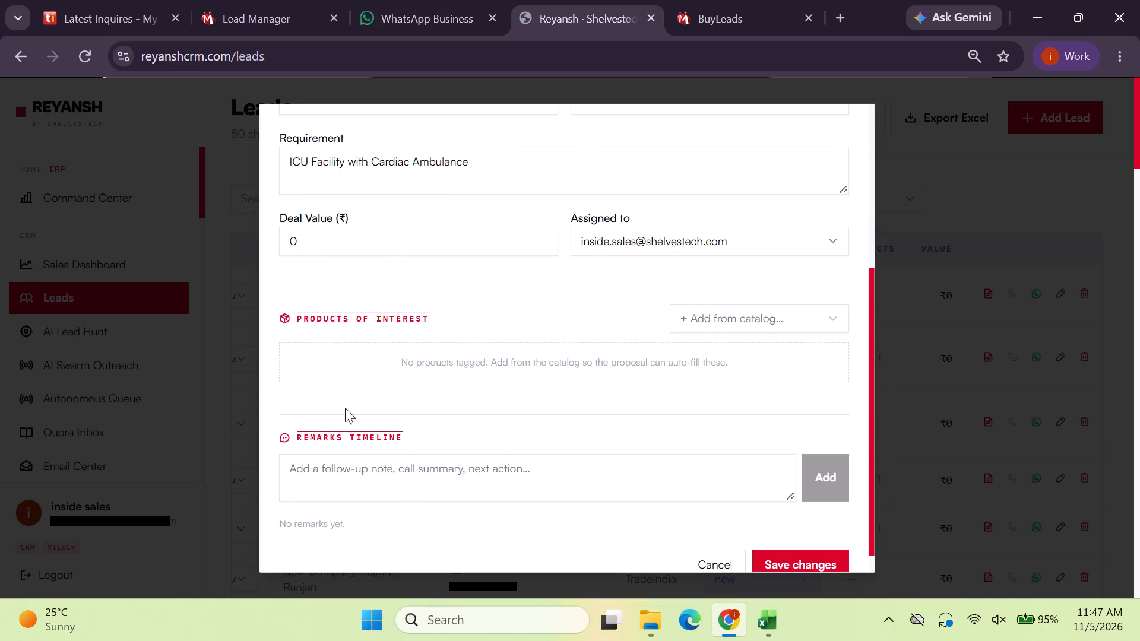
left_click(325, 351)
left_click(328, 469)
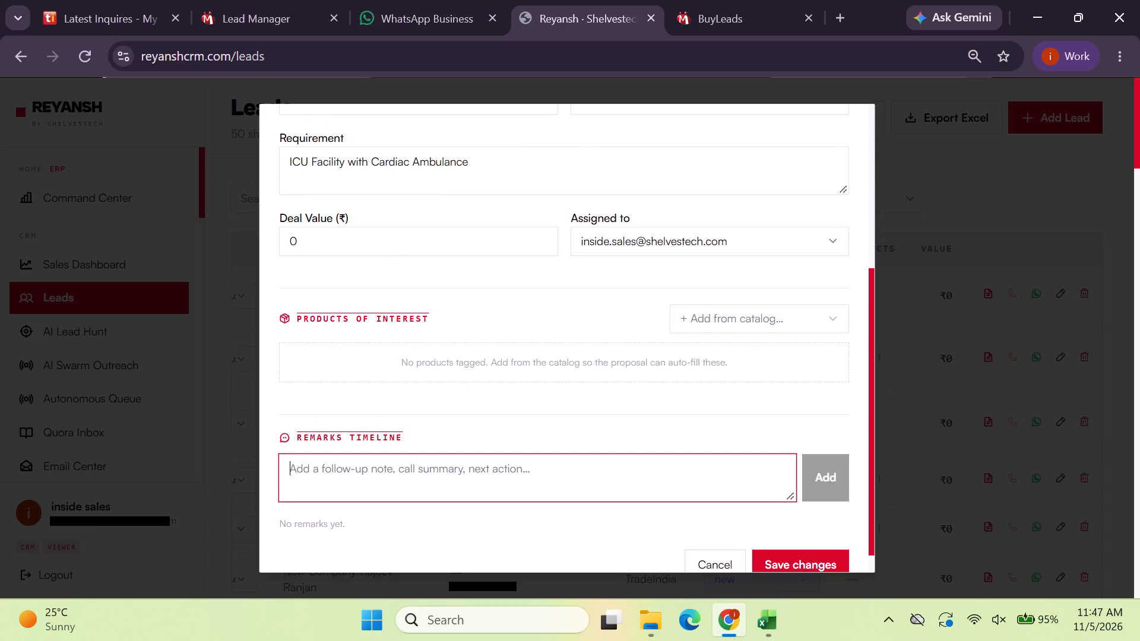
key("d")
type("etail")
key("space")
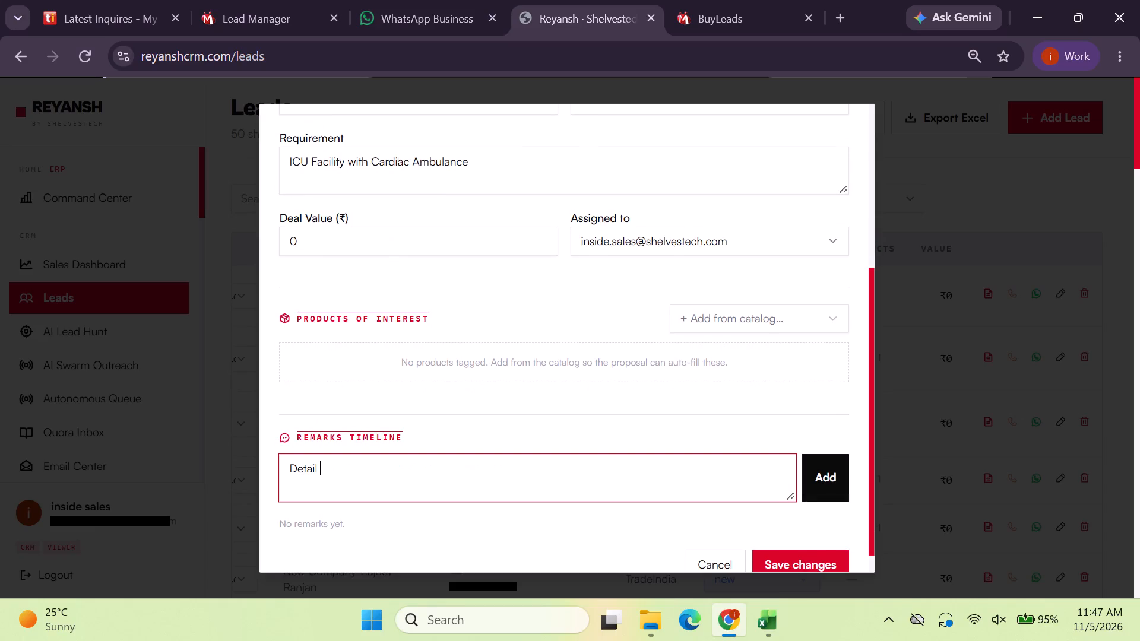
key("s")
type("hared")
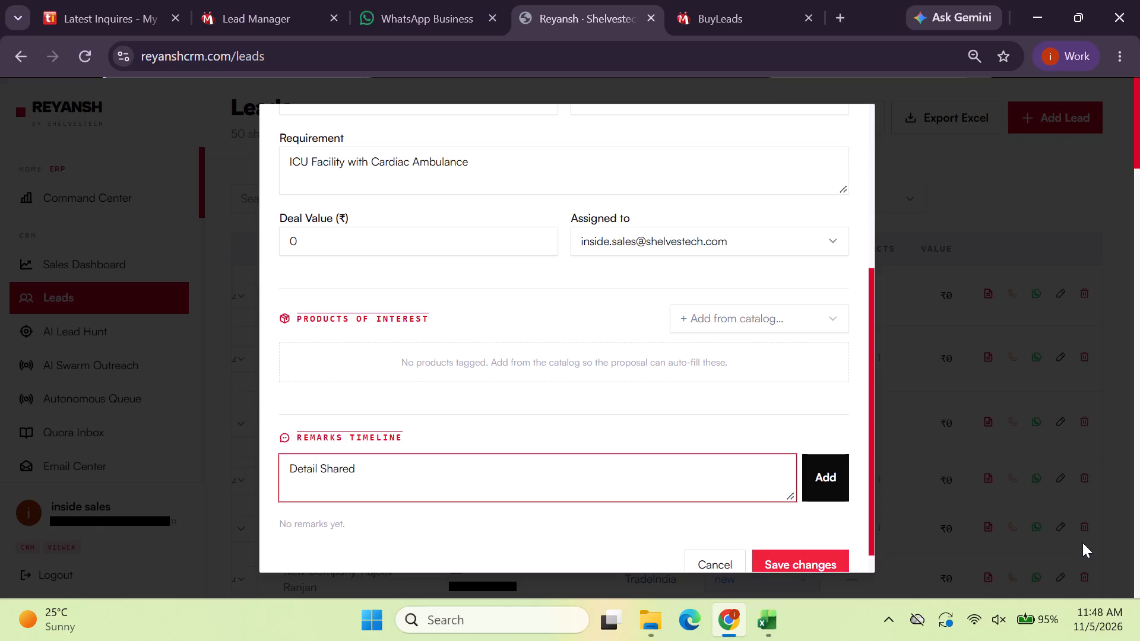
left_click(841, 471)
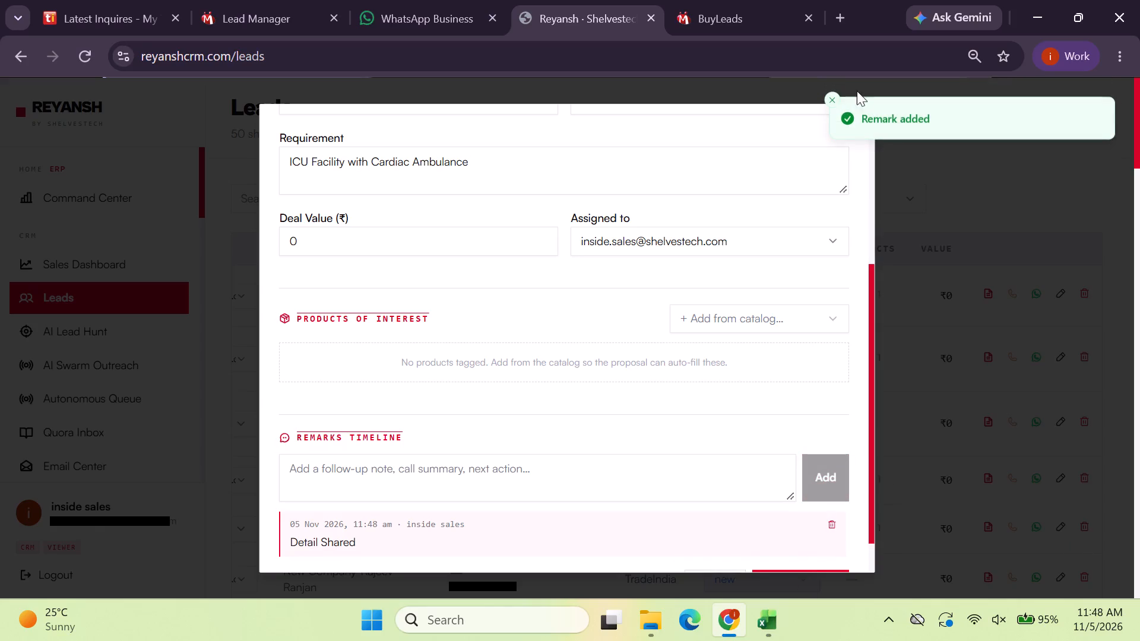
scroll(750, 447, "down", 4)
left_click(784, 530)
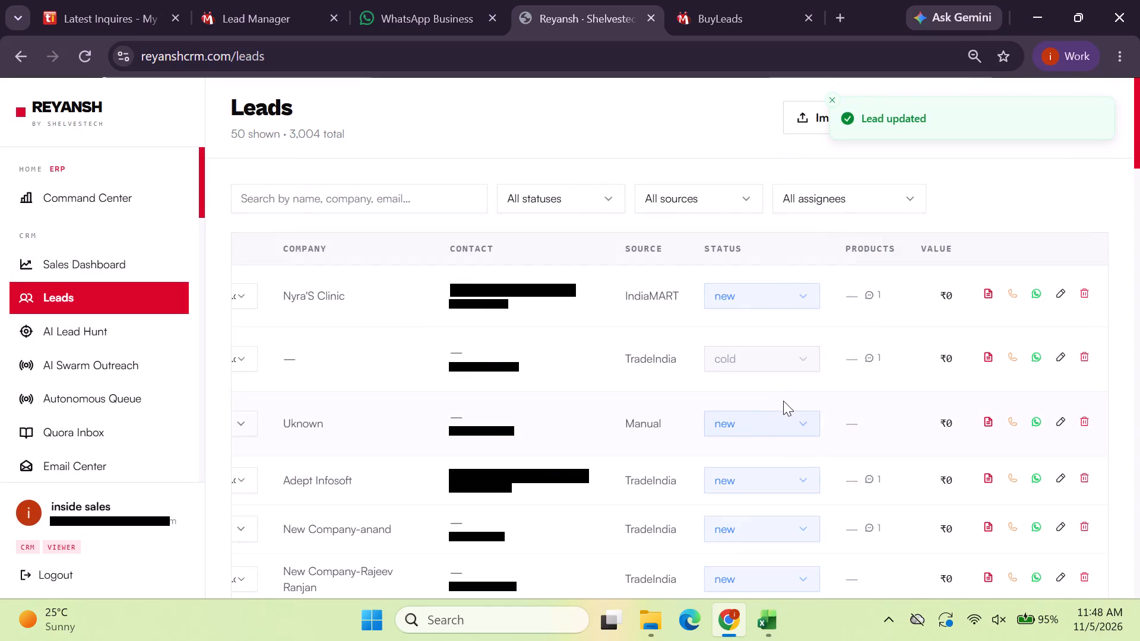
Copy the row 4 requirement, Mobile X-ray (dr) Carestream Drx Detector, in the IndiaMart sheet of the lead_contacts workbook.
left_click(738, 538)
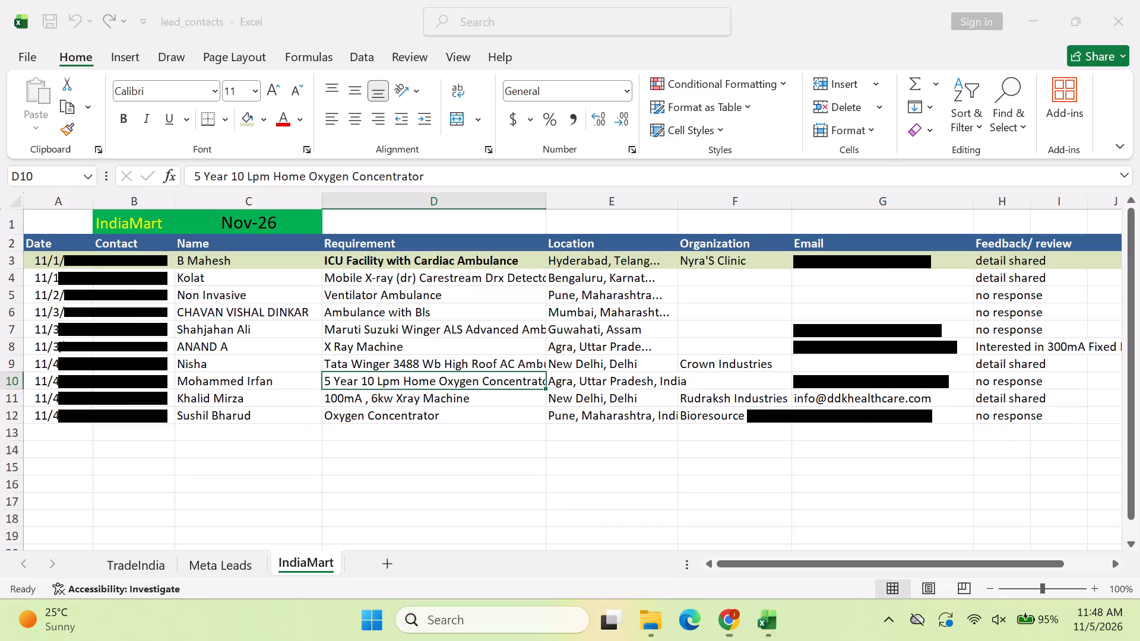
left_click(328, 276)
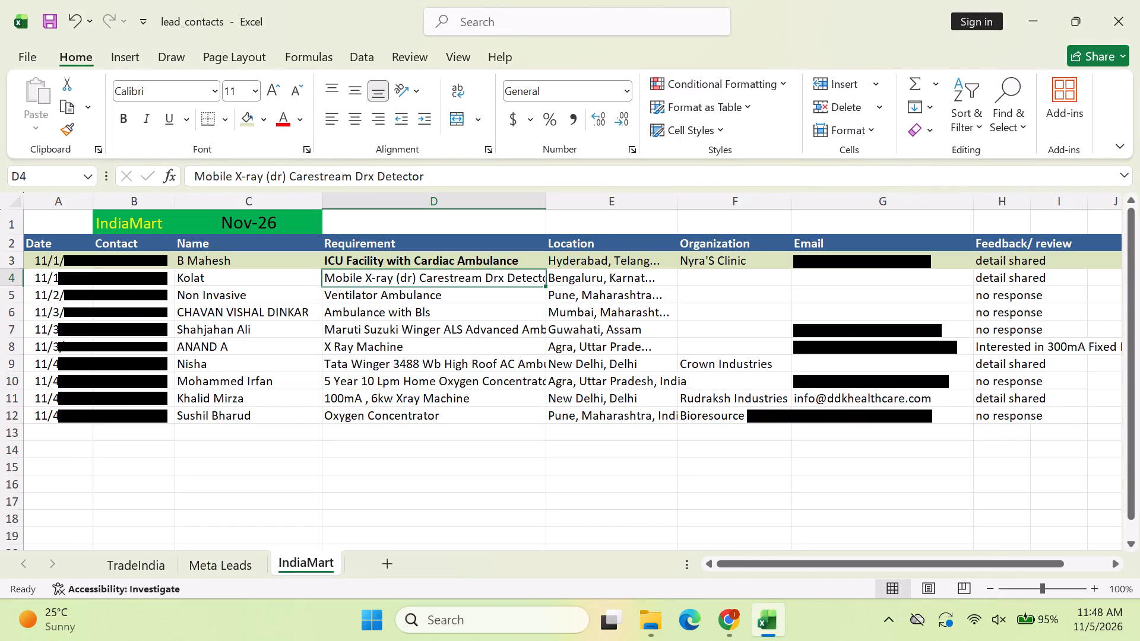
key("ctrl+c")
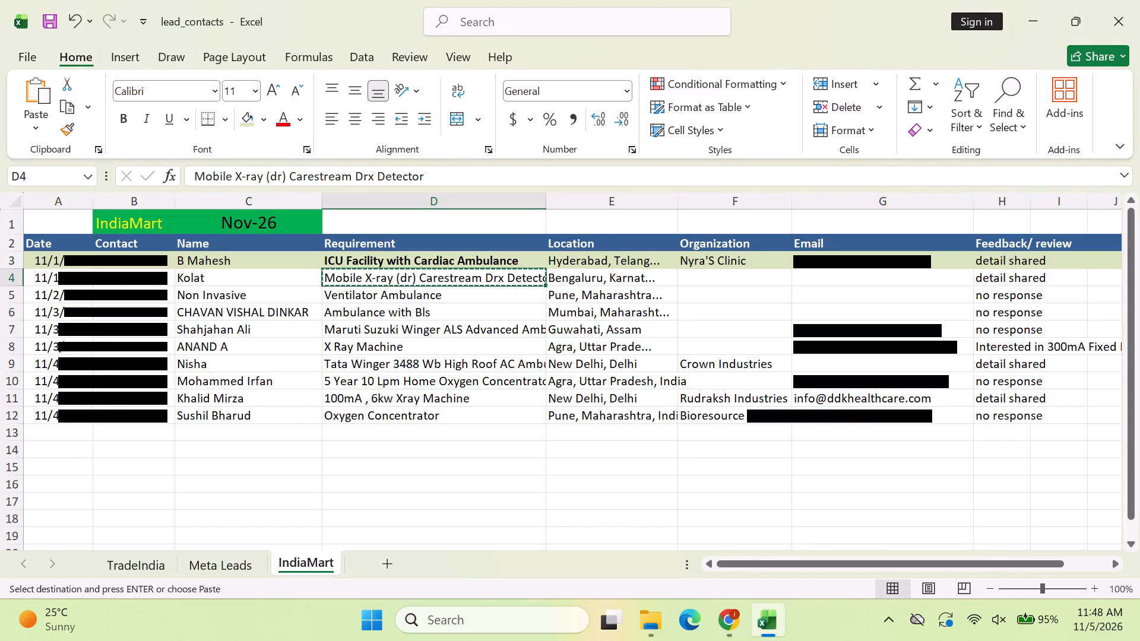
Widen the Requirement column of the IndiaMart sheet to a width of about 36.55.
left_click(522, 202)
left_click_drag(543, 198, 565, 201)
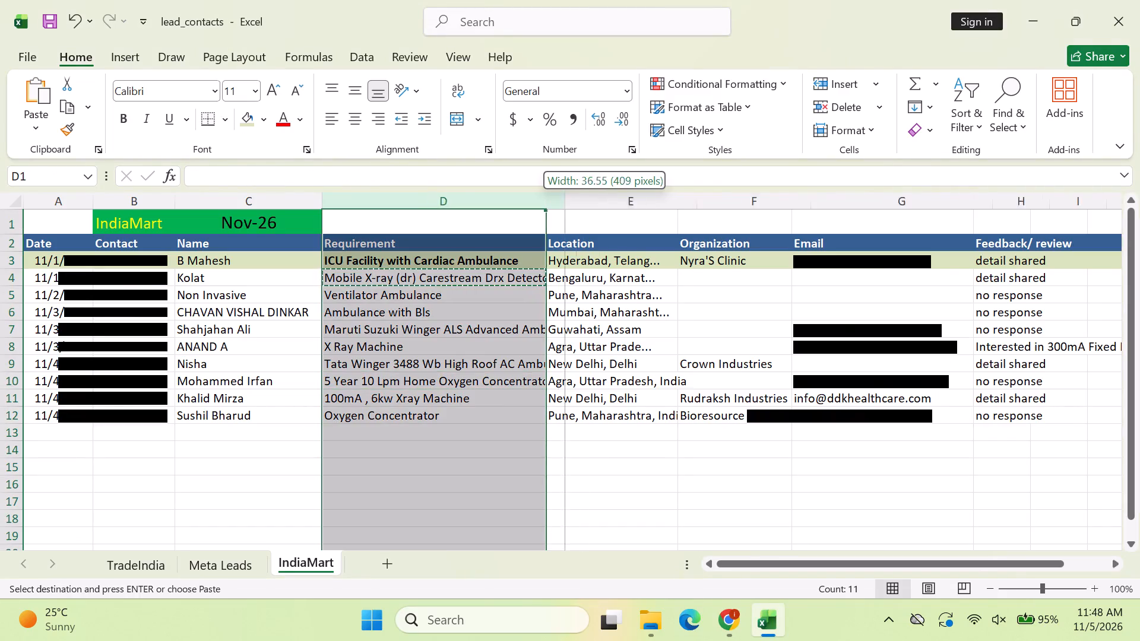
Widen the Requirement column of the IndiaMart sheet further so the full requirement texts fit.
left_click_drag(565, 201, 610, 205)
left_click(556, 319)
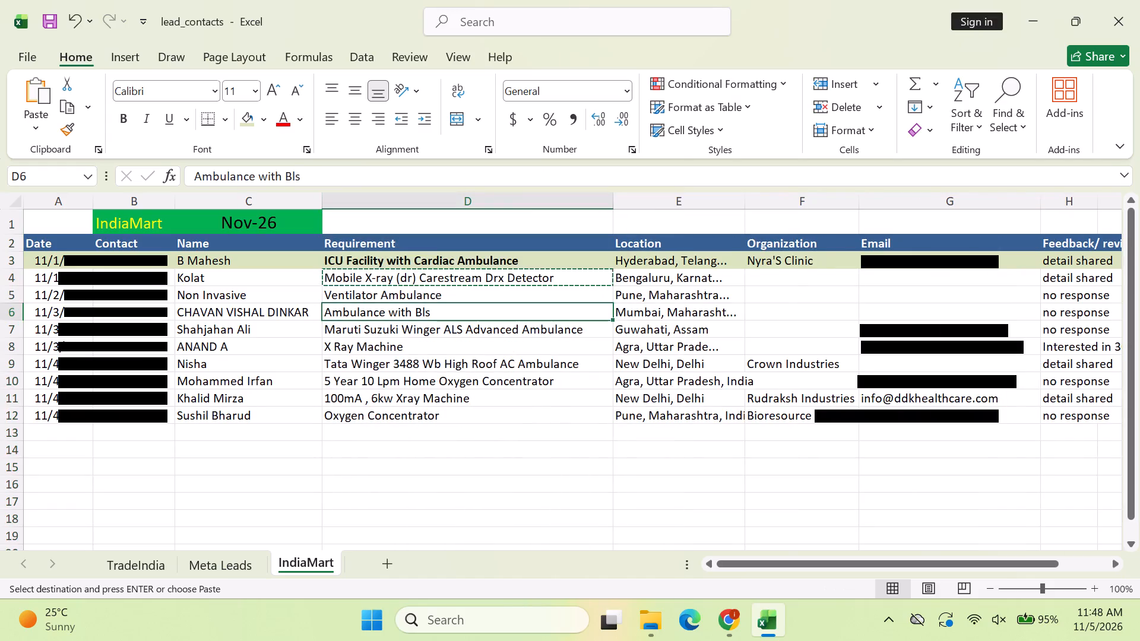
Start a new lead in Reyansh CRM with the row 4 requirement, Mobile X-ray (dr) Carestream Drx Detector, copied into its Requirement.
left_click(534, 280)
key("ctrl+c")
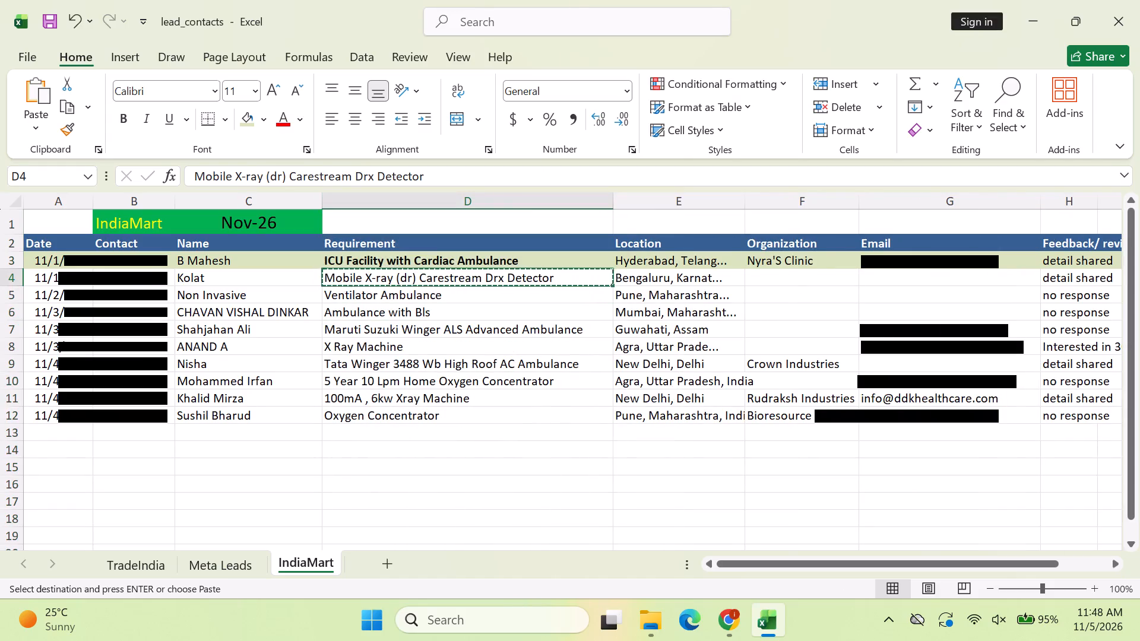
left_click(722, 620)
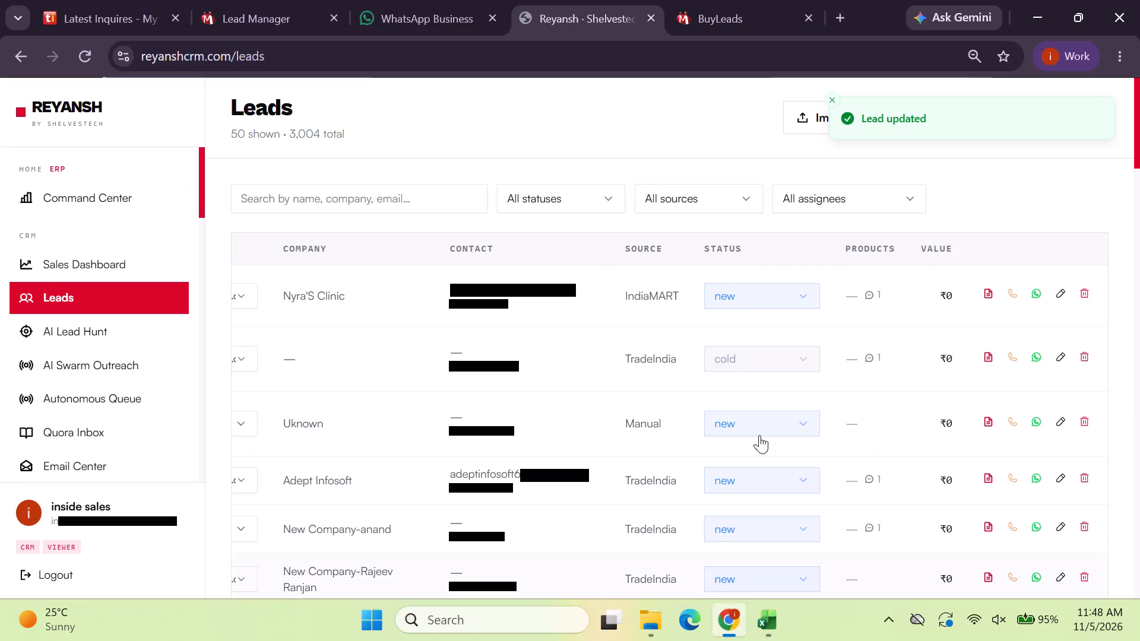
left_click(1039, 115)
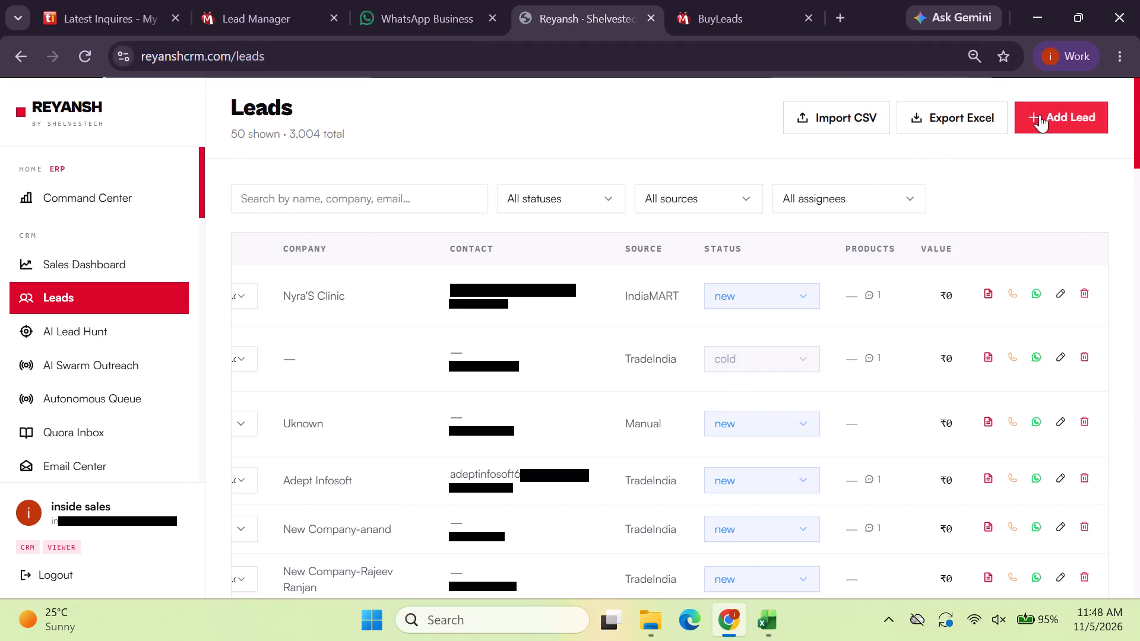
left_click(403, 436)
key("ctrl+v")
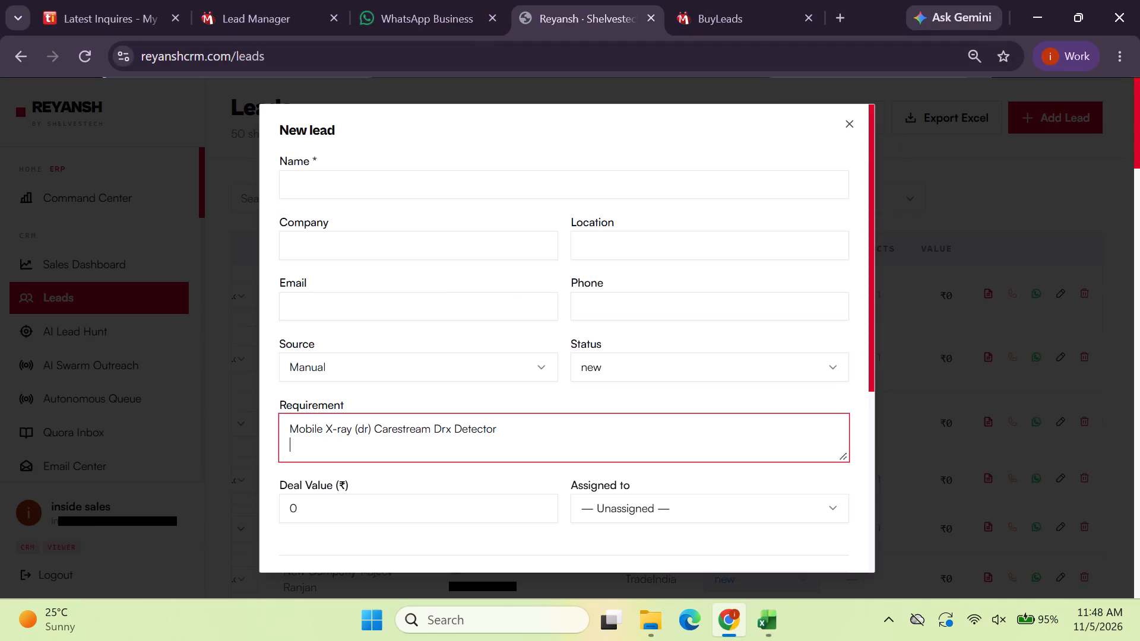
Widen the Location column of the IndiaMart sheet in the lead_contacts workbook so the full locations fit.
left_click(737, 617)
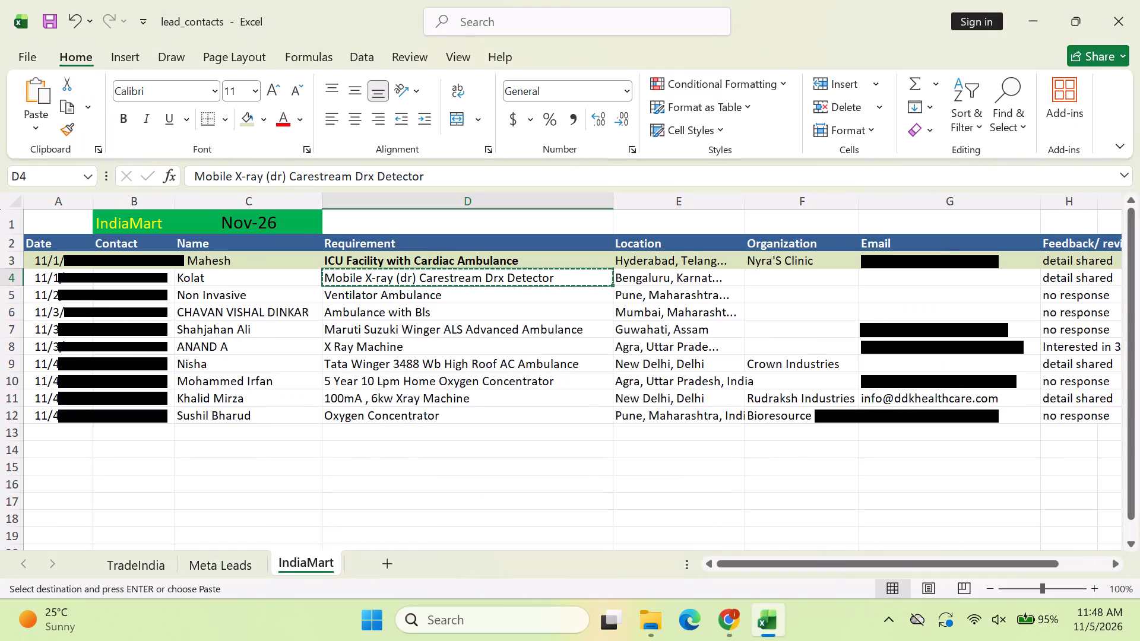
left_click(727, 197)
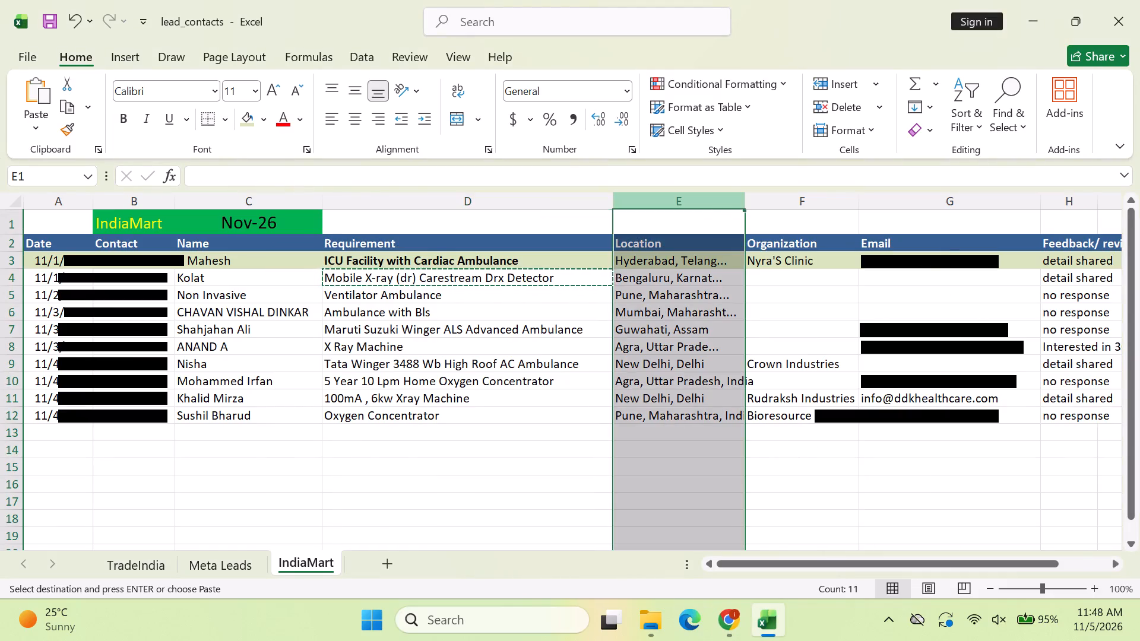
left_click_drag(742, 198, 826, 197)
Copy the row 4 location into the new CRM lead's Location and complete it as "Bengaluru, Karnataka".
left_click(669, 295)
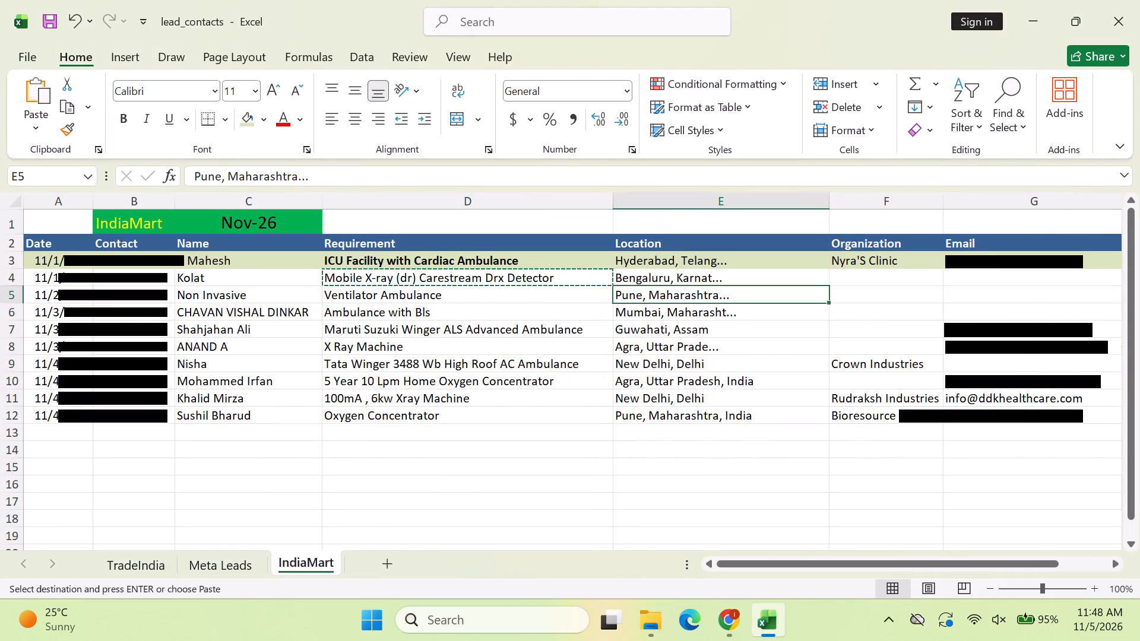
key("ctrl+c")
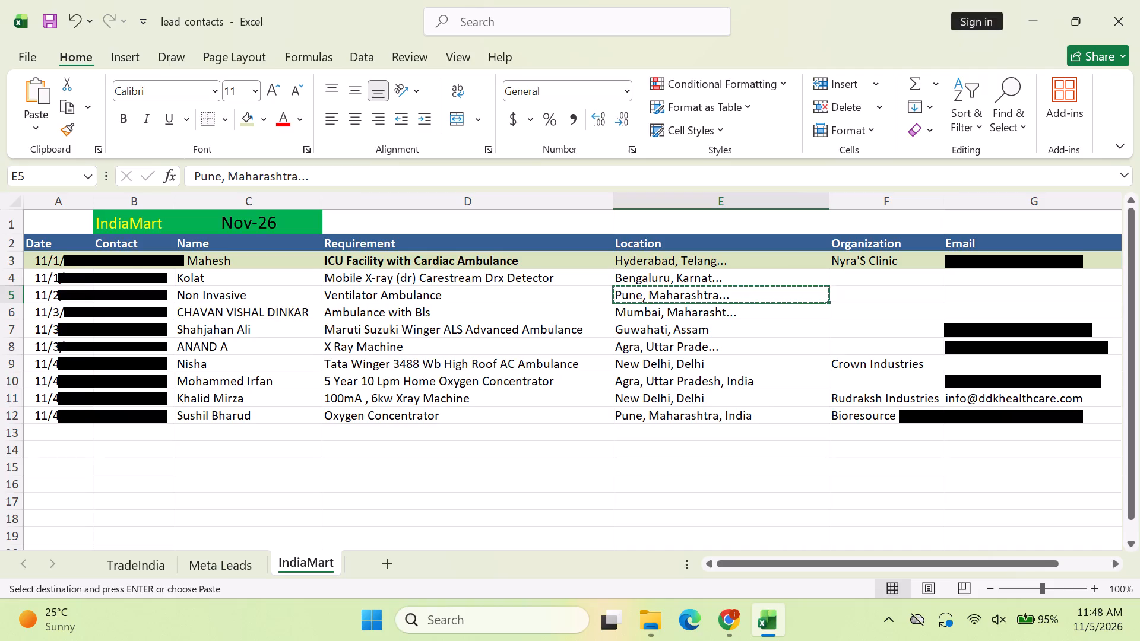
left_click(632, 278)
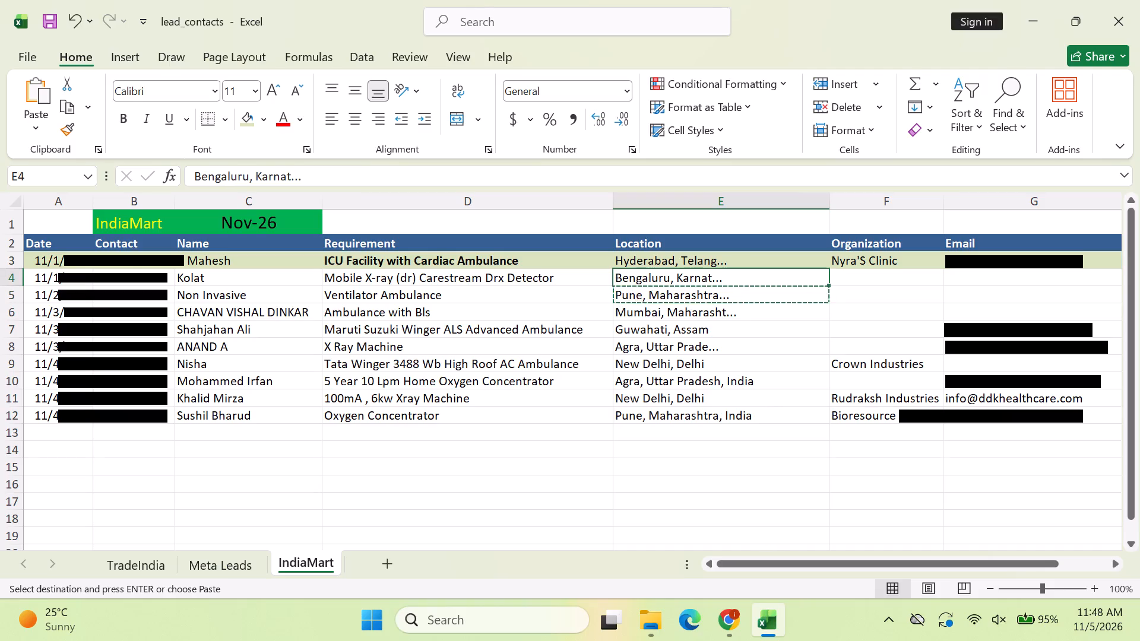
key("ctrl+c")
left_click(730, 620)
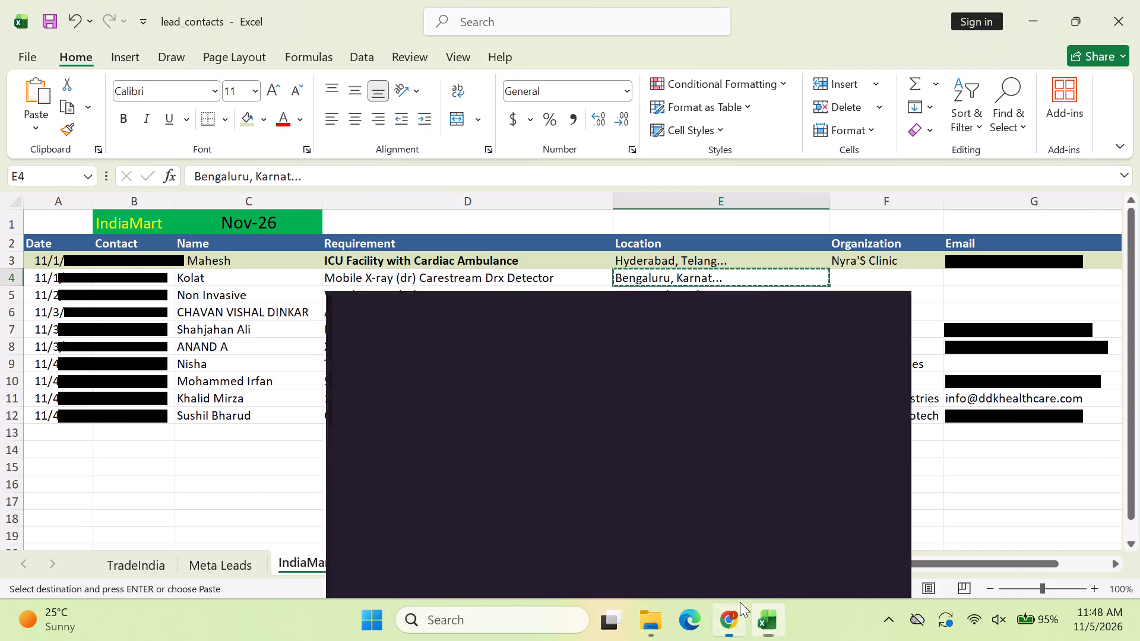
left_click(601, 239)
key("ctrl+v")
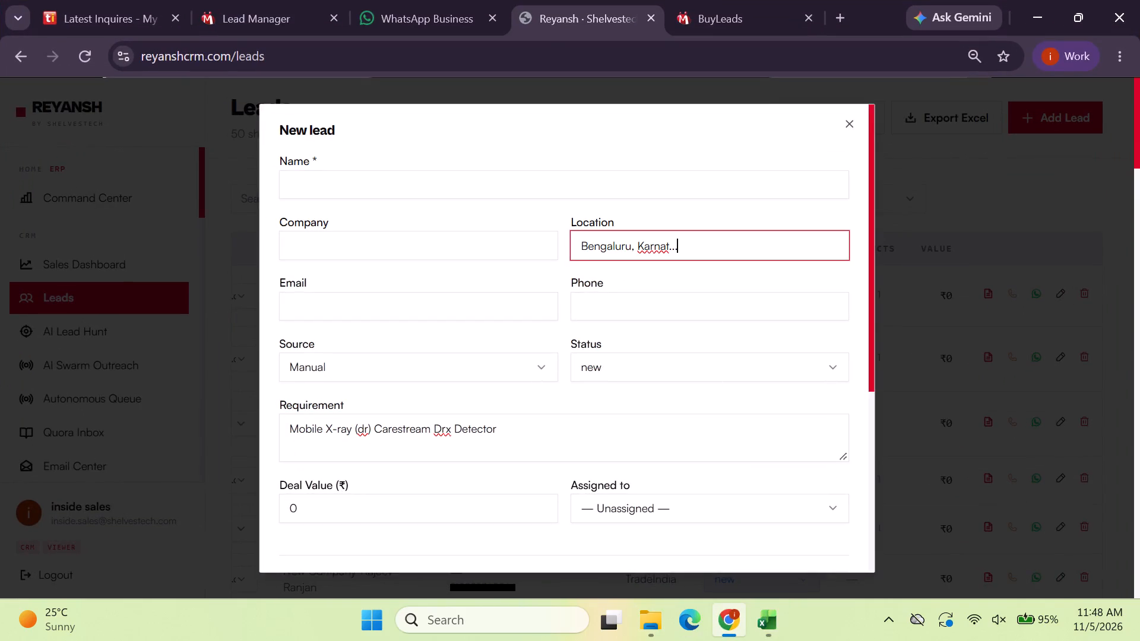
key("BackSpace")
key("BackSpace")
key("BackSpace")
type("aka")
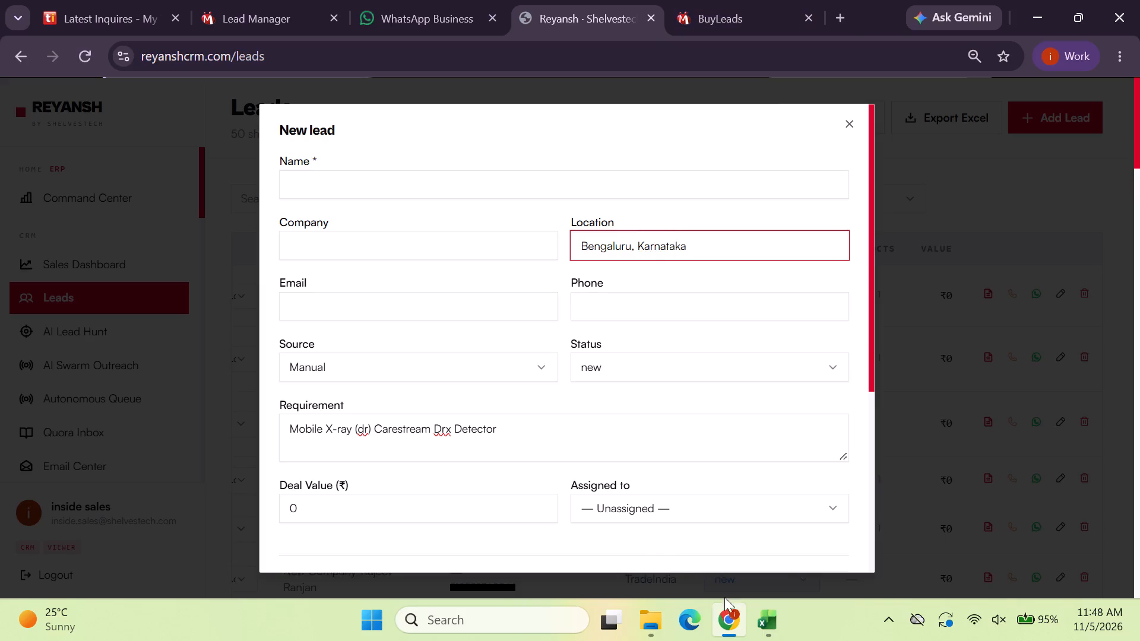
Copy the contact's name from row 4 of the IndiaMart sheet into the new CRM lead's Name.
left_click(727, 619)
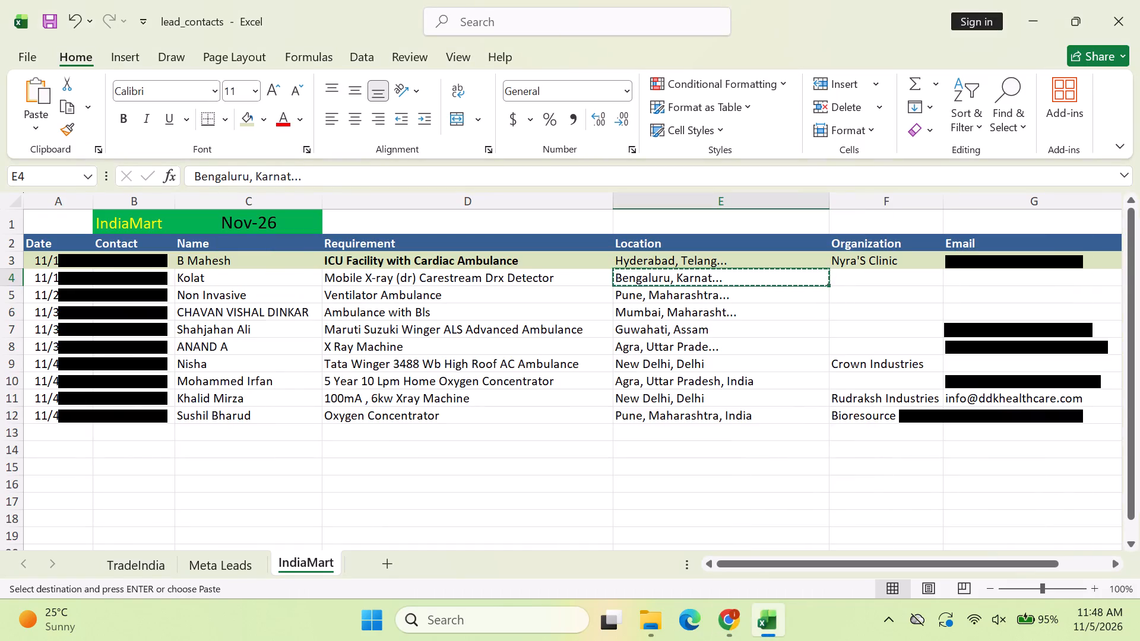
left_click(186, 283)
key("ctrl+c")
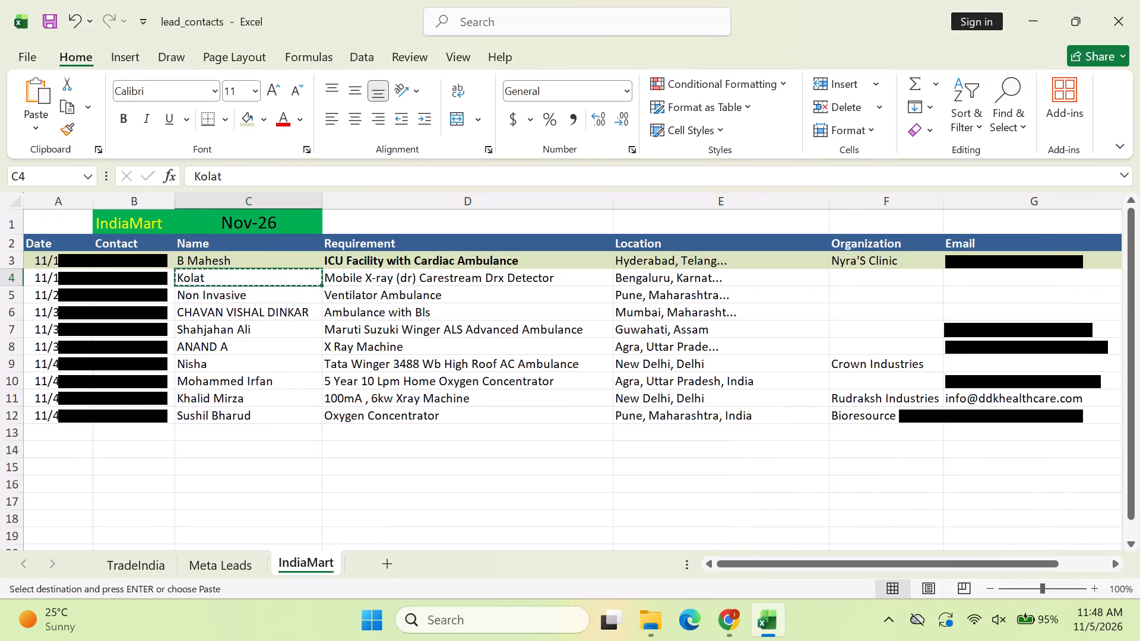
left_click(728, 619)
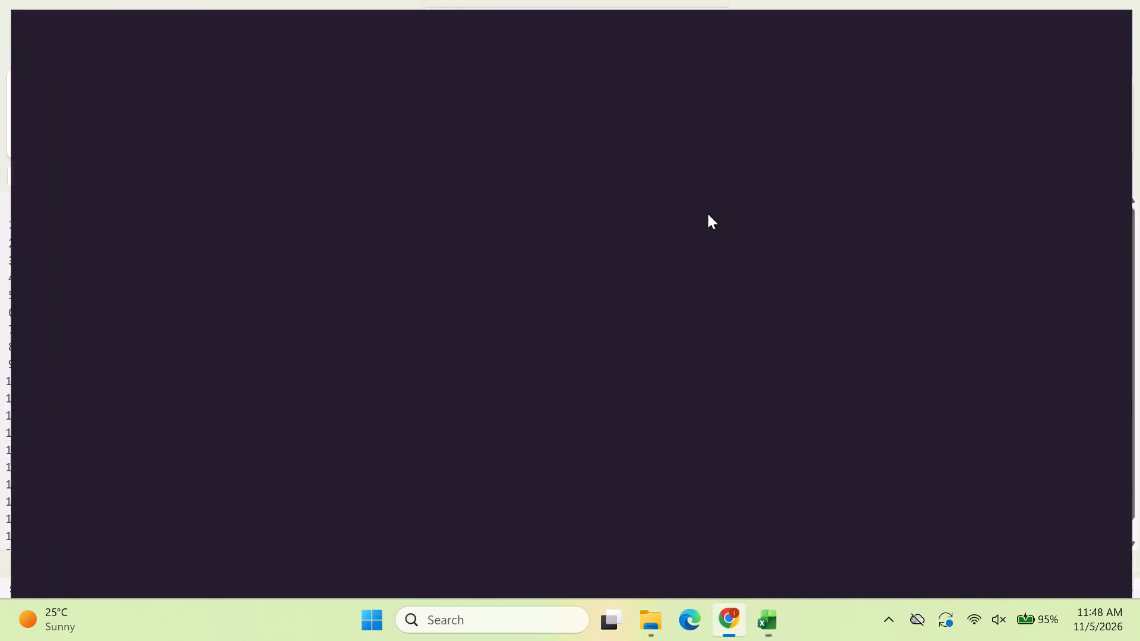
left_click(463, 183)
key("ctrl+v")
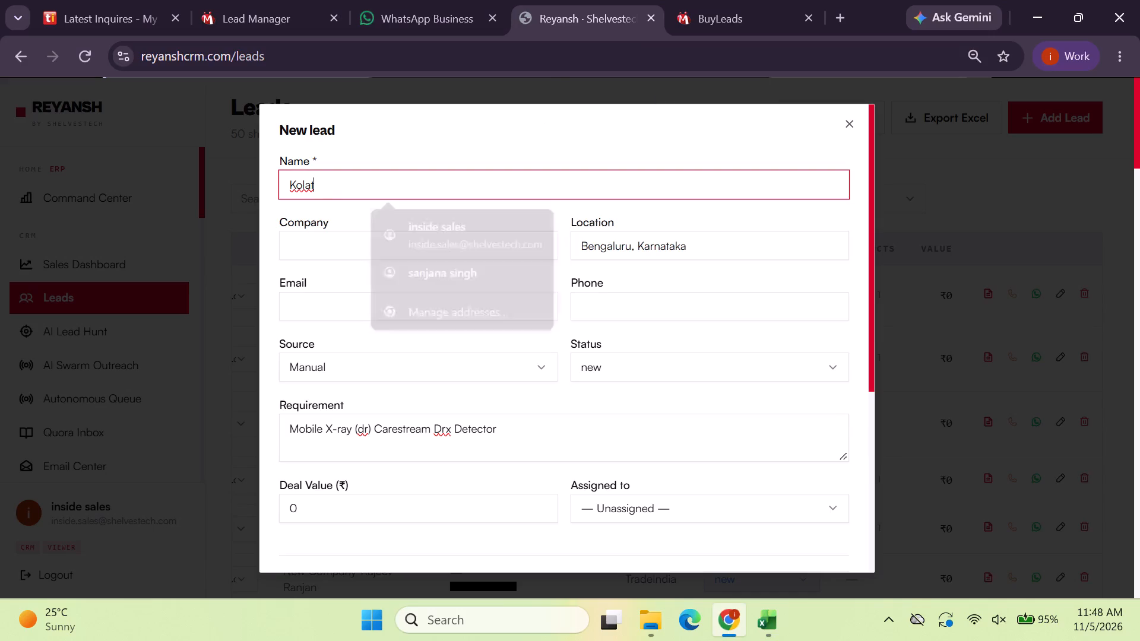
Enter "Unknown" as the Company of the new CRM lead.
left_click(312, 247)
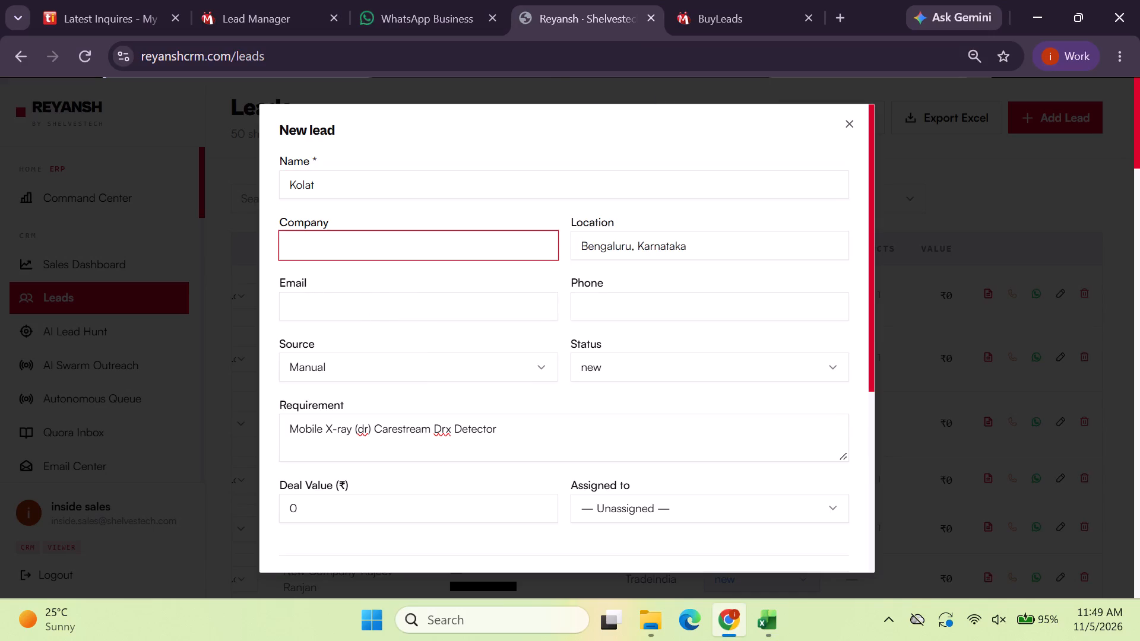
key("n")
key("k")
type("nown")
Copy the contact number from row 4 of the IndiaMart sheet for the new CRM lead.
left_click(762, 615)
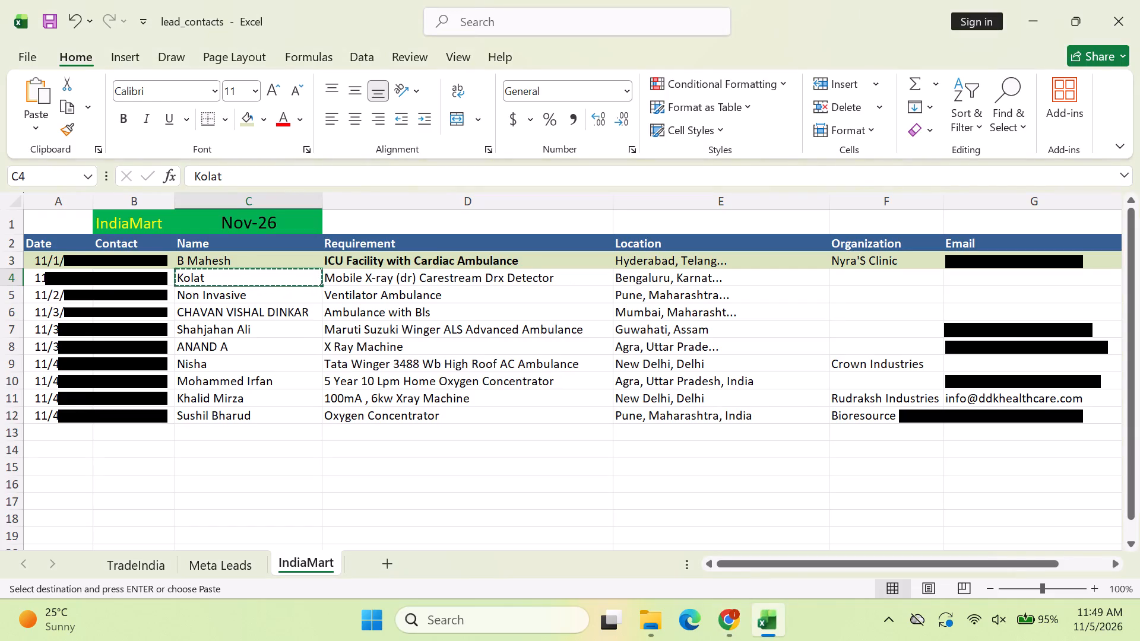
left_click_drag(794, 563, 892, 560)
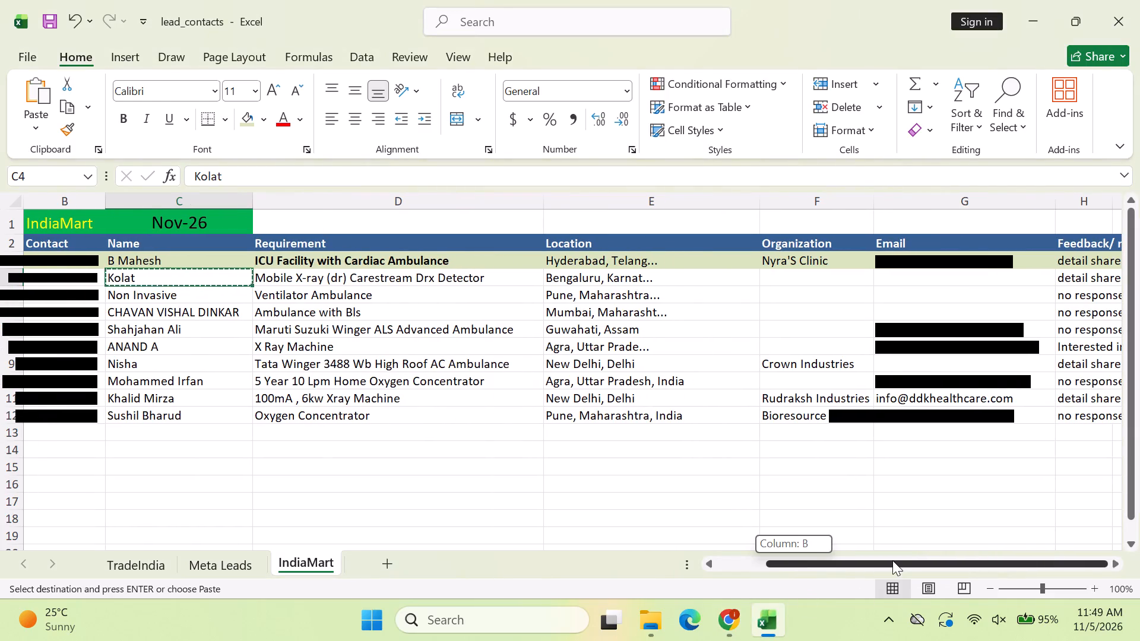
left_click_drag(892, 560, 783, 559)
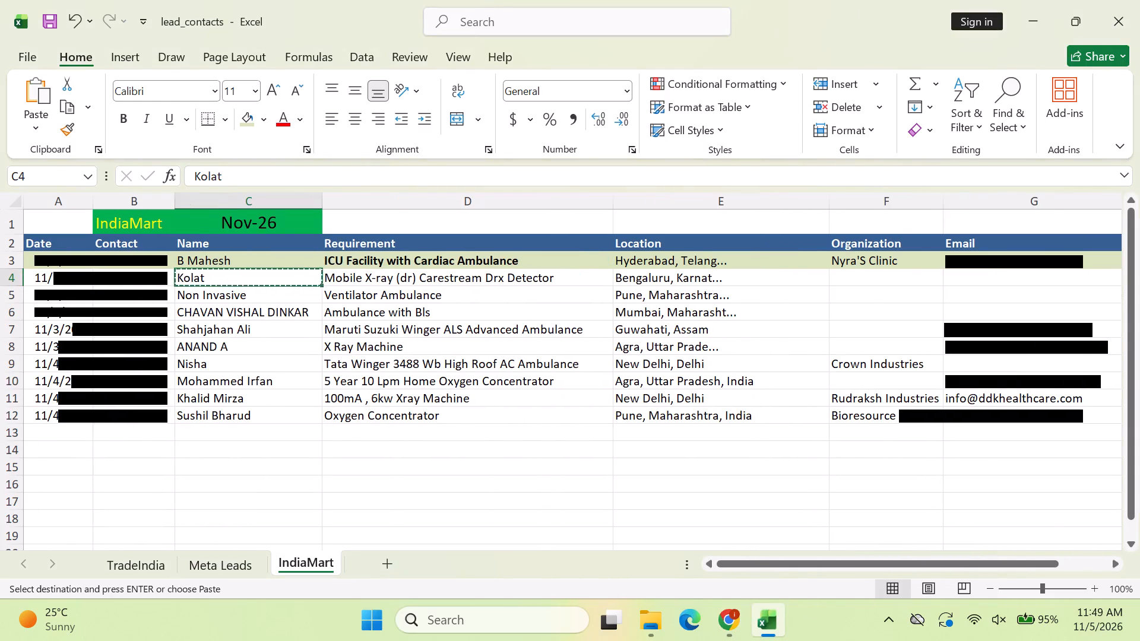
left_click(134, 274)
key("ctrl+c")
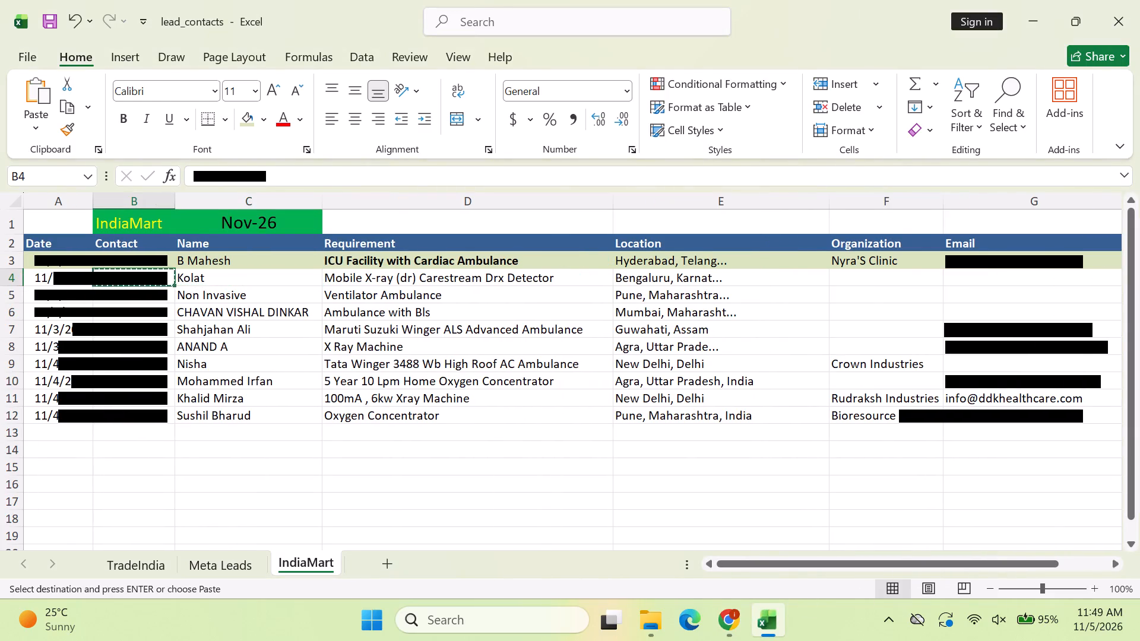
Switch back to Chrome and enter the copied contact number as the Phone of the new CRM lead.
left_click(727, 609)
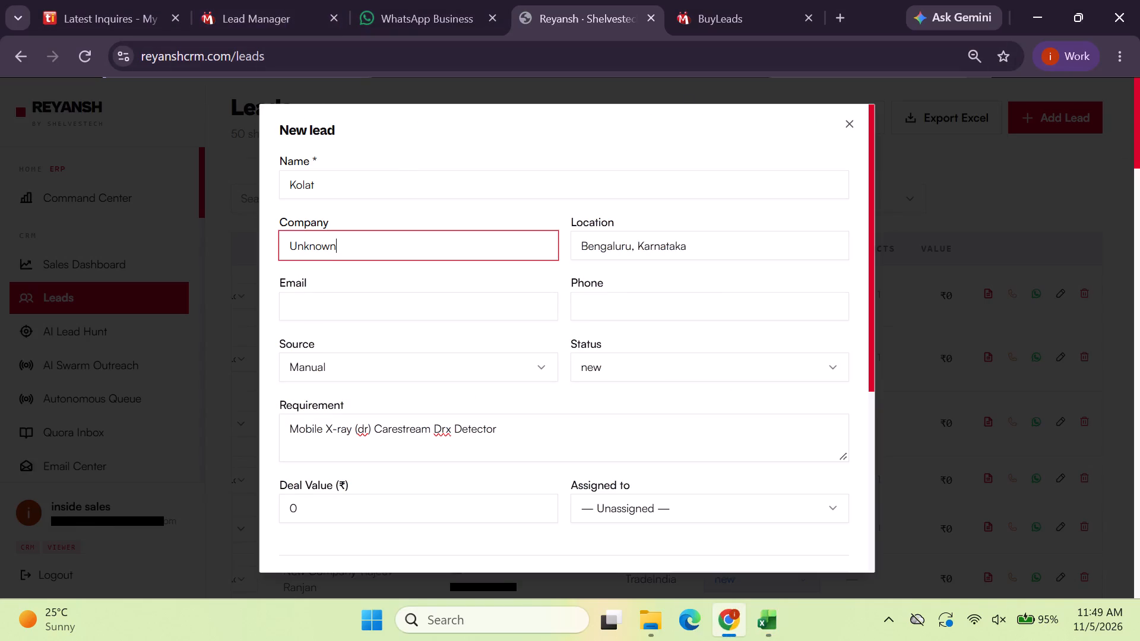
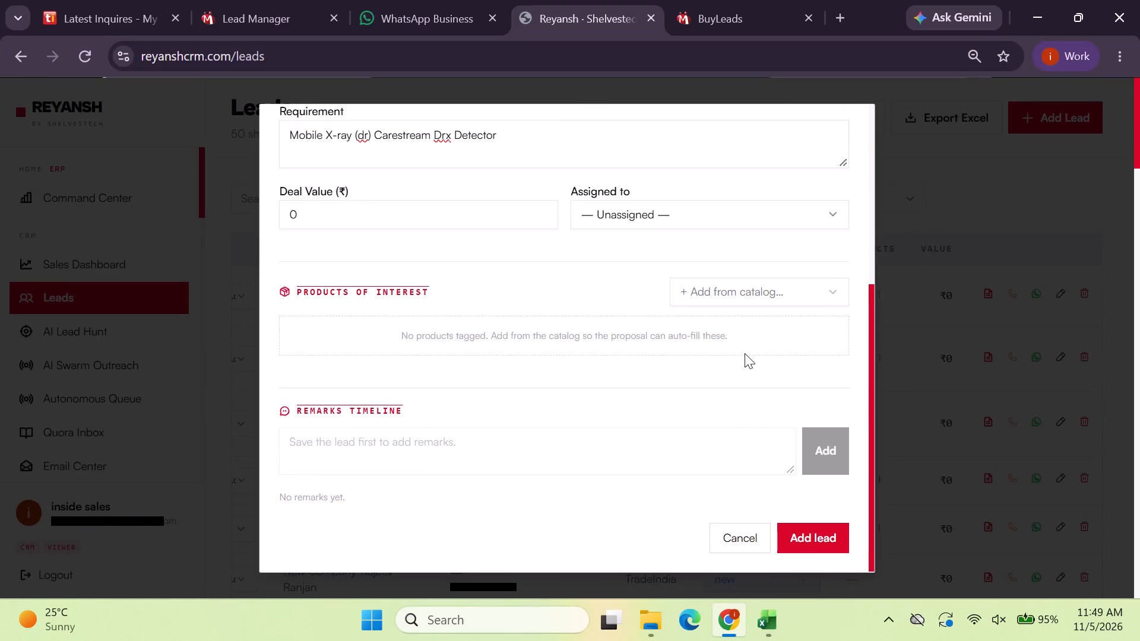
Assign the new lead to the inside sales account and add it to the CRM.
scroll(743, 347, "up", 2)
left_click(702, 403)
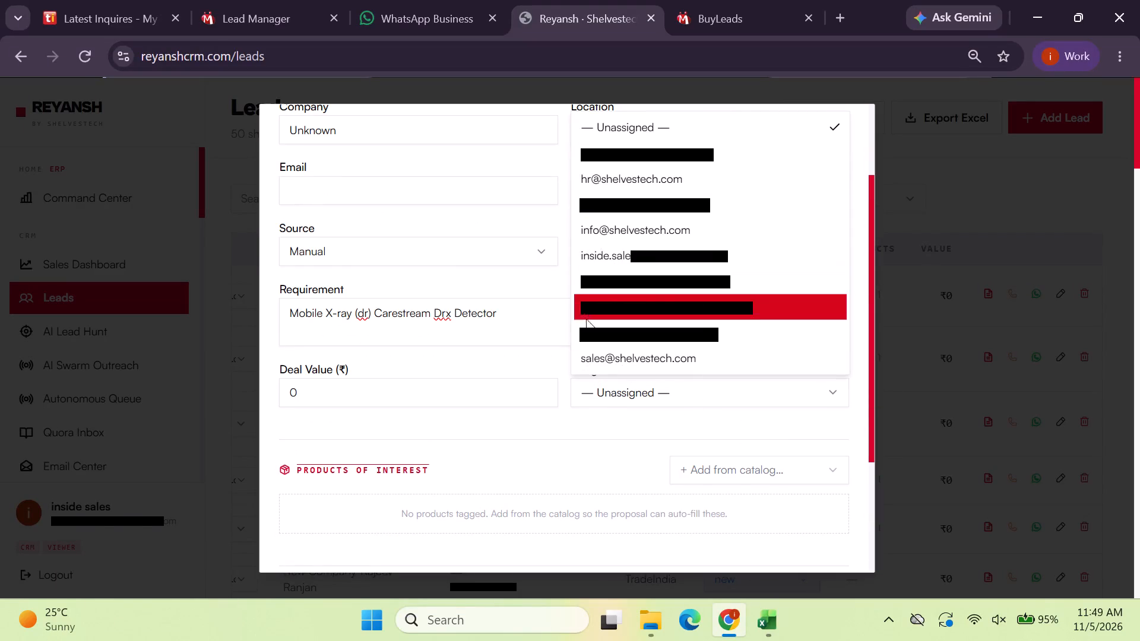
left_click(589, 256)
scroll(694, 450, "down", 5)
left_click(826, 538)
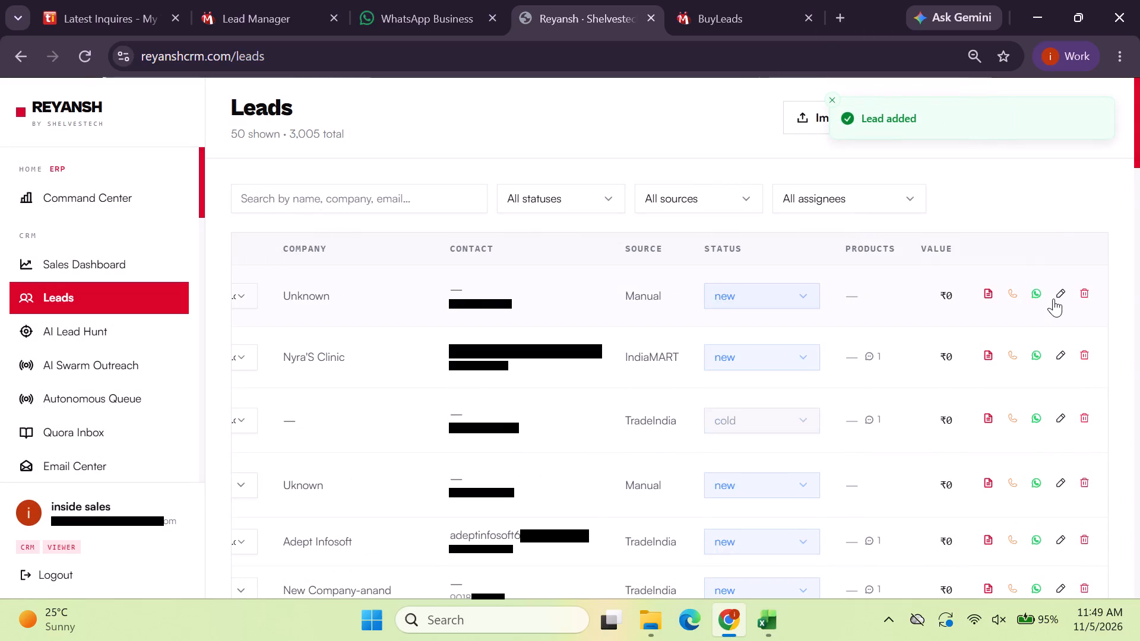
Open the newly added Mobile X-ray lead for editing and write the remark "Detail shared , follow up".
left_click(1054, 298)
scroll(373, 500, "down", 4)
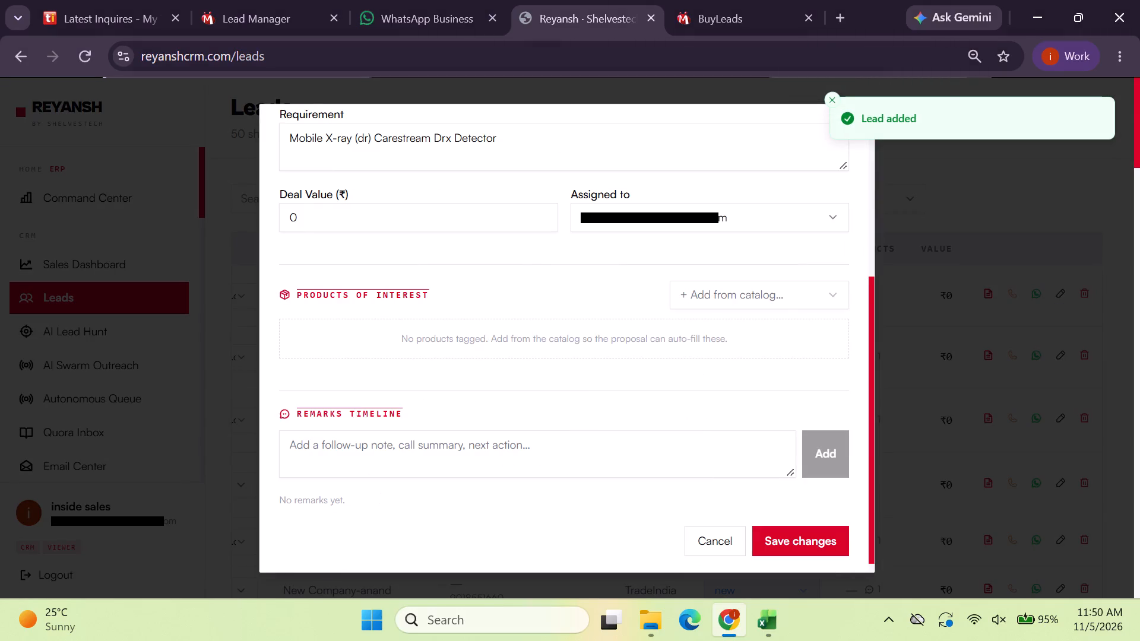
left_click(341, 443)
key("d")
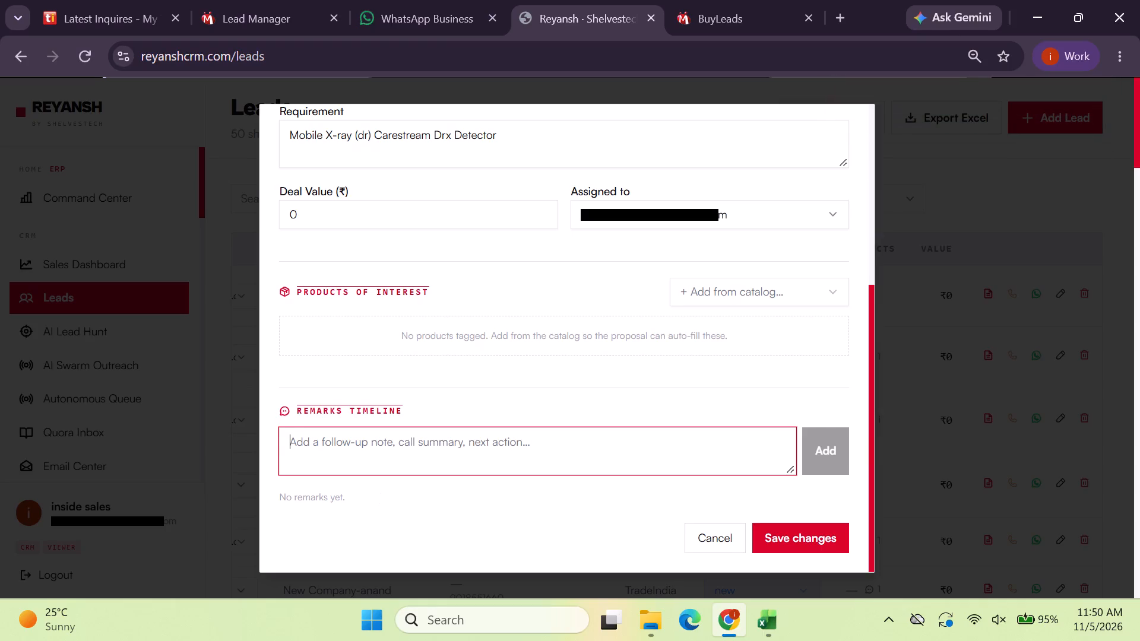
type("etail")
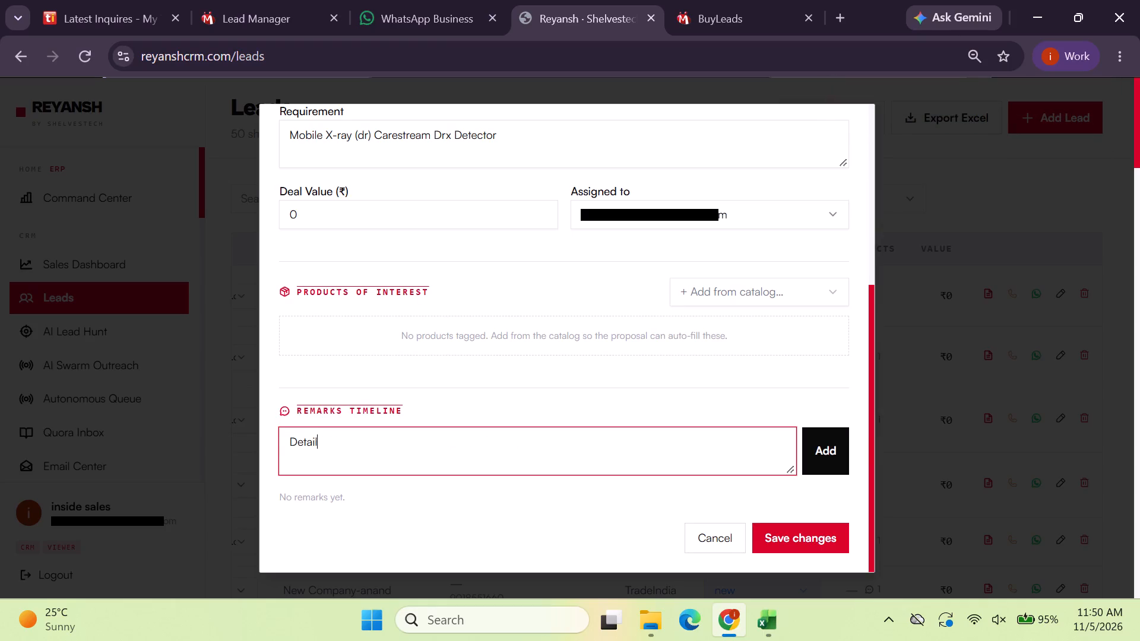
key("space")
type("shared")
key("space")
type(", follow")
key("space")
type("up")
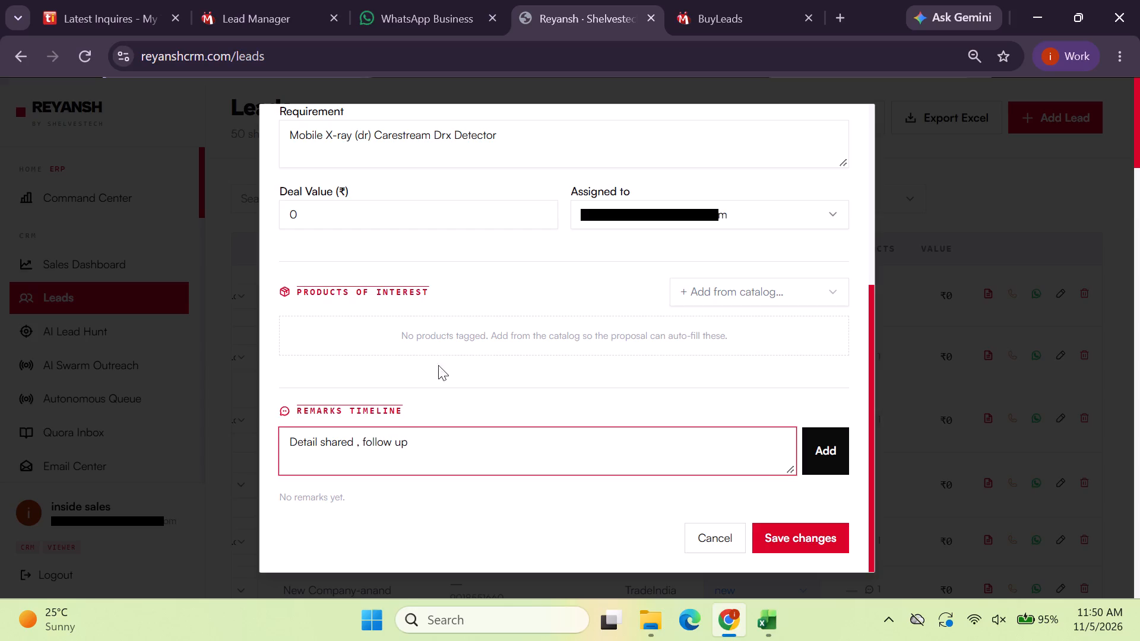
Add the remark "Detail shared , follow up" to the Mobile X-ray lead and save the changes.
left_click(822, 460)
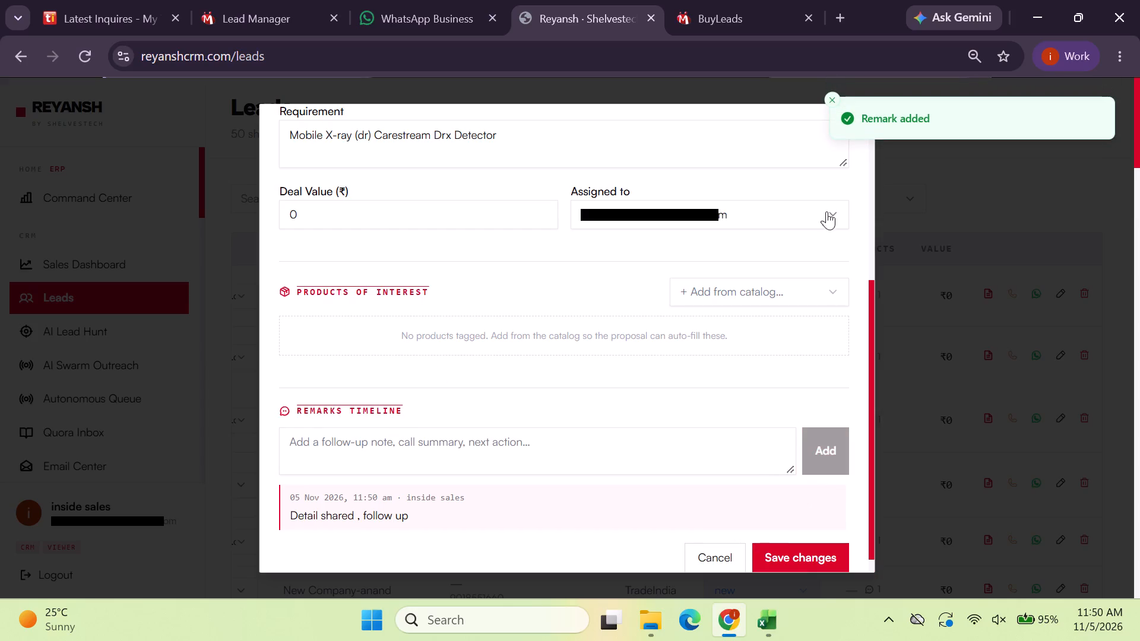
left_click(800, 556)
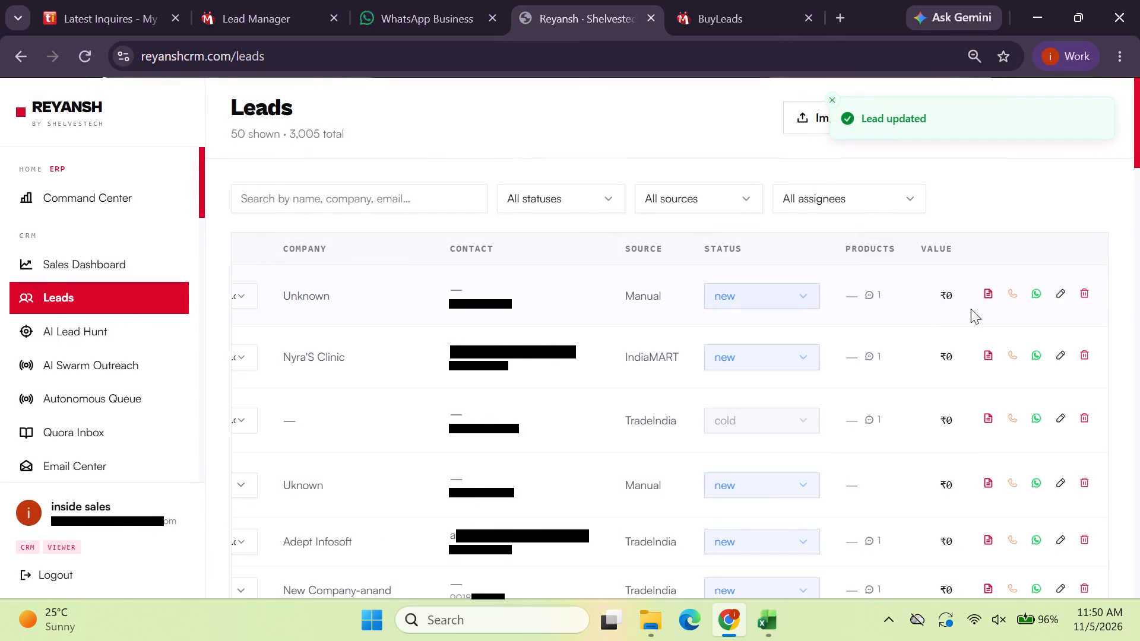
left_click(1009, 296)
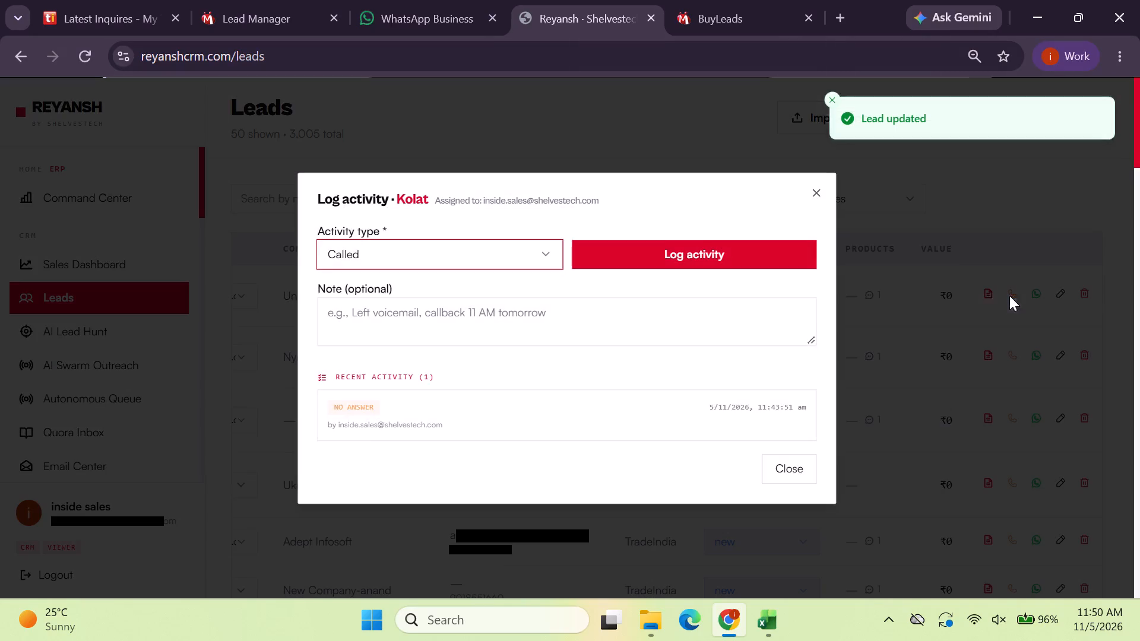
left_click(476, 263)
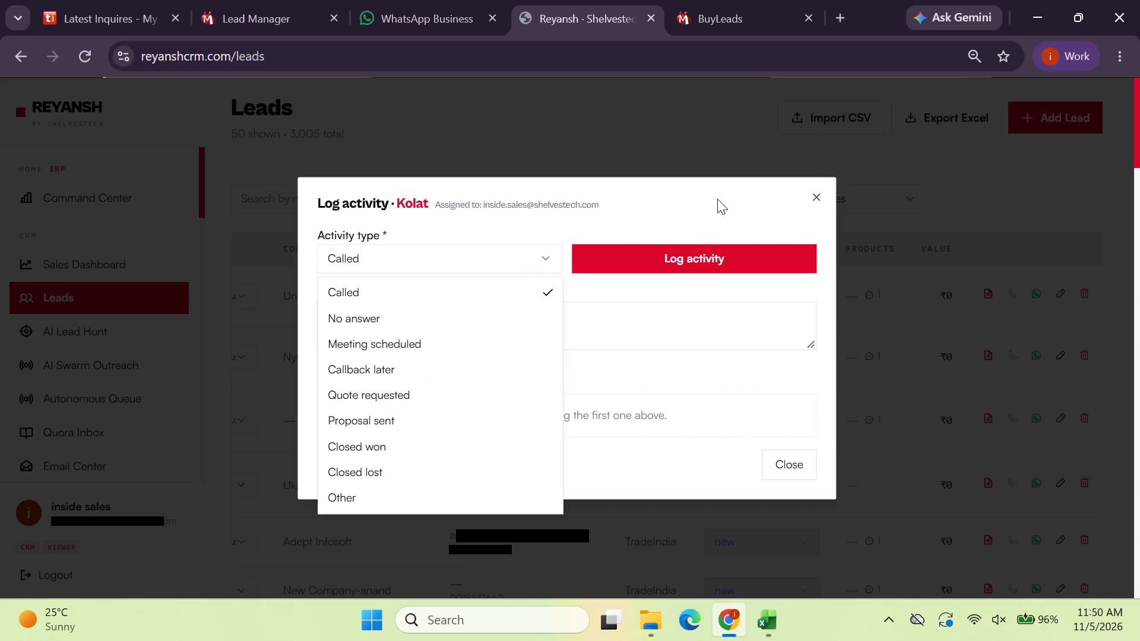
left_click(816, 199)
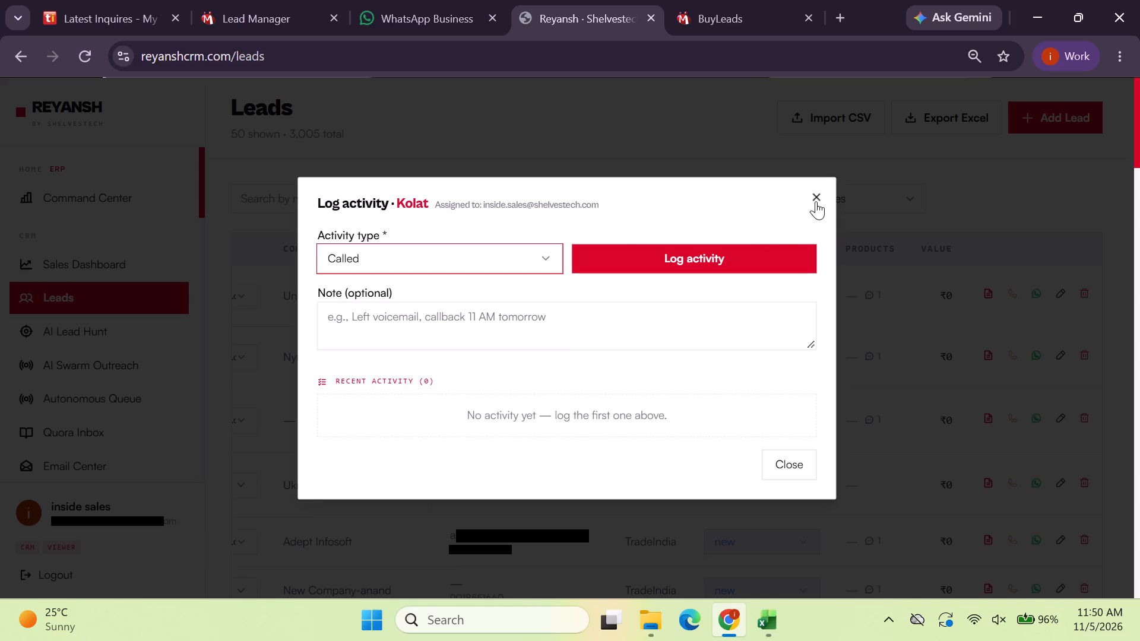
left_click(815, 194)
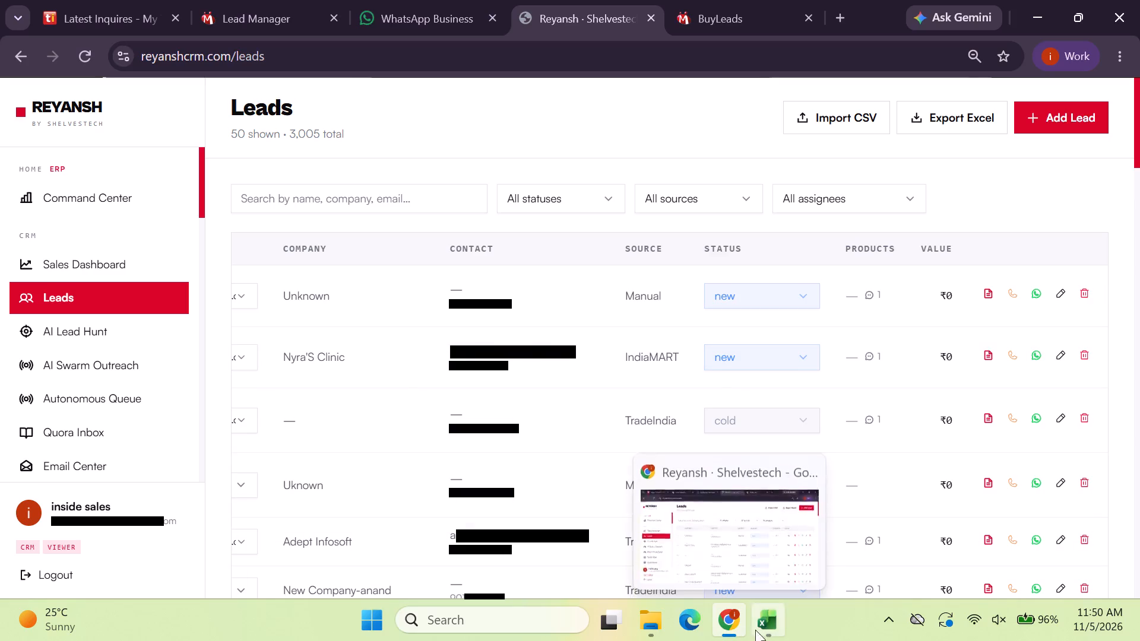
Copy the requirement "Ventilator Ambulance" from row 5 of the IndiaMart sheet into the Requirement of a new CRM lead.
left_click(756, 535)
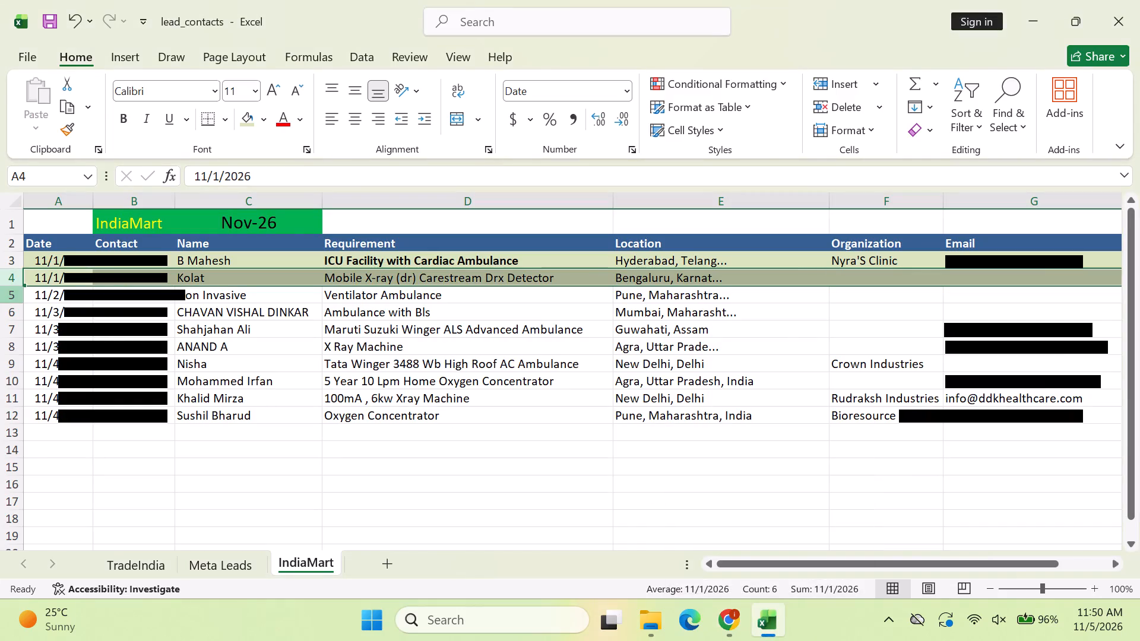
left_click(354, 297)
key("ctrl+c")
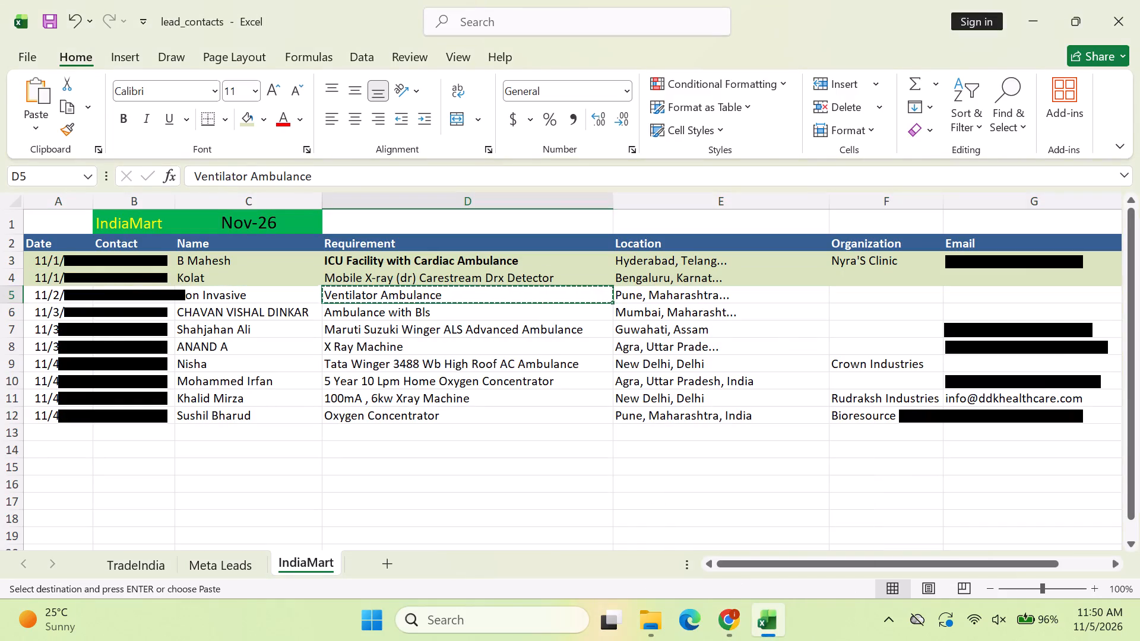
left_click(729, 621)
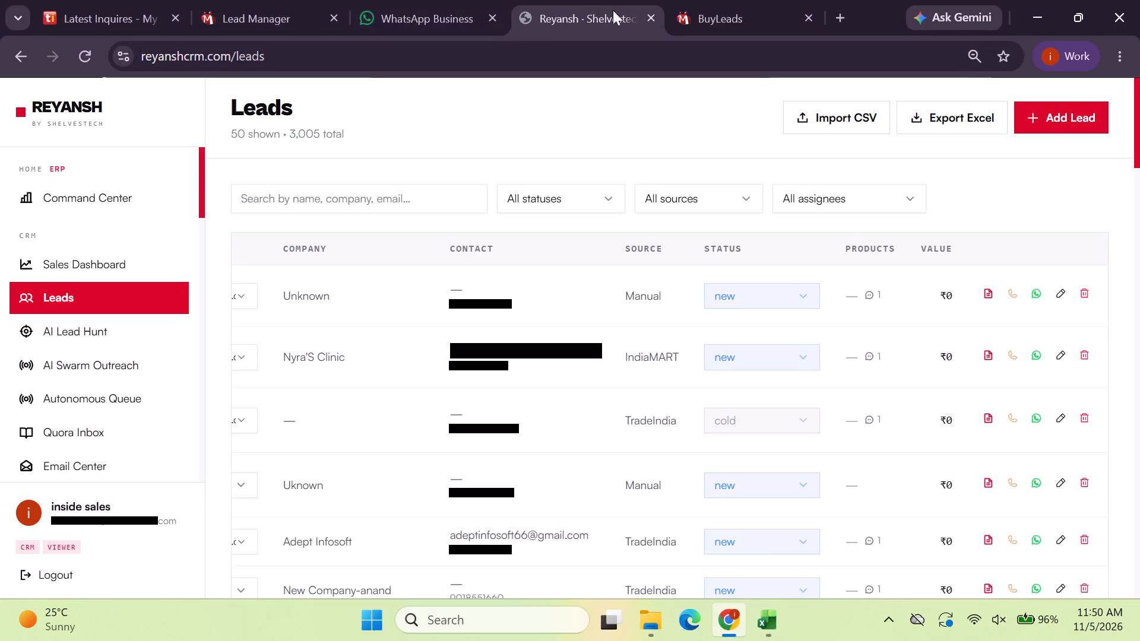
left_click(1057, 116)
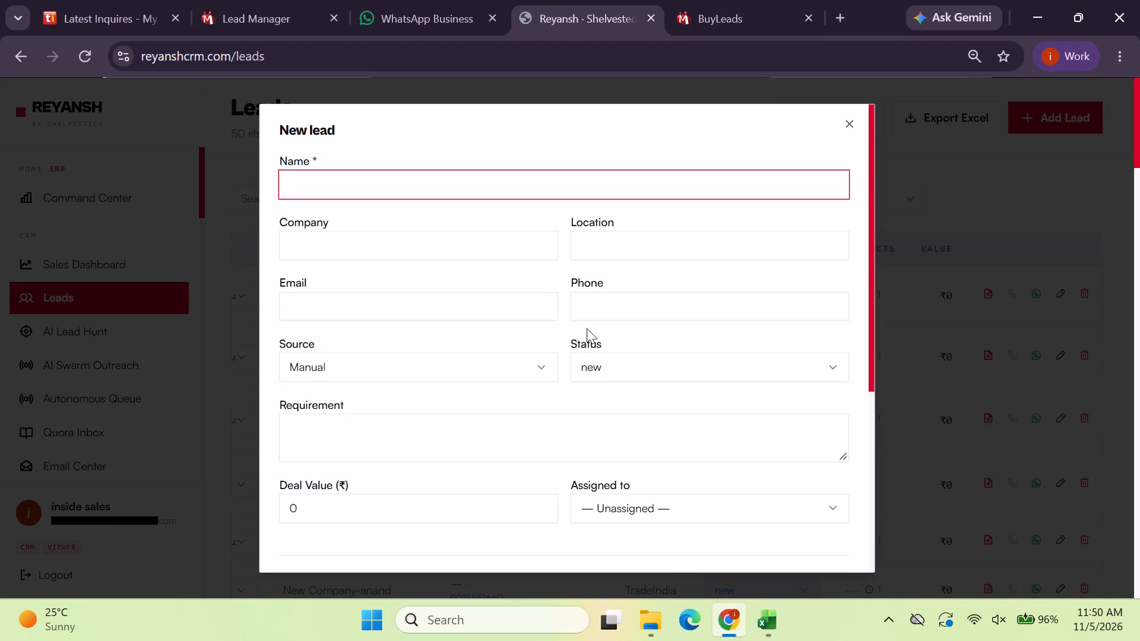
left_click(354, 432)
key("ctrl+v")
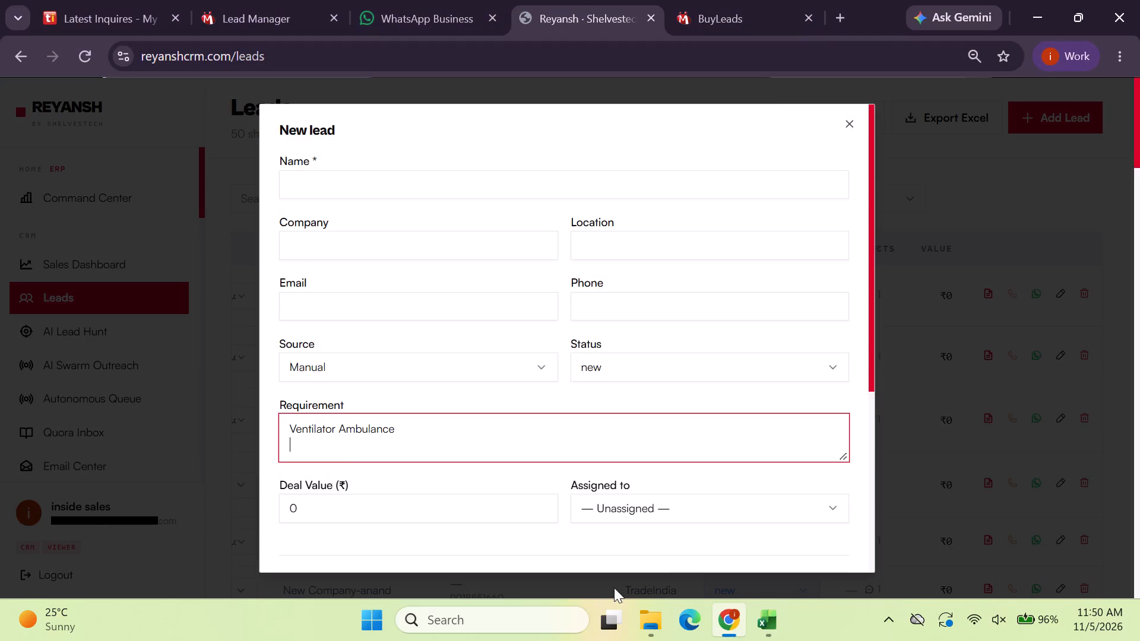
Copy "Non Invasive" from row 5 of the IndiaMart sheet into the new CRM lead's Name and Company.
left_click(733, 618)
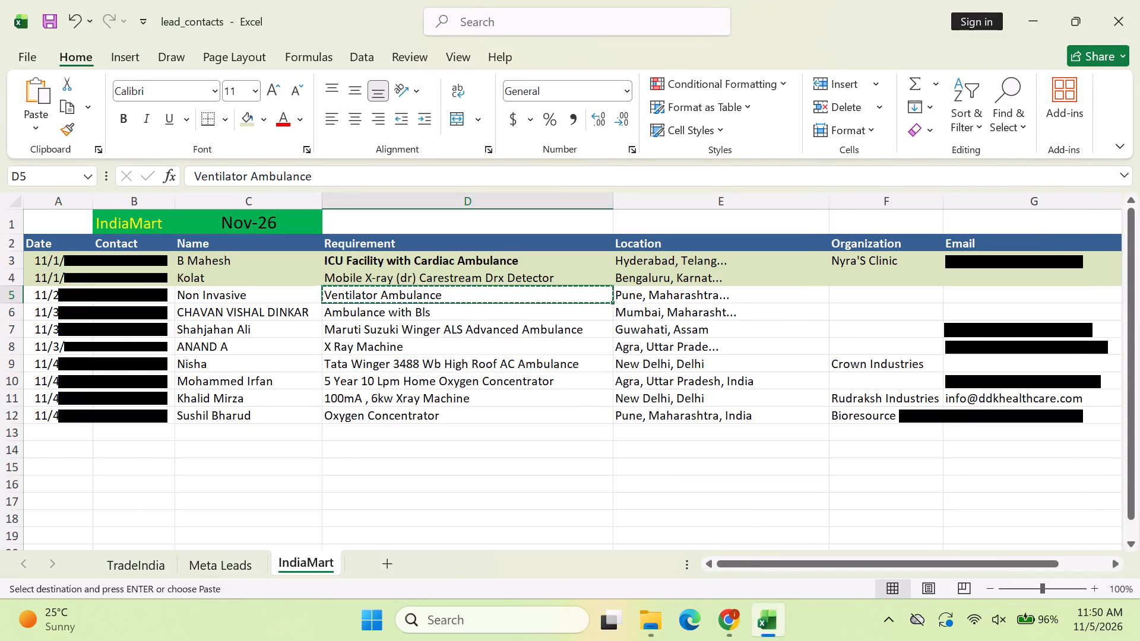
left_click(243, 299)
key("ctrl+c")
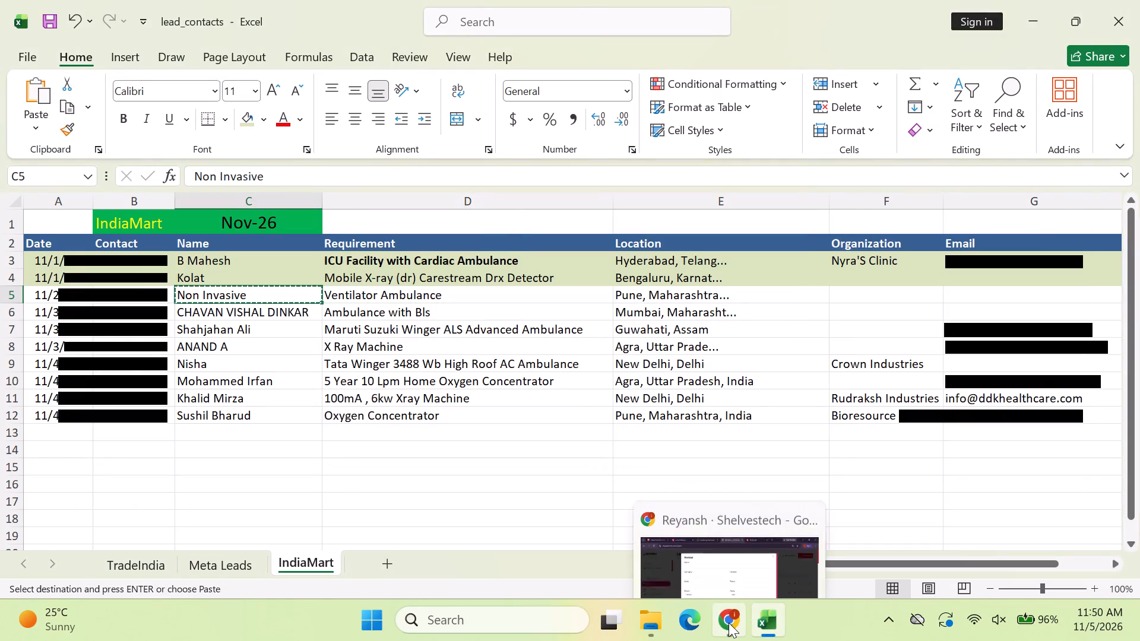
left_click(729, 623)
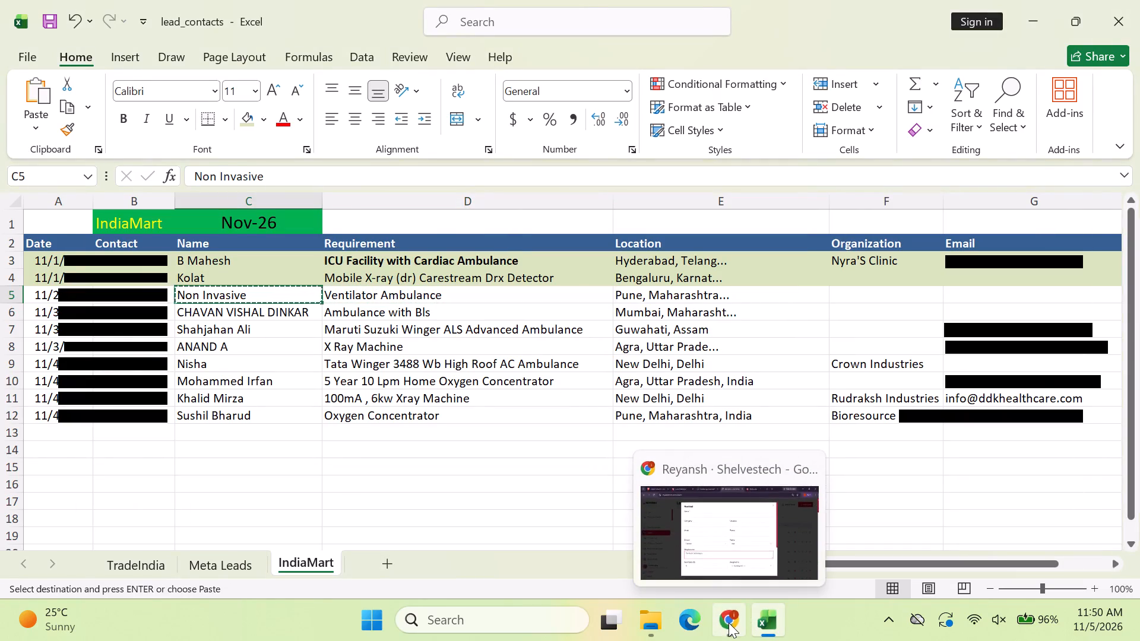
left_click(321, 185)
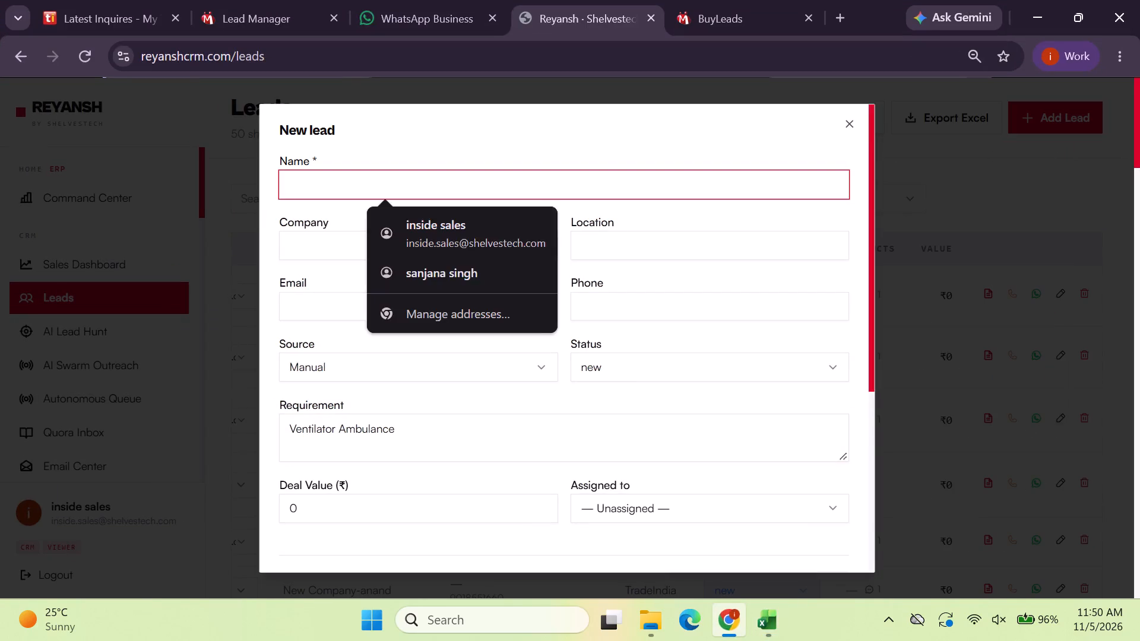
key("ctrl+v")
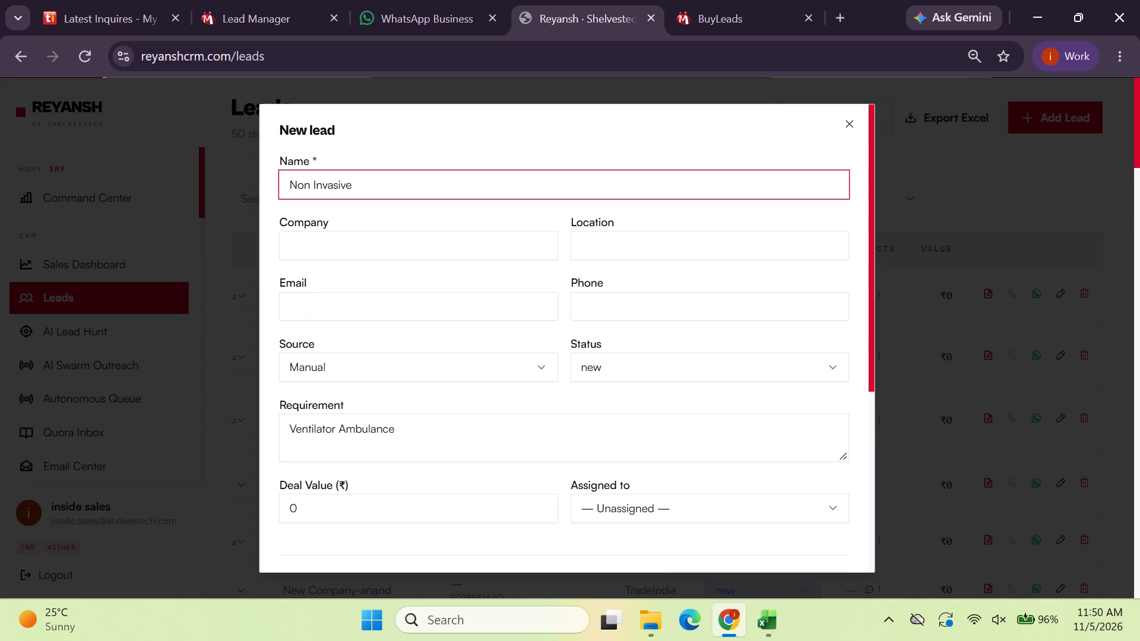
left_click(321, 250)
key("ctrl+v")
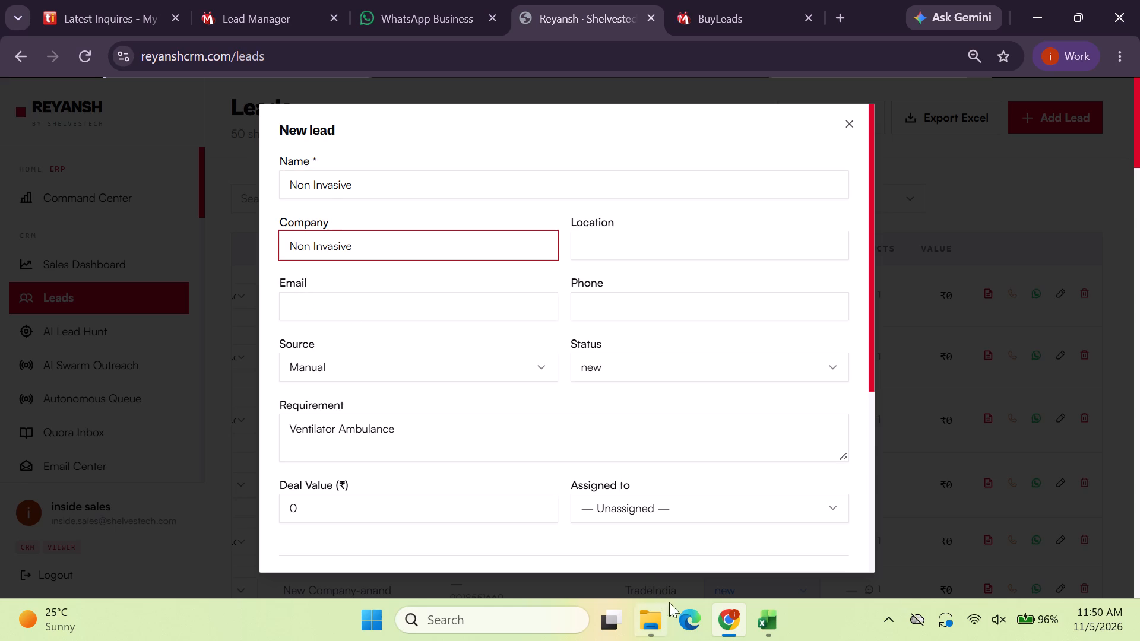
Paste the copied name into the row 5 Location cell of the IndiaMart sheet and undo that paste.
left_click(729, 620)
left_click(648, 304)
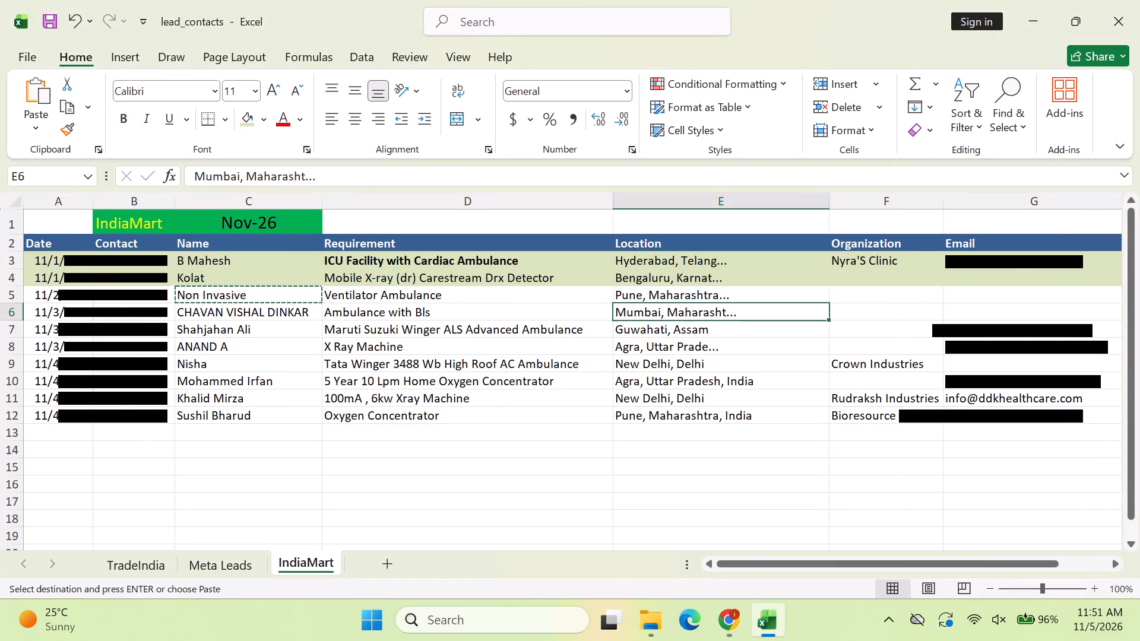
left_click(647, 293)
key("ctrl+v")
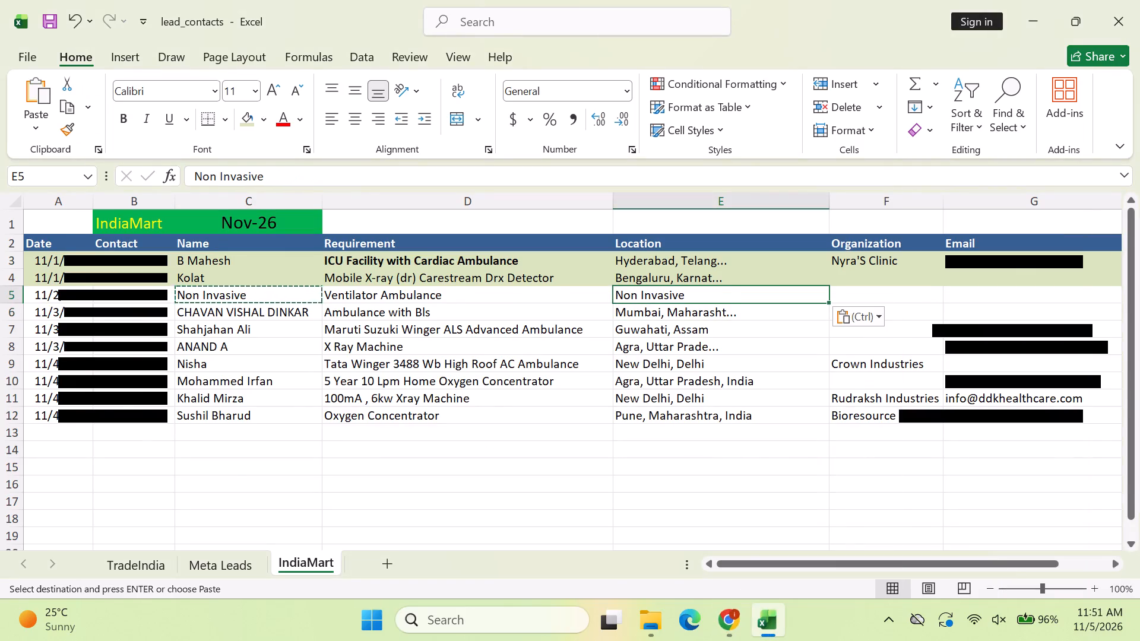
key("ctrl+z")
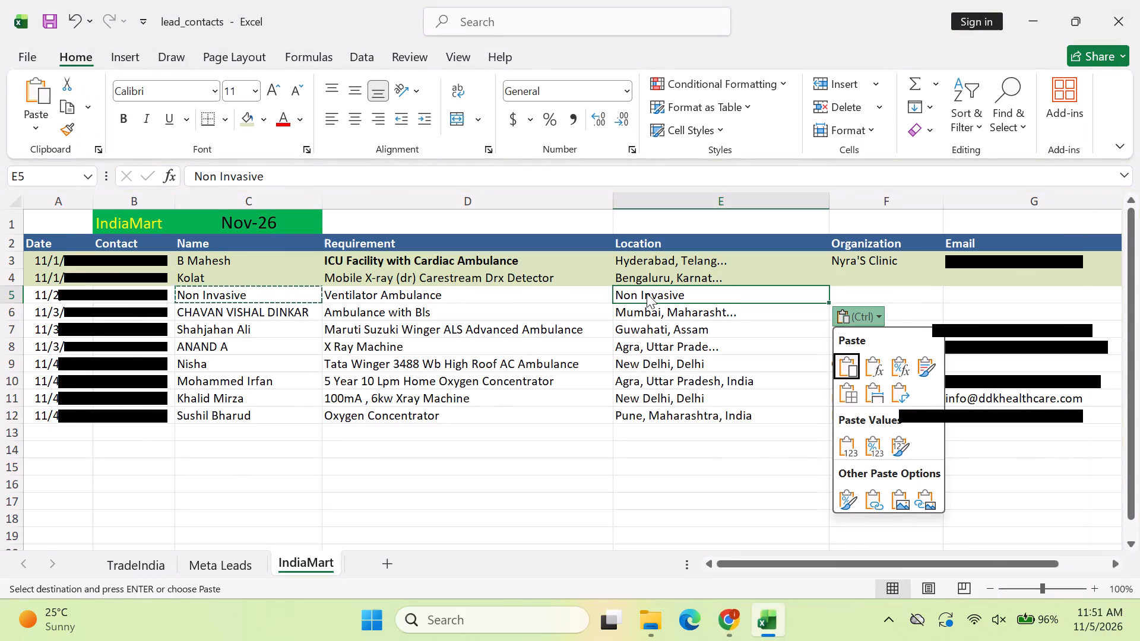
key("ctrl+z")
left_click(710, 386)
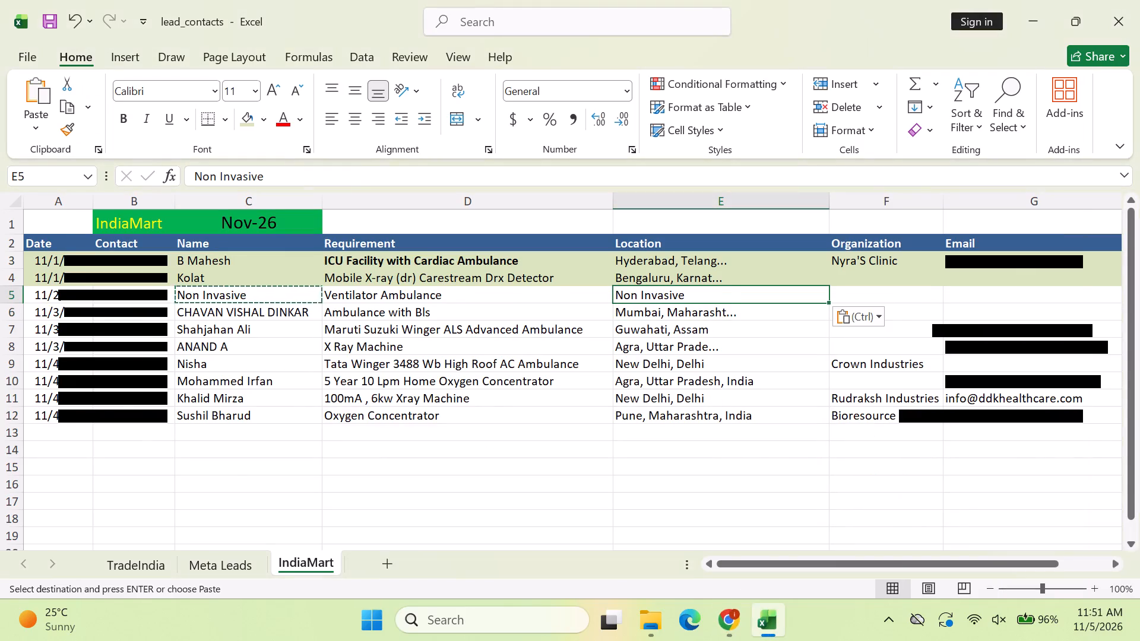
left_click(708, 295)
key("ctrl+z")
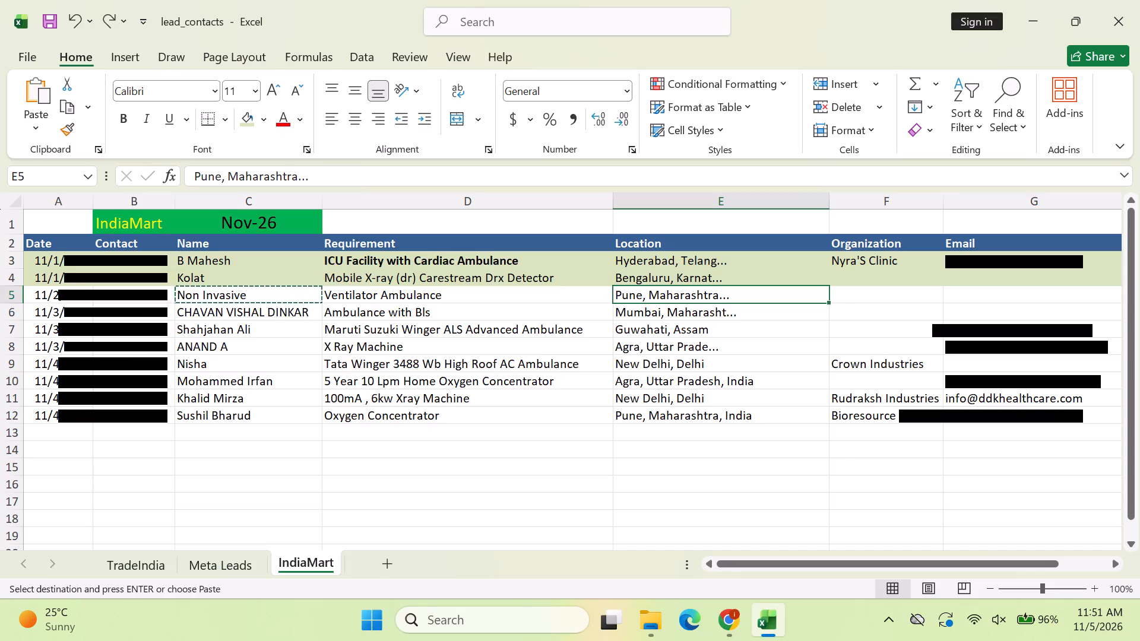
Copy the row 5 location into the new CRM lead's Location, trimmed to "Pune, Maharashtra" without the trailing dots.
left_click(663, 294)
key("ctrl+c")
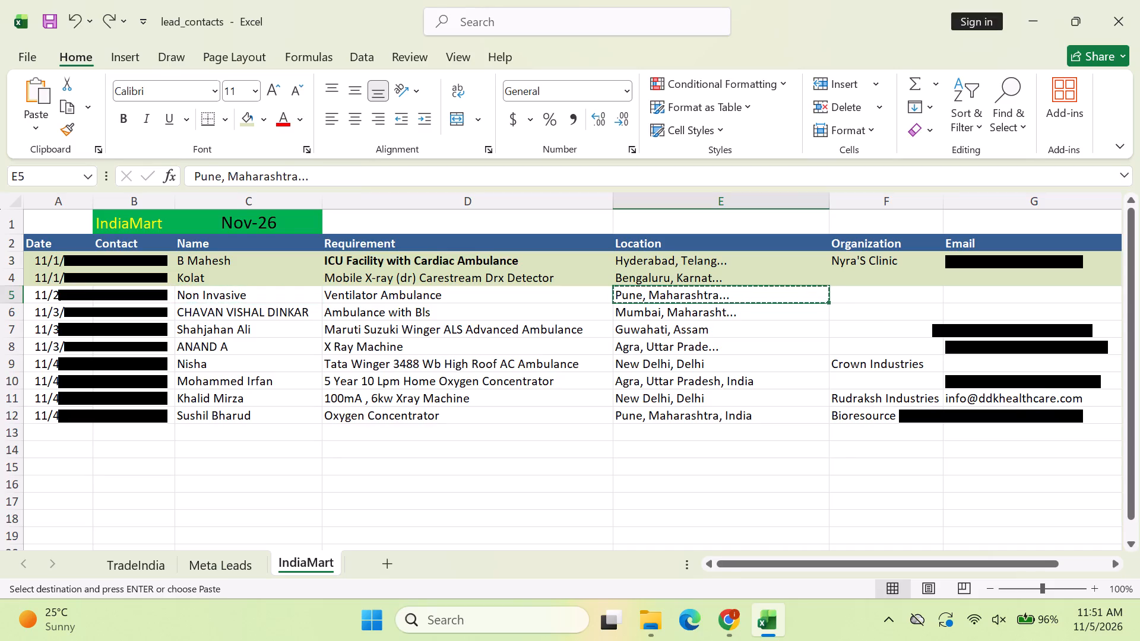
left_click(733, 613)
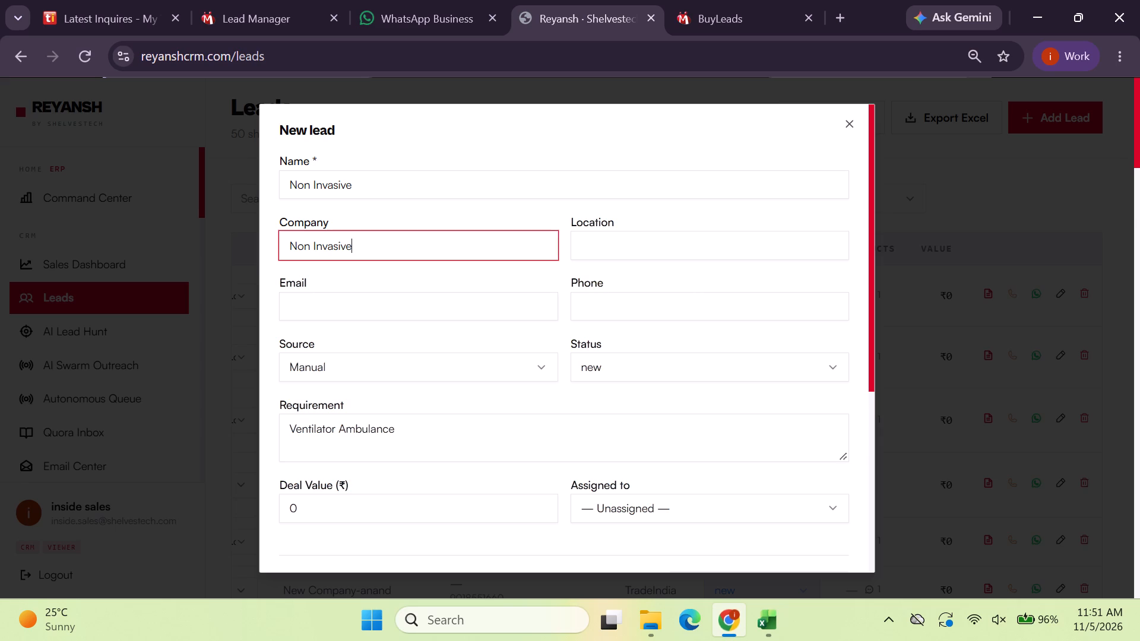
left_click(613, 246)
key("ctrl+v")
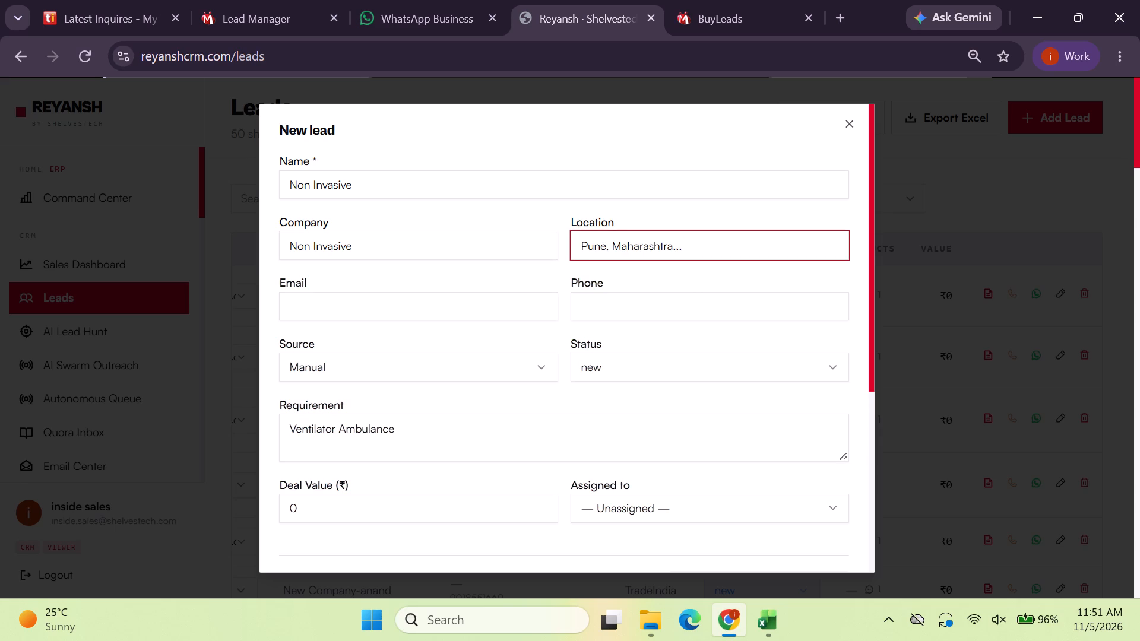
key("BackSpace")
key("BackSpace")
key("BackSpace")
Copy the contact number from row 5 of the IndiaMart sheet for the new CRM lead's Phone.
left_click(721, 632)
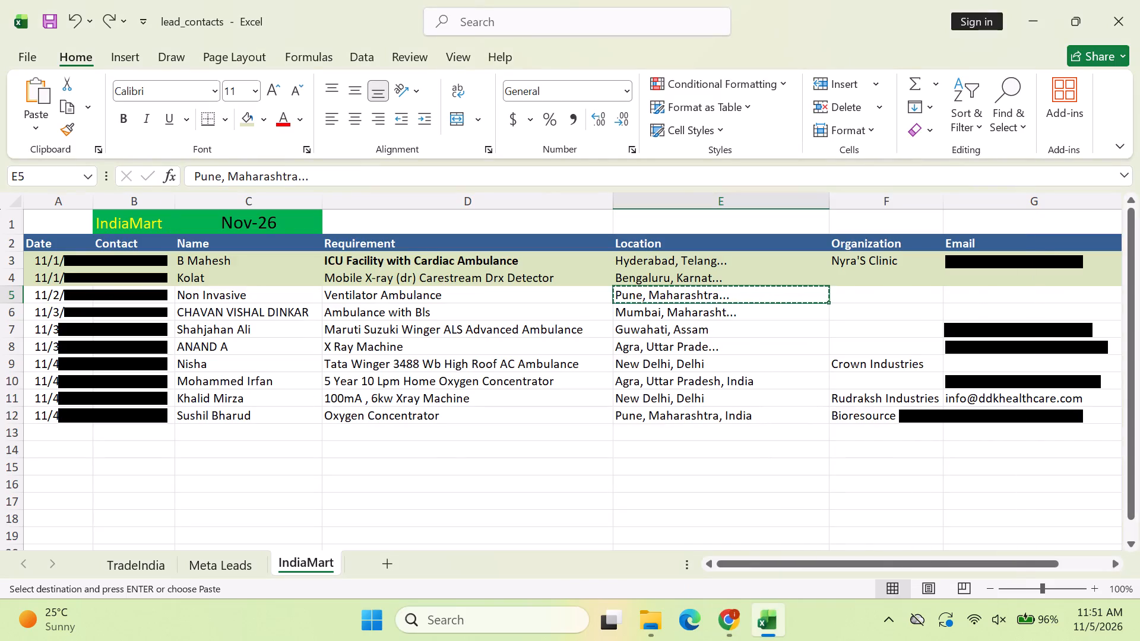
left_click(107, 298)
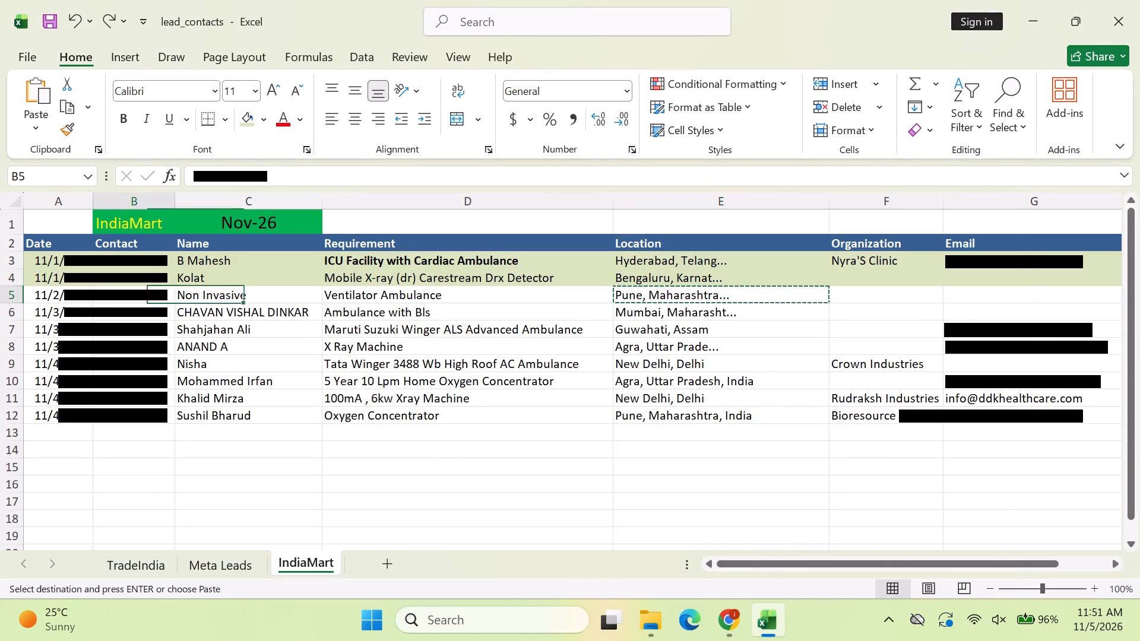
key("ctrl+c")
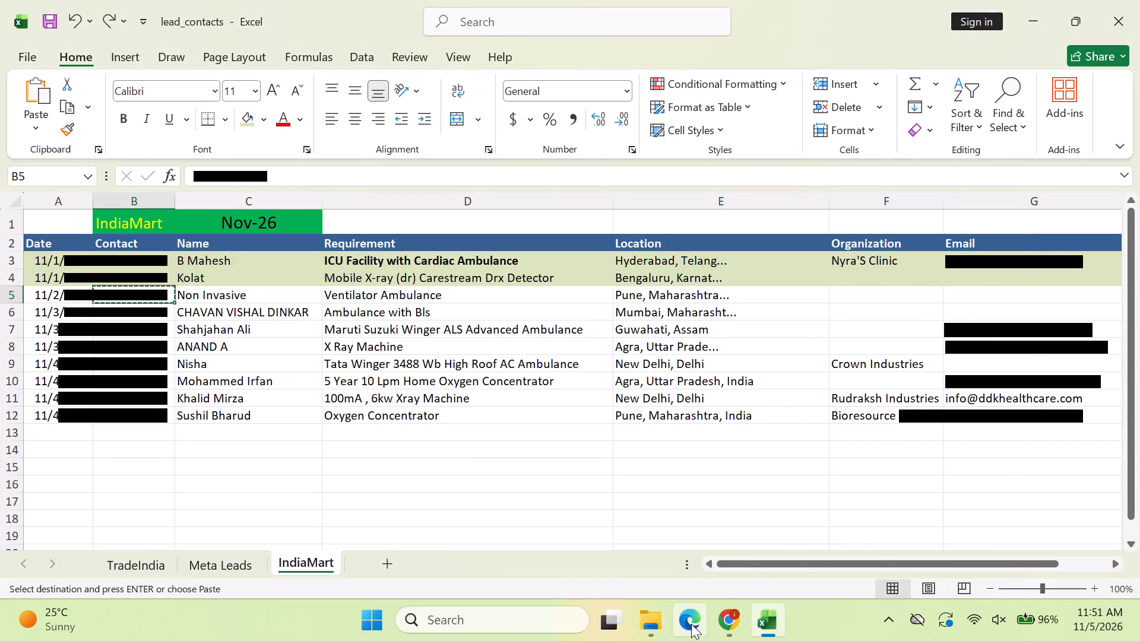
left_click(724, 624)
left_click(645, 306)
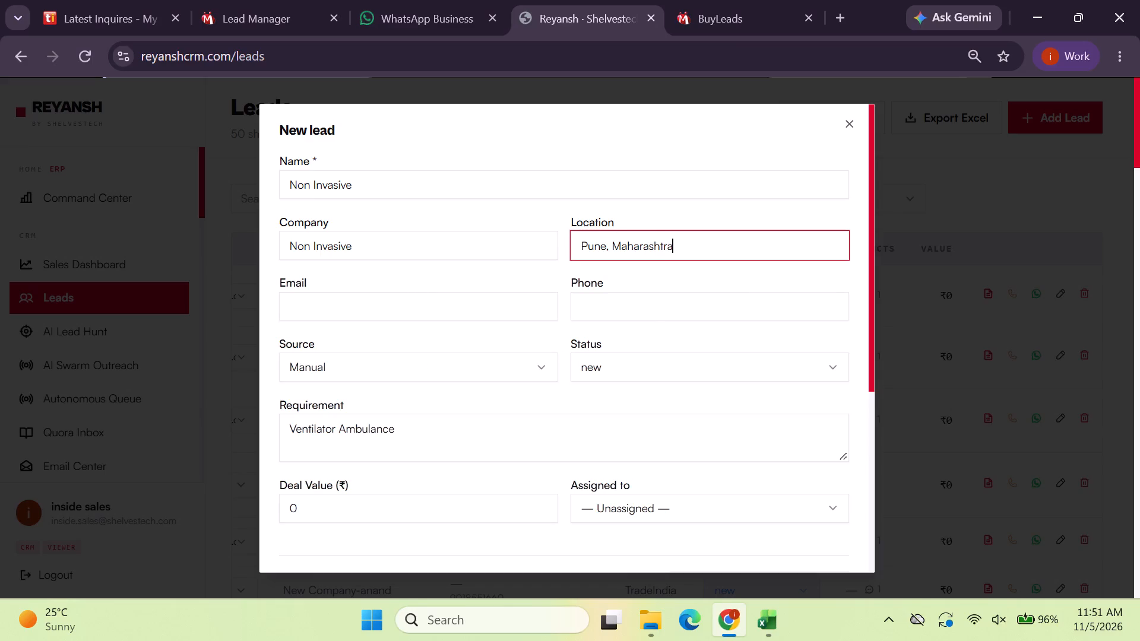
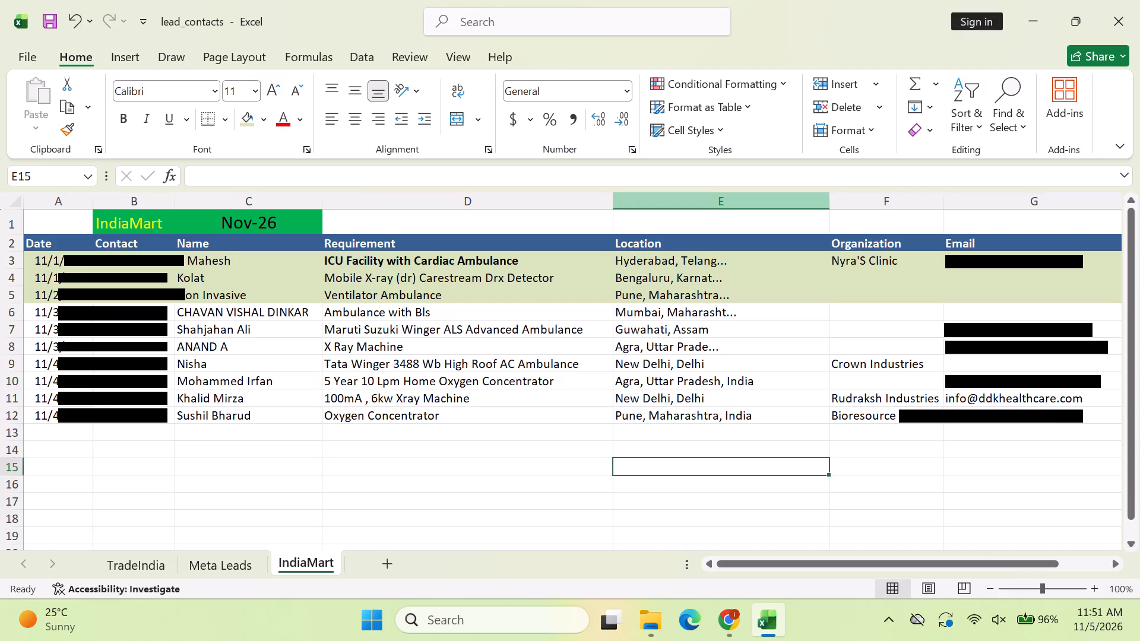
Narrow the Location column of the IndiaMart sheet so it just fits its longest entry.
left_click(779, 204)
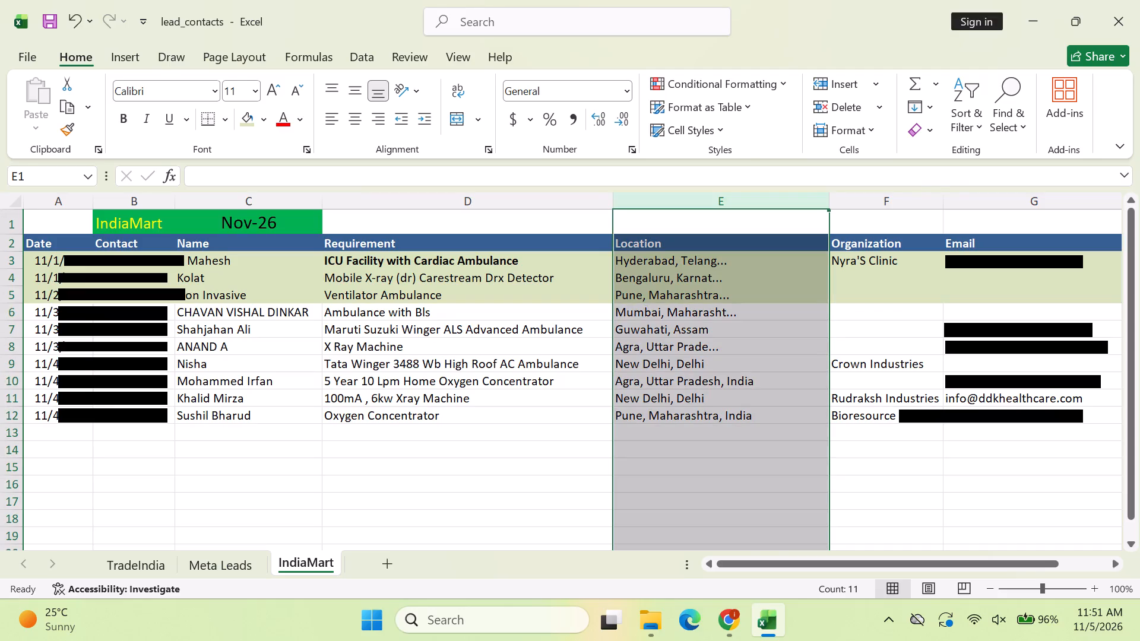
left_click_drag(829, 202, 758, 198)
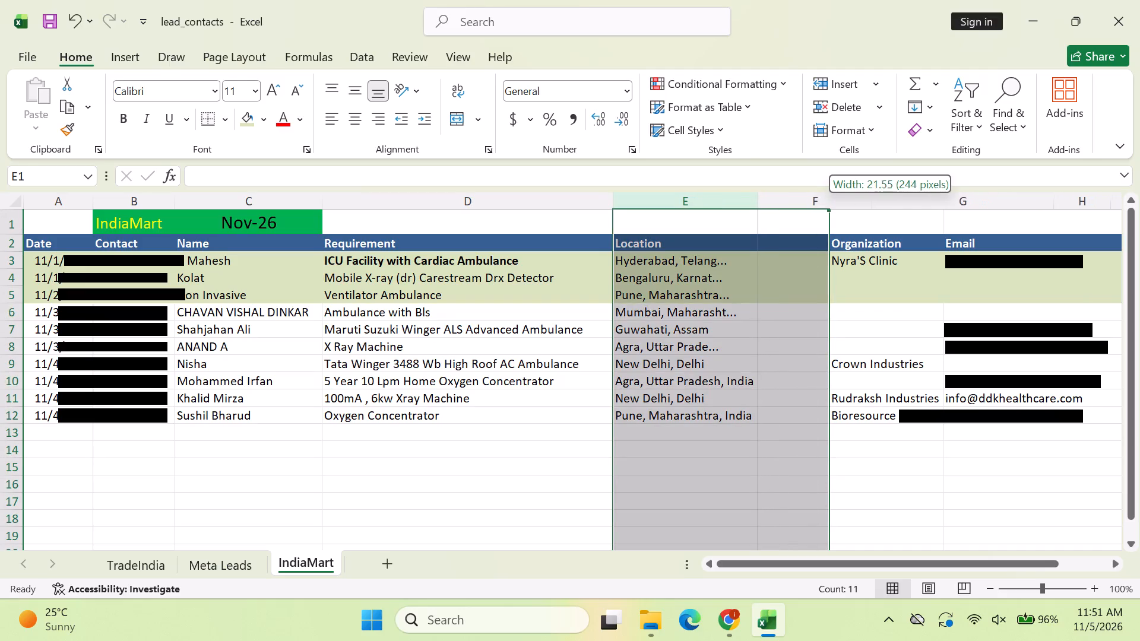
left_click_drag(758, 198, 754, 199)
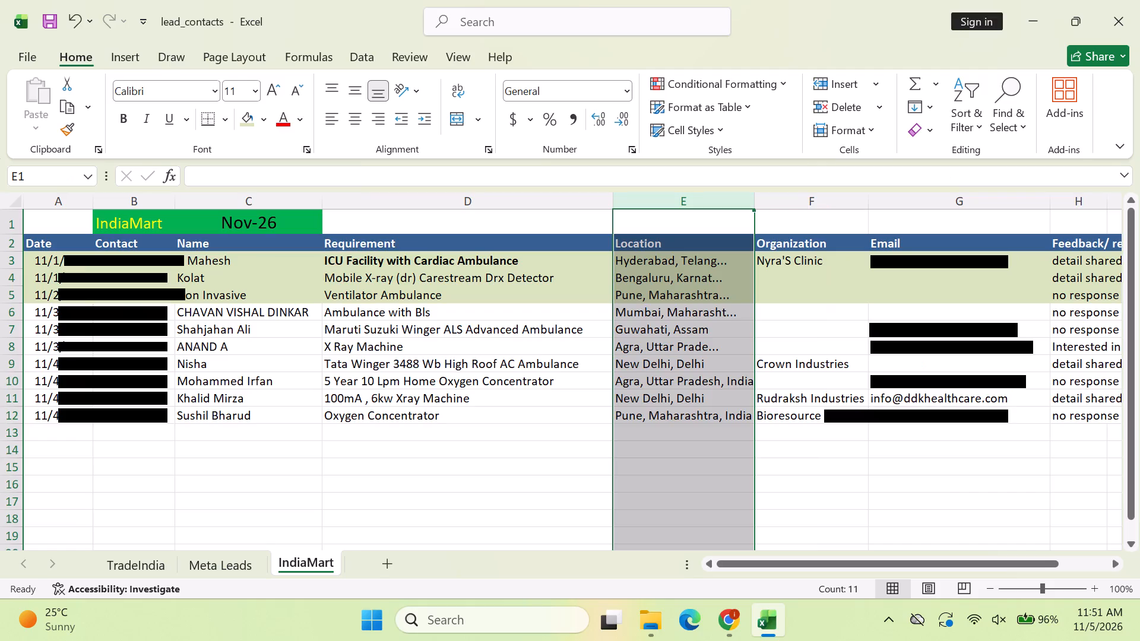
left_click(837, 475)
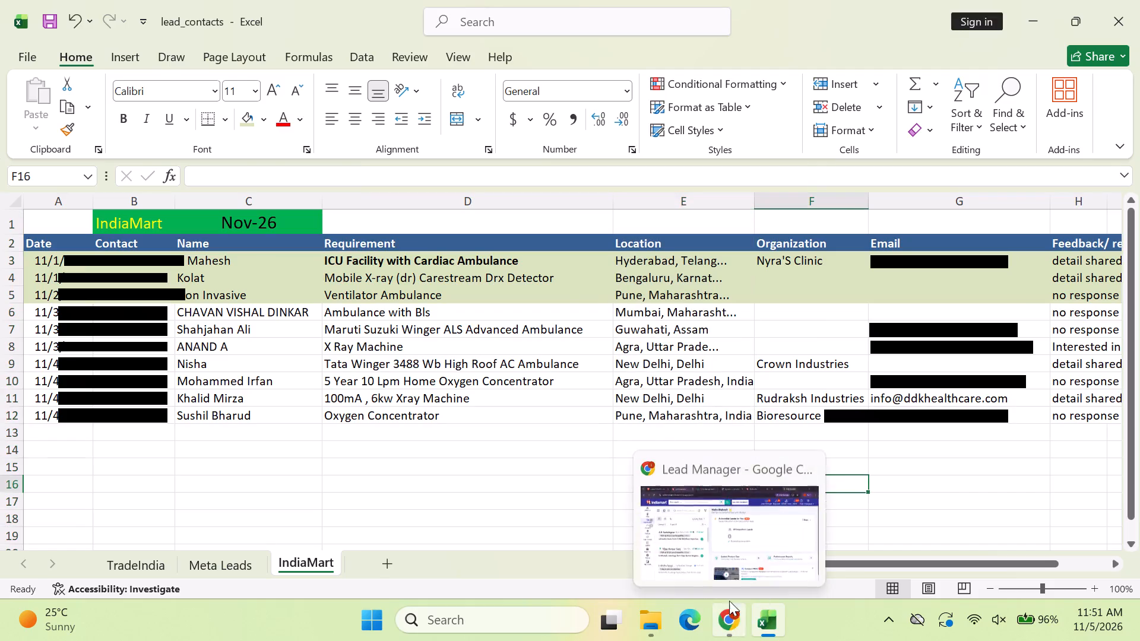
Switch to the IndiaMART Lead Manager in Chrome and read the two unread "100A 4p MCCB Loto Compatible" enquiry conversations.
left_click(721, 566)
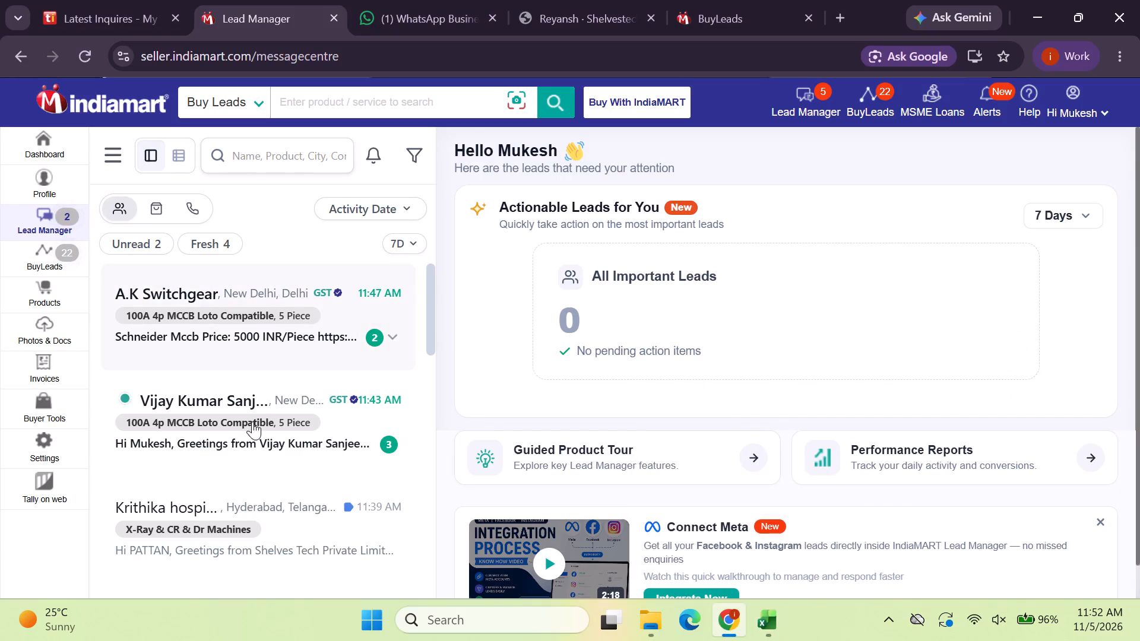
left_click(270, 430)
scroll(741, 371, "down", 10)
left_click(268, 305)
scroll(775, 373, "down", 7)
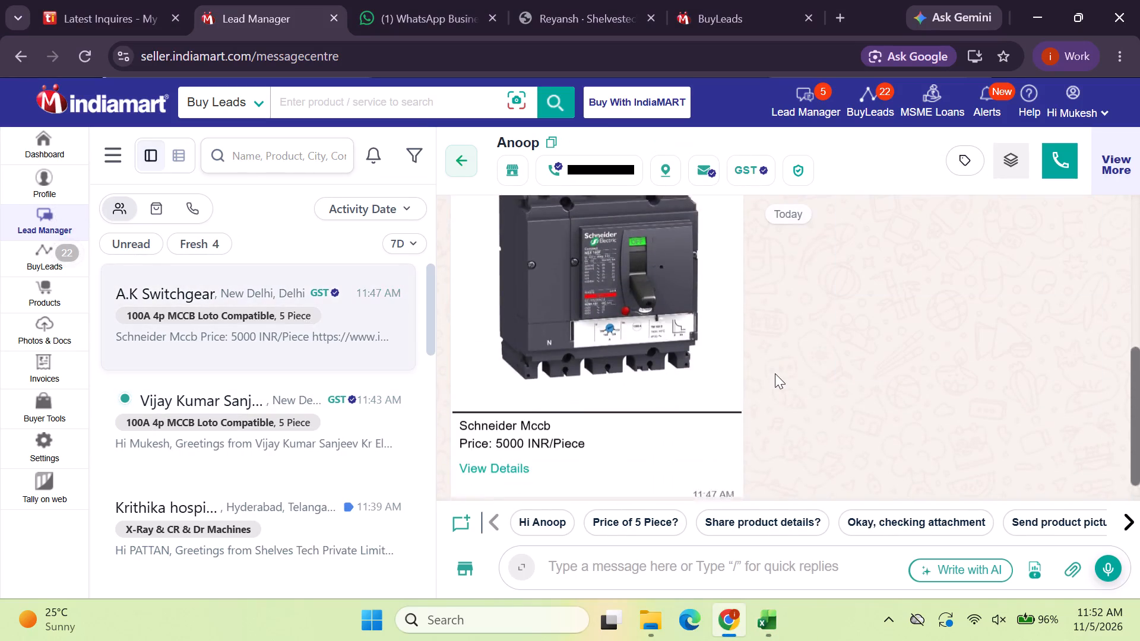
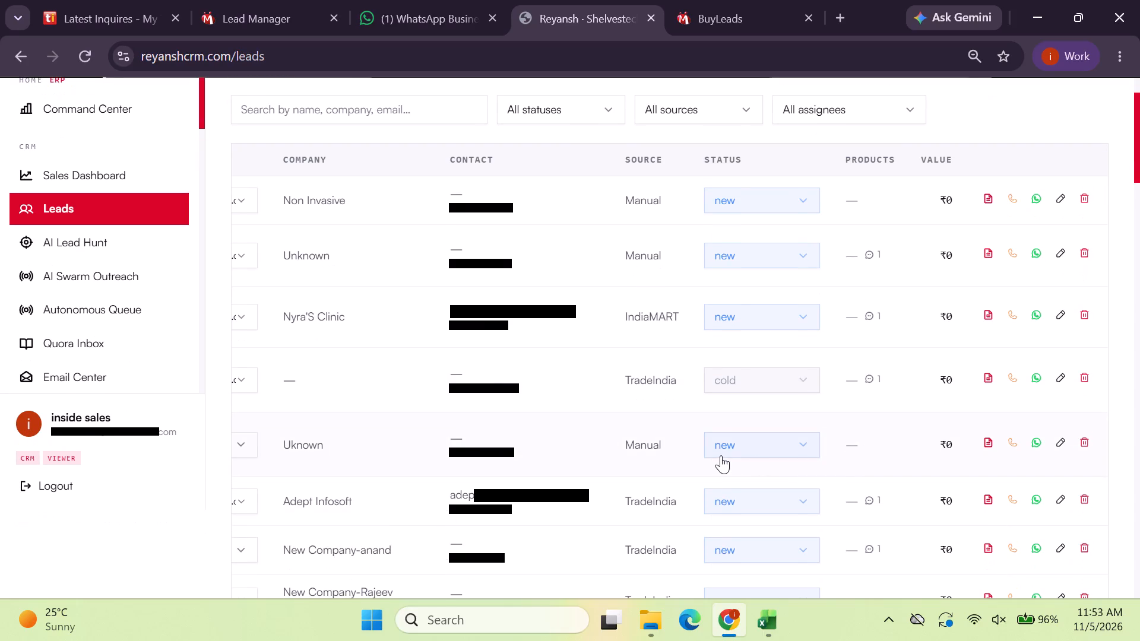
Change the source of the "Uknown" company lead from Pune to TradeIndia and save the lead.
scroll(721, 455, "up", 1)
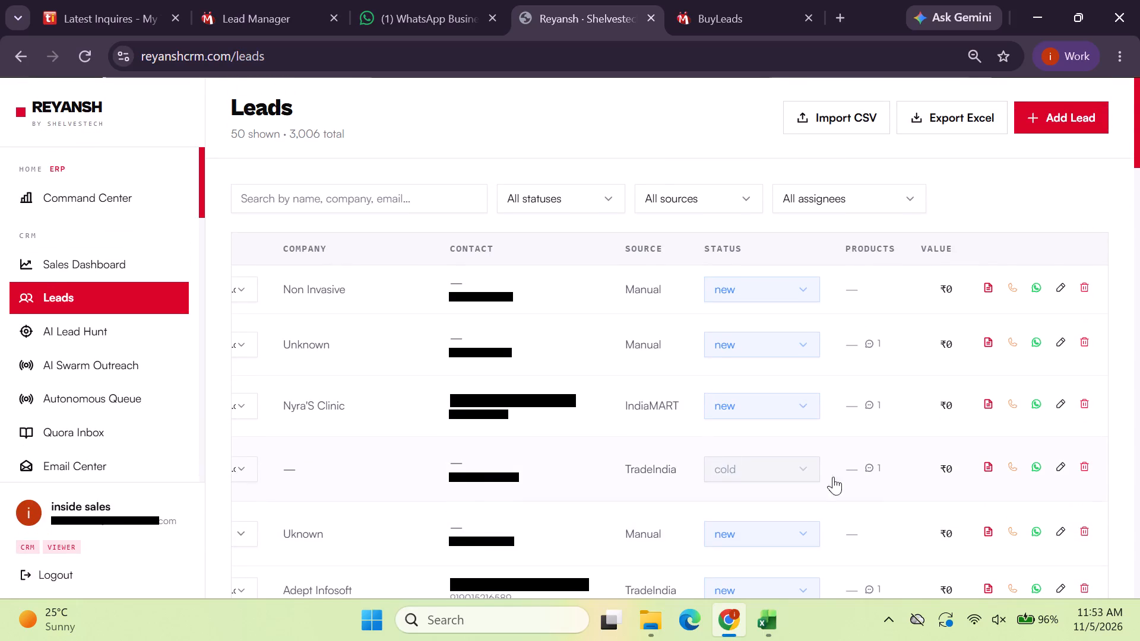
left_click(1060, 529)
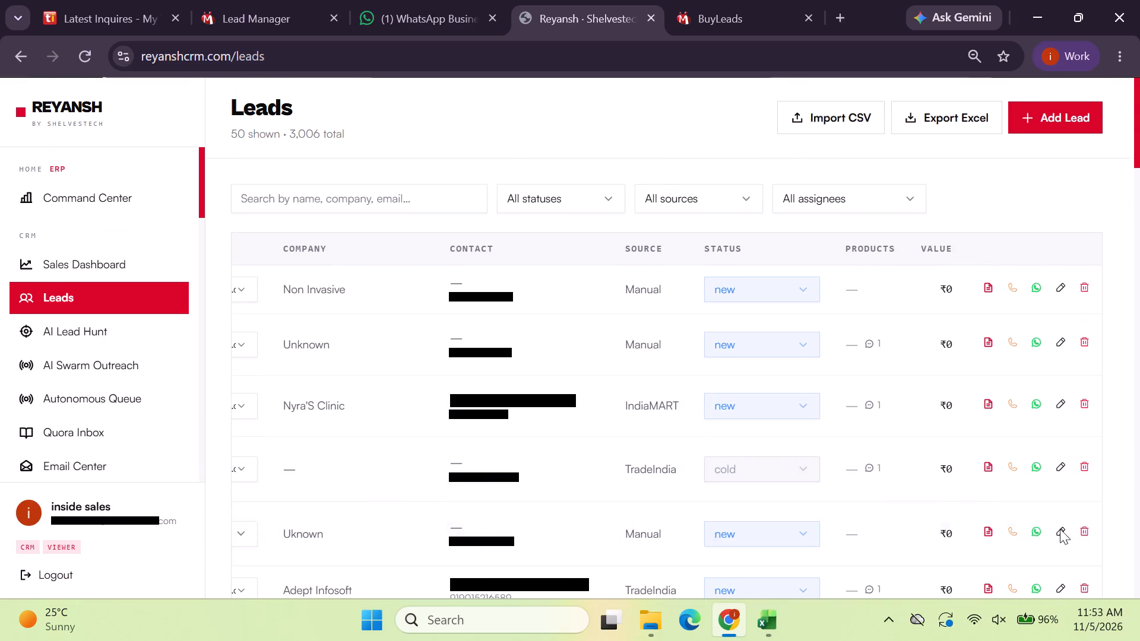
left_click(445, 364)
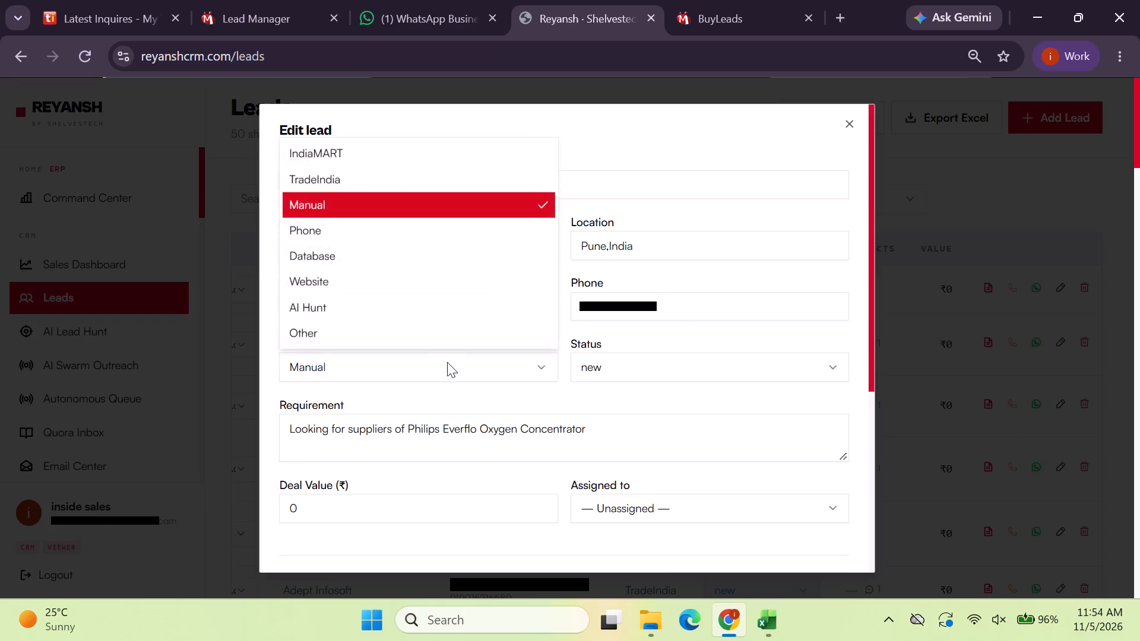
left_click(322, 179)
scroll(690, 450, "down", 5)
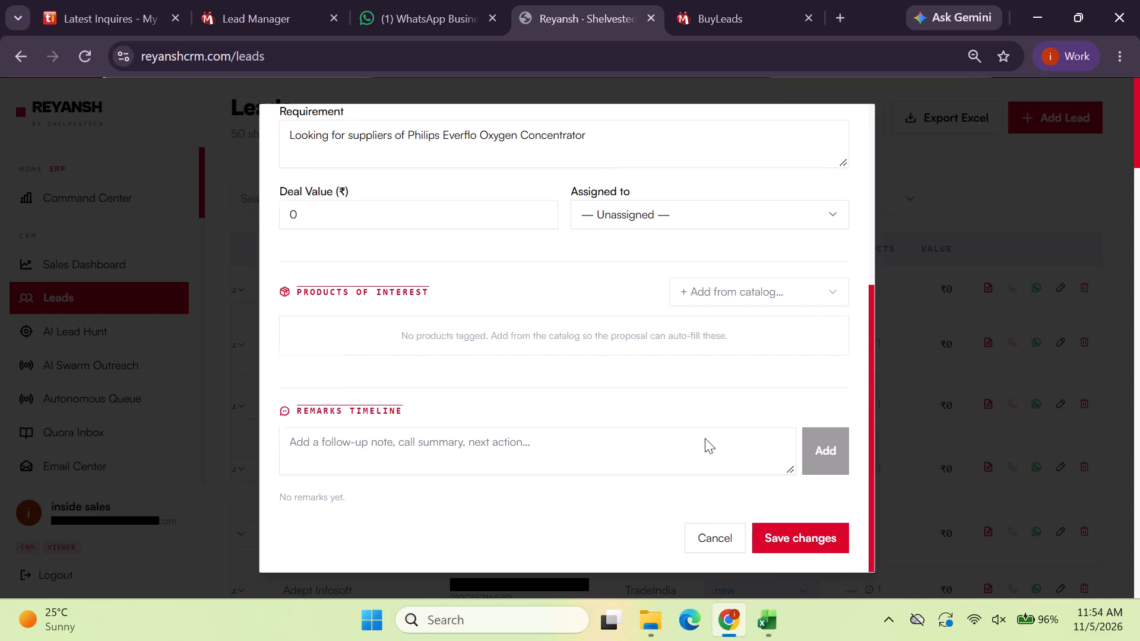
left_click(797, 534)
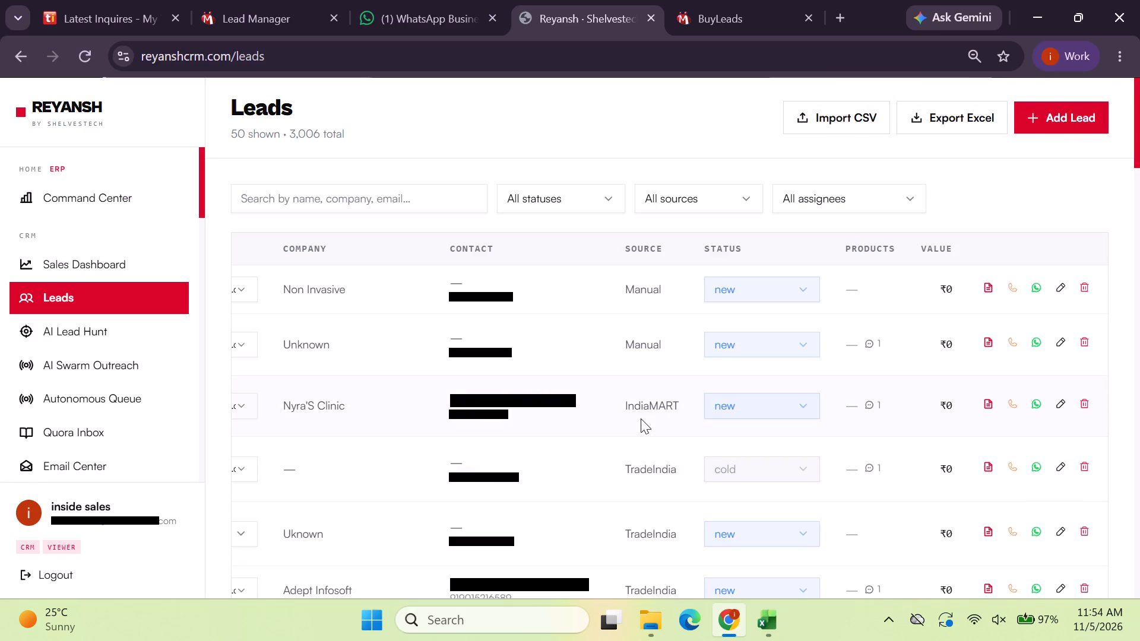
Change the source of the "Unknown" company lead from Bengaluru to IndiaMART and save the lead.
left_click(1067, 339)
left_click(426, 369)
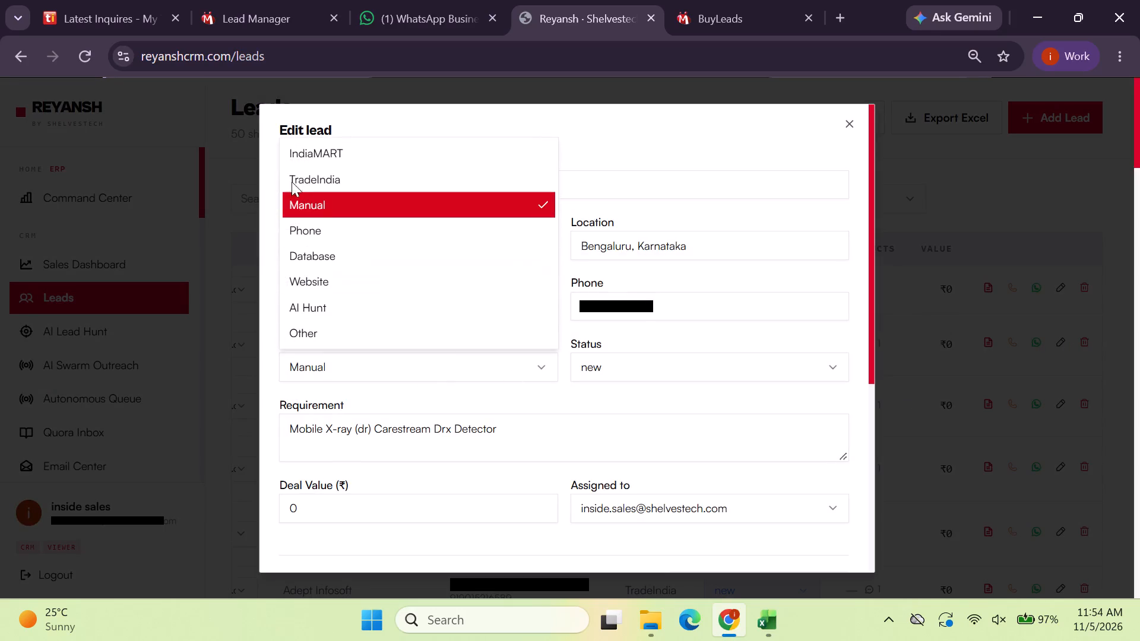
left_click(298, 154)
scroll(741, 490, "down", 6)
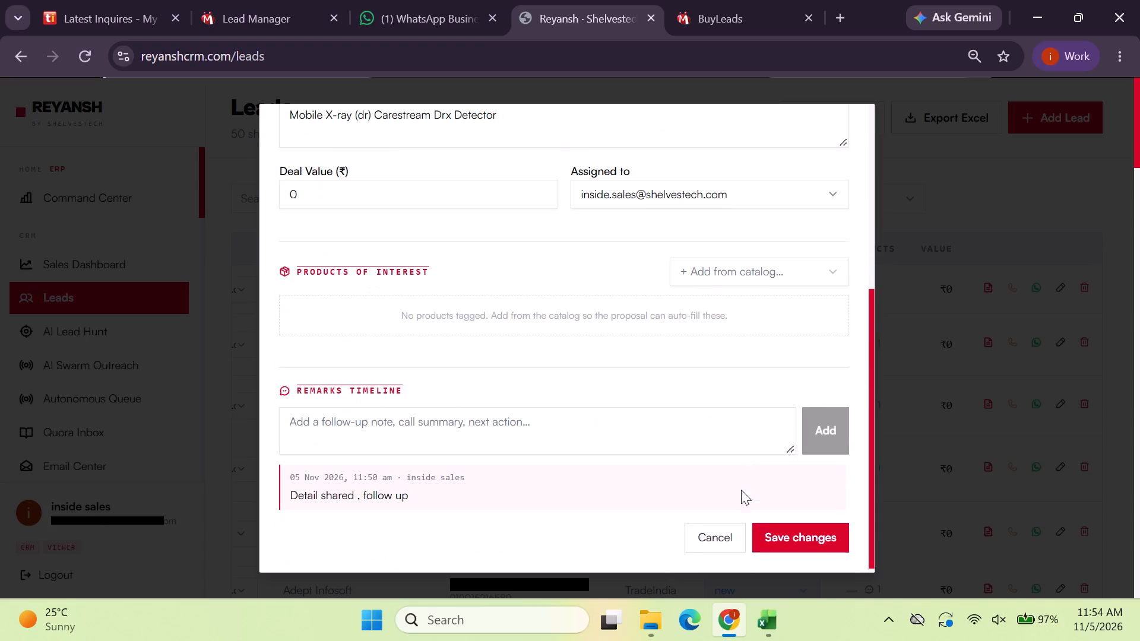
left_click(783, 541)
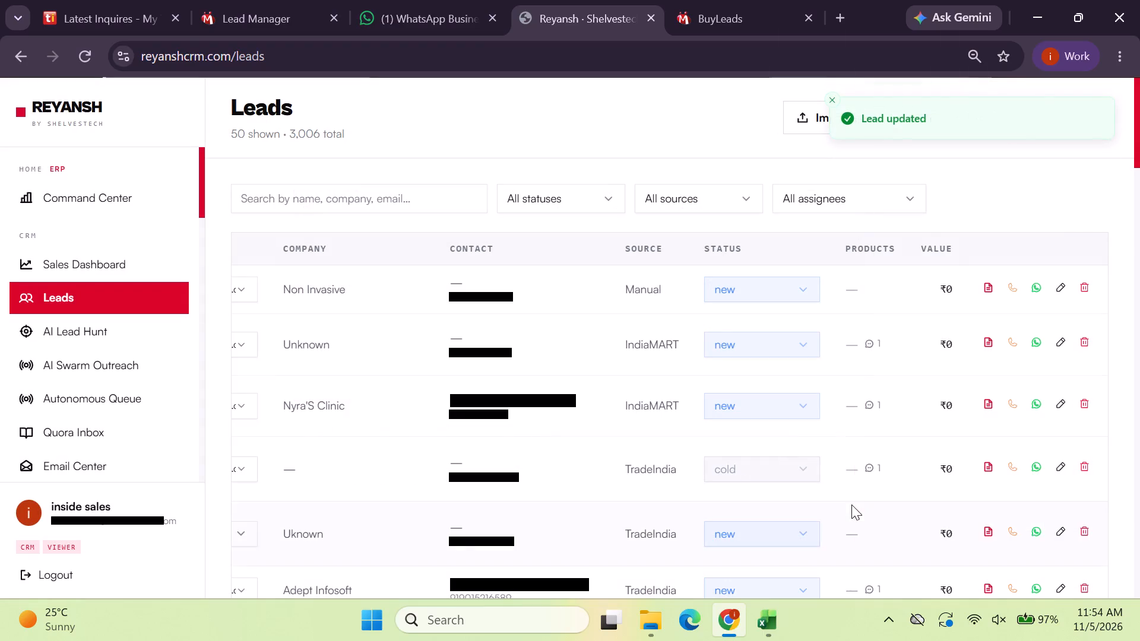
Open the Non Invasive lead for editing and set its source to IndiaMART.
left_click(1066, 287)
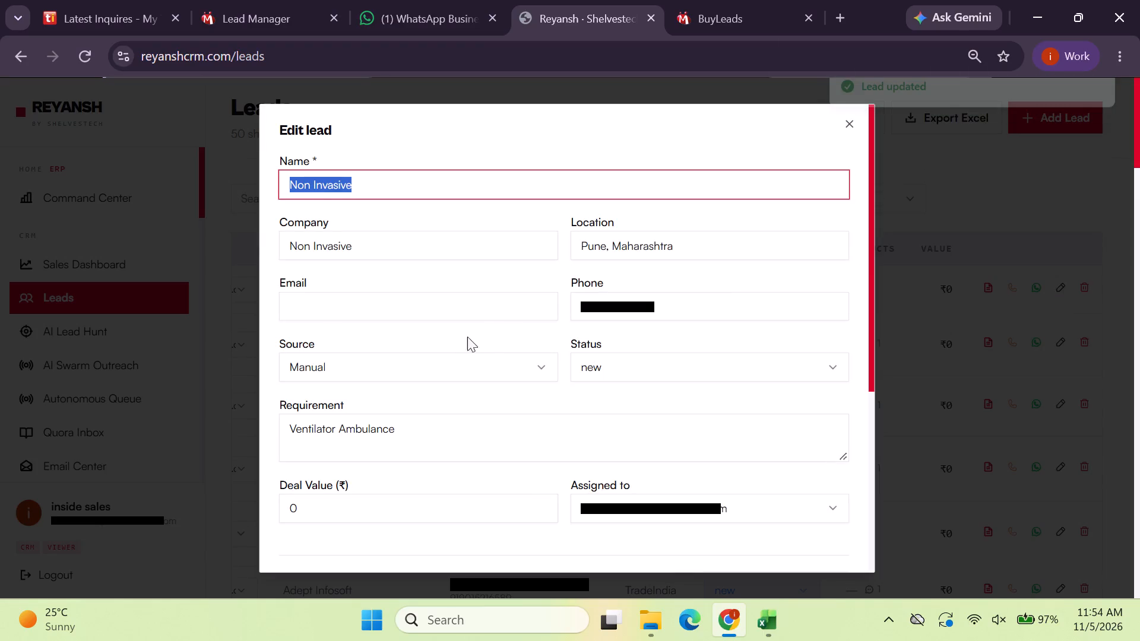
left_click(452, 372)
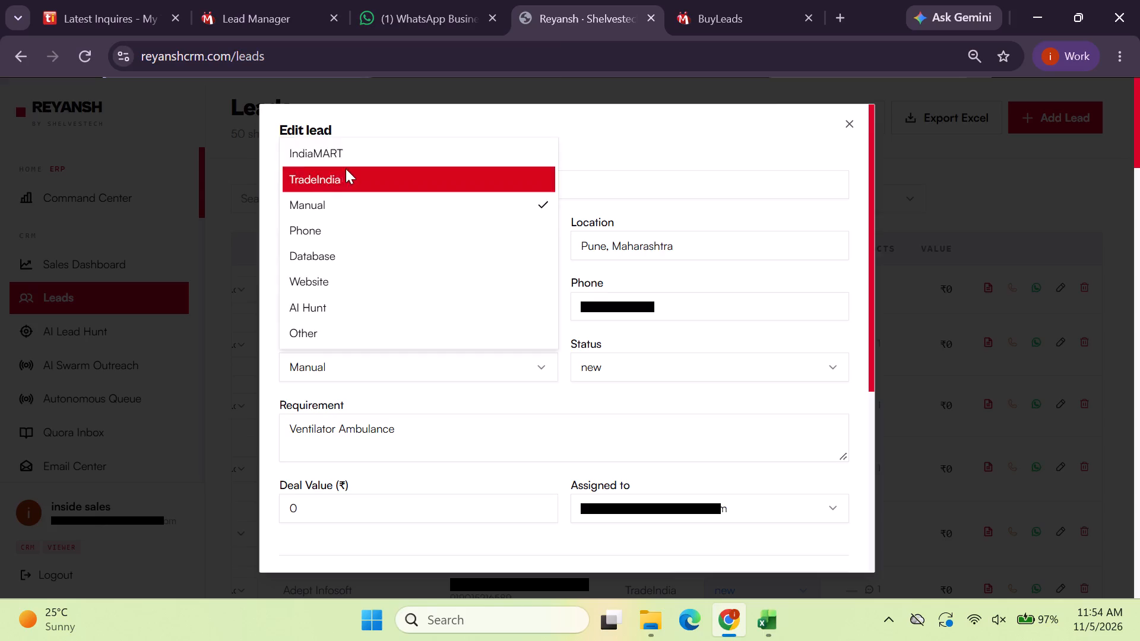
left_click(344, 157)
Add the remark "Detail shared, follow up" to the Non Invasive lead's timeline and save the lead changes.
scroll(475, 496, "down", 3)
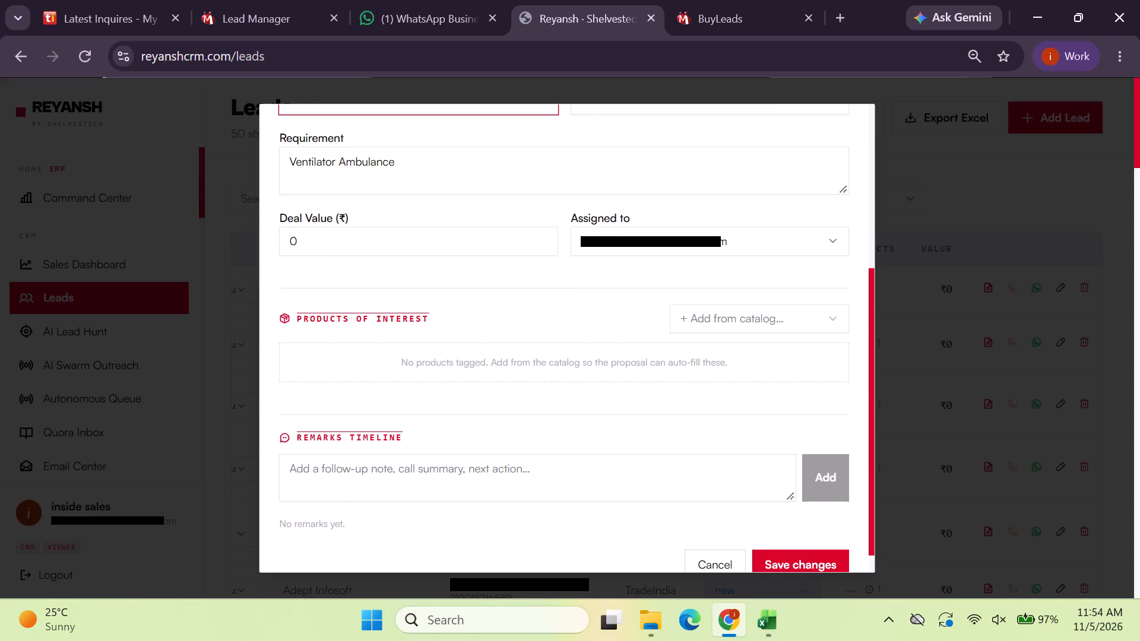
left_click(331, 480)
key("d")
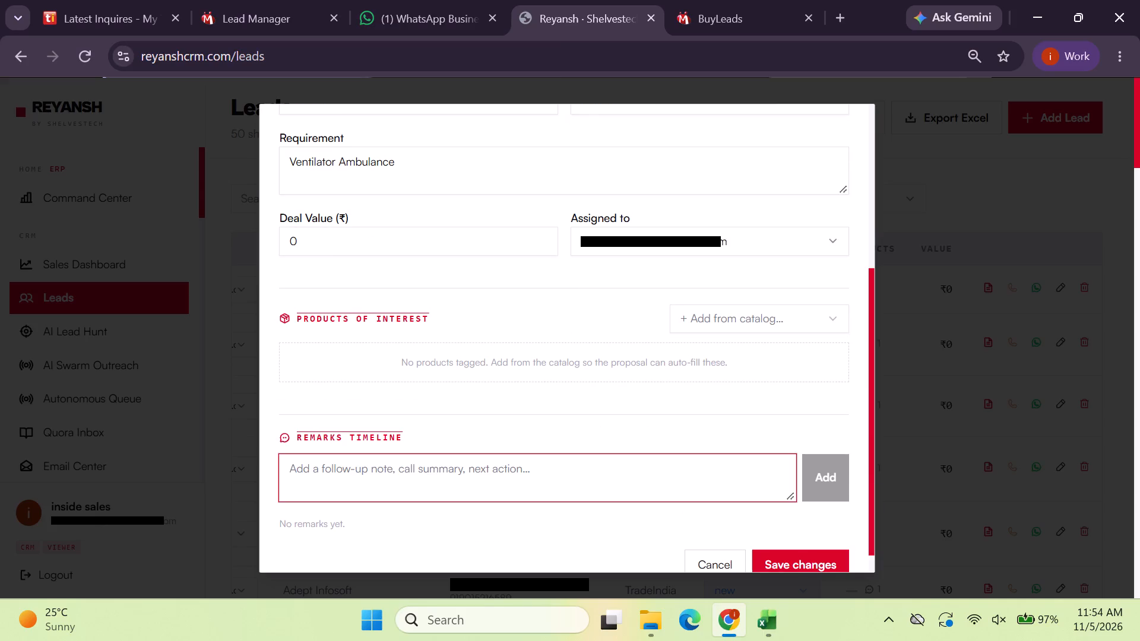
type("etail")
key("space")
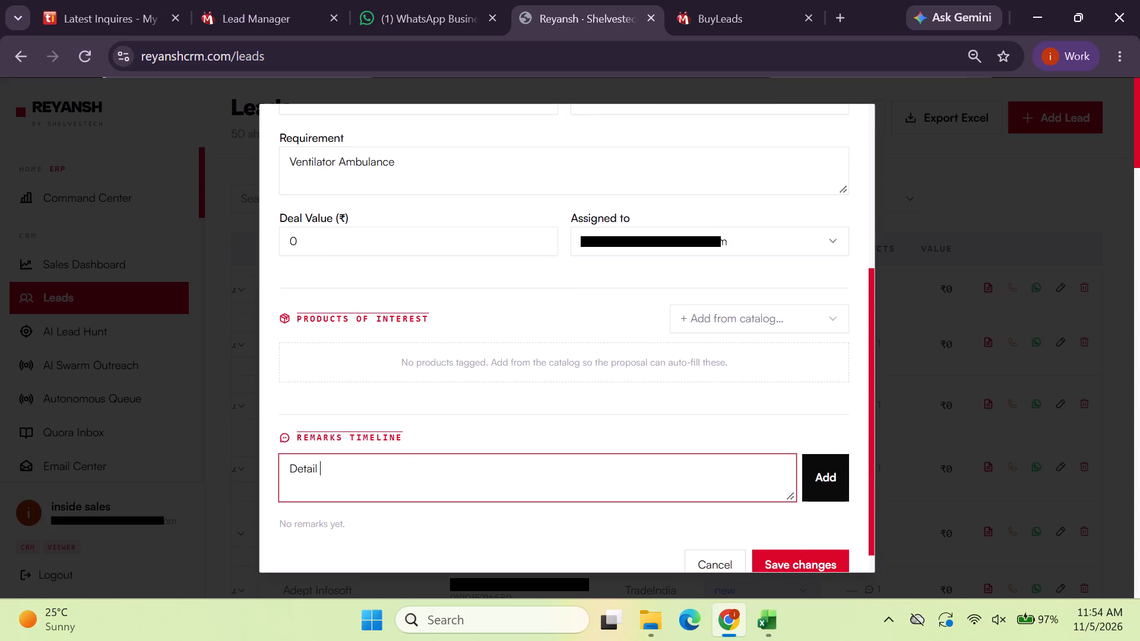
key("s")
type("hared")
type(",")
key("space")
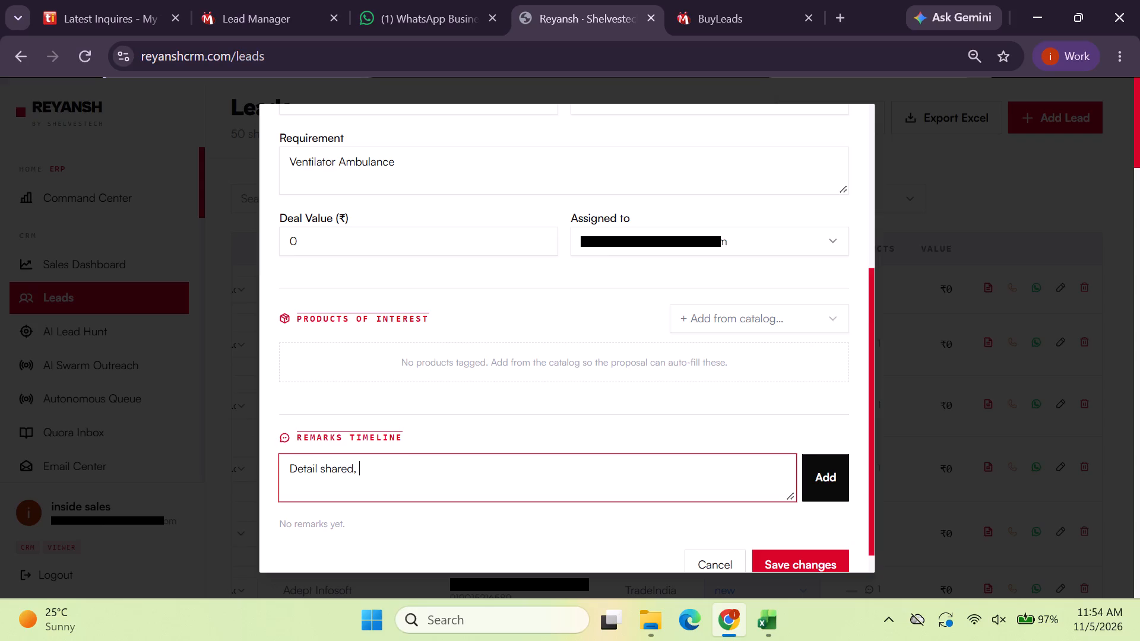
type("follo")
type("w up")
left_click(836, 471)
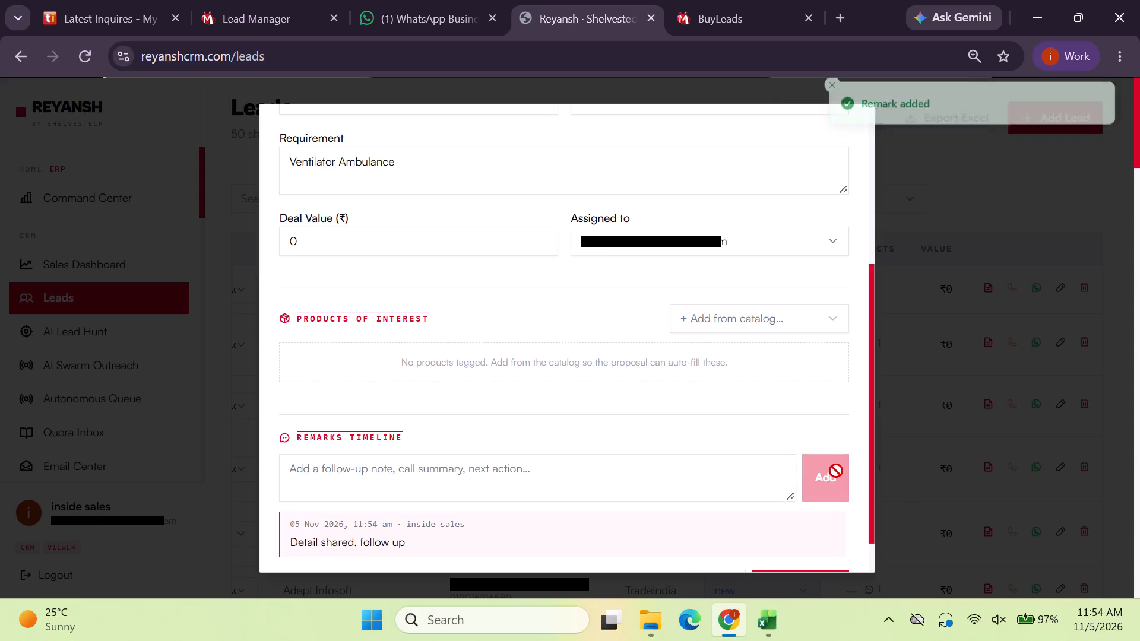
scroll(820, 526, "down", 4)
left_click(811, 534)
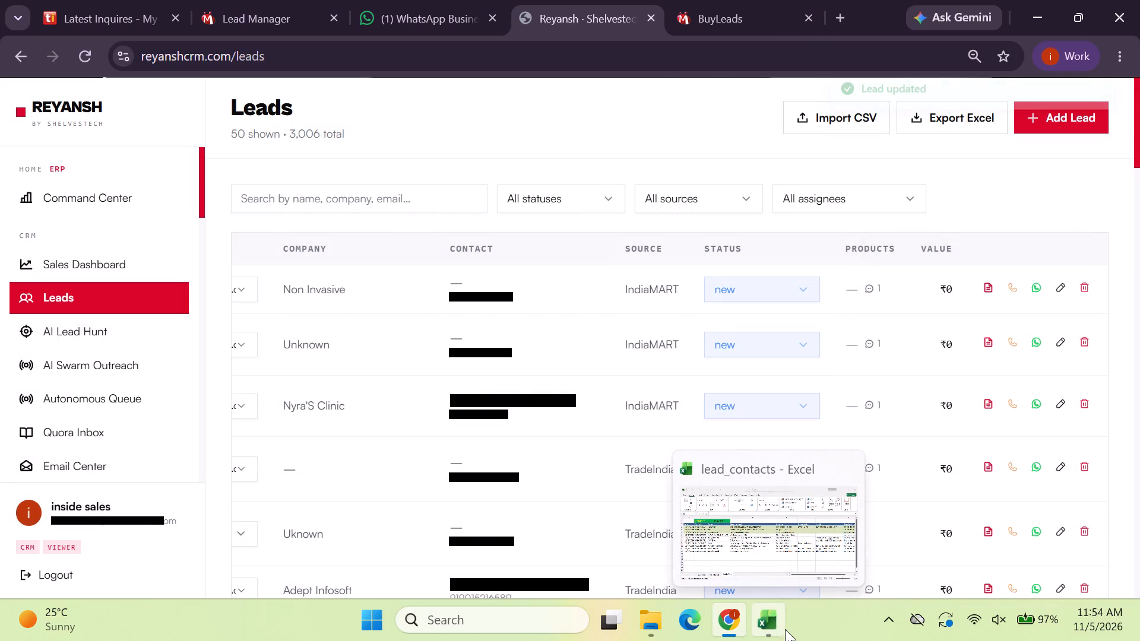
Copy the row 6 contact number from the IndiaMart sheet in Excel into the phone field of a new Reyansh CRM lead.
left_click(777, 554)
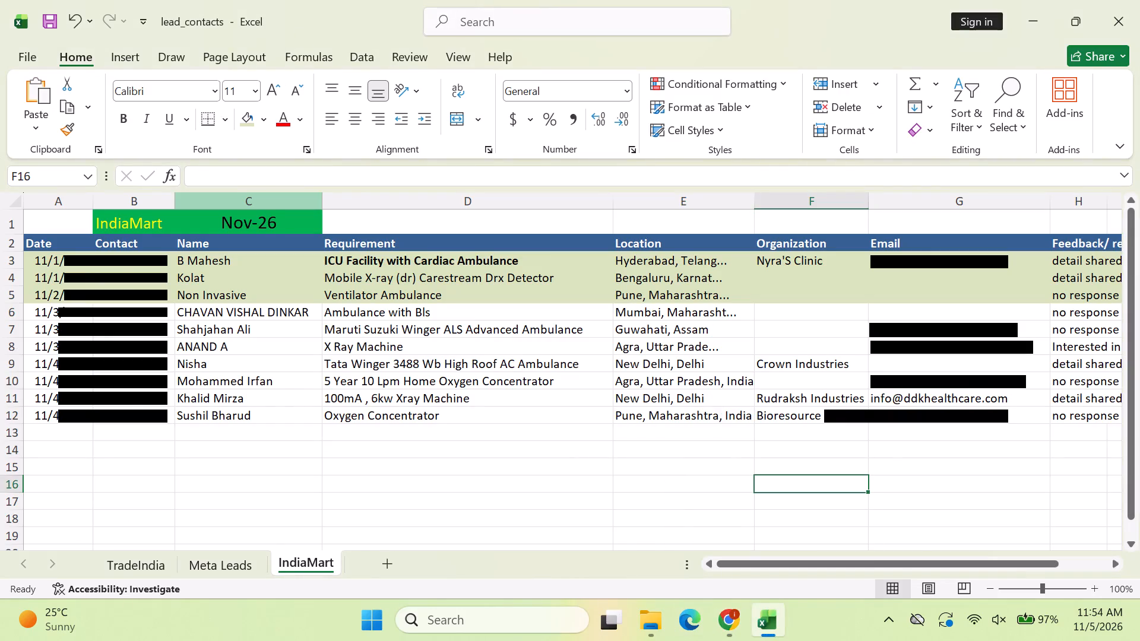
left_click(243, 423)
left_click(10, 315)
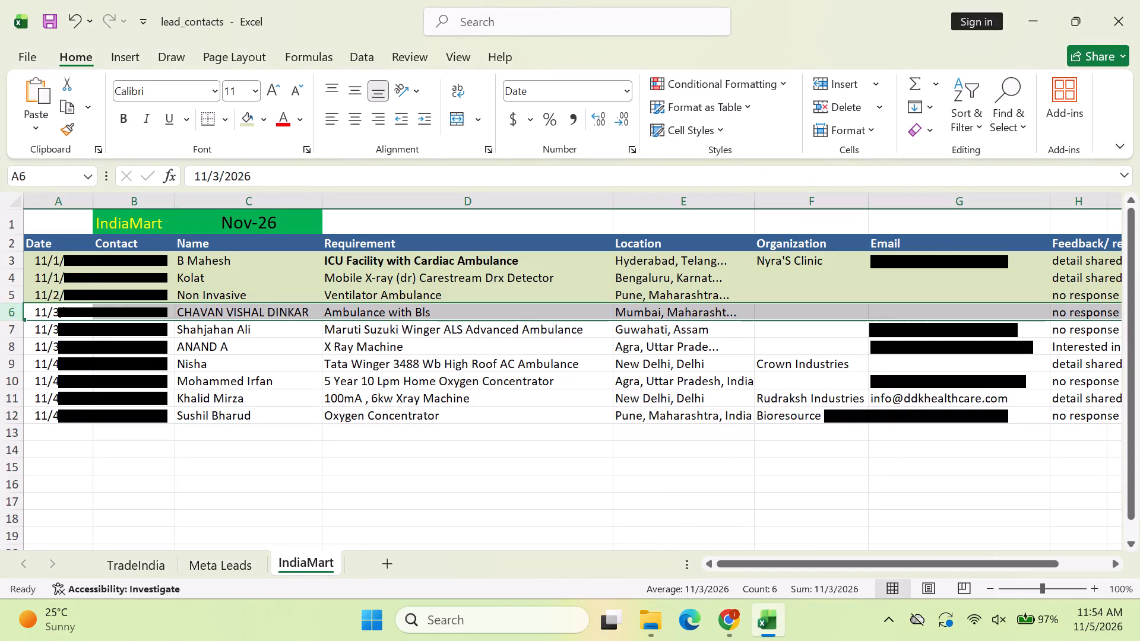
left_click(144, 313)
key("ctrl+c")
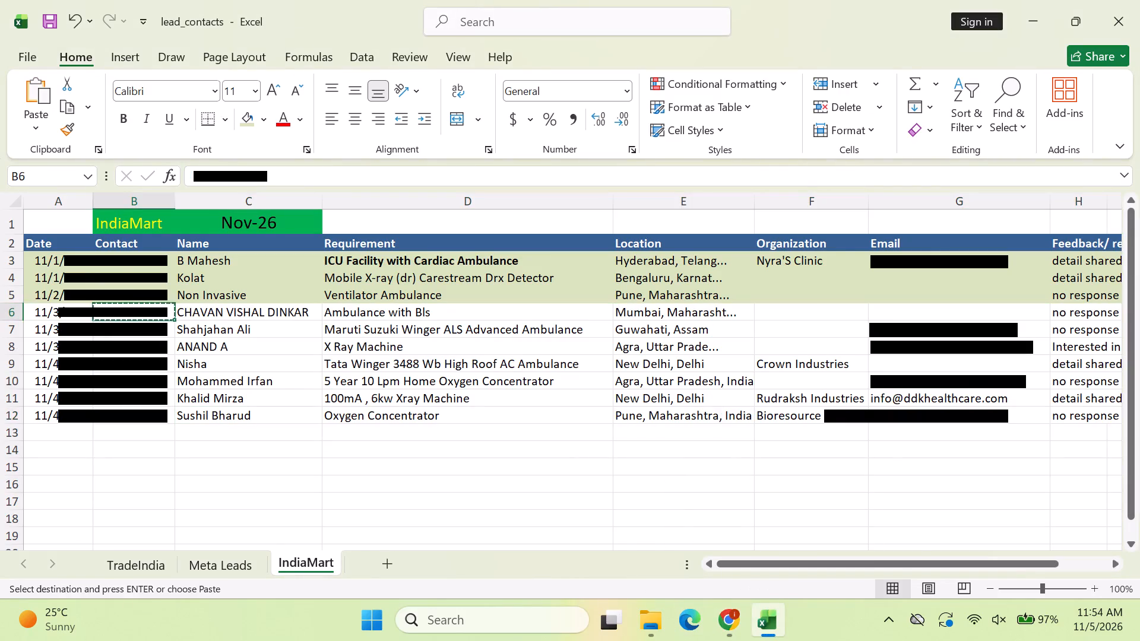
left_click(731, 627)
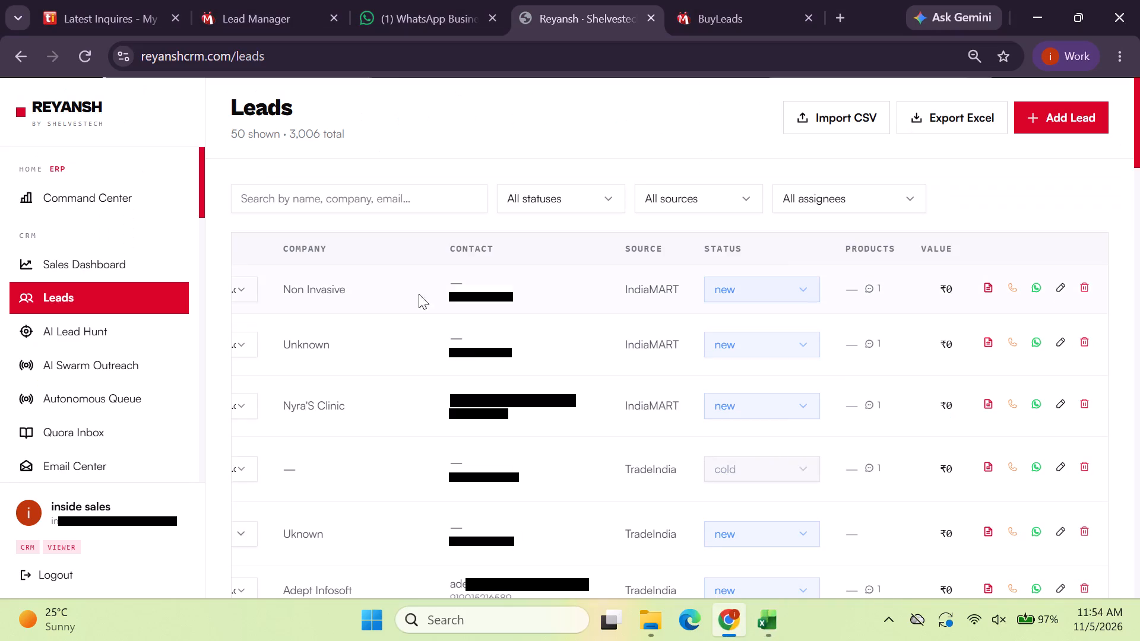
scroll(938, 357, "up", 3)
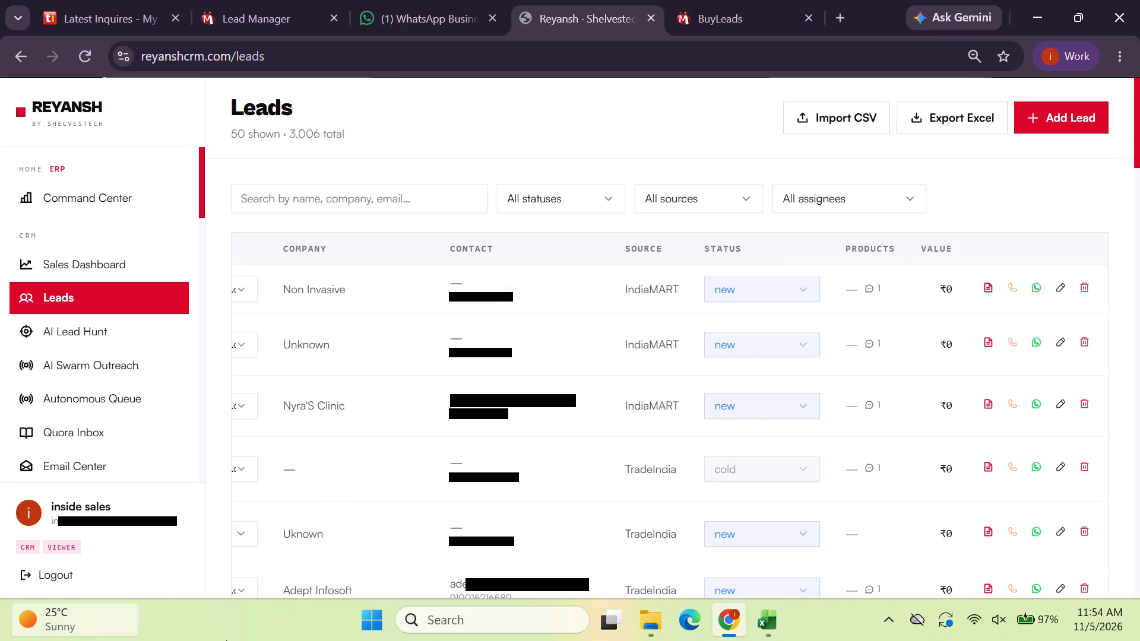
left_click(1076, 124)
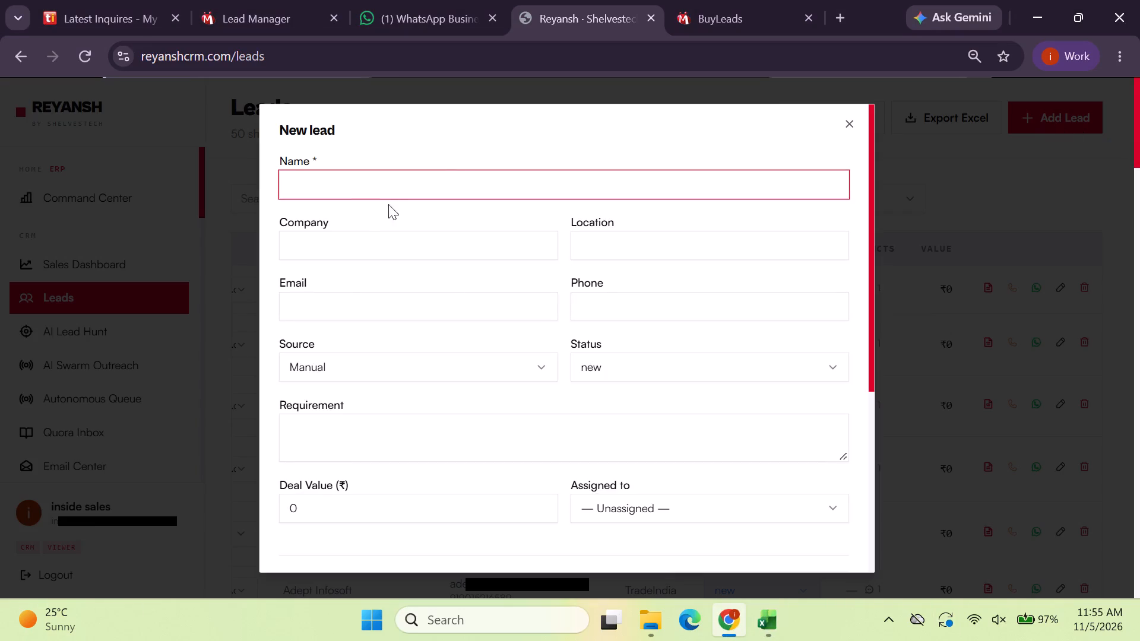
left_click(637, 316)
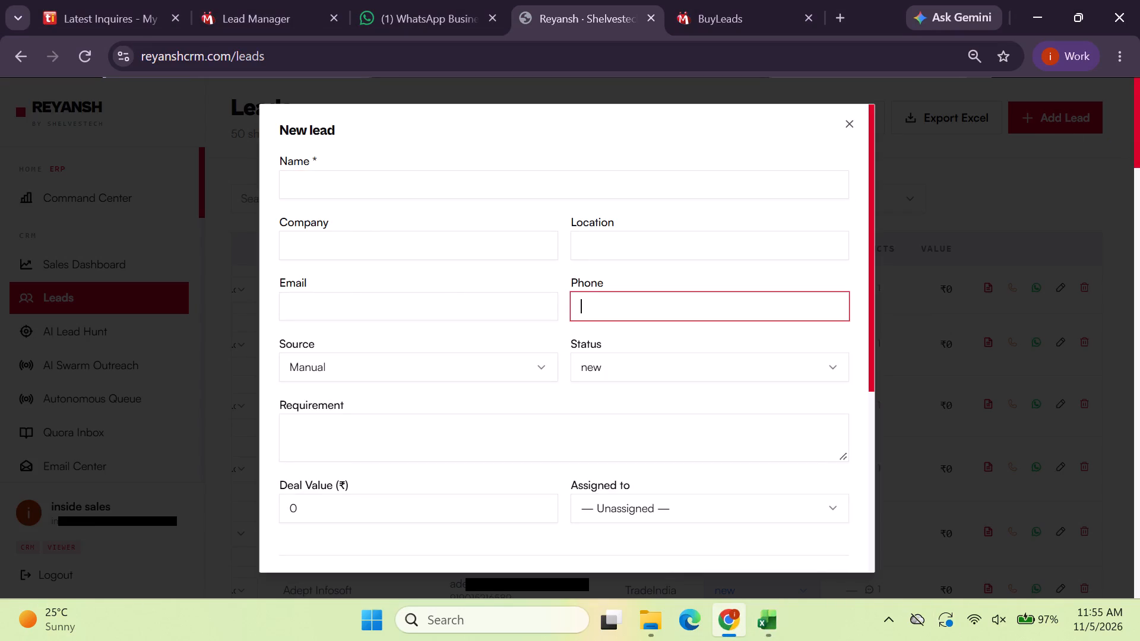
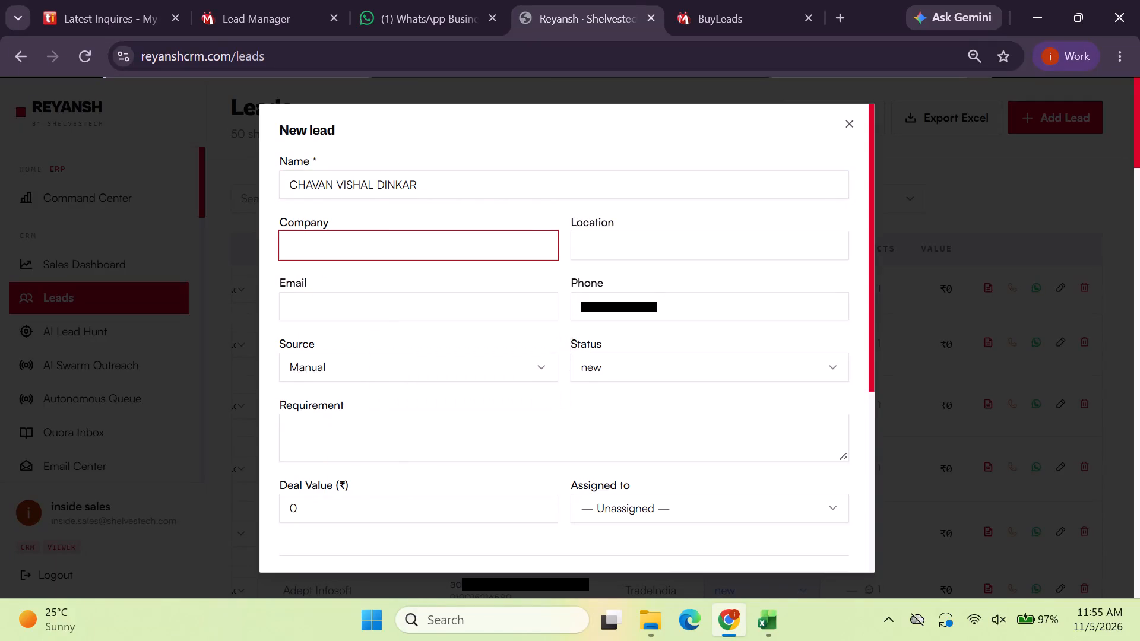
Set the new IndiaMART lead's company to Unknown and switch to the contacts workbook in Excel for the remaining lead details.
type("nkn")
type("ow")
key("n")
left_click(723, 616)
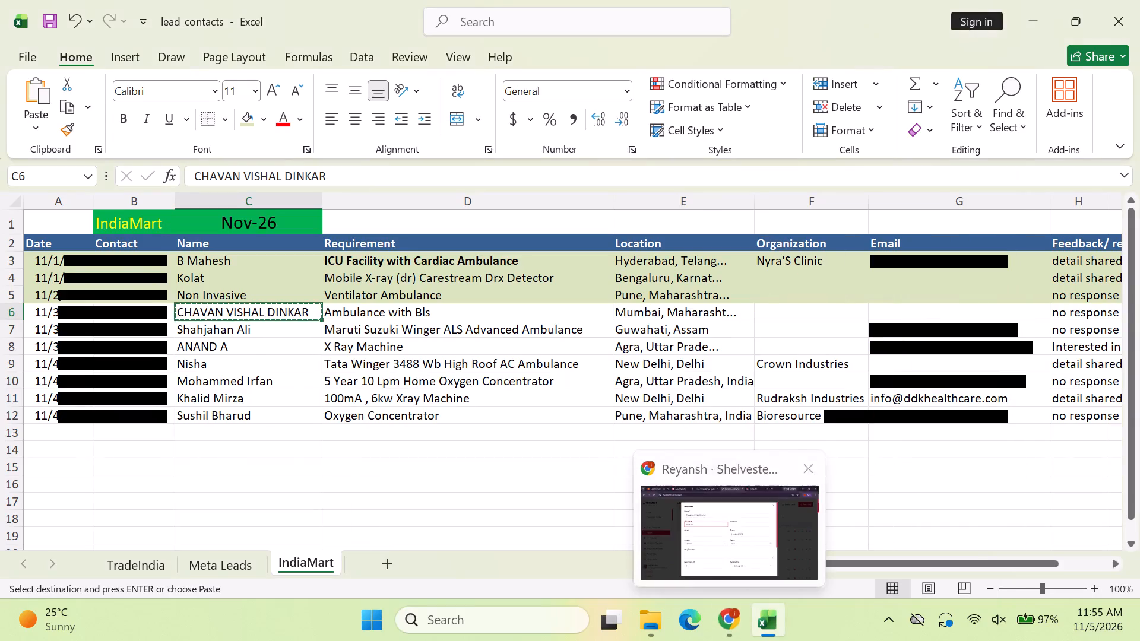
Copy the location from row 6 of the IndiaMart sheet into the new CRM lead, completing it as "Mumbai, Maharashtra".
left_click(647, 310)
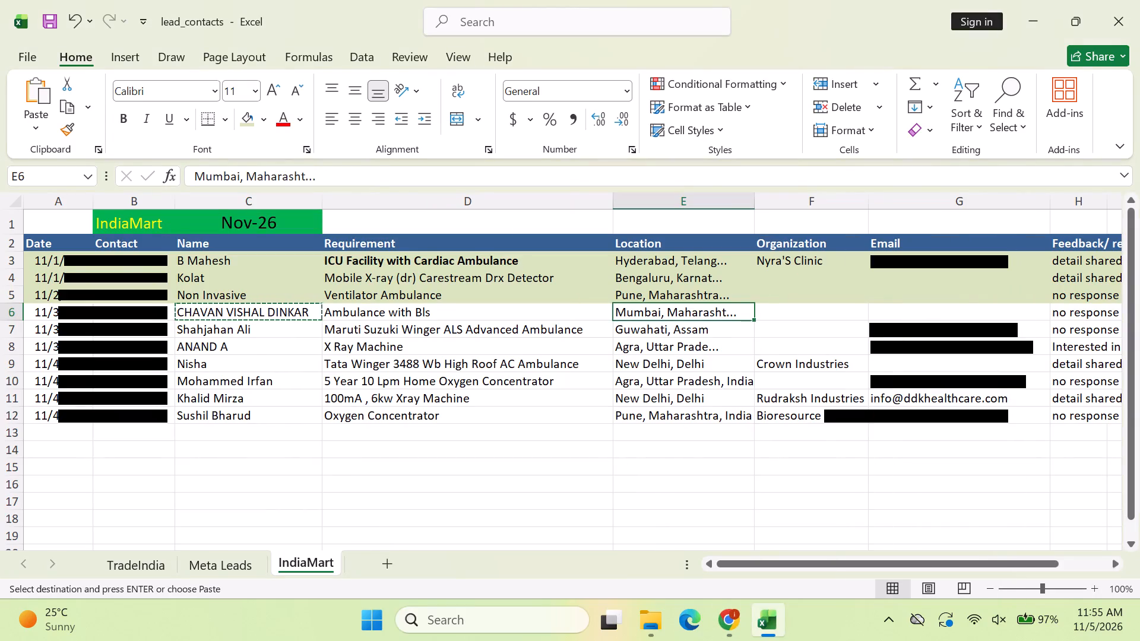
key("ctrl+c")
left_click(723, 612)
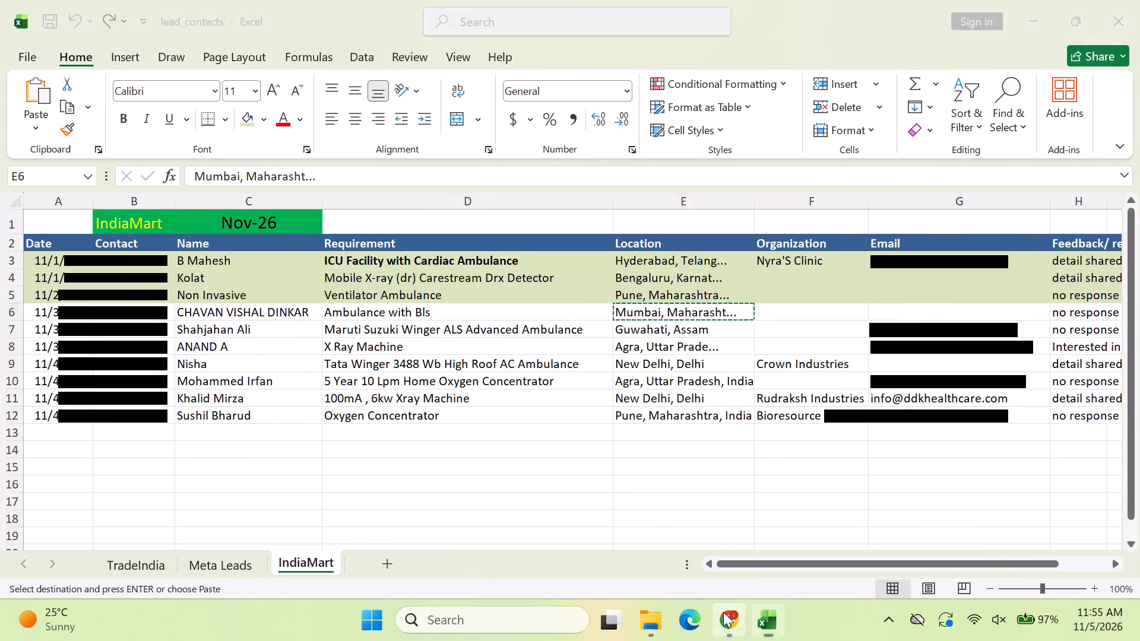
left_click(607, 236)
key("ctrl+v")
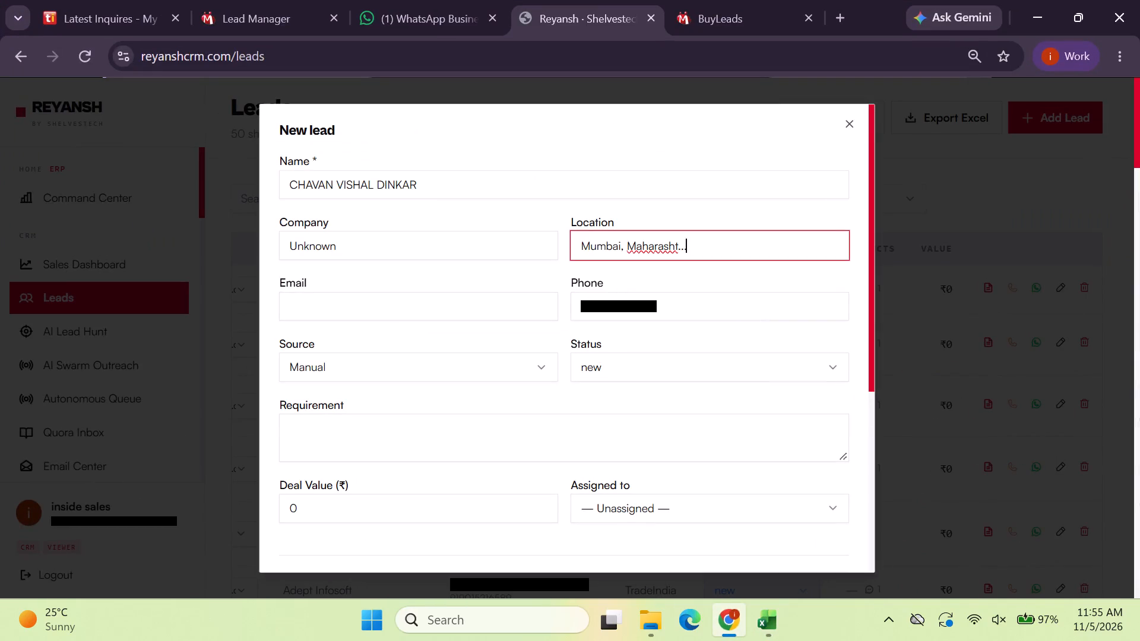
key("BackSpace")
key("BackSpace")
key("BackSpace")
type("ra")
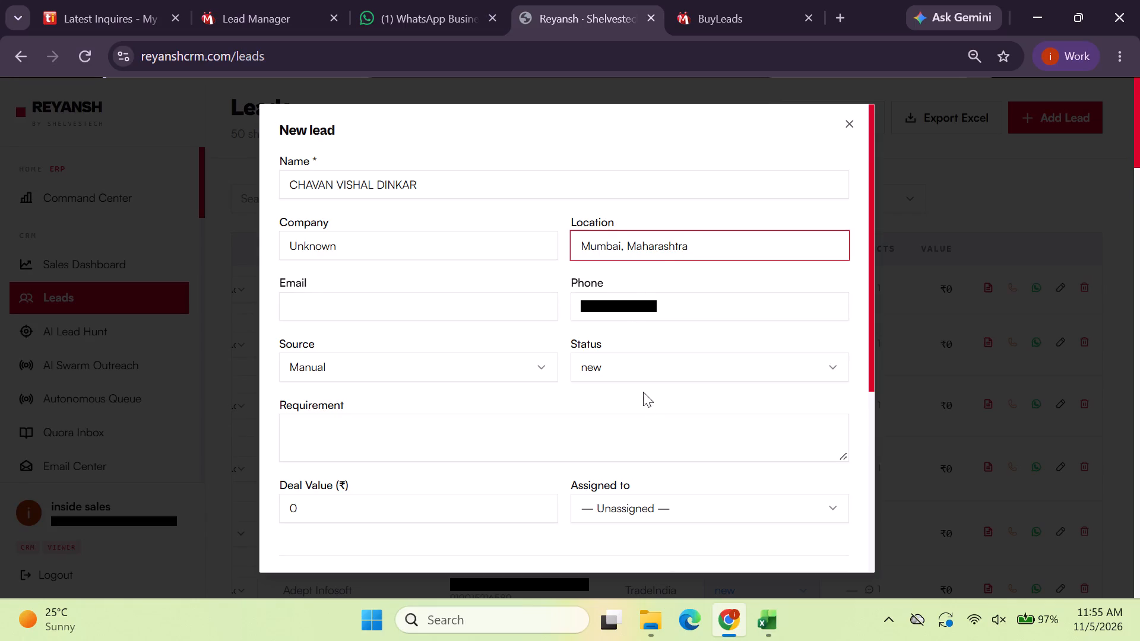
Set the source of the new Mumbai lead to IndiaMART.
left_click(463, 356)
left_click(320, 153)
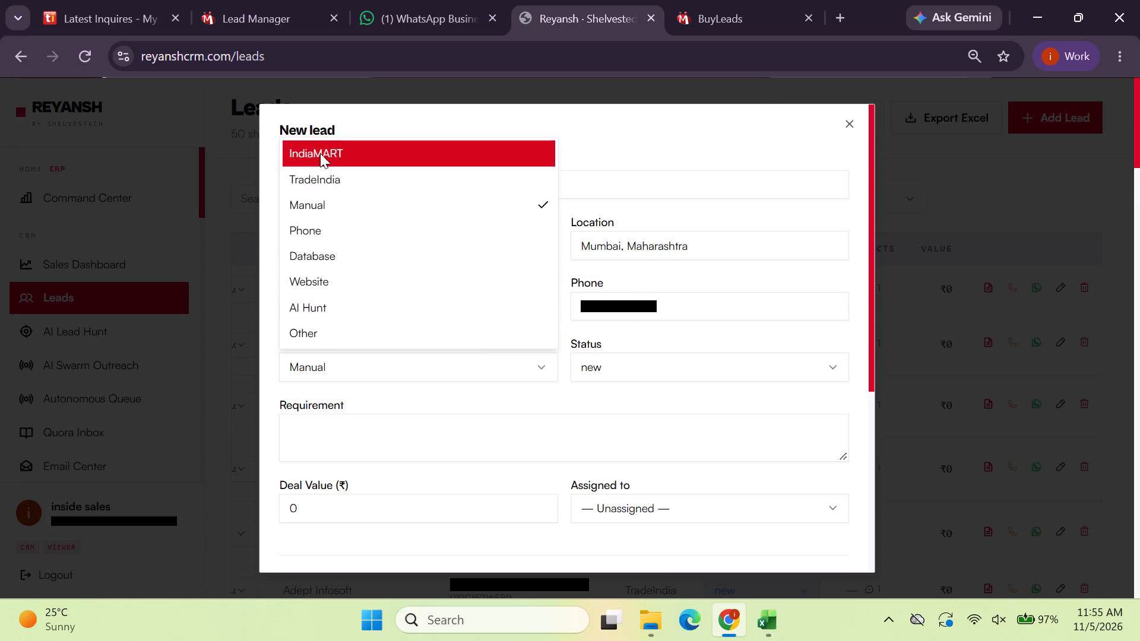
left_click(752, 369)
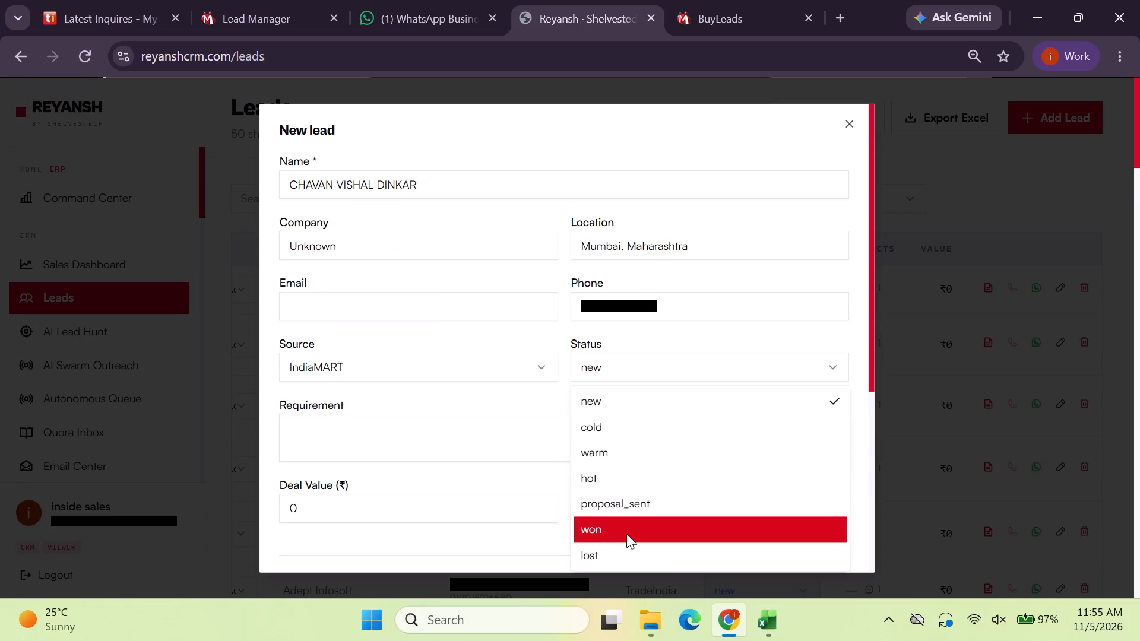
Assign the new Mumbai lead to the inside sales account with status new, and add the lead to the CRM.
scroll(612, 467, "down", 1)
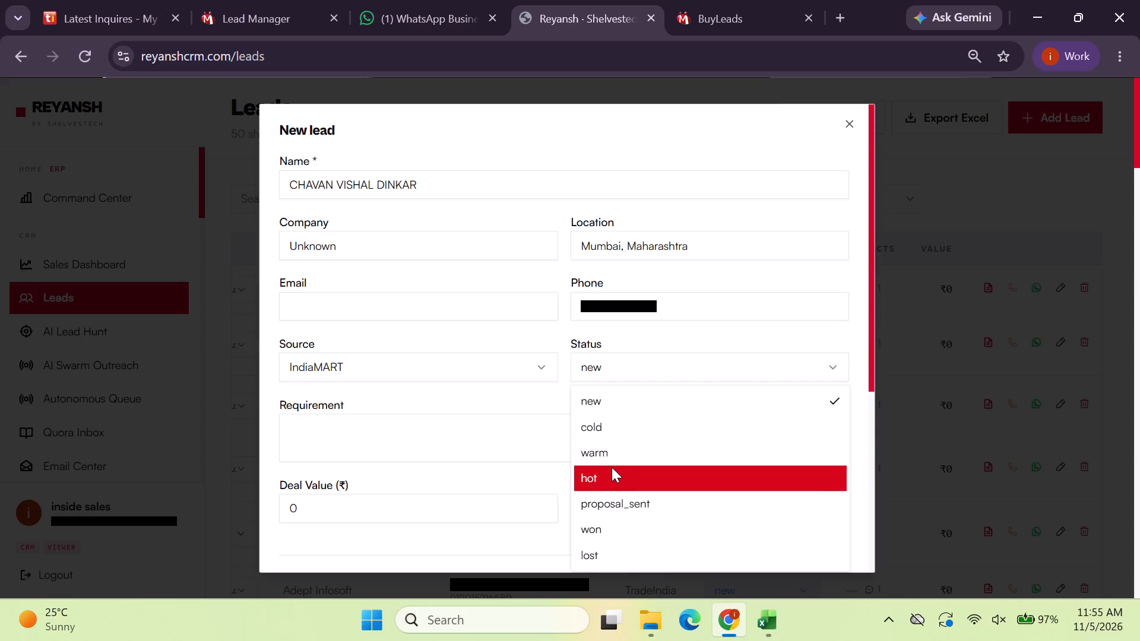
left_click(600, 406)
scroll(733, 436, "down", 2)
left_click(757, 337)
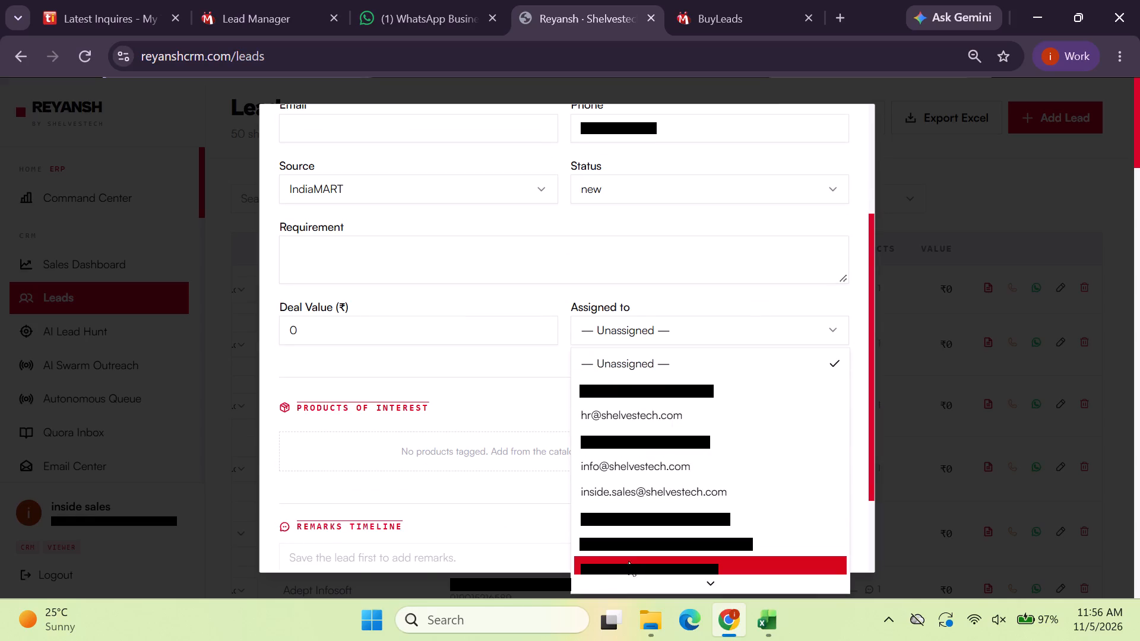
left_click(635, 486)
scroll(679, 404, "up", 4)
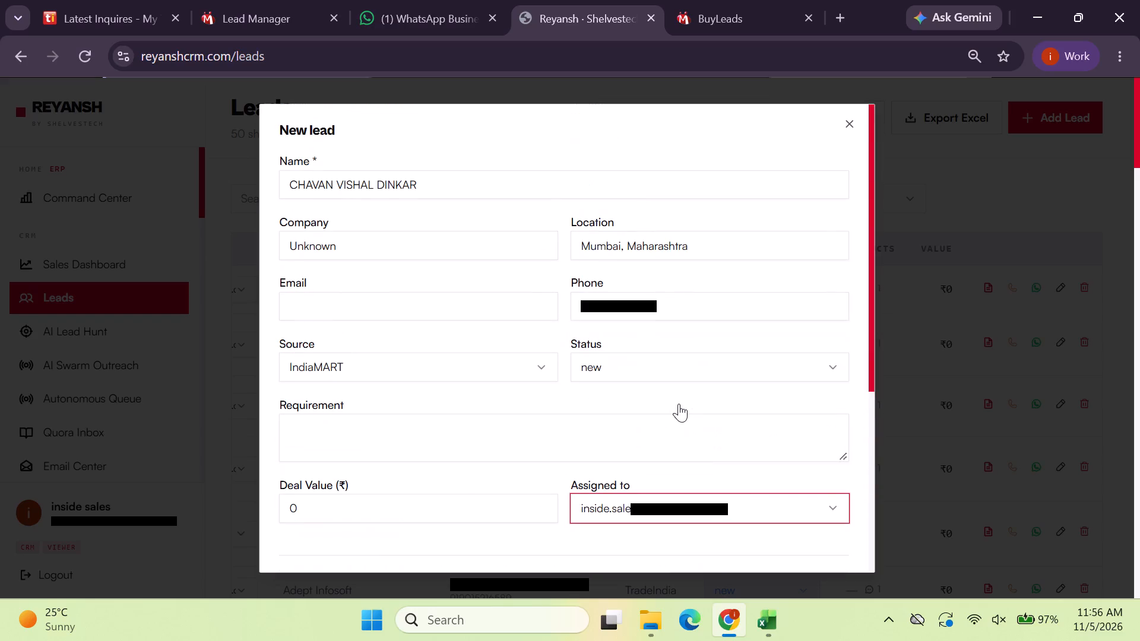
scroll(679, 404, "down", 5)
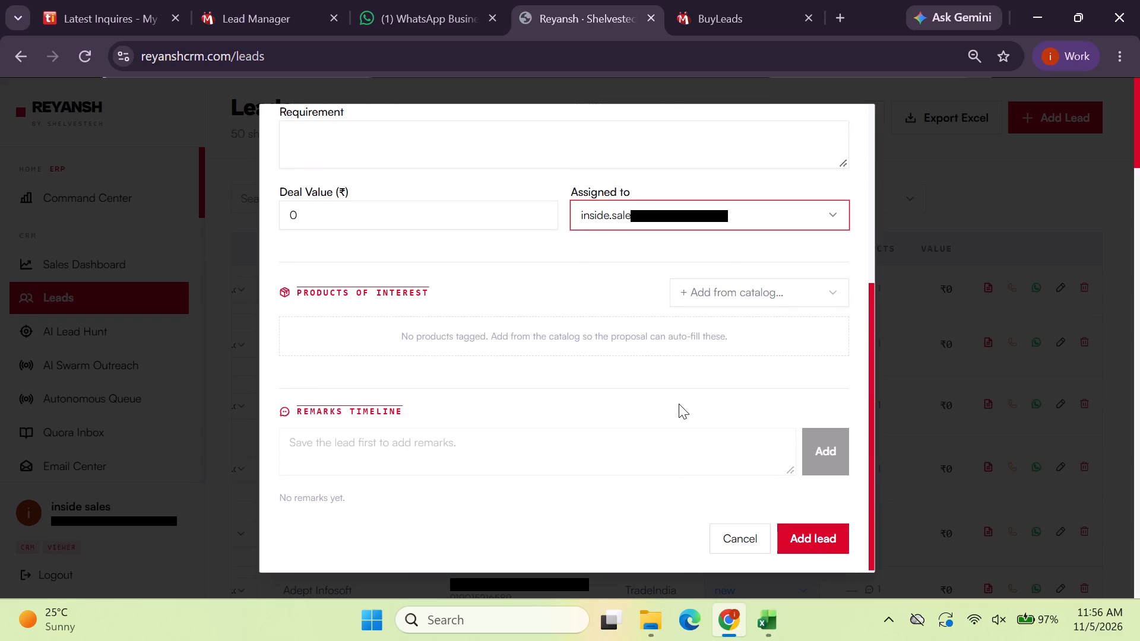
scroll(679, 404, "down", 4)
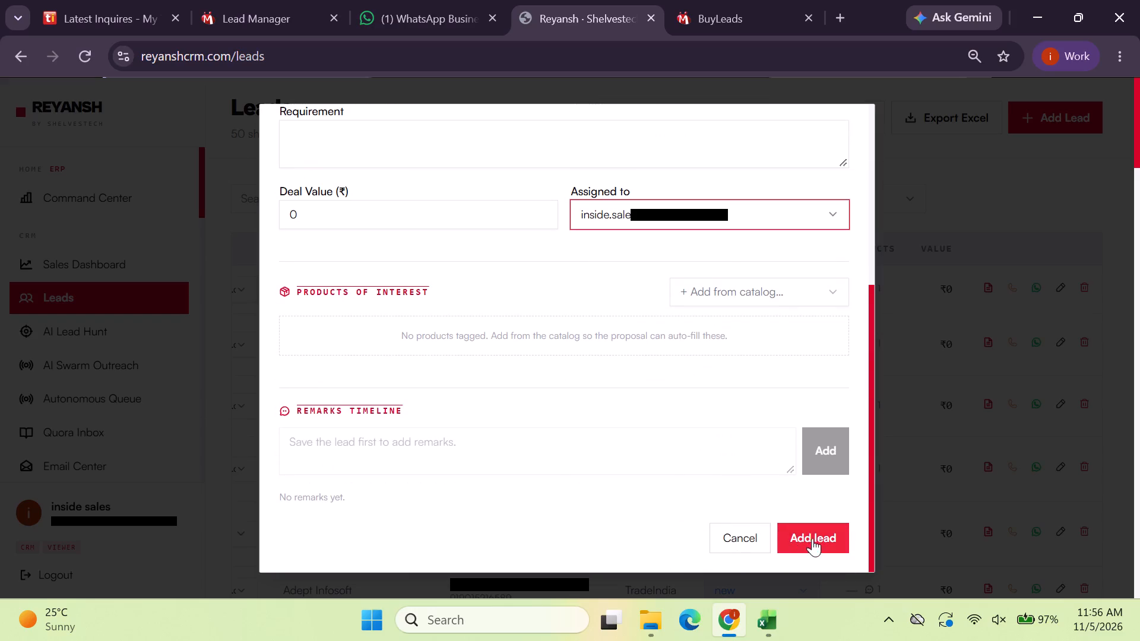
left_click(815, 541)
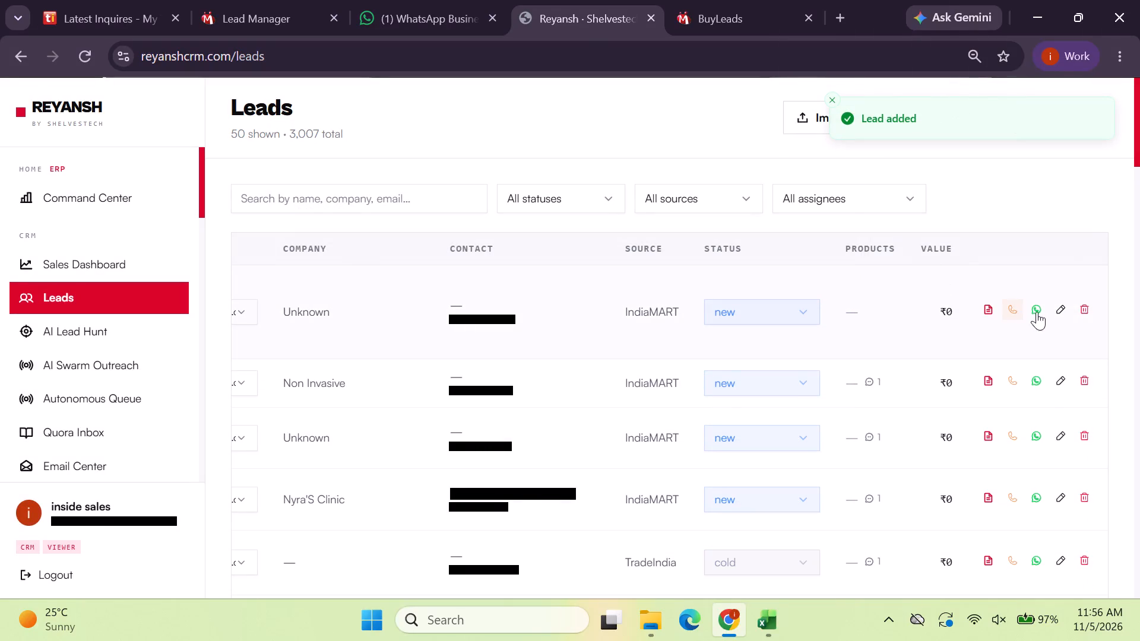
Log a "Callback later" activity for the newly added Mumbai lead and close its activity log.
left_click(1014, 309)
left_click(495, 264)
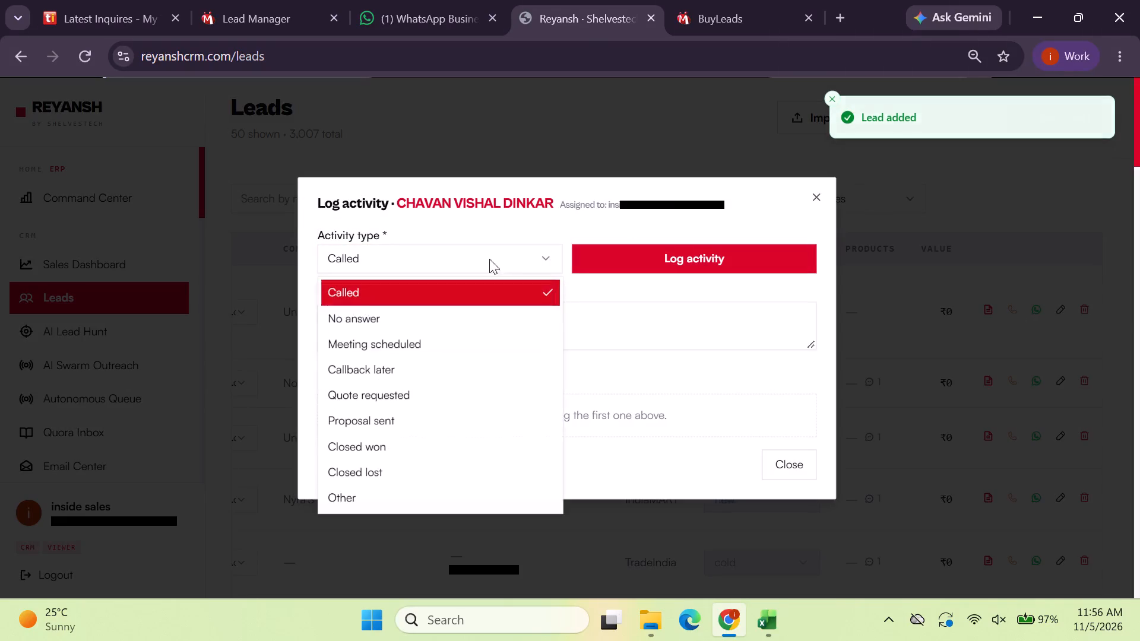
left_click(365, 361)
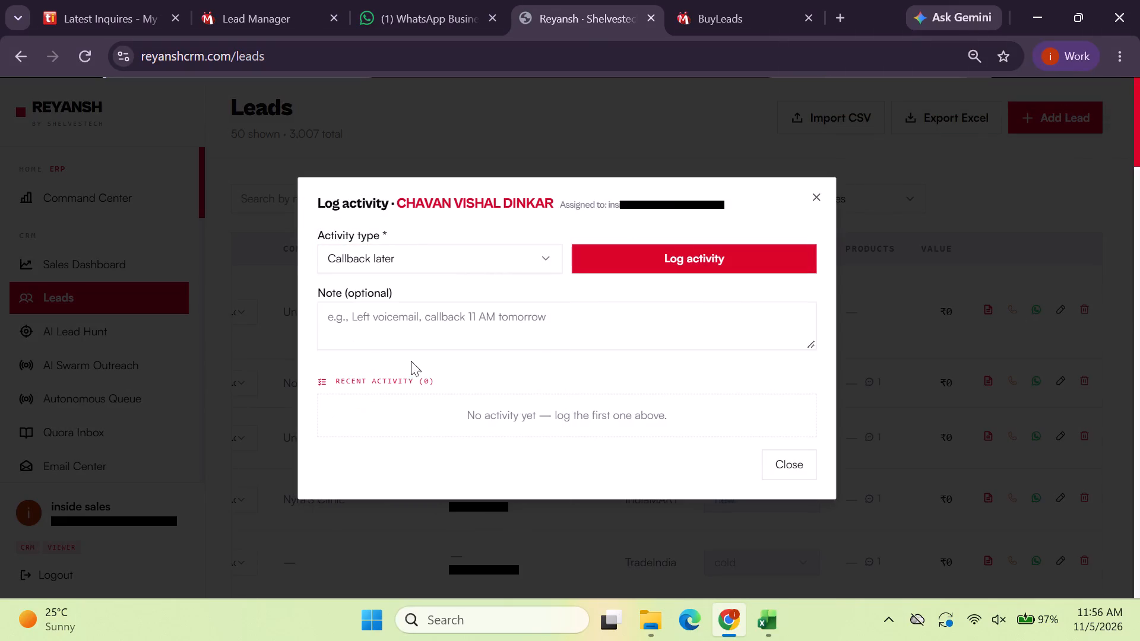
left_click(710, 264)
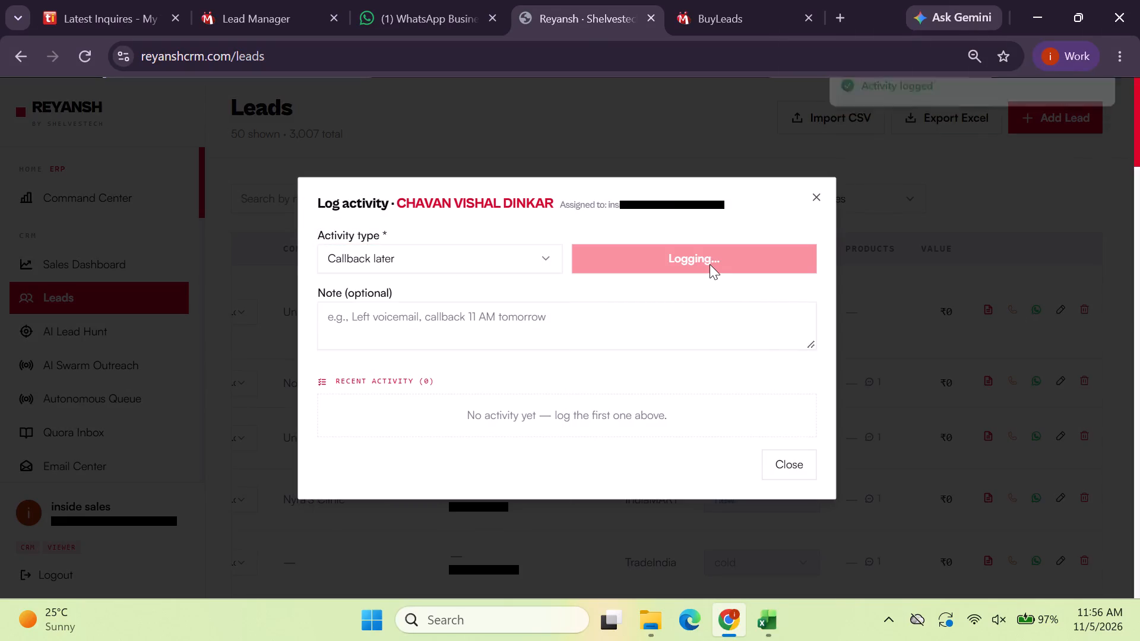
left_click(808, 198)
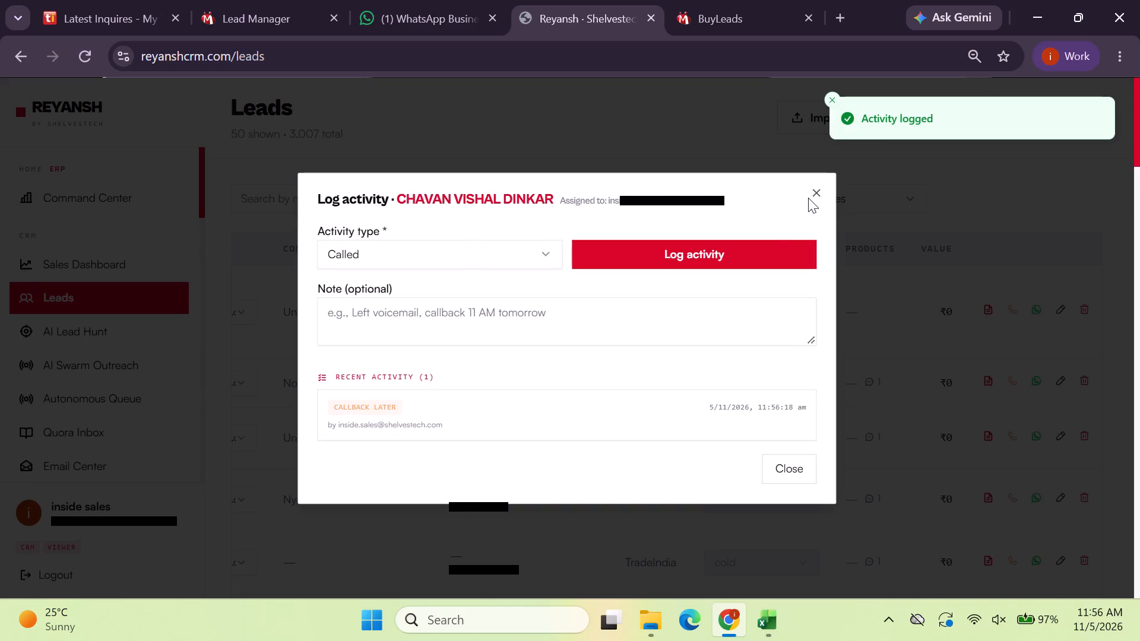
left_click(815, 192)
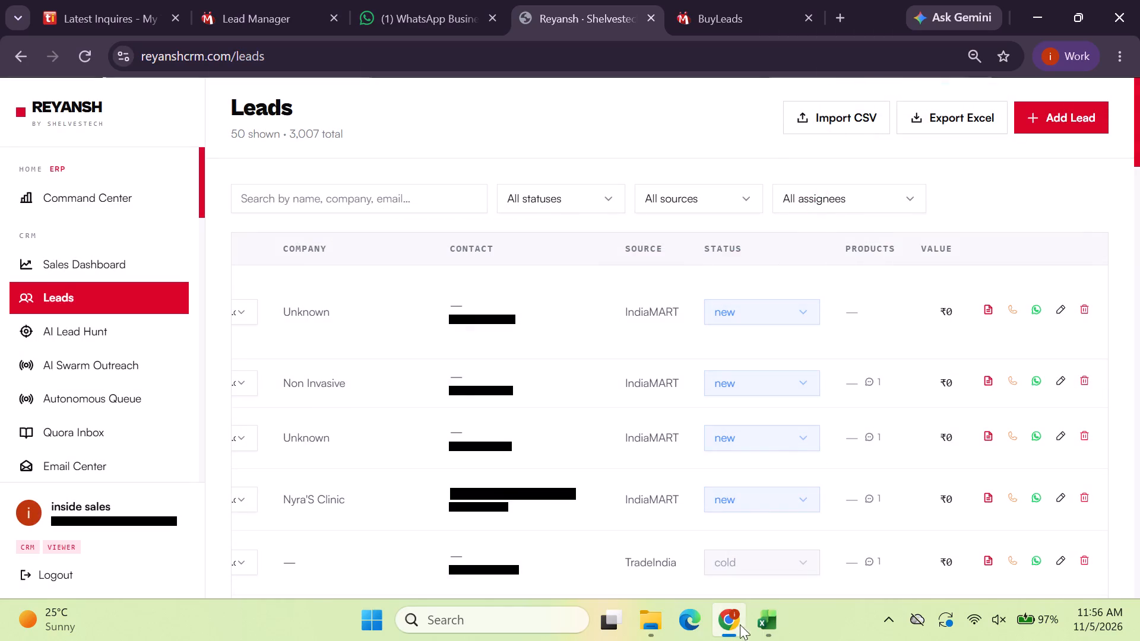
Switch to the IndiaMart sheet of the lead_contacts workbook in Excel.
left_click(752, 516)
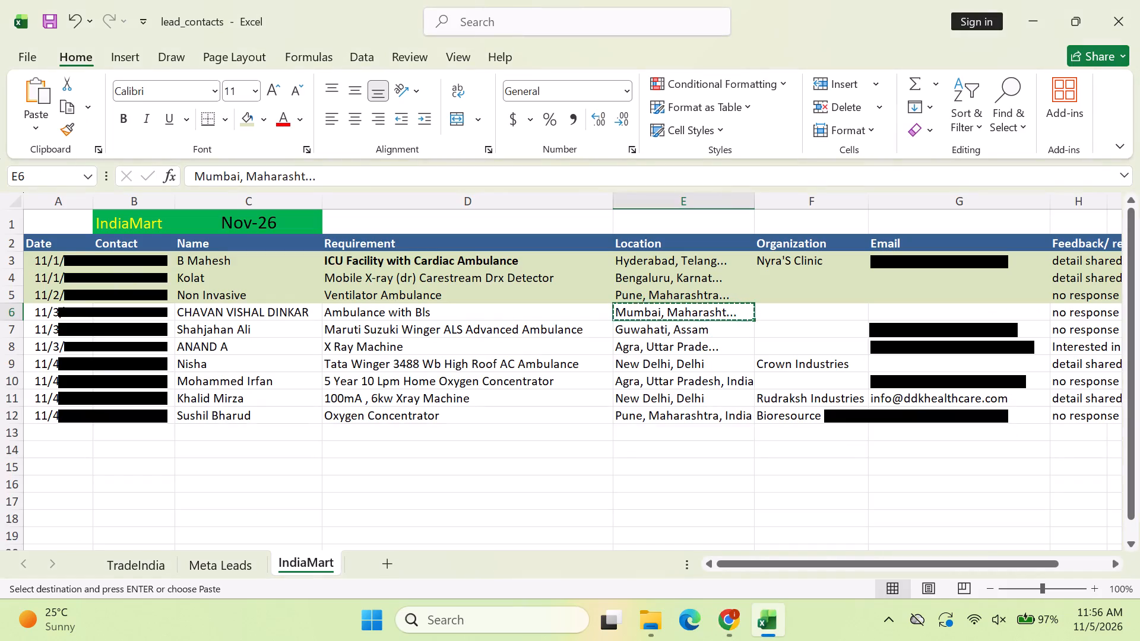
Start another CRM lead with the row 7 requirement "Maruti Suzuki Winger ALS Advanced Ambulance" copied from the IndiaMart sheet in Excel.
left_click(423, 331)
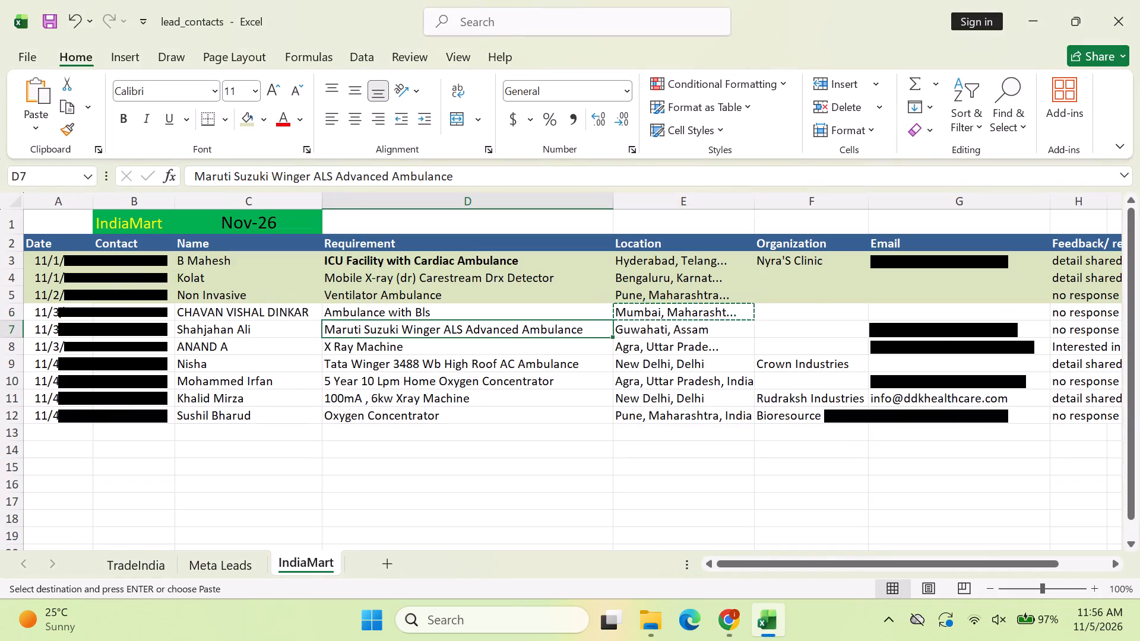
key("ctrl+c")
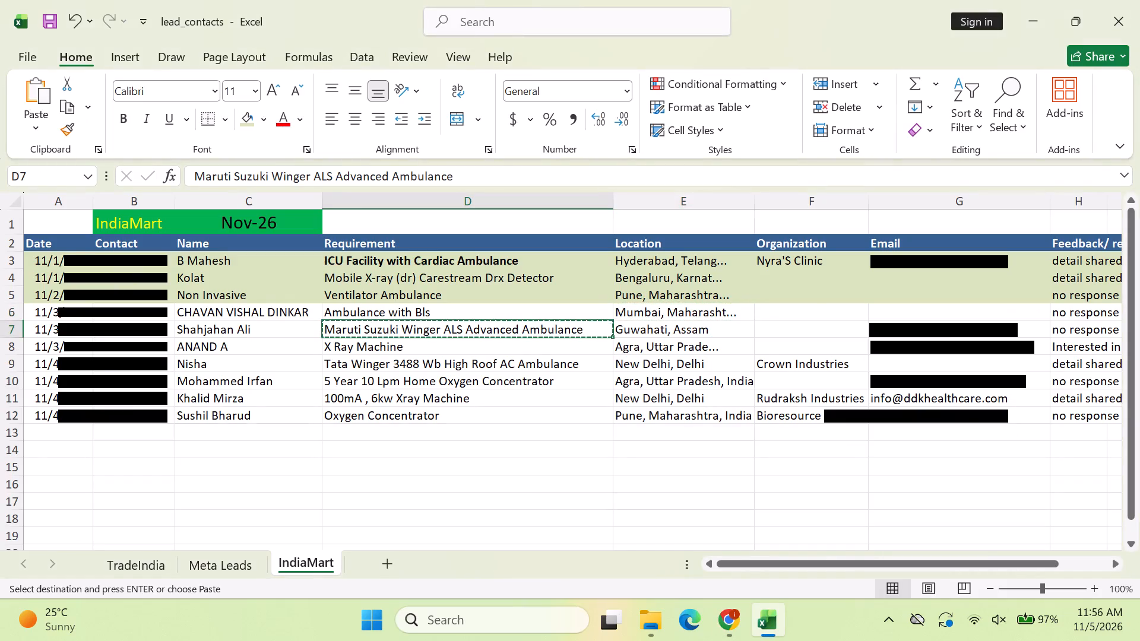
left_click(728, 630)
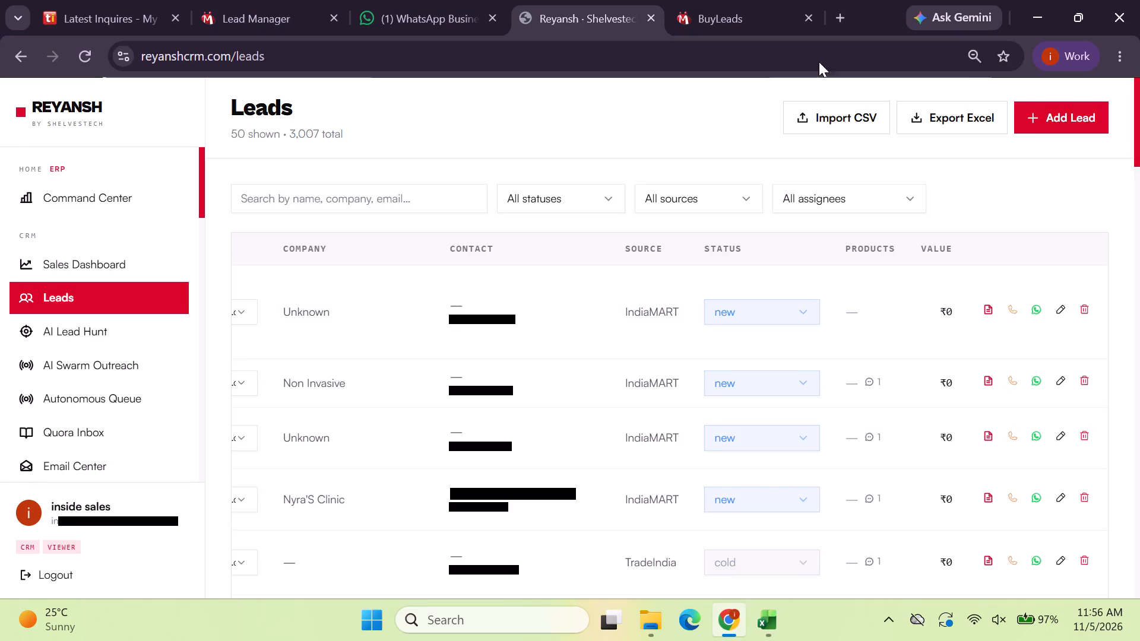
left_click(1037, 116)
left_click(316, 433)
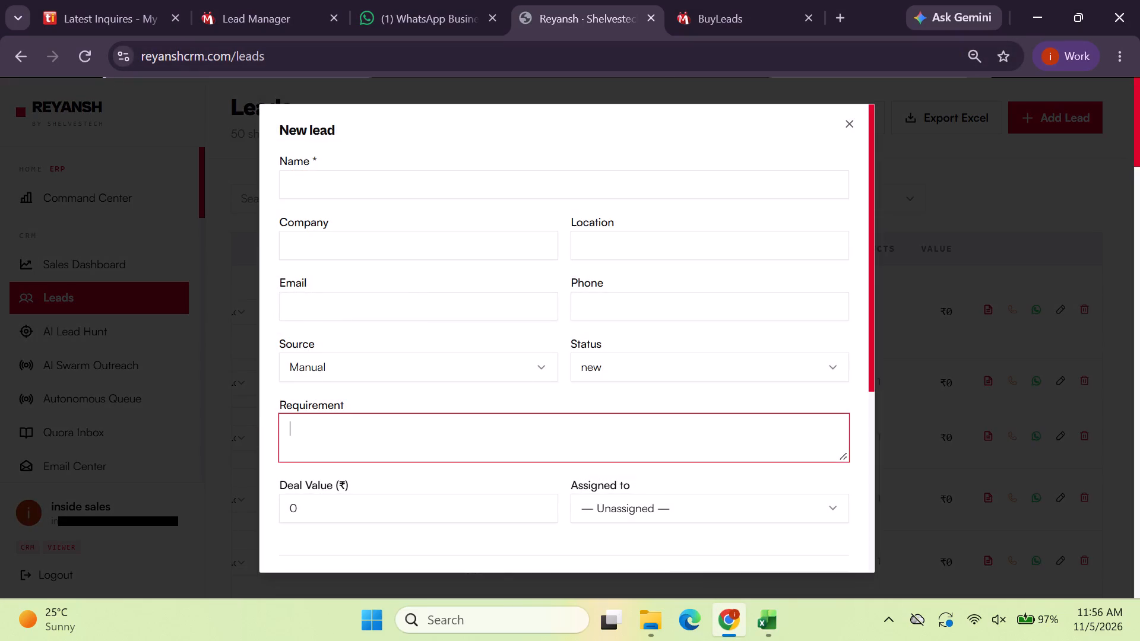
key("ctrl+v")
Copy the row 7 location "Guwahati, Assam" from the IndiaMart sheet into the new CRM lead.
left_click(739, 614)
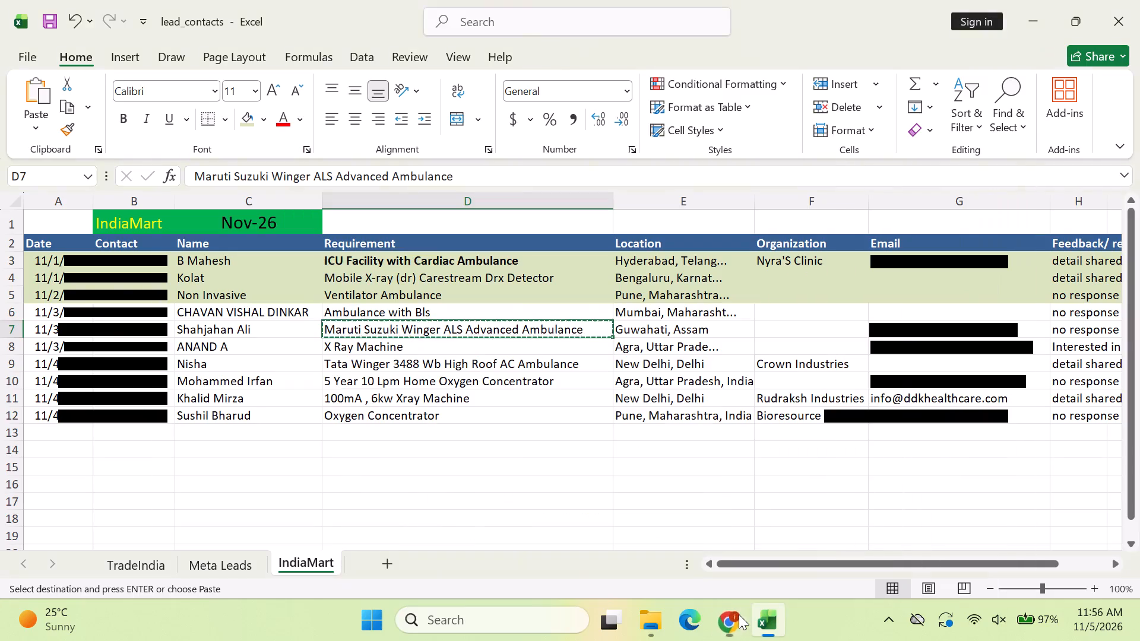
left_click(680, 331)
key("ctrl+c")
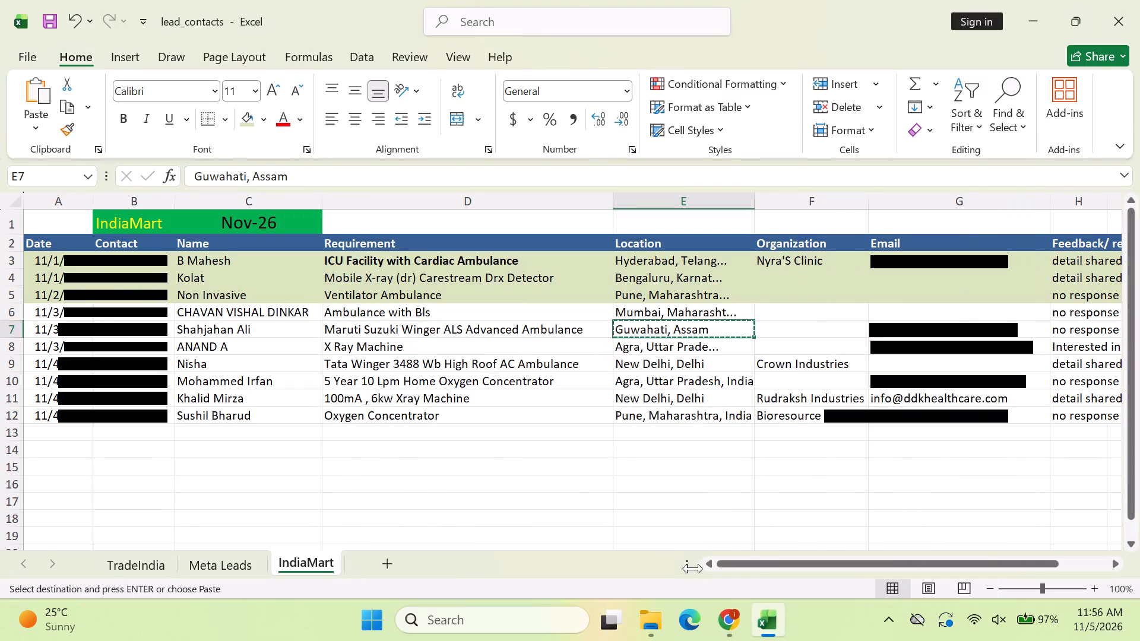
left_click(727, 630)
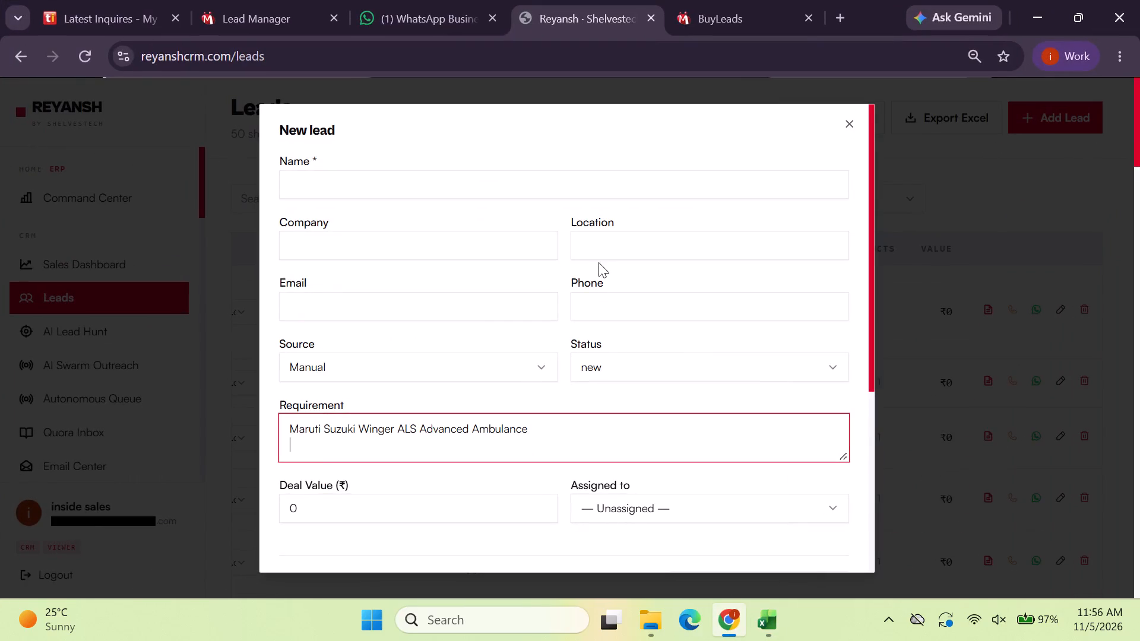
left_click(602, 247)
key("ctrl+v")
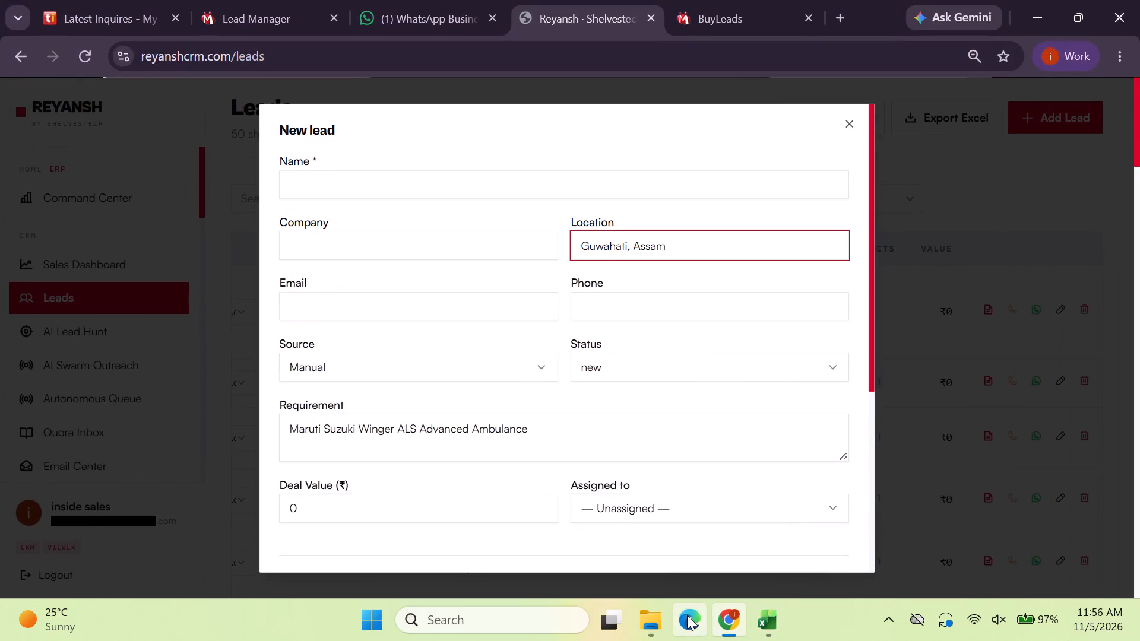
Copy the row 7 email address from the IndiaMart sheet into the new CRM lead's email.
left_click(720, 615)
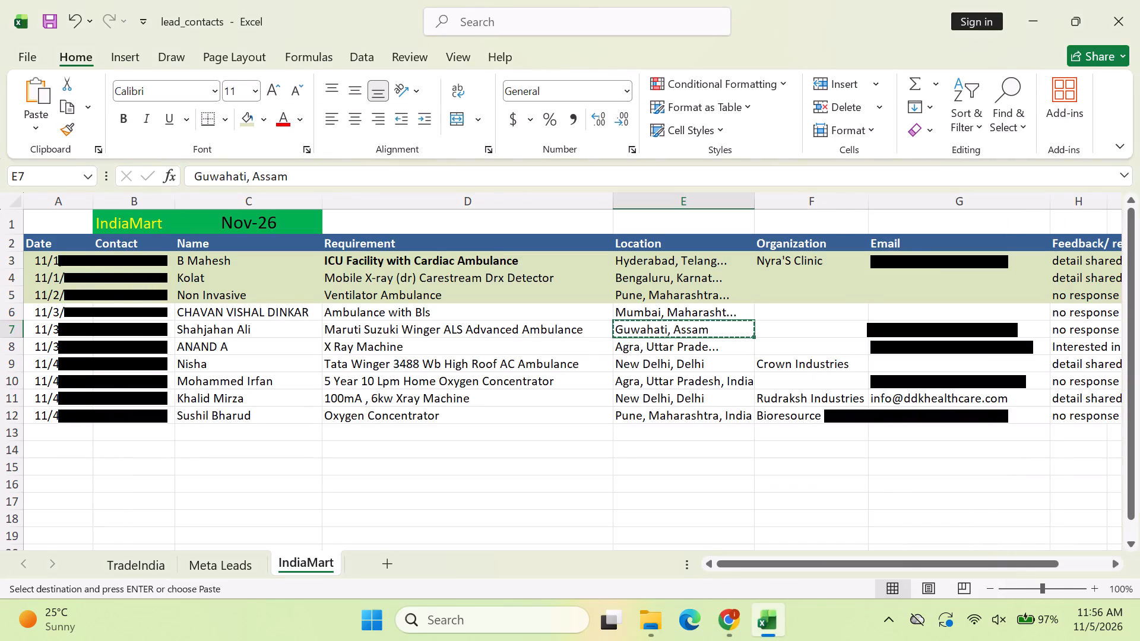
left_click(907, 335)
key("ctrl+c")
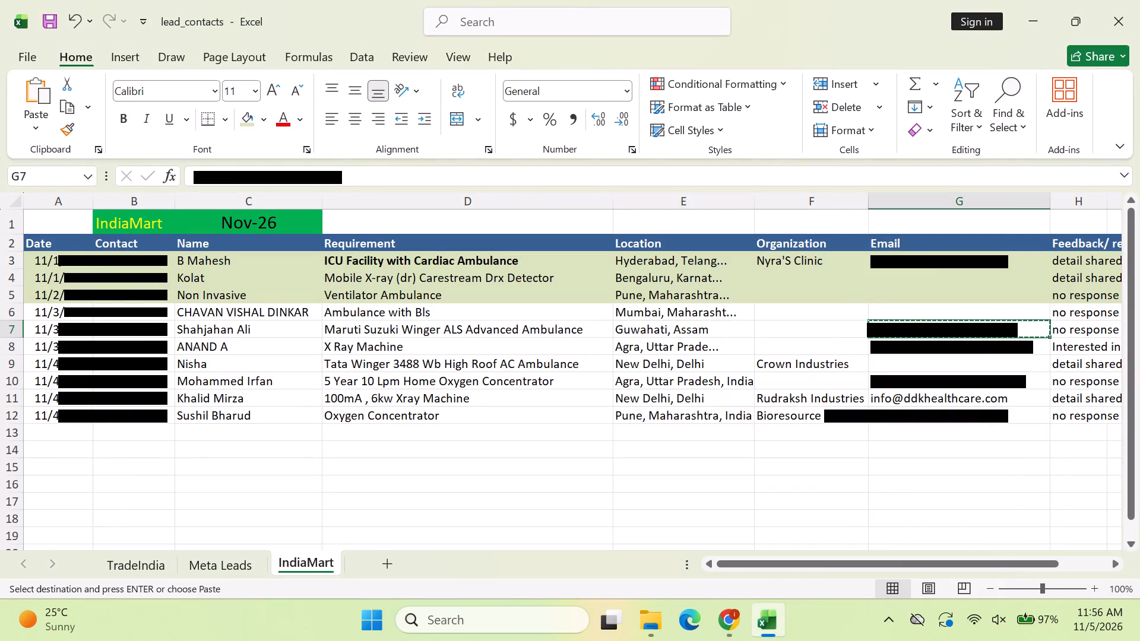
left_click(722, 627)
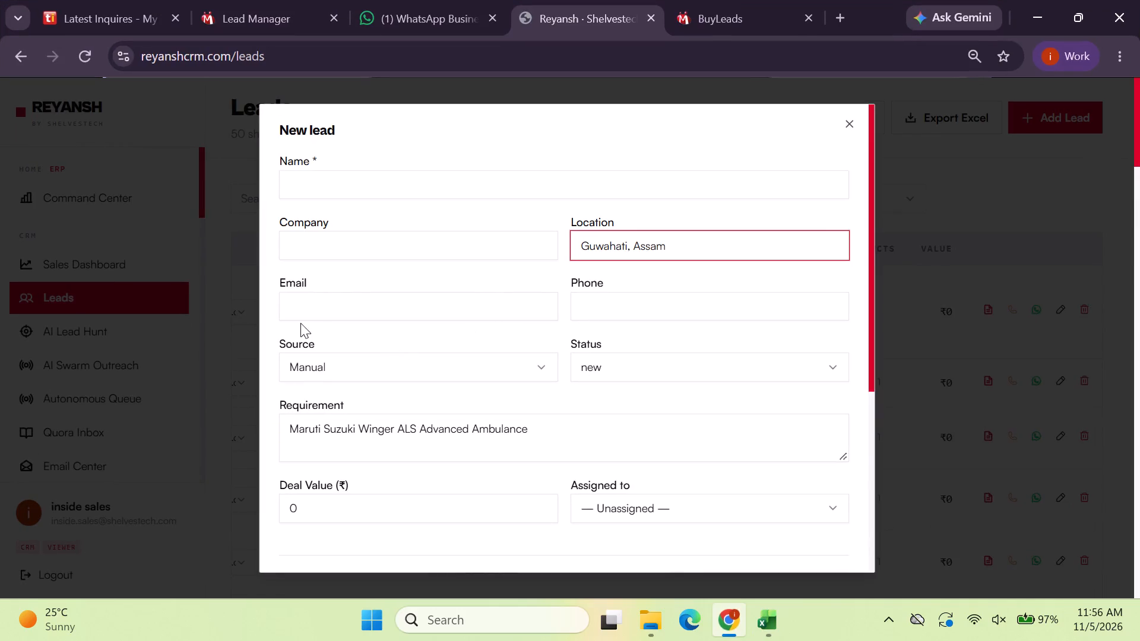
left_click(300, 300)
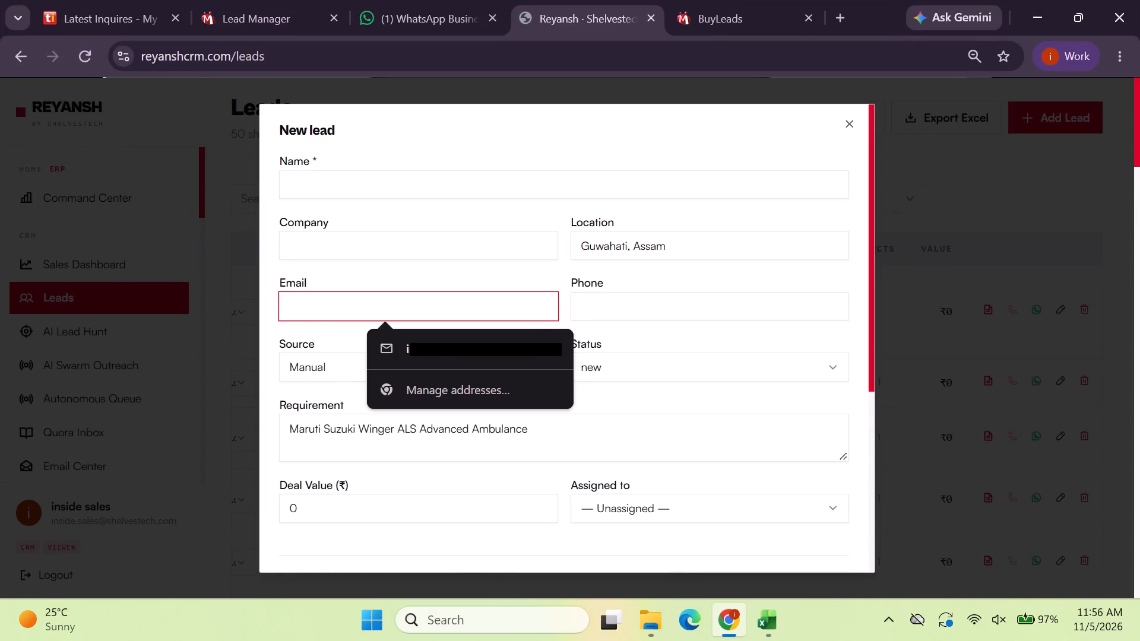
key("ctrl+v")
Copy the row 7 contact name from the IndiaMart sheet for the new CRM lead.
left_click(733, 614)
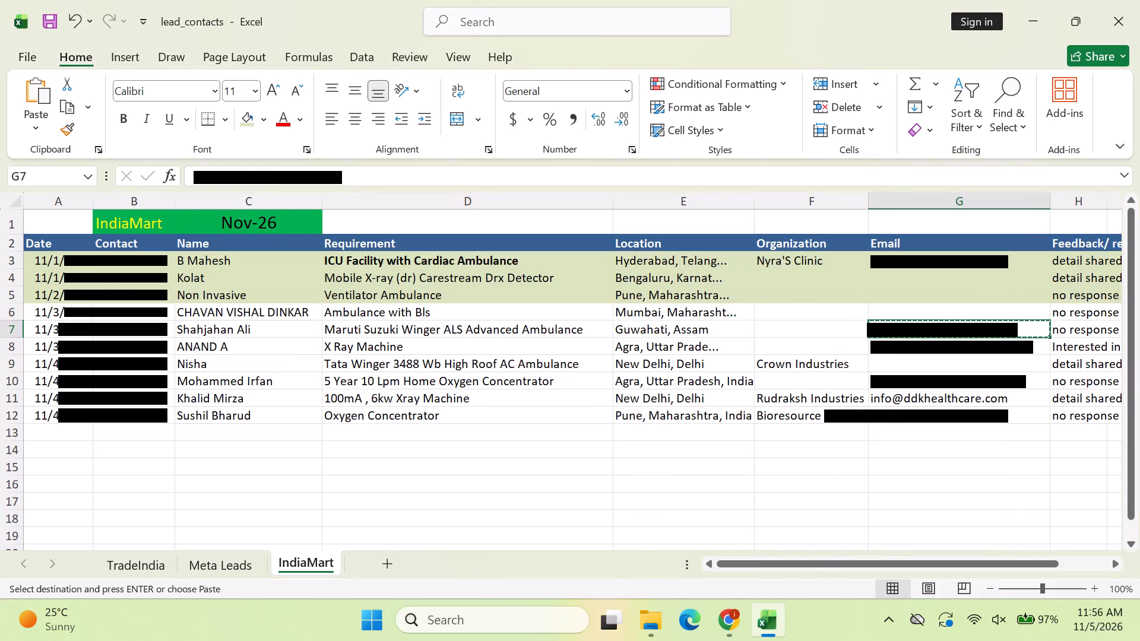
left_click(198, 332)
key("ctrl+c")
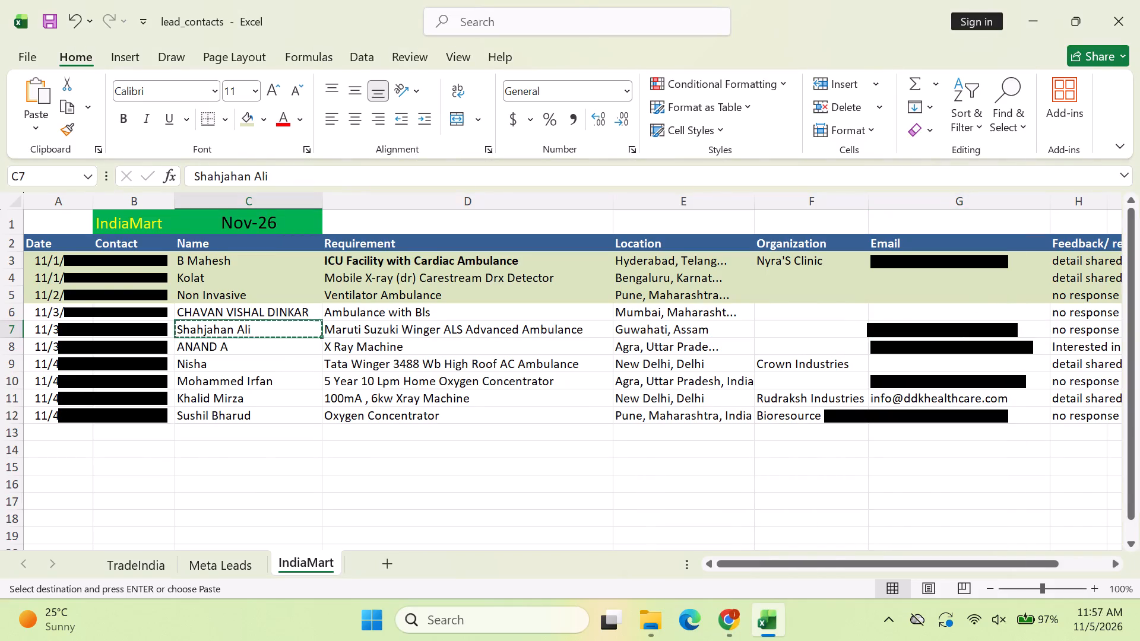
Paste the copied row 7 contact name into the new CRM lead's name.
left_click(724, 613)
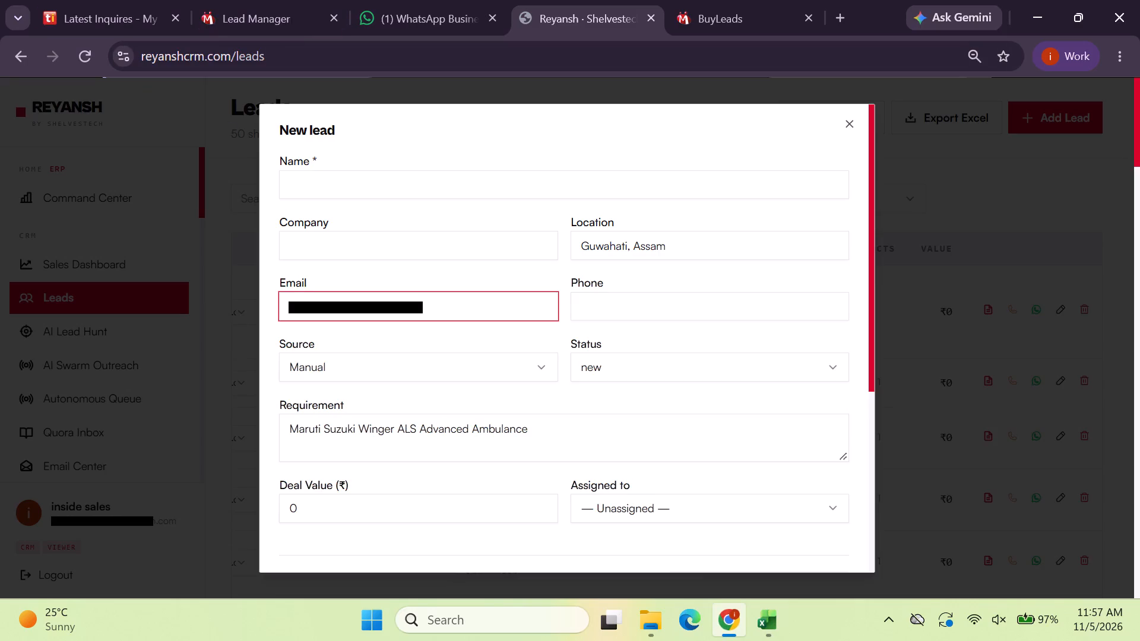
left_click(313, 187)
key("ctrl+v")
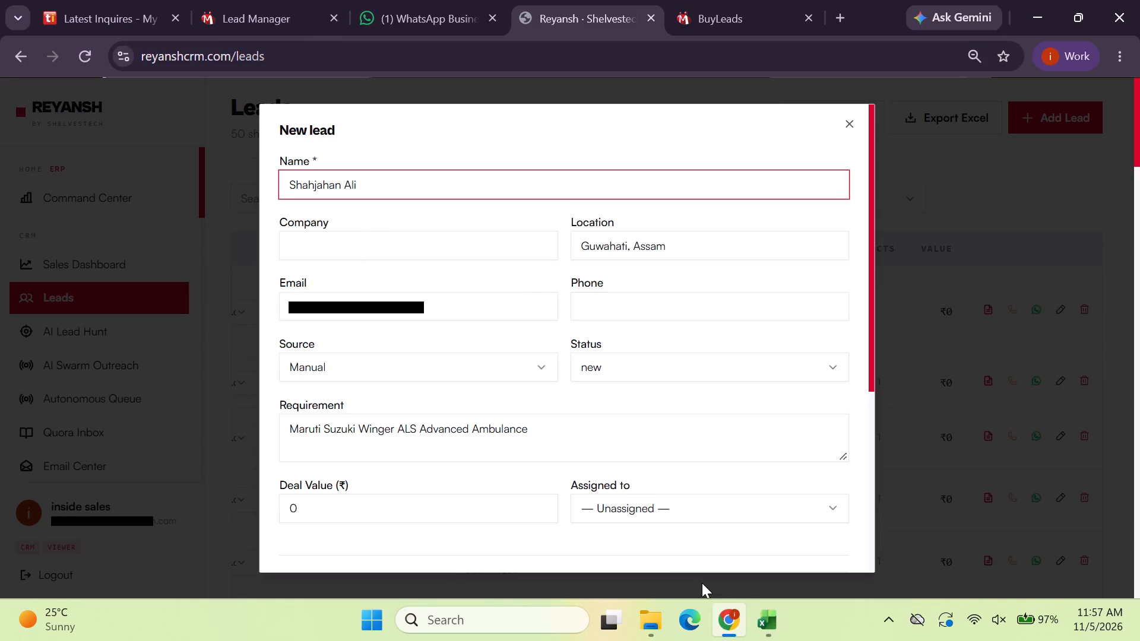
Copy the row 7 contact number from the IndiaMart sheet in Excel into the new CRM lead's phone.
left_click(737, 614)
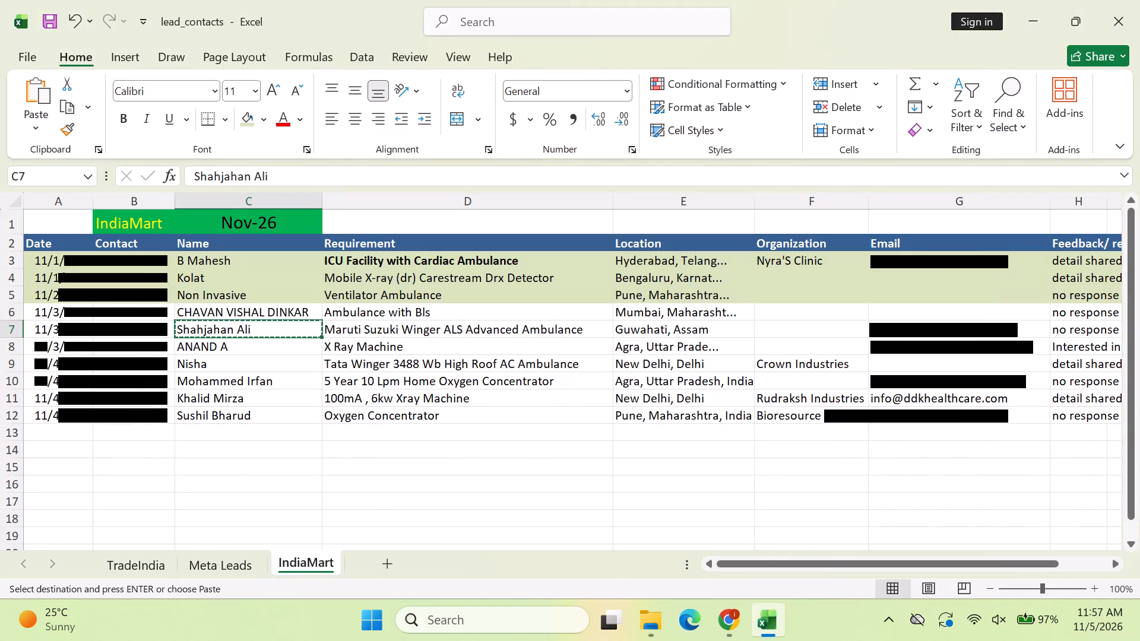
left_click(129, 325)
key("ctrl+c")
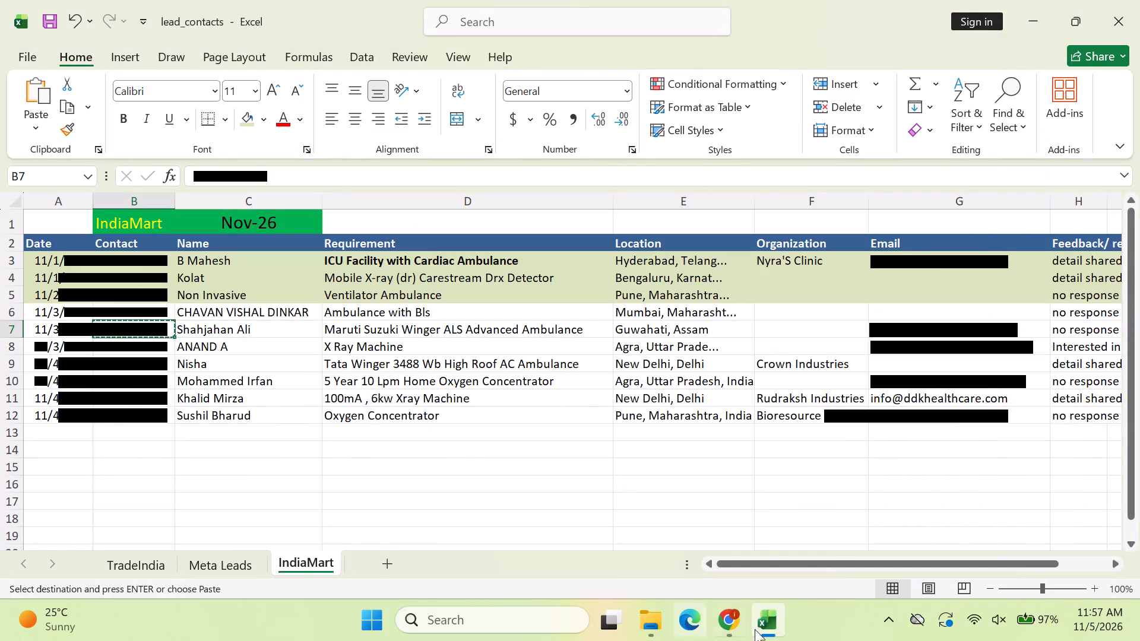
left_click(731, 627)
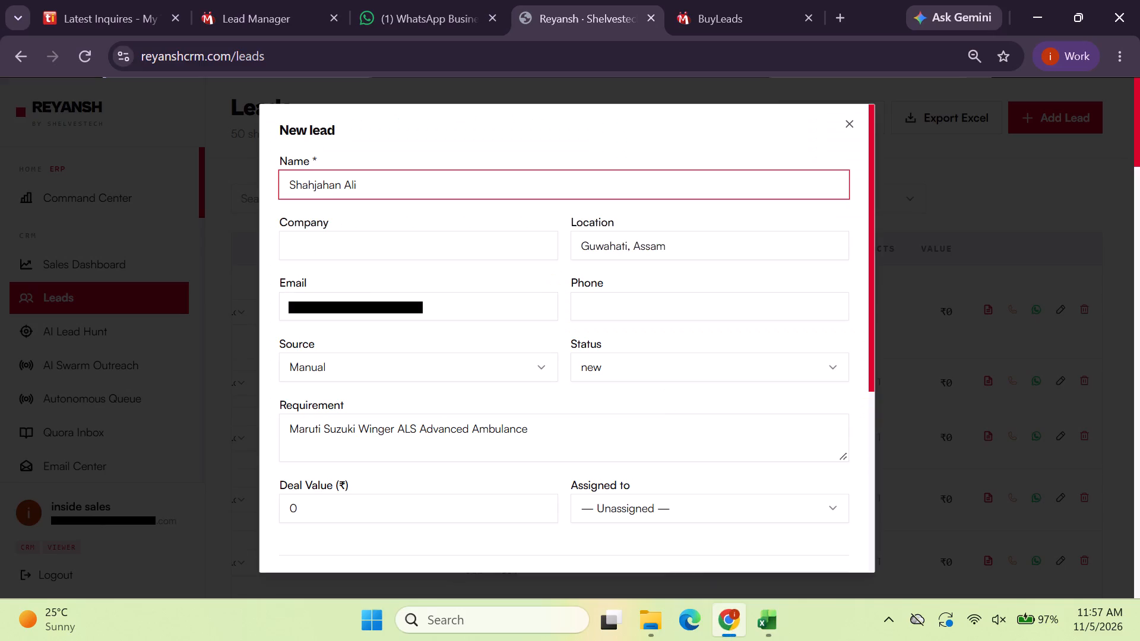
left_click(636, 296)
key("ctrl+v")
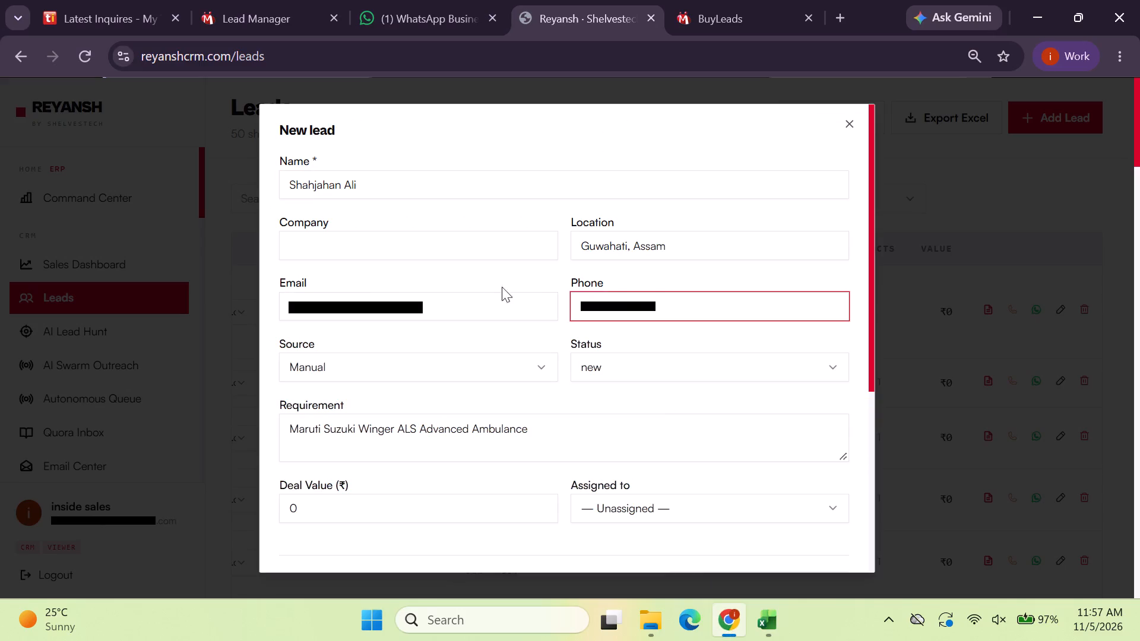
Review the new CRM lead's remaining fields, including source, status and assignee.
scroll(441, 249, "down", 2)
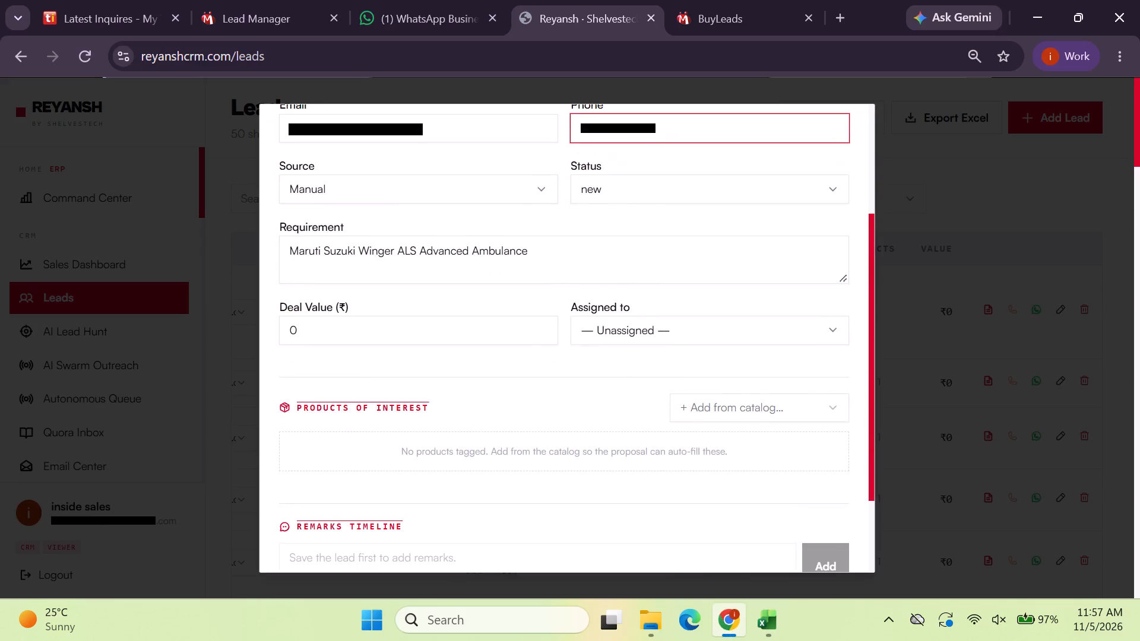
scroll(441, 249, "down", 1)
scroll(543, 337, "down", 1)
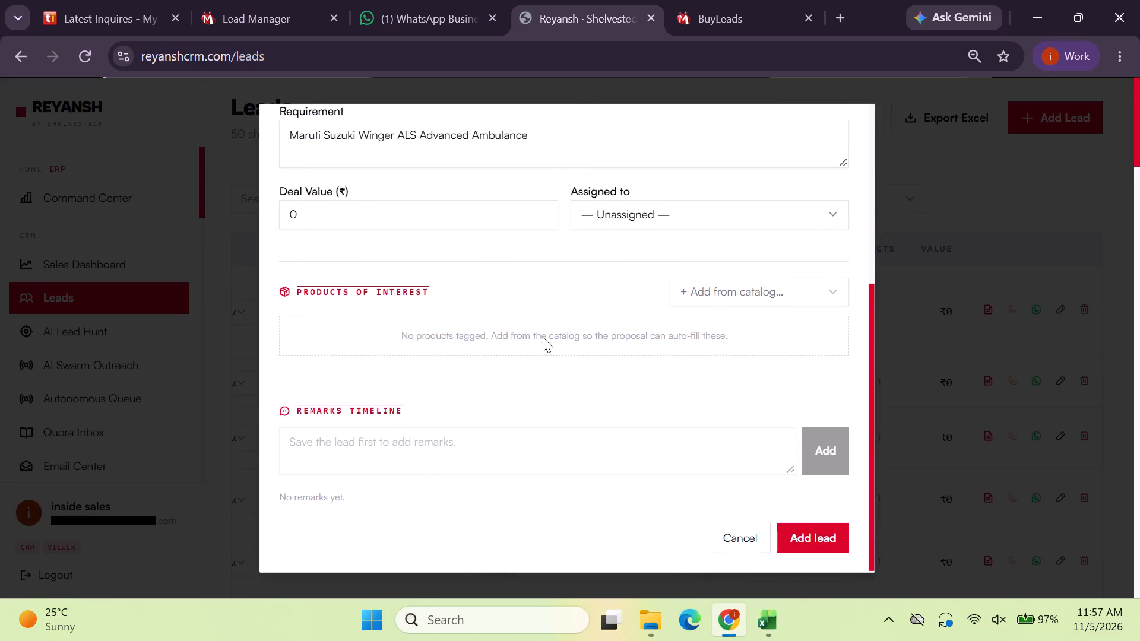
scroll(543, 337, "up", 3)
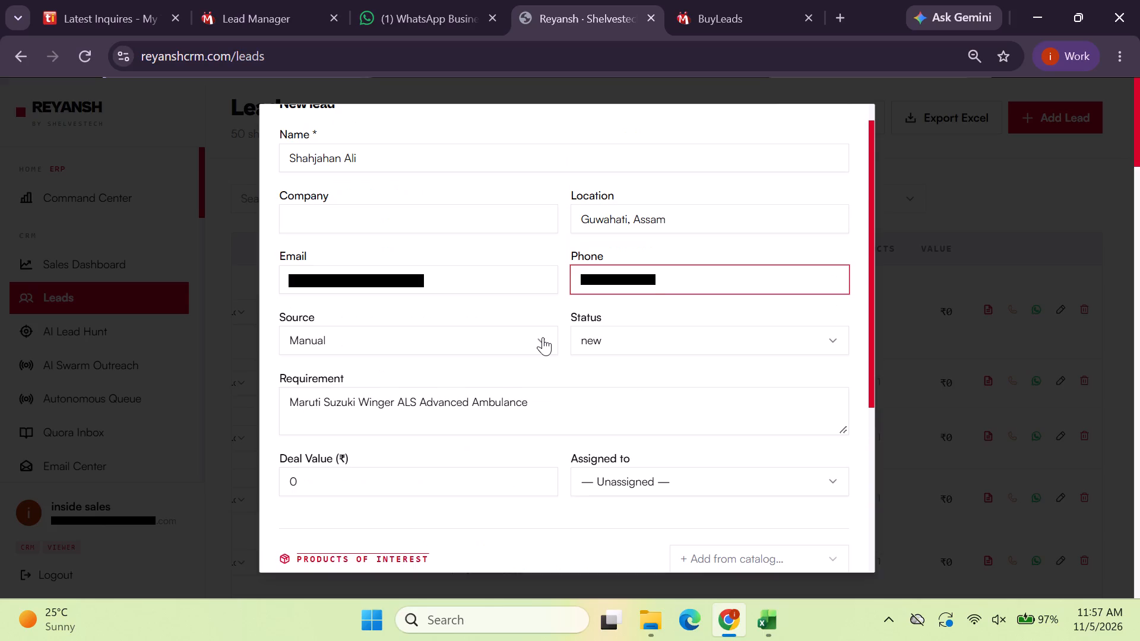
scroll(543, 337, "down", 1)
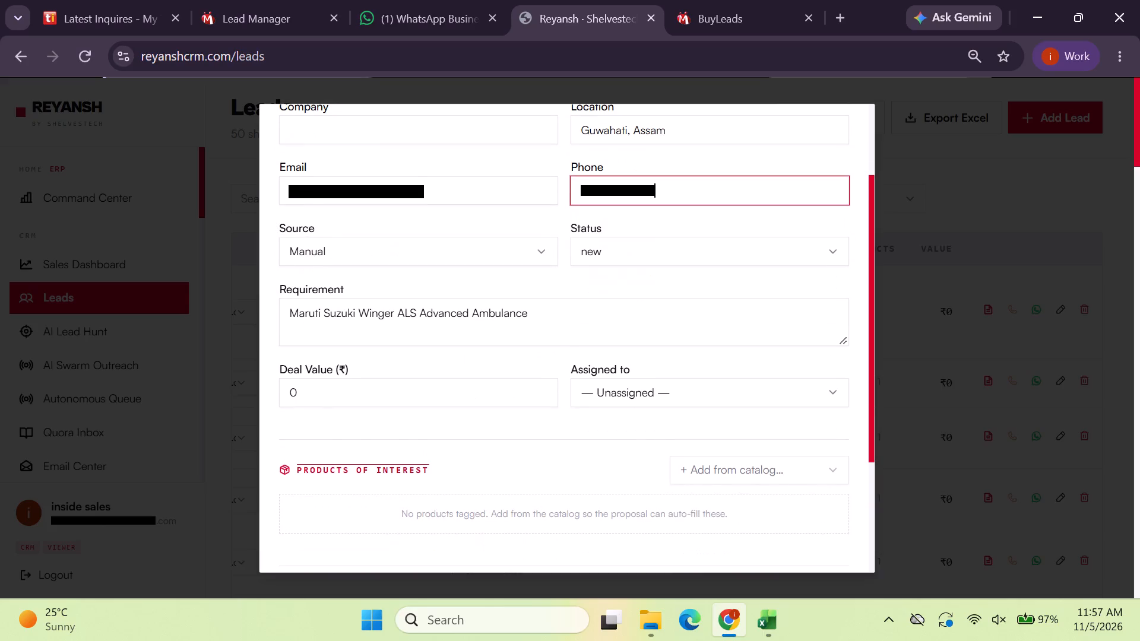
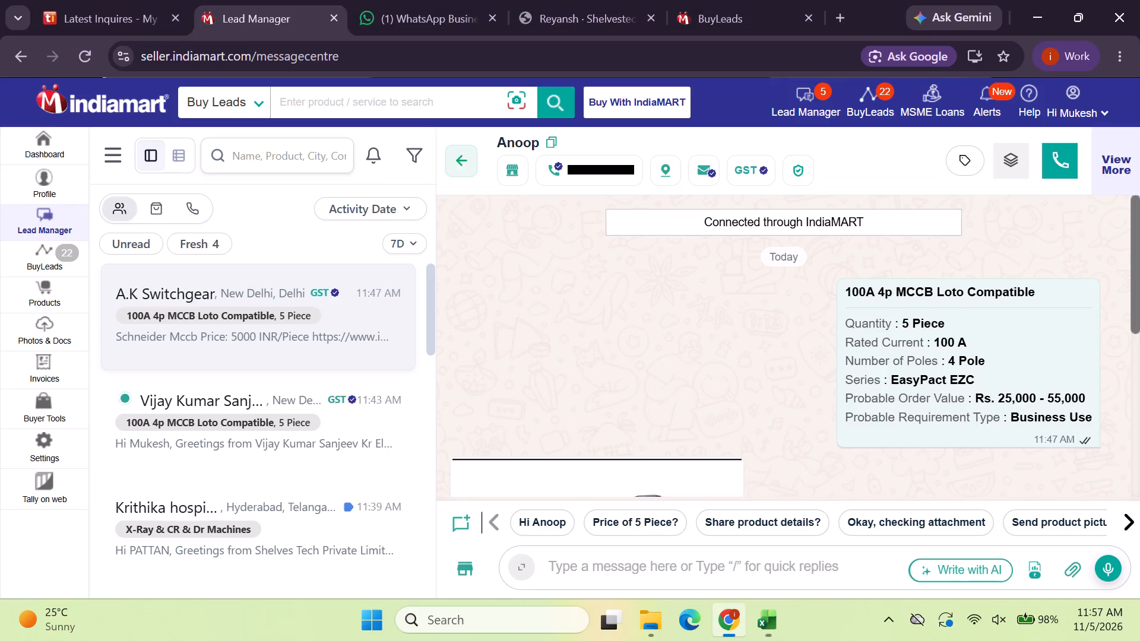
Return to Reyansh CRM and save the new row 7 lead for the Maruti Suzuki Winger ALS Advanced Ambulance.
left_click(567, 17)
scroll(692, 436, "down", 10)
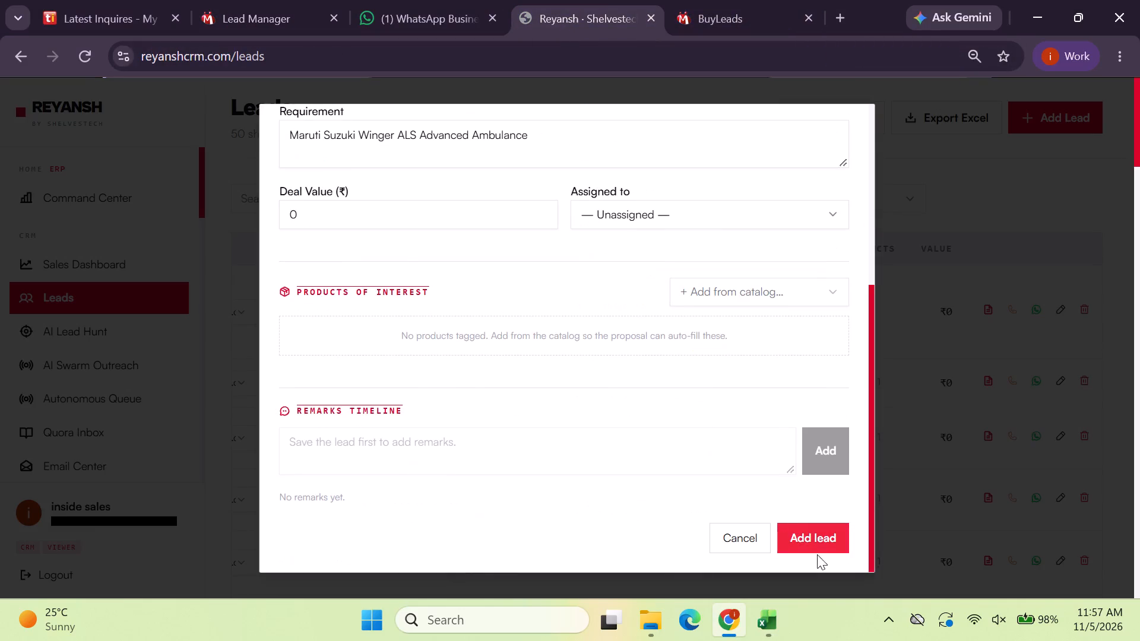
left_click(807, 539)
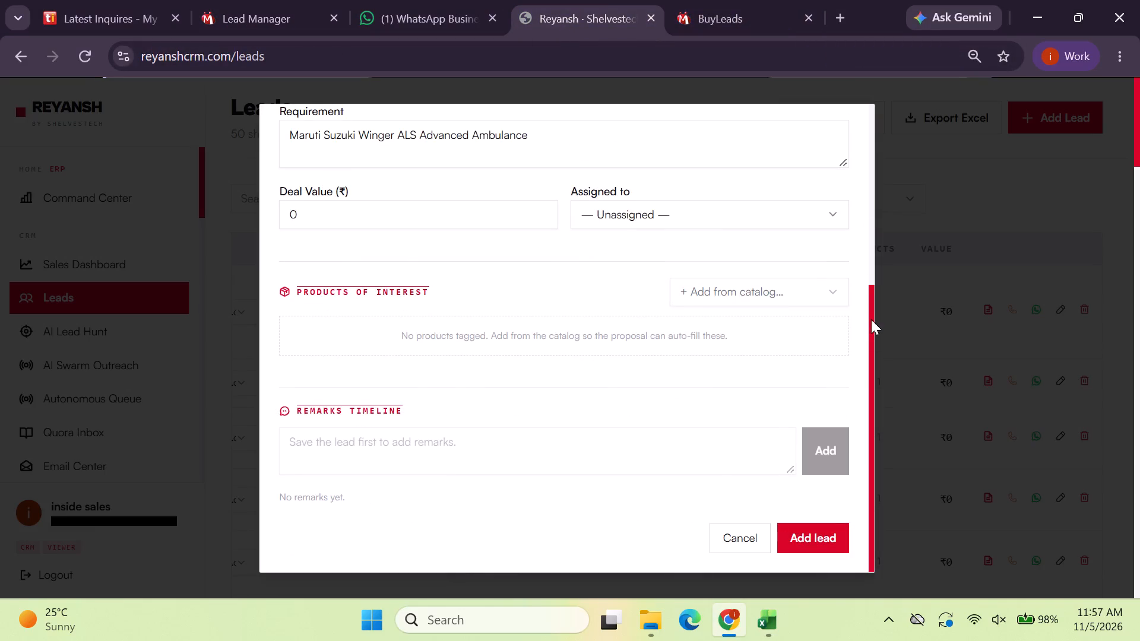
scroll(1003, 303, "up", 2)
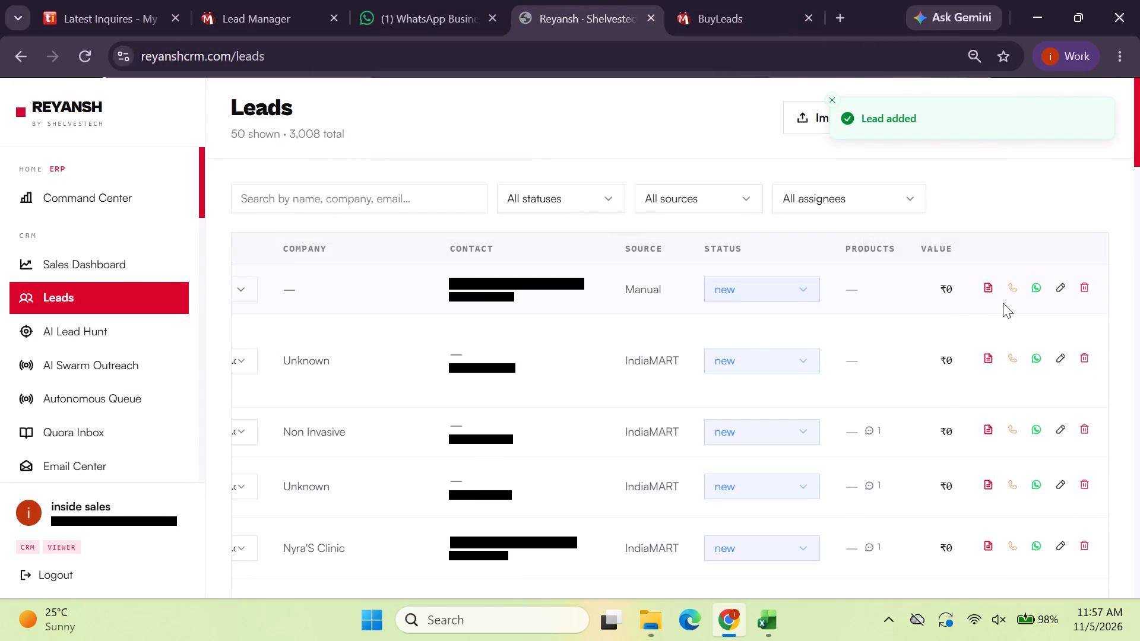
left_click(1009, 290)
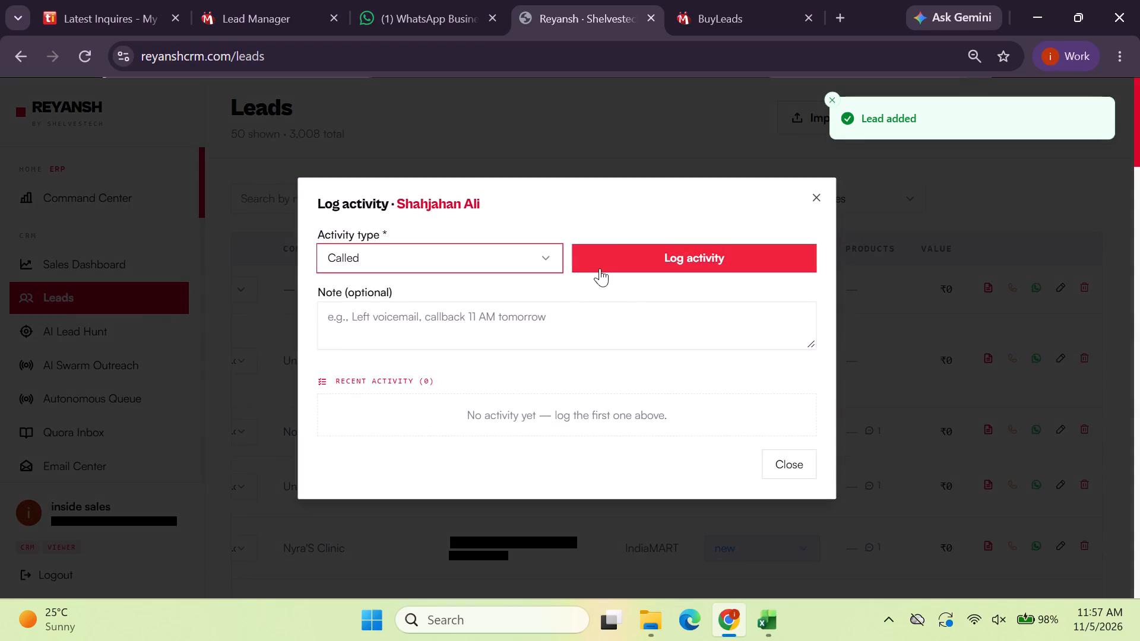
Log a "Callback later" activity without a note for the new Guwahati, Assam lead and close the activity dialog.
left_click(528, 252)
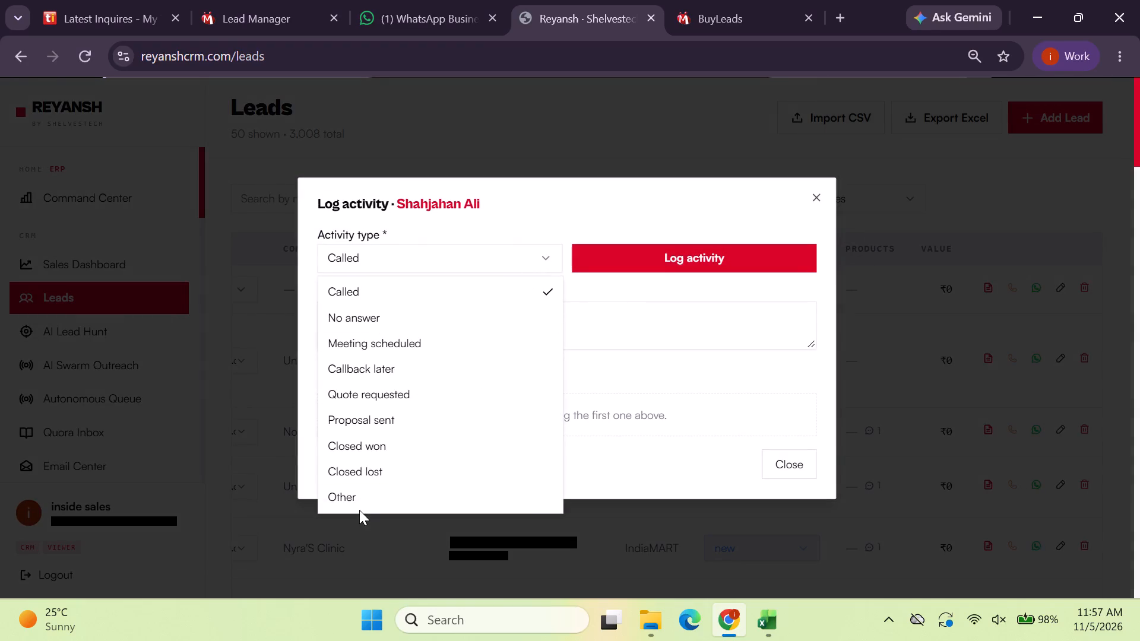
left_click(366, 371)
left_click(722, 263)
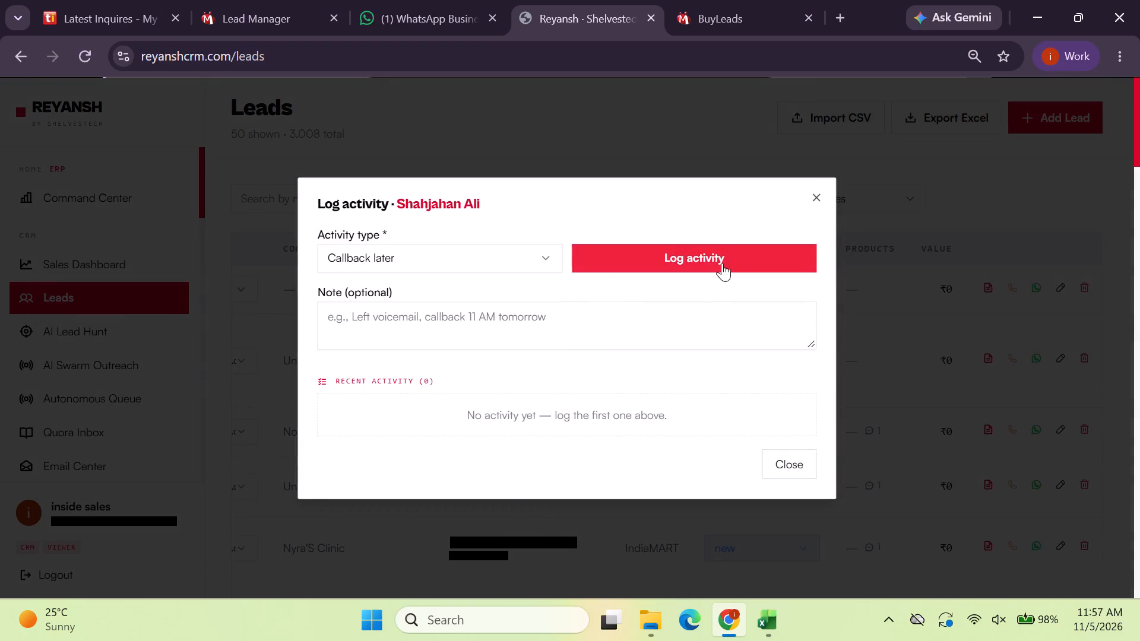
left_click(819, 192)
Assign the new, unassigned Guwahati, Assam lead to the responsible team member's account in the leads list.
scroll(845, 388, "up", 3)
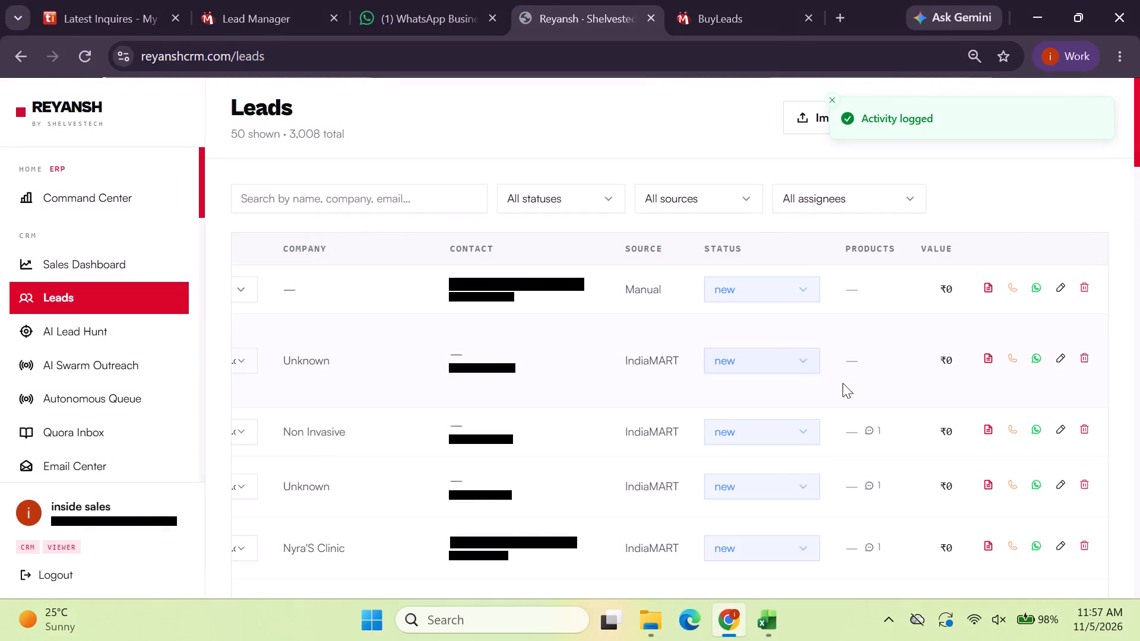
left_click(544, 285)
key("Left")
key("Left")
key("Left")
key("Left")
key("Left")
key("Left")
key("Left")
key("Left")
key("Left")
key("Left")
key("Left")
key("Left")
key("Left")
key("Left")
key("Left")
key("Left")
key("Left")
key("Left")
key("Left")
key("Left")
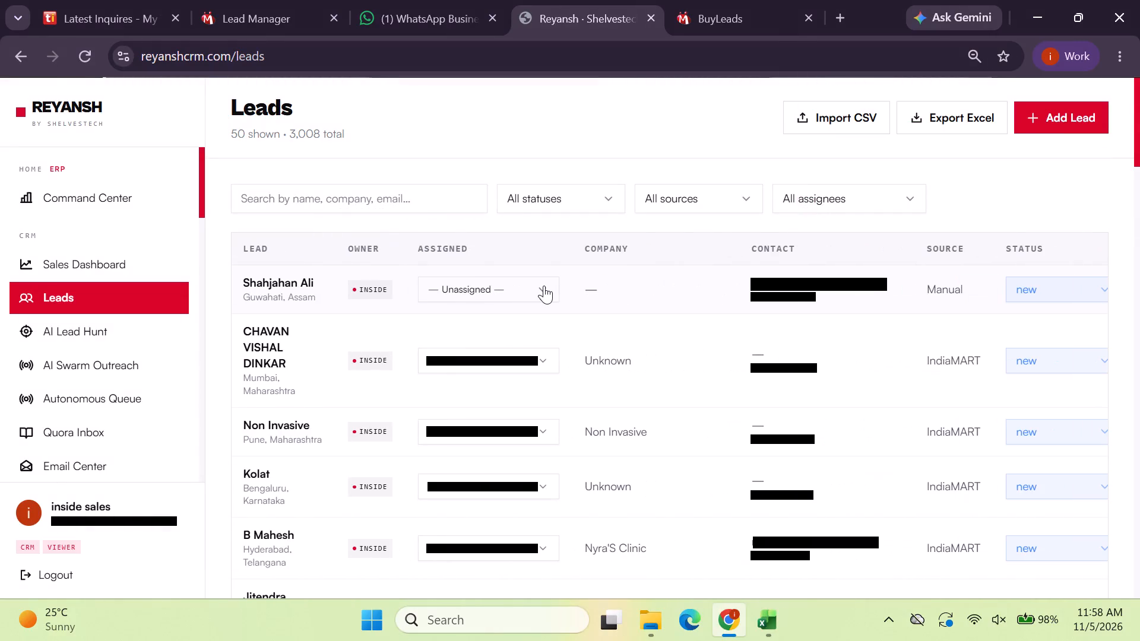
left_click(541, 291)
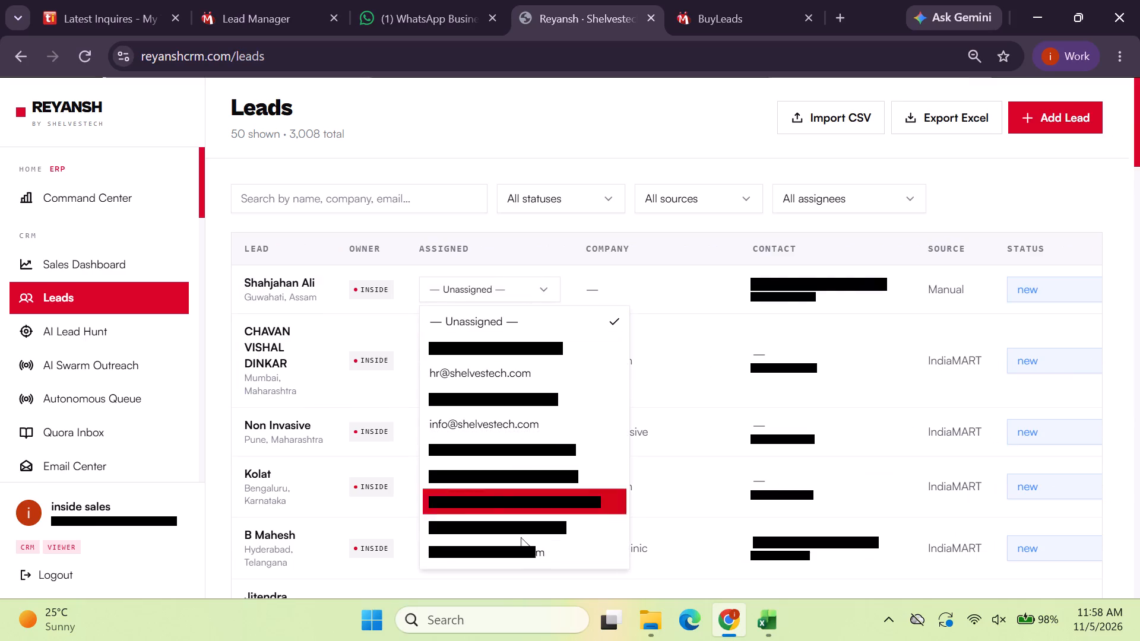
left_click(512, 454)
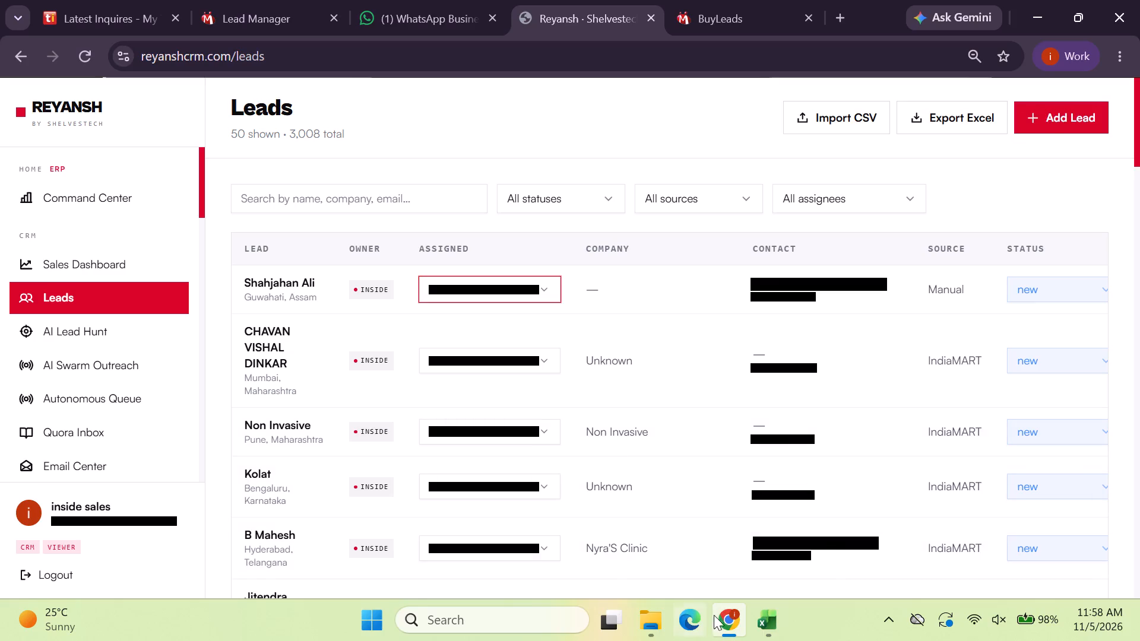
Switch to the IndiaMart sheet of the lead_contacts workbook in Excel.
left_click(704, 551)
left_click(657, 402)
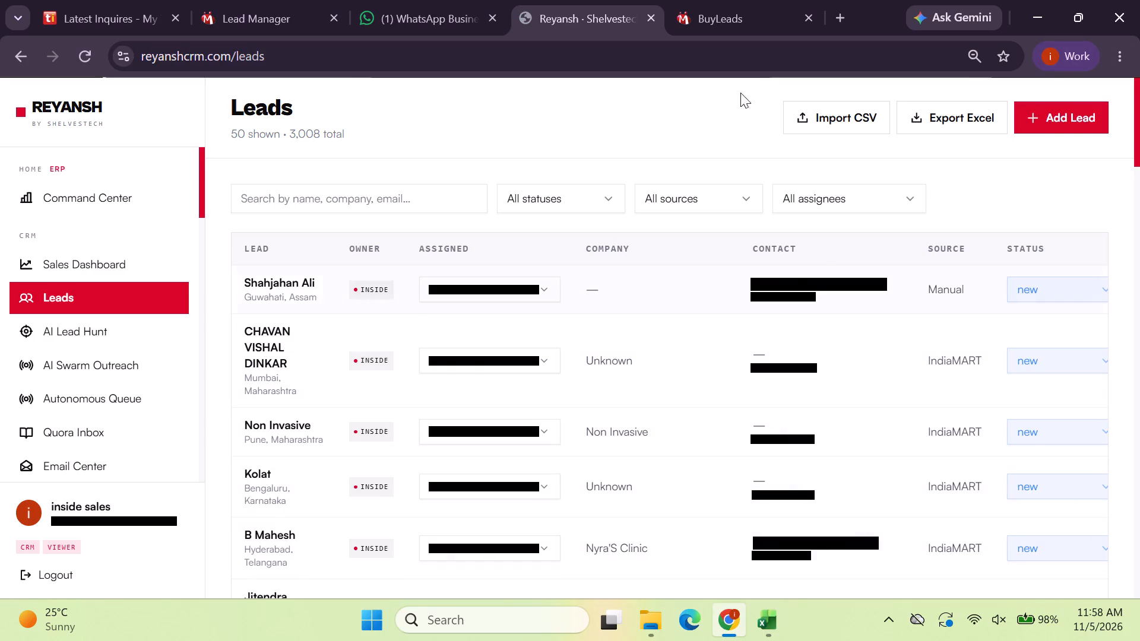
left_click(762, 548)
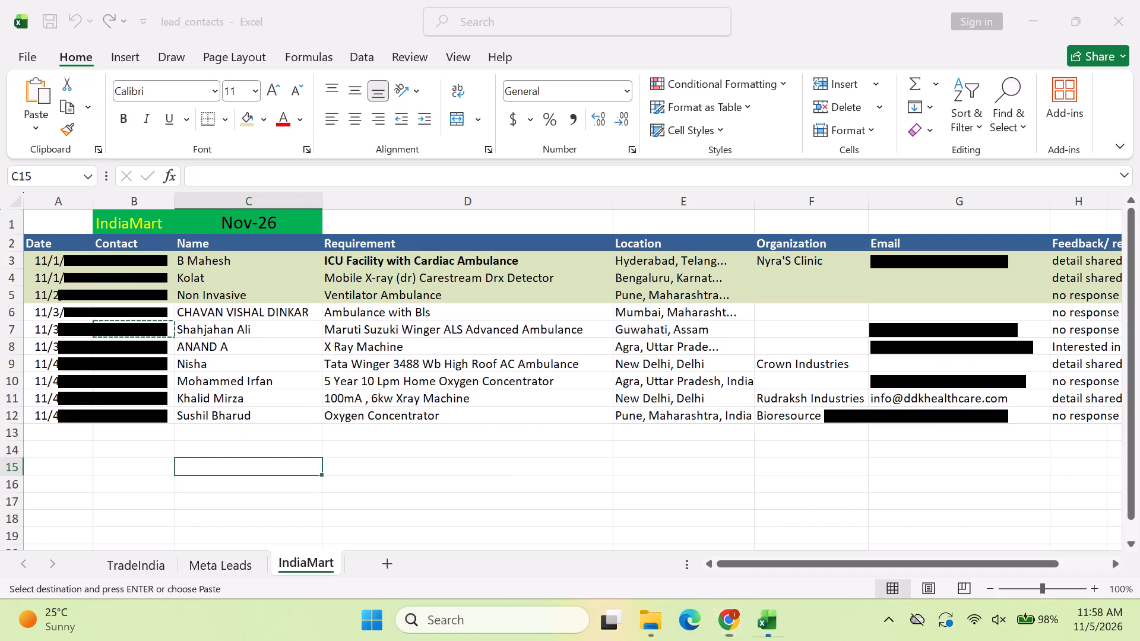
Start another CRM lead with the row 8 contact name copied from the IndiaMart sheet in Excel.
left_click(11, 351)
left_click(213, 347)
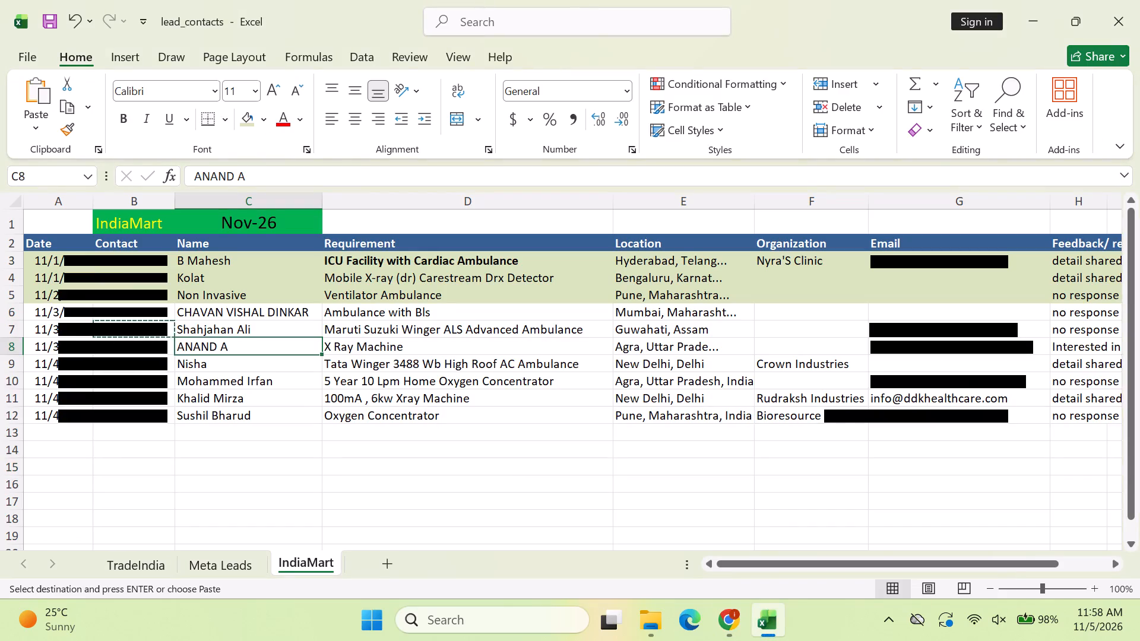
key("ctrl+c")
left_click(737, 611)
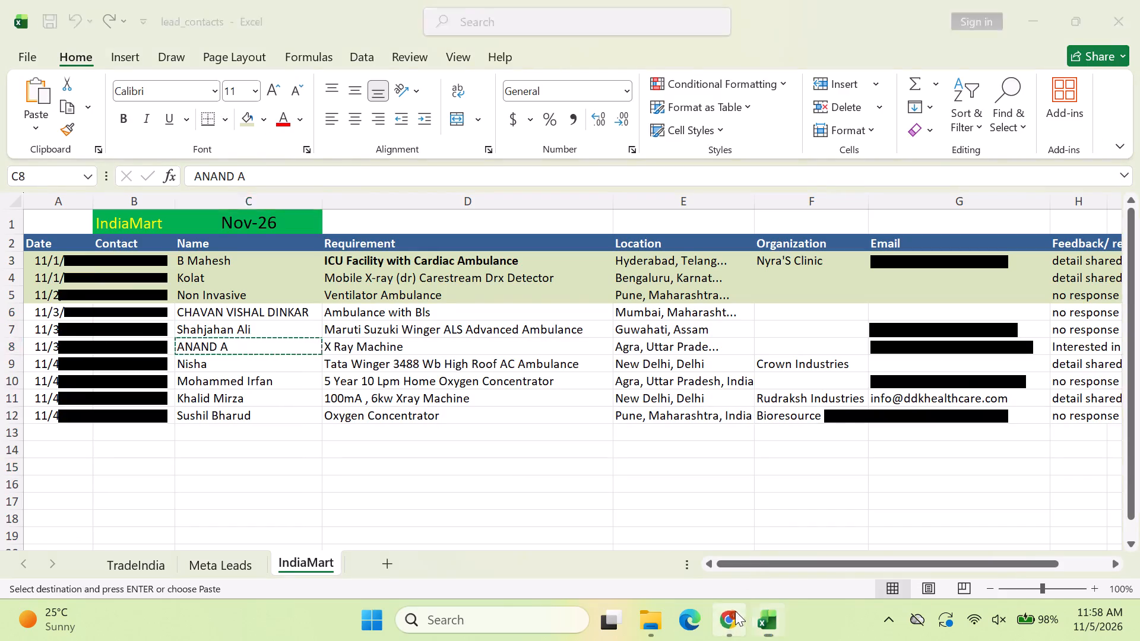
left_click(1049, 125)
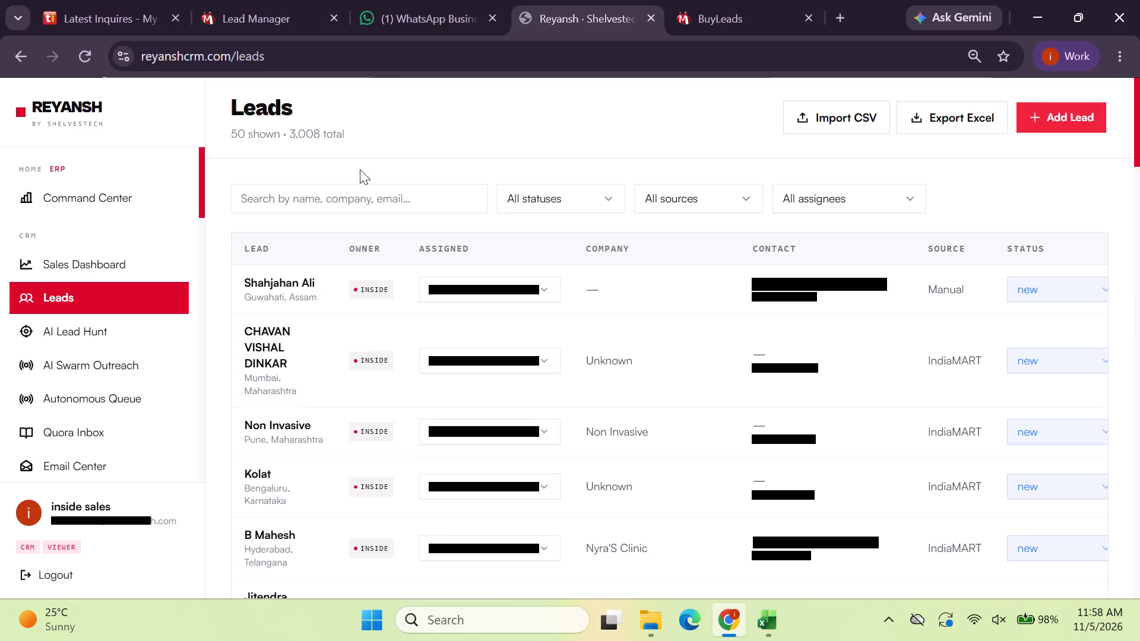
left_click(328, 185)
key("ctrl+v")
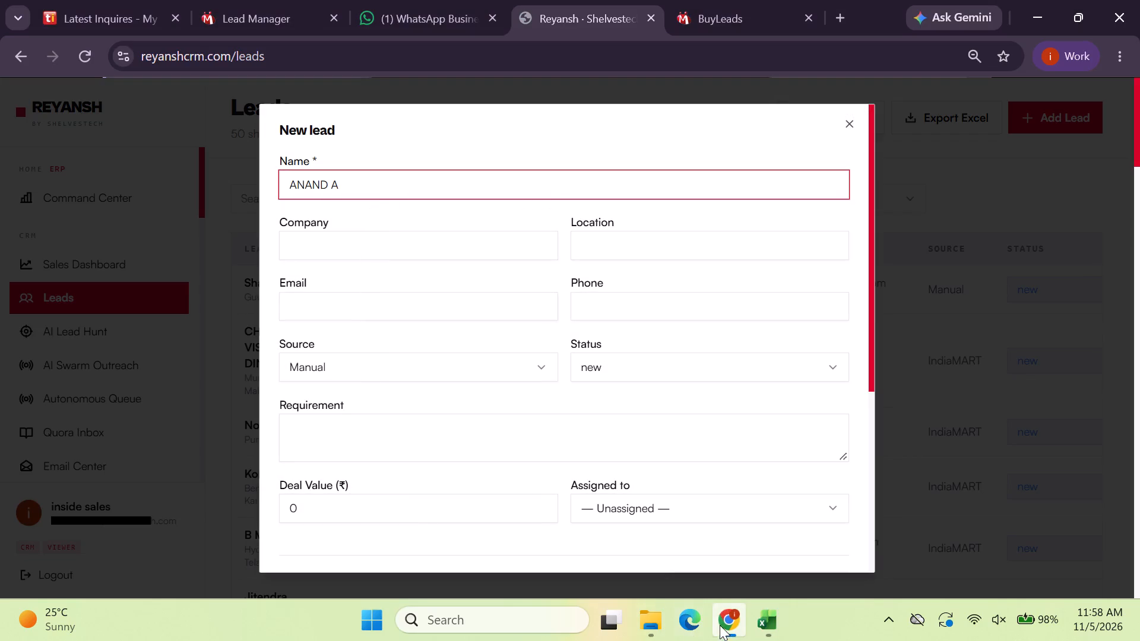
Copy the row 8 requirement "X Ray Machine" from the IndiaMart sheet into the new CRM lead.
left_click(724, 617)
left_click(360, 353)
key("ctrl+c")
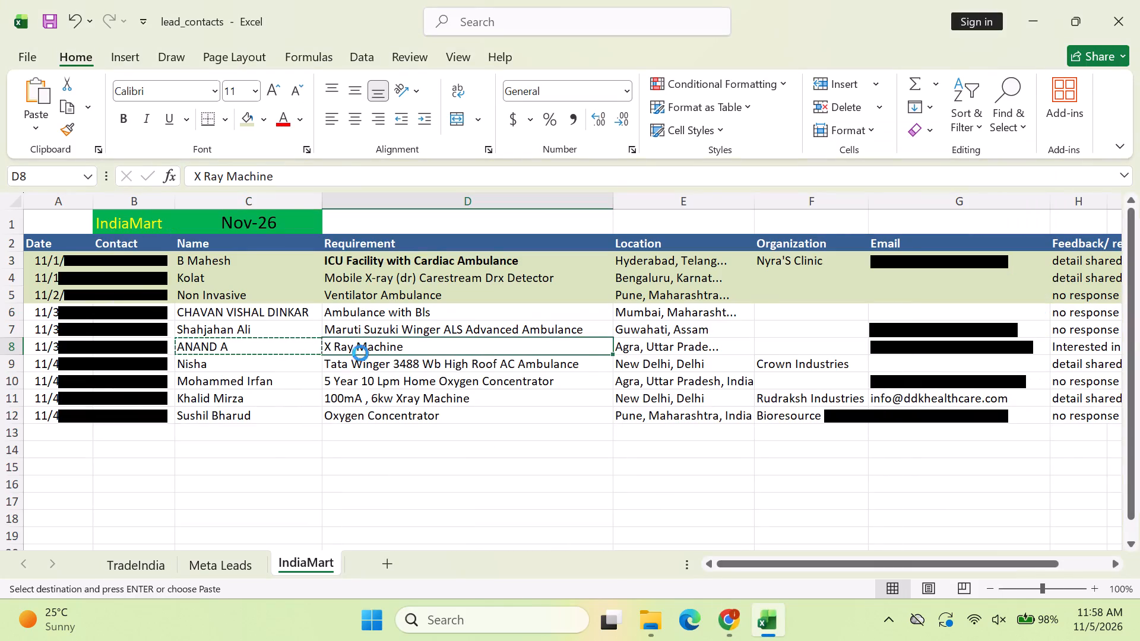
left_click(733, 618)
left_click(349, 423)
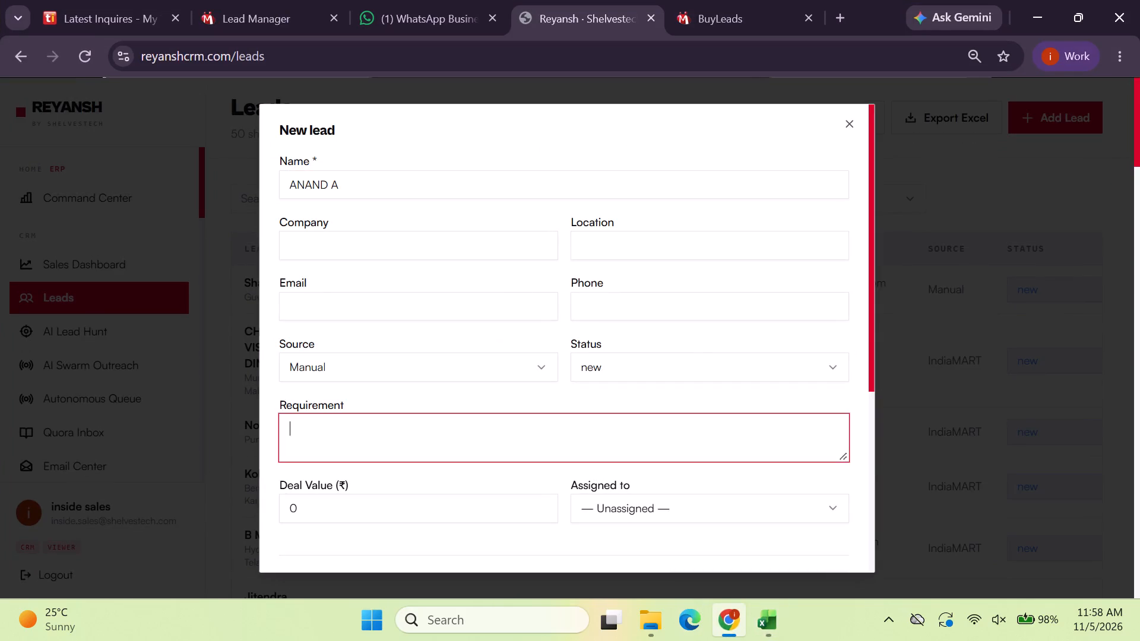
key("ctrl+v")
Copy the row 8 location from the IndiaMart sheet into the new CRM lead, completing it as "Agra, Uttar Pradesh".
left_click(717, 615)
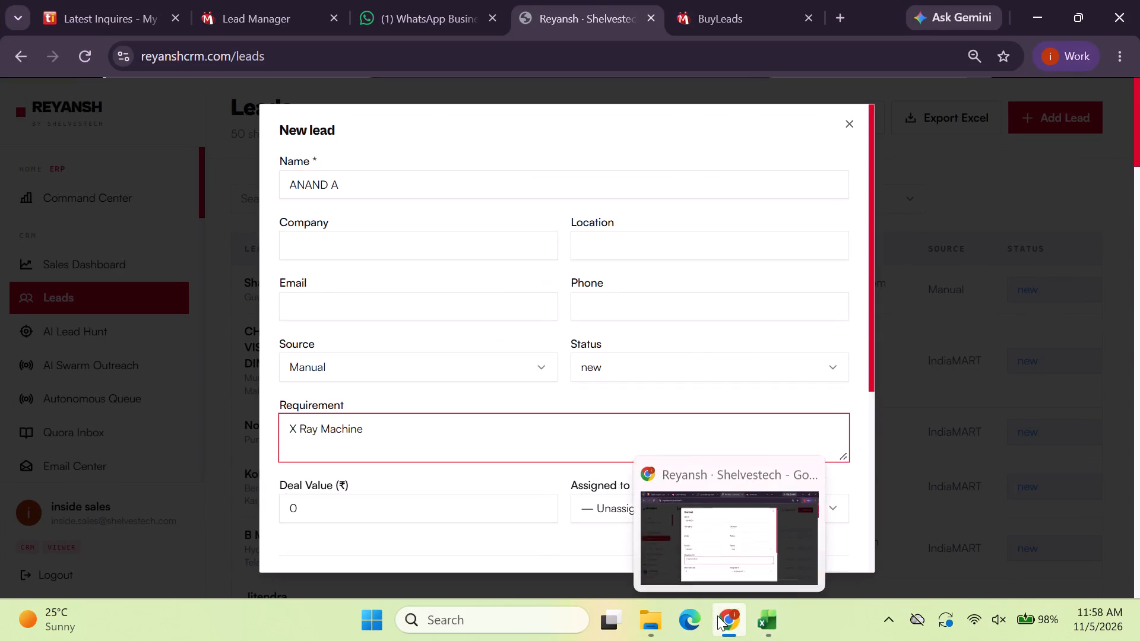
left_click(618, 344)
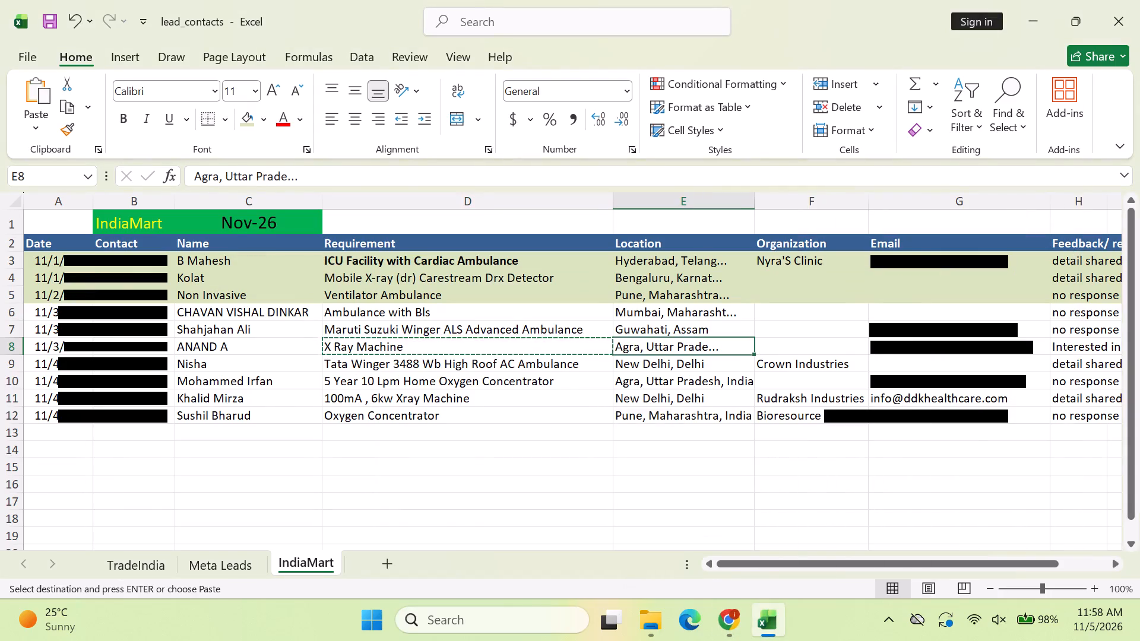
key("ctrl+c")
left_click(720, 621)
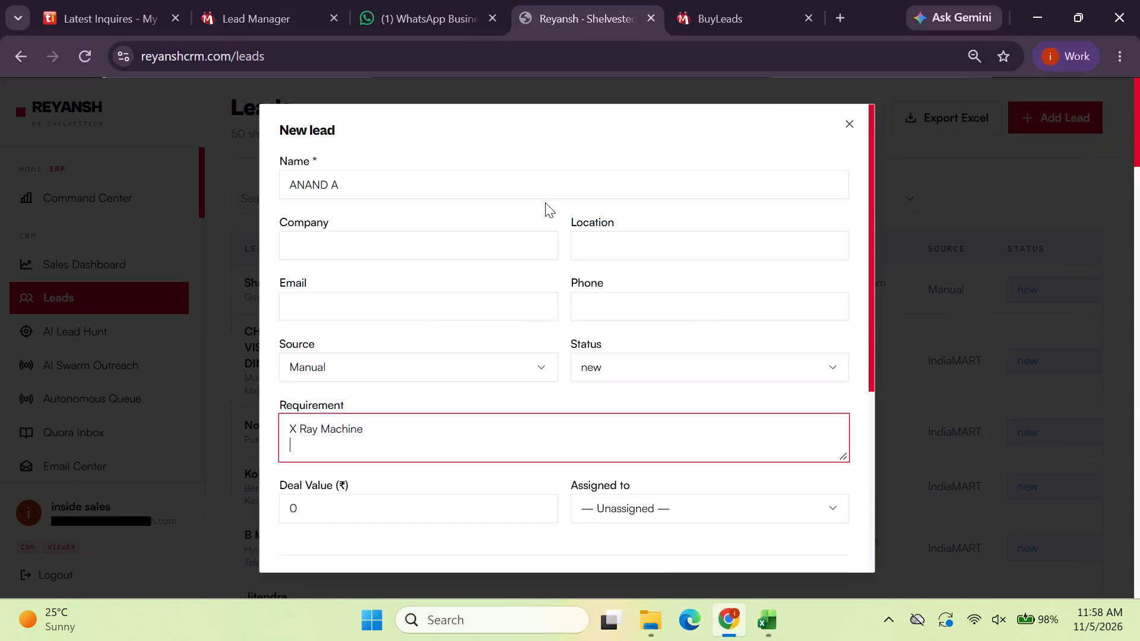
scroll(448, 440, "down", 2)
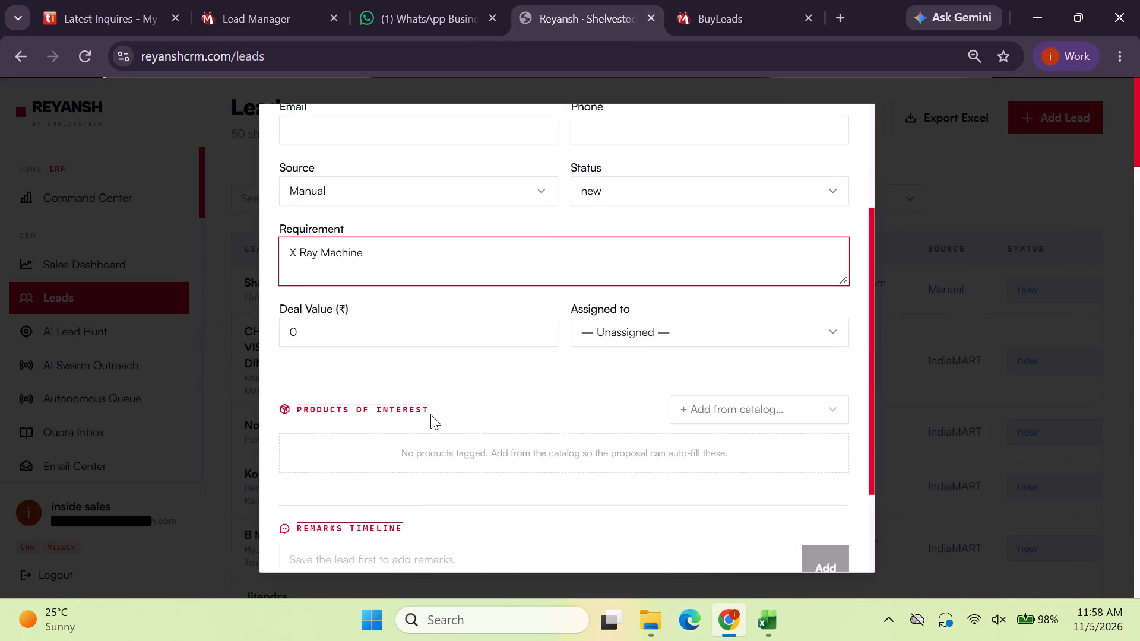
scroll(422, 410, "up", 2)
left_click(587, 253)
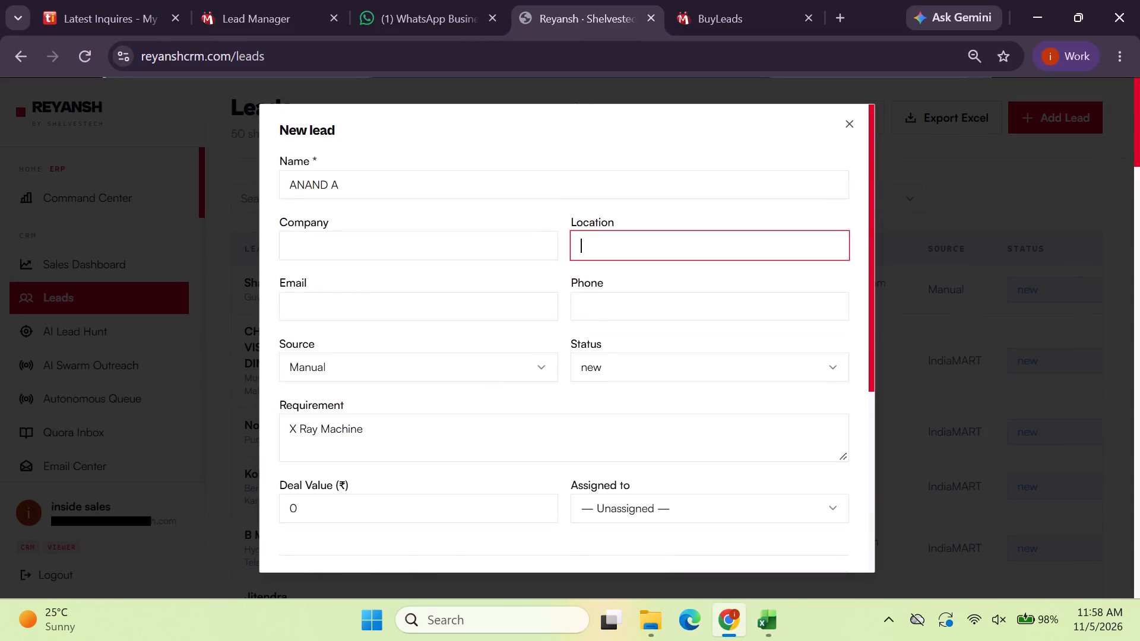
key("ctrl+v")
key("BackSpace")
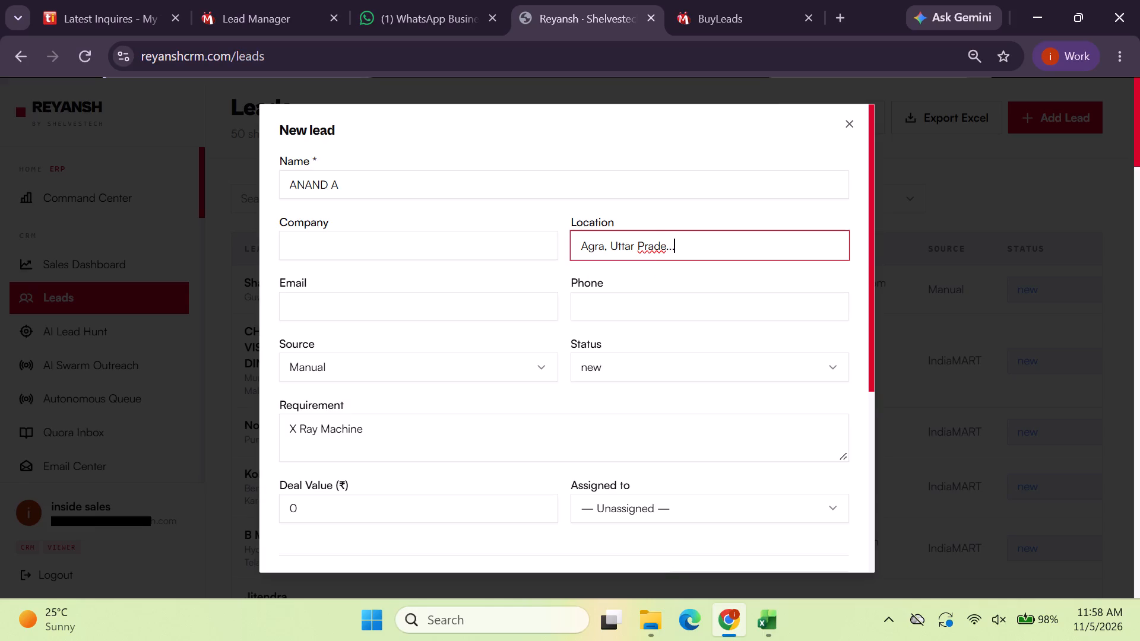
key("BackSpace")
key("BackSpace")
type("sh")
Copy the row 8 email address from the IndiaMart sheet for the new CRM lead.
left_click(732, 613)
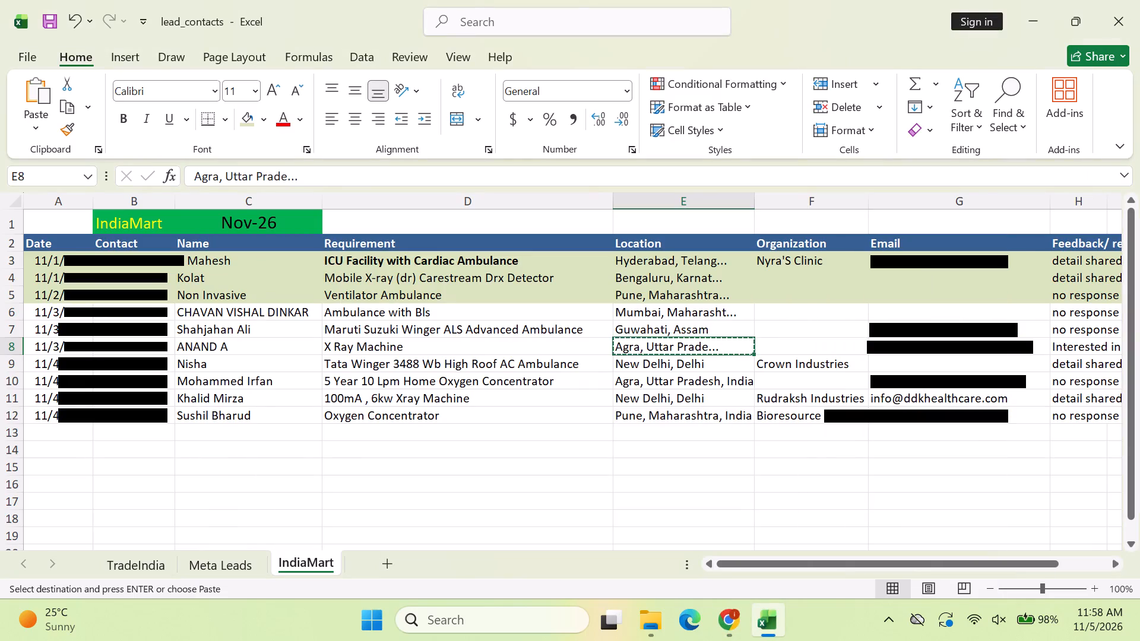
left_click(885, 348)
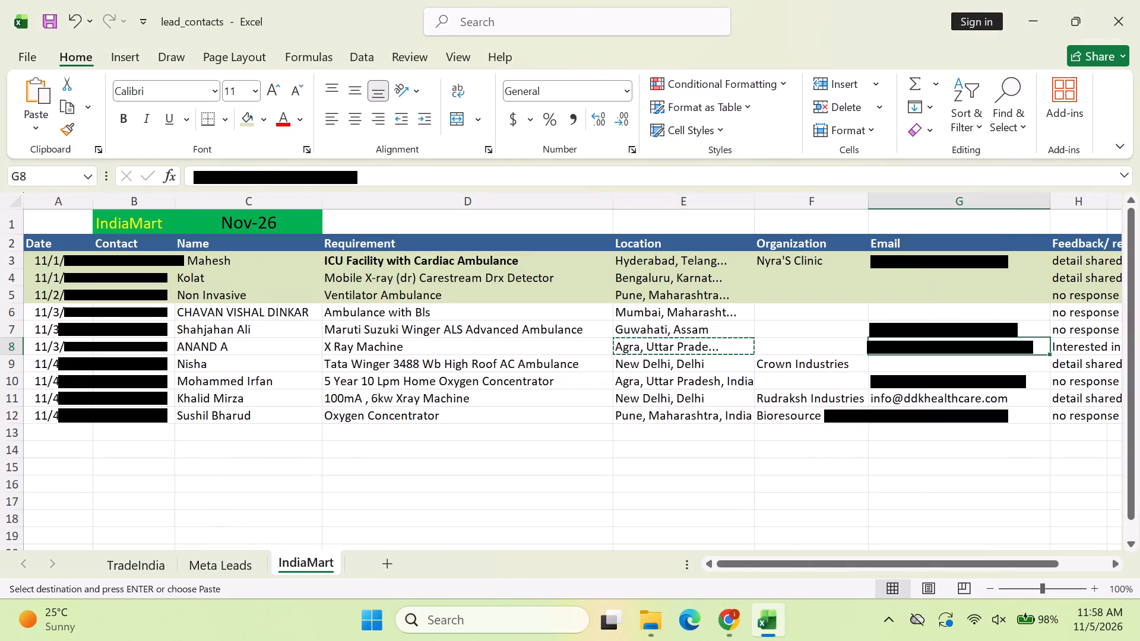
key("ctrl+c")
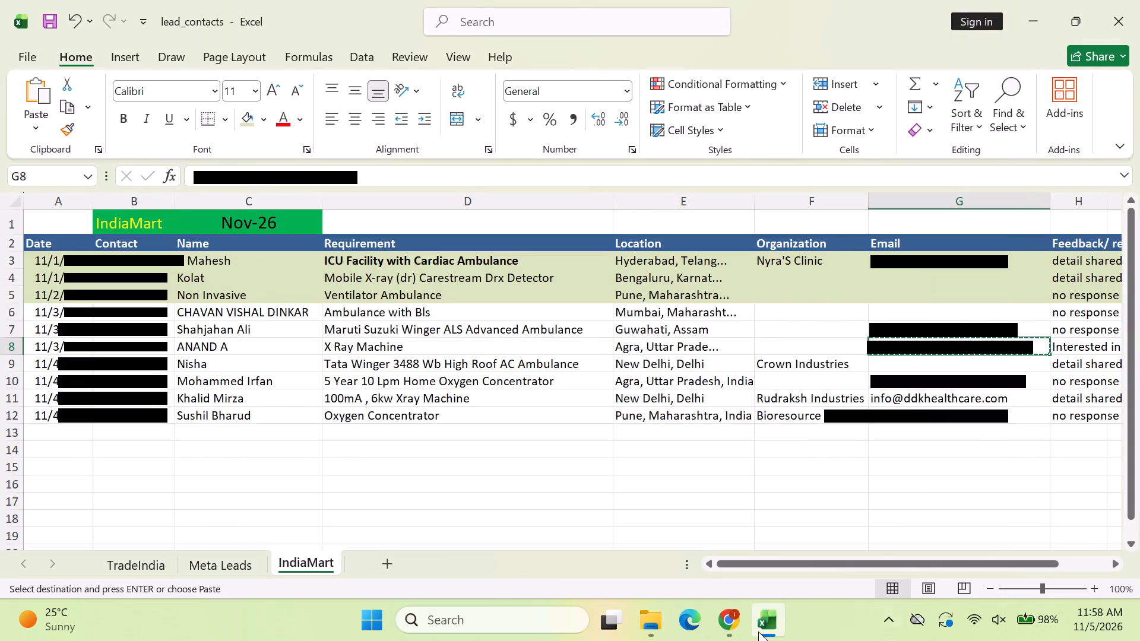
left_click(731, 622)
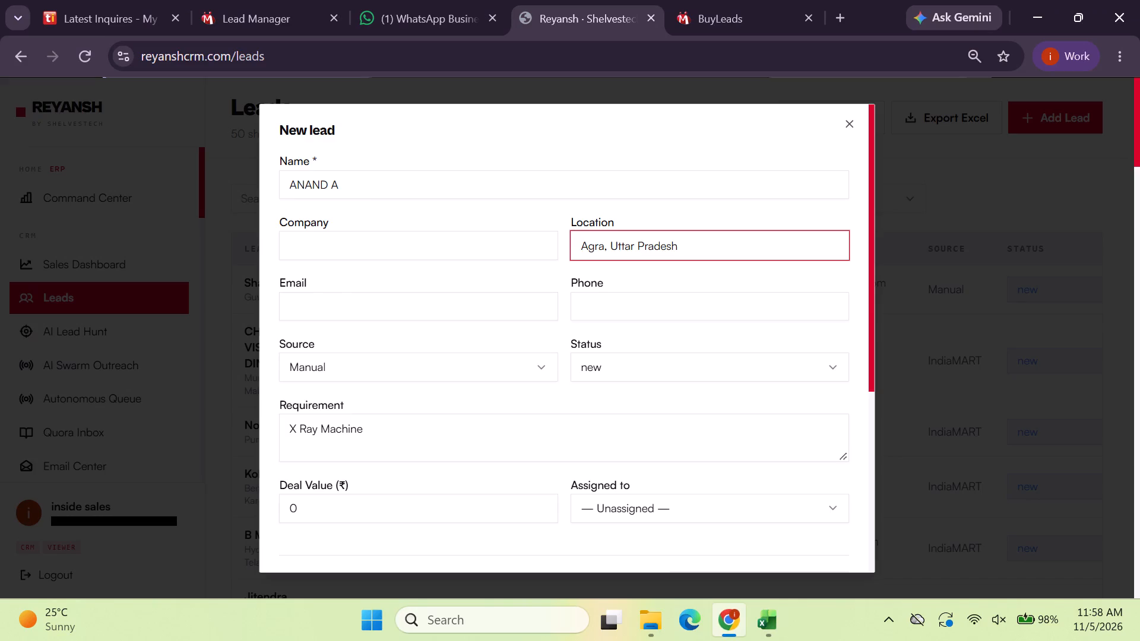
Fill in the copied row 8 email address and set the new lead's source to IndiaMART.
left_click(312, 305)
key("ctrl+v")
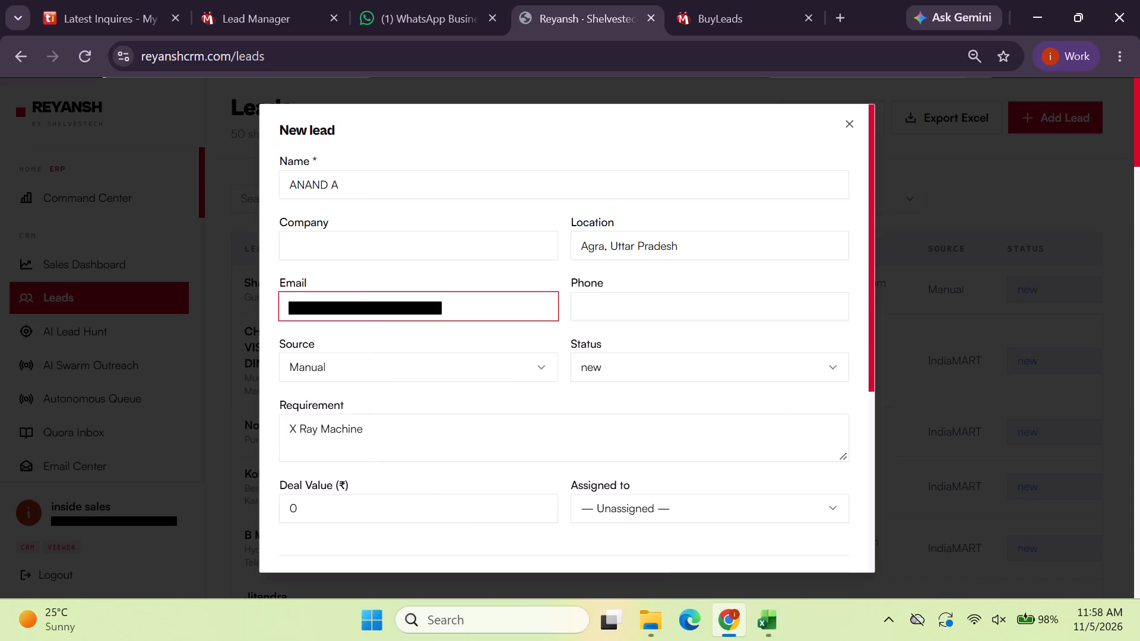
left_click(734, 362)
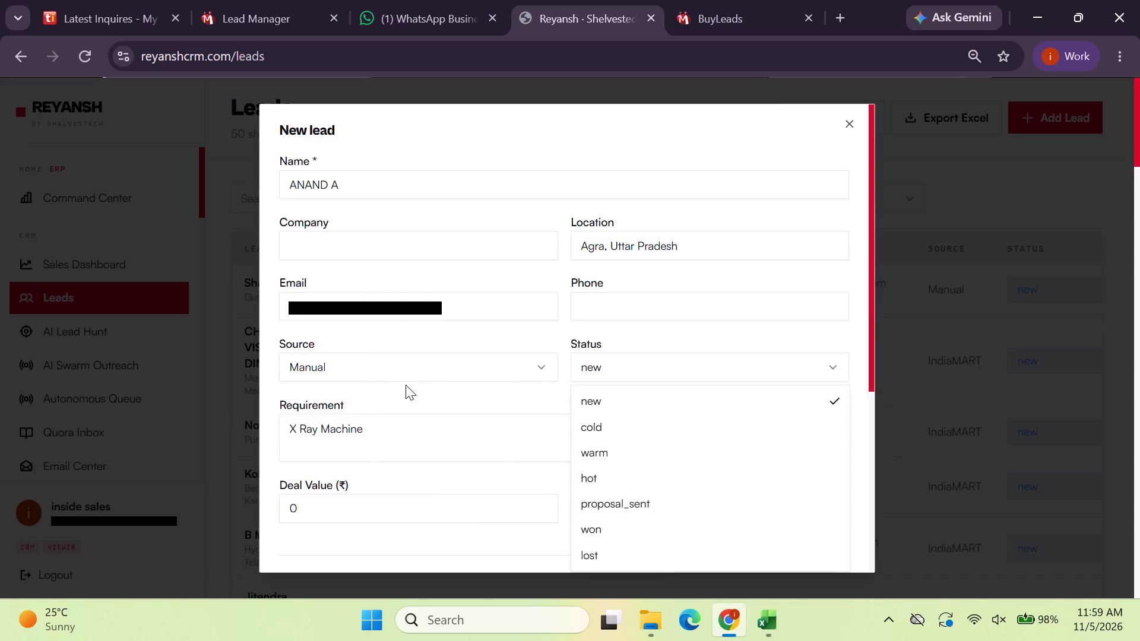
left_click(403, 369)
left_click(384, 365)
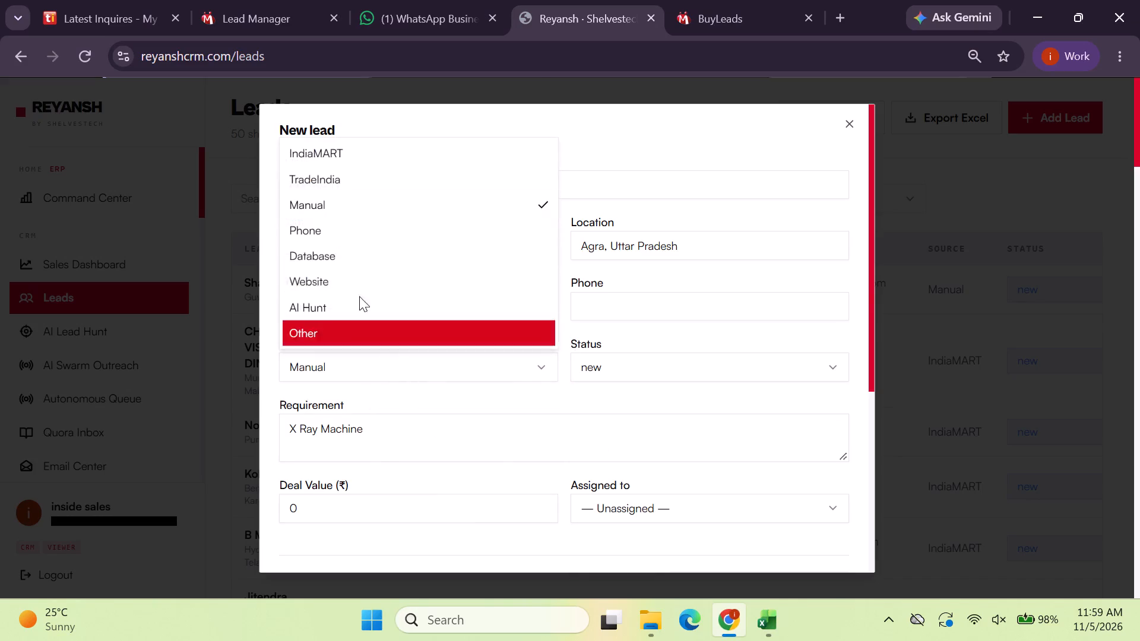
left_click(308, 158)
Assign the new X Ray Machine lead to the inside sales account and add it to the CRM.
scroll(711, 455, "down", 1)
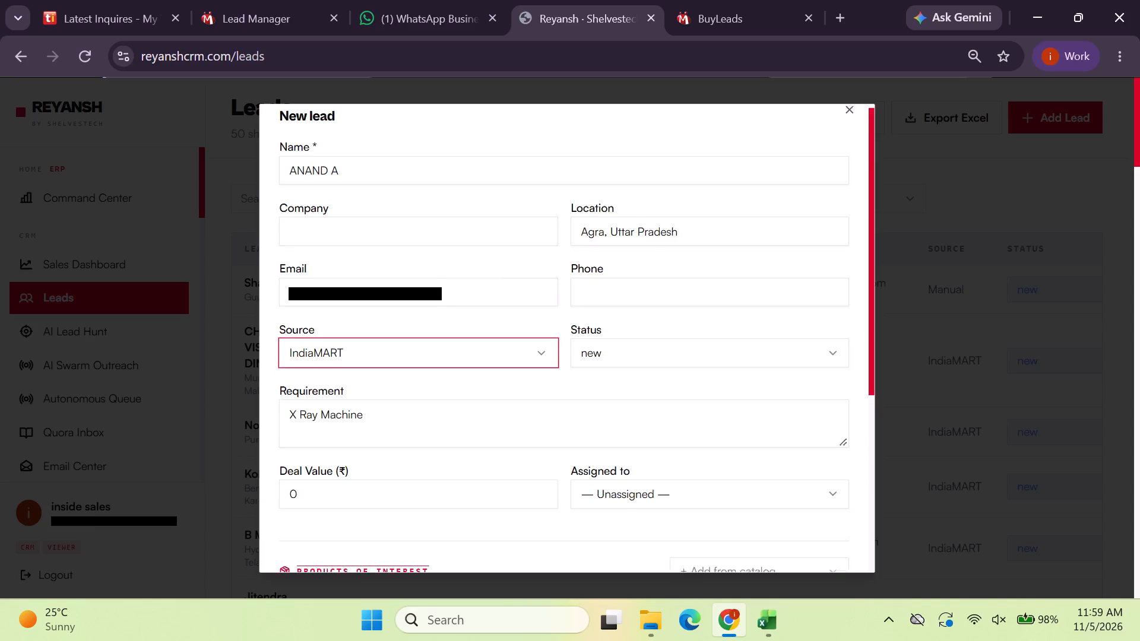
scroll(711, 455, "down", 1)
left_click(755, 331)
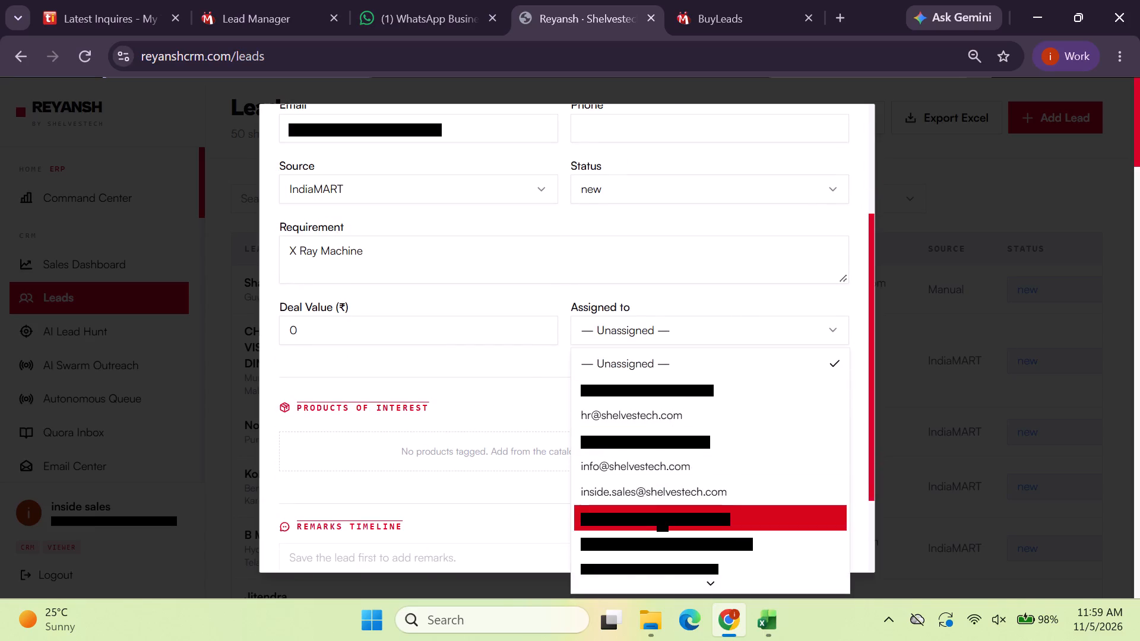
left_click(658, 497)
scroll(560, 477, "down", 1)
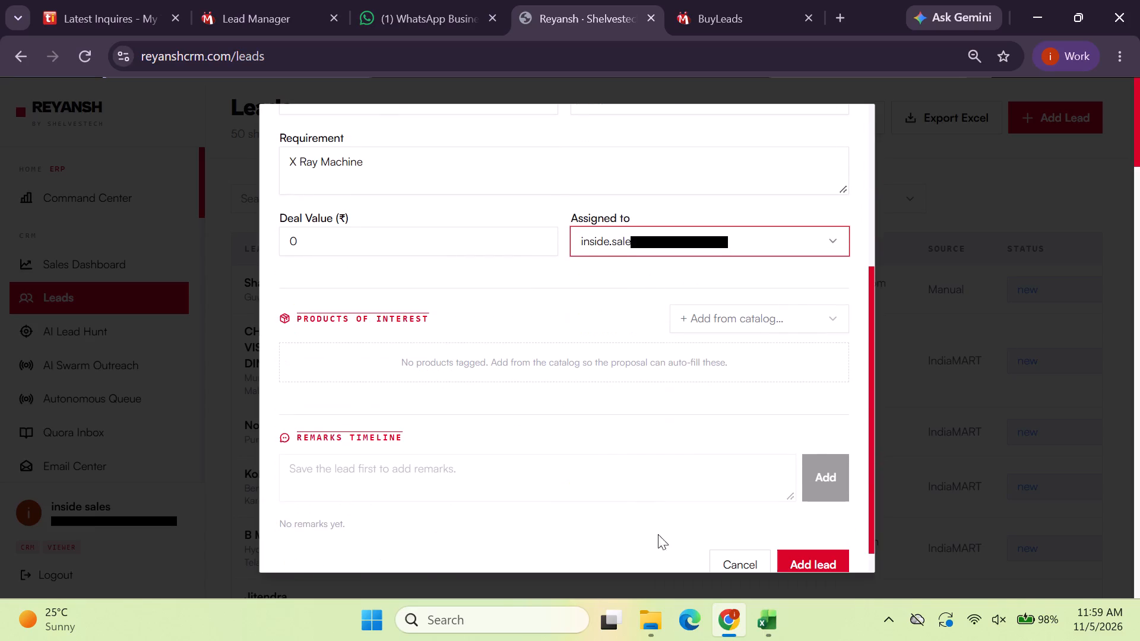
scroll(602, 477, "down", 2)
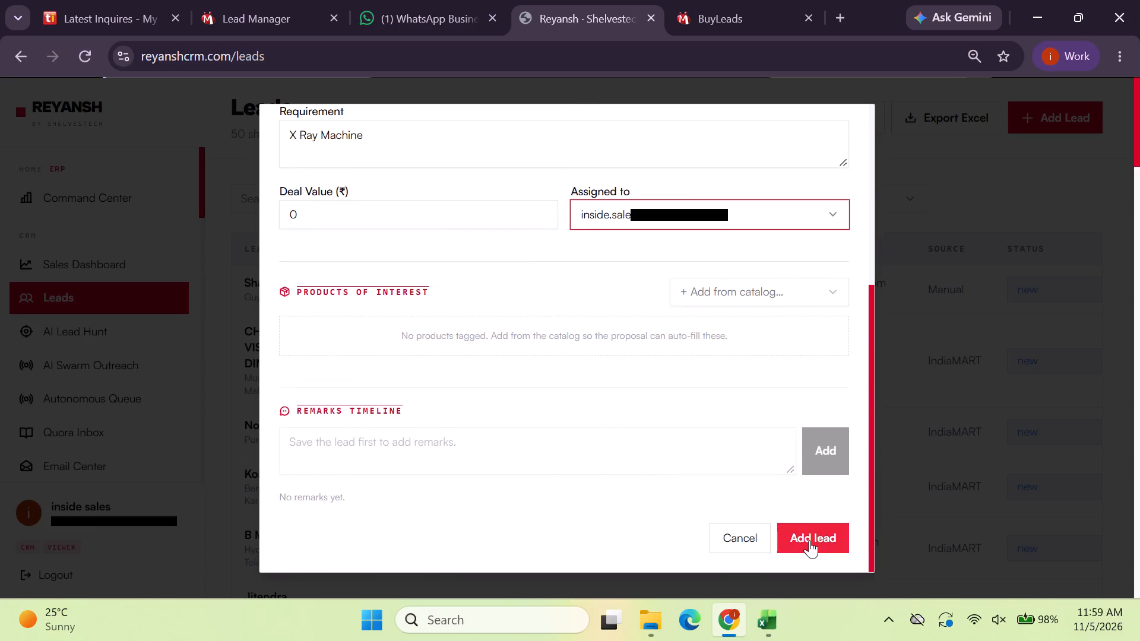
left_click(809, 540)
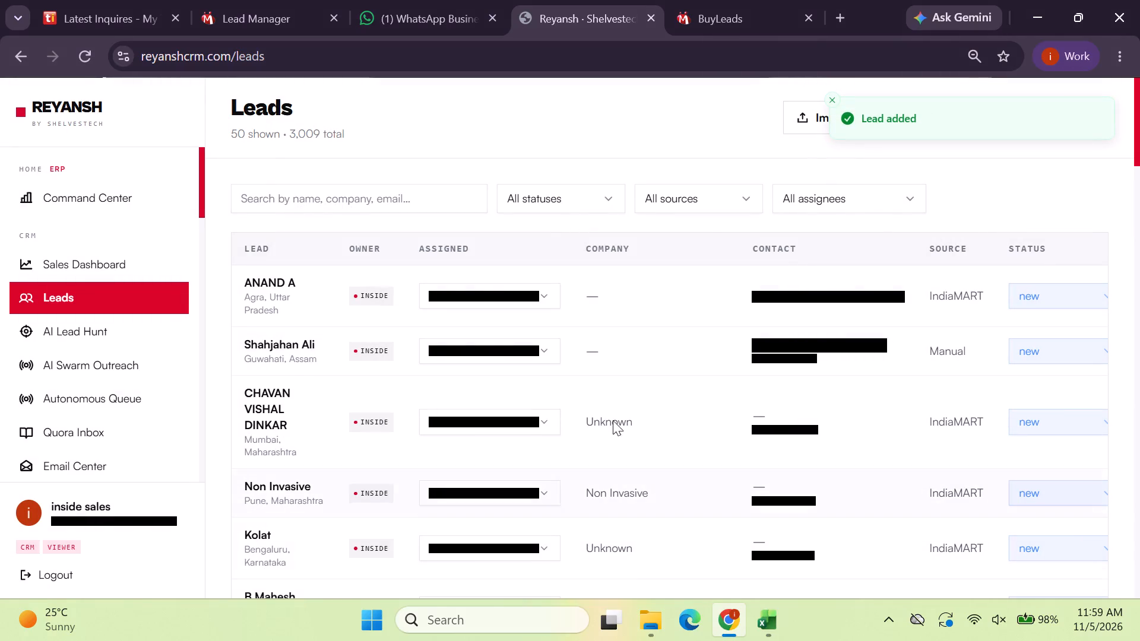
Log a Called activity for the newly added Agra lead in the leads list, leaving the note empty, and close the activity log.
left_click(606, 311)
key("Right")
key("Right")
key("Right")
key("Right")
key("Right")
key("Right")
key("Right")
key("Right")
key("Right")
key("Right")
key("Right")
key("Right")
key("Right")
key("Right")
key("Right")
key("Right")
key("Right")
key("Right")
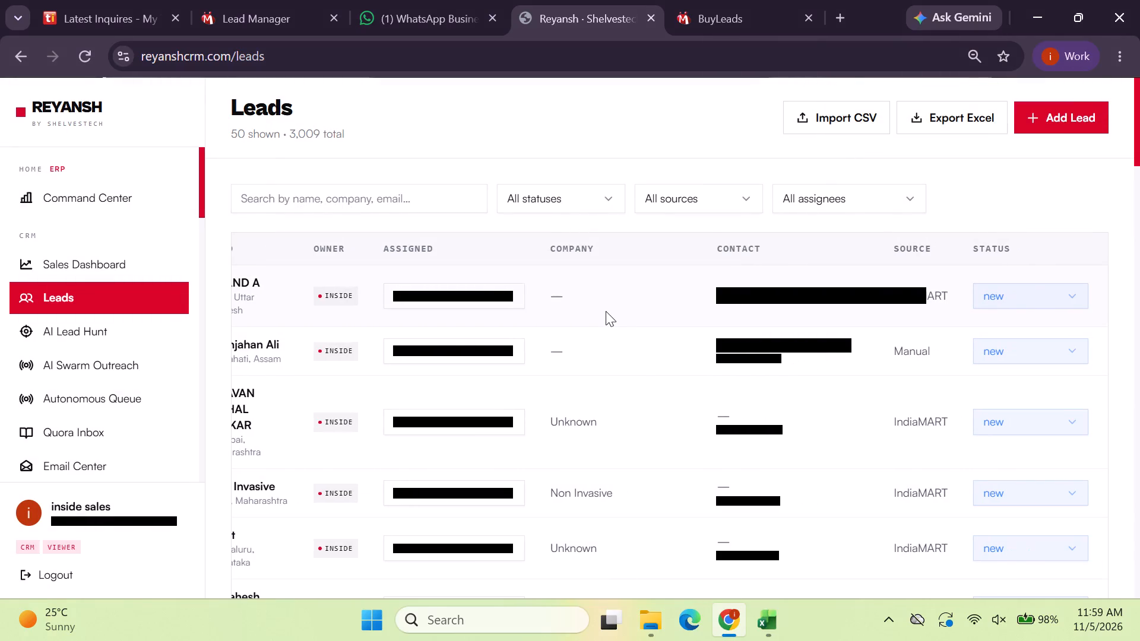
left_click(1005, 293)
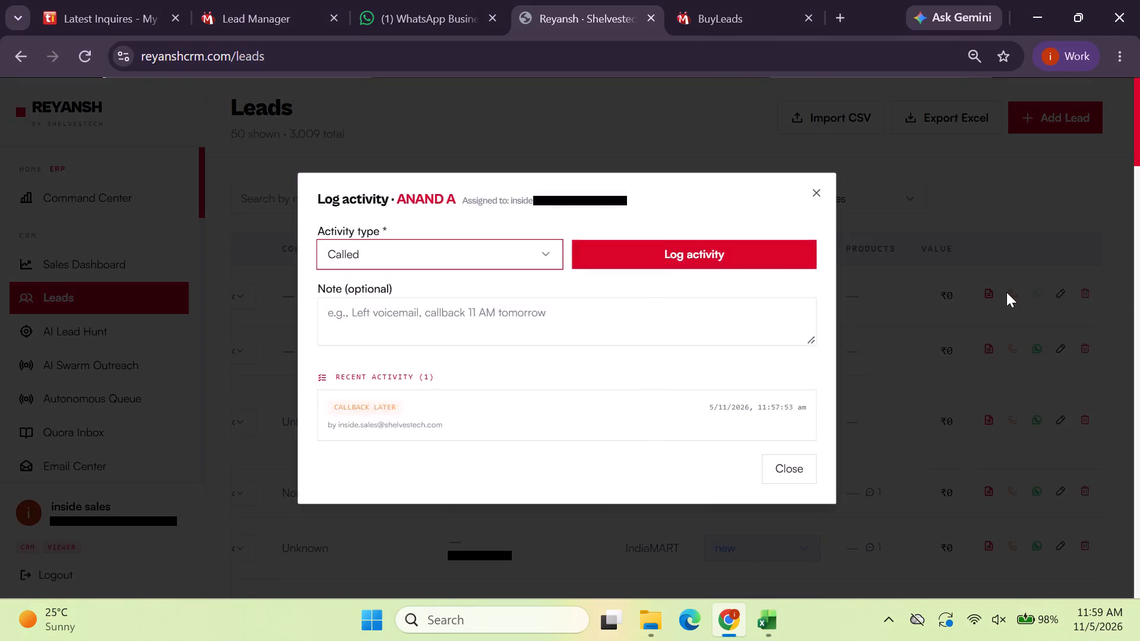
left_click(663, 264)
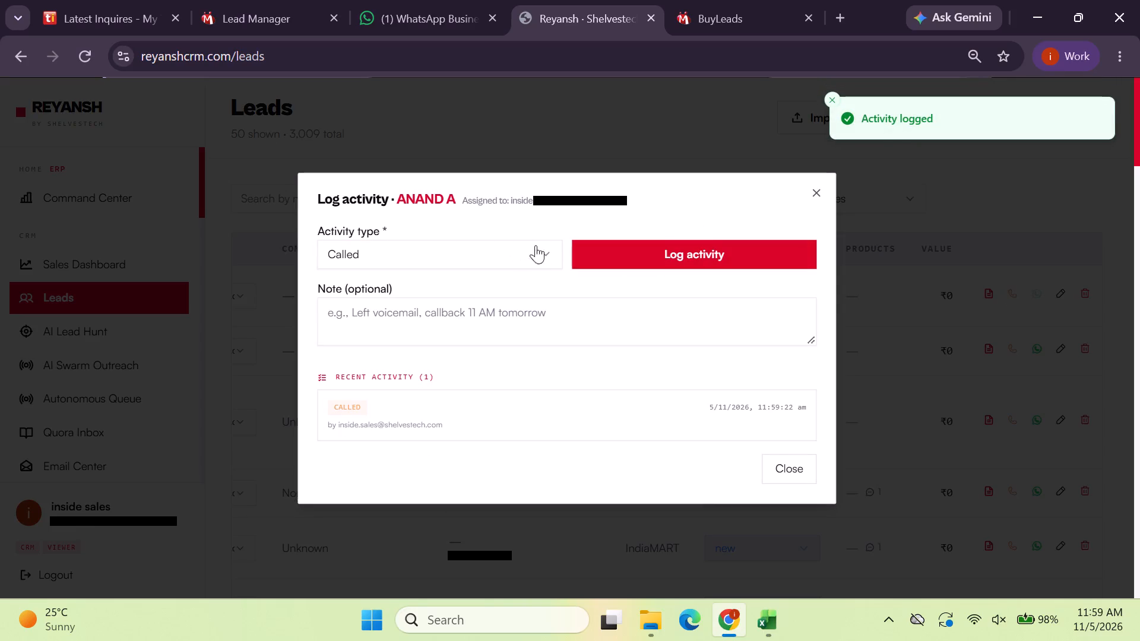
left_click(812, 193)
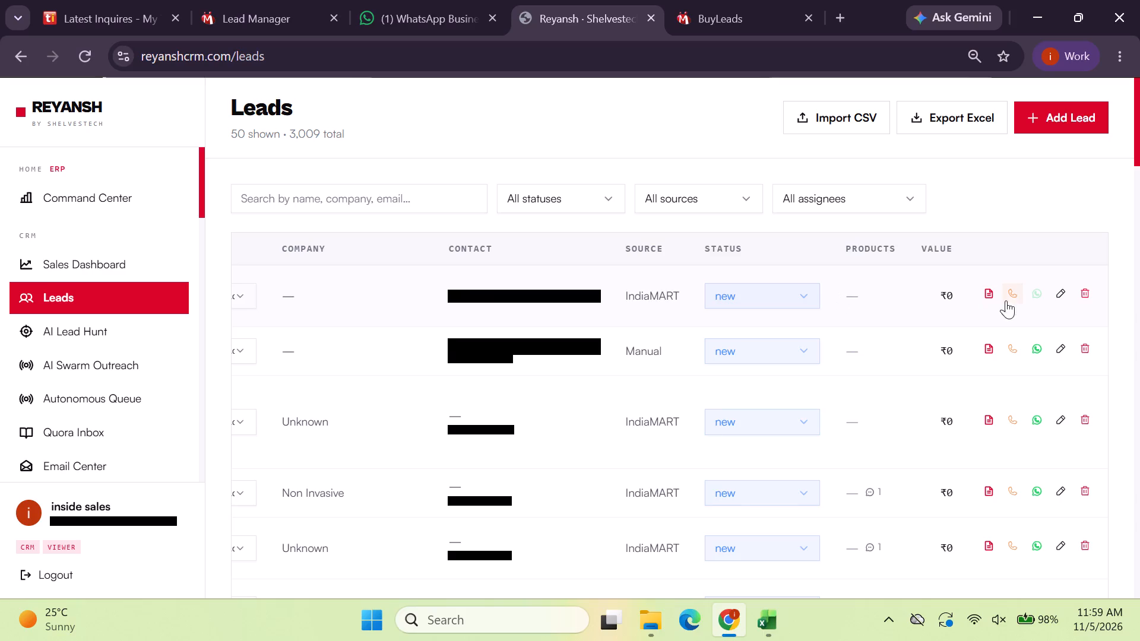
Open the row 8 "X Ray Machine" lead for editing in Reyansh CRM and go through its details.
left_click(1059, 297)
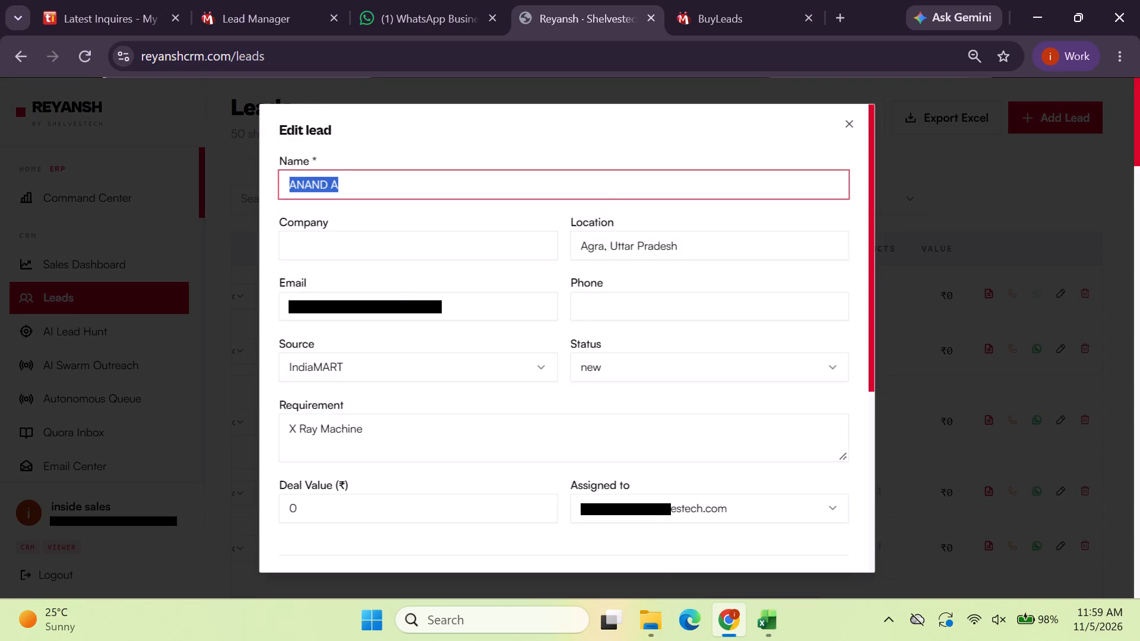
scroll(448, 436, "down", 3)
scroll(454, 431, "up", 4)
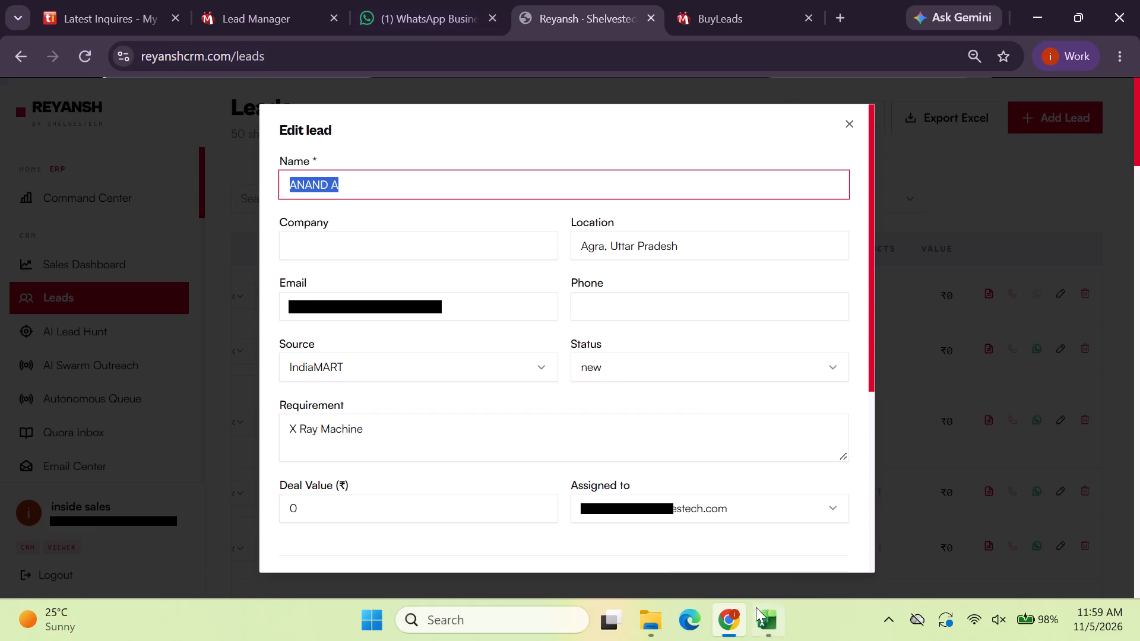
Copy the row 8 contact number from the IndiaMart sheet in Excel for the Phone field of the open Reyansh CRM lead.
left_click(759, 578)
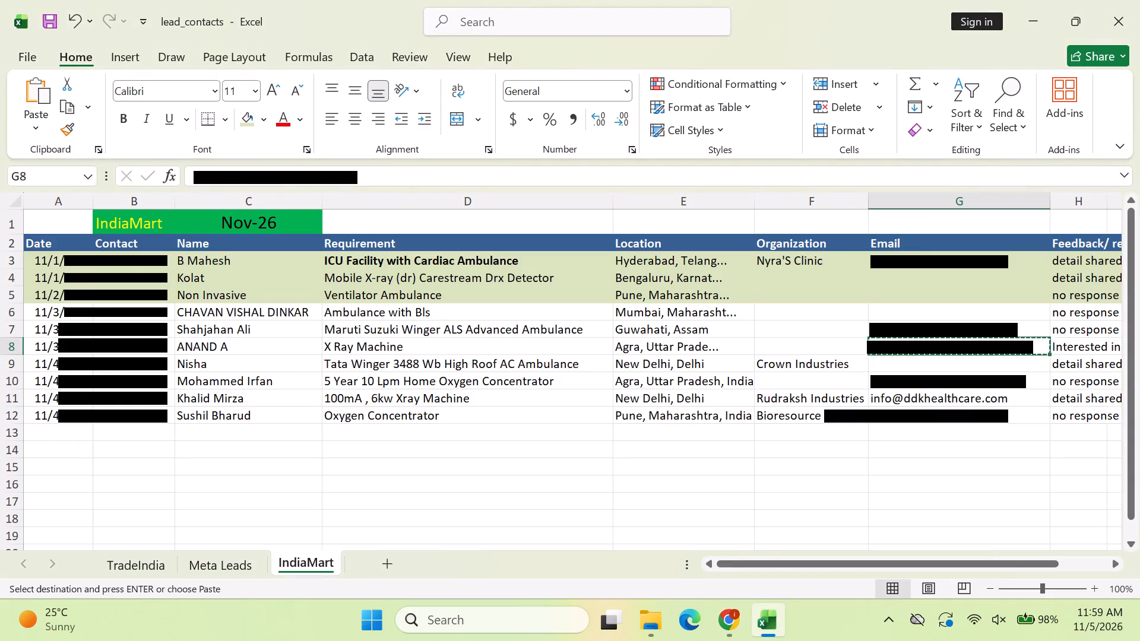
left_click(108, 350)
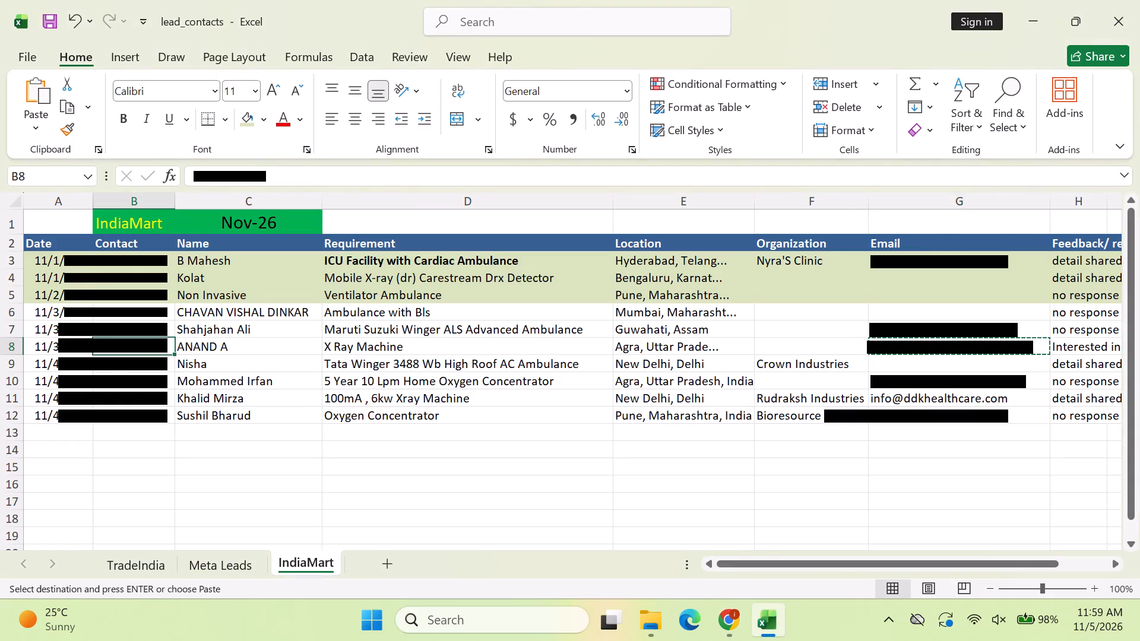
key("ctrl+c")
left_click(727, 618)
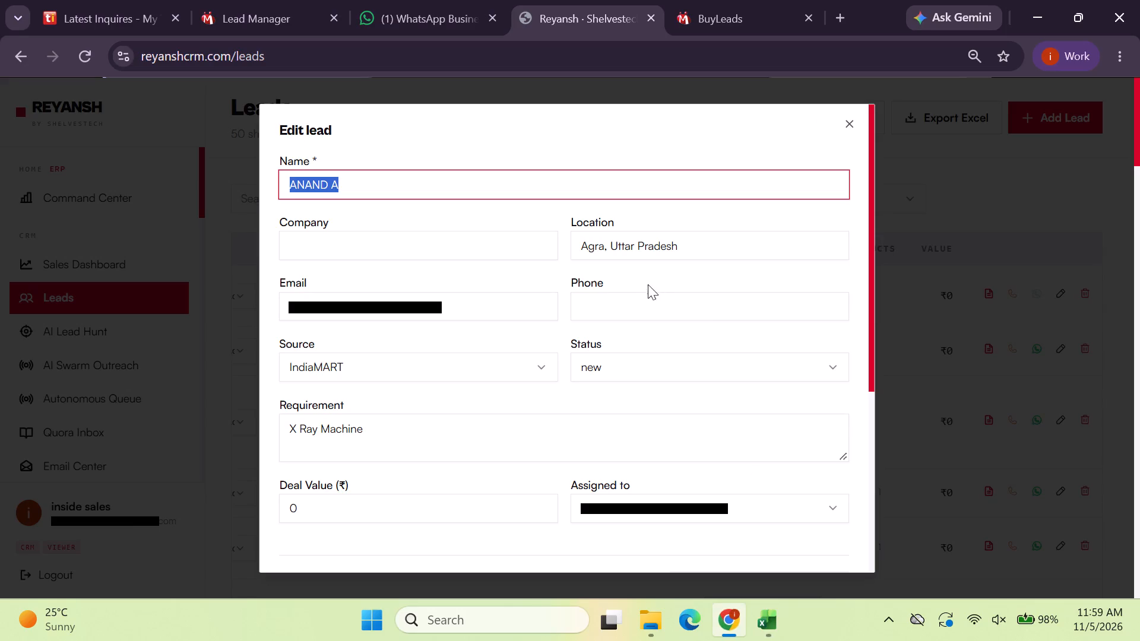
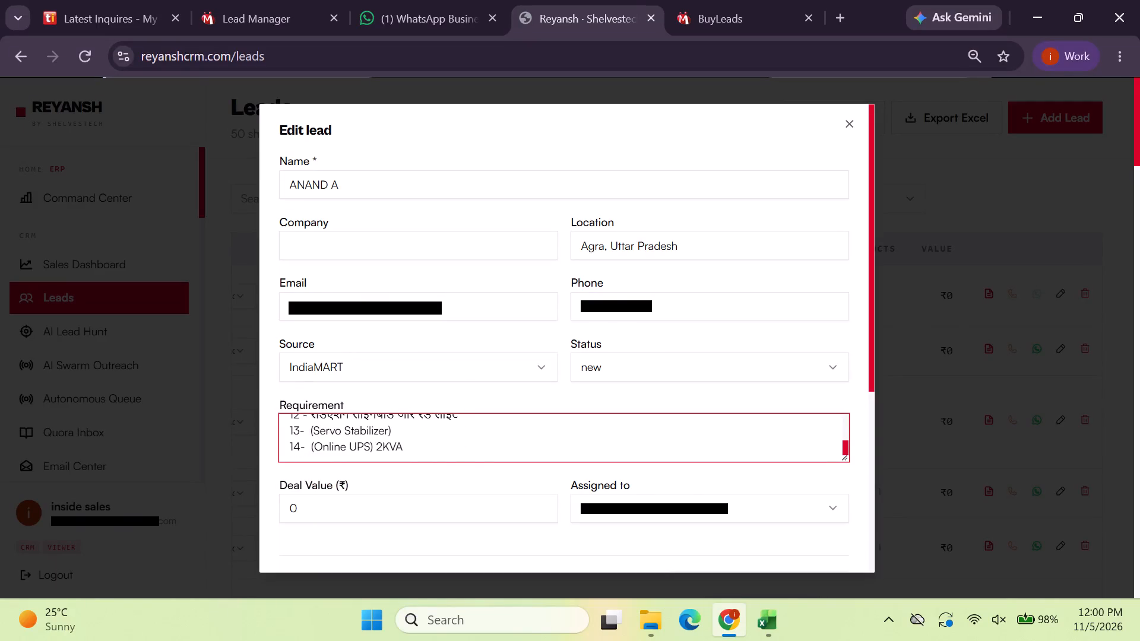
Set the status of the Agra X-ray lead to warm in the lead being edited.
scroll(519, 427, "down", 2)
scroll(743, 363, "down", 1)
left_click(749, 279)
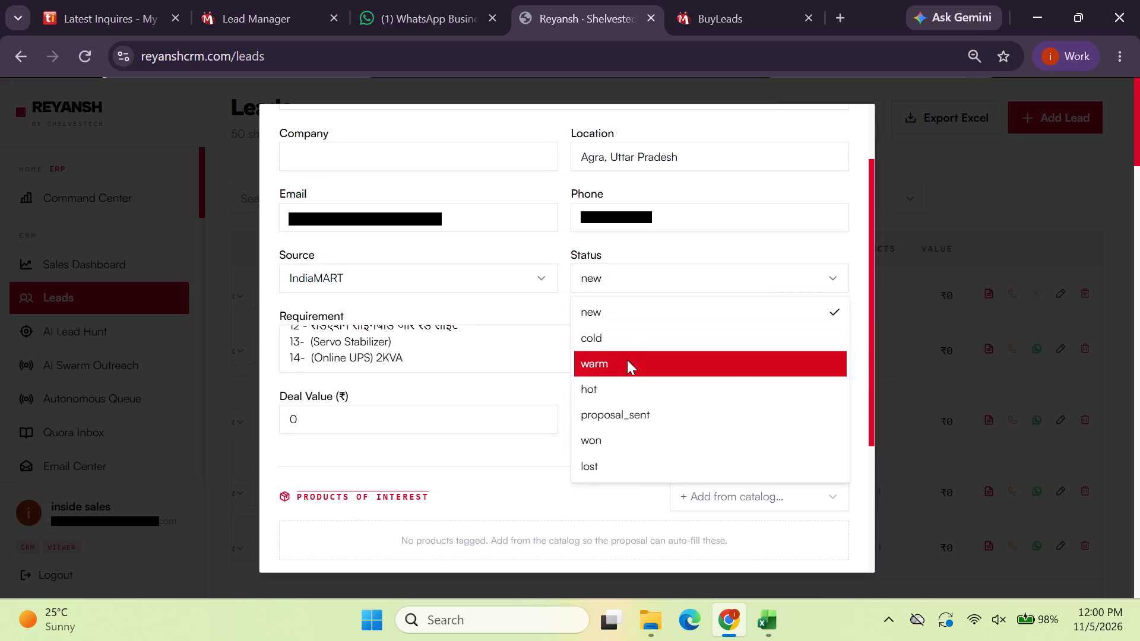
left_click(624, 360)
Review the lead's numbered equipment requirement and its contact, source and status details.
scroll(627, 331, "up", 3)
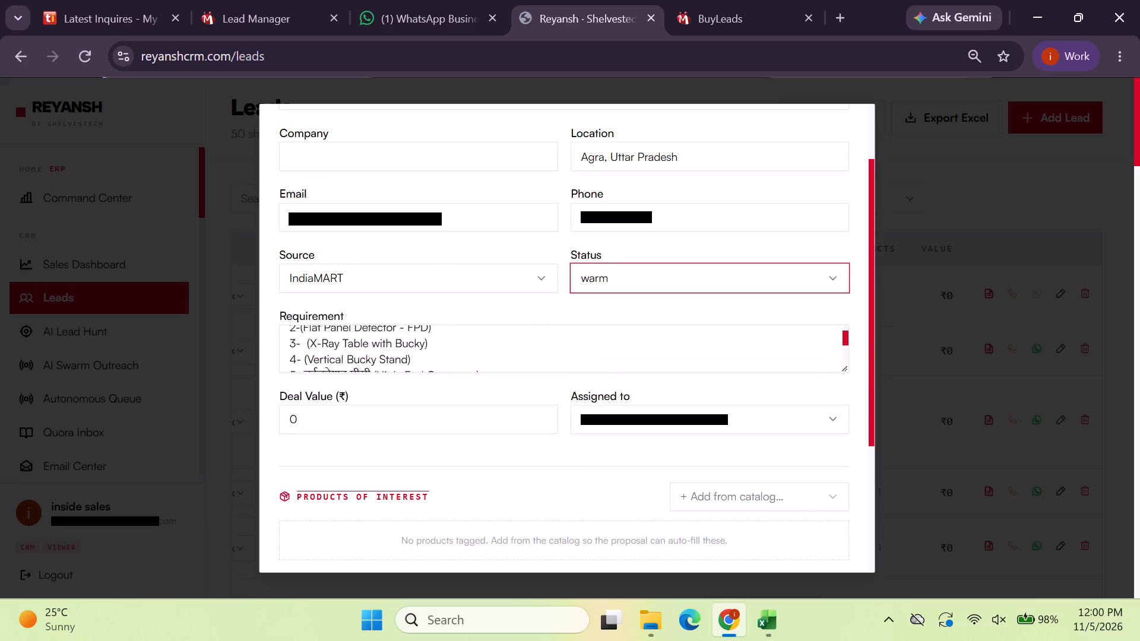
scroll(627, 331, "up", 4)
scroll(511, 275, "down", 3)
scroll(511, 275, "up", 7)
scroll(511, 275, "down", 3)
scroll(698, 274, "up", 3)
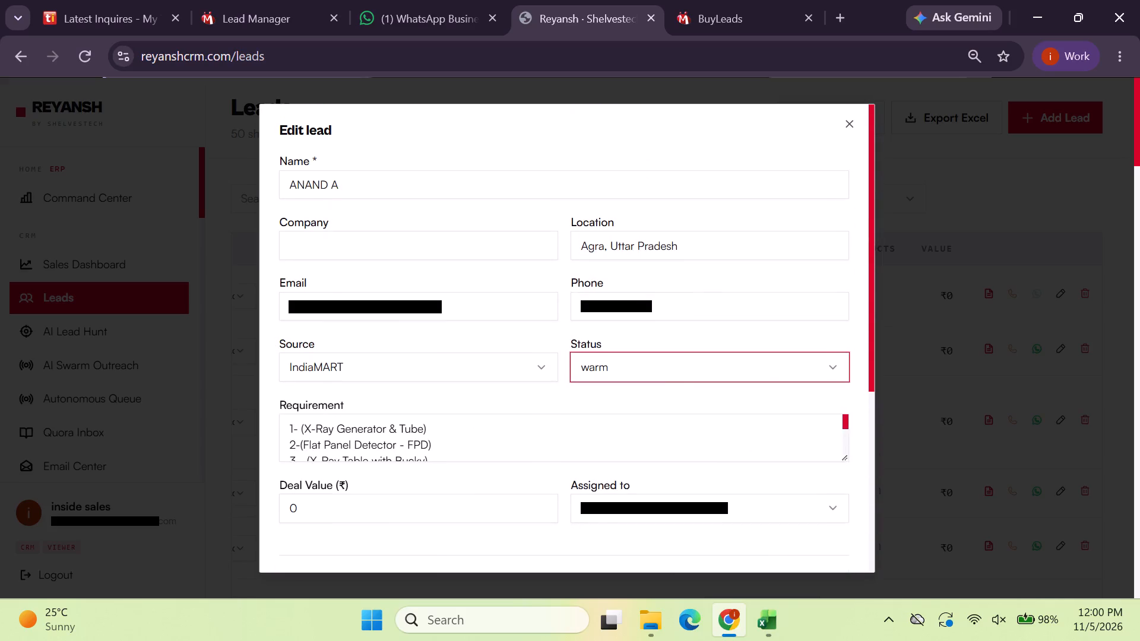
Open the status choices for the Agra X-ray lead again.
left_click(683, 373)
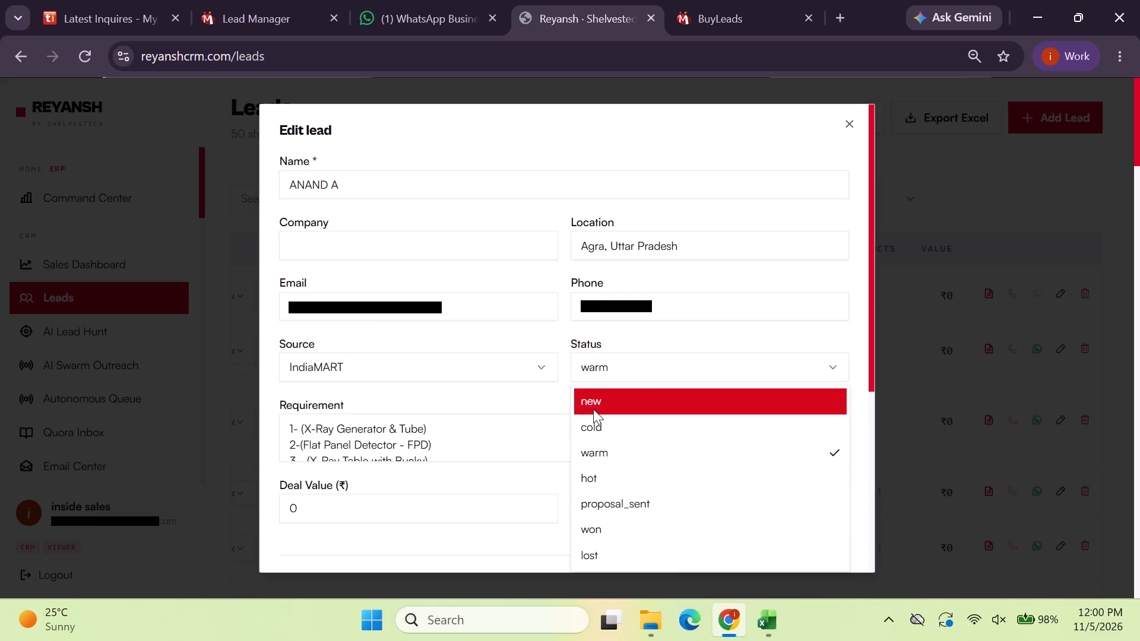
Set the status of the row 8 X-ray lead from Agra to new.
left_click(593, 408)
Add the remark "Detail shared , follow up" to the Agra X-ray lead and save the changes.
scroll(628, 416, "down", 6)
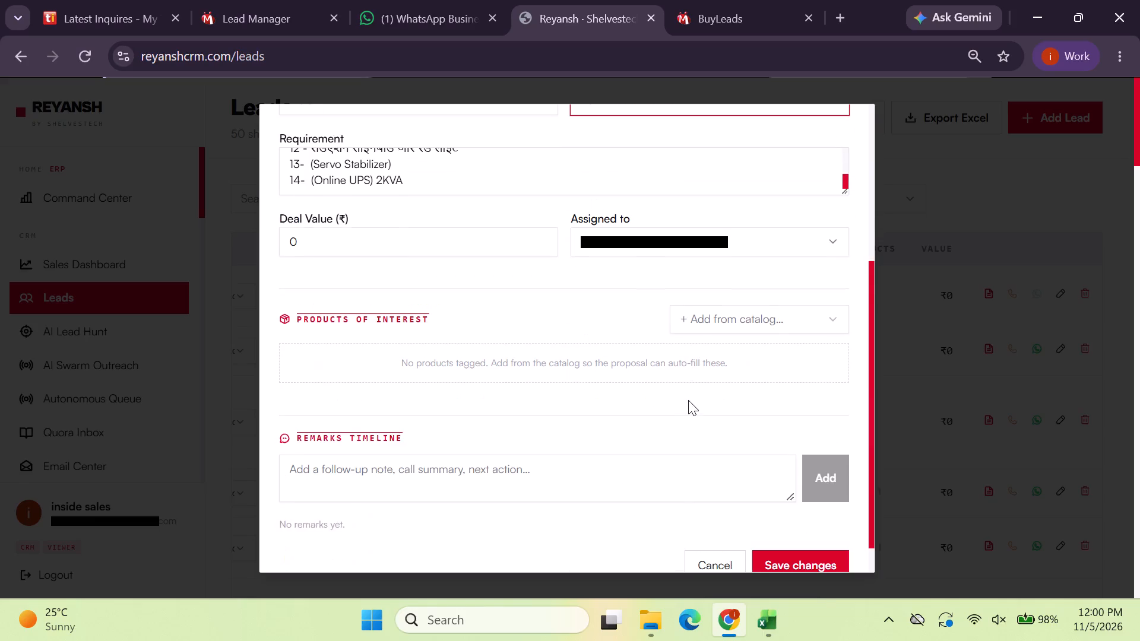
scroll(688, 400, "down", 3)
left_click(369, 439)
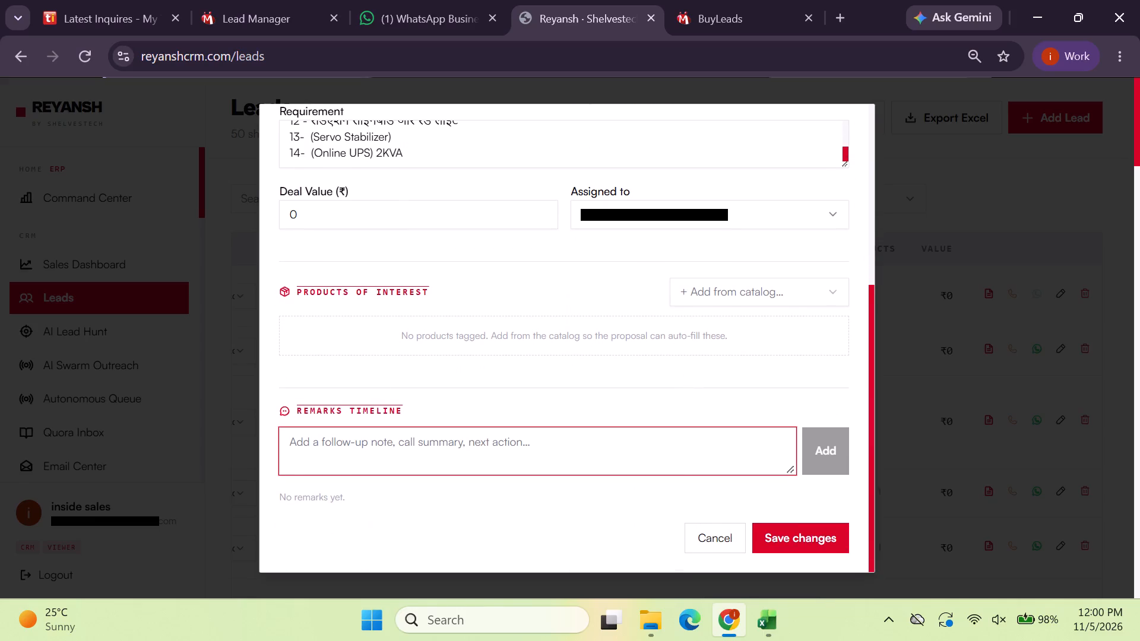
key("d")
type("etail")
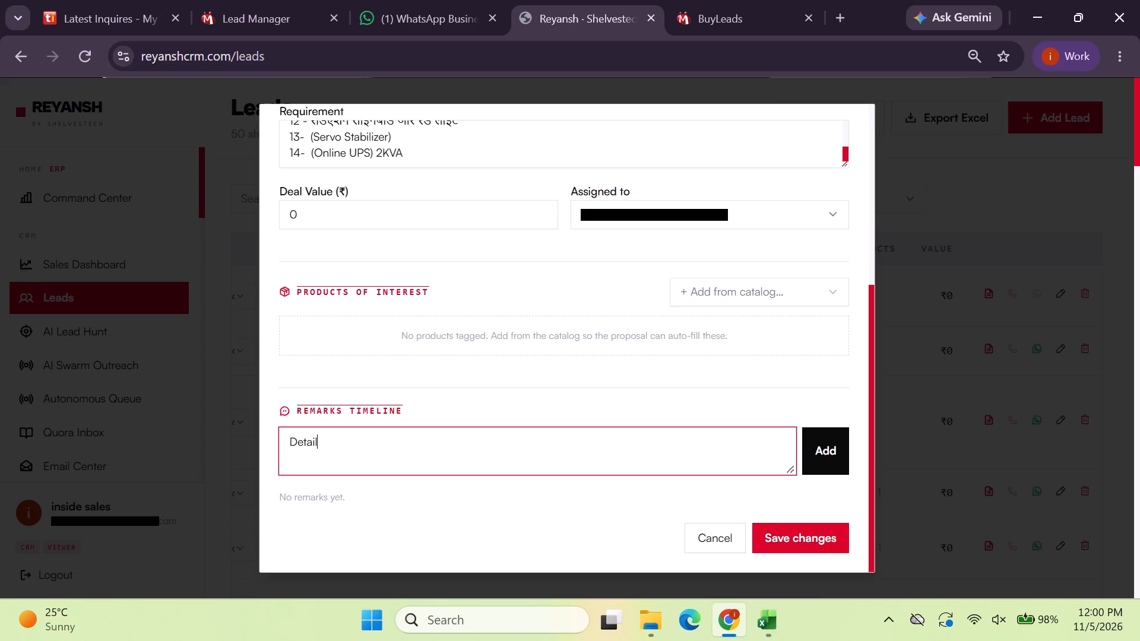
key("space")
type("shared , follow")
key("space")
type("up")
left_click(824, 461)
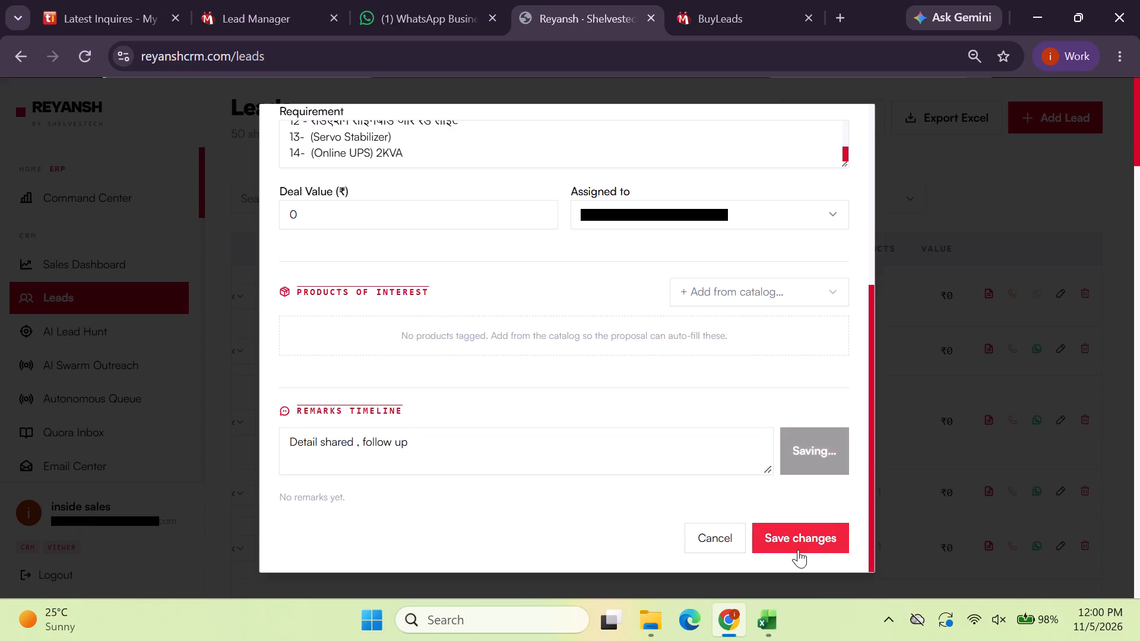
left_click(794, 562)
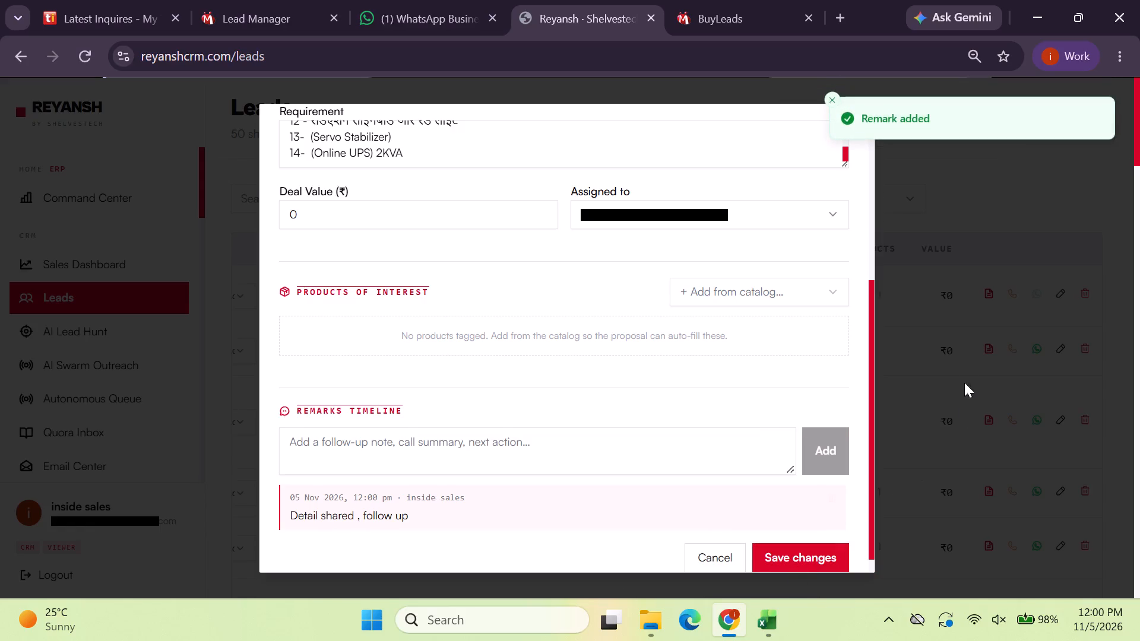
Check the logged call activity of the Agra X-ray lead.
left_click(1015, 293)
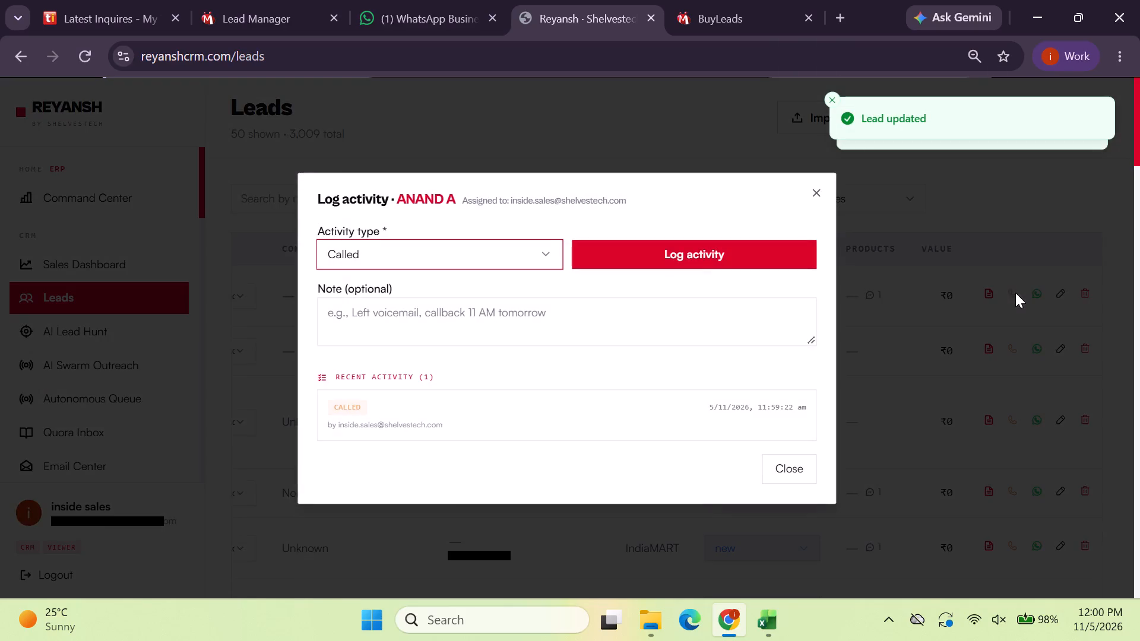
left_click(816, 198)
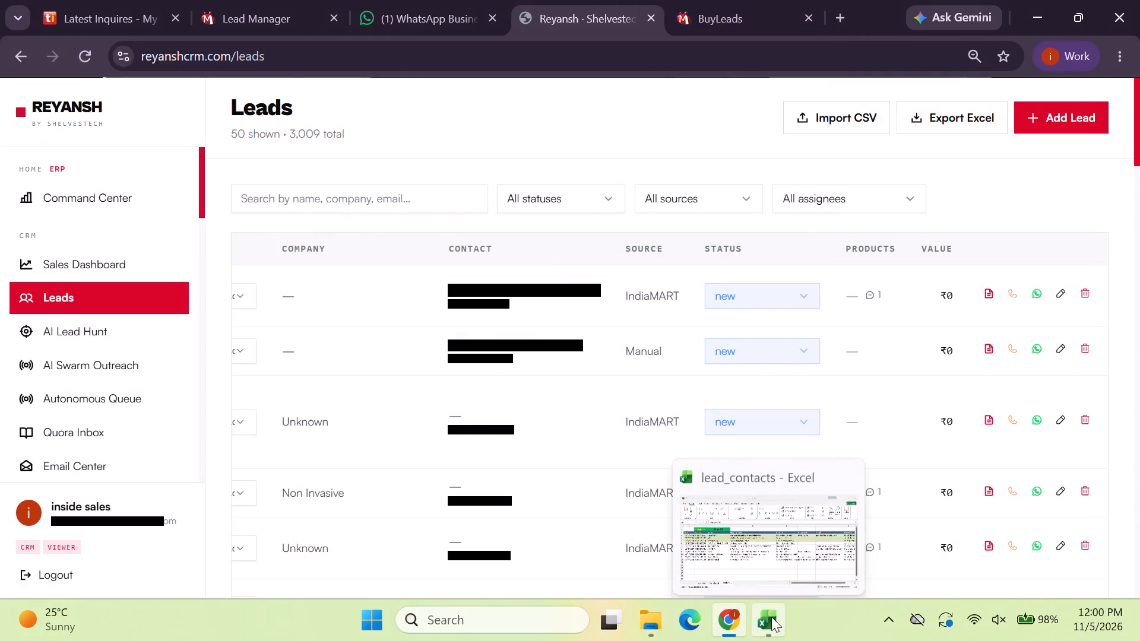
Highlight row 8, the "X Ray Machine" lead, with a light orange fill in the lead_contacts IndiaMart sheet.
left_click(762, 551)
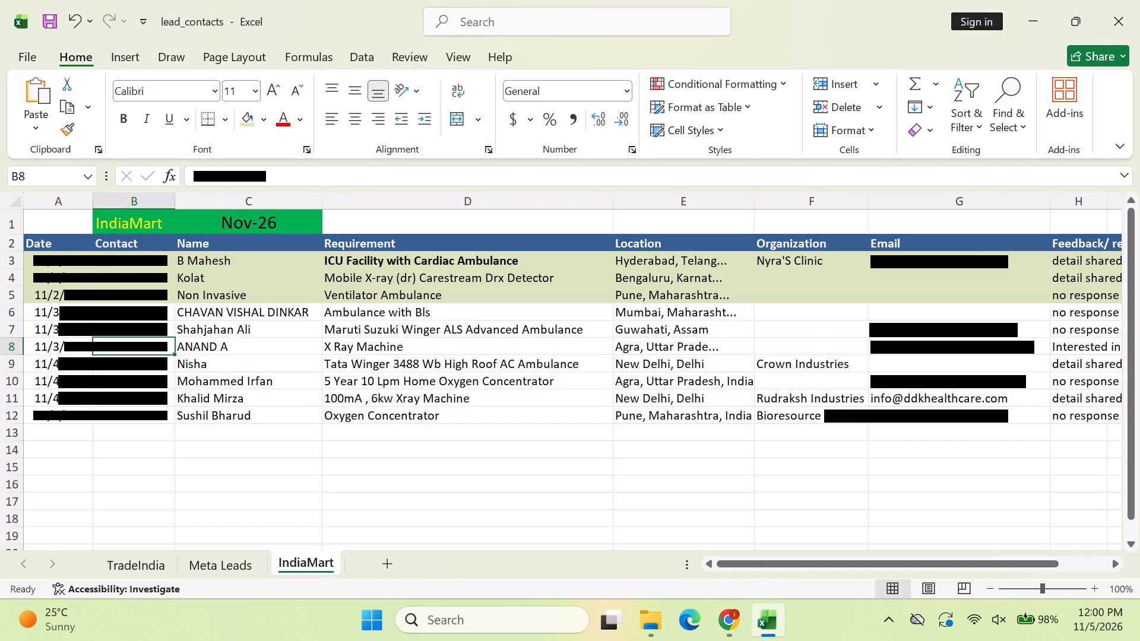
left_click(4, 342)
left_click(8, 346)
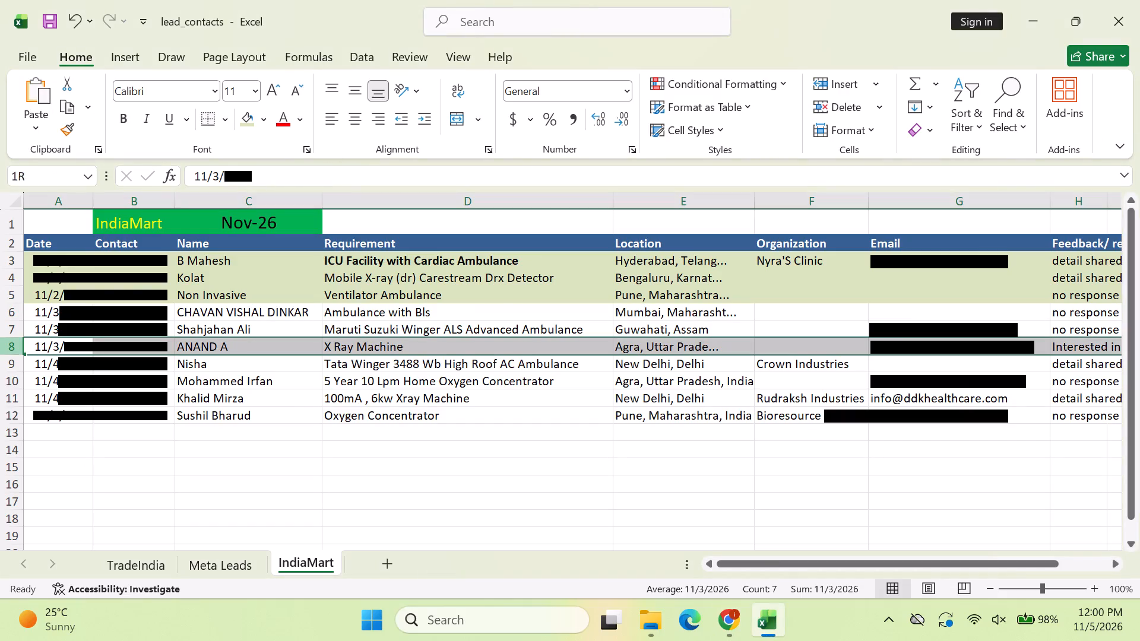
left_click(264, 115)
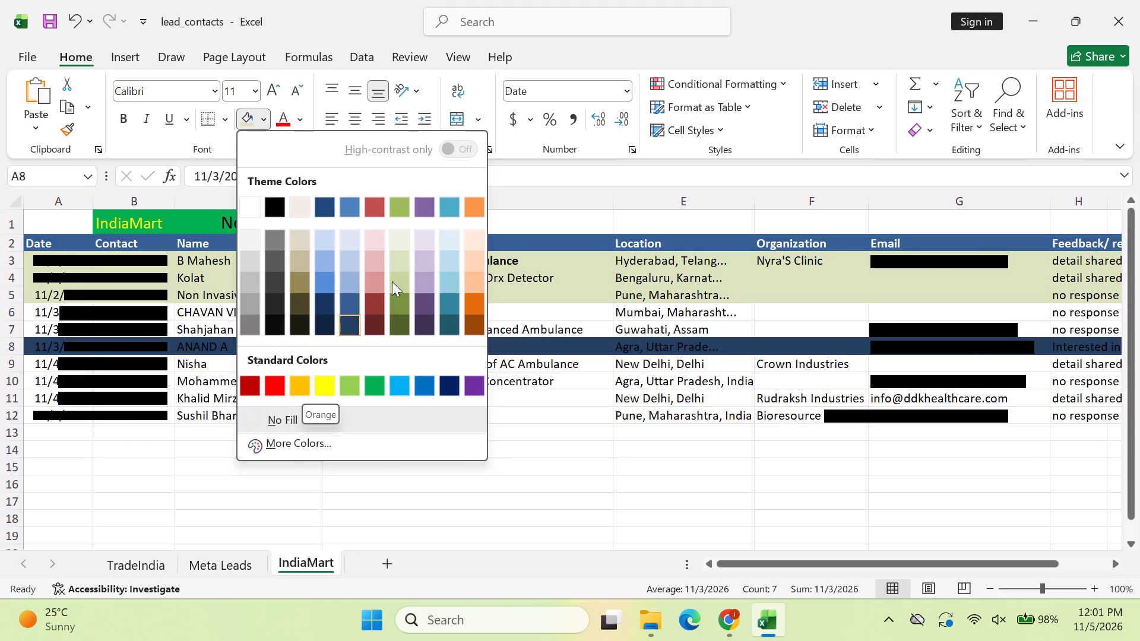
left_click(470, 259)
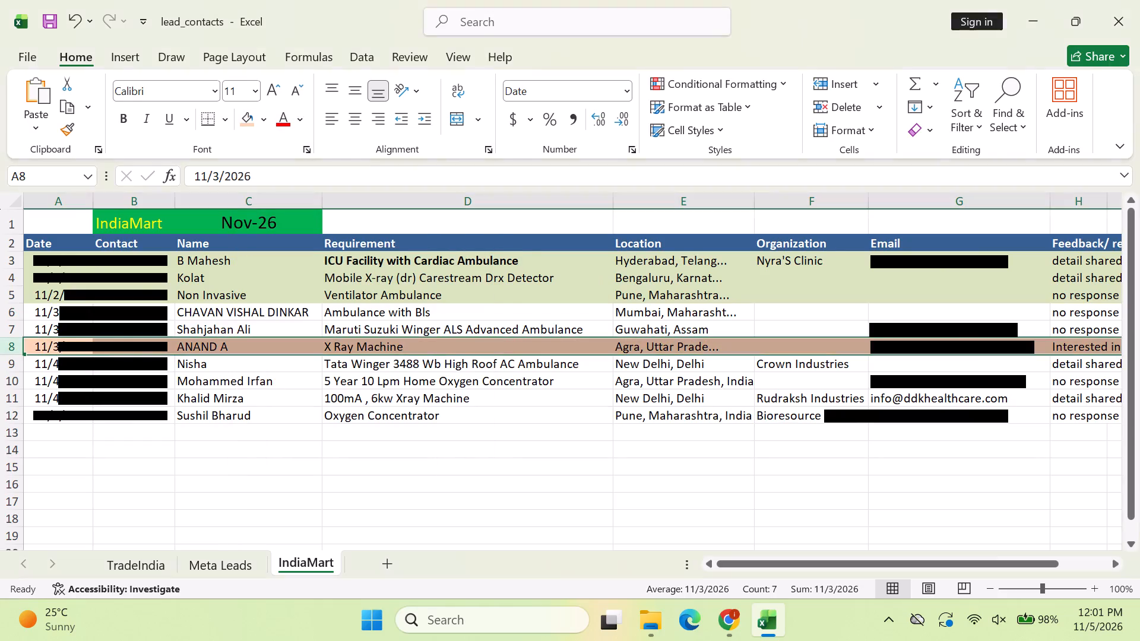
left_click(525, 455)
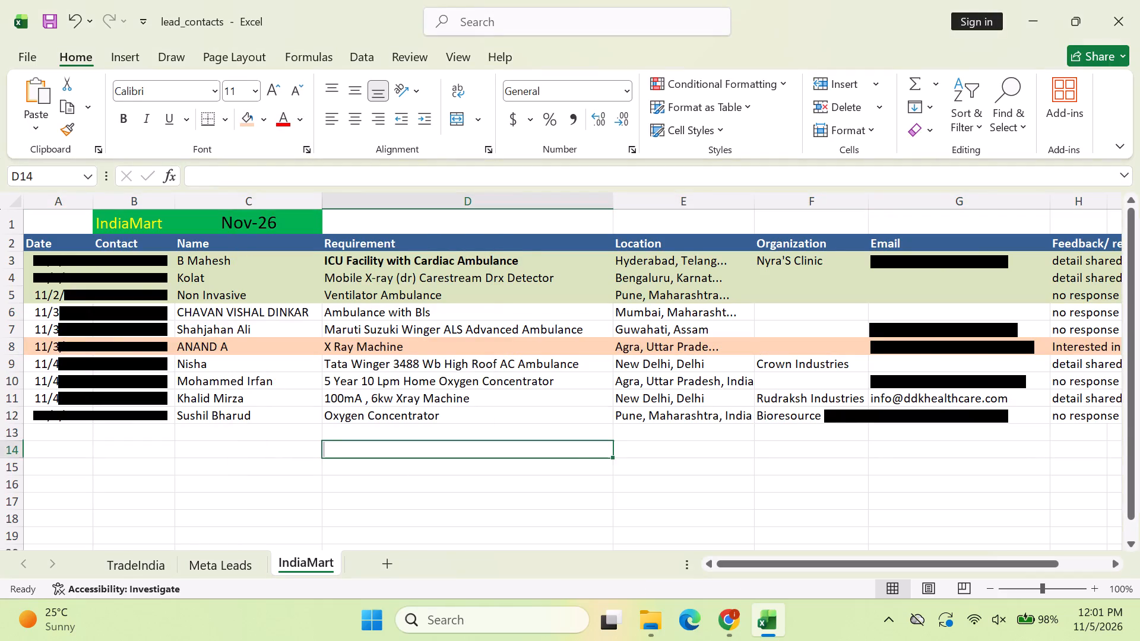
Start a new lead in Reyansh CRM and copy the row 9 contact name into it from the IndiaMart sheet.
left_click(3, 369)
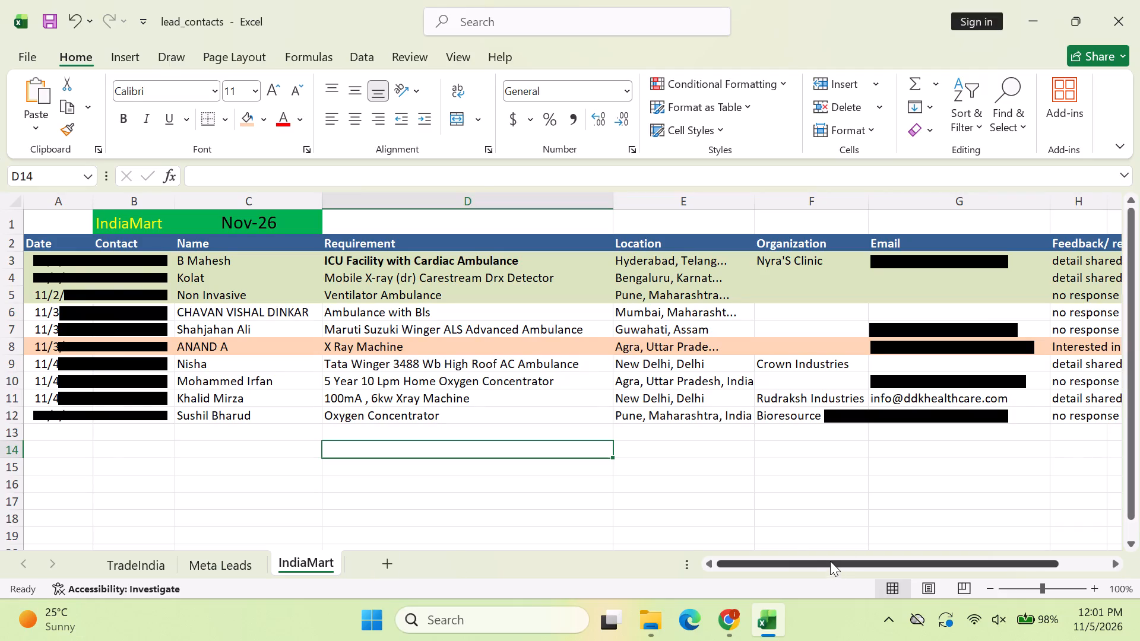
left_click_drag(831, 559, 954, 564)
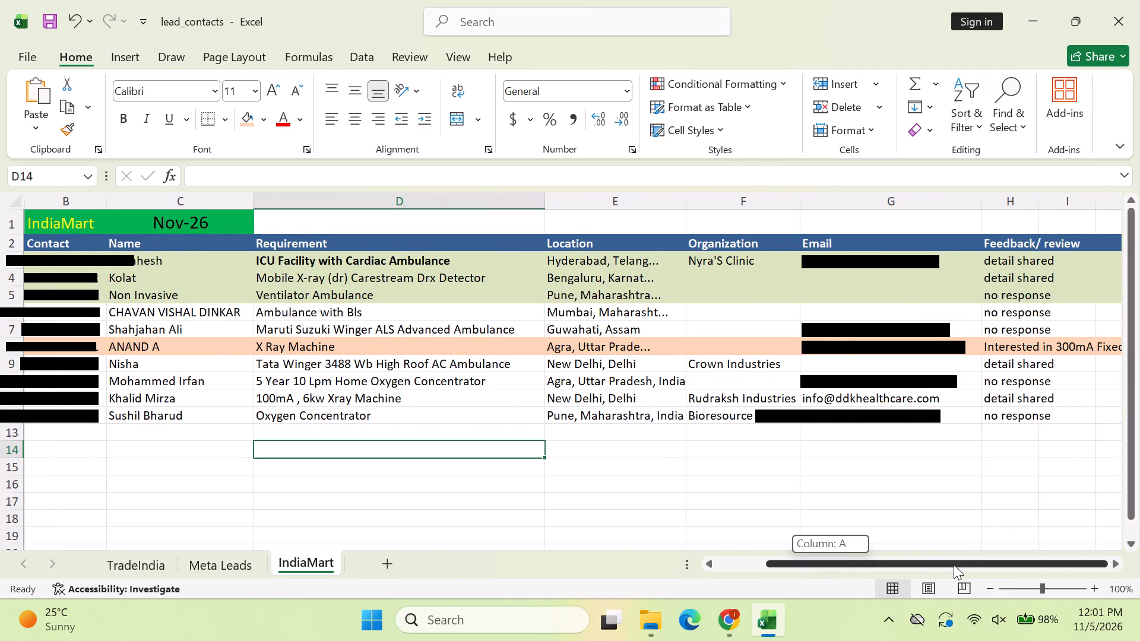
left_click_drag(954, 564, 899, 568)
left_click_drag(816, 562, 707, 562)
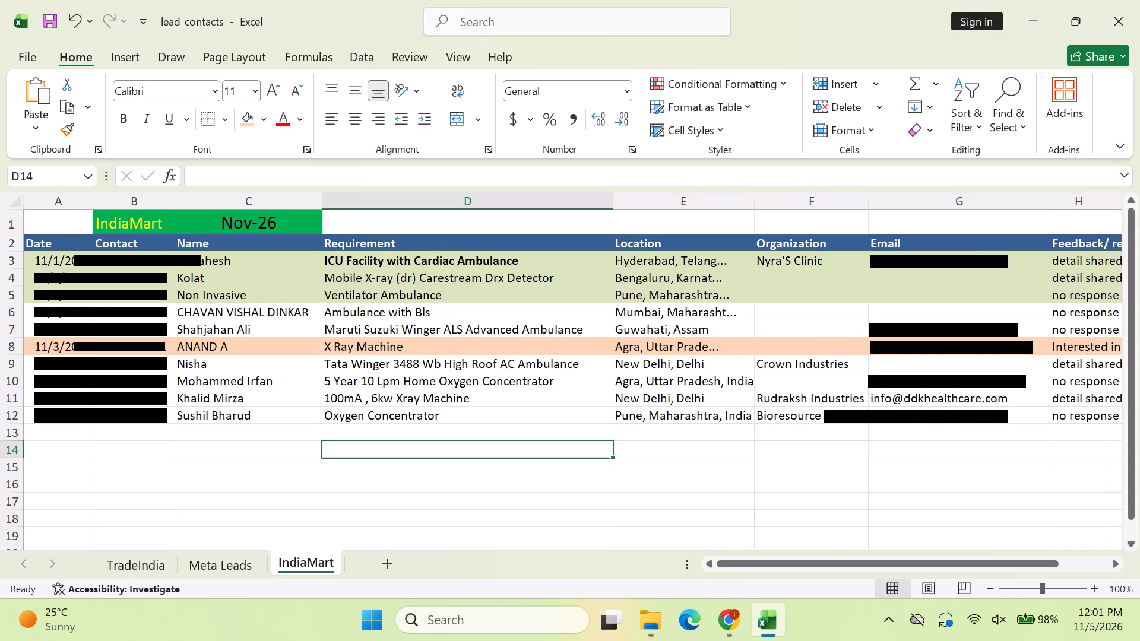
left_click(208, 369)
key("ctrl+c")
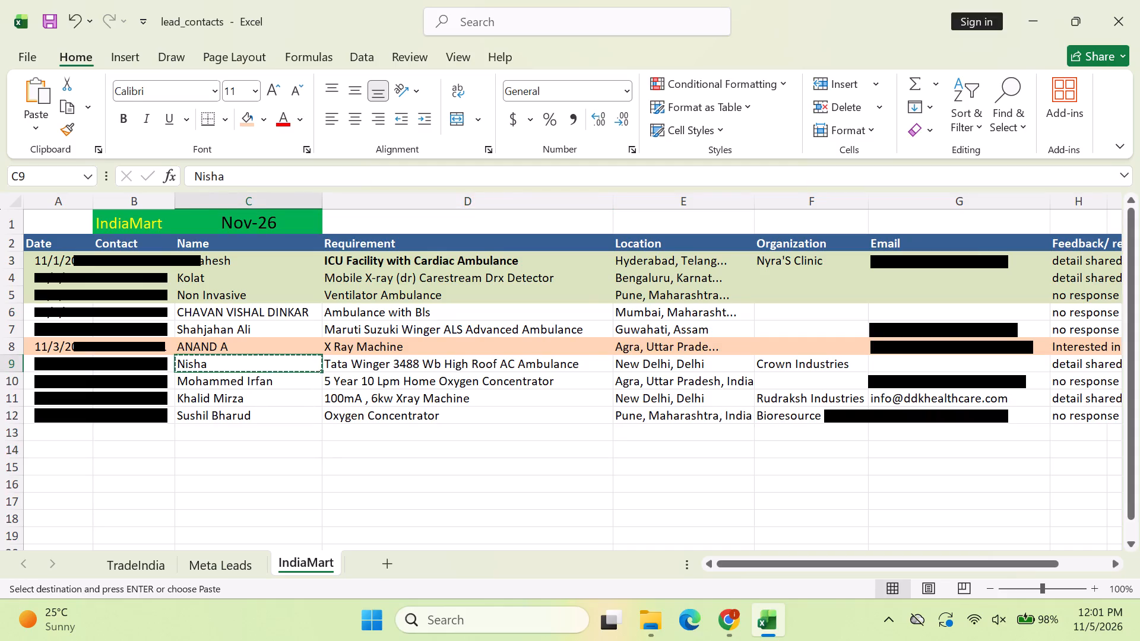
left_click(737, 615)
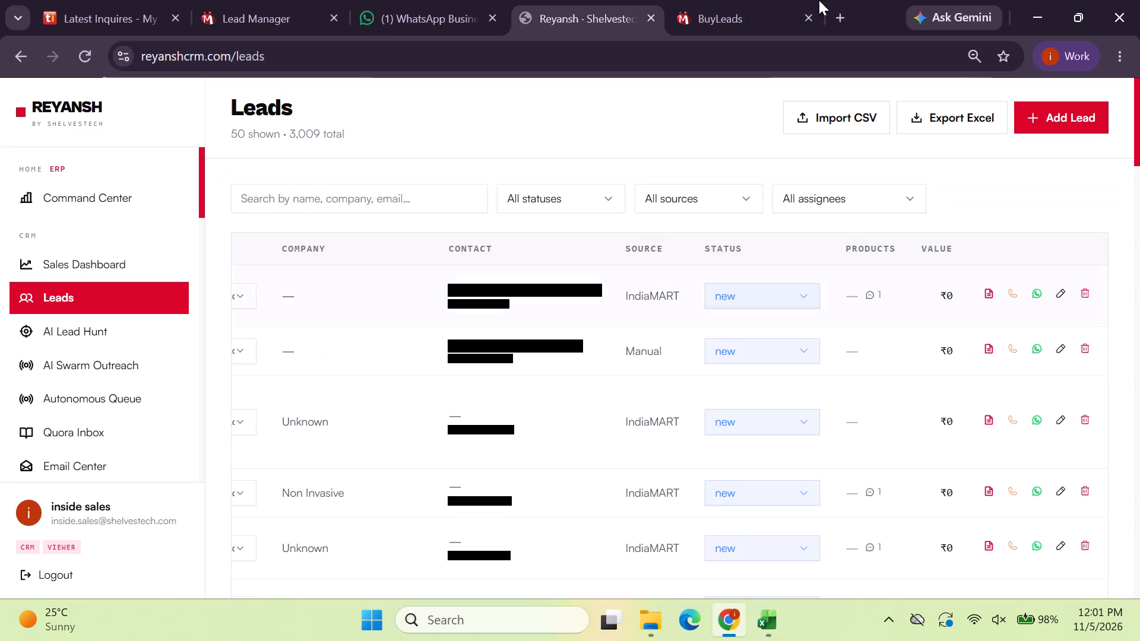
left_click(1027, 119)
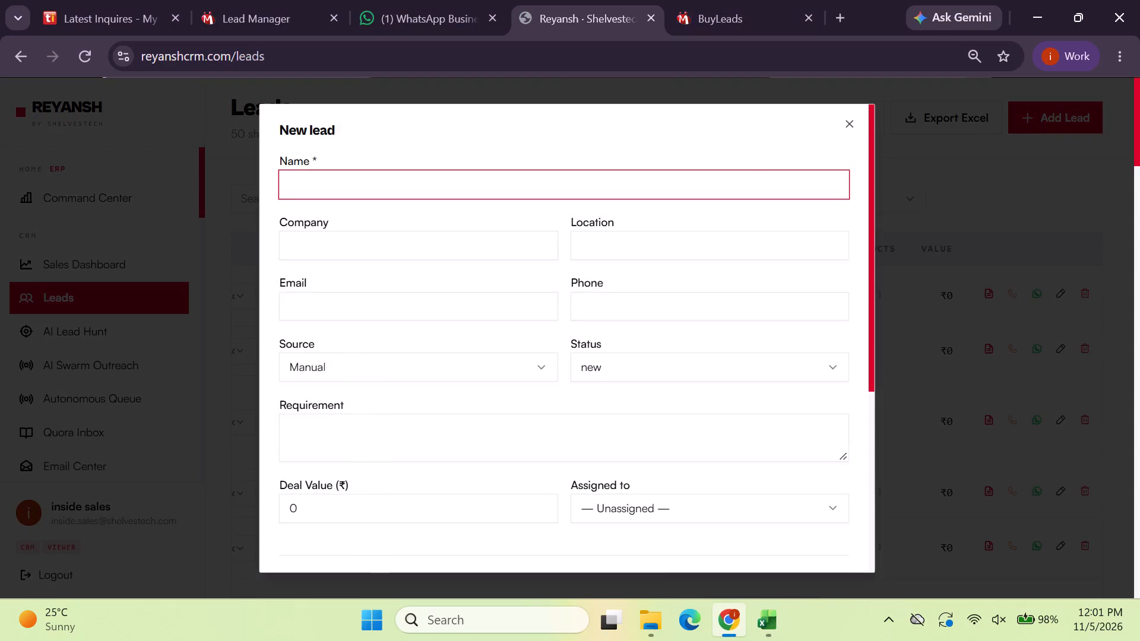
left_click(333, 180)
key("ctrl+v")
Copy the row 9 requirement "Tata Winger 3488 Wb High Roof AC Ambulance" from the IndiaMart sheet into the new CRM lead.
left_click(727, 621)
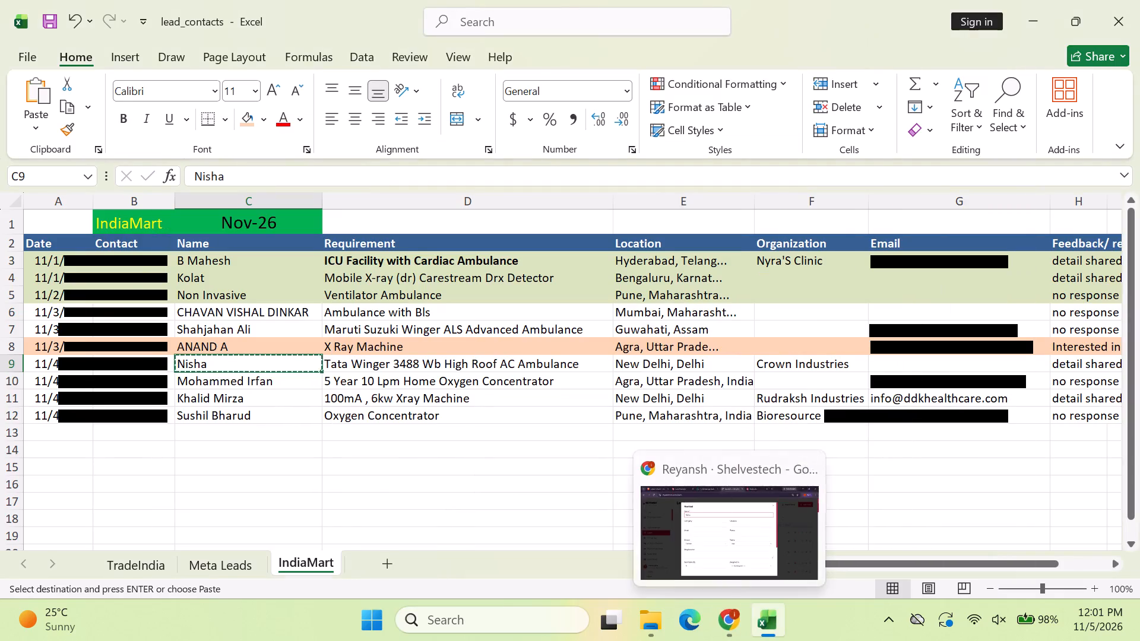
left_click(354, 368)
key("ctrl+c")
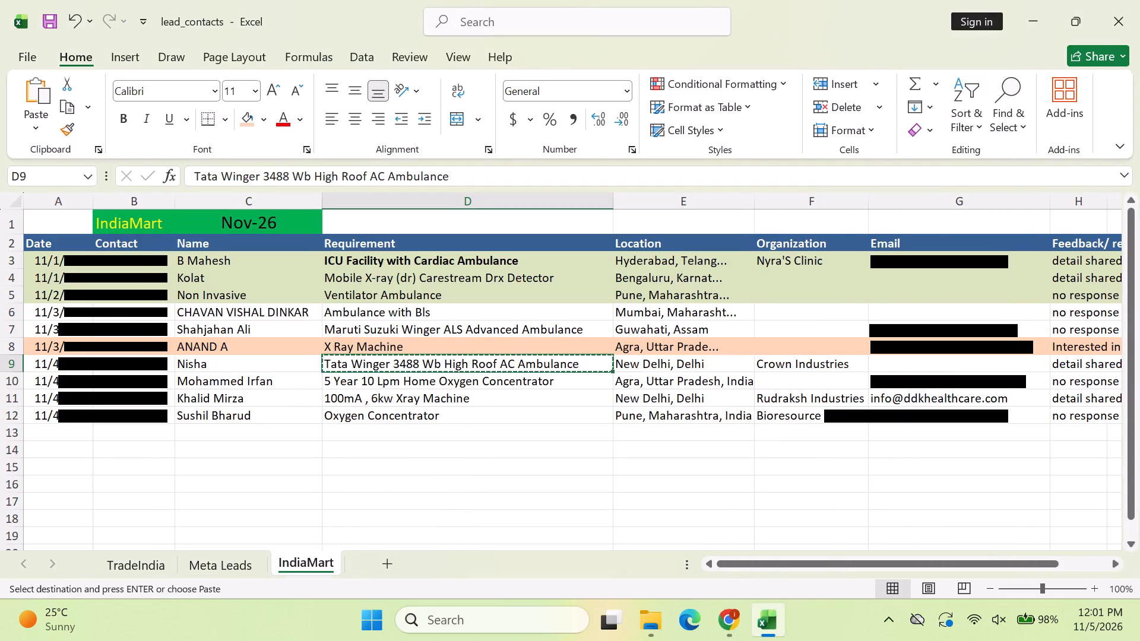
left_click(729, 613)
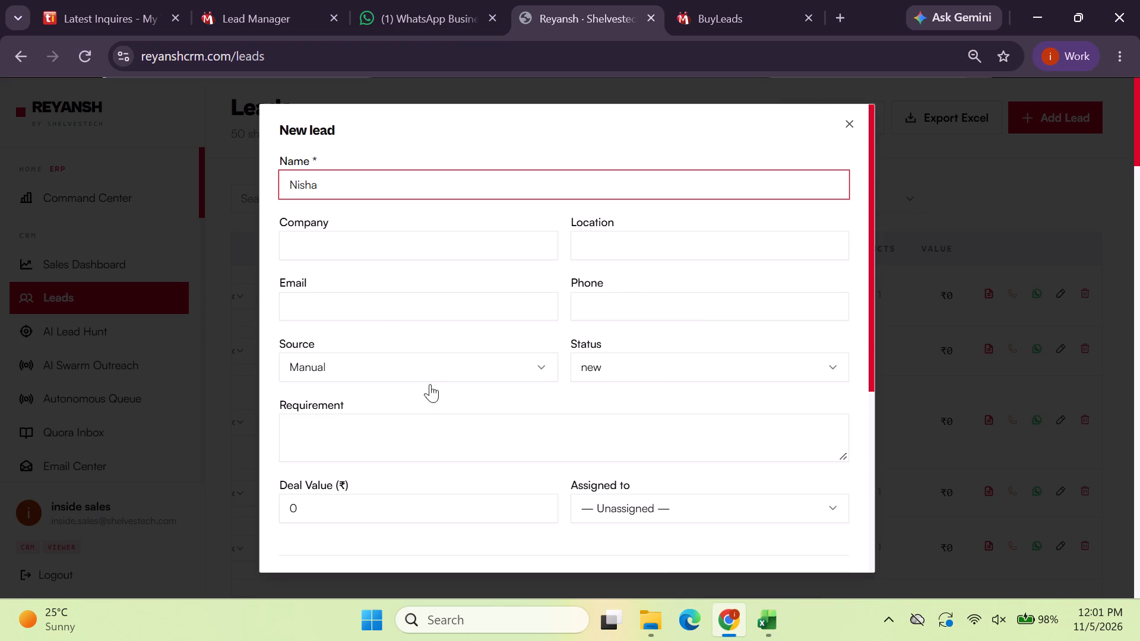
left_click(335, 430)
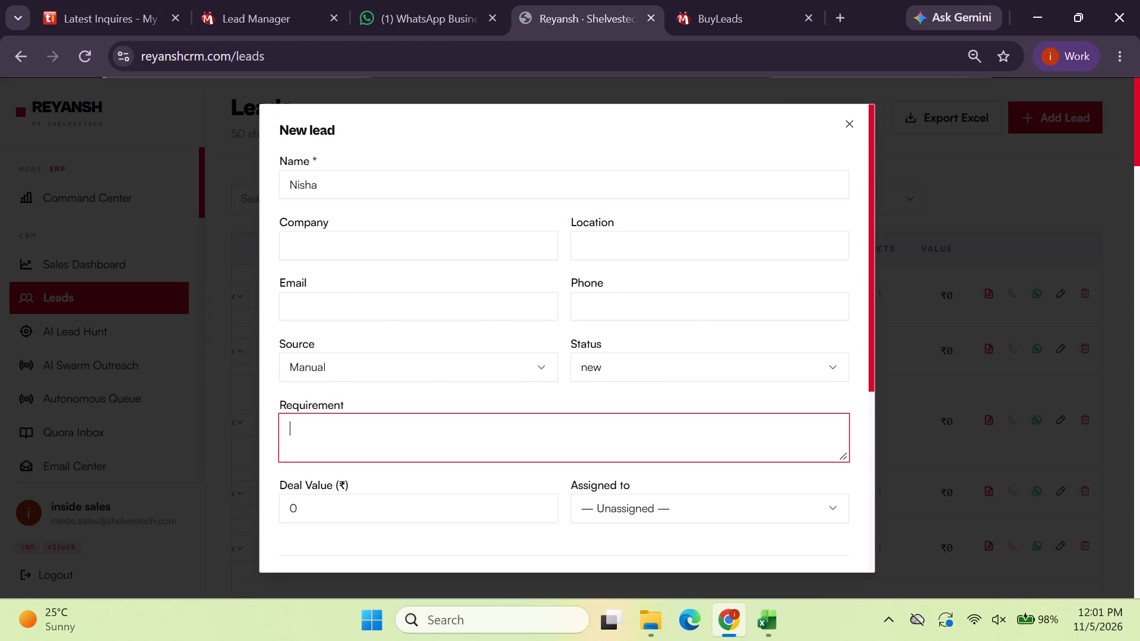
key("ctrl+v")
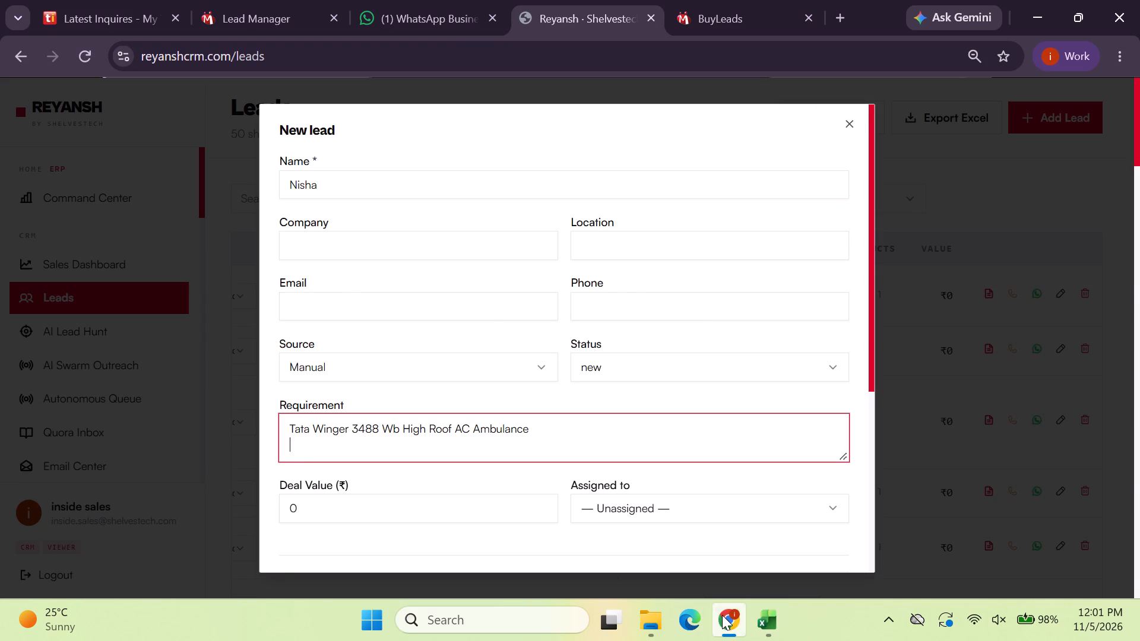
Copy the row 9 contact number from the IndiaMart sheet and return to the new lead in Reyansh CRM.
left_click(722, 615)
left_click(122, 372)
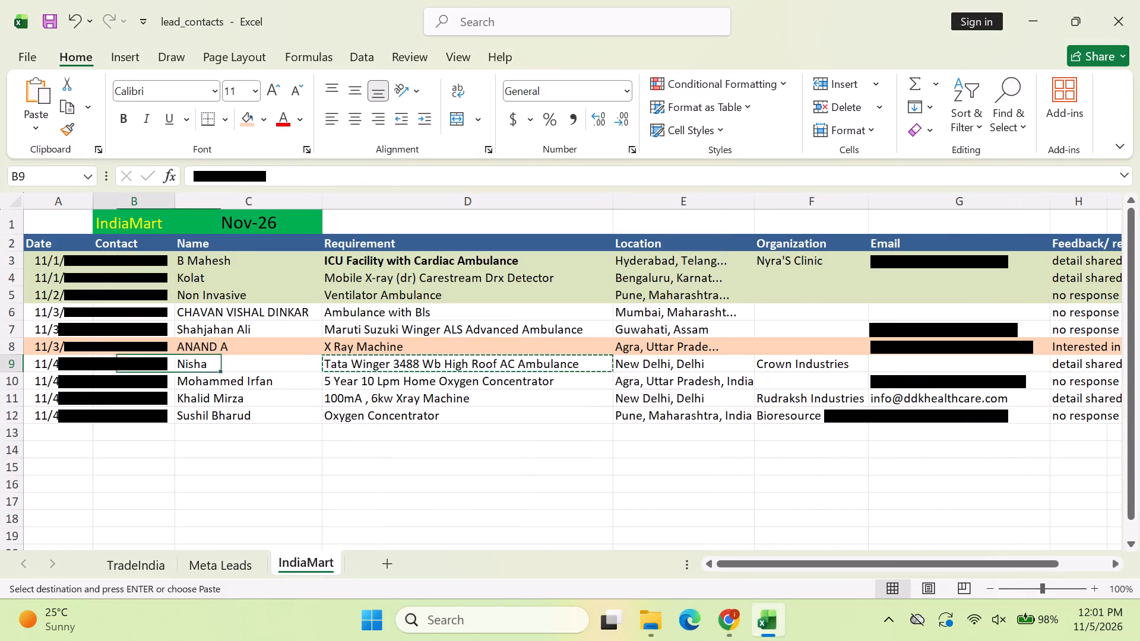
key("ctrl+c")
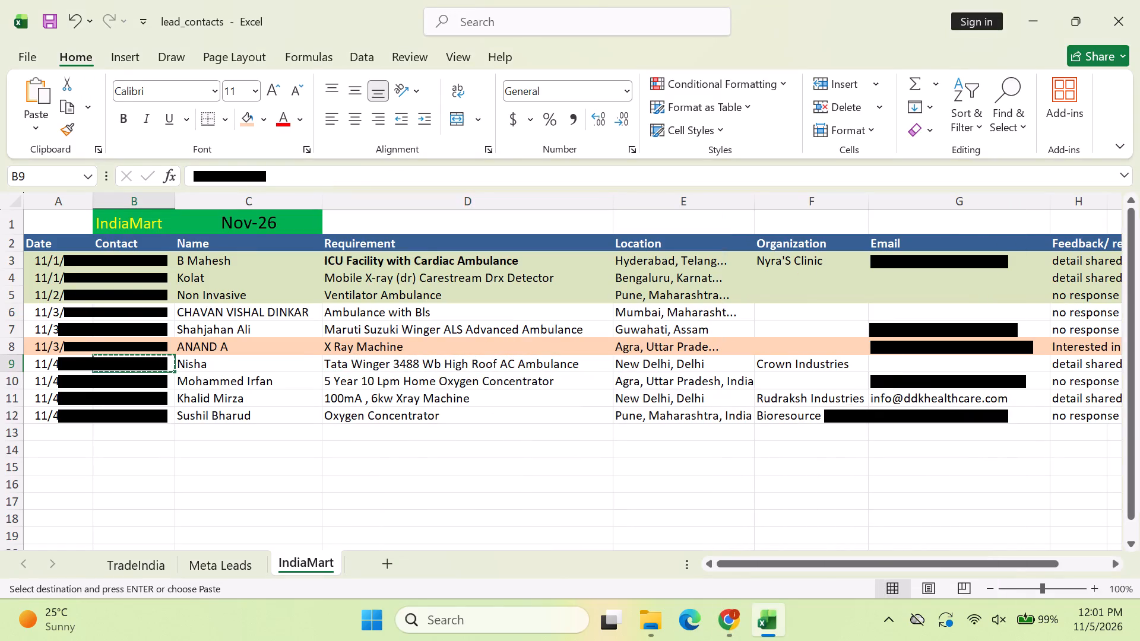
left_click(730, 620)
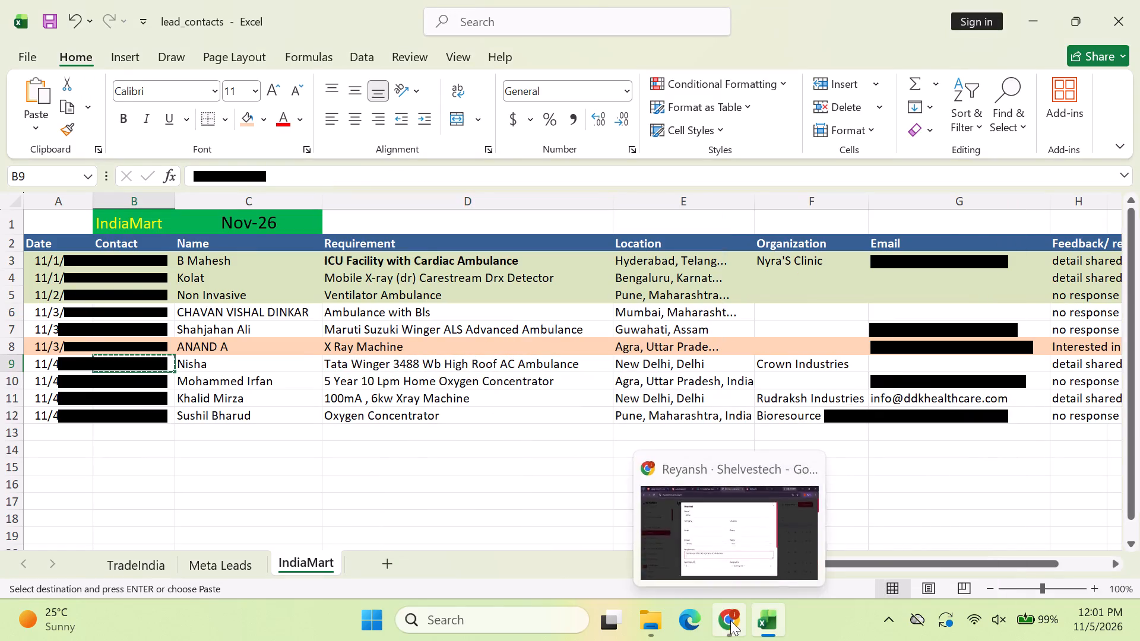
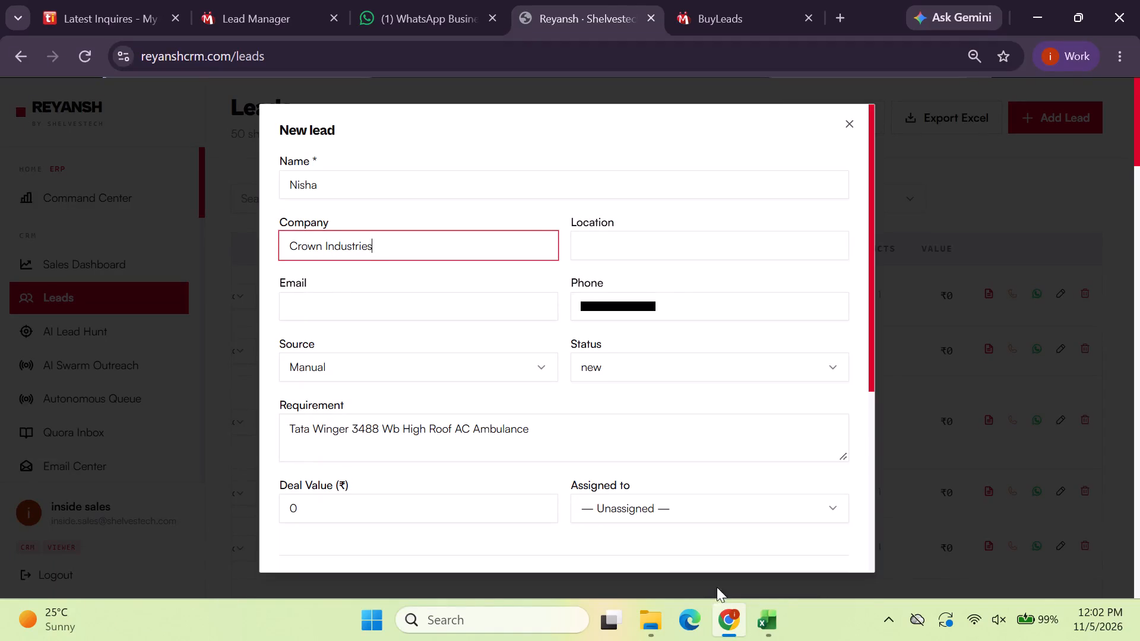
Copy the row 9 location "New Delhi, Delhi" from the lead_contacts IndiaMart sheet into the new CRM lead.
left_click(725, 608)
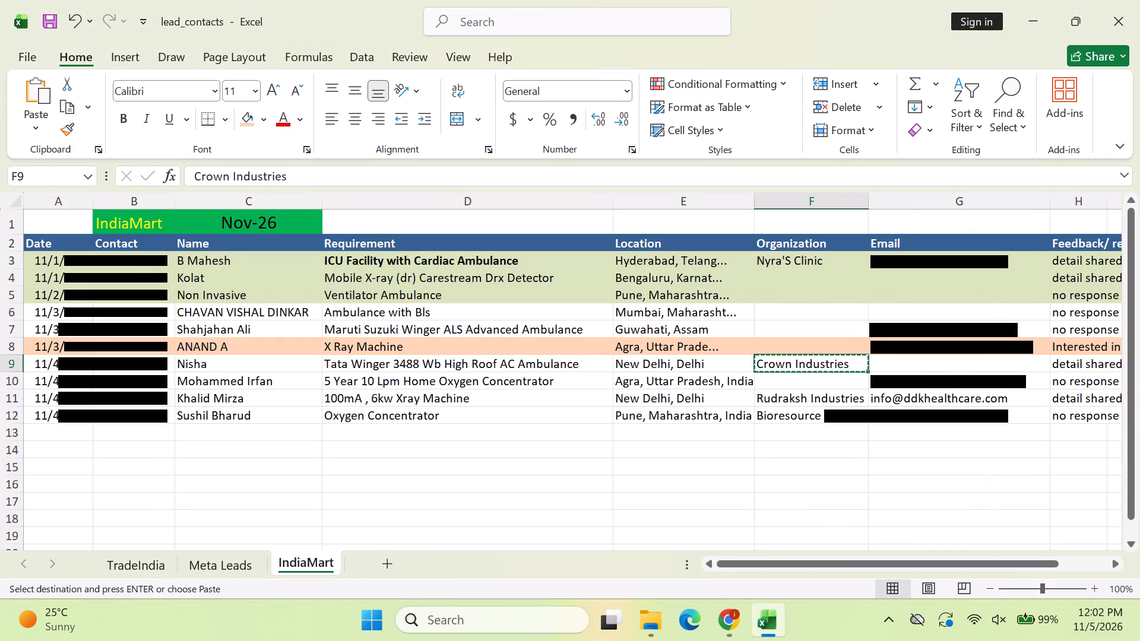
left_click(666, 365)
key("ctrl+c")
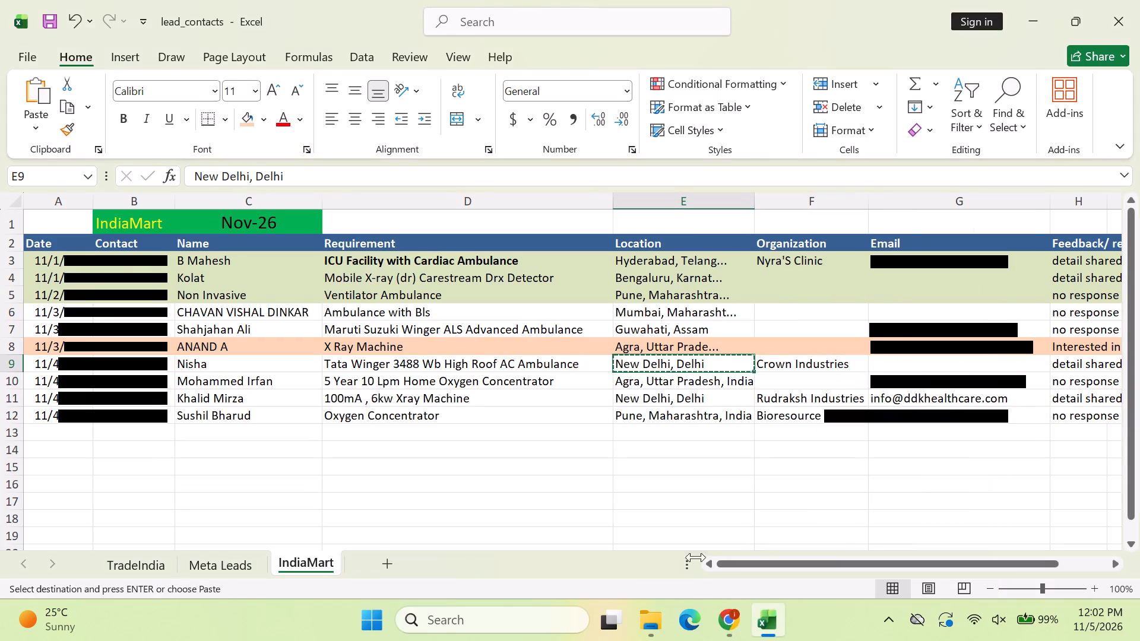
left_click(728, 613)
left_click(680, 250)
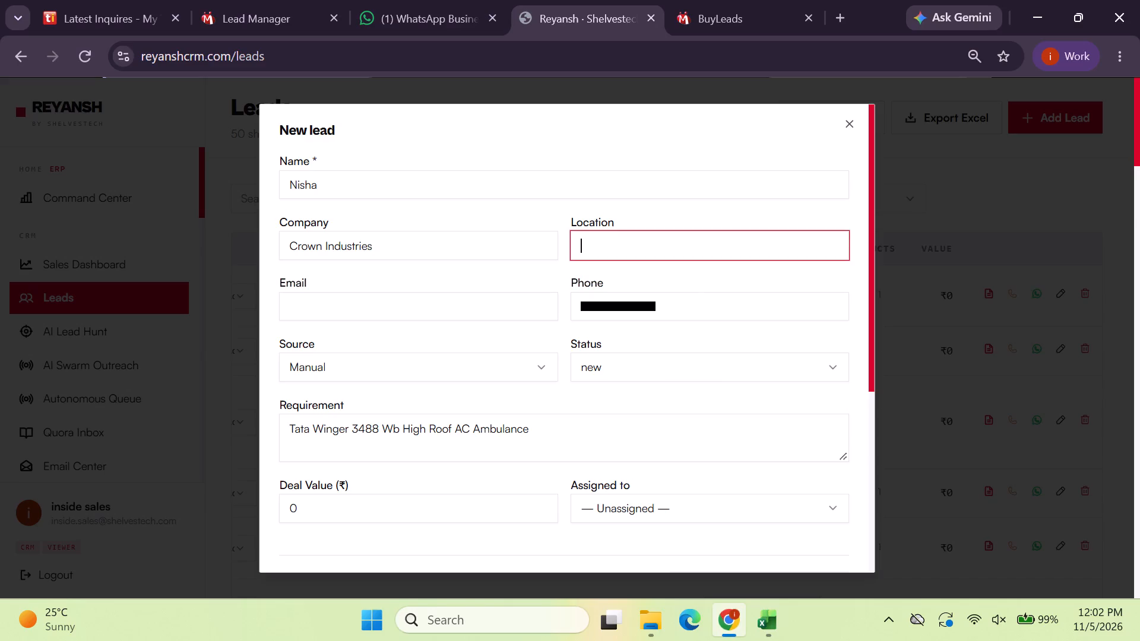
key("ctrl+v")
Set the new lead's source to IndiaMART, review the form and save the Crown Industries lead.
left_click(486, 369)
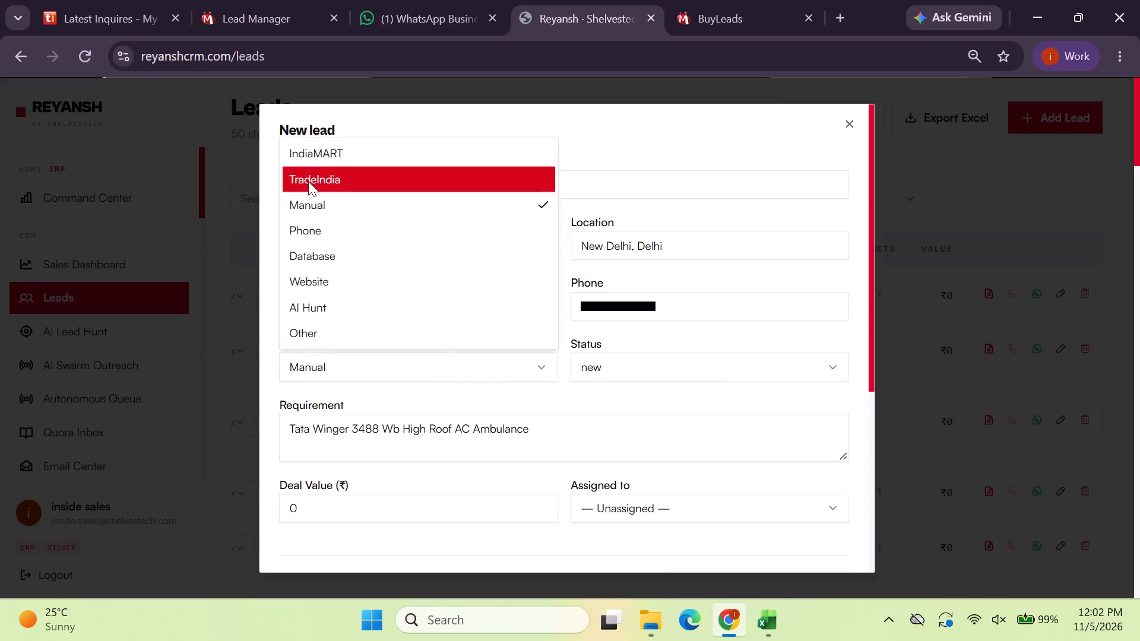
left_click(311, 157)
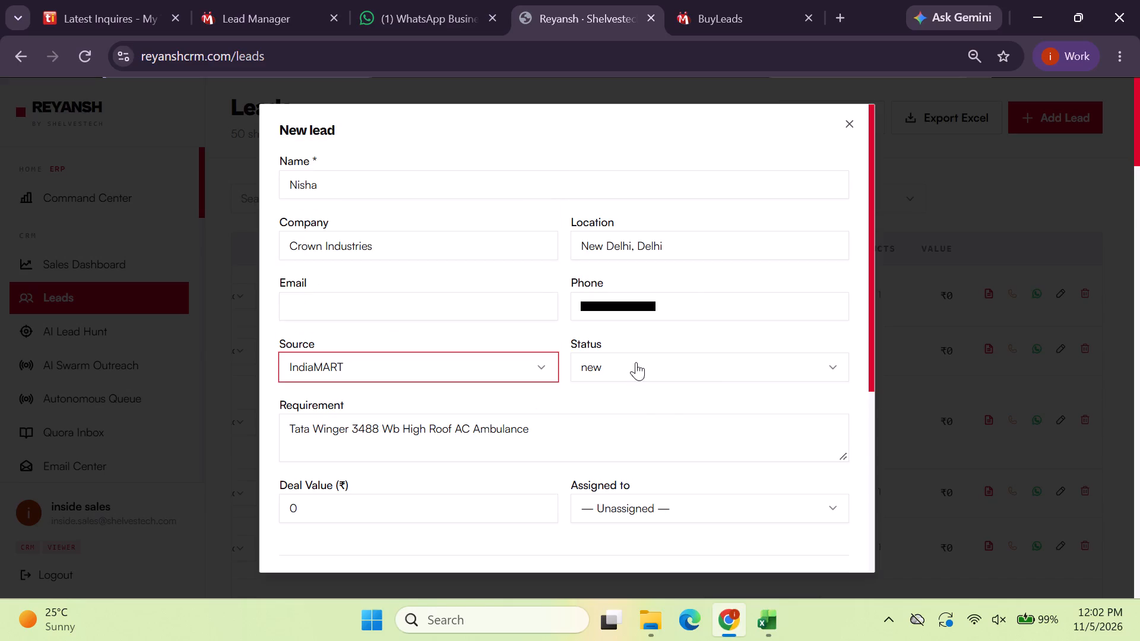
scroll(660, 407, "down", 1)
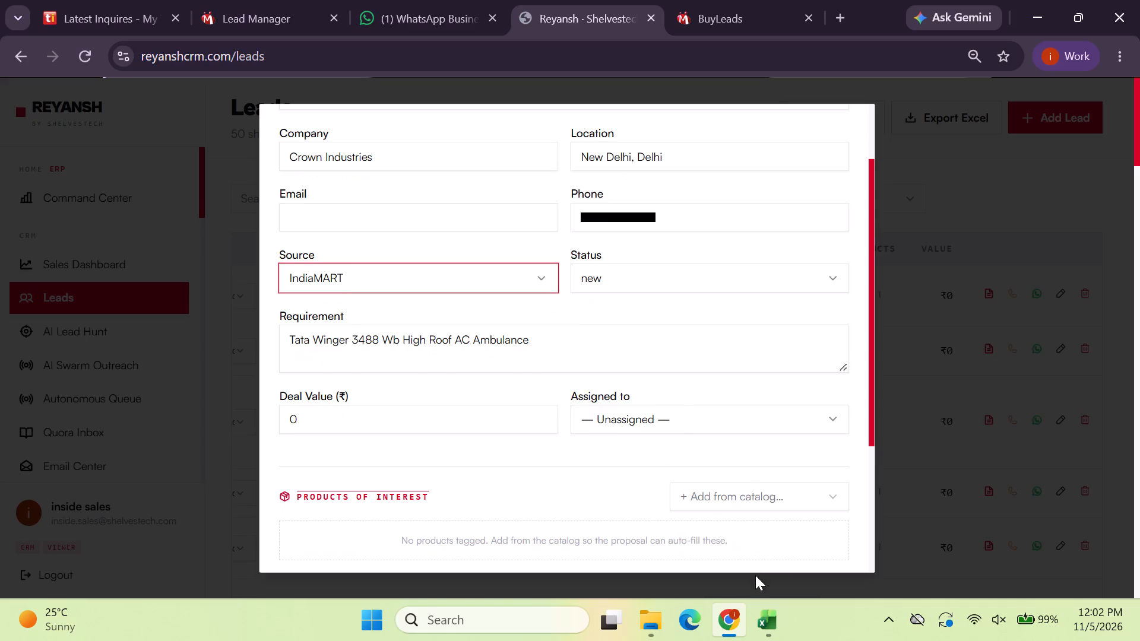
scroll(751, 483, "down", 4)
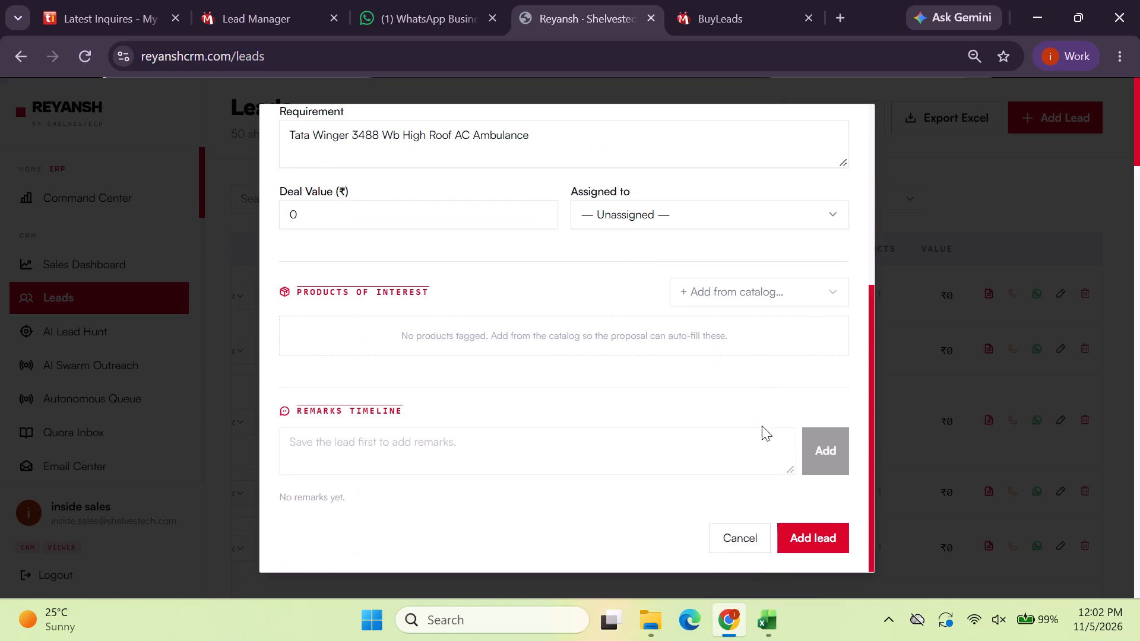
scroll(704, 404, "up", 5)
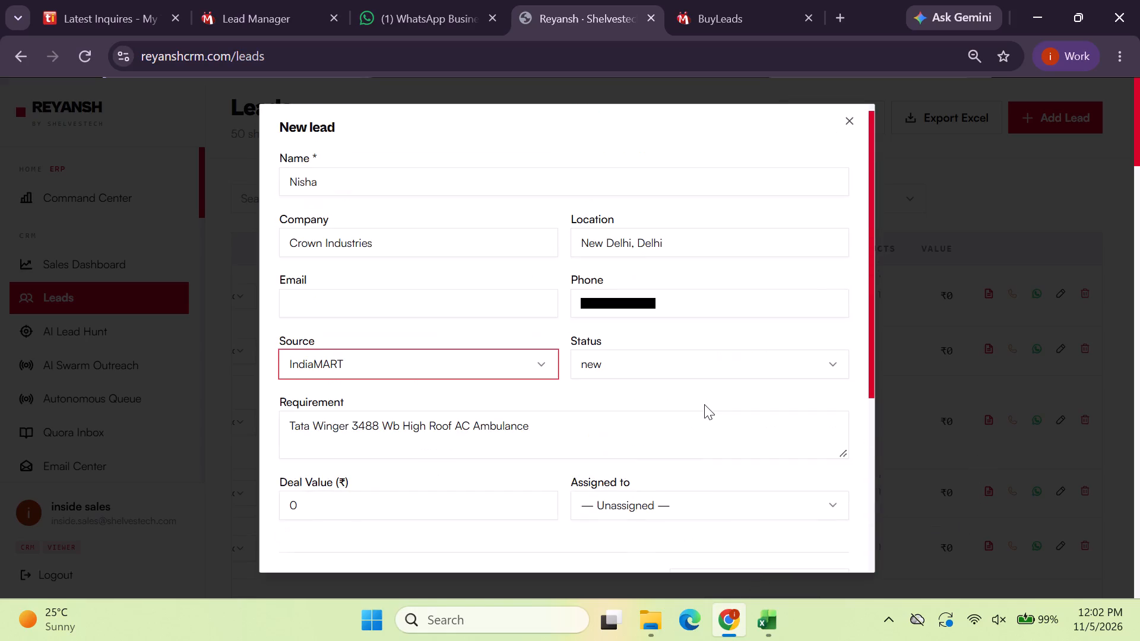
scroll(704, 404, "up", 3)
scroll(704, 404, "down", 5)
left_click(818, 535)
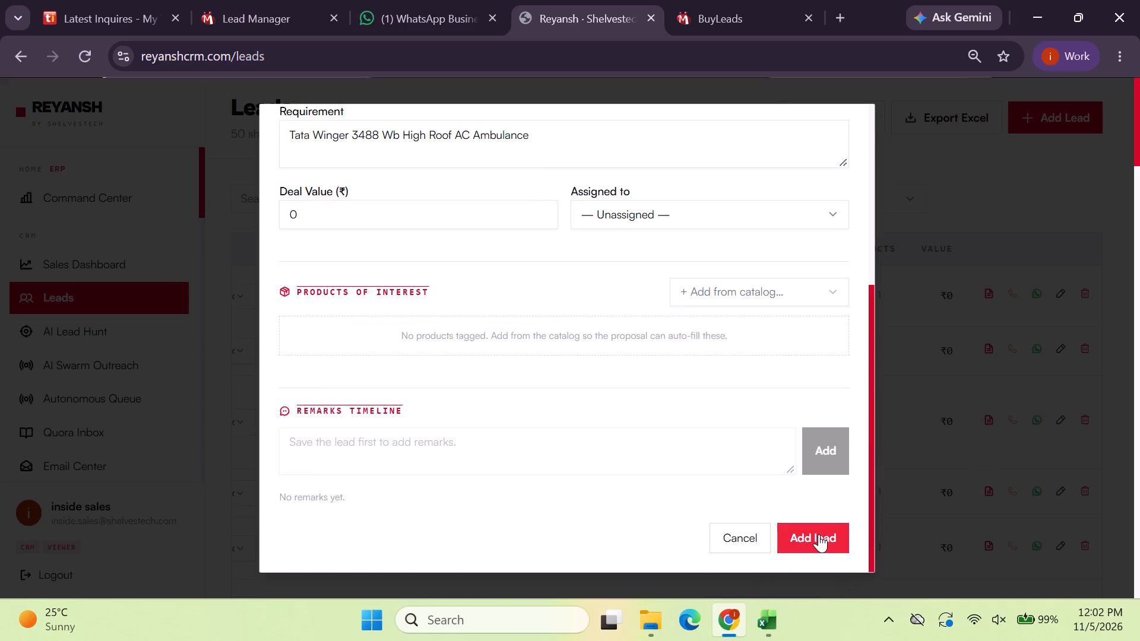
Log a "No answer" activity on the Crown Industries lead without a note.
left_click(1014, 293)
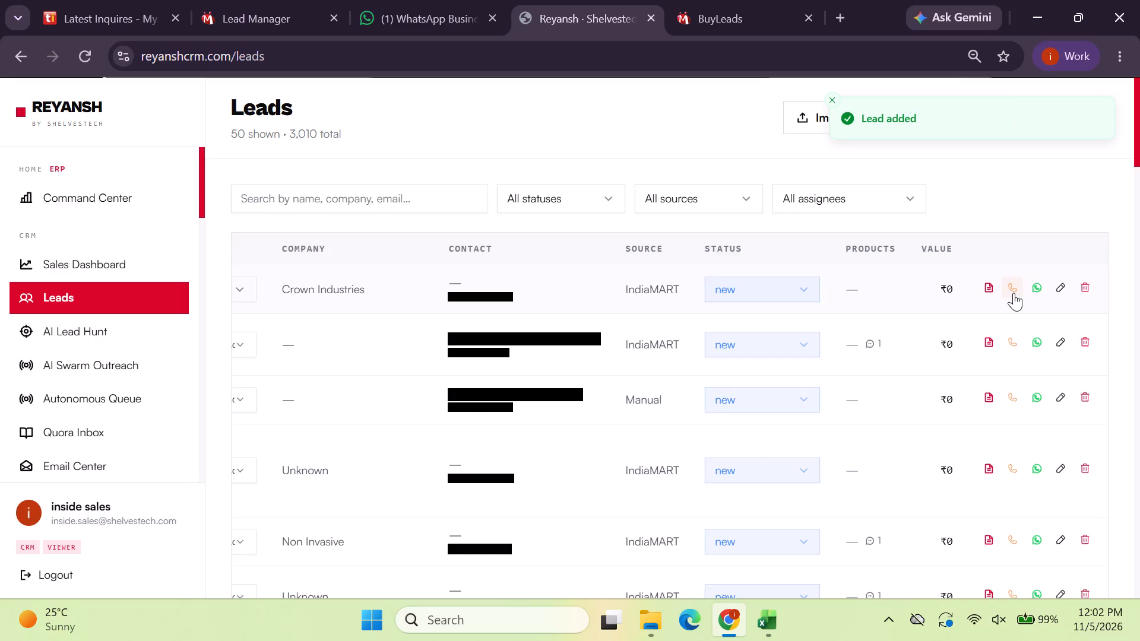
left_click(535, 260)
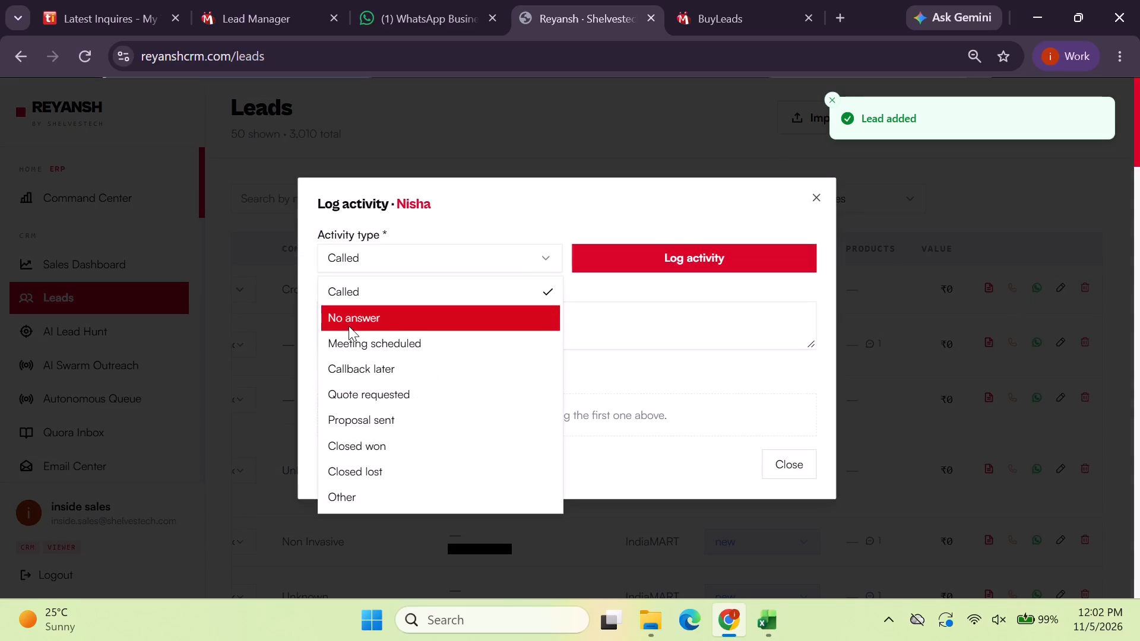
left_click(350, 320)
left_click(722, 249)
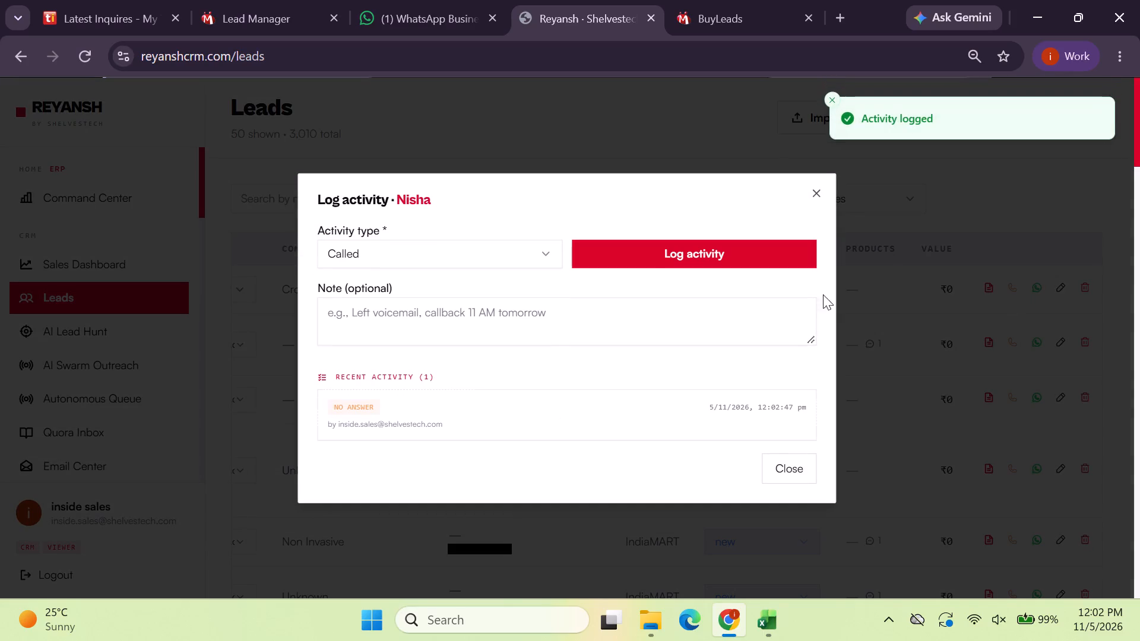
left_click(818, 189)
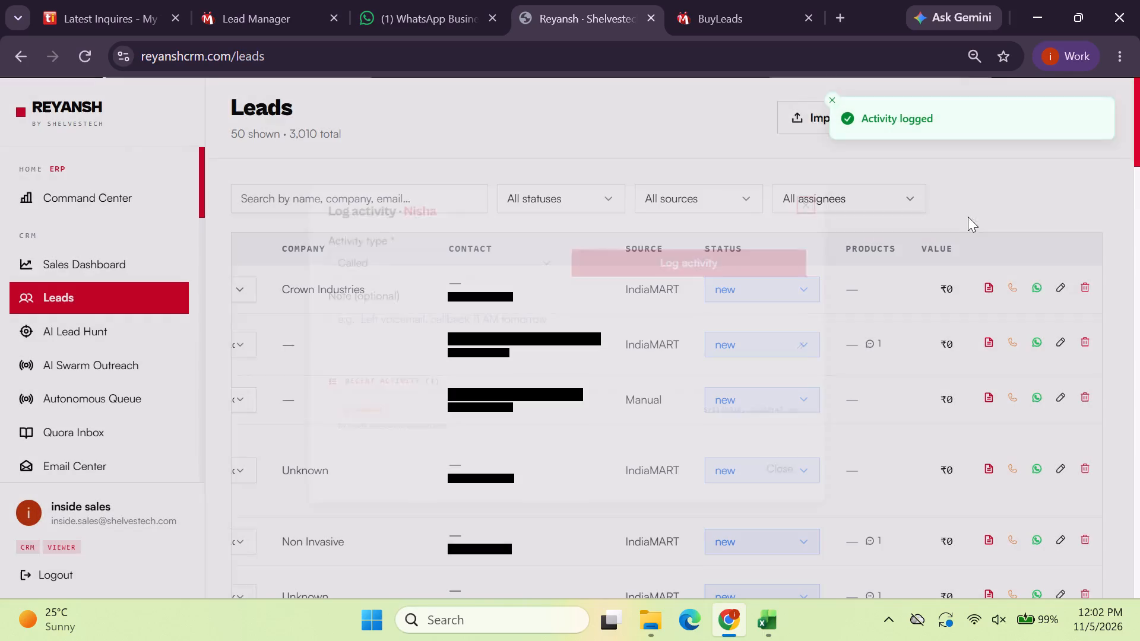
Log a "Callback later" activity on the Crown Industries lead without a note.
left_click(1013, 292)
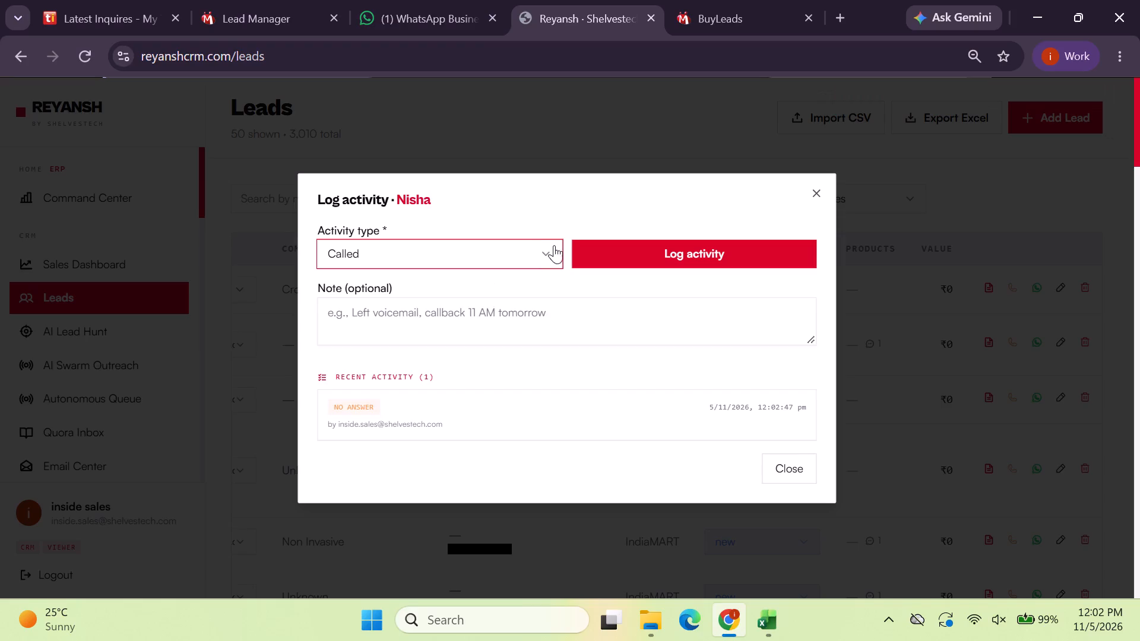
left_click(543, 244)
left_click(351, 365)
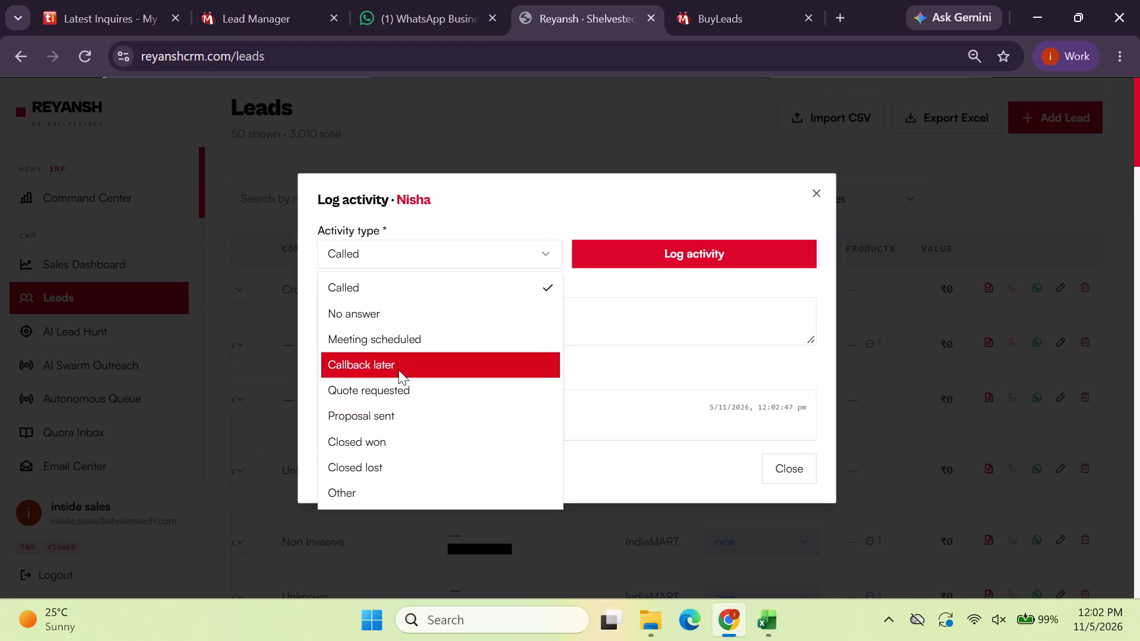
left_click(625, 261)
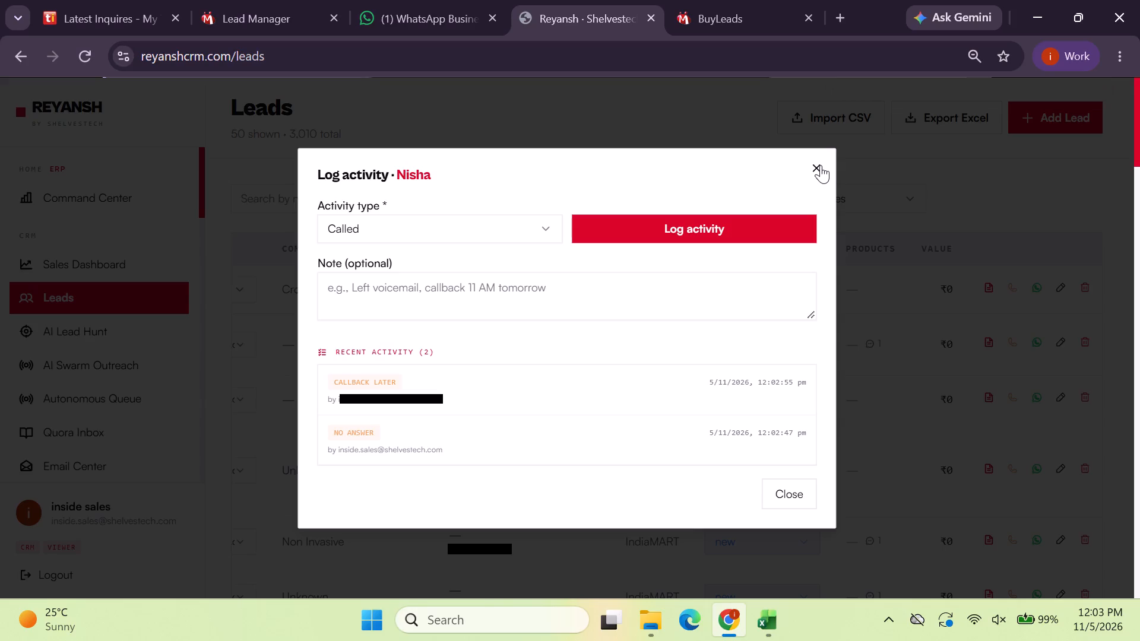
left_click(821, 165)
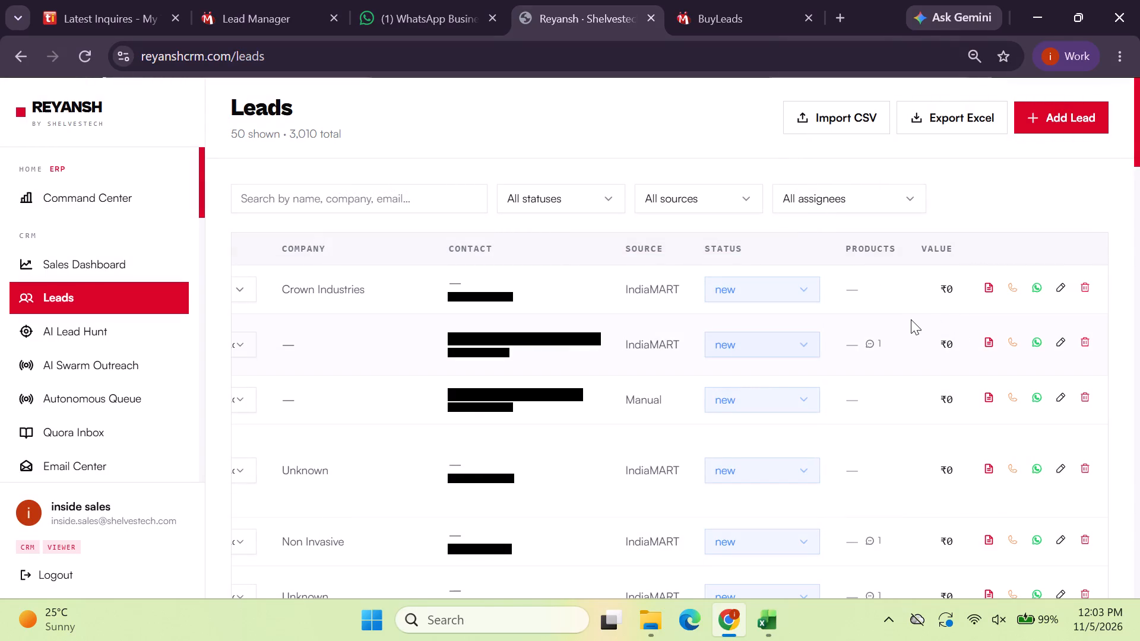
Copy the row 10 contact number from the lead_contacts IndiaMart sheet and start a new lead in Reyansh CRM.
left_click(764, 607)
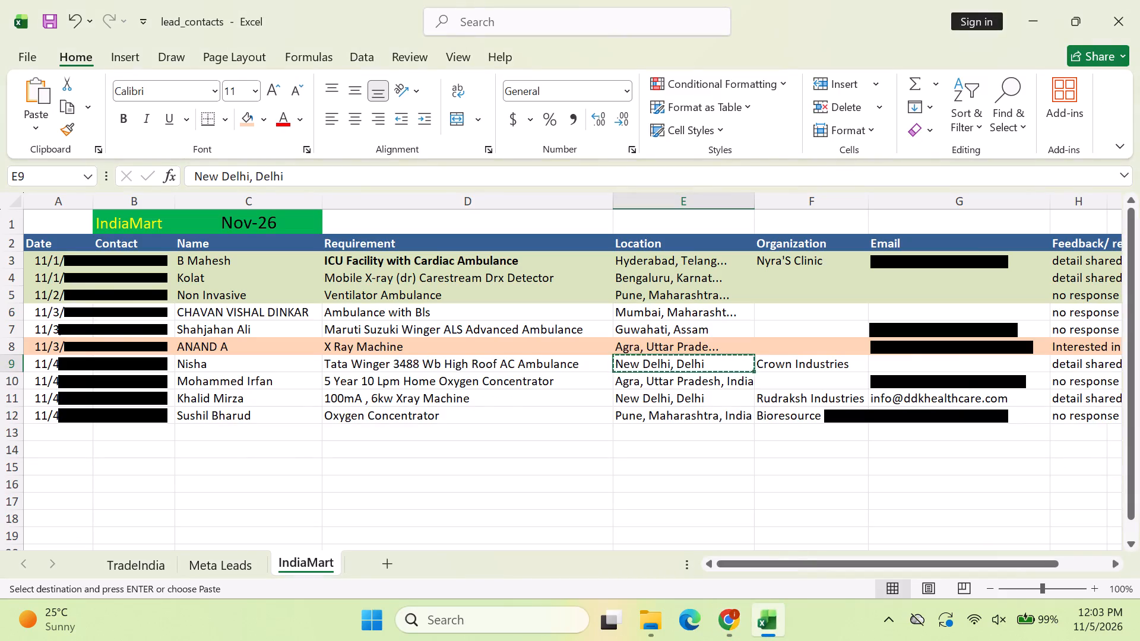
left_click(115, 379)
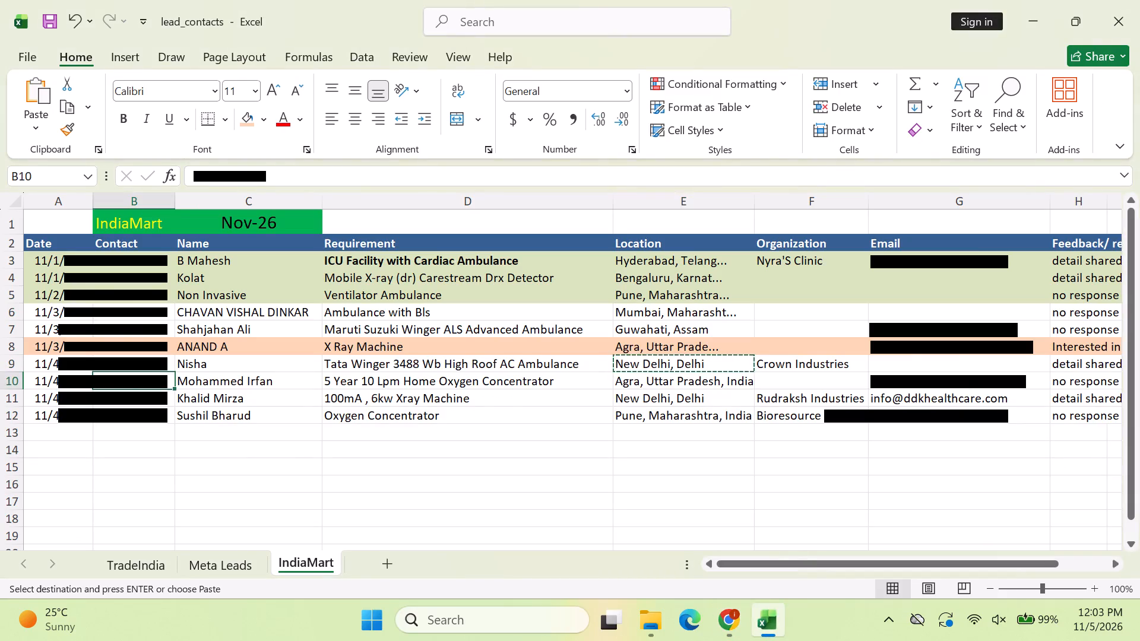
key("ctrl+c")
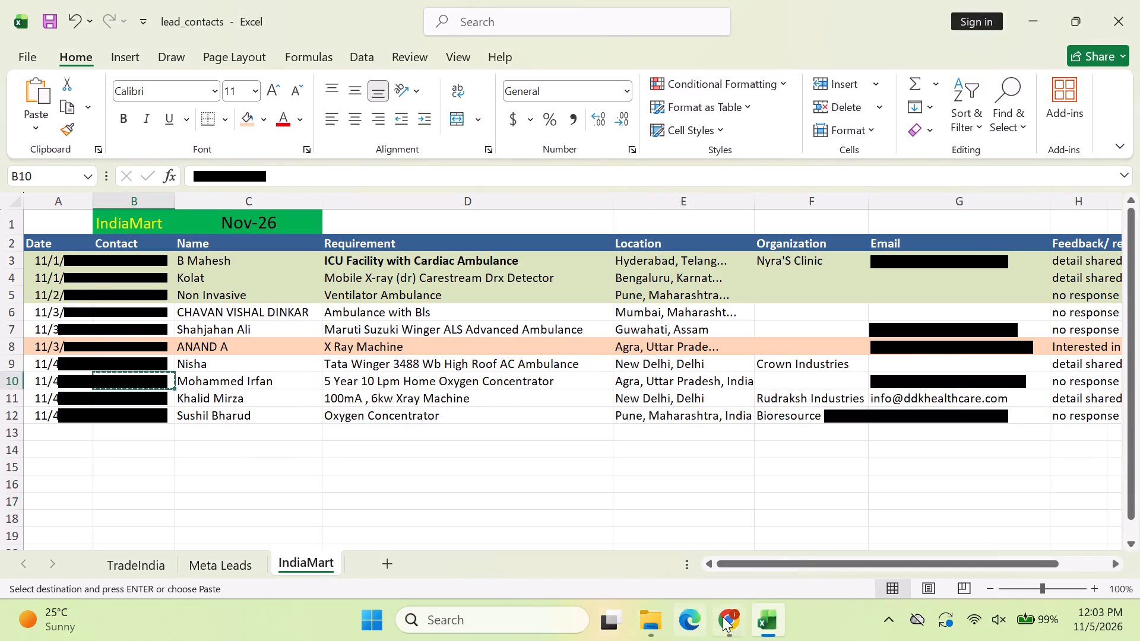
left_click(735, 614)
left_click(1053, 113)
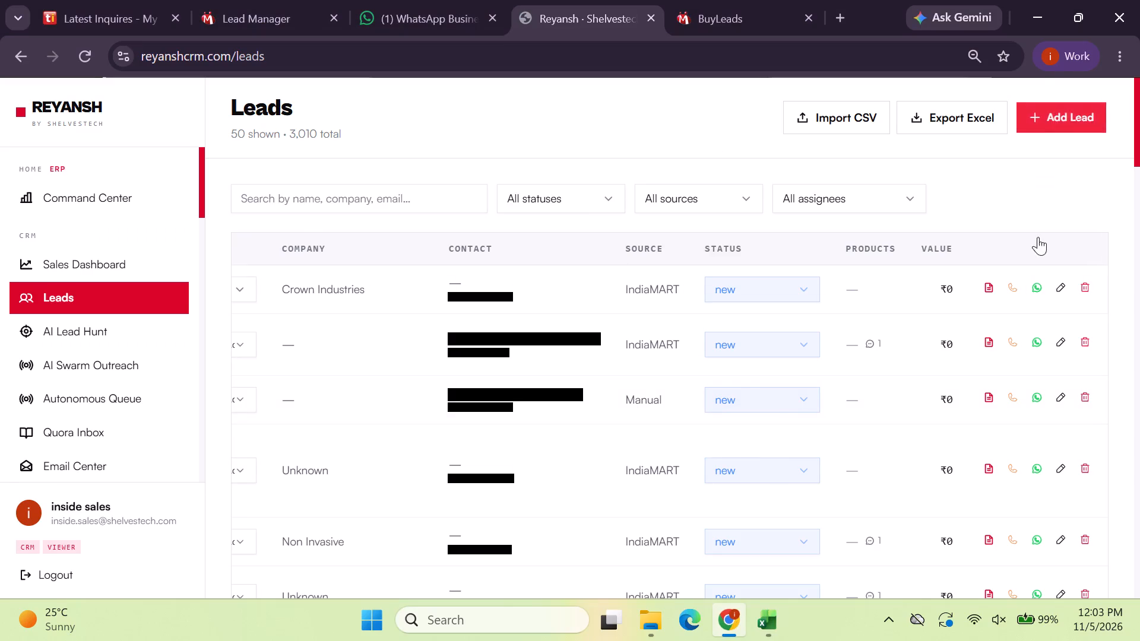
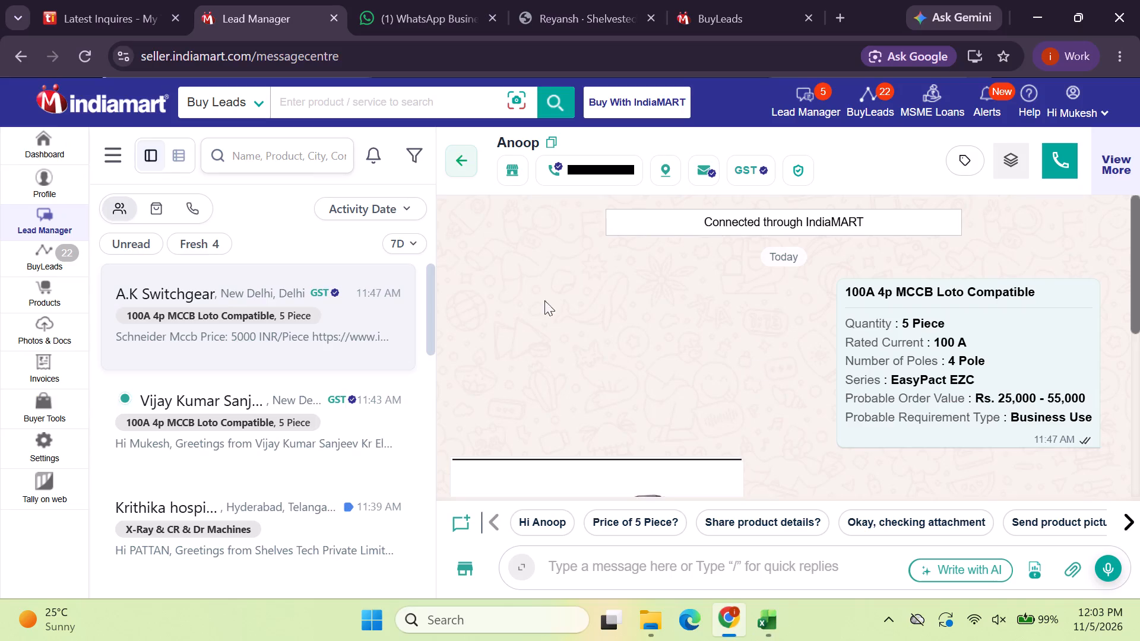
In the open new CRM lead, paste the requirement "5 Year 10 Lpm Home Oxygen Concentrator" and set the source to IndiaMART.
left_click(605, 17)
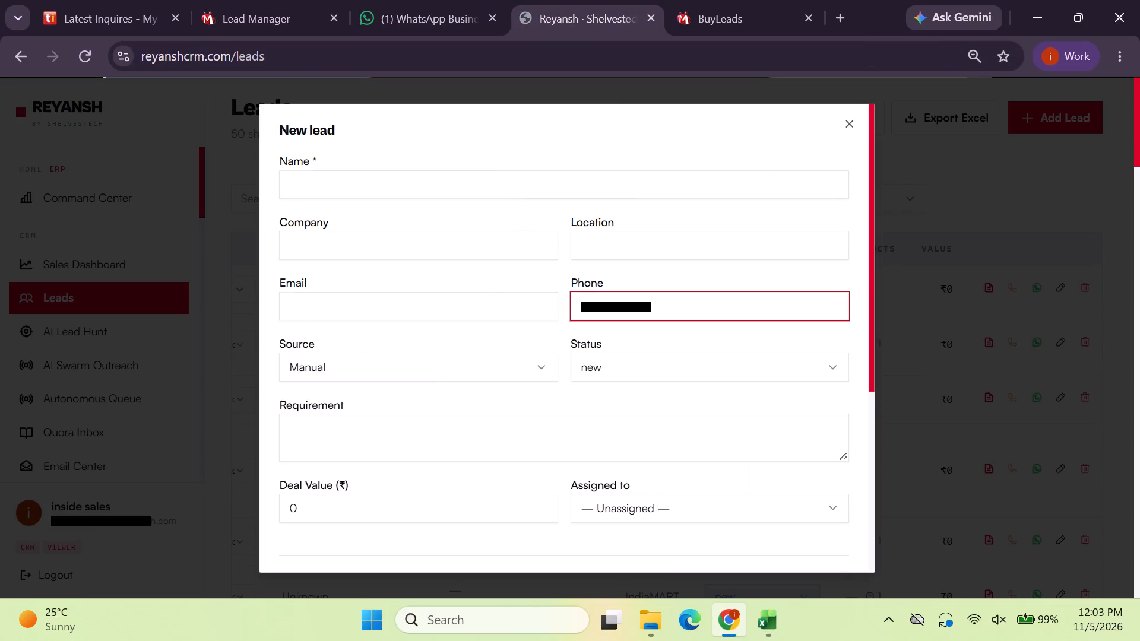
left_click(310, 444)
key("ctrl+v")
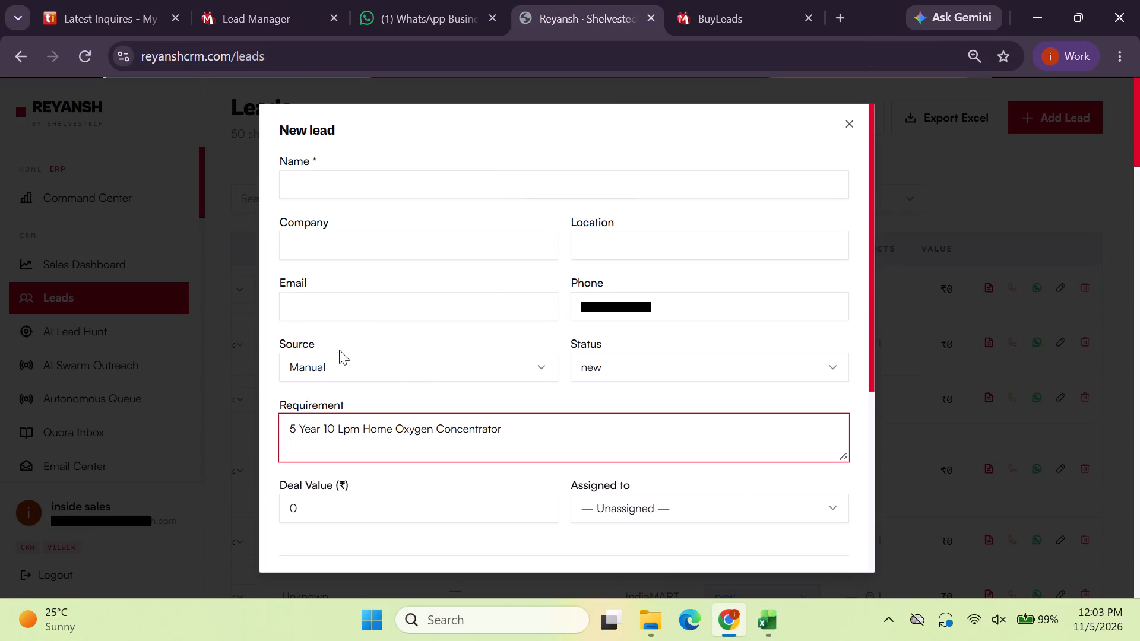
left_click(349, 355)
left_click(344, 149)
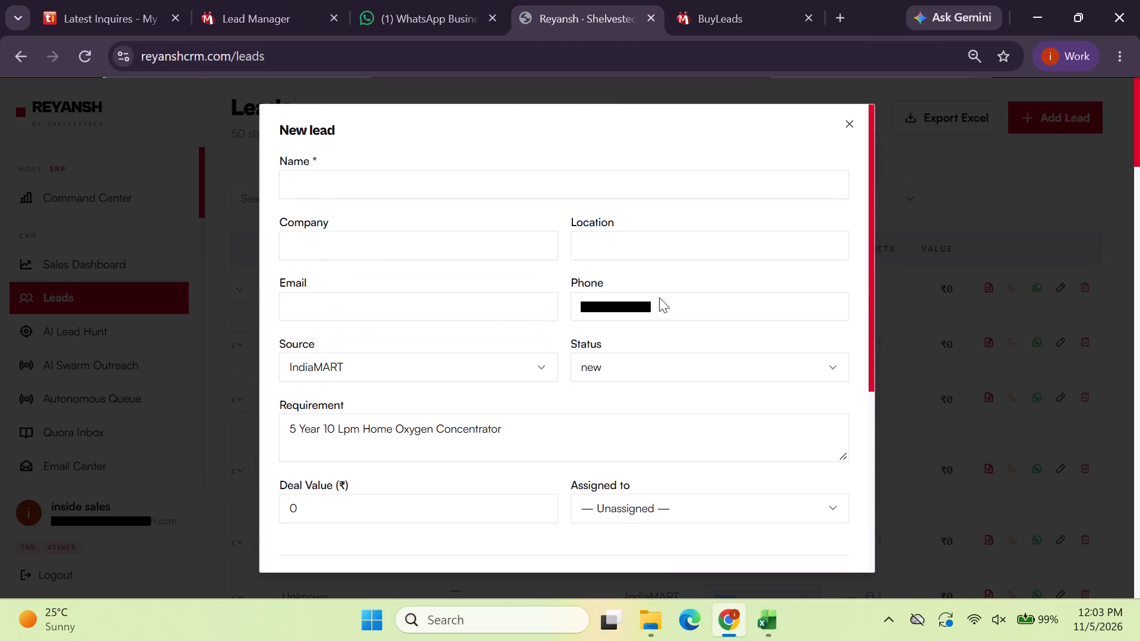
Copy the row 10 location "Agra, Uttar Pradesh, India" from the lead_contacts IndiaMart sheet into the new CRM lead.
left_click(631, 237)
left_click(731, 626)
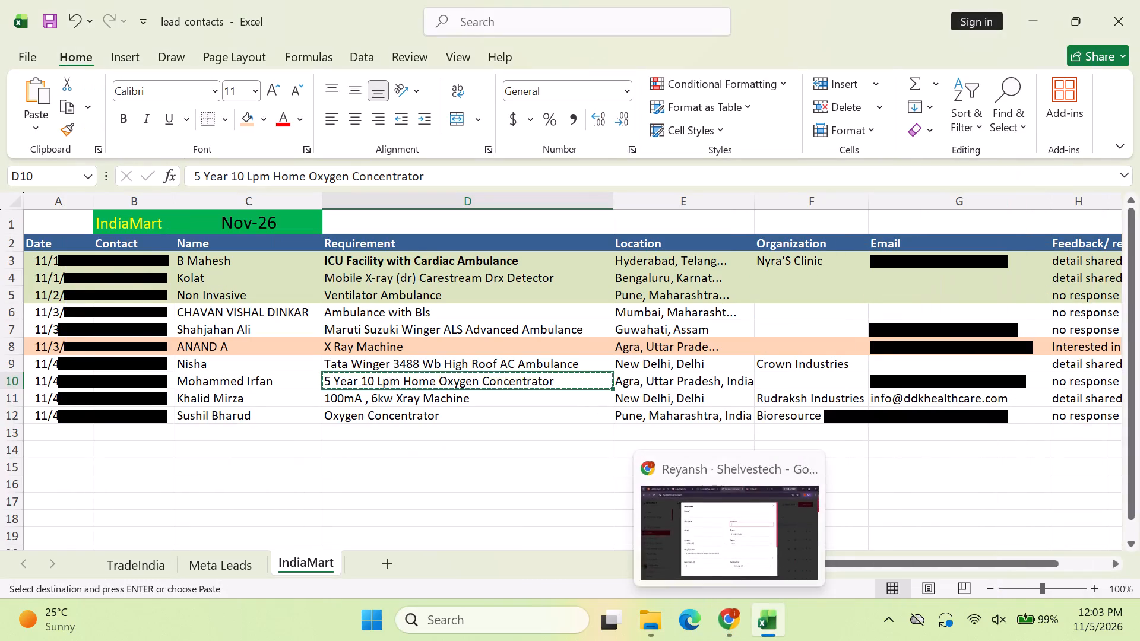
left_click(634, 381)
key("ctrl+c")
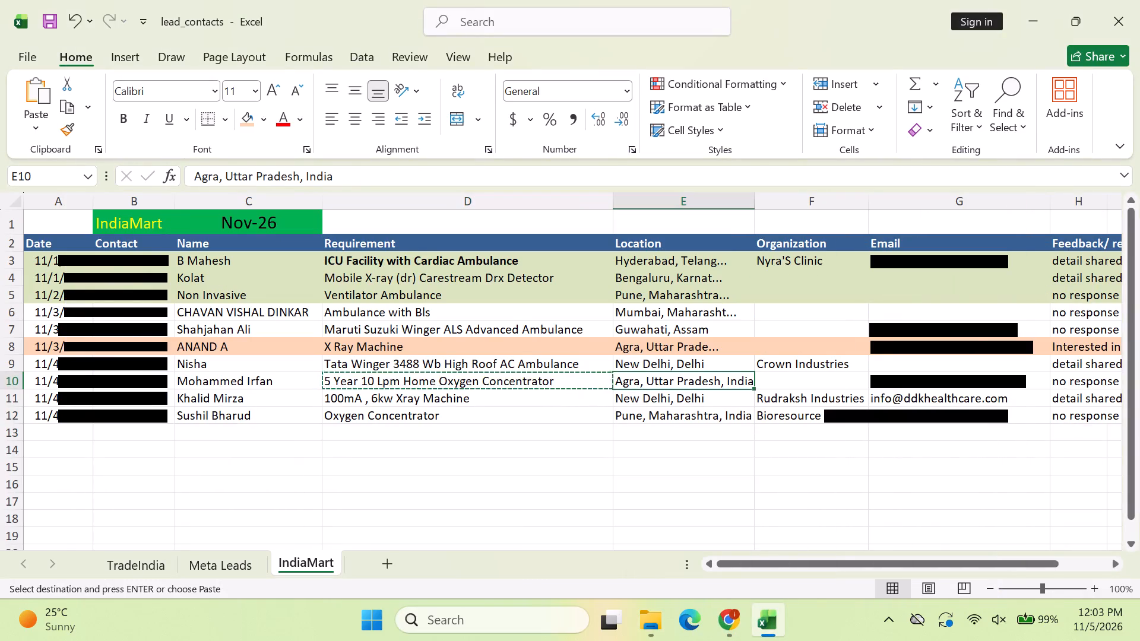
left_click(717, 625)
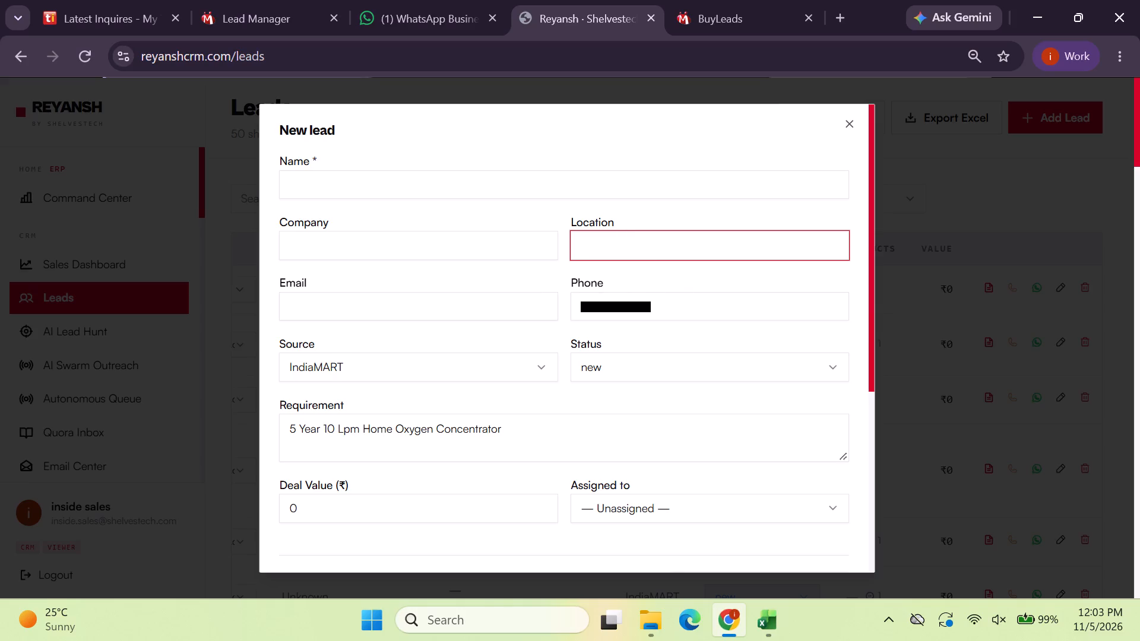
left_click(599, 238)
key("ctrl+v")
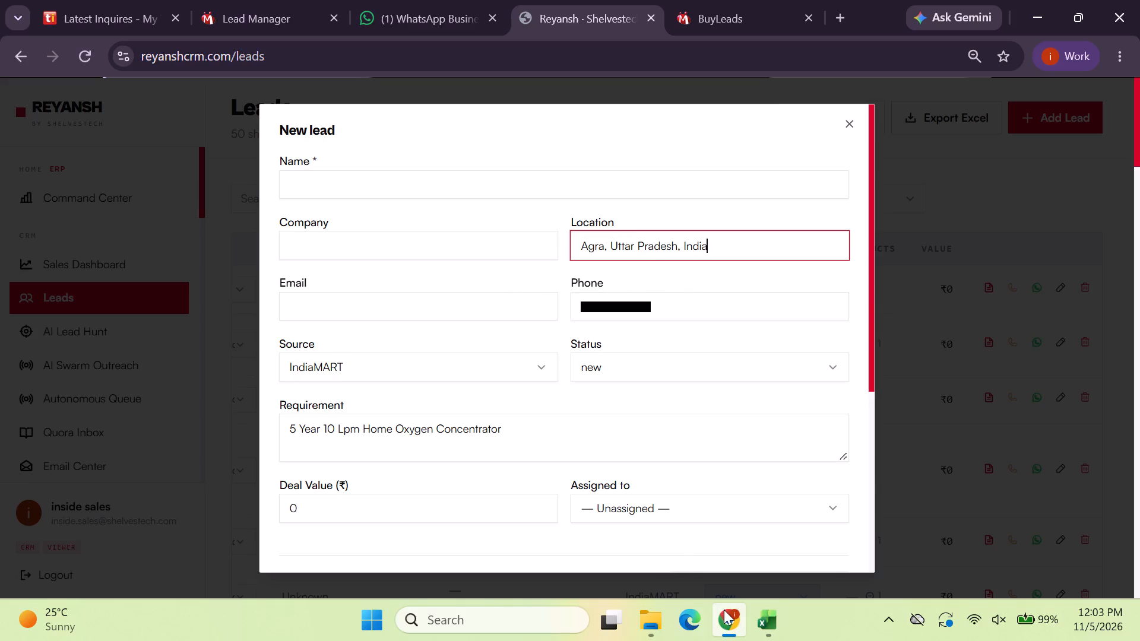
Copy the row 10 contact name from the lead_contacts IndiaMart sheet into the new CRM lead's name.
left_click(729, 611)
left_click(202, 388)
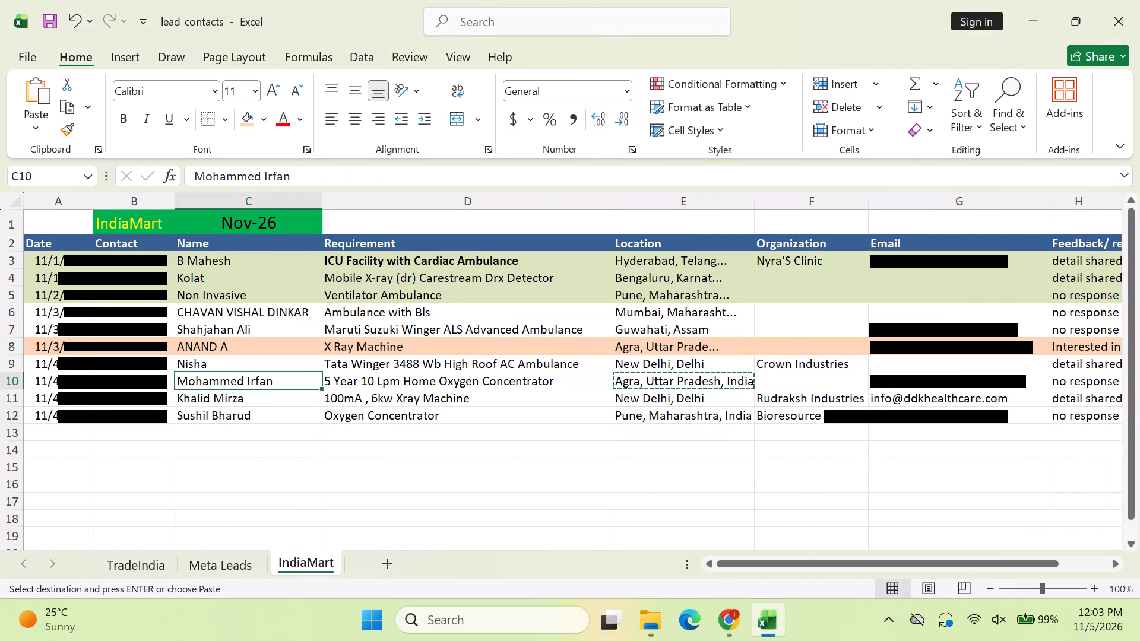
key("ctrl+c")
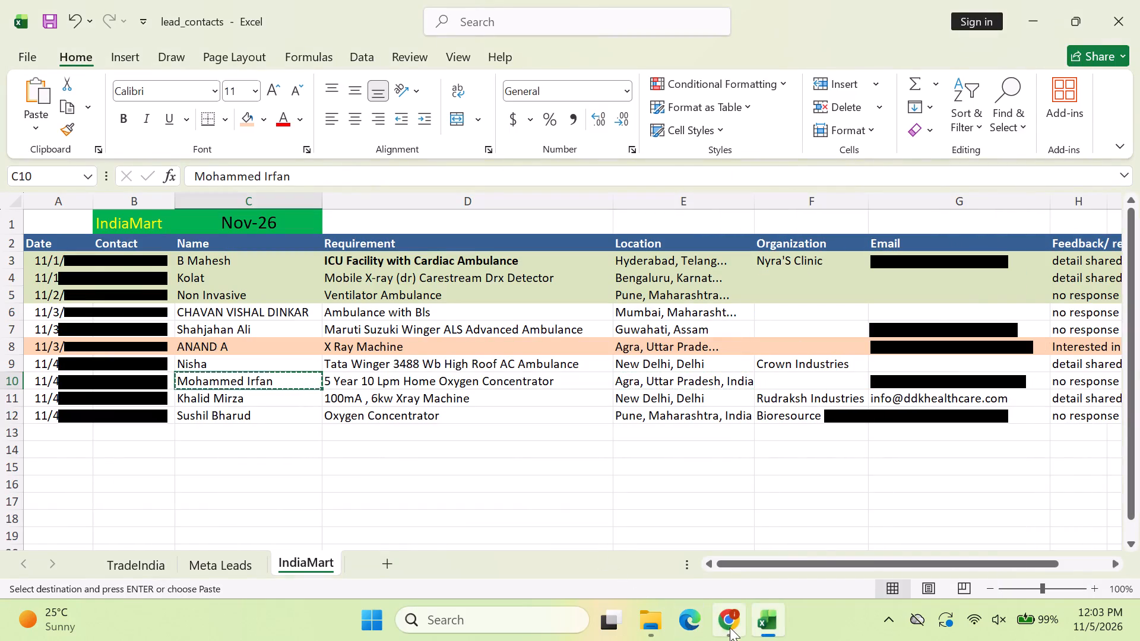
left_click(730, 627)
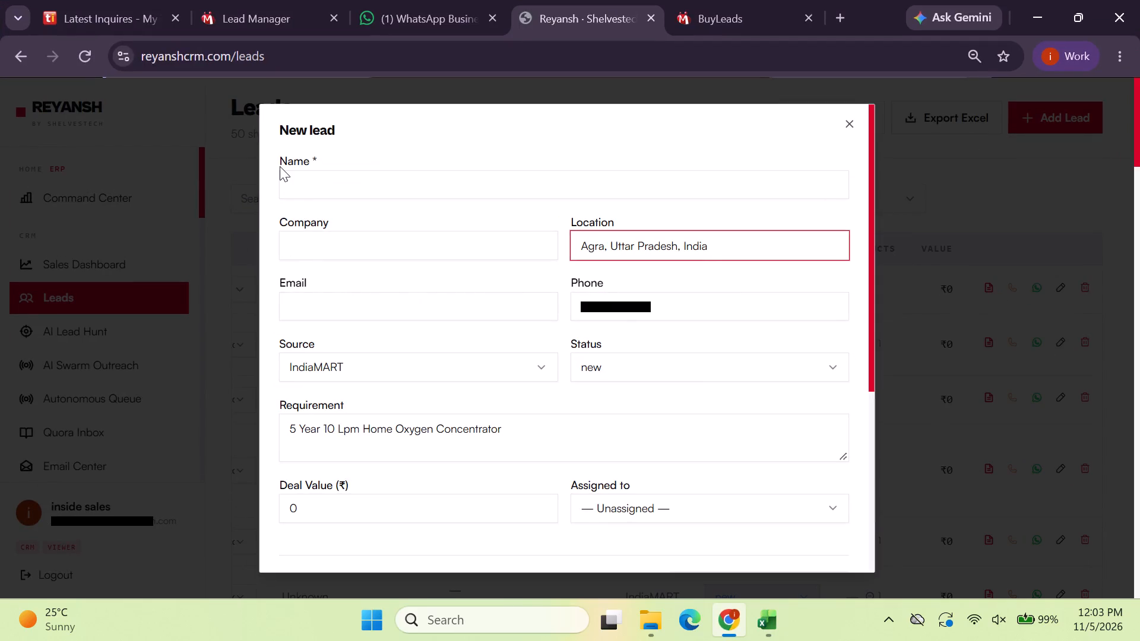
left_click(302, 180)
key("ctrl+v")
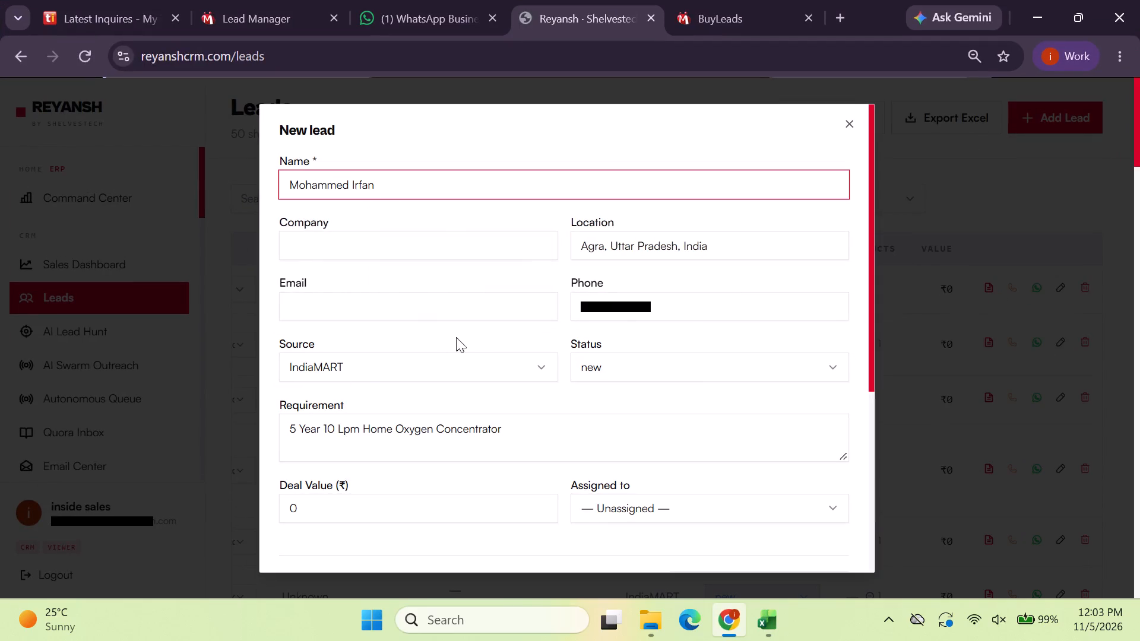
Check the new lead against row 10 of the sheet, review the form and save the oxygen concentrator lead.
left_click(723, 622)
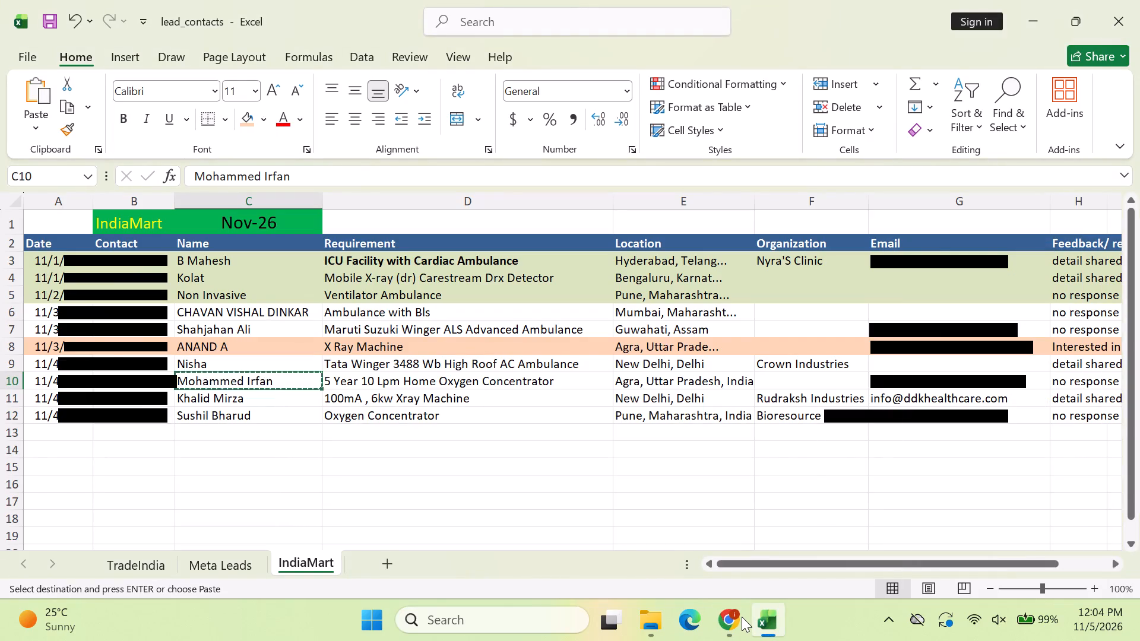
left_click(730, 615)
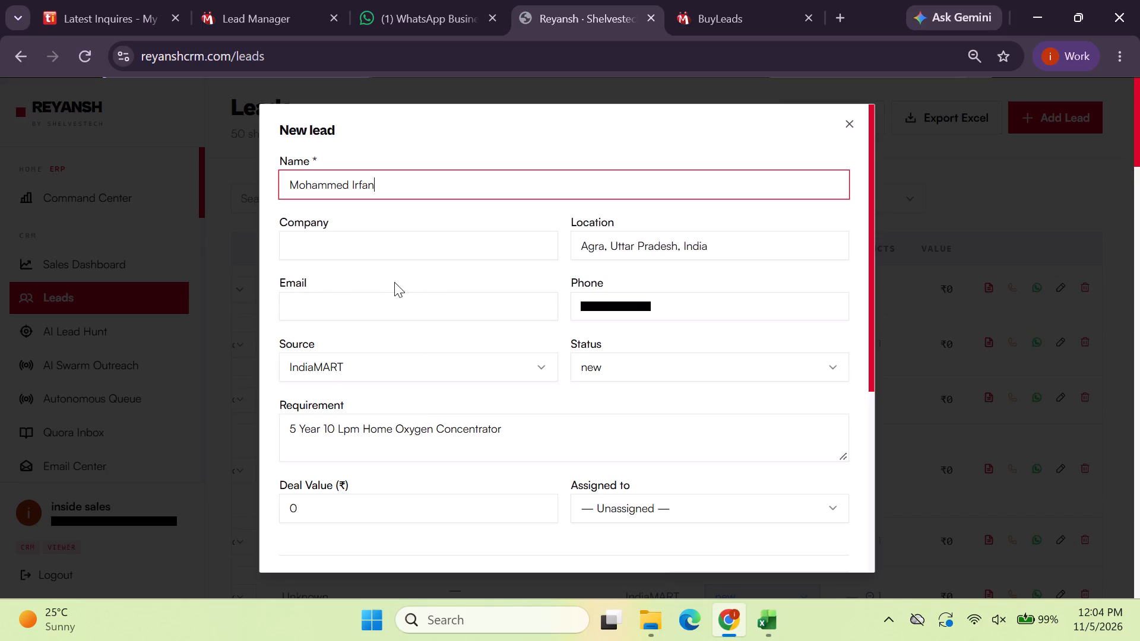
scroll(698, 369, "down", 4)
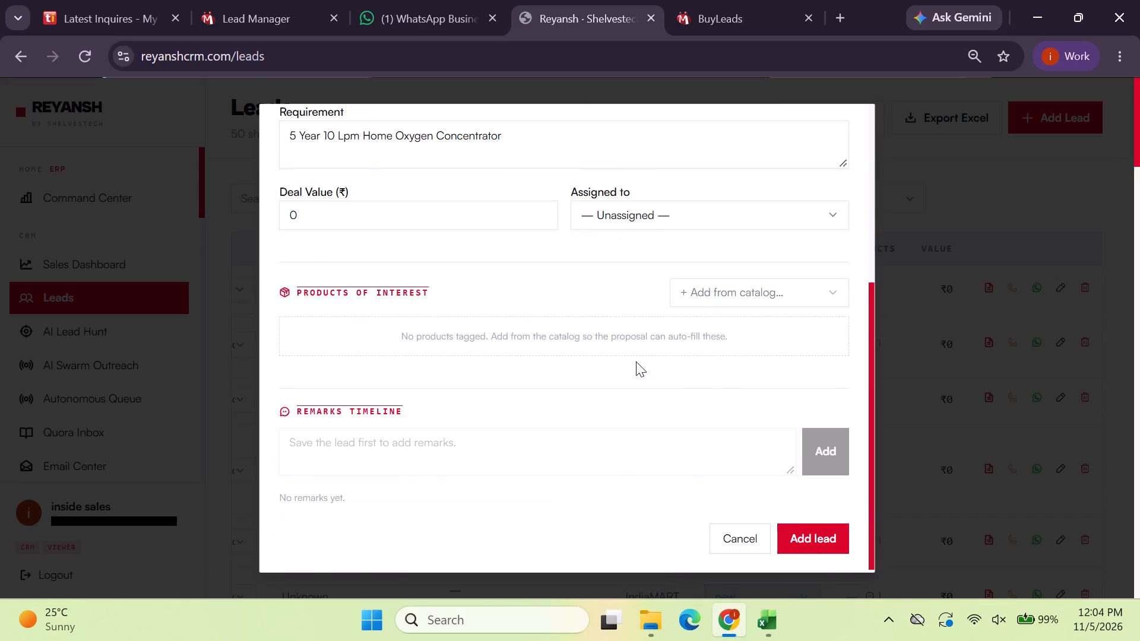
scroll(636, 361, "up", 1)
scroll(651, 362, "down", 9)
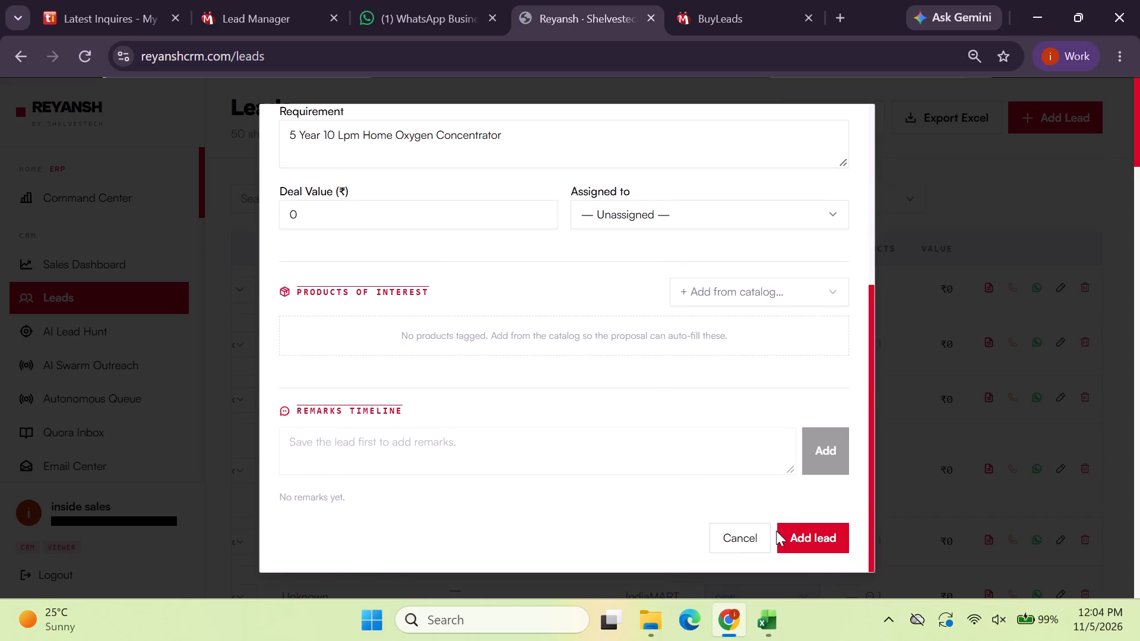
left_click(798, 539)
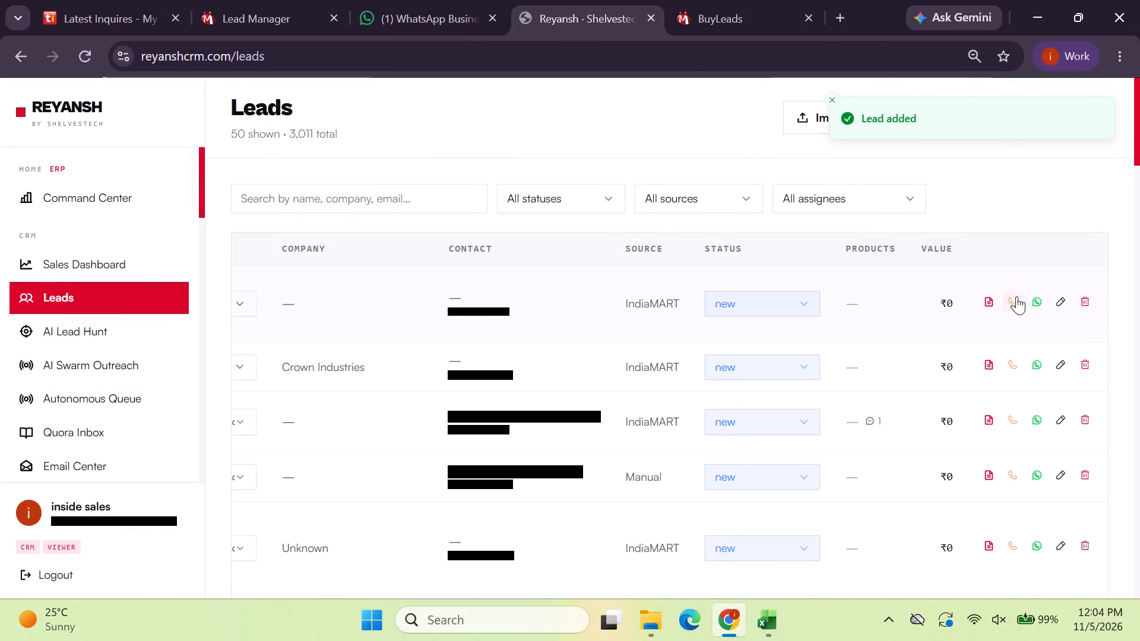
Log a "No answer" activity without a note on the newly added oxygen concentrator lead.
left_click(1009, 302)
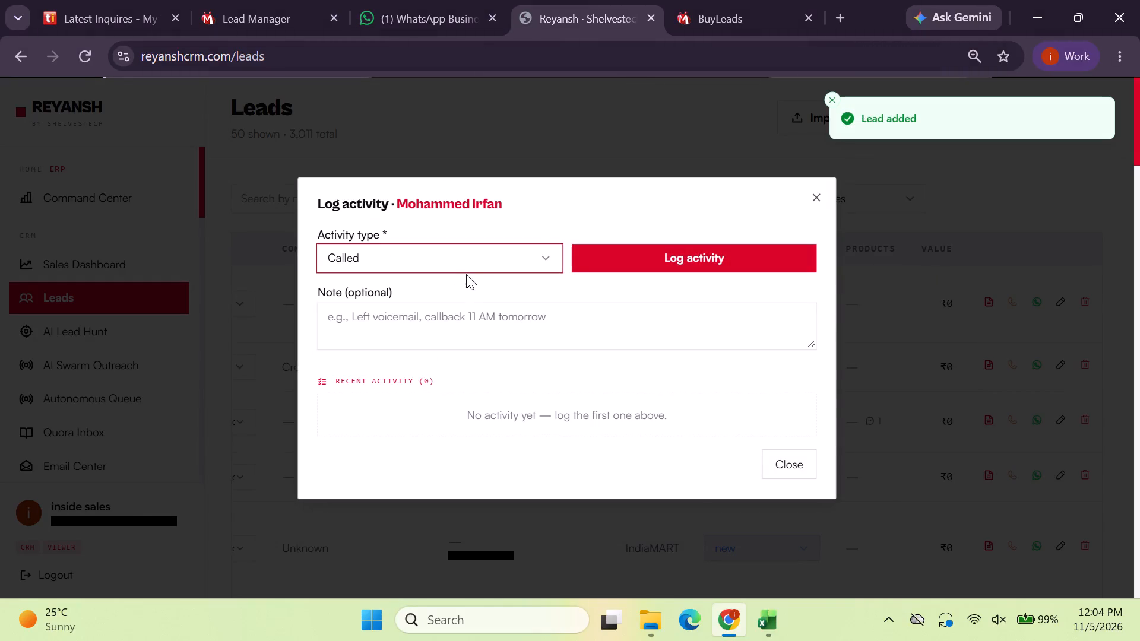
left_click(465, 257)
left_click(343, 323)
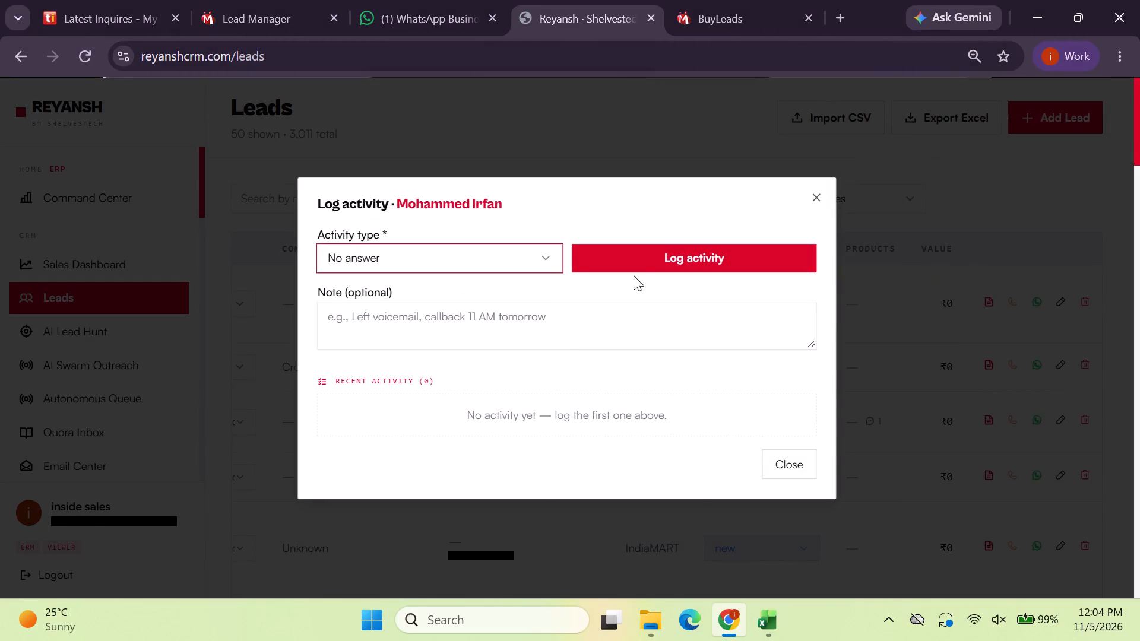
left_click(663, 259)
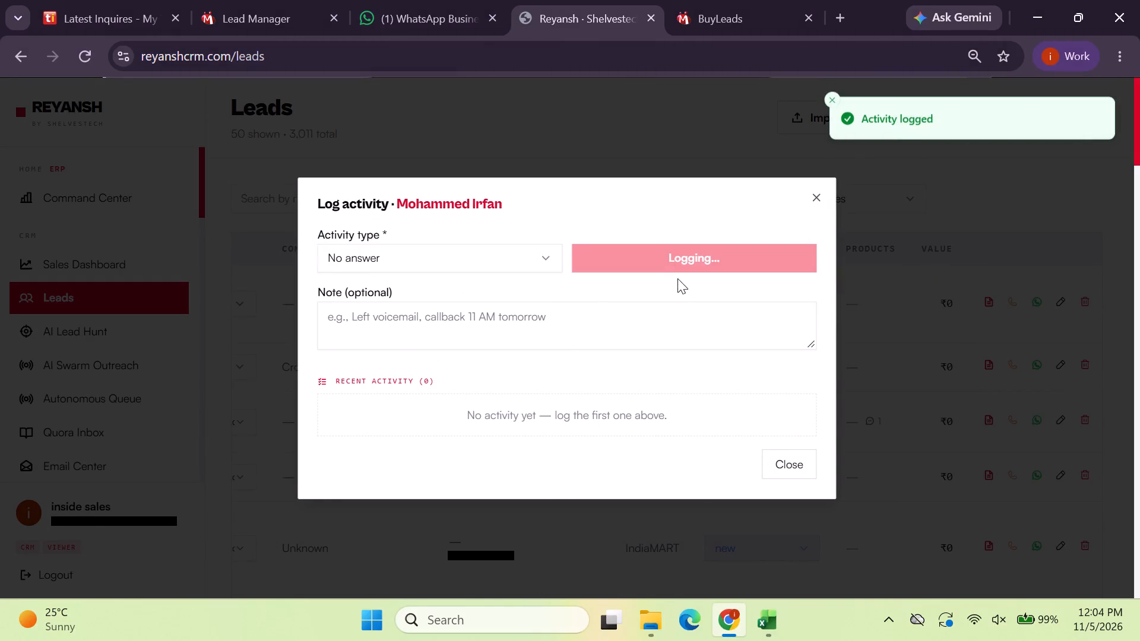
left_click(815, 195)
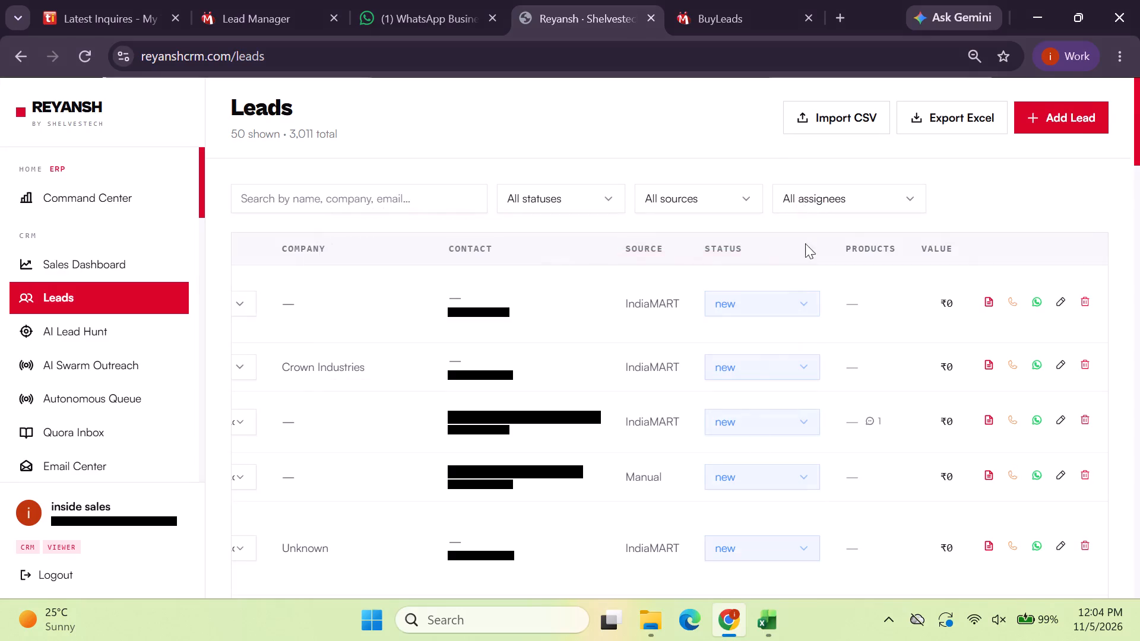
Start another new CRM lead and copy the row 11 contact name from the lead_contacts IndiaMart sheet into its name.
left_click(734, 556)
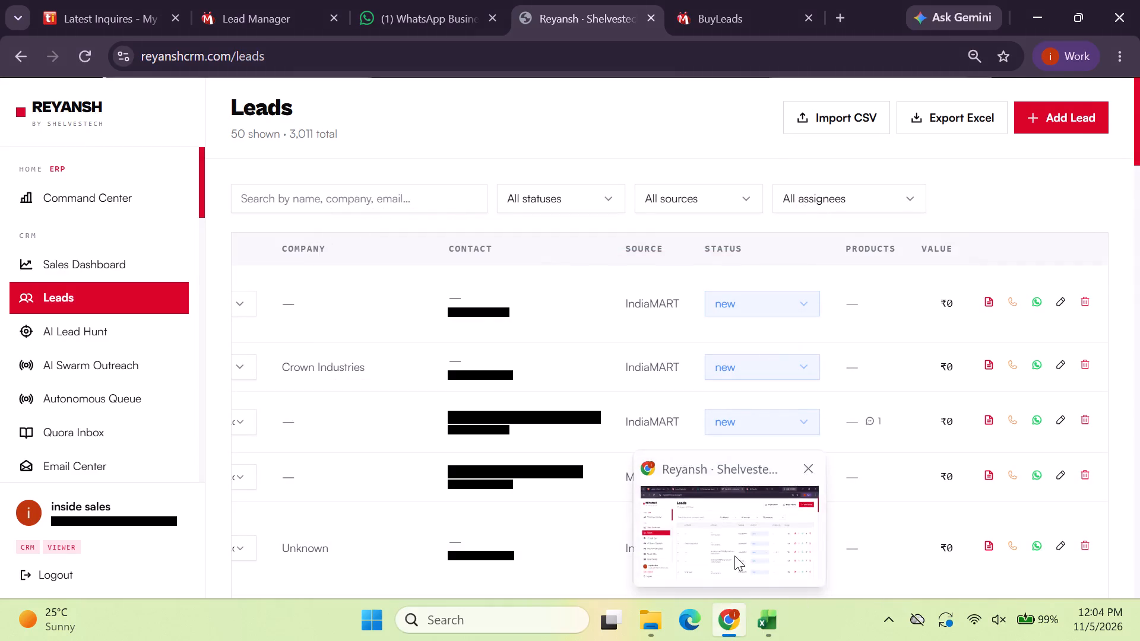
left_click(756, 550)
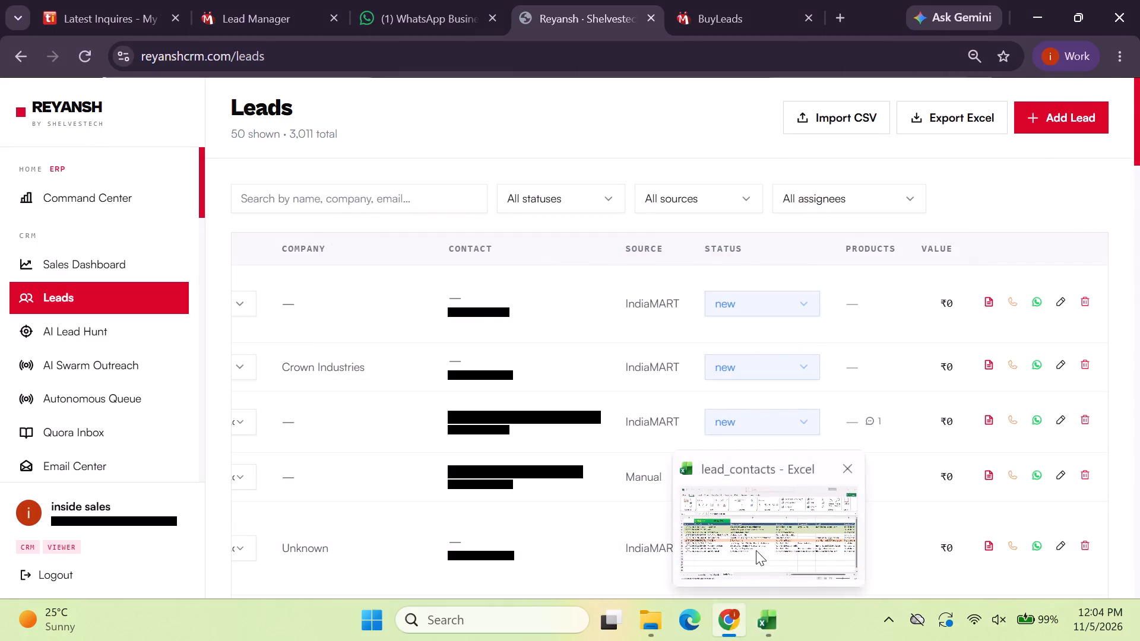
left_click(188, 402)
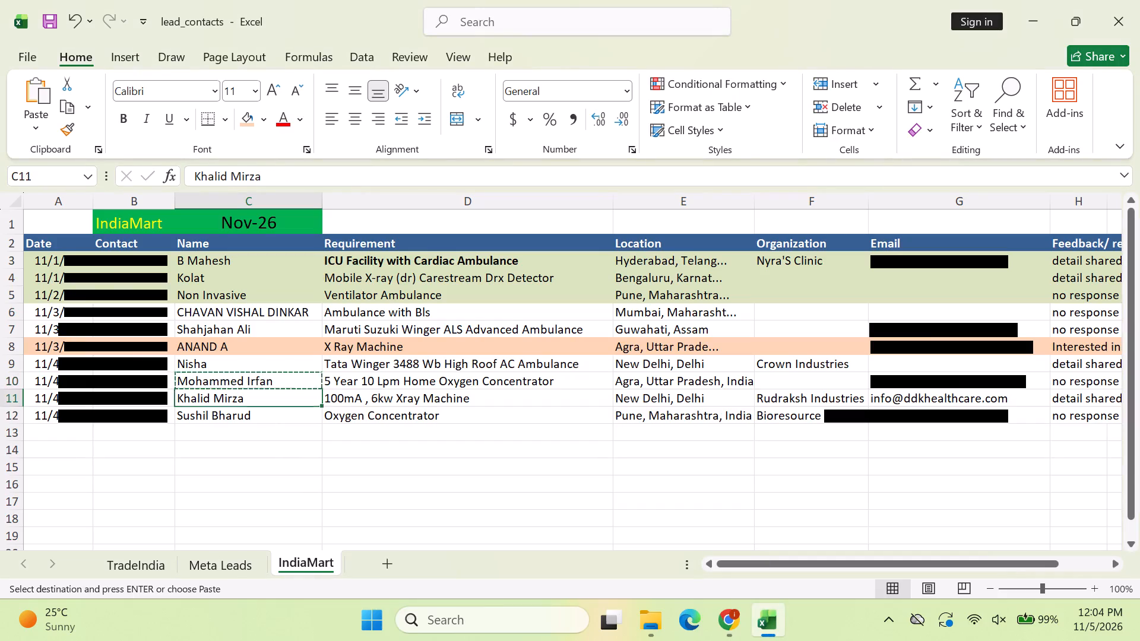
key("ctrl+c")
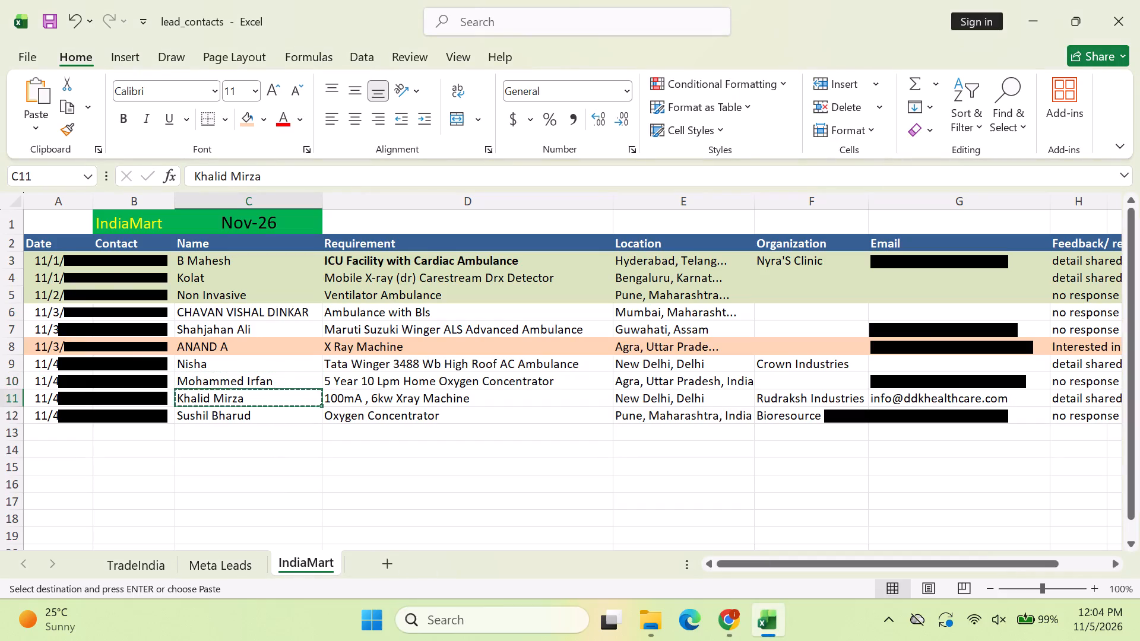
left_click(727, 617)
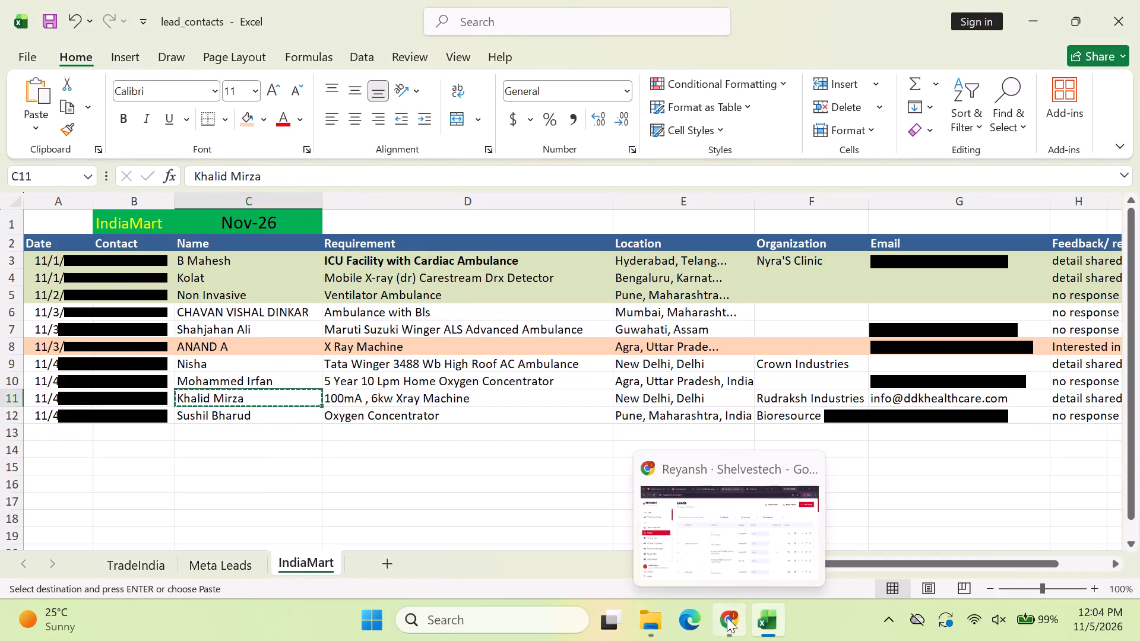
left_click(1056, 117)
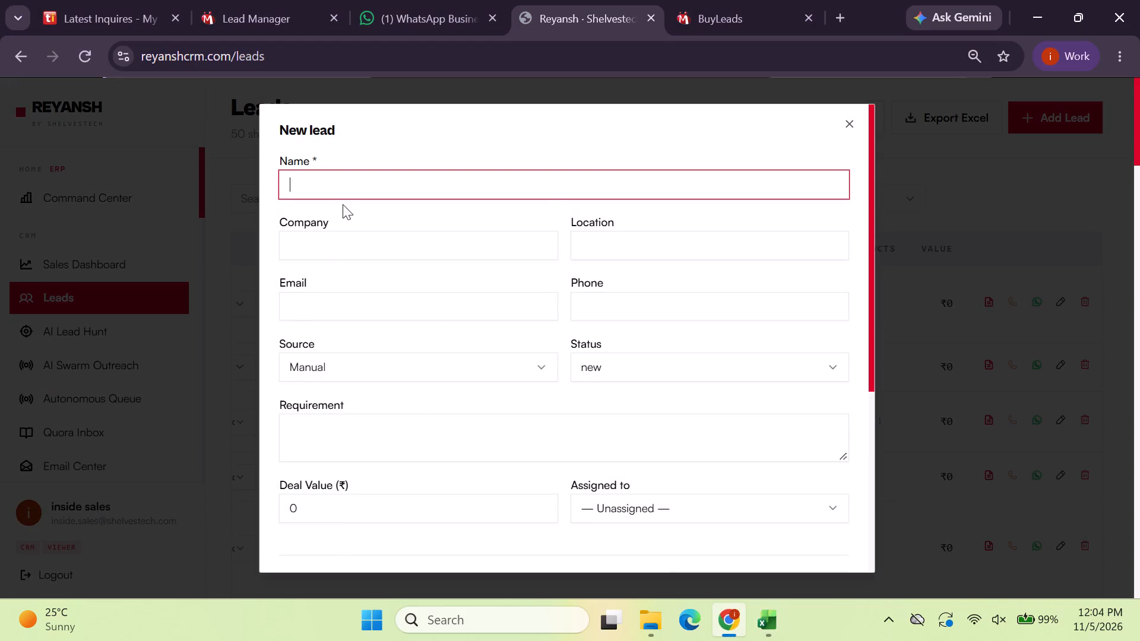
left_click(344, 186)
key("ctrl+v")
Copy the row 11 requirement "100mA , 6kw Xray Machine" from the lead_contacts IndiaMart sheet into the new CRM lead.
left_click(727, 605)
left_click(337, 401)
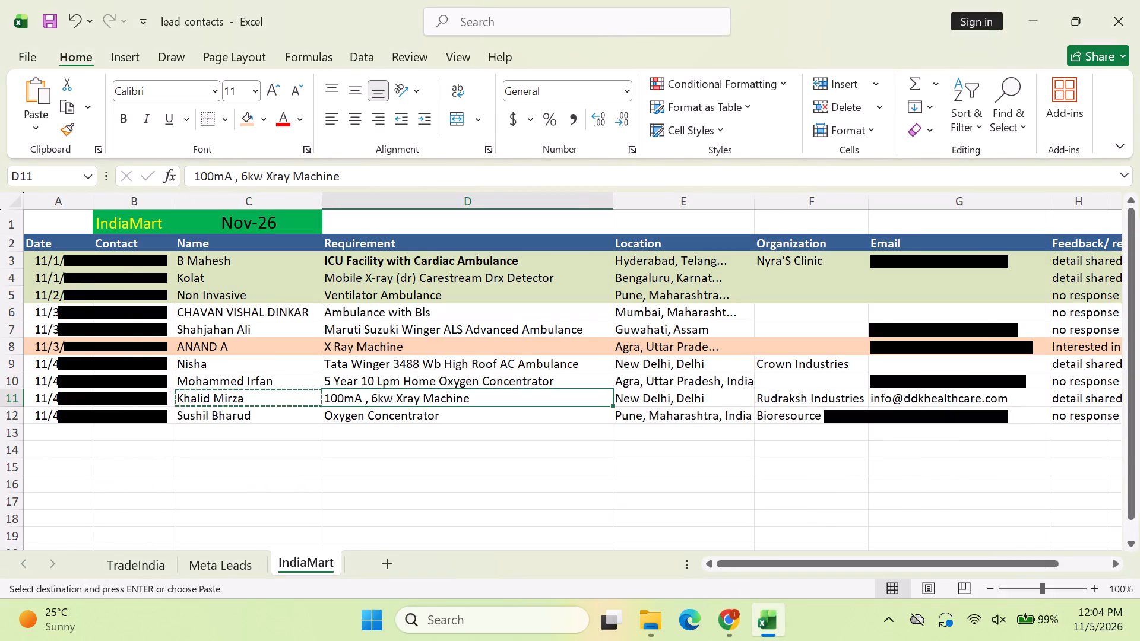
key("ctrl+c")
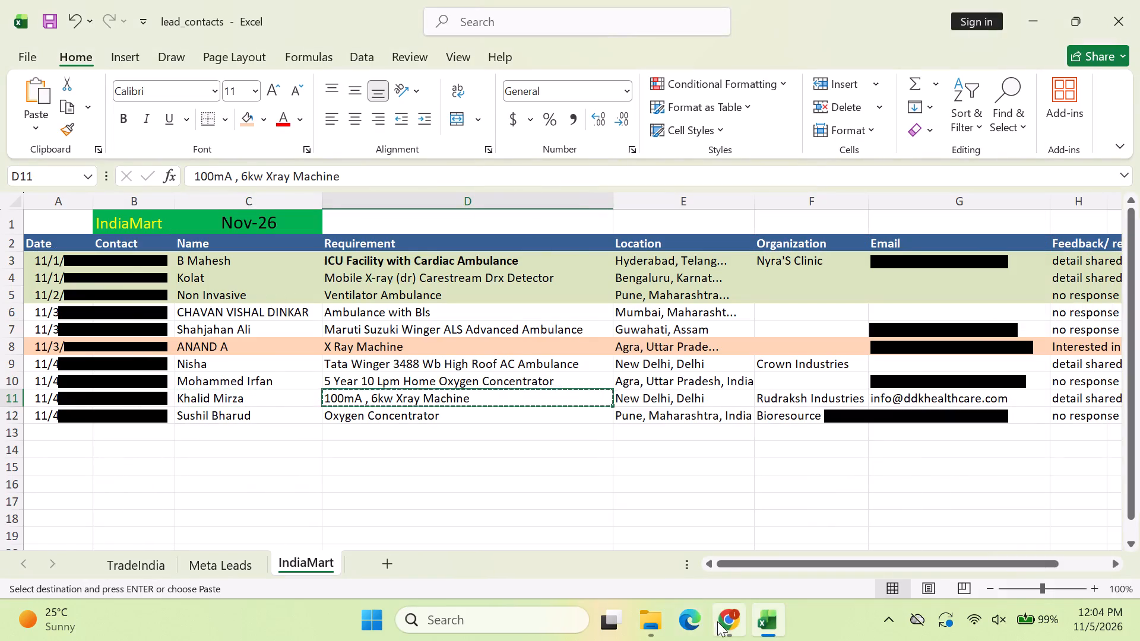
left_click(717, 621)
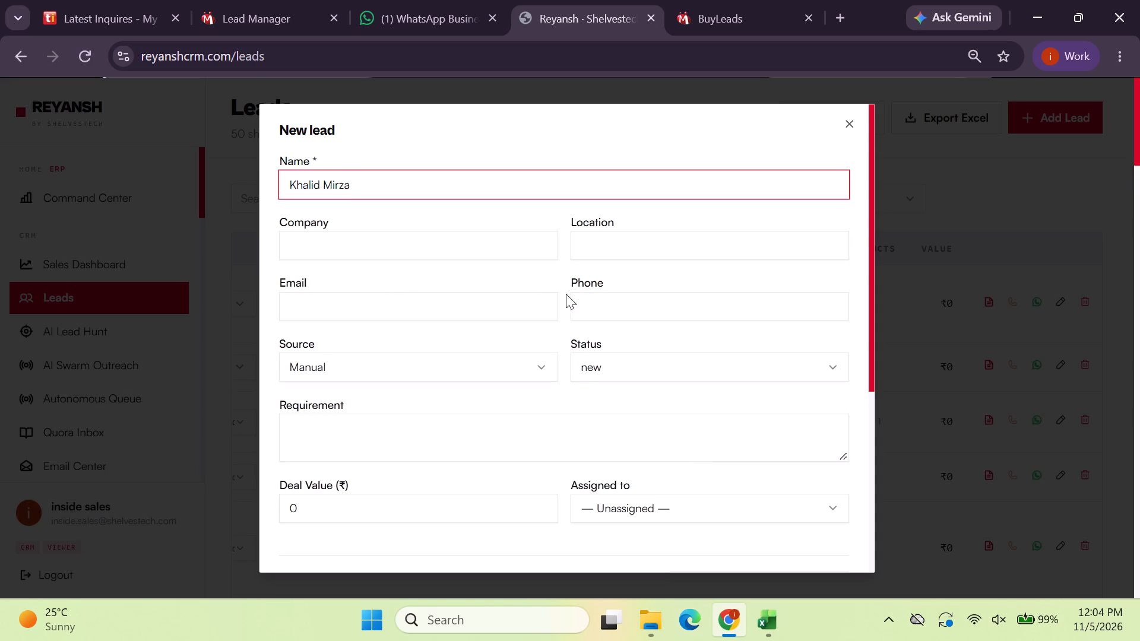
left_click(315, 437)
key("ctrl+v")
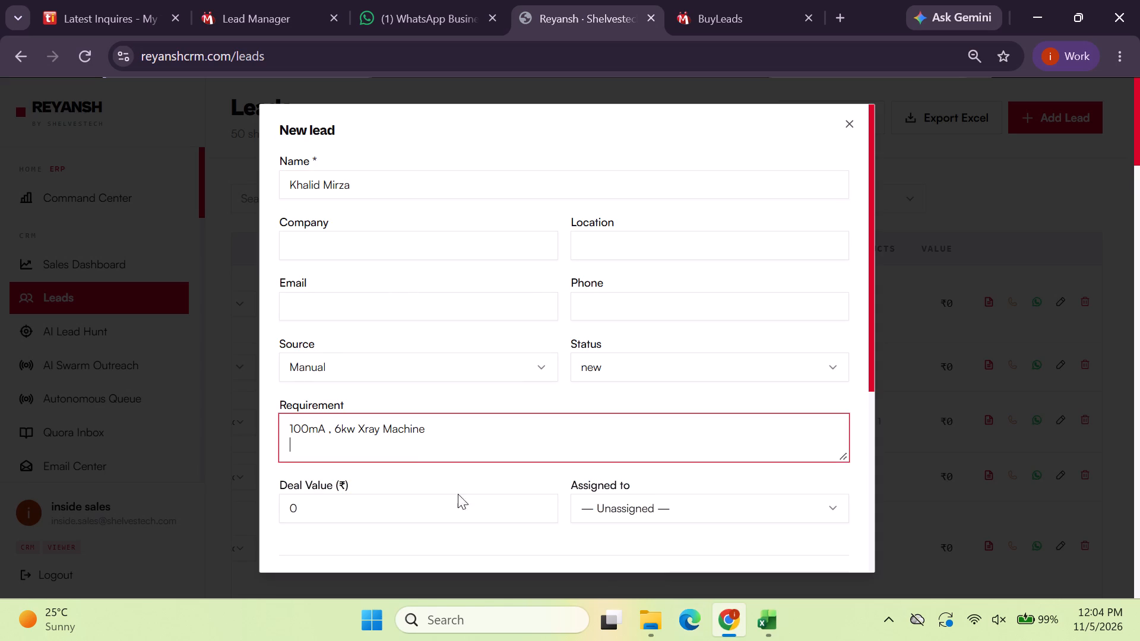
Copy the row 11 location "New Delhi, Delhi" from the lead_contacts IndiaMart sheet into the new CRM lead.
left_click(740, 630)
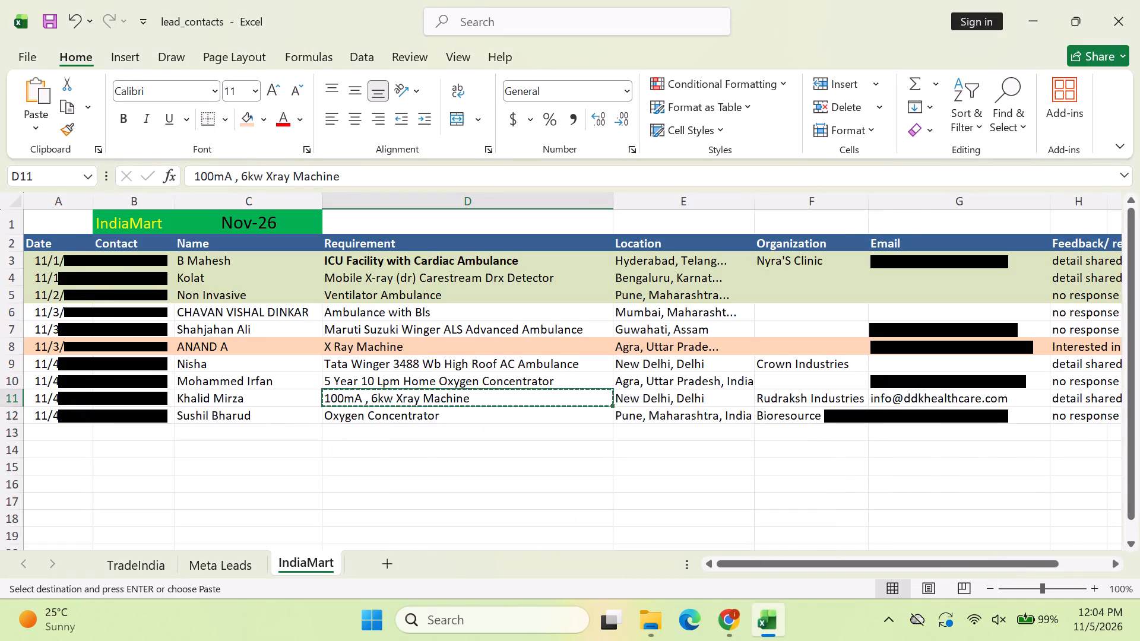
left_click(623, 399)
key("ctrl+c")
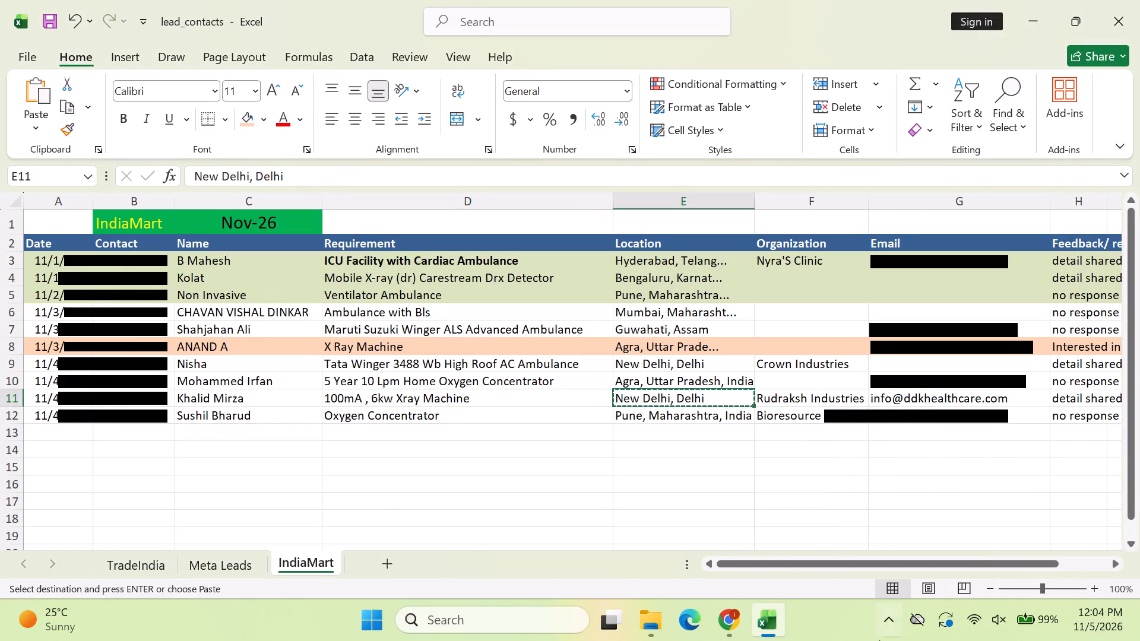
left_click(729, 616)
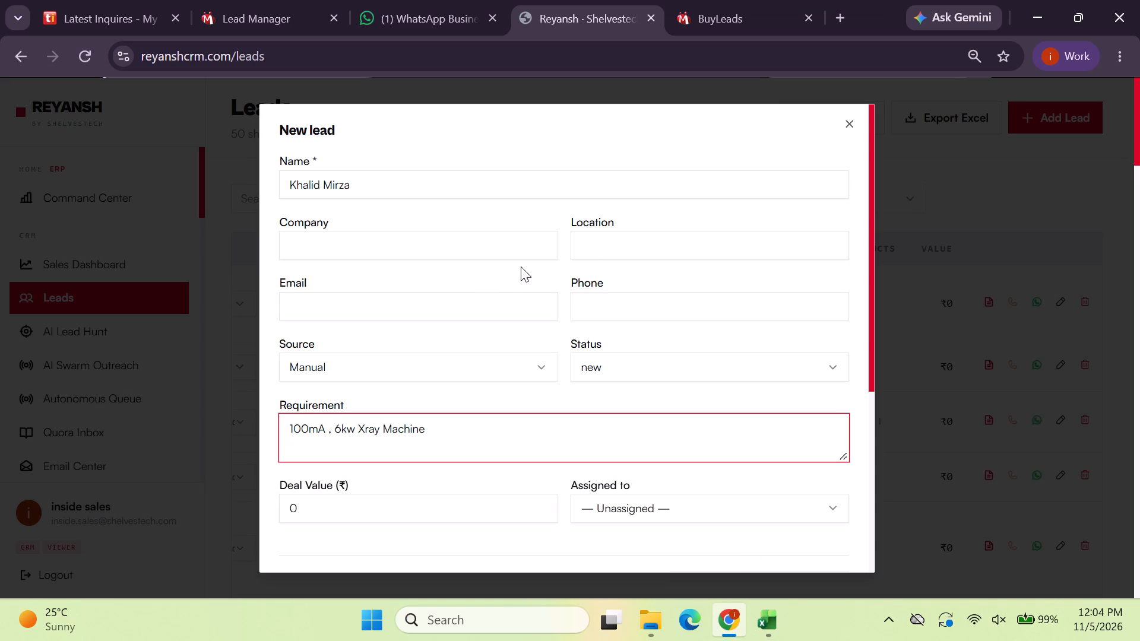
left_click(639, 229)
left_click(641, 243)
key("ctrl+v")
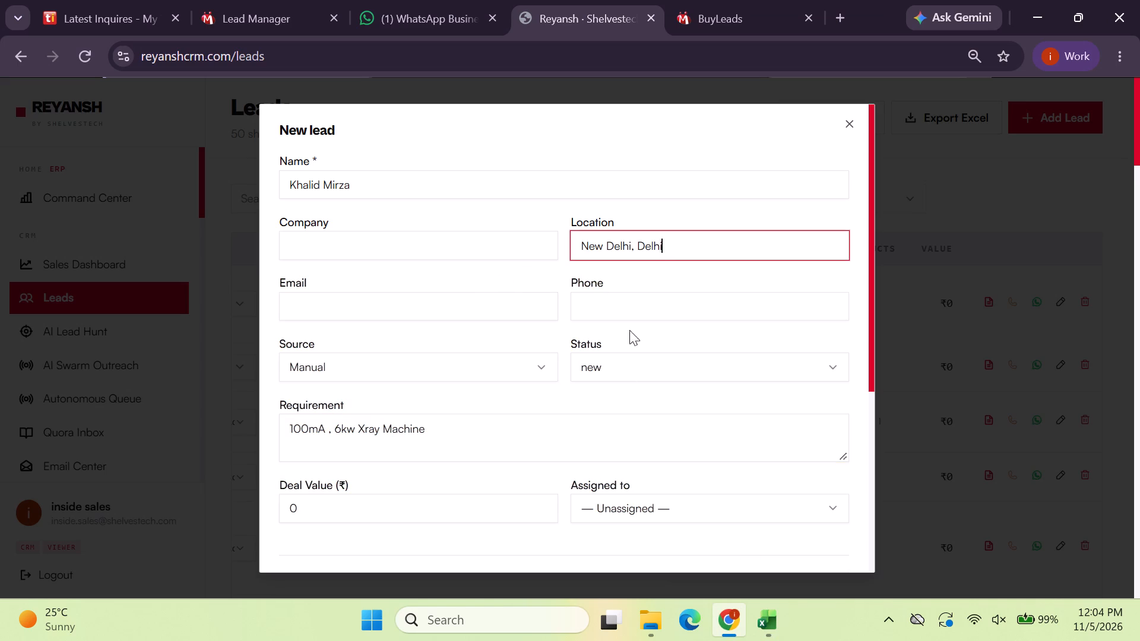
Copy the row 11 organization "Rudraksh Industries" from the lead_contacts IndiaMart sheet into the new CRM lead's company.
left_click(724, 614)
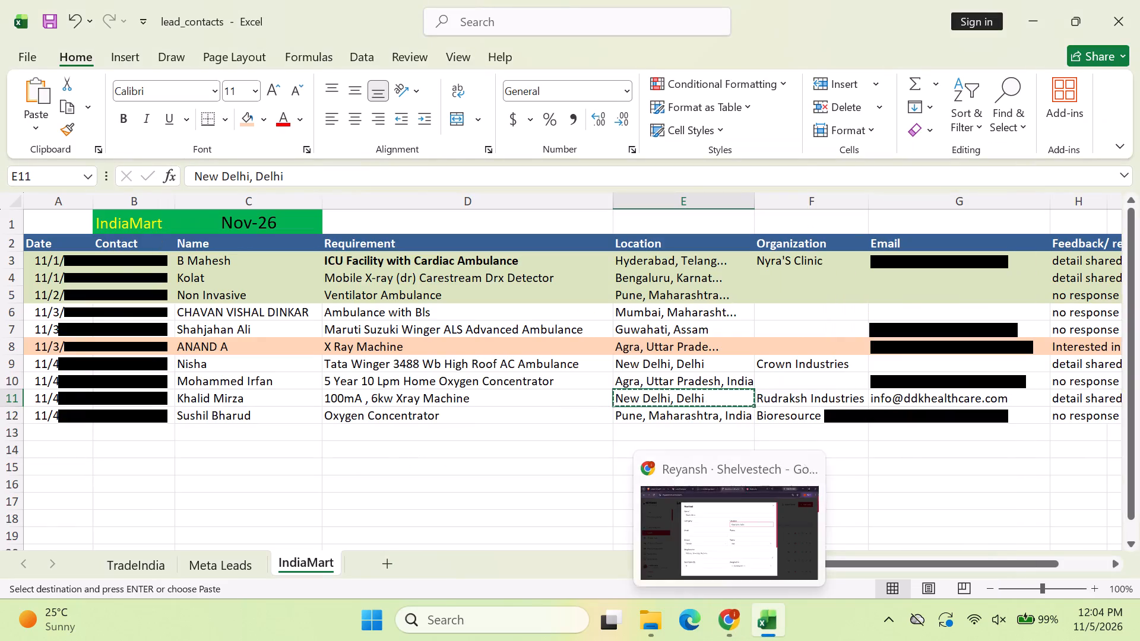
left_click(815, 394)
key("ctrl+c")
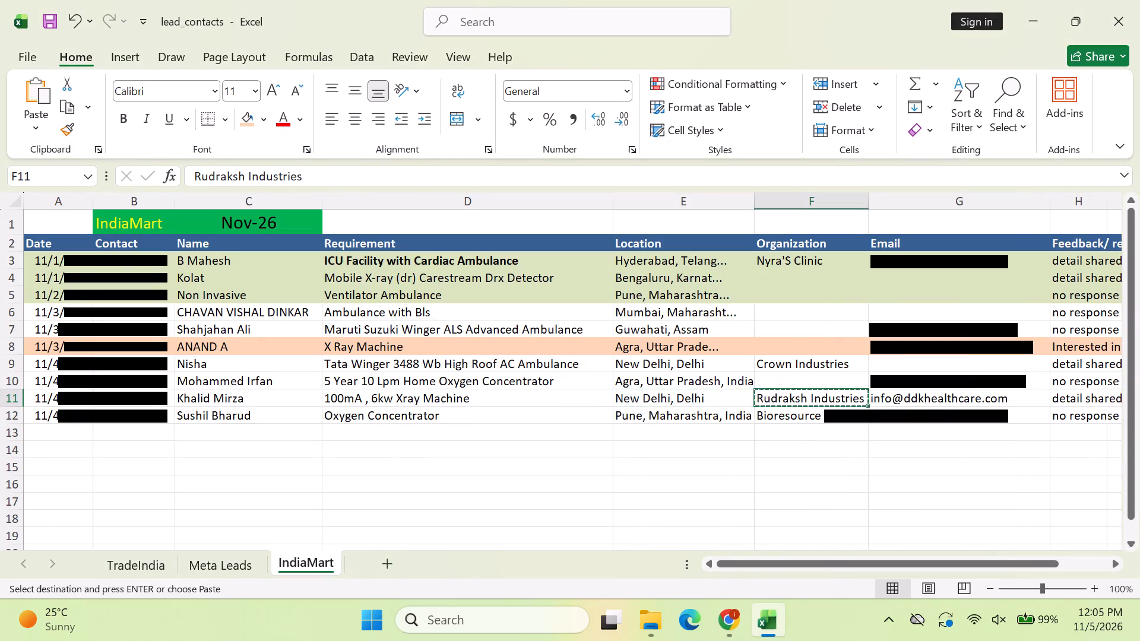
left_click(723, 616)
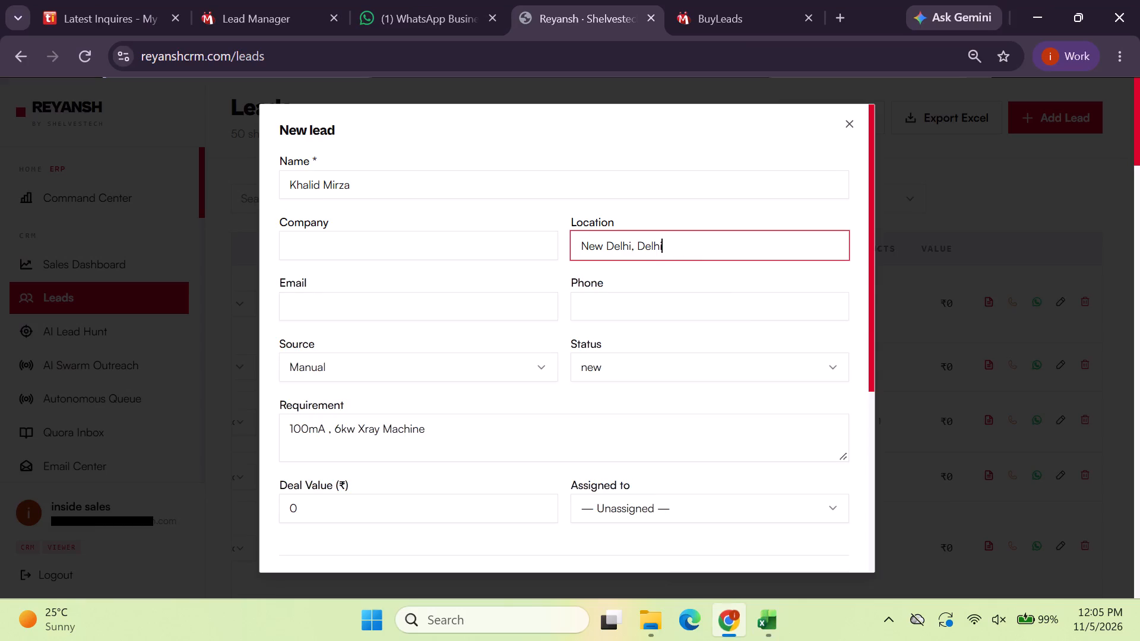
left_click(328, 243)
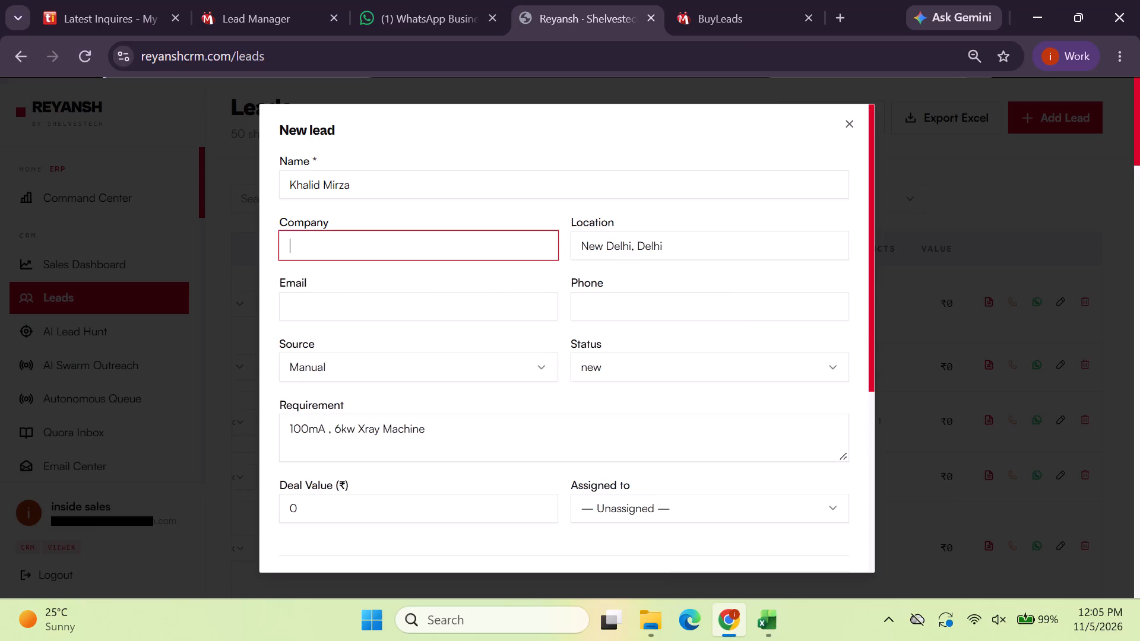
key("ctrl+v")
Copy the row 11 email address from the lead_contacts IndiaMart sheet into the new CRM lead's email.
left_click(746, 624)
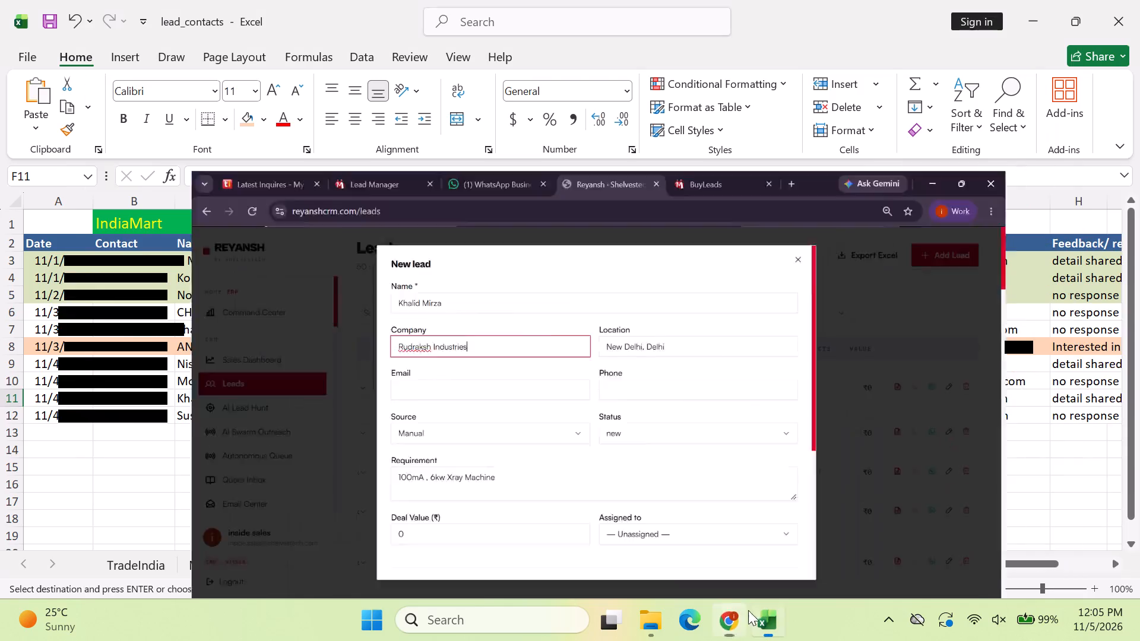
left_click(886, 398)
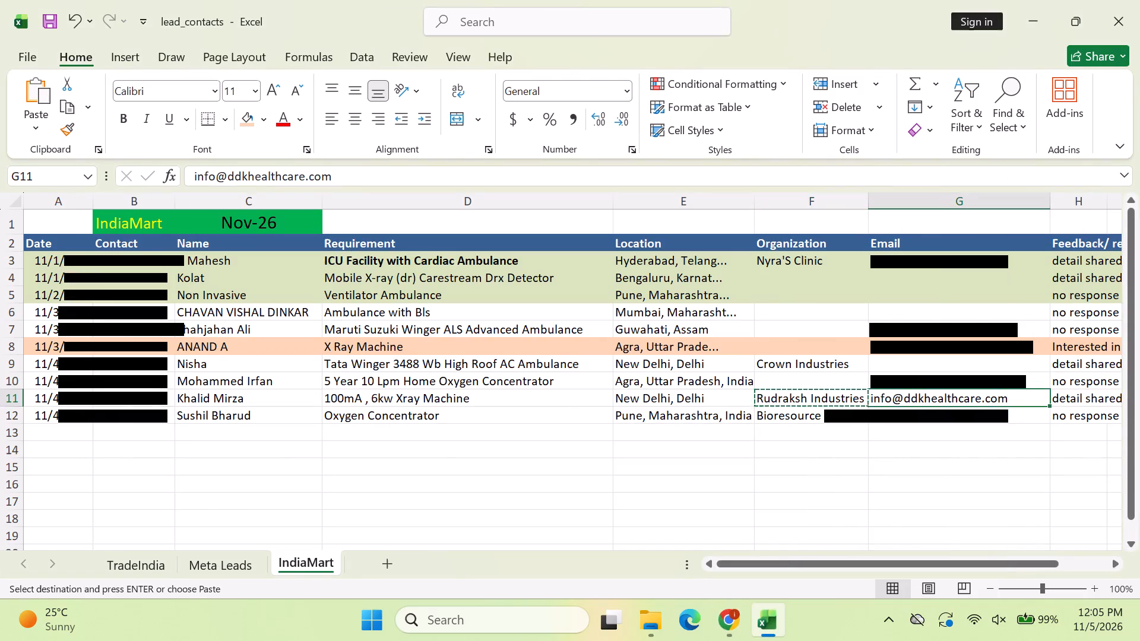
key("ctrl+c")
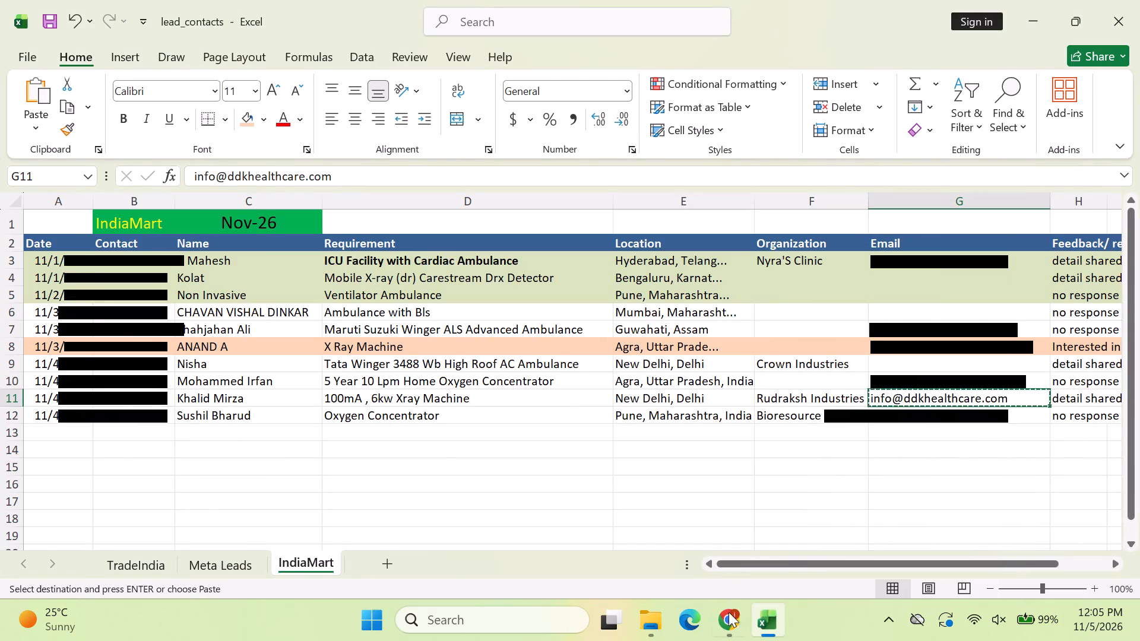
left_click(728, 613)
left_click(349, 298)
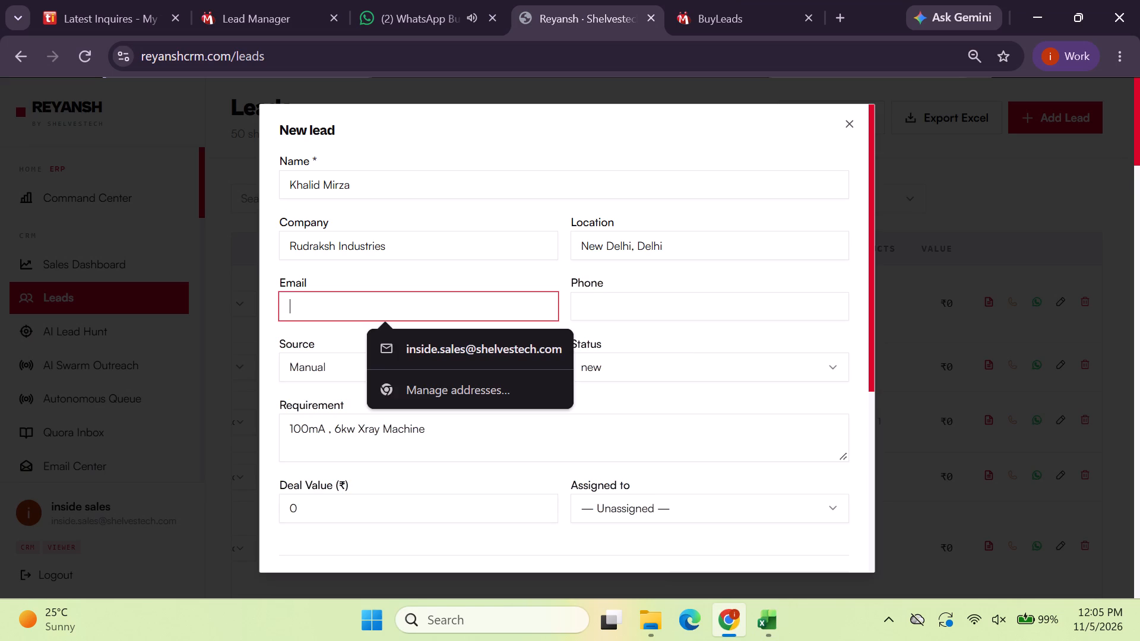
key("ctrl+v")
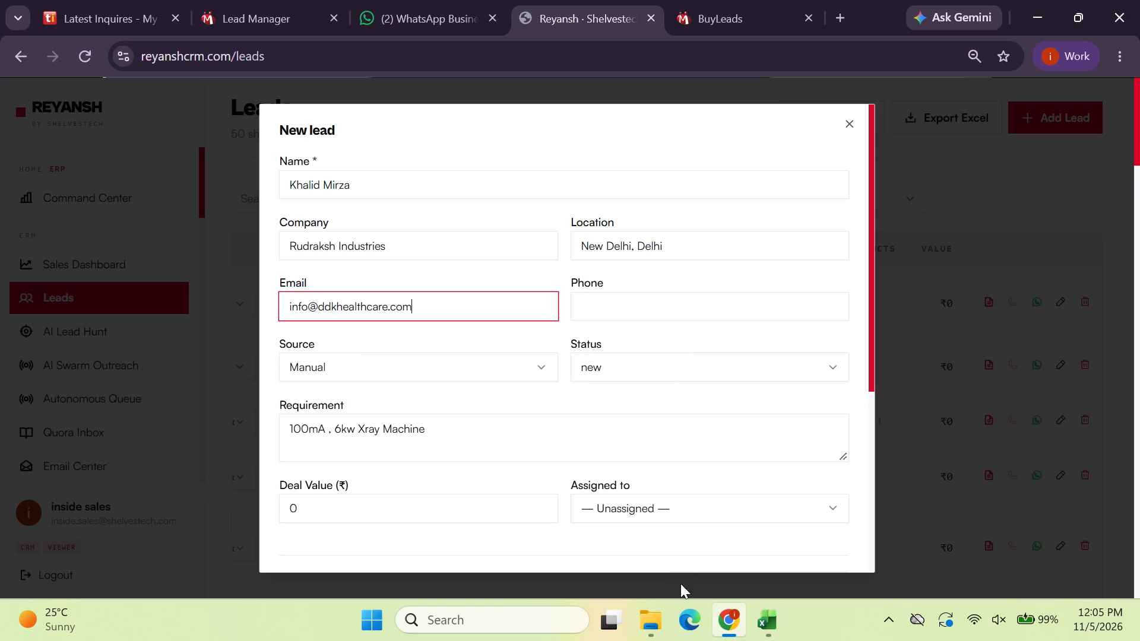
Copy the row 11 contact number from the lead_contacts IndiaMart sheet into the new CRM lead's phone.
left_click(720, 620)
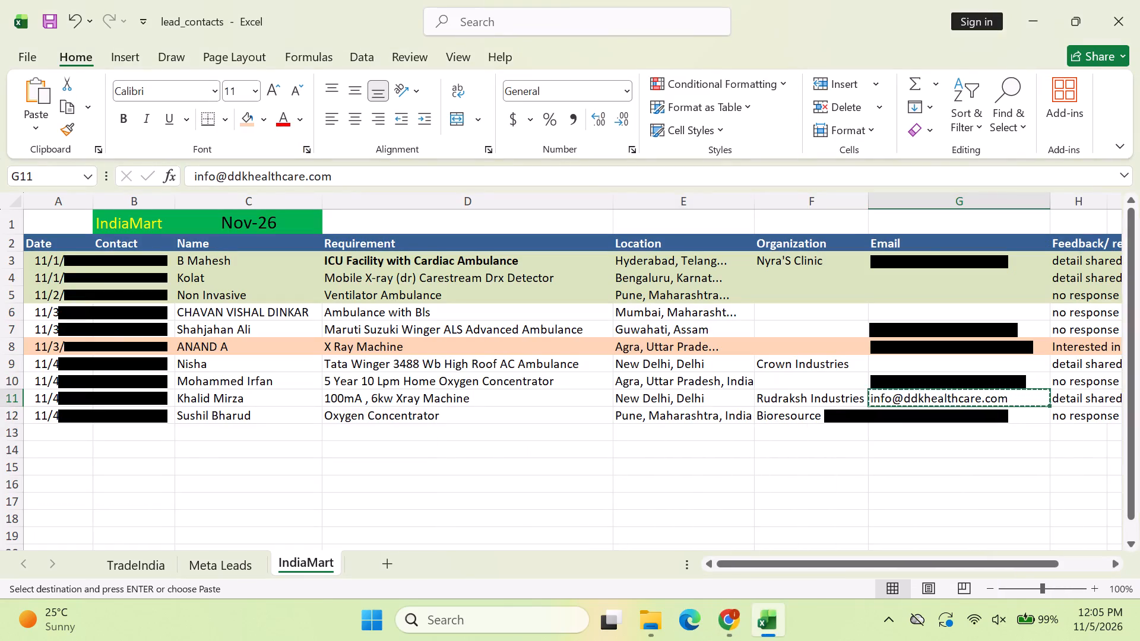
left_click(134, 394)
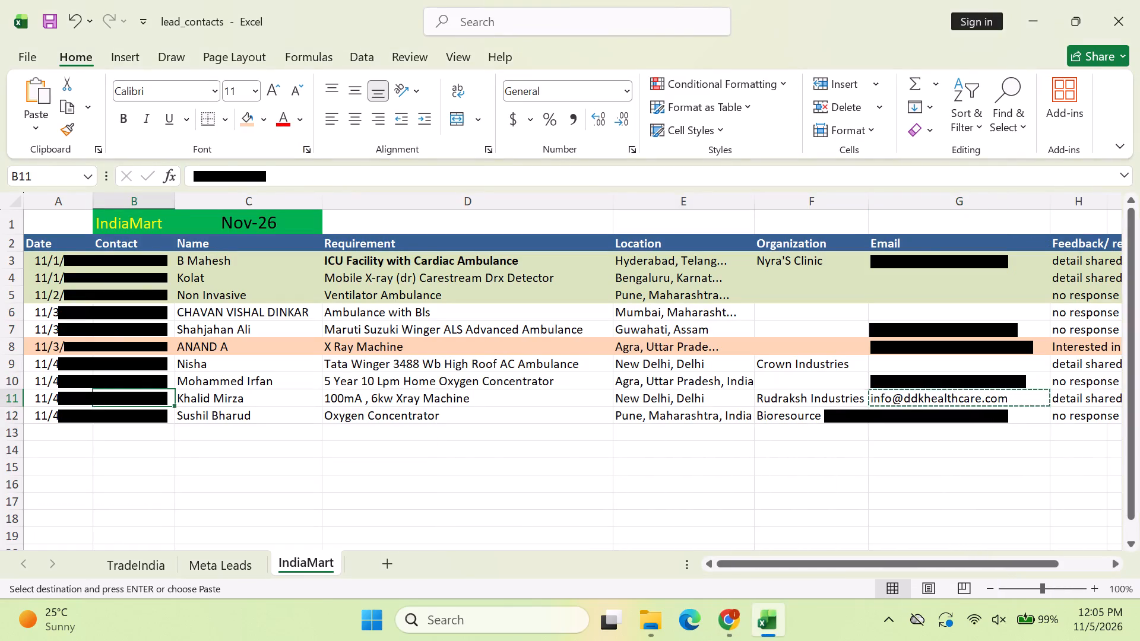
key("ctrl+c")
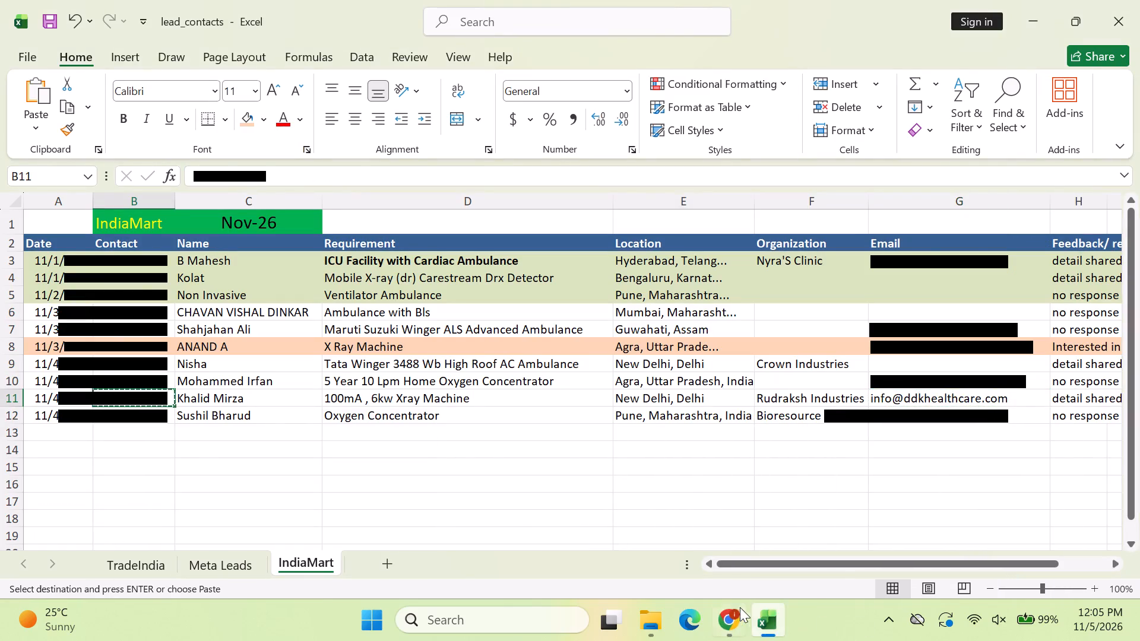
left_click(737, 616)
left_click(638, 307)
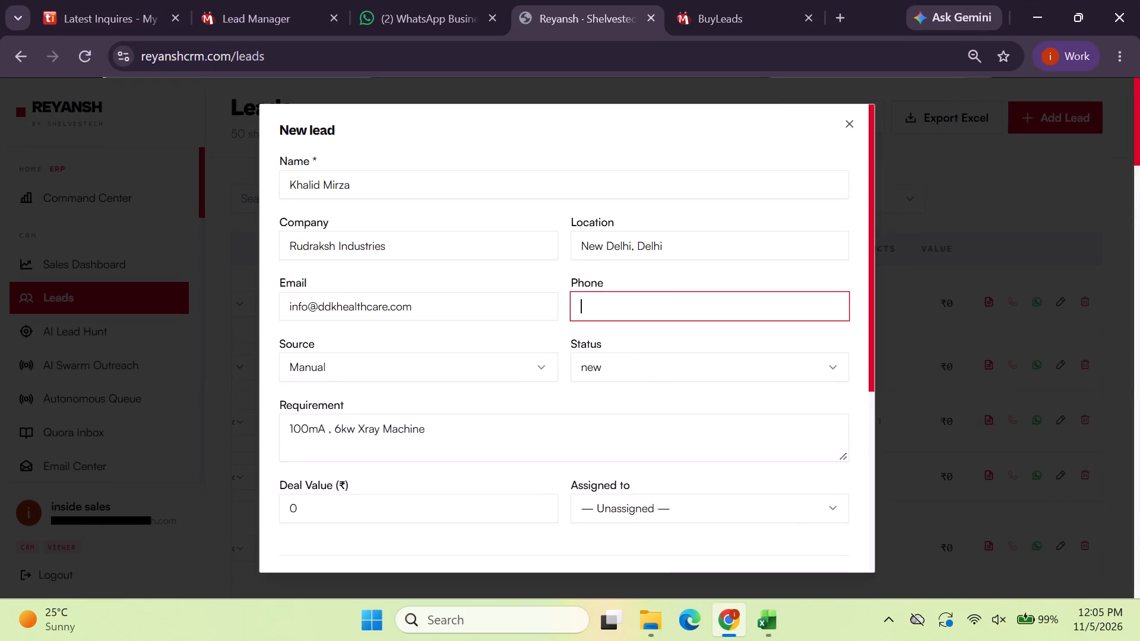
key("ctrl+v")
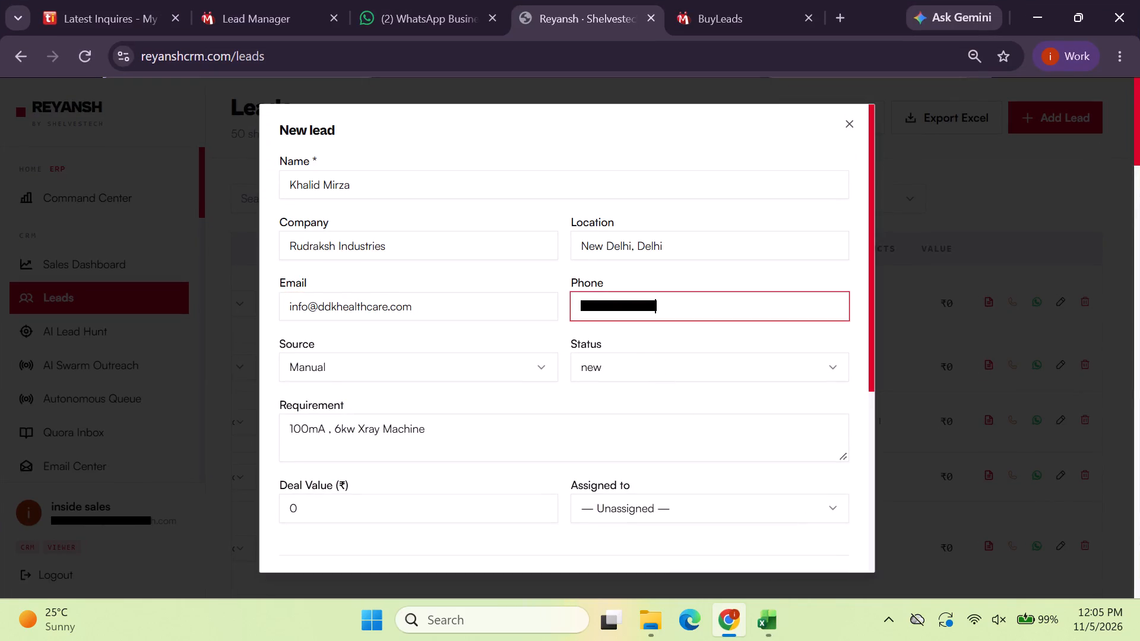
Assign the new "100mA , 6kw Xray Machine" lead to the inside sales account.
scroll(609, 367, "down", 2)
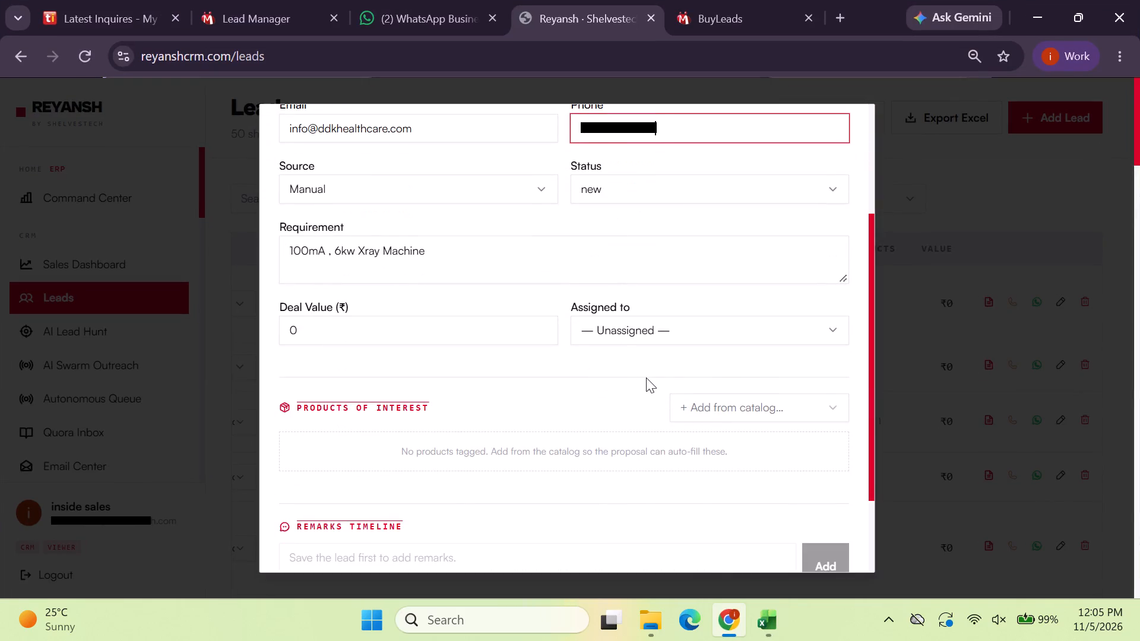
left_click(705, 327)
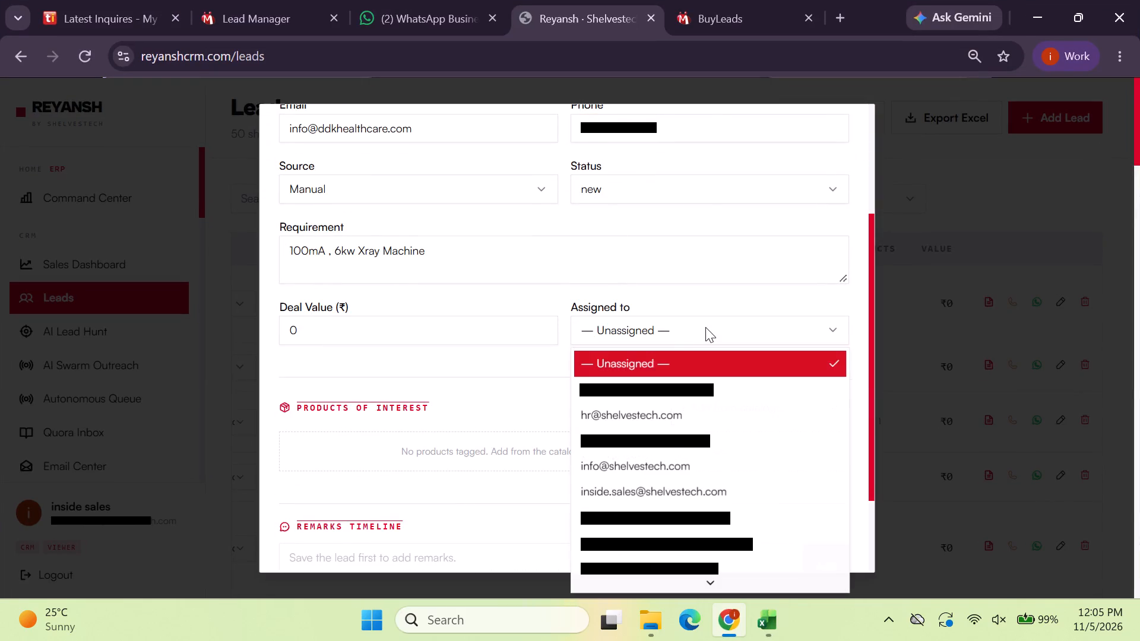
left_click(510, 405)
scroll(660, 337, "up", 1)
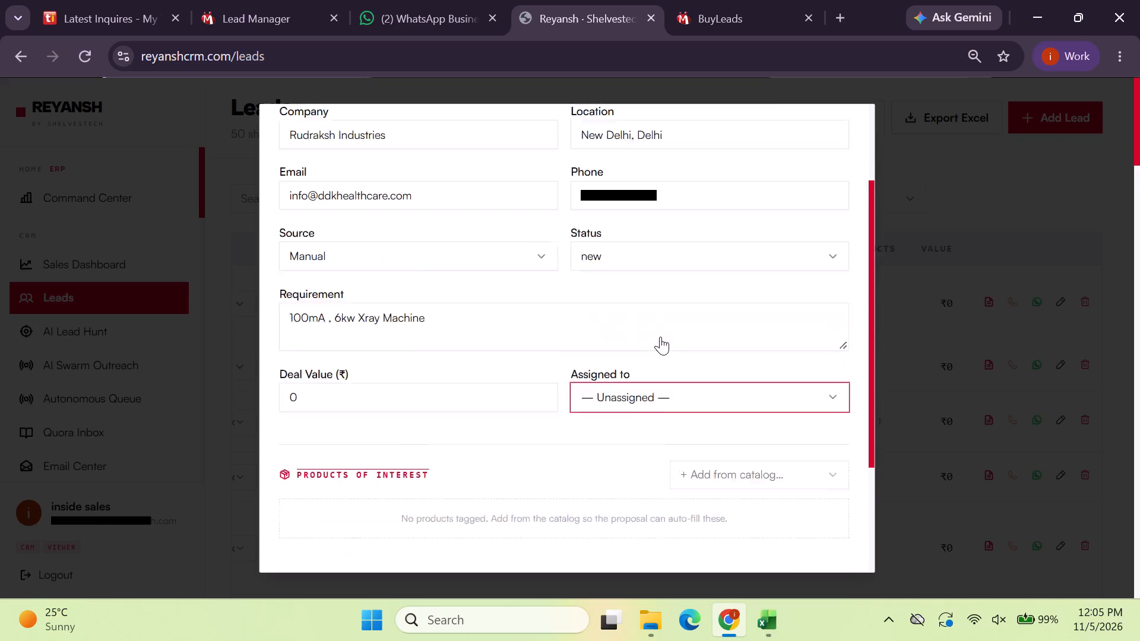
scroll(660, 337, "up", 2)
scroll(661, 336, "down", 2)
left_click(688, 322)
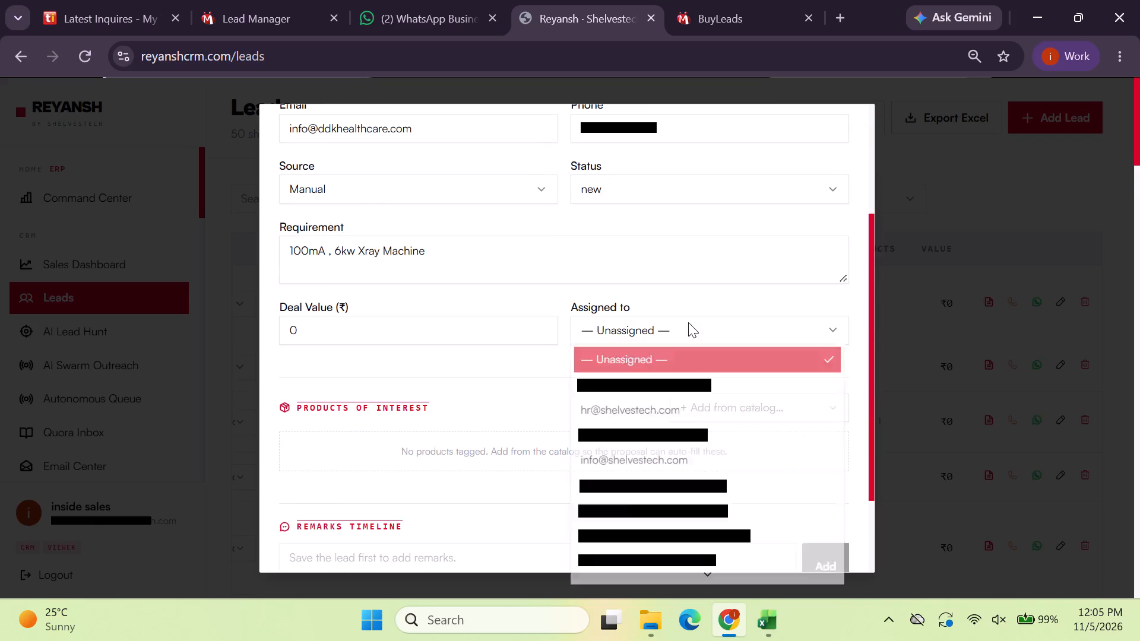
Set the inside sales account as assignee of the new "100mA , 6kw Xray Machine" lead and save the lead.
left_click(658, 494)
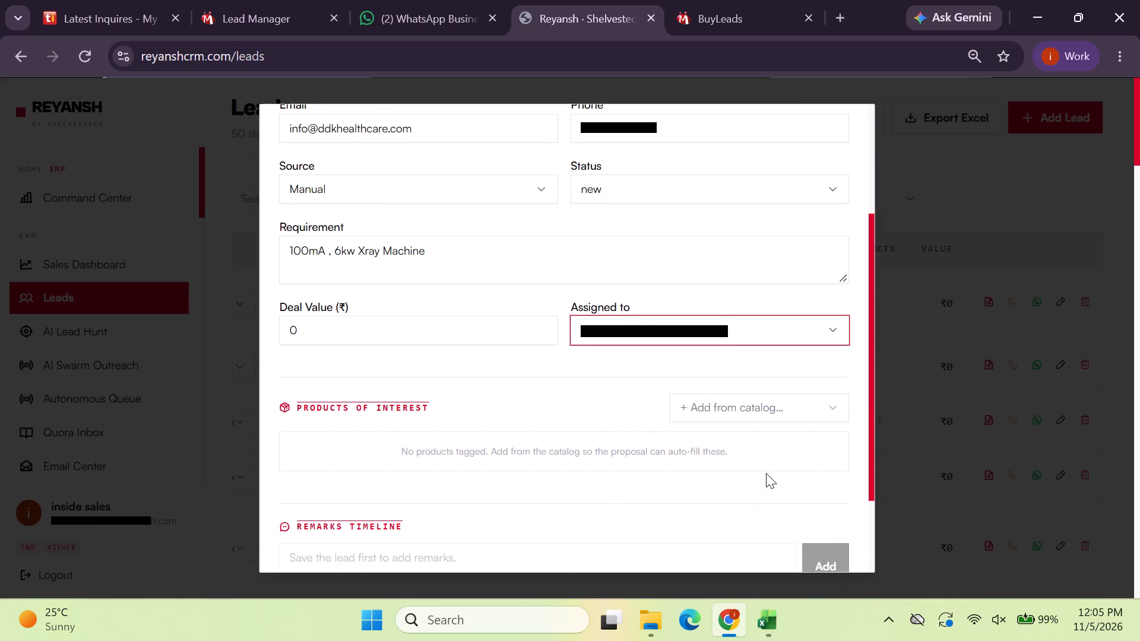
scroll(766, 473, "down", 5)
left_click(801, 531)
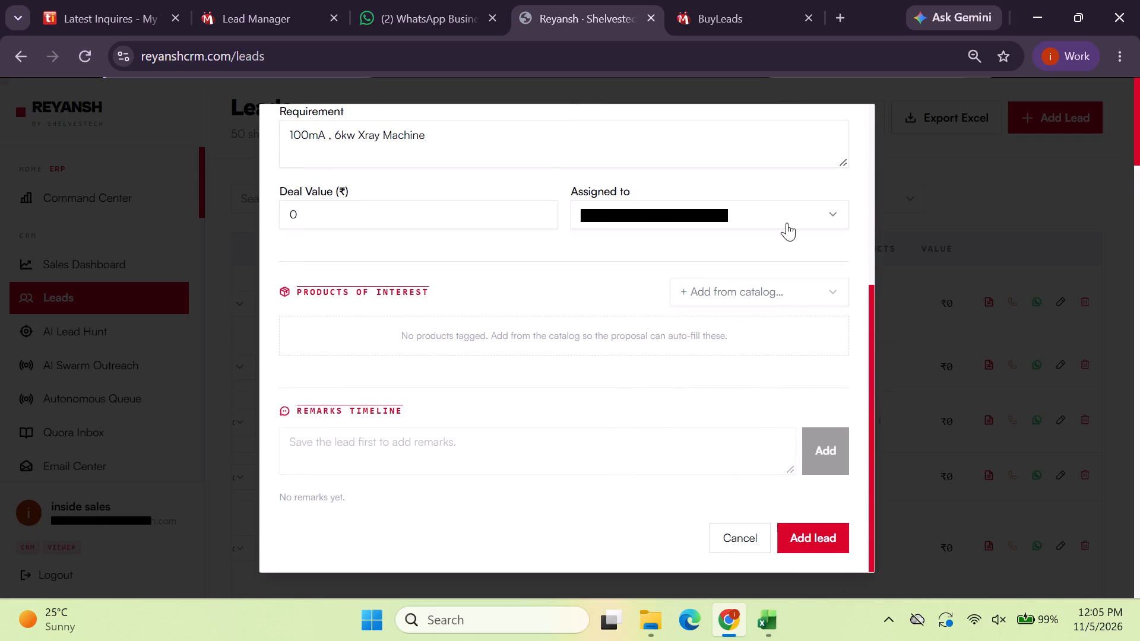
Log a "Callback later" activity for the new Rudraksh Industries lead.
left_click(1015, 288)
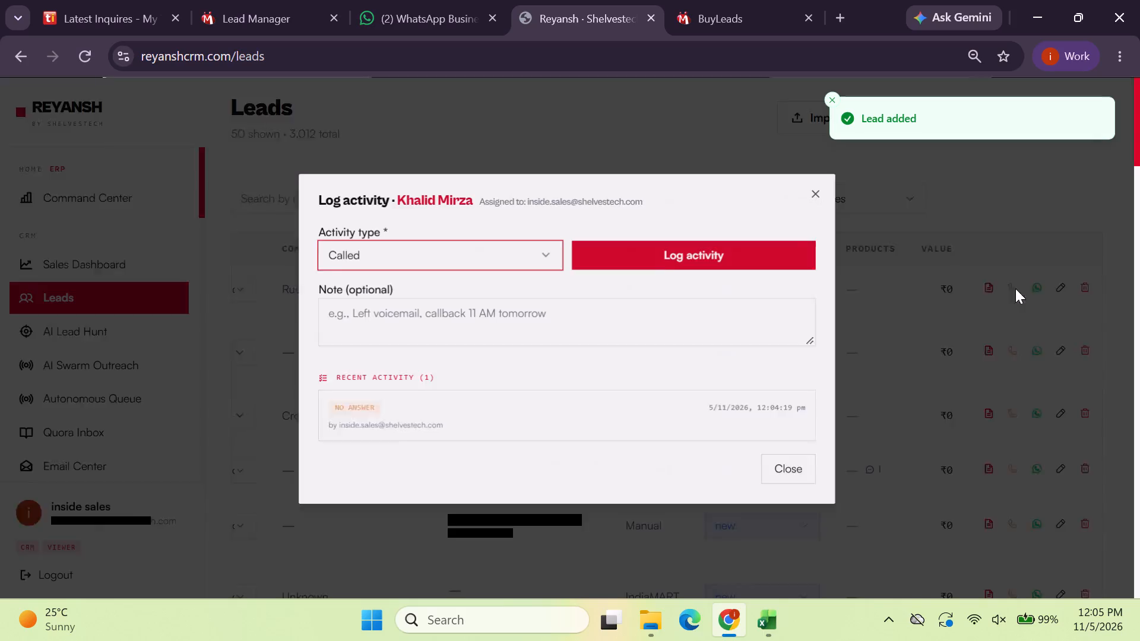
left_click(492, 255)
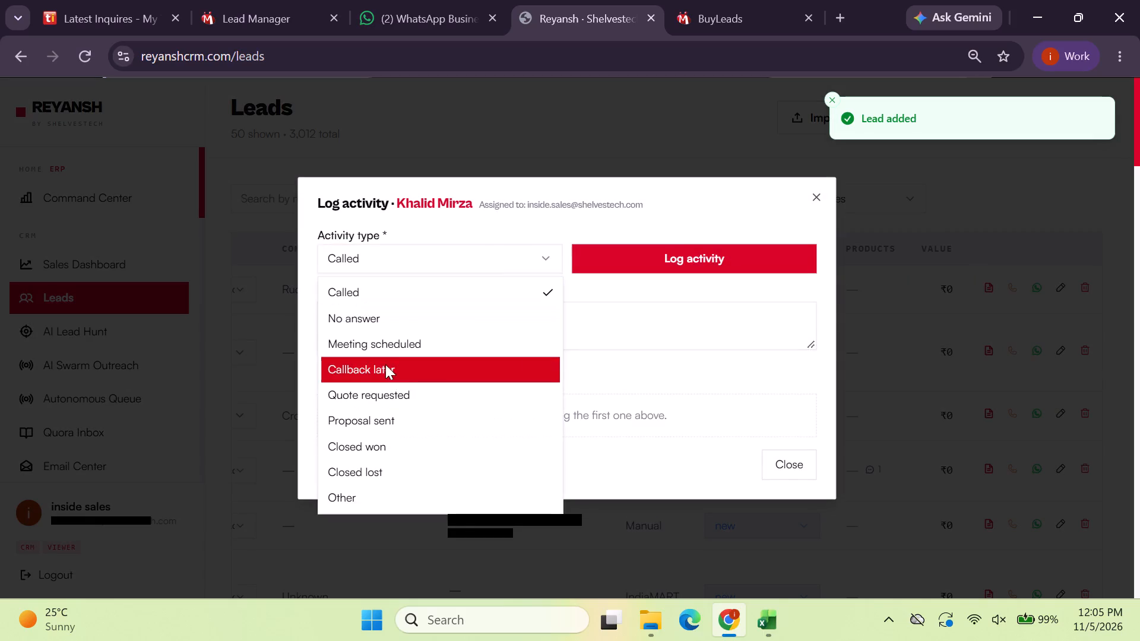
left_click(385, 364)
left_click(695, 259)
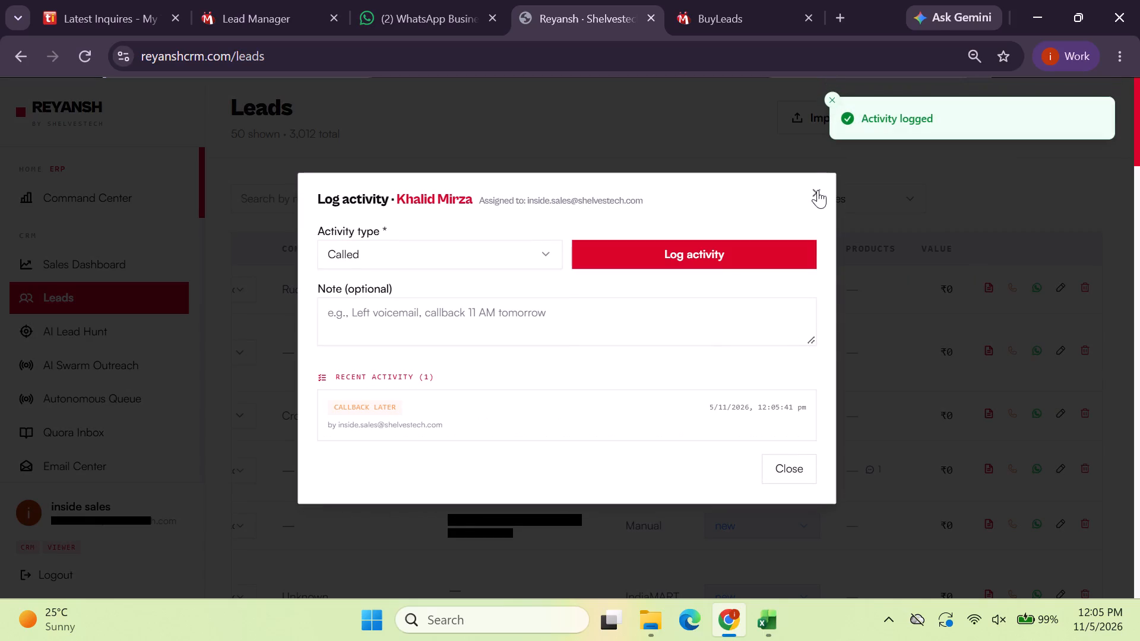
left_click(818, 191)
Copy the row 10 email from the lead_contacts IndiaMart sheet into the existing CRM lead for "5 Year 10 Lpm Home Oxygen Concentrator".
left_click(765, 611)
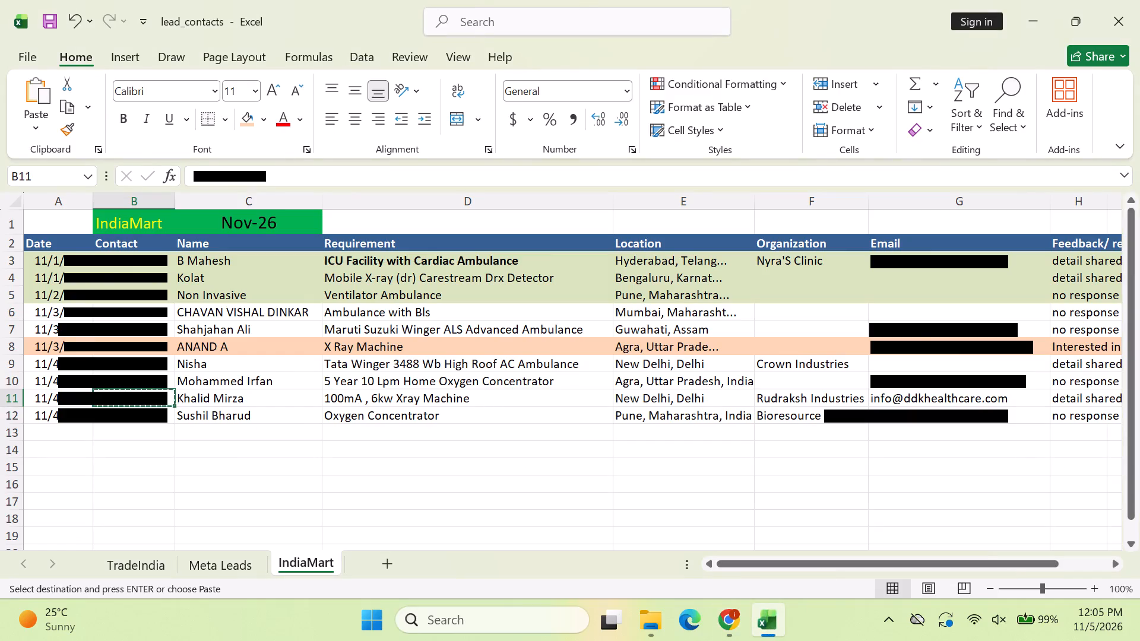
left_click(958, 396)
left_click(929, 378)
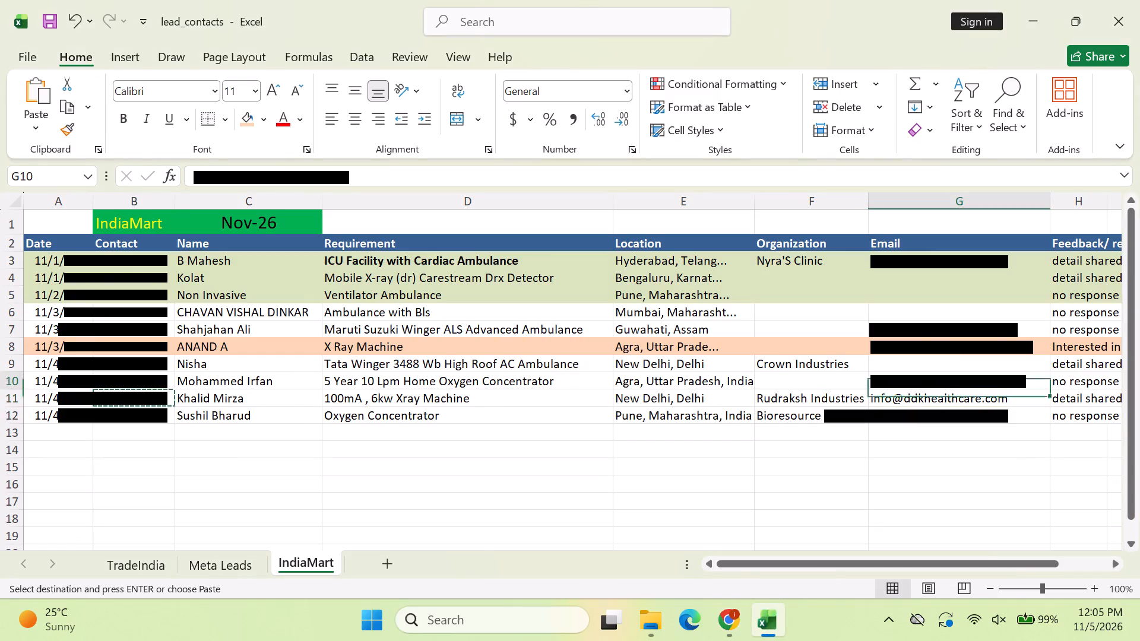
key("ctrl+c")
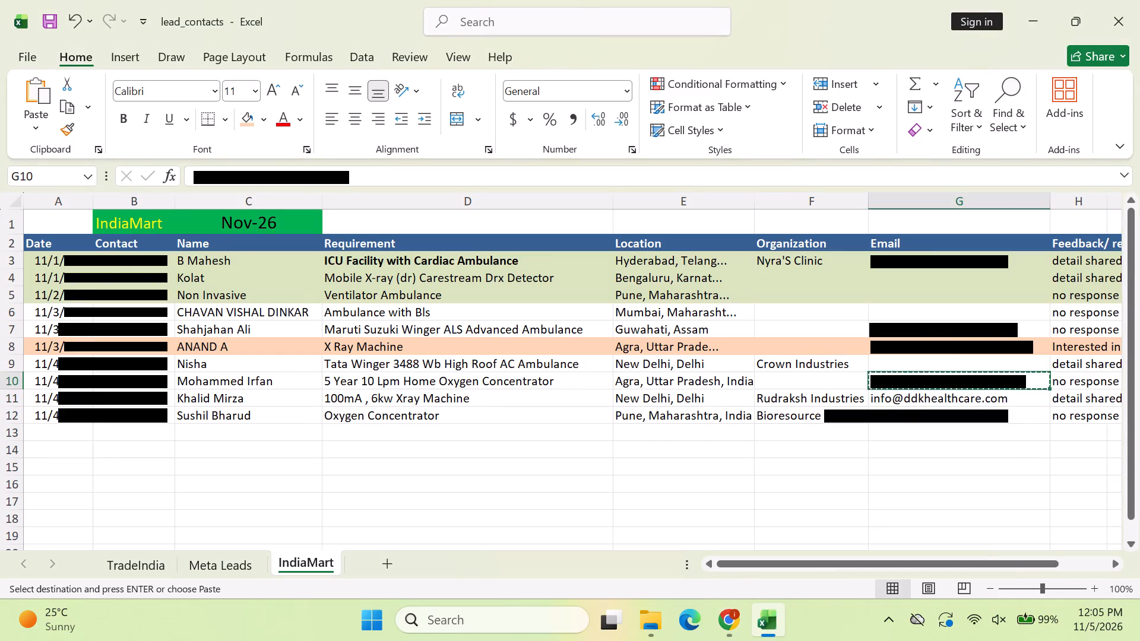
left_click(729, 623)
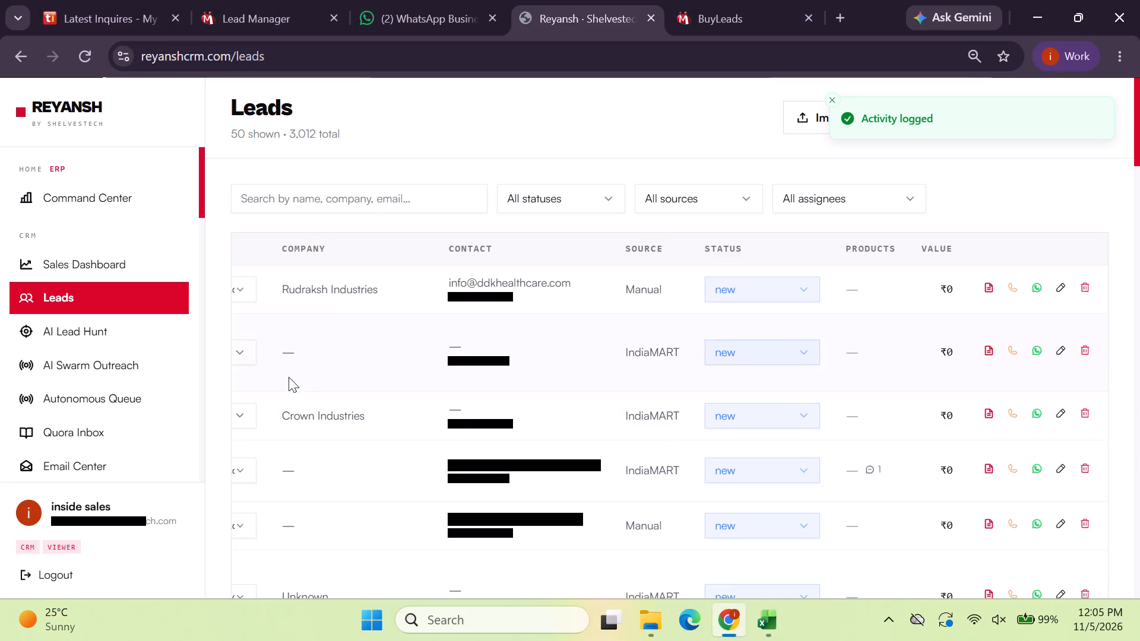
left_click(1062, 352)
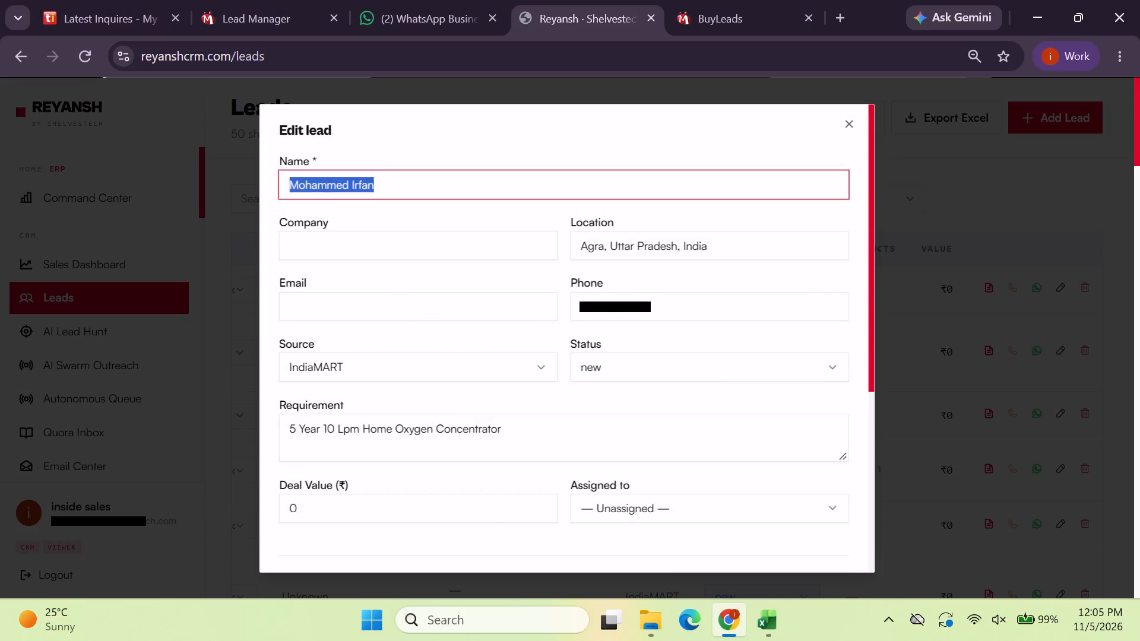
left_click(348, 247)
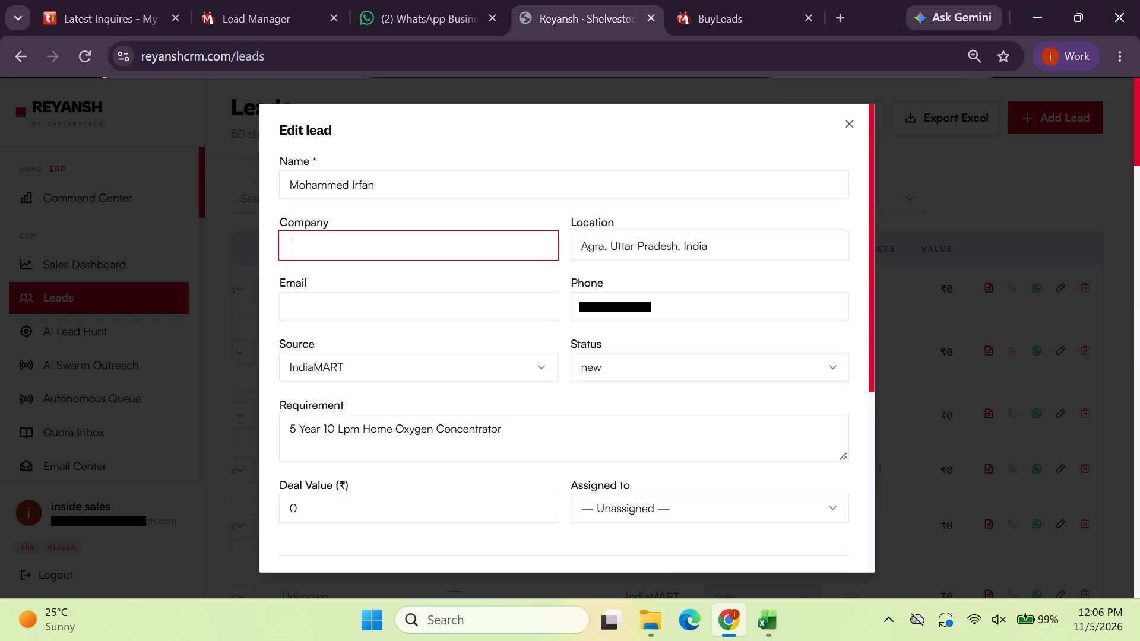
left_click(324, 304)
key("ctrl+v")
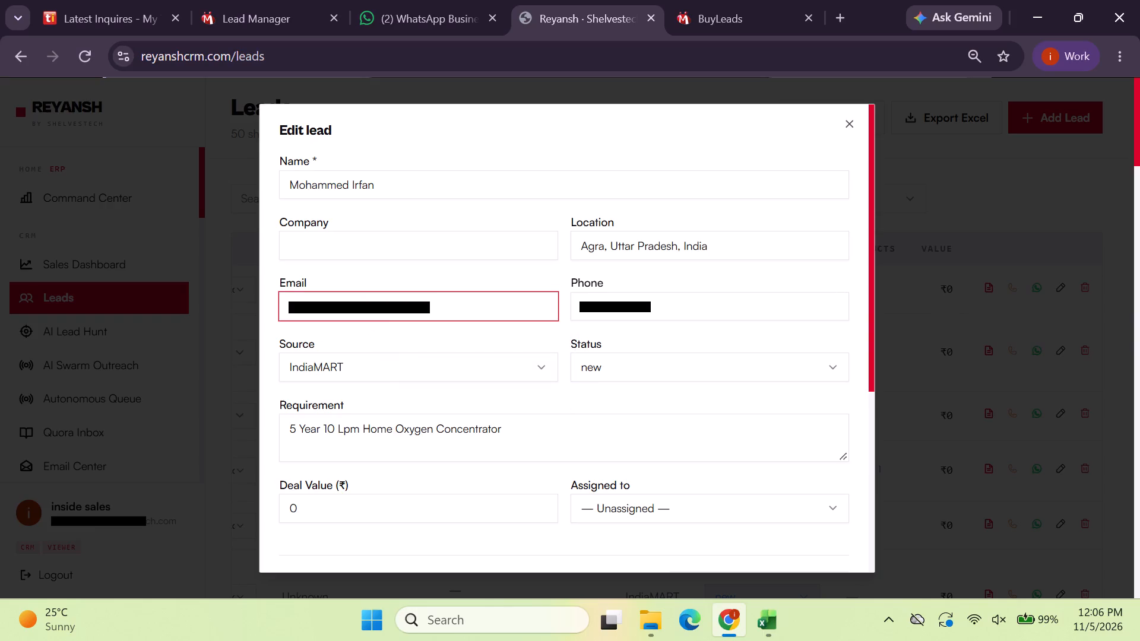
Save the email added to the "5 Year 10 Lpm Home Oxygen Concentrator" lead.
scroll(696, 412, "down", 5)
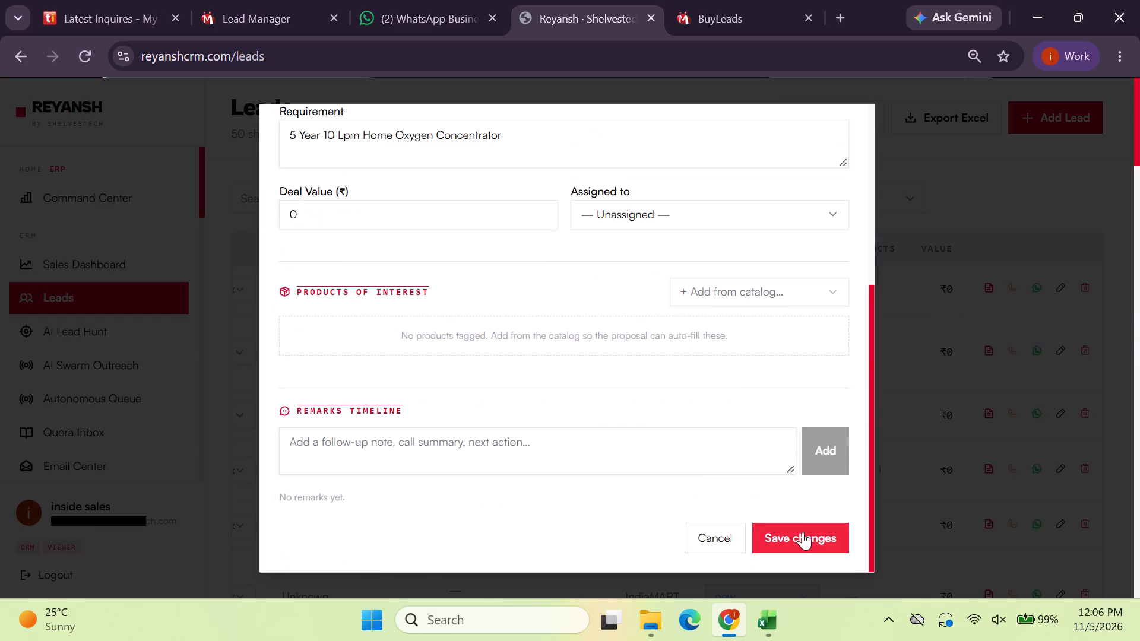
left_click(804, 532)
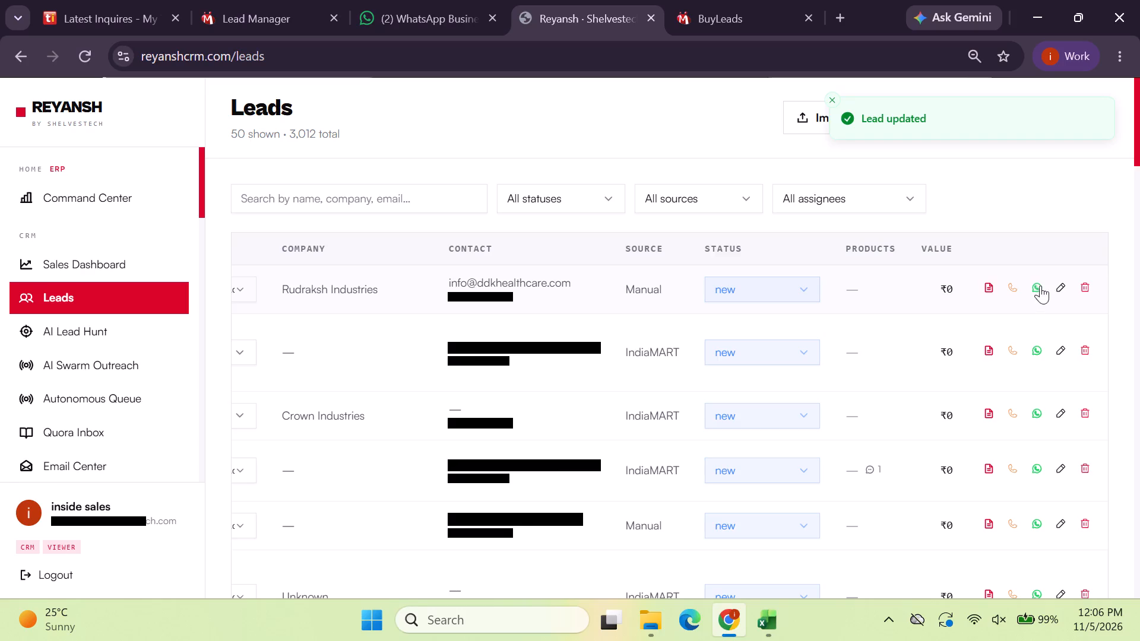
Change the source of the Rudraksh Industries lead to IndiaMART and save it.
left_click(1063, 287)
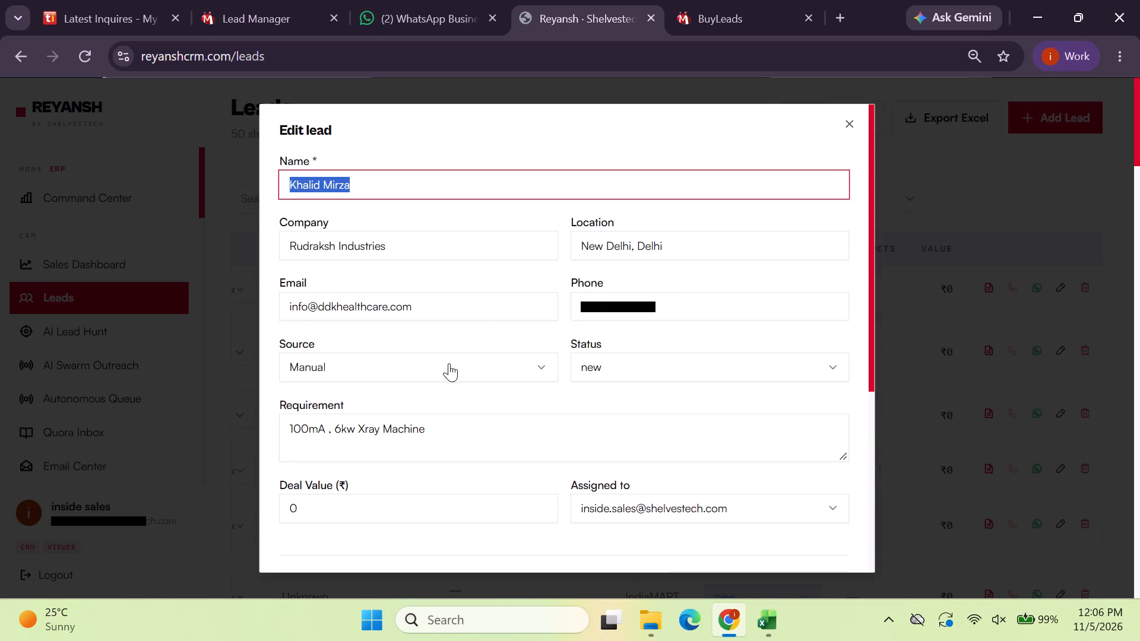
left_click(449, 363)
left_click(330, 149)
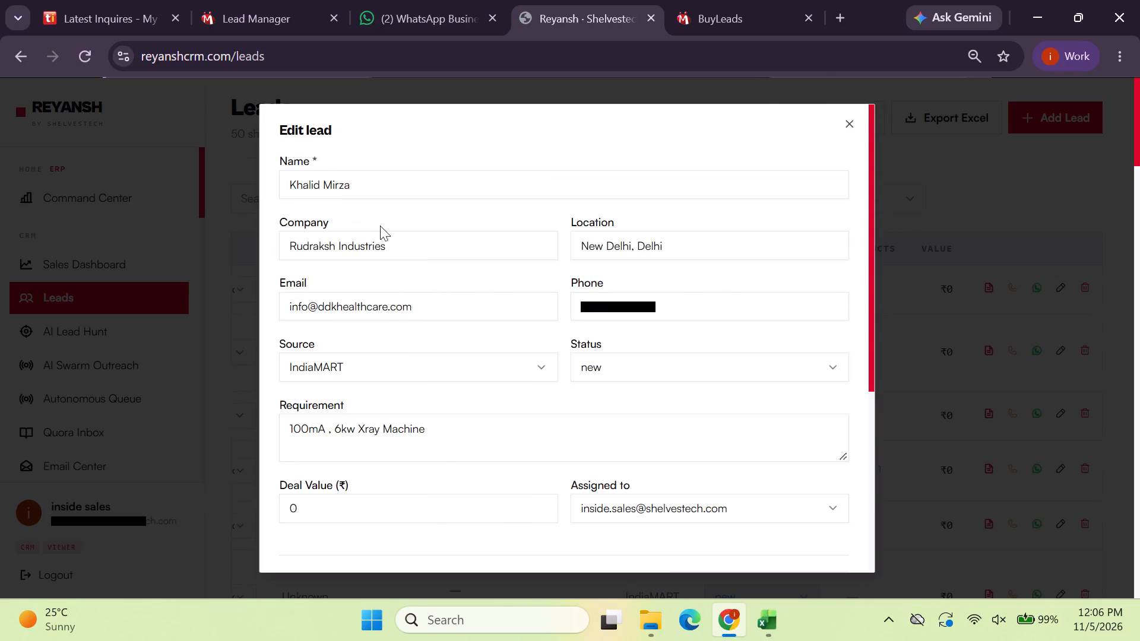
scroll(697, 465, "down", 5)
left_click(794, 538)
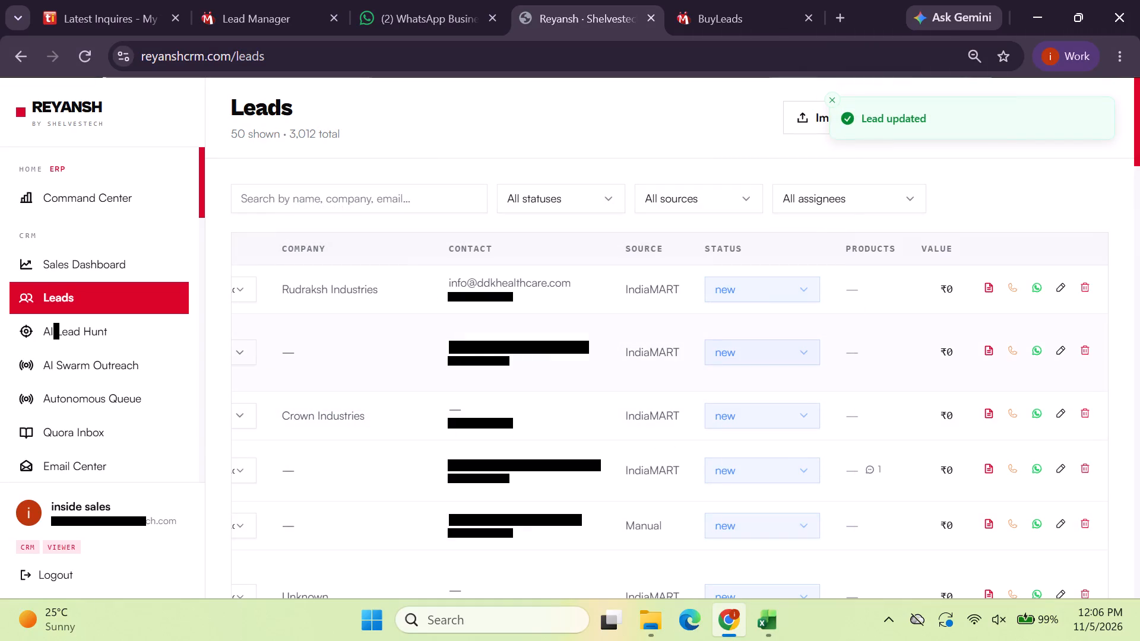
Start another new CRM lead and copy the row 12 contact number from the lead_contacts IndiaMart sheet into its phone.
left_click(736, 618)
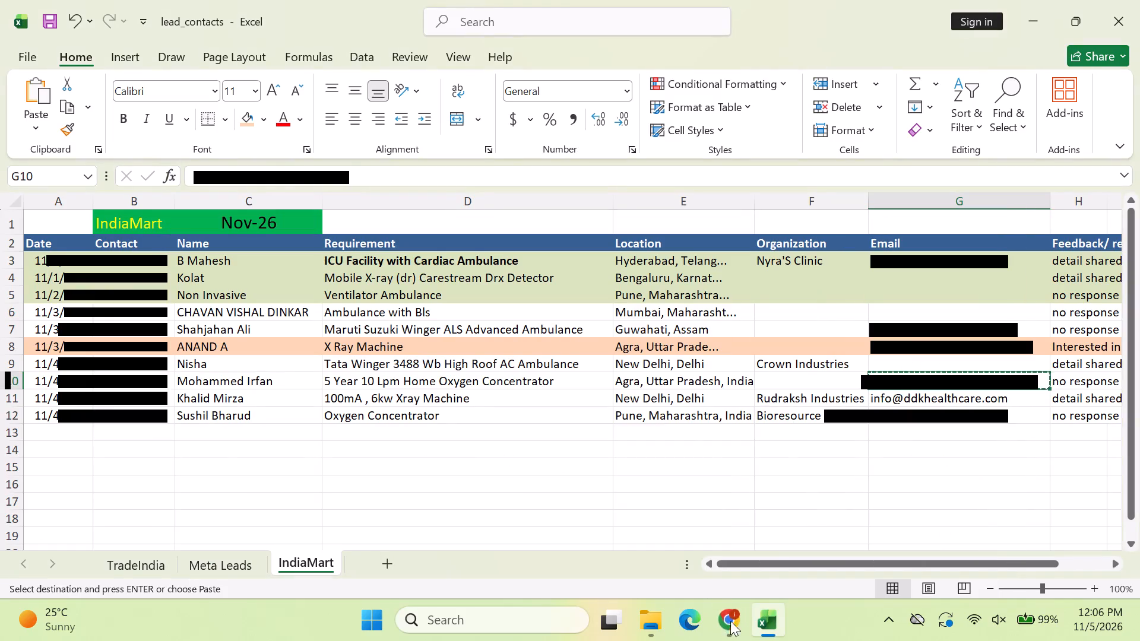
left_click_drag(833, 562, 892, 559)
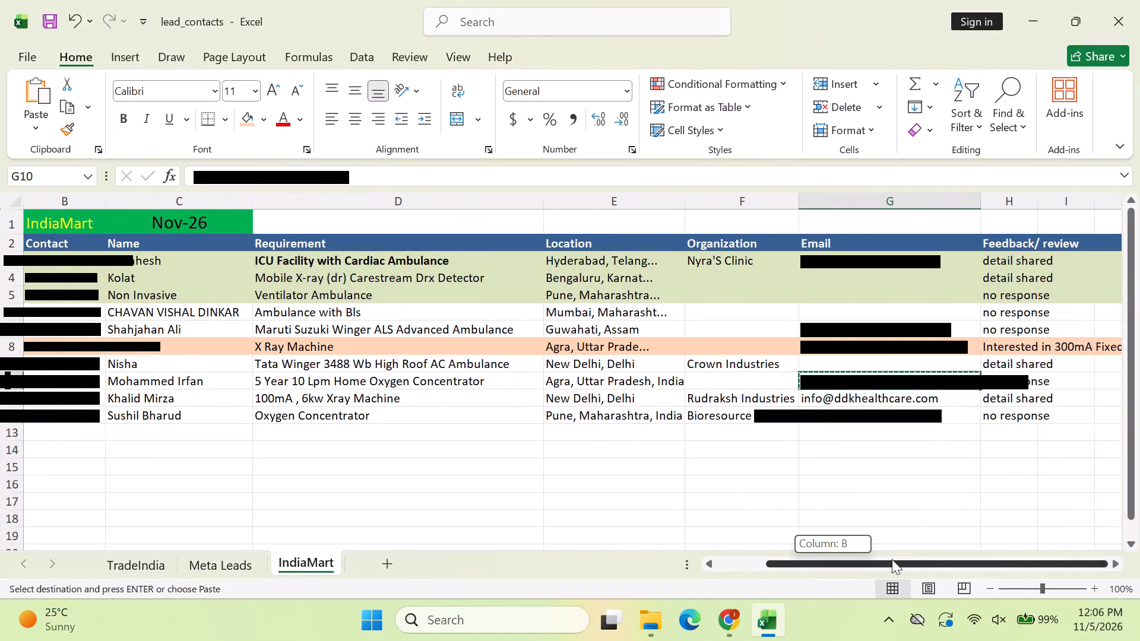
left_click_drag(892, 559, 701, 572)
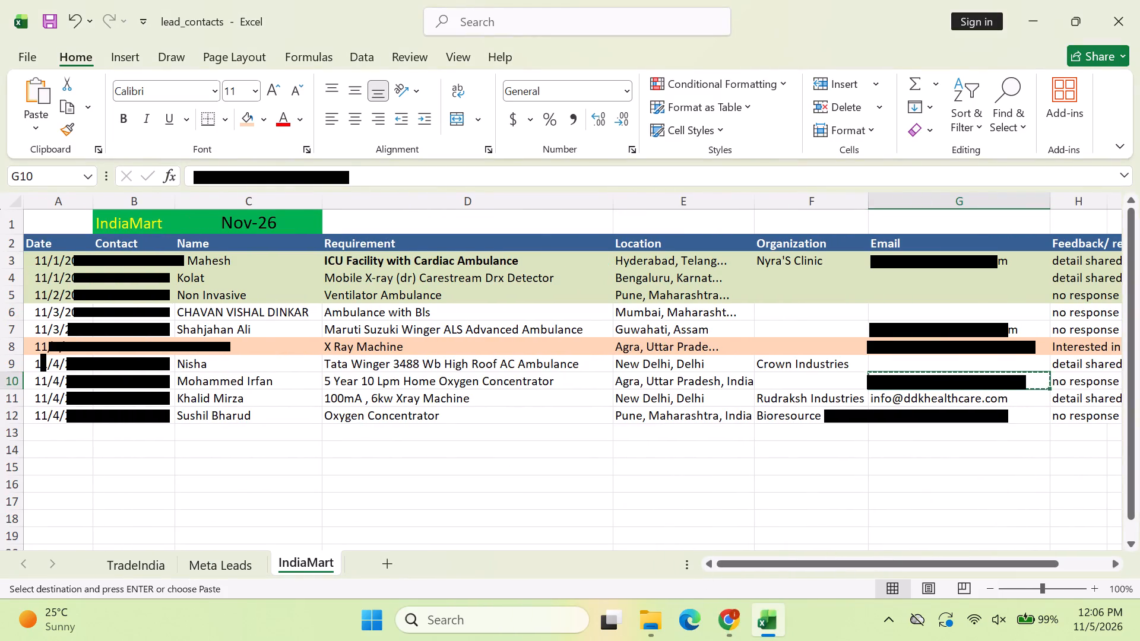
left_click(72, 402)
left_click(72, 421)
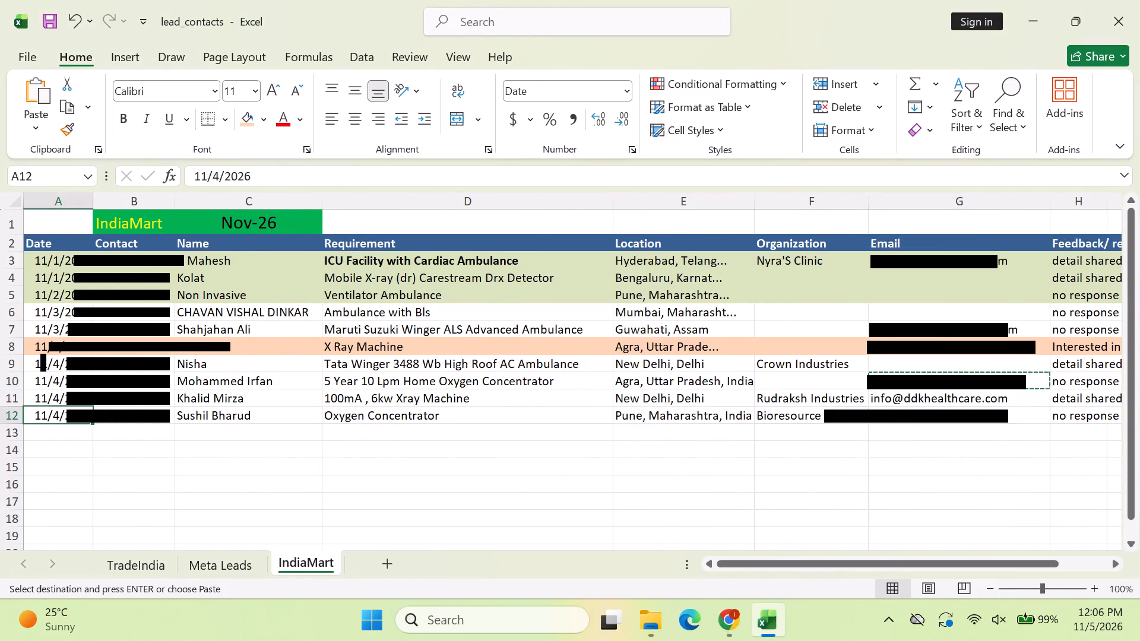
left_click(129, 417)
key("ctrl+c")
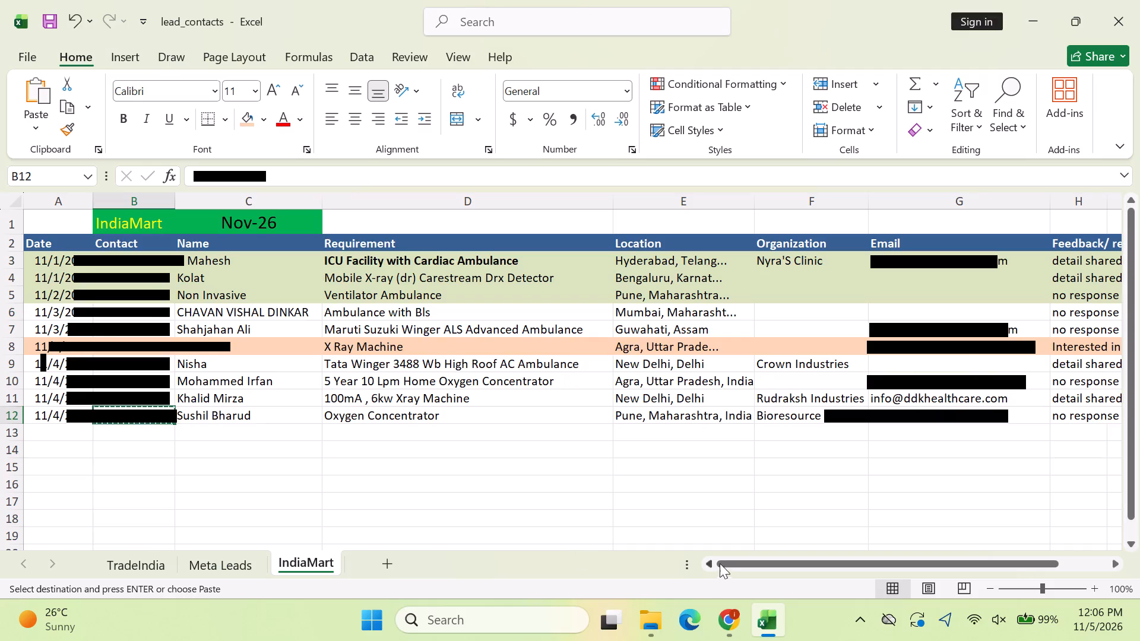
left_click(735, 615)
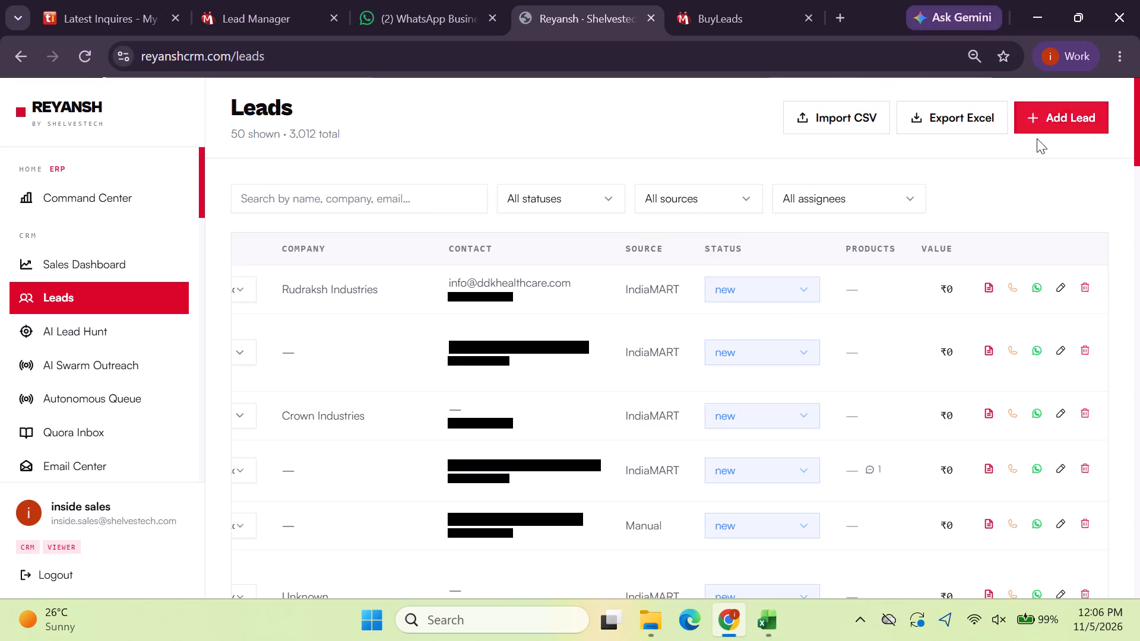
left_click(1044, 119)
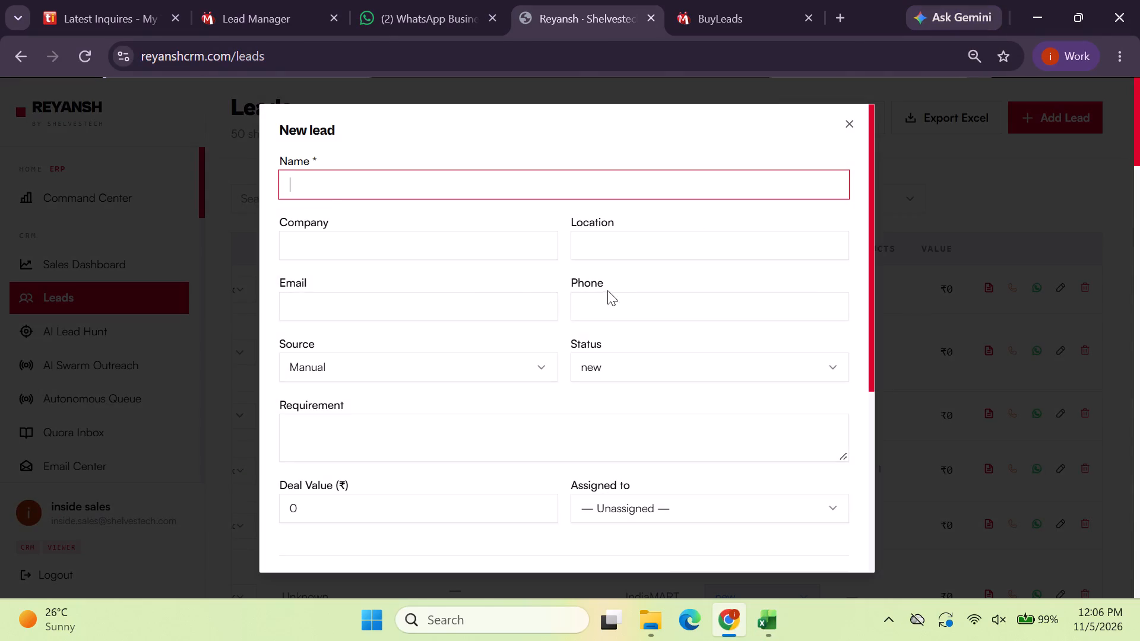
left_click(607, 300)
key("ctrl+v")
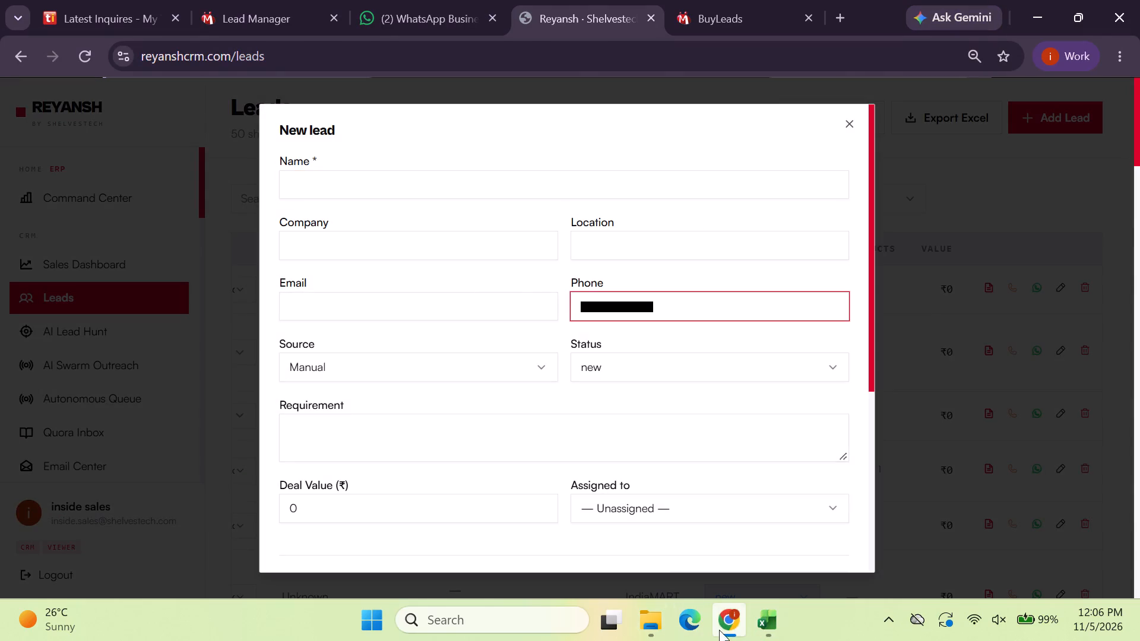
Copy the row 12 contact name from the lead_contacts IndiaMart sheet into the new CRM lead.
left_click(731, 627)
left_click(251, 421)
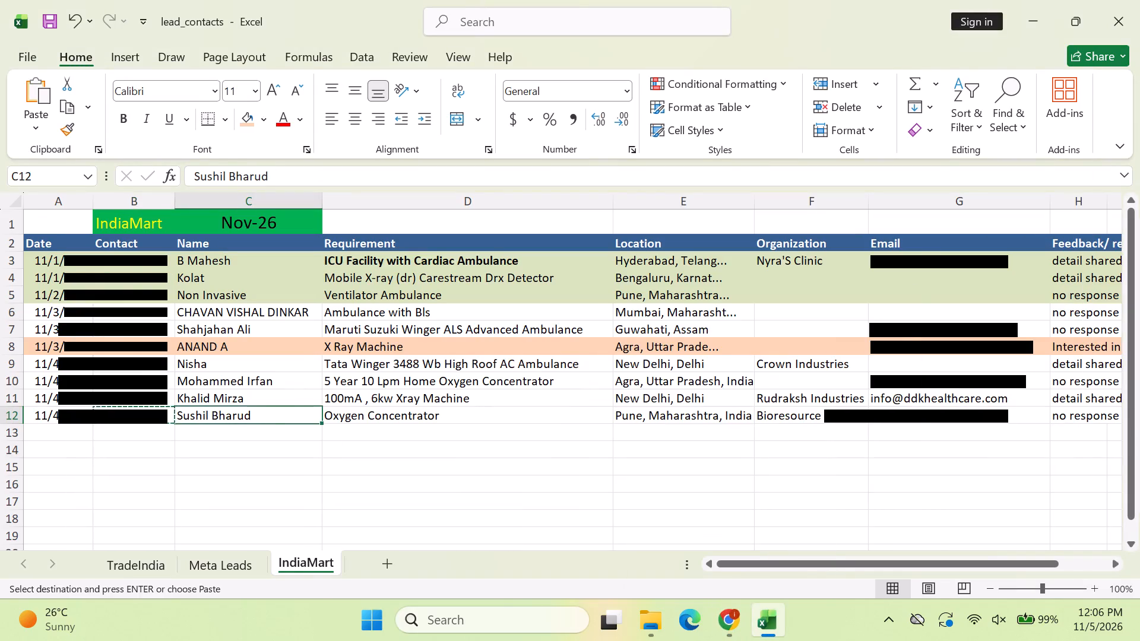
key("ctrl+c")
left_click(723, 613)
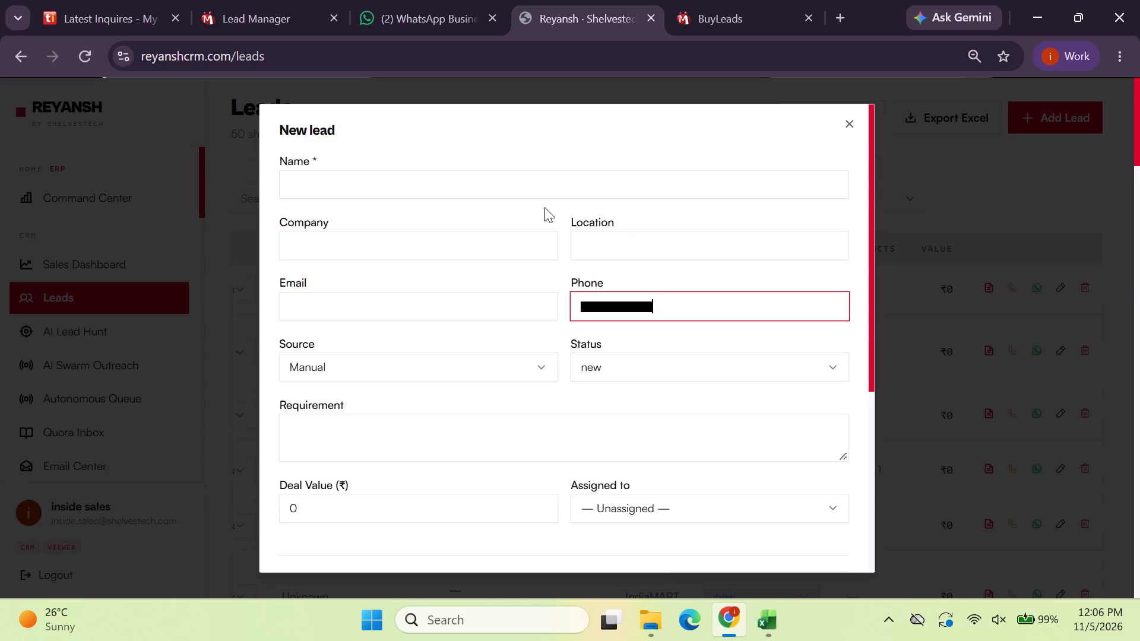
left_click(316, 176)
key("ctrl+v")
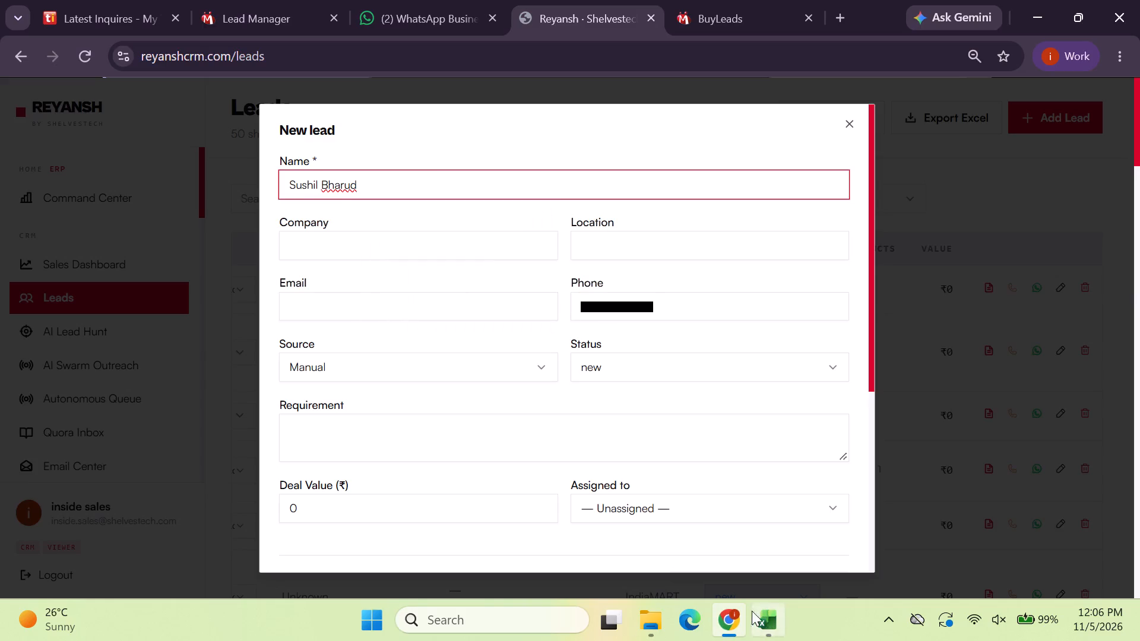
Copy the row 12 requirement "Oxygen Concentrator" from the lead_contacts IndiaMart sheet into the new CRM lead.
left_click(730, 619)
left_click(429, 420)
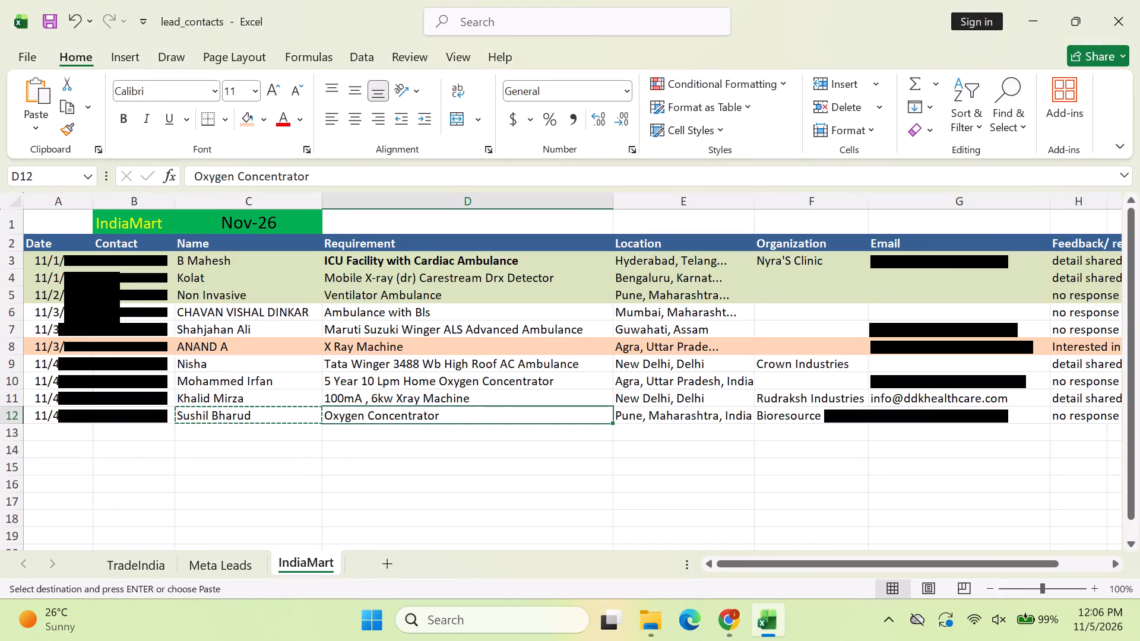
key("ctrl+c")
left_click(730, 623)
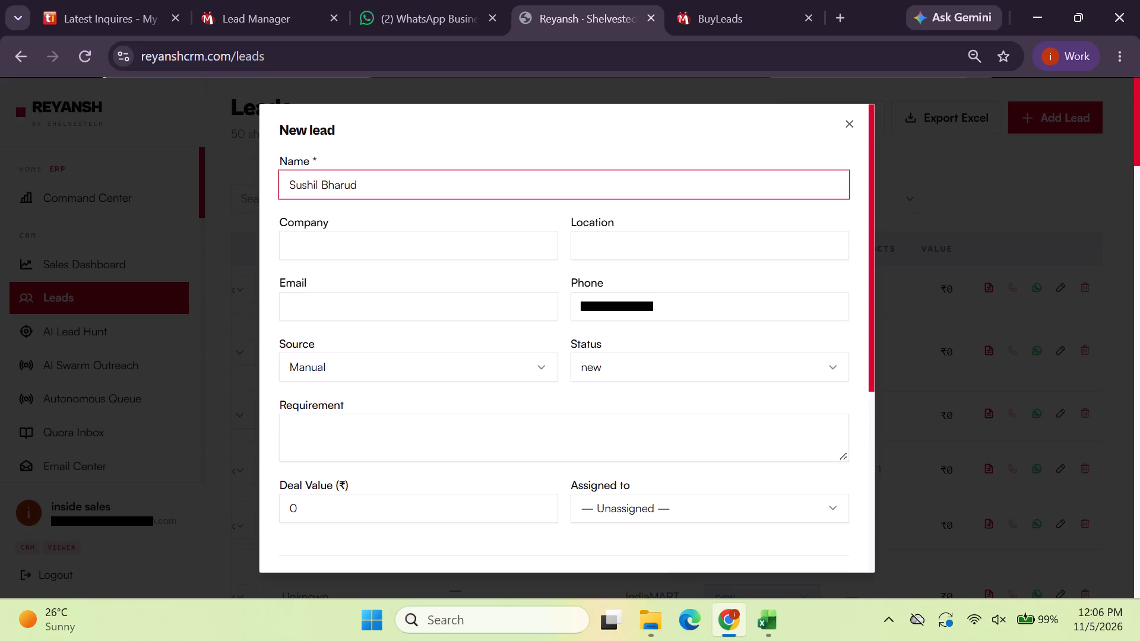
left_click(300, 448)
key("ctrl+v")
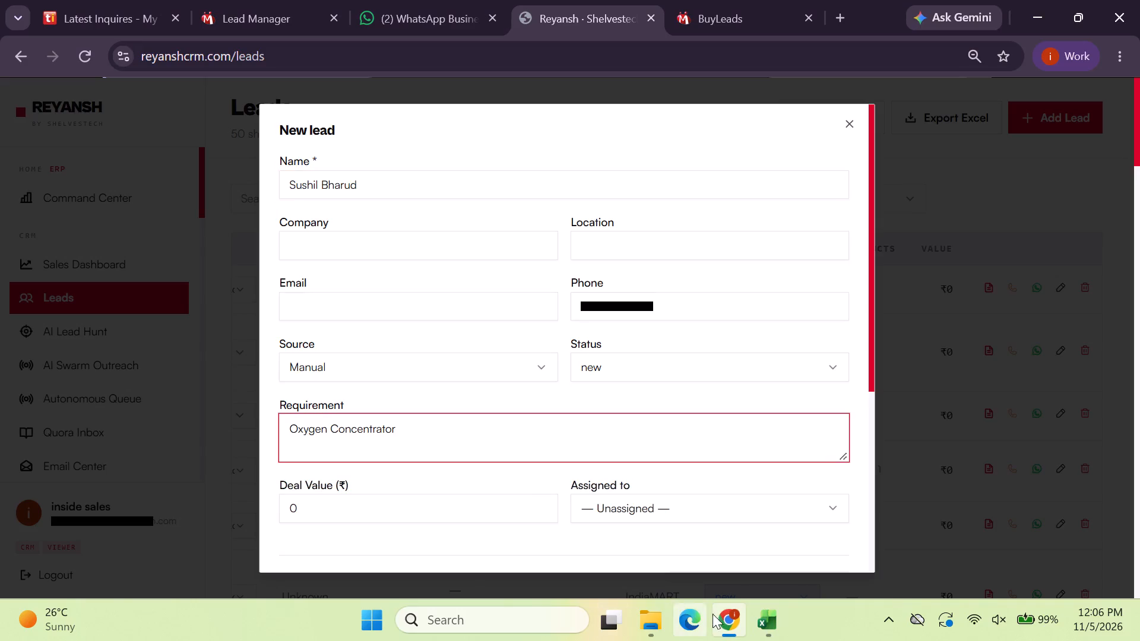
Copy the row 12 location "Pune, Maharashtra, India" from the lead_contacts IndiaMart sheet into the new CRM lead.
left_click(729, 614)
left_click(673, 419)
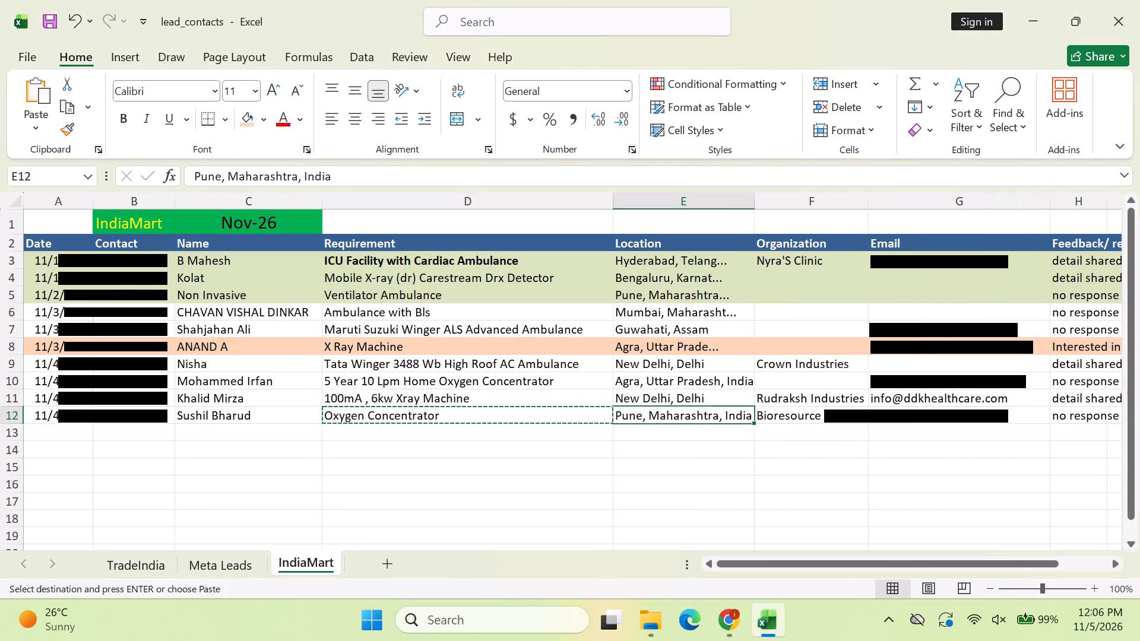
key("ctrl+c")
left_click(731, 632)
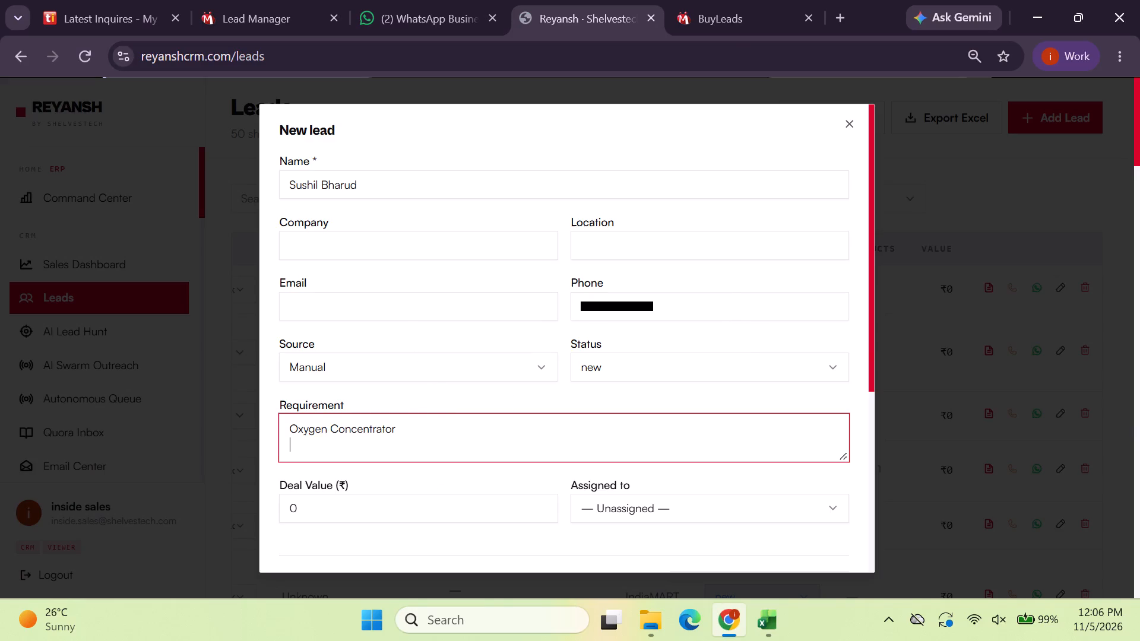
left_click(664, 238)
key("ctrl+v")
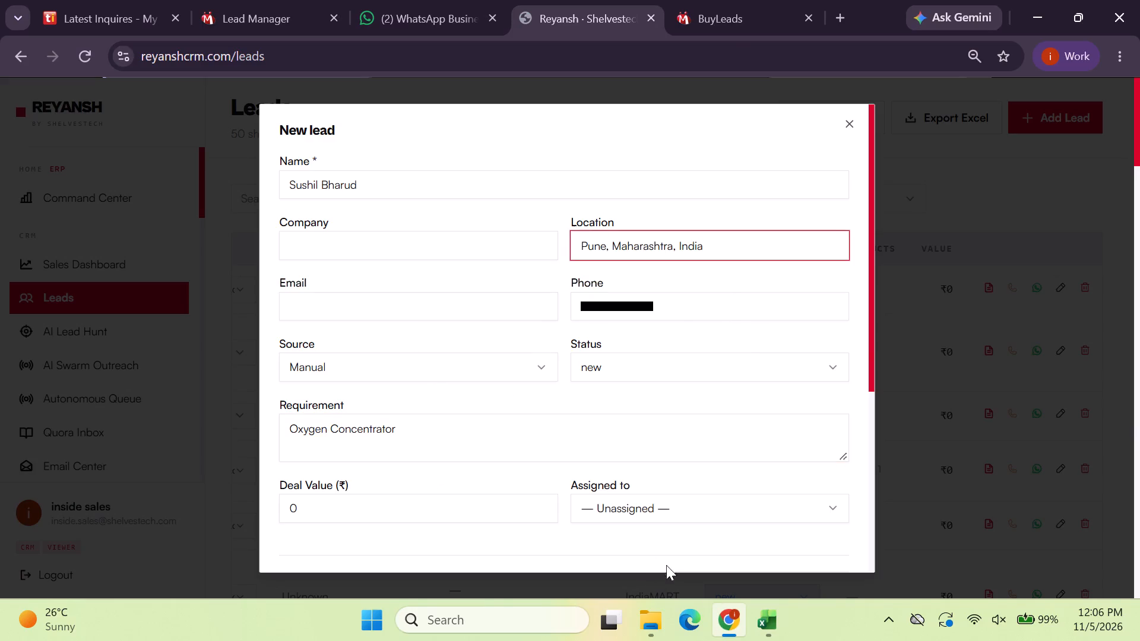
Copy the row 12 email from the lead_contacts IndiaMart sheet into the new CRM lead.
left_click(724, 607)
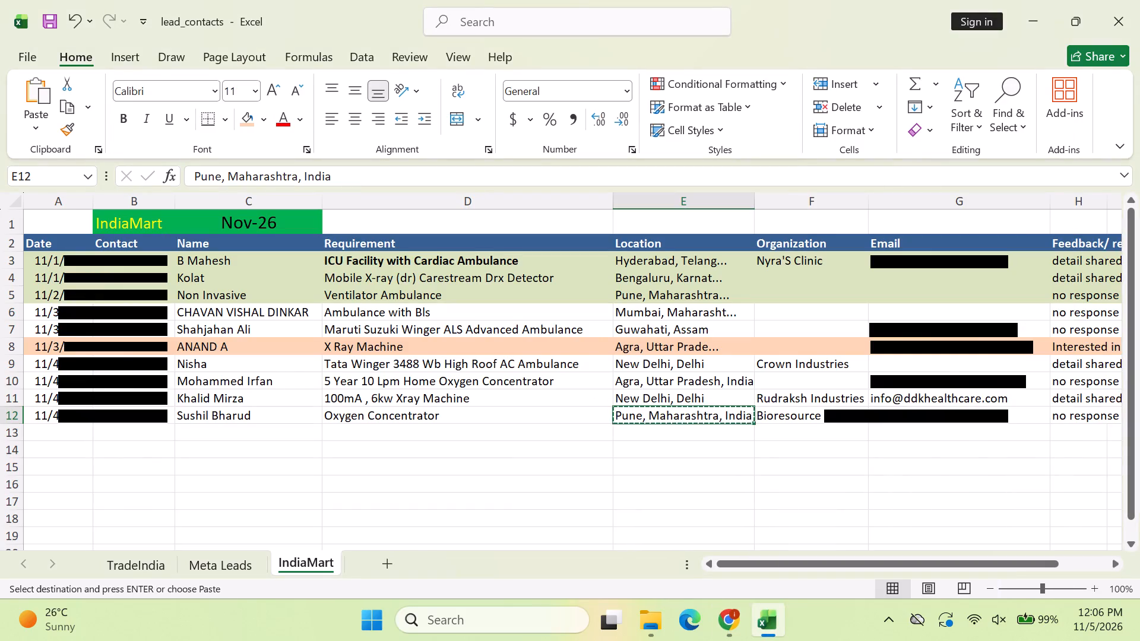
left_click(910, 417)
key("ctrl+c")
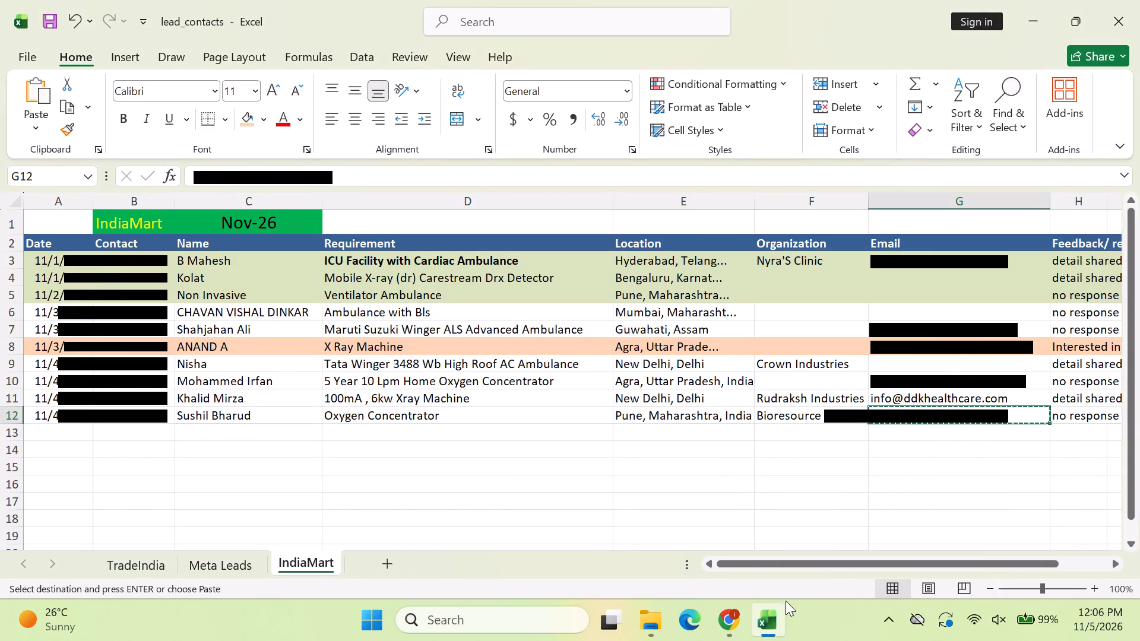
left_click(737, 618)
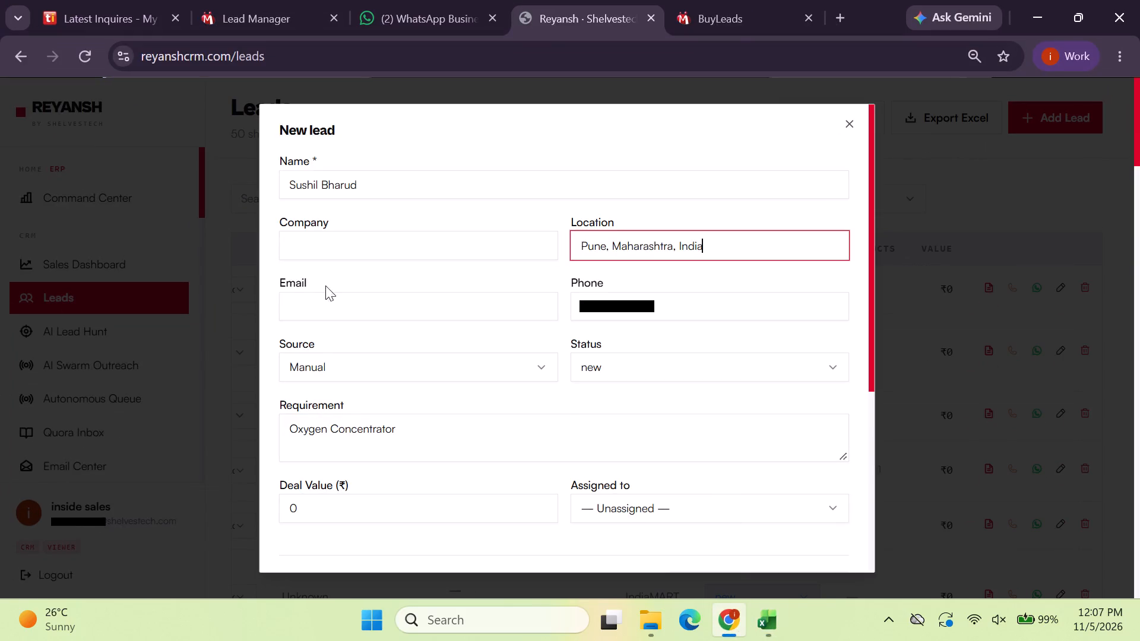
left_click(324, 309)
key("ctrl+v")
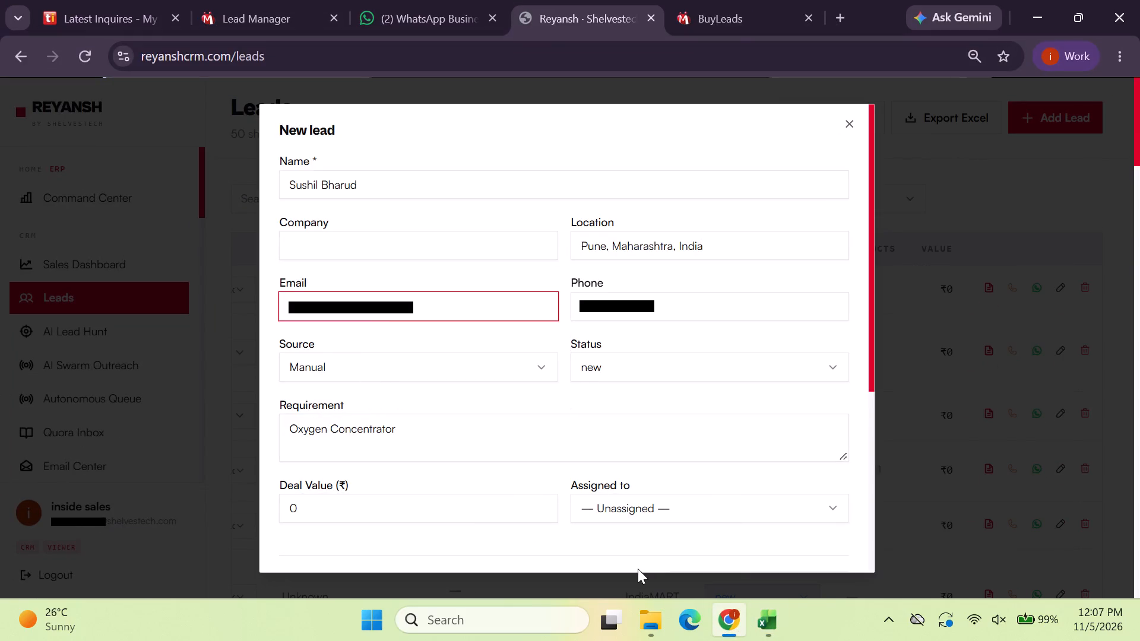
scroll(637, 417, "down", 2)
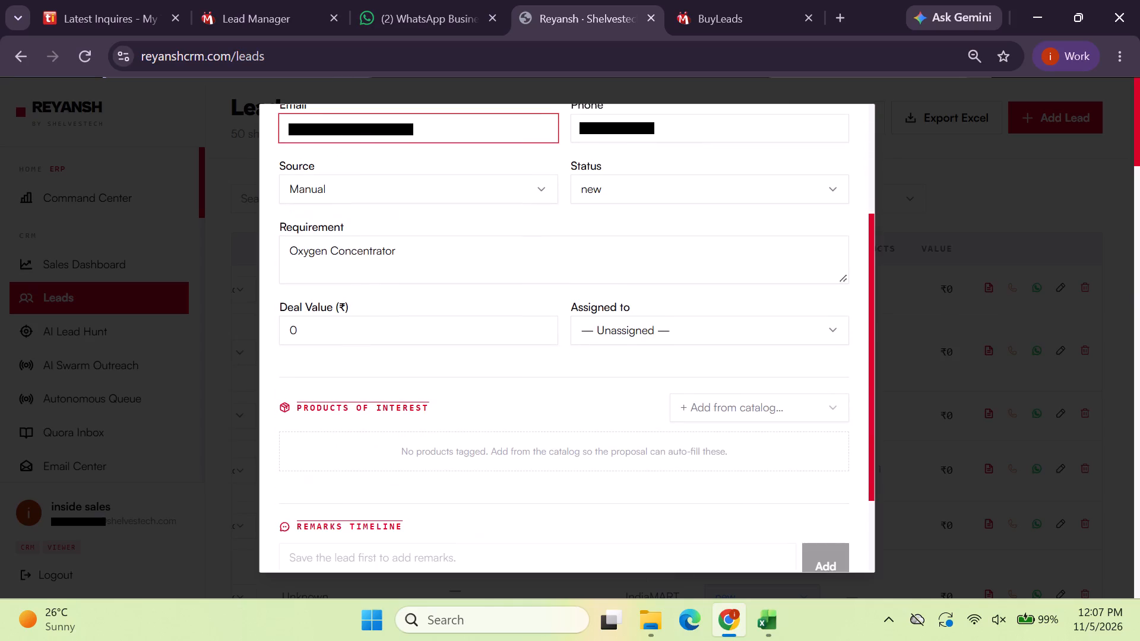
Check the new Oxygen Concentrator lead against row 12 of the lead_contacts IndiaMart sheet and add it to the CRM.
left_click(725, 622)
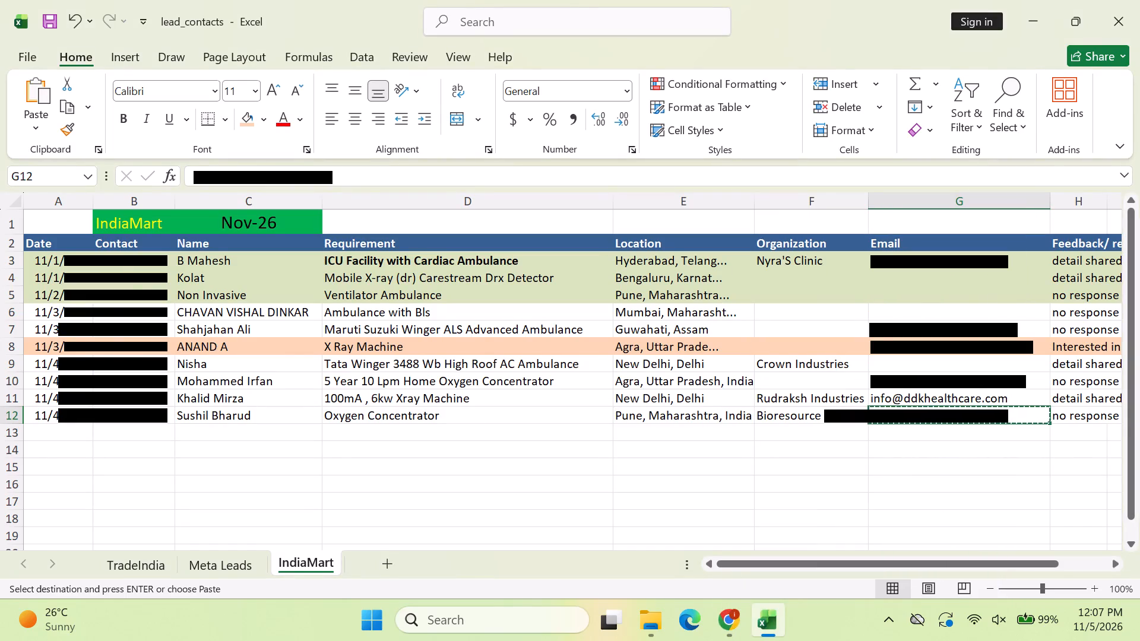
left_click(729, 614)
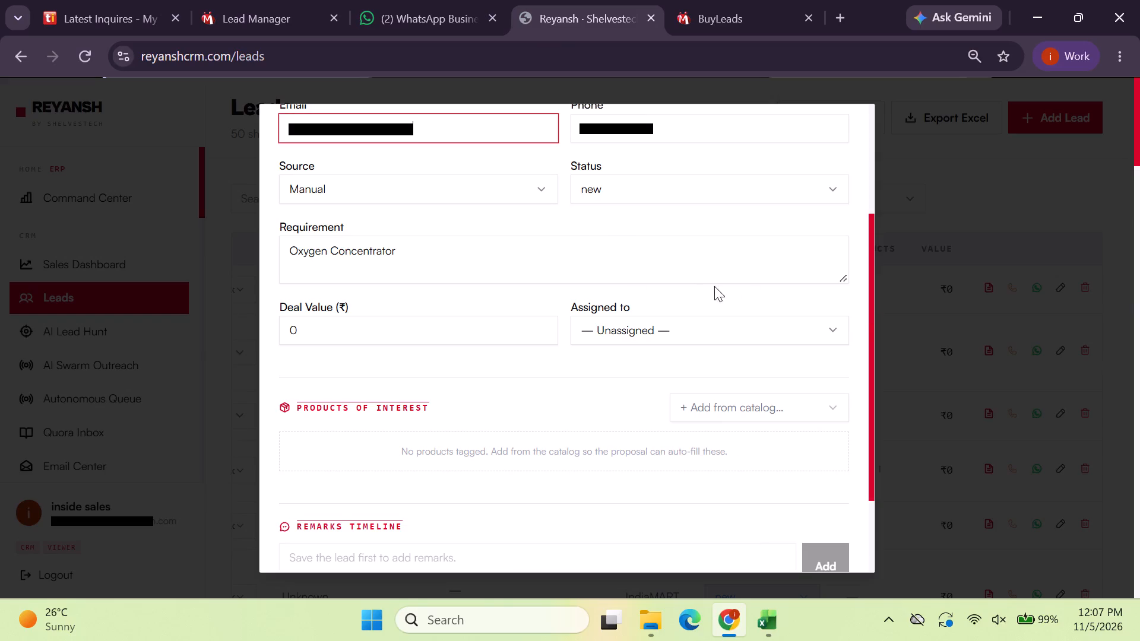
scroll(714, 283, "up", 2)
scroll(715, 281, "down", 8)
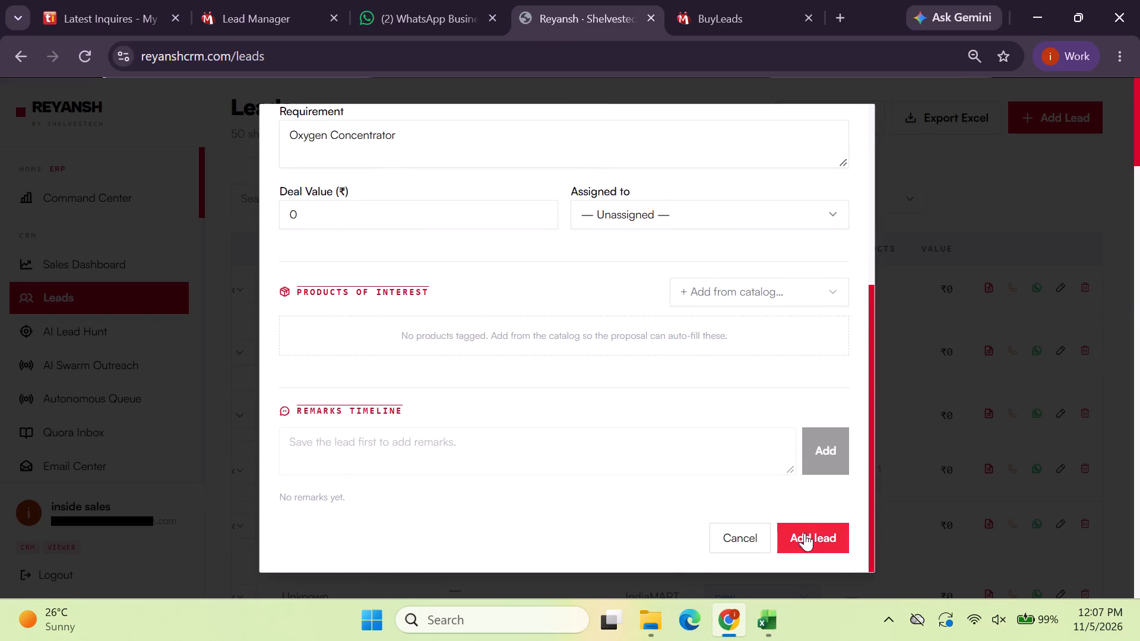
left_click(804, 535)
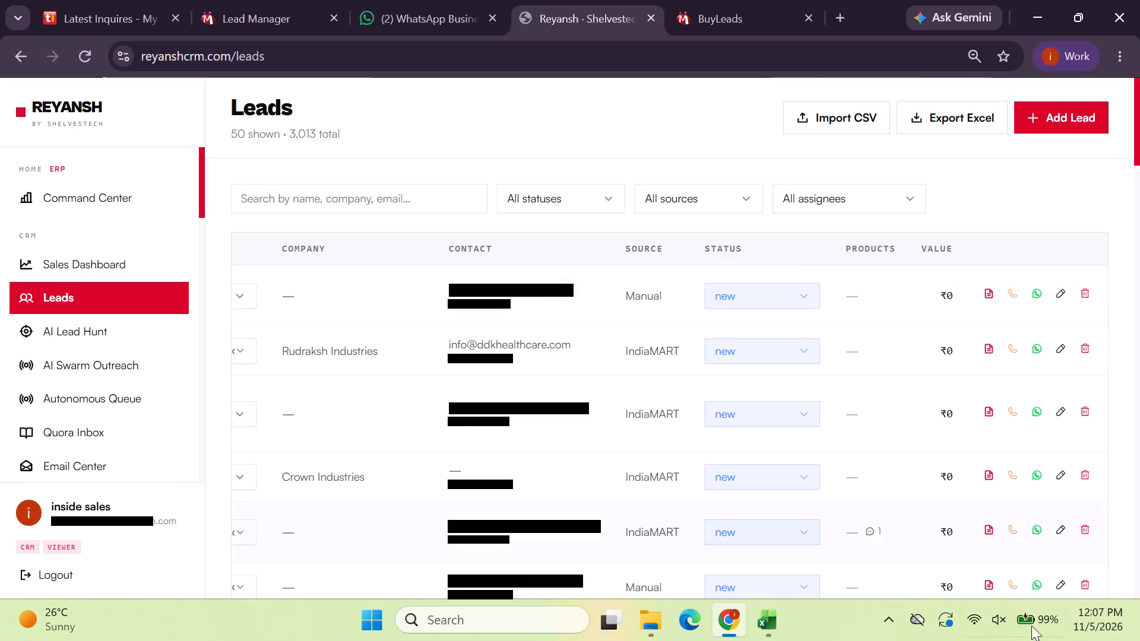
Reopen the newly added Oxygen Concentrator lead for editing and set its source to IndiaMART.
left_click(1056, 297)
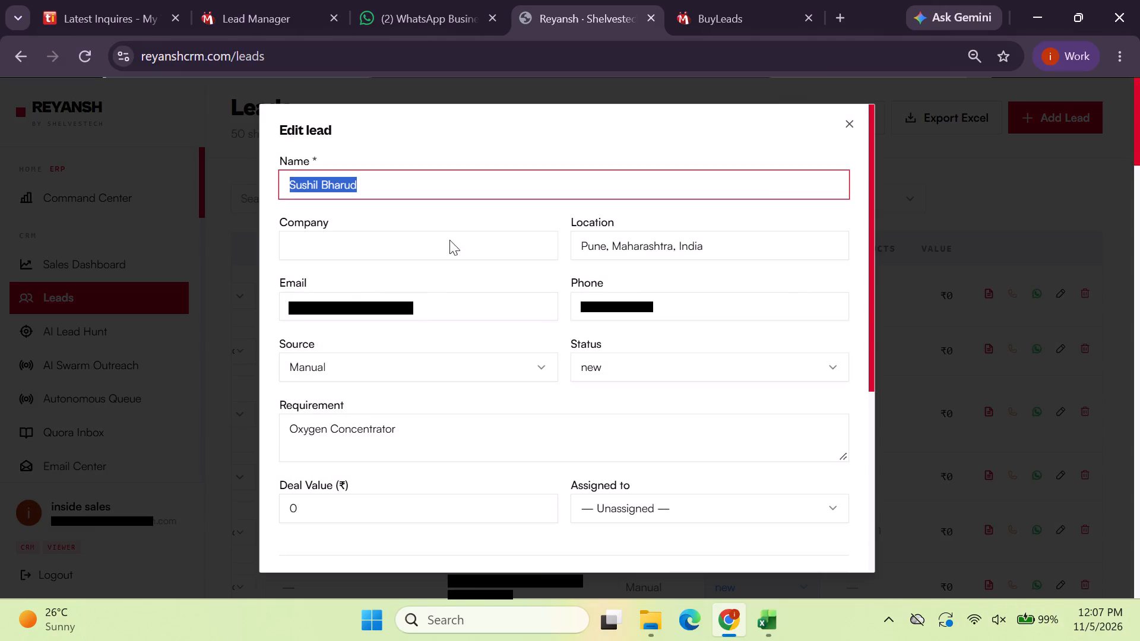
left_click(362, 368)
left_click(321, 152)
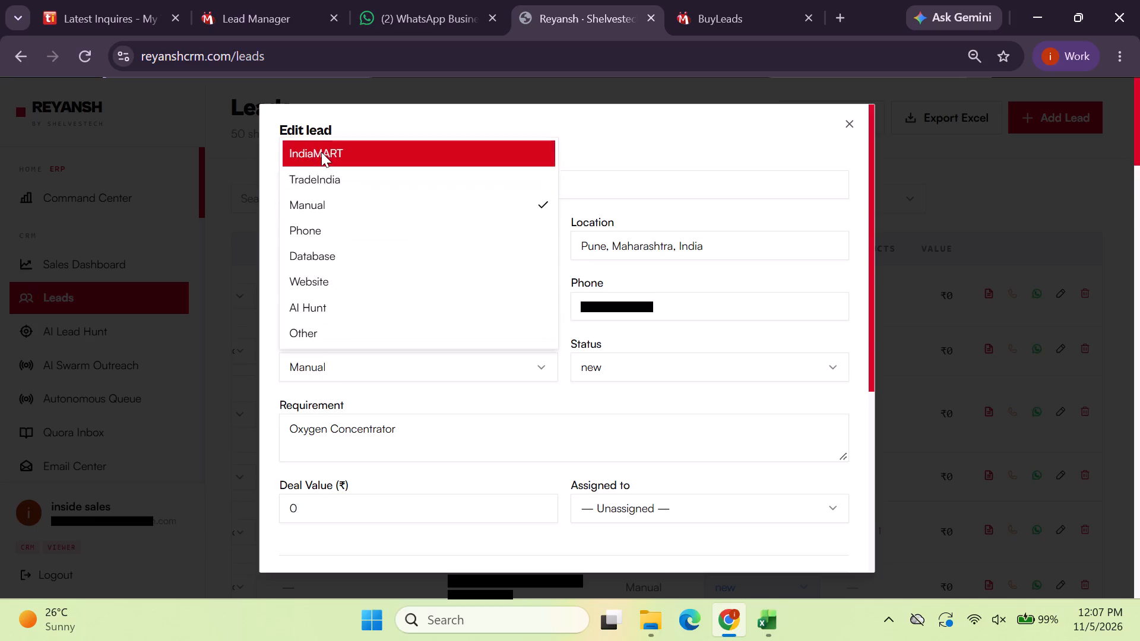
Save the edited Oxygen Concentrator lead.
scroll(594, 397, "down", 9)
left_click(810, 546)
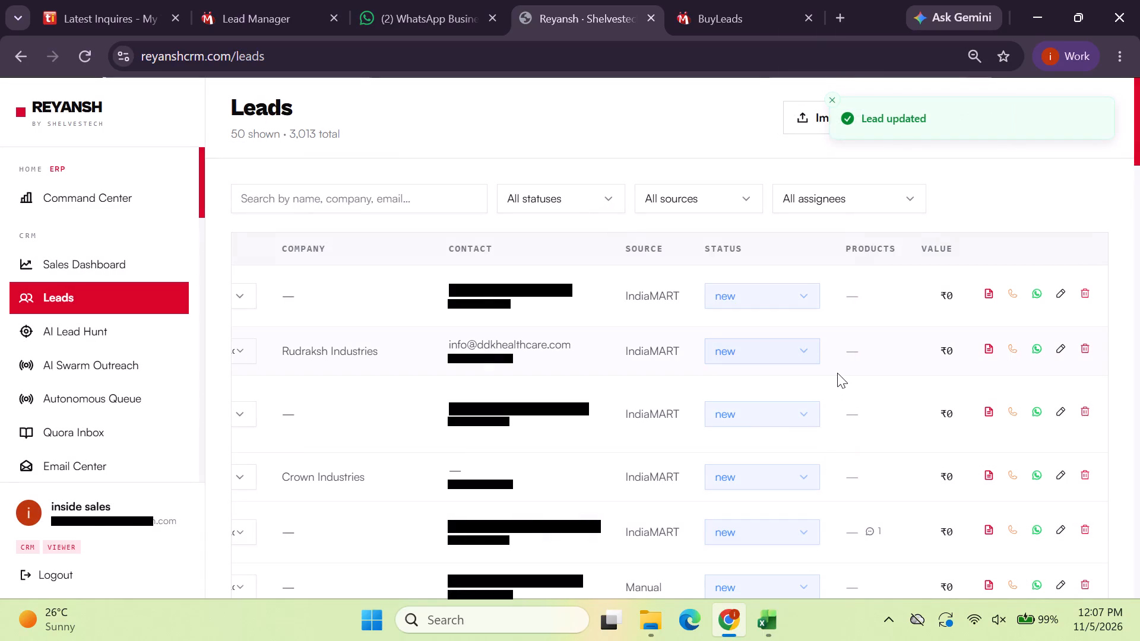
Change the source of the Maruti Suzuki Winger ALS Advanced Ambulance lead from Guwahati to IndiaMART and save it.
scroll(758, 457, "down", 2)
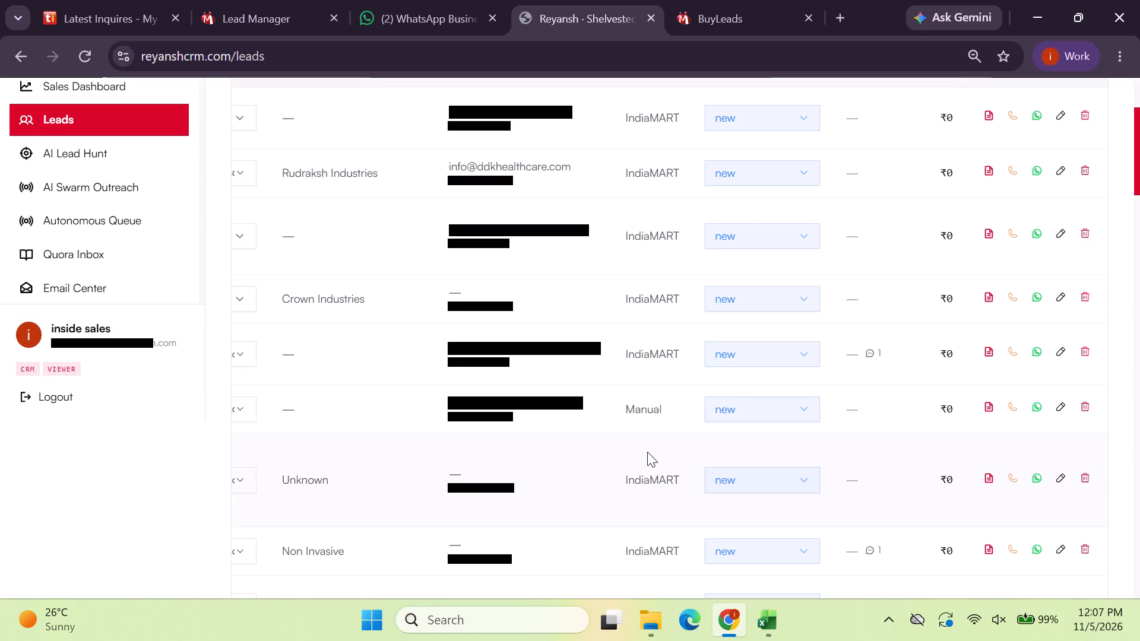
left_click(1064, 414)
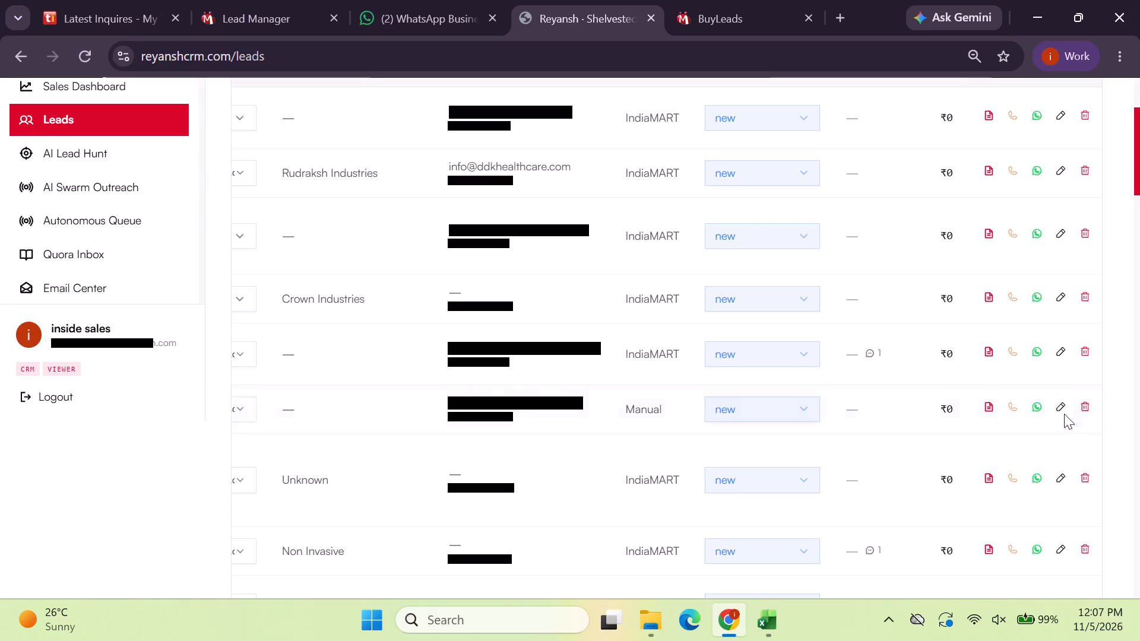
left_click(407, 366)
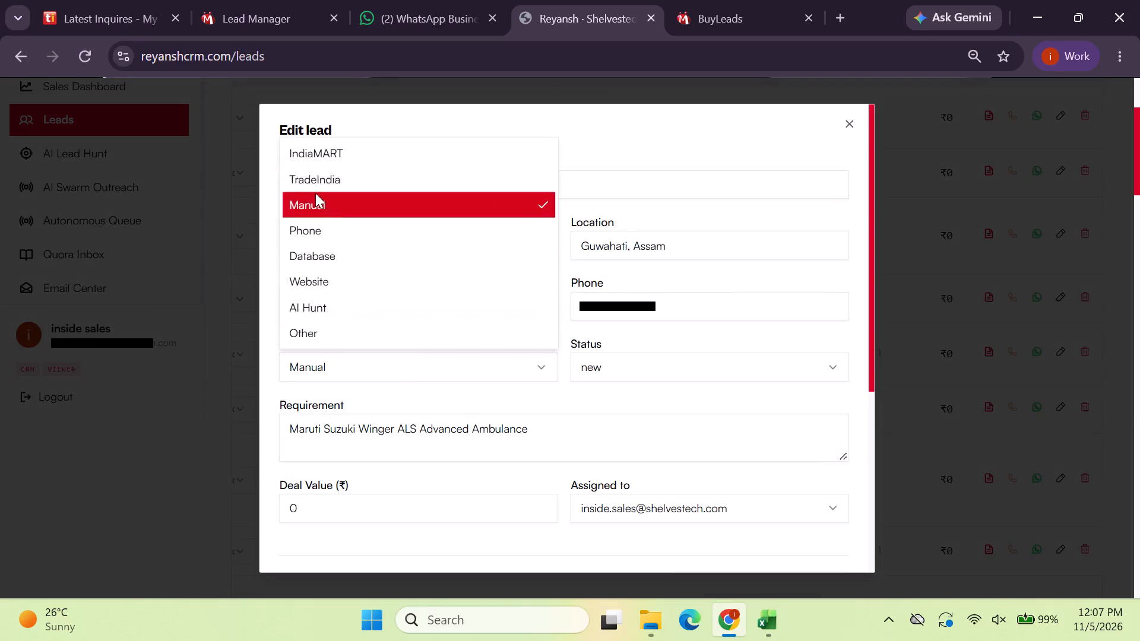
left_click(311, 153)
scroll(719, 380, "down", 5)
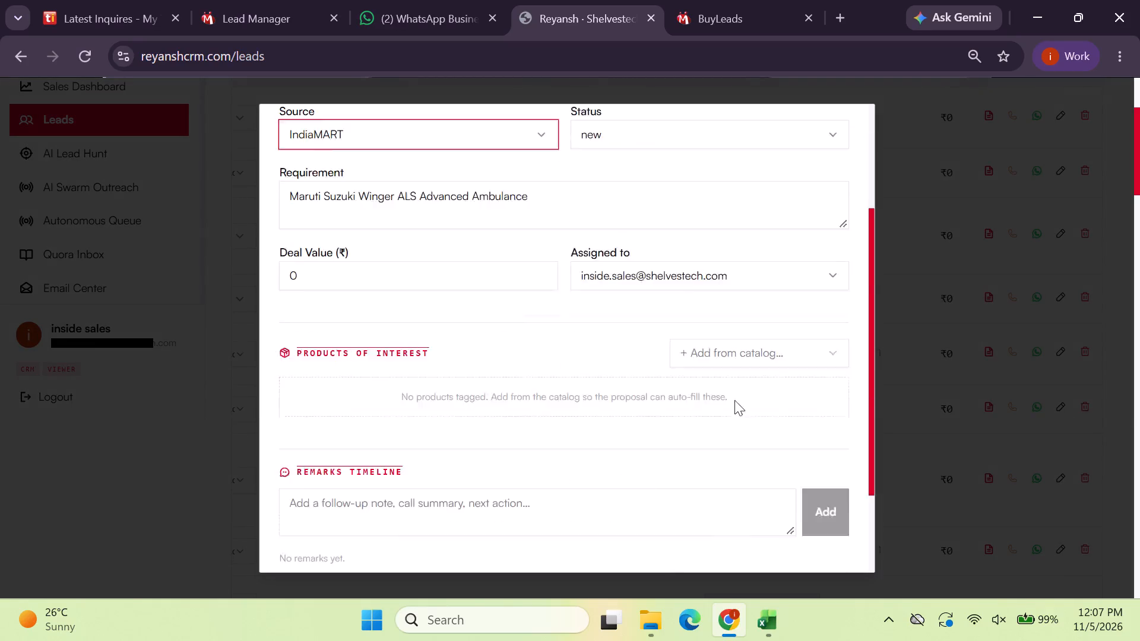
left_click(784, 537)
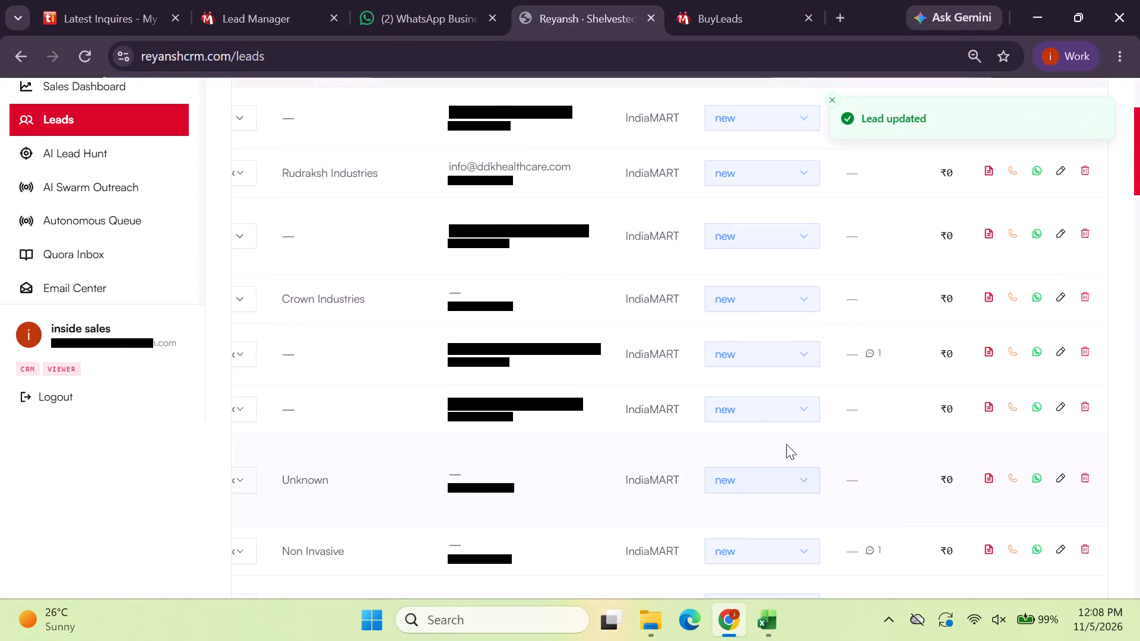
Review the sources and statuses of the leads on the first page of the leads list.
scroll(754, 444, "down", 5)
scroll(754, 444, "up", 4)
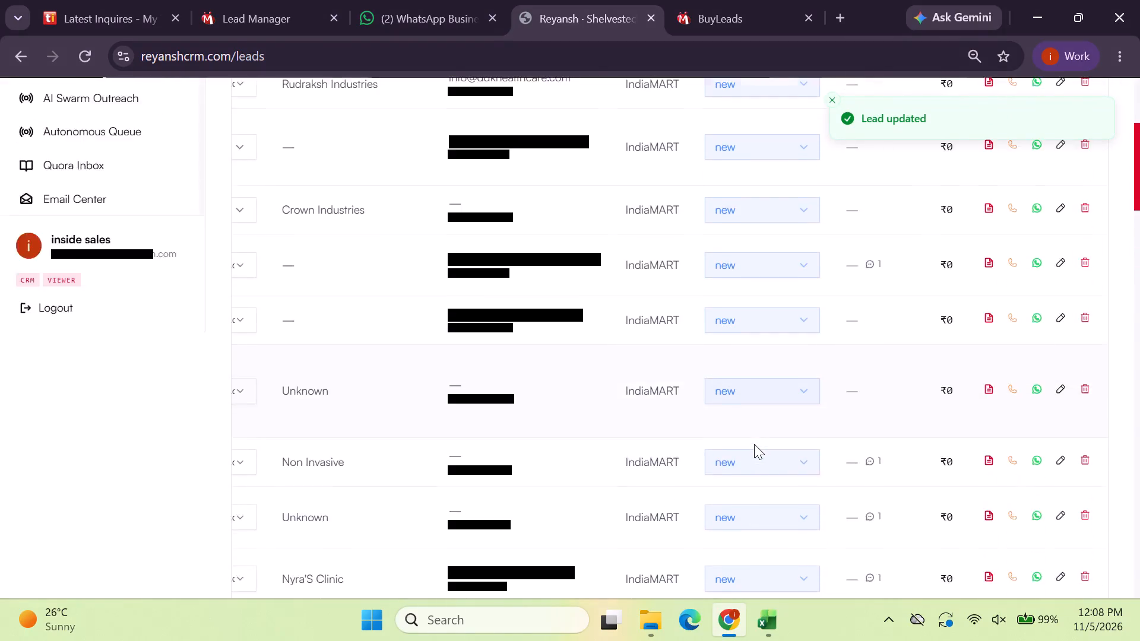
scroll(754, 444, "up", 8)
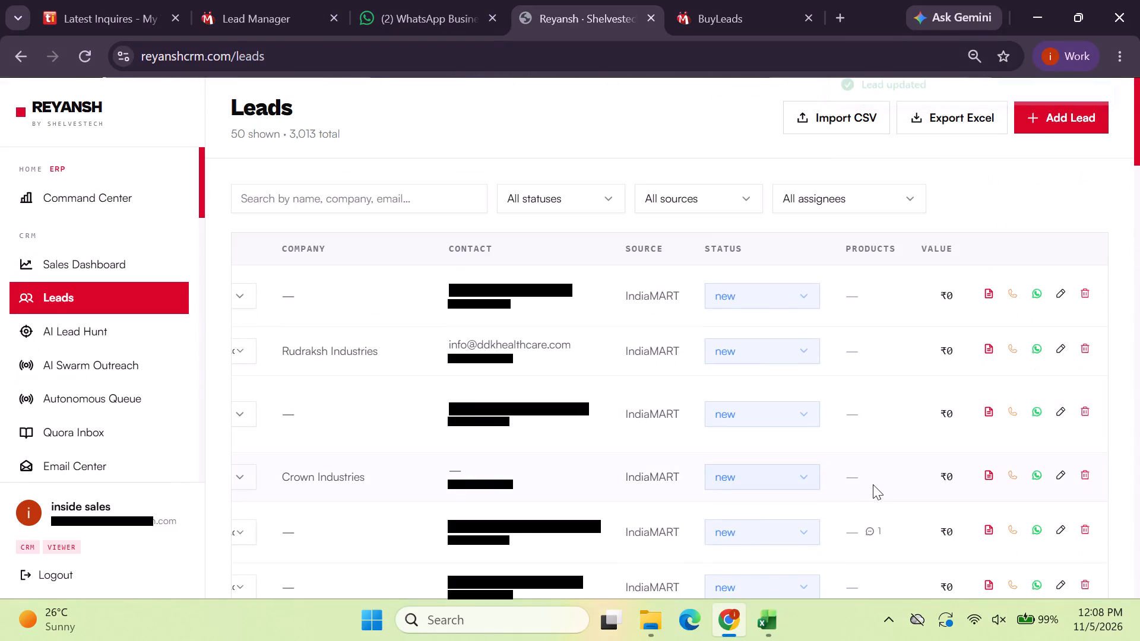
scroll(873, 484, "up", 4)
scroll(873, 484, "down", 20)
scroll(873, 484, "down", 2)
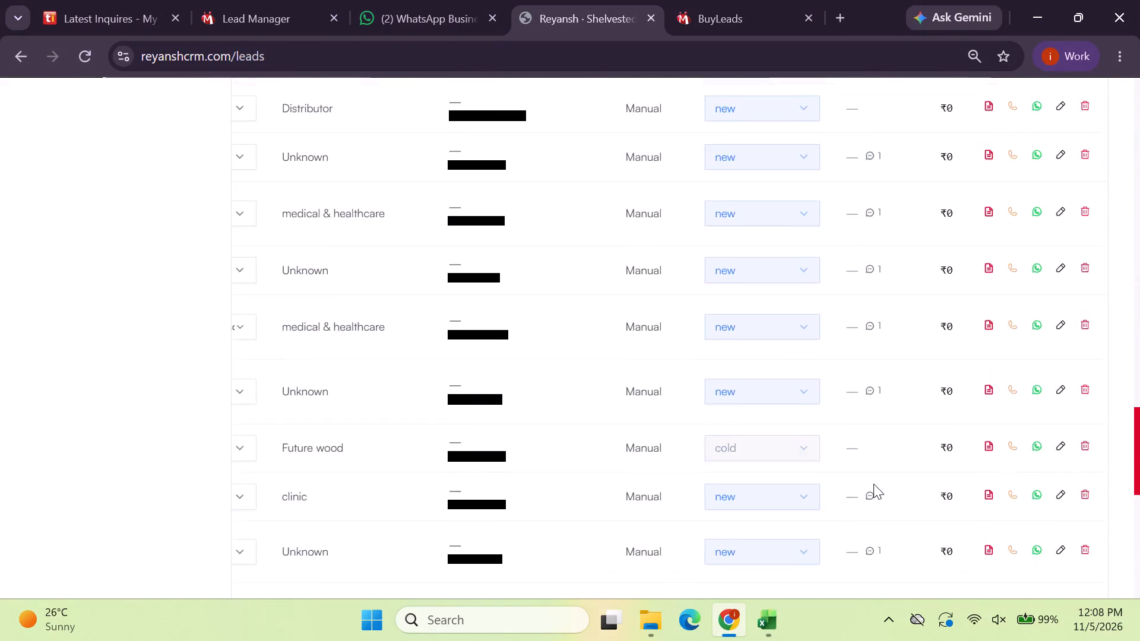
scroll(873, 484, "down", 12)
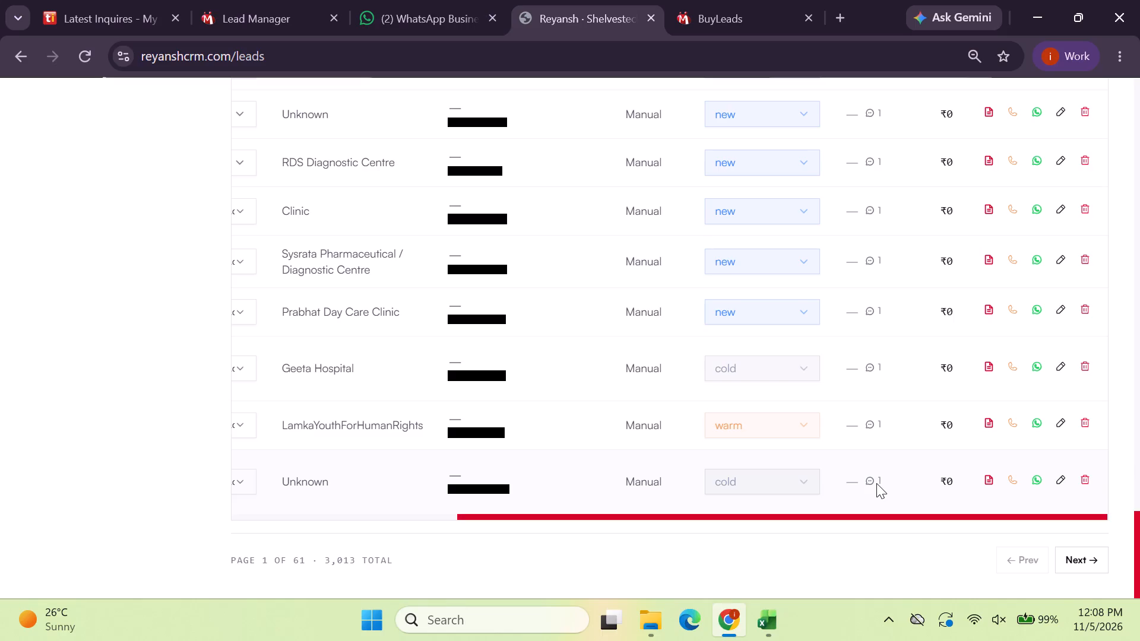
scroll(876, 483, "up", 5)
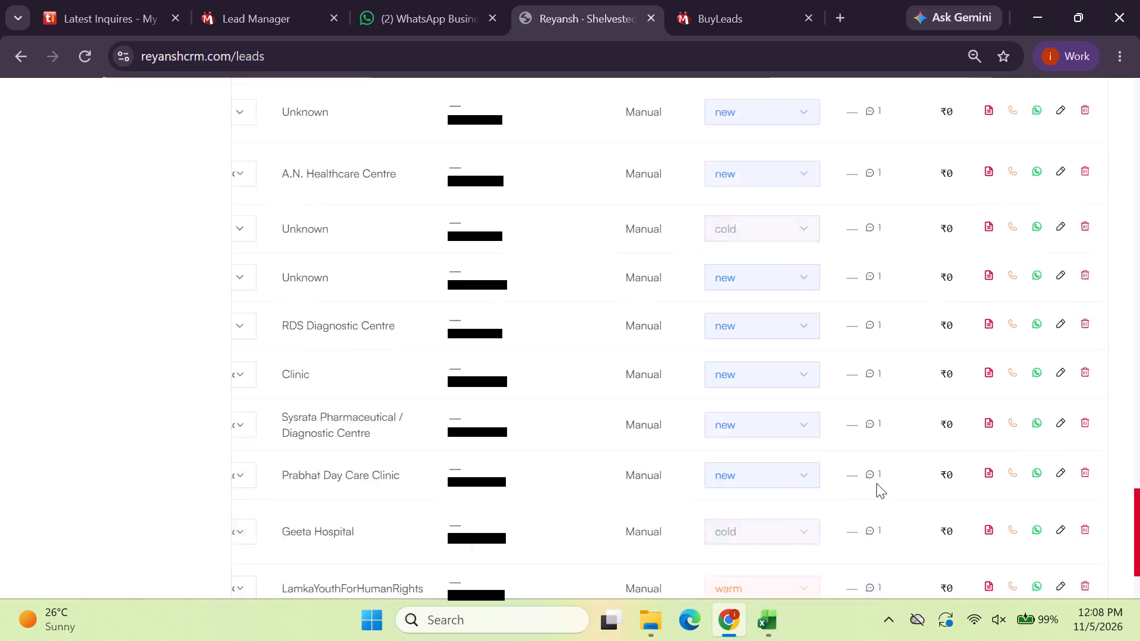
scroll(876, 483, "up", 1)
scroll(876, 483, "up", 20)
scroll(876, 483, "up", 10)
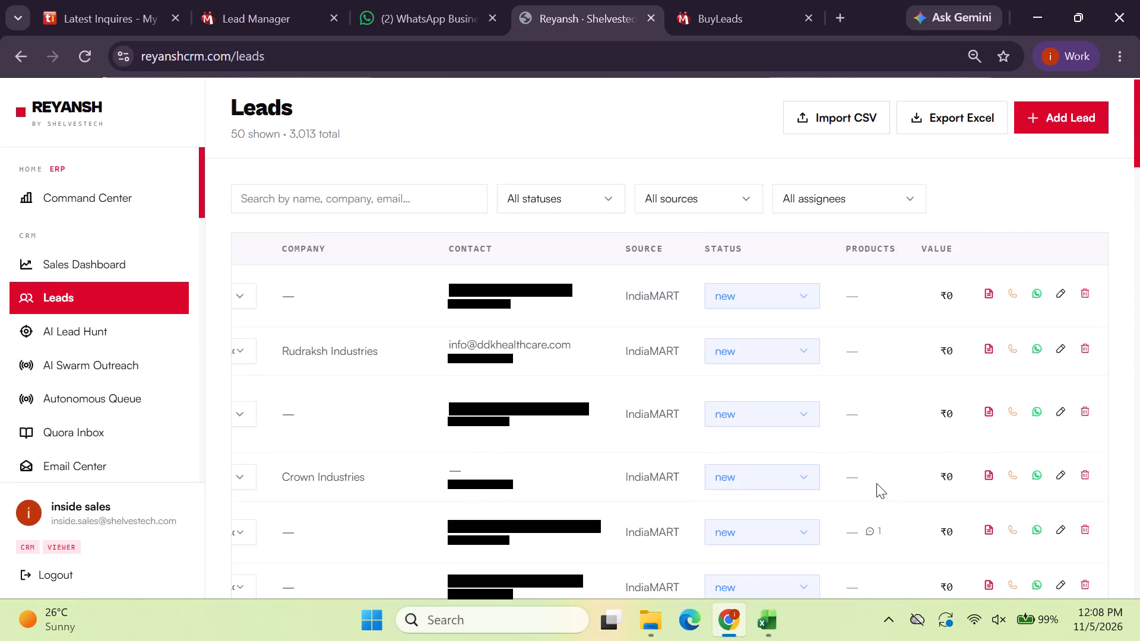
scroll(876, 483, "down", 6)
scroll(876, 483, "up", 3)
scroll(876, 483, "down", 16)
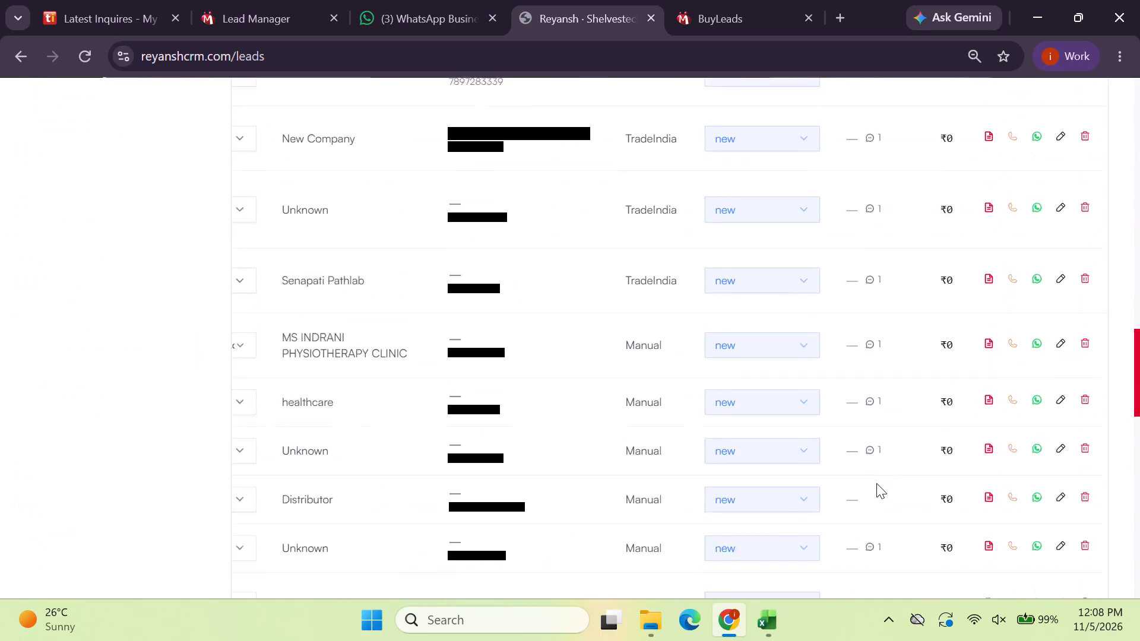
scroll(876, 483, "down", 11)
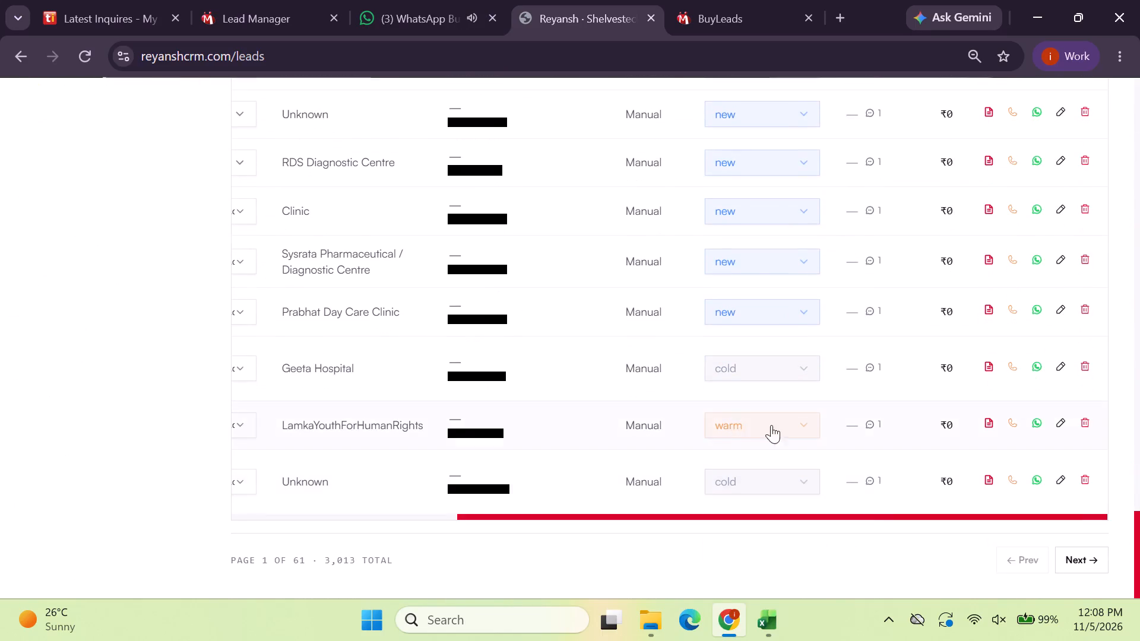
left_click(792, 424)
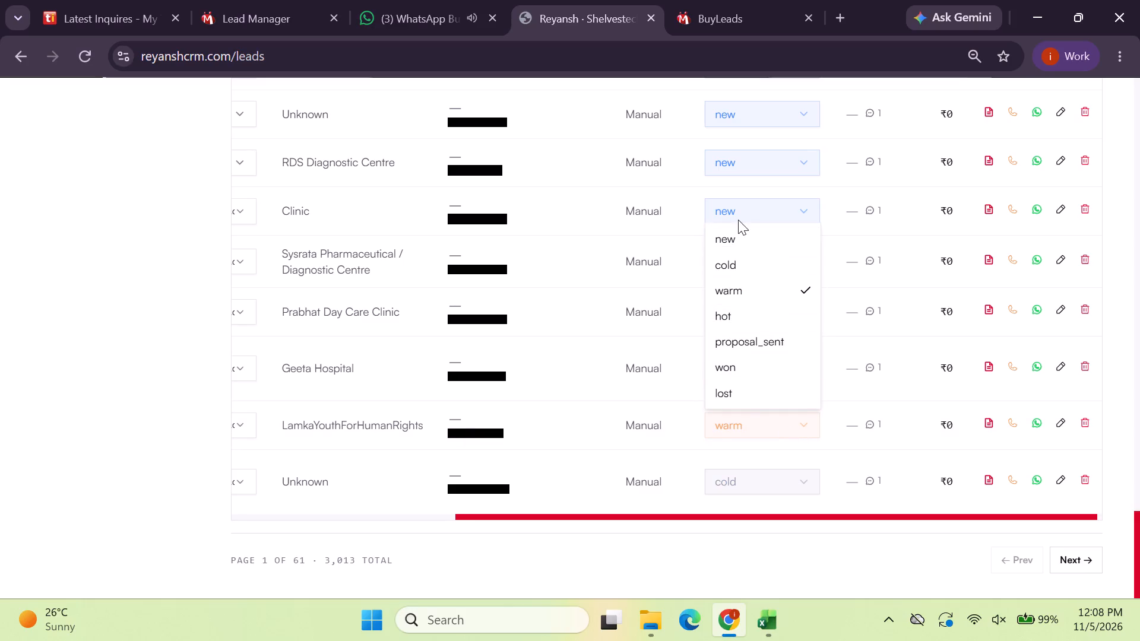
left_click(725, 207)
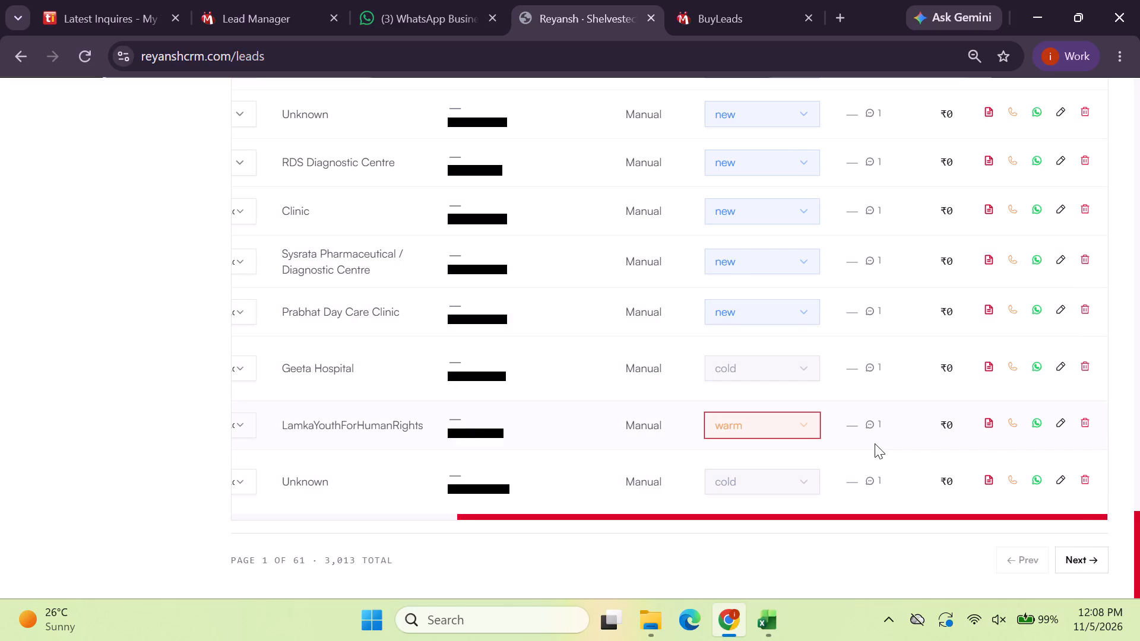
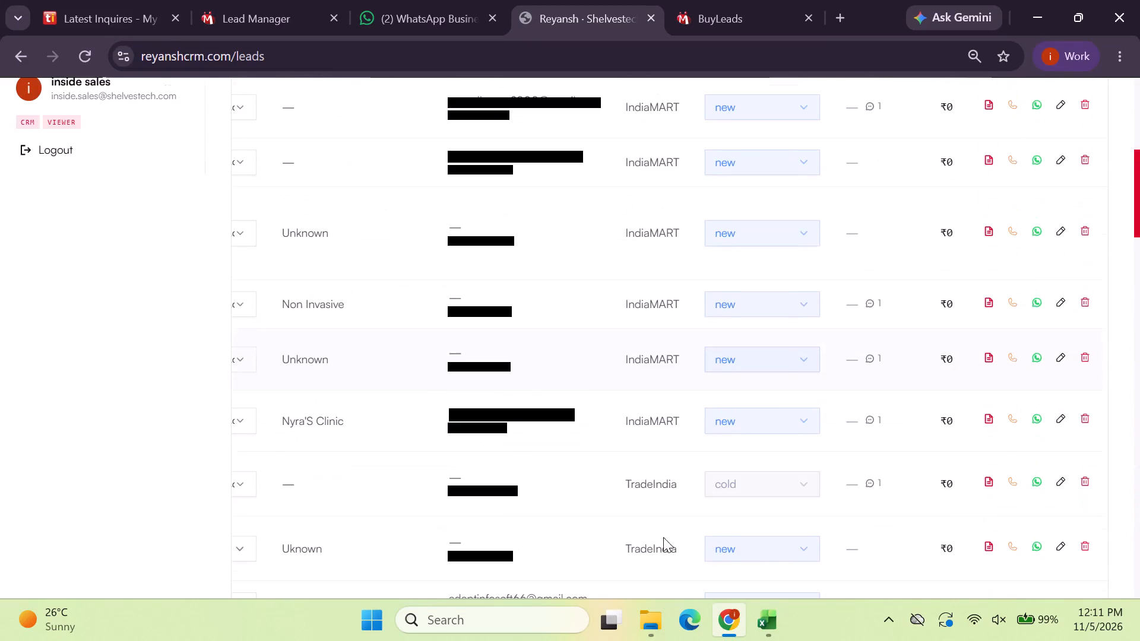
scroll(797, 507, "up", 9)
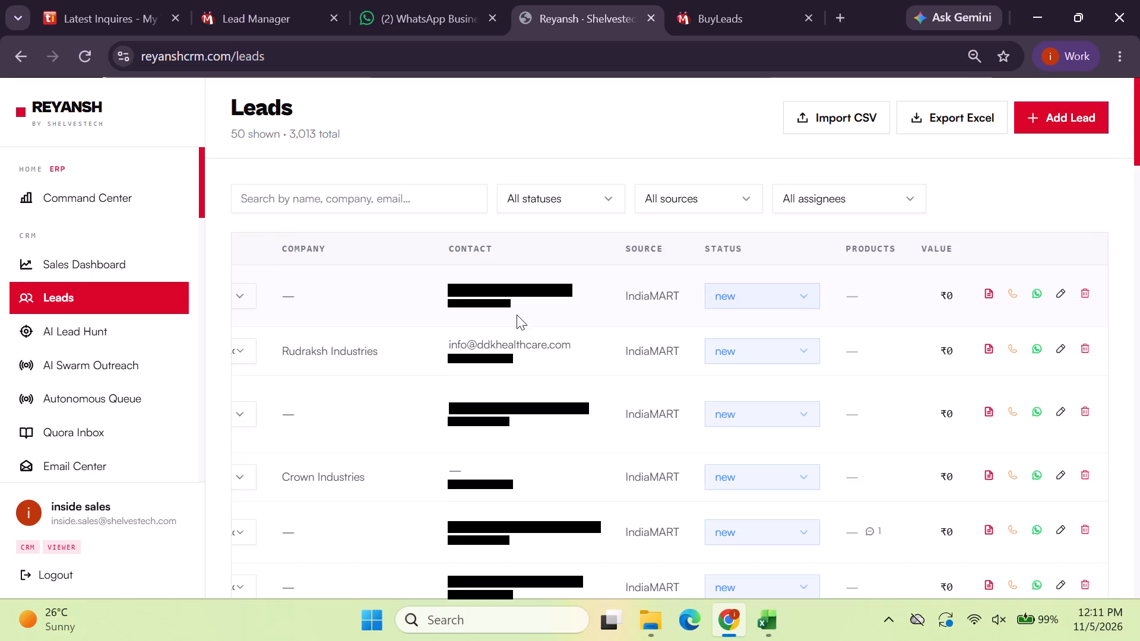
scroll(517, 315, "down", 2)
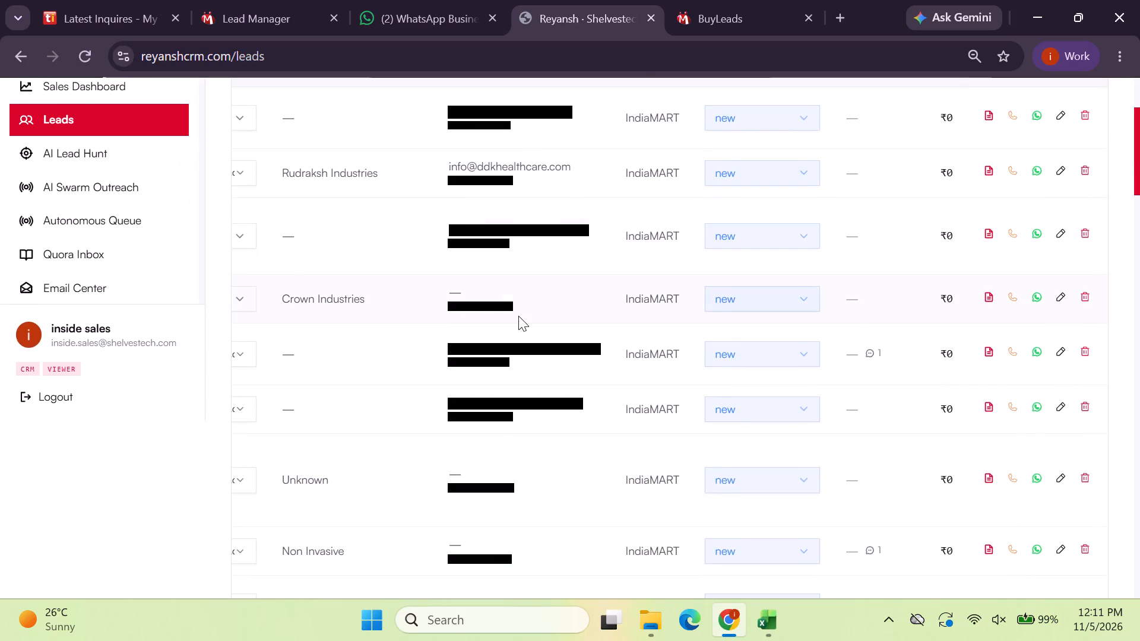
Look through the IndiaMART and TradeIndia leads in the CRM list, down to the Adept Infosoft lead and those below it.
scroll(518, 316, "down", 3)
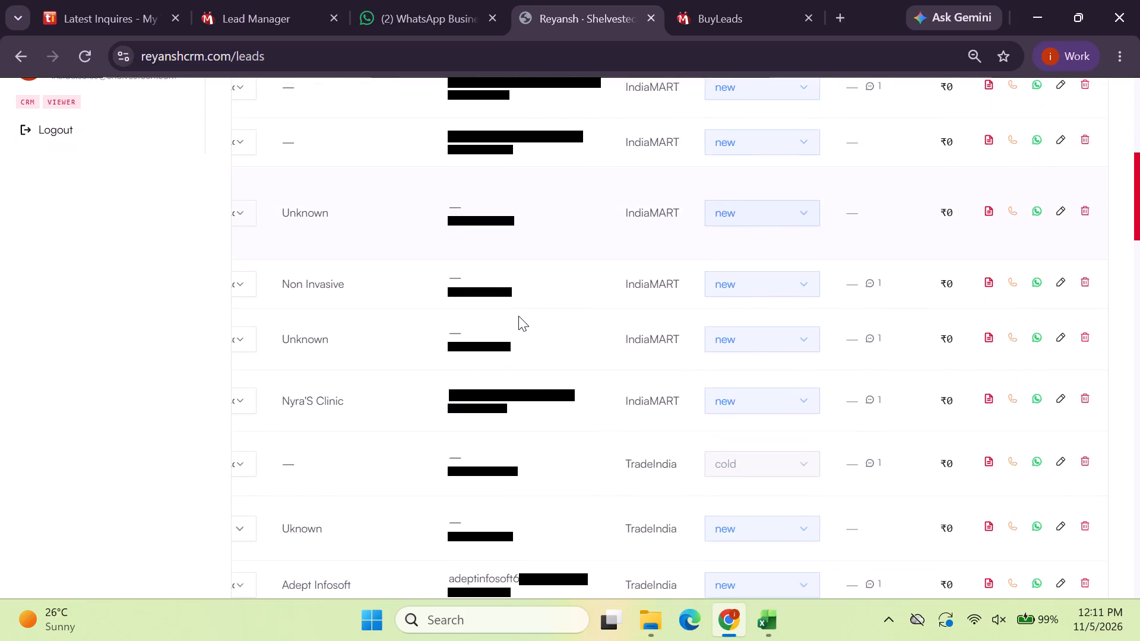
scroll(518, 316, "down", 3)
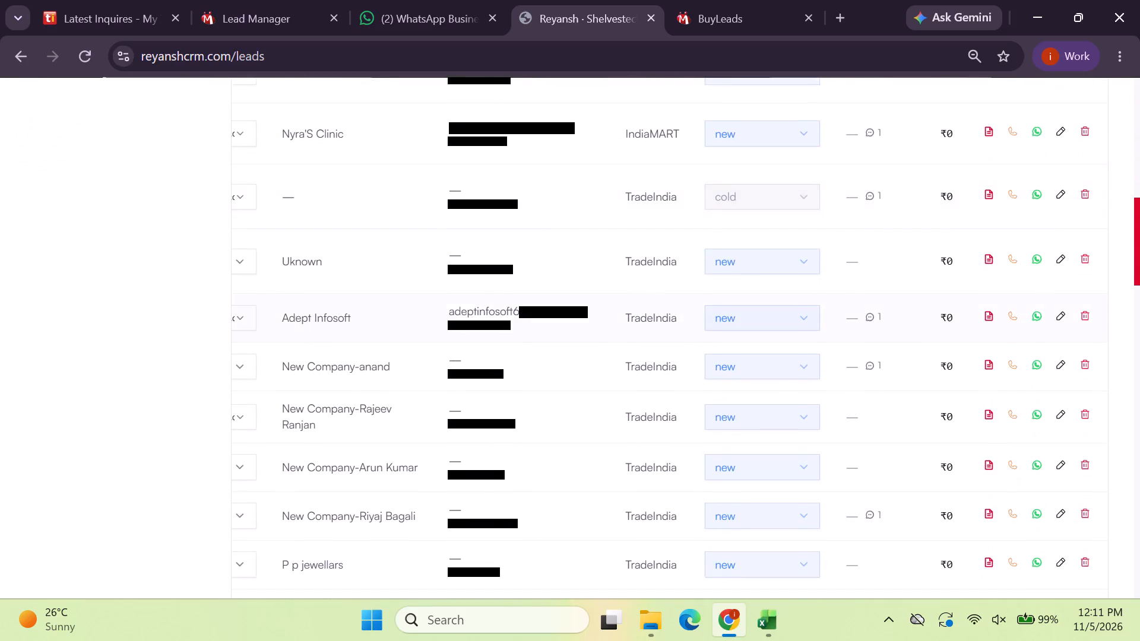
scroll(519, 316, "down", 1)
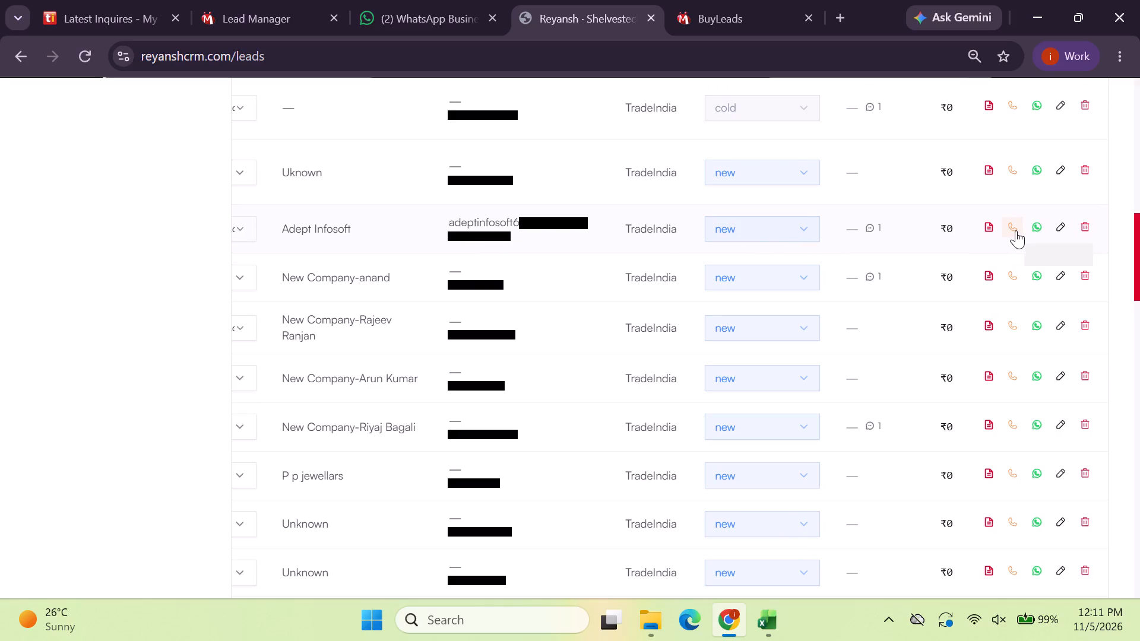
Review the Adept Infosoft lead's details, requirement and remarks timeline, and close it without making changes.
left_click(1056, 234)
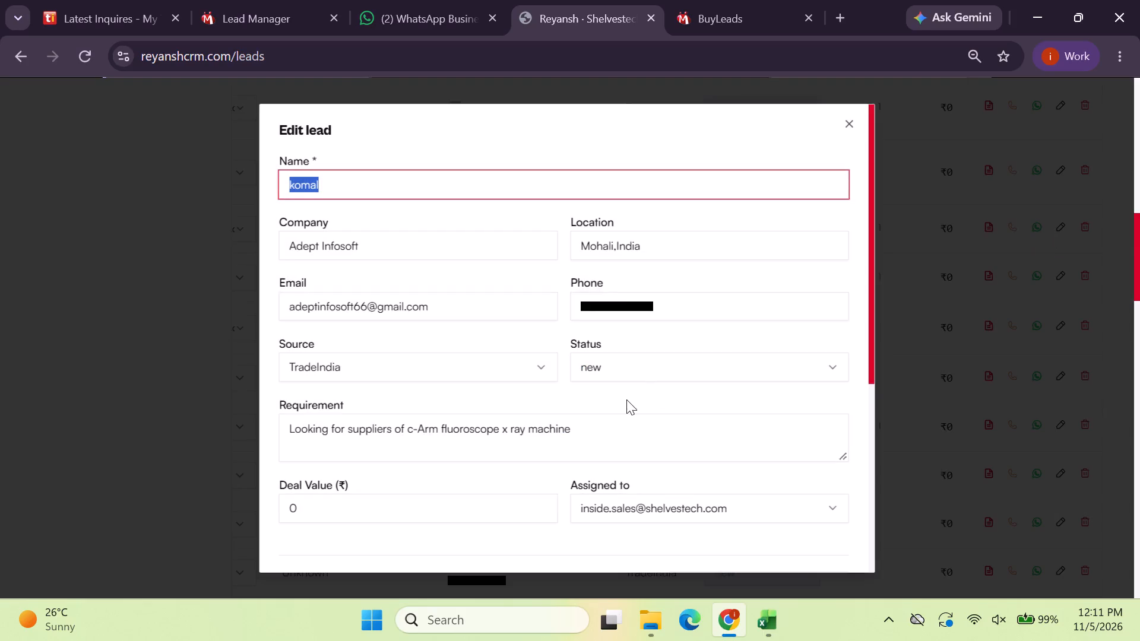
scroll(625, 399, "down", 5)
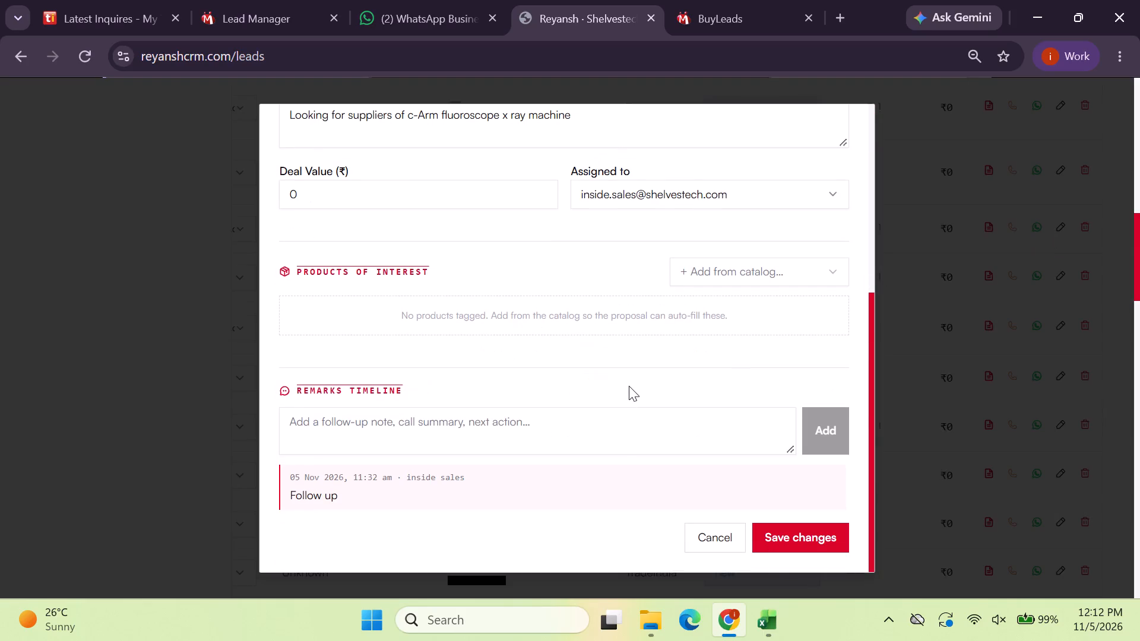
scroll(629, 386, "up", 8)
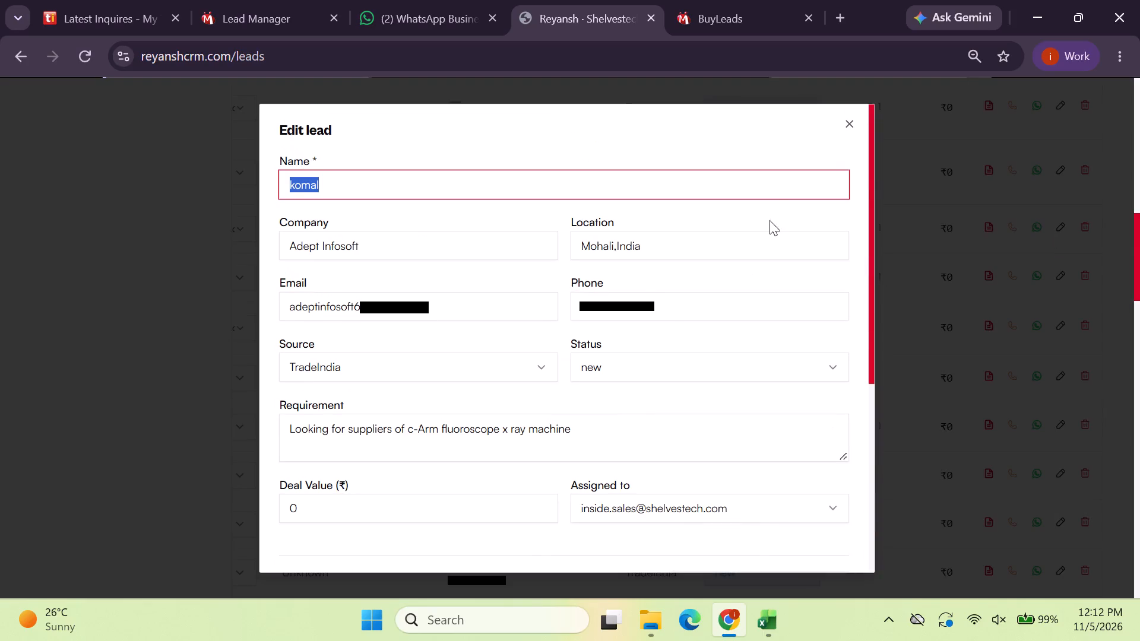
left_click(850, 128)
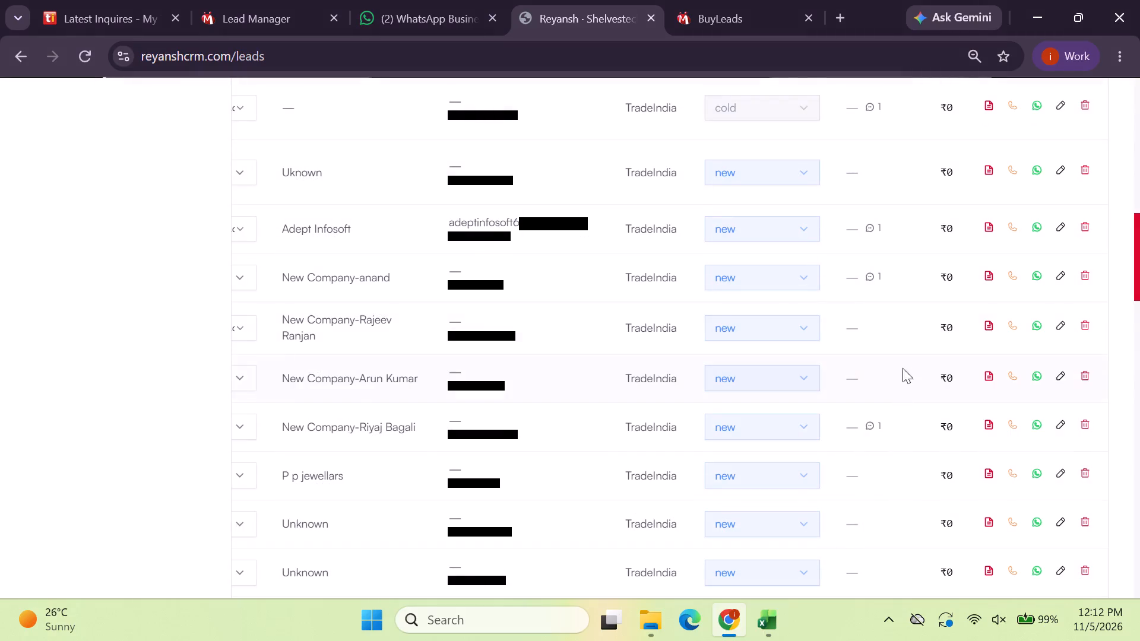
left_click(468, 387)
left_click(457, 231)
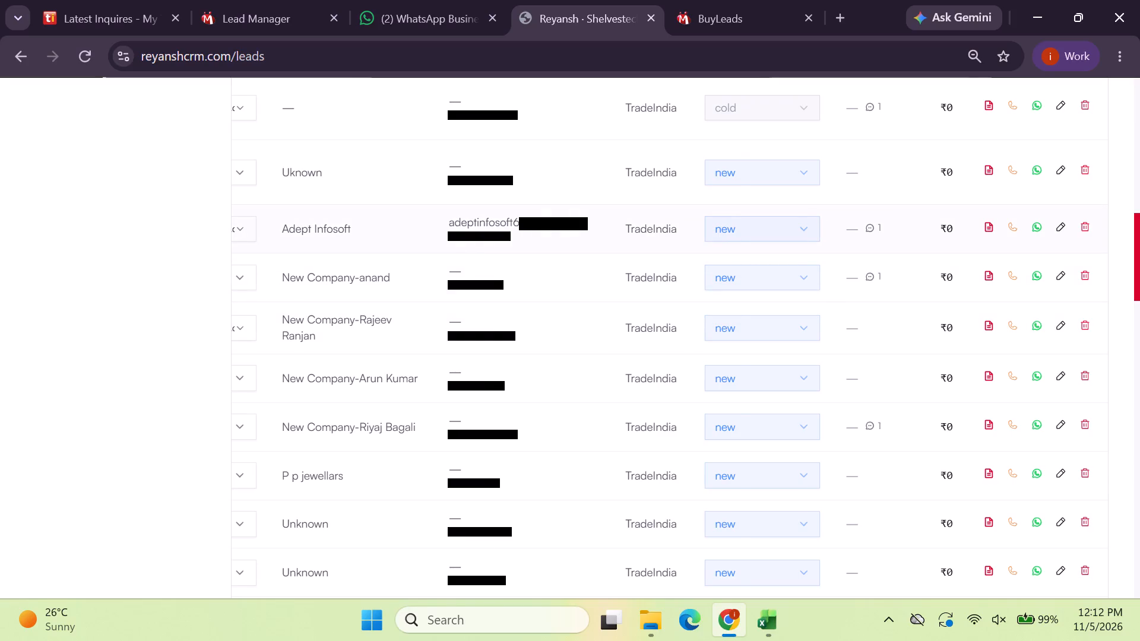
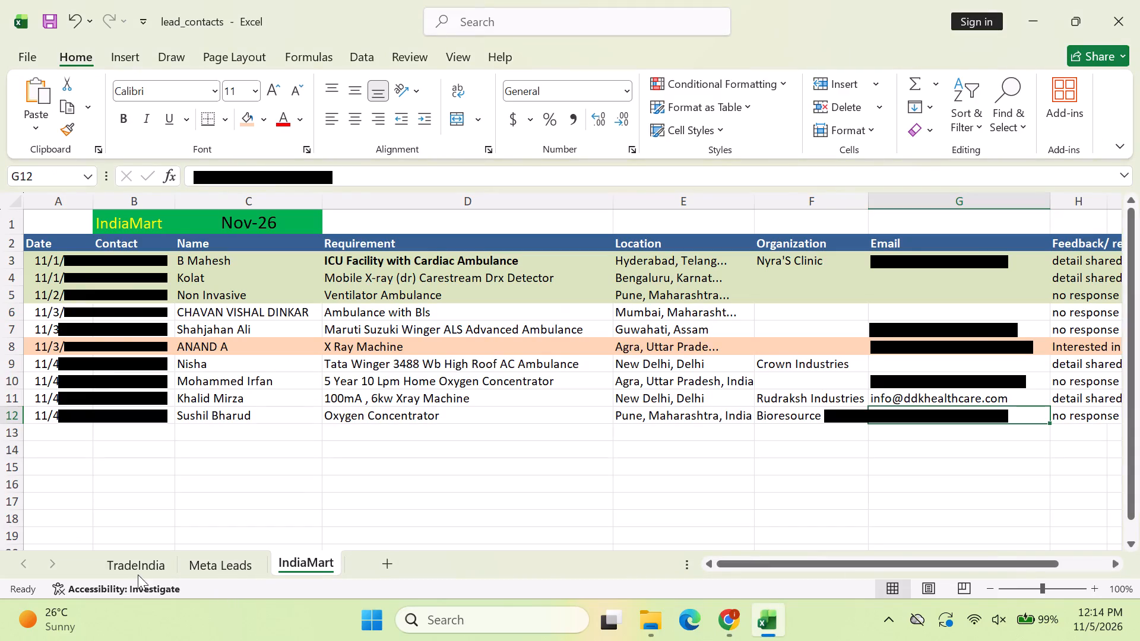
Check the TradeIndia and IndiaMart sheets in lead_contacts, then switch to Chrome and compare them with the Reyansh CRM leads list.
left_click(122, 569)
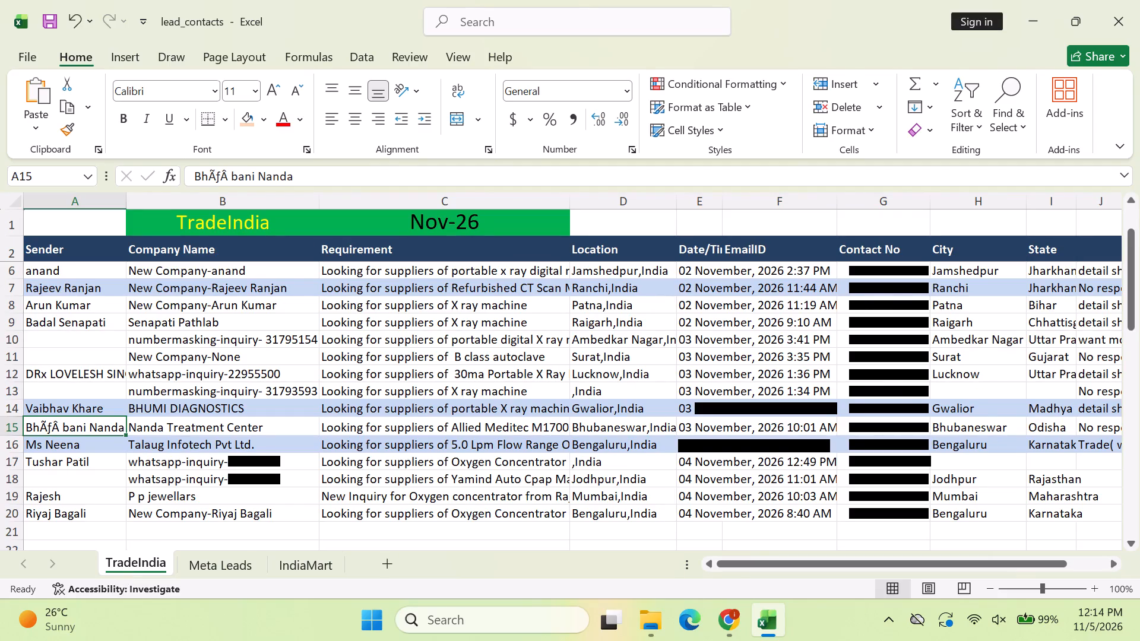
left_click(334, 570)
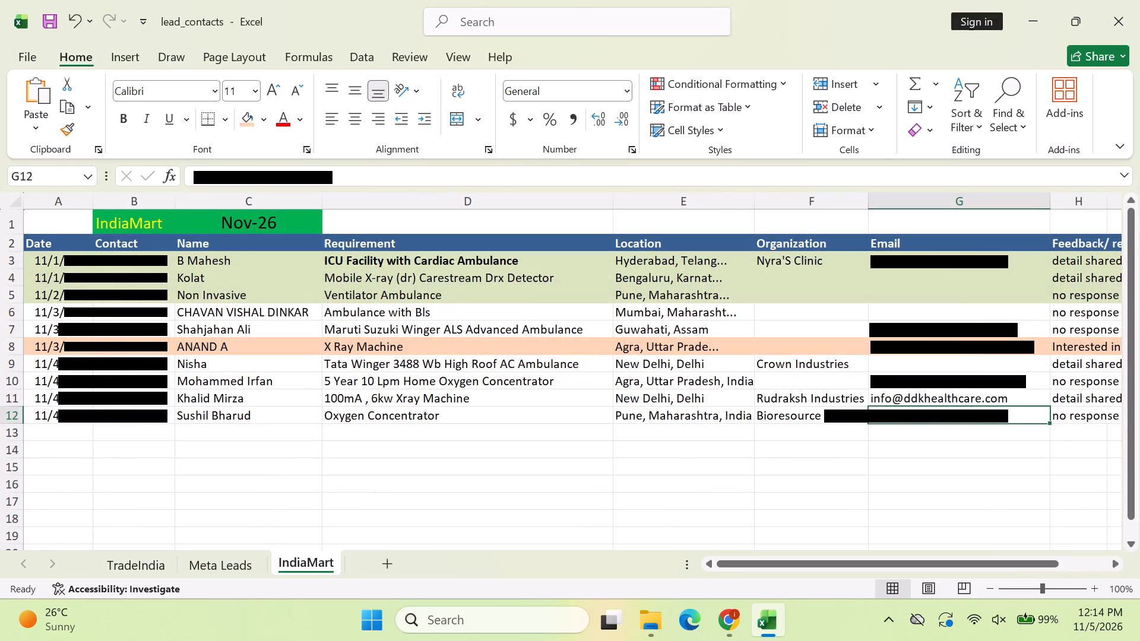
left_click(733, 619)
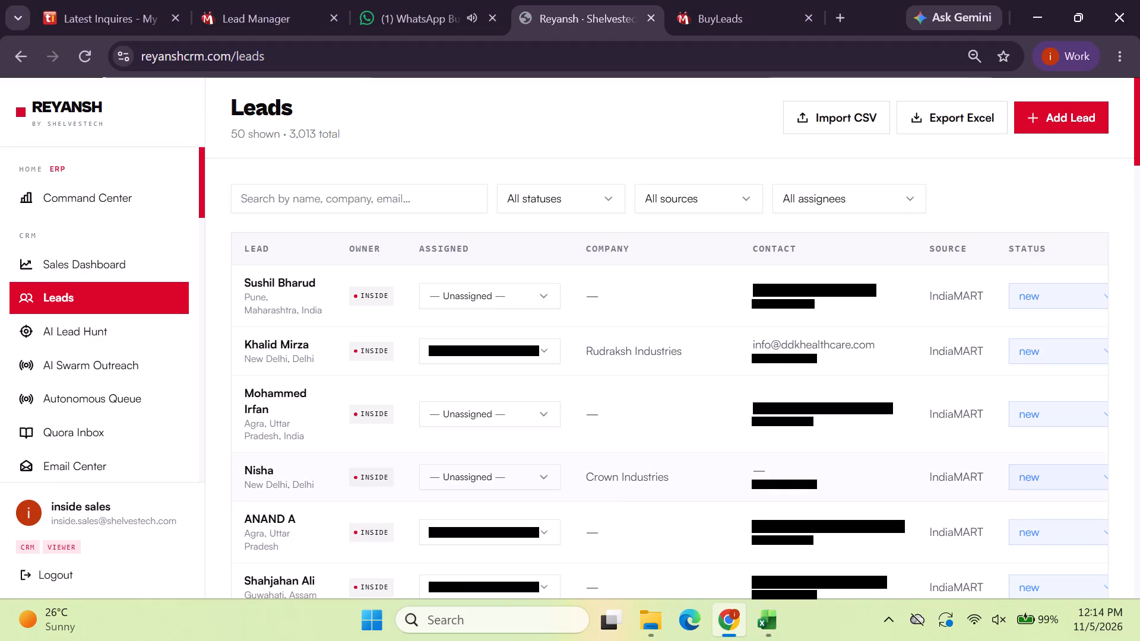
scroll(601, 474, "down", 3)
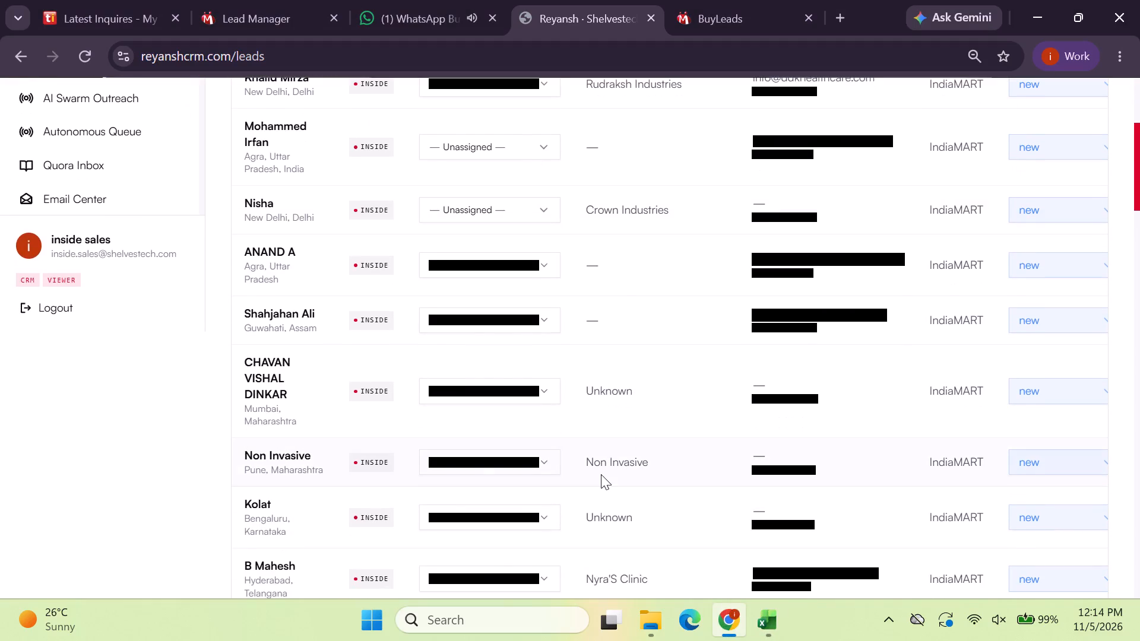
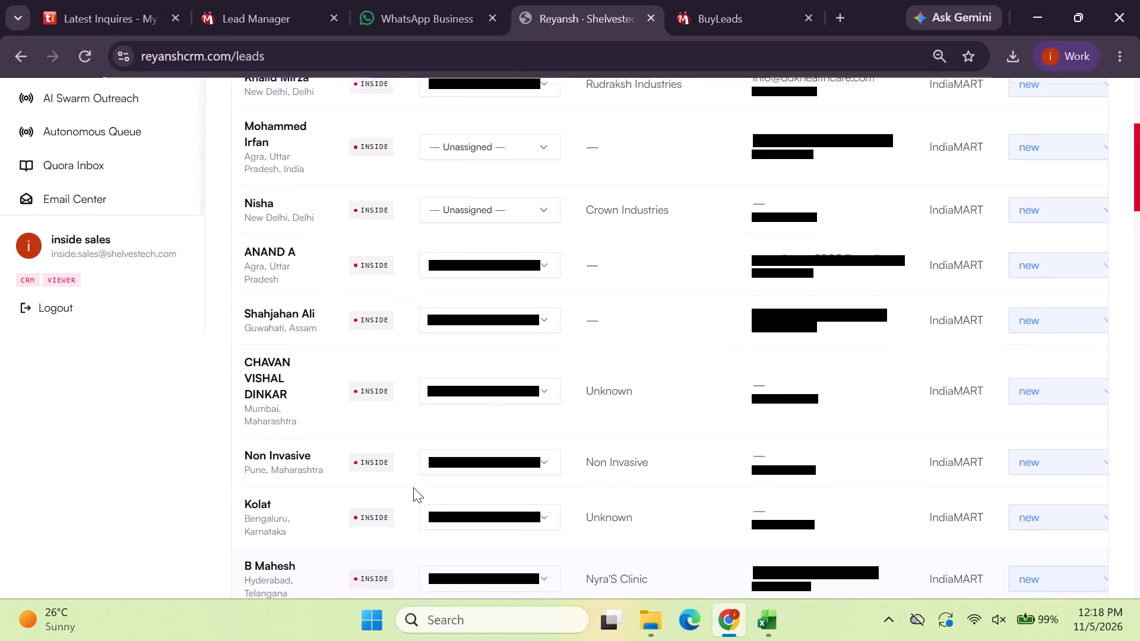
Find the Adept Infosoft TradeIndia lead in the leads list and open it to check its details and remarks timeline.
scroll(413, 487, "up", 2)
scroll(413, 487, "down", 6)
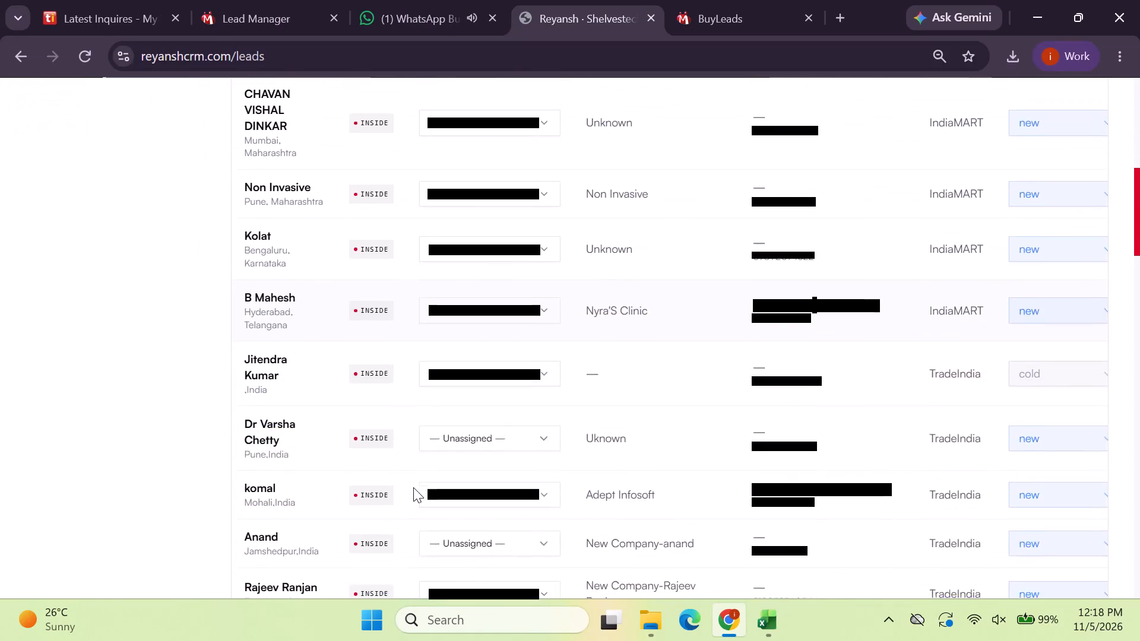
scroll(413, 487, "down", 1)
left_click(639, 315)
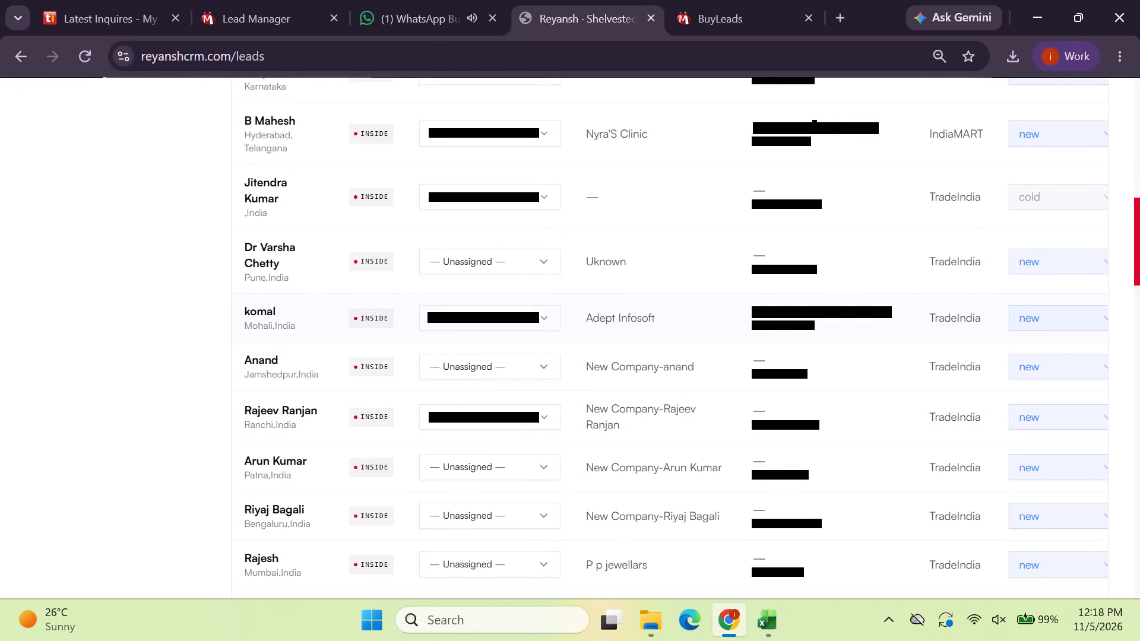
key("Right")
key("Right")
key("Right")
key("Right")
key("Right")
key("Right")
key("Right")
key("Right")
key("Right")
key("Right")
key("Right")
key("Right")
key("Right")
key("Right")
key("Right")
key("Right")
key("Right")
key("Right")
key("Right")
key("Right")
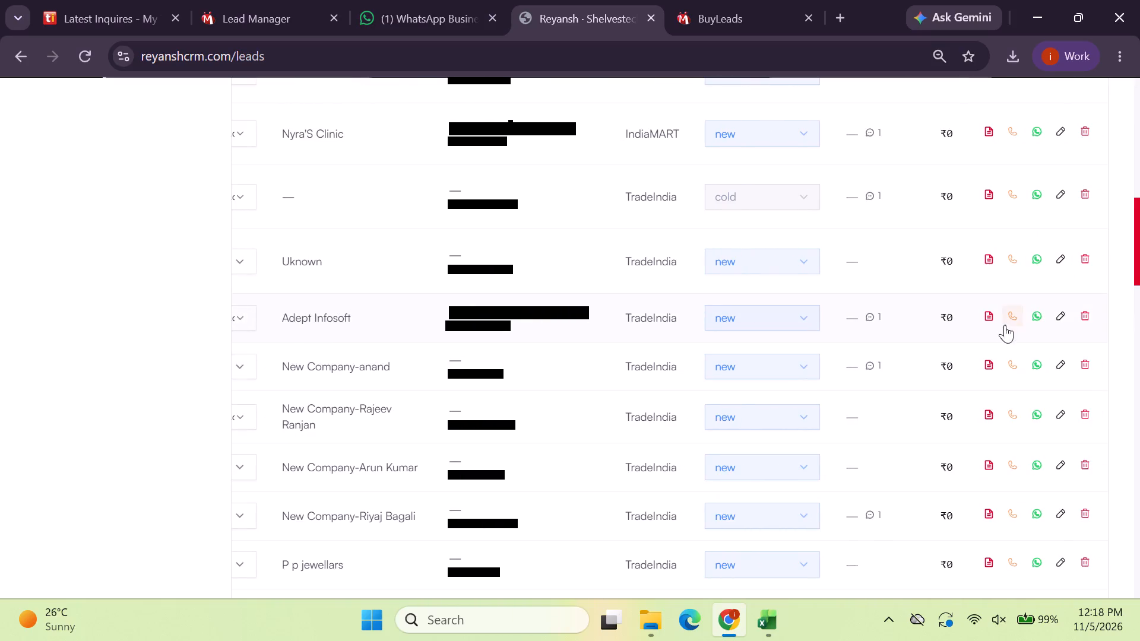
left_click(1066, 315)
scroll(517, 461, "down", 4)
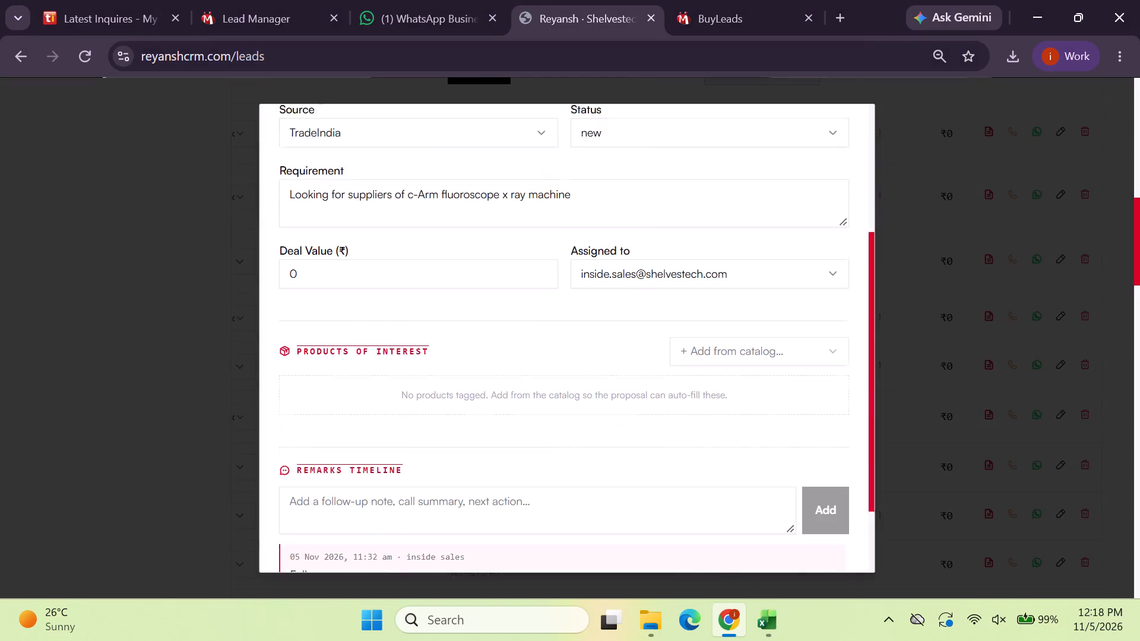
scroll(780, 489, "down", 2)
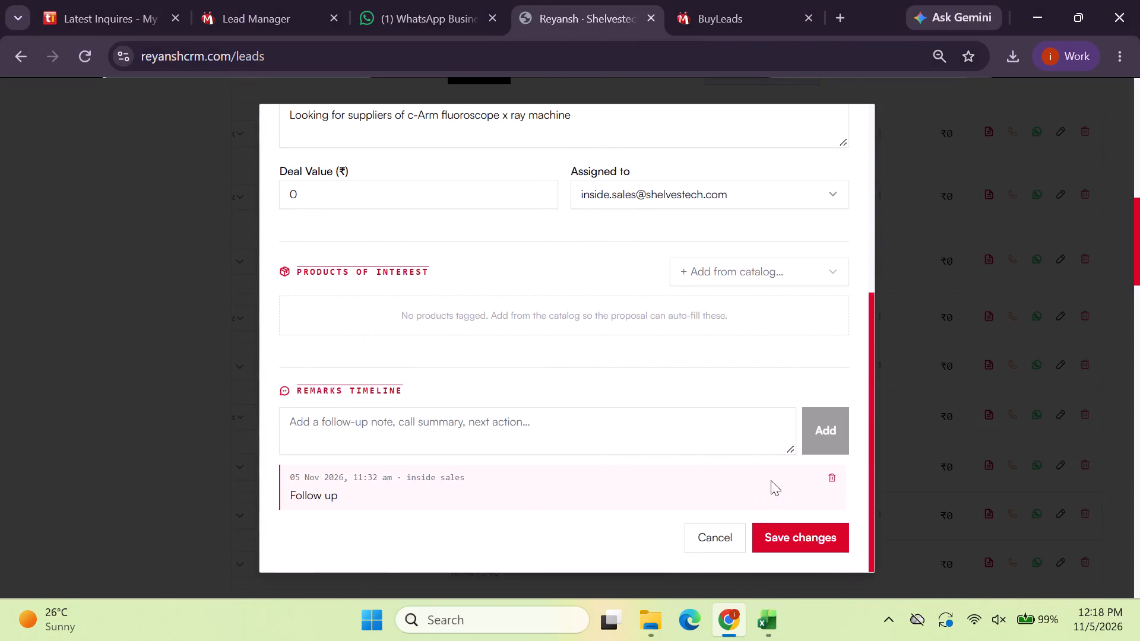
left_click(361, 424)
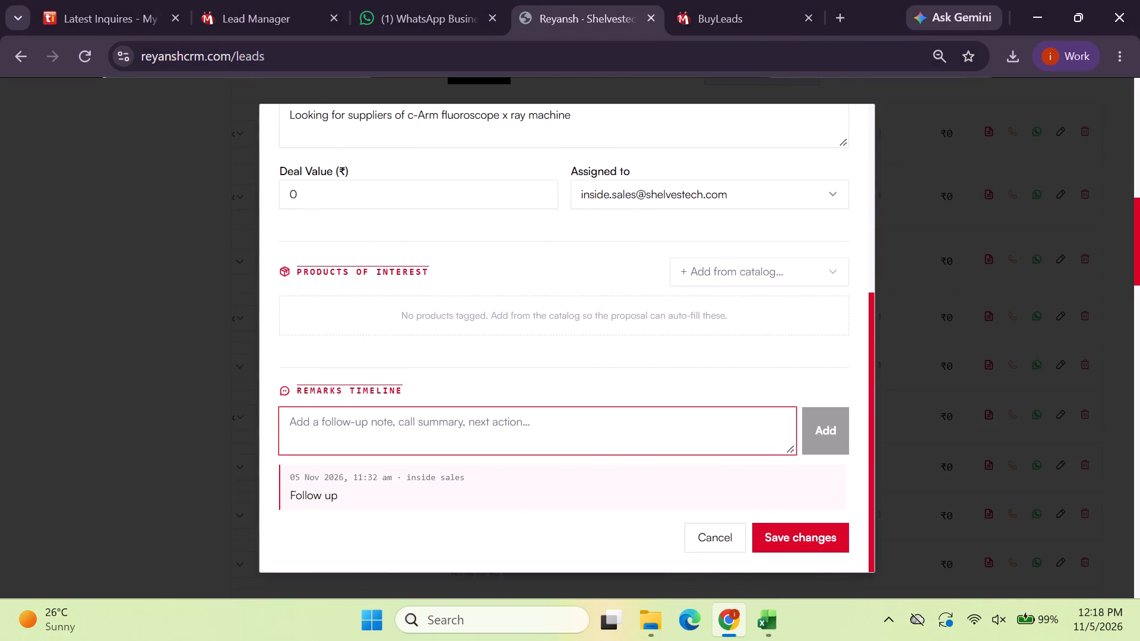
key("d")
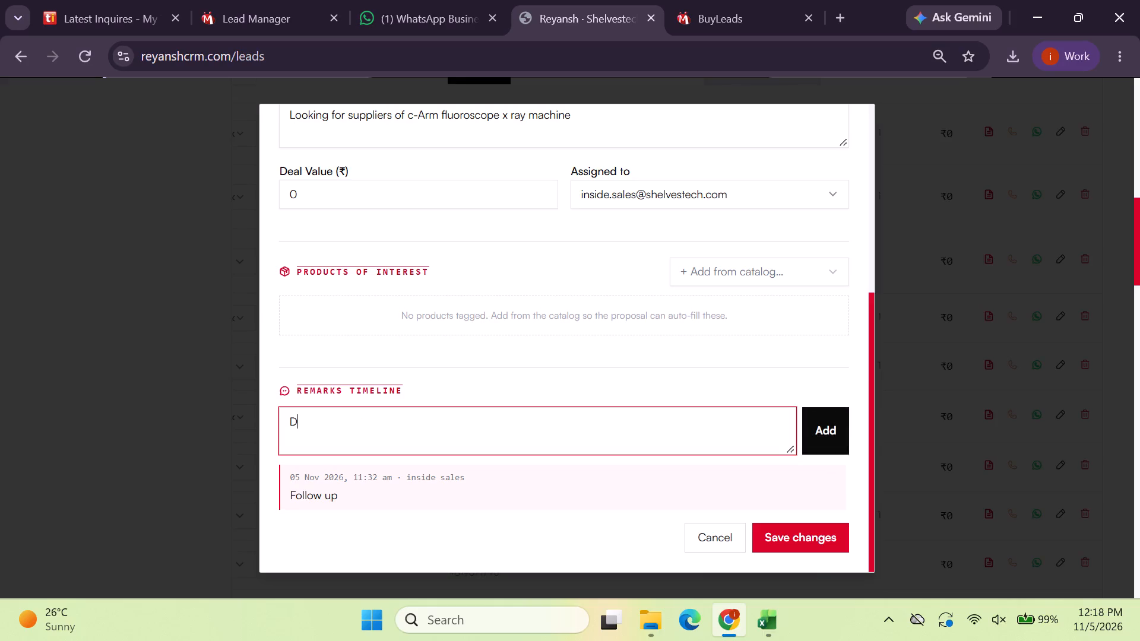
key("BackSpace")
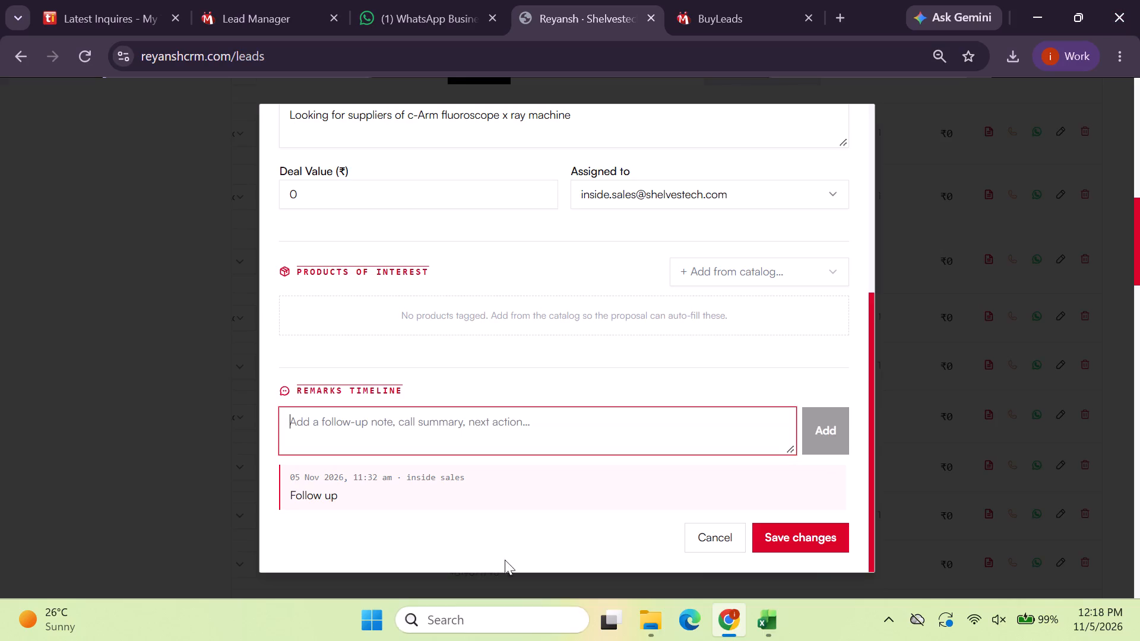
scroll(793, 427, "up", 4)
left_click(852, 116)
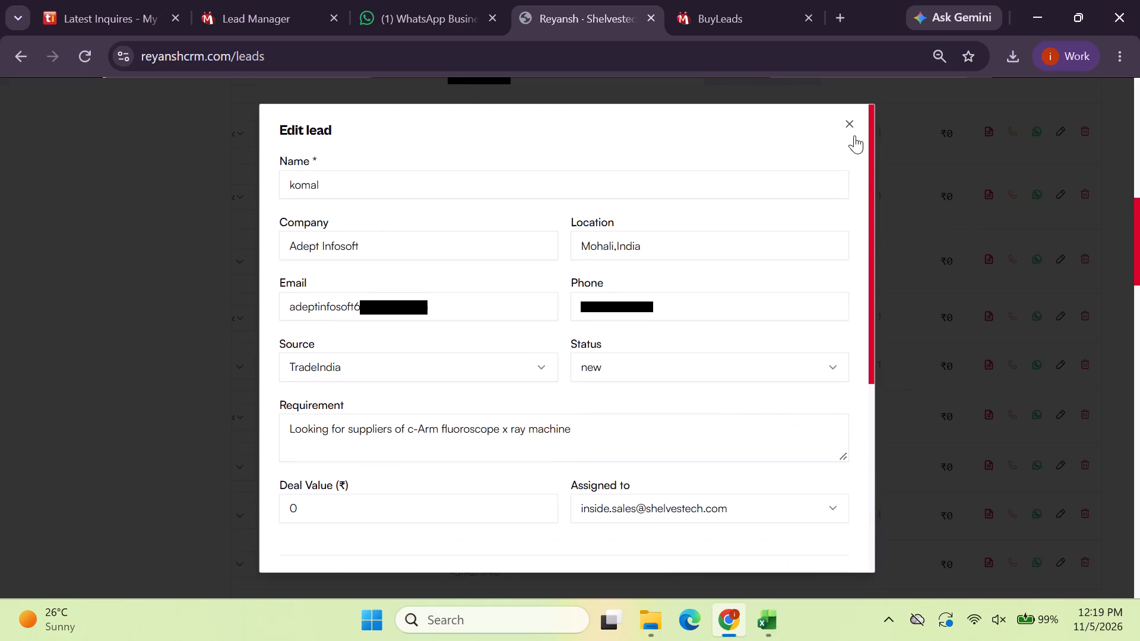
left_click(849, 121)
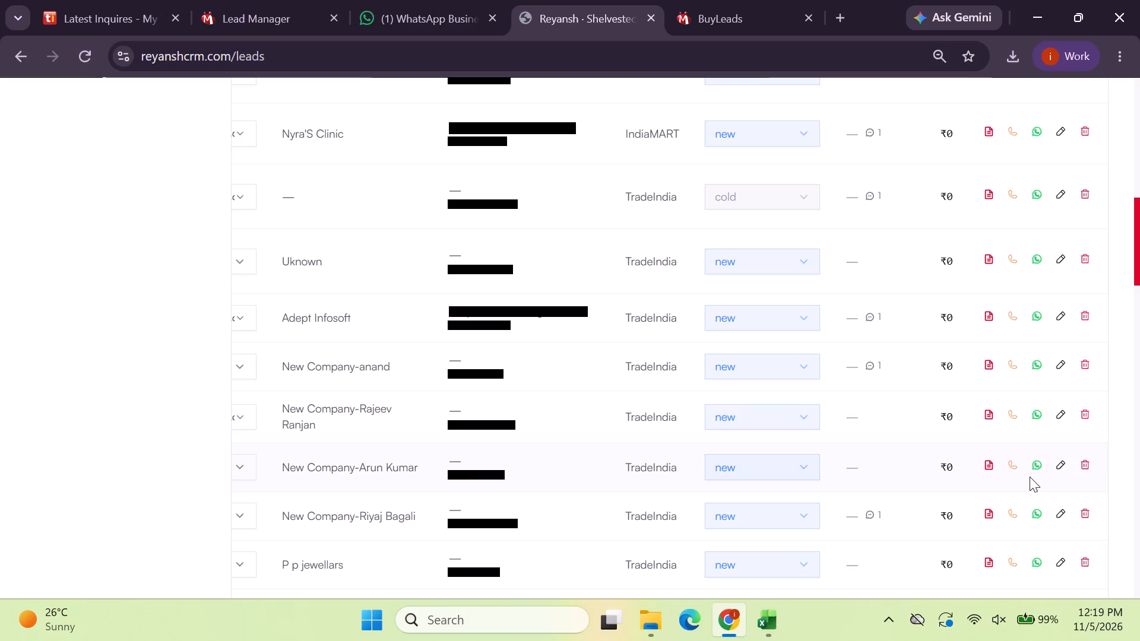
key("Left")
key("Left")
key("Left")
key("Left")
Check the contact names, locations and assignees of the TradeIndia leads around the Adept Infosoft row in the leads list.
left_click(669, 470)
key("Left")
key("Left")
key("Left")
key("Left")
key("Left")
key("Left")
key("Left")
key("Left")
key("Left")
key("Left")
key("Left")
key("Left")
key("Left")
key("Left")
key("Left")
key("Left")
key("Left")
key("Left")
key("Left")
key("Left")
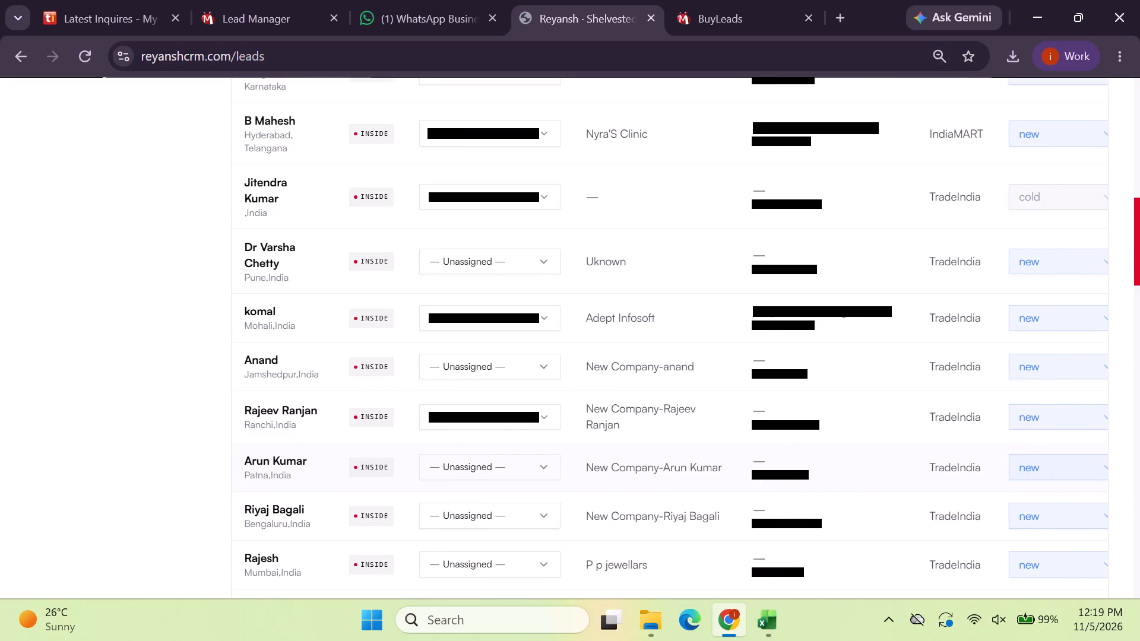
left_click(282, 302)
key("Right")
key("Right")
key("Right")
key("Right")
key("Right")
key("Right")
key("Right")
key("Right")
key("Right")
key("Right")
key("Right")
key("Right")
key("Right")
key("Right")
key("Right")
key("Right")
key("Right")
key("Right")
key("Right")
key("Right")
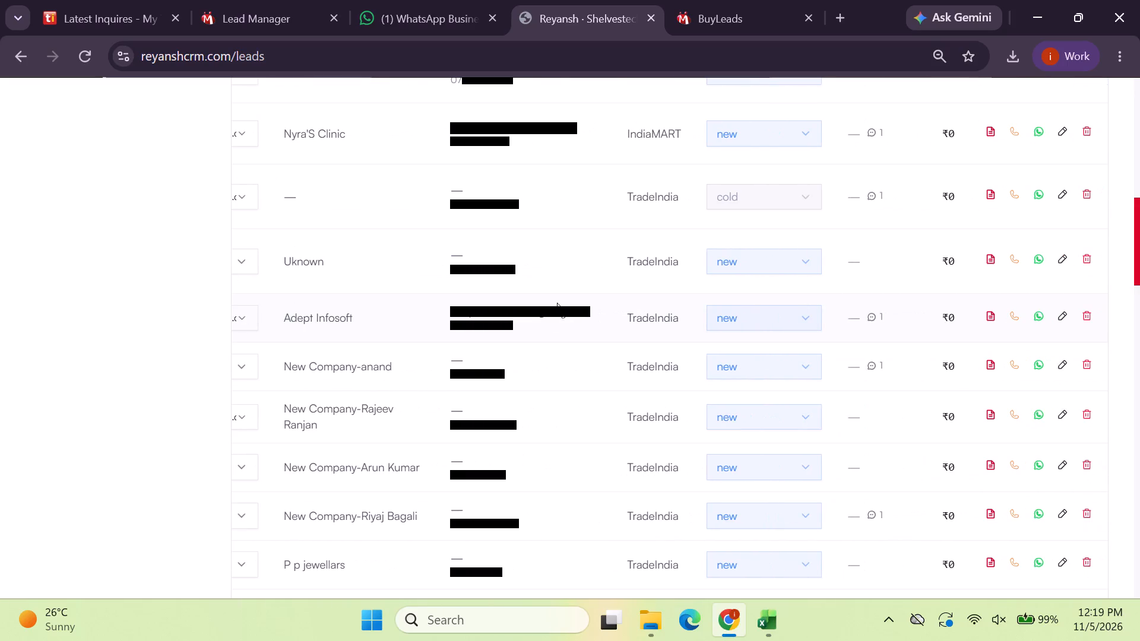
Log a Called activity without a note for the Adept Infosoft TradeIndia lead.
left_click(1013, 315)
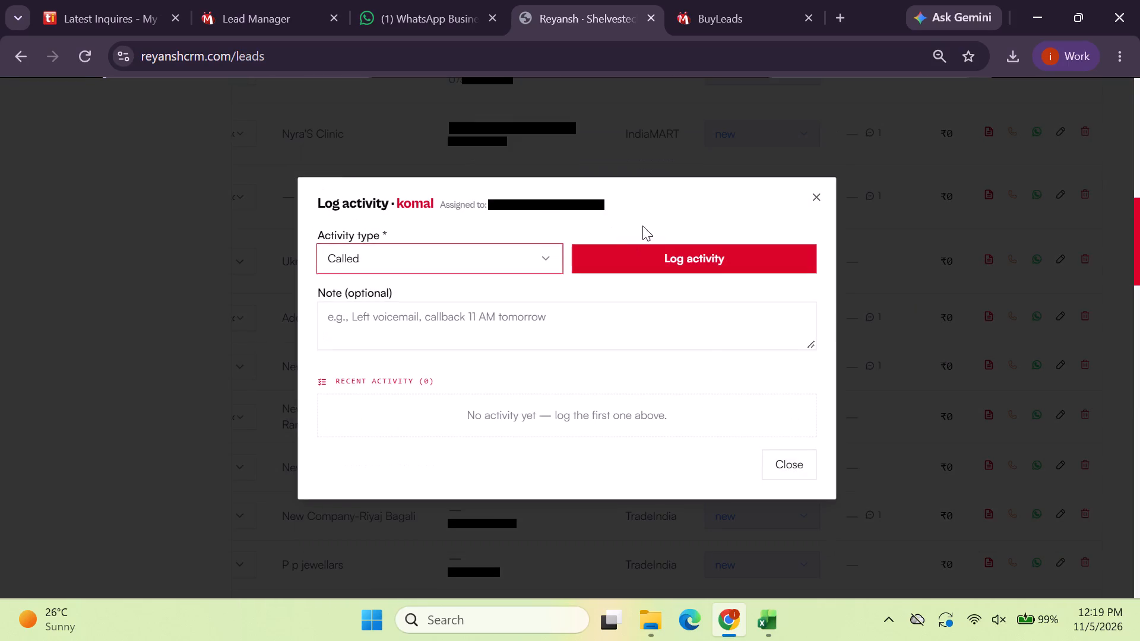
left_click(645, 223)
left_click(639, 256)
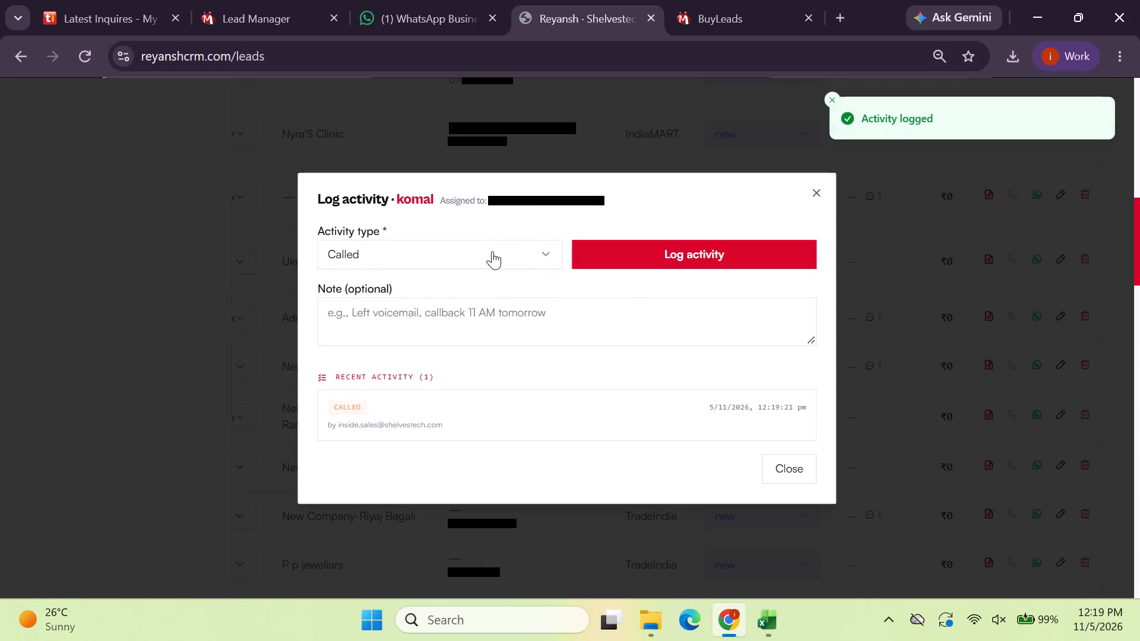
Log a second activity of type Quote requested for the same Adept Infosoft lead.
left_click(536, 255)
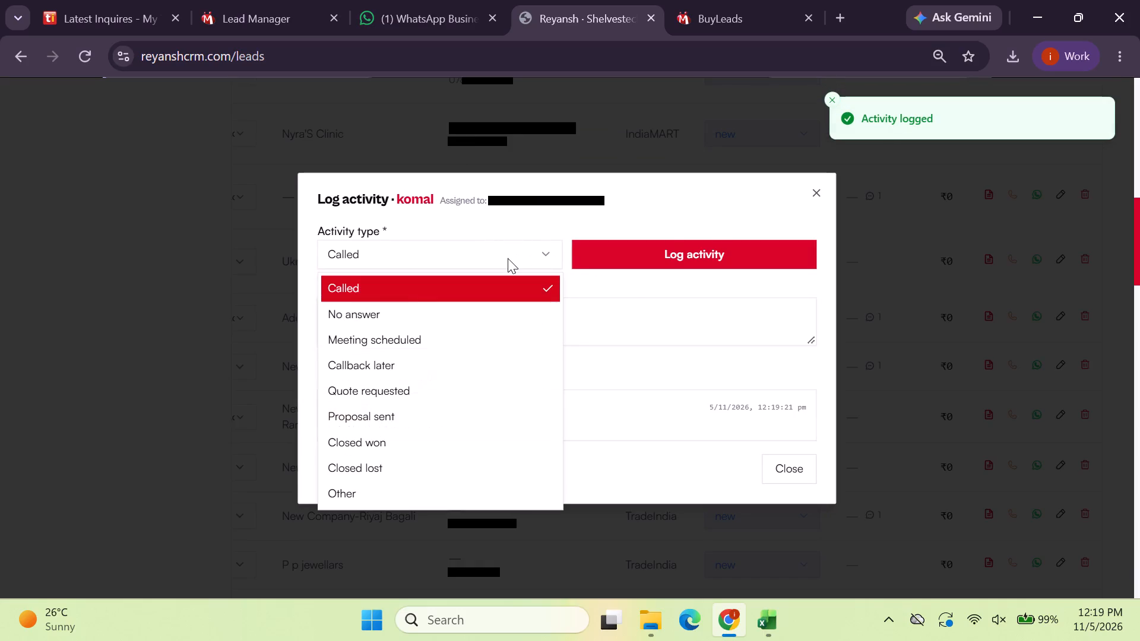
left_click(370, 394)
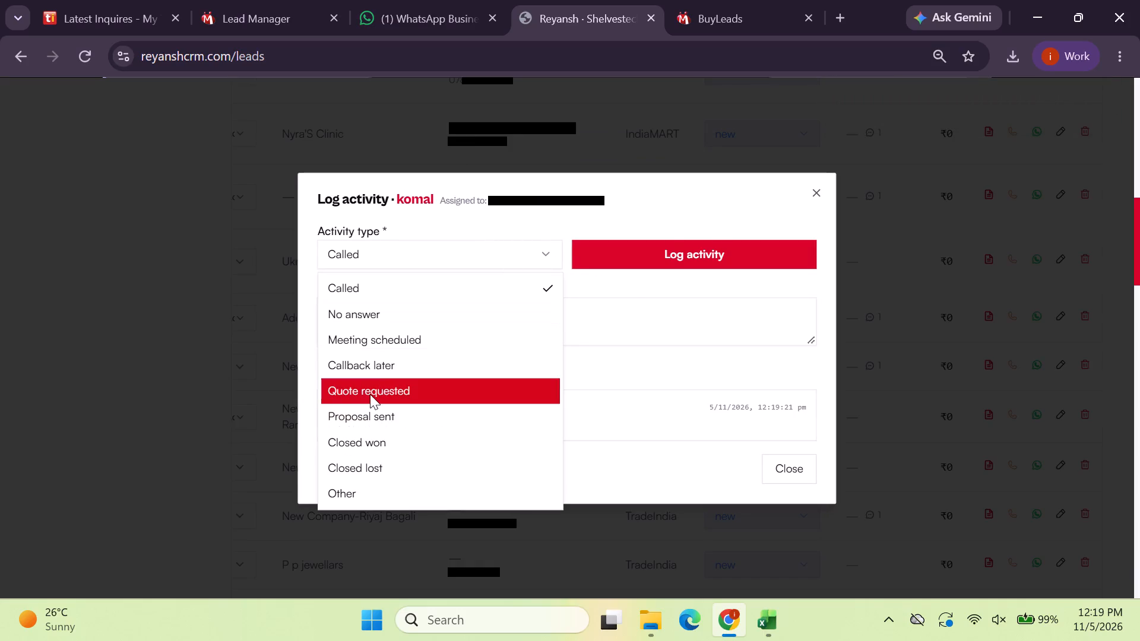
left_click(654, 264)
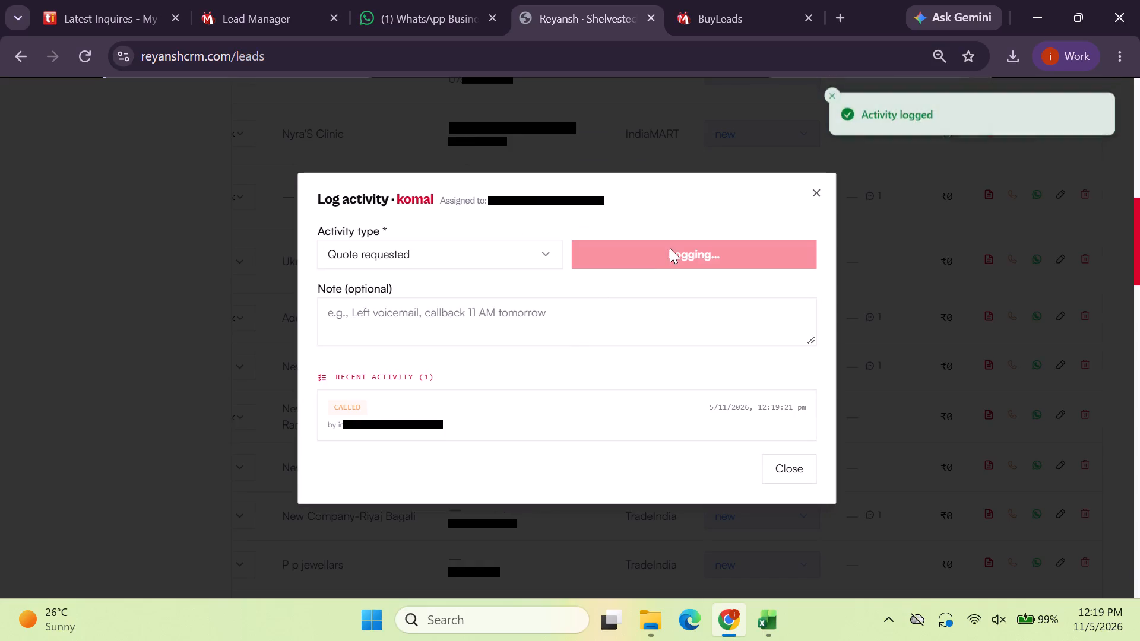
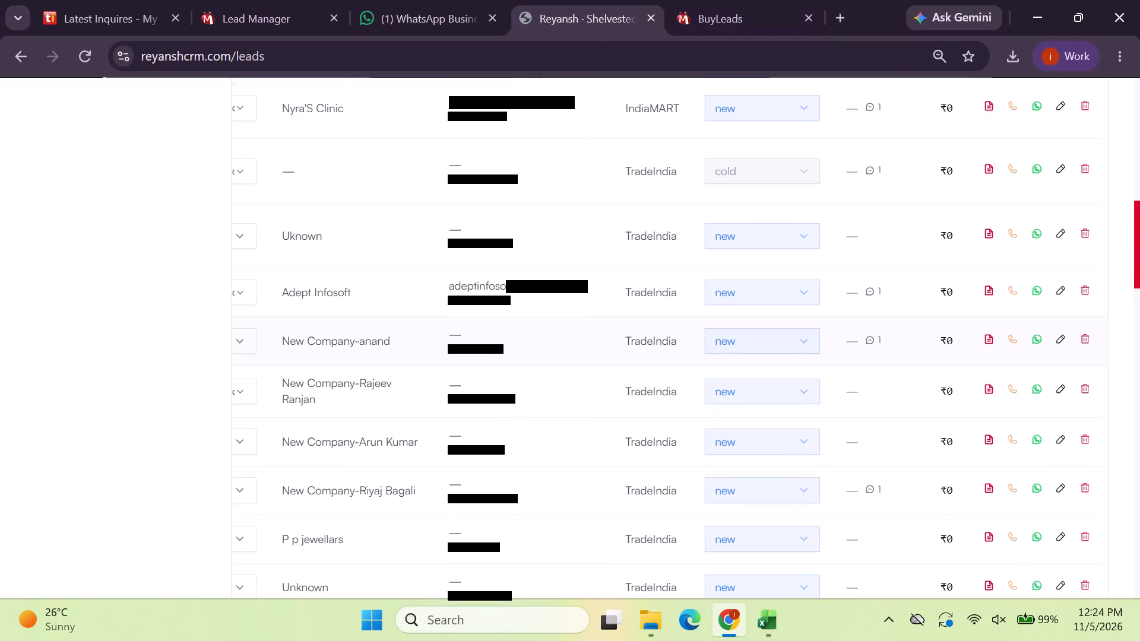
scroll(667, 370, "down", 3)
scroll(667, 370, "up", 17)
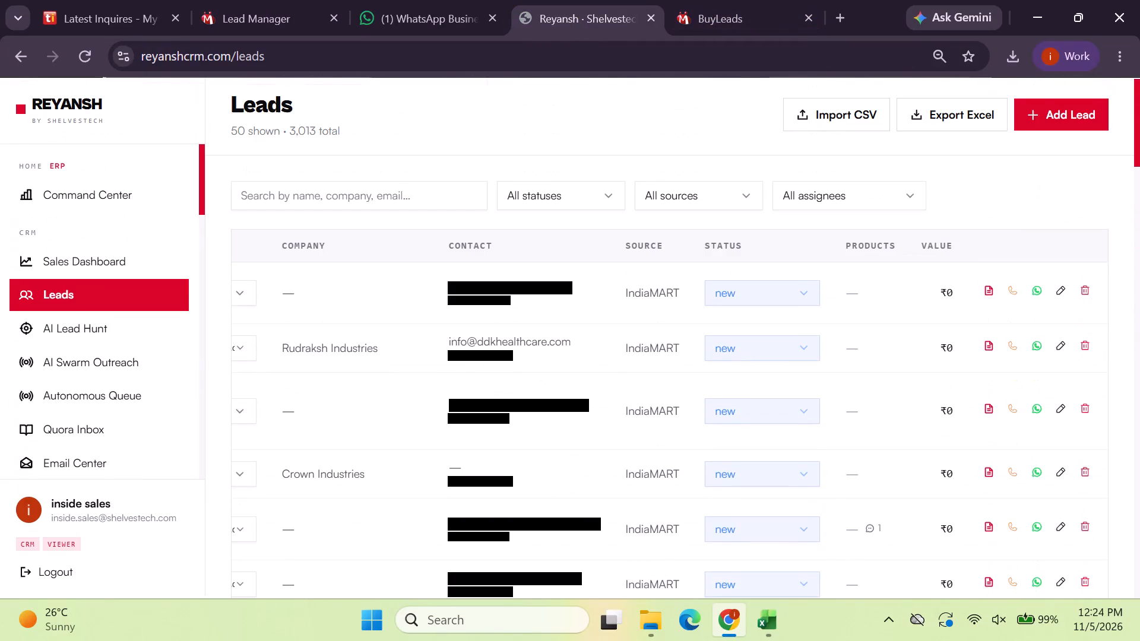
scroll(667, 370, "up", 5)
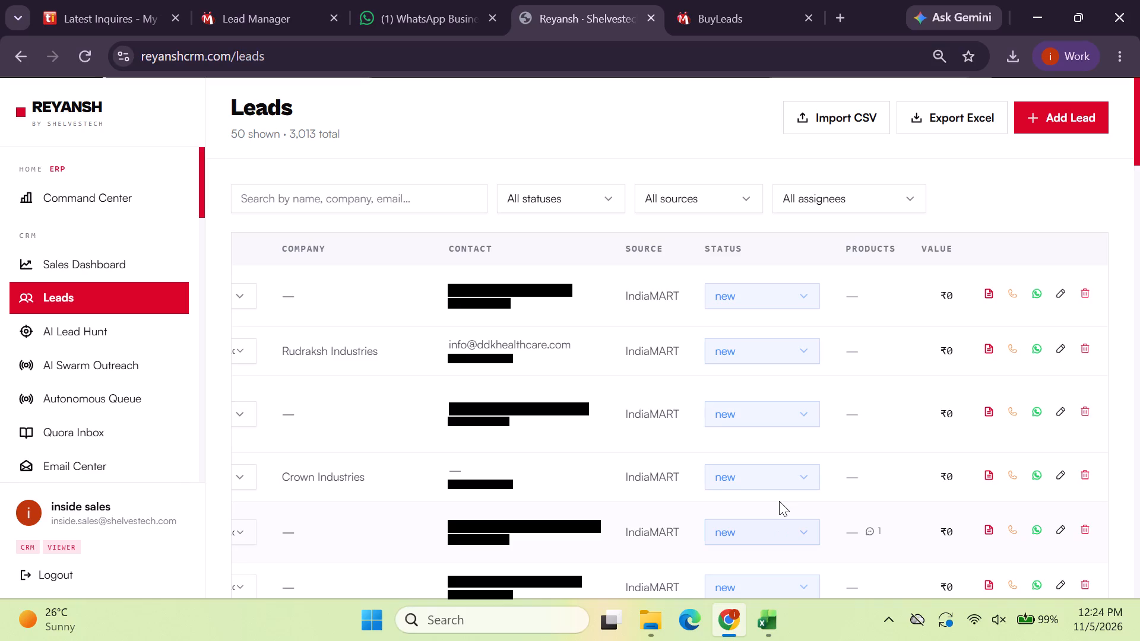
Switch to the lead_contacts workbook in Excel and bring up the Meta Leads sheet to check its entries.
left_click(780, 555)
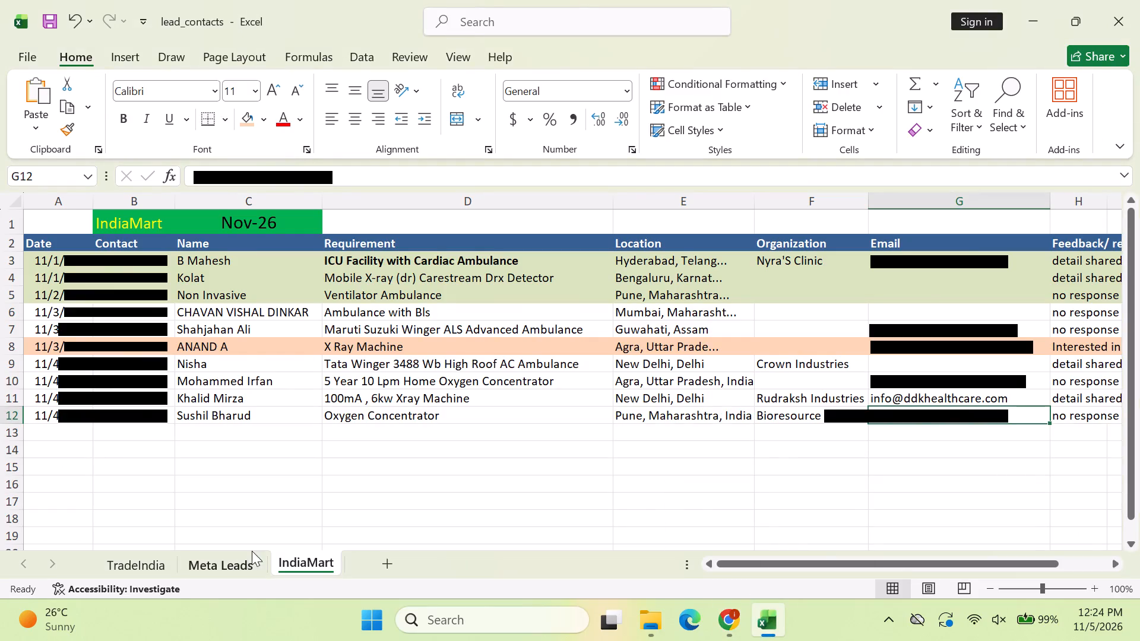
left_click(240, 570)
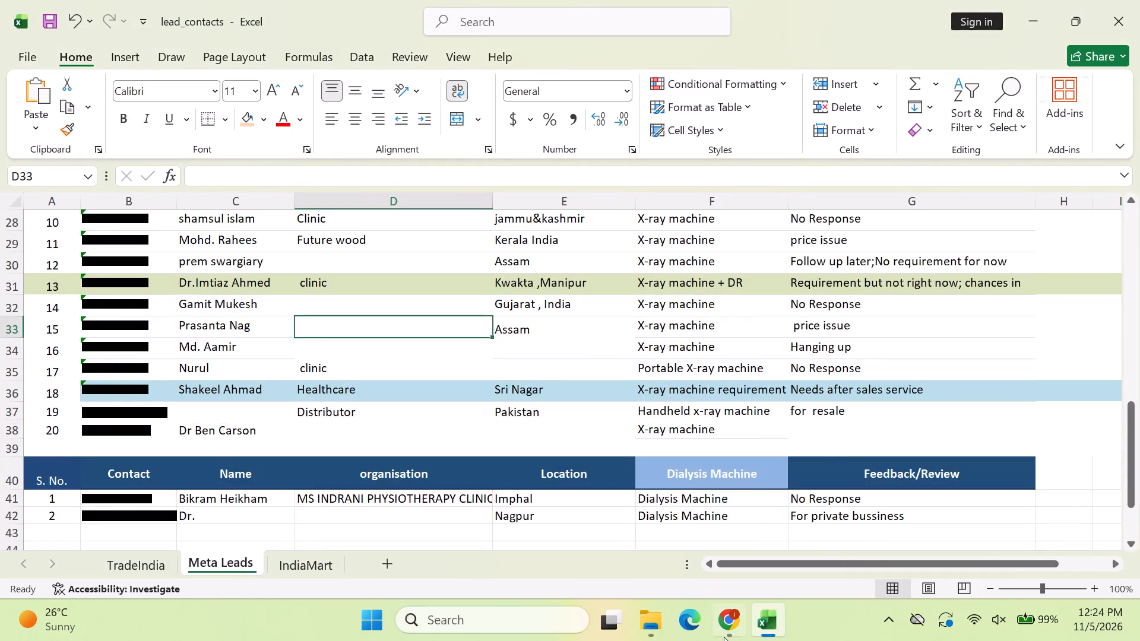
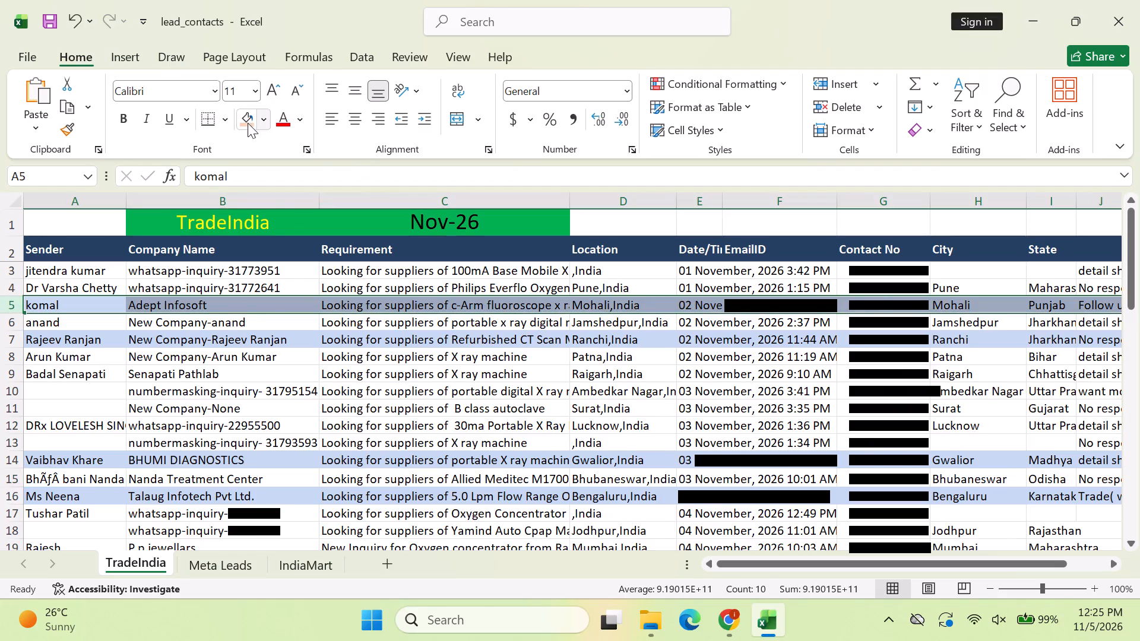
Fill the Adept Infosoft lead's row on the TradeIndia sheet with standard orange.
left_click(262, 120)
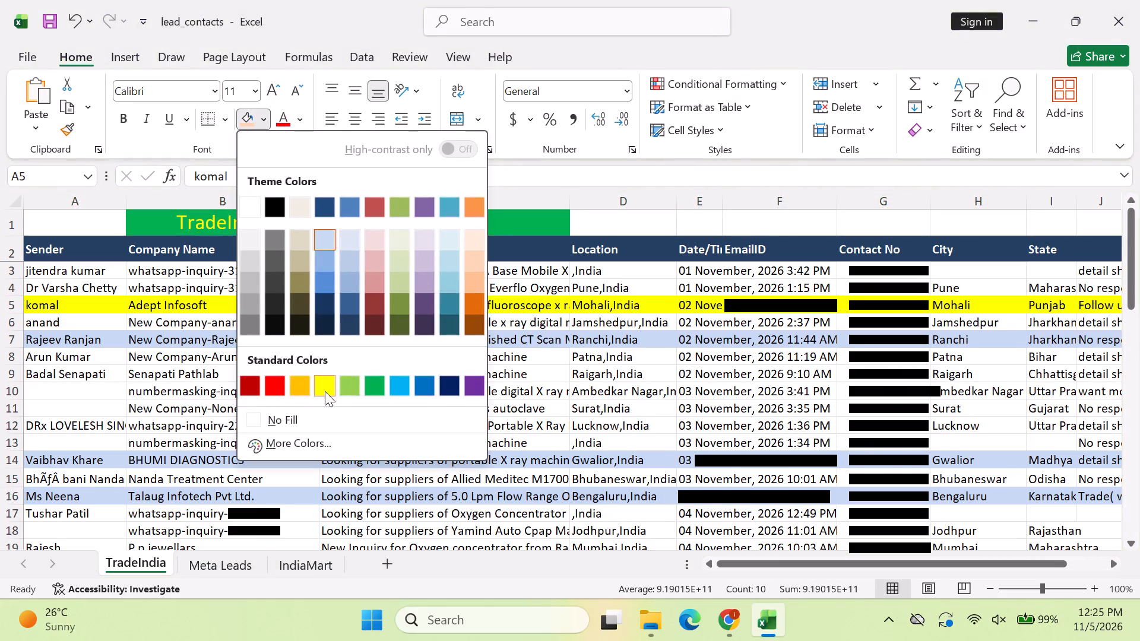
left_click(303, 389)
left_click(247, 431)
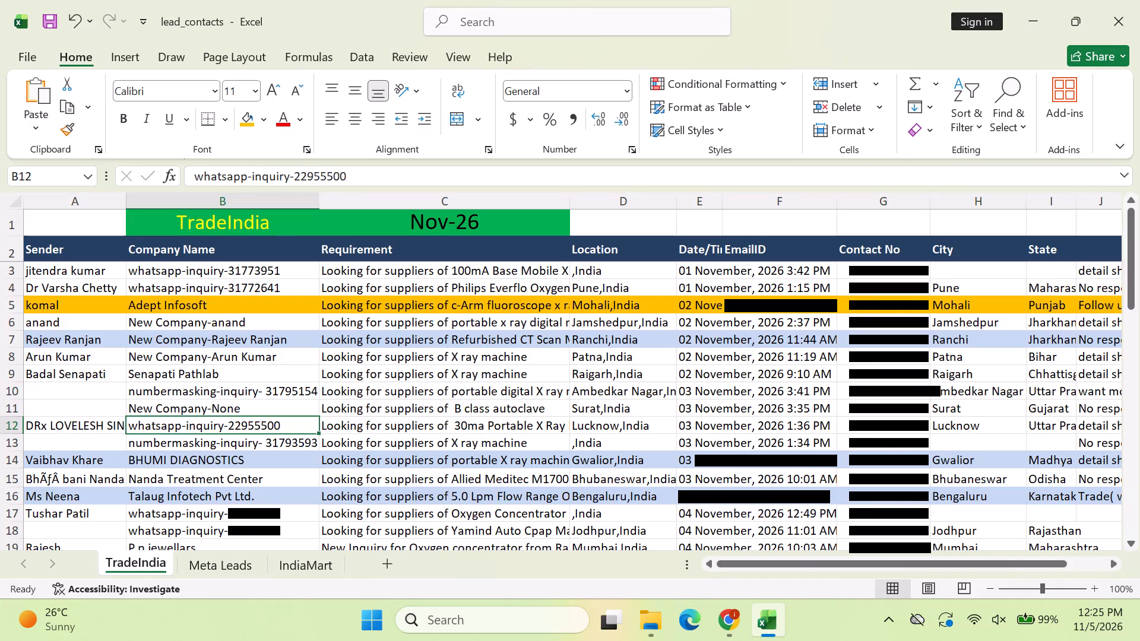
Review the Meta Leads sheet's ambulance, X-ray machine and dialysis machine entries, including their feedback remarks and highlighted rows.
left_click(241, 563)
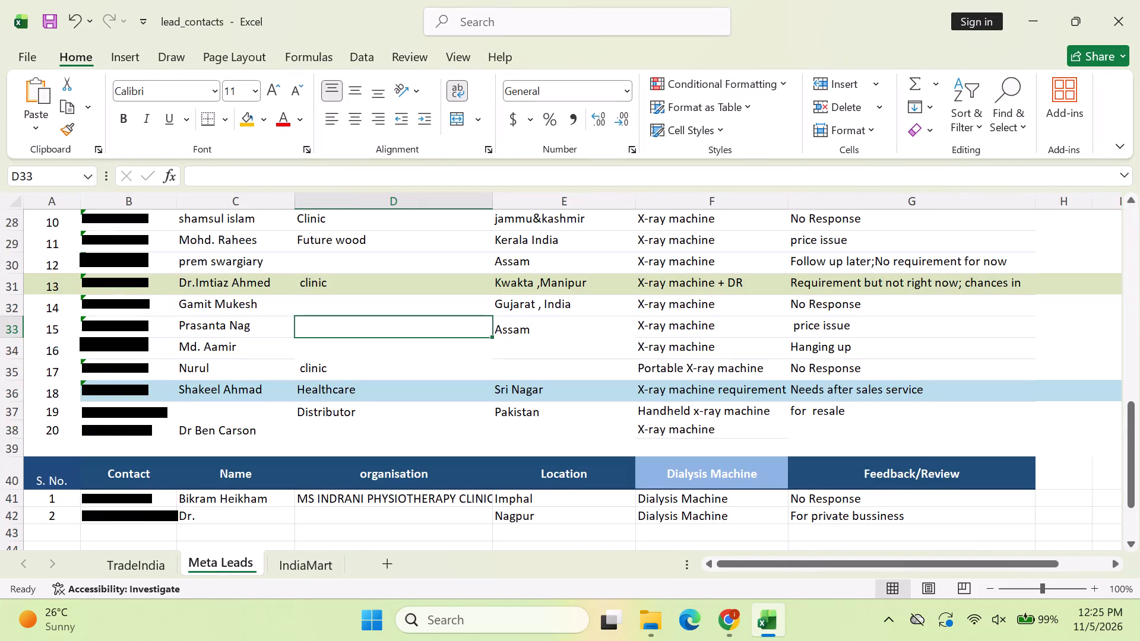
scroll(387, 361, "down", 3)
scroll(397, 363, "up", 5)
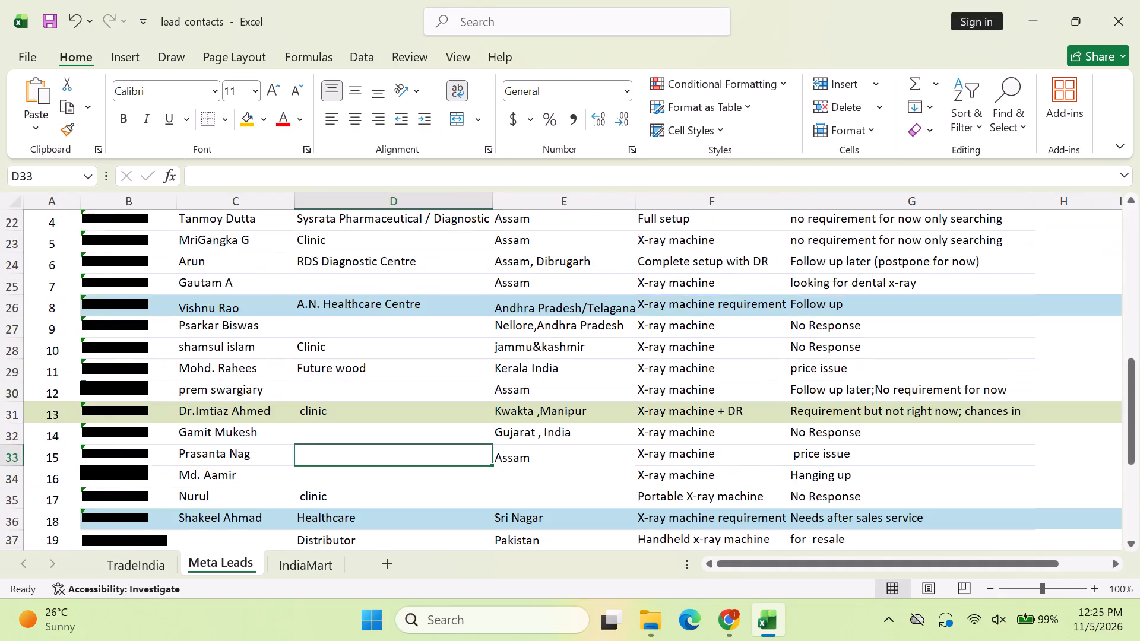
scroll(397, 363, "up", 2)
scroll(401, 364, "down", 1)
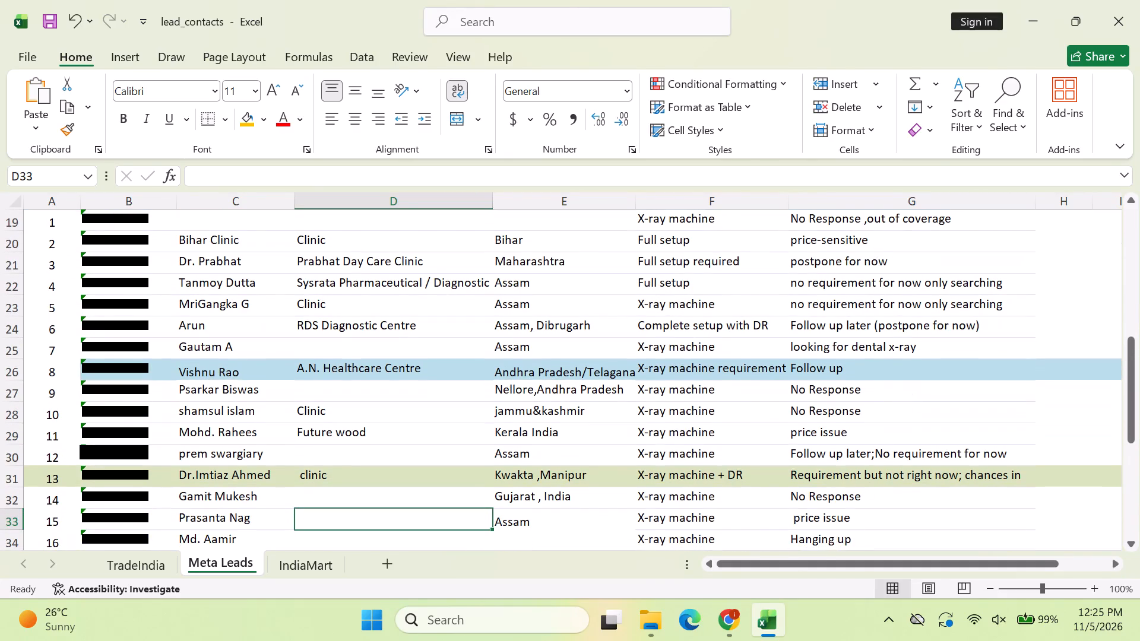
scroll(401, 364, "down", 3)
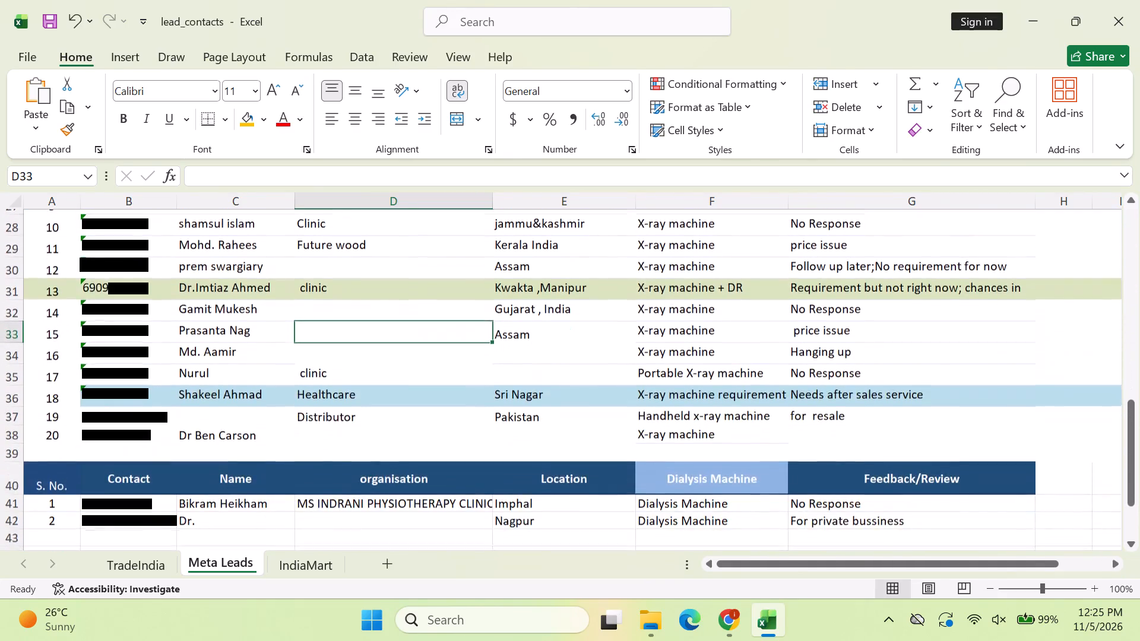
scroll(401, 364, "down", 4)
scroll(401, 364, "up", 6)
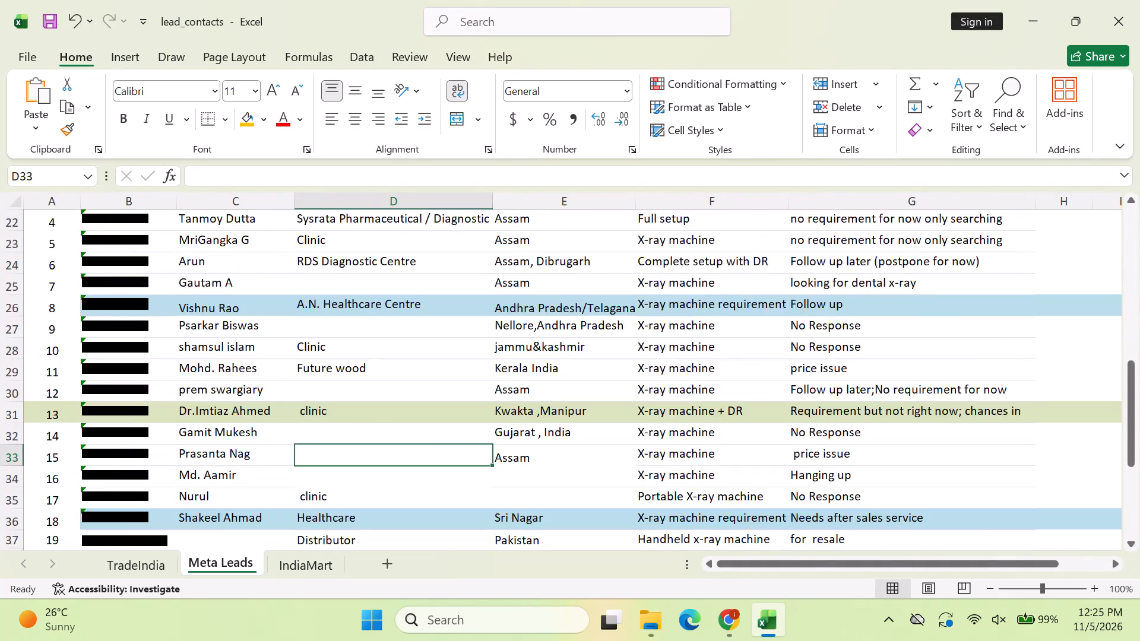
scroll(401, 364, "up", 4)
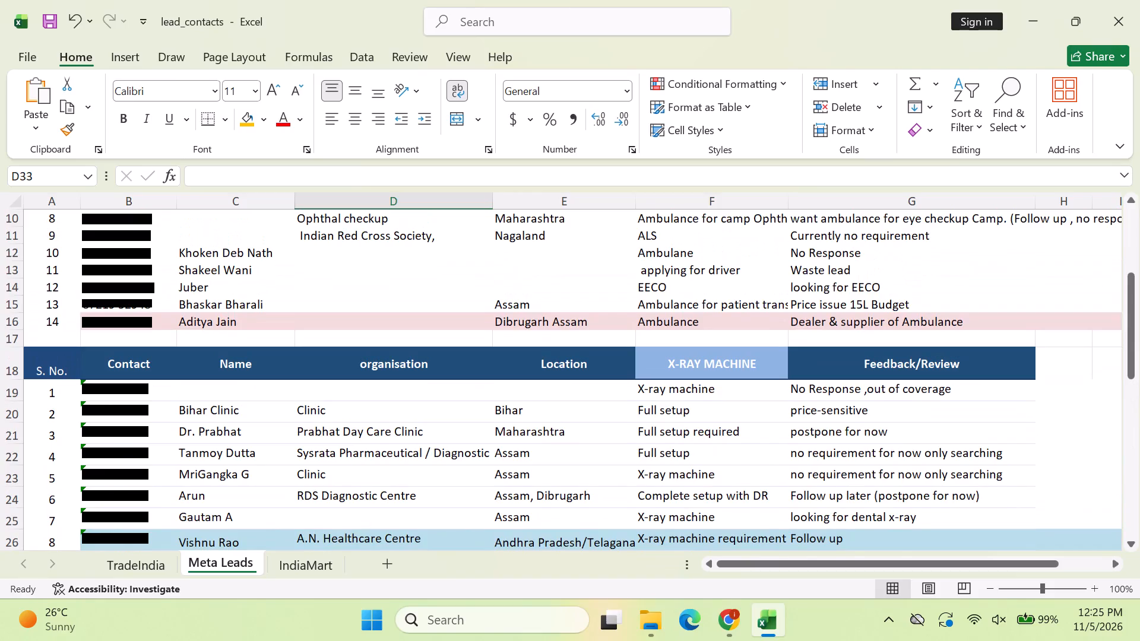
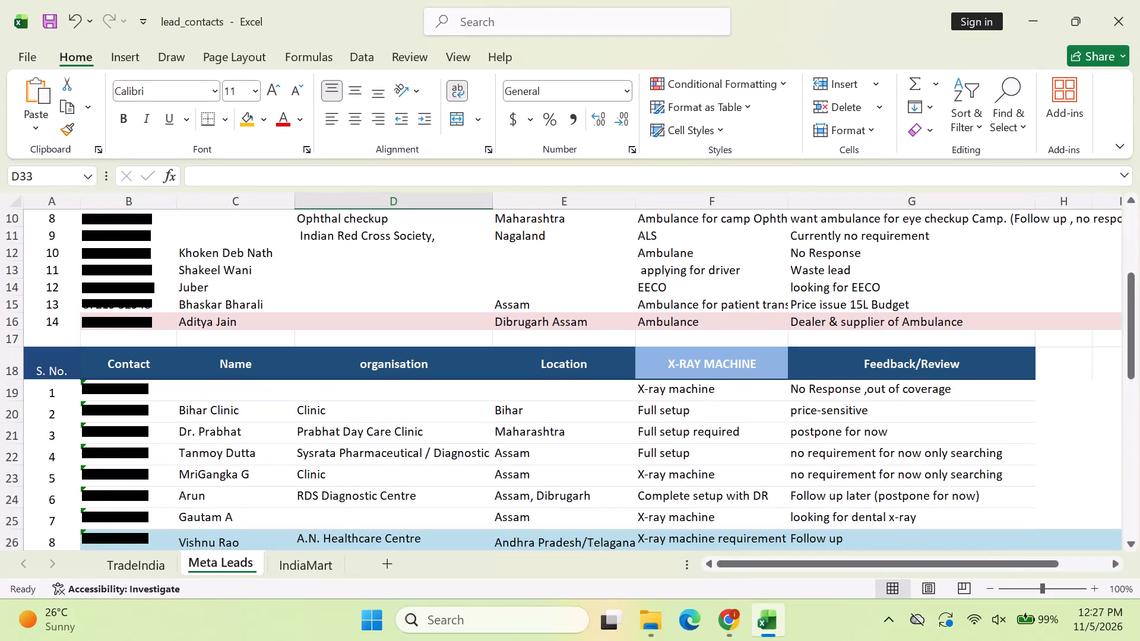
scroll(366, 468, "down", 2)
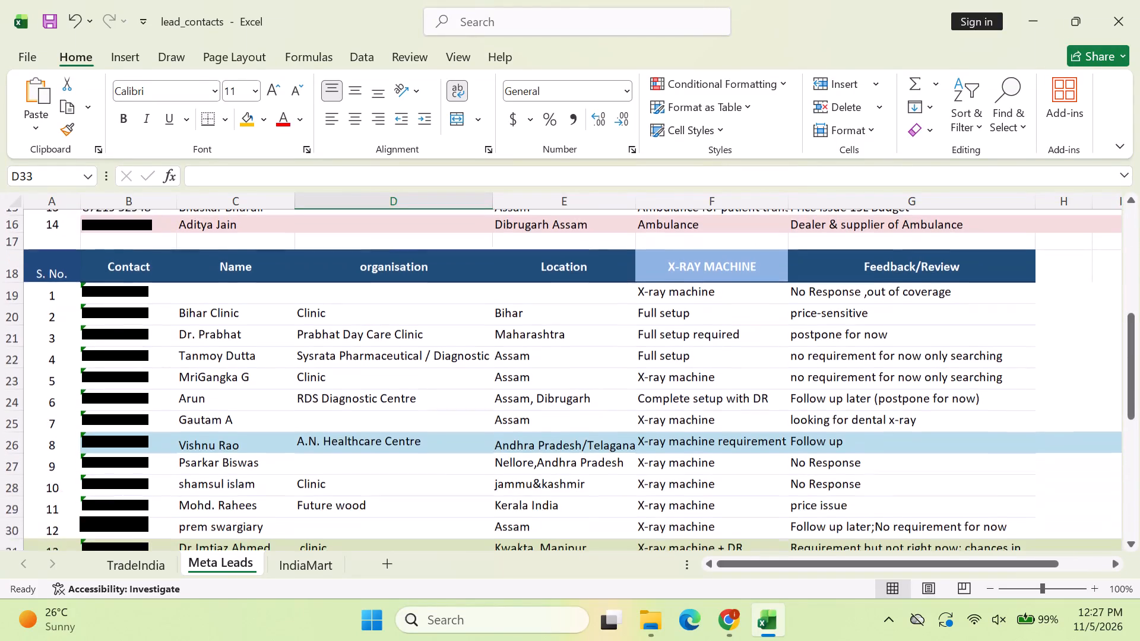
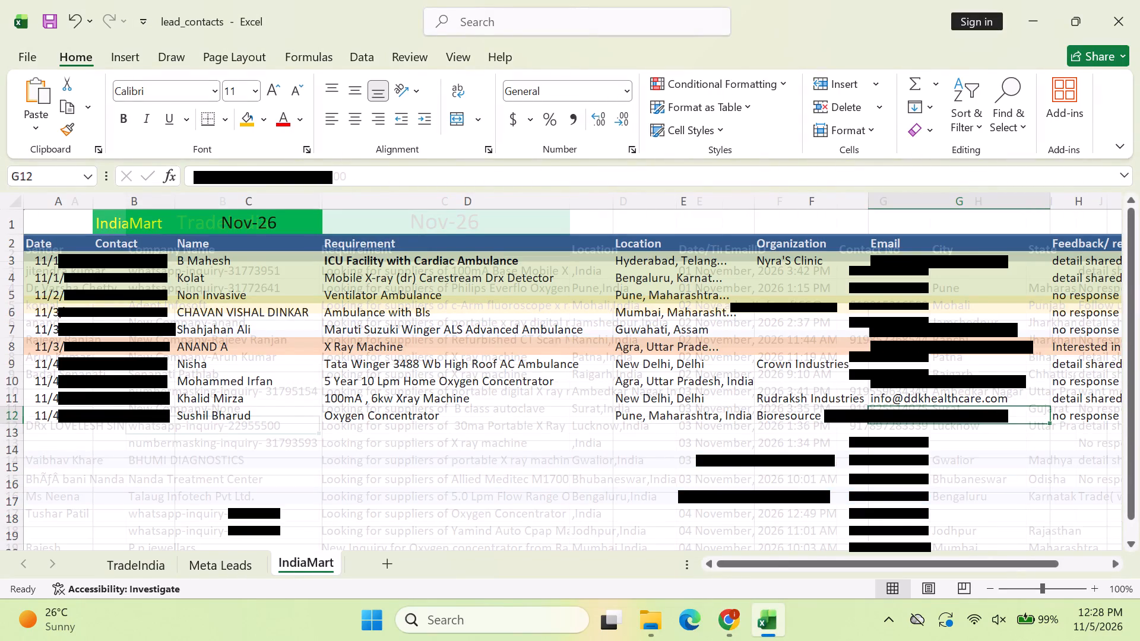
Switch to Reyansh CRM in Chrome and check the Pune IndiaMART oxygen concentrator lead's details, remarks timeline and activity log.
left_click(714, 555)
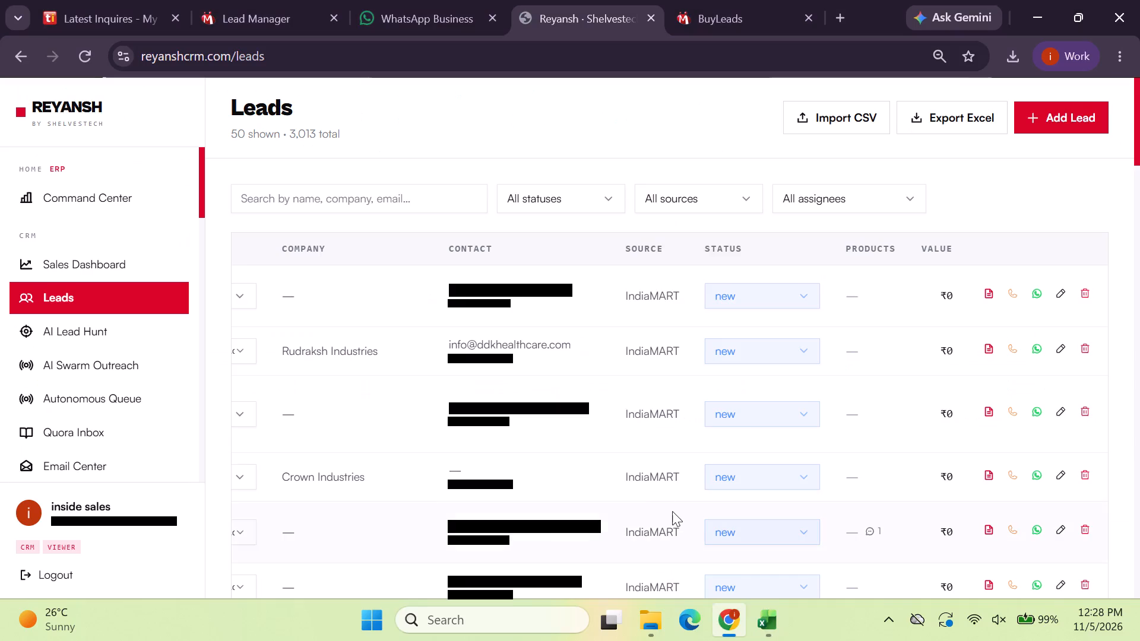
left_click(1063, 289)
scroll(606, 382, "down", 3)
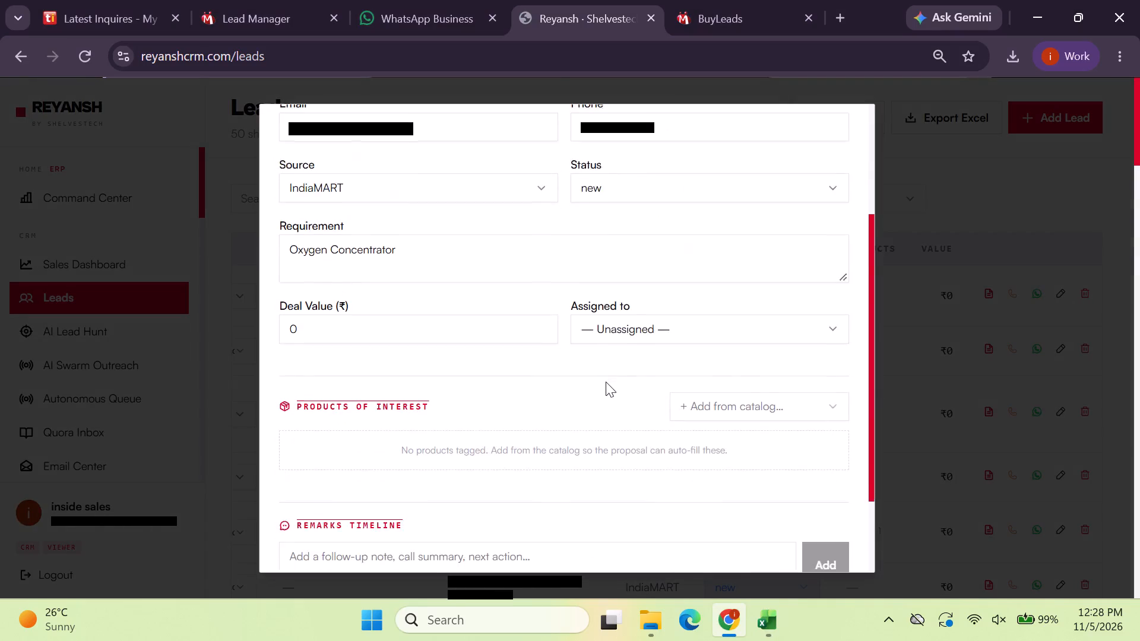
scroll(606, 382, "down", 2)
scroll(606, 382, "up", 8)
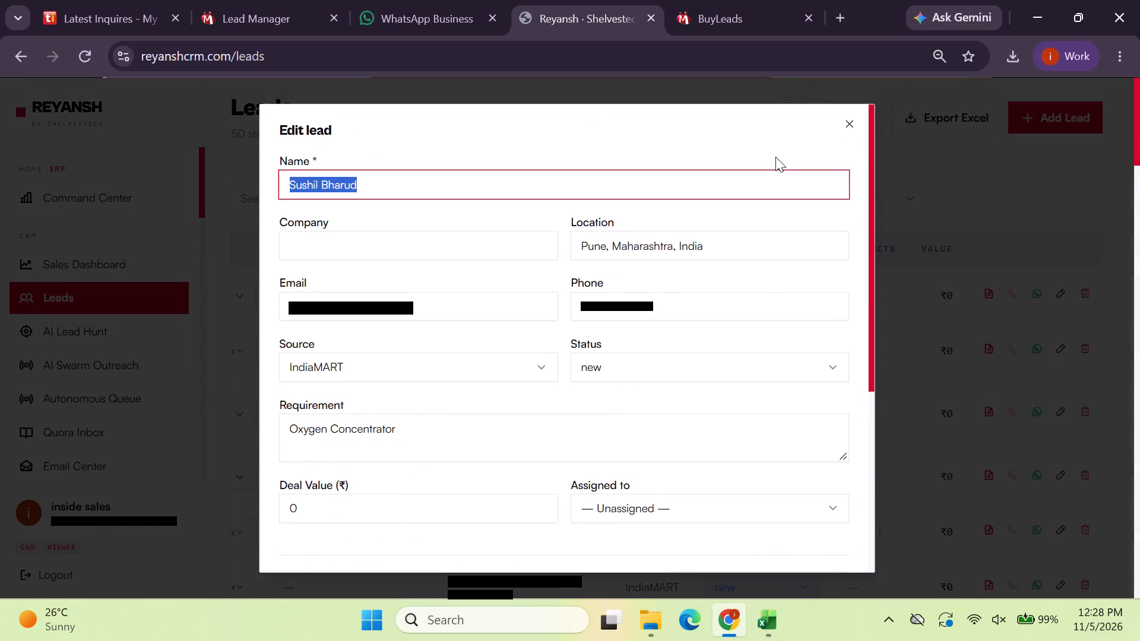
left_click(846, 123)
left_click(1009, 290)
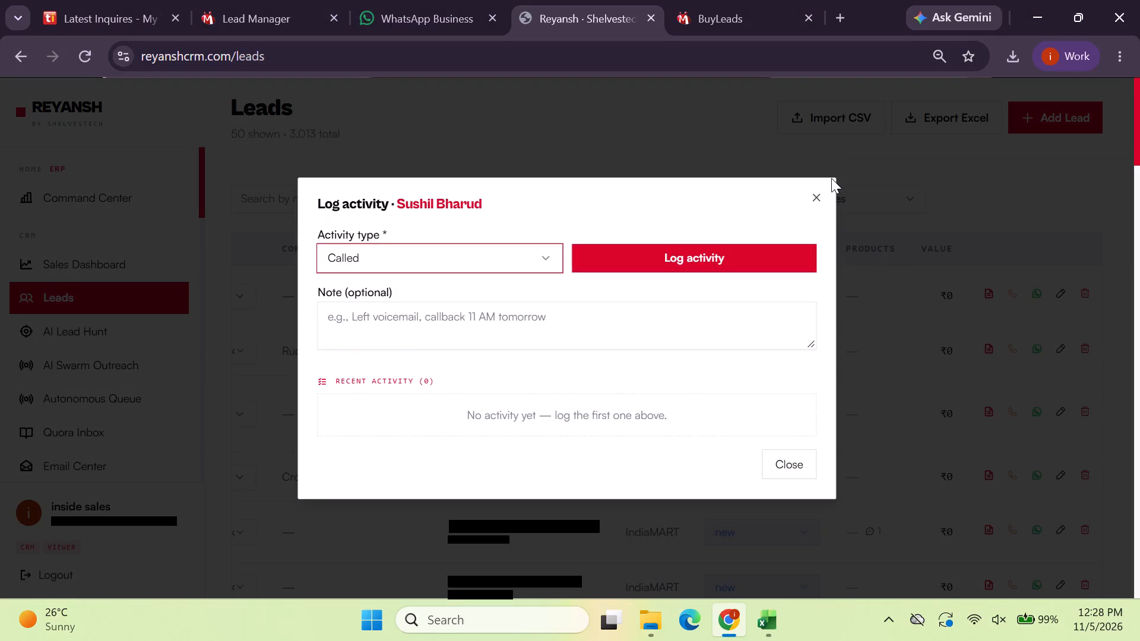
left_click(815, 193)
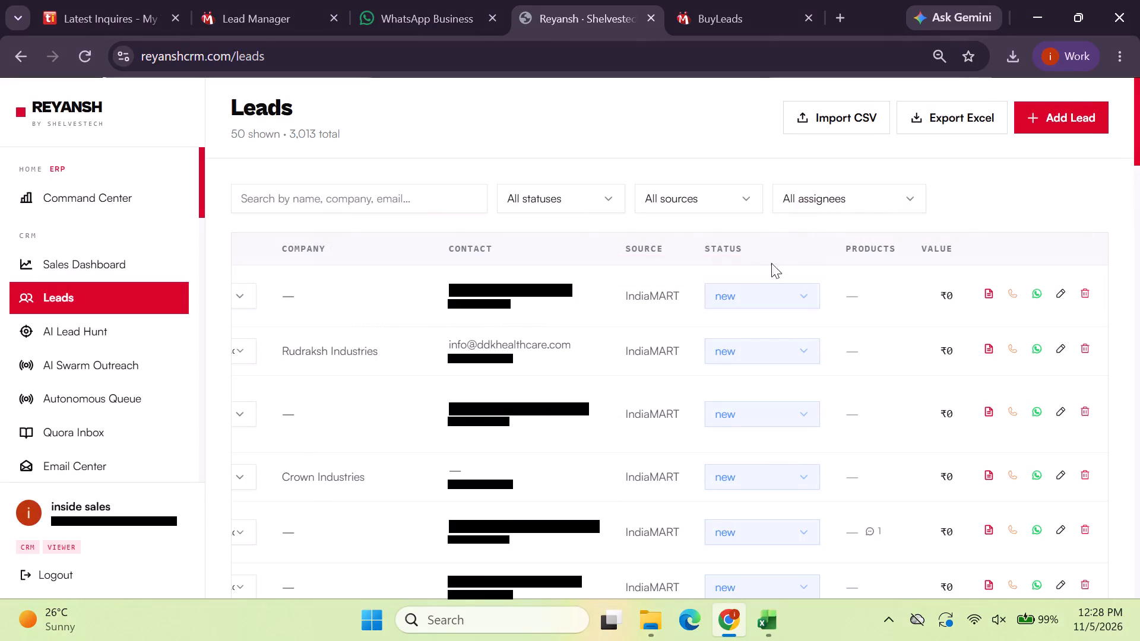
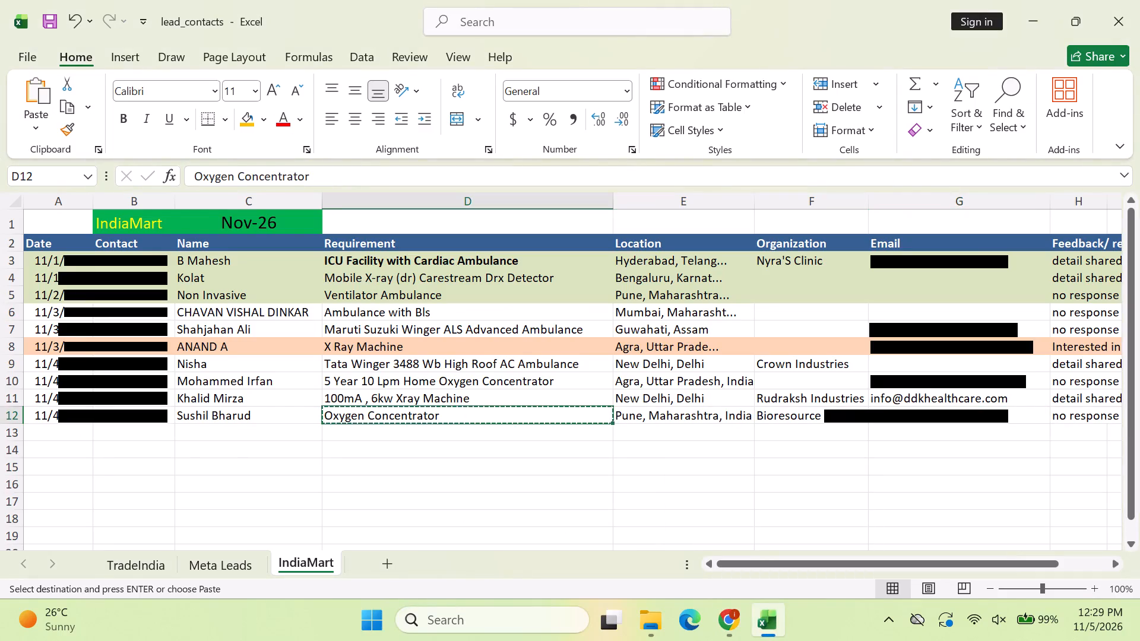
Switch from the lead_contacts workbook's IndiaMart sheet to the Reyansh CRM leads list in Chrome.
left_click(727, 623)
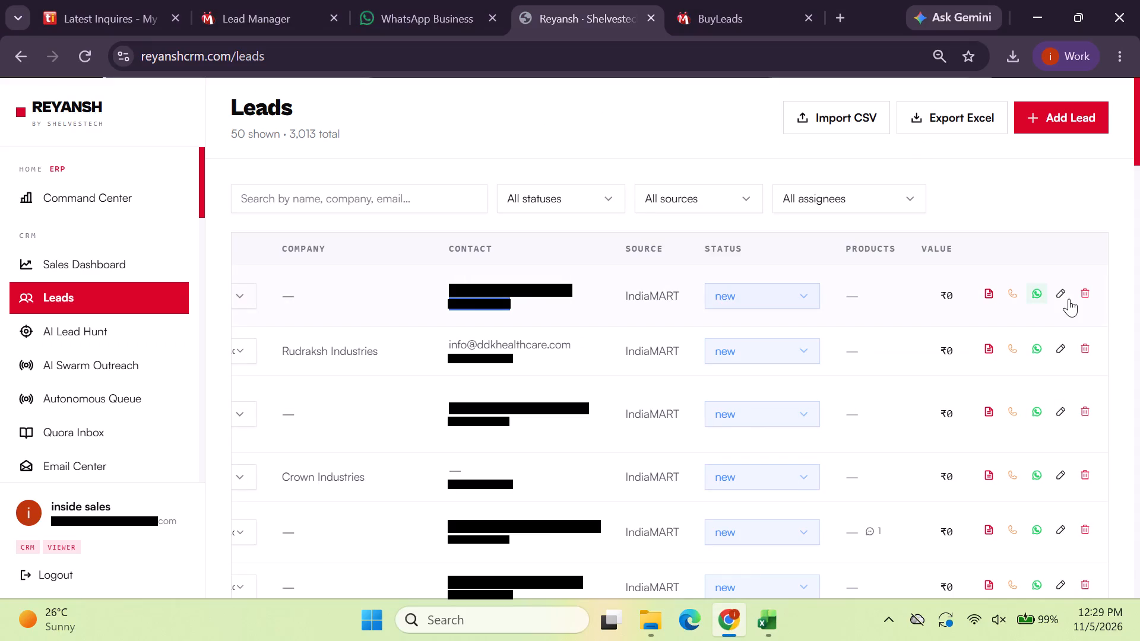
Check the activity log of the first IndiaMART lead in the Leads list.
left_click(1015, 294)
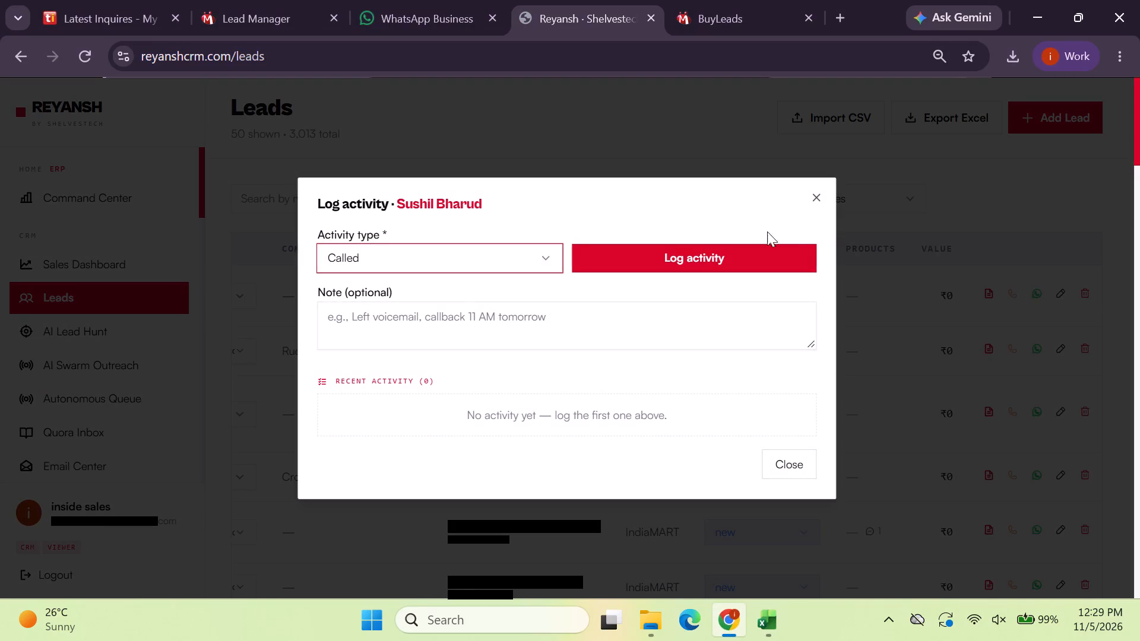
left_click(814, 208)
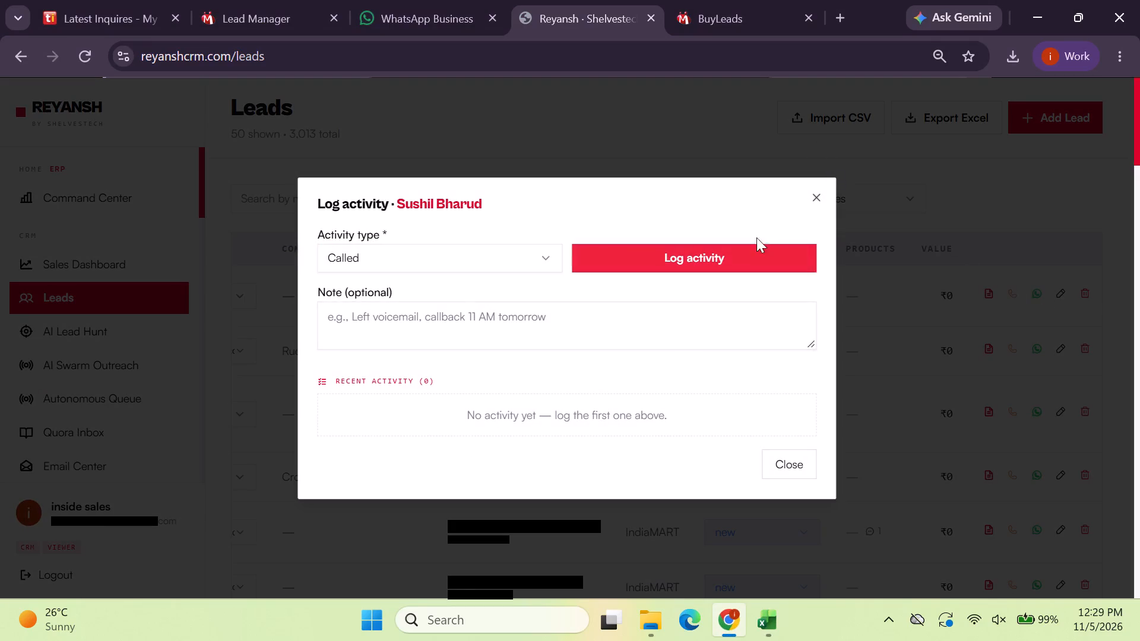
left_click(817, 200)
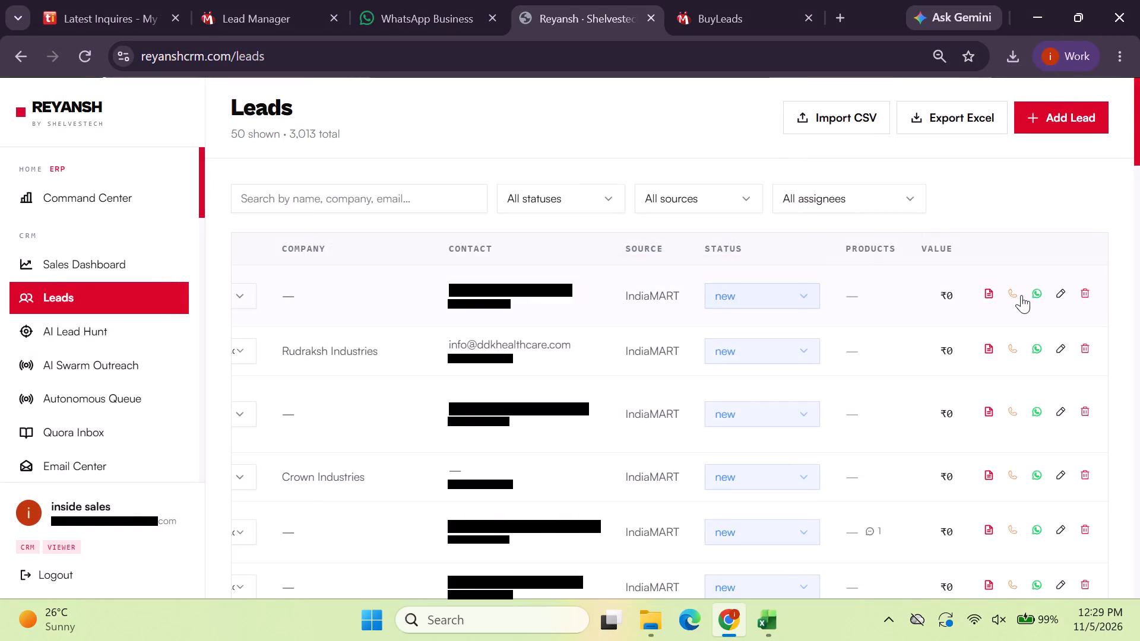
left_click(1016, 295)
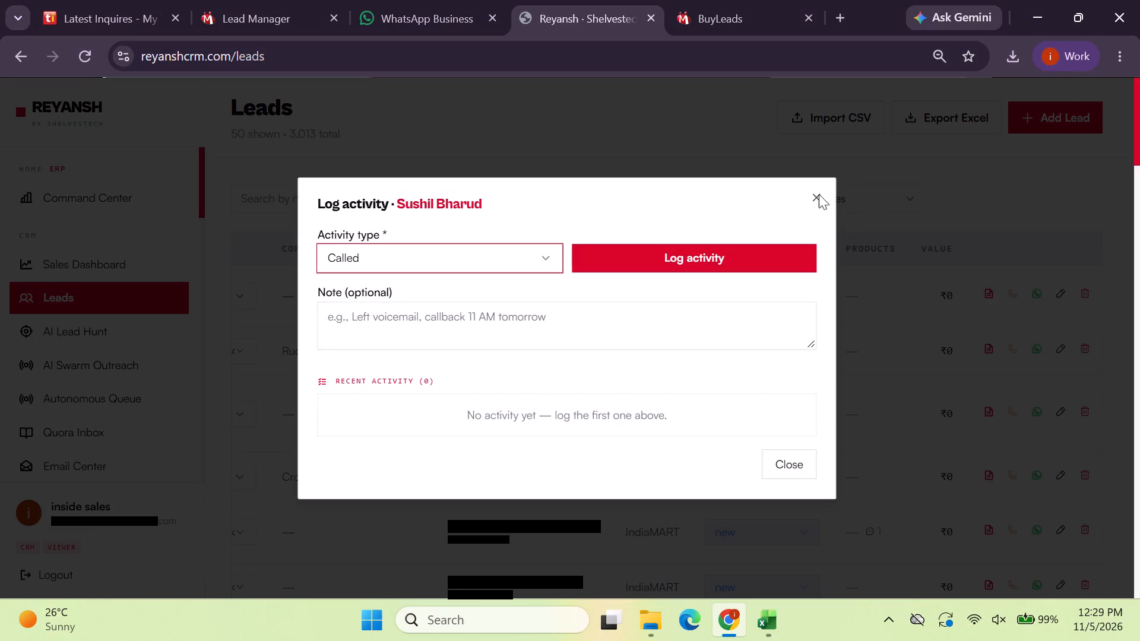
left_click(817, 192)
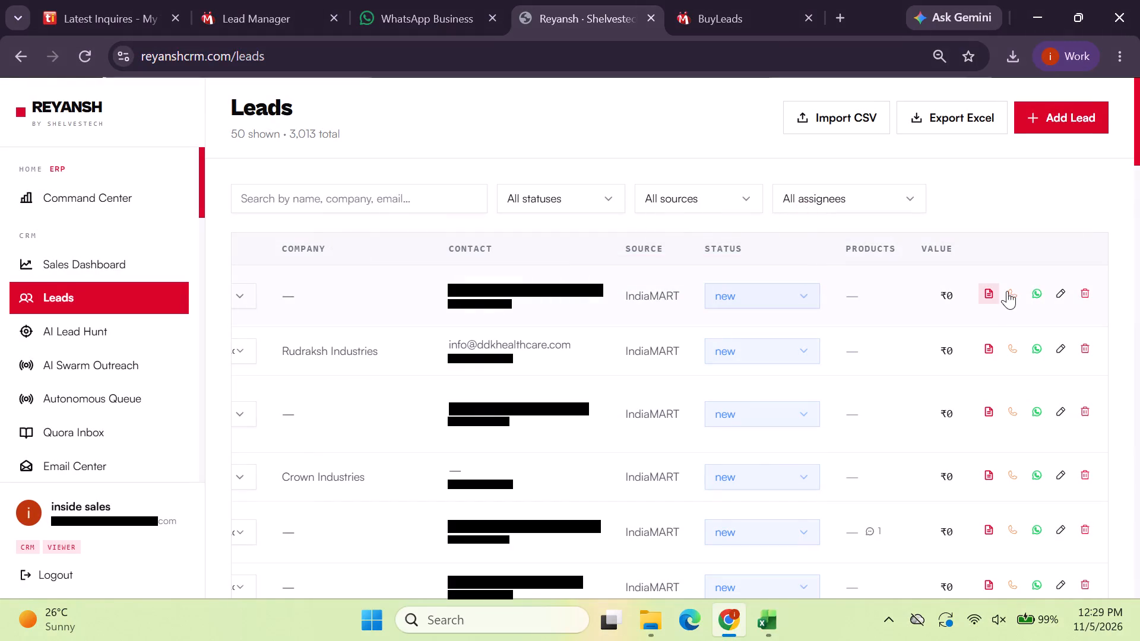
Review the first IndiaMART lead's edit form down to its remarks timeline, leaving the record unedited.
left_click(1056, 294)
scroll(794, 326, "down", 5)
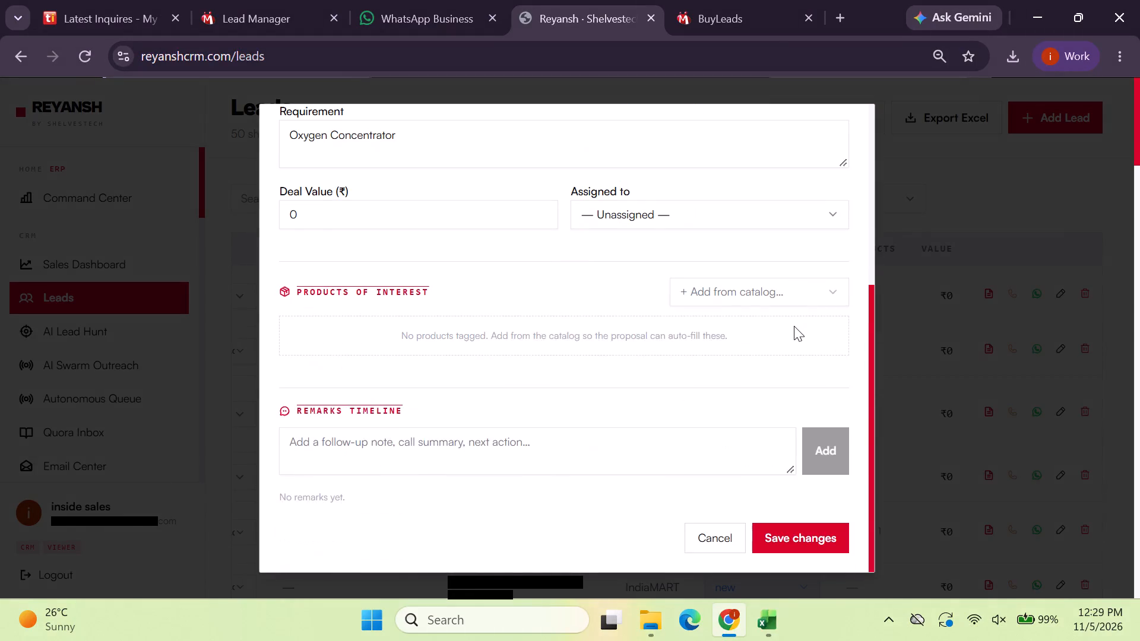
scroll(794, 326, "down", 5)
scroll(789, 326, "up", 5)
left_click(845, 124)
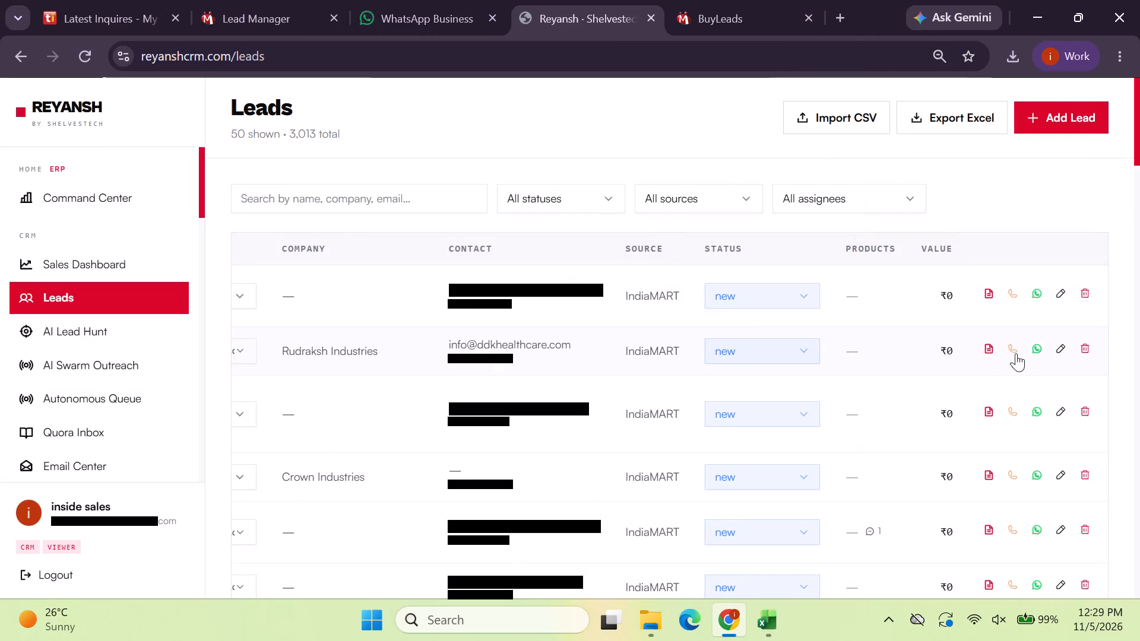
Check the recent activity logged for the Rudraksh Industries lead.
left_click(1016, 353)
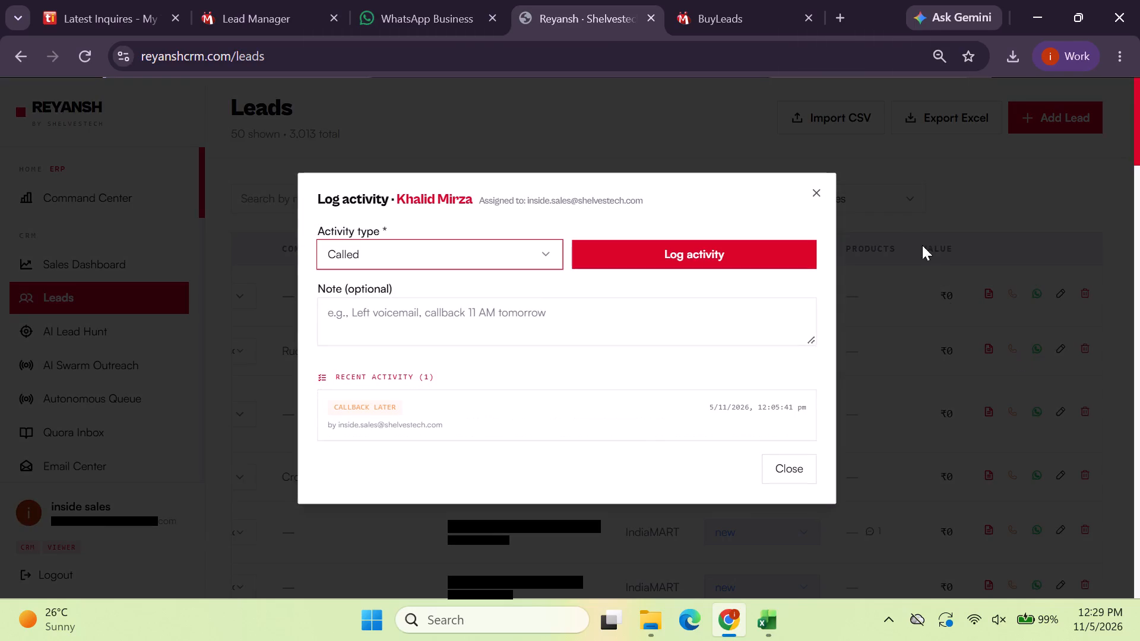
left_click(815, 188)
Recheck the activity log of the first IndiaMART lead in the list.
scroll(867, 382, "up", 4)
scroll(869, 380, "down", 4)
scroll(672, 369, "up", 3)
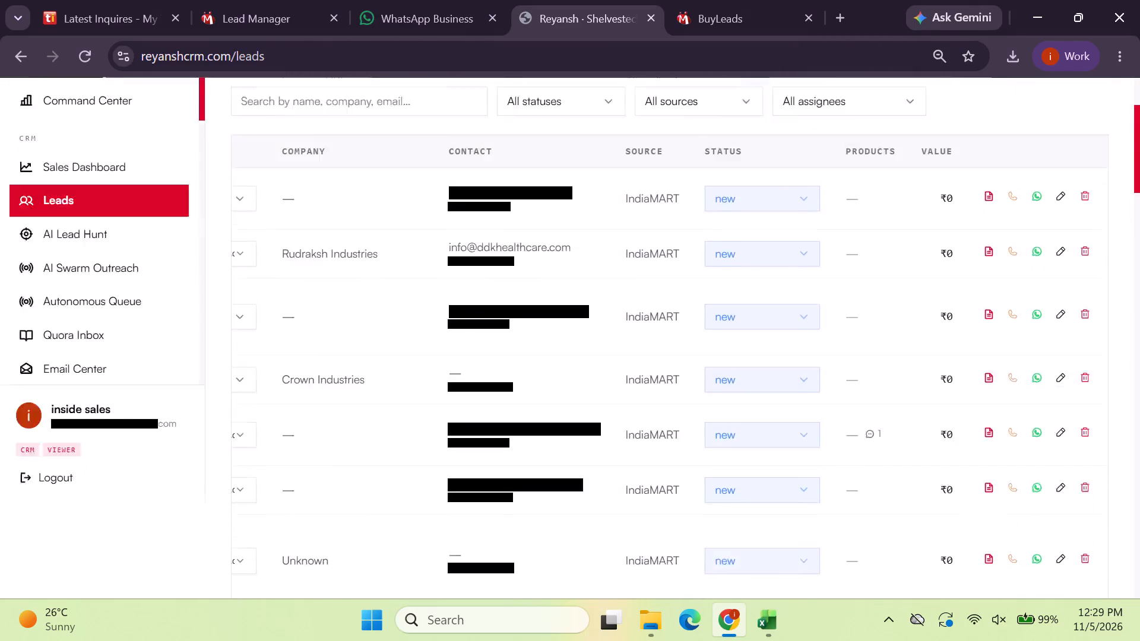
scroll(672, 369, "up", 6)
left_click(1007, 296)
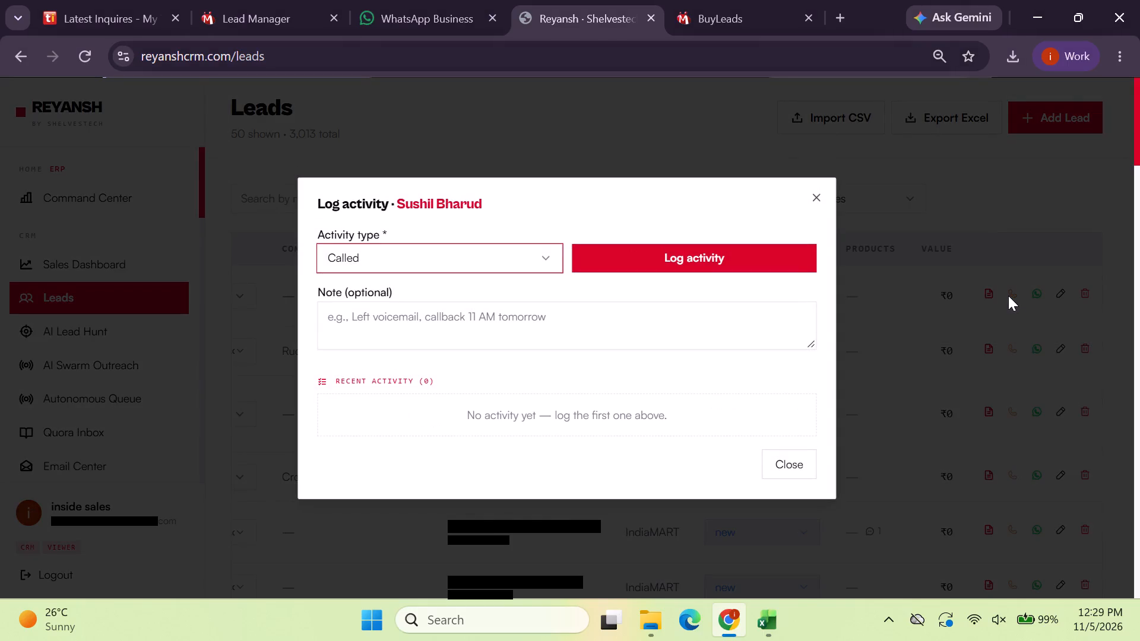
left_click(821, 196)
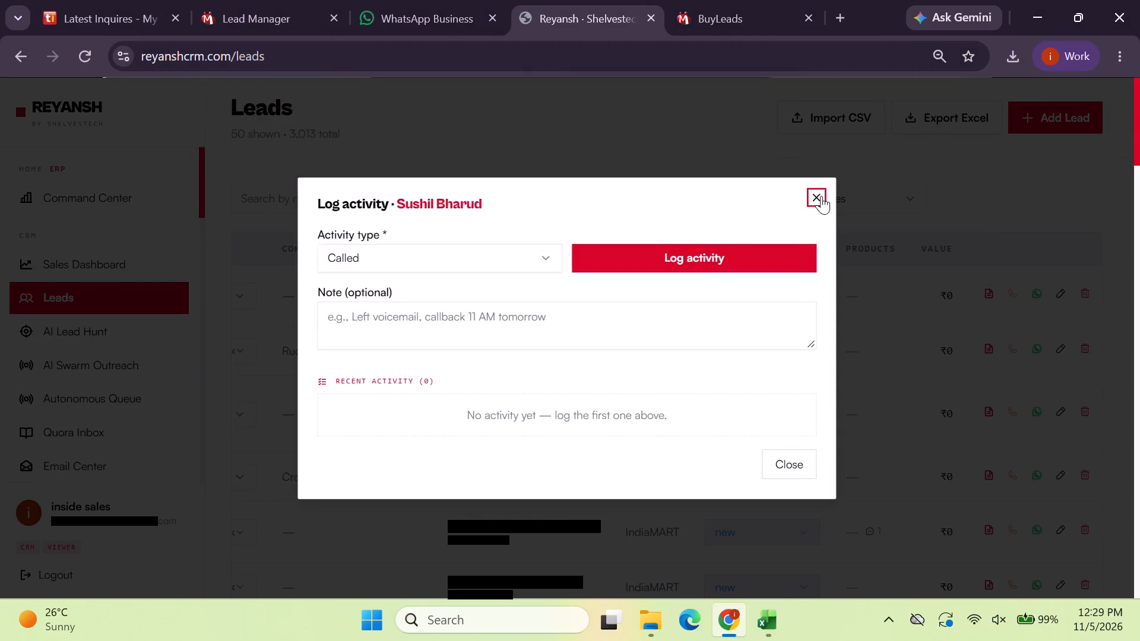
Review the first IndiaMART lead's contact details, requirement and assignment in its edit form, leaving the record unedited.
scroll(674, 402, "down", 4)
scroll(651, 343, "up", 4)
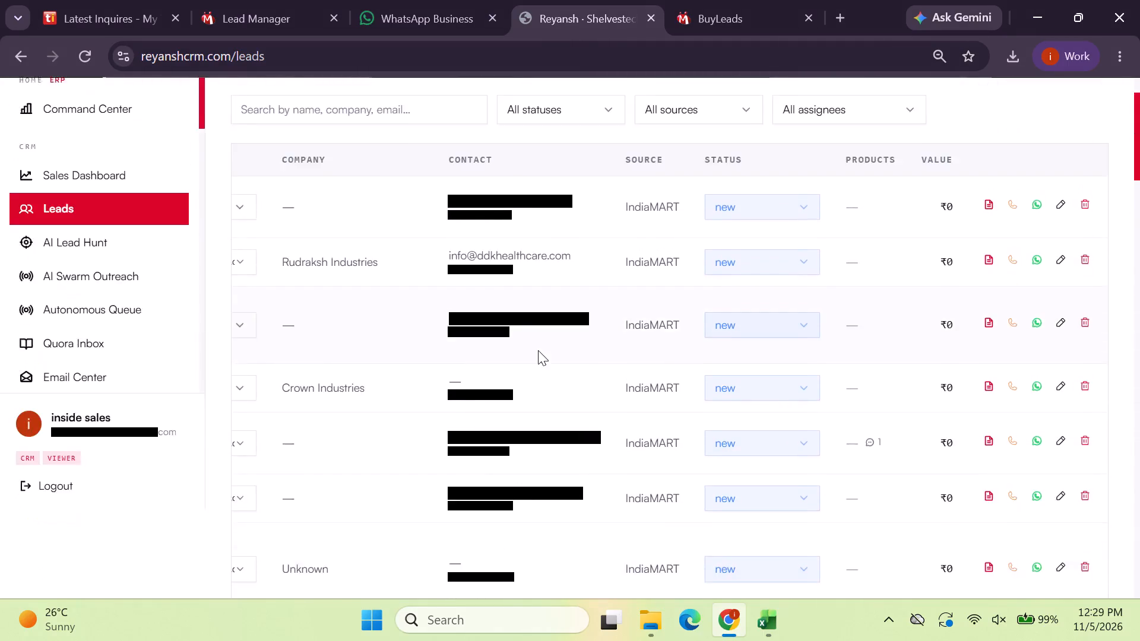
scroll(538, 350, "up", 3)
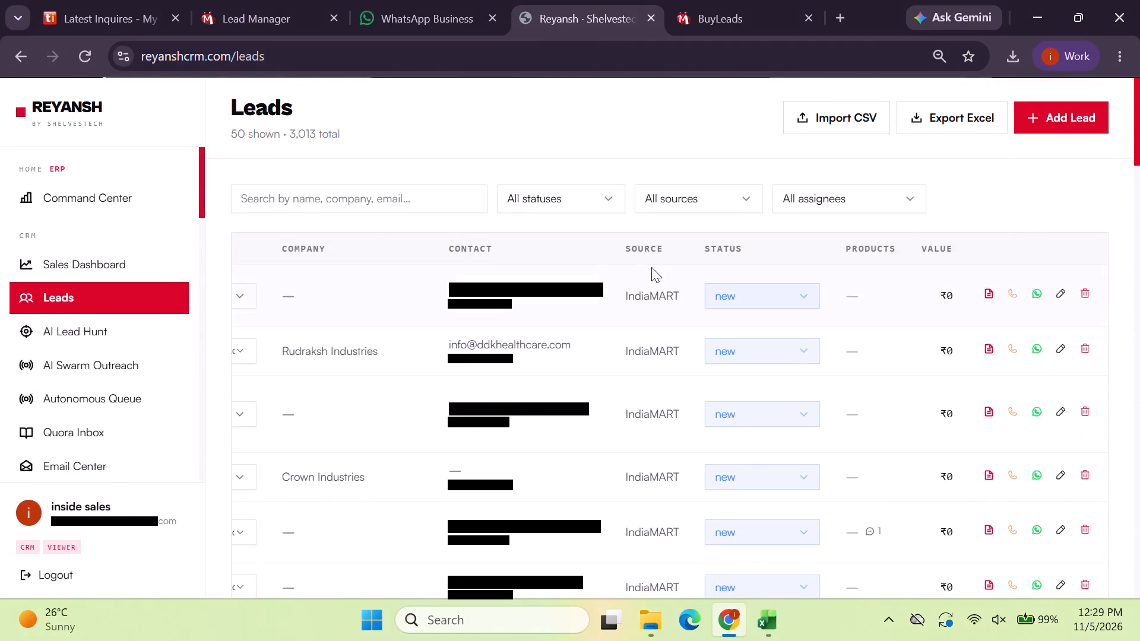
left_click(1062, 295)
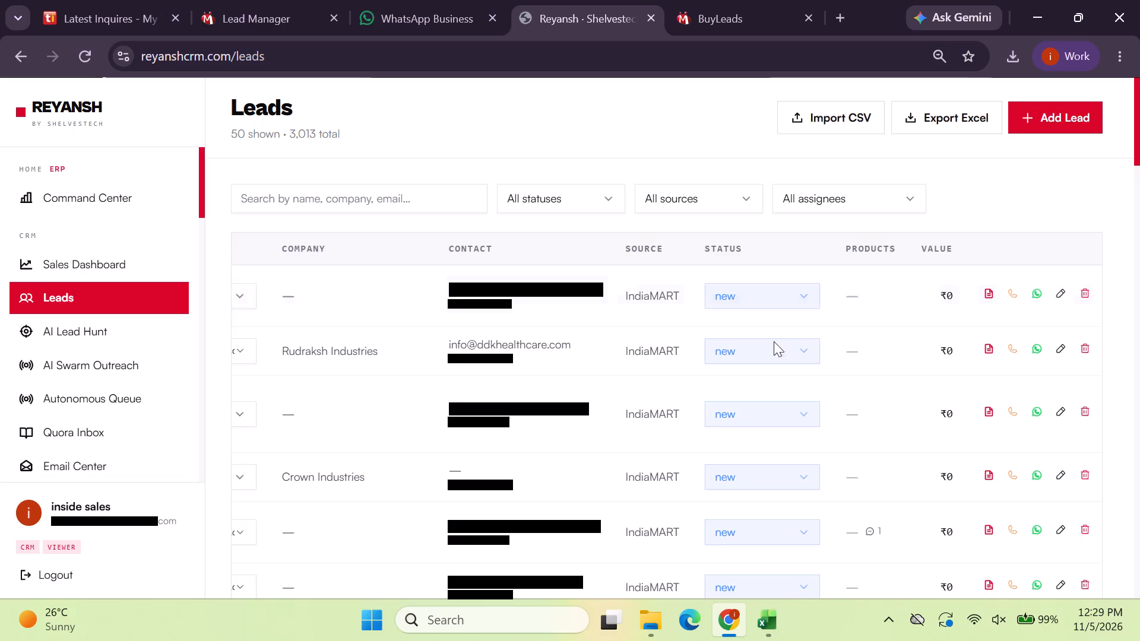
scroll(607, 367, "down", 9)
scroll(645, 341, "up", 9)
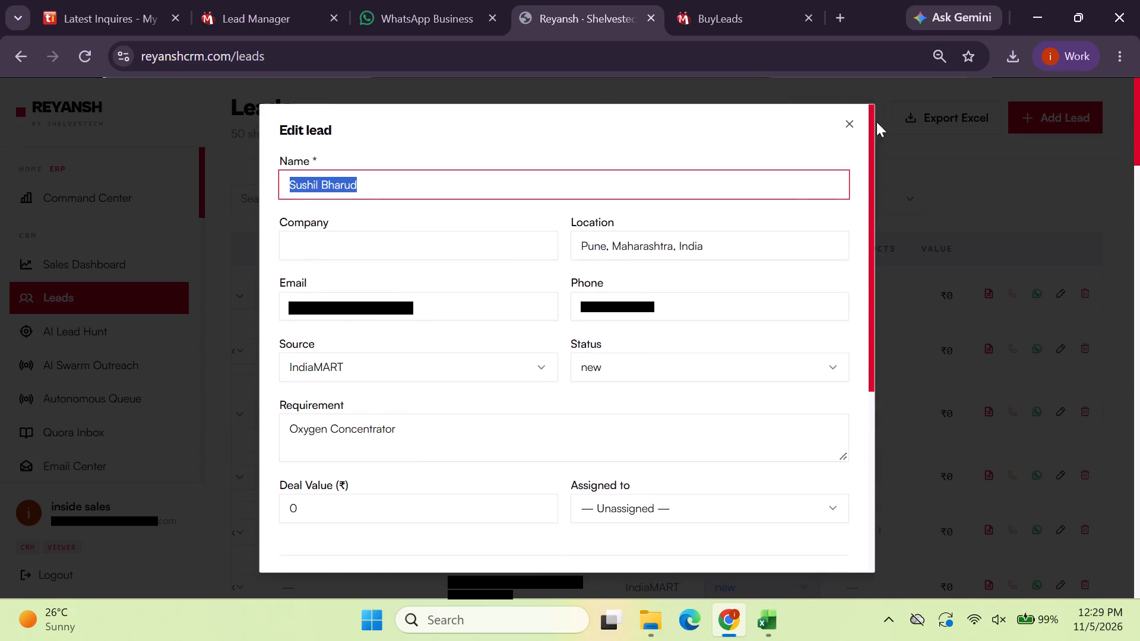
left_click(856, 126)
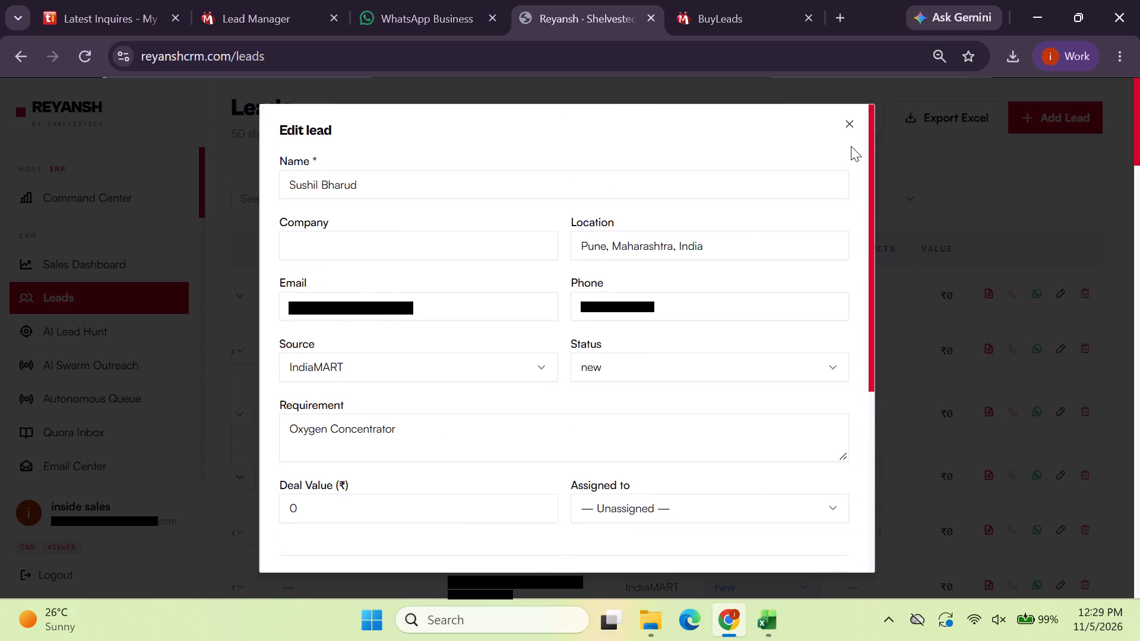
left_click(851, 118)
Open the activity log of the first IndiaMART lead.
left_click(1014, 295)
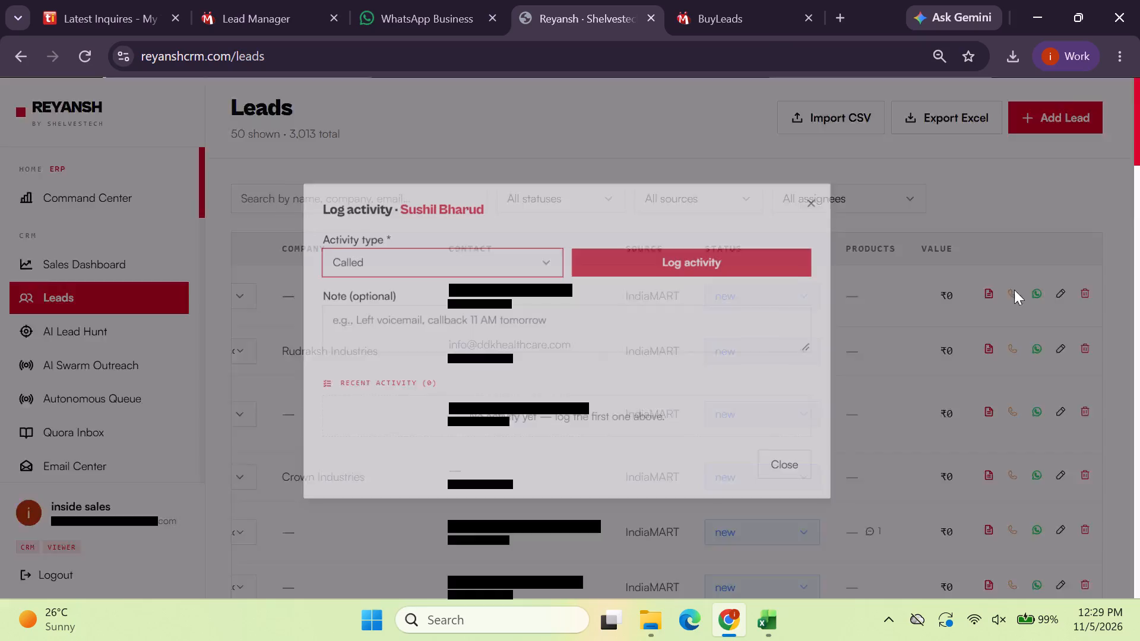
Log a "No answer" activity without a note for the first IndiaMART lead in the list.
scroll(359, 346, "down", 3)
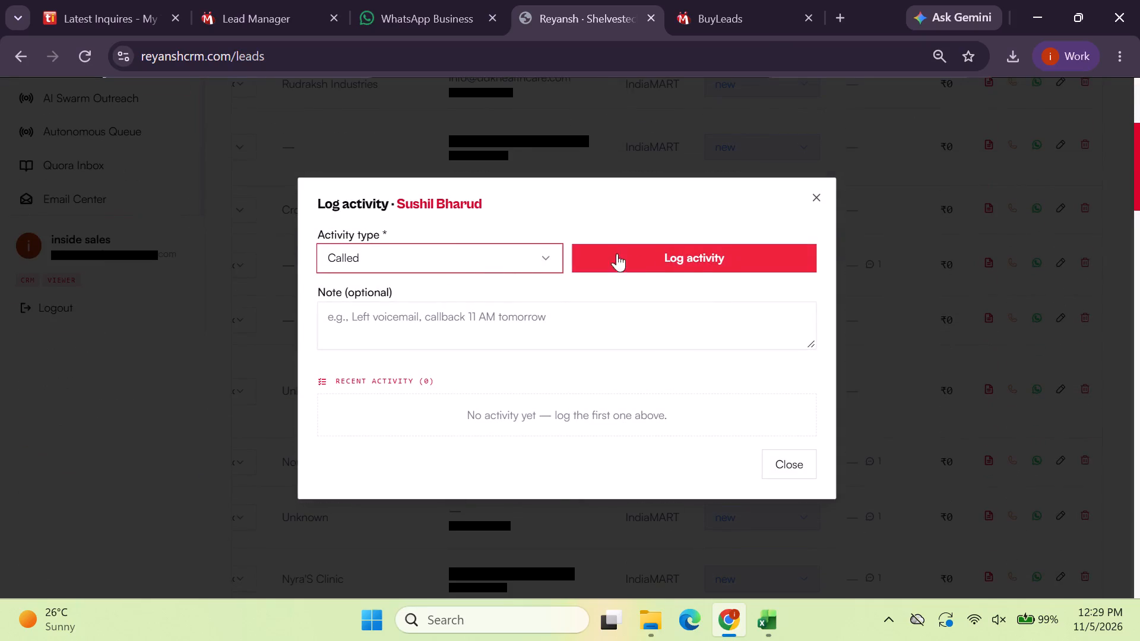
left_click(483, 253)
left_click(375, 323)
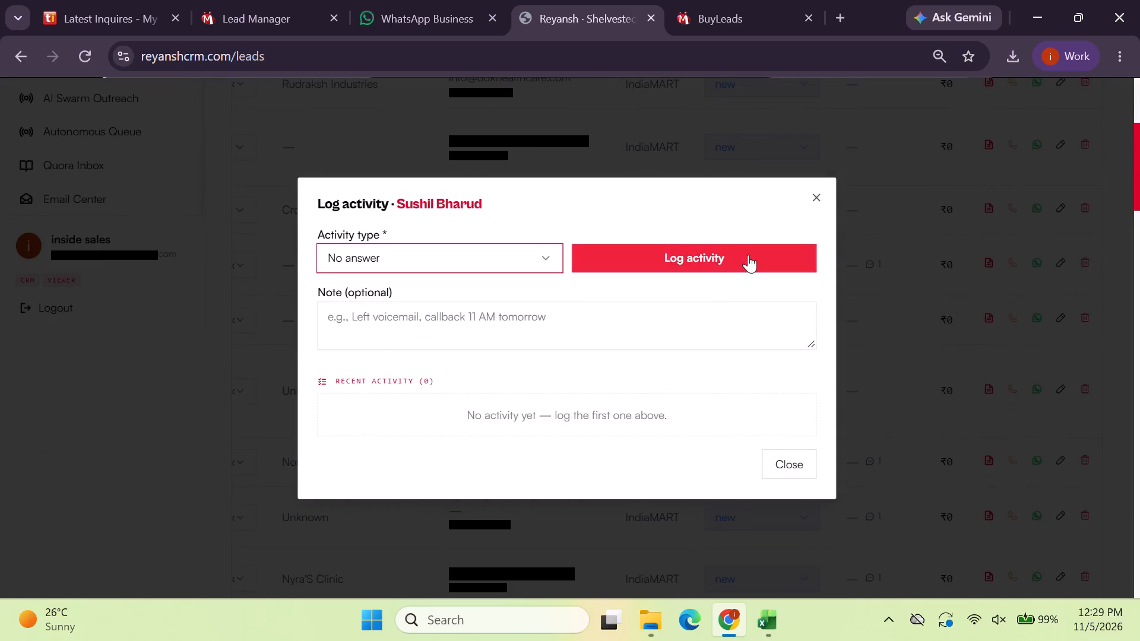
left_click(748, 254)
left_click(822, 179)
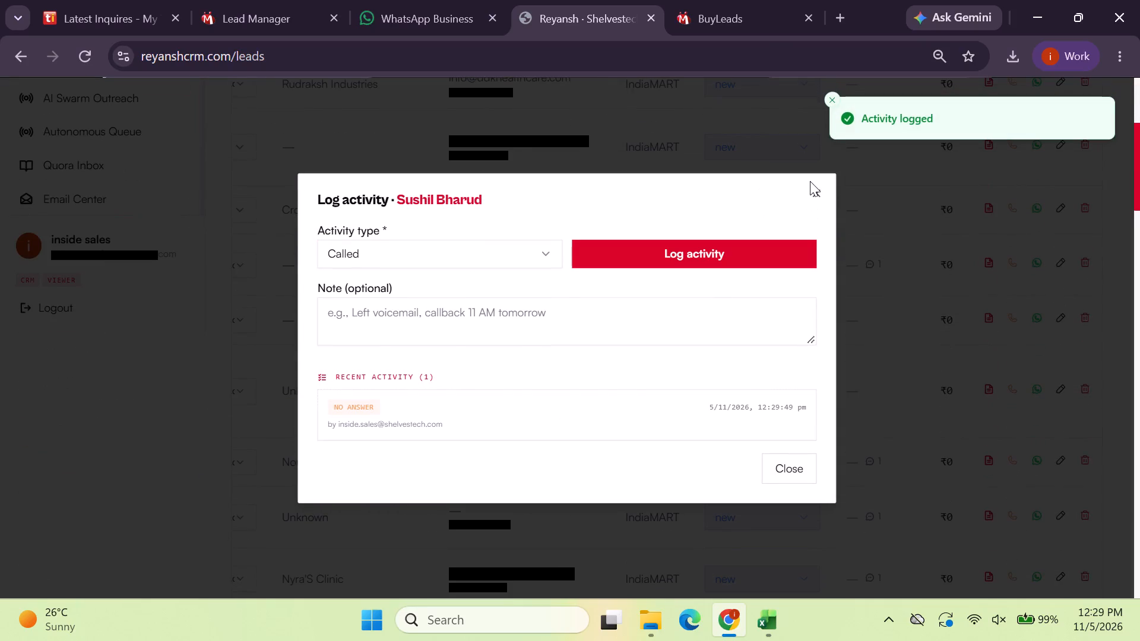
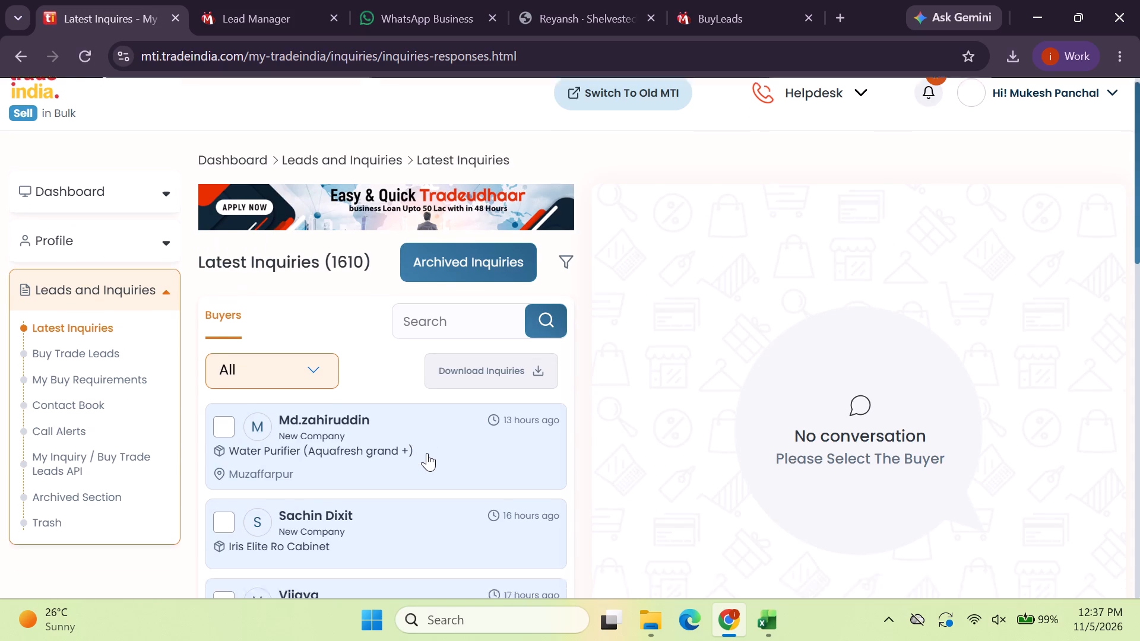
scroll(427, 453, "down", 3)
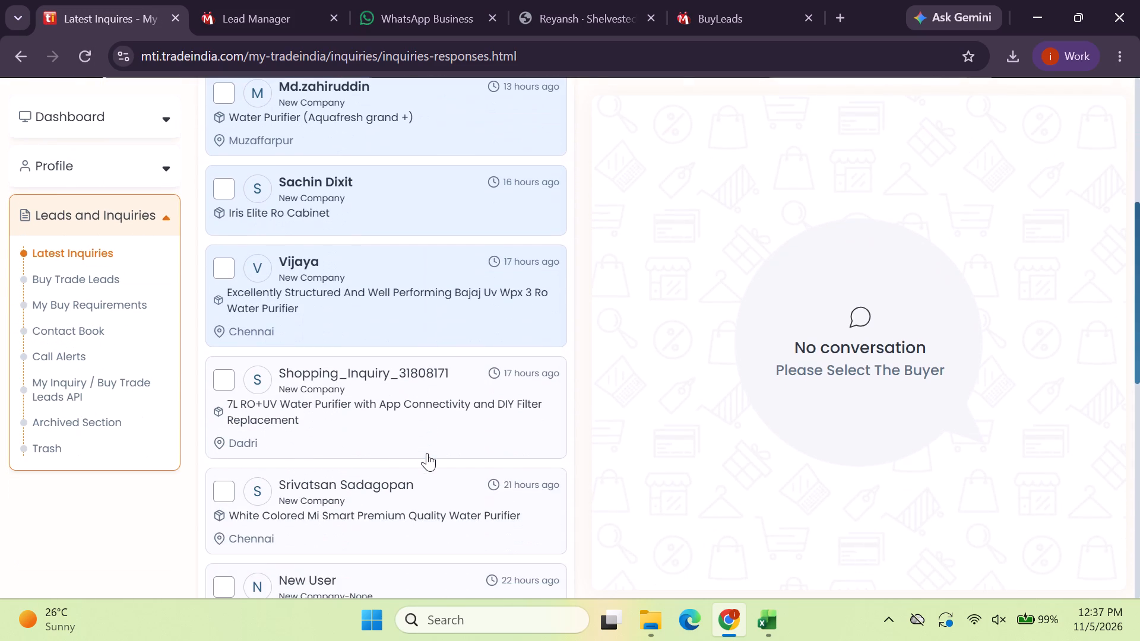
scroll(427, 453, "down", 3)
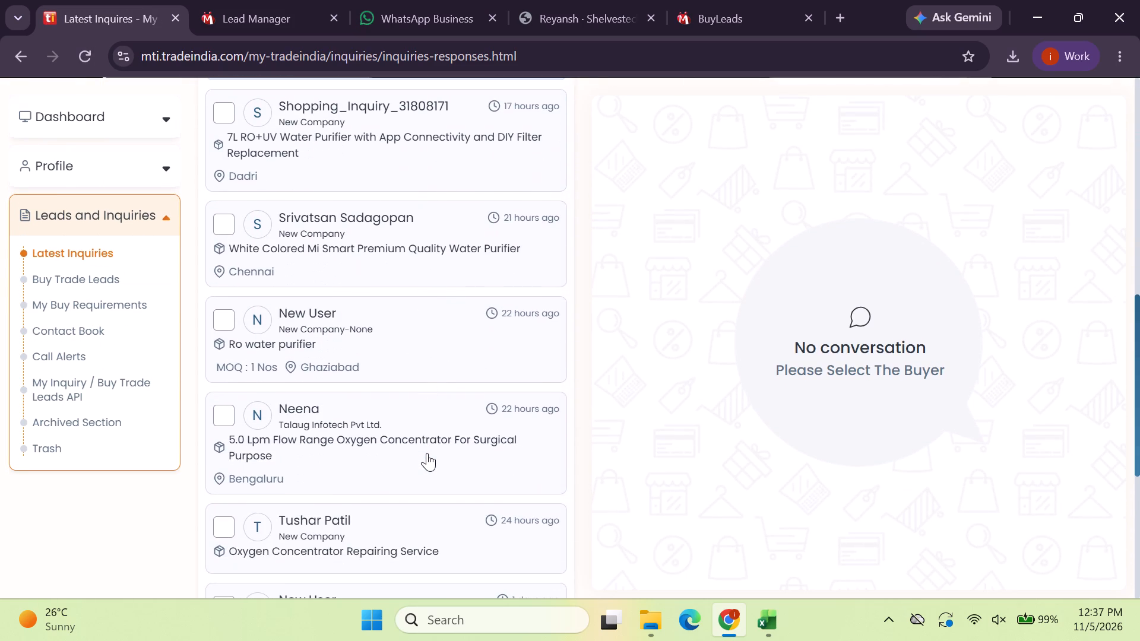
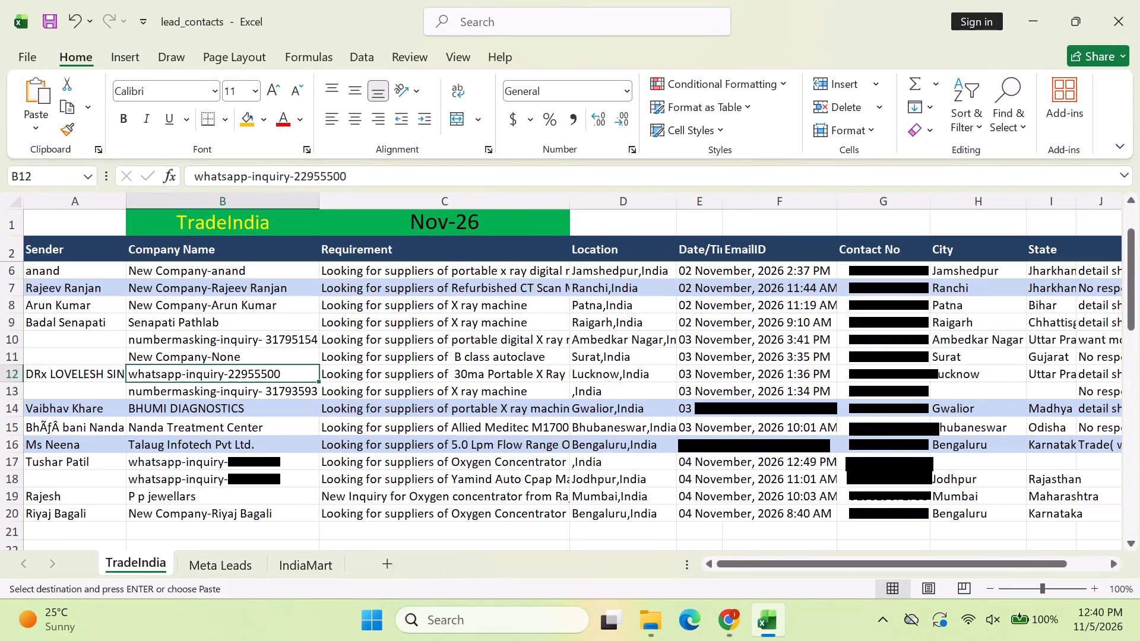
Highlight the entire Talaug Infotech Pvt Ltd. row in the TradeIndia sheet with the same orange-gold fill as the Adept Infosoft row.
scroll(267, 442, "up", 2)
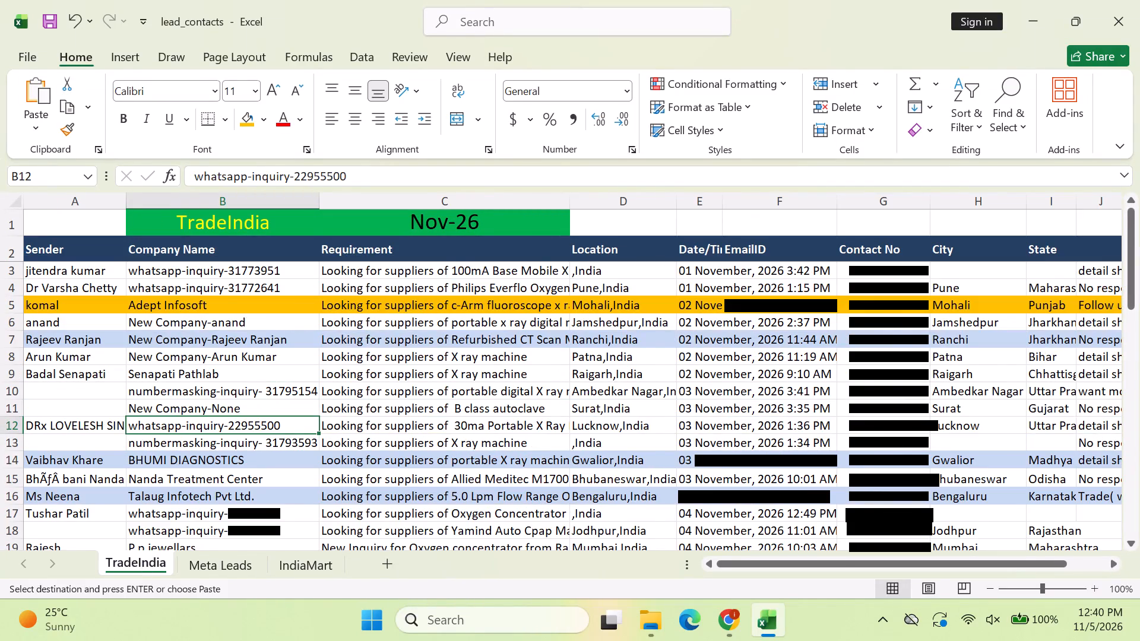
scroll(267, 442, "down", 1)
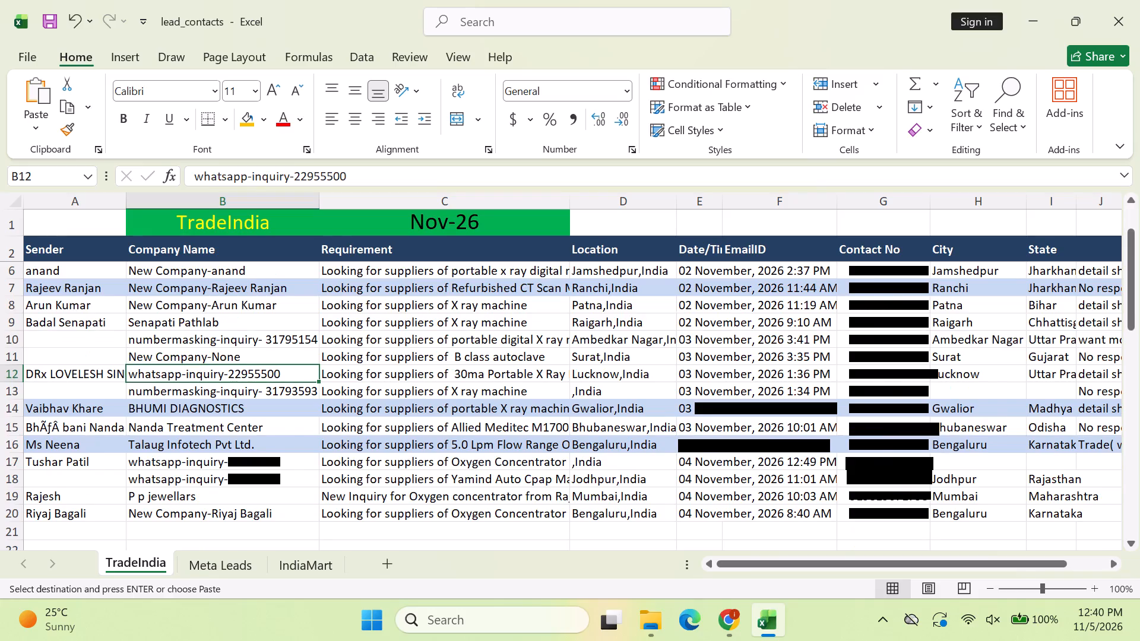
scroll(267, 442, "up", 2)
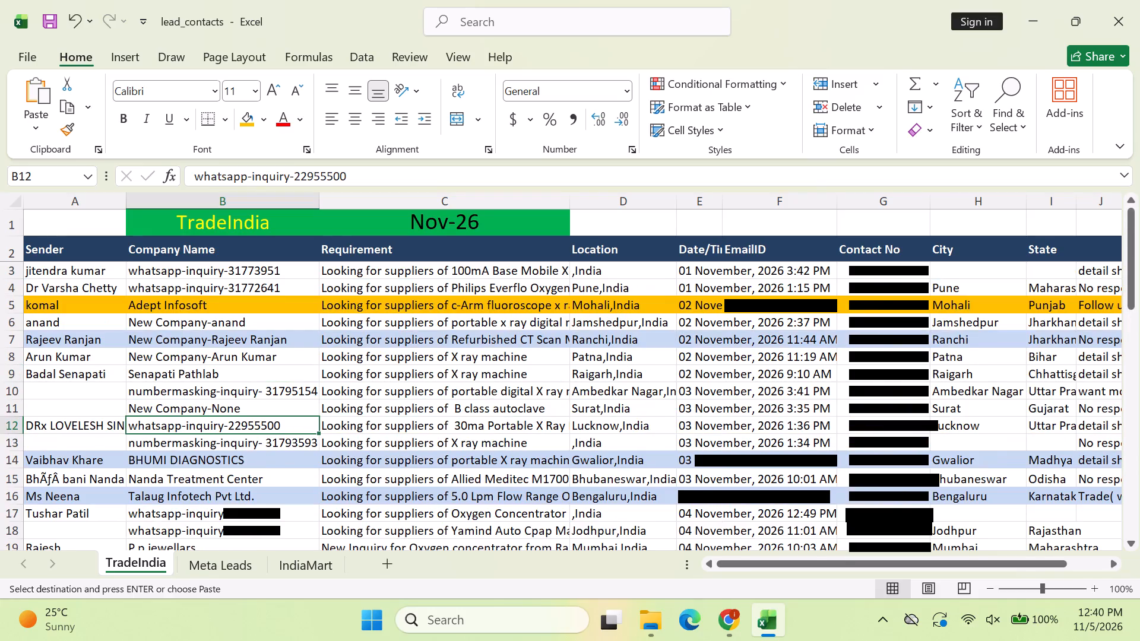
scroll(267, 442, "up", 1)
left_click(14, 499)
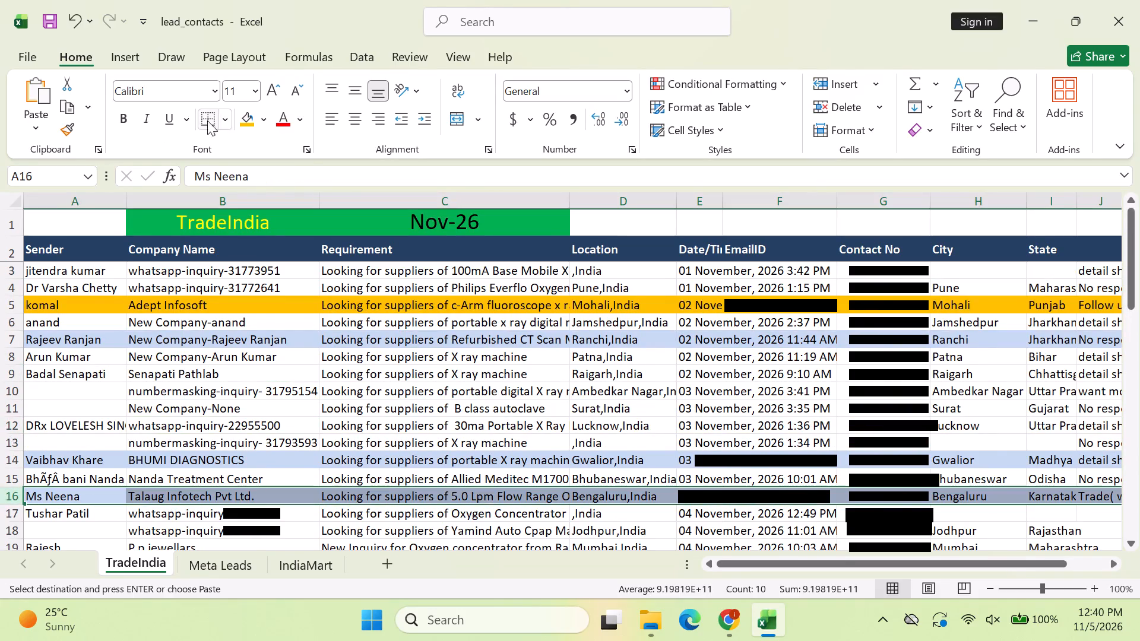
left_click(252, 119)
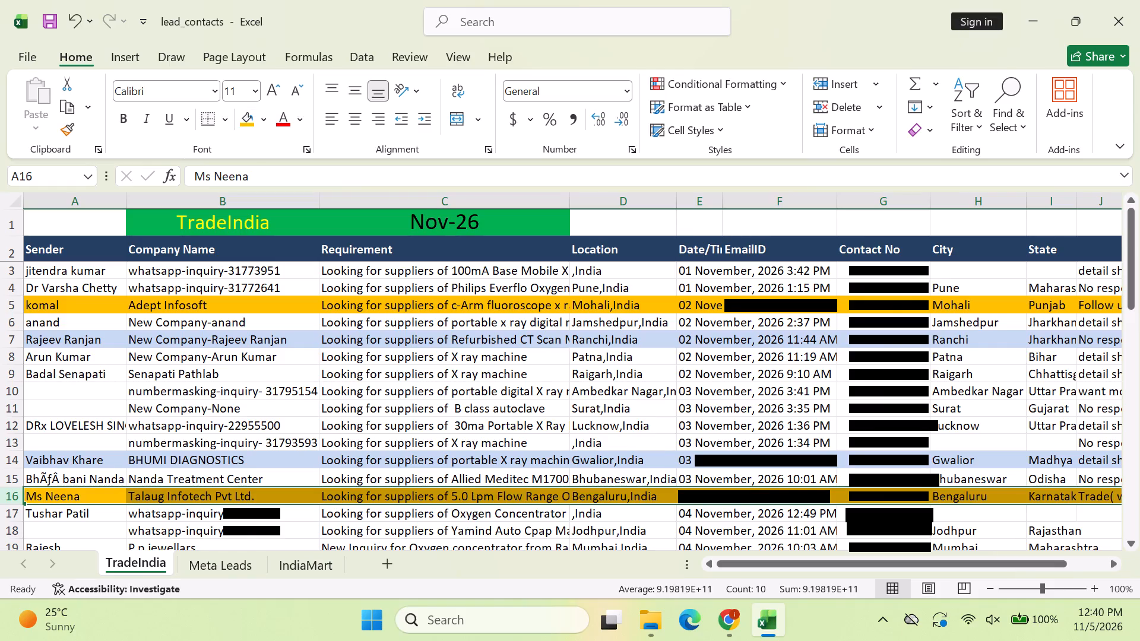
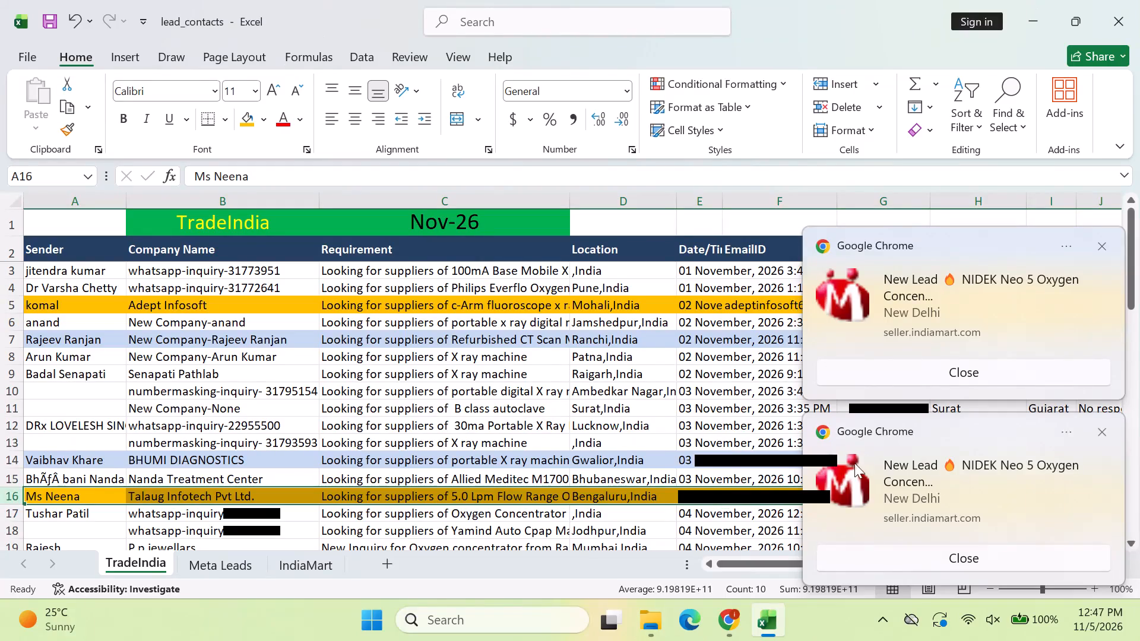
Select the entire row of the Dibrugarh, Assam ambulance dealer lead, serial number 14, in the Meta Leads sheet.
left_click(857, 510)
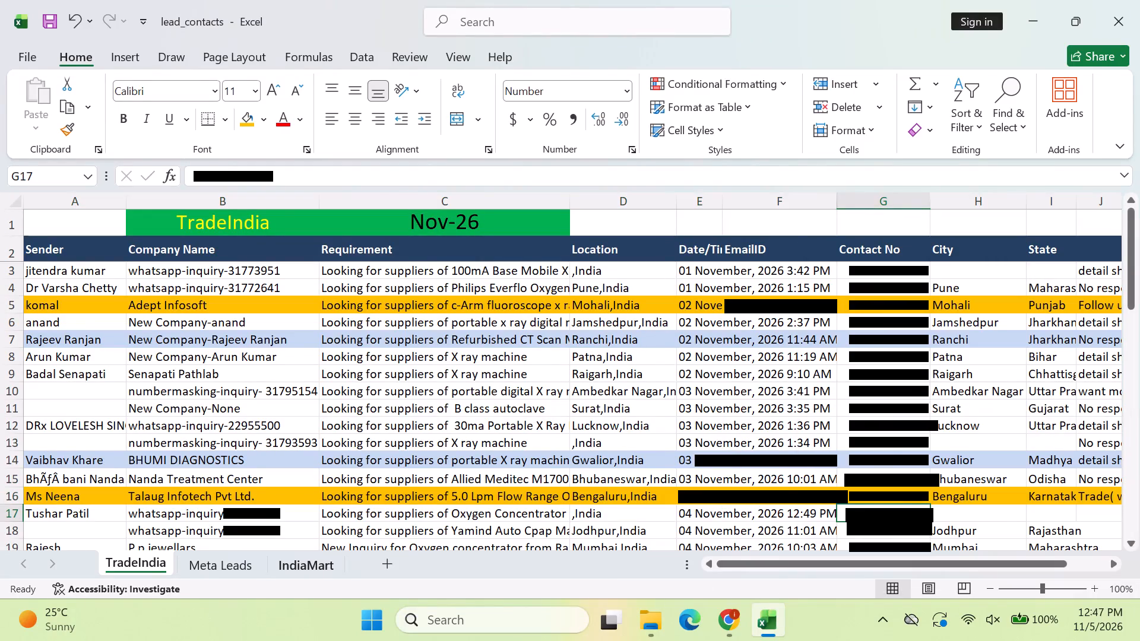
left_click(216, 572)
scroll(423, 437, "down", 3)
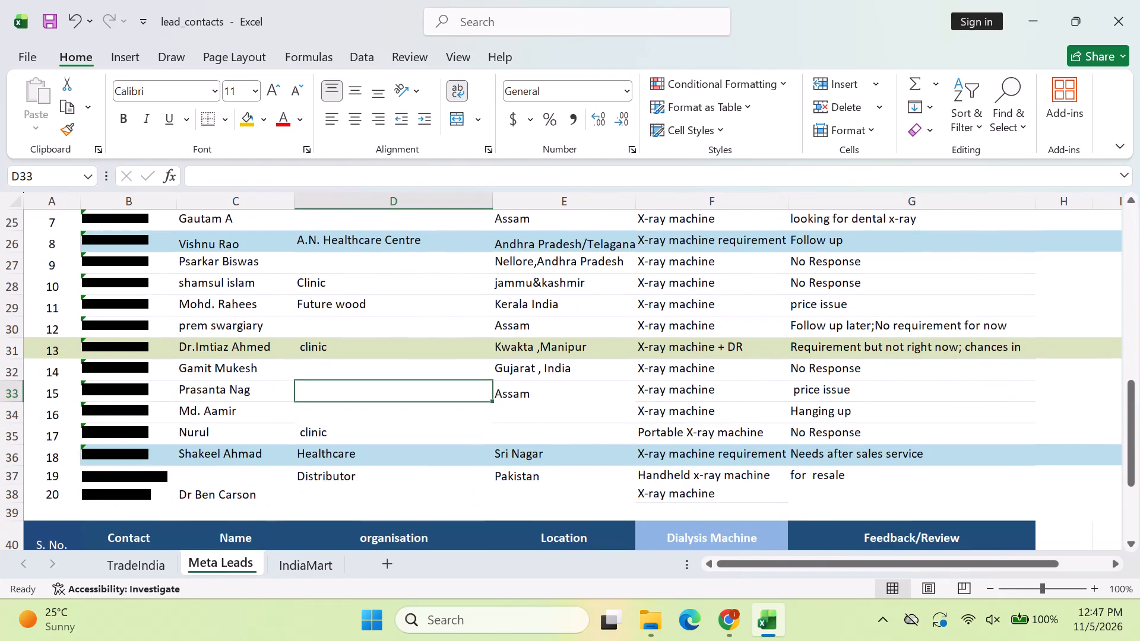
scroll(175, 437, "down", 2)
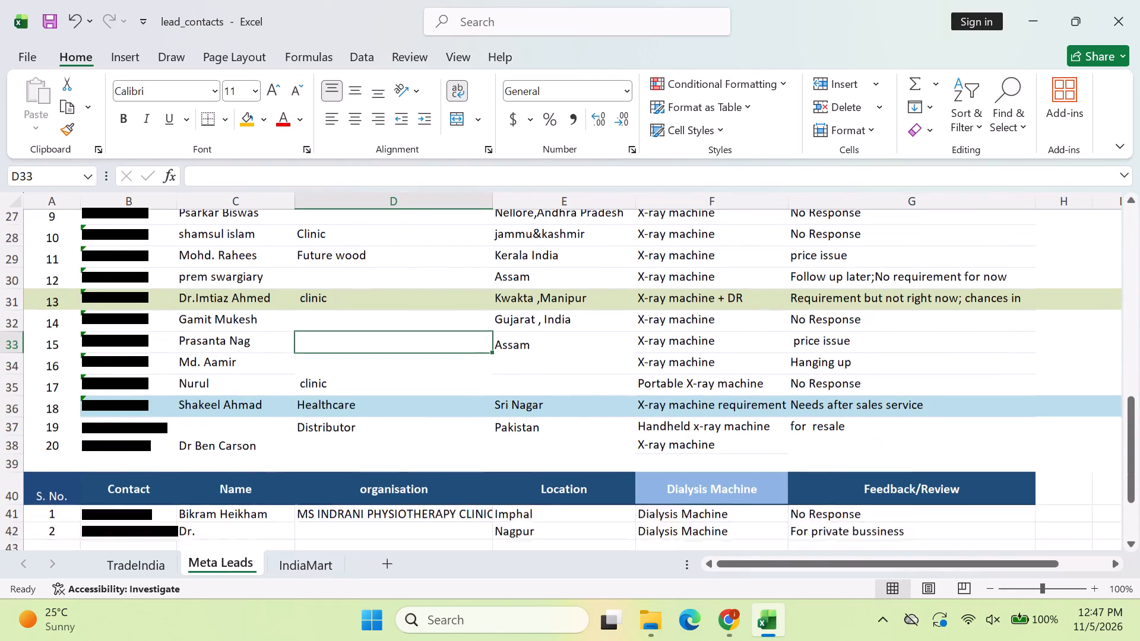
scroll(186, 439, "down", 3)
scroll(257, 428, "up", 9)
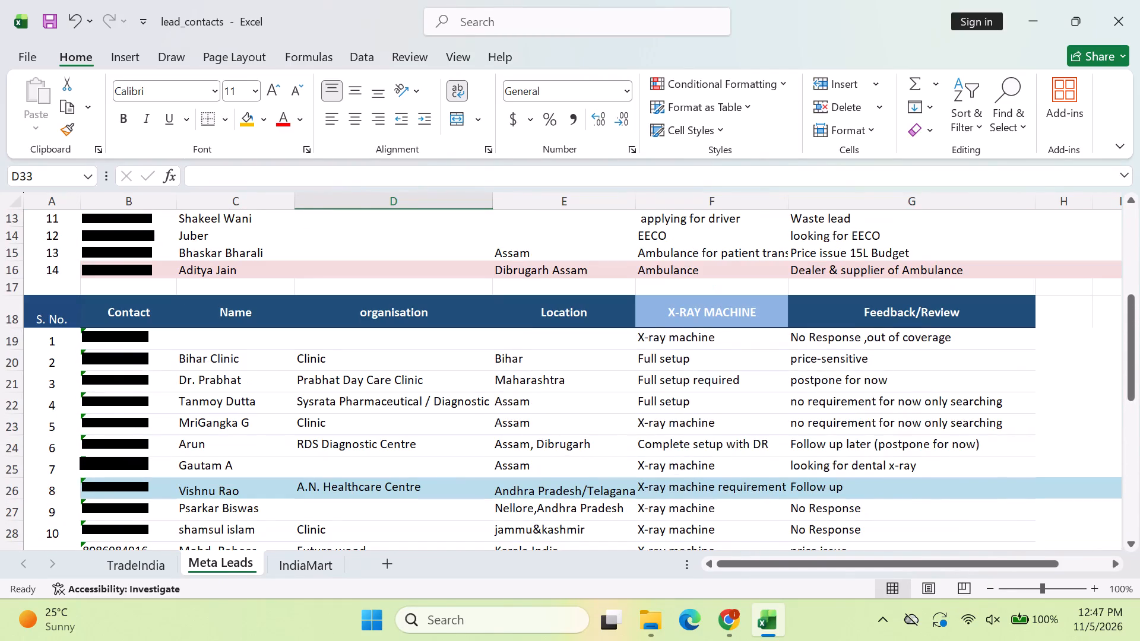
left_click(9, 271)
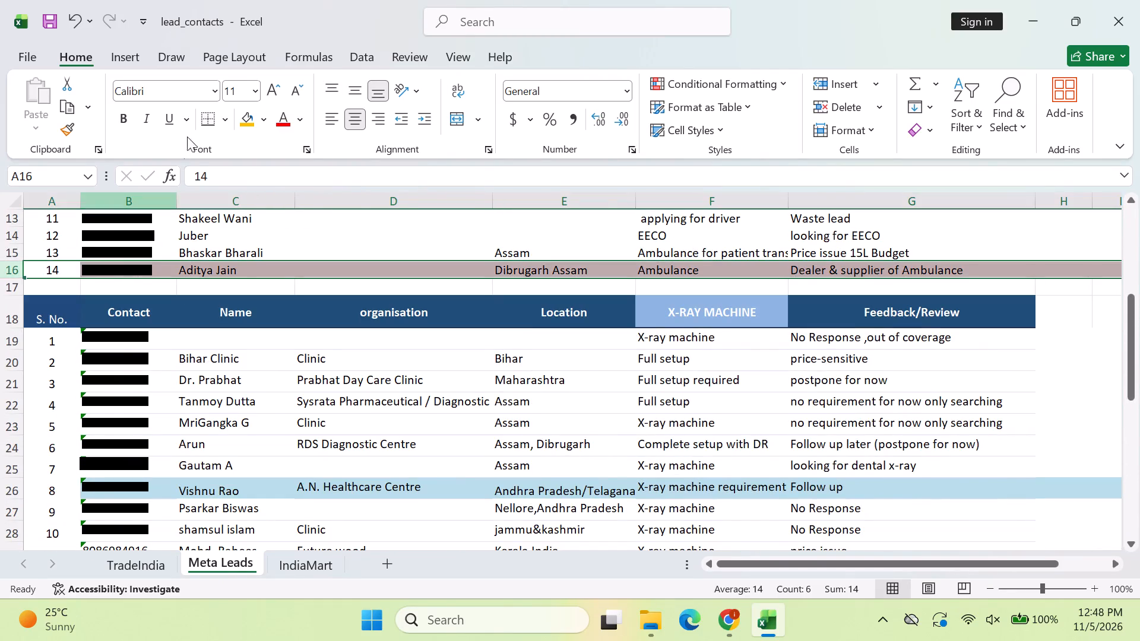